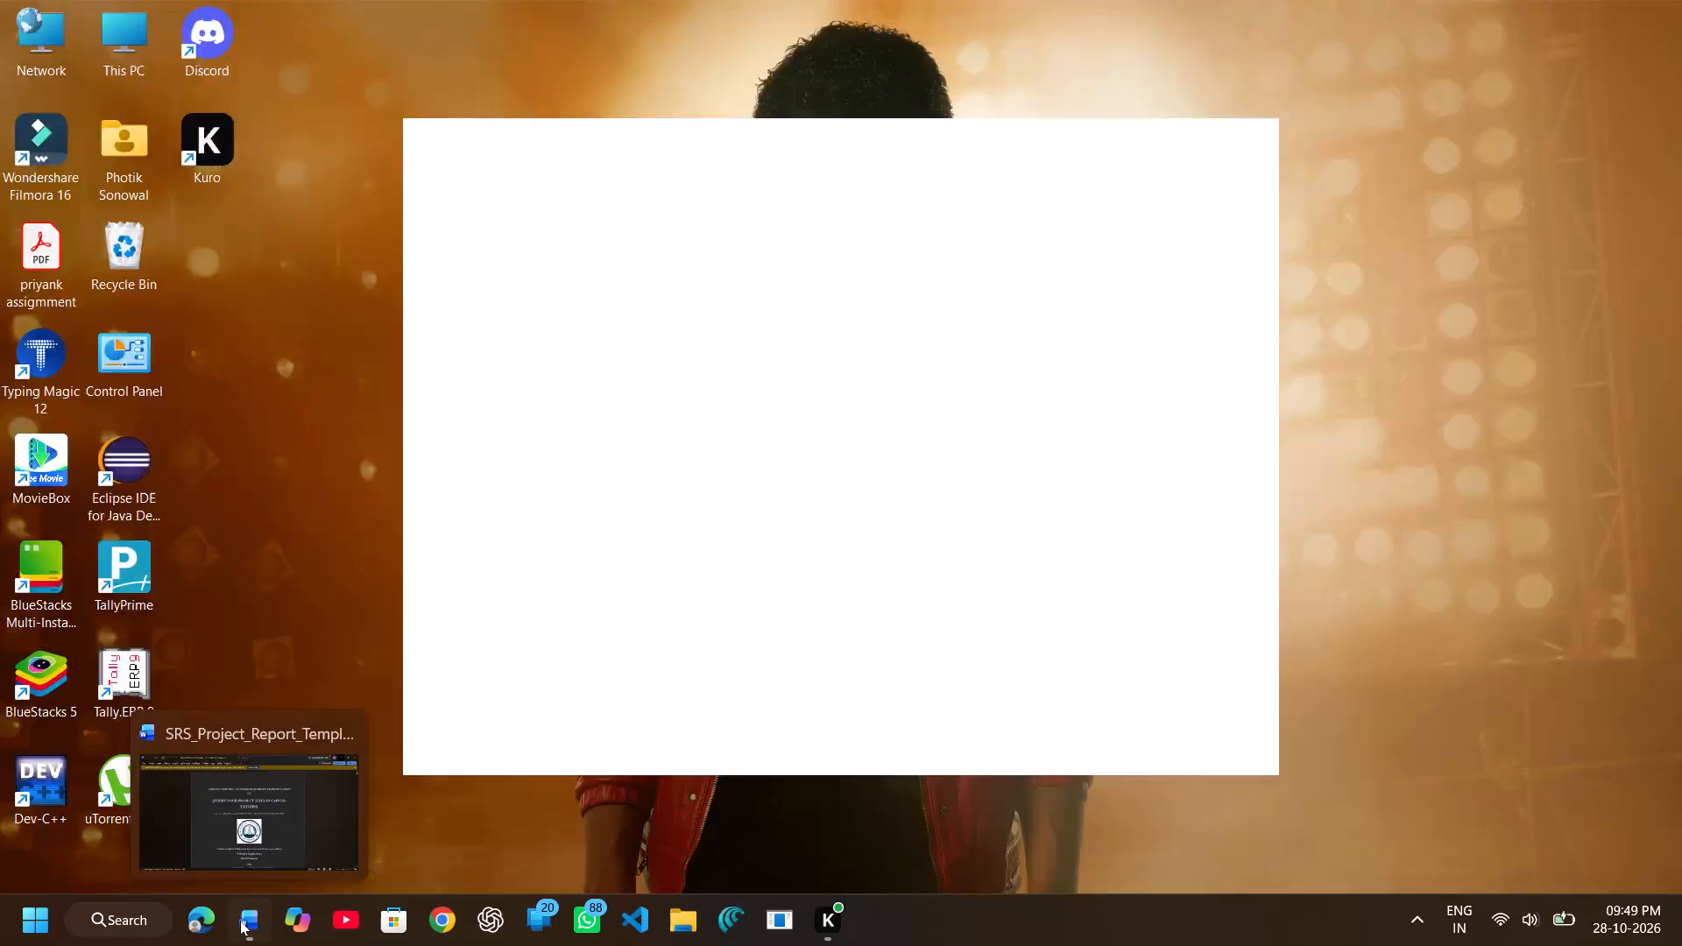
# Look through the SRS project report template from the title page towards the supervisor's certificate page.
pyautogui.scroll(-2, 650, 703)
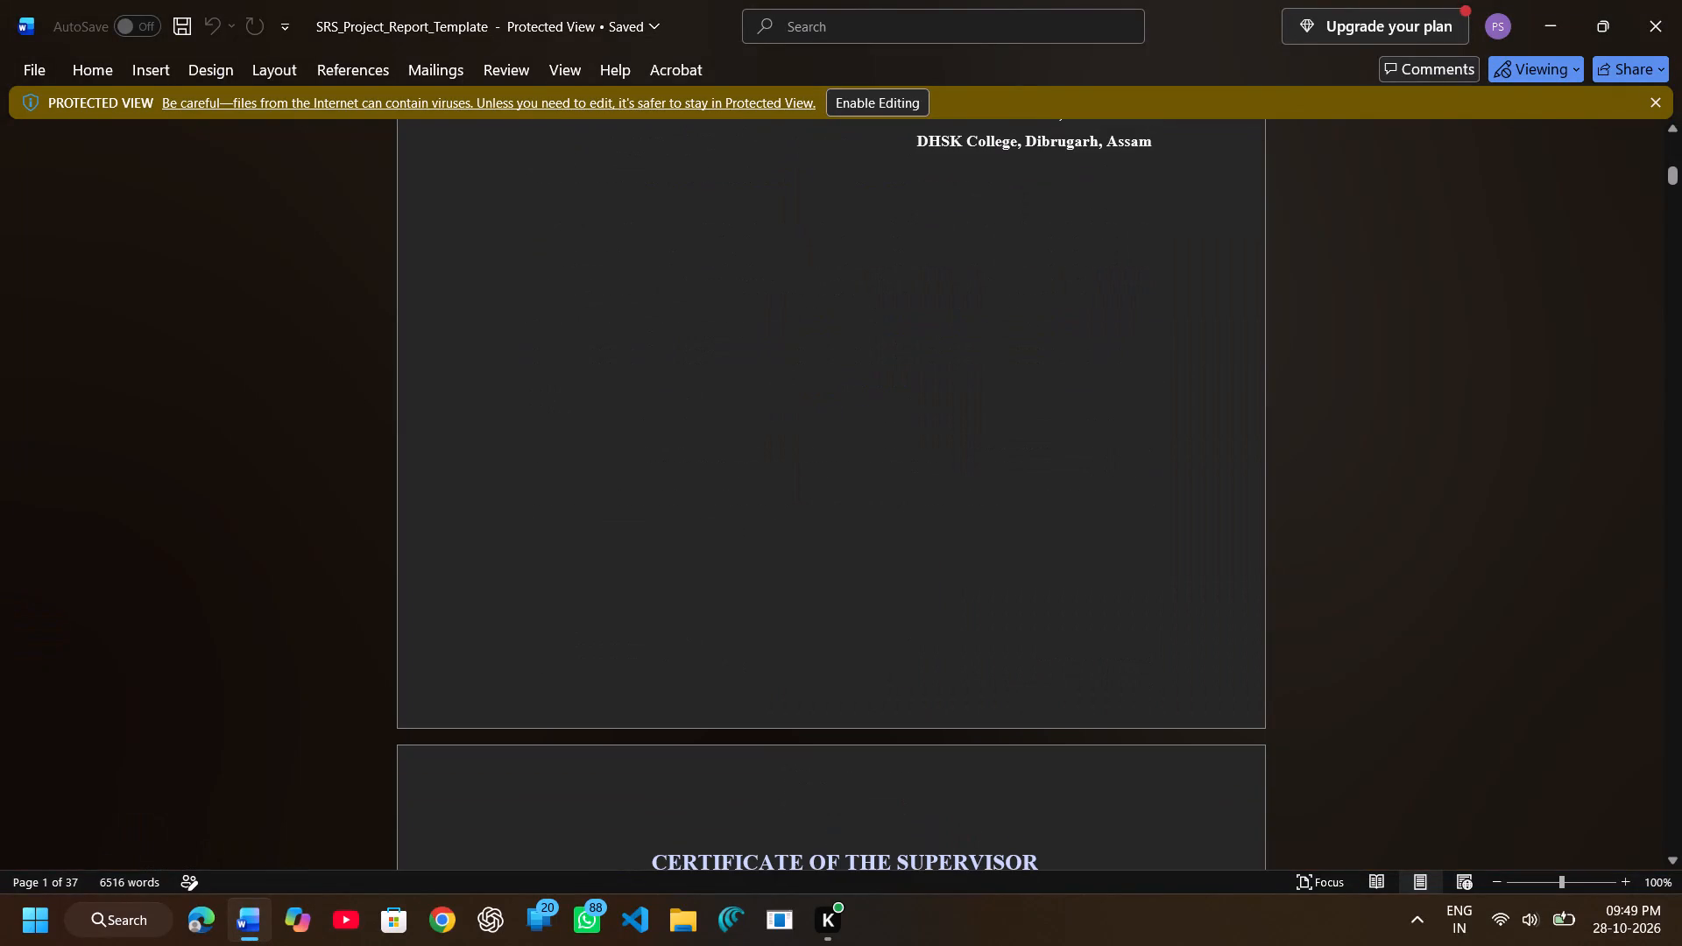
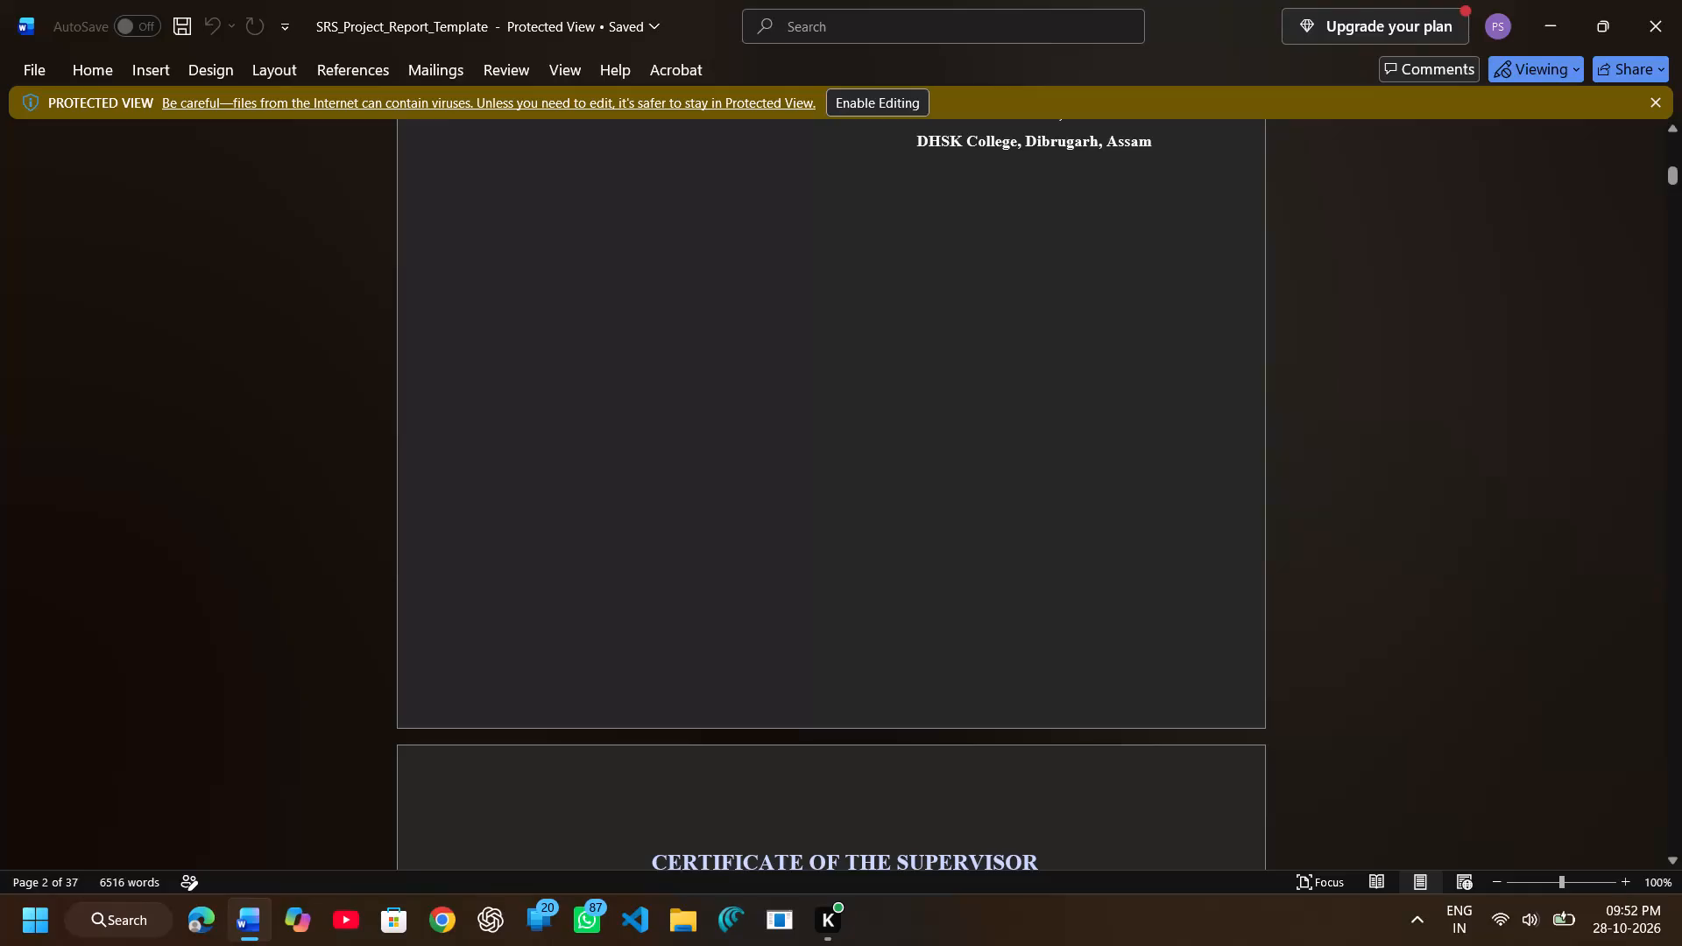
# Go back through the opening pages to the title page and look over its title, logo and course details.
pyautogui.scroll(2, 710, 589)
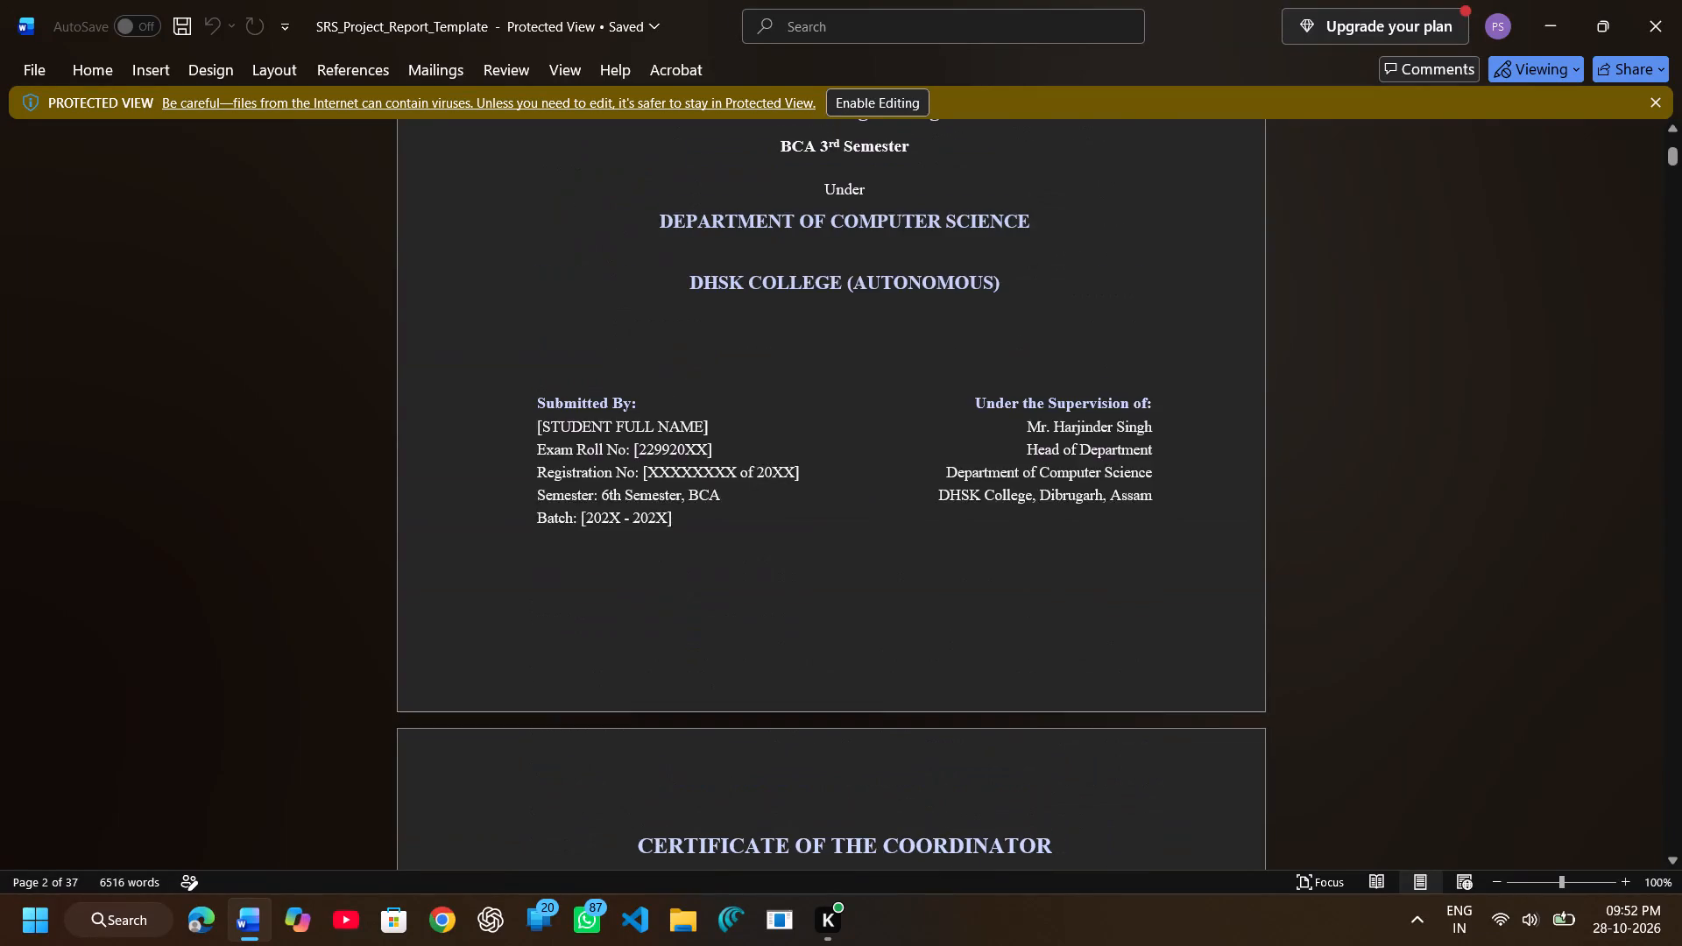
pyautogui.scroll(2, 710, 589)
pyautogui.hscroll(1, 710, 589)
pyautogui.scroll(1, 710, 589)
pyautogui.hscroll(1, 710, 589)
pyautogui.scroll(4, 710, 589)
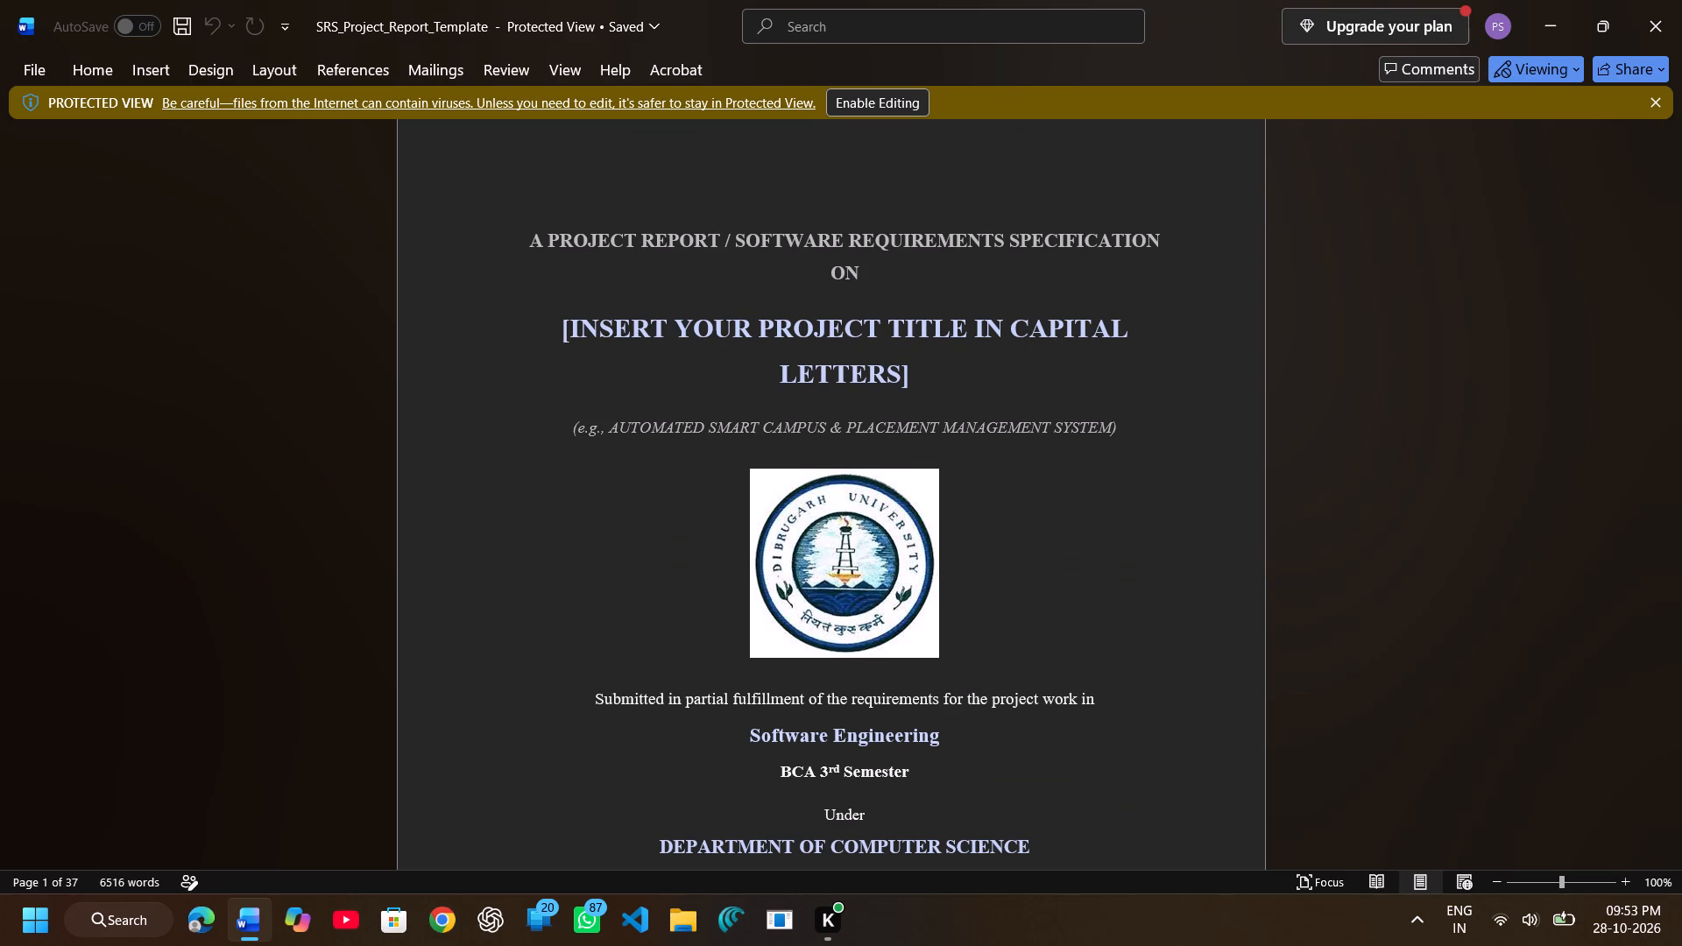
pyautogui.scroll(-1, 719, 551)
pyautogui.scroll(1, 719, 551)
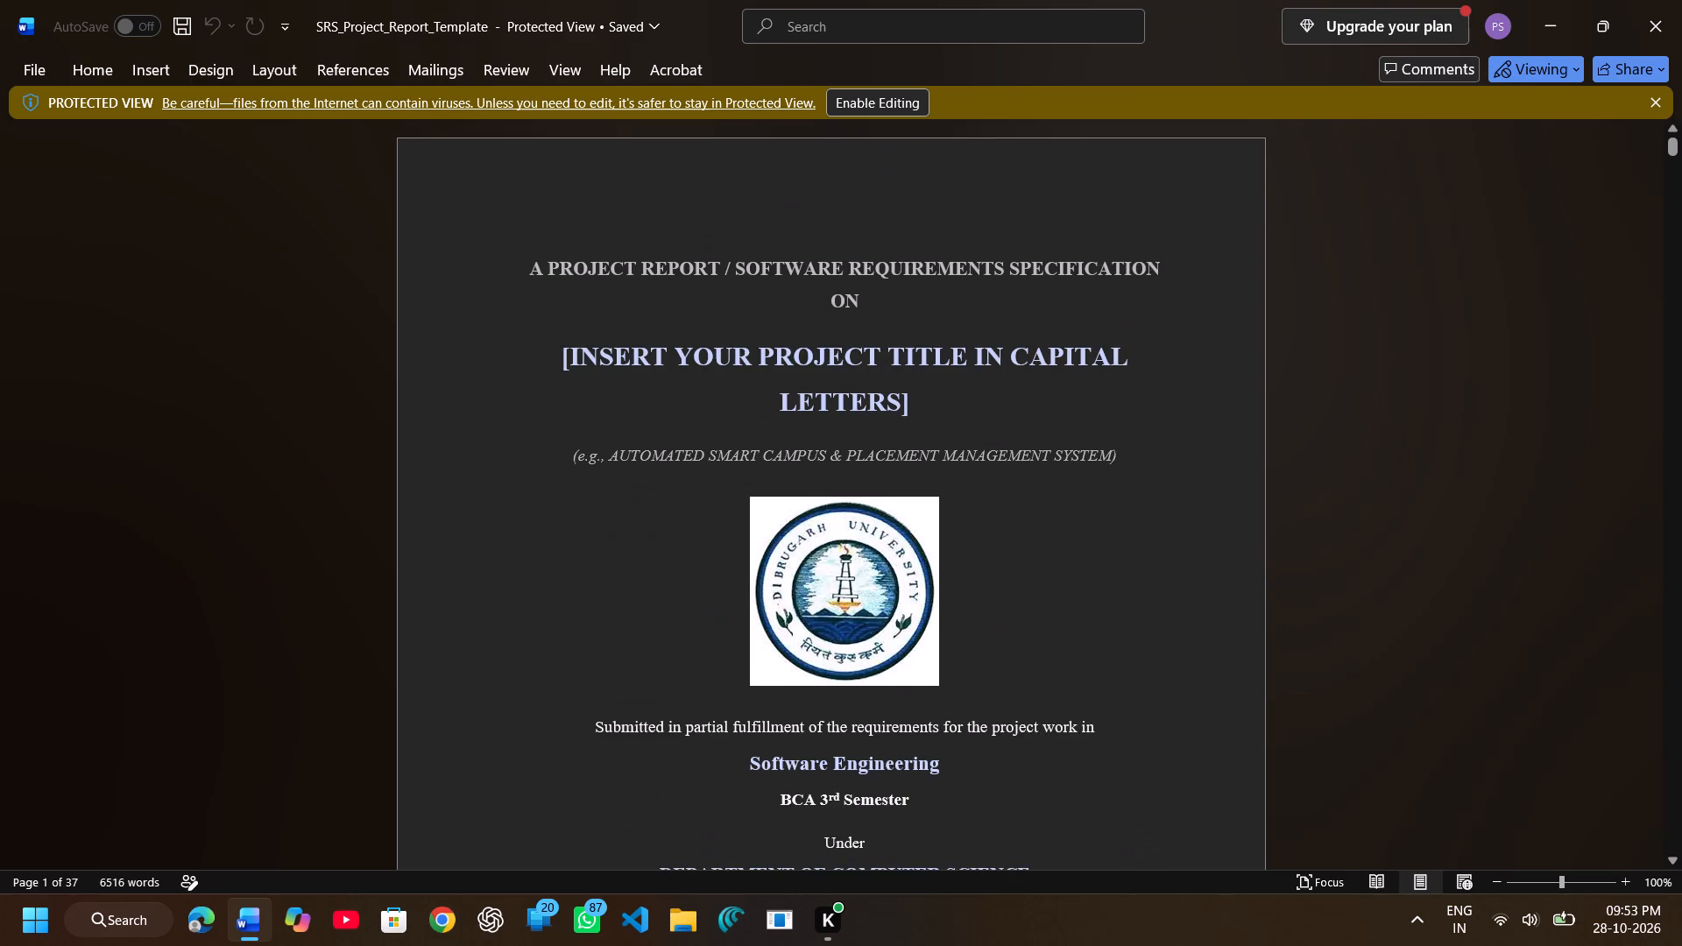
pyautogui.scroll(1, 719, 551)
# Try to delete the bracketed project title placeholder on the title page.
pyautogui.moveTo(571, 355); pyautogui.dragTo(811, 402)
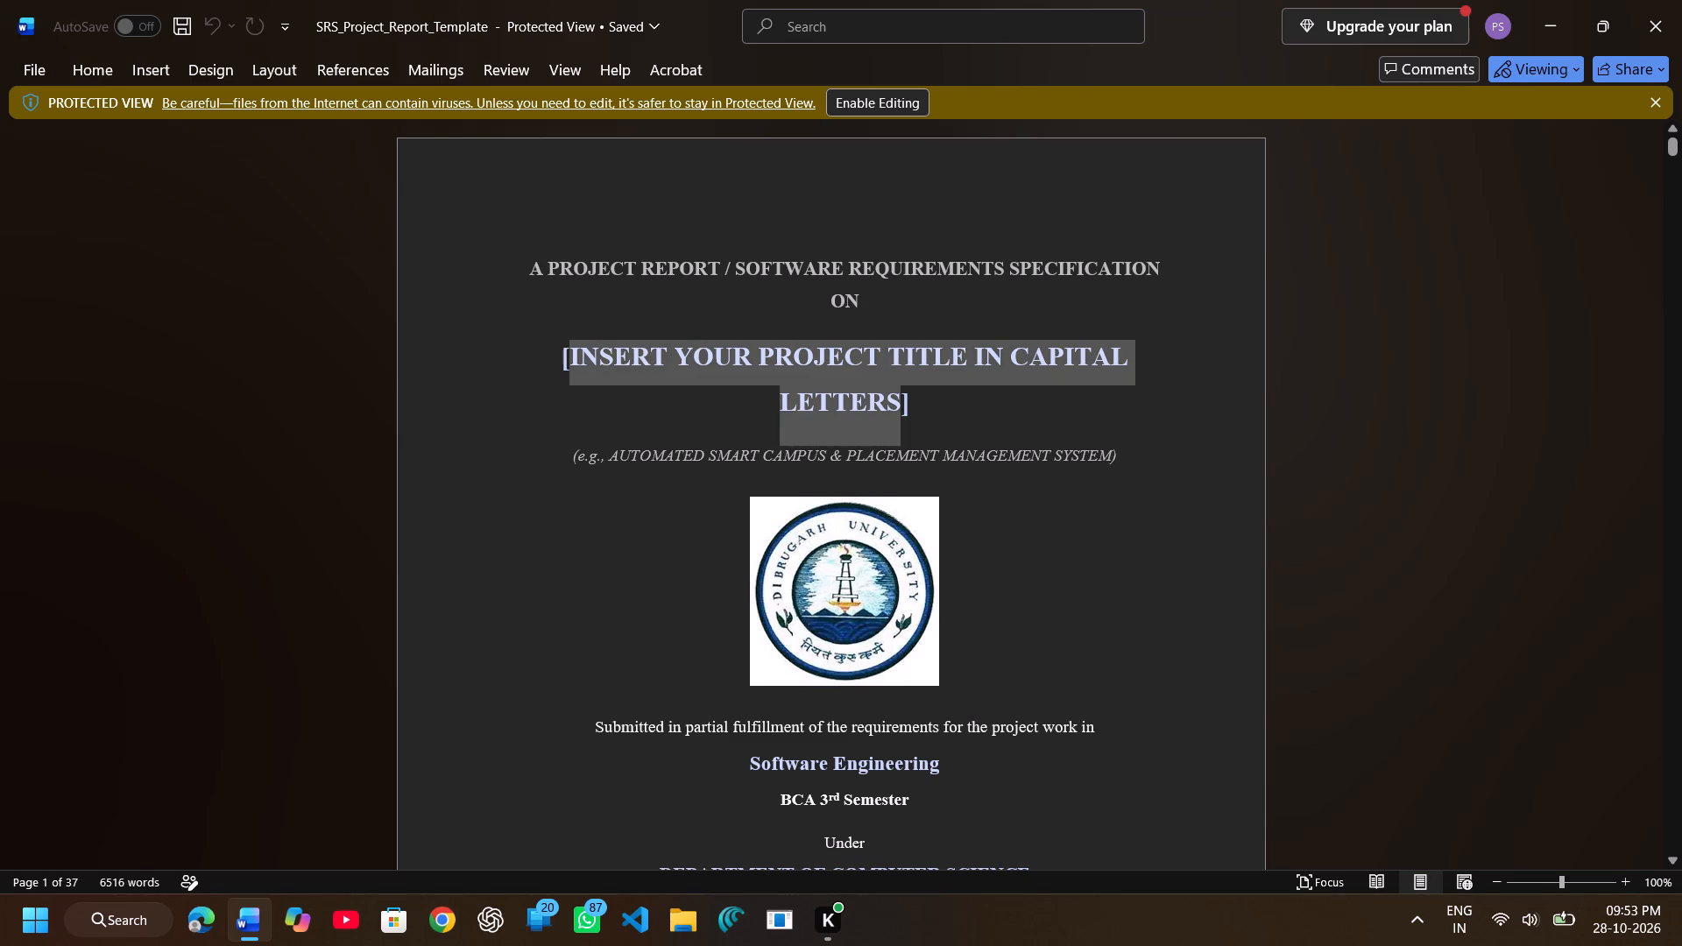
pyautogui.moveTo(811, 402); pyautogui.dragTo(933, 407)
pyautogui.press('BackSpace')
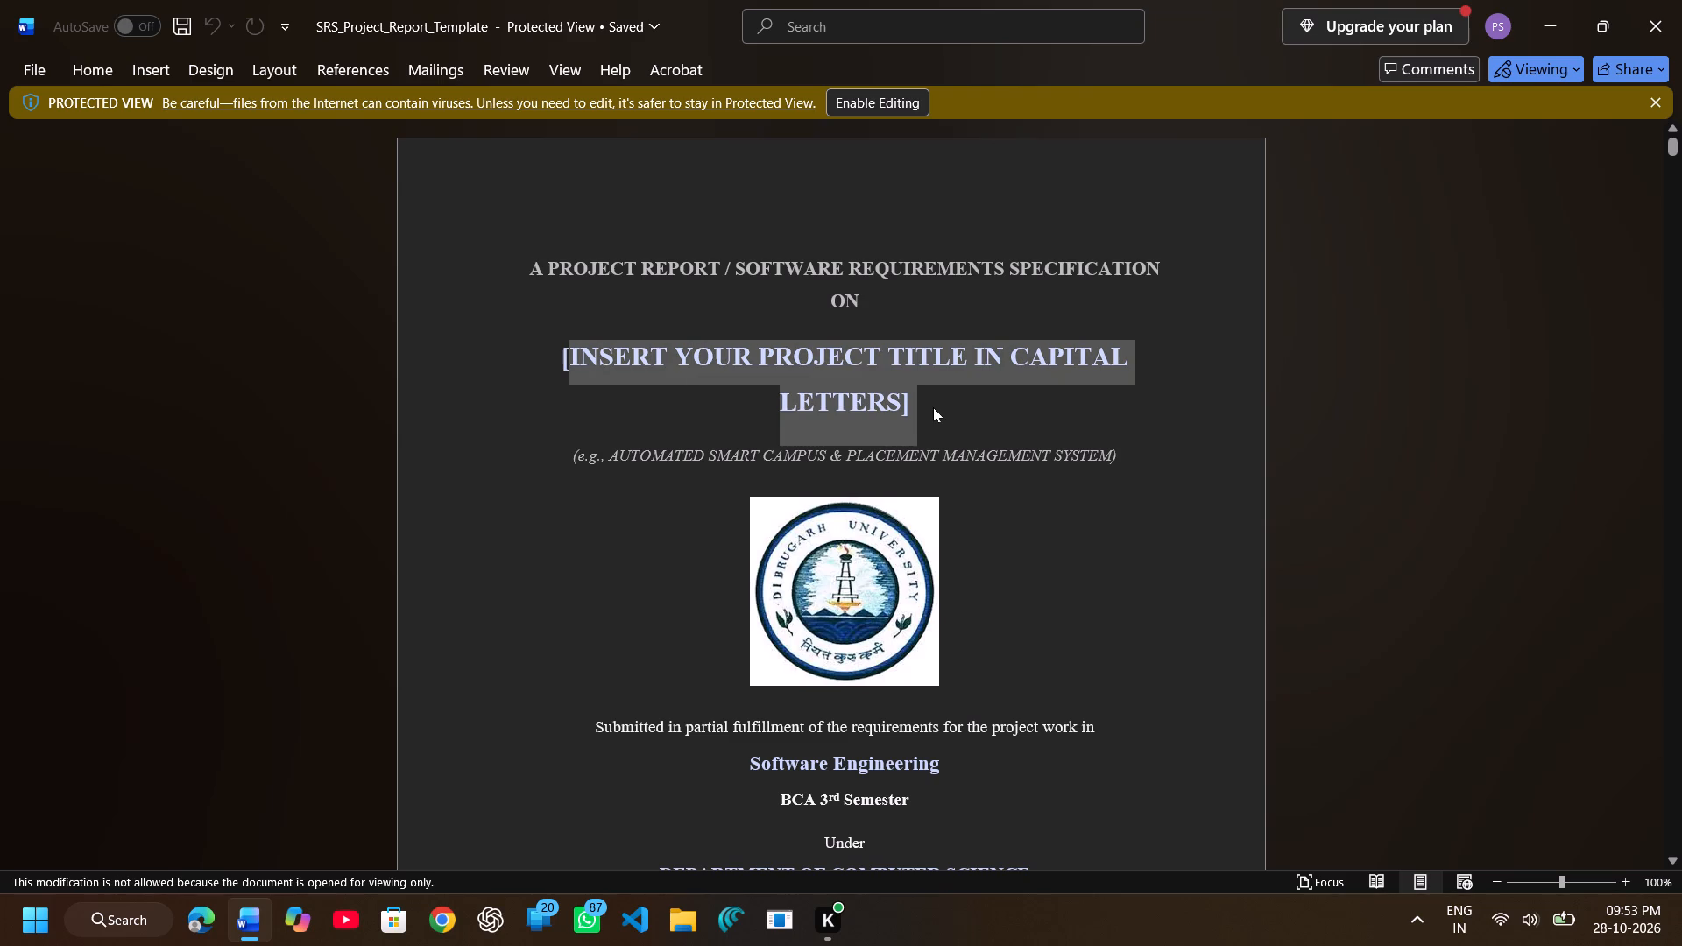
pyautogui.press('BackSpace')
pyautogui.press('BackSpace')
# Enable editing for the protected report template.
pyautogui.click(866, 102)
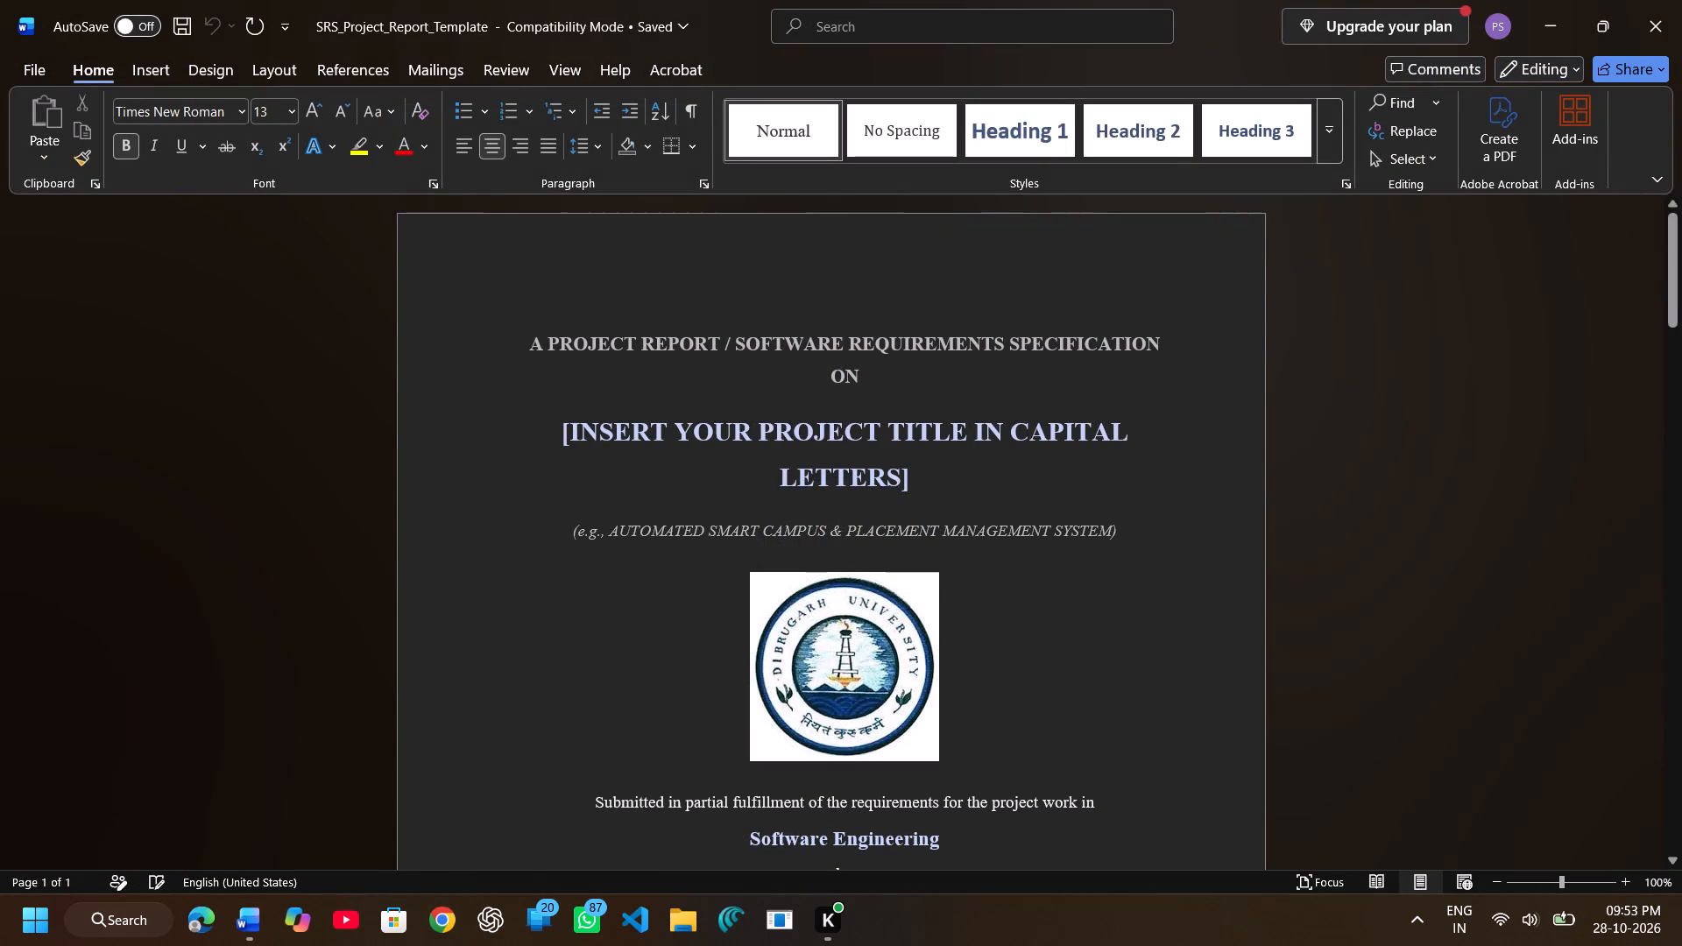
# Replace the bracketed project title placeholder on the title page with OFFICE WORKFLOW.
pyautogui.click(566, 427)
pyautogui.moveTo(566, 427); pyautogui.dragTo(861, 477)
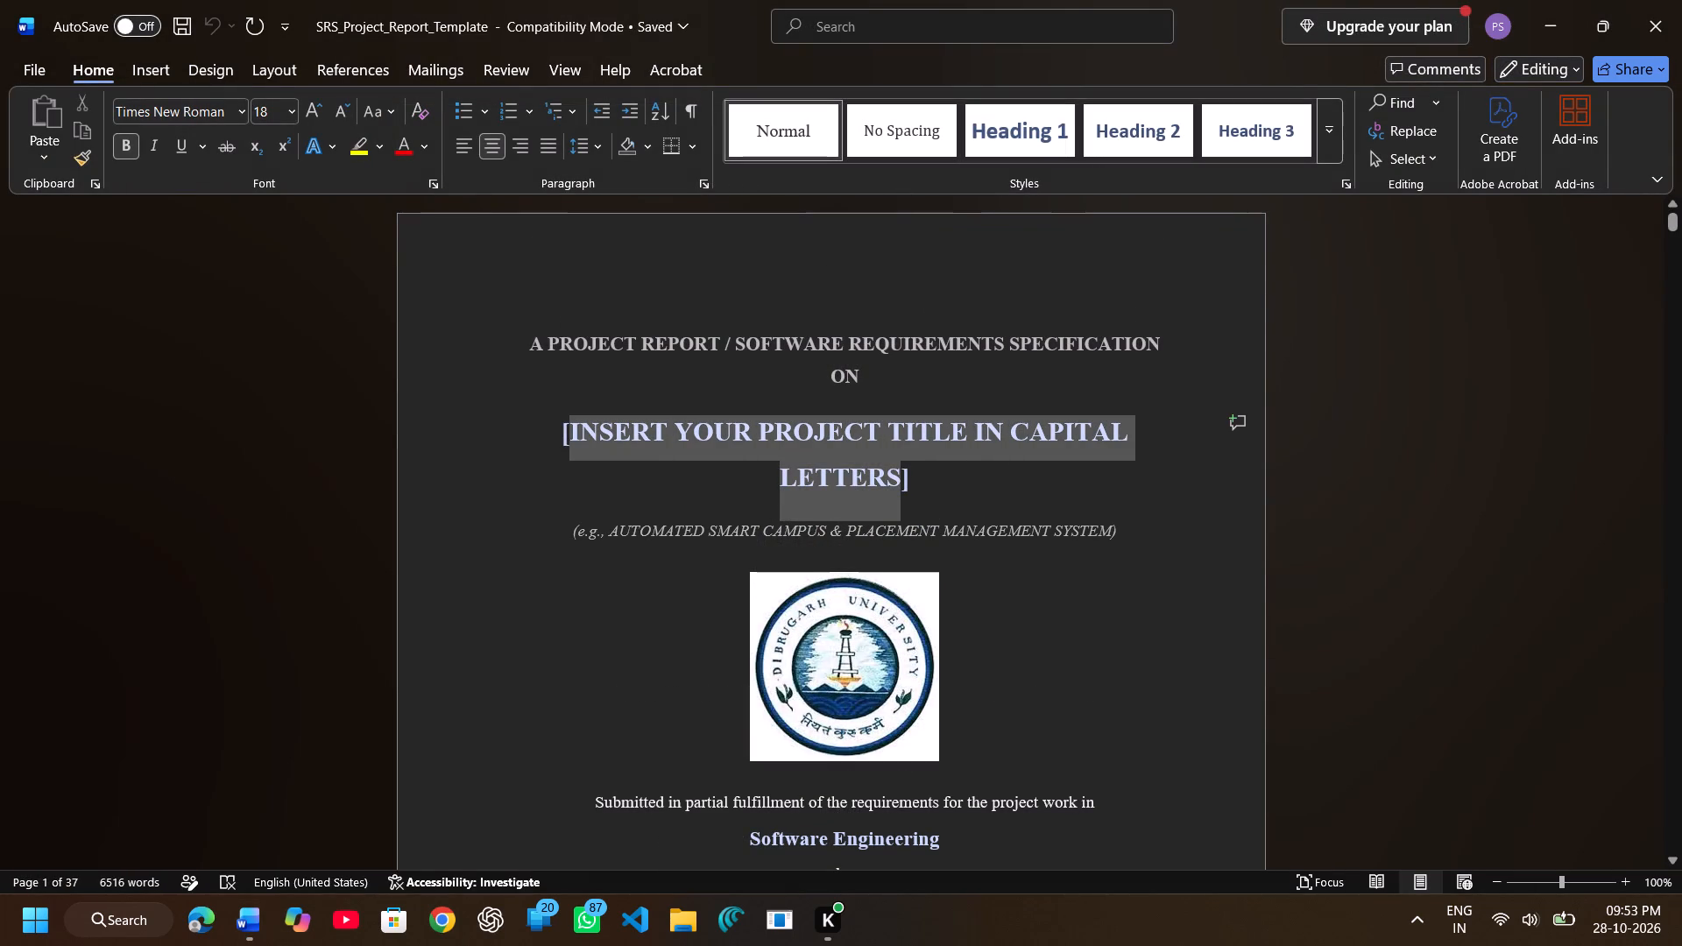
pyautogui.moveTo(861, 477); pyautogui.dragTo(978, 472)
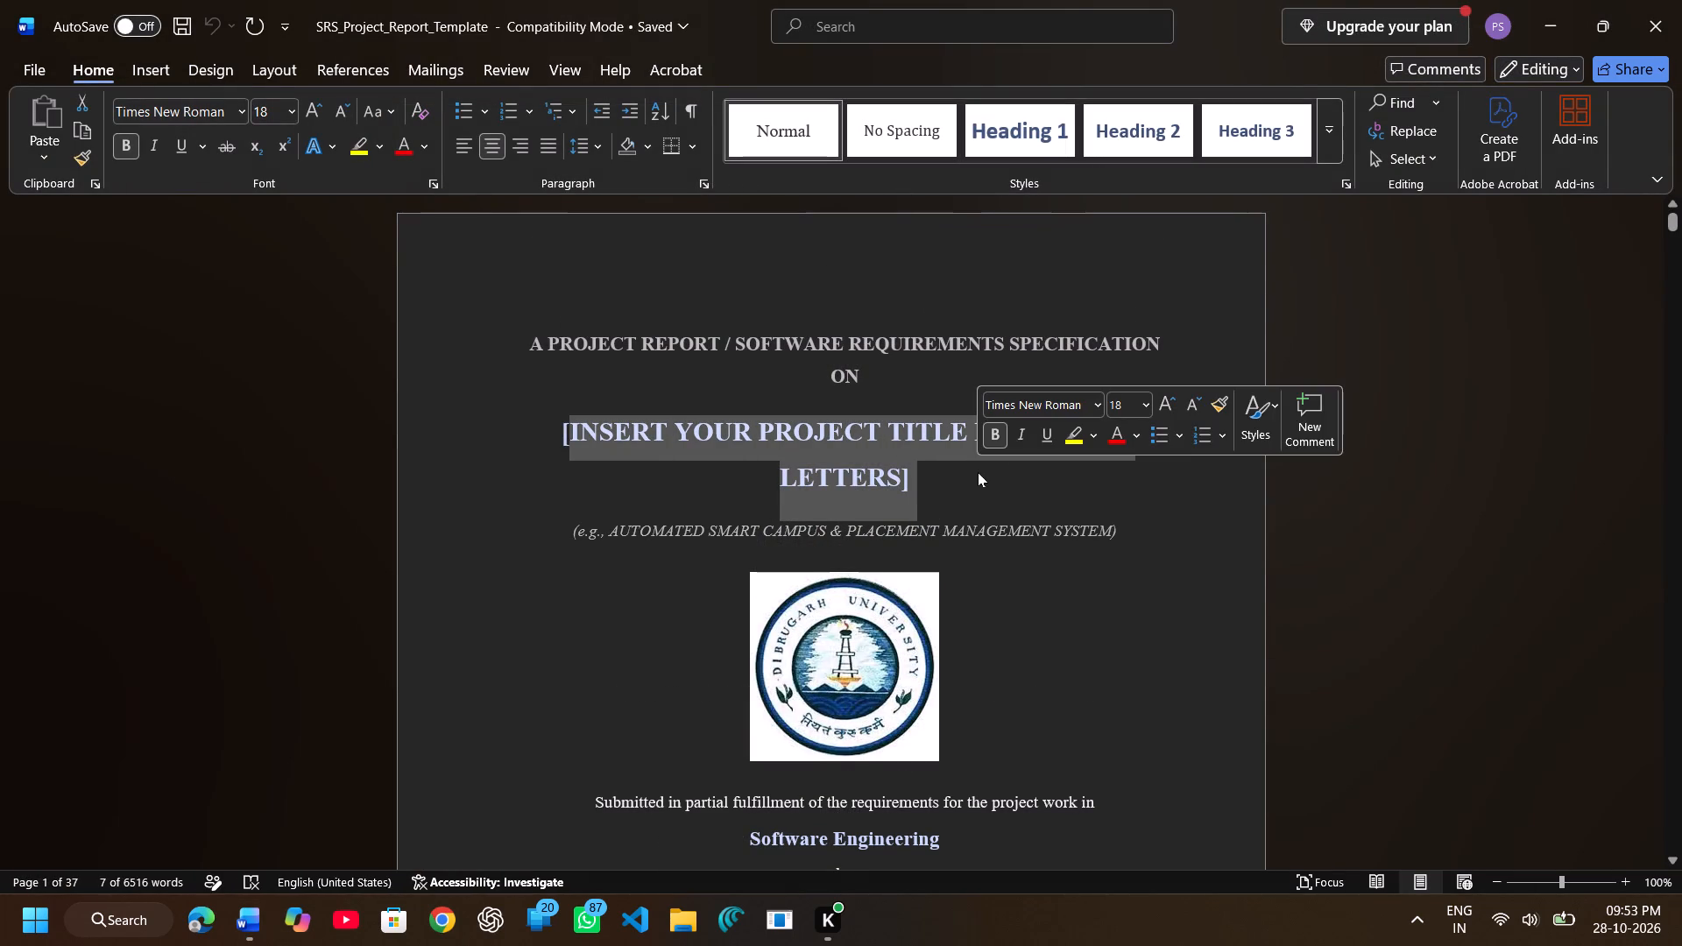
pyautogui.press('BackSpace')
pyautogui.press('BackSpace')
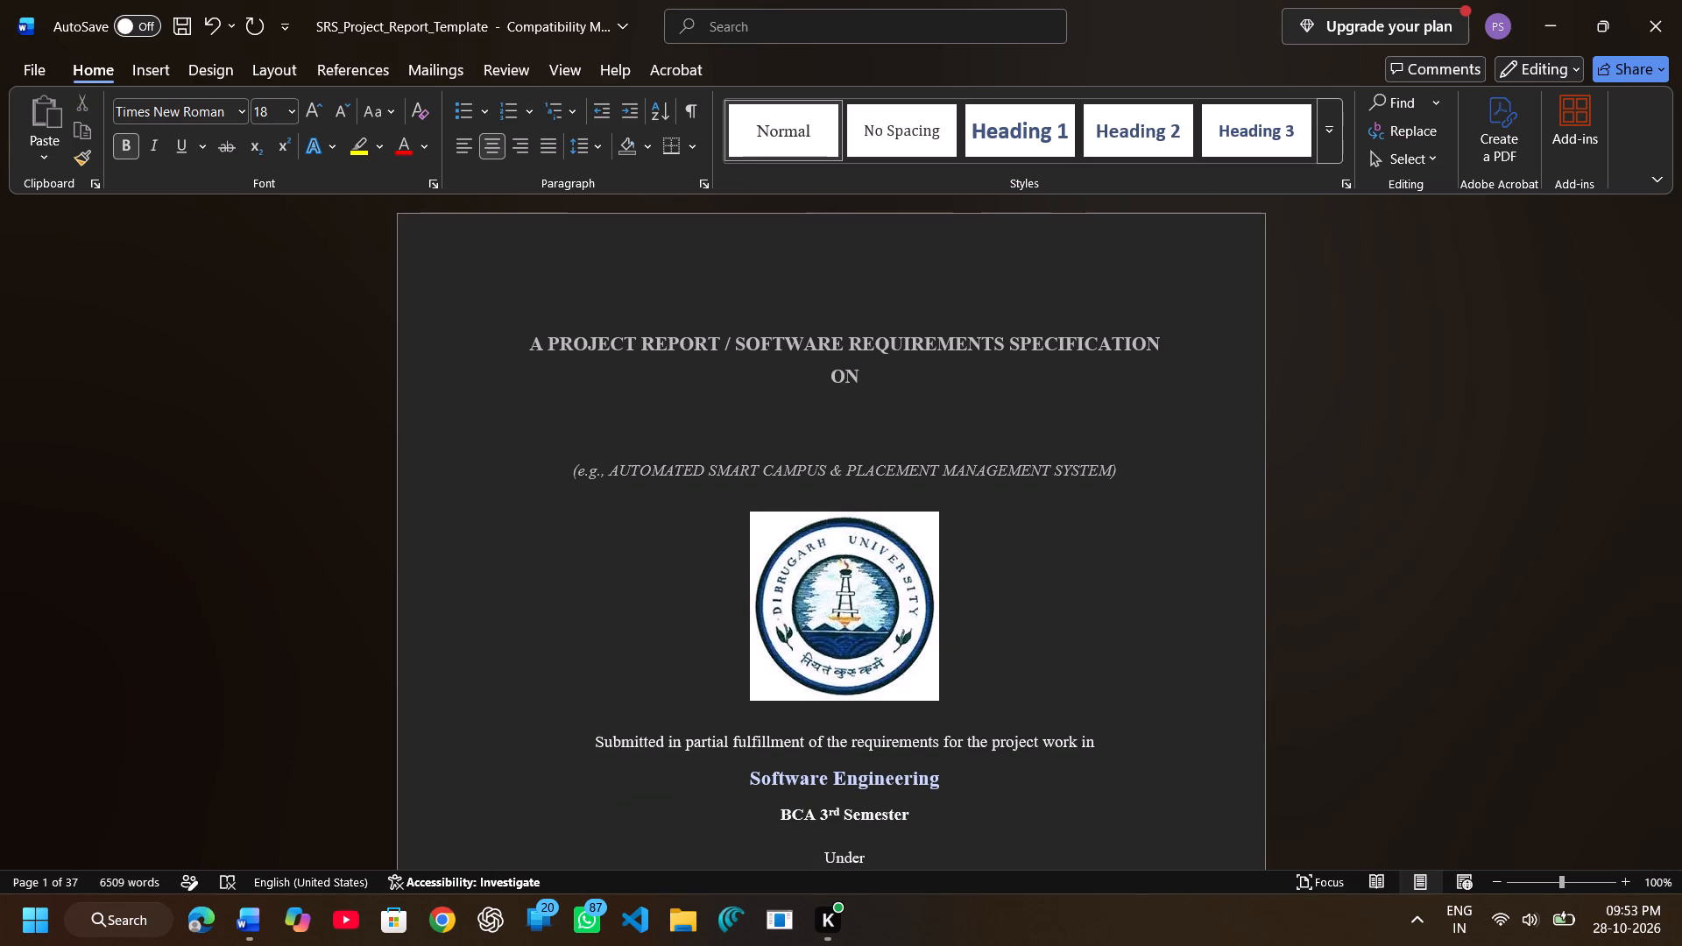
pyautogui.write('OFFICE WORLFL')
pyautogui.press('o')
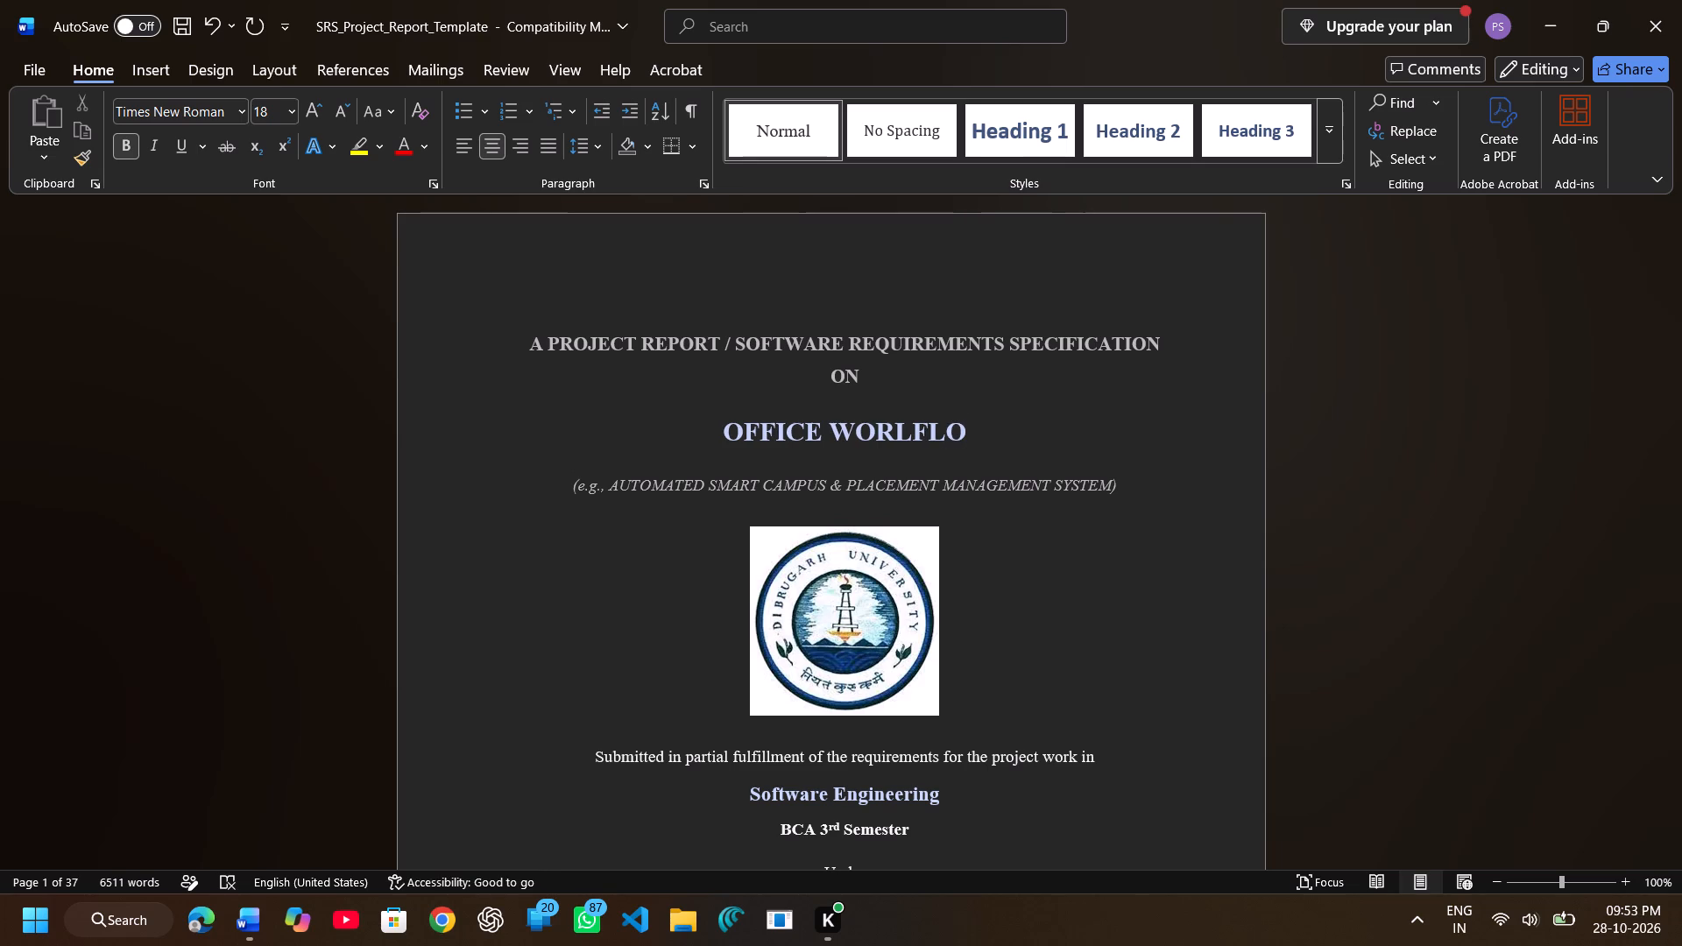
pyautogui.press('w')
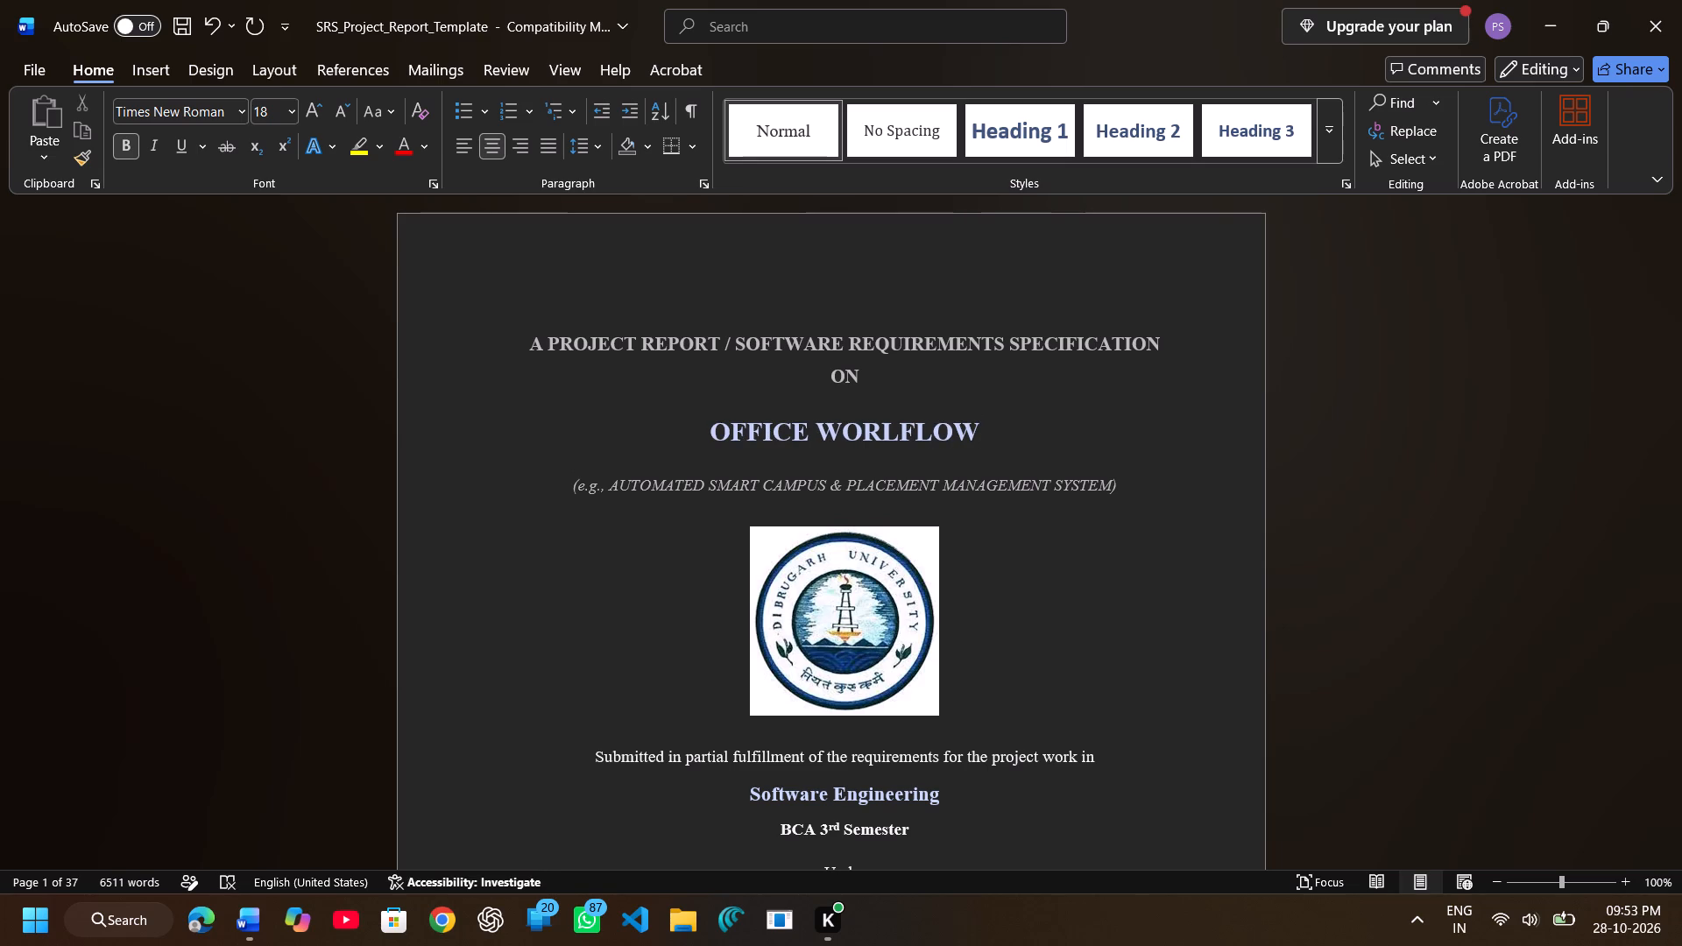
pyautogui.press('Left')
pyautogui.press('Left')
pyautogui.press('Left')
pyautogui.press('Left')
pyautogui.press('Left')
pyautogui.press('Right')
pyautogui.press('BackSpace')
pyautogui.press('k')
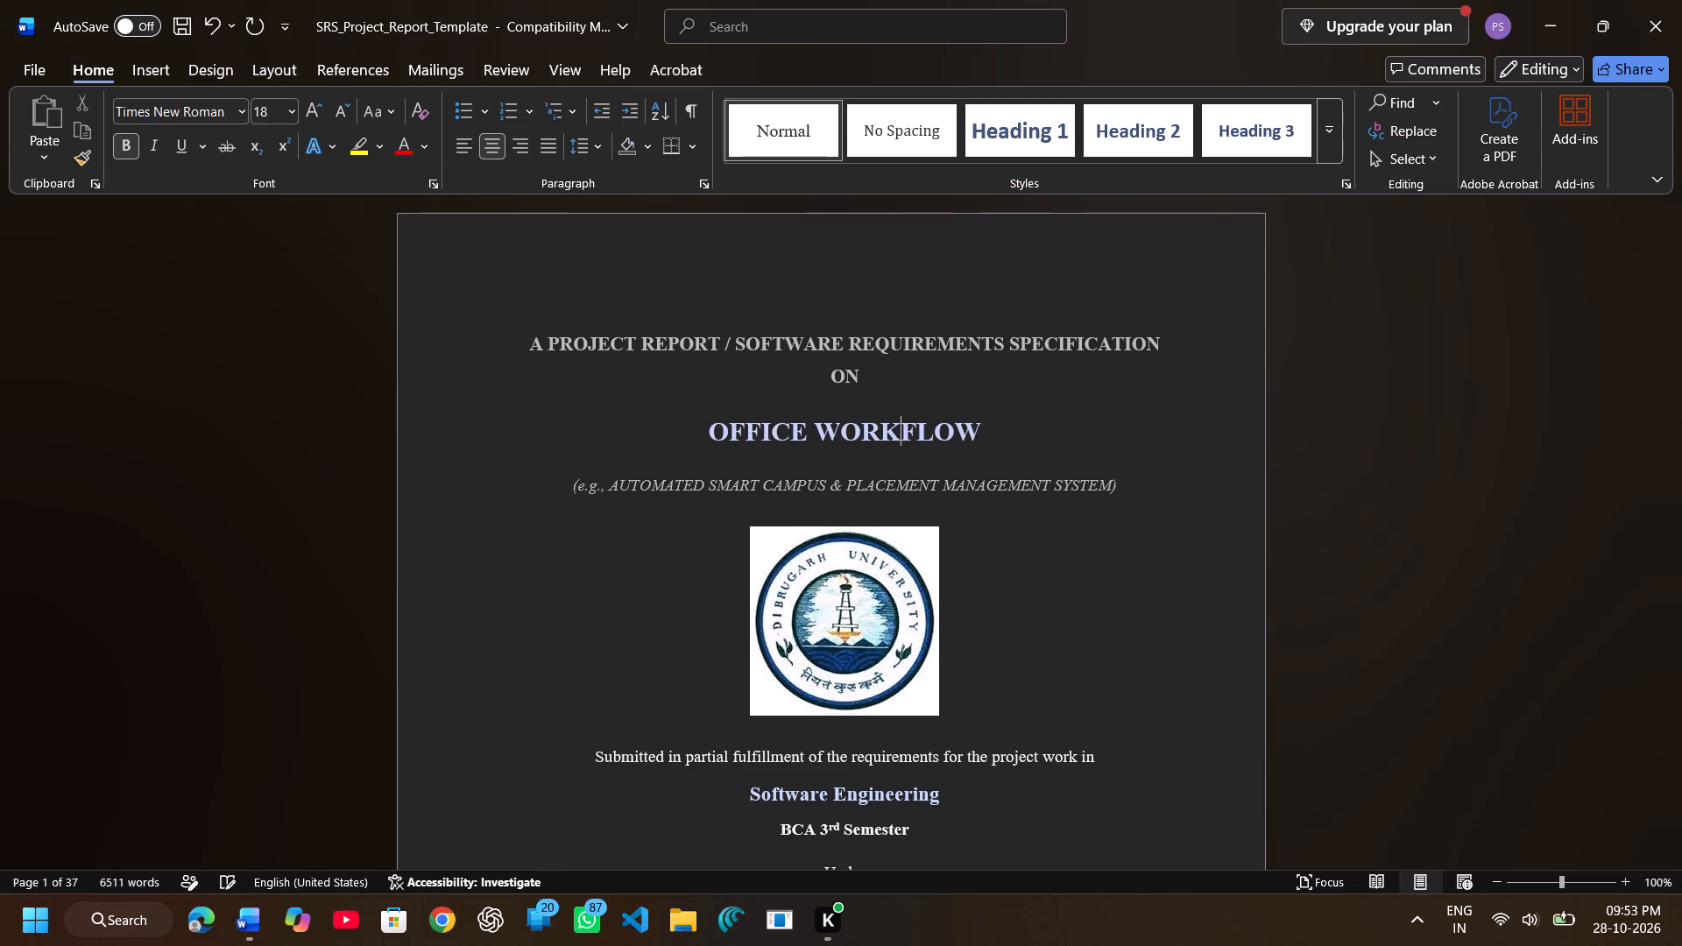
# Extend the project title with MANAGEMENT SYSTEM after OFFICE WORKFLOW.
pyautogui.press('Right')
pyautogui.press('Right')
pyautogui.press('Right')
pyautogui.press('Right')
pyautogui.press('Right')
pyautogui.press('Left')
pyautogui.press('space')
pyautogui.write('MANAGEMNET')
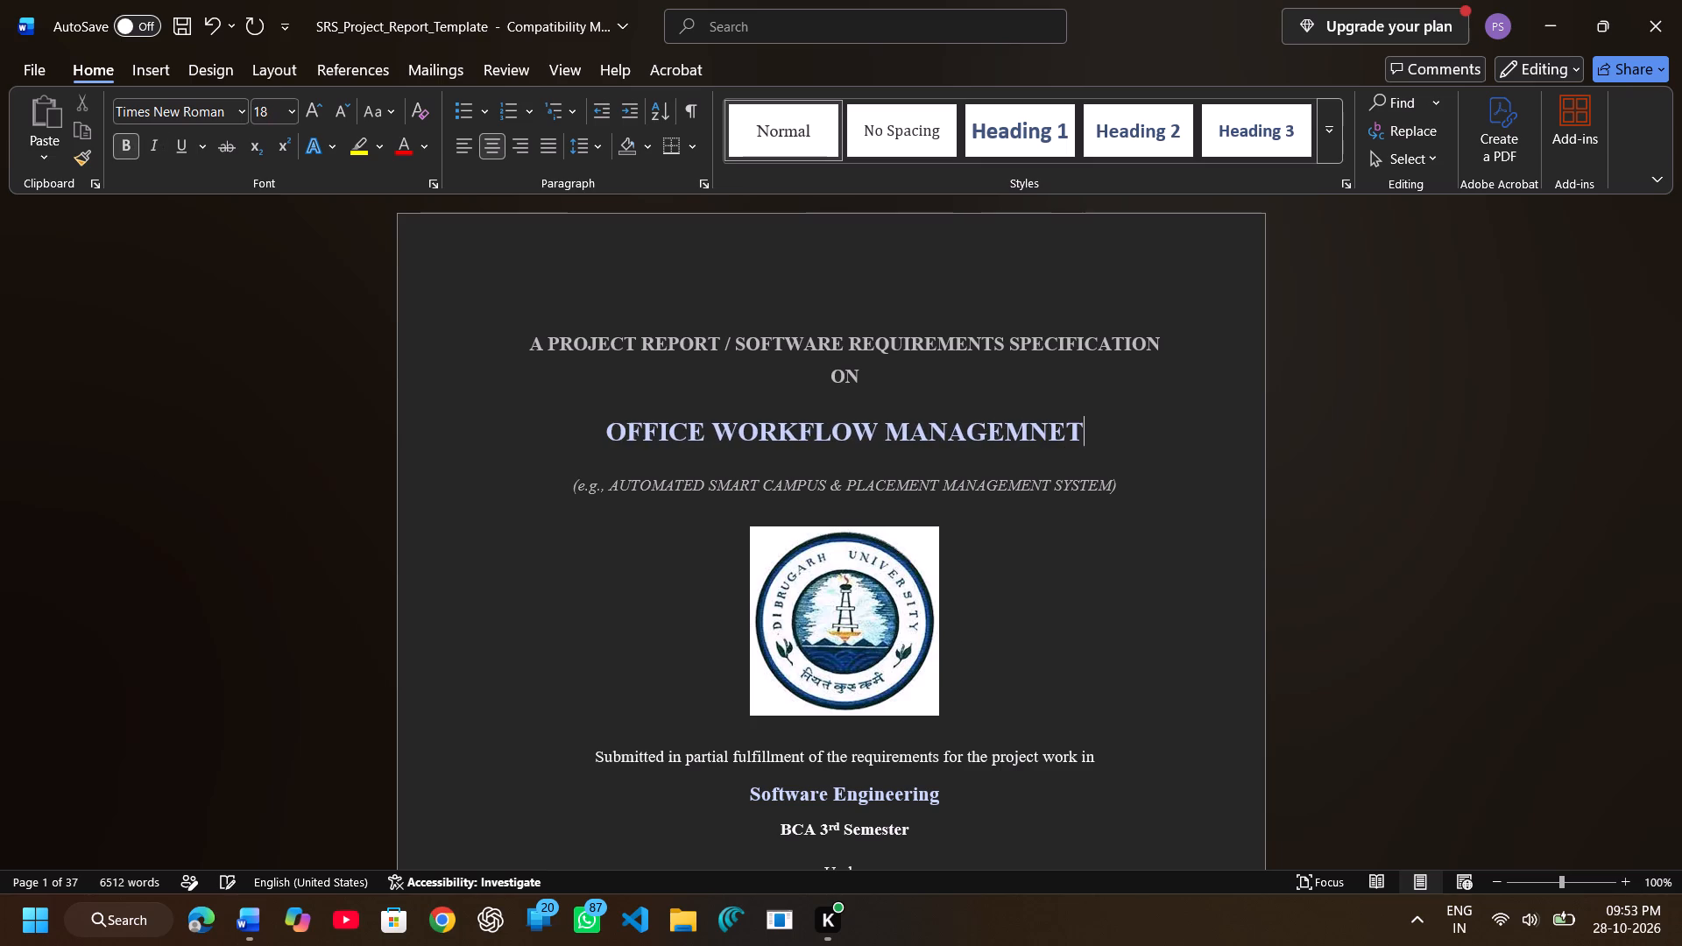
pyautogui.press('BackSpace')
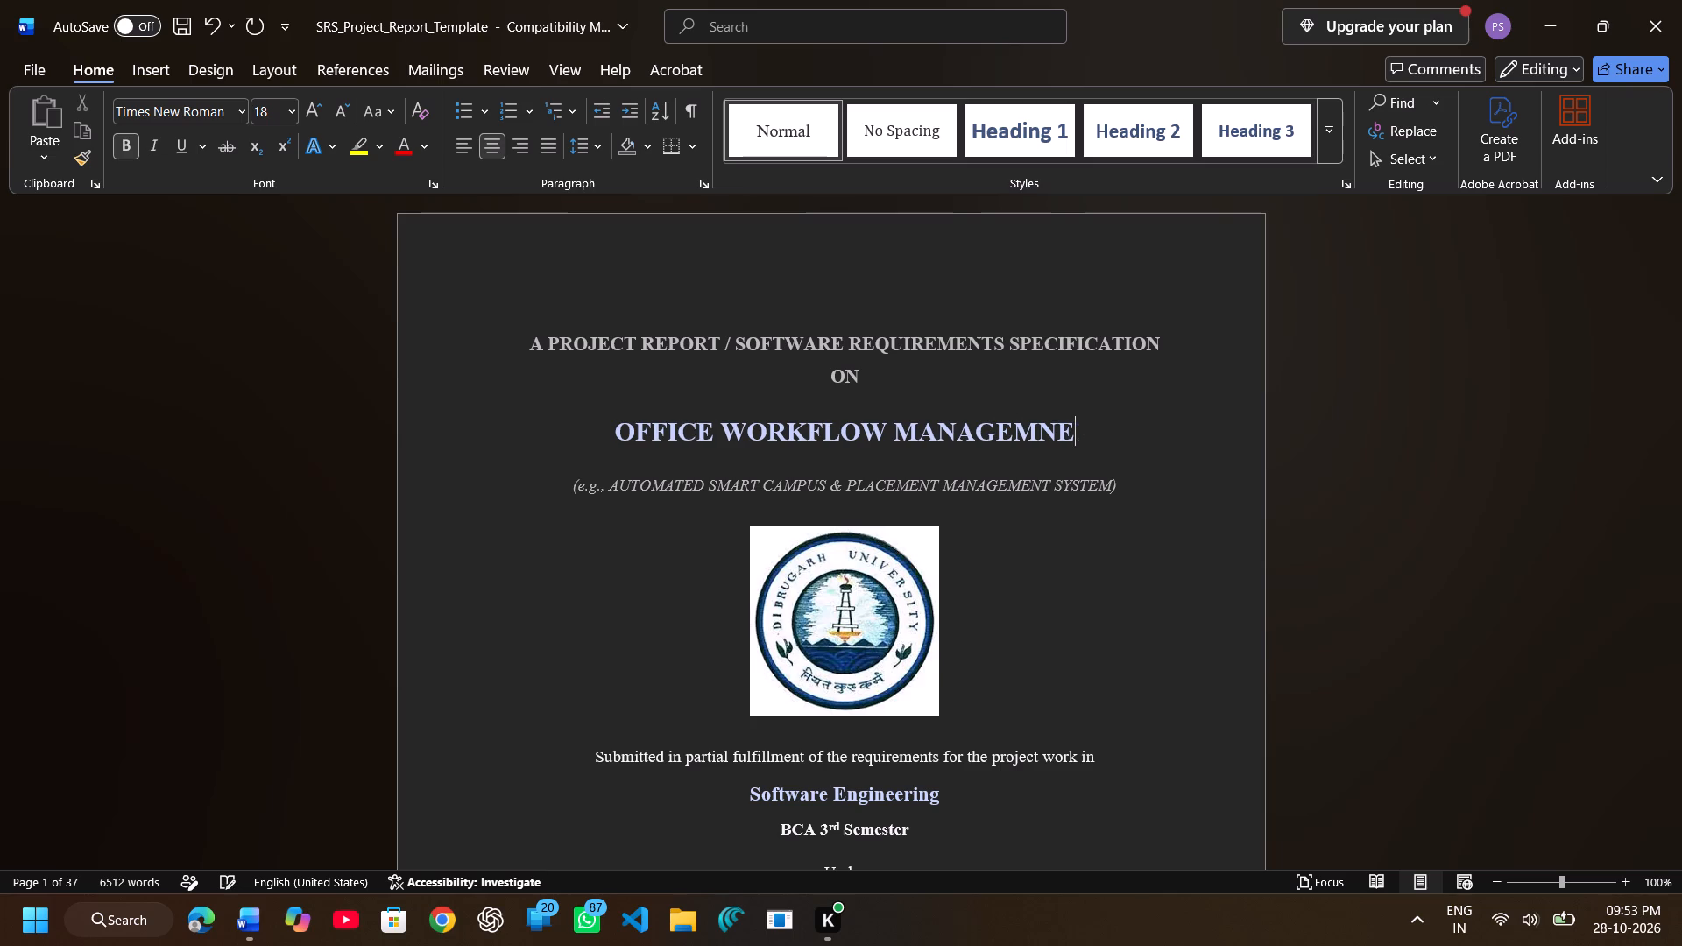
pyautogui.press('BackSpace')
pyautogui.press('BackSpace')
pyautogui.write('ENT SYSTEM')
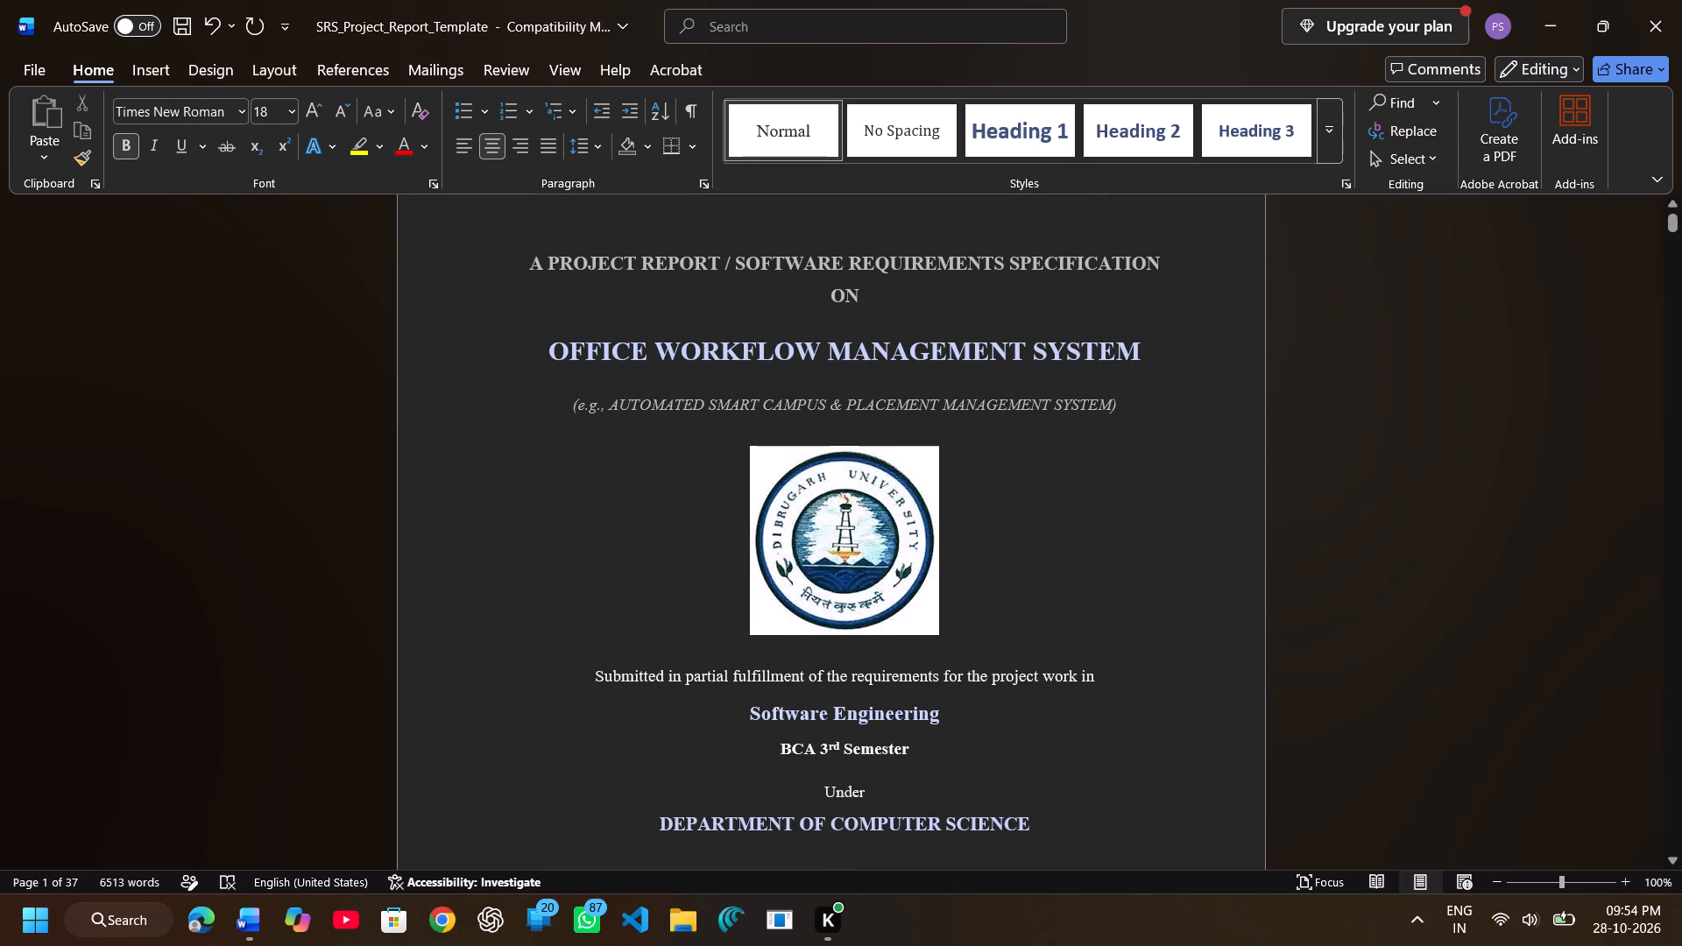
# Delete the italic example title line in parentheses below the project title.
pyautogui.moveTo(565, 406); pyautogui.dragTo(876, 406)
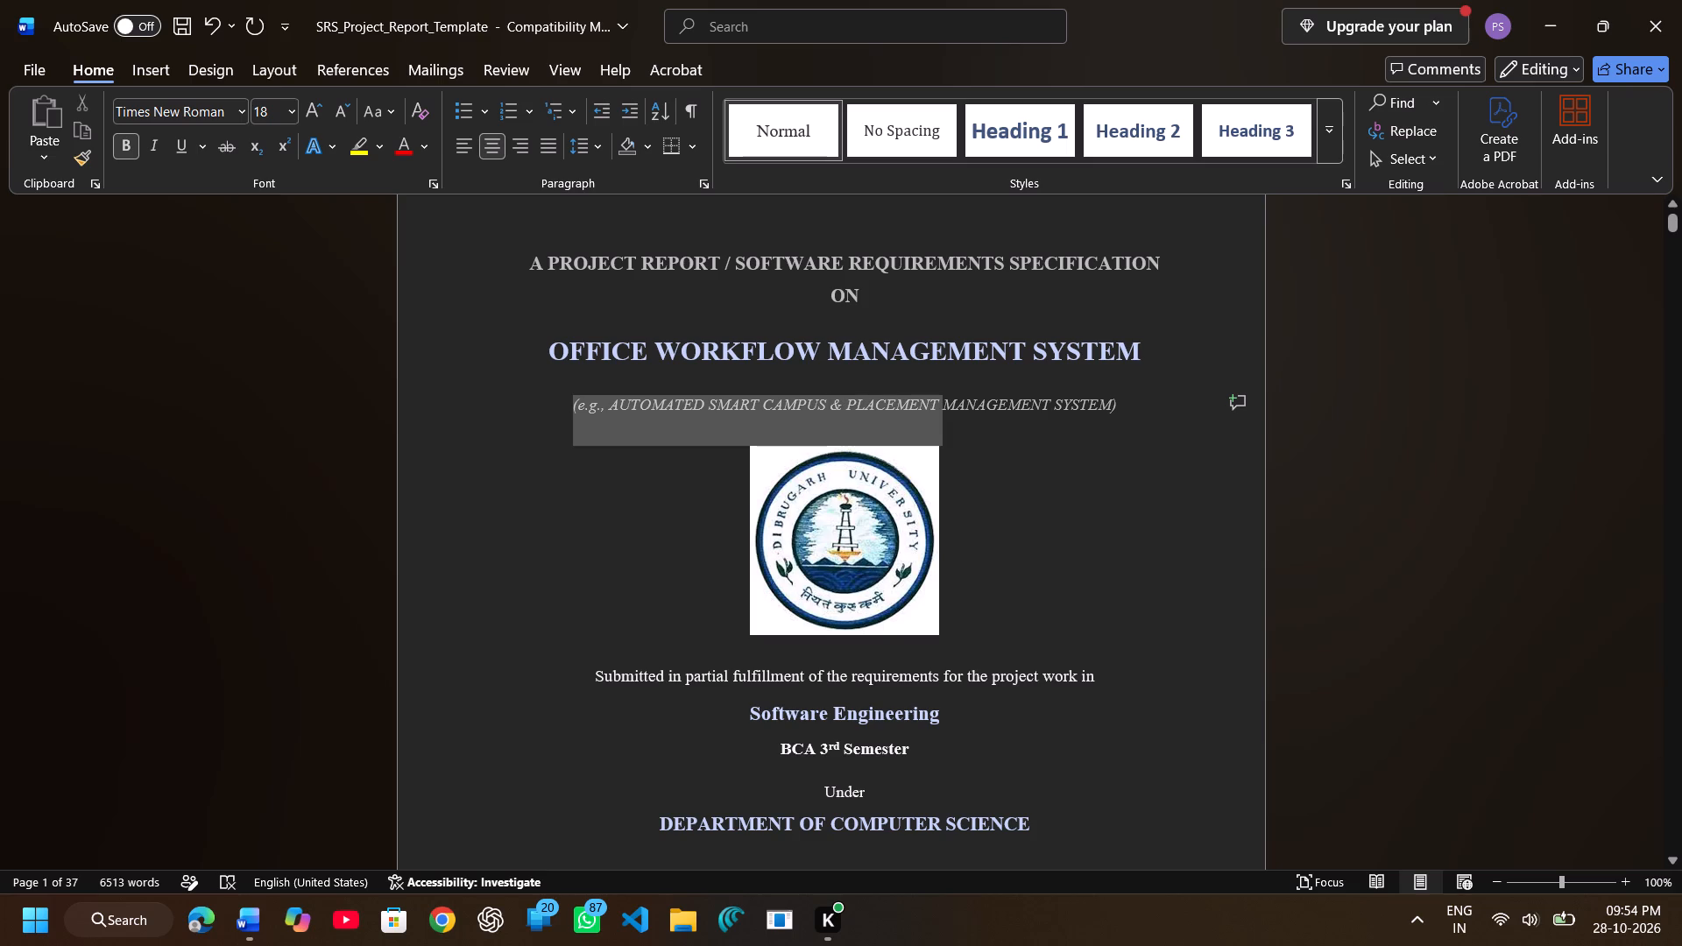
pyautogui.moveTo(876, 406); pyautogui.dragTo(1125, 406)
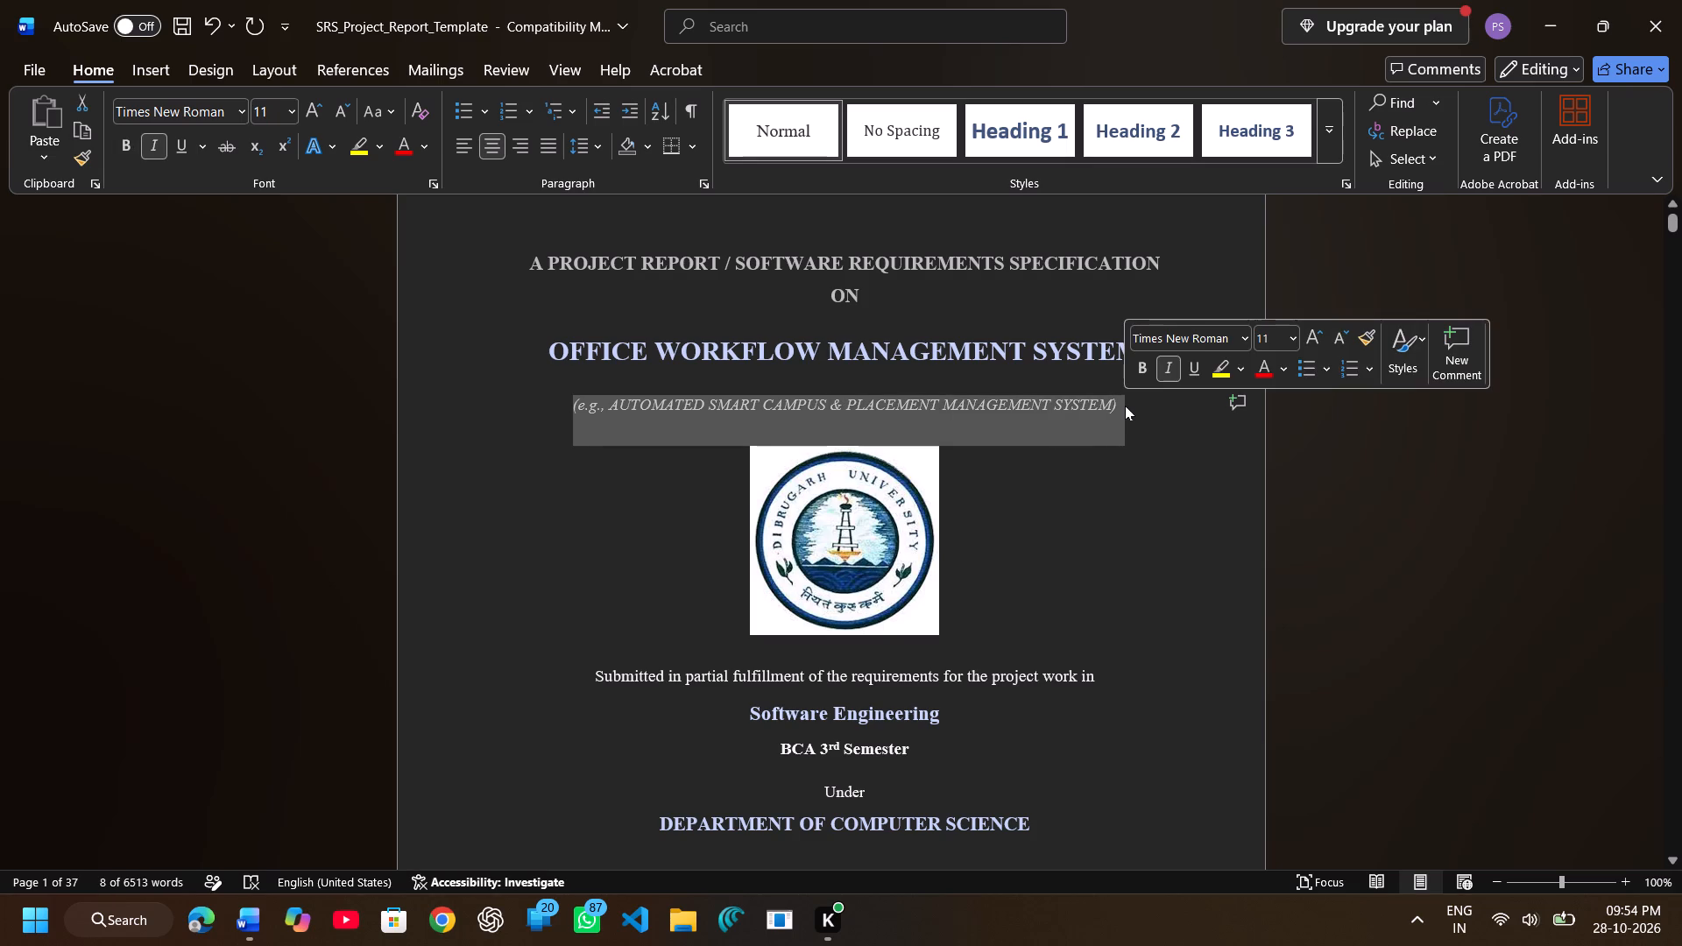
pyautogui.press('BackSpace')
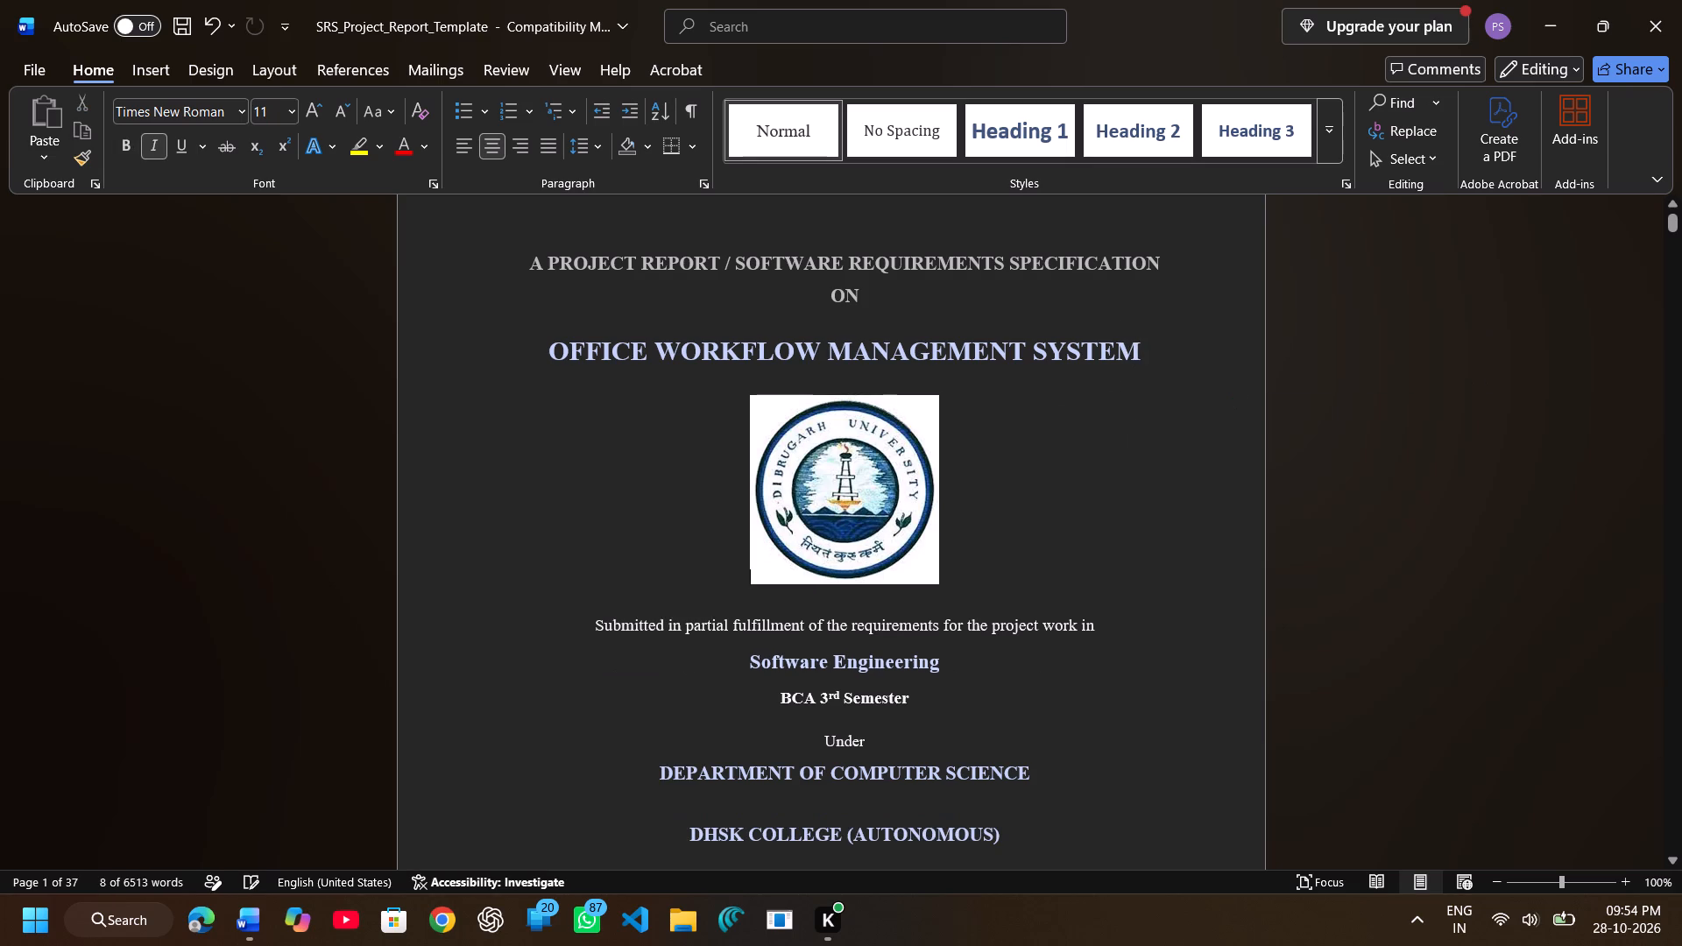
# Cut the Dibrugarh University logo from the title page.
pyautogui.scroll(1, 1125, 406)
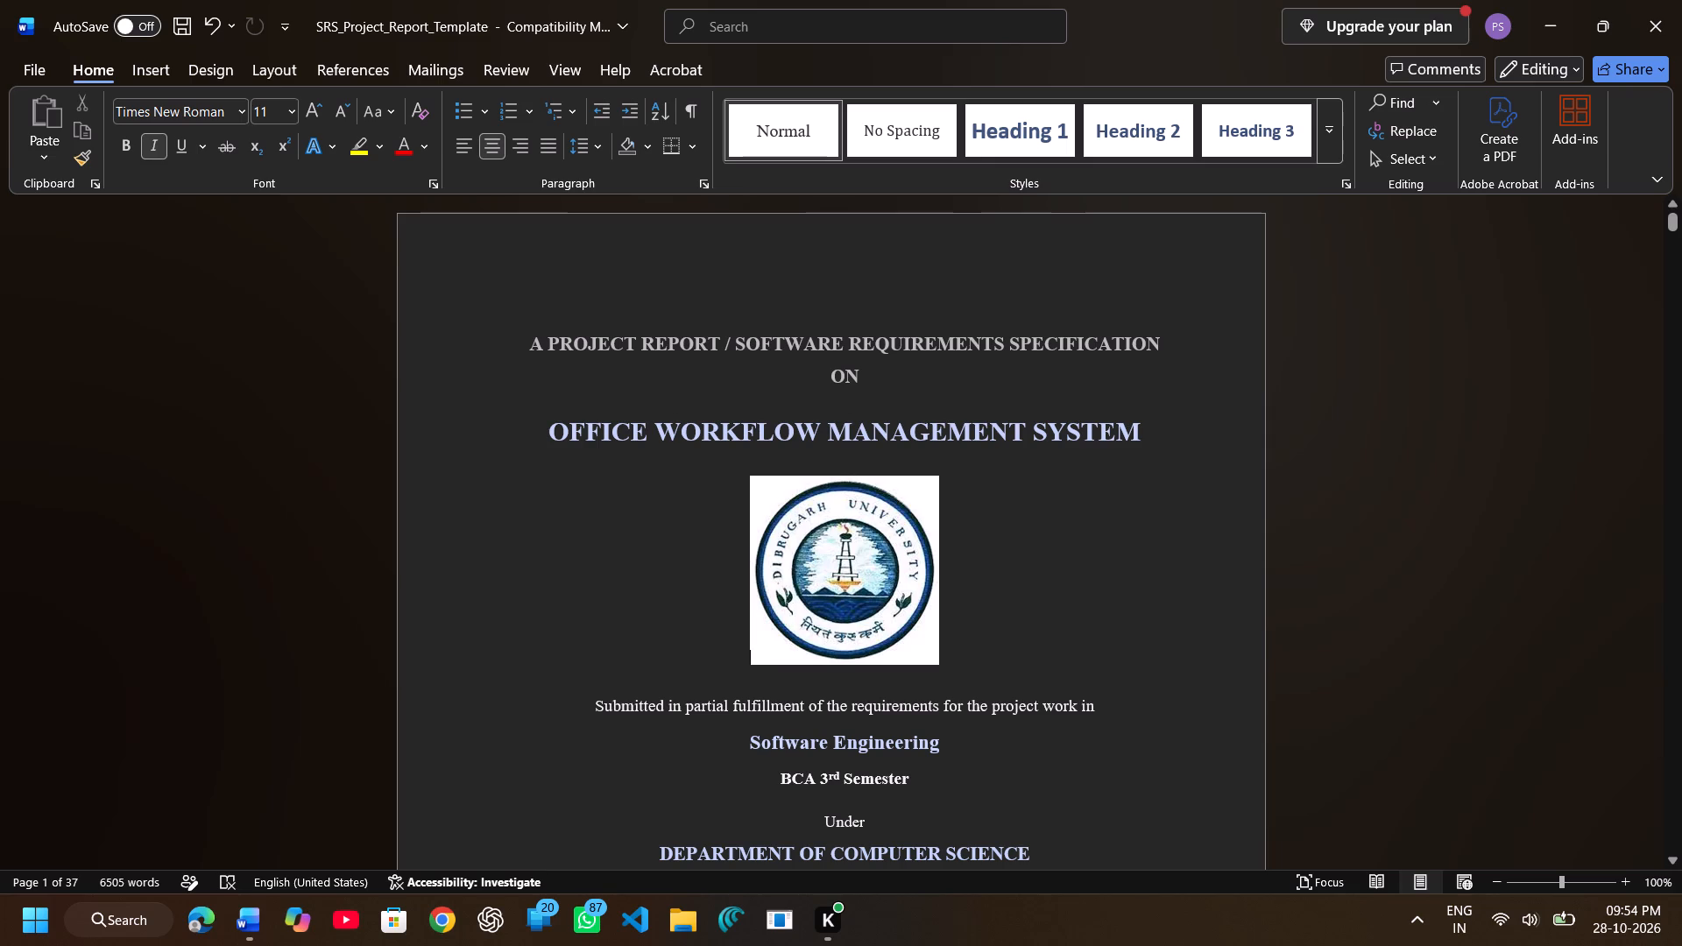
pyautogui.scroll(-1, 1120, 432)
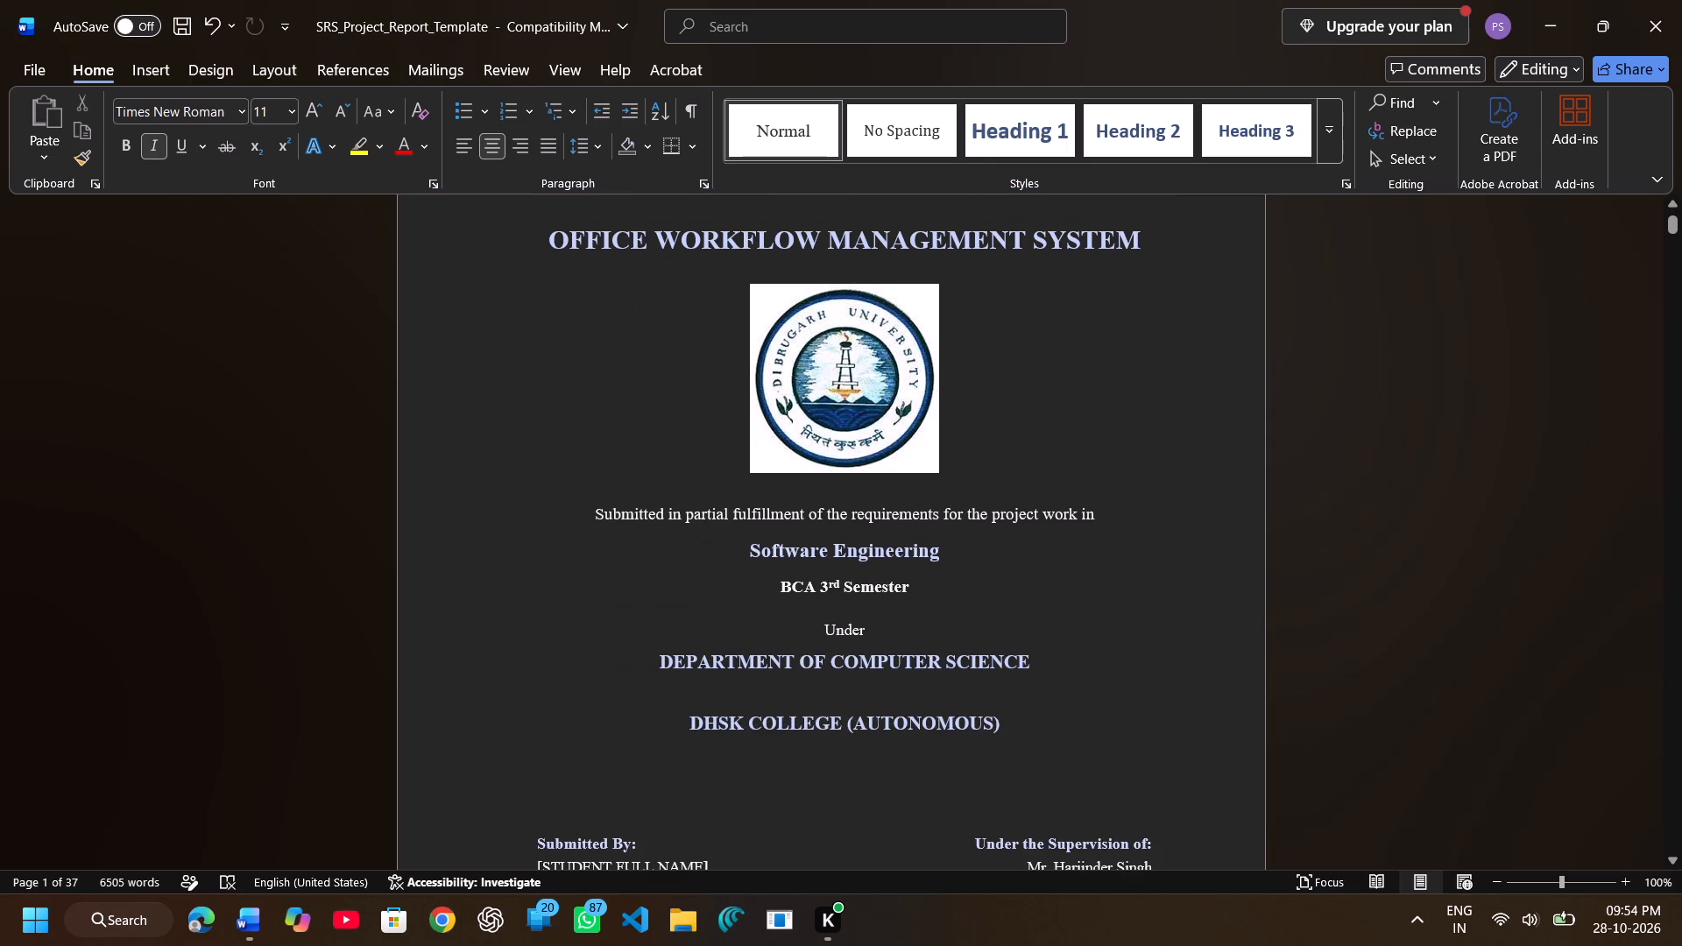
pyautogui.scroll(-1, 1120, 432)
pyautogui.rightClick(926, 374)
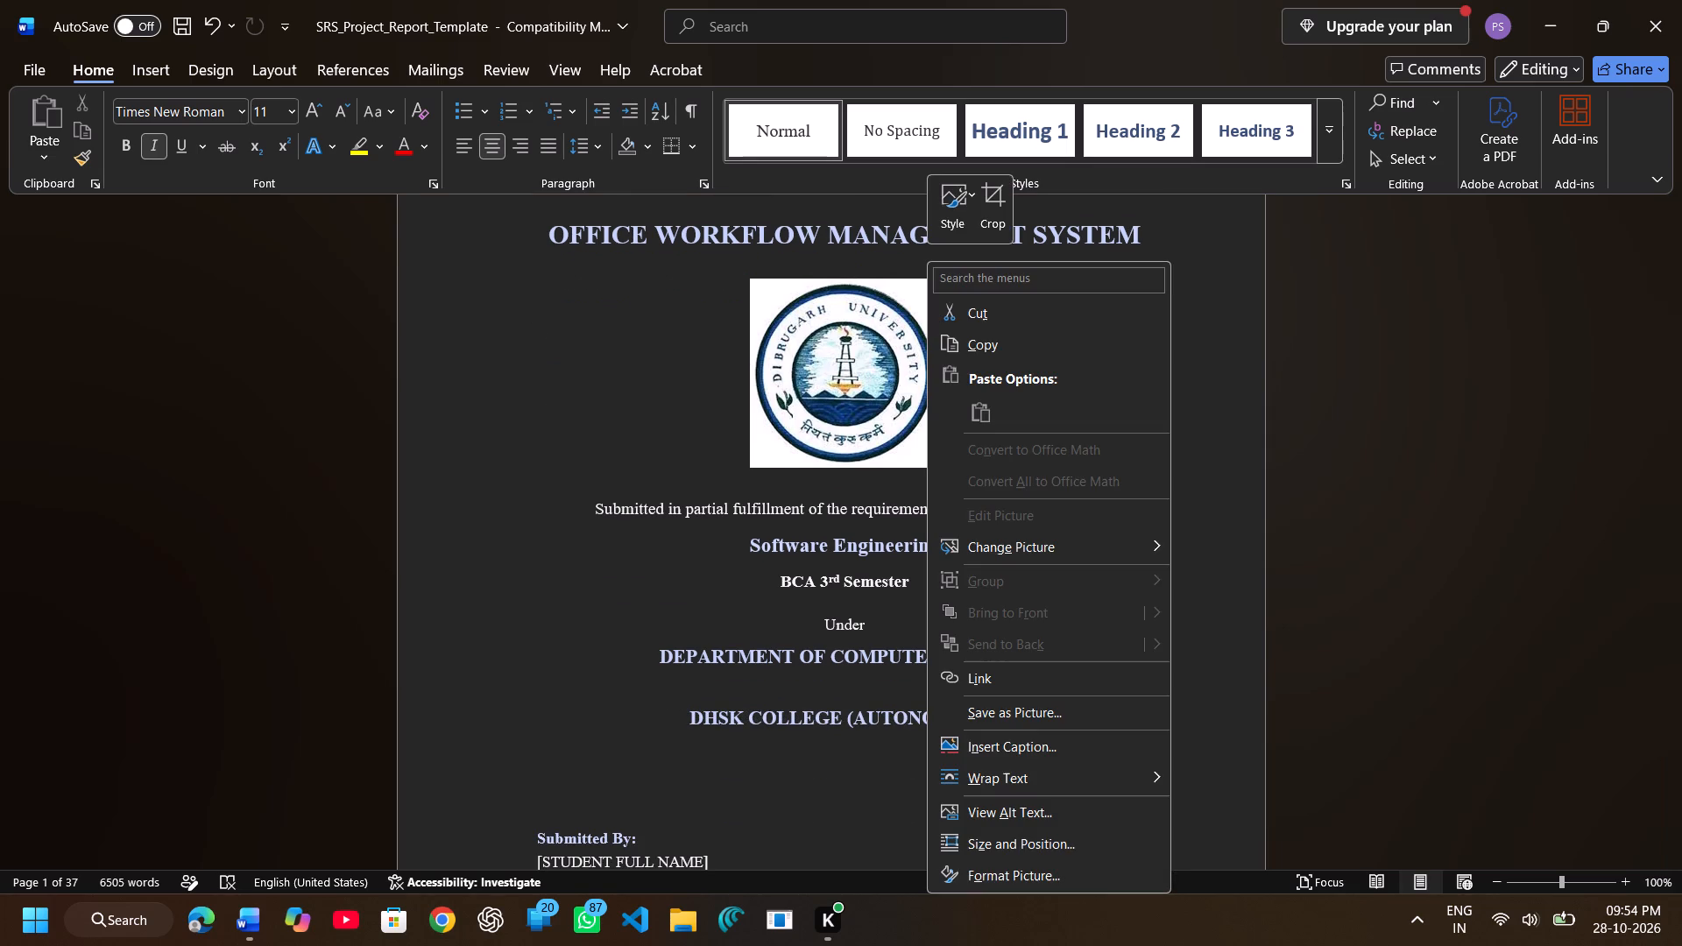
pyautogui.click(852, 477)
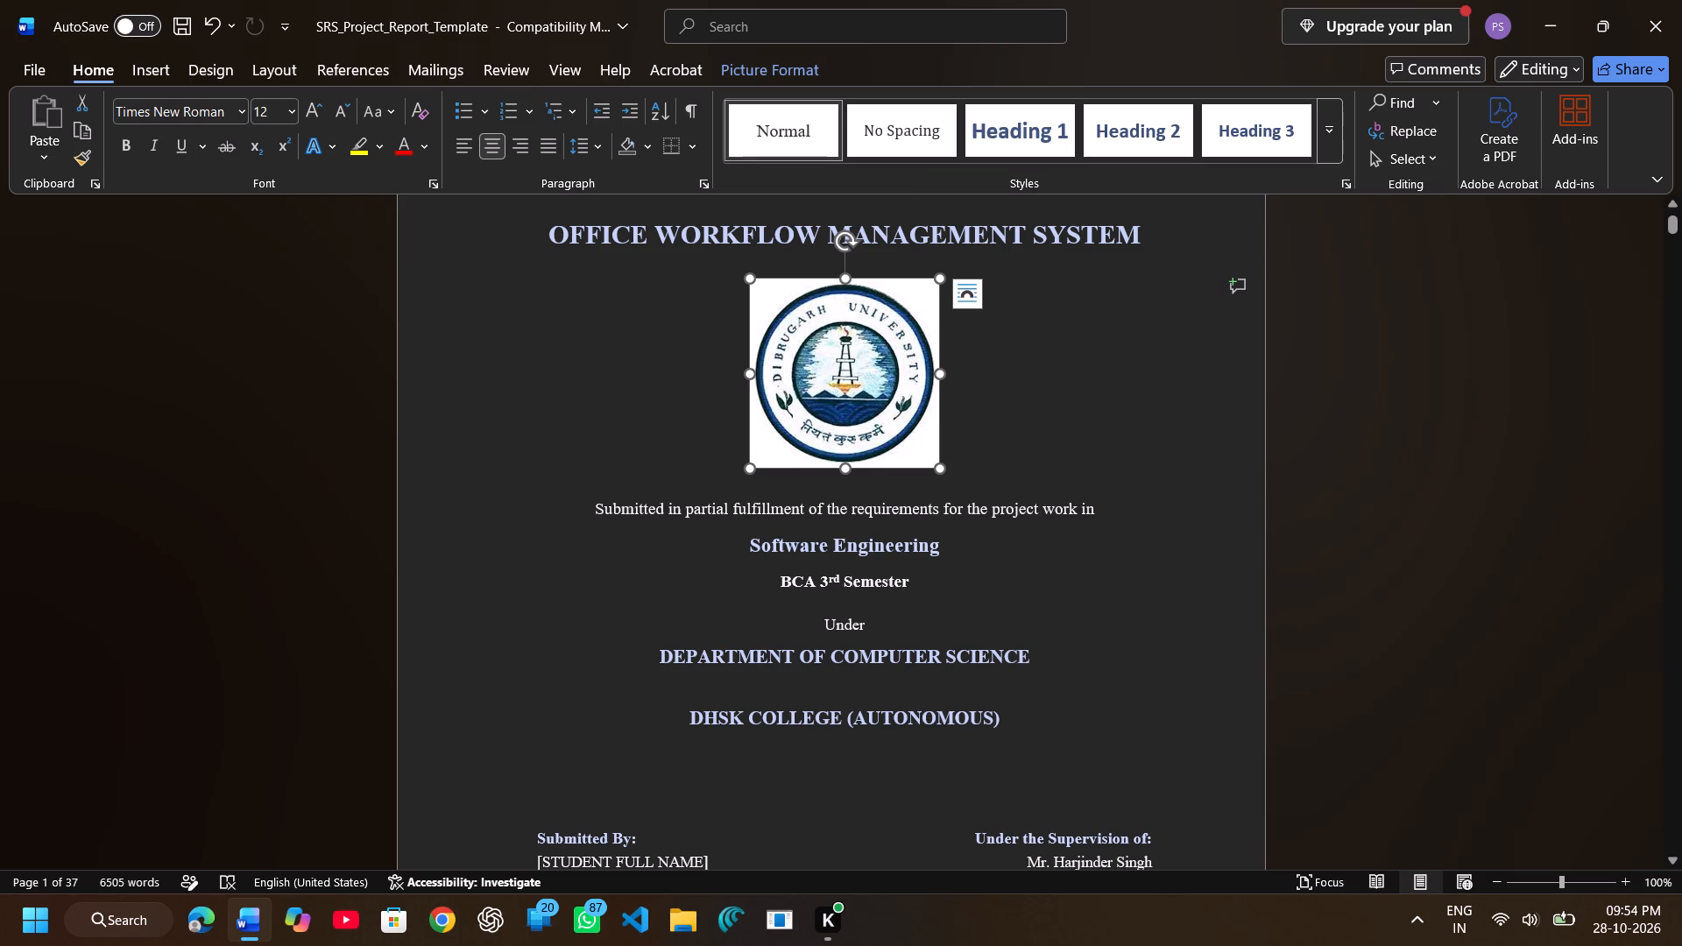
pyautogui.click(875, 328)
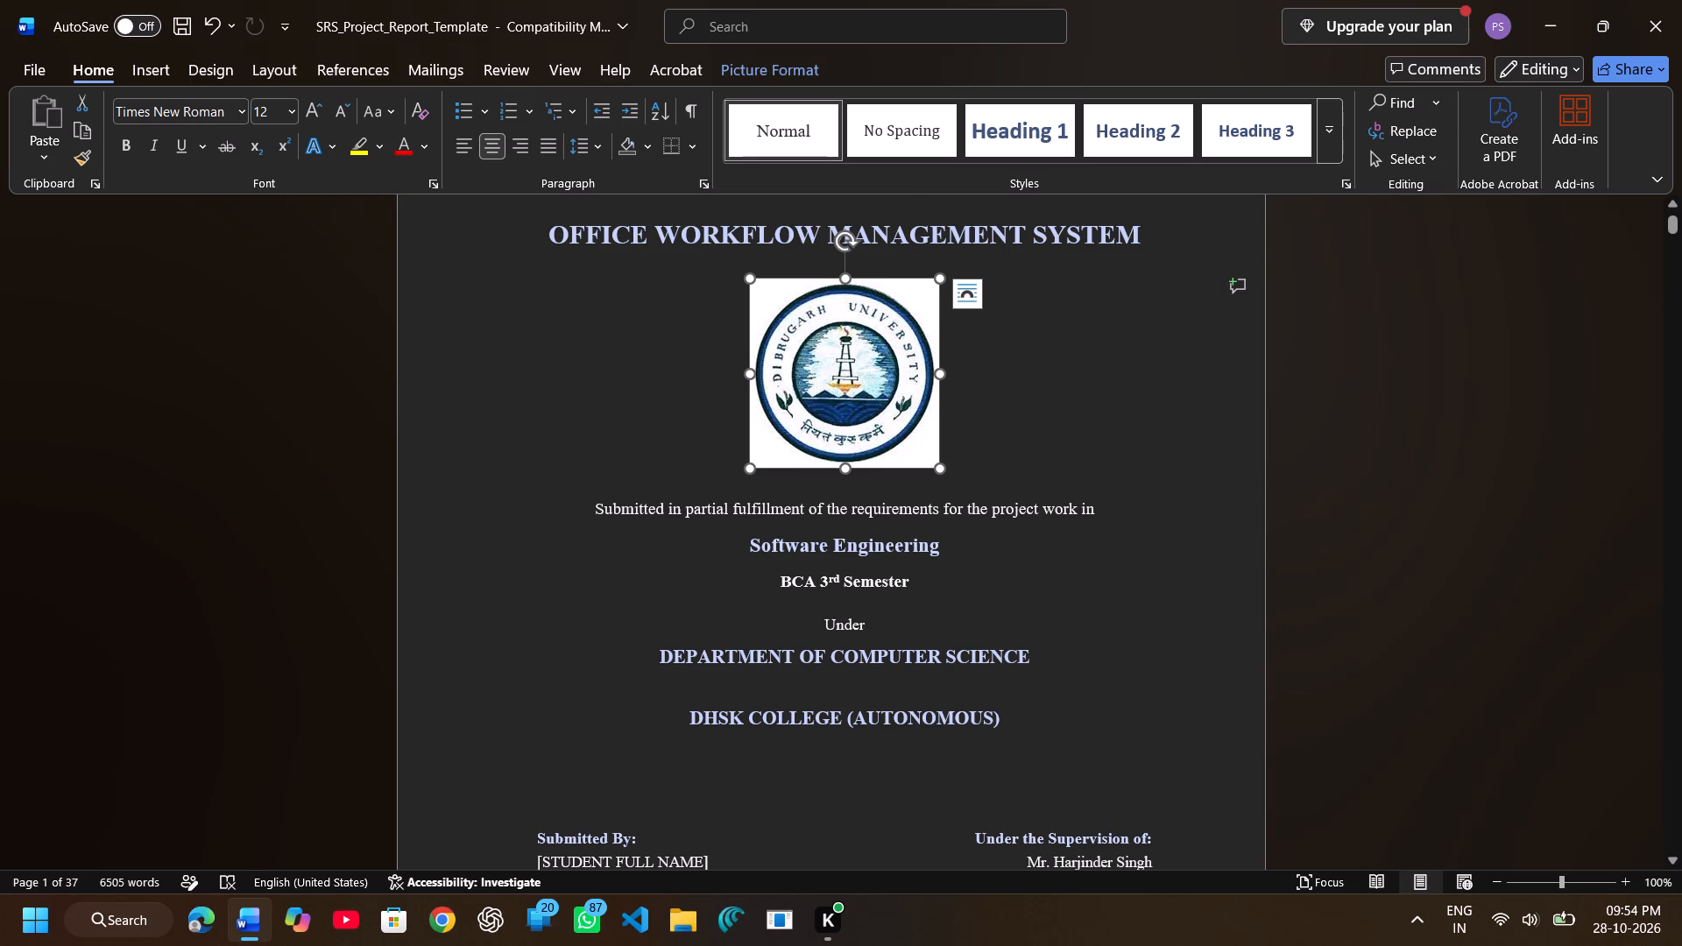
pyautogui.click(887, 328)
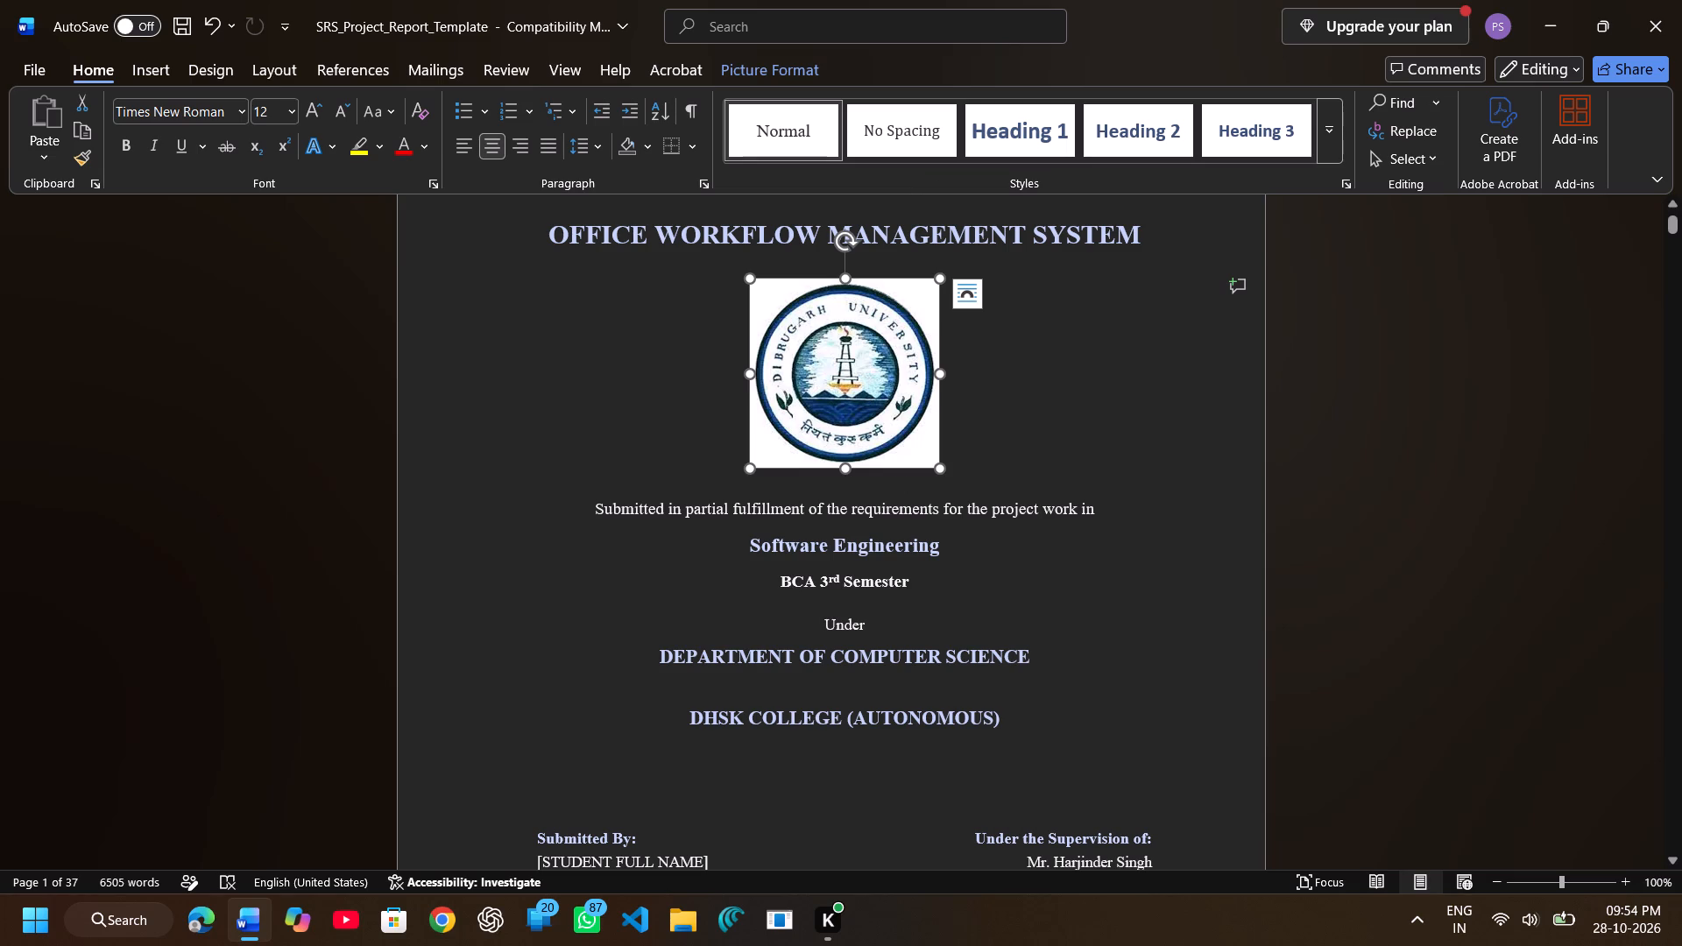
pyautogui.click(863, 353)
pyautogui.rightClick(863, 353)
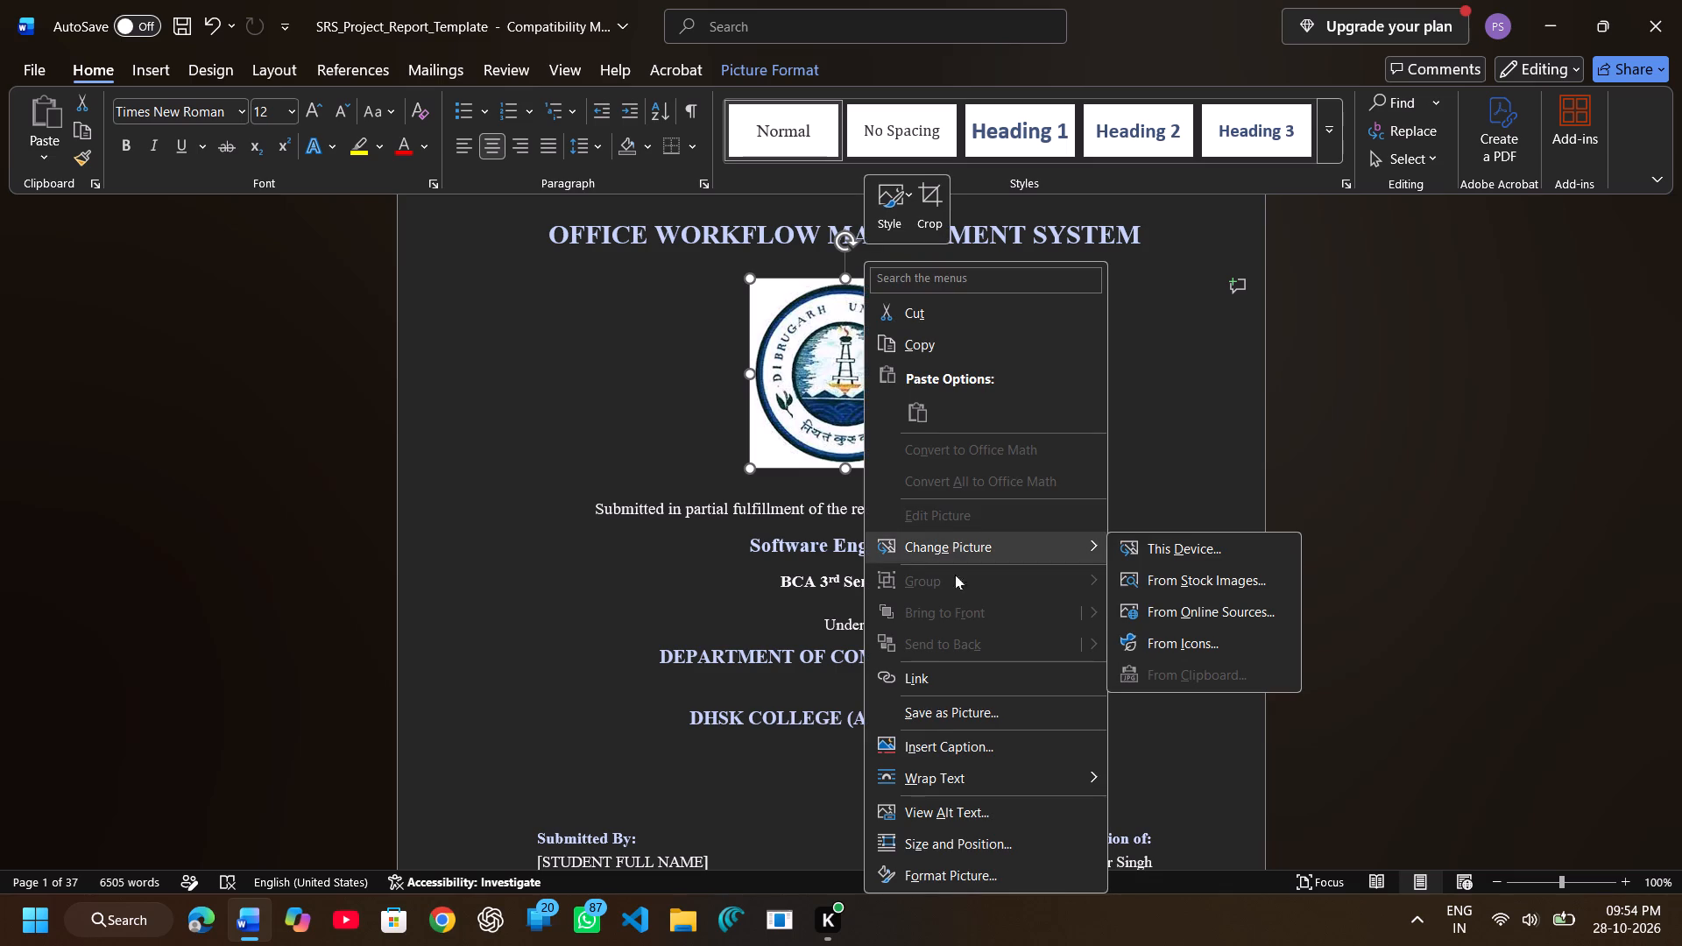
pyautogui.click(964, 322)
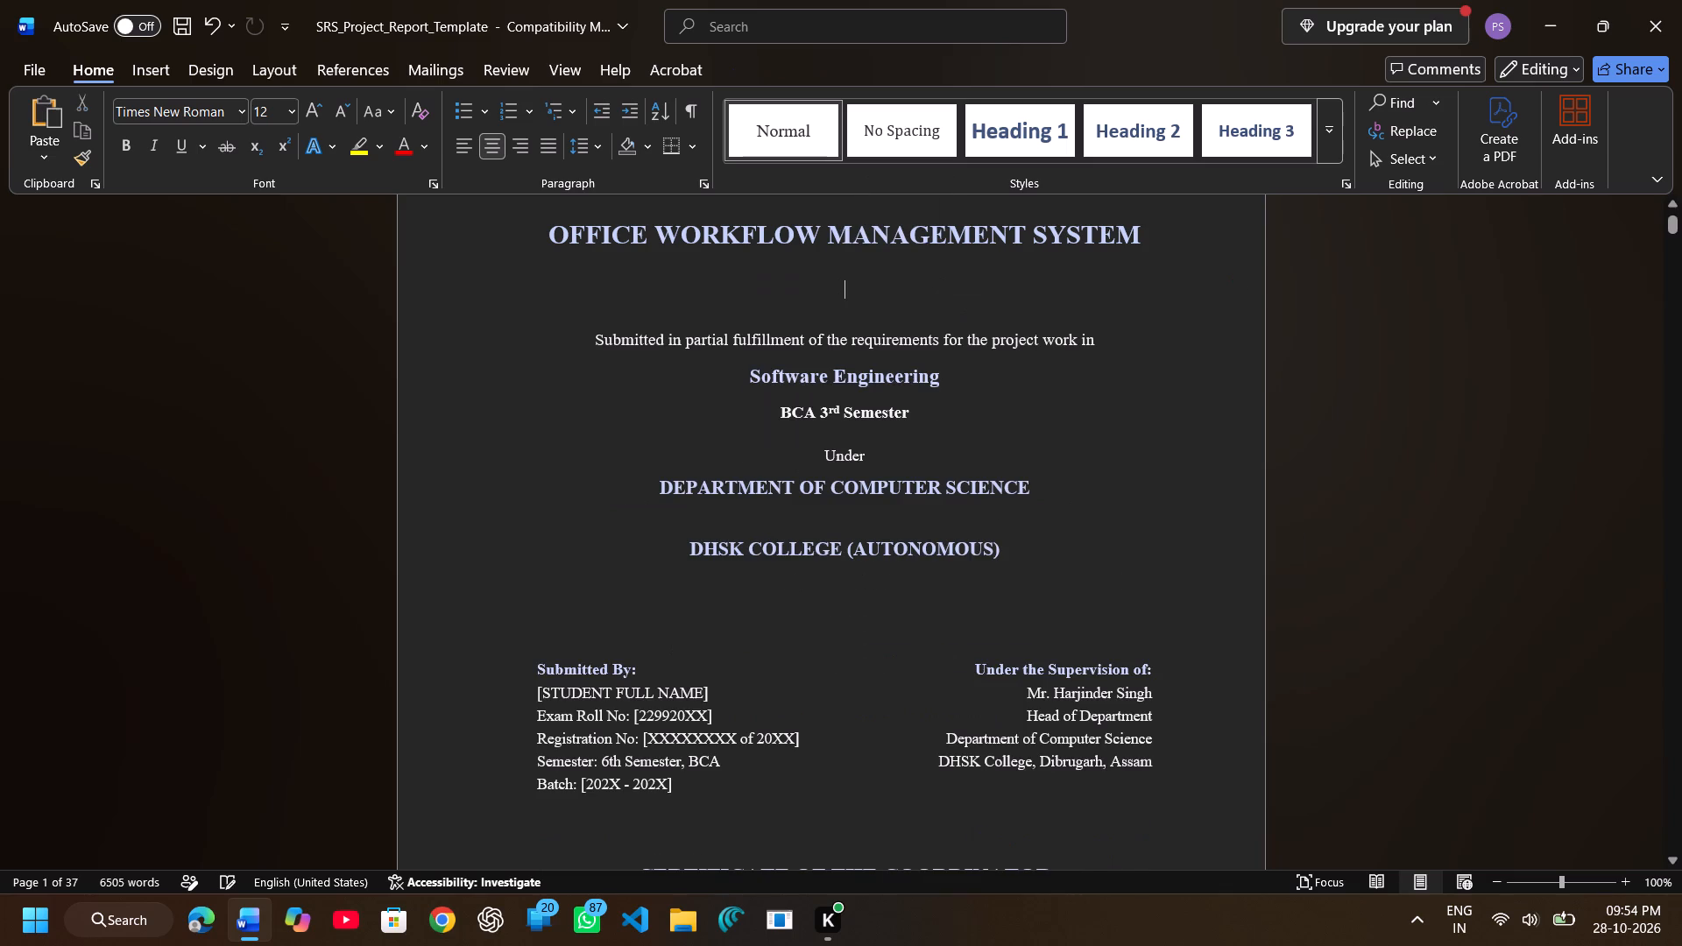
# Switch to Chrome and search Google for DHSK COLLEGE LOGO.
pyautogui.doubleClick(442, 934)
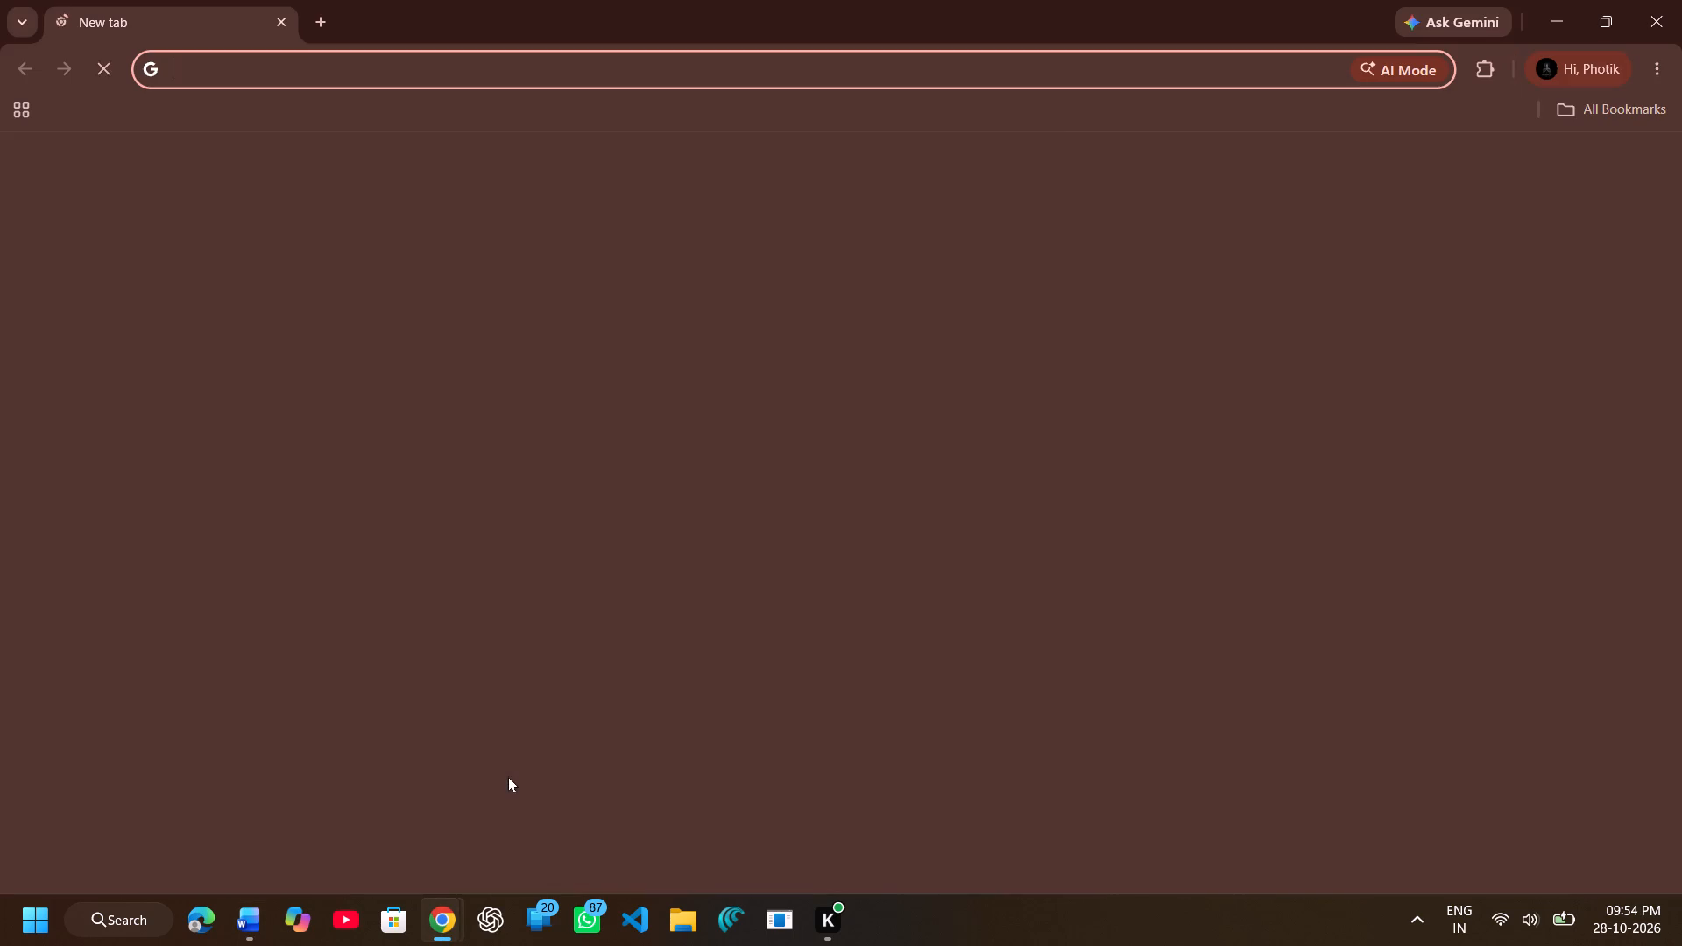
pyautogui.click(738, 437)
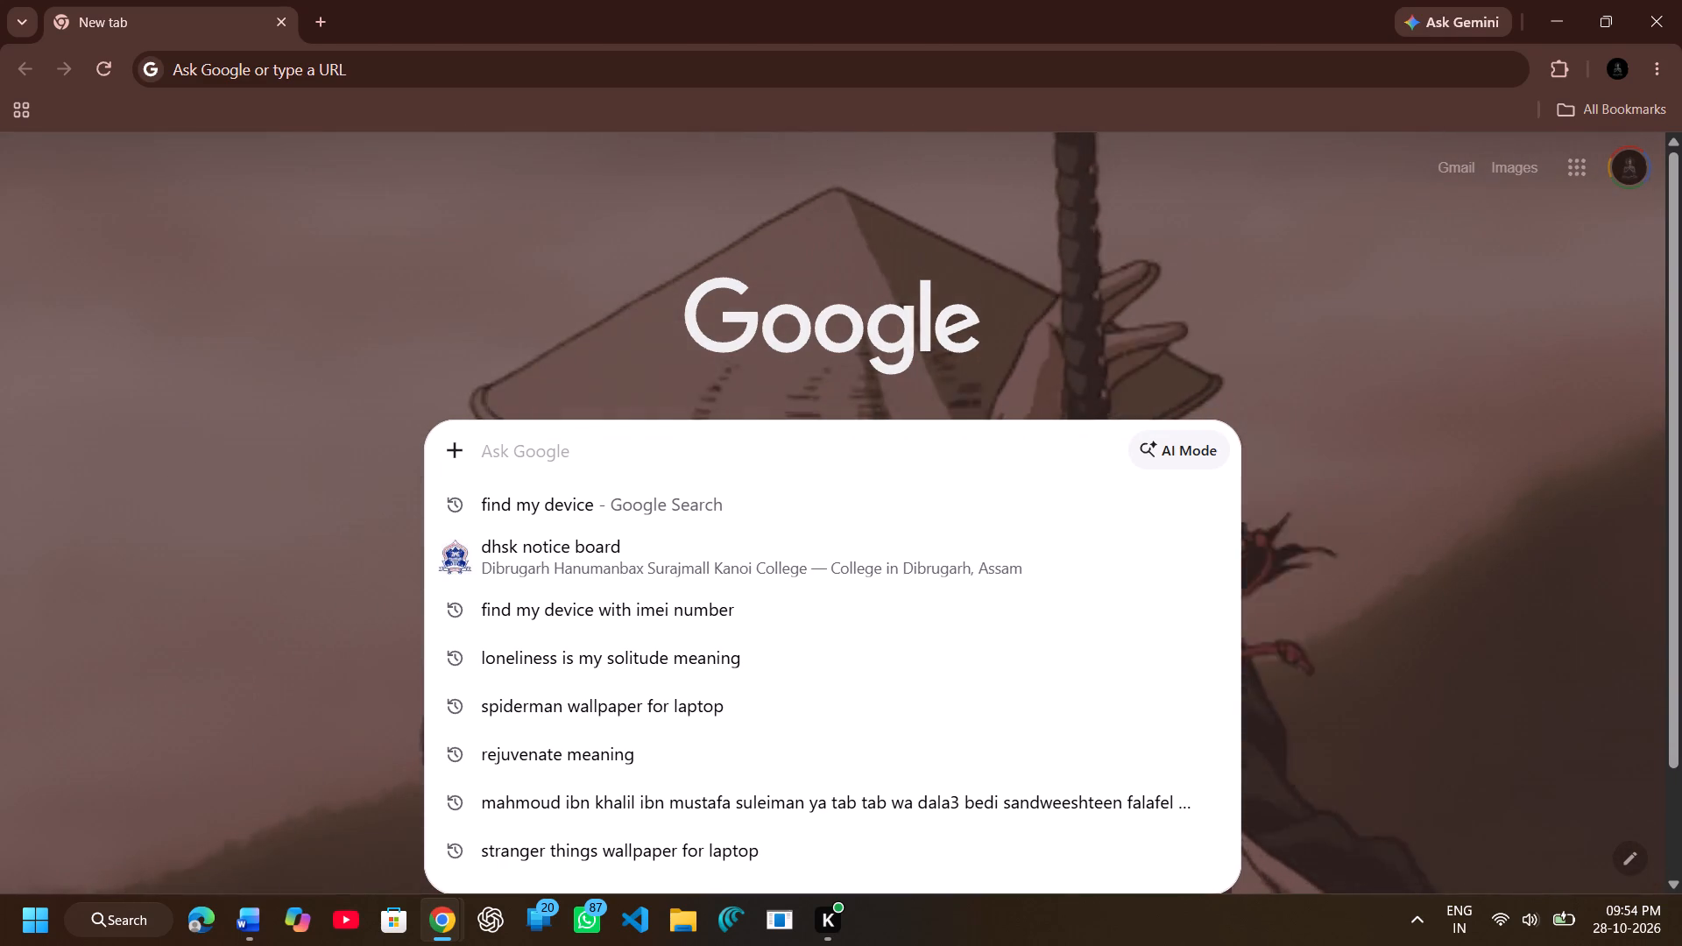
pyautogui.click(738, 437)
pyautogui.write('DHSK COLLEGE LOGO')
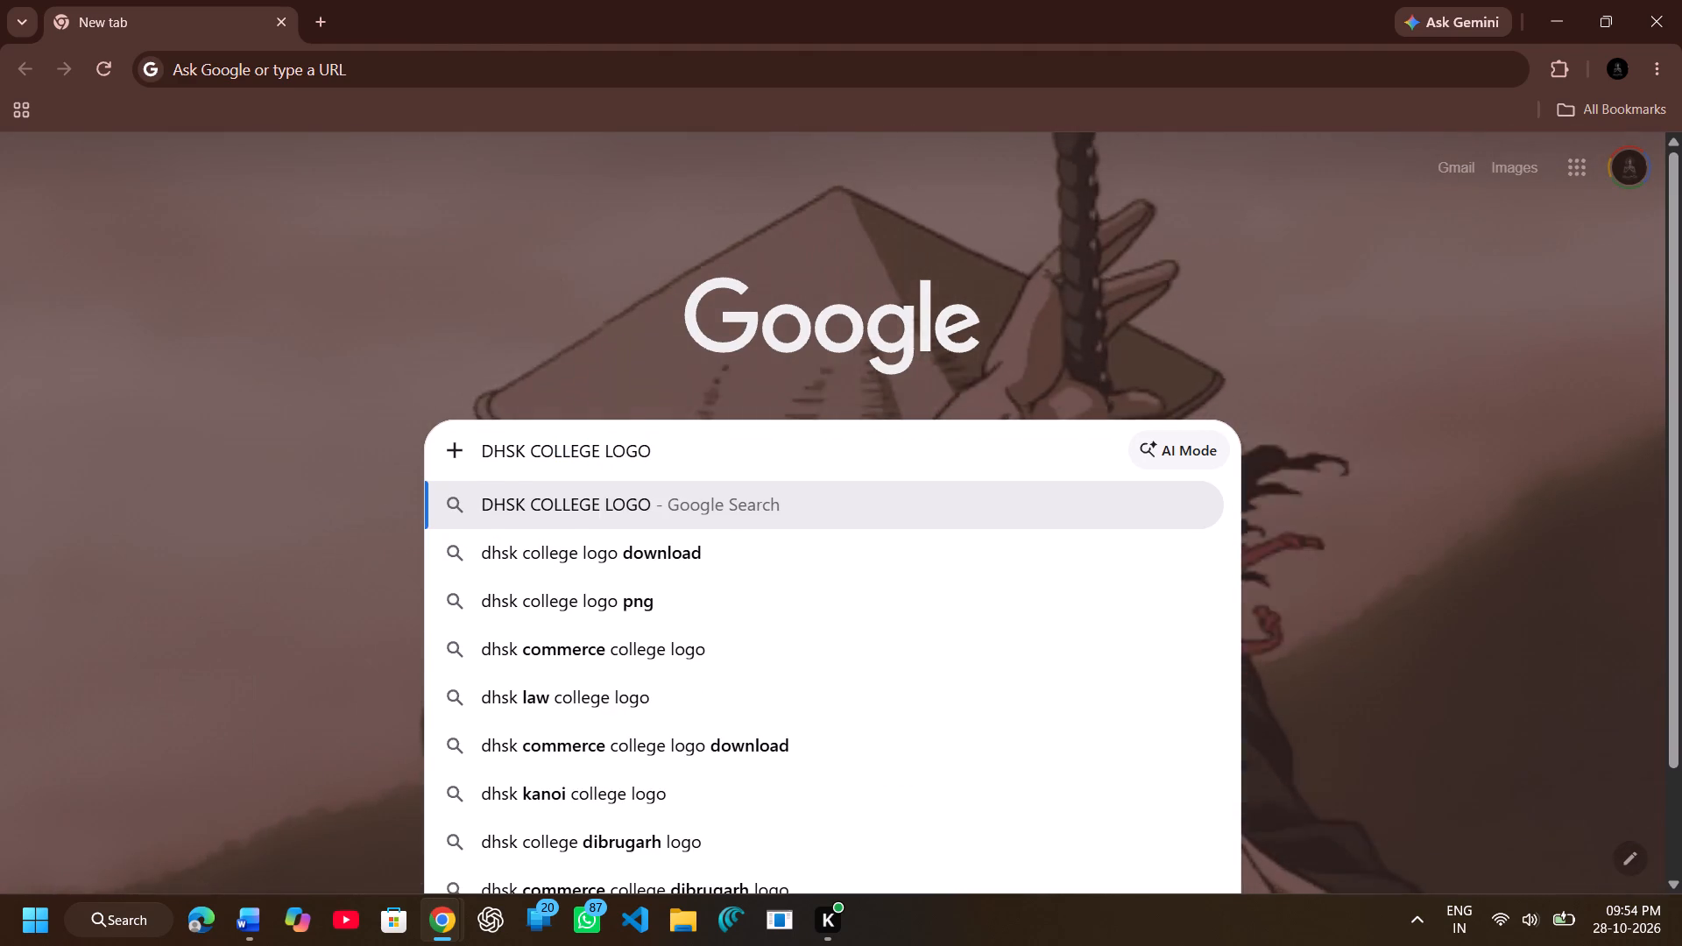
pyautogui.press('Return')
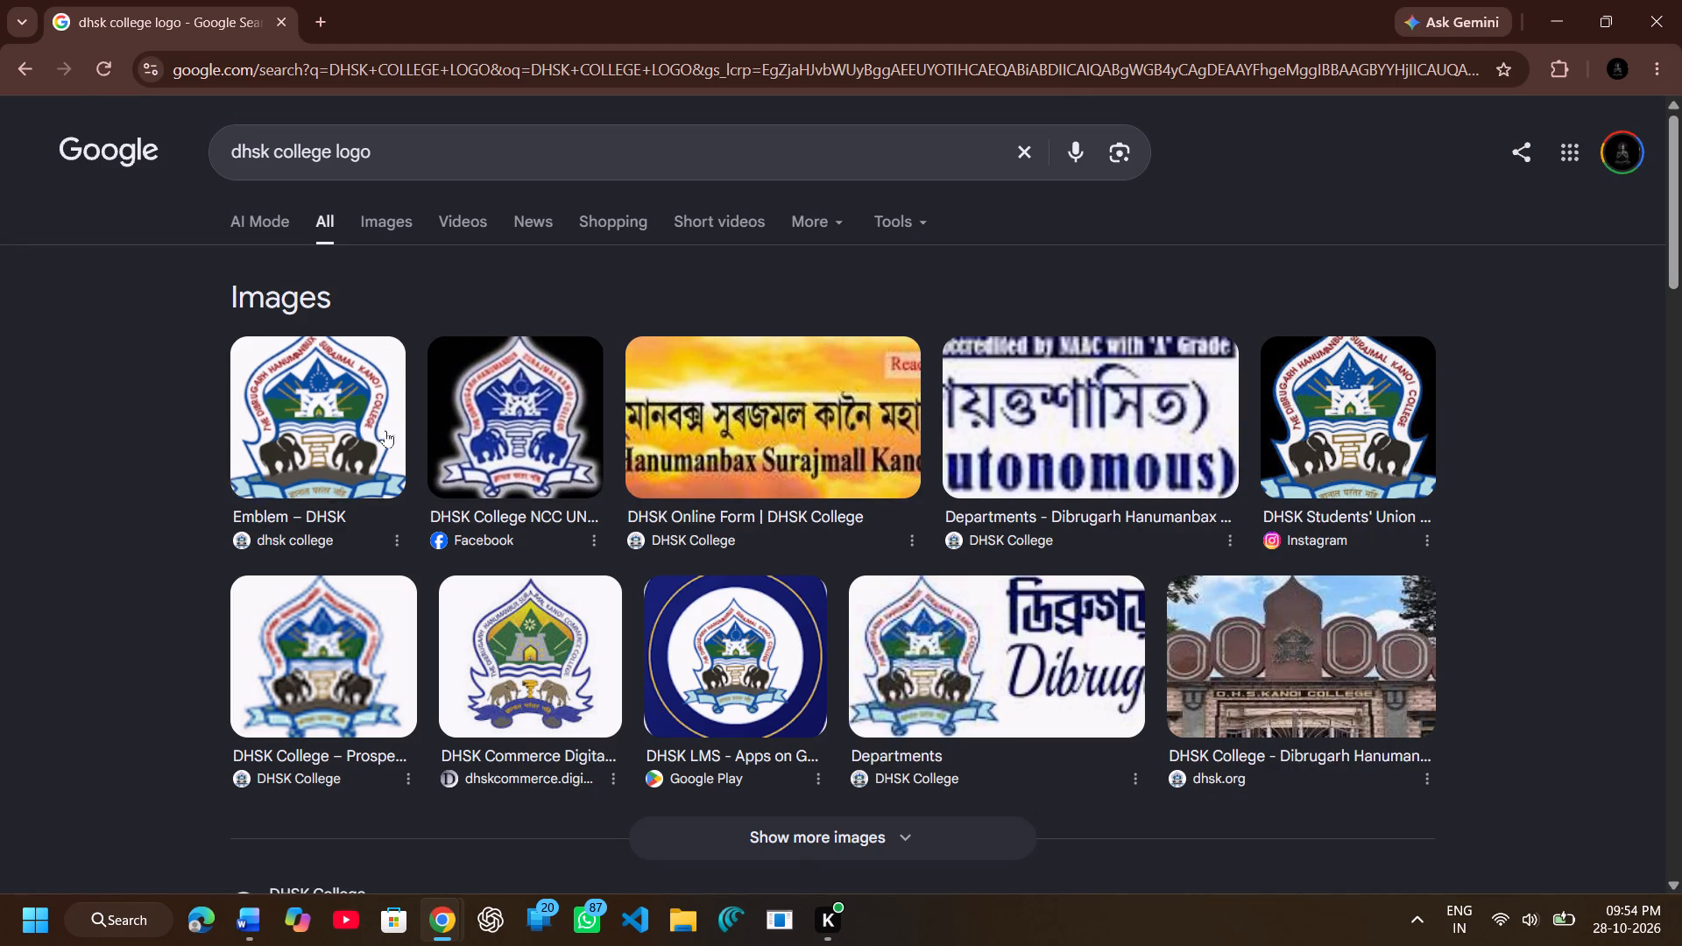
# Open the Emblem – DHSK image result and copy its full-colour college emblem image.
pyautogui.click(362, 422)
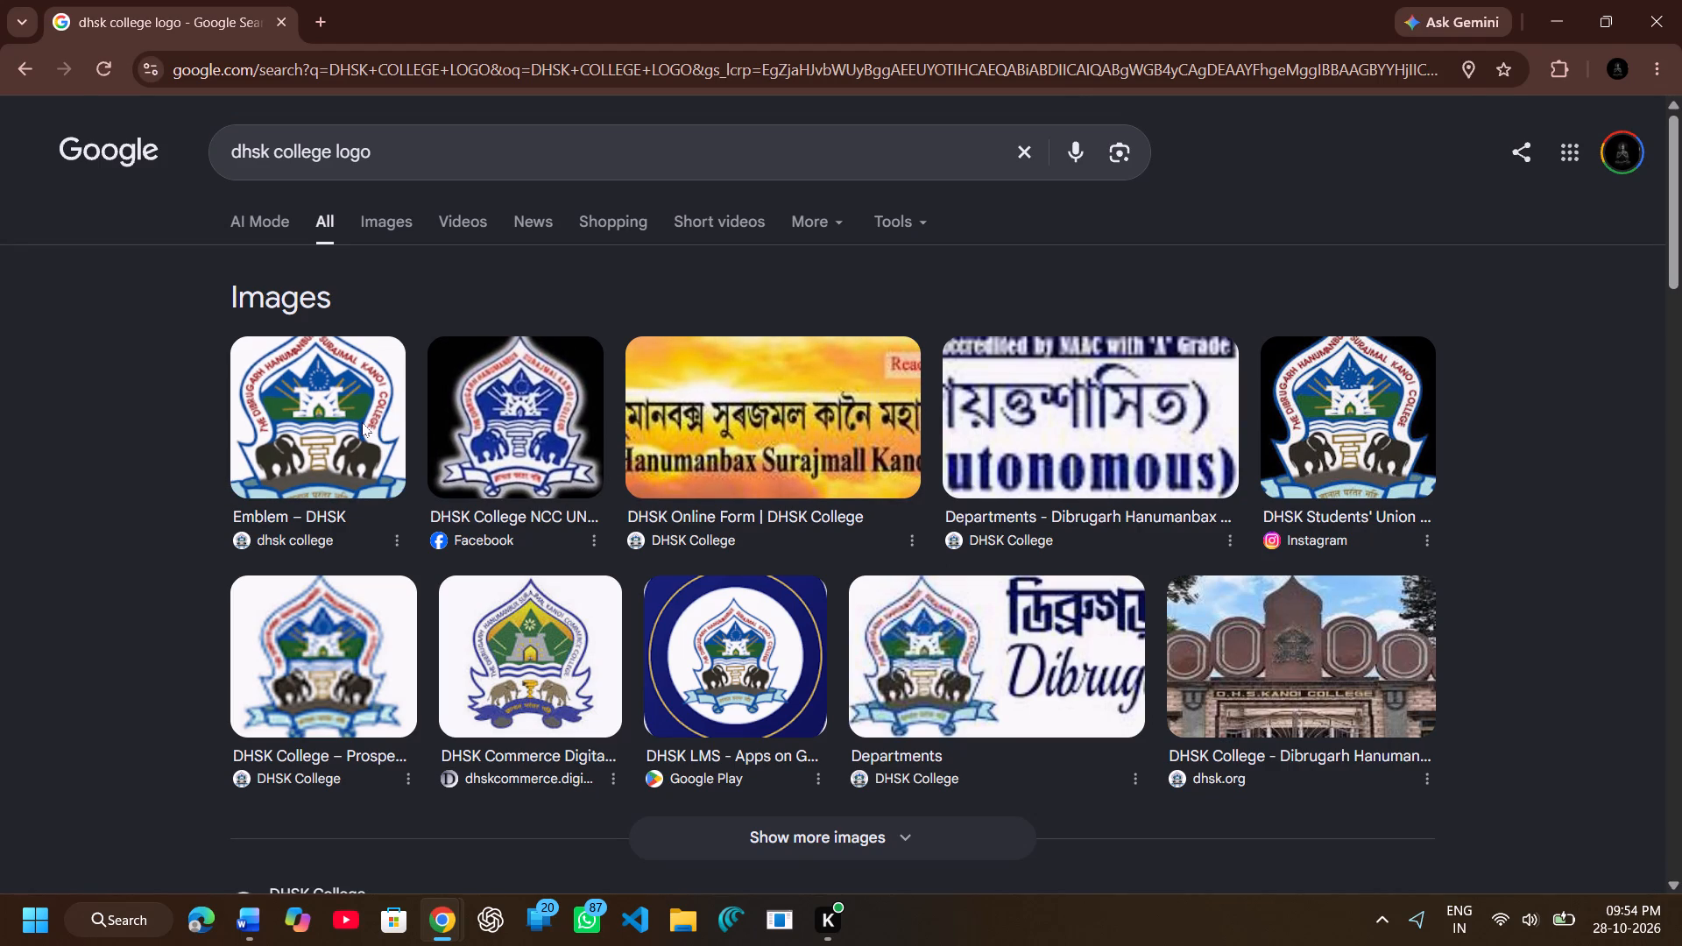
pyautogui.doubleClick(362, 422)
pyautogui.click(335, 447)
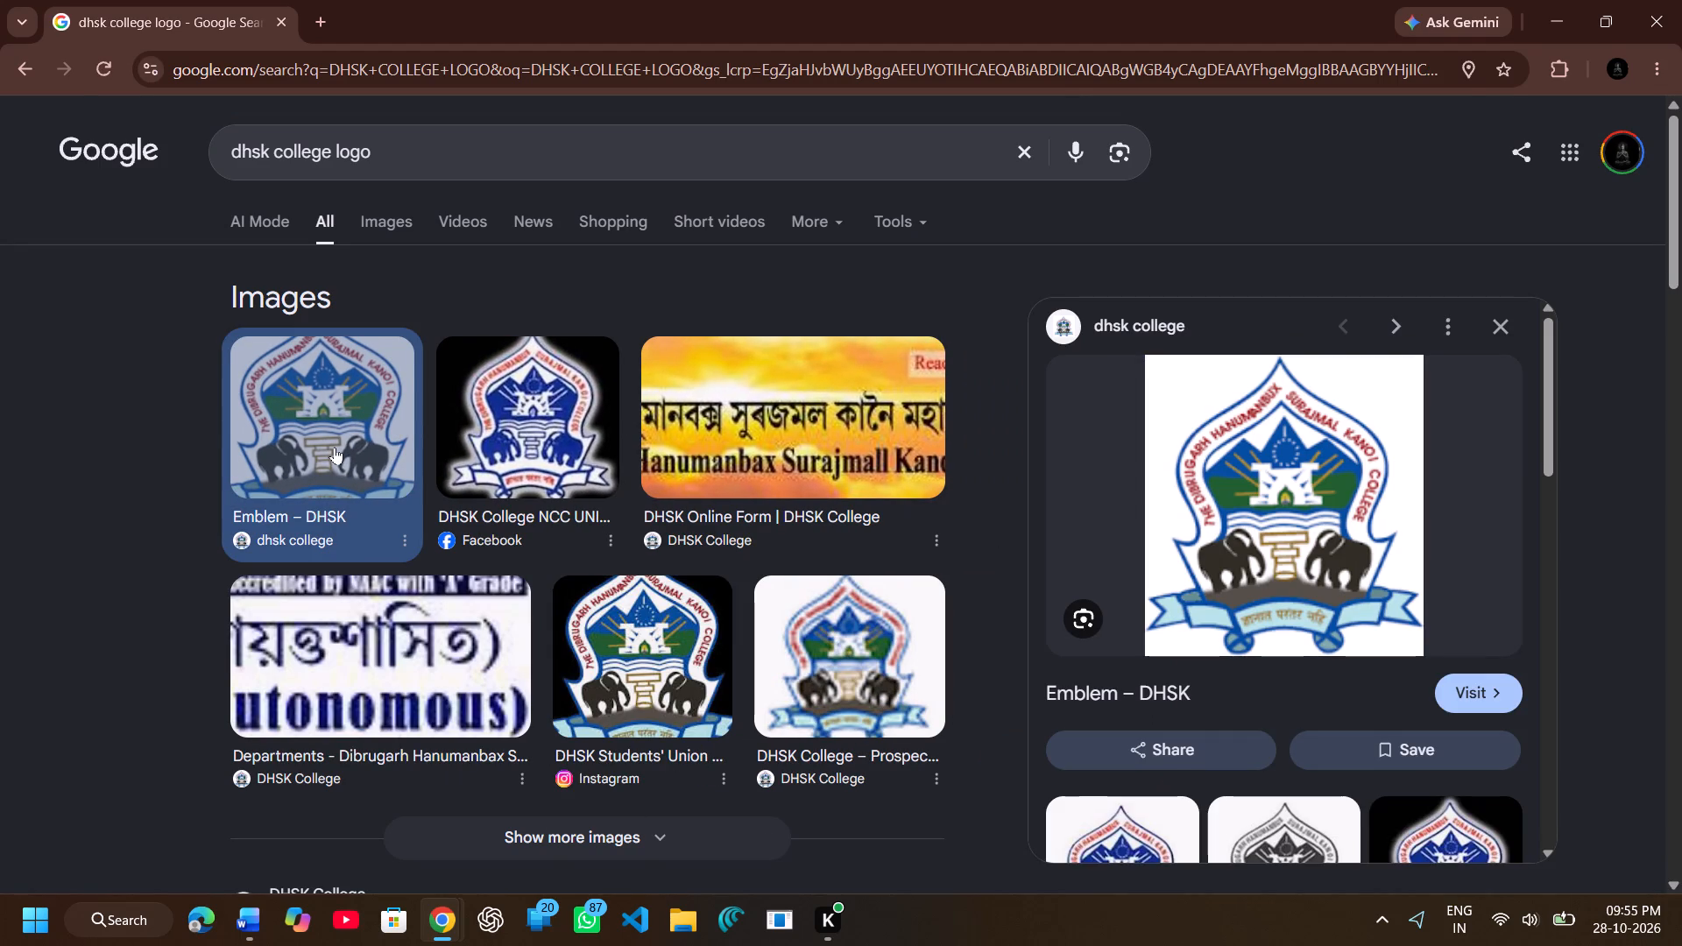
pyautogui.rightClick(1291, 417)
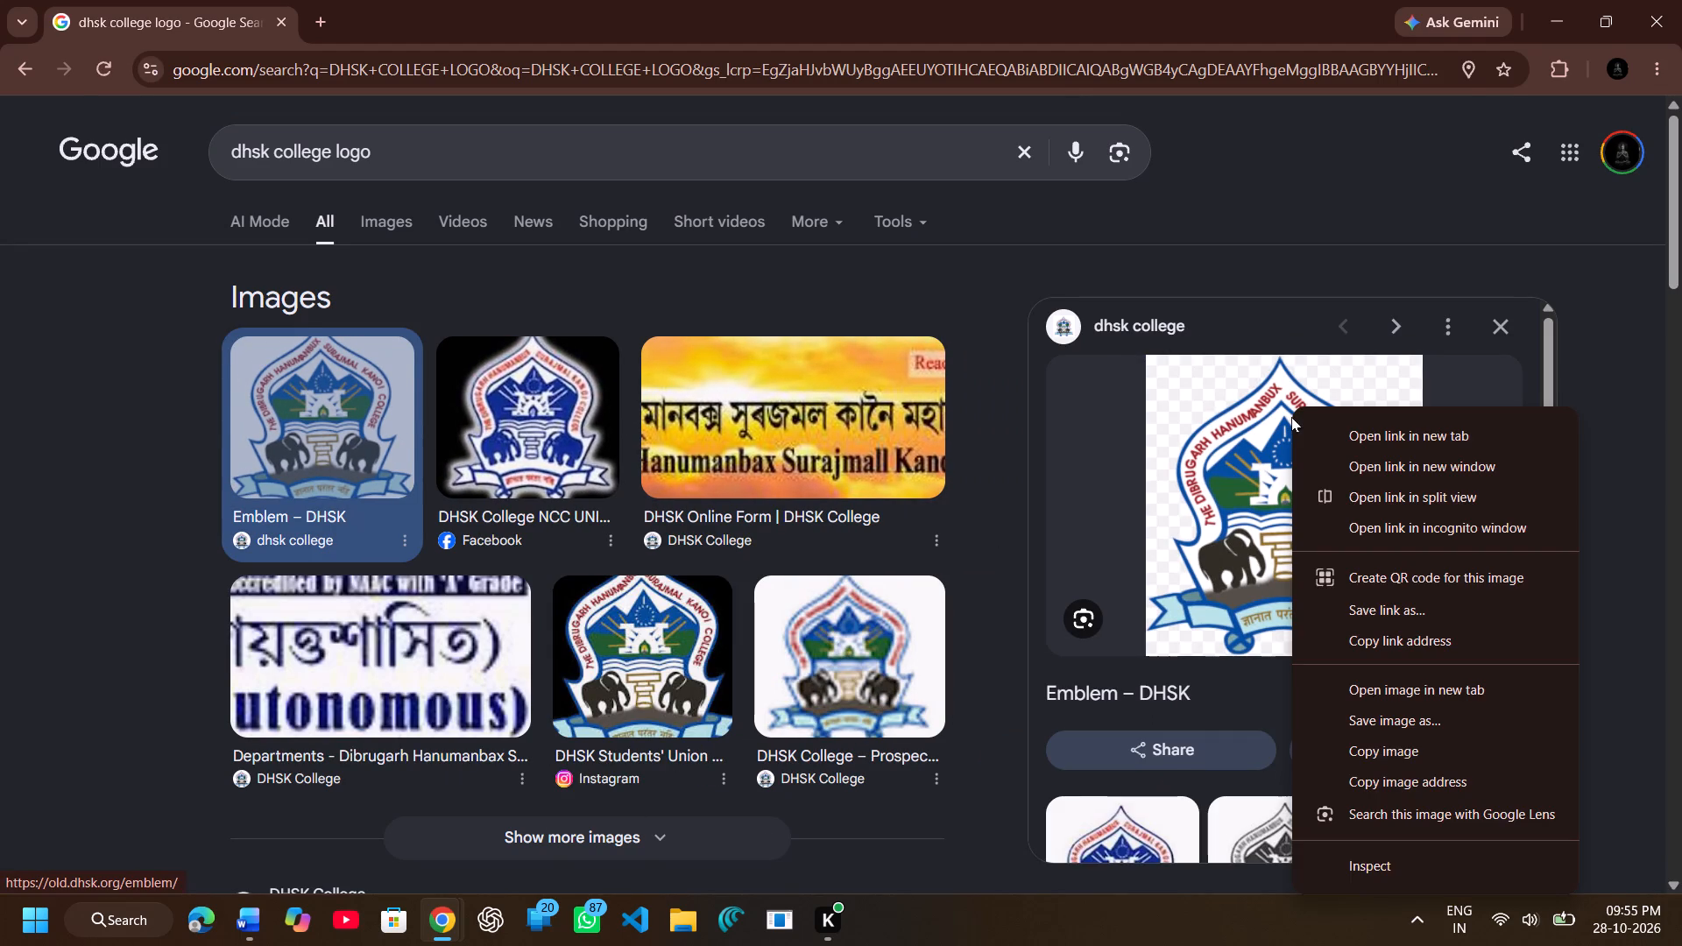
pyautogui.click(1379, 752)
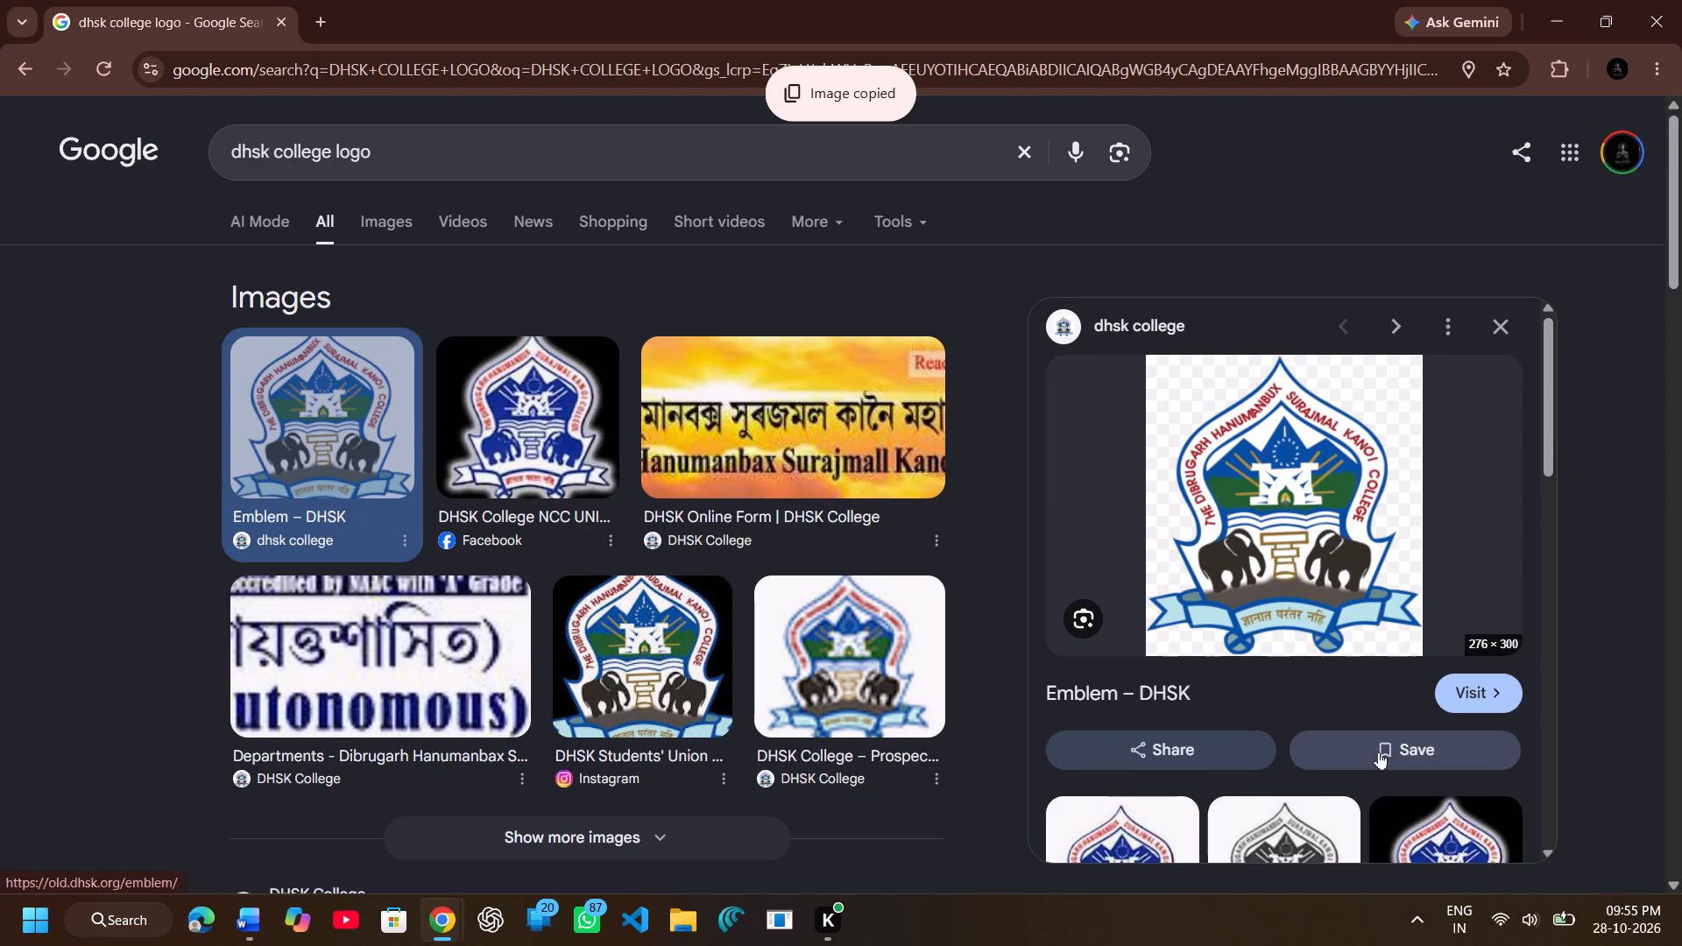
# Switch to Word and paste the copied DHSK College emblem on the blank line below the project title.
pyautogui.click(258, 909)
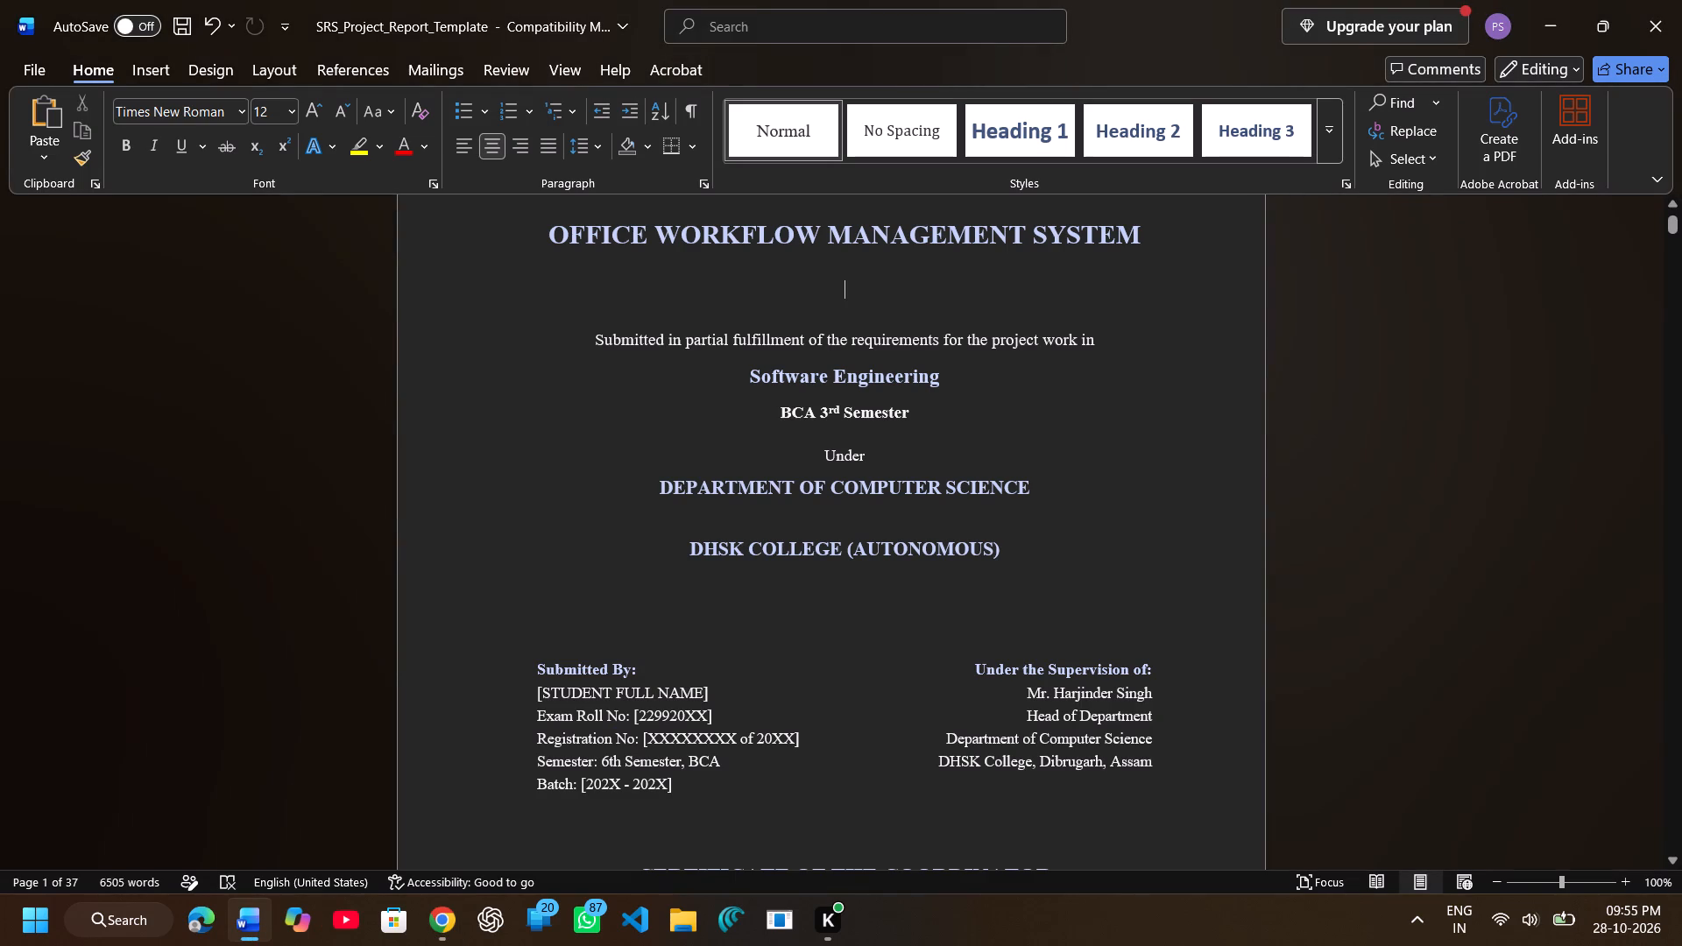
pyautogui.hotkey('ctrl', 'space')
pyautogui.hotkey('ctrl', 'v')
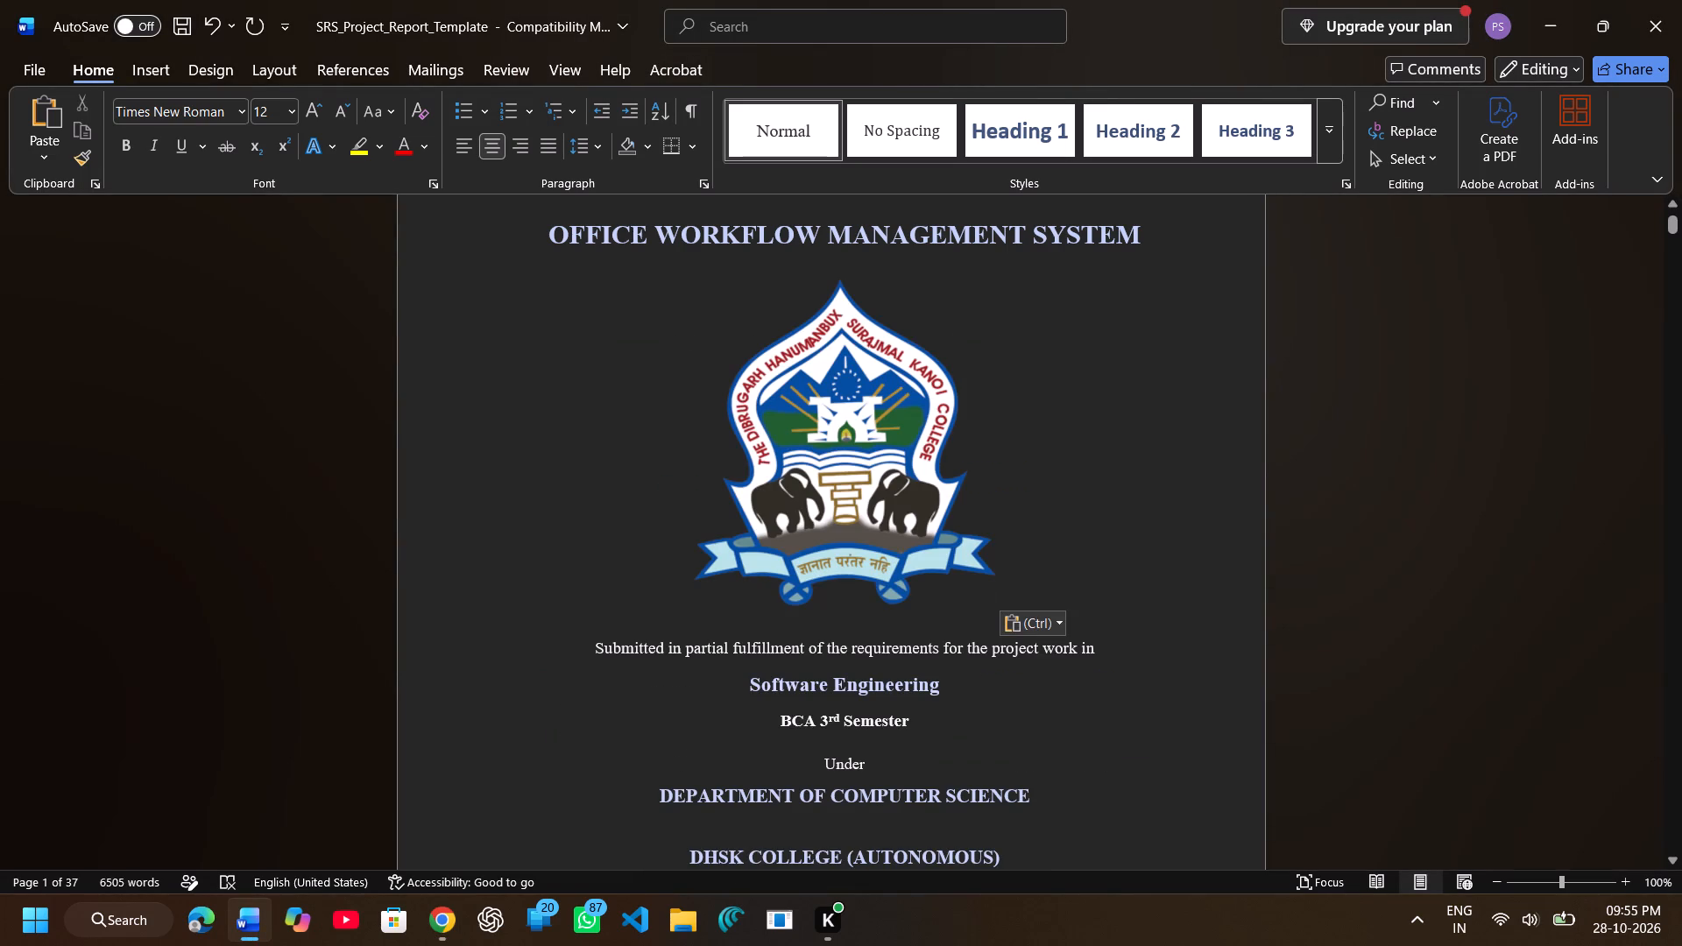
# Shrink the pasted college logo proportionally to a little over half its size, keeping it centred below the project title.
pyautogui.click(901, 448)
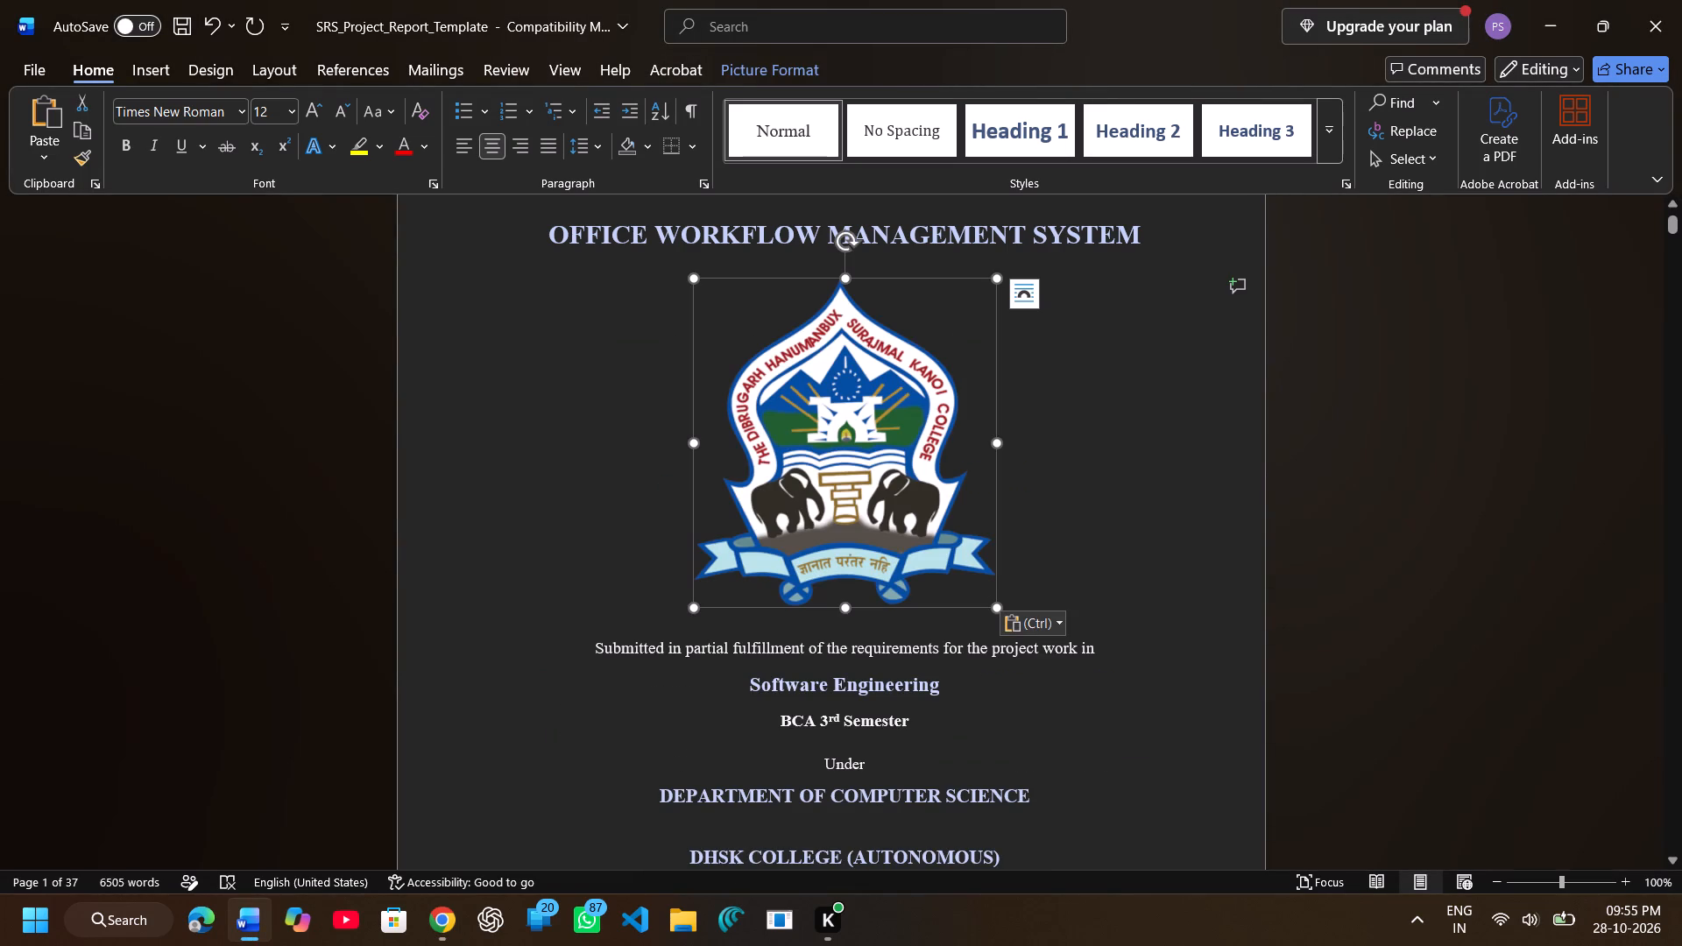
pyautogui.moveTo(997, 606); pyautogui.dragTo(915, 480)
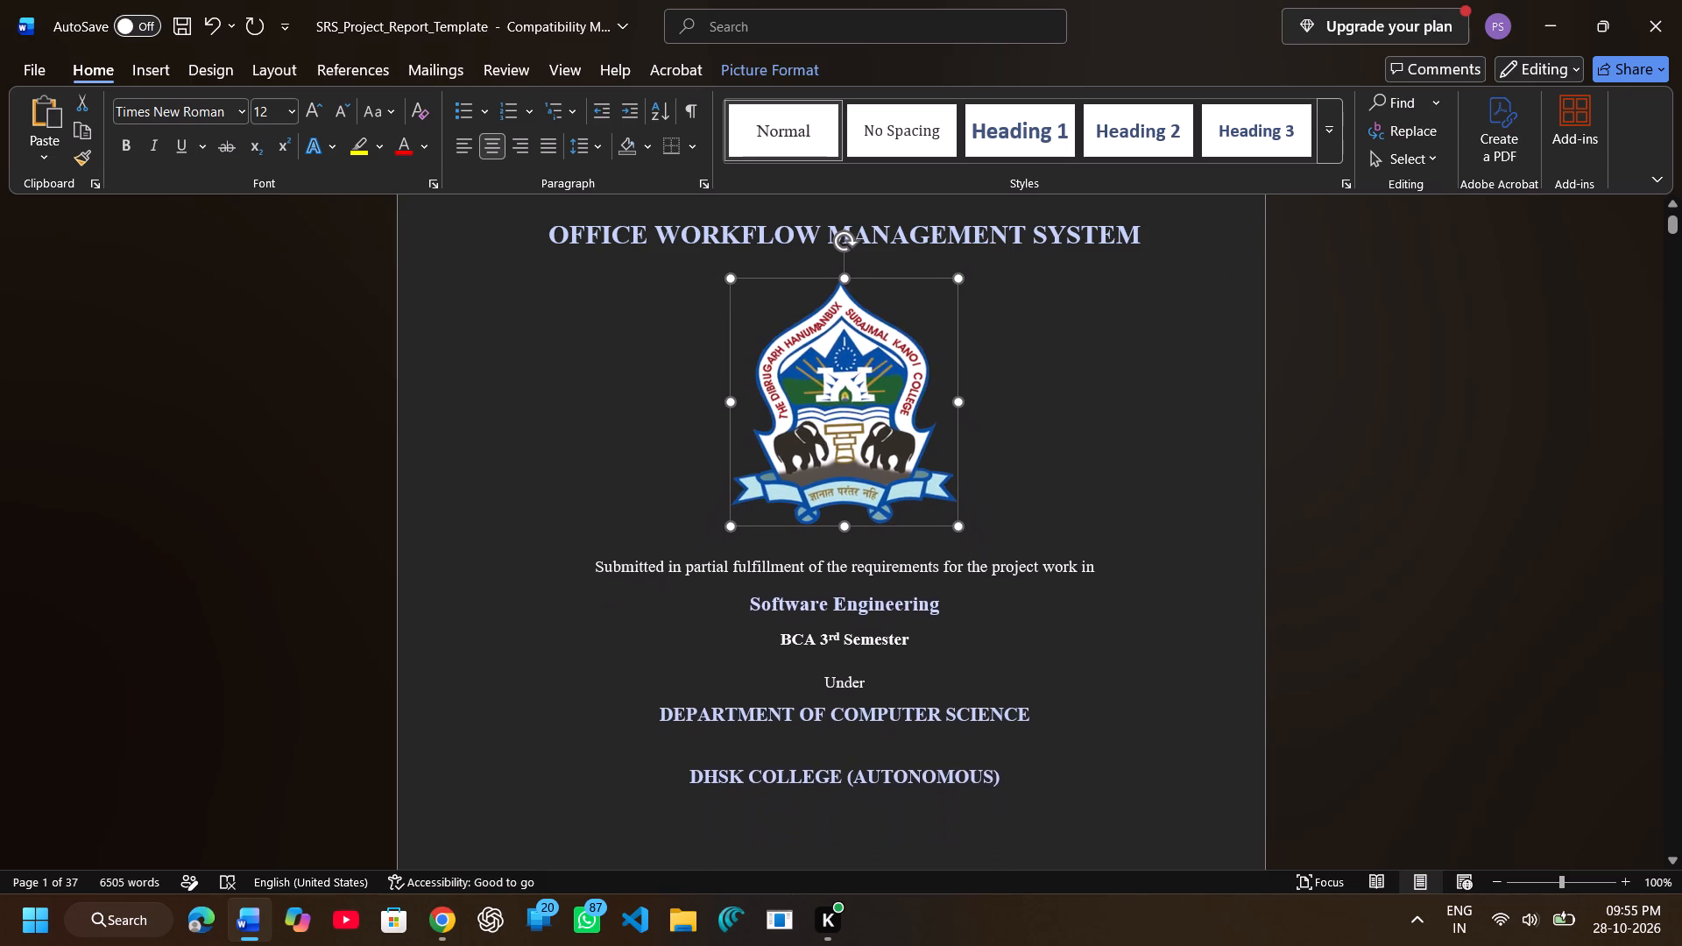
pyautogui.moveTo(915, 480); pyautogui.dragTo(864, 333)
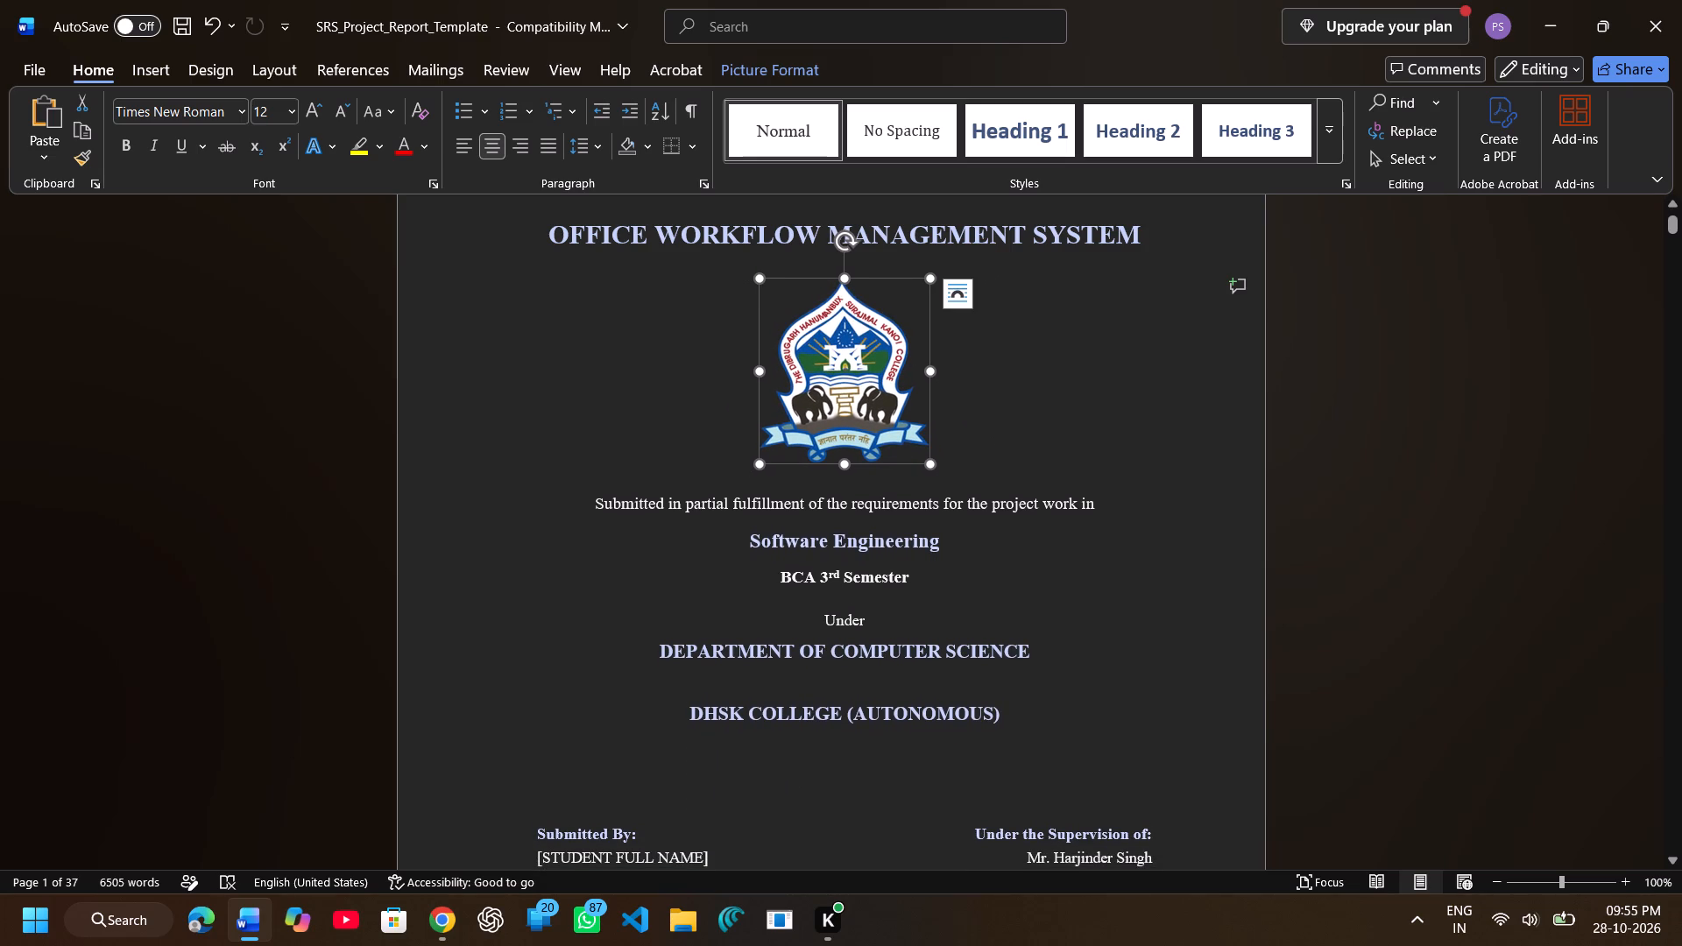
pyautogui.click(1005, 388)
pyautogui.click(858, 424)
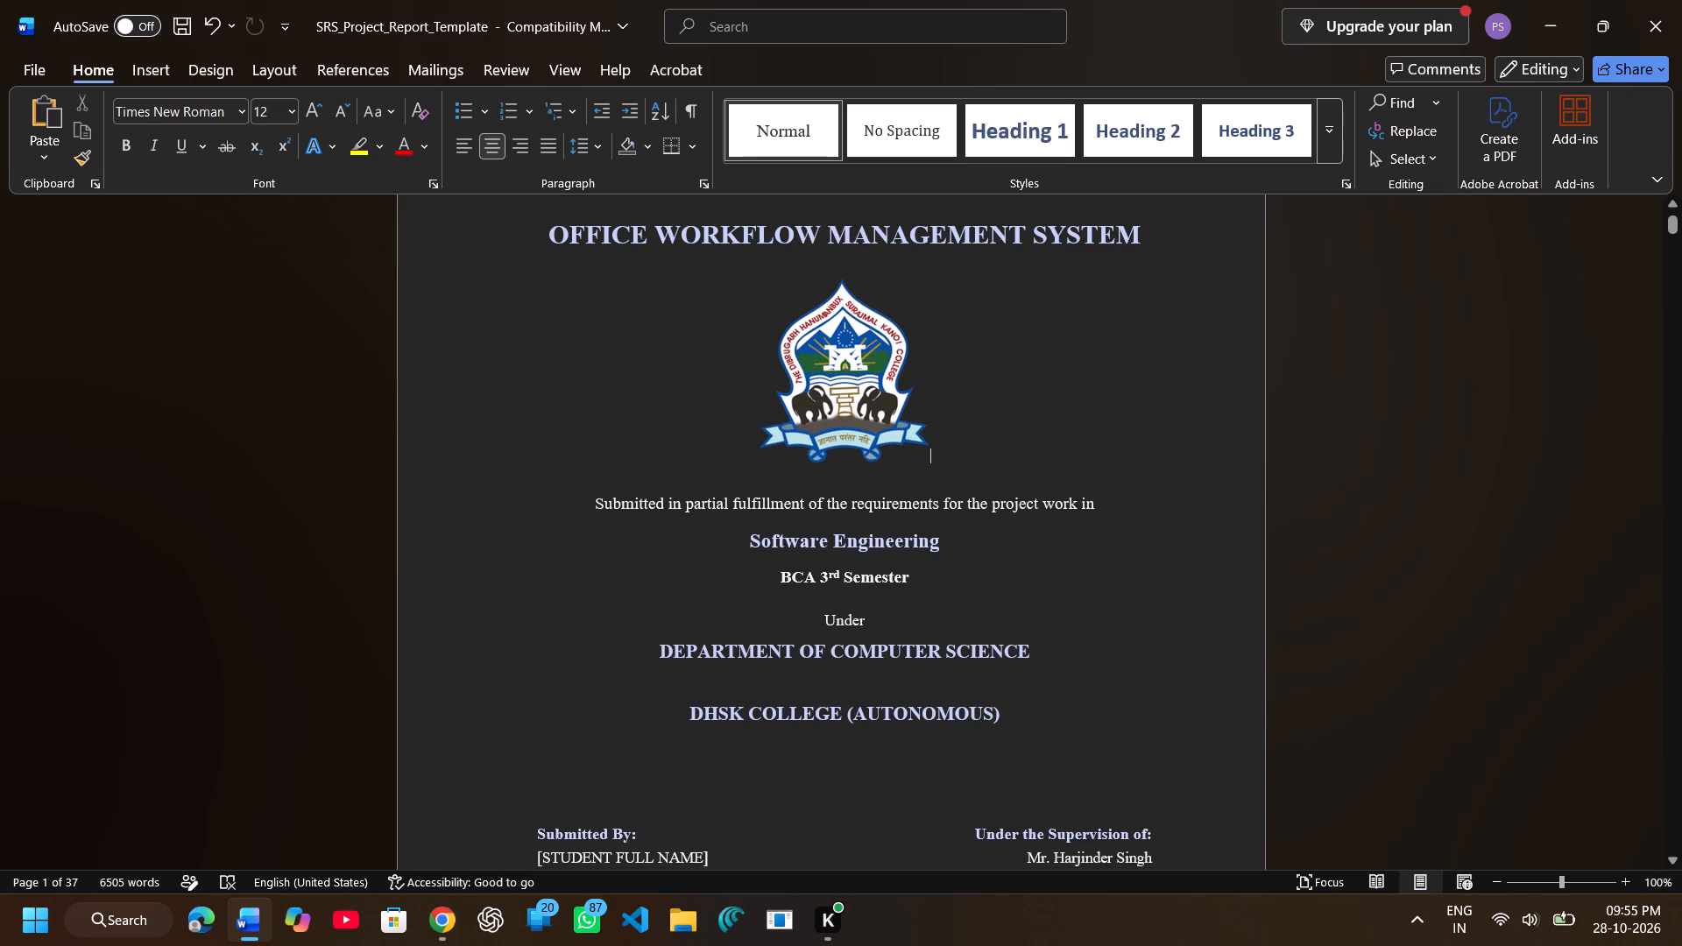
pyautogui.moveTo(938, 462); pyautogui.dragTo(929, 462)
pyautogui.click(929, 462)
pyautogui.click(899, 434)
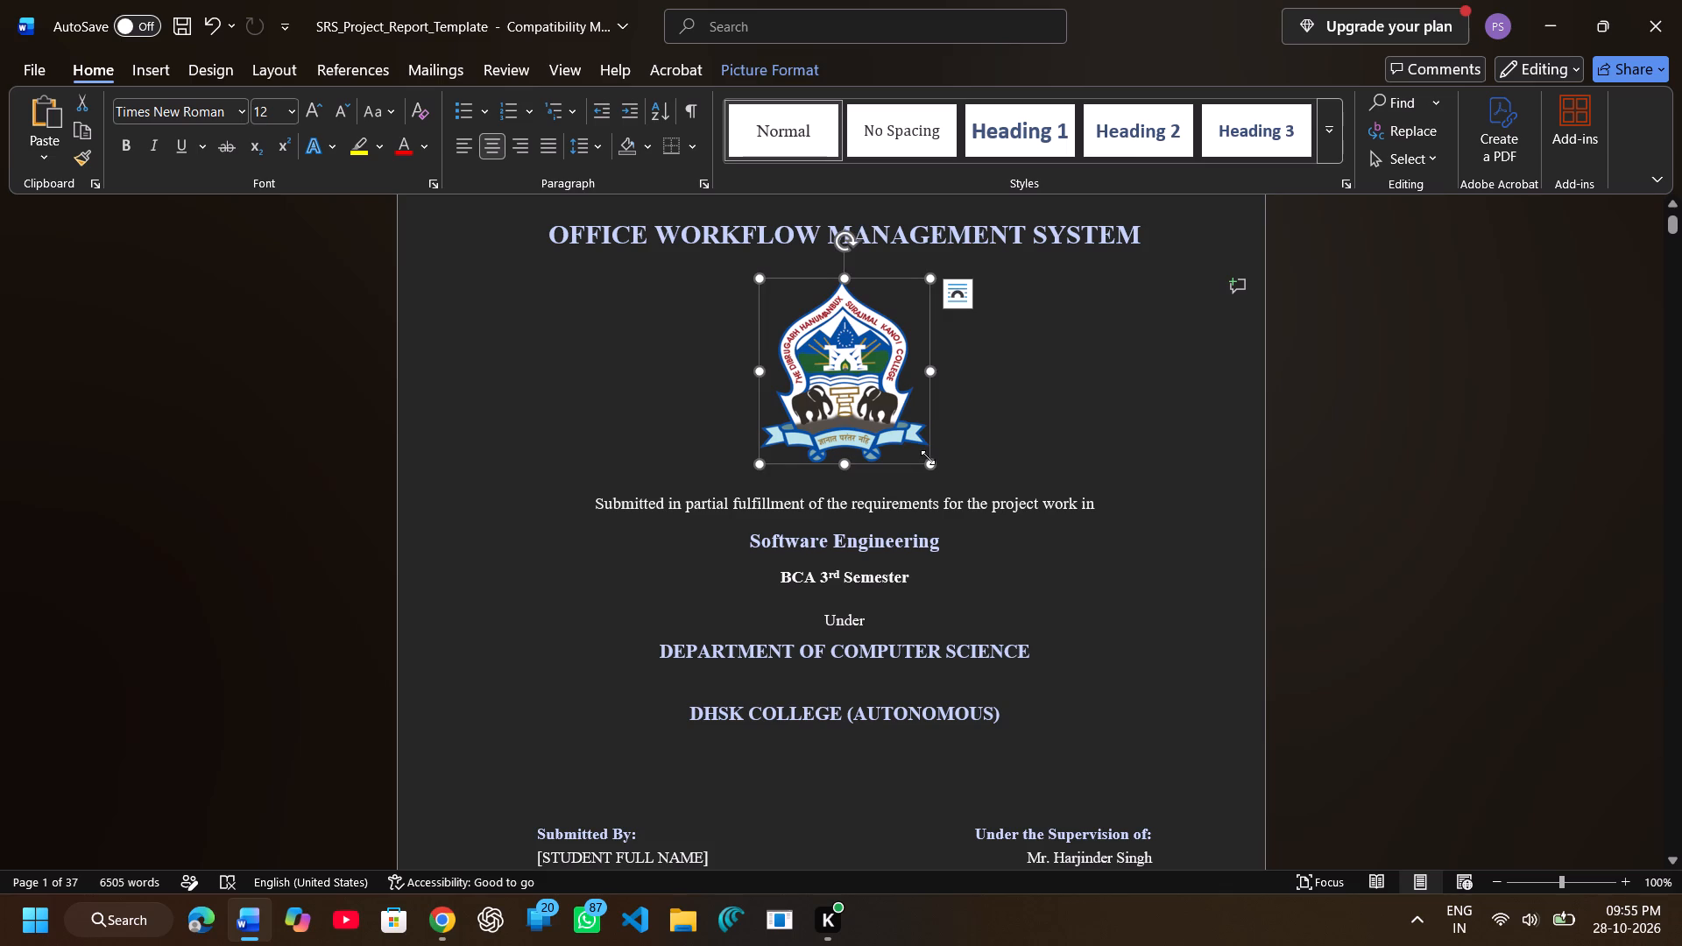
# Shrink the college logo below the project title slightly further, keeping its proportions, and deselect it.
pyautogui.moveTo(928, 457); pyautogui.dragTo(904, 440)
pyautogui.click(1010, 470)
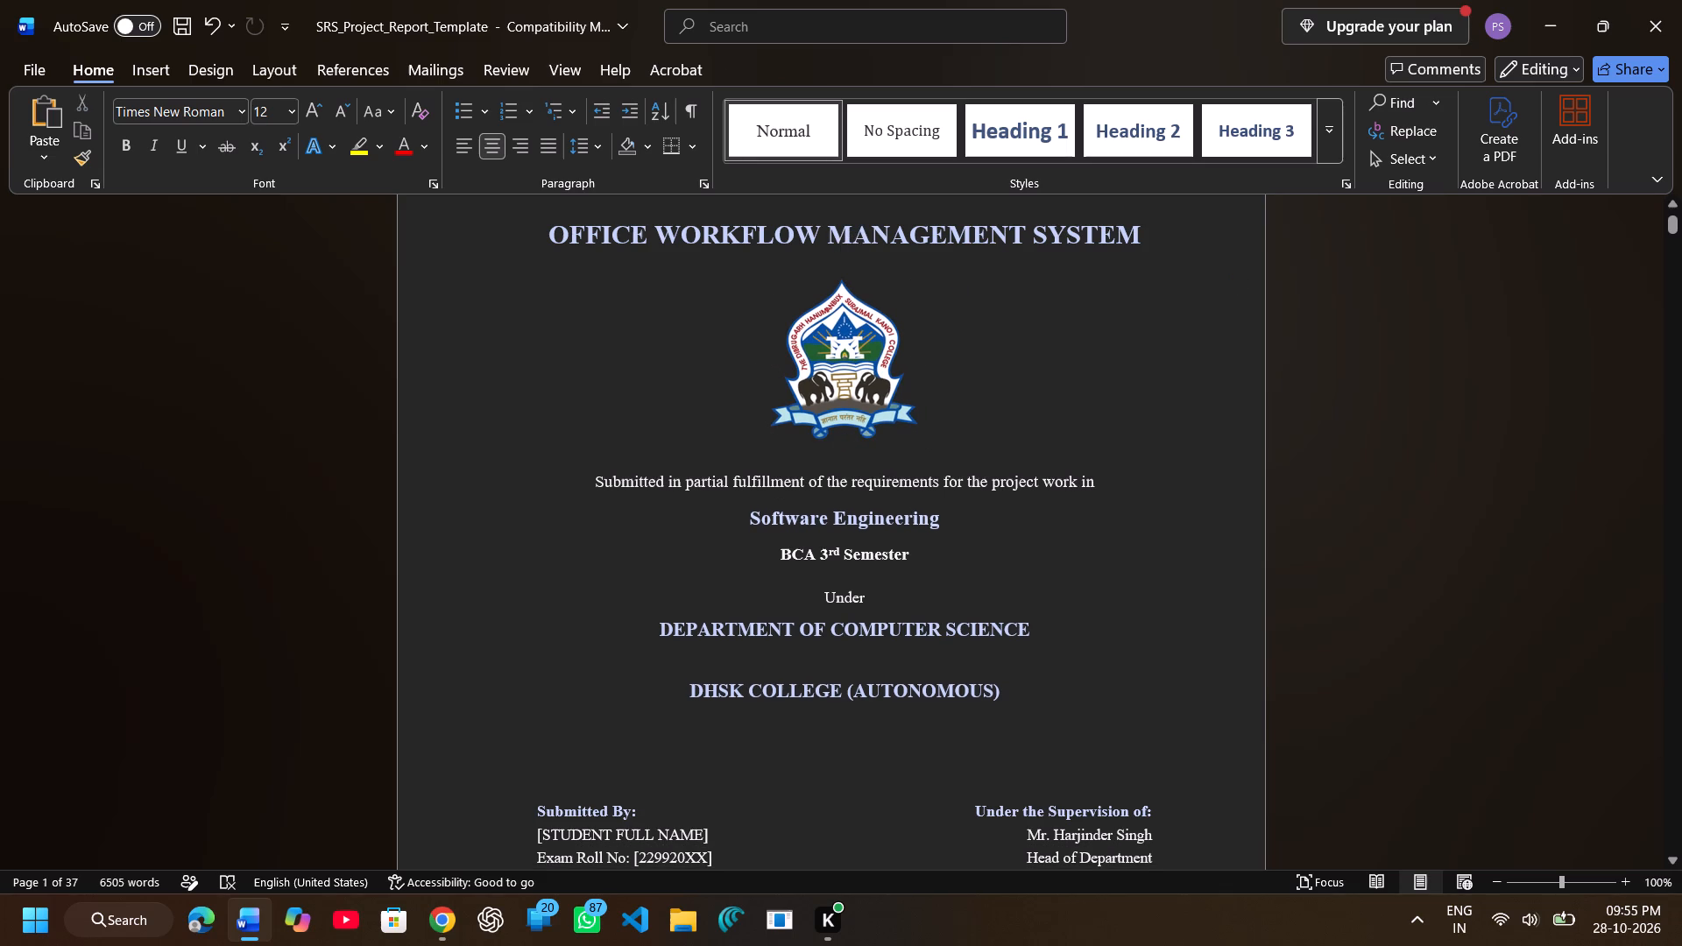
# Replace the [STUDENT FULL NAME] placeholder under Submitted By on the title page with the student's name in capitals.
pyautogui.scroll(-1, 875, 679)
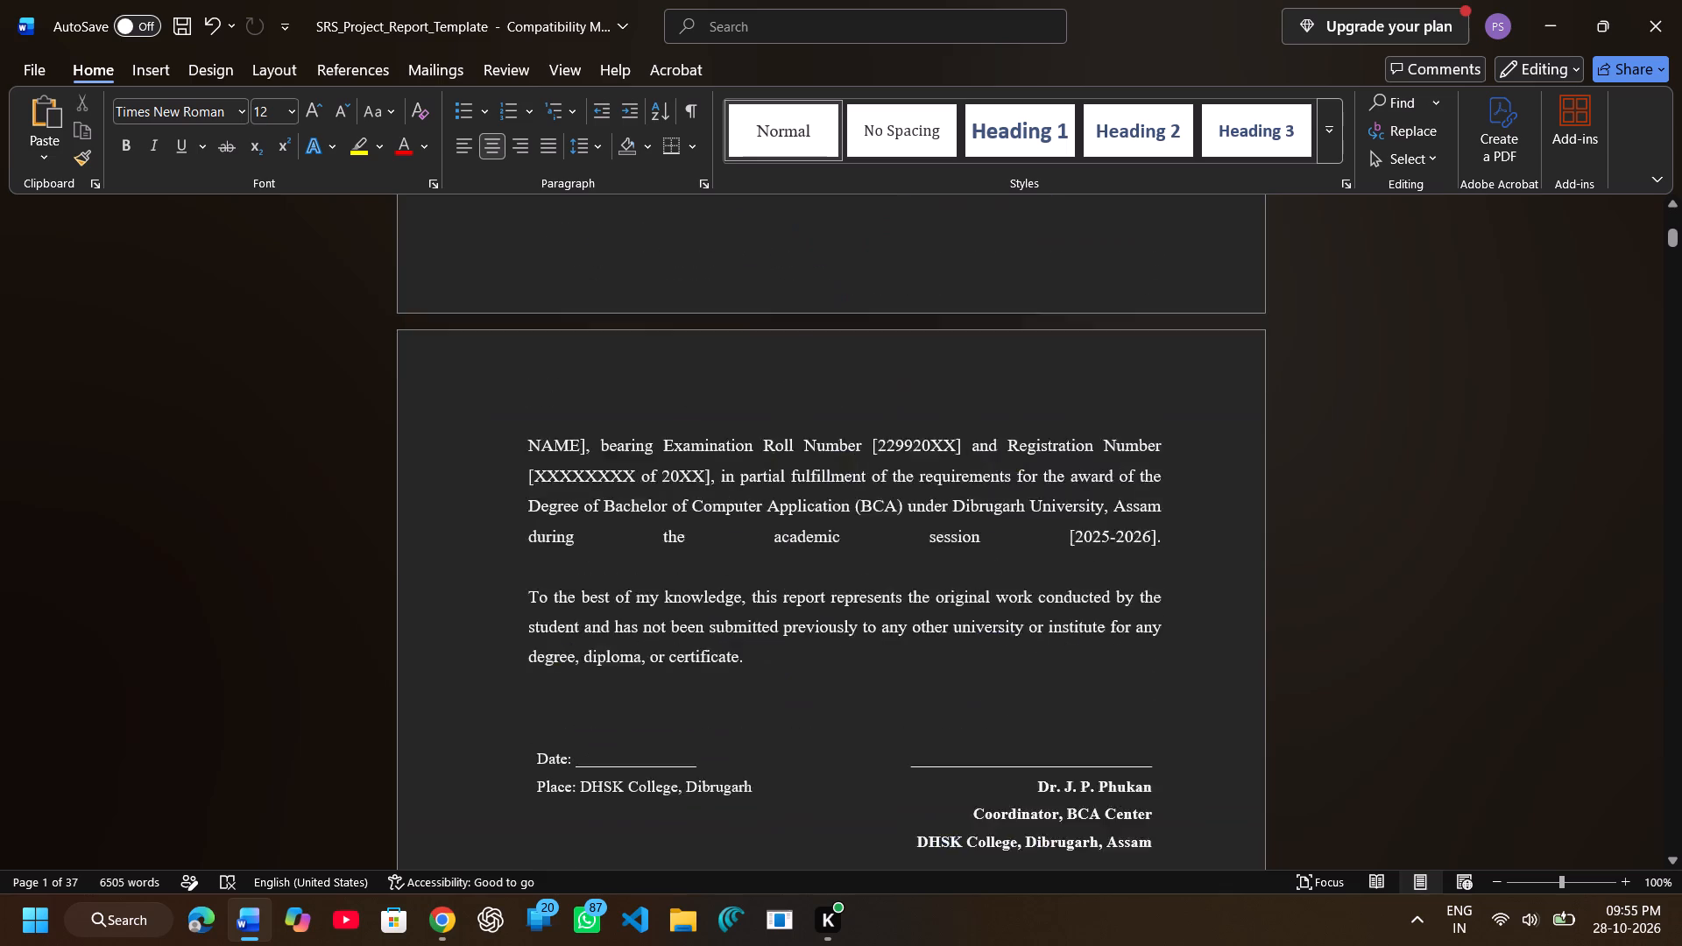
pyautogui.scroll(-1, 875, 679)
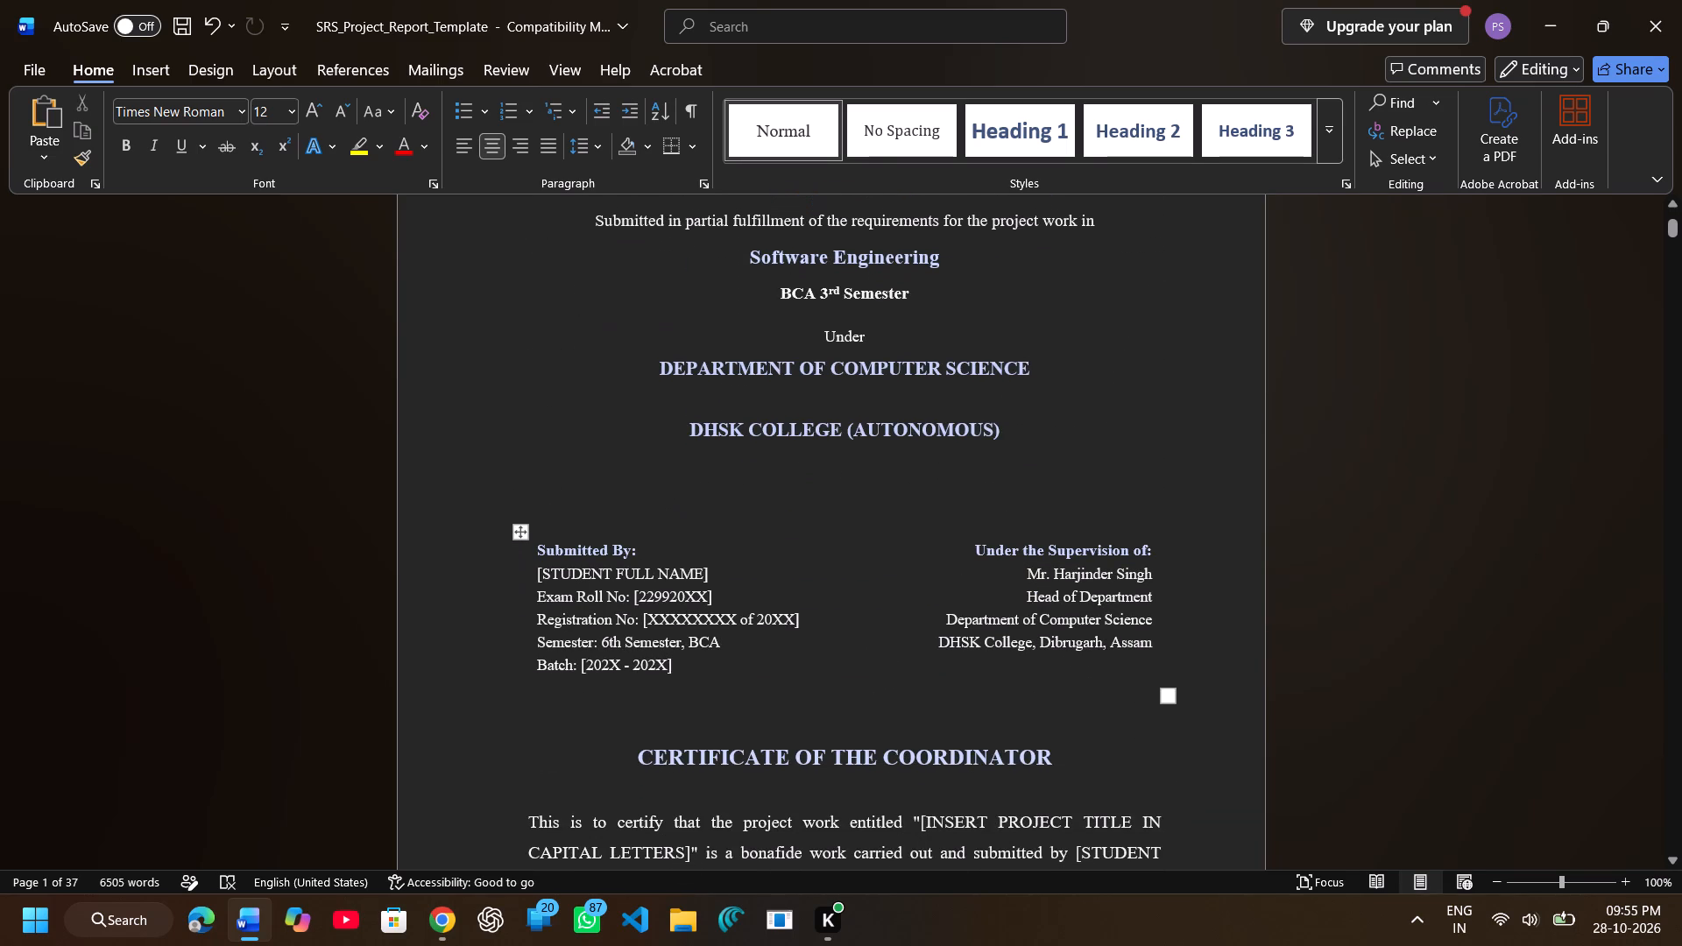
pyautogui.moveTo(537, 575); pyautogui.dragTo(559, 570)
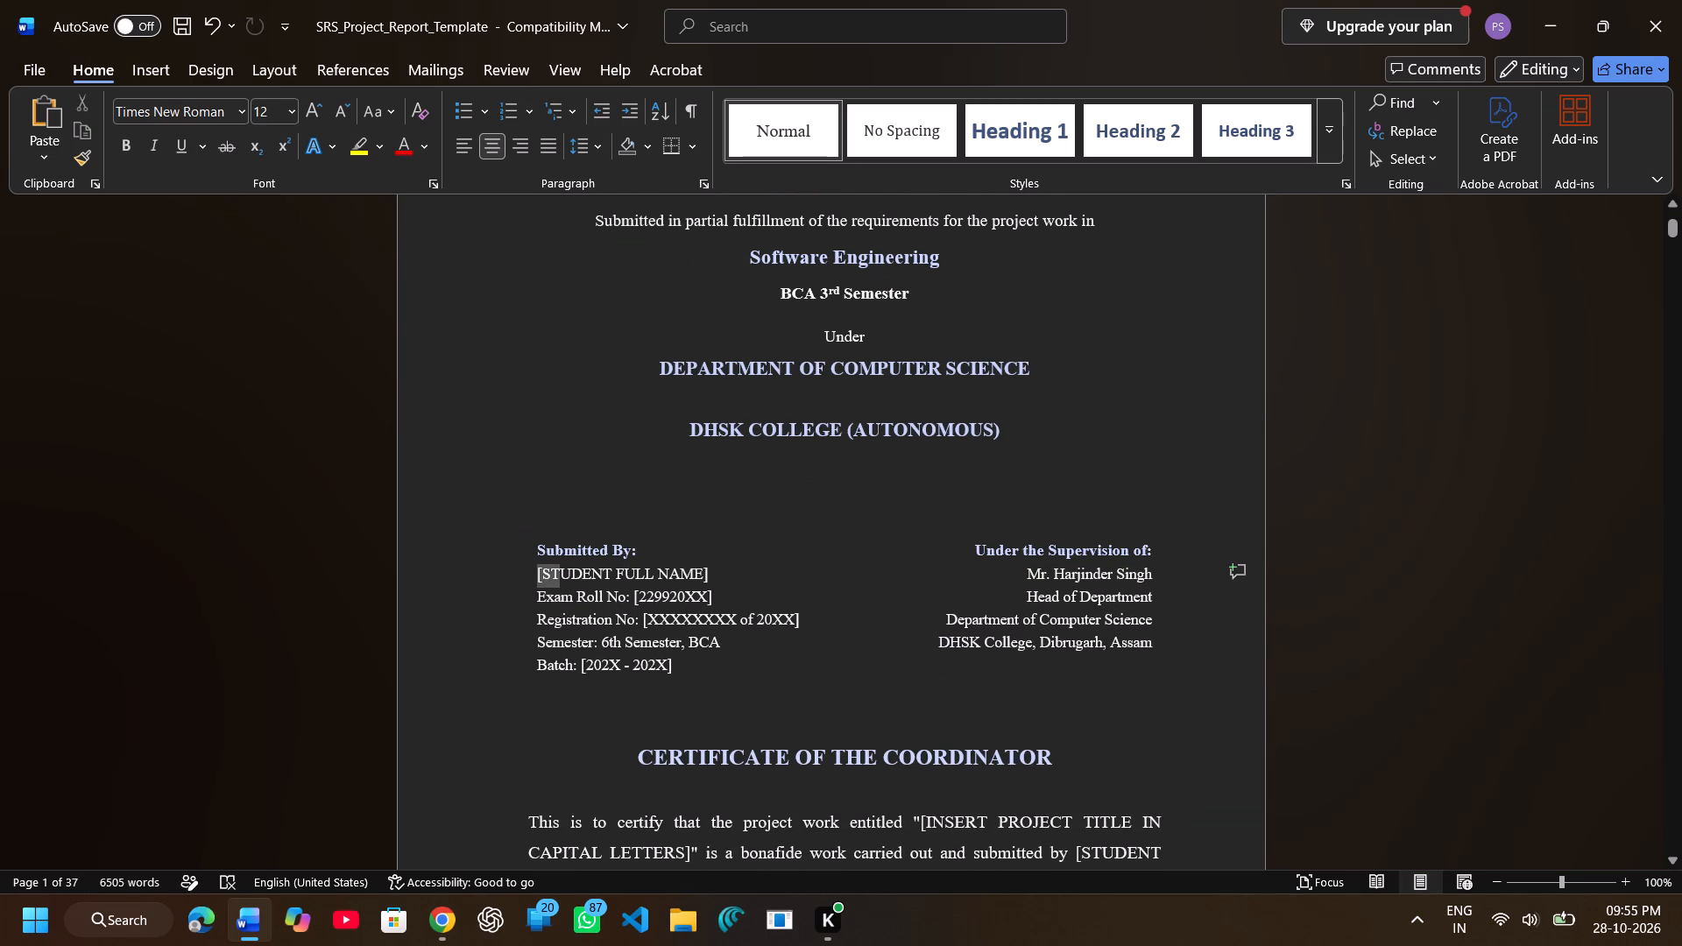
pyautogui.moveTo(559, 570); pyautogui.dragTo(707, 572)
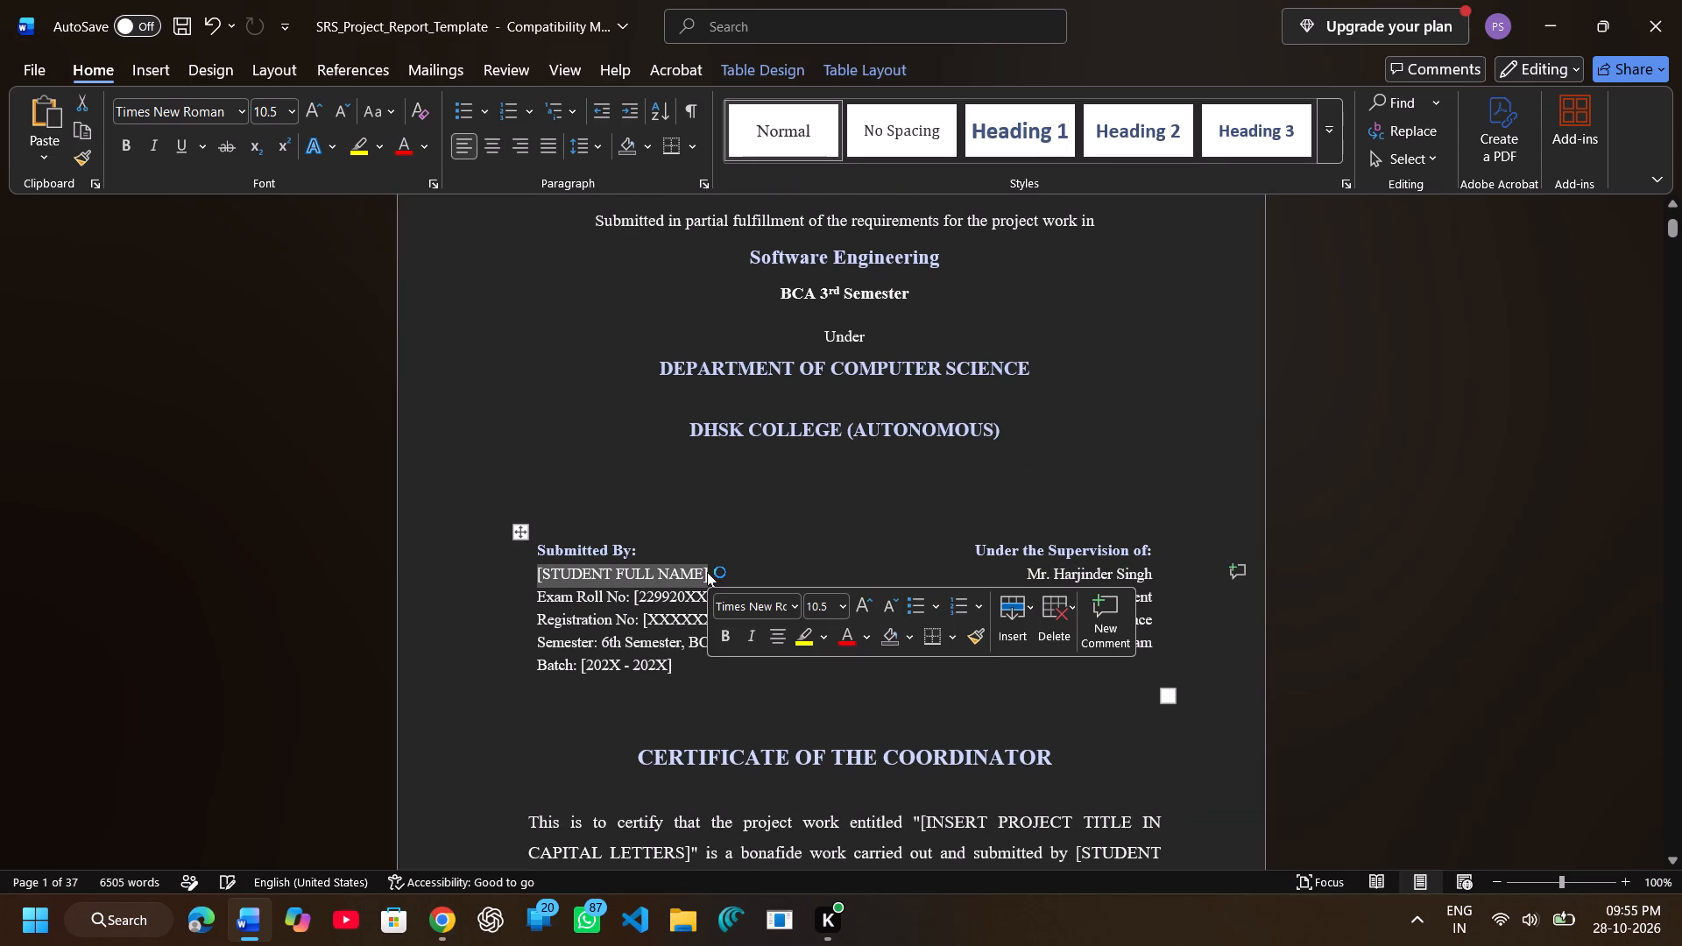
pyautogui.press('BackSpace')
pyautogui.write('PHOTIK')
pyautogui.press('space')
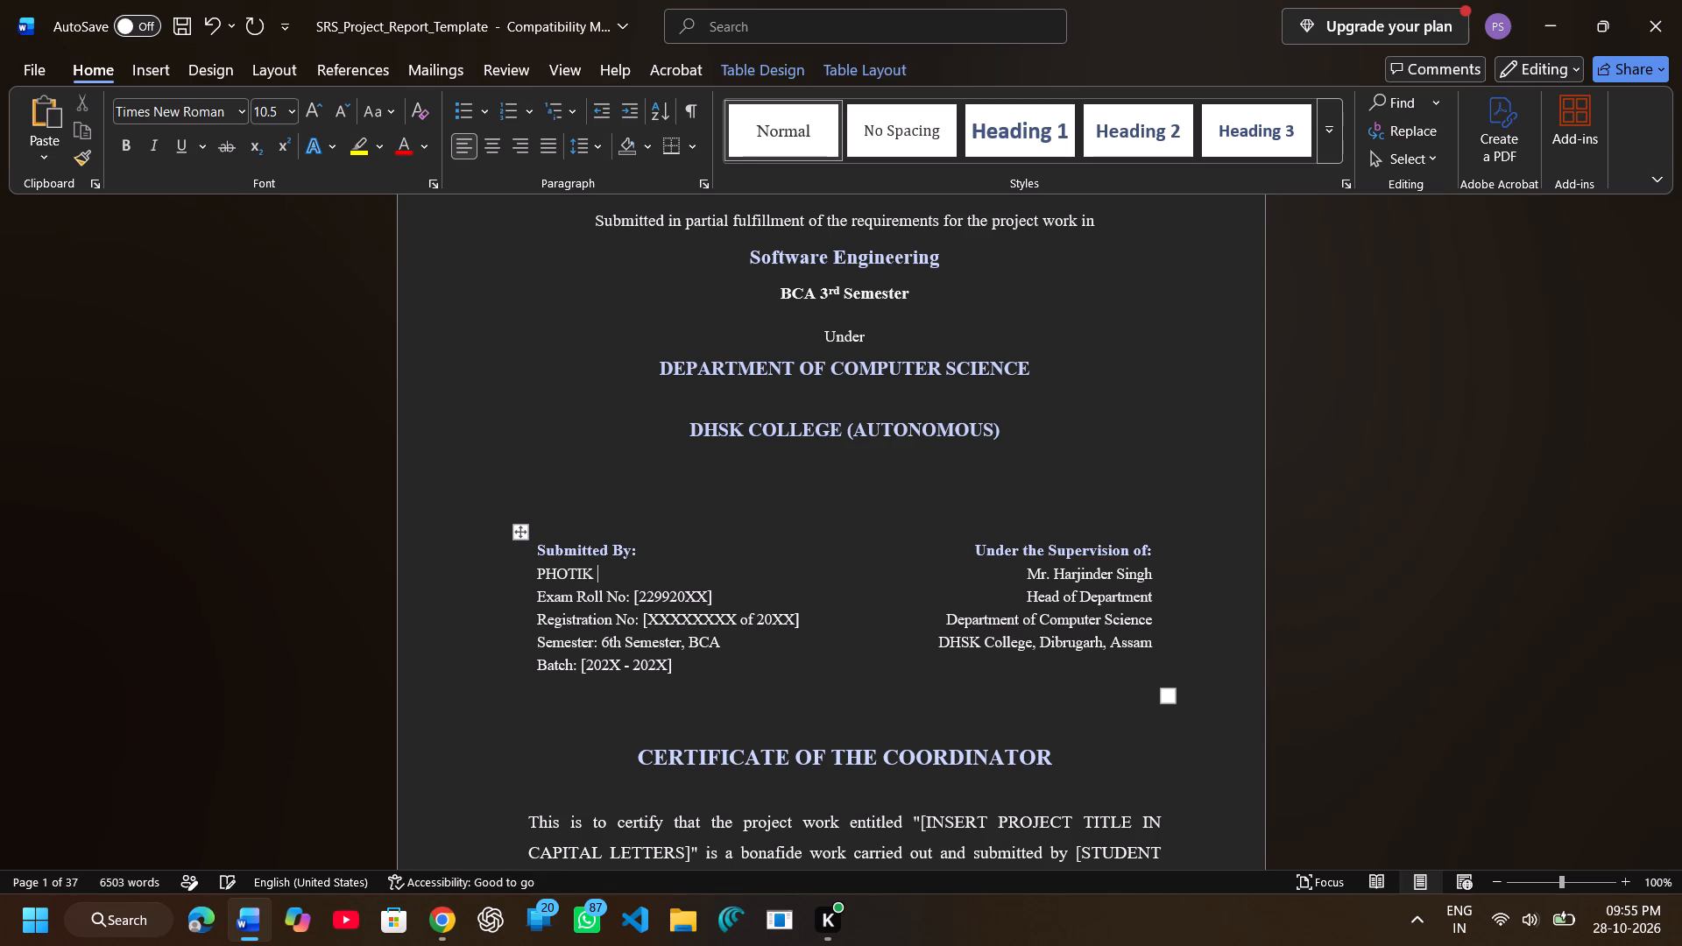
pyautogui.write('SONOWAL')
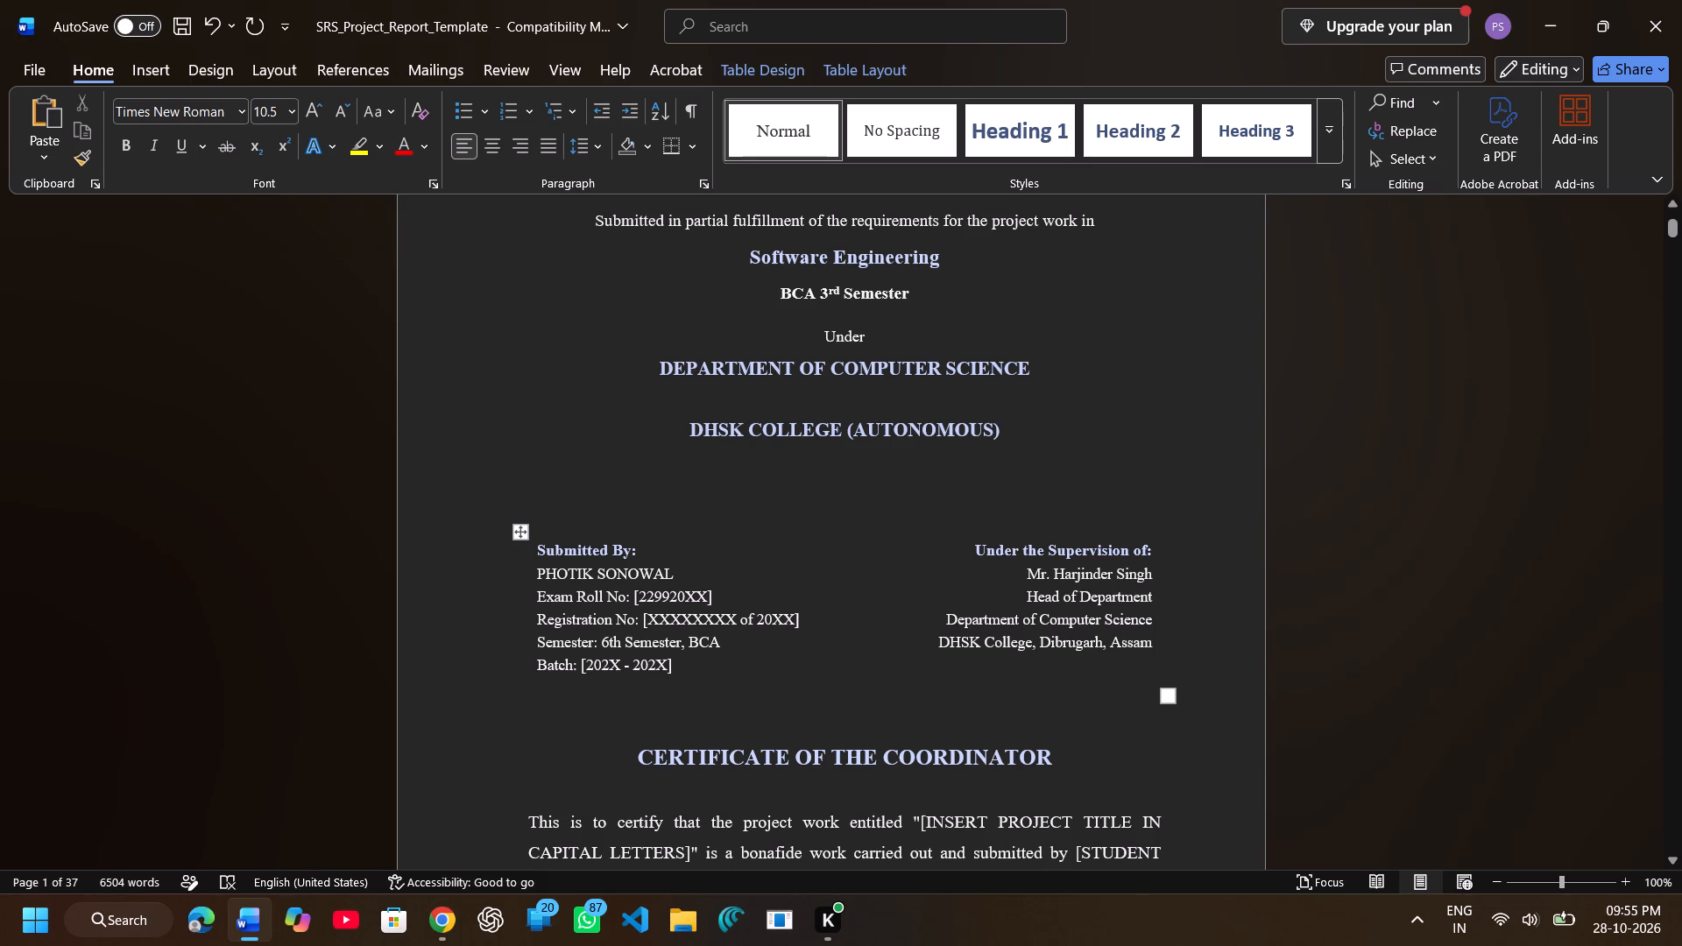
# Clear the bracketed placeholder after Exam Roll No in the Submitted By block.
pyautogui.moveTo(634, 595); pyautogui.dragTo(716, 591)
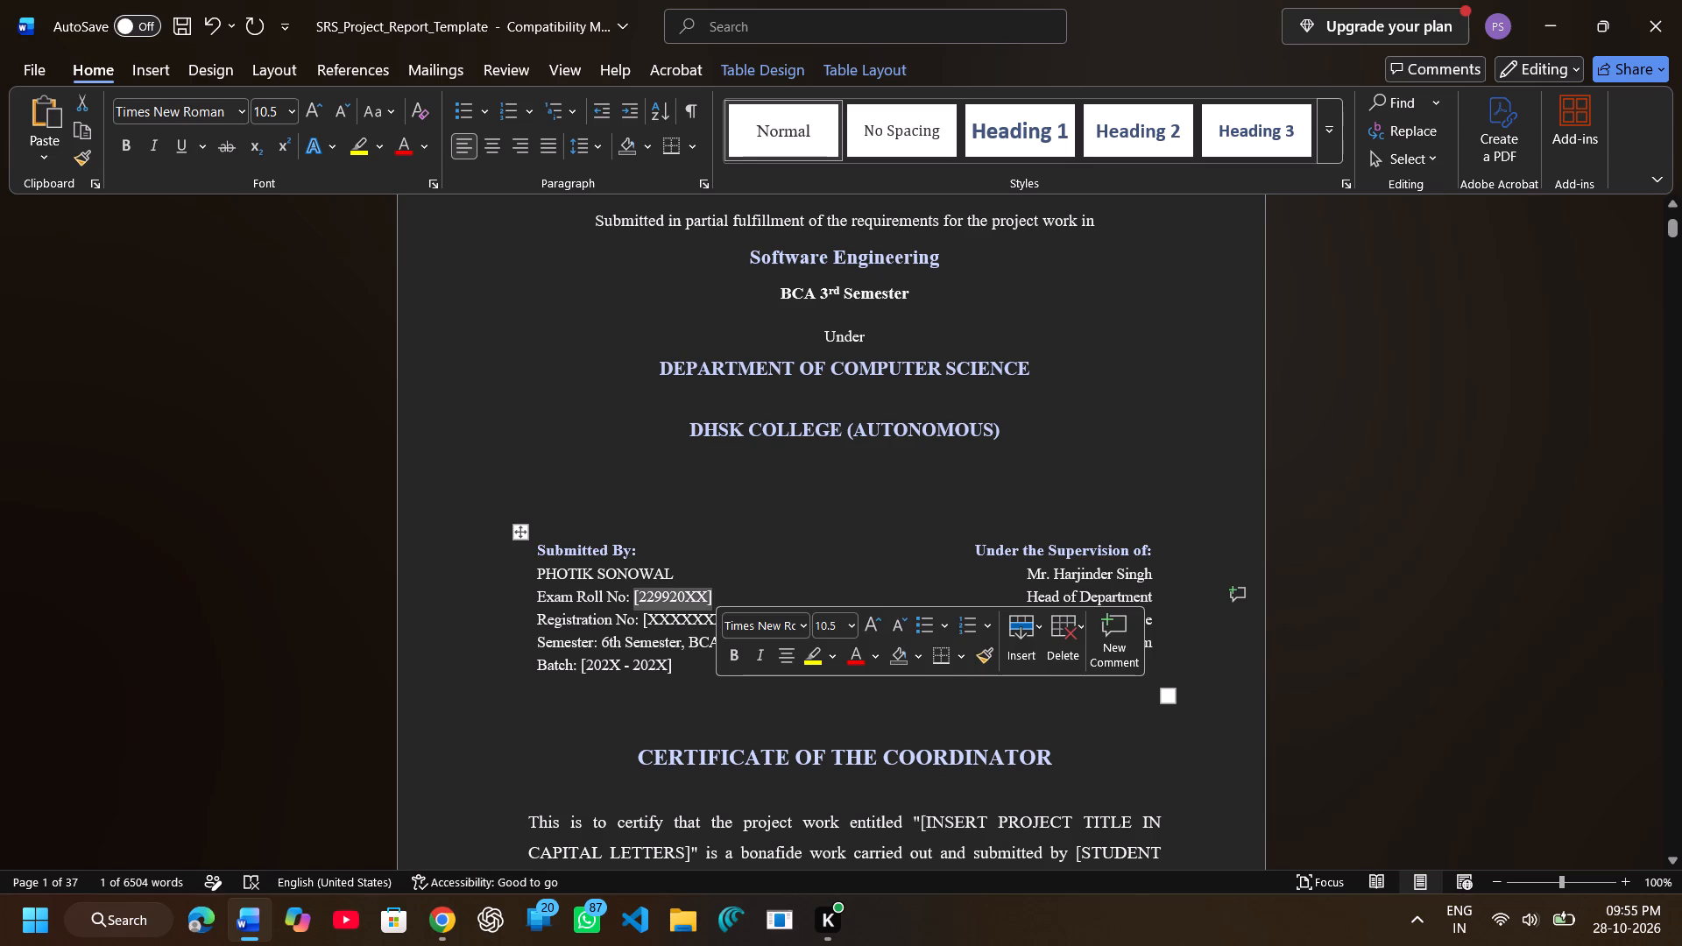
pyautogui.press('BackSpace')
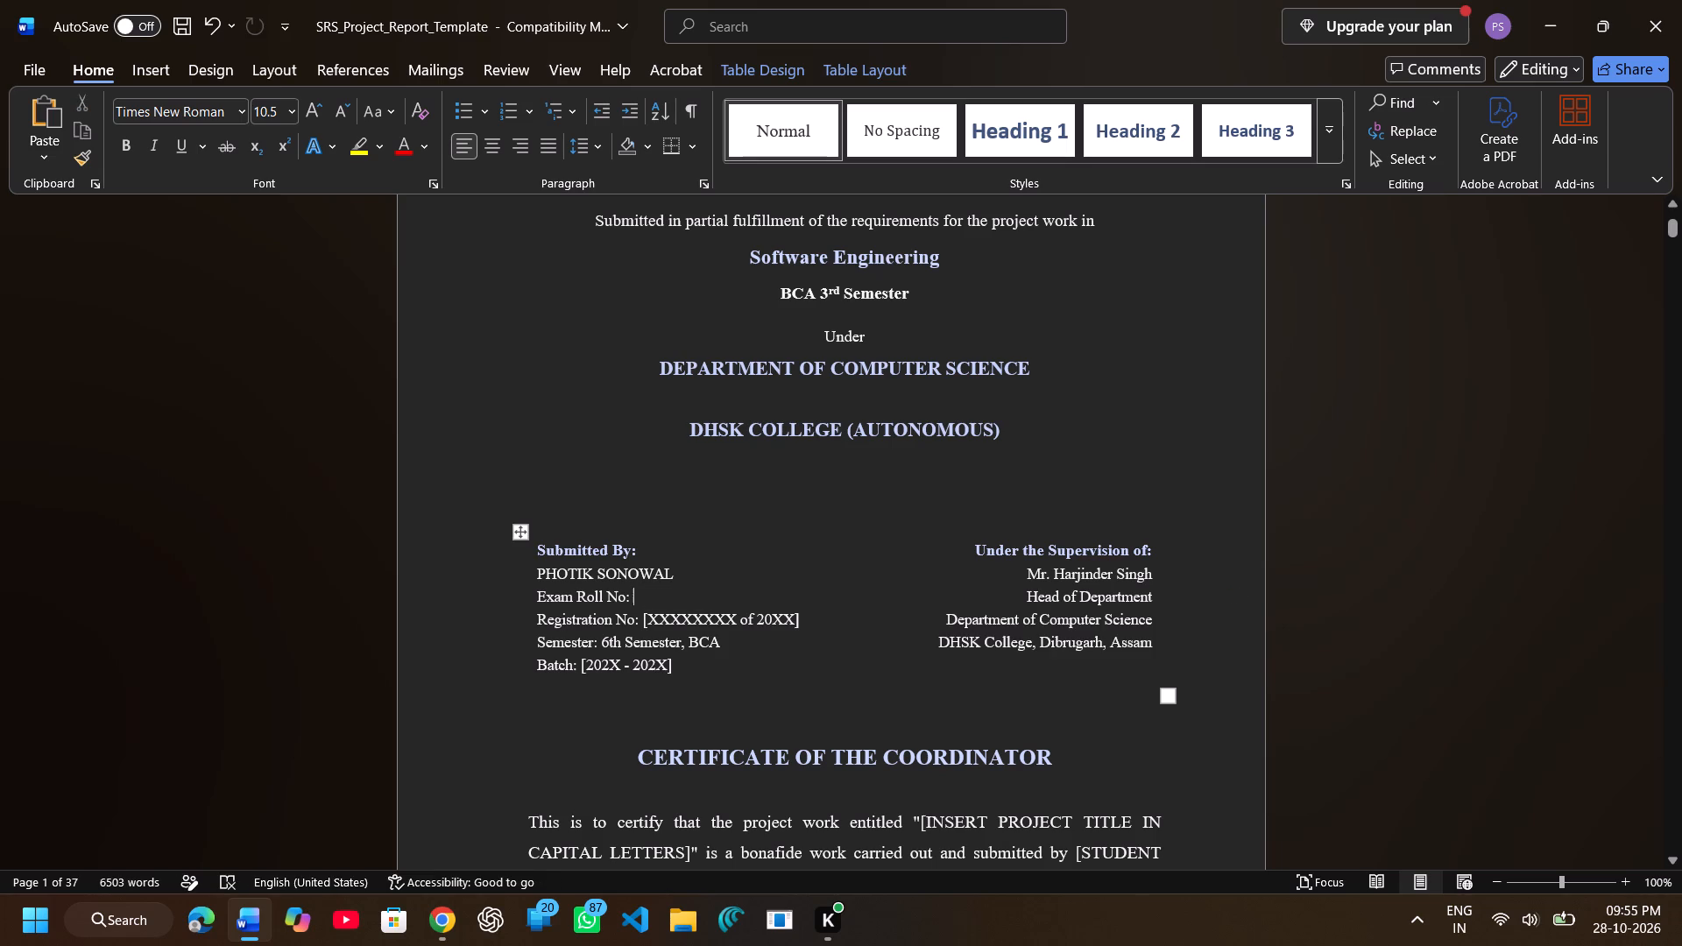
# Enter the student's exam roll number on the Exam Roll No line of the Submitted By block.
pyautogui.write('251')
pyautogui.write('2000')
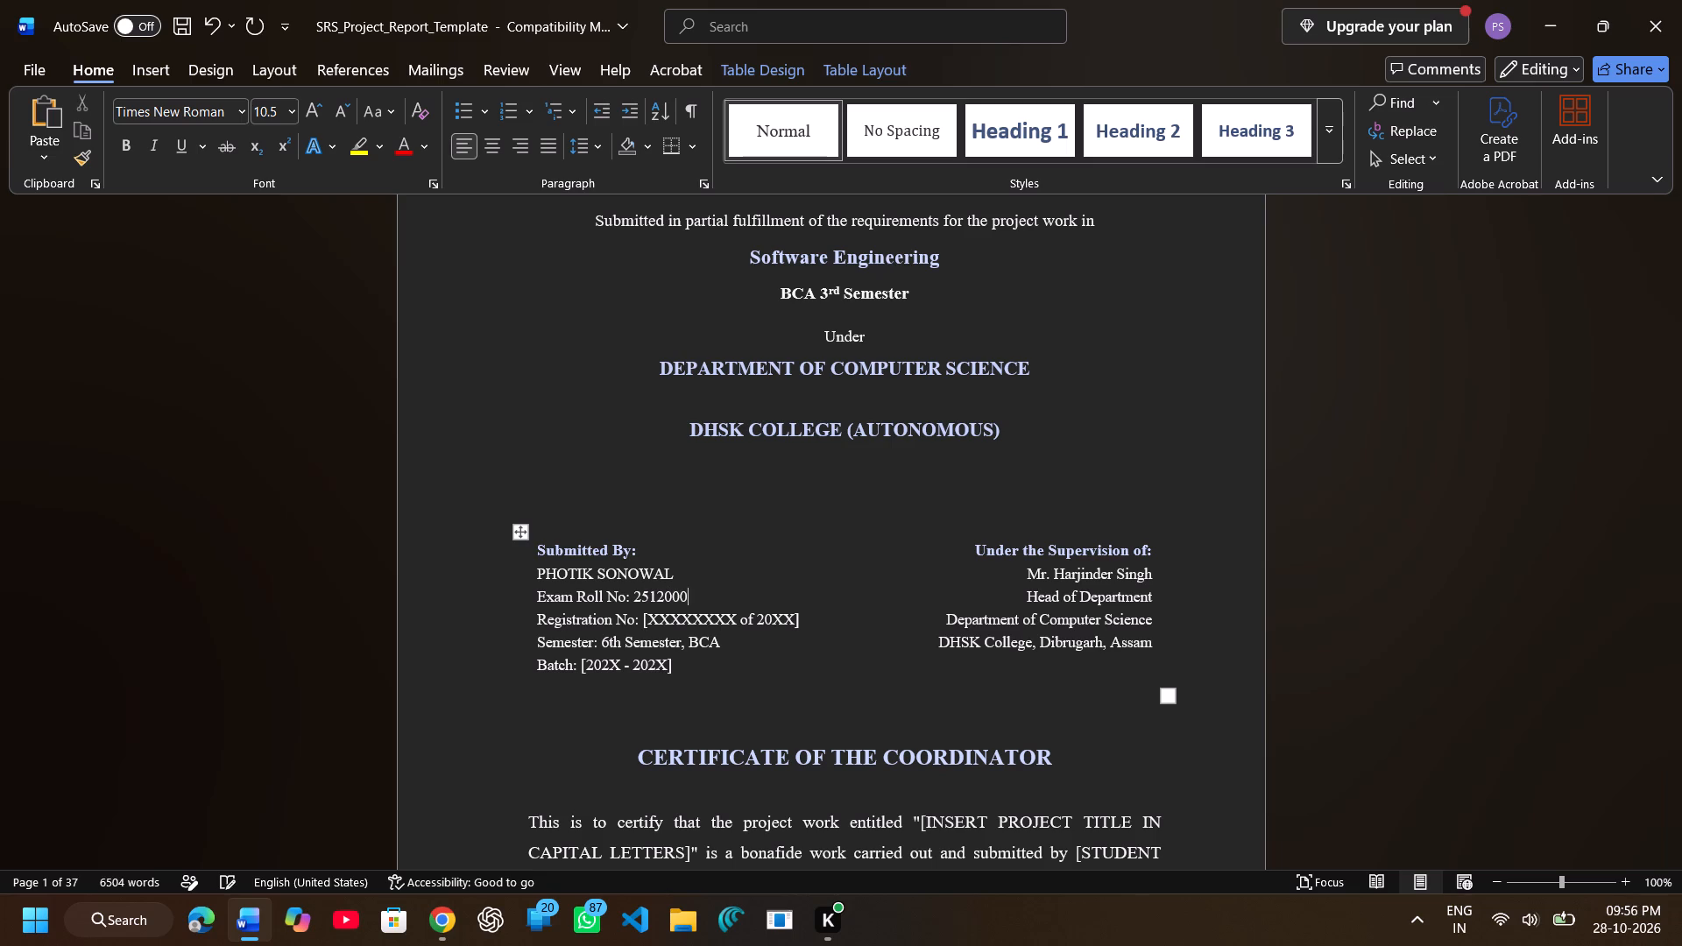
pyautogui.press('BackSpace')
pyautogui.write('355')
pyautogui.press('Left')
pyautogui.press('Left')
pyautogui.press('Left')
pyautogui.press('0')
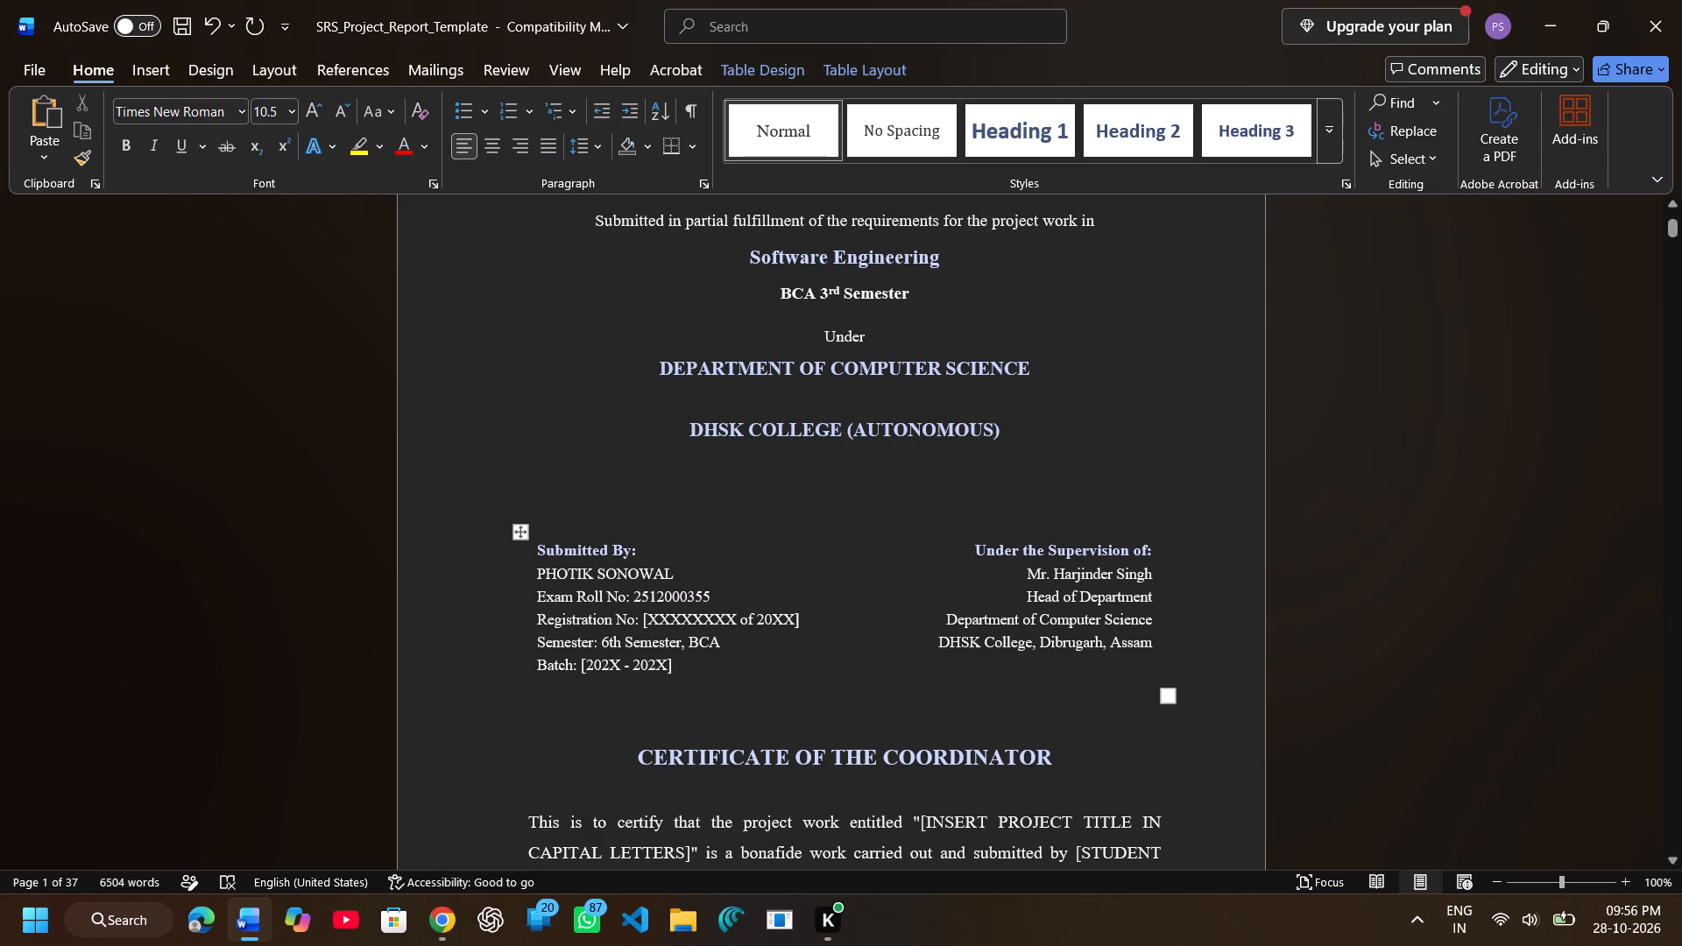
# Begin editing the Batch line in the Submitted By block at the end of its year-range placeholder.
pyautogui.click(719, 674)
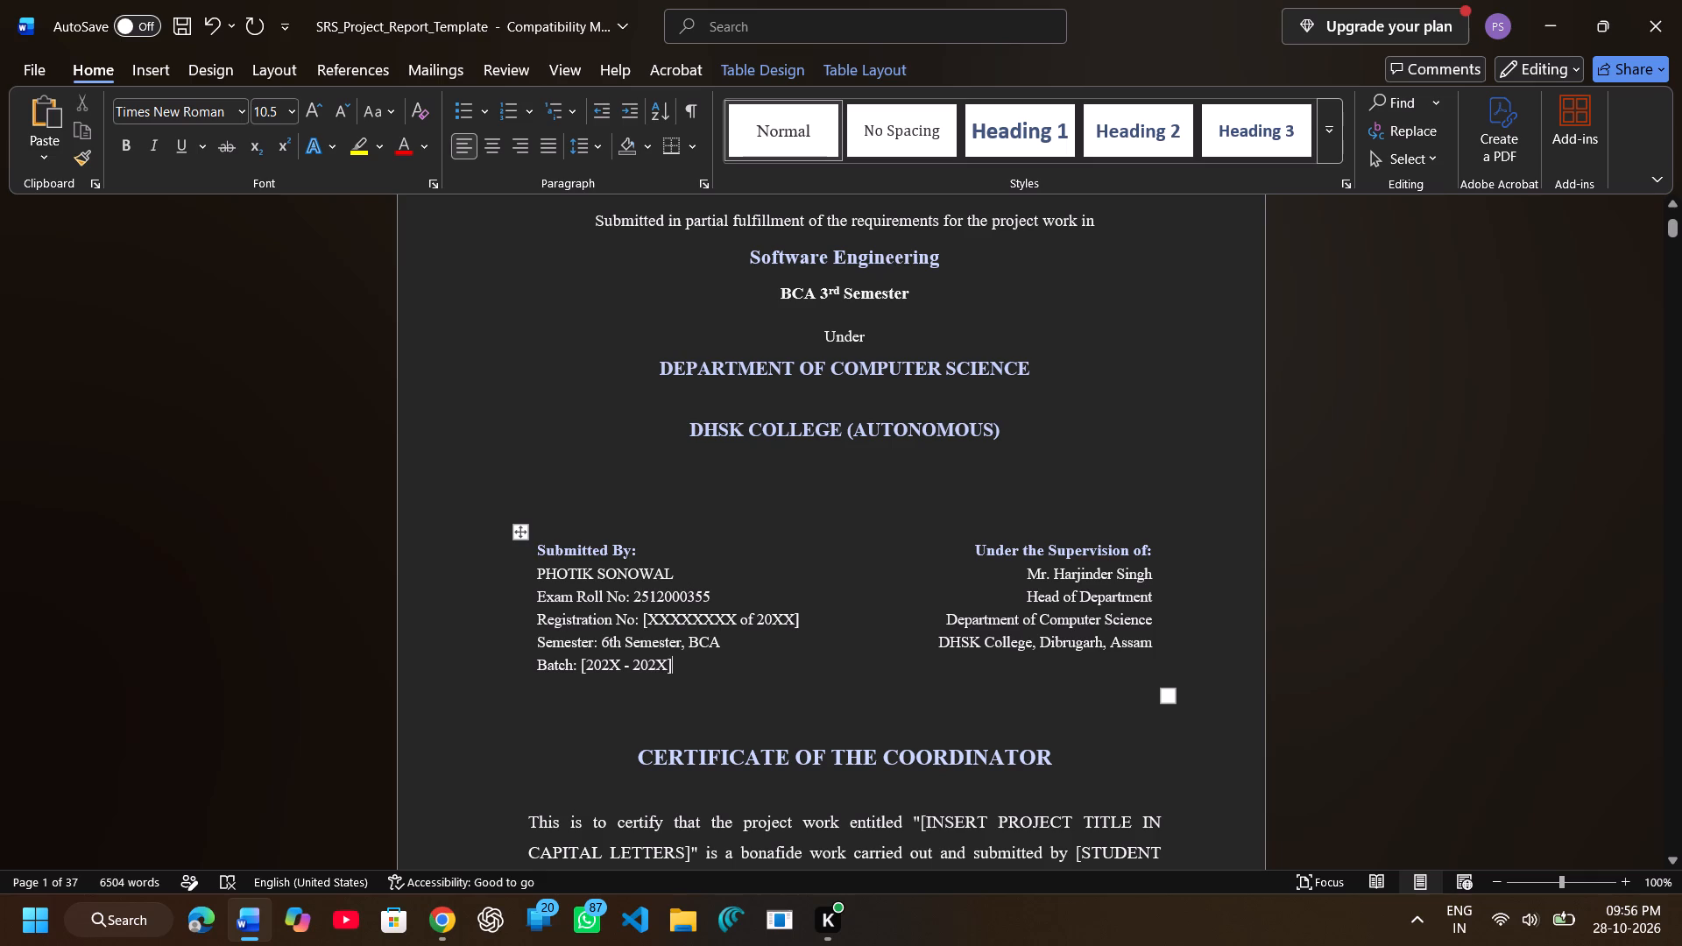
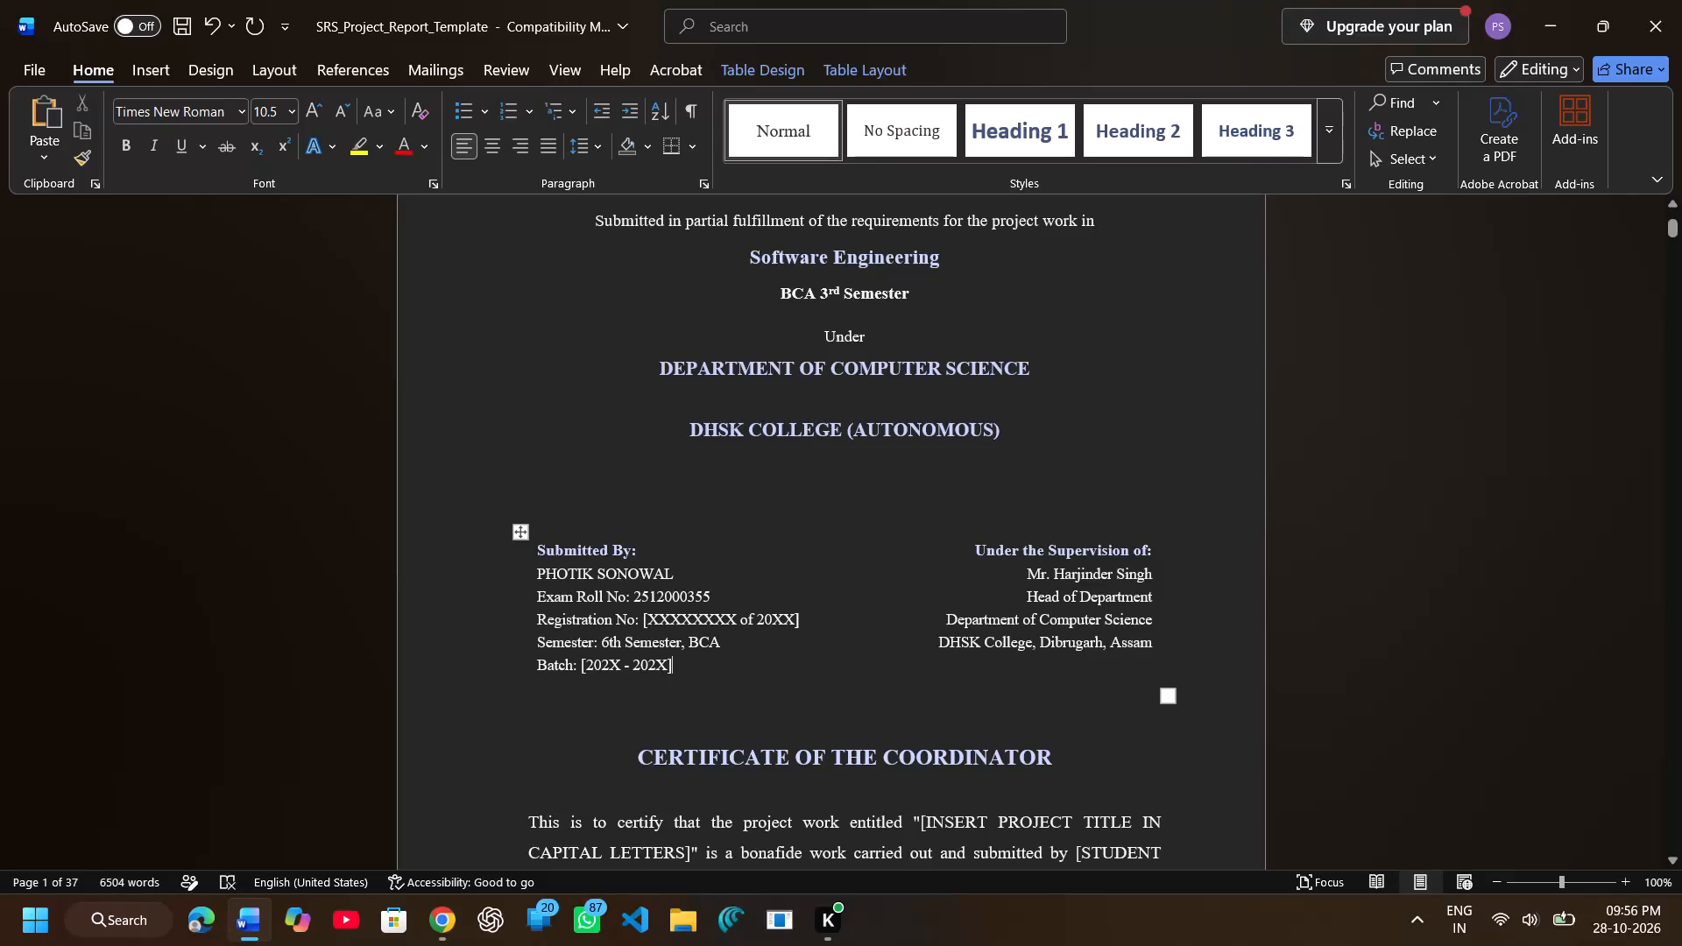
# Replace the bracketed number placeholder on the Registration No line of the Submitted By block with the student's registration number.
pyautogui.click(744, 616)
pyautogui.press('BackSpace')
pyautogui.press('BackSpace')
pyautogui.press('BackSpace')
pyautogui.press('BackSpace')
pyautogui.press('BackSpace')
pyautogui.press('BackSpace')
pyautogui.press('BackSpace')
pyautogui.press('BackSpace')
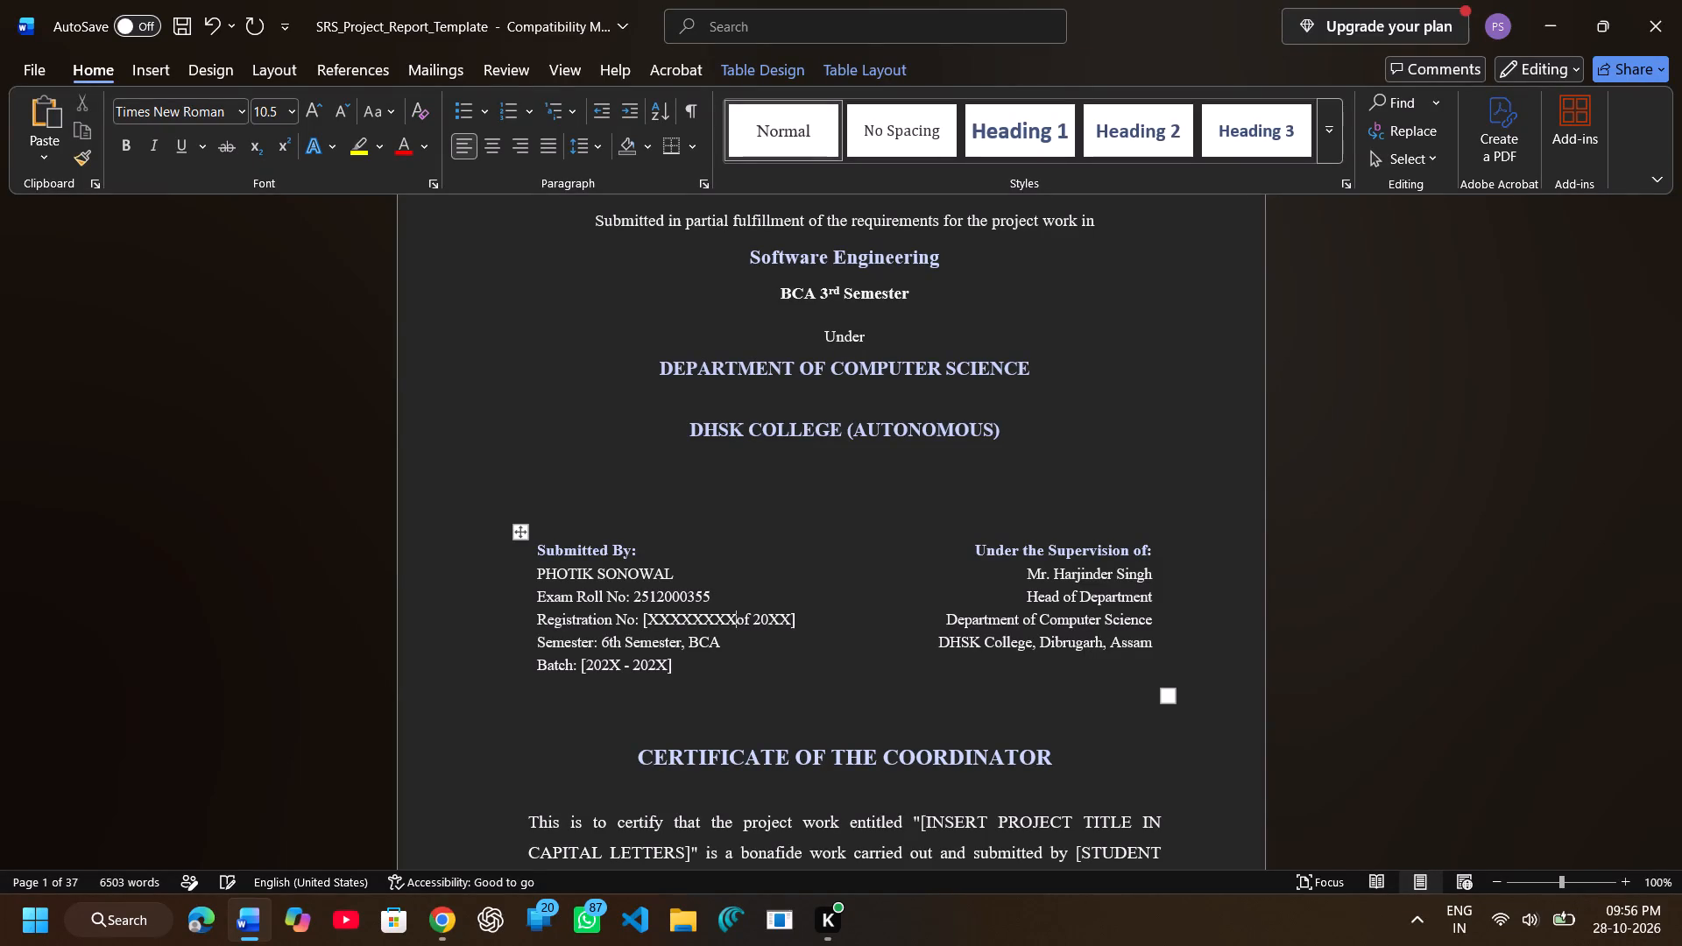
pyautogui.press('BackSpace')
pyautogui.press('BackSpace')
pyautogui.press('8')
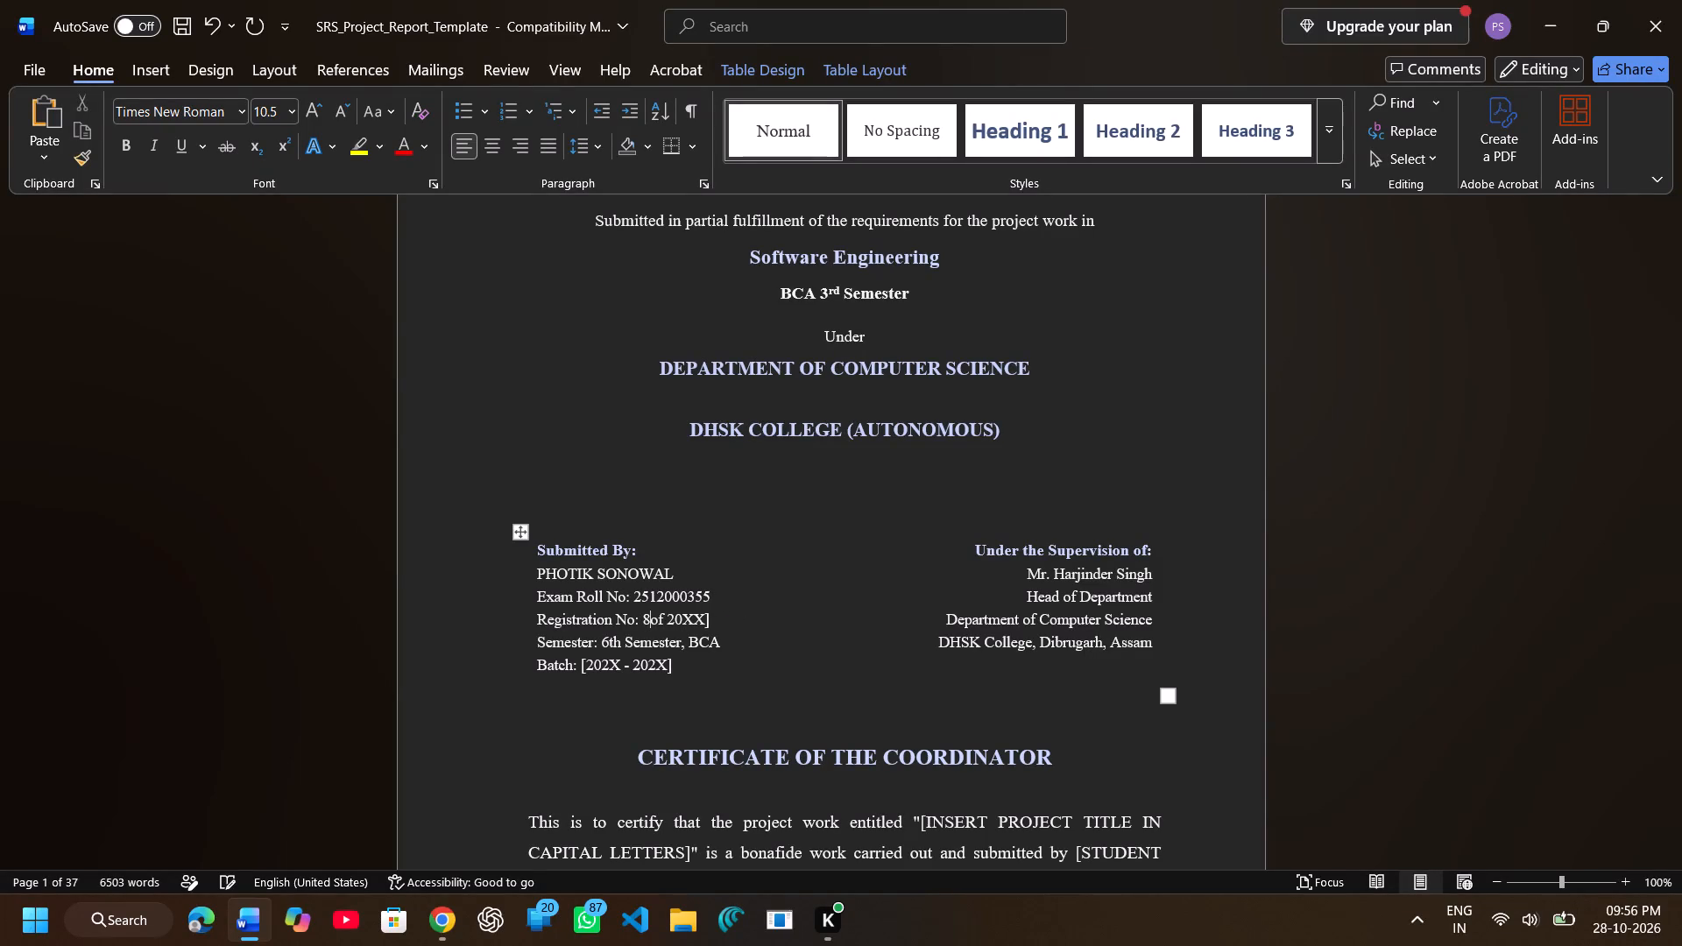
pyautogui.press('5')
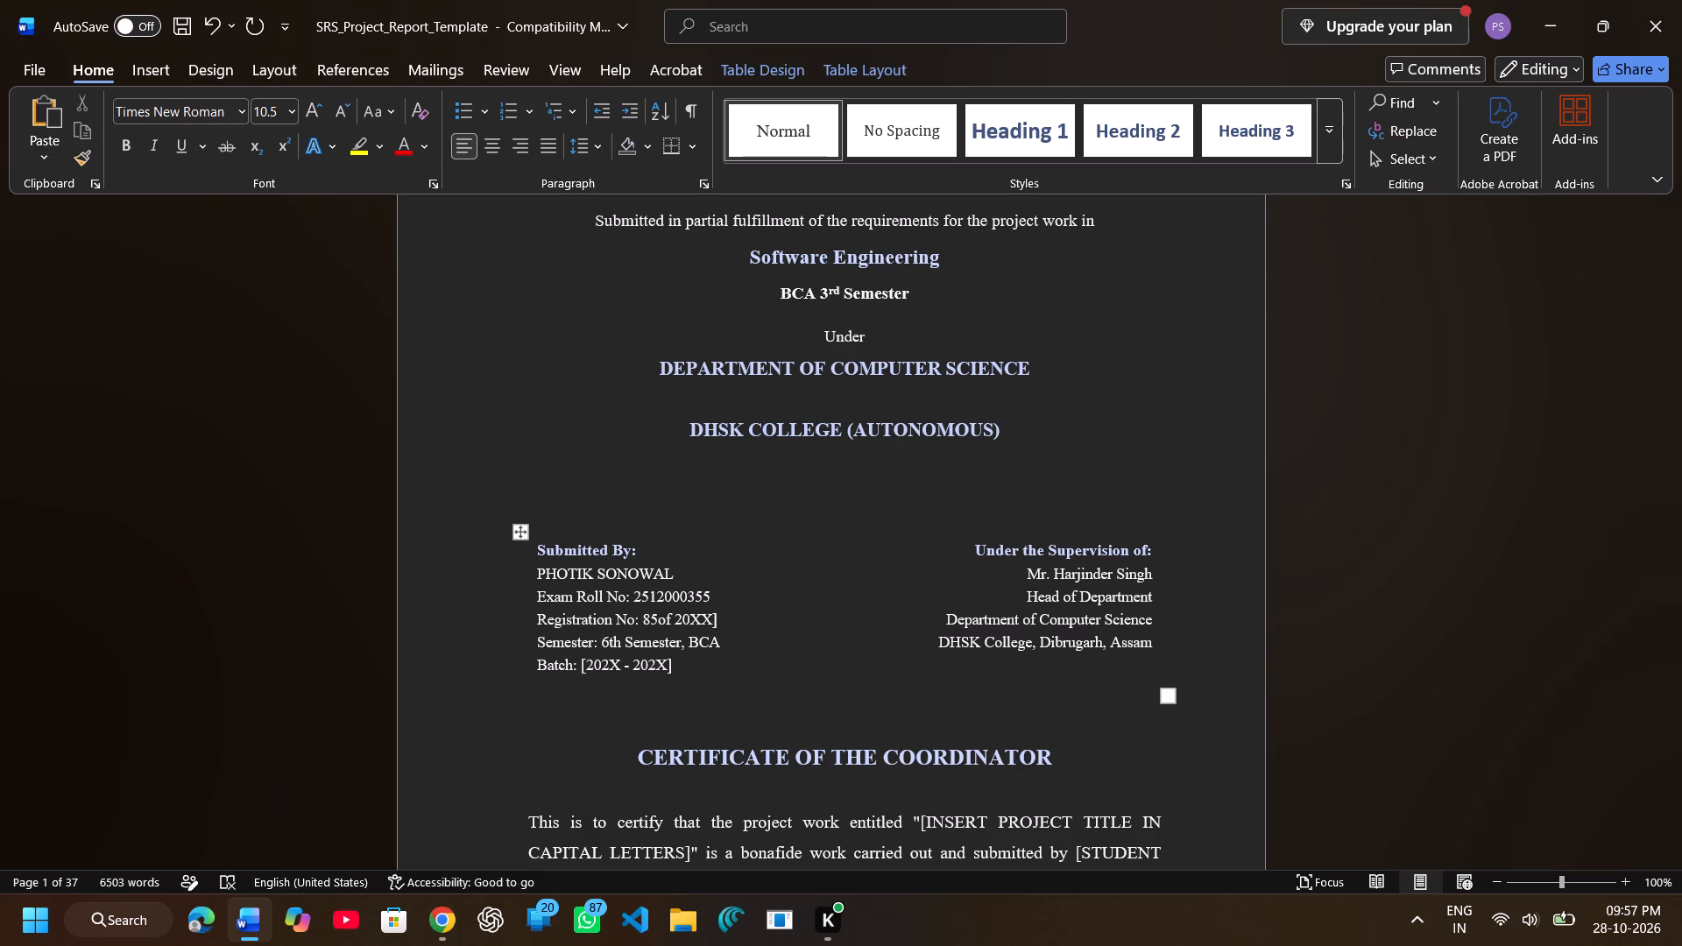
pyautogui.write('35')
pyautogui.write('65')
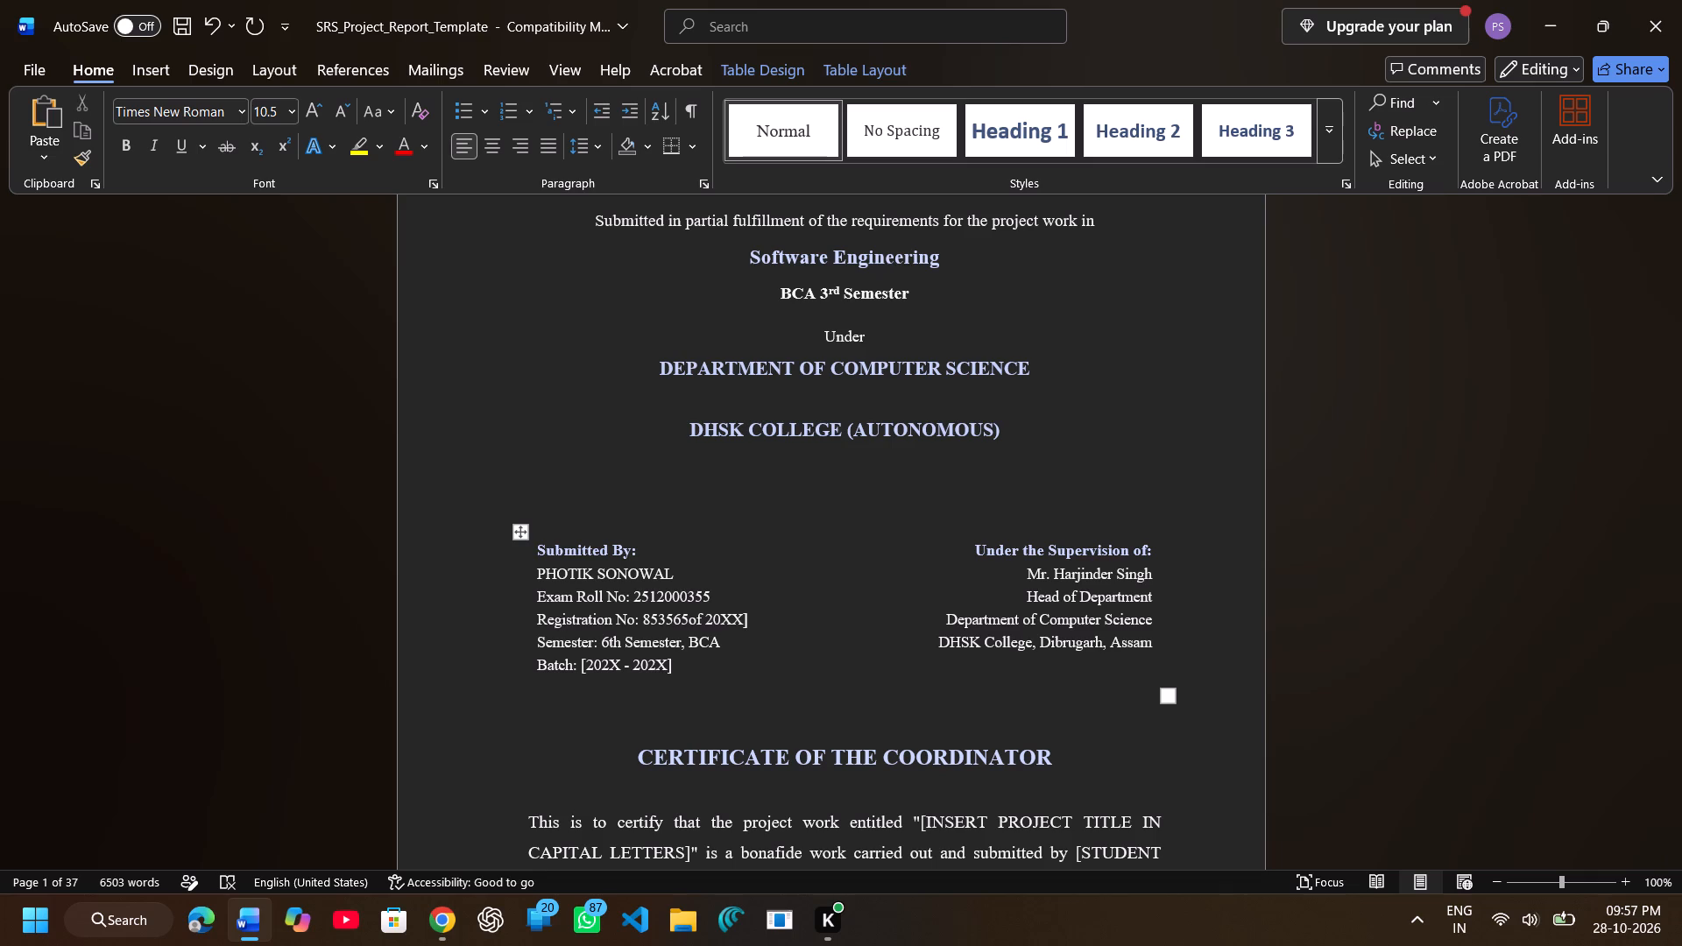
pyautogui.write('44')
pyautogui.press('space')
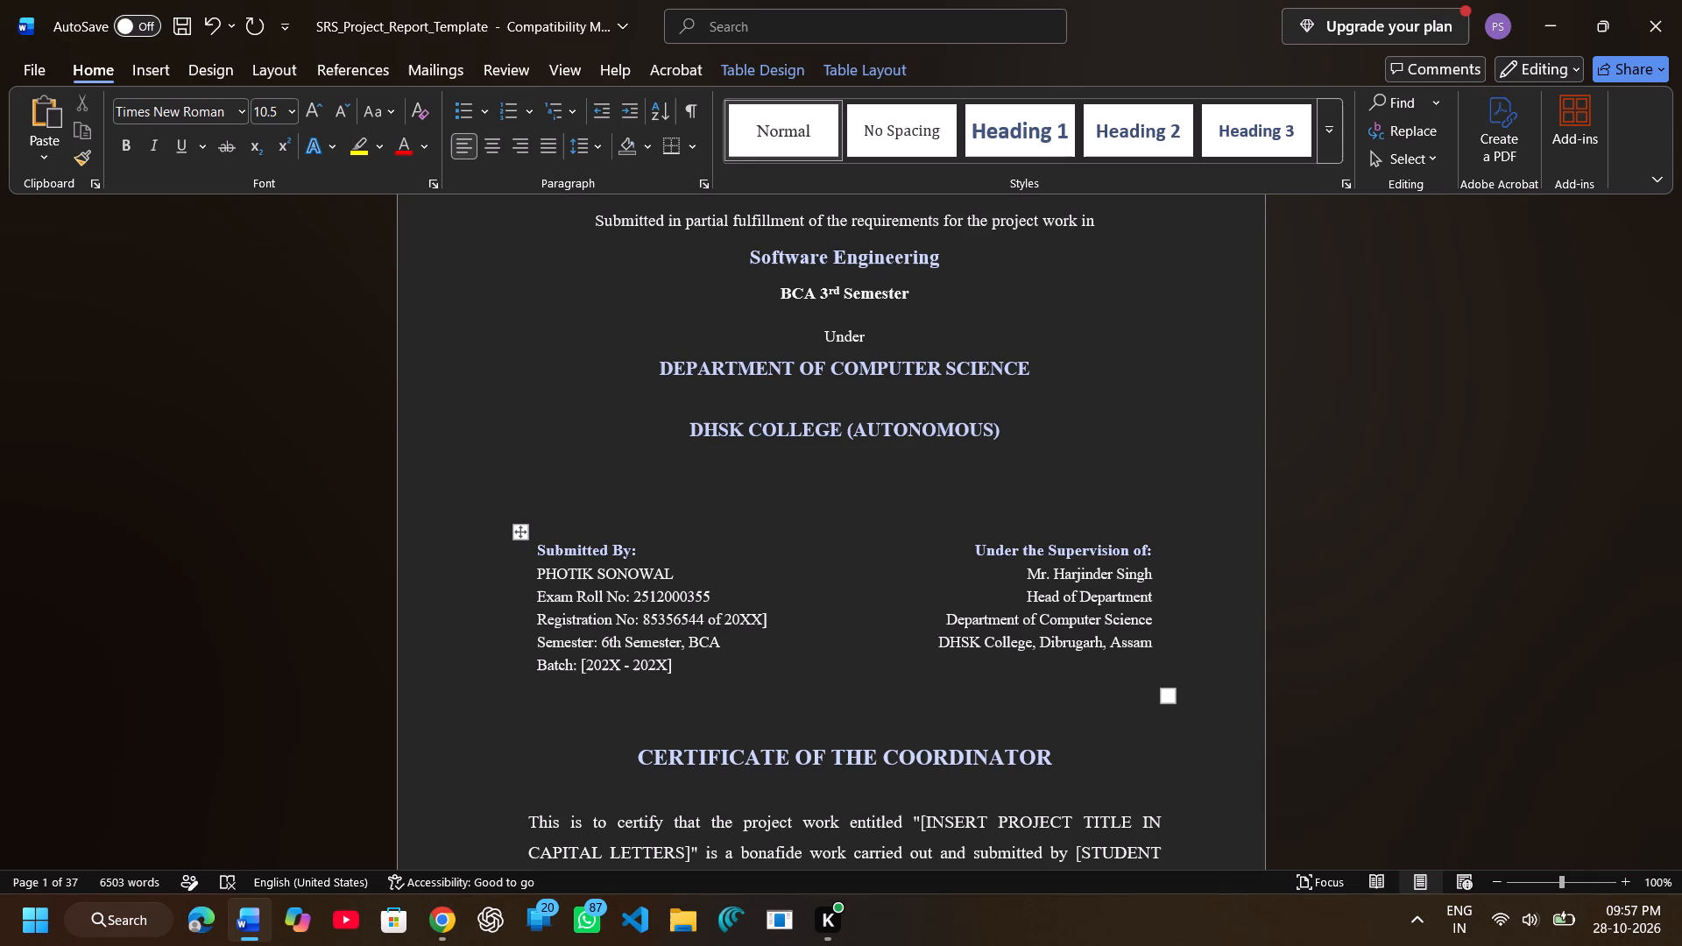
# Set the registration year at the end of the Registration No line to 2025, removing the closing bracket.
pyautogui.click(779, 620)
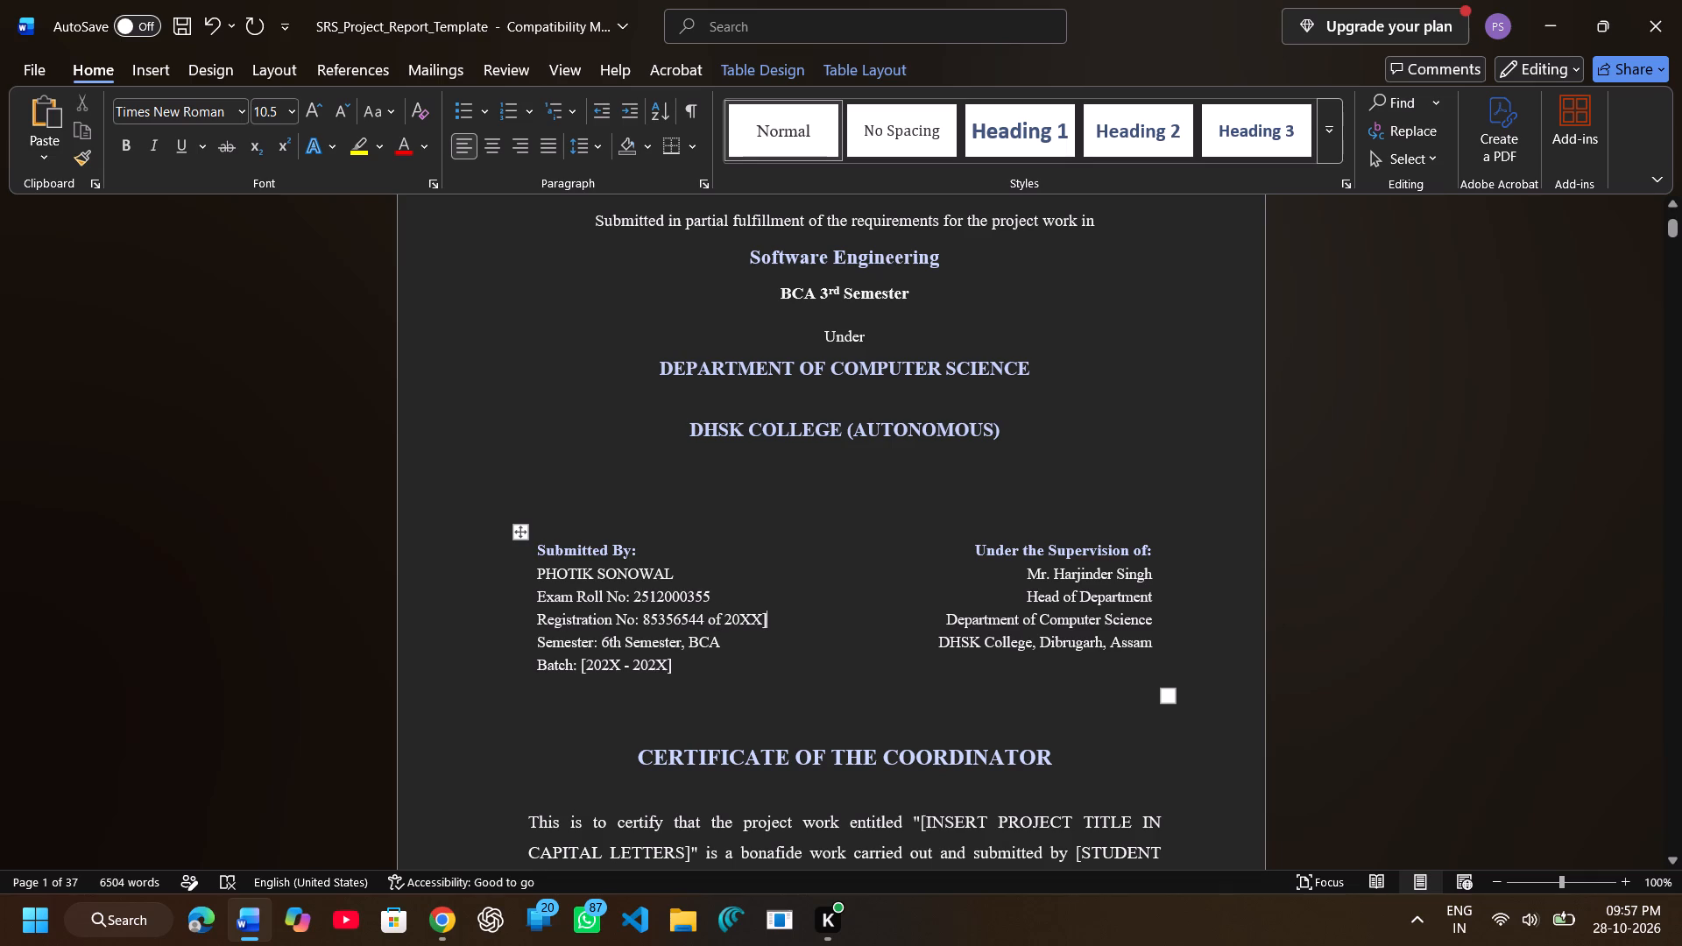
pyautogui.press('BackSpace')
pyautogui.press('BackSpace')
pyautogui.press('BackSpace')
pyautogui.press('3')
pyautogui.press('BackSpace')
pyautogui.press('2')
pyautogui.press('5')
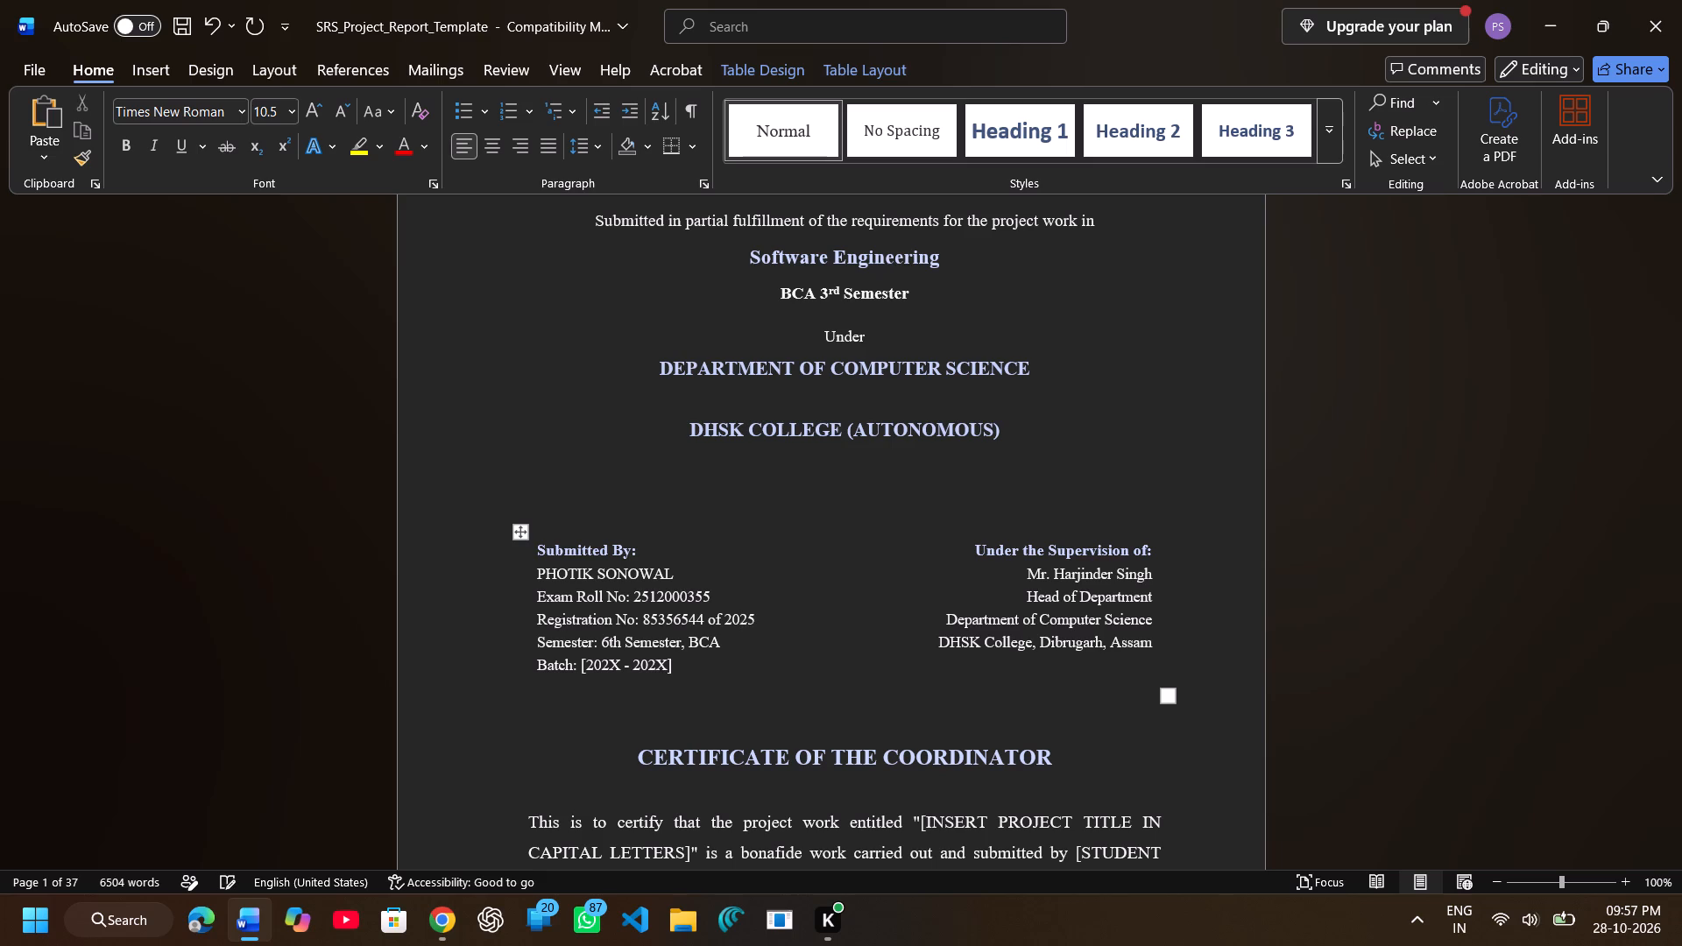
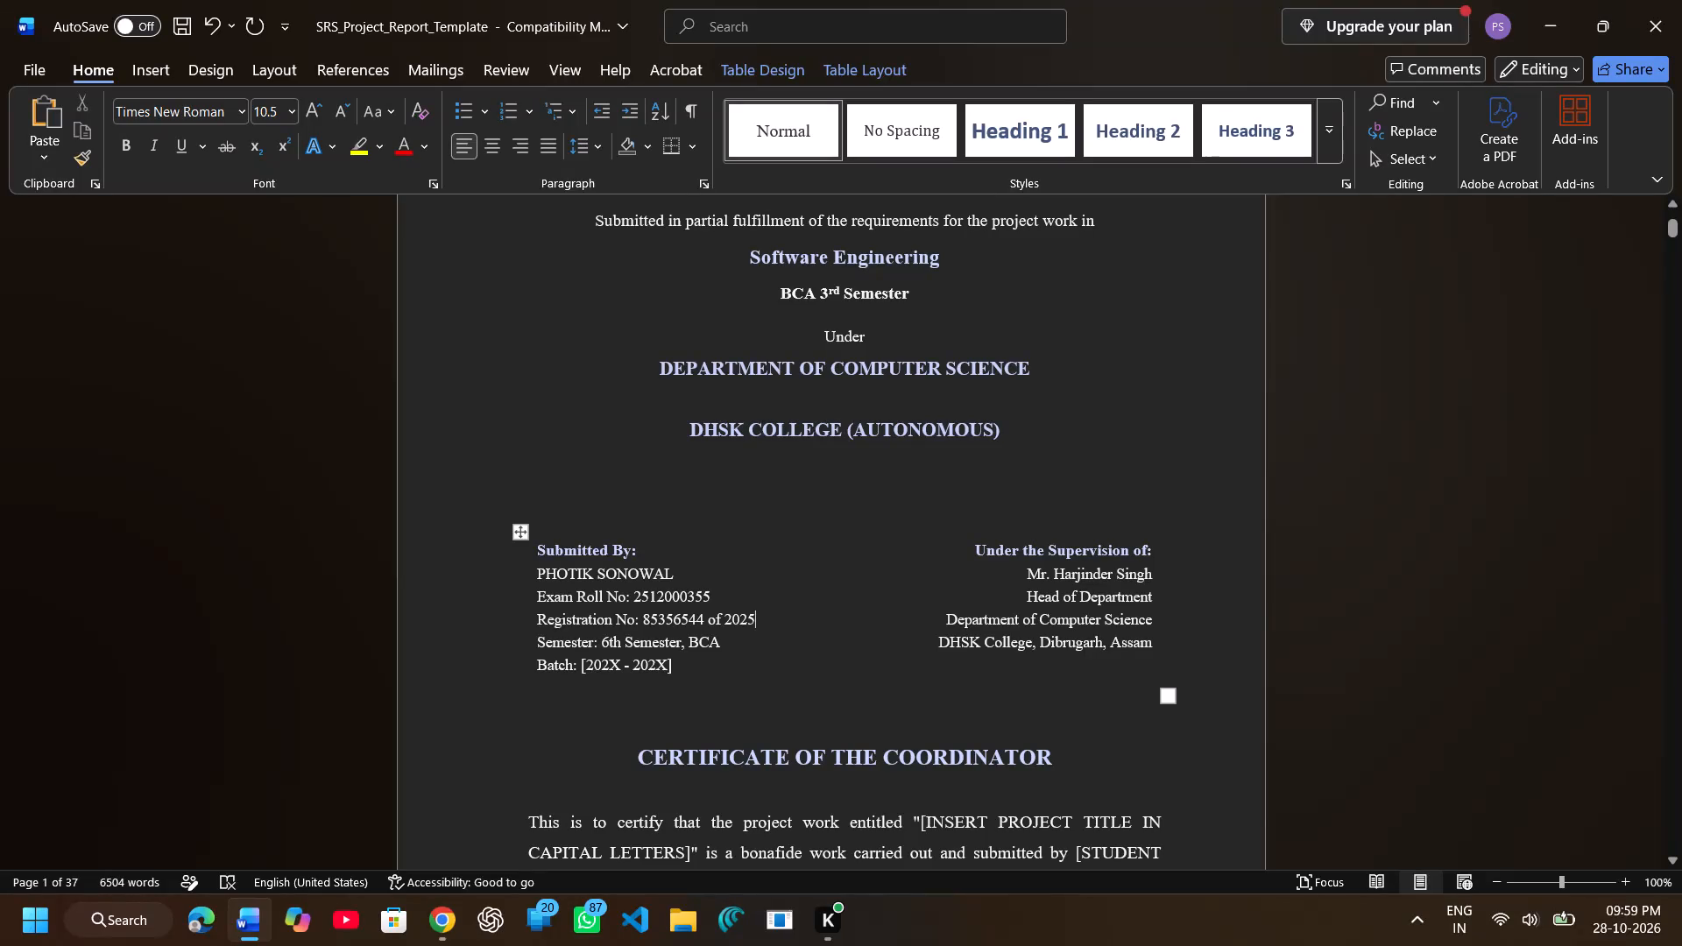
# Change the semester number on the Semester line of the Submitted By block to 3.
pyautogui.click(608, 639)
pyautogui.press('BackSpace')
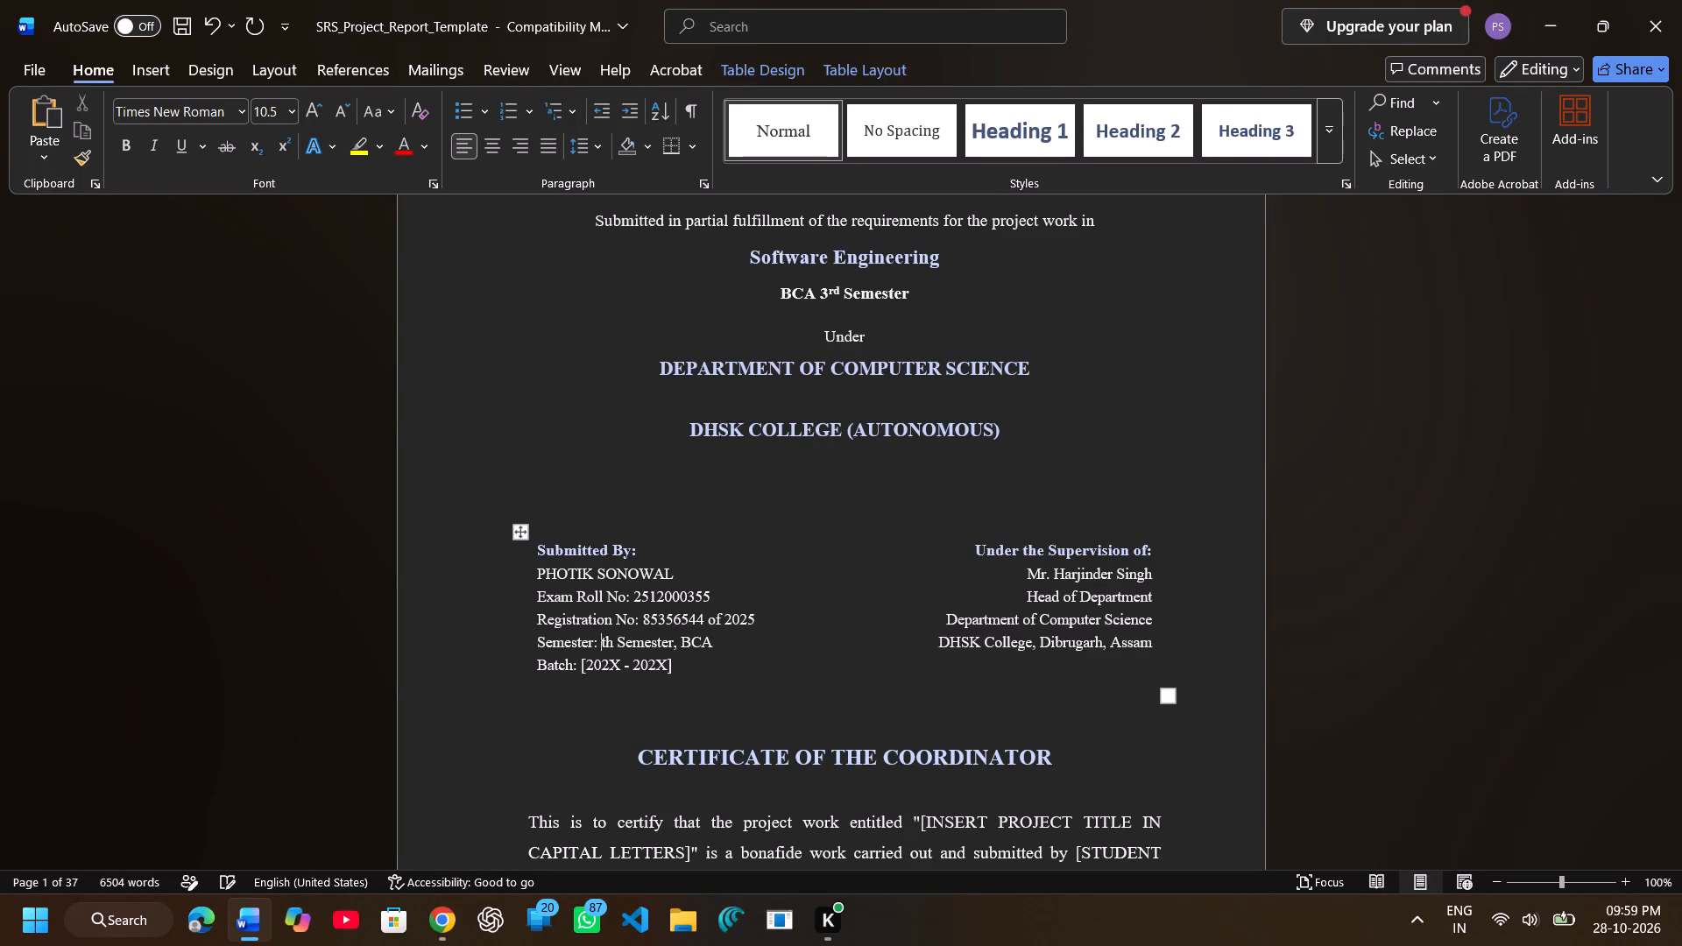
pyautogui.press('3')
# Fill in the Batch line's bracketed year range in the Submitted By block as 2026- 2027.
pyautogui.click(624, 666)
pyautogui.press('BackSpace')
pyautogui.press('BackSpace')
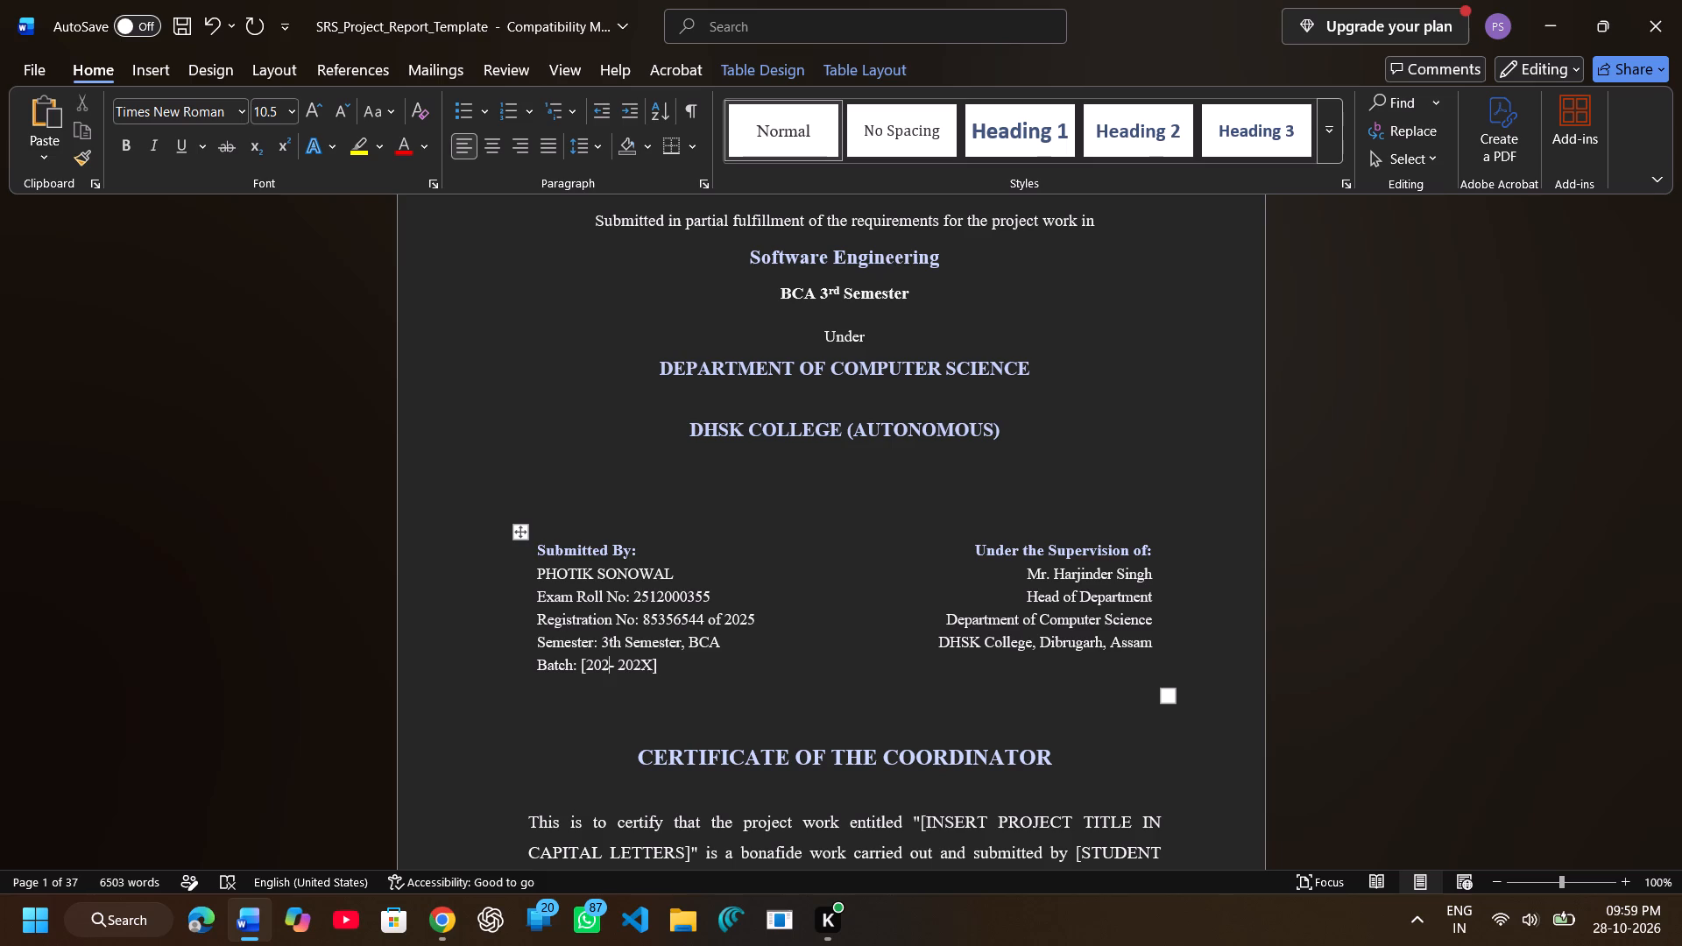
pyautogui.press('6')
pyautogui.click(657, 663)
pyautogui.press('BackSpace')
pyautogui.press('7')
# Replace the bracketed project title placeholder in the Certificate of the Coordinator with OFFICE WORKFLOW MANAGEMENT SYSTEM, keeping the quotation marks.
pyautogui.scroll(1, 930, 640)
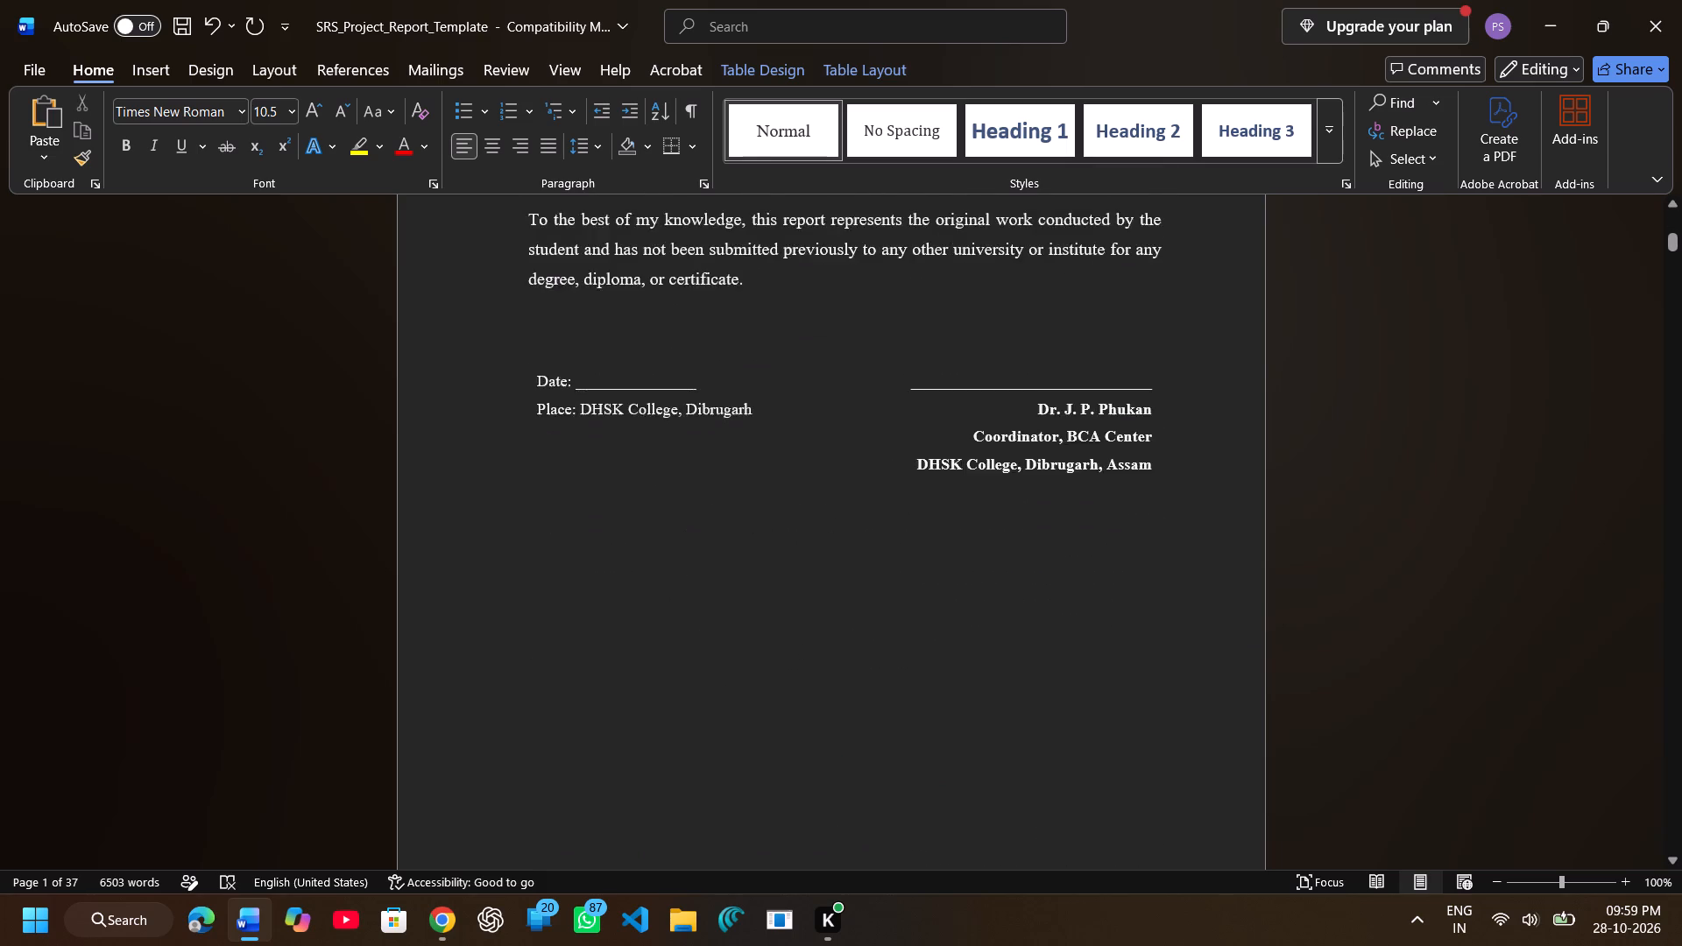
pyautogui.scroll(1, 930, 640)
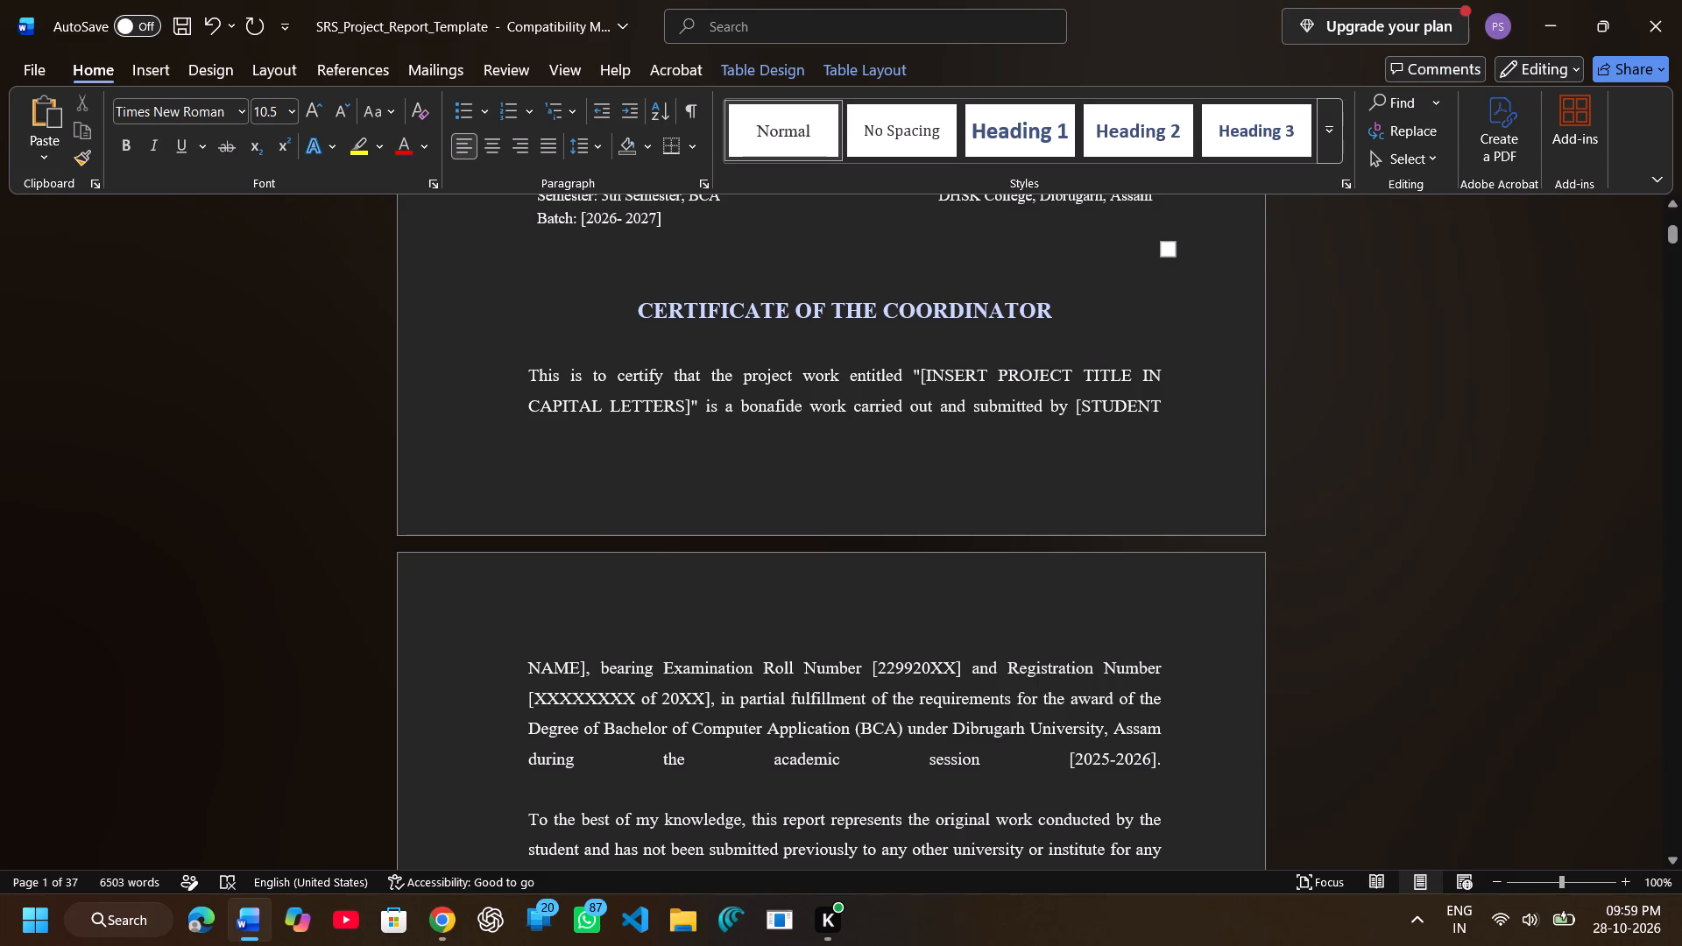
pyautogui.click(691, 409)
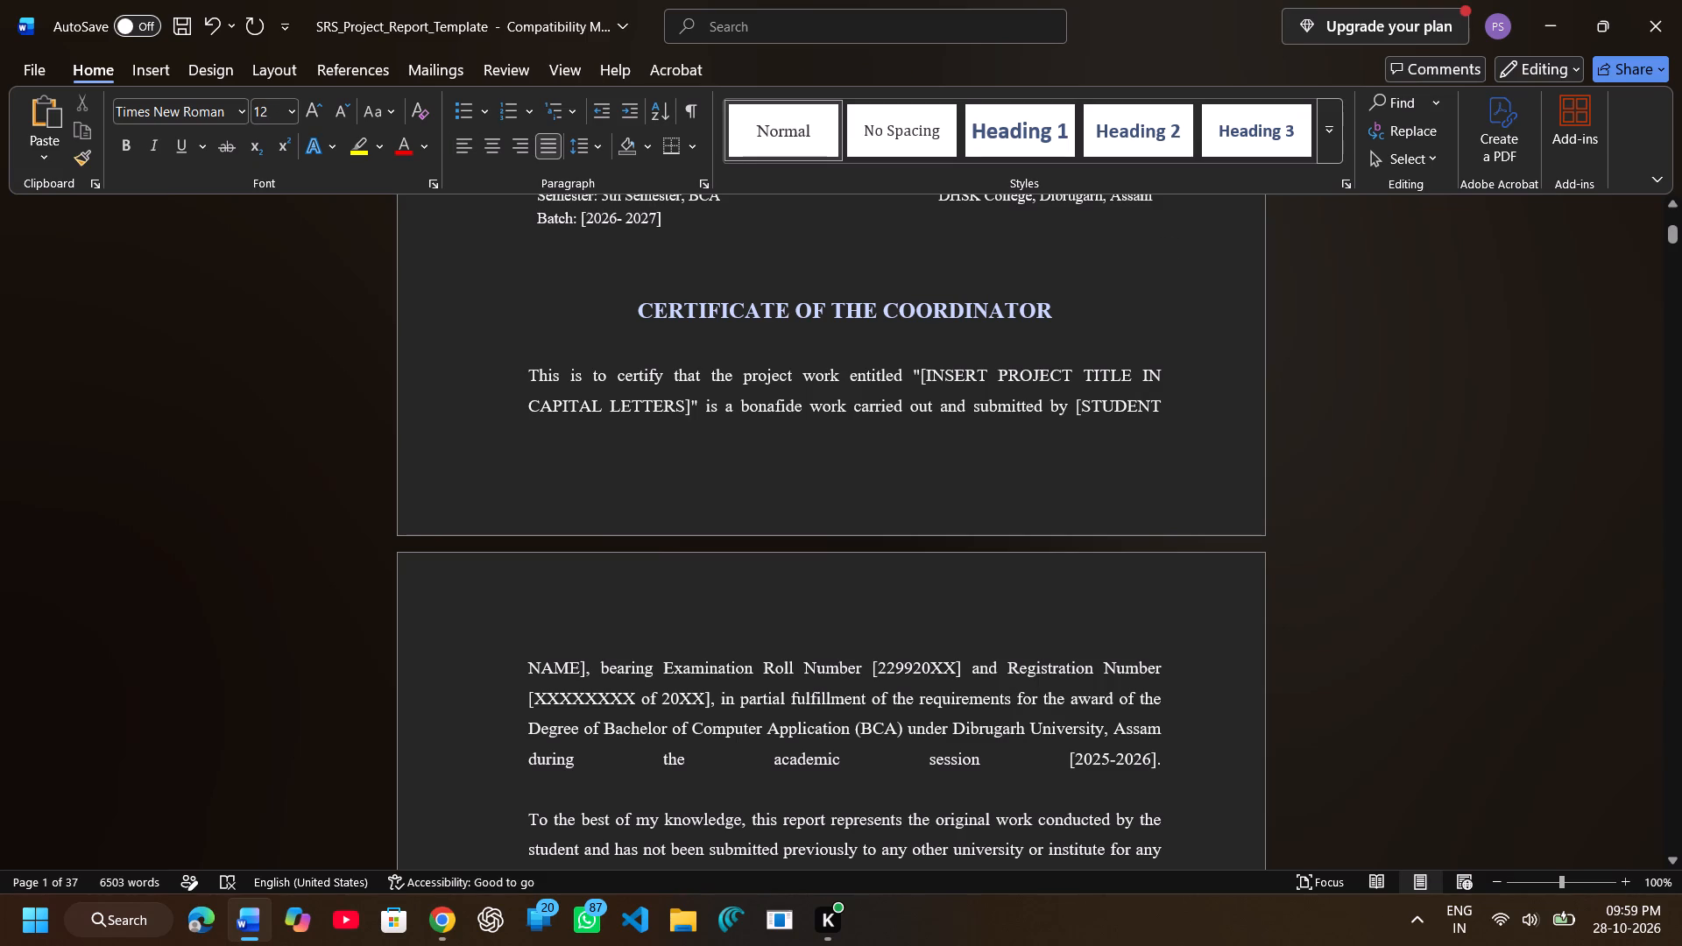
pyautogui.press('BackSpace')
pyautogui.press('BackSpace')
pyautogui.press('BackSpace')
pyautogui.press('BackSpace')
pyautogui.press('BackSpace')
pyautogui.press('BackSpace')
pyautogui.press('BackSpace')
pyautogui.press('BackSpace')
pyautogui.press('BackSpace')
pyautogui.press('BackSpace')
pyautogui.press('BackSpace')
pyautogui.press('BackSpace')
pyautogui.press('BackSpace')
pyautogui.press('BackSpace')
pyautogui.press('BackSpace')
pyautogui.press('BackSpace')
pyautogui.press('BackSpace')
pyautogui.press('BackSpace')
pyautogui.press('BackSpace')
pyautogui.press('BackSpace')
pyautogui.press('BackSpace')
pyautogui.press('BackSpace')
pyautogui.press('BackSpace')
pyautogui.press('BackSpace')
pyautogui.press('BackSpace')
pyautogui.press('BackSpace')
pyautogui.press('BackSpace')
pyautogui.press('BackSpace')
pyautogui.press('BackSpace')
pyautogui.press('BackSpace')
pyautogui.press('BackSpace')
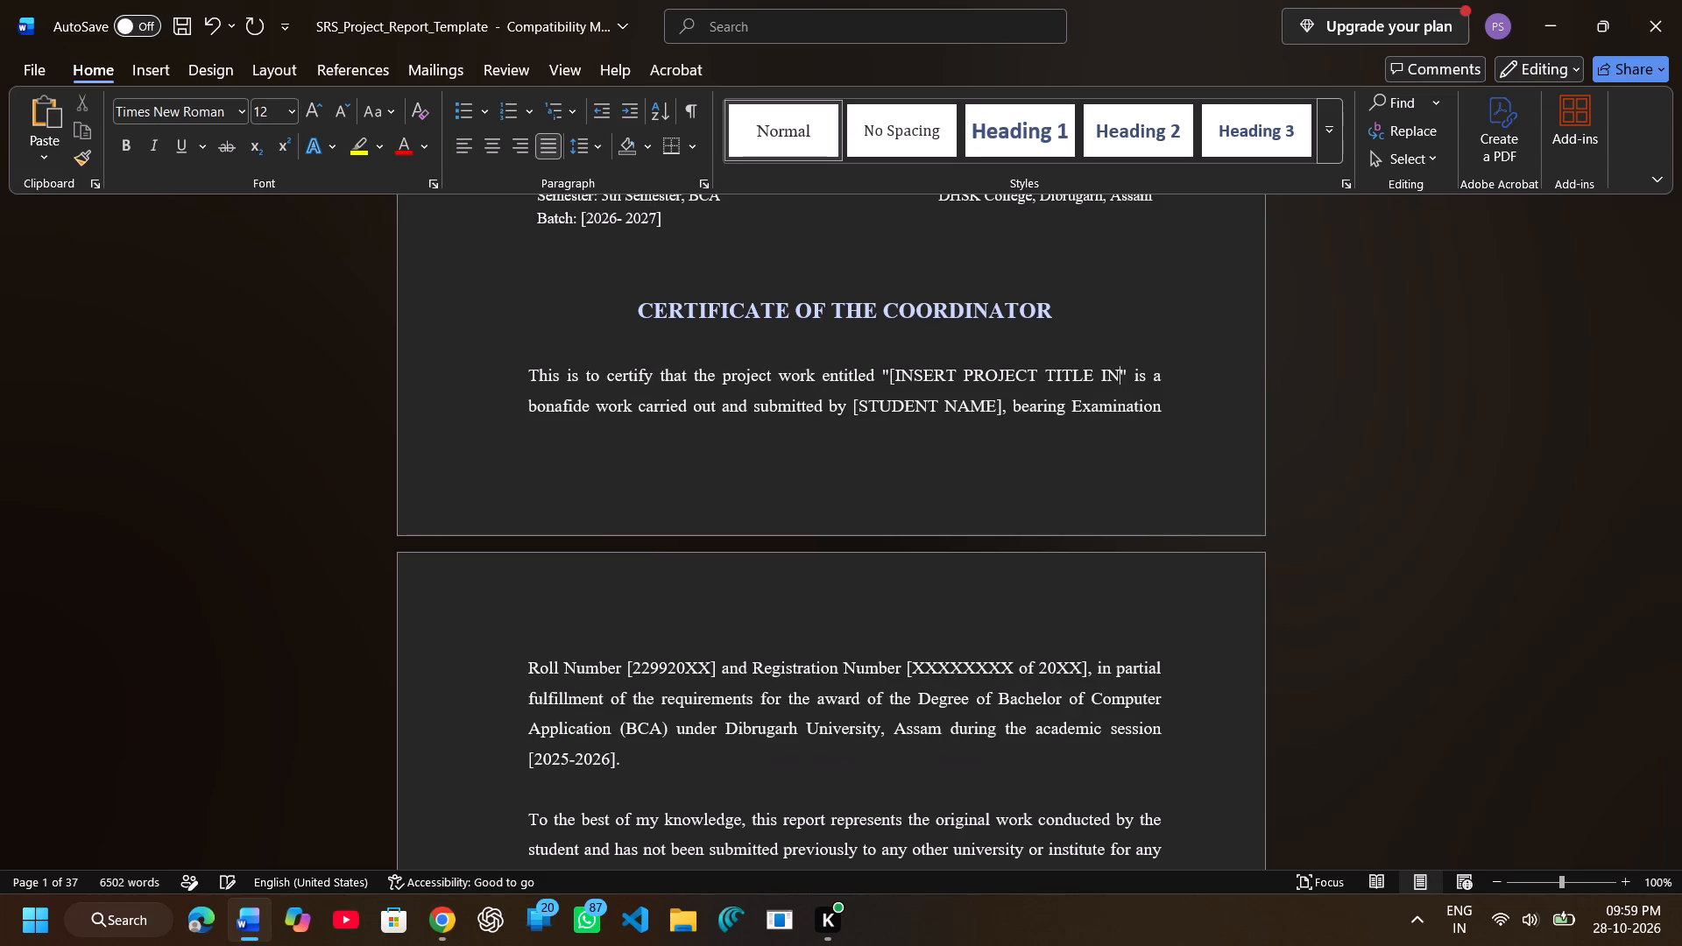
pyautogui.press('BackSpace')
pyautogui.press('BackSpace')
pyautogui.press('BackSpace')
pyautogui.press('BackSpace')
pyautogui.press('BackSpace')
pyautogui.press('BackSpace')
pyautogui.press('BackSpace')
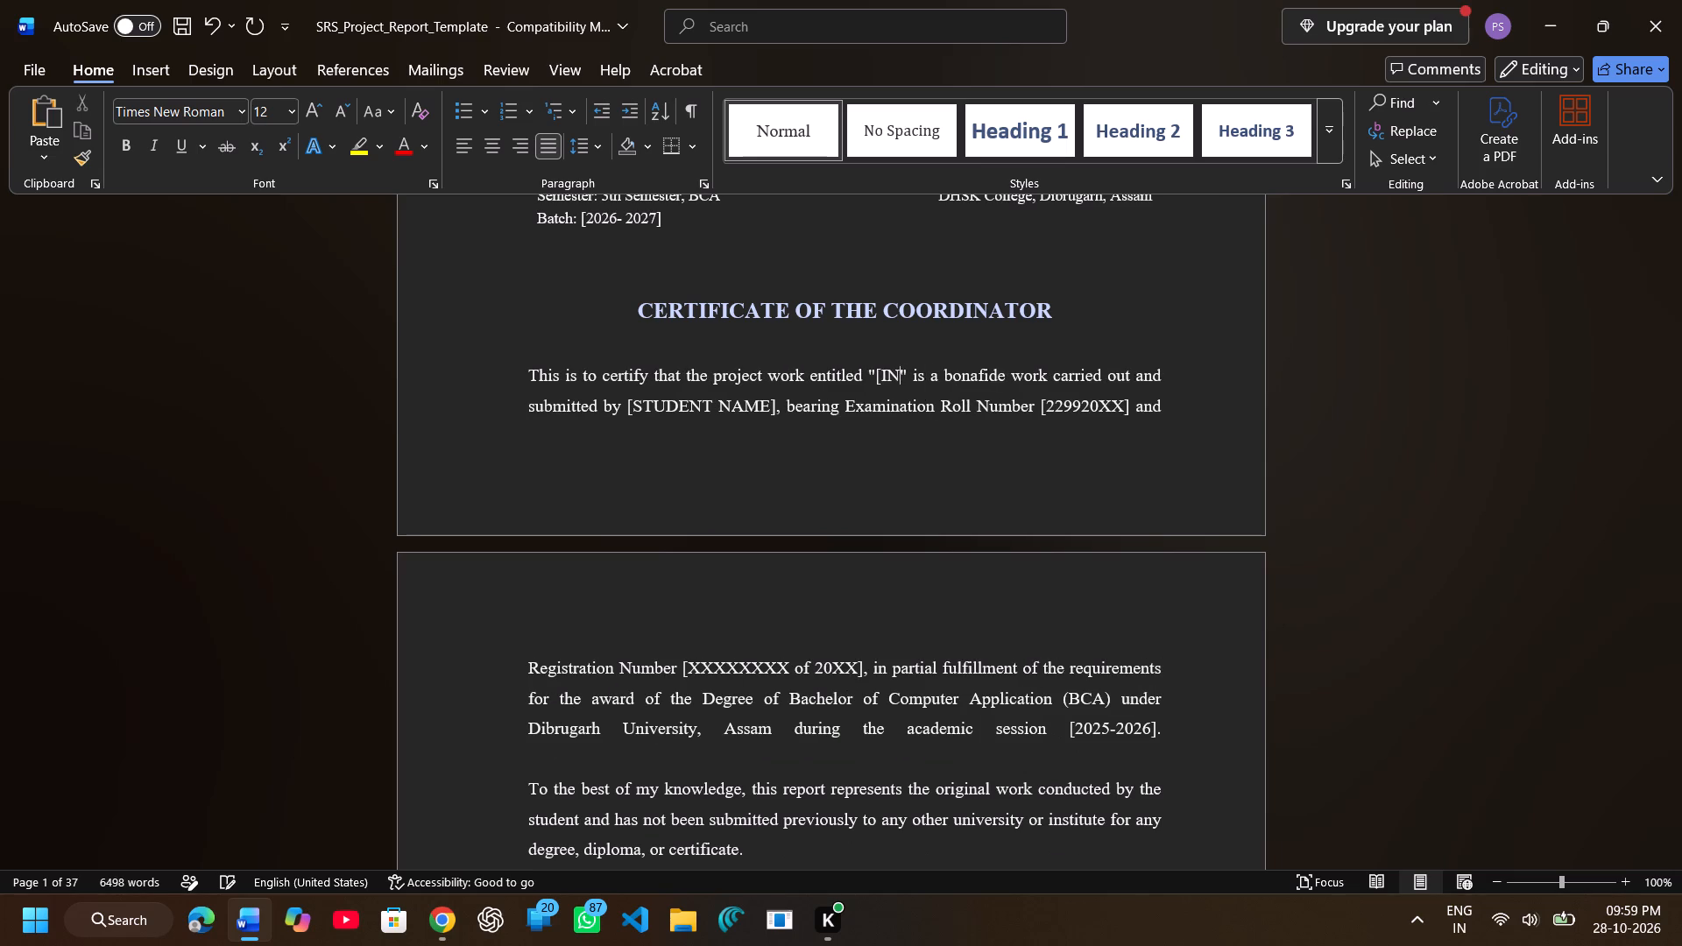
pyautogui.press('BackSpace')
pyautogui.press('BackSpace')
pyautogui.press('BackSpace')
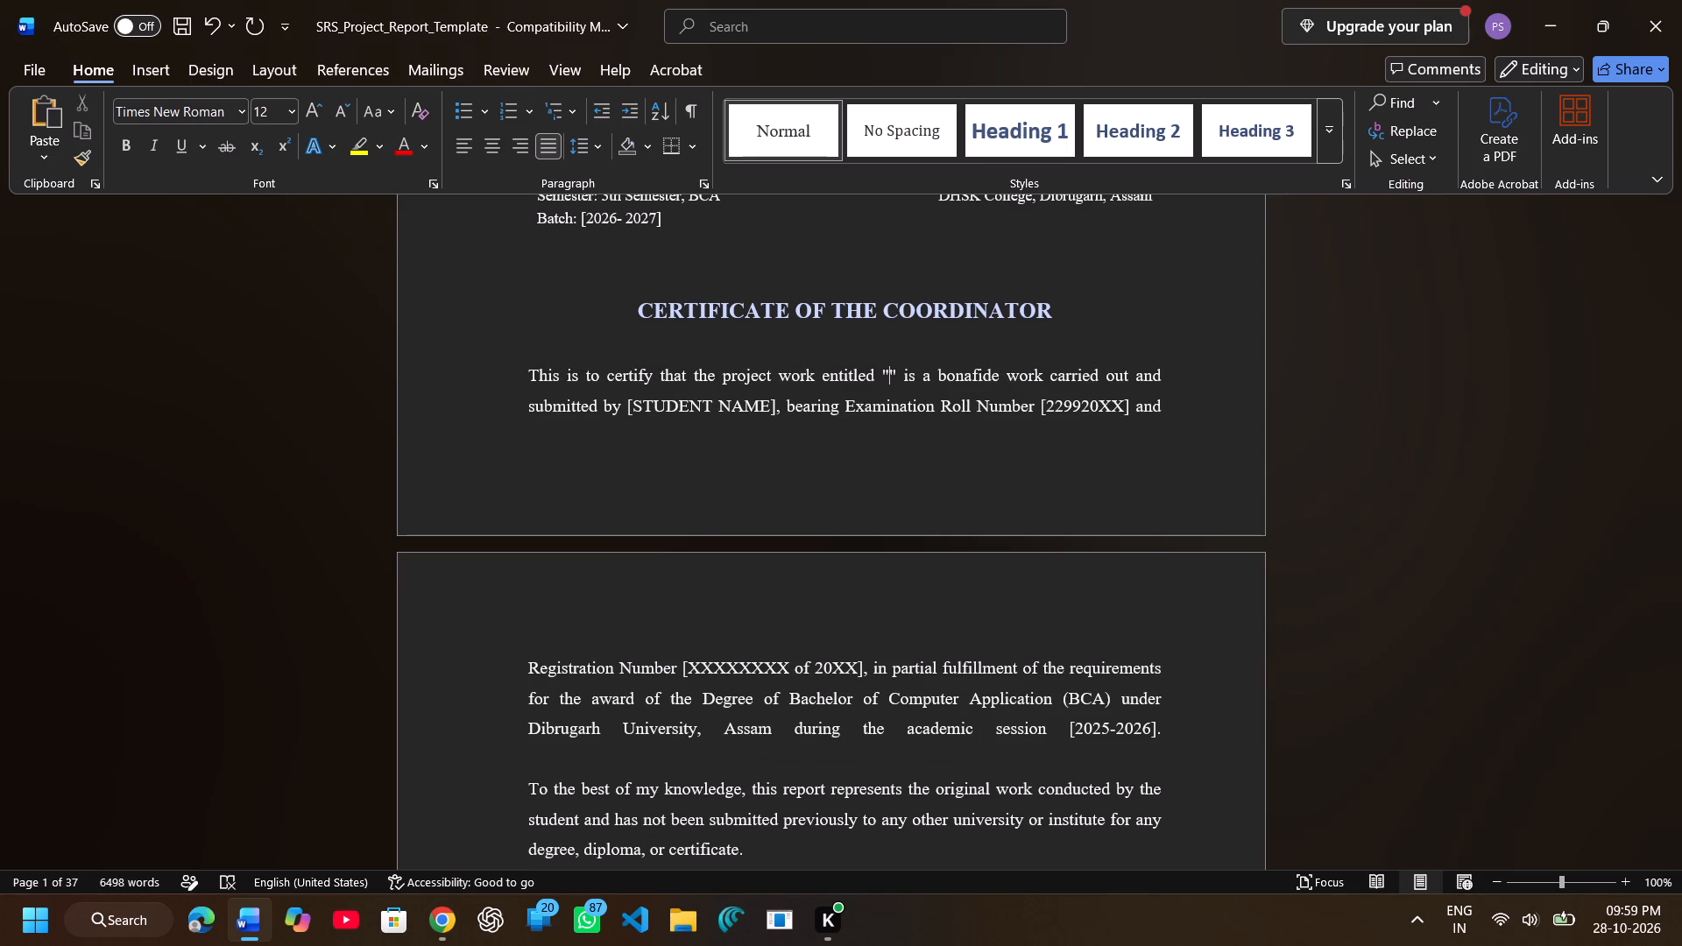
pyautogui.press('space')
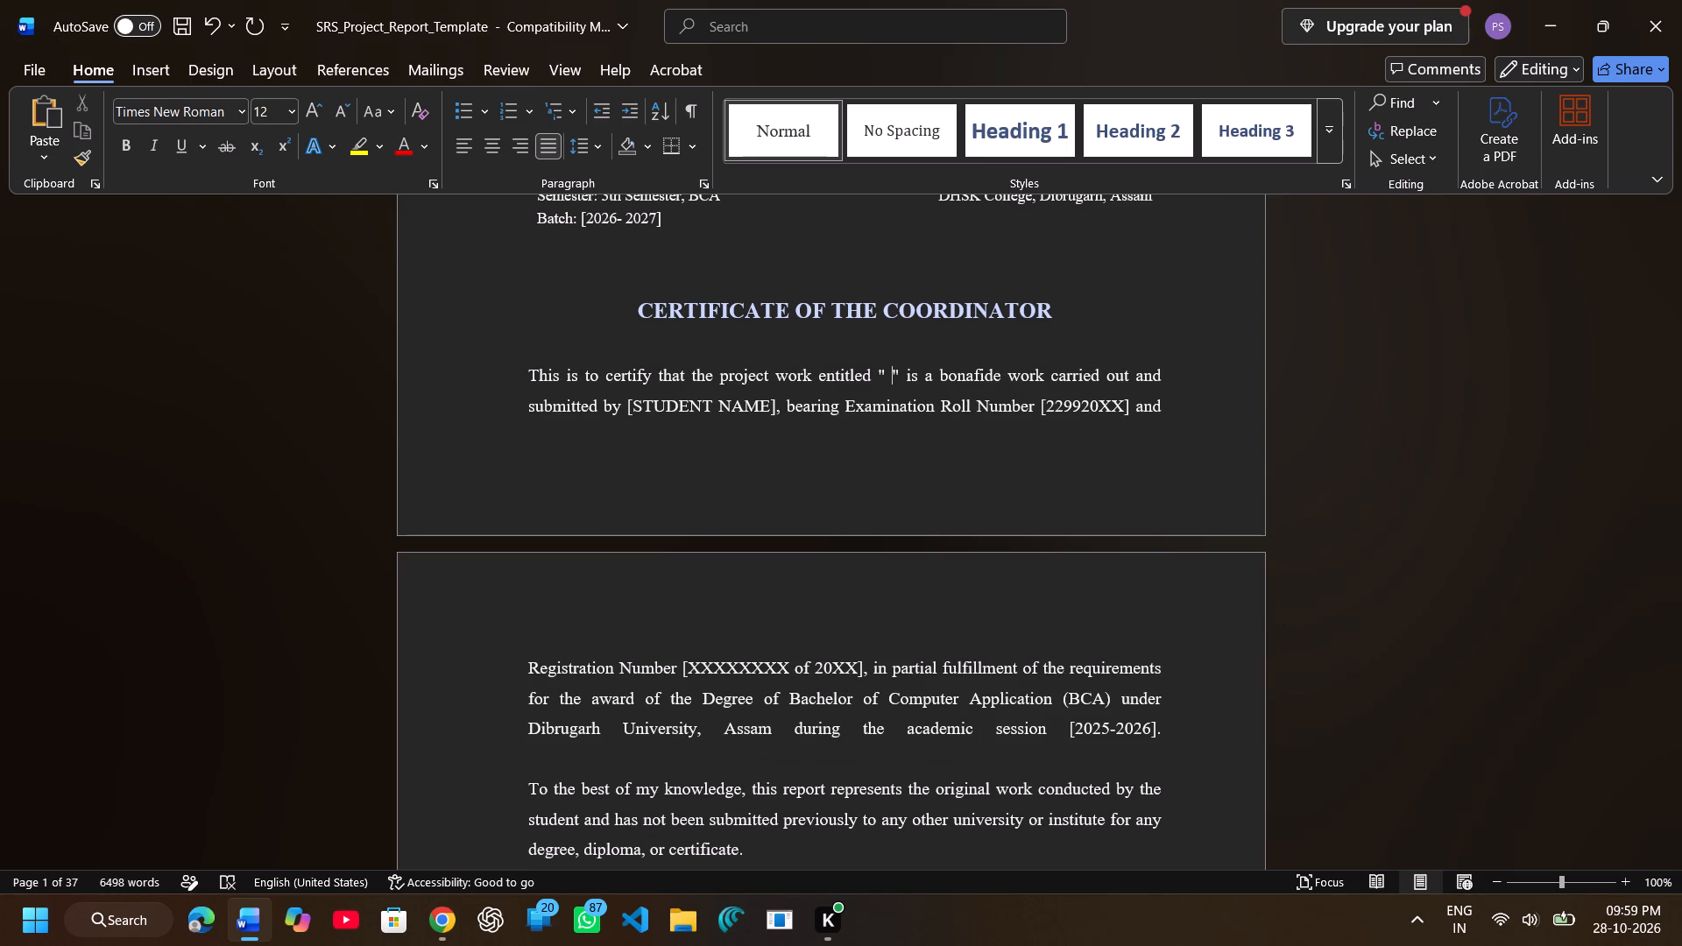
pyautogui.press('BackSpace')
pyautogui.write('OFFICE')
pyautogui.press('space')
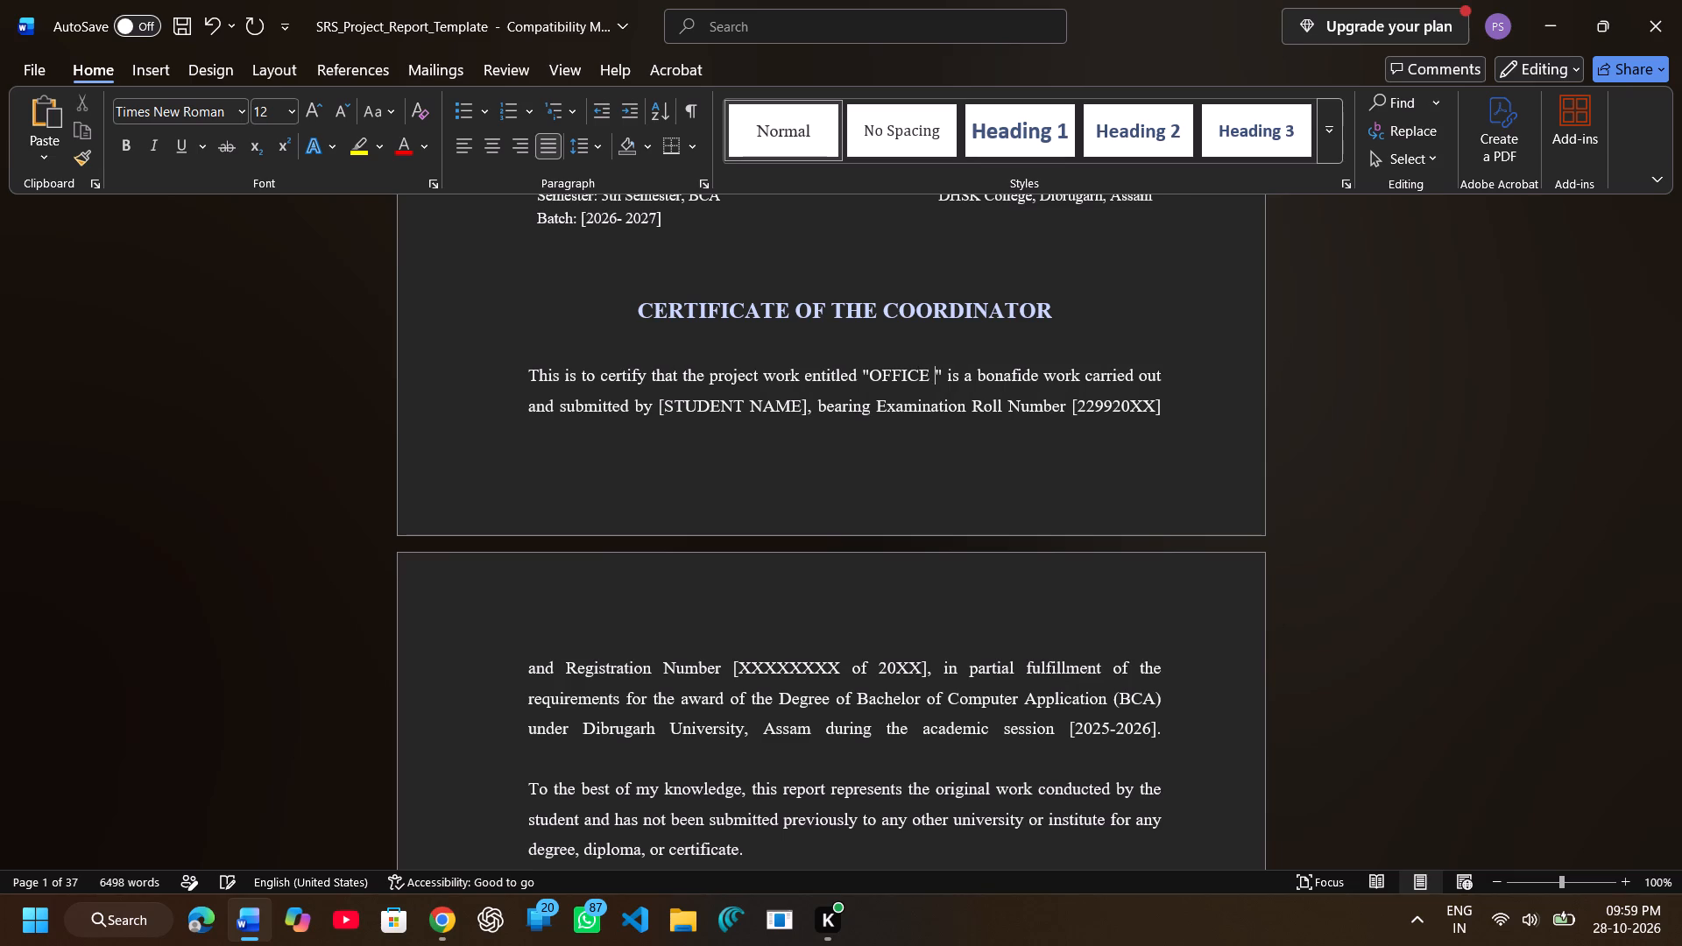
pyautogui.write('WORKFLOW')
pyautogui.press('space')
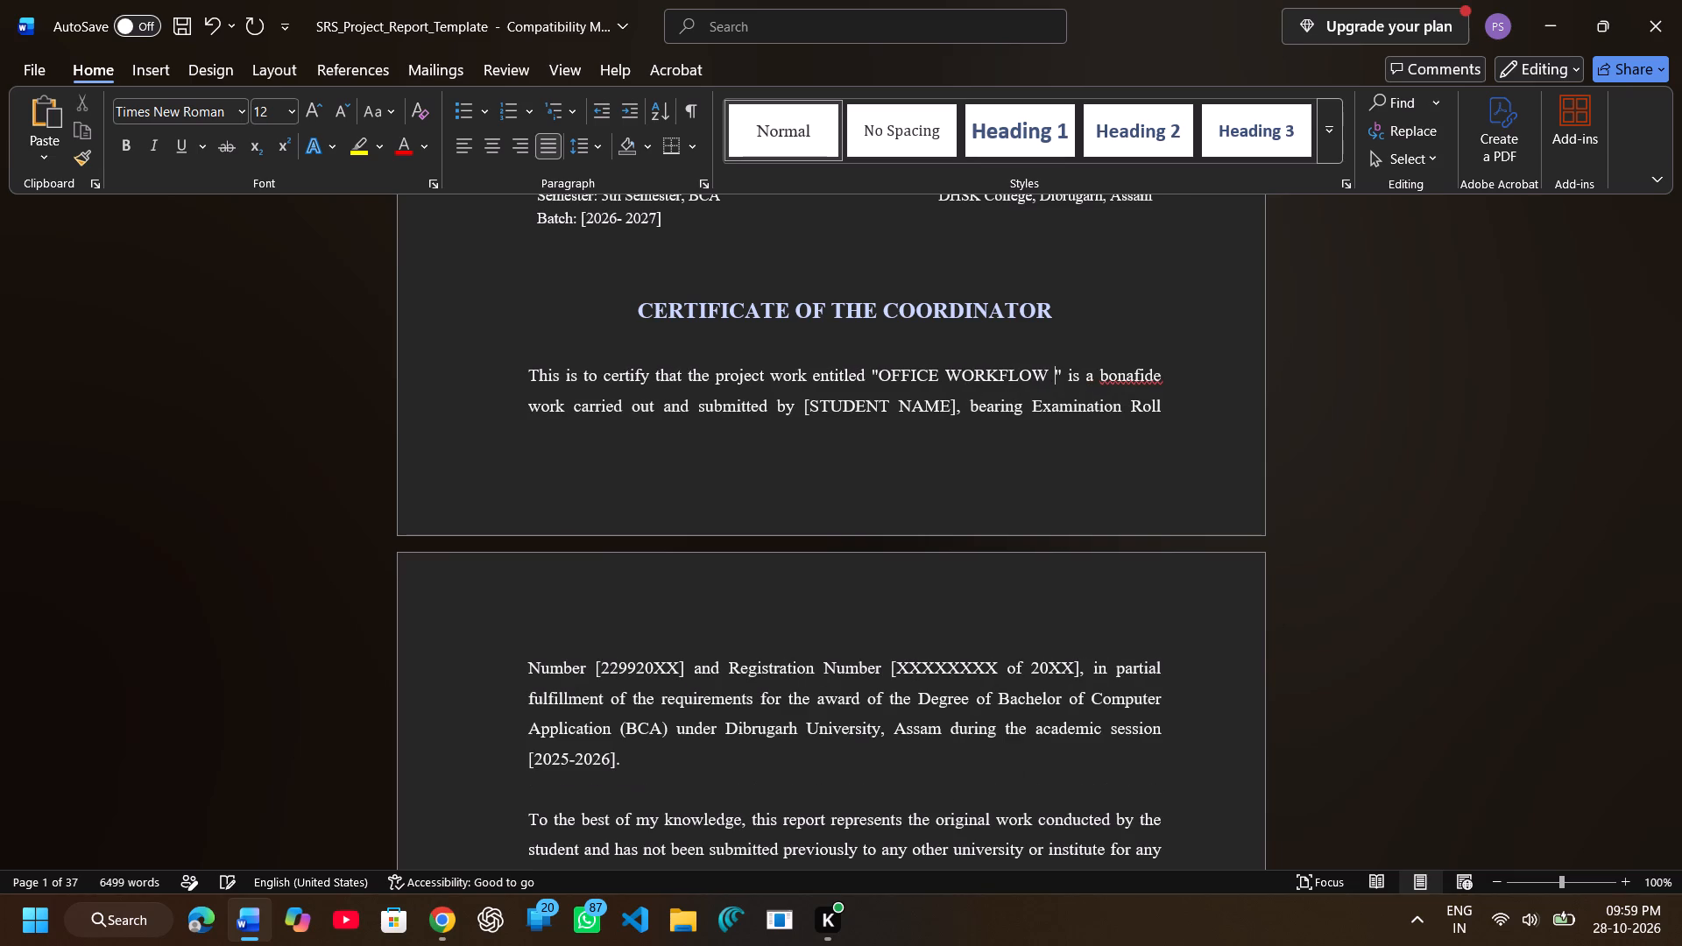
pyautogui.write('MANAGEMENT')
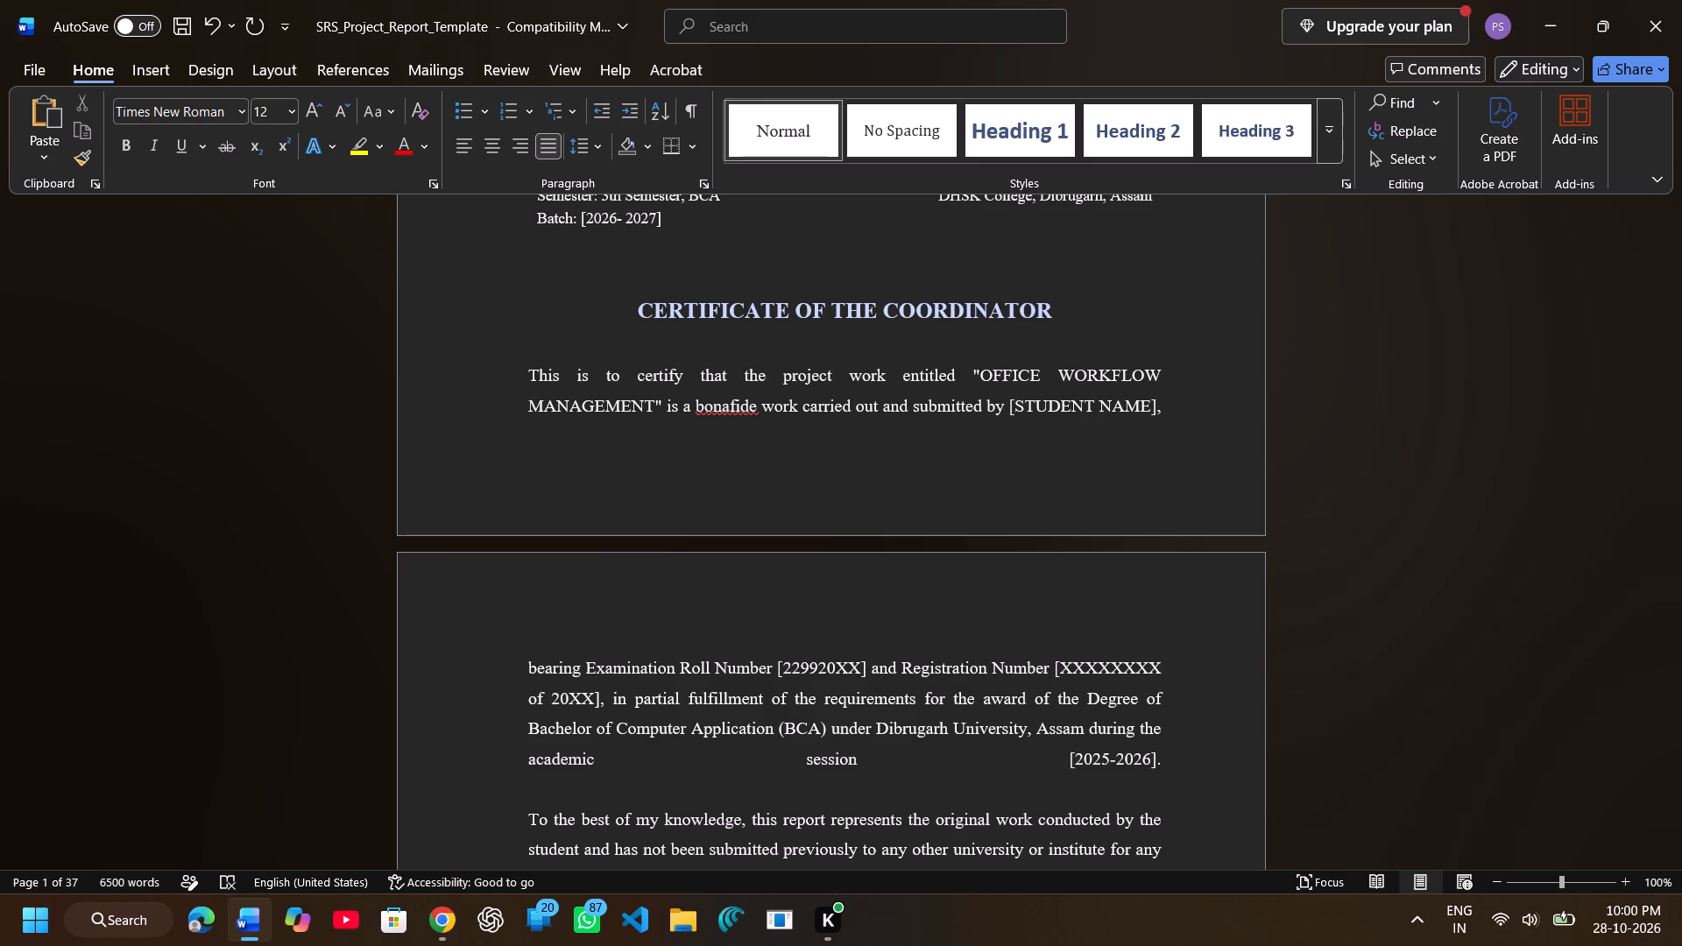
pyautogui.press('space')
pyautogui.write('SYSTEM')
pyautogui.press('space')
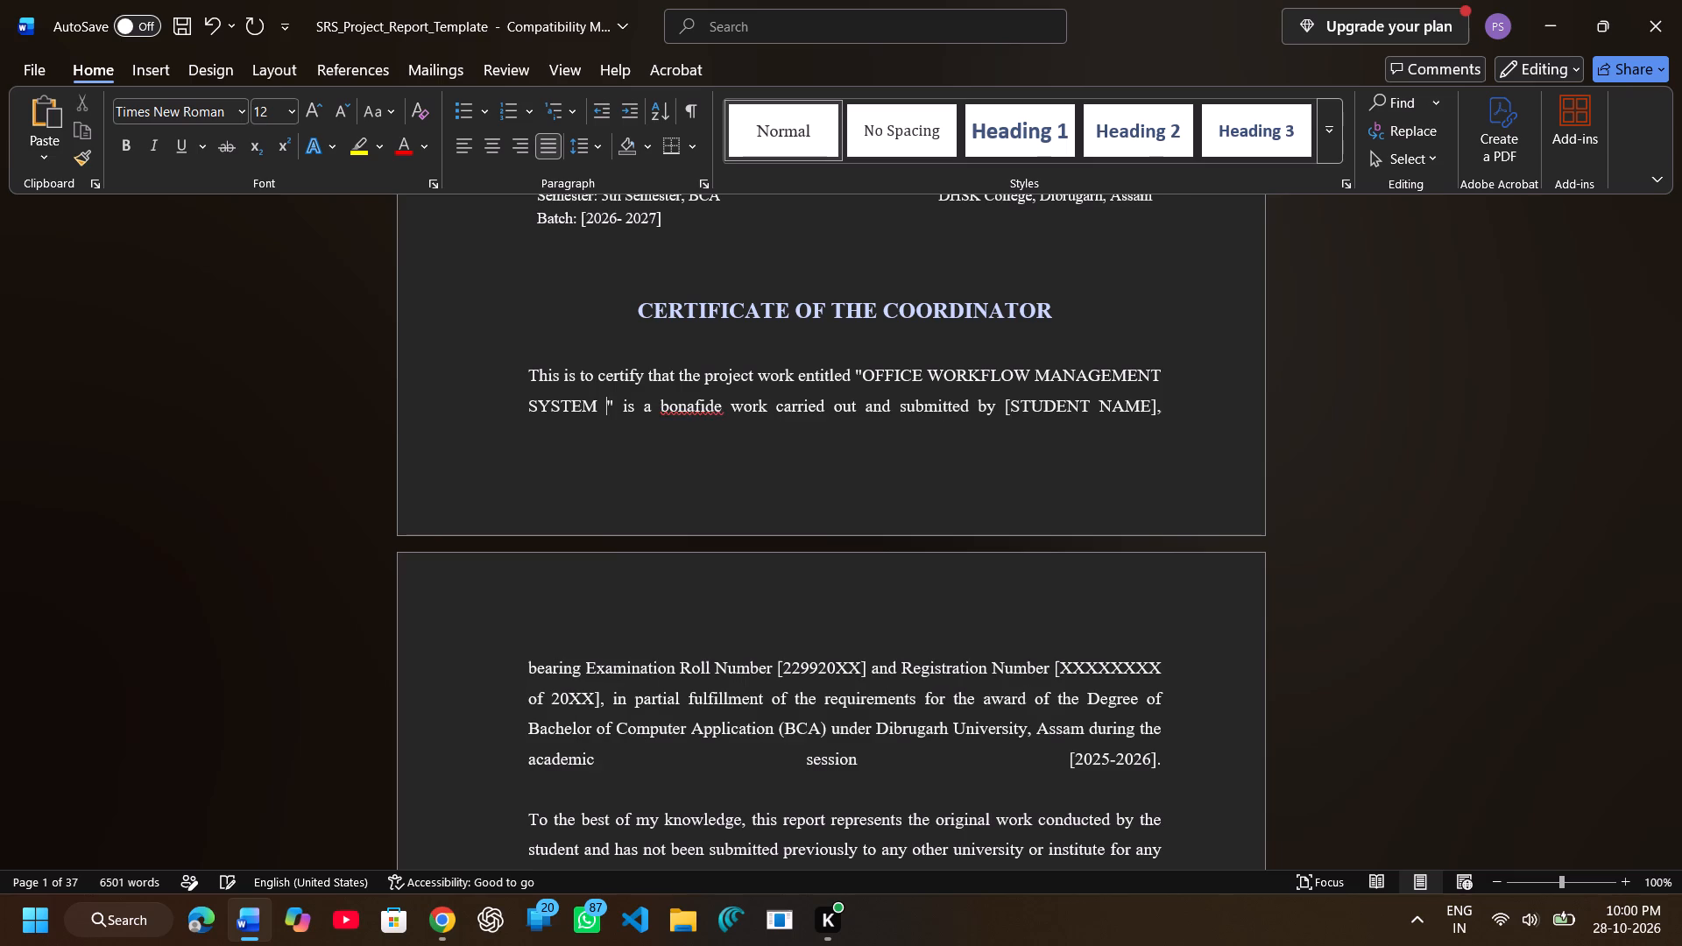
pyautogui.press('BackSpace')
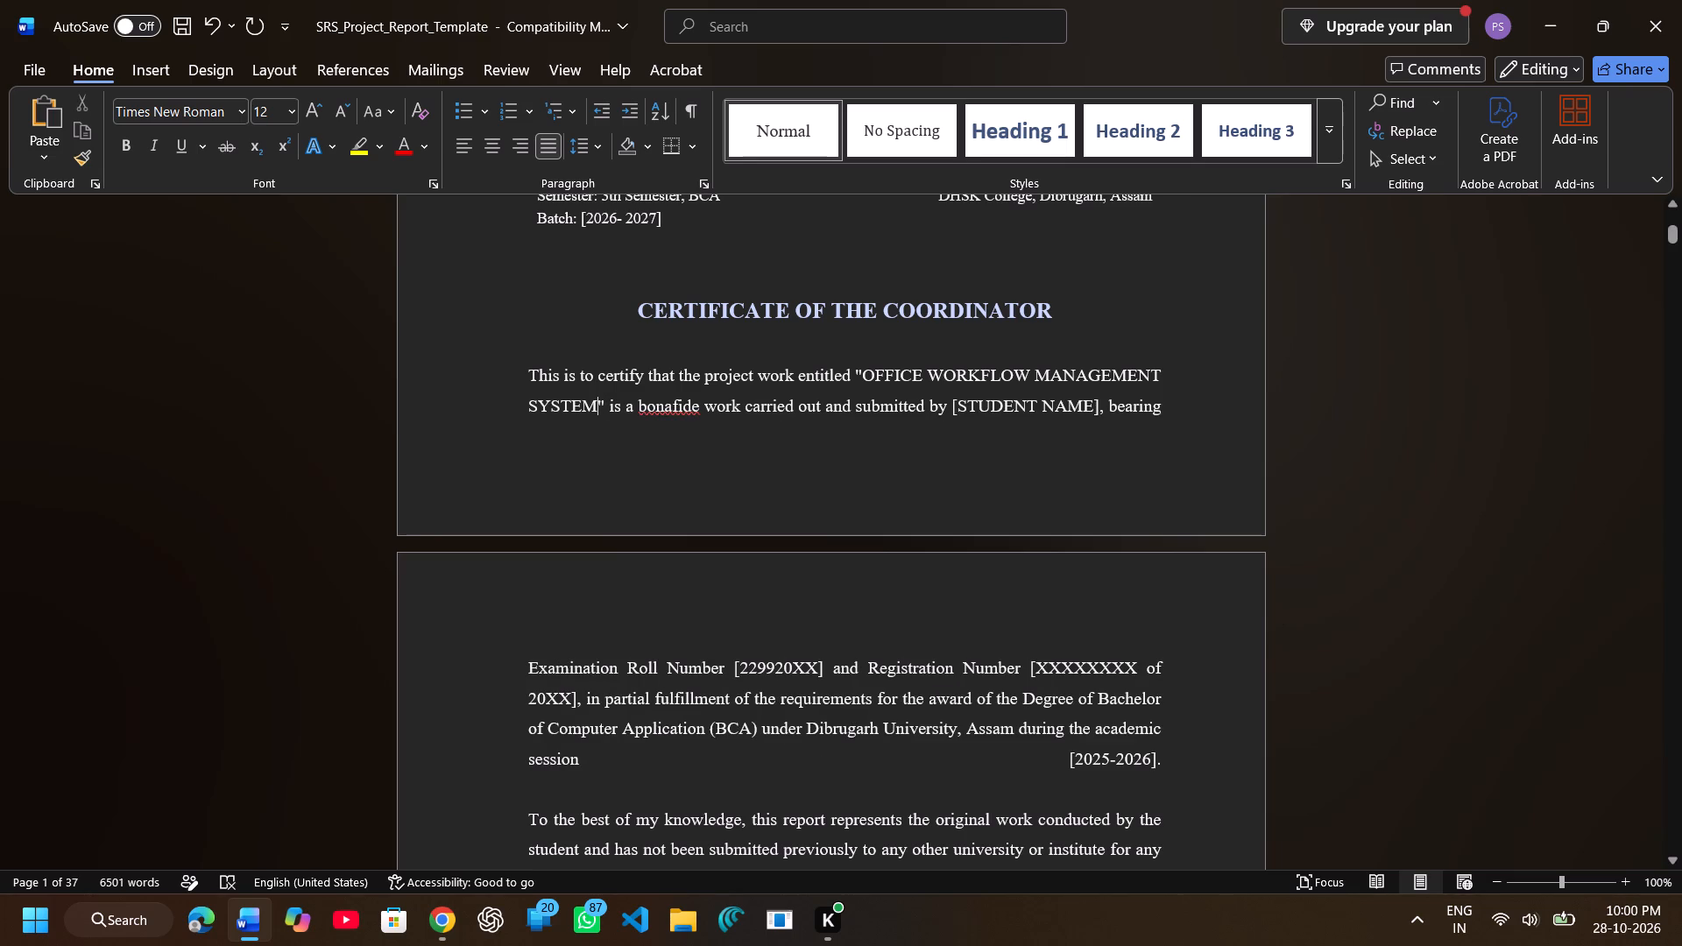
# Replace the bracketed student name placeholder in the Certificate of the Coordinator with the student's full name in capitals, removing the brackets.
pyautogui.click(1102, 399)
pyautogui.press('Left')
pyautogui.press('BackSpace')
pyautogui.press('BackSpace')
pyautogui.press('BackSpace')
pyautogui.press('BackSpace')
pyautogui.press('BackSpace')
pyautogui.press('BackSpace')
pyautogui.press('BackSpace')
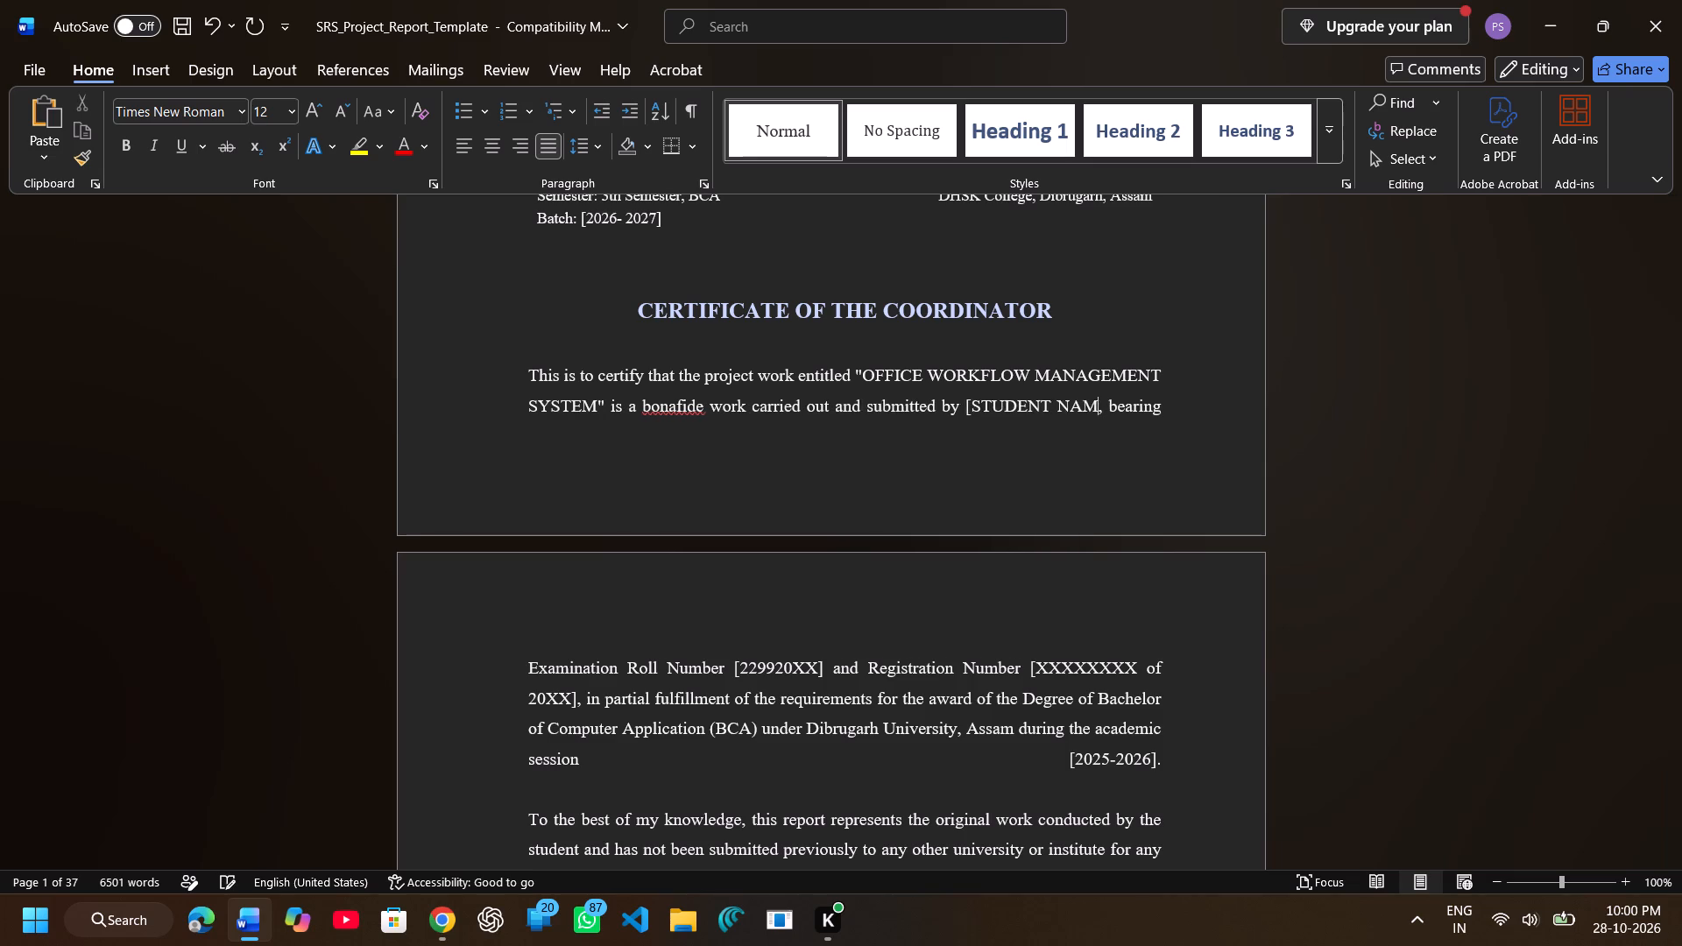
pyautogui.press('BackSpace')
pyautogui.press('BackSpace')
pyautogui.press('BackSpace')
pyautogui.press('BackSpace')
pyautogui.press('BackSpace')
pyautogui.press('BackSpace')
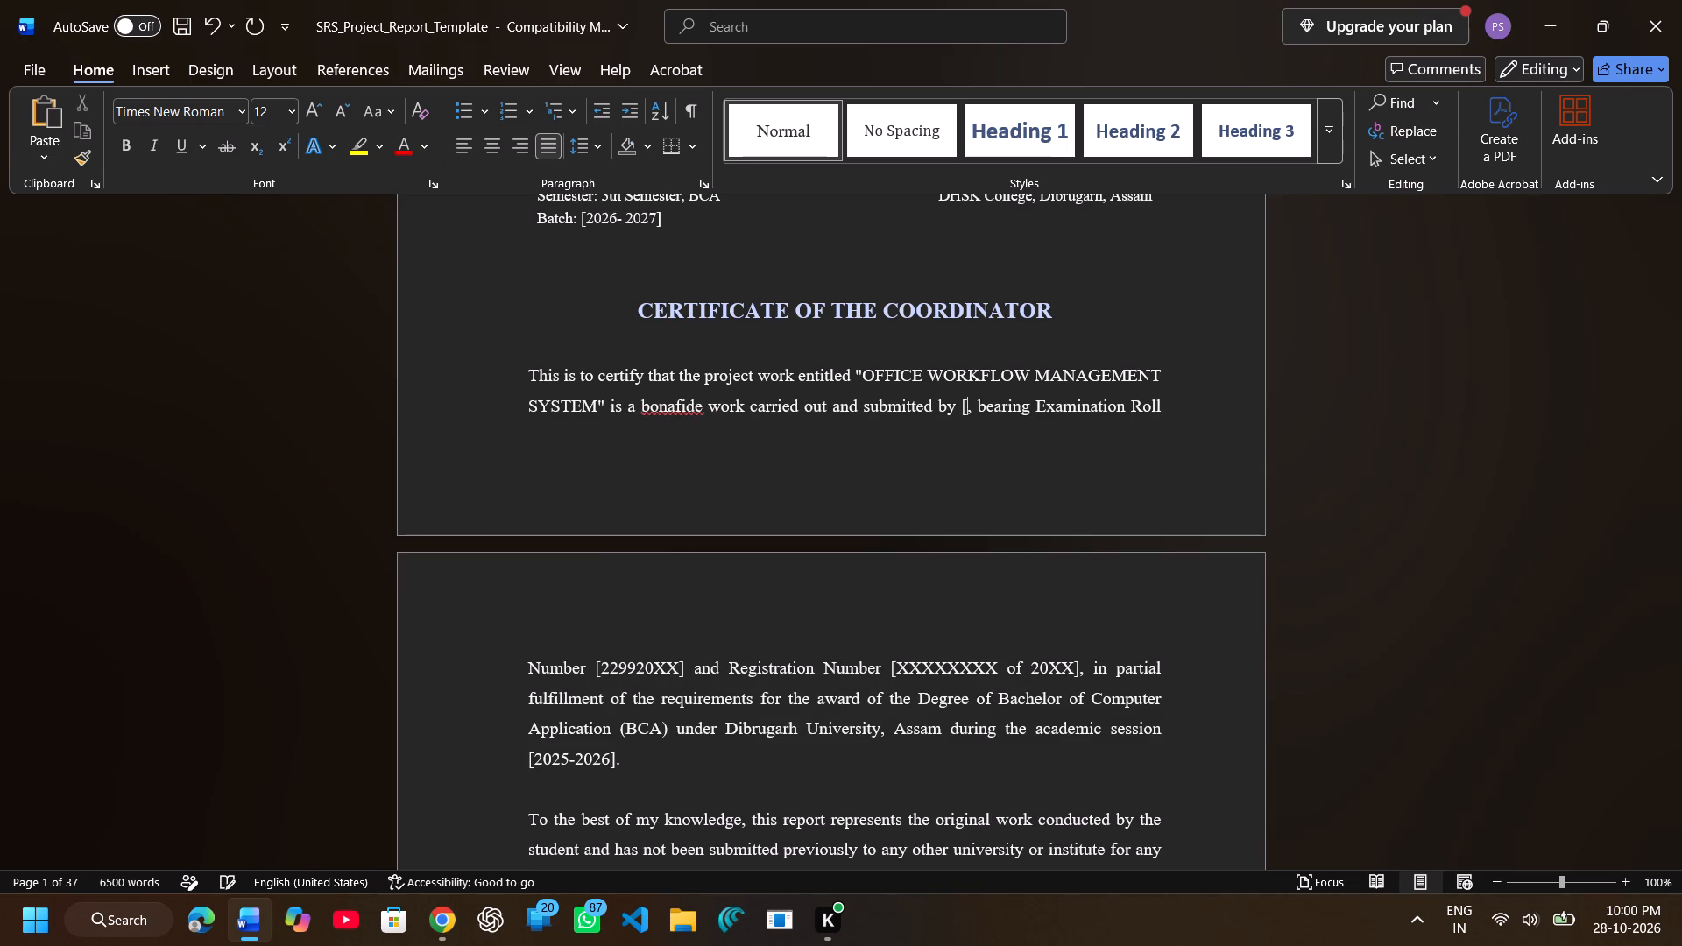
pyautogui.press('BackSpace')
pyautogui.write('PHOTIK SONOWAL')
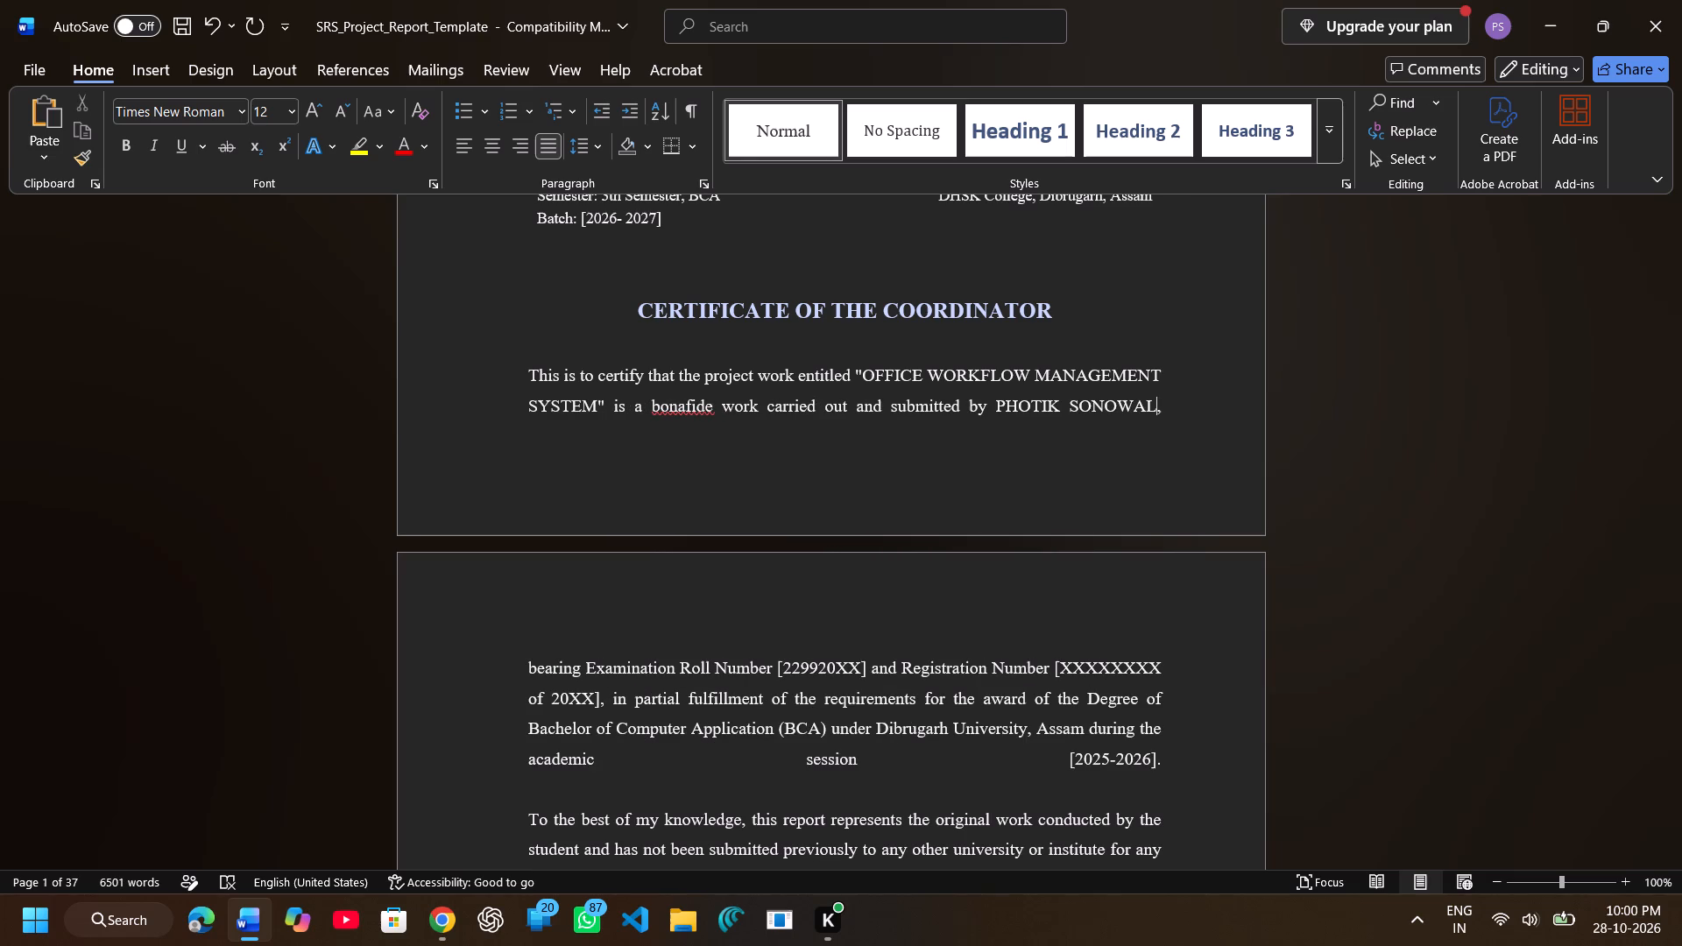
# Remove the bracketed Examination Roll Number placeholder in the coordinator's certificate and begin entering the student's own roll number.
pyautogui.scroll(-1, 1154, 487)
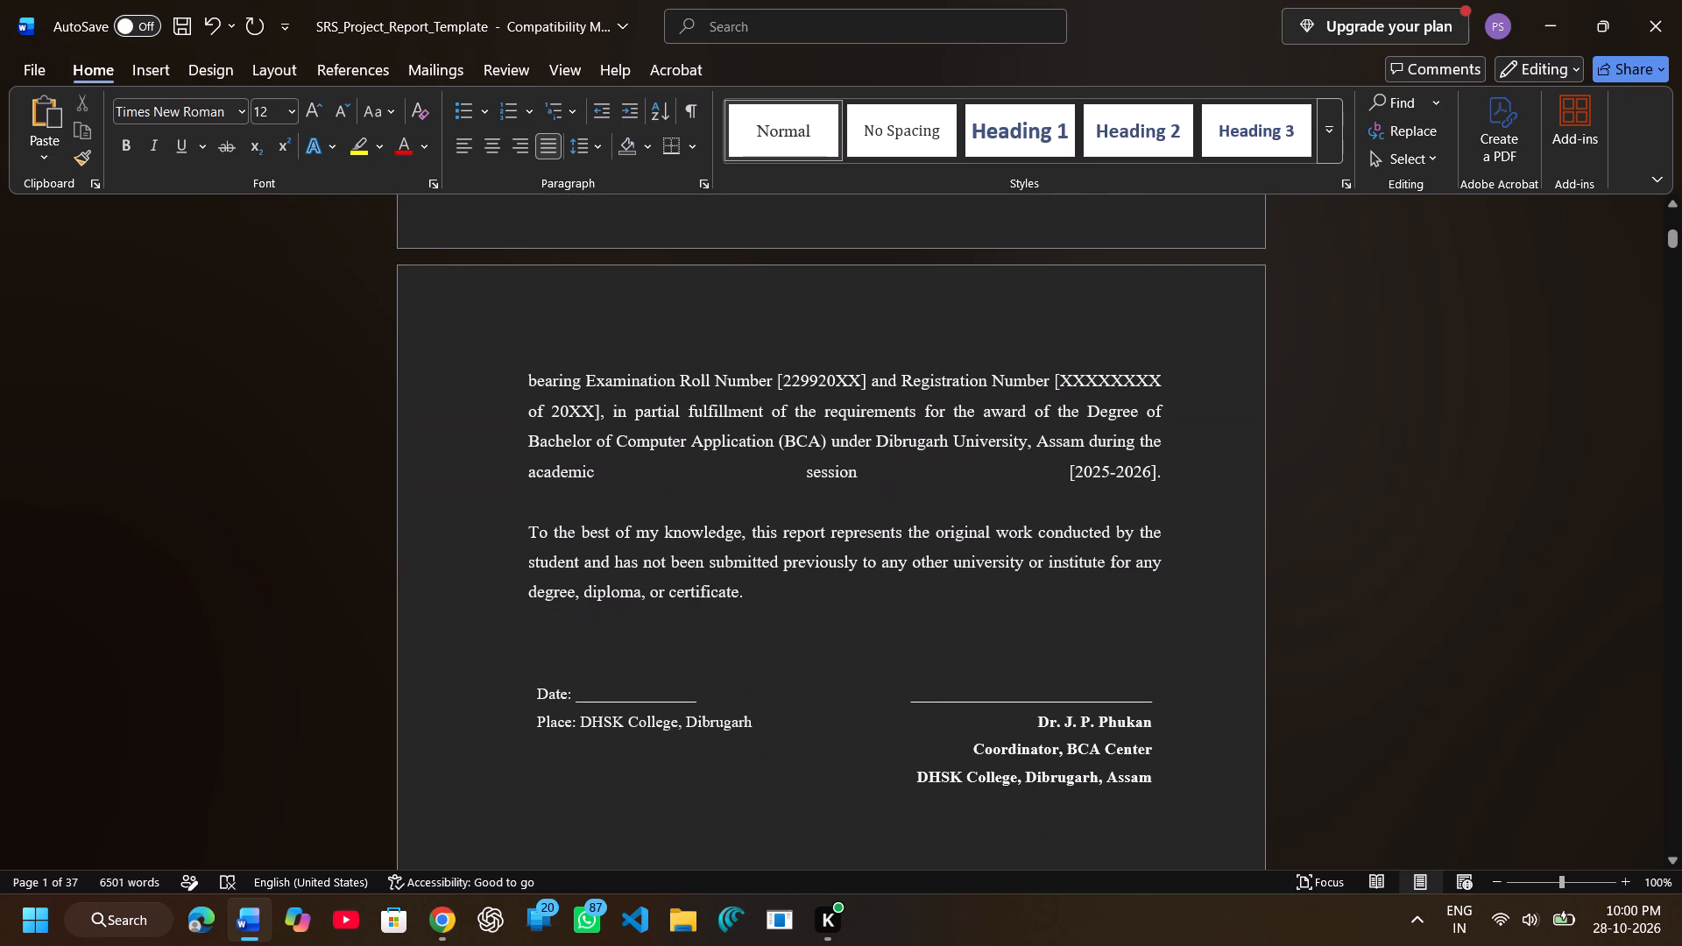
pyautogui.click(866, 380)
pyautogui.press('BackSpace')
pyautogui.press('BackSpace')
pyautogui.press('BackSpace')
pyautogui.press('BackSpace')
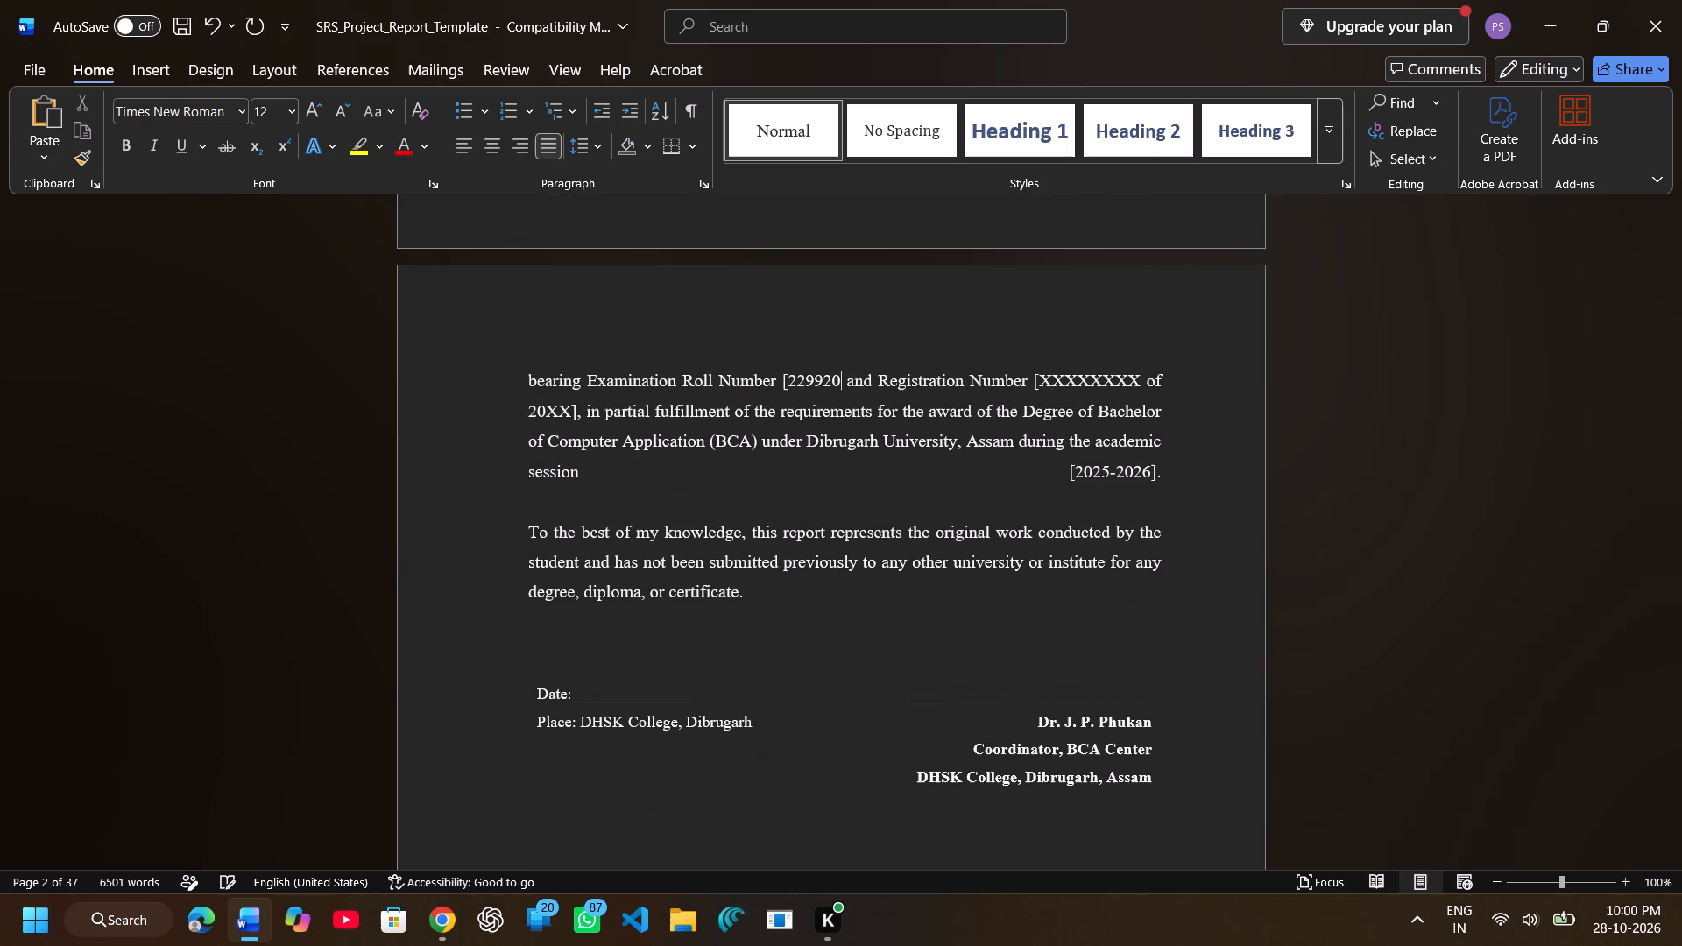
pyautogui.press('BackSpace')
pyautogui.press('BackSpace')
pyautogui.press('BackSpace')
pyautogui.press('BackSpace')
pyautogui.press('BackSpace')
pyautogui.press('BackSpace')
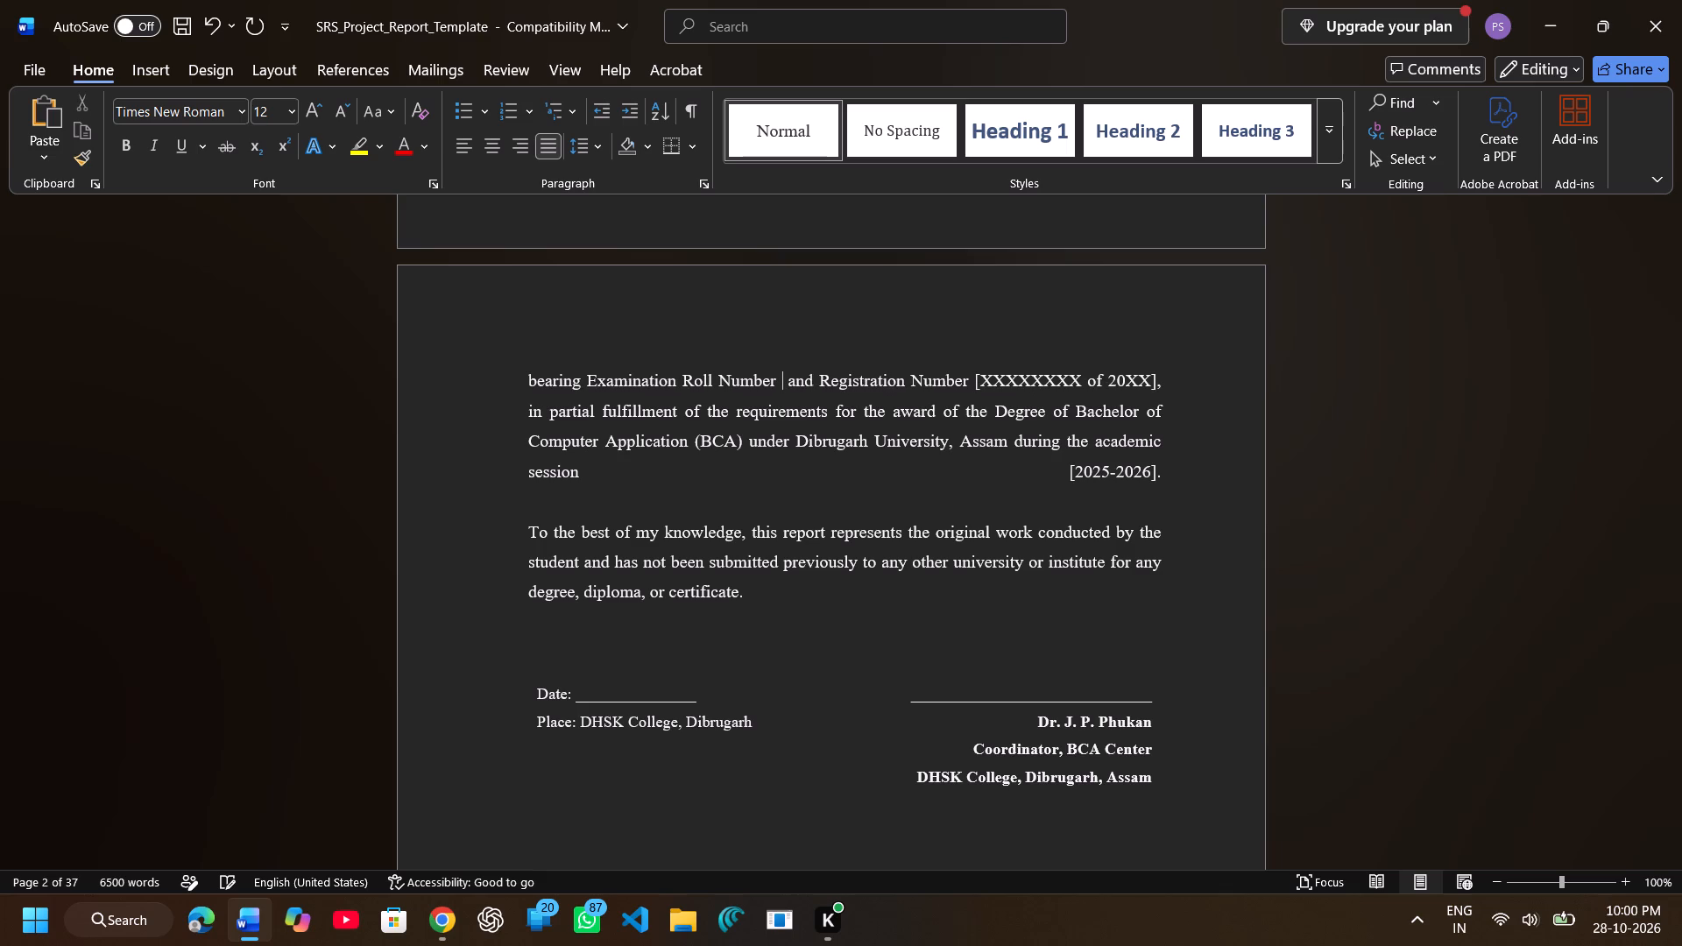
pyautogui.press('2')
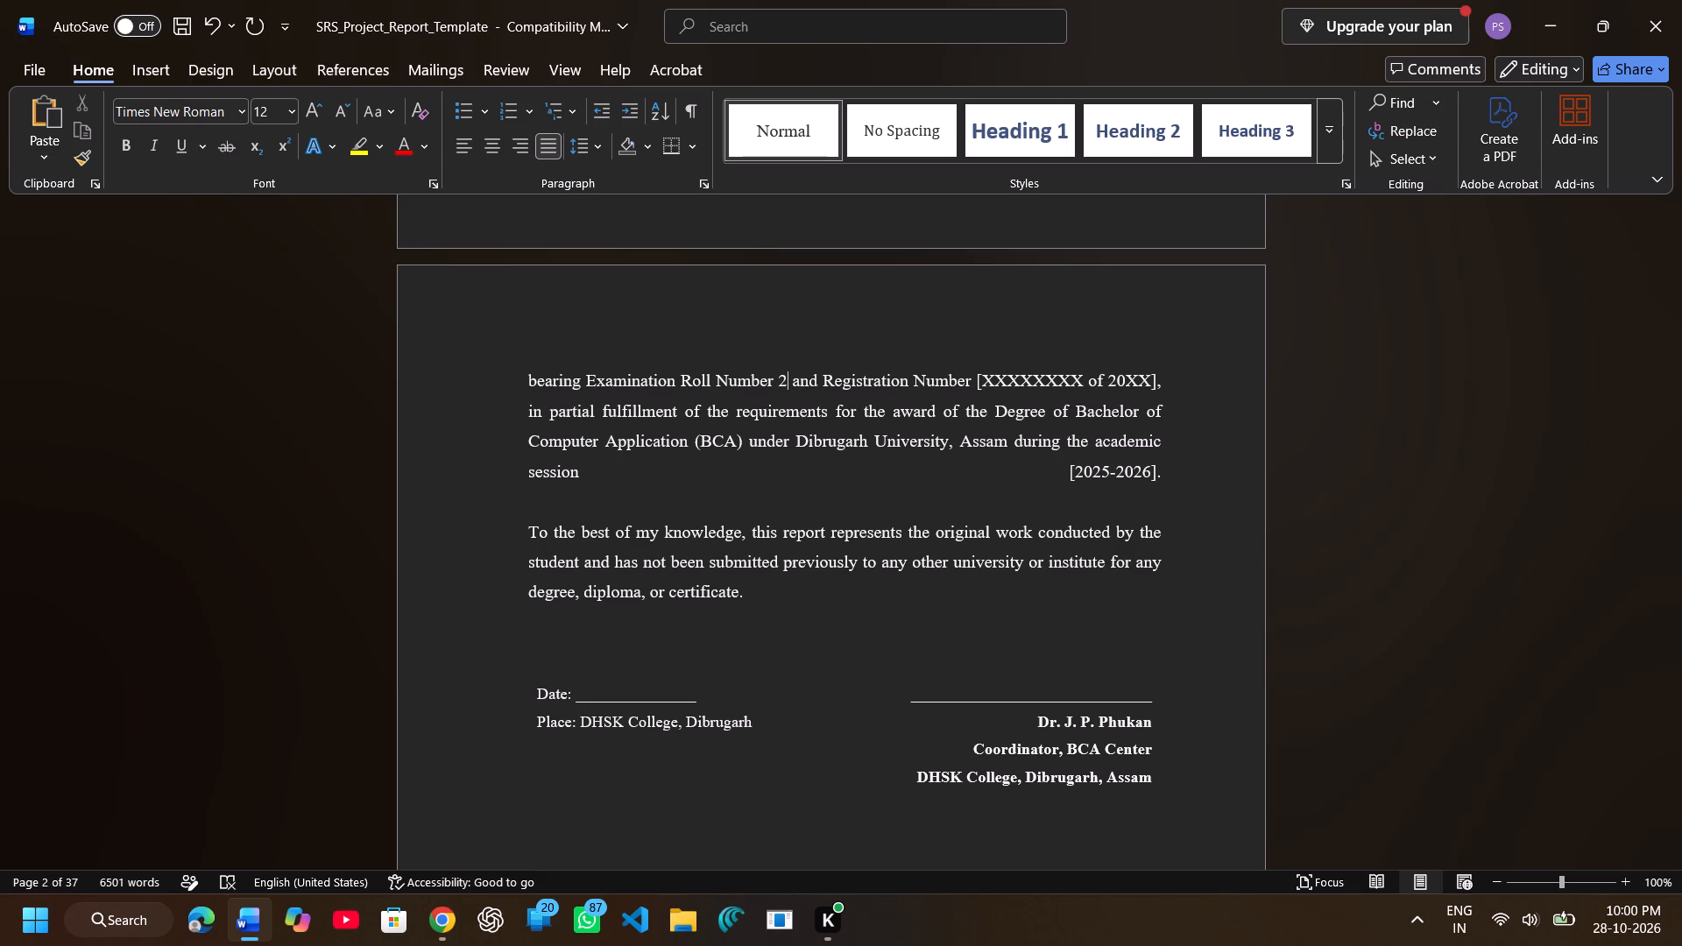
# Complete the student's examination roll number in the coordinator's certificate paragraph.
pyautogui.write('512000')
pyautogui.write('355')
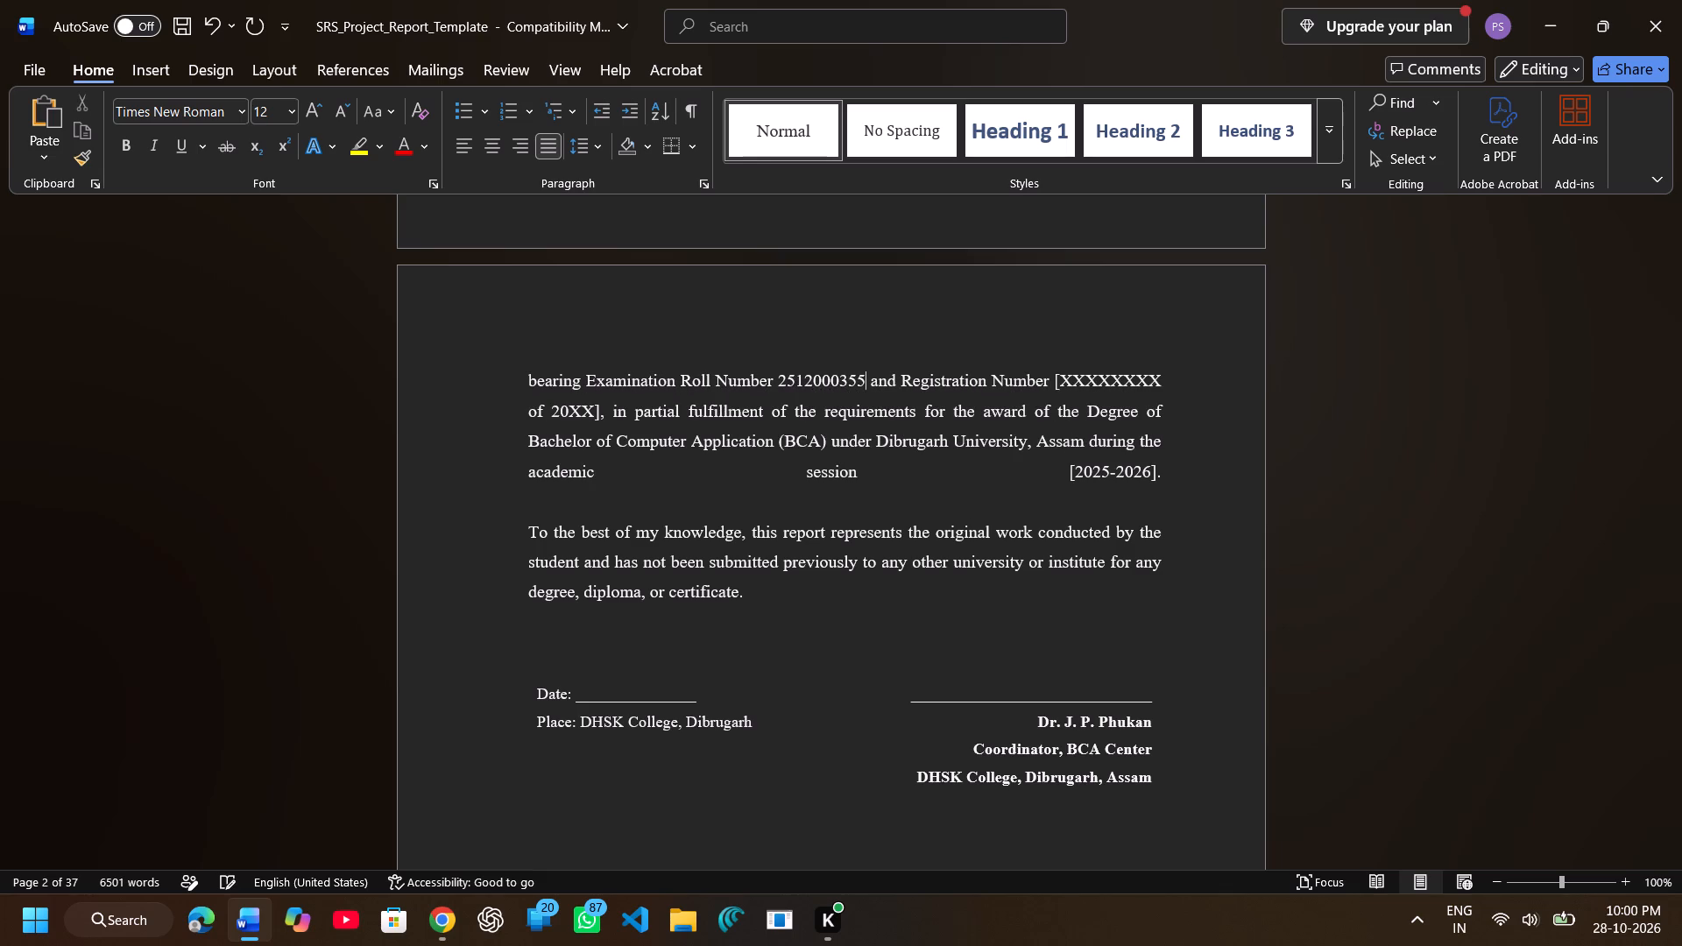
# Replace the registration number placeholder and its opening bracket in the coordinator's certificate with the student's registration number, keeping a space before "of".
pyautogui.click(1163, 381)
pyautogui.press('BackSpace')
pyautogui.press('BackSpace')
pyautogui.press('BackSpace')
pyautogui.press('BackSpace')
pyautogui.press('BackSpace')
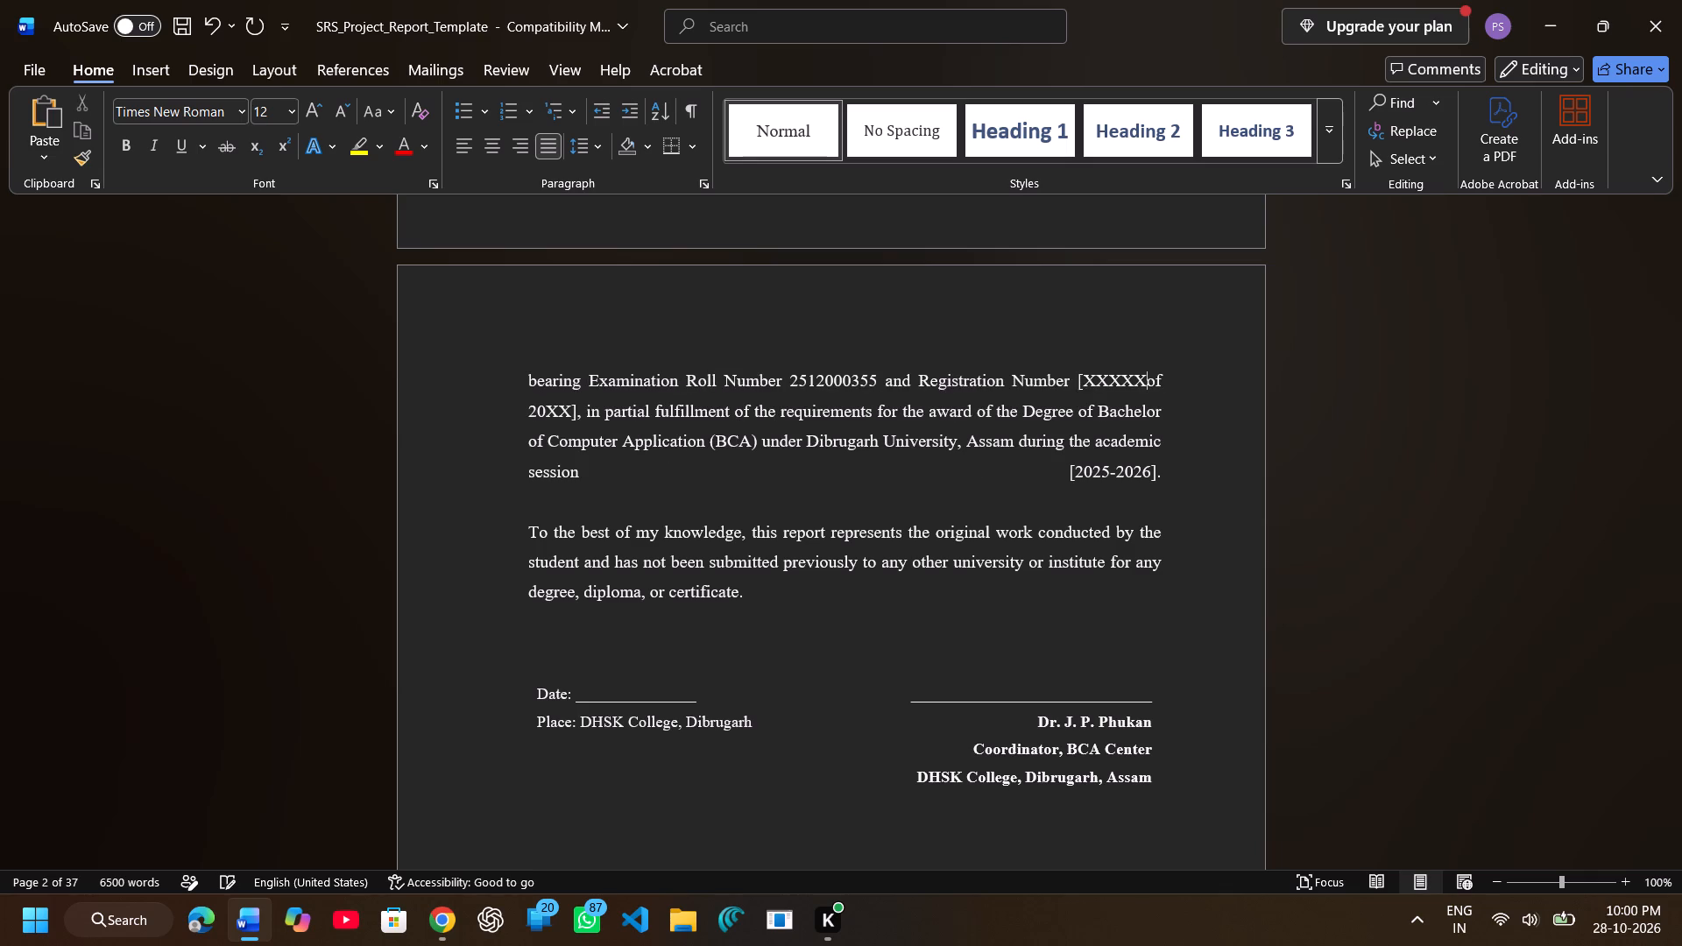
pyautogui.press('BackSpace')
pyautogui.press('BackSpace')
pyautogui.press('BackSpace')
pyautogui.press('BackSpace')
pyautogui.press('BackSpace')
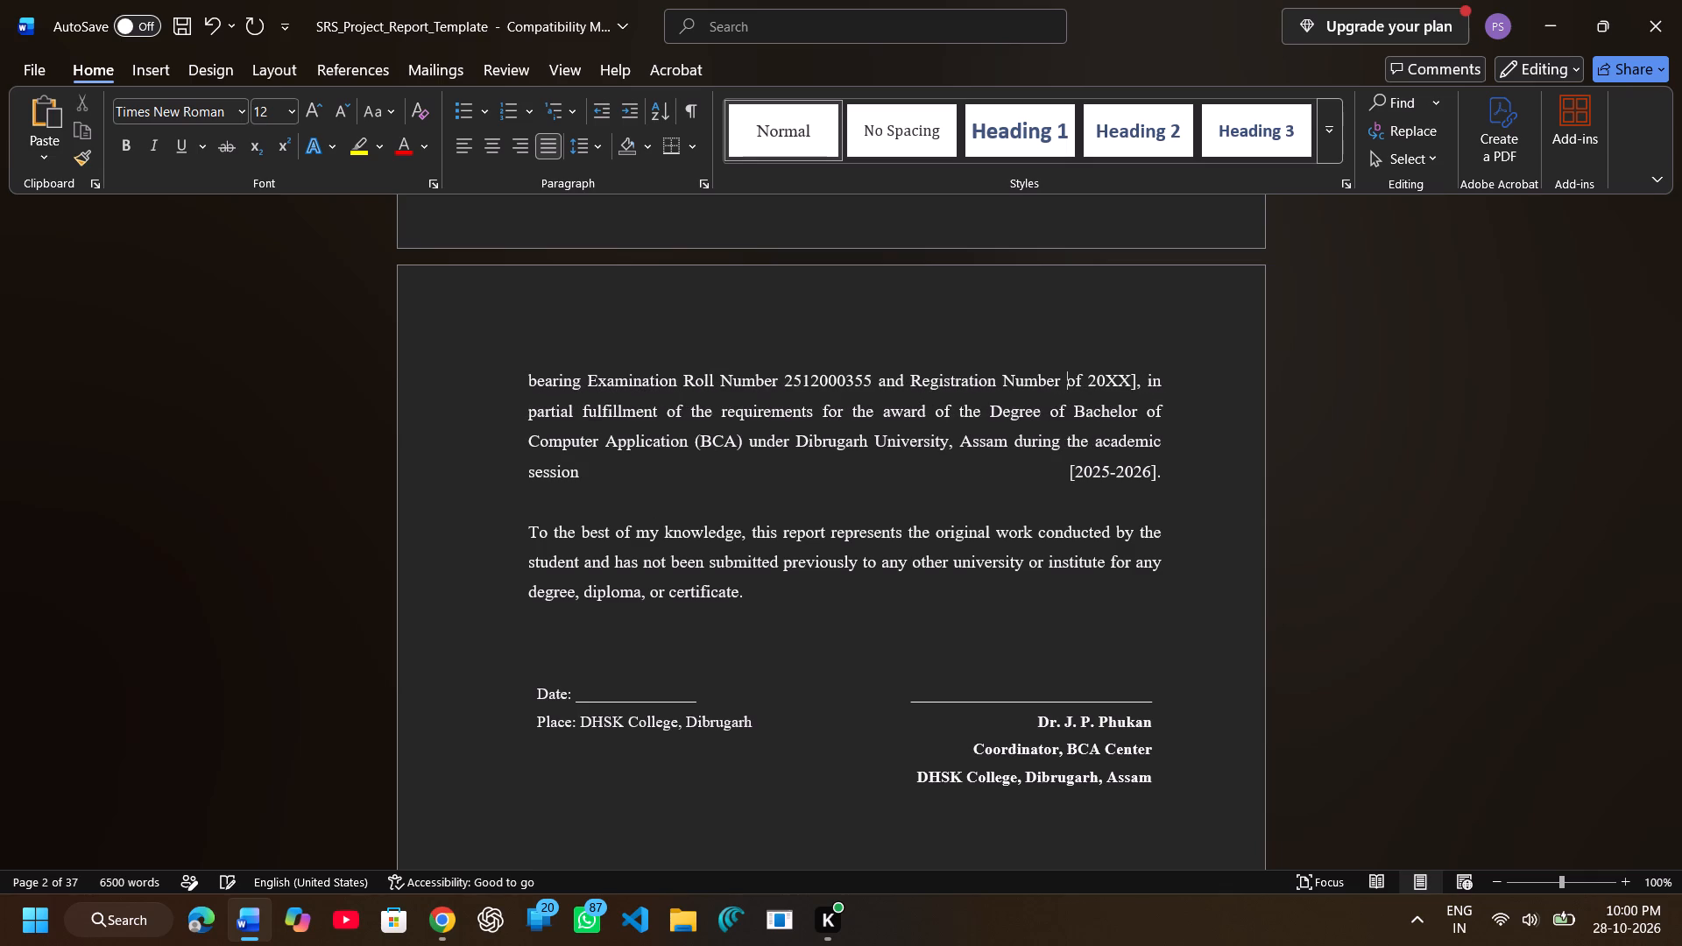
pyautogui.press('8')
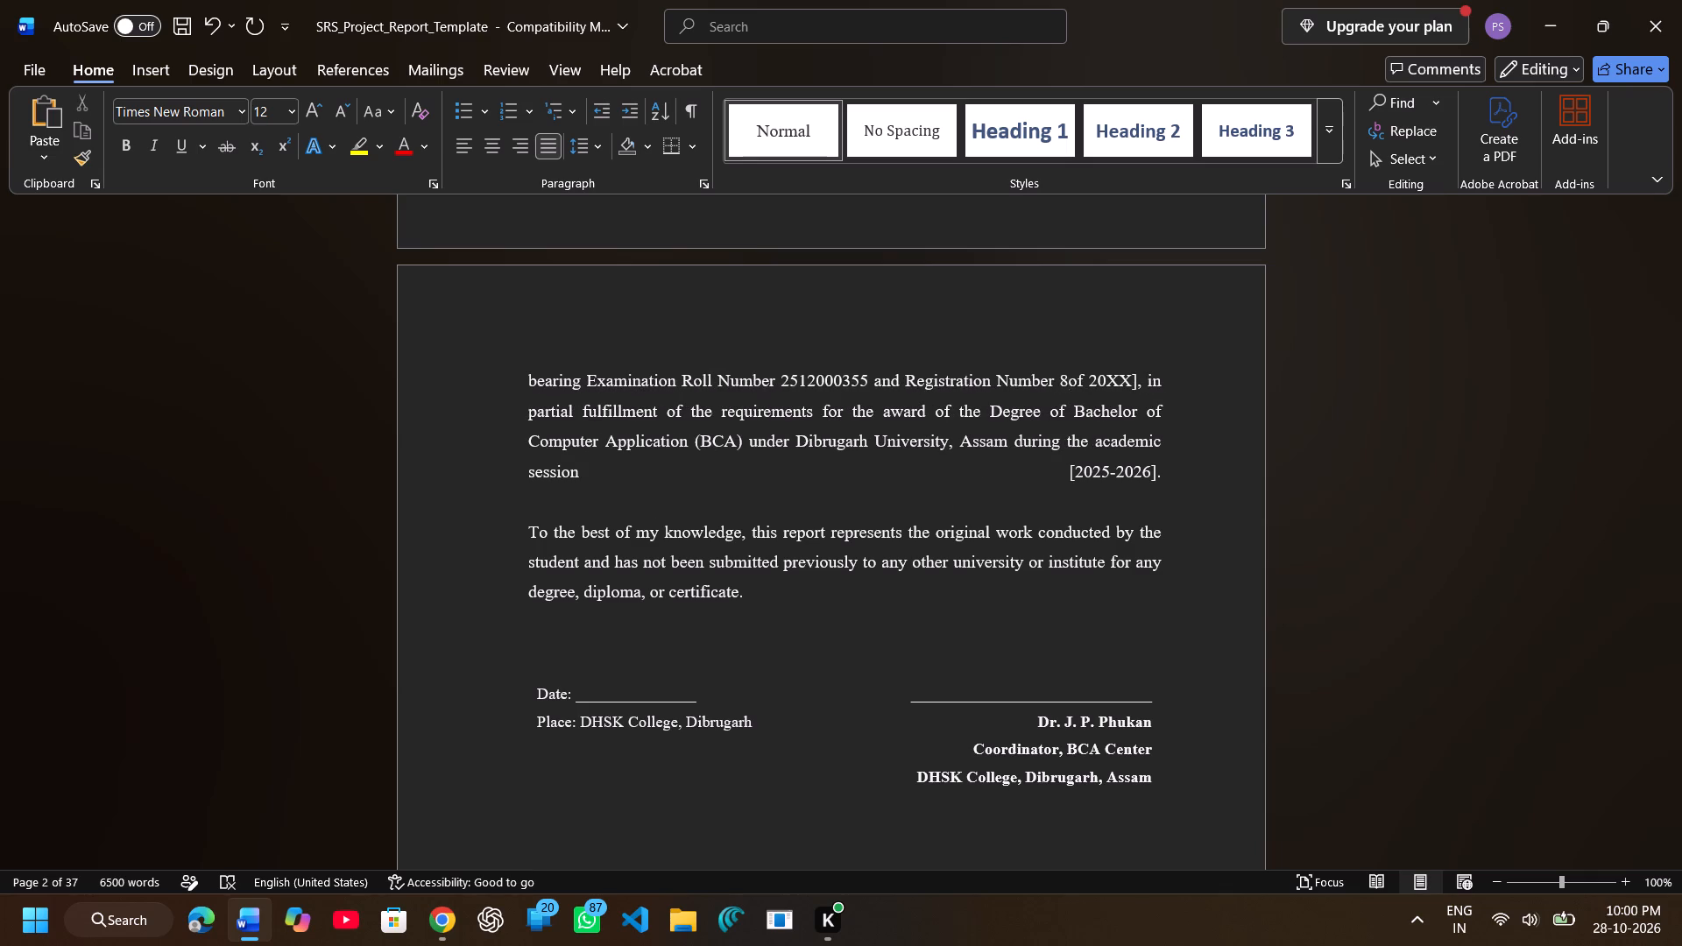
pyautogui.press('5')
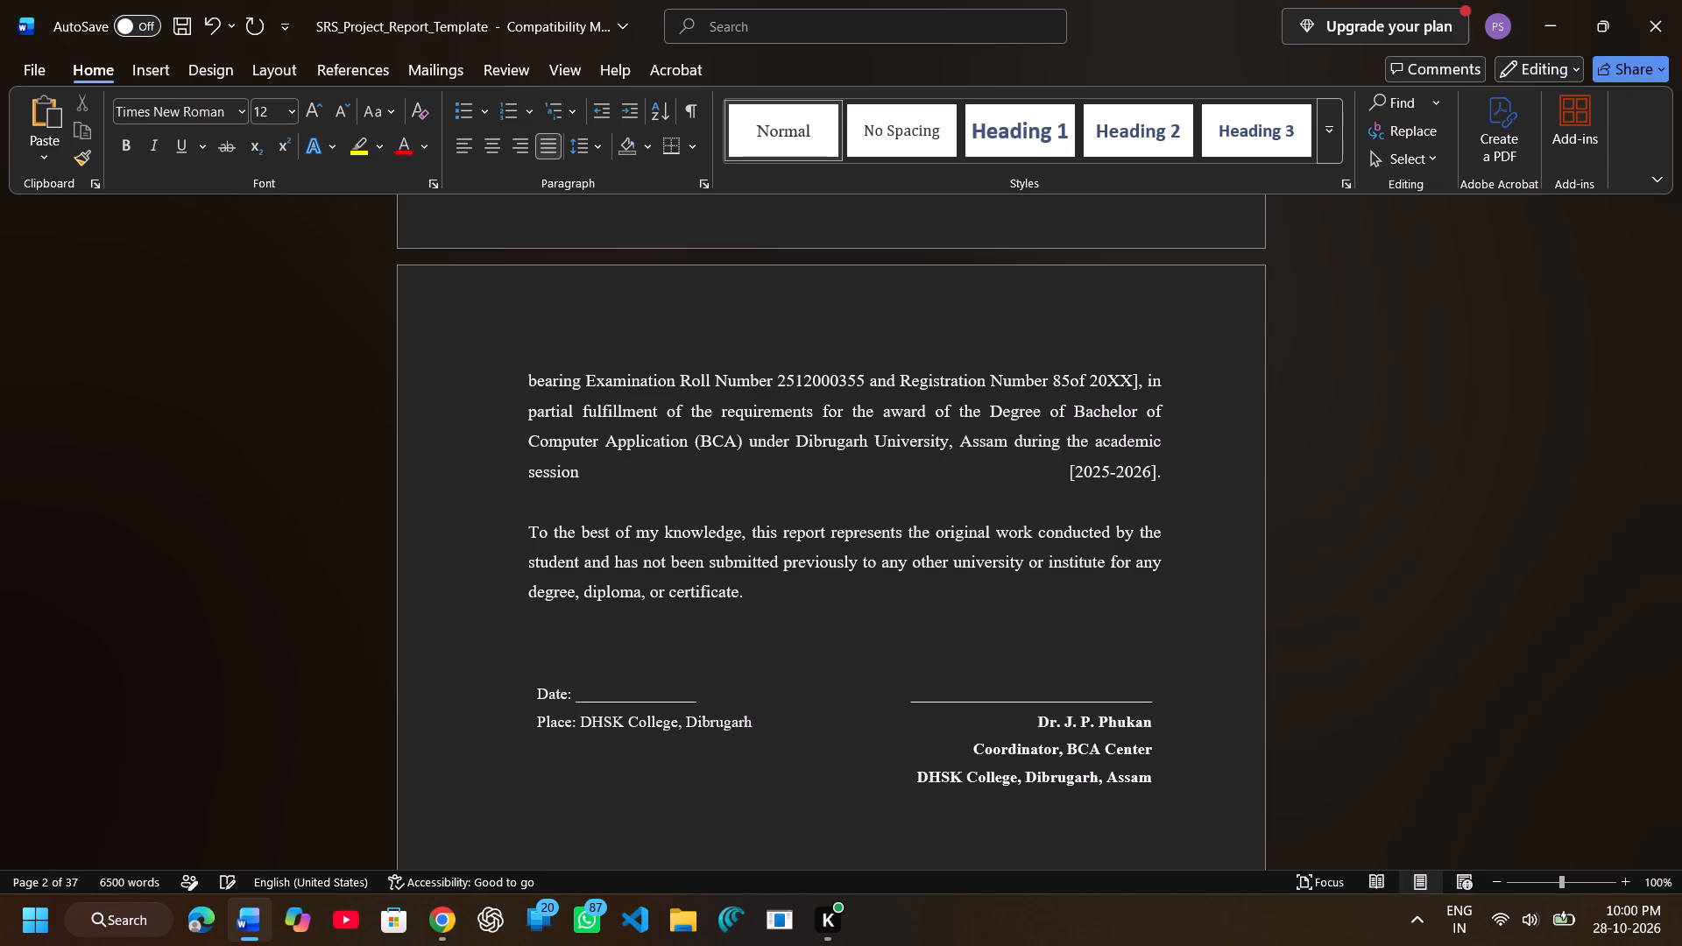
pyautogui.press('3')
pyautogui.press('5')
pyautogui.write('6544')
pyautogui.hscroll(1, 1163, 381)
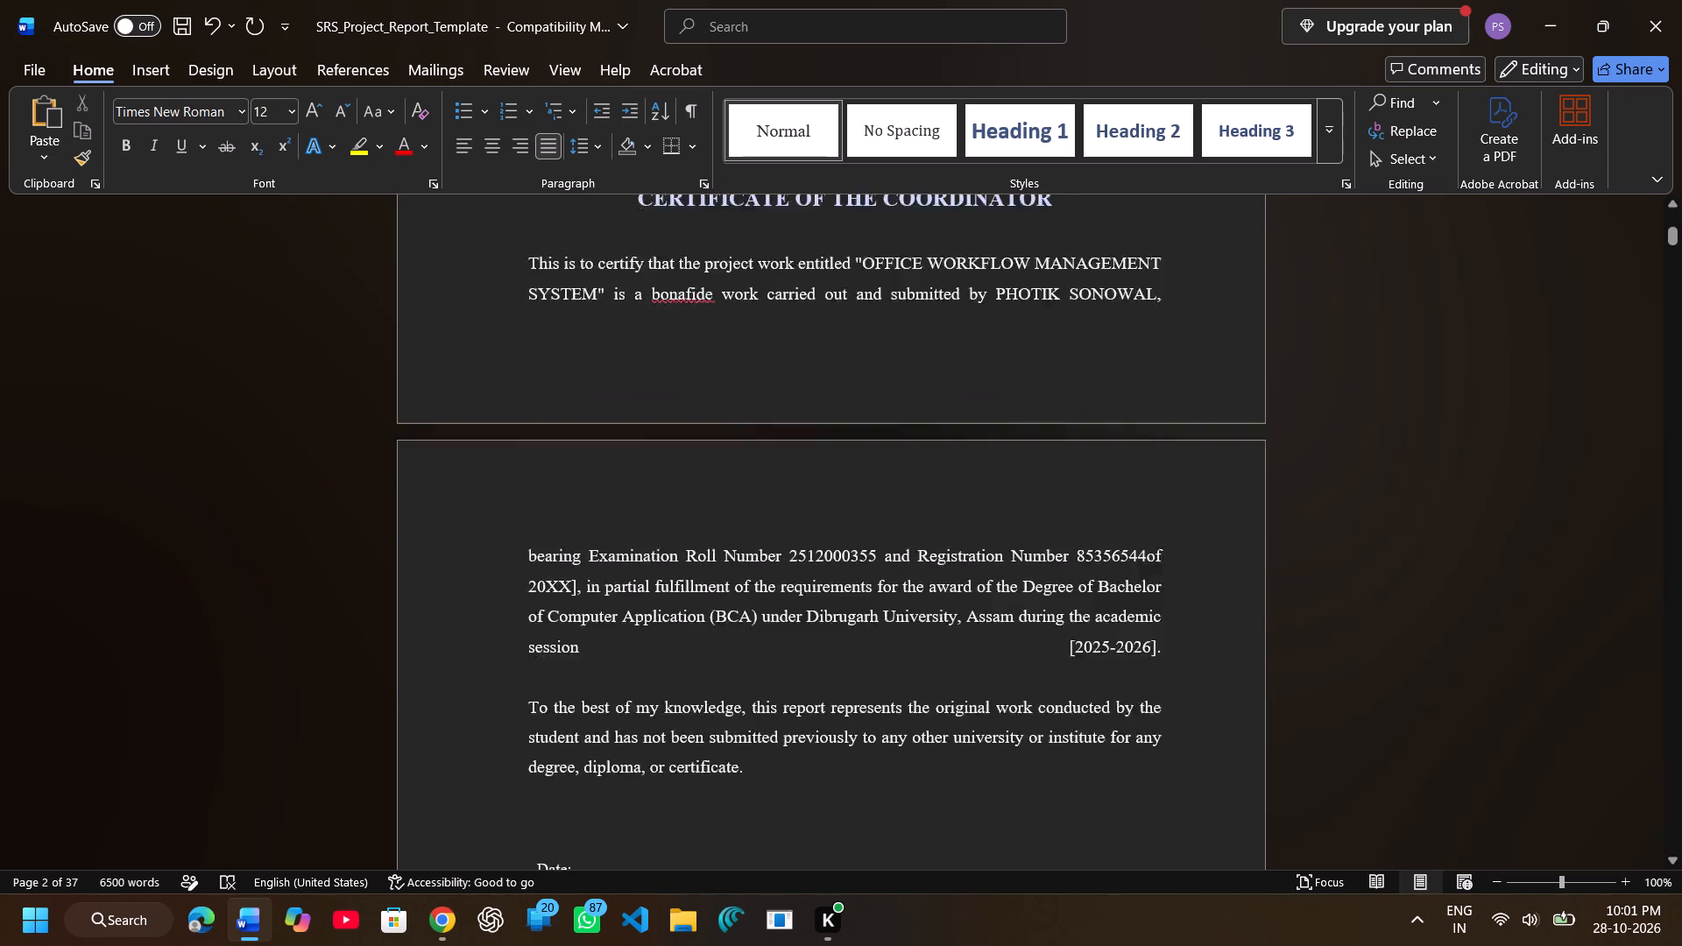
pyautogui.hscroll(1, 1163, 381)
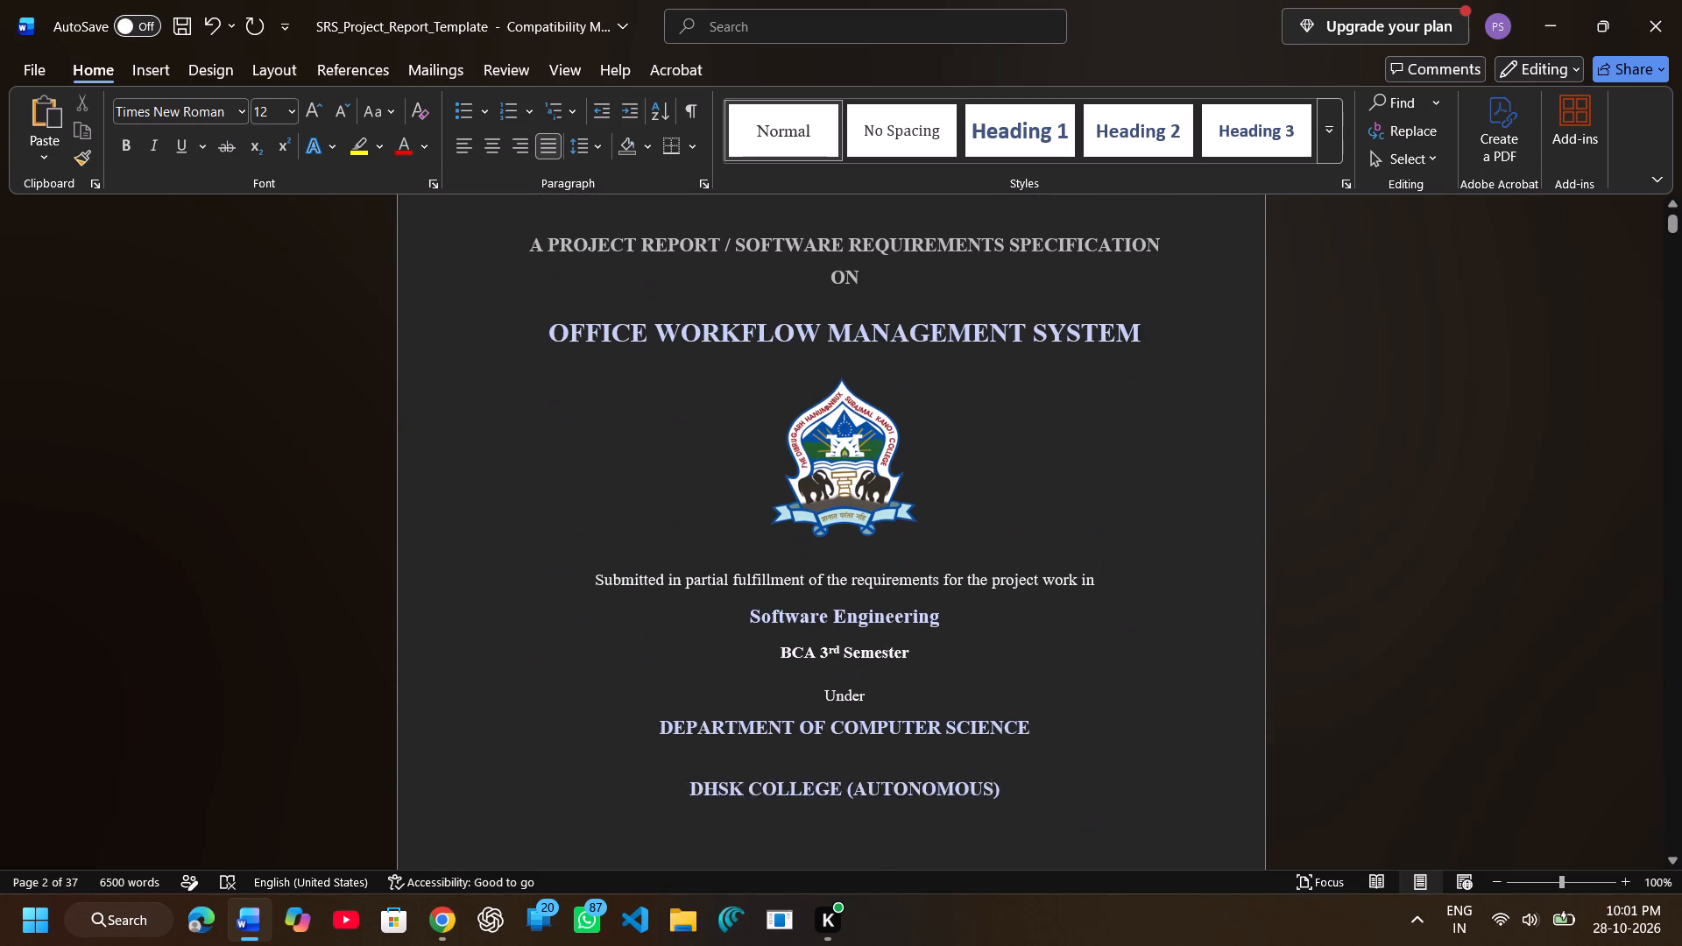
pyautogui.hscroll(1, 1163, 381)
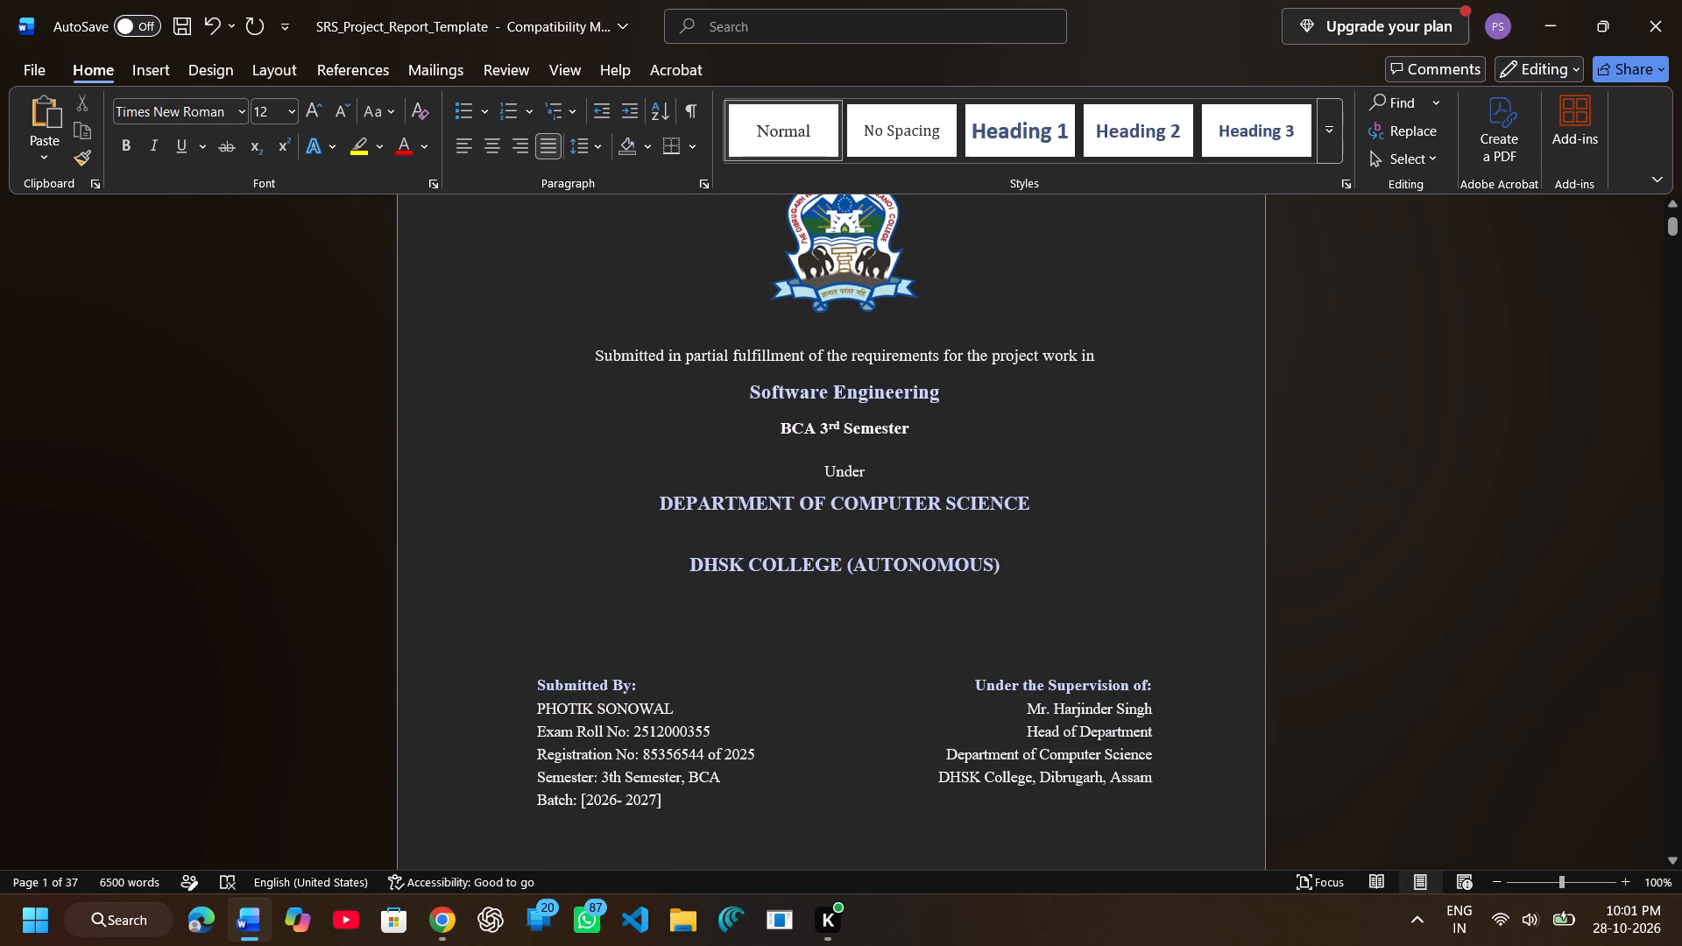
pyautogui.scroll(-1, 1163, 381)
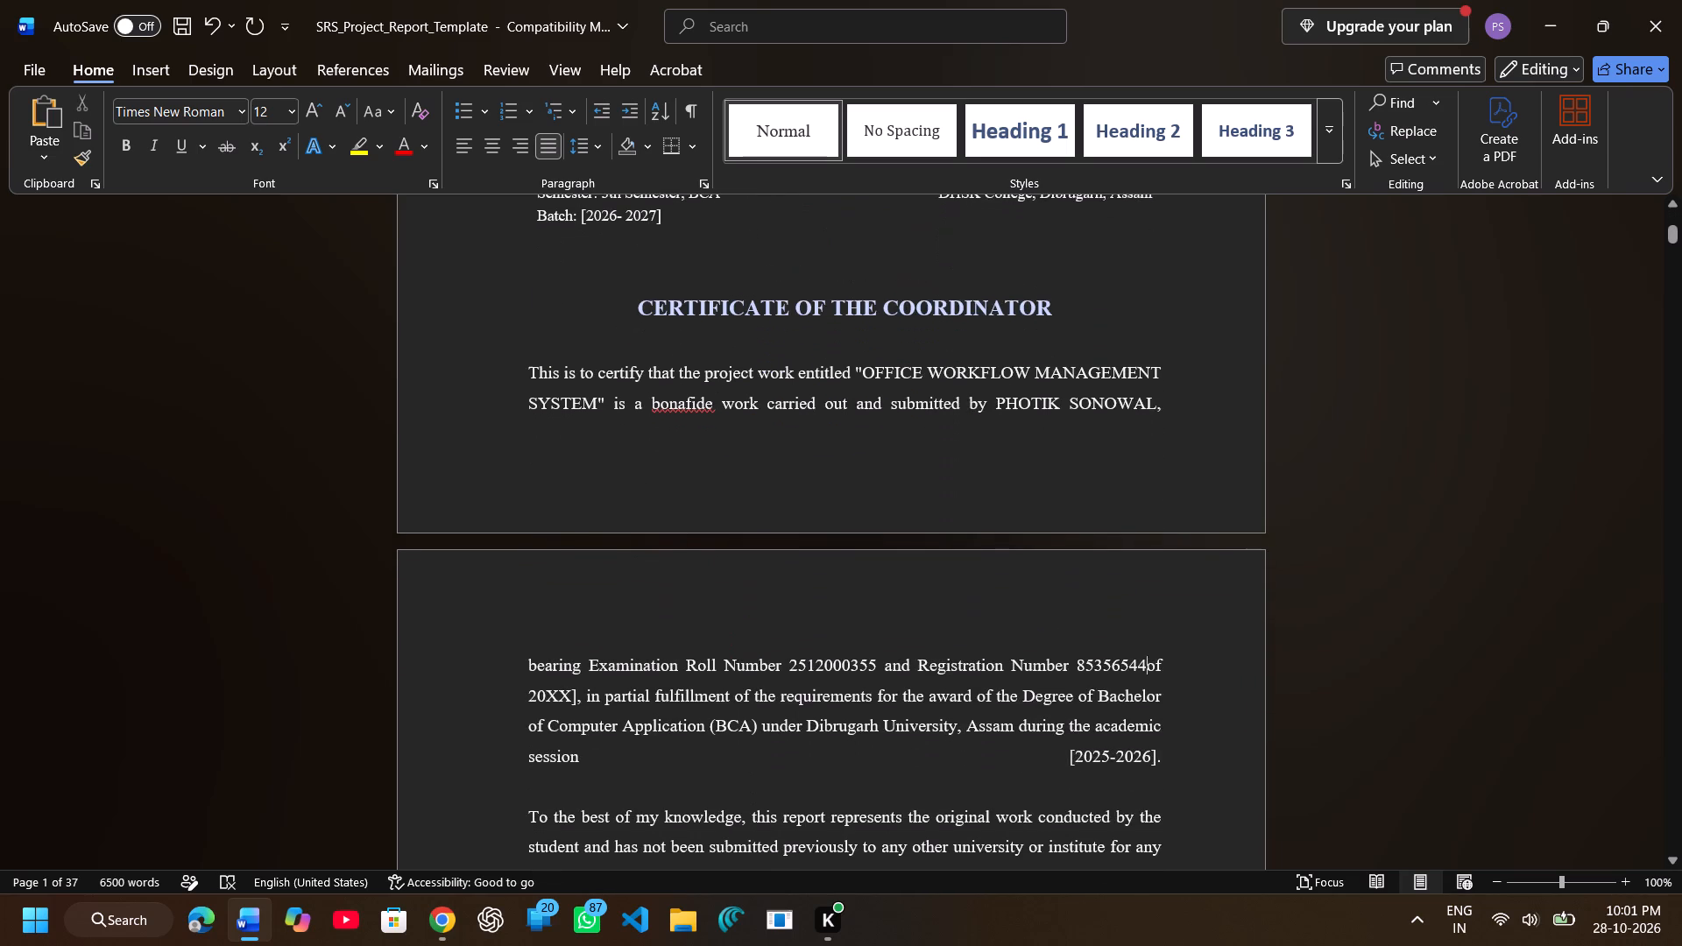
pyautogui.scroll(-1, 1163, 381)
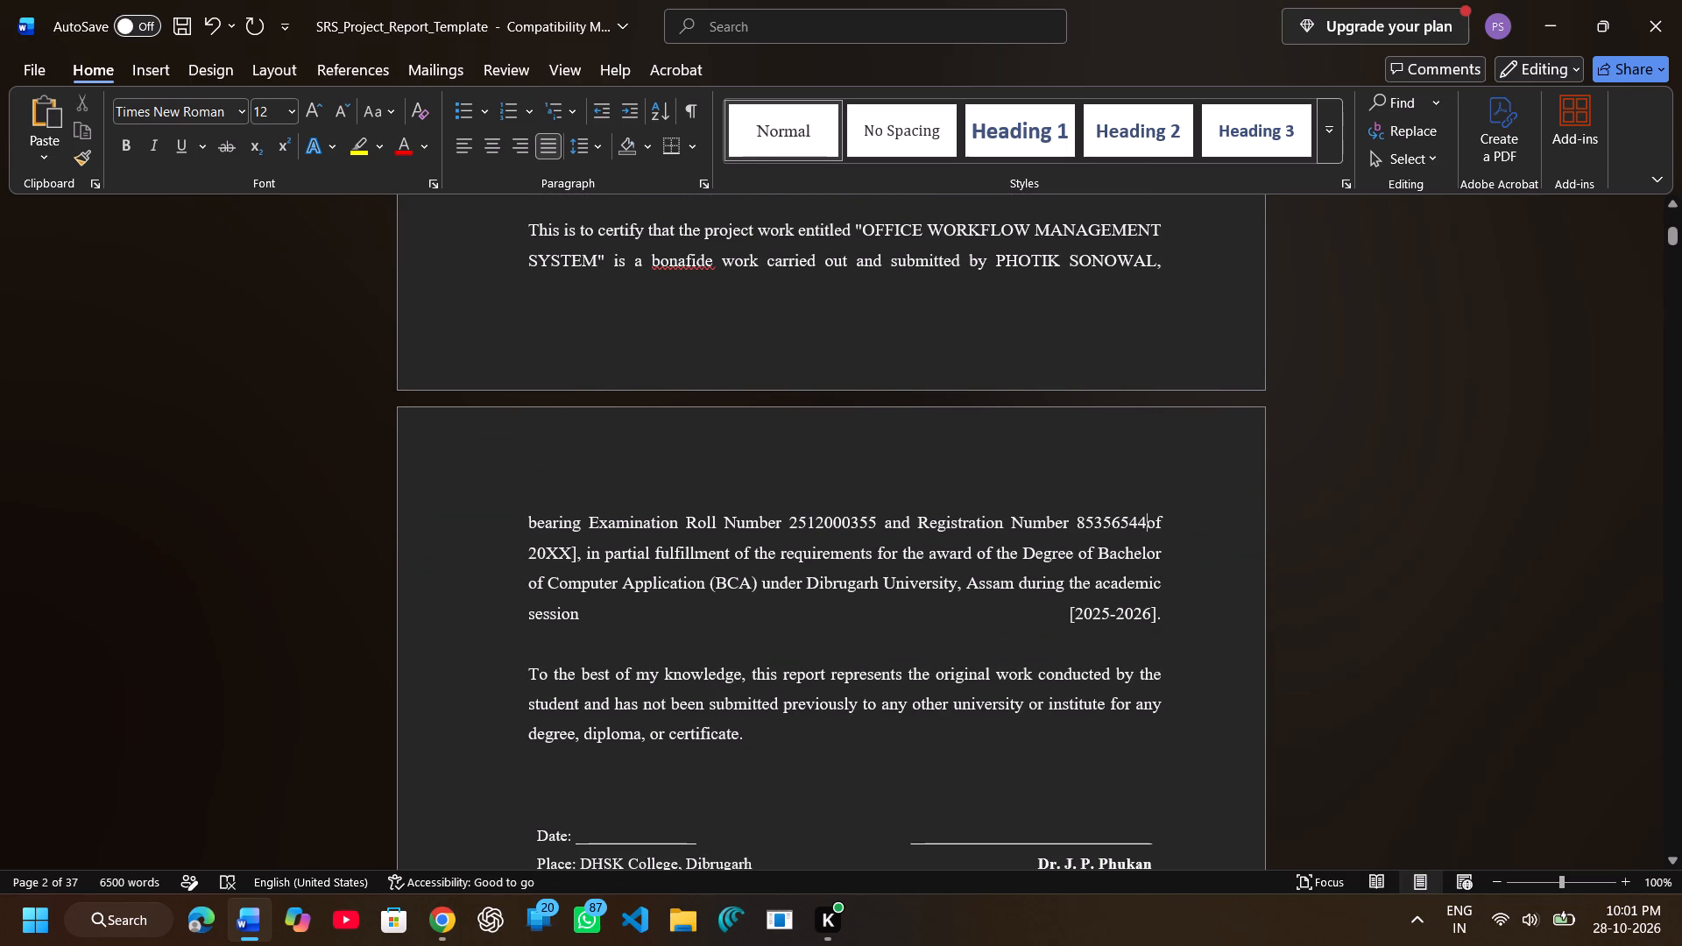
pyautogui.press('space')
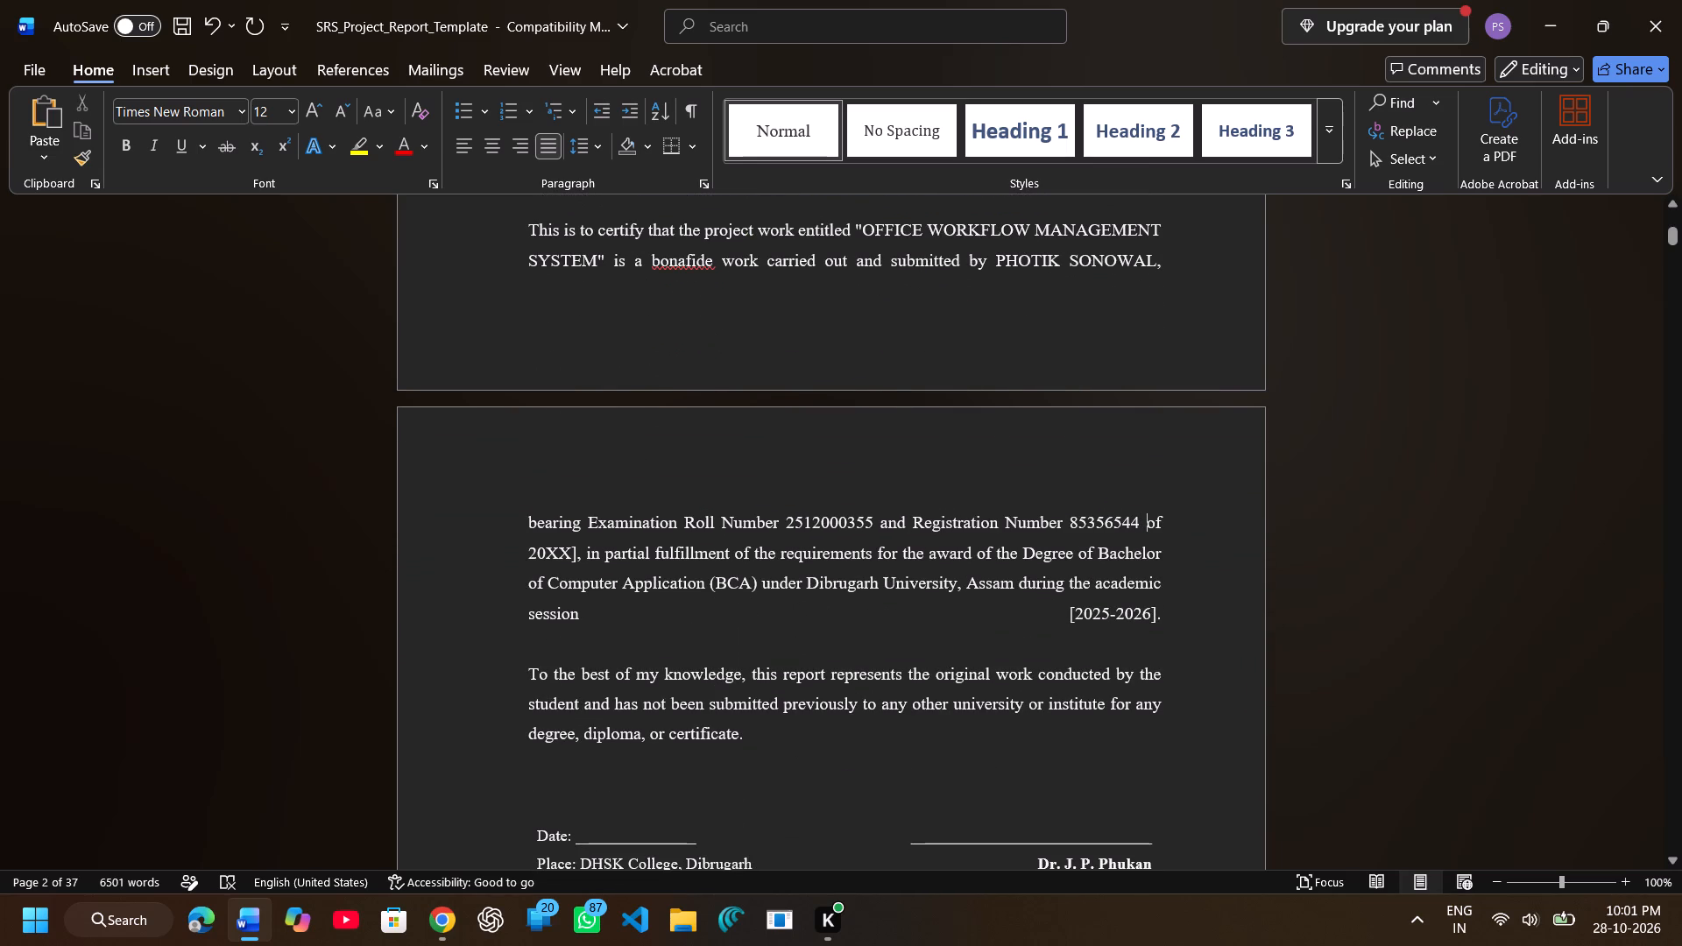
# Set the registration year in the coordinator's certificate to 2025 and remove the closing bracket after it.
pyautogui.click(576, 554)
pyautogui.press('BackSpace')
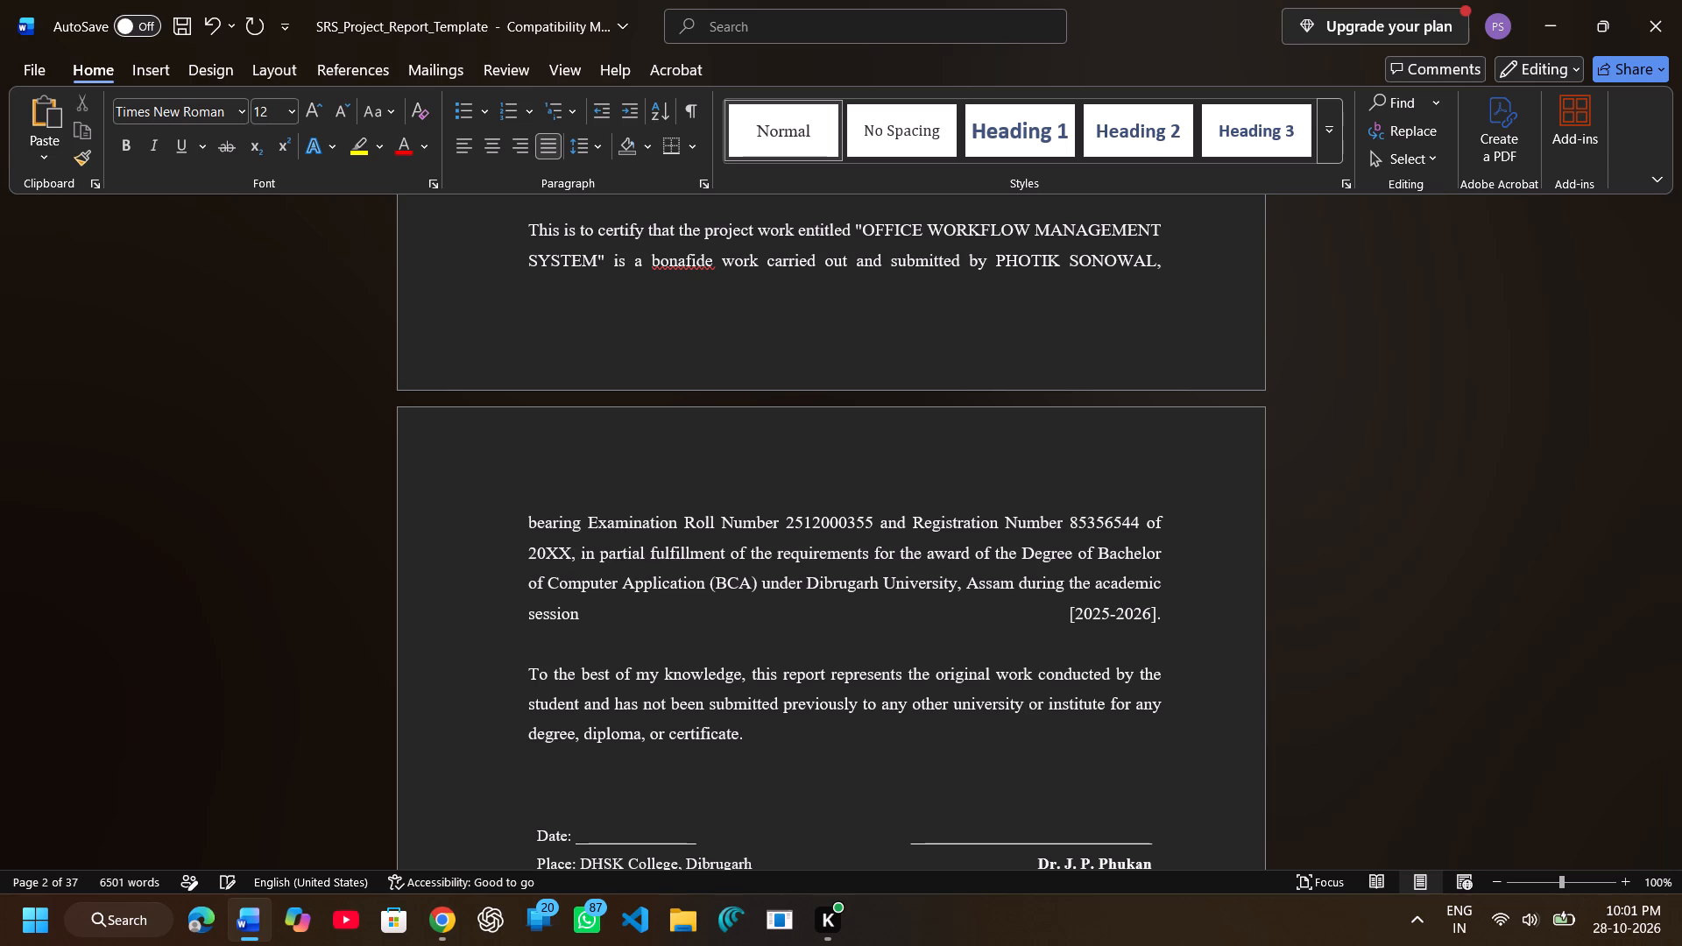
pyautogui.press('BackSpace')
pyautogui.press('BackSpace')
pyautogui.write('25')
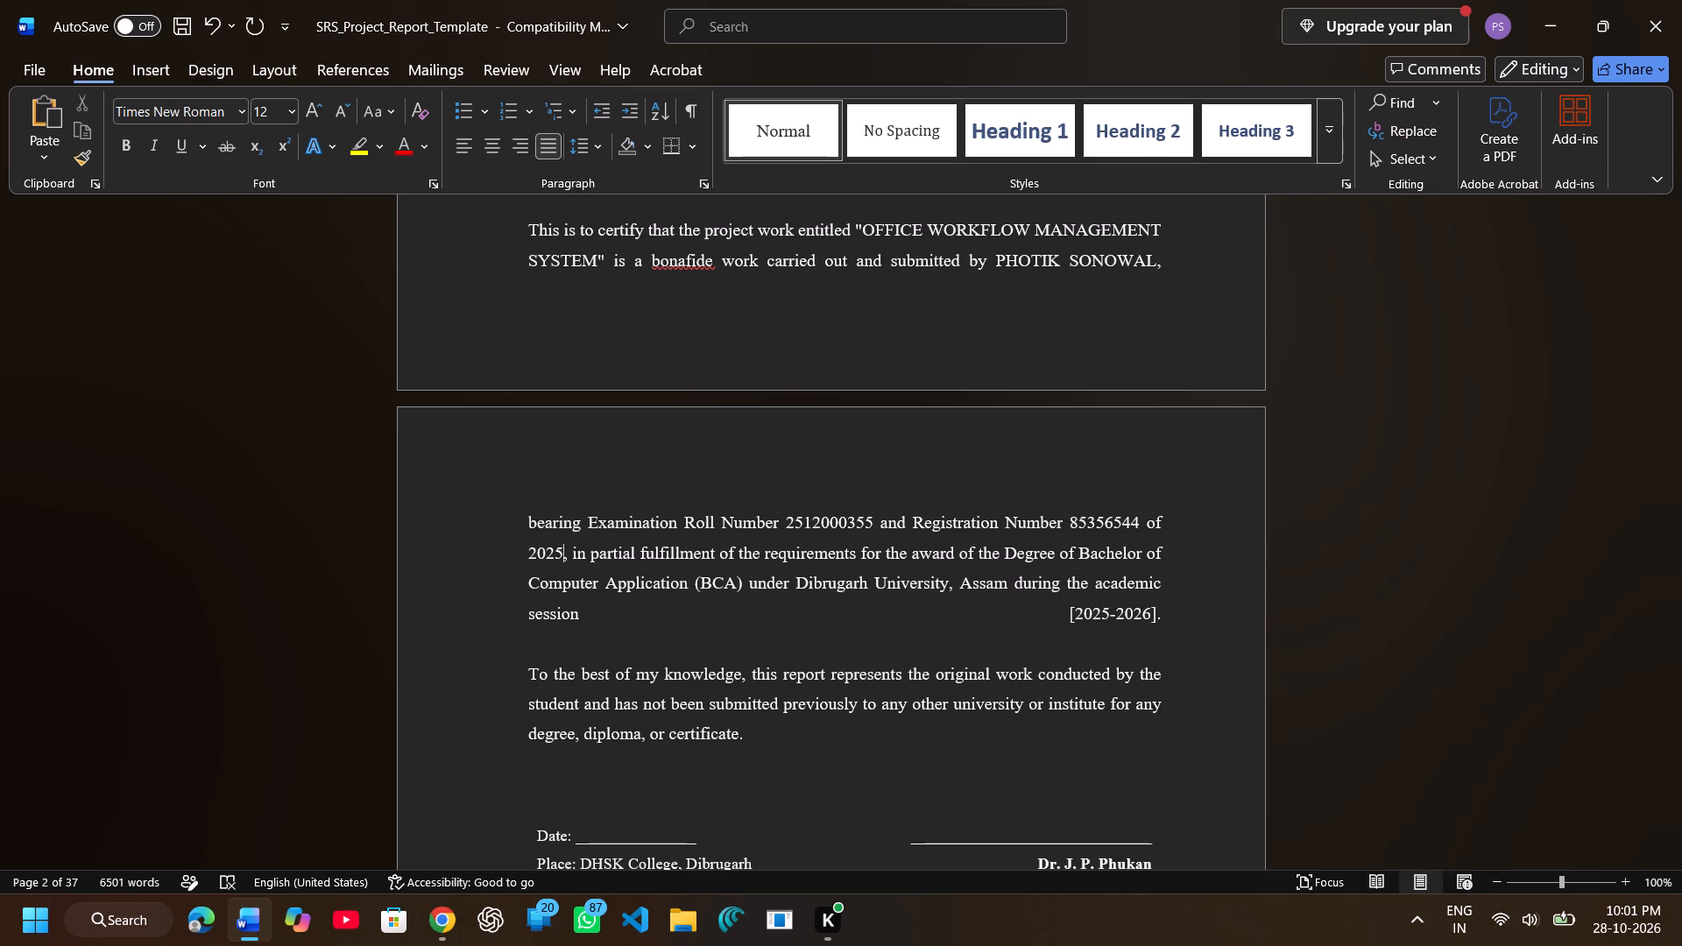
pyautogui.scroll(-1, 643, 590)
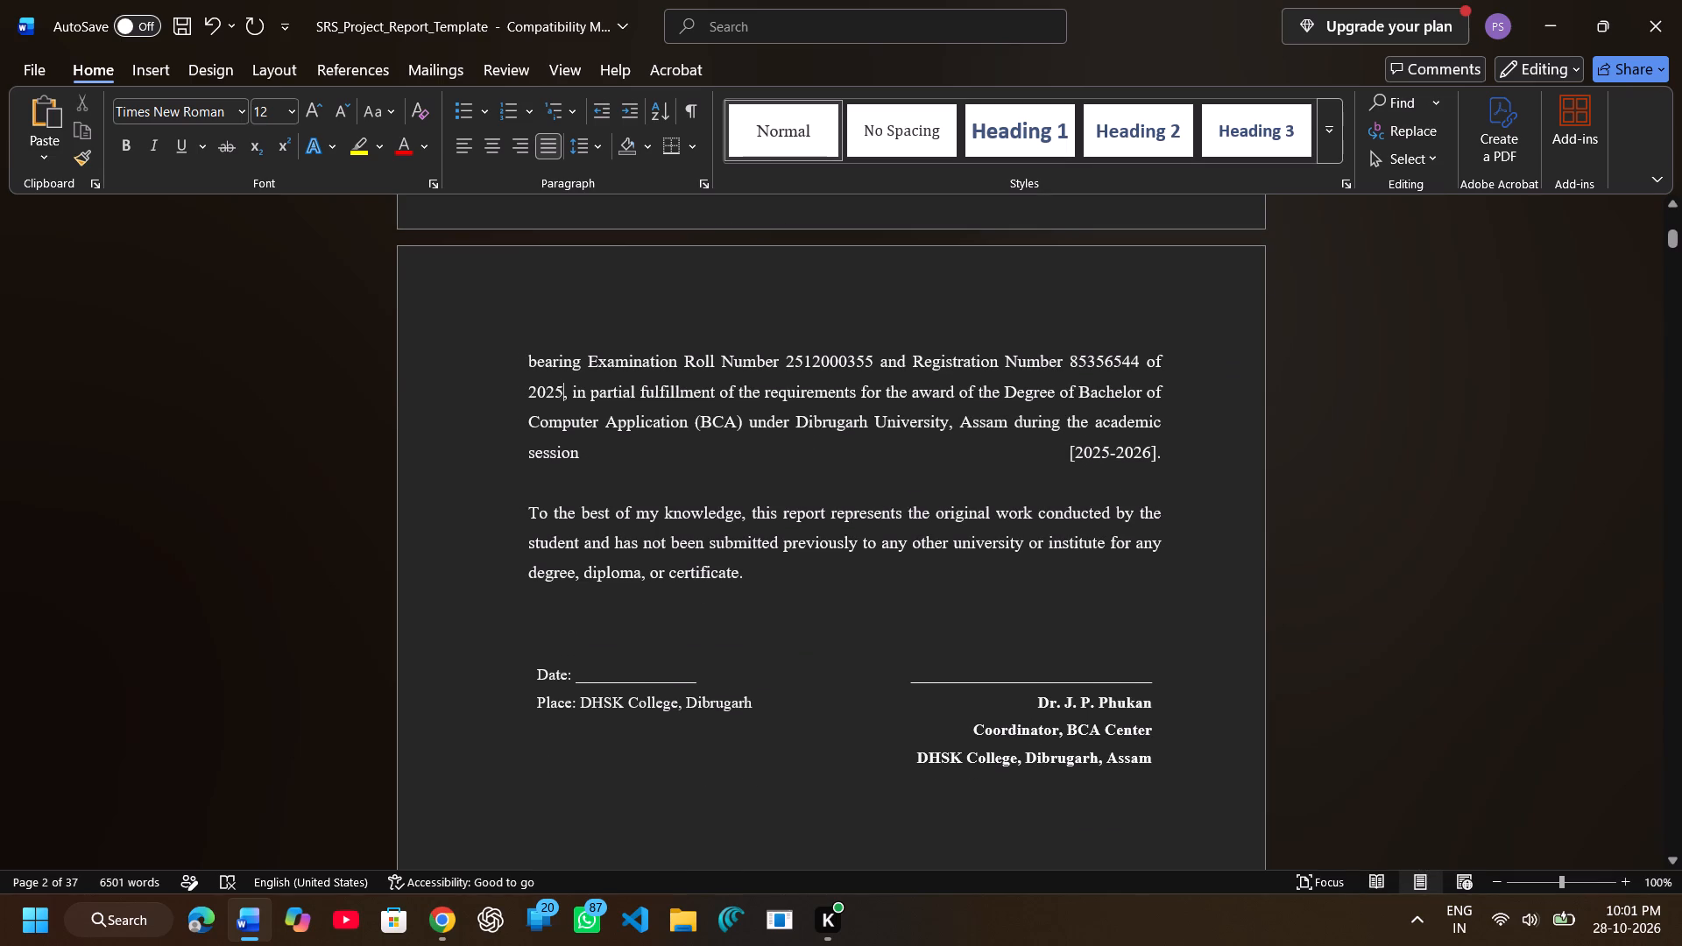
# Enter 30/10/2026 on the Date line of the coordinator's certificate, after the first underscore of the blank.
pyautogui.scroll(-1, 643, 590)
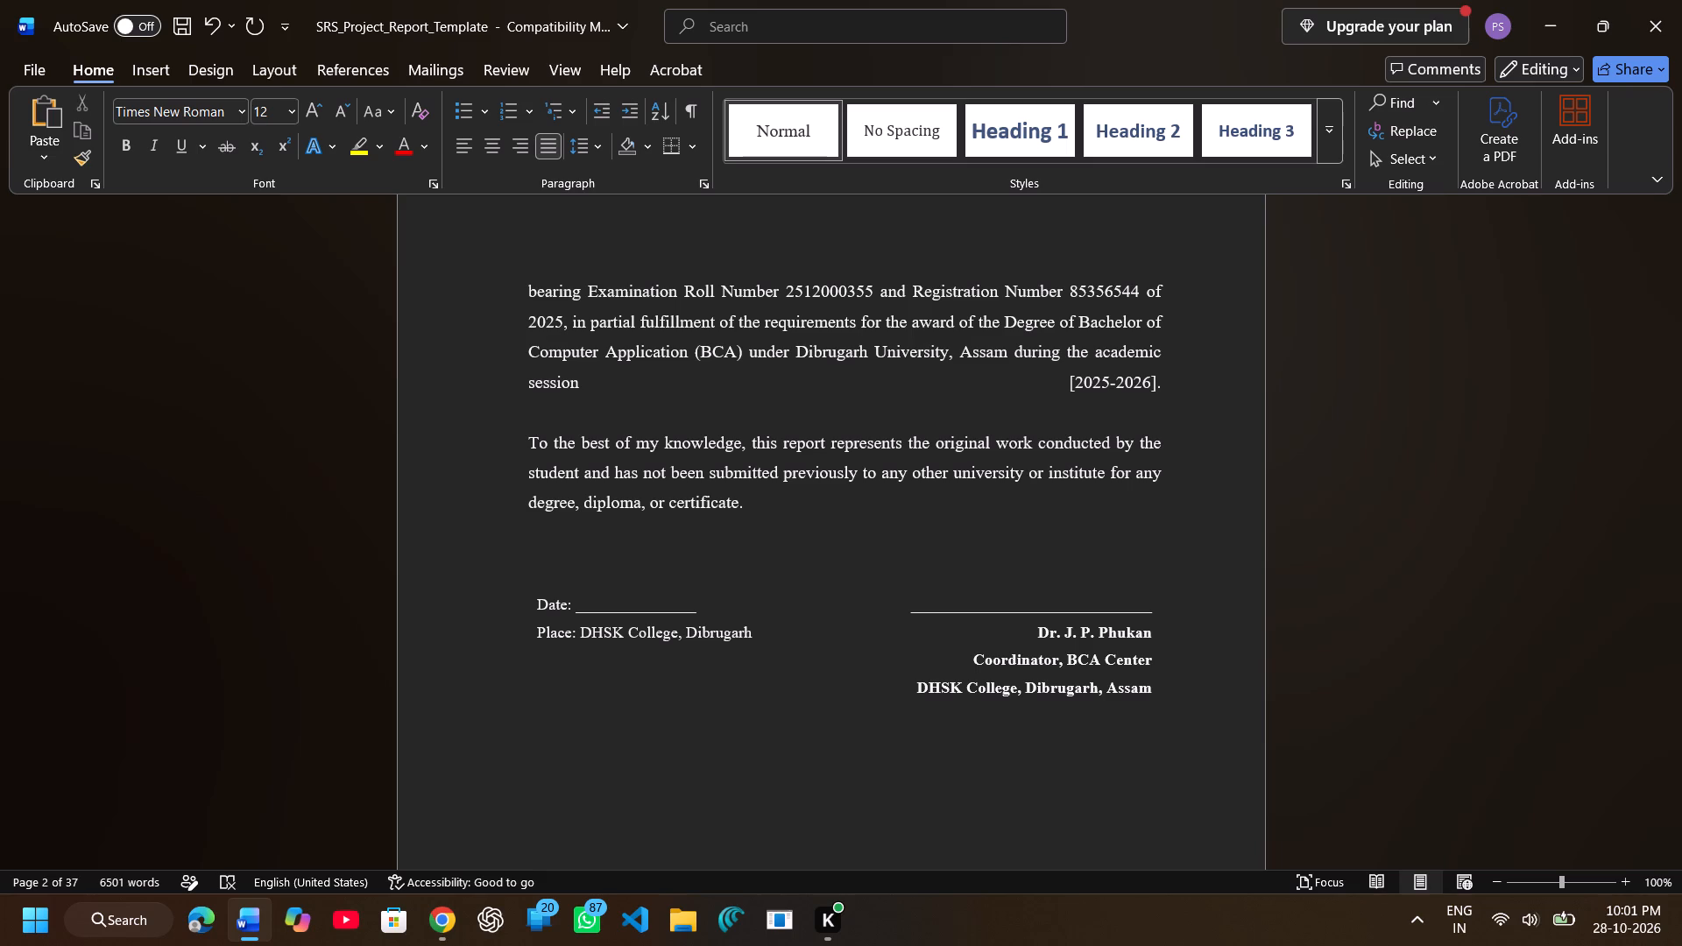
pyautogui.scroll(-1, 643, 590)
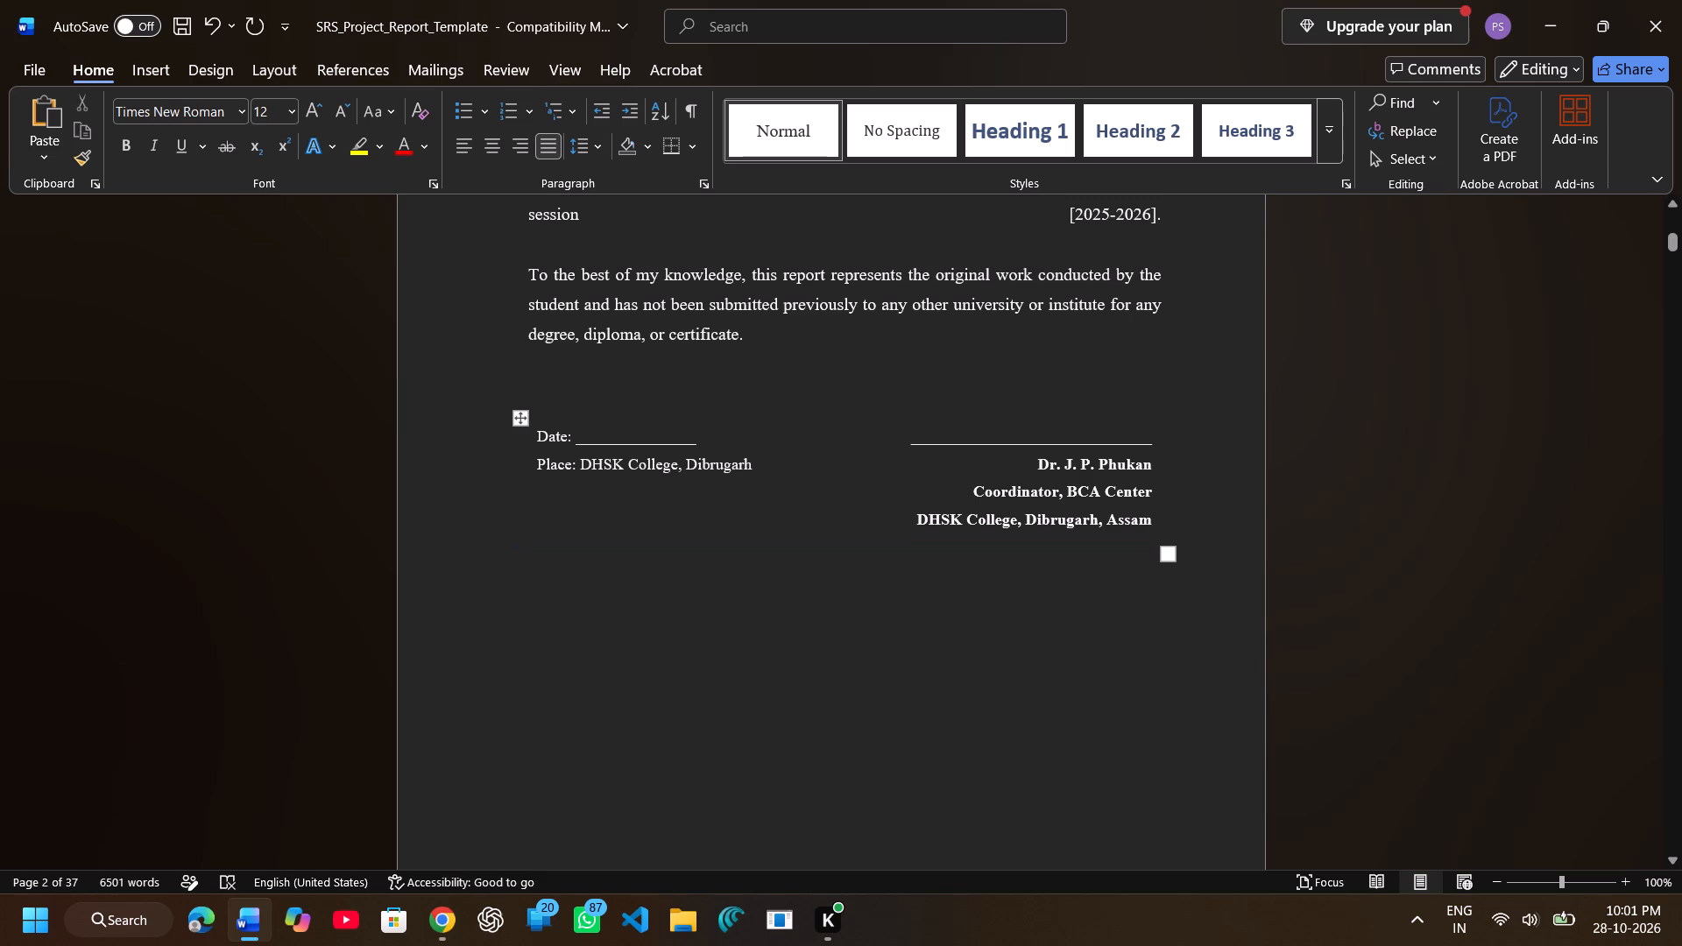
pyautogui.click(586, 430)
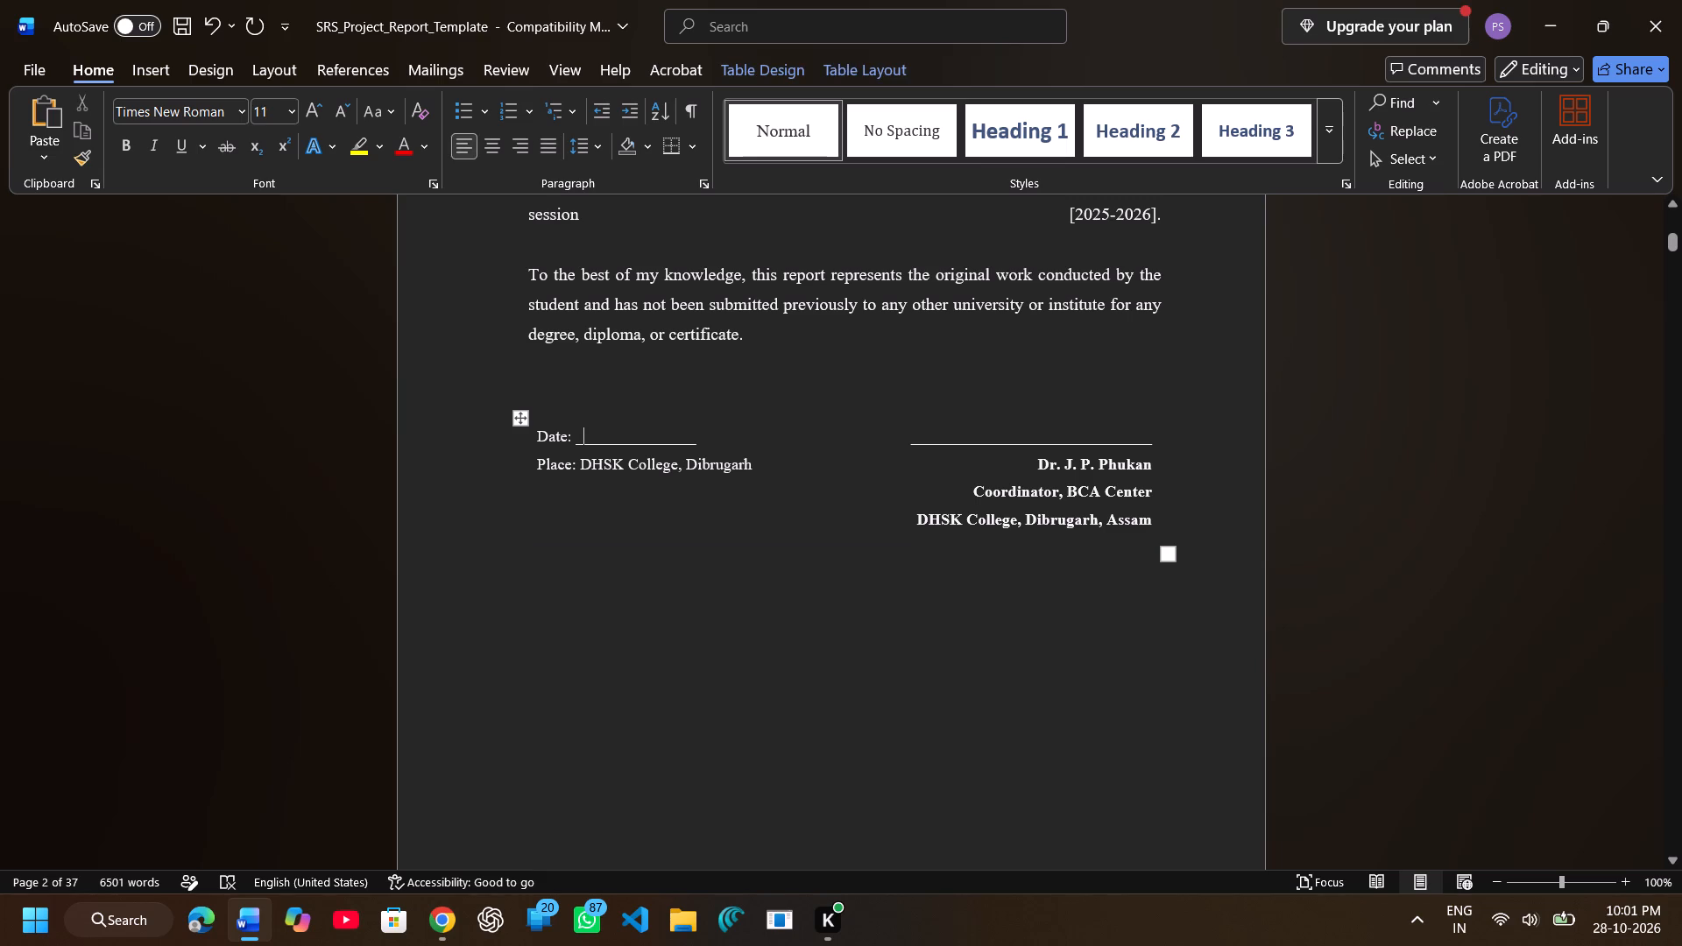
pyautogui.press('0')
pyautogui.press('BackSpace')
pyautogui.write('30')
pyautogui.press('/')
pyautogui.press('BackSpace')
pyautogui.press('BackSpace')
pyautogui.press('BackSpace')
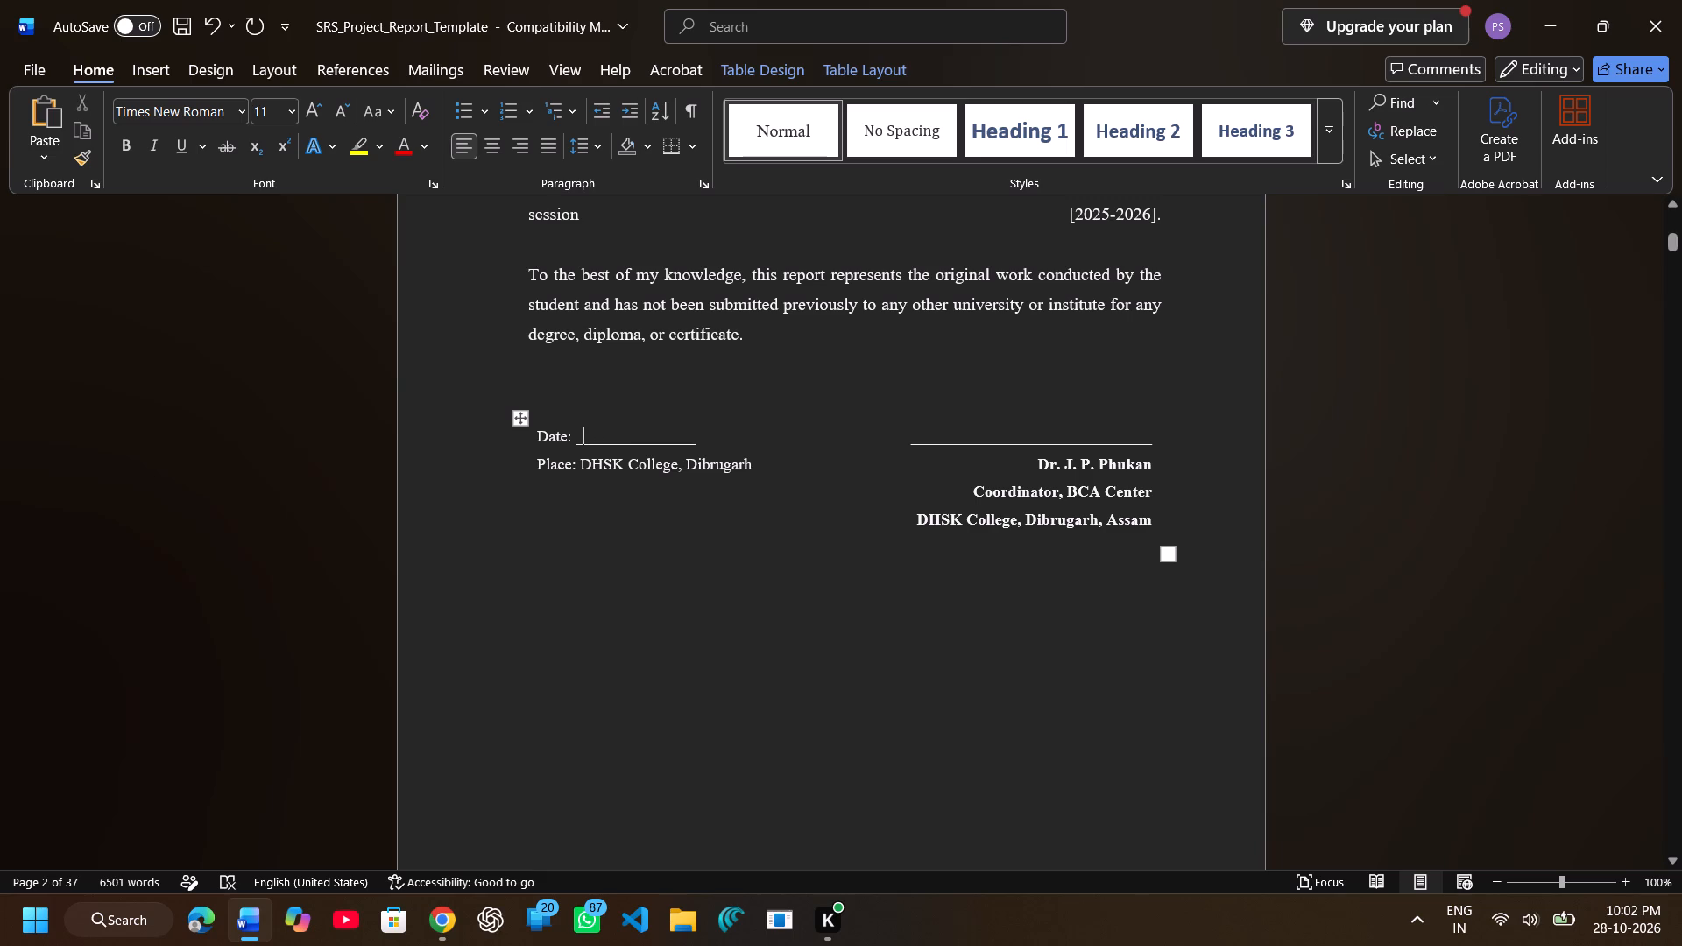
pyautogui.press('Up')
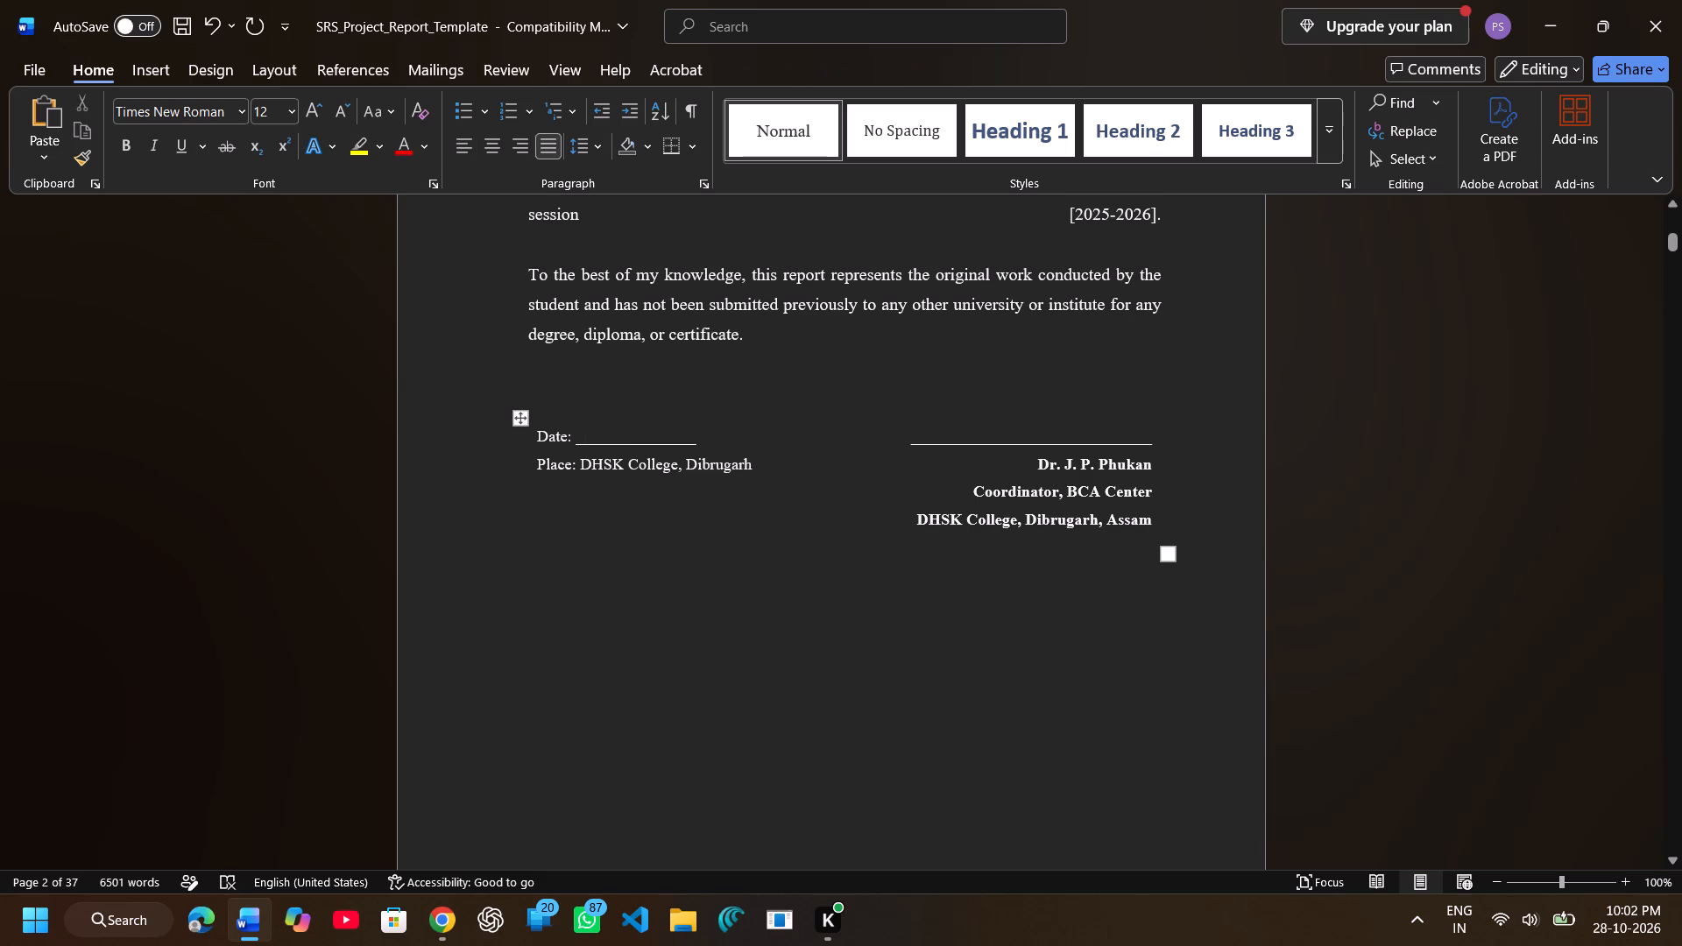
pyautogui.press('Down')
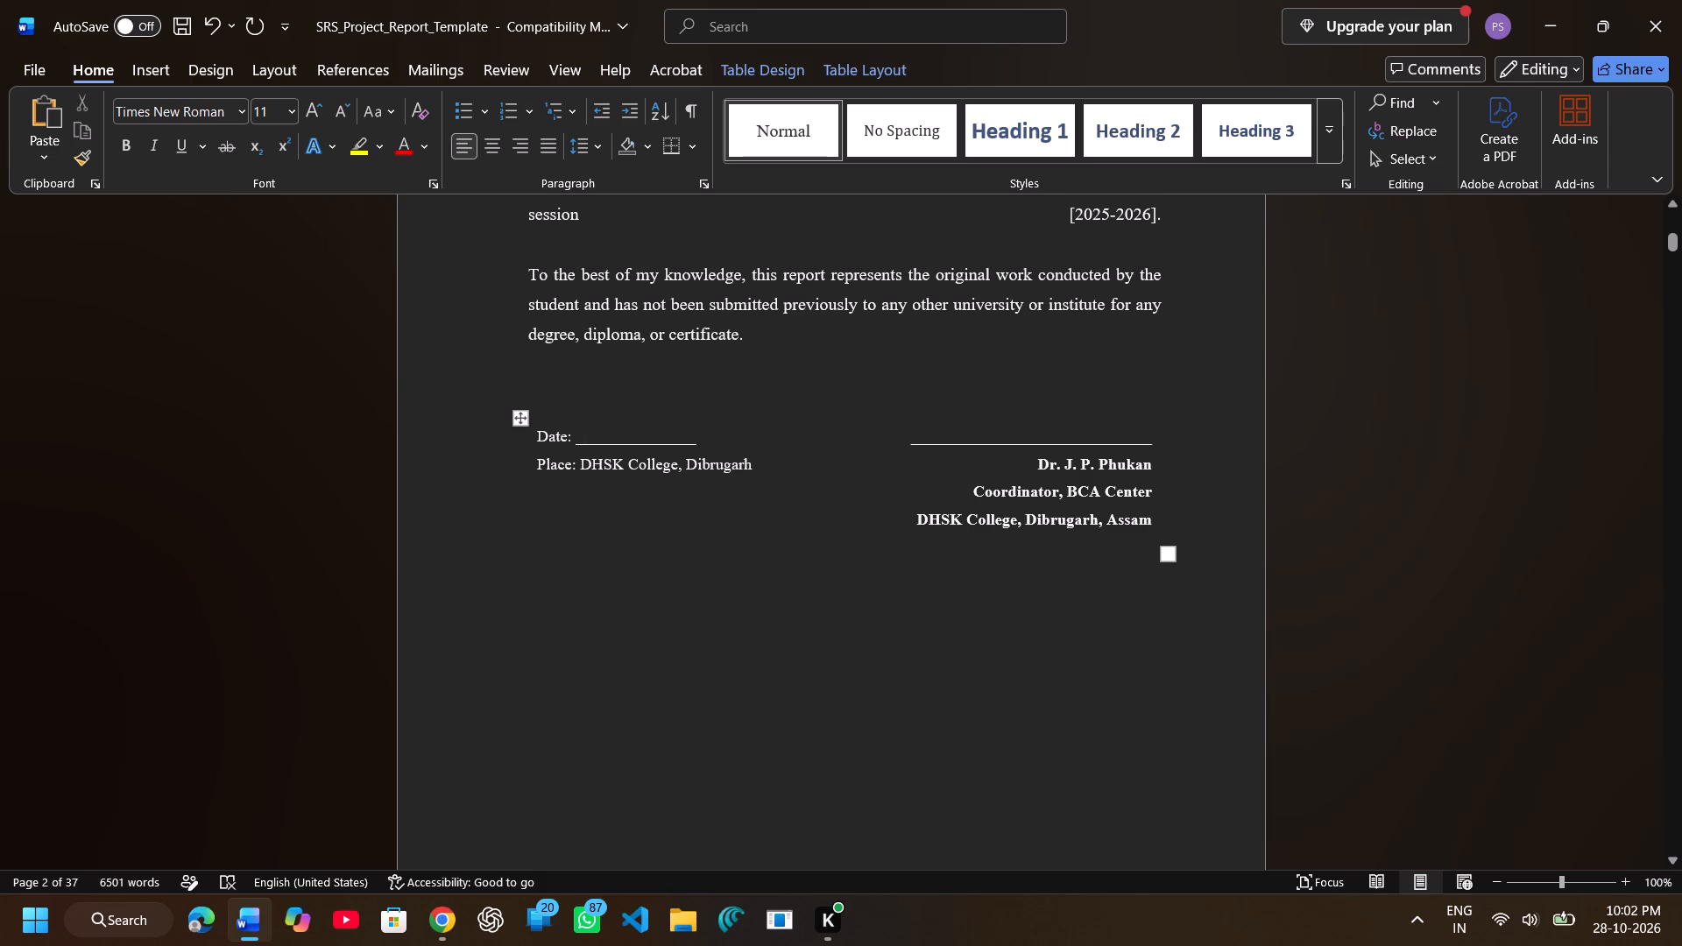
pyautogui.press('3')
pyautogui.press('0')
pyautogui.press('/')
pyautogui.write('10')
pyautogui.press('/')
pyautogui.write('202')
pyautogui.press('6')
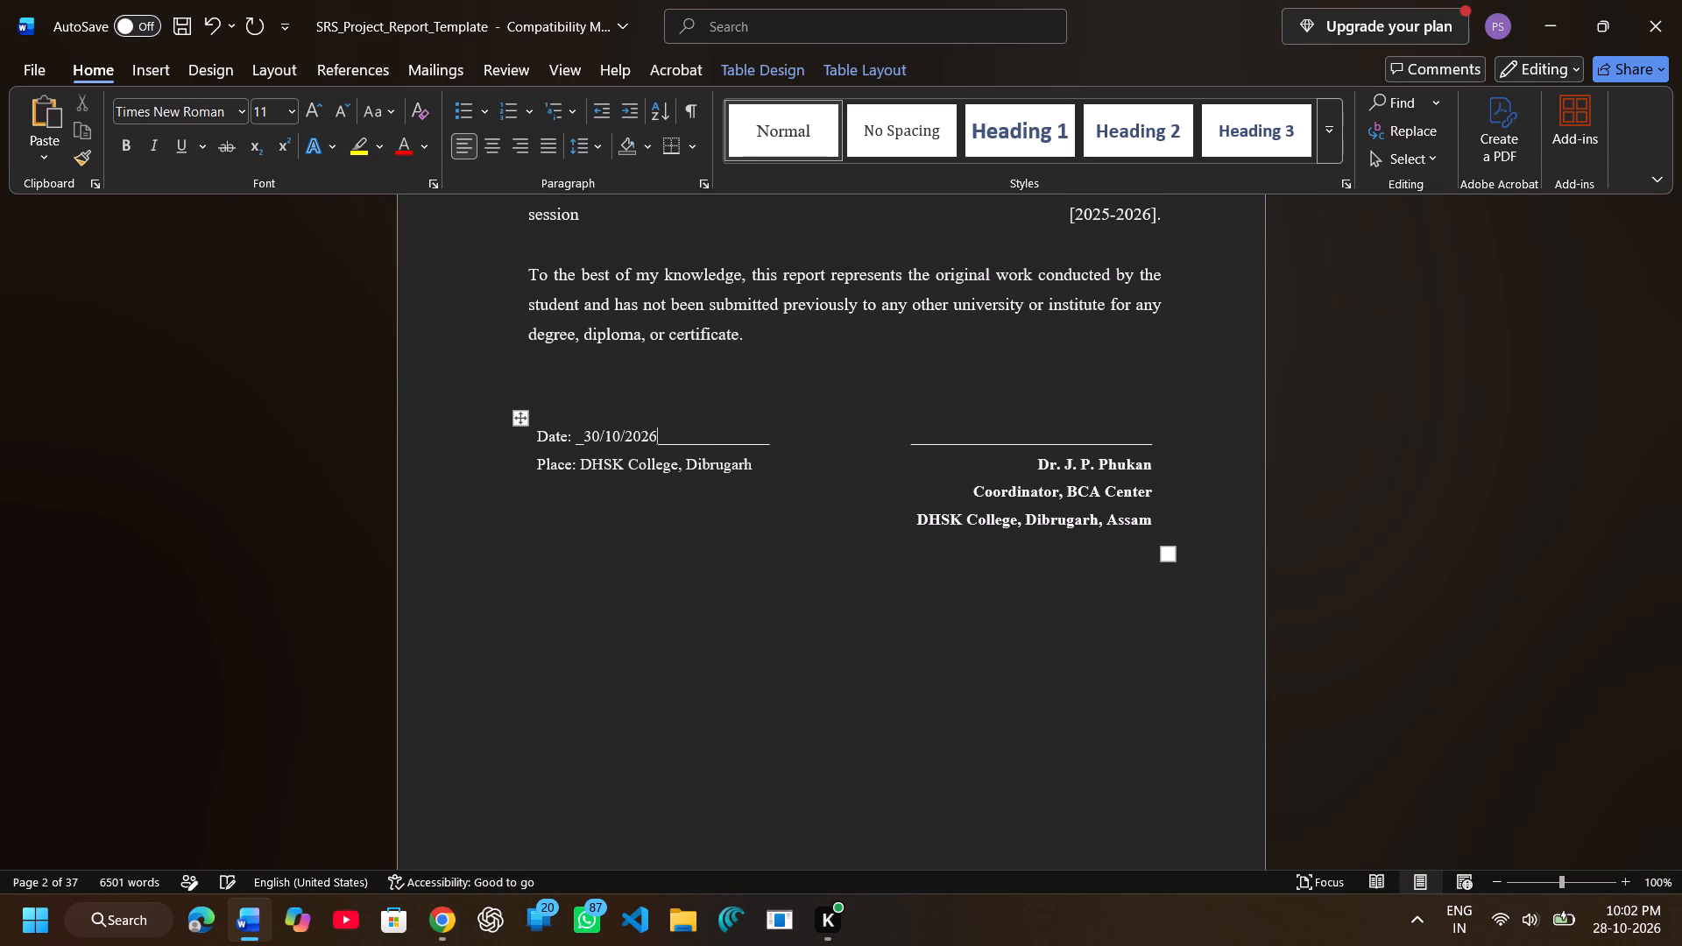
# Delete all the leftover underscores after the date on the certificate's Date line.
pyautogui.click(772, 443)
pyautogui.press('BackSpace')
pyautogui.press('BackSpace')
pyautogui.press('BackSpace')
pyautogui.press('BackSpace')
pyautogui.press('BackSpace')
pyautogui.press('BackSpace')
pyautogui.press('BackSpace')
pyautogui.press('BackSpace')
pyautogui.press('BackSpace')
pyautogui.press('BackSpace')
pyautogui.press('BackSpace')
pyautogui.press('BackSpace')
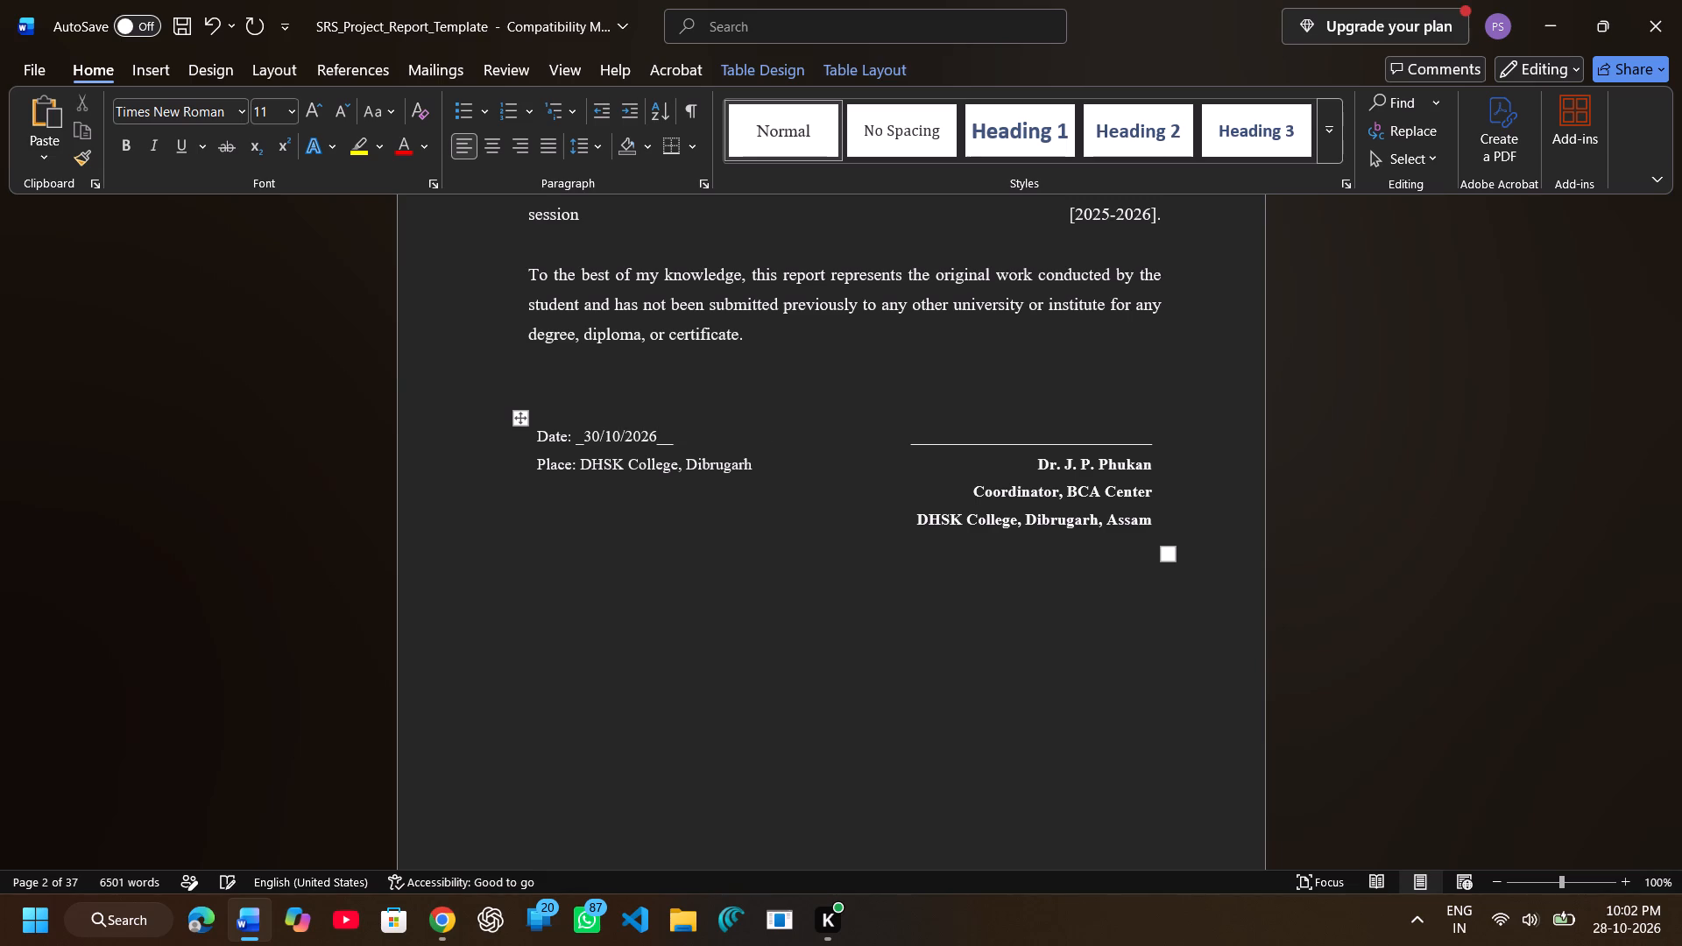
pyautogui.press('BackSpace')
pyautogui.press('BackSpace')
# Delete the leftover underscore in front of the date, keeping the space after "Date:".
pyautogui.press('Left')
pyautogui.press('Left')
pyautogui.press('Left')
pyautogui.press('Left')
pyautogui.press('Left')
pyautogui.press('Left')
pyautogui.press('Left')
pyautogui.press('Left')
pyautogui.press('Left')
pyautogui.press('Left')
pyautogui.press('BackSpace')
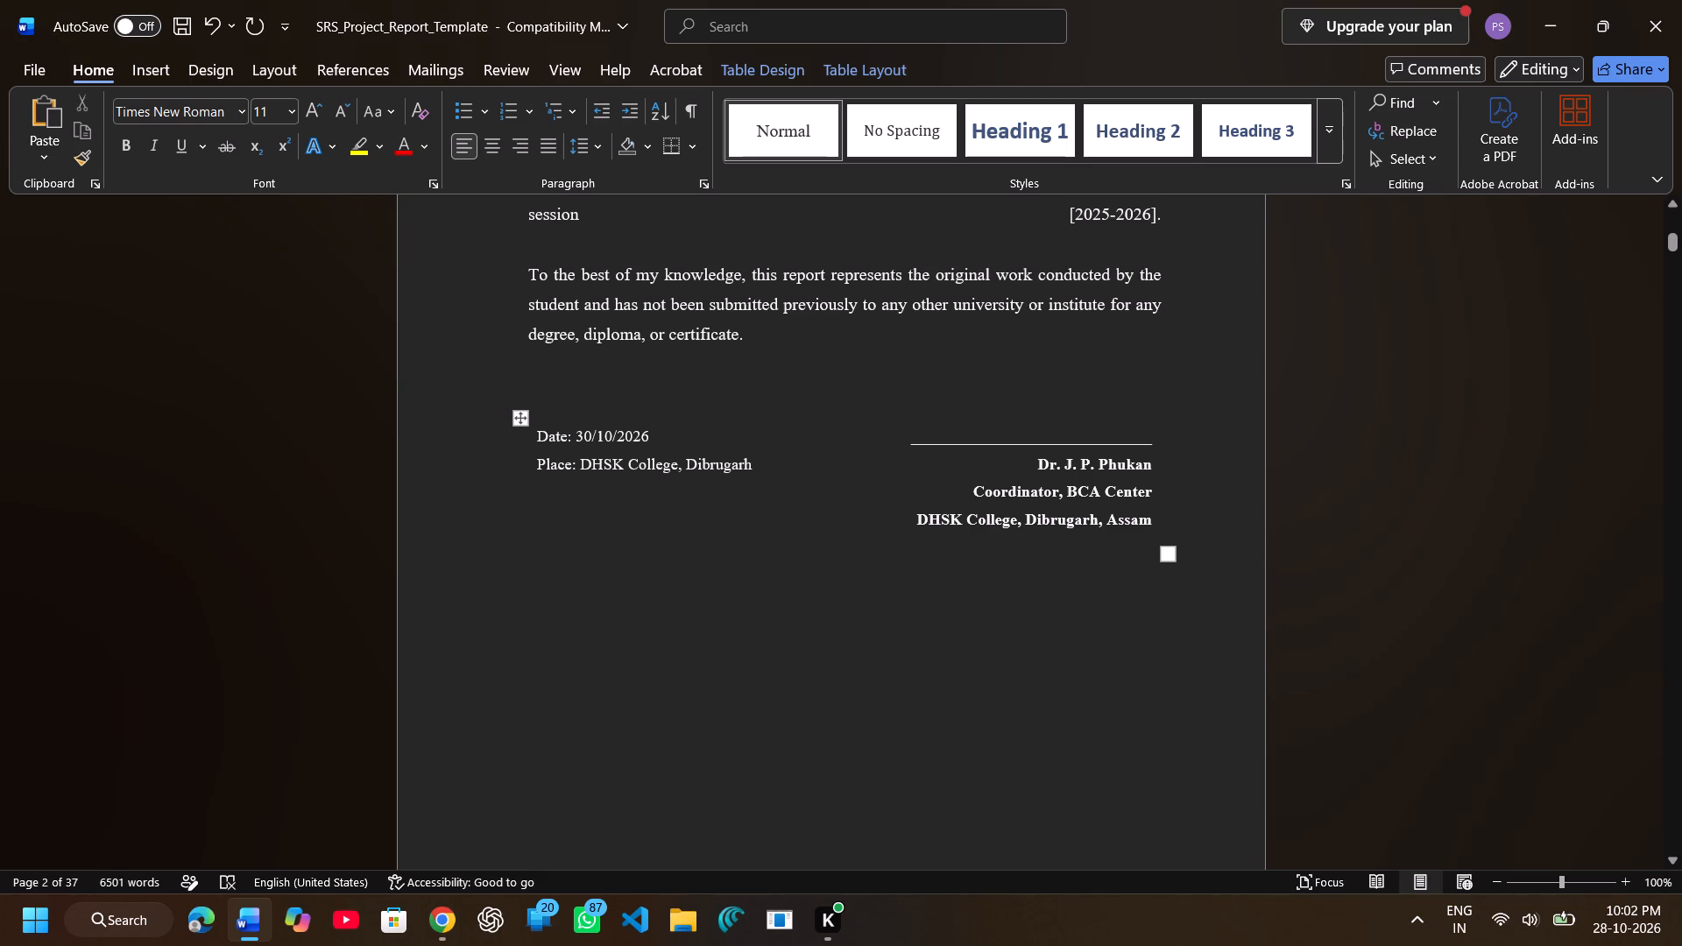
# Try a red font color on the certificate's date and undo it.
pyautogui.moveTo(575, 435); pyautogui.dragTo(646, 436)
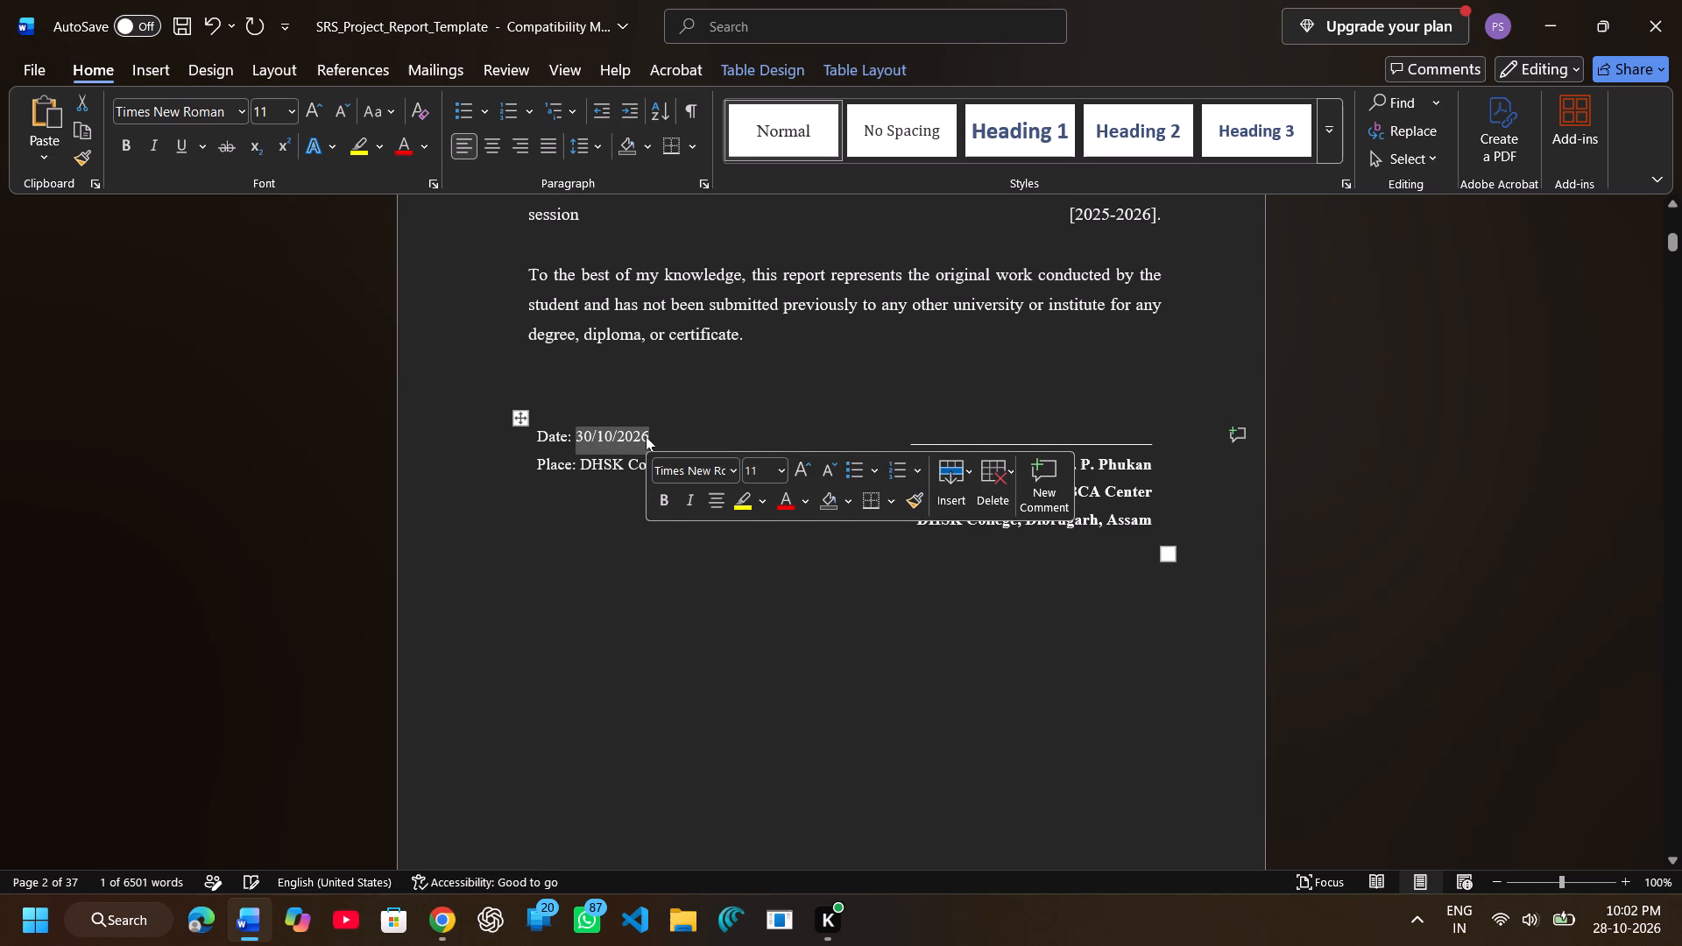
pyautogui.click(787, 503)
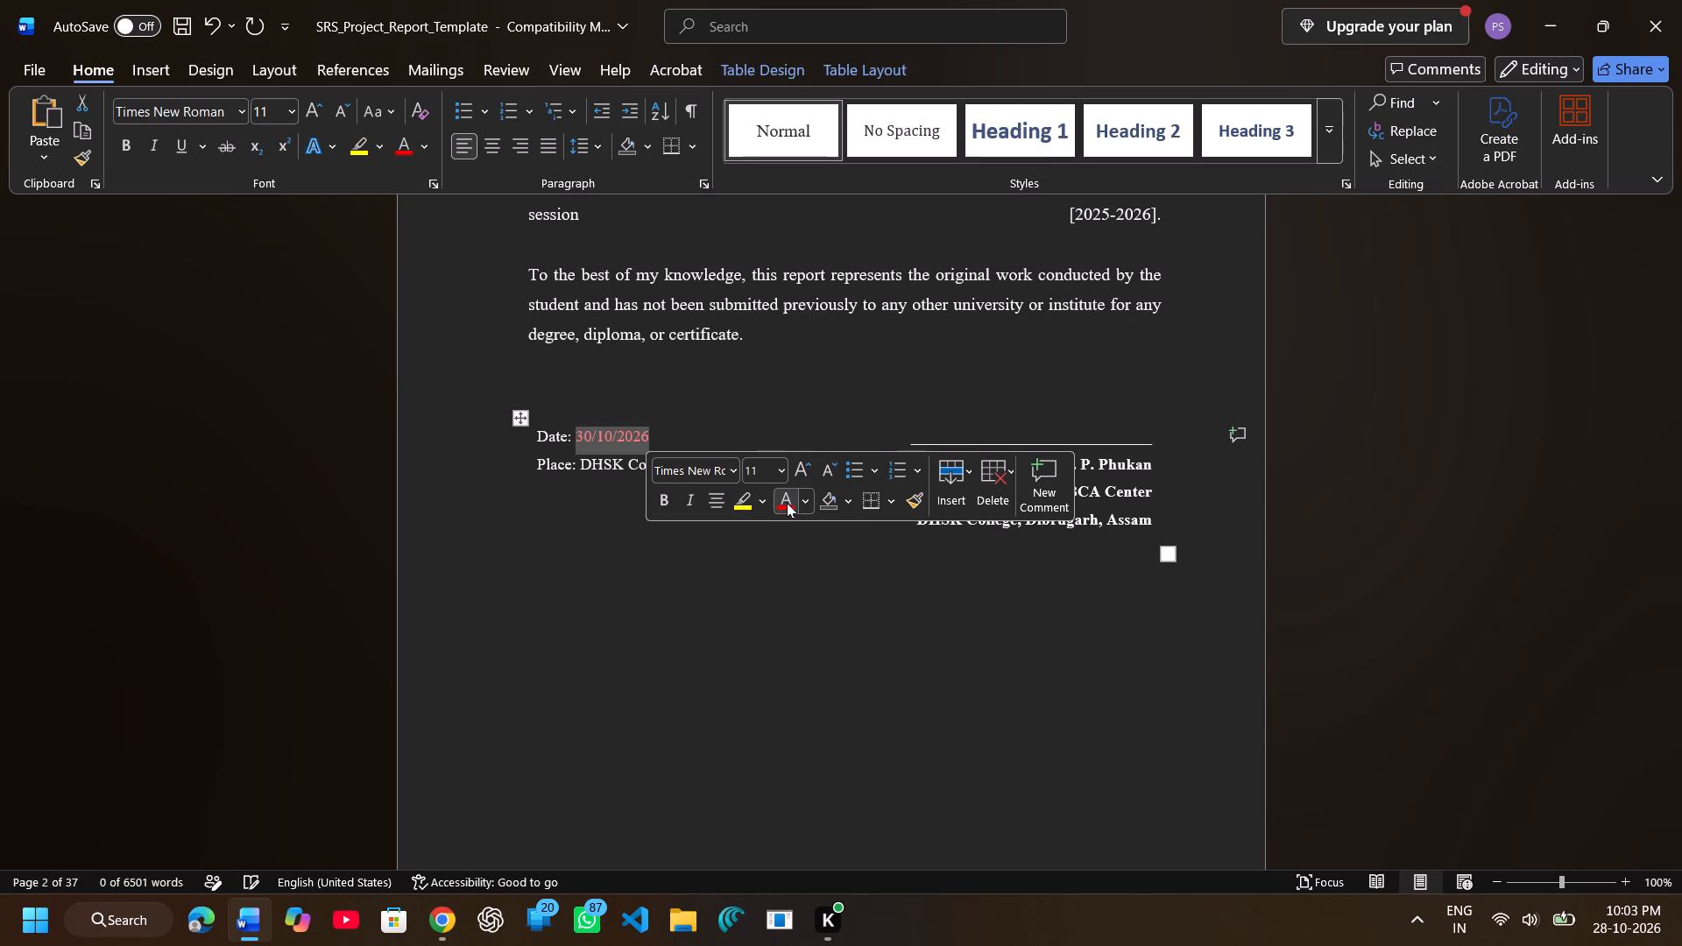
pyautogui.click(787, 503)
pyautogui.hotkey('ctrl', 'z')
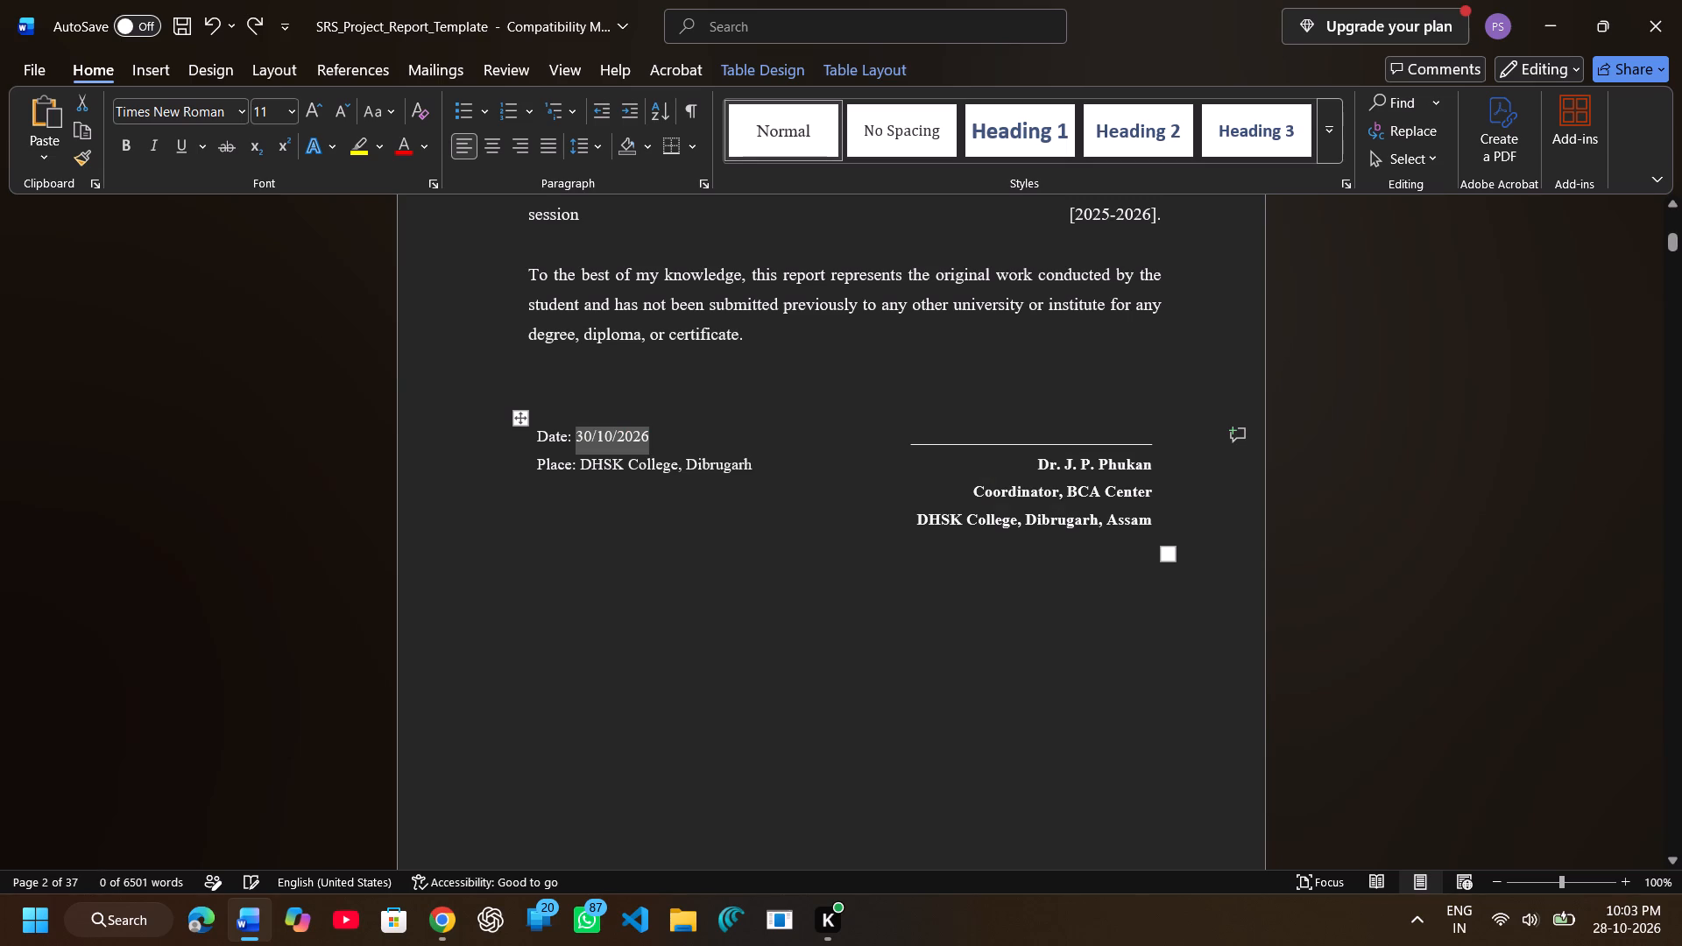
# Apply a gray text highlight to the date 30/10/2026 in the coordinator's certificate.
pyautogui.rightClick(635, 448)
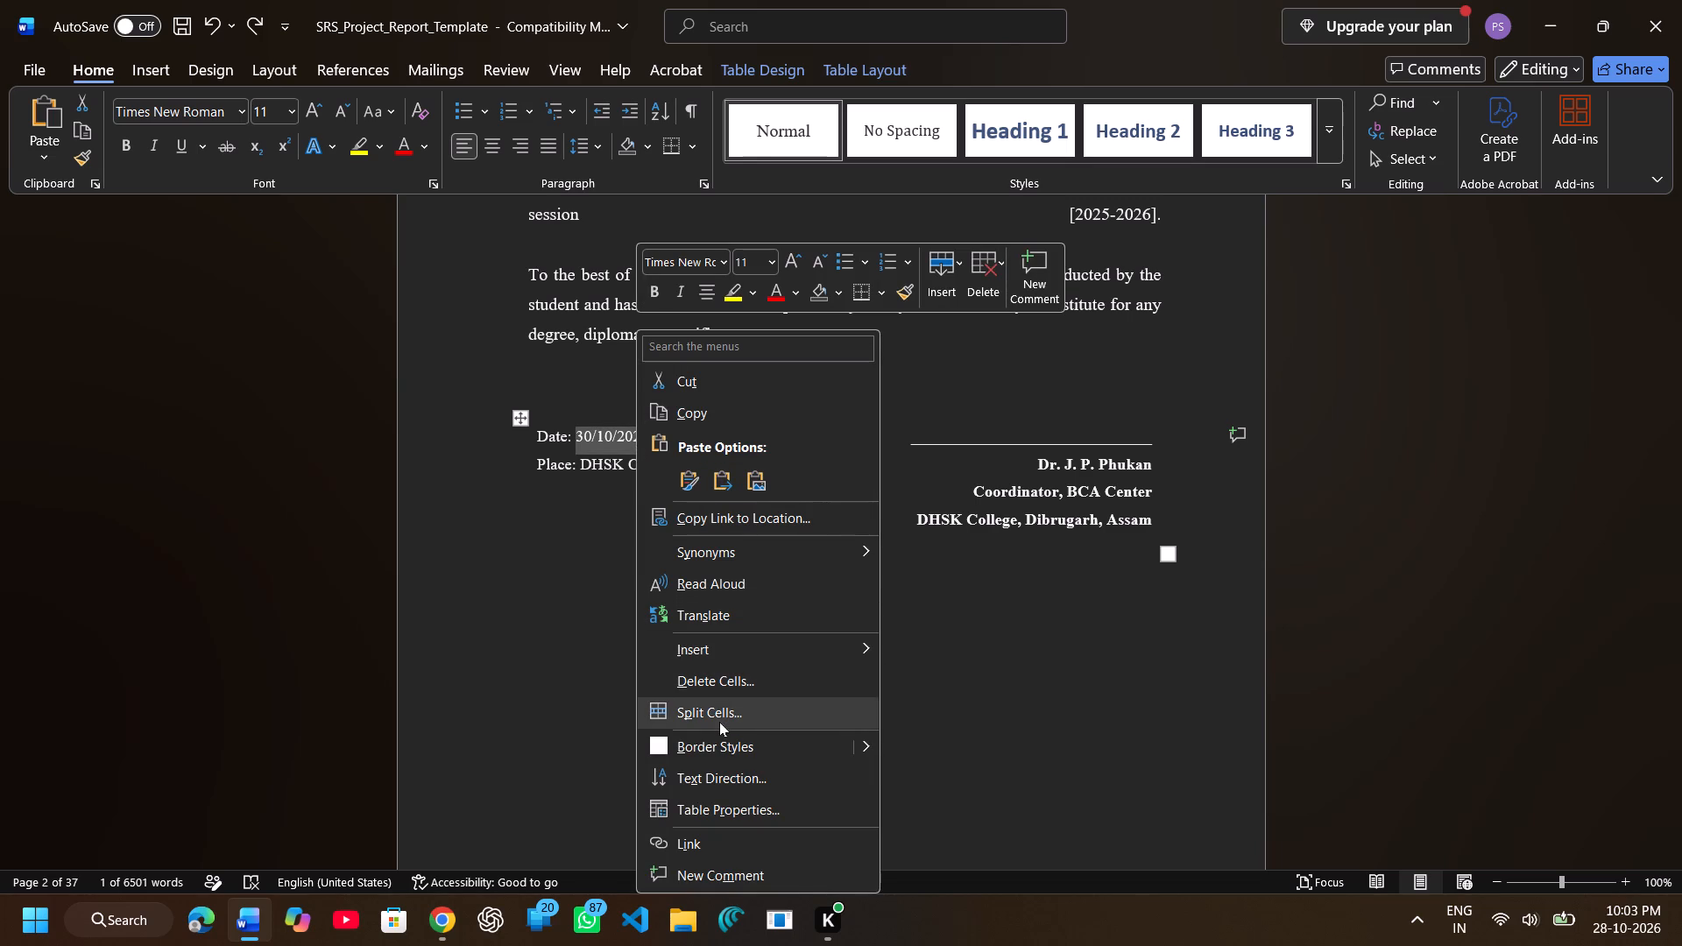
pyautogui.scroll(-1, 719, 722)
pyautogui.click(746, 293)
pyautogui.click(832, 433)
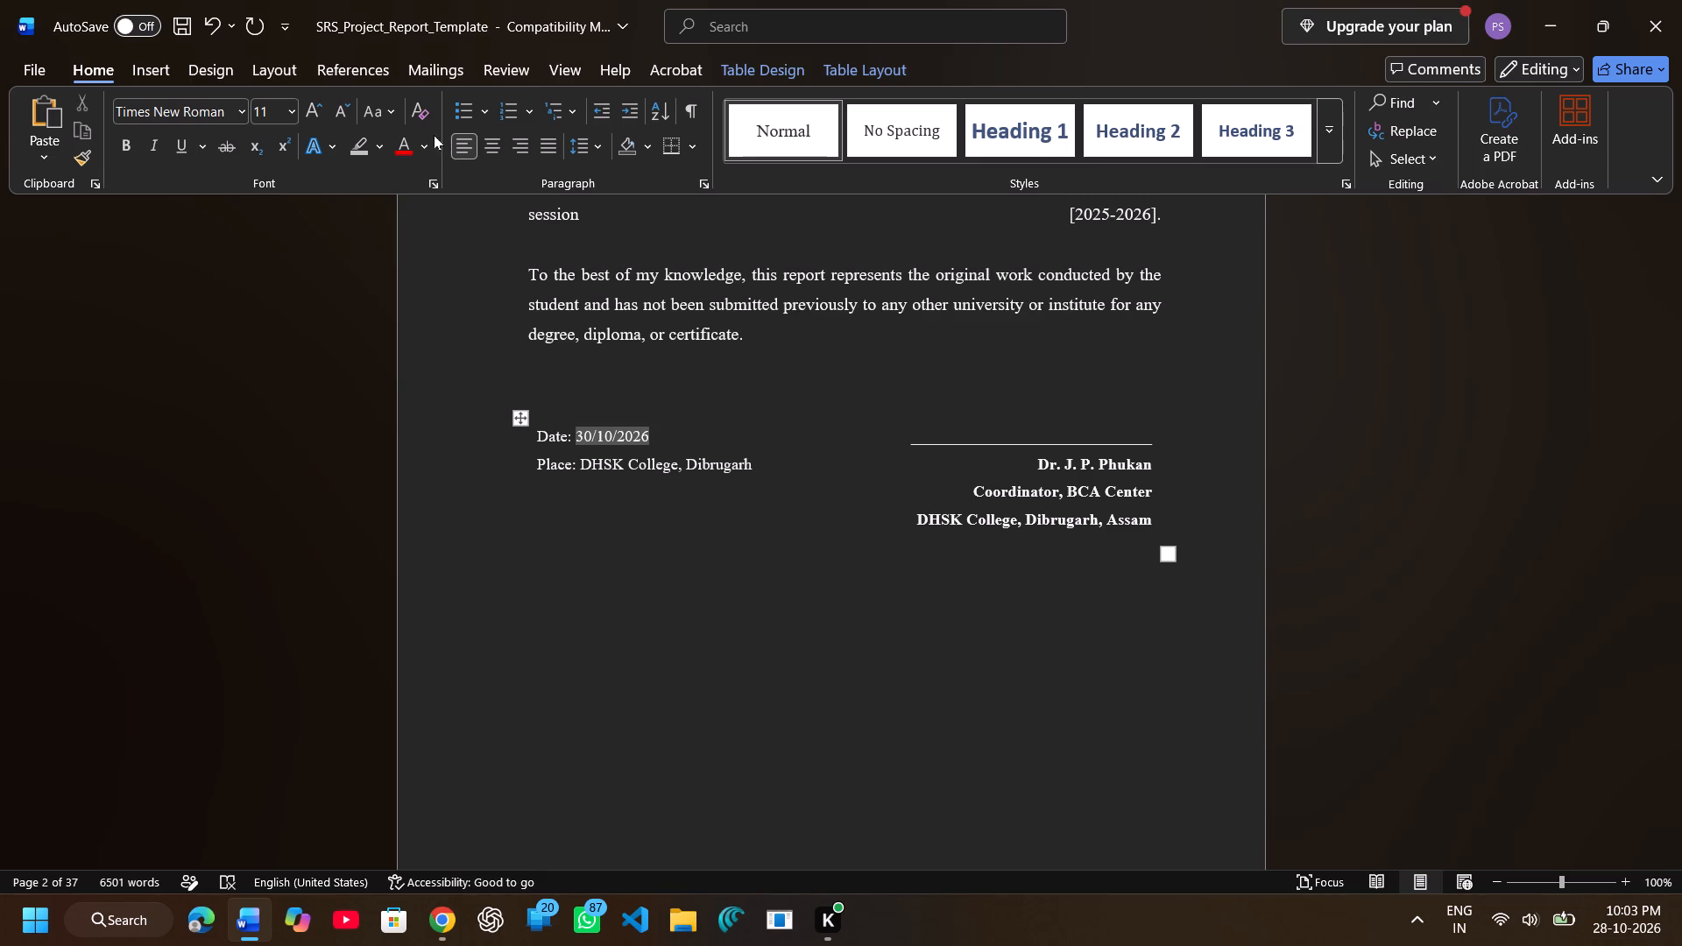
# Underline the date 30/10/2026 on the certificate's Date line and deselect it.
pyautogui.click(187, 145)
pyautogui.click(187, 145)
pyautogui.click(576, 434)
pyautogui.moveTo(576, 434); pyautogui.dragTo(651, 441)
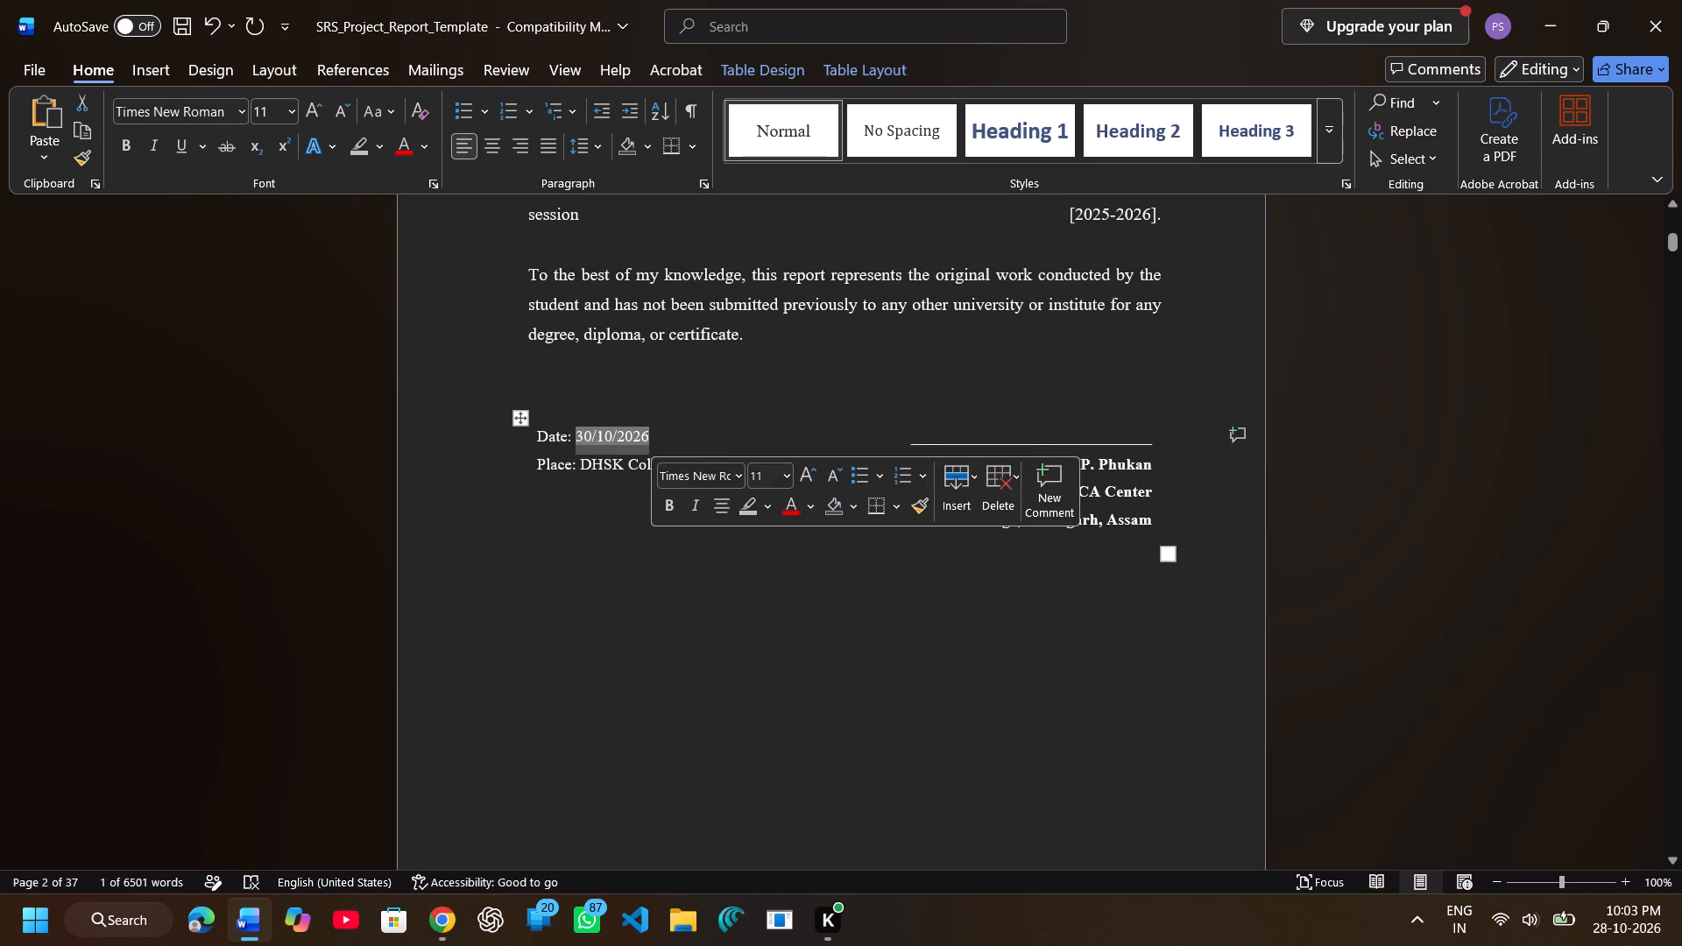
pyautogui.click(177, 144)
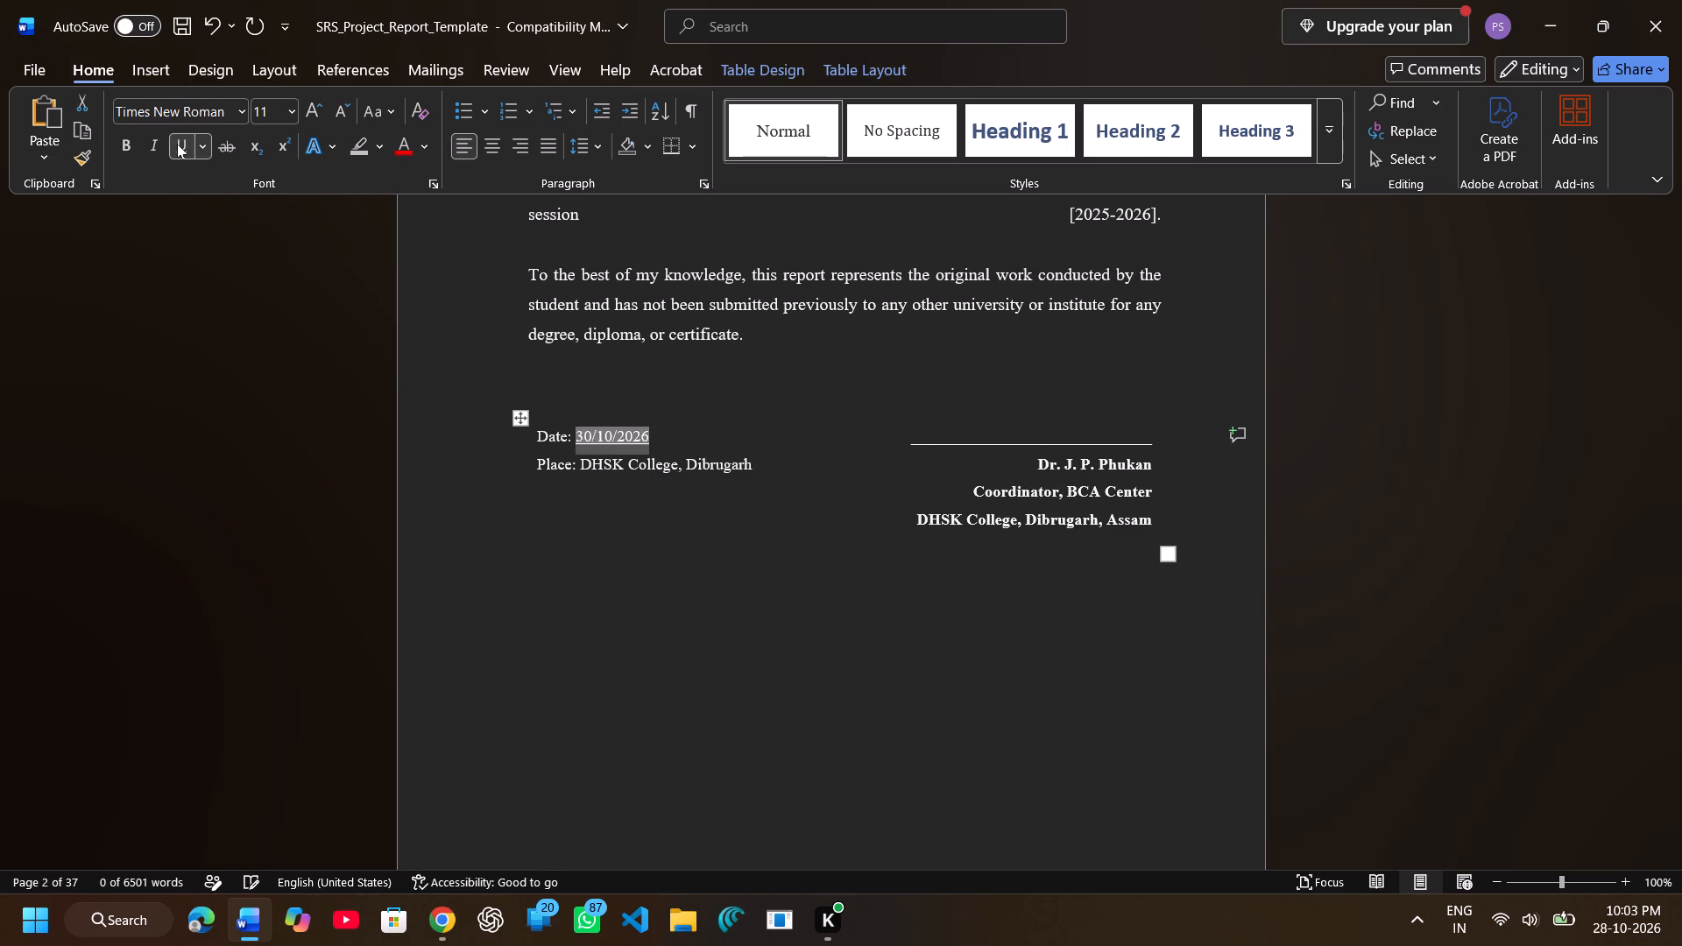
pyautogui.click(289, 342)
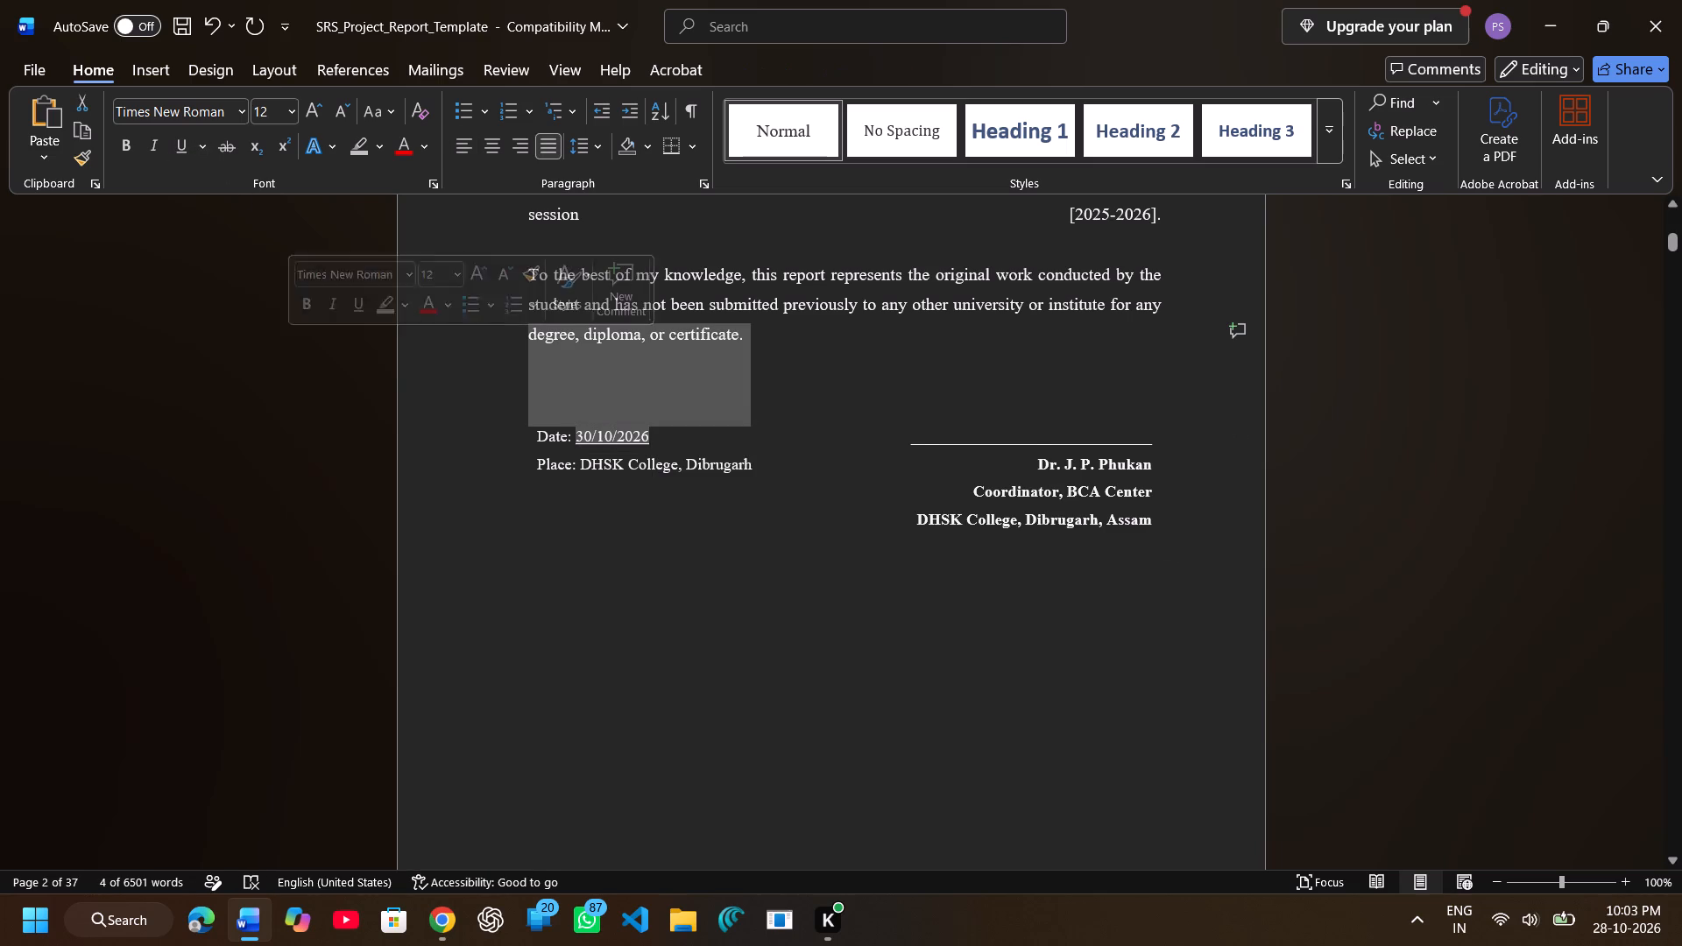
pyautogui.click(406, 522)
pyautogui.click(576, 589)
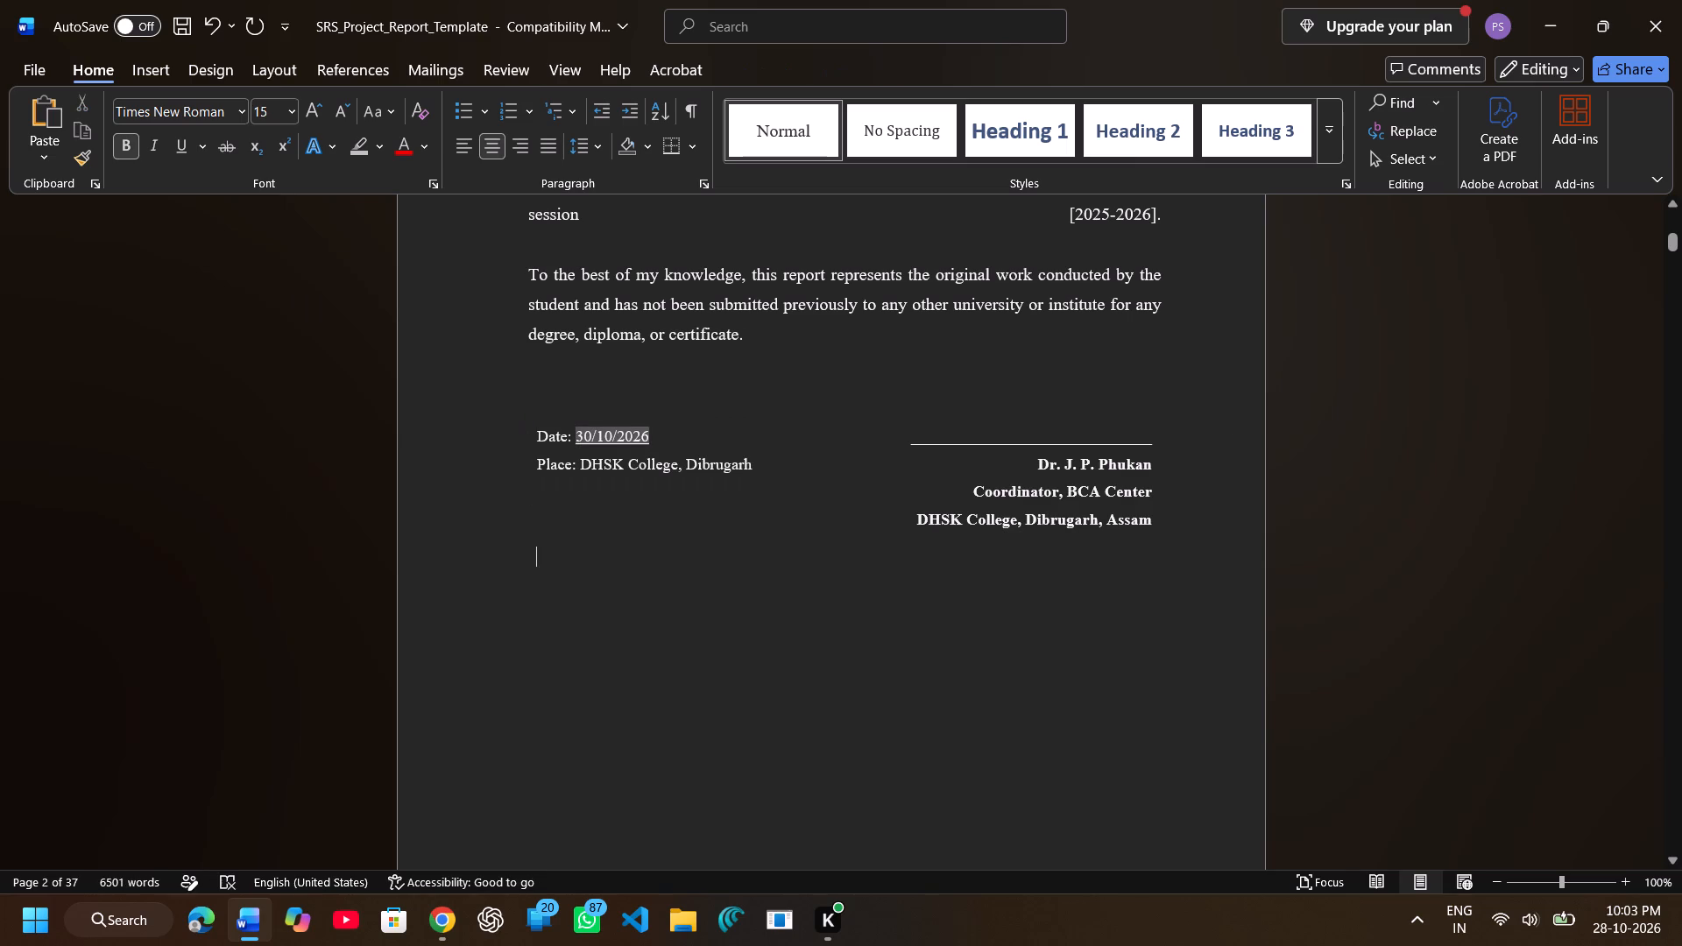
pyautogui.click(709, 582)
# Apply the current highlight color to the whole cell holding the Date and Place lines.
pyautogui.doubleClick(615, 427)
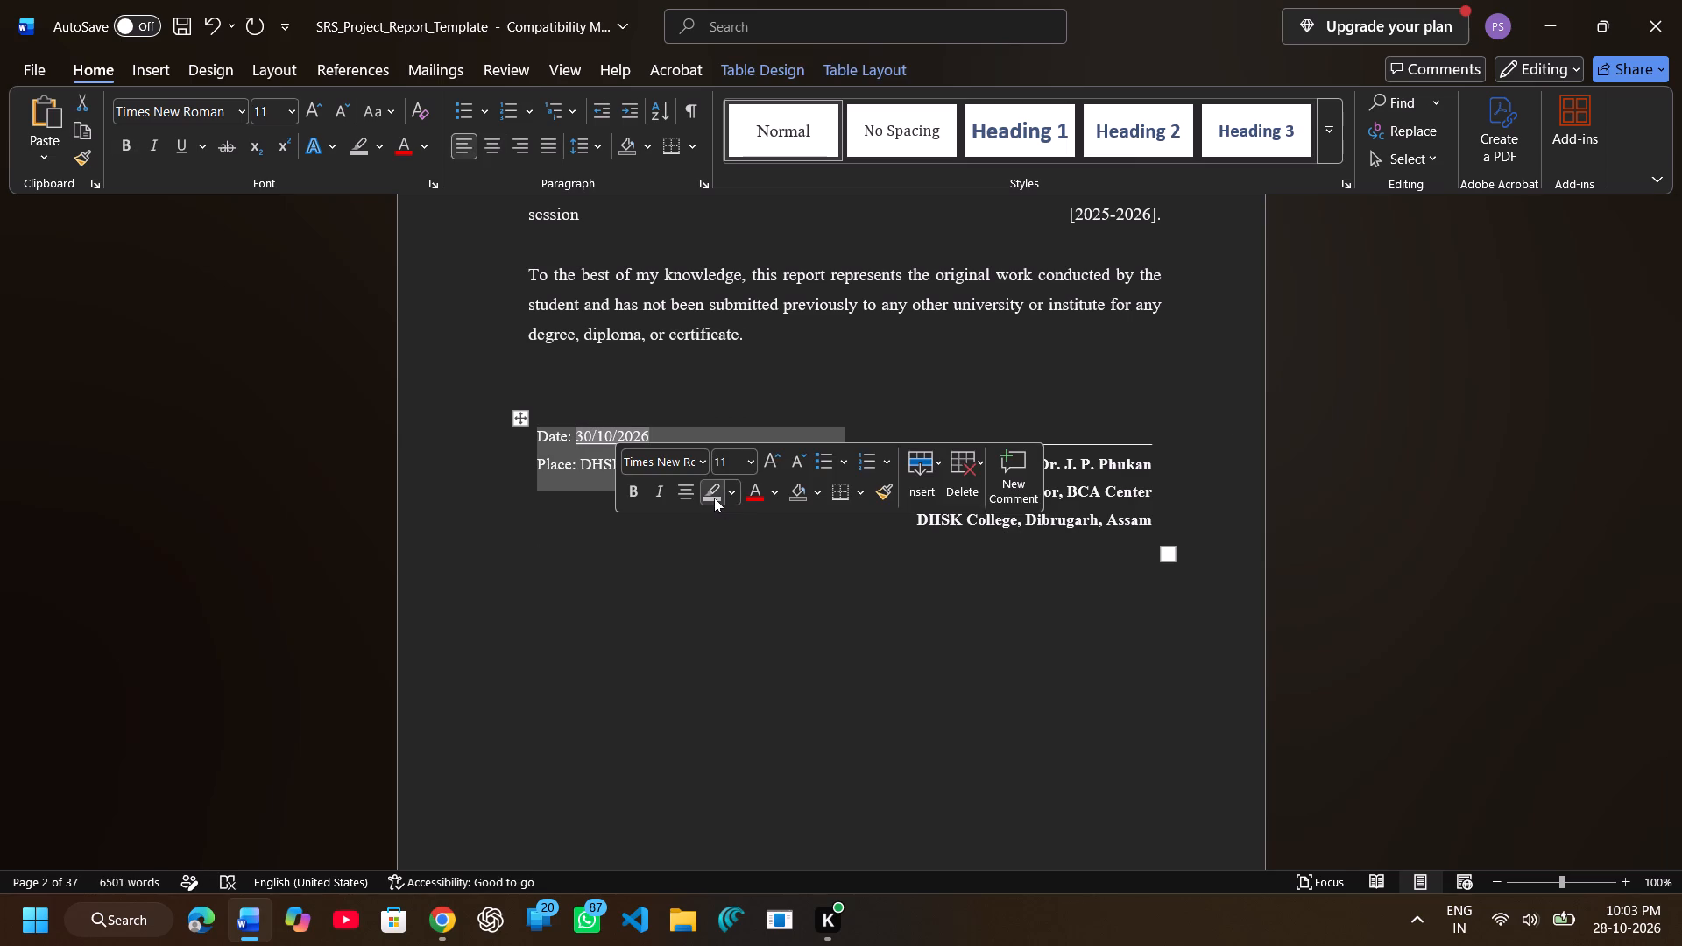
pyautogui.click(714, 498)
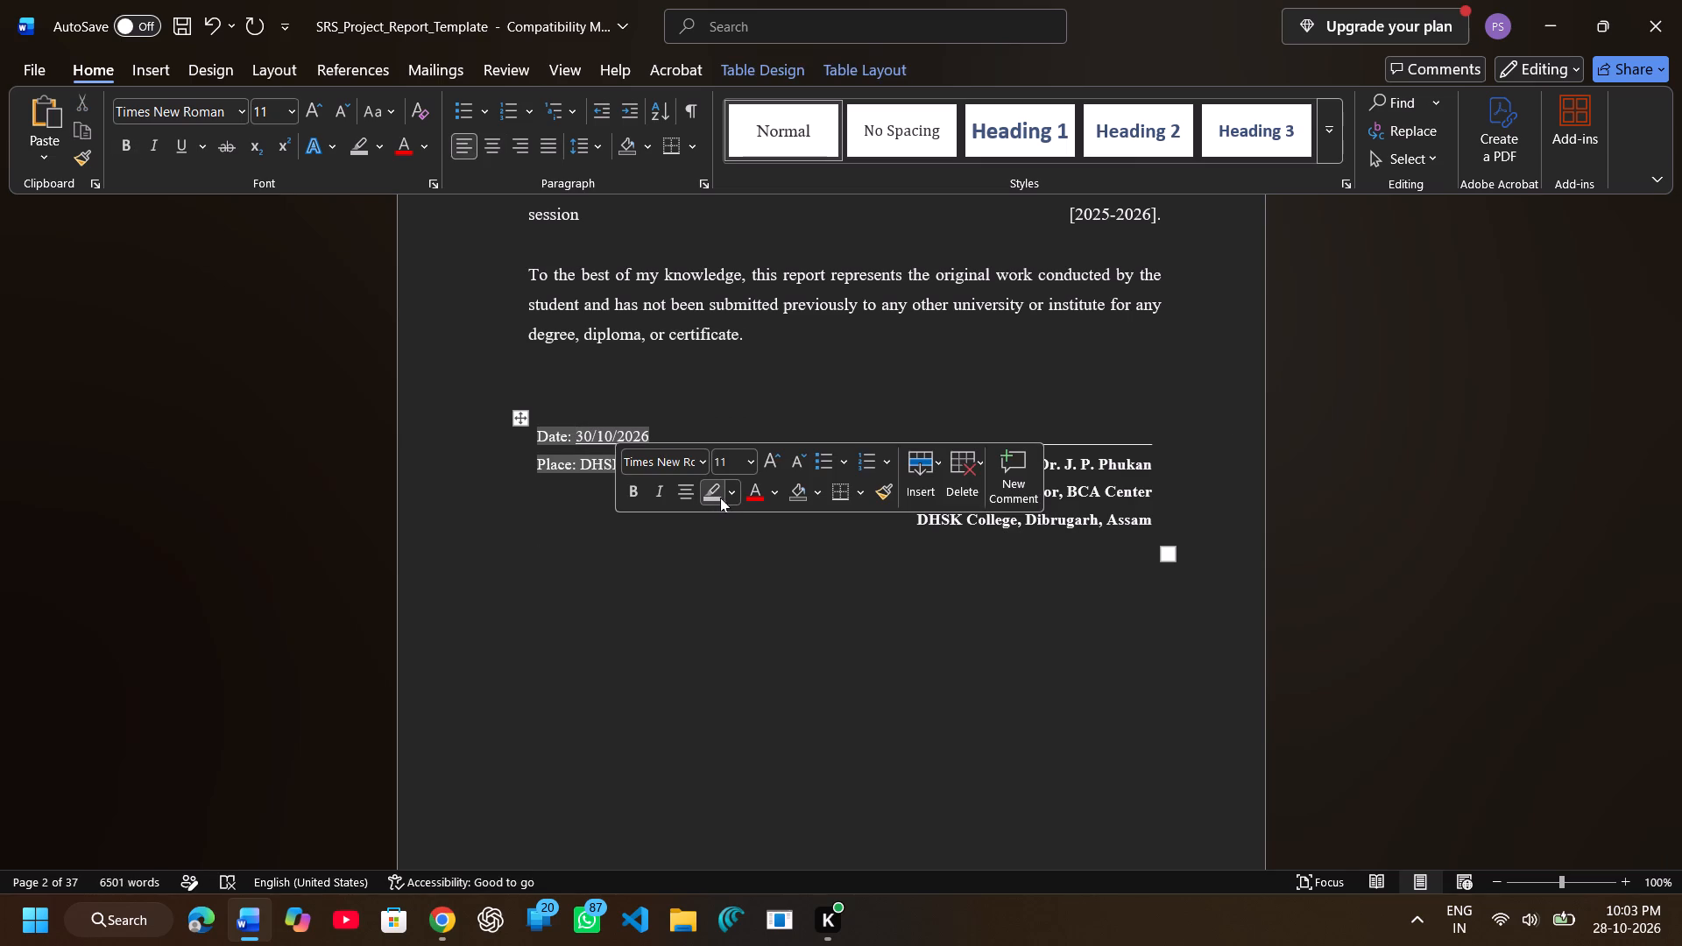
pyautogui.click(712, 611)
# Remove the text highlight from the Date line and most of the Place line in the coordinator's certificate.
pyautogui.moveTo(597, 425); pyautogui.dragTo(611, 444)
pyautogui.doubleClick(577, 449)
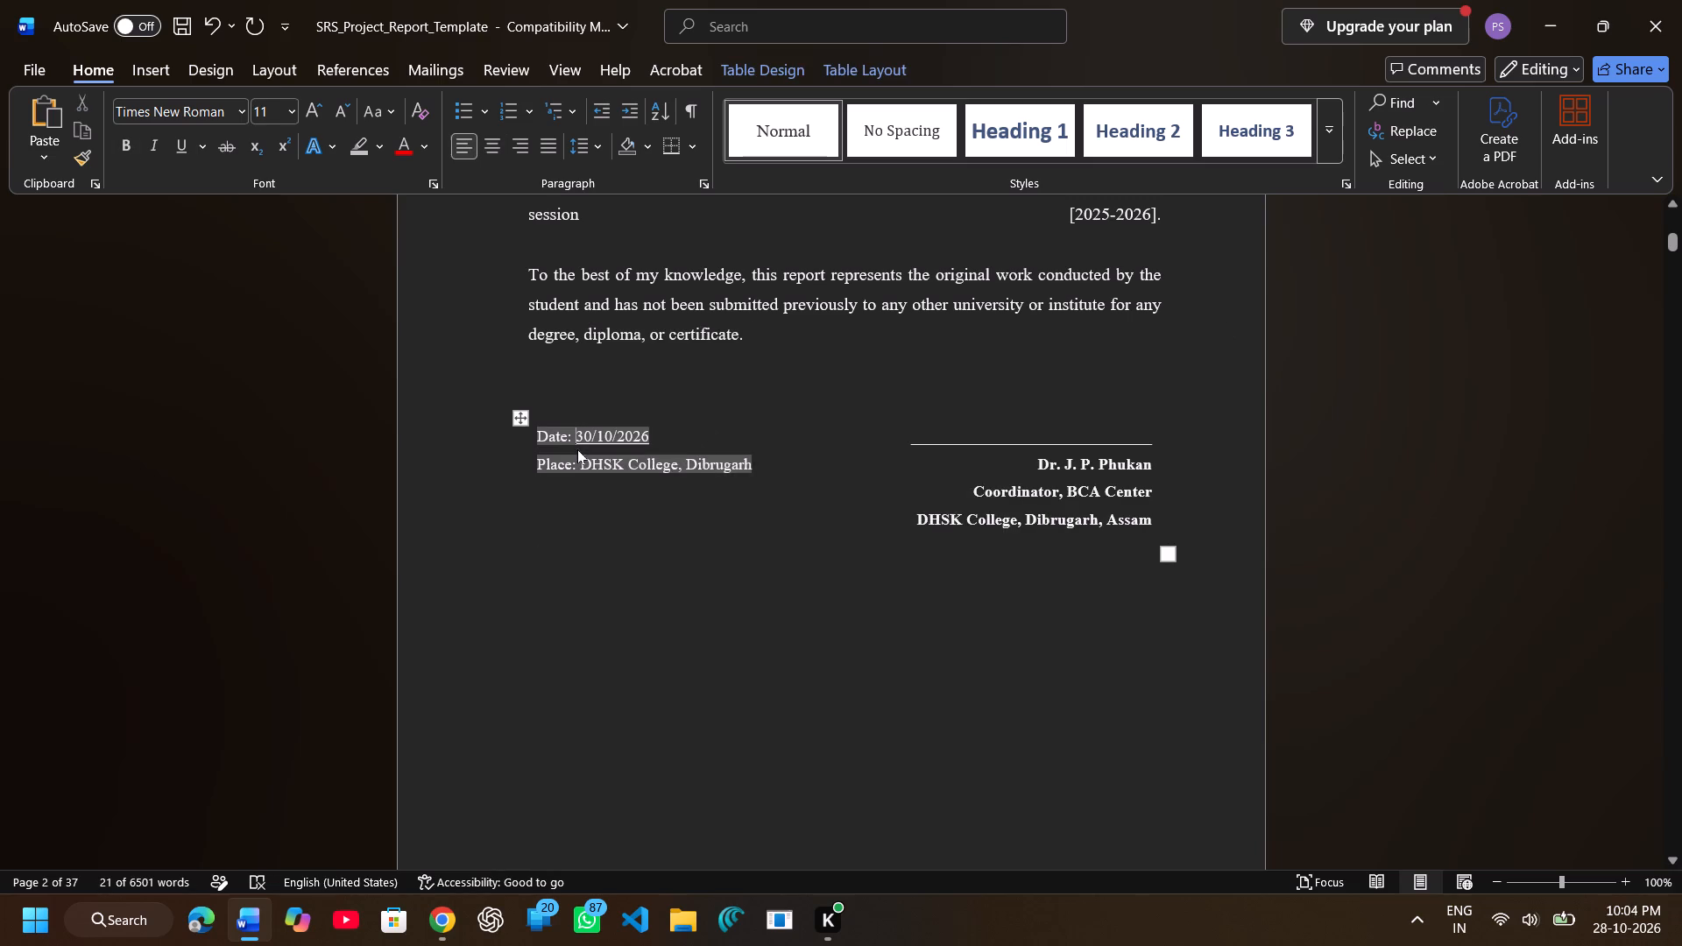
pyautogui.moveTo(541, 442); pyautogui.dragTo(603, 455)
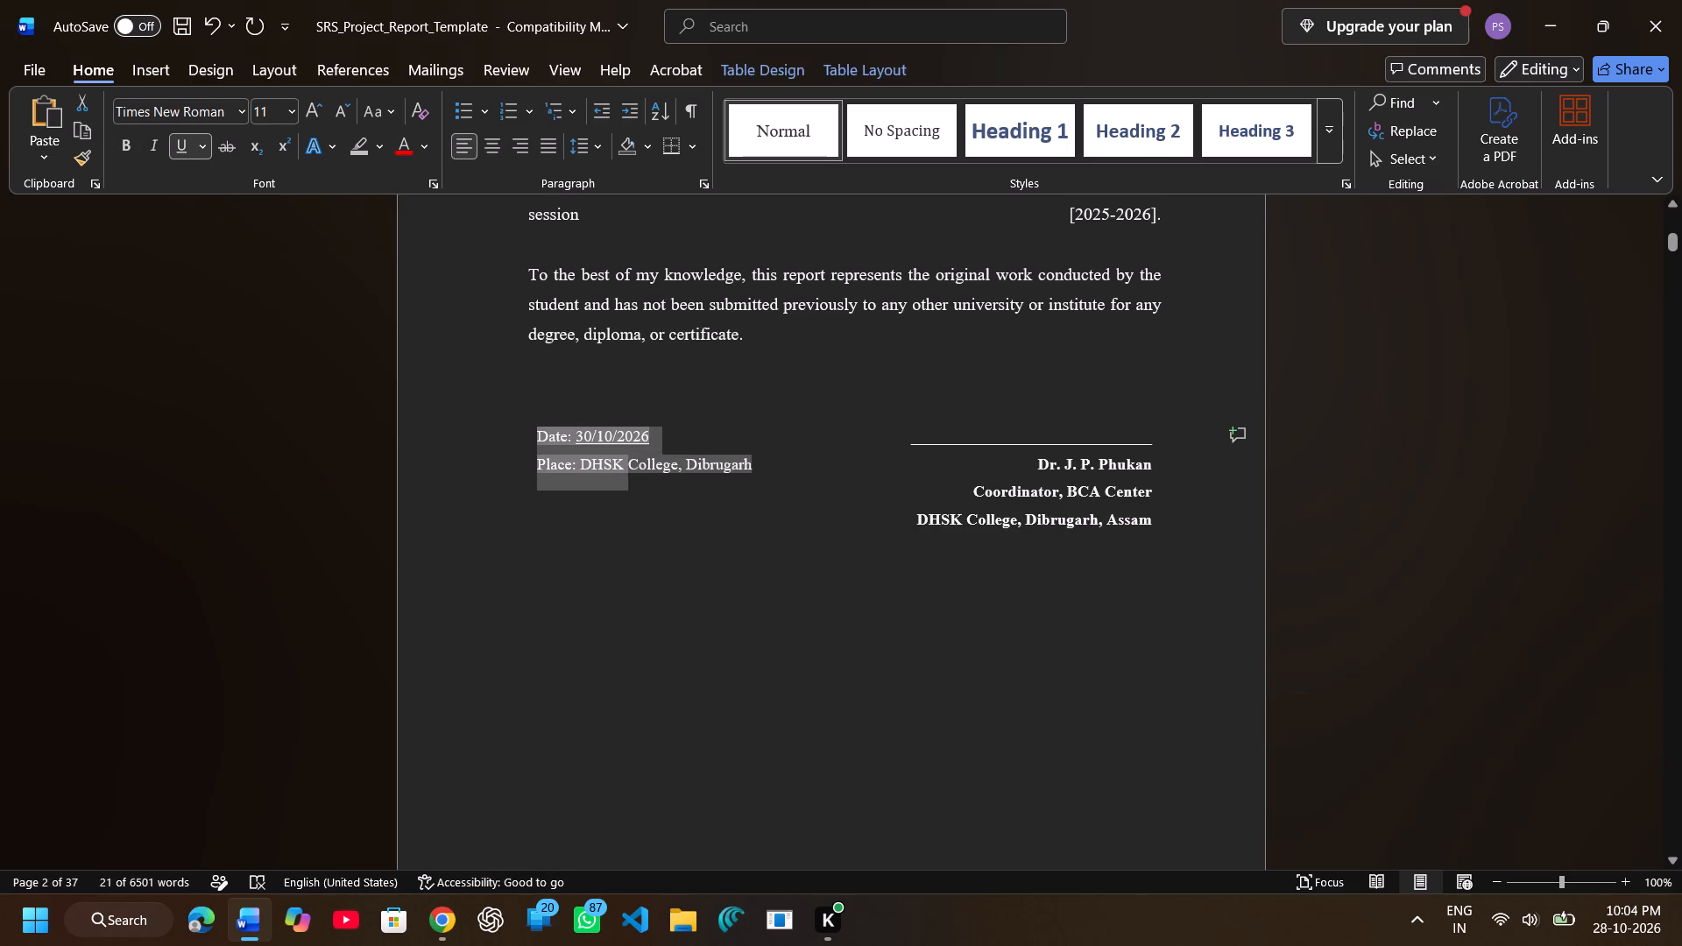
pyautogui.moveTo(603, 455); pyautogui.dragTo(680, 467)
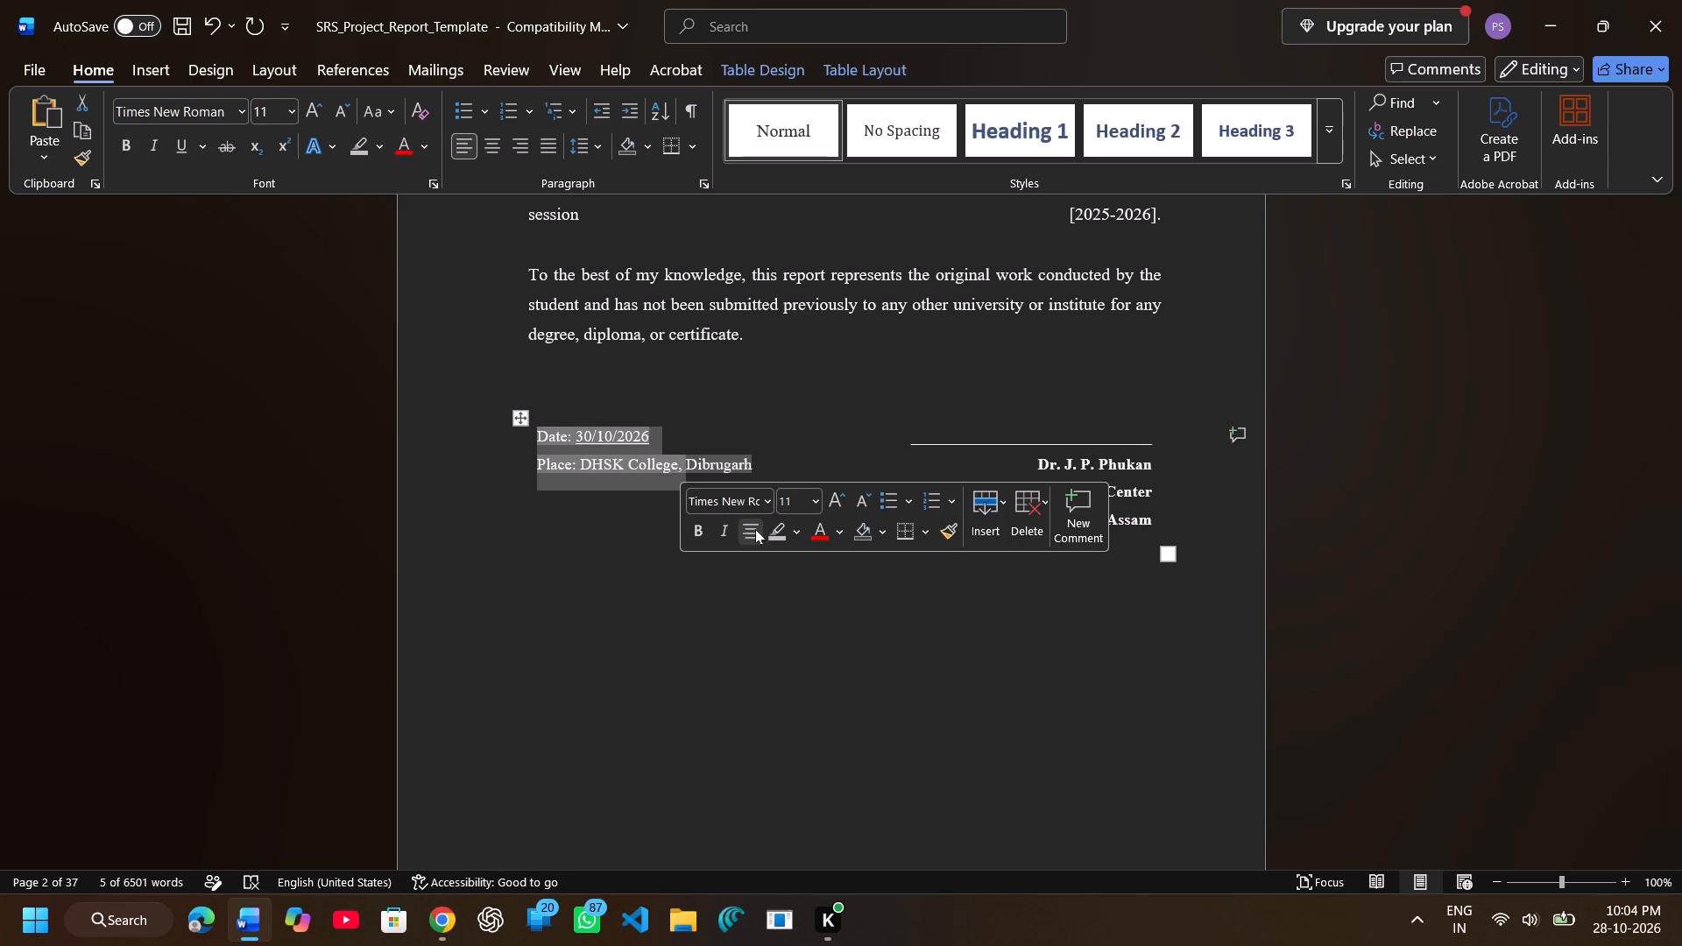
pyautogui.click(795, 533)
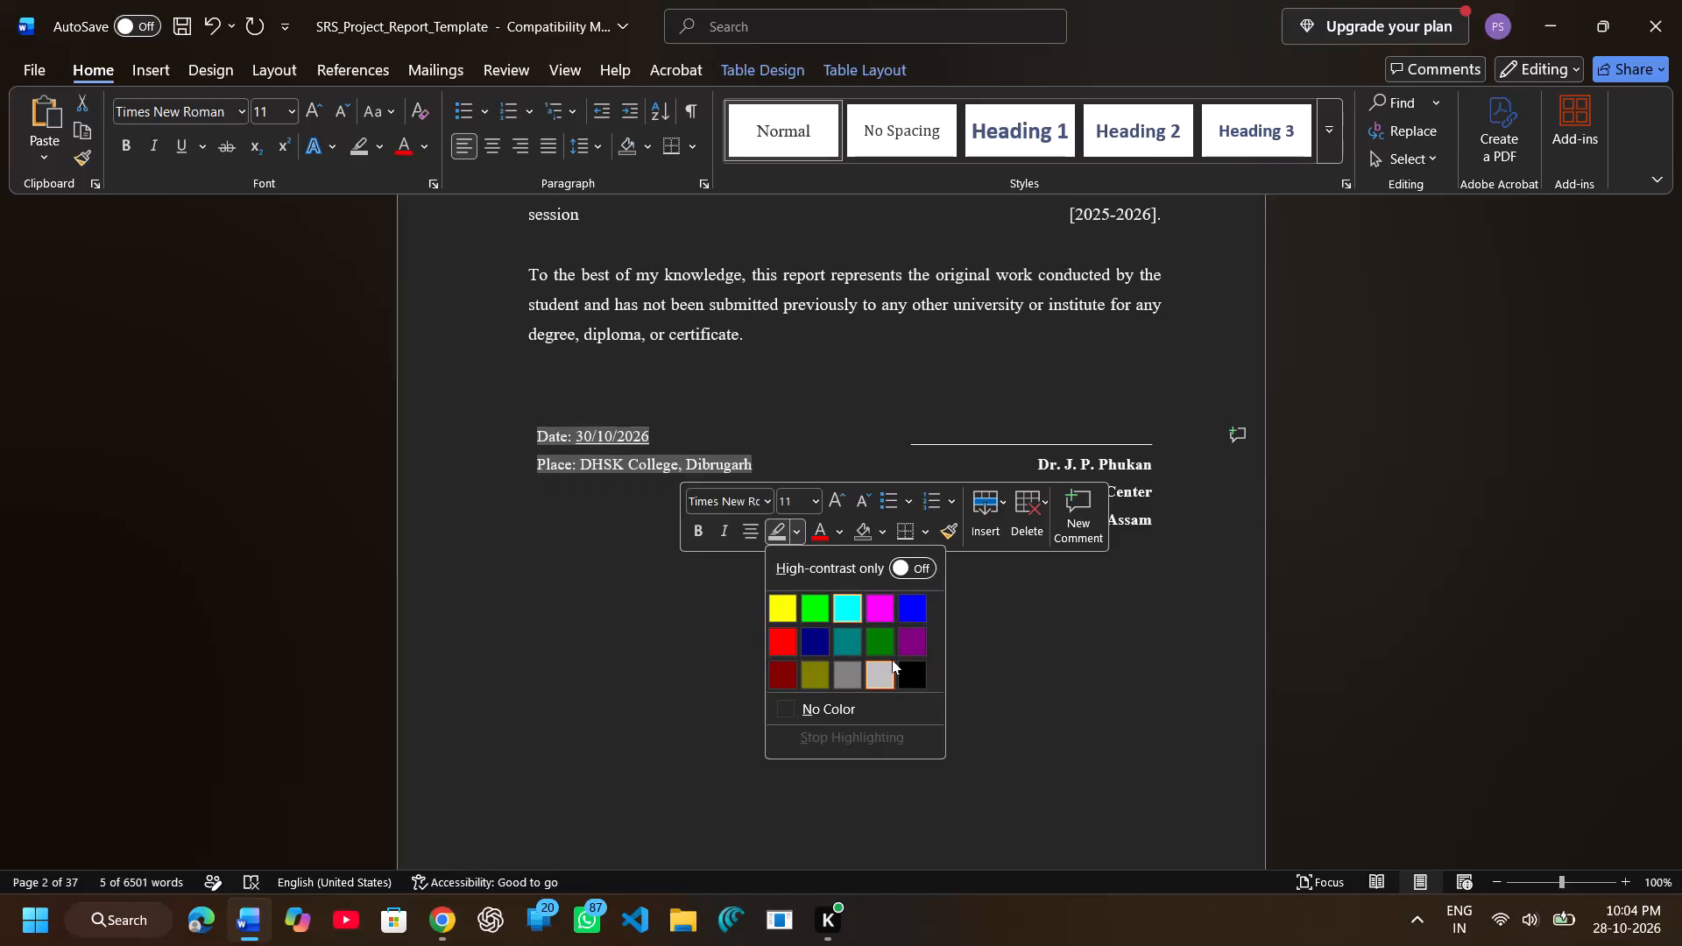
pyautogui.click(871, 704)
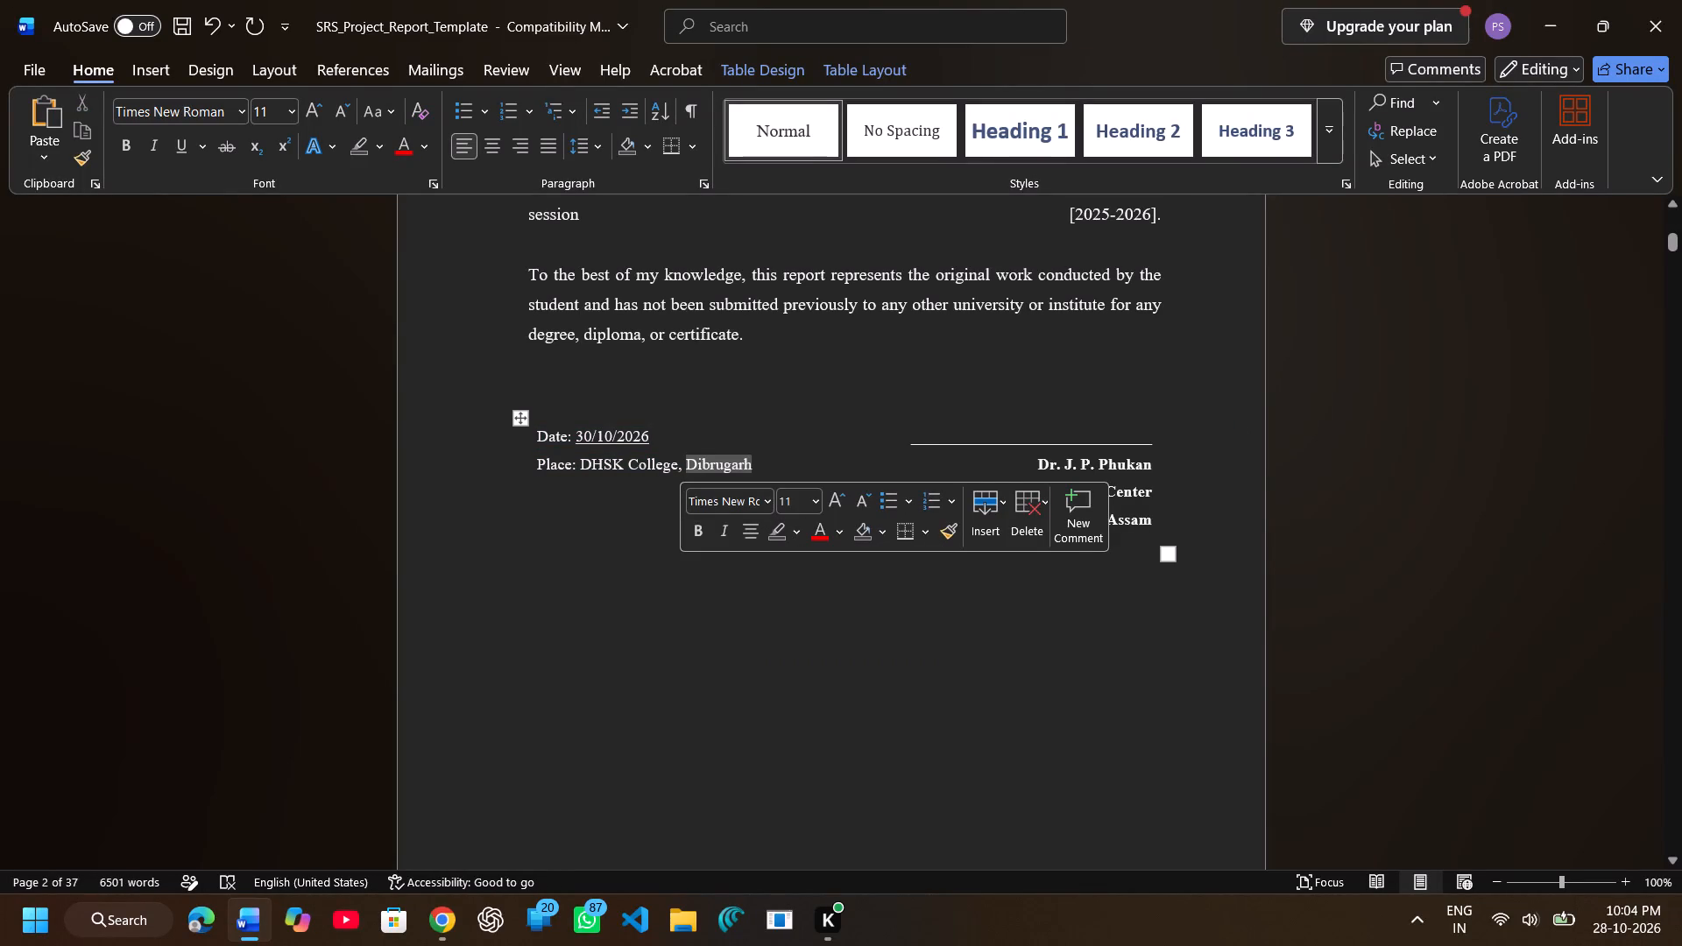
# Clear the remaining text highlight from the word Dibrugarh on the coordinator's certificate's Place line and deselect it.
pyautogui.moveTo(731, 654); pyautogui.dragTo(703, 427)
pyautogui.click(693, 454)
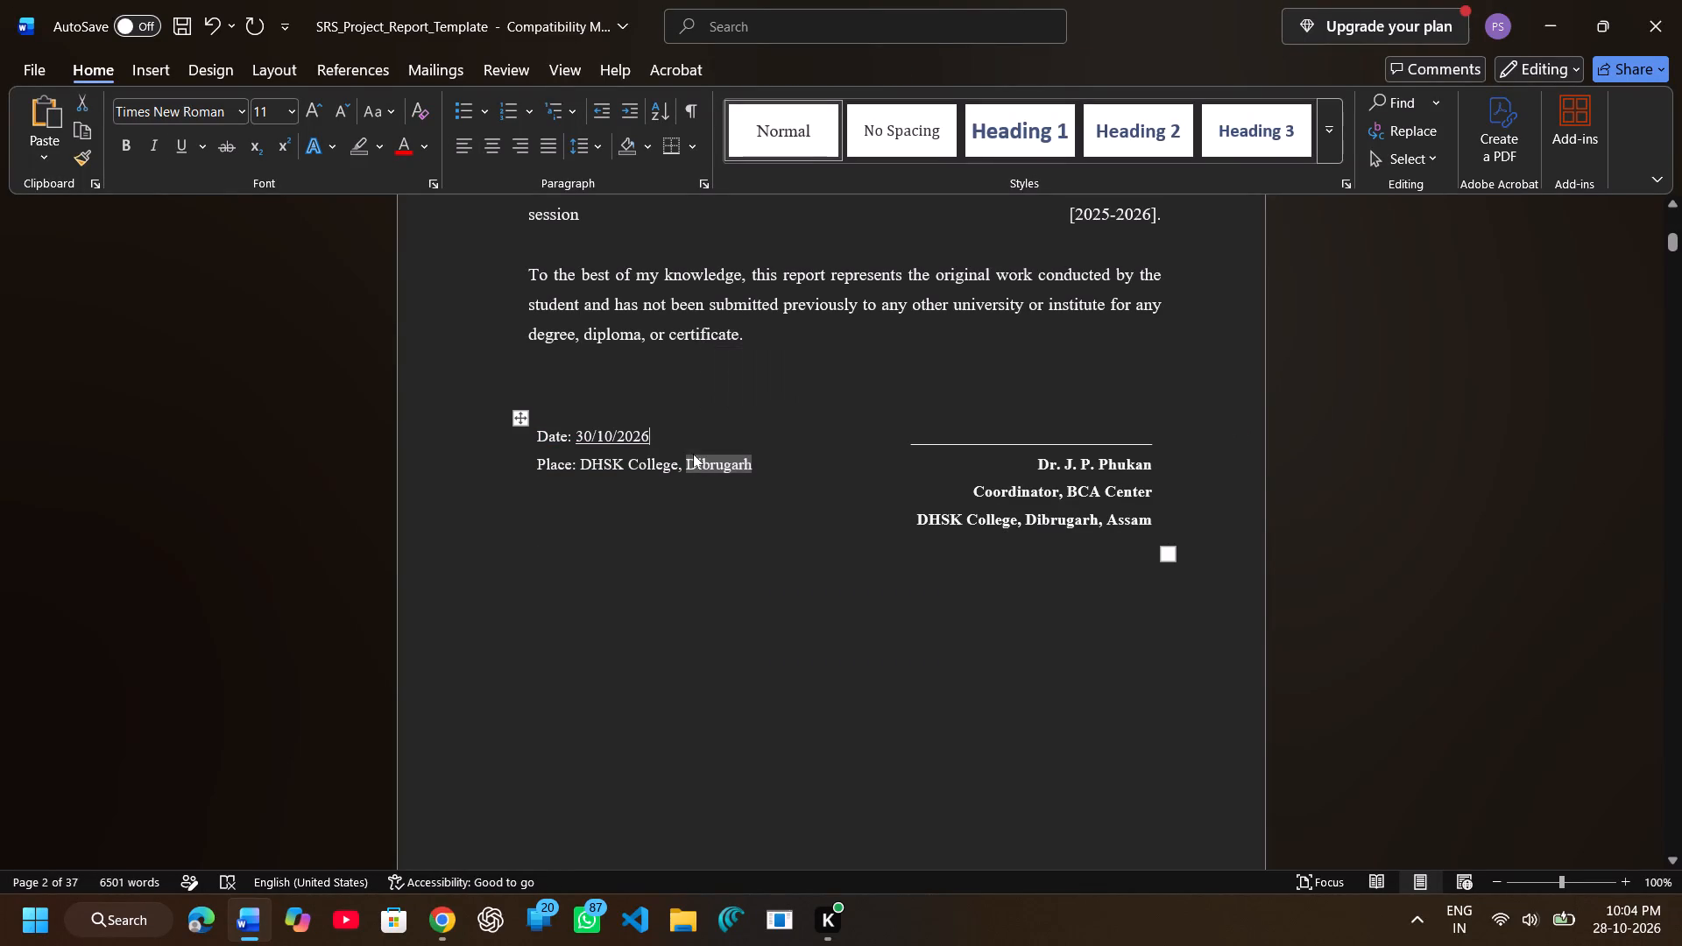
pyautogui.moveTo(682, 457); pyautogui.dragTo(729, 461)
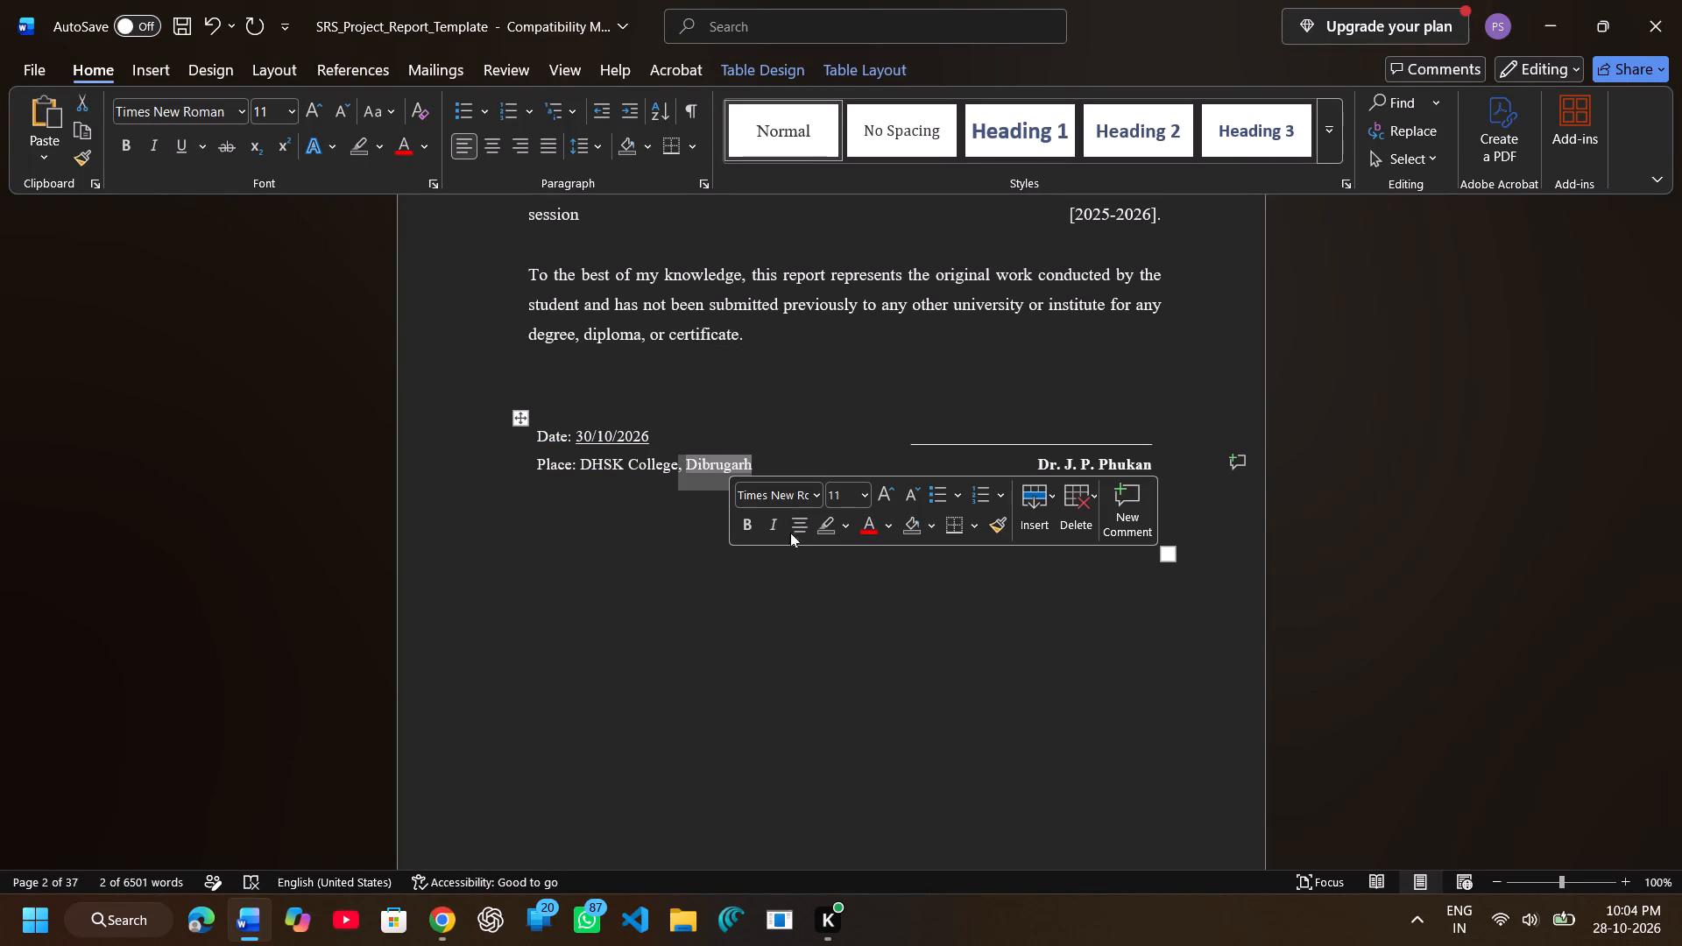
pyautogui.click(838, 532)
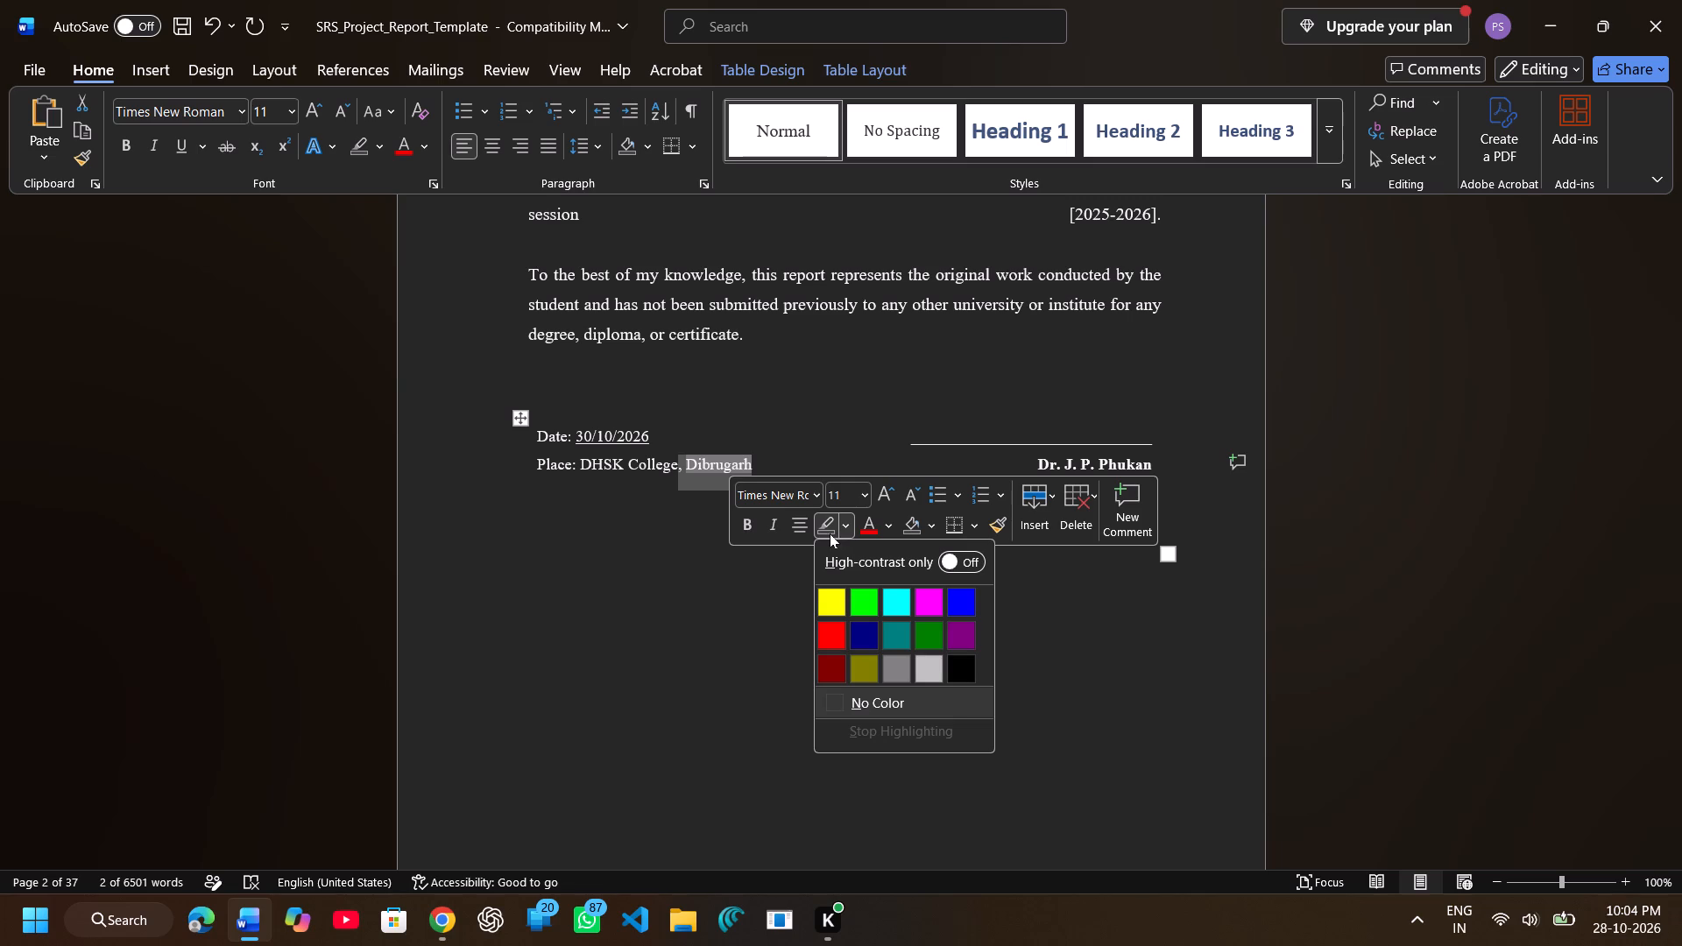
pyautogui.click(833, 528)
pyautogui.click(773, 587)
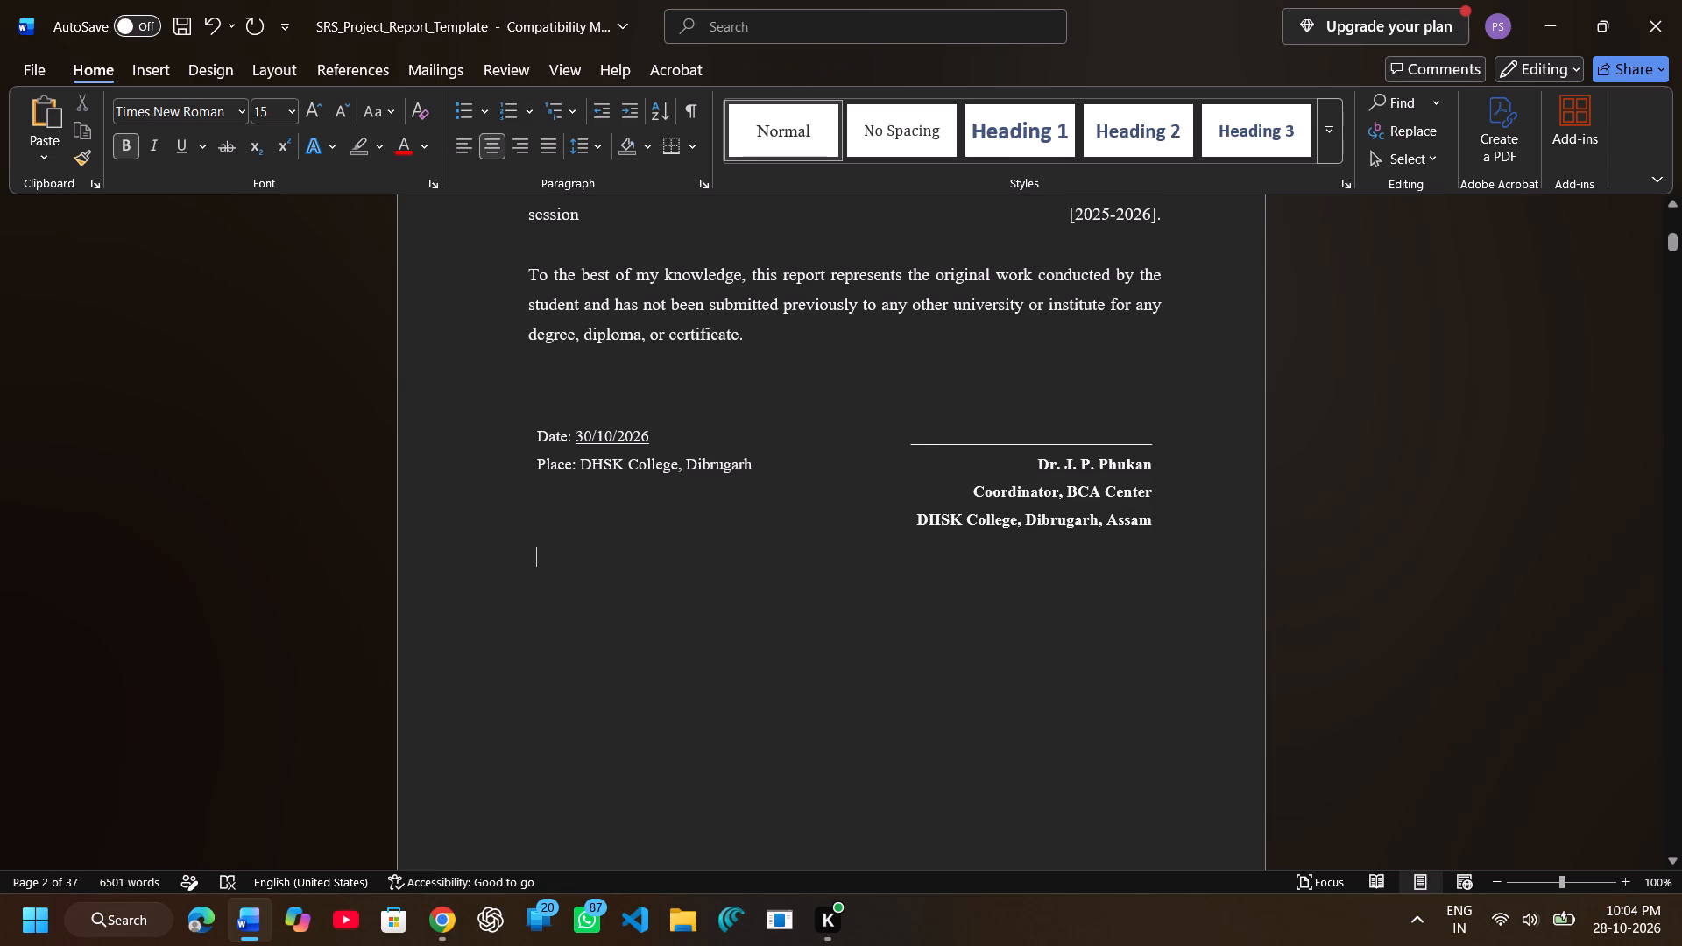
# Replace the bracketed project title placeholder in the Certificate of the Supervisor with OFFICE WORKFLOW MANAGEMENT SYSTEM.
pyautogui.scroll(-1, 773, 587)
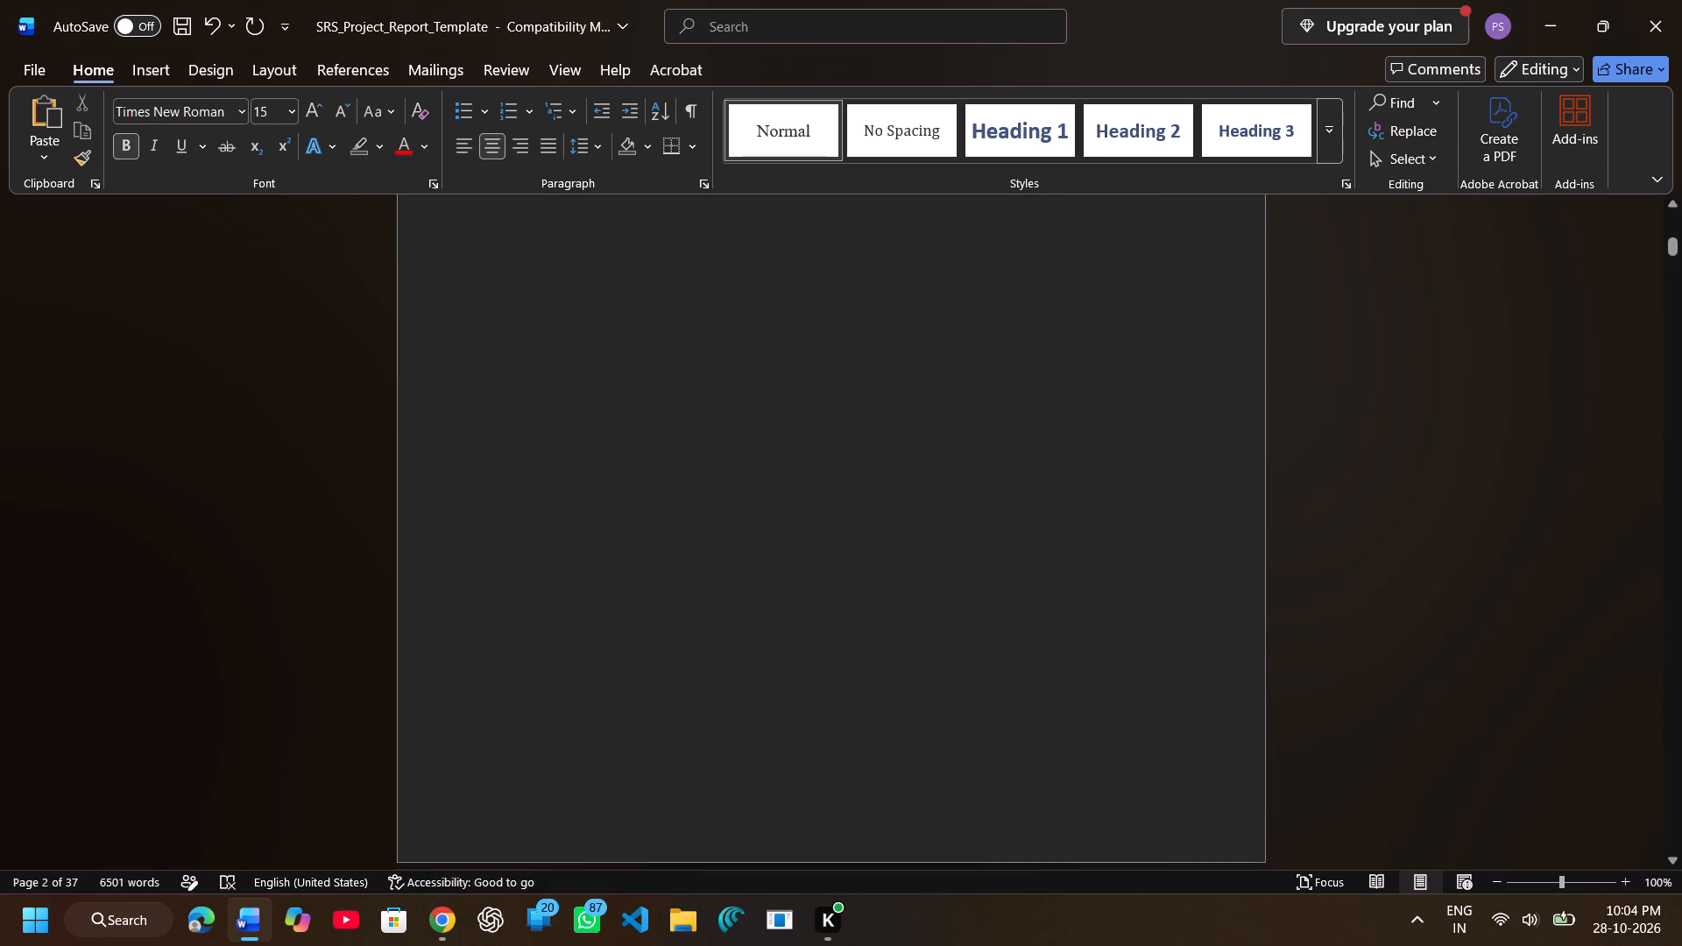
pyautogui.scroll(-2, 773, 587)
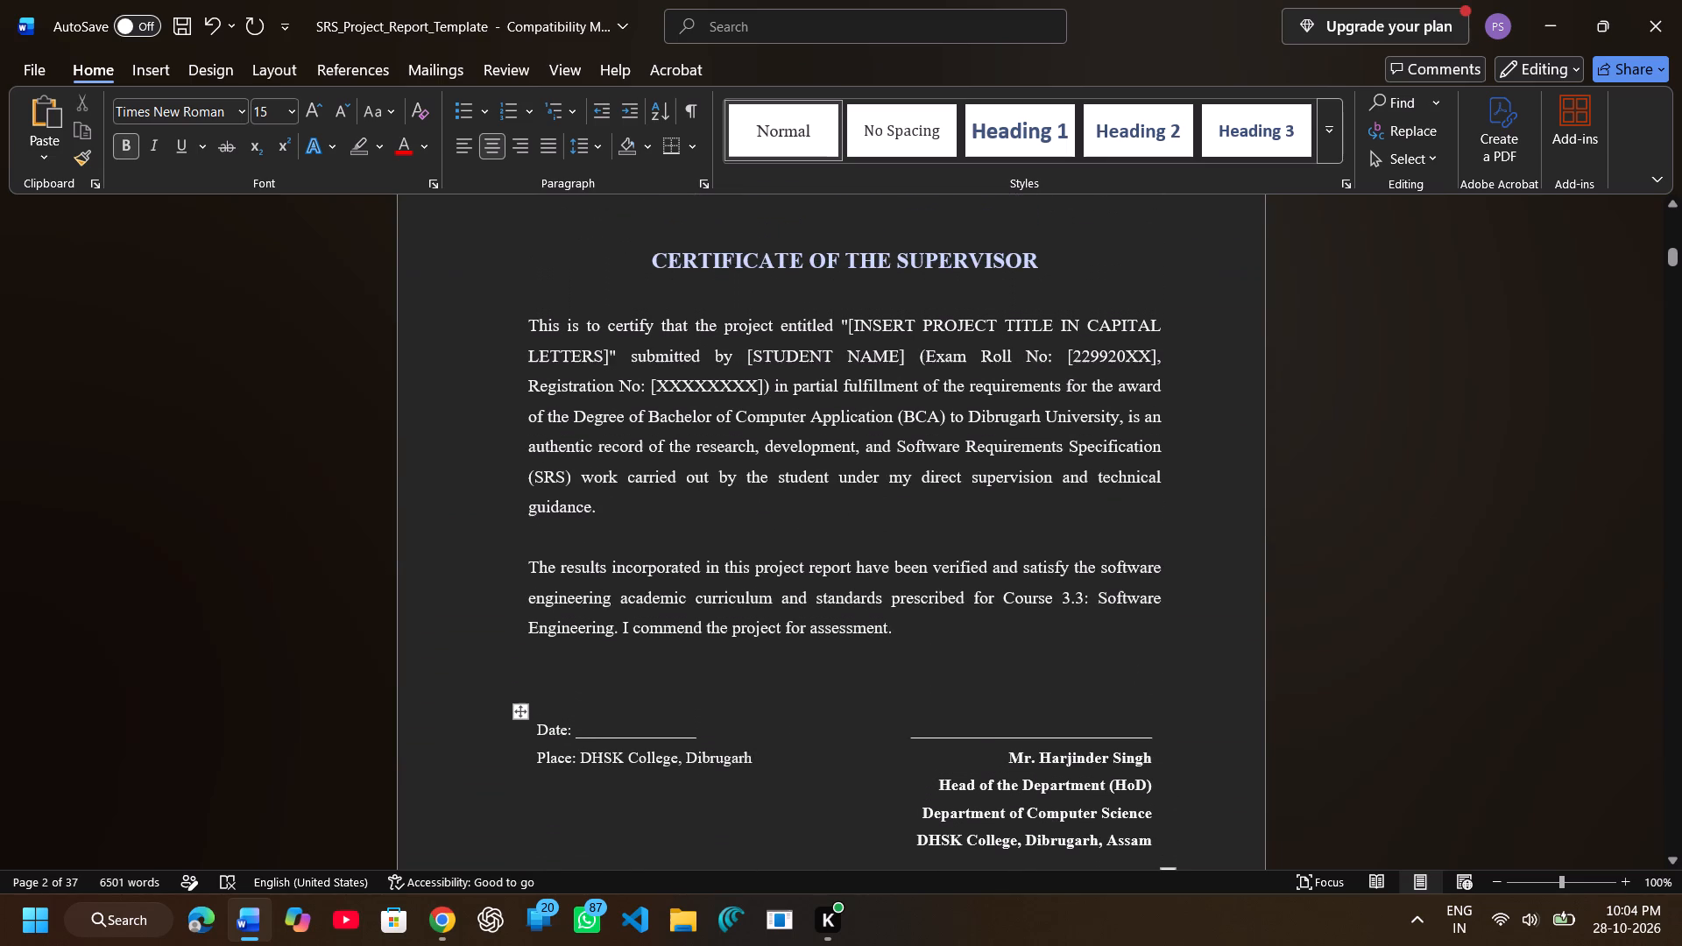
pyautogui.scroll(-1, 773, 587)
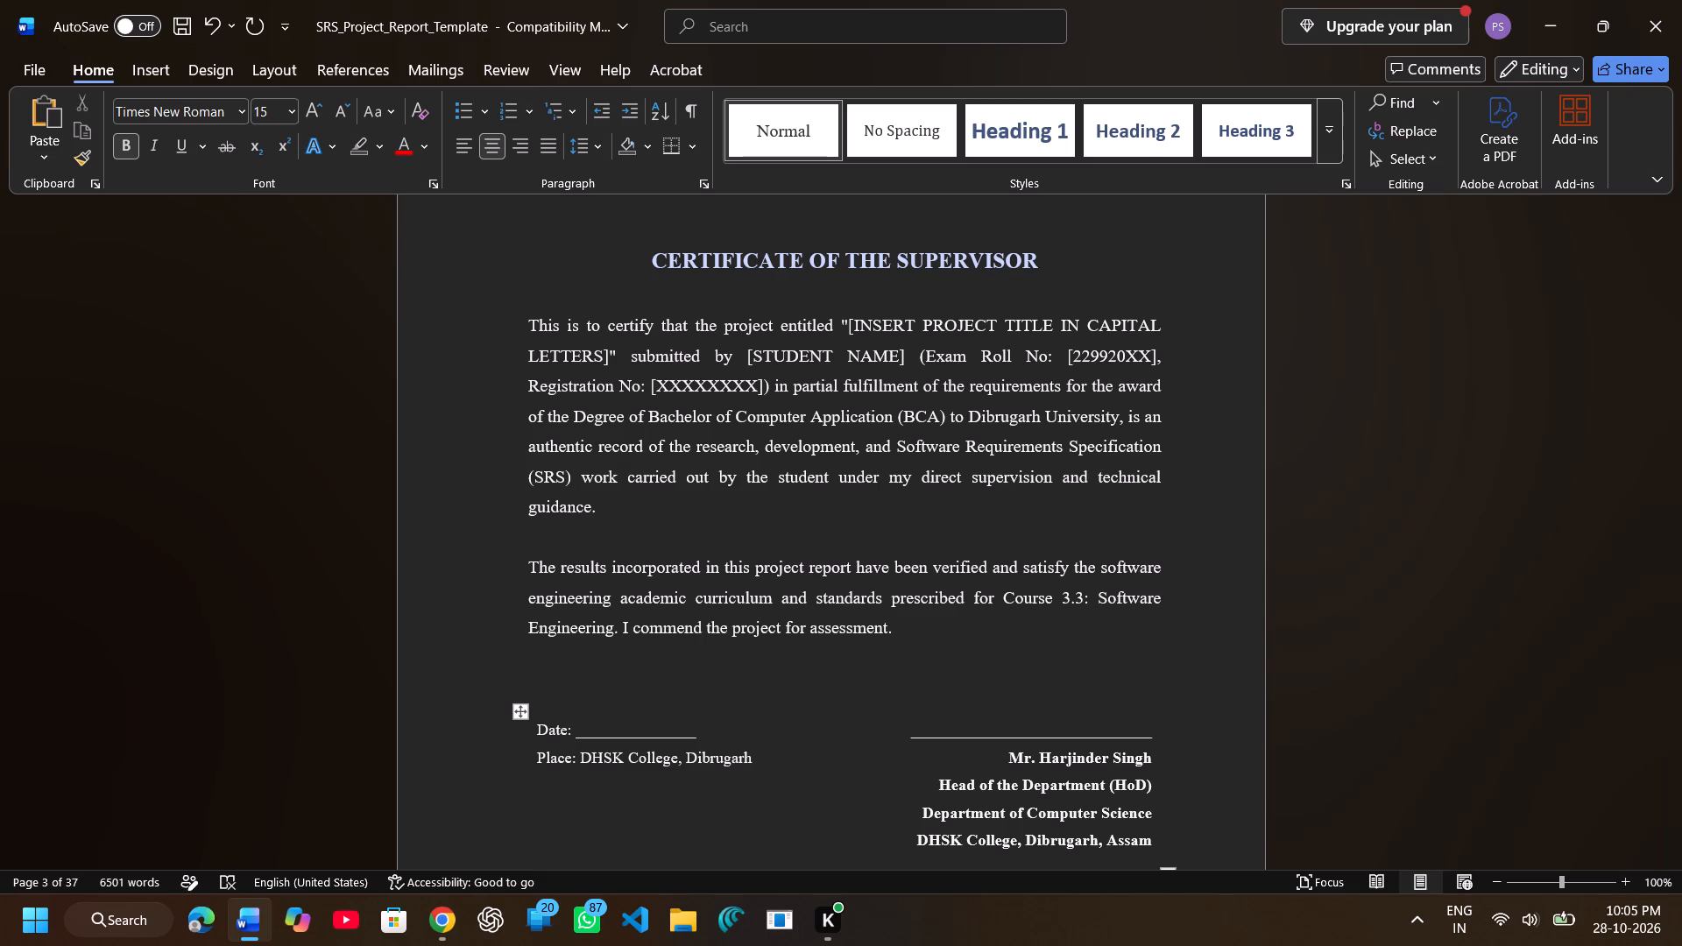
pyautogui.click(609, 350)
pyautogui.press('BackSpace')
pyautogui.press('BackSpace')
pyautogui.press('BackSpace')
pyautogui.press('BackSpace')
pyautogui.press('BackSpace')
pyautogui.press('BackSpace')
pyautogui.press('BackSpace')
pyautogui.press('BackSpace')
pyautogui.press('BackSpace')
pyautogui.press('BackSpace')
pyautogui.press('BackSpace')
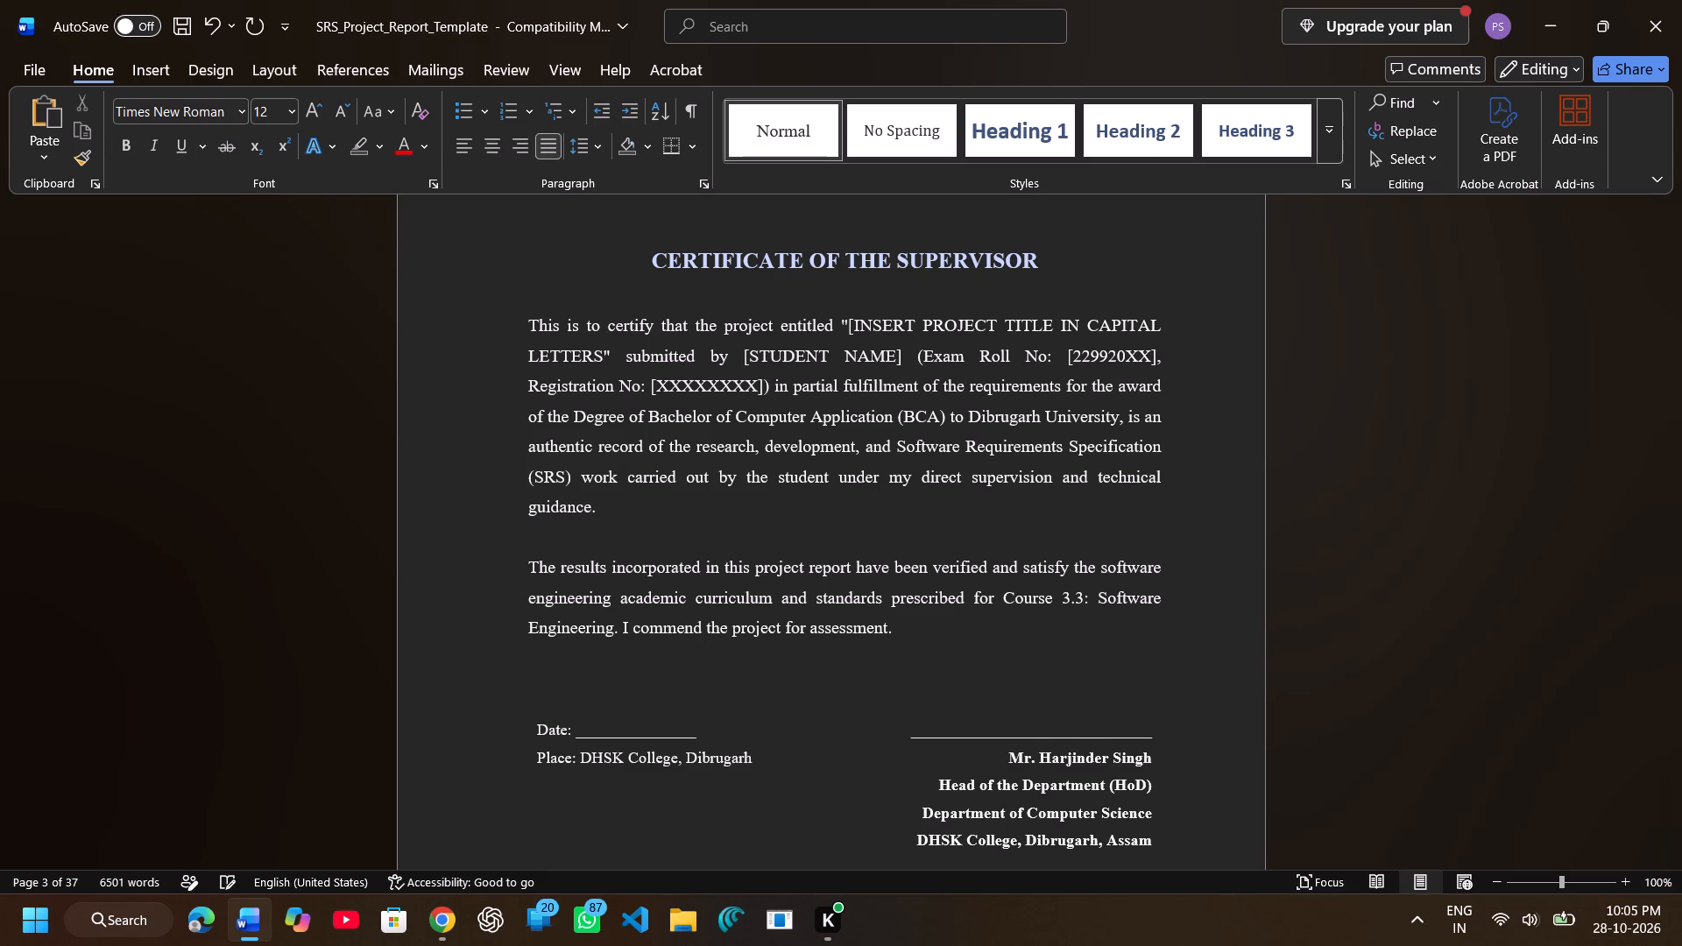
pyautogui.press('BackSpace')
pyautogui.press('BackSpace')
pyautogui.press('BackSpace')
pyautogui.press('BackSpace')
pyautogui.press('BackSpace')
pyautogui.press('BackSpace')
pyautogui.press('BackSpace')
pyautogui.press('BackSpace')
pyautogui.press('BackSpace')
pyautogui.press('BackSpace')
pyautogui.press('BackSpace')
pyautogui.press('BackSpace')
pyautogui.press('BackSpace')
pyautogui.press('BackSpace')
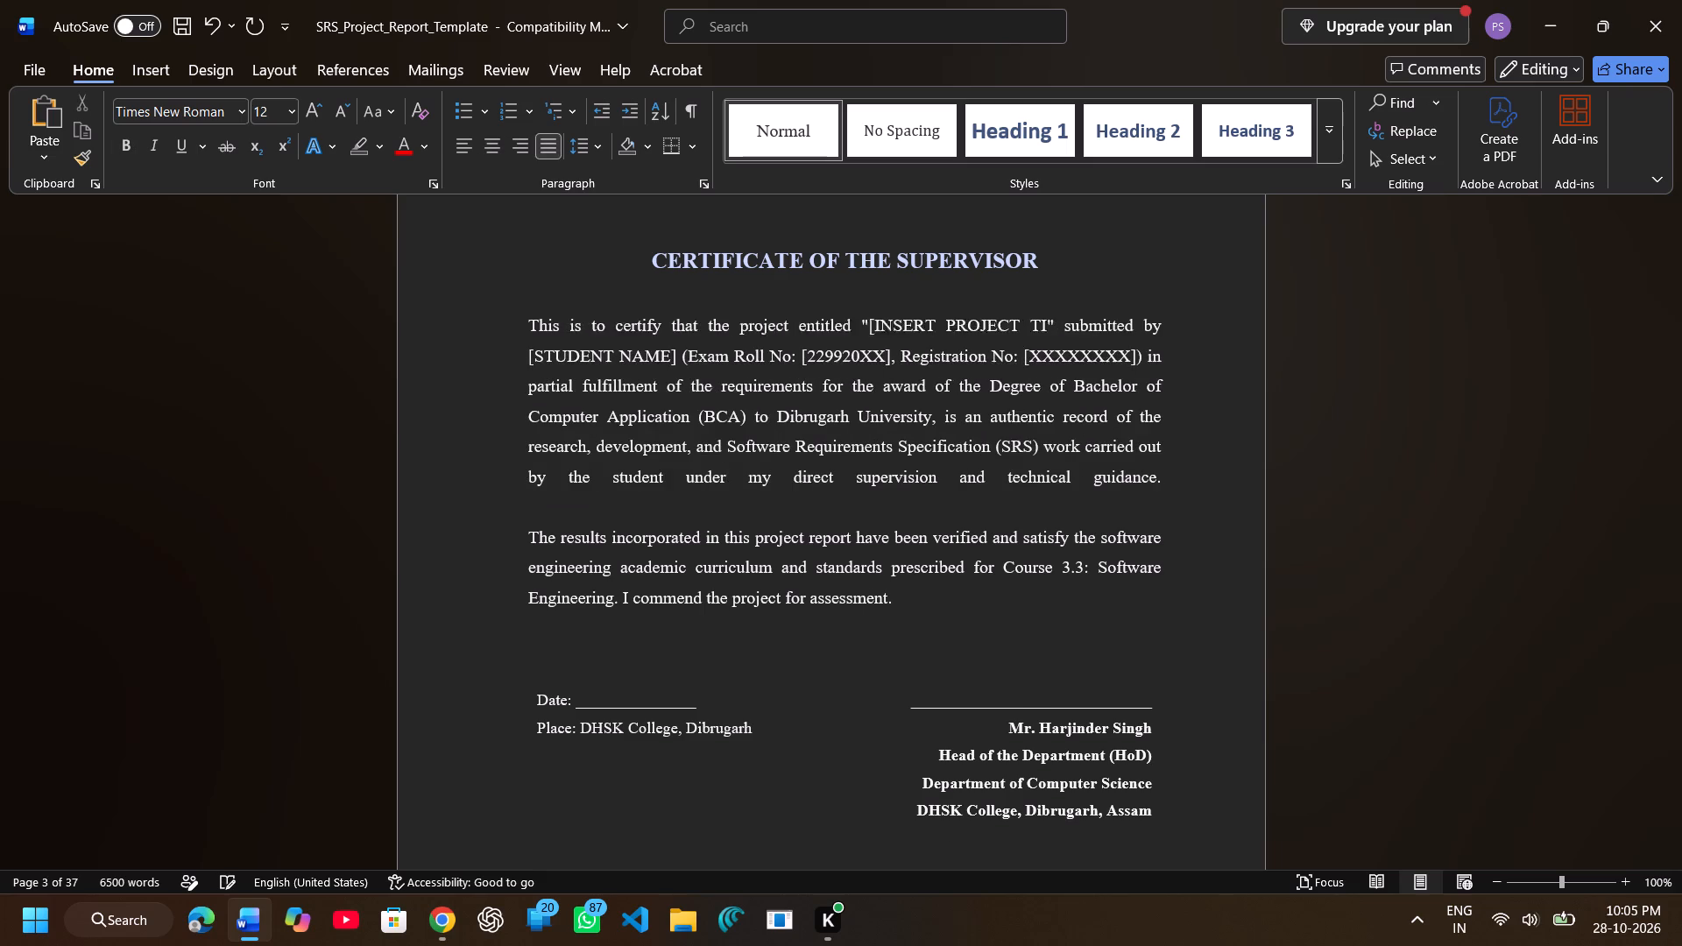
pyautogui.press('BackSpace')
pyautogui.press('BackSpace')
pyautogui.press('BackSpace')
pyautogui.press('BackSpace')
pyautogui.press('BackSpace')
pyautogui.press('BackSpace')
pyautogui.press('BackSpace')
pyautogui.press('BackSpace')
pyautogui.press('BackSpace')
pyautogui.press('BackSpace')
pyautogui.press('BackSpace')
pyautogui.press('BackSpace')
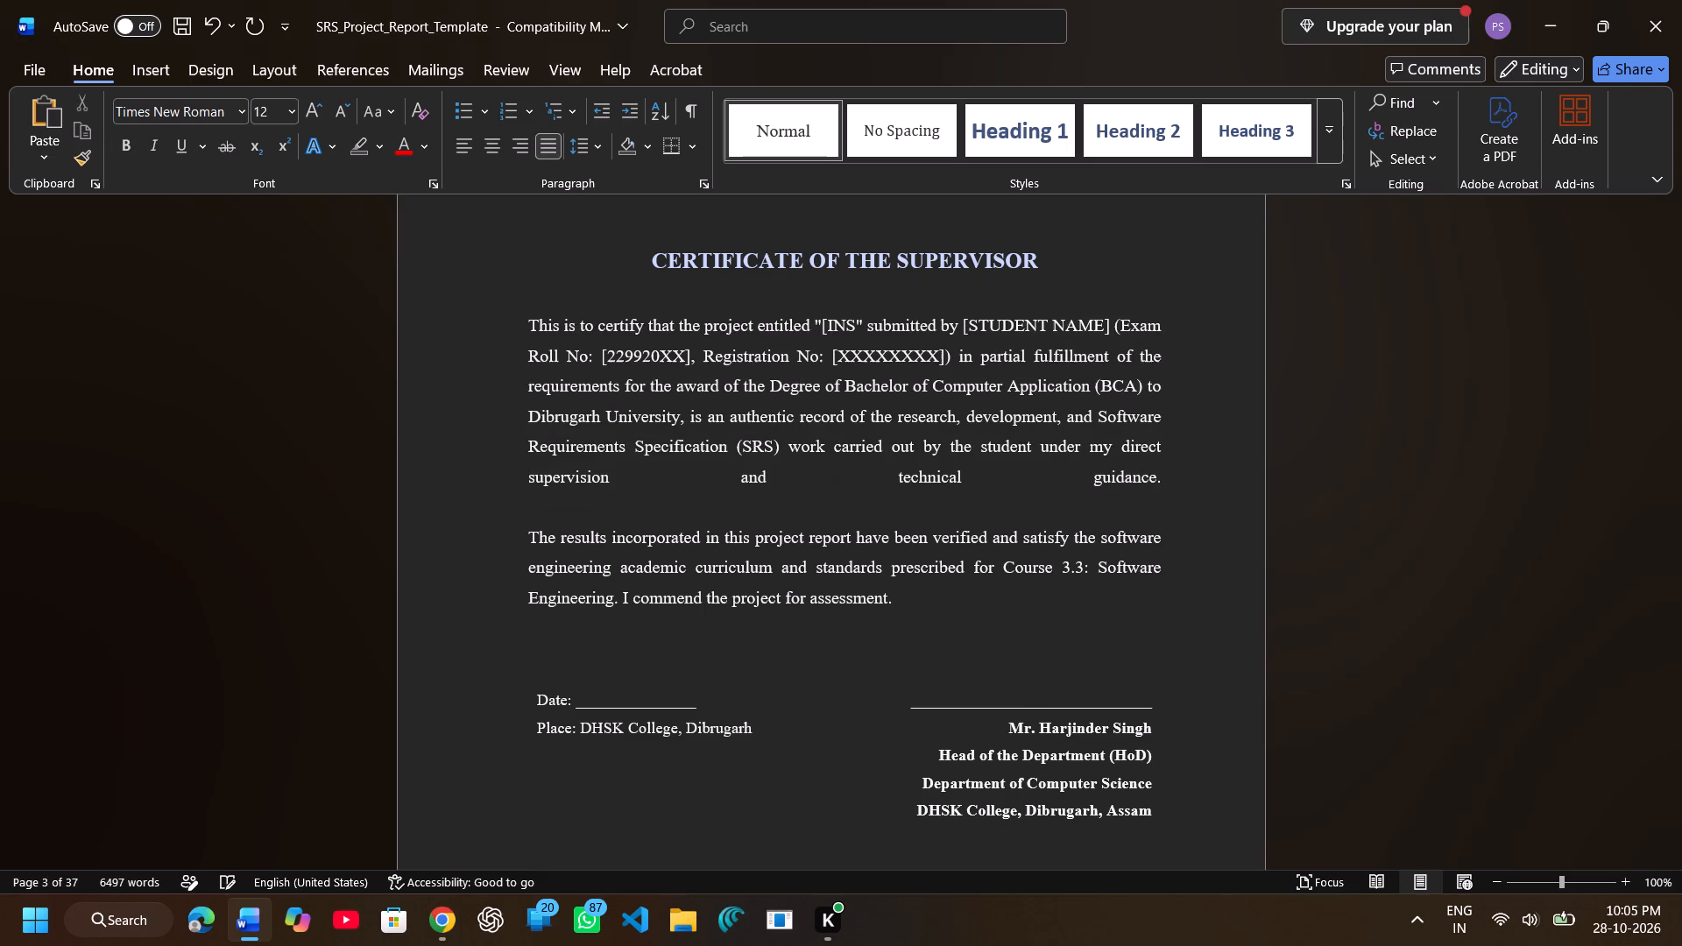
pyautogui.press('BackSpace')
pyautogui.press('BackSpace')
pyautogui.press('BackSpace')
pyautogui.press('BackSpace')
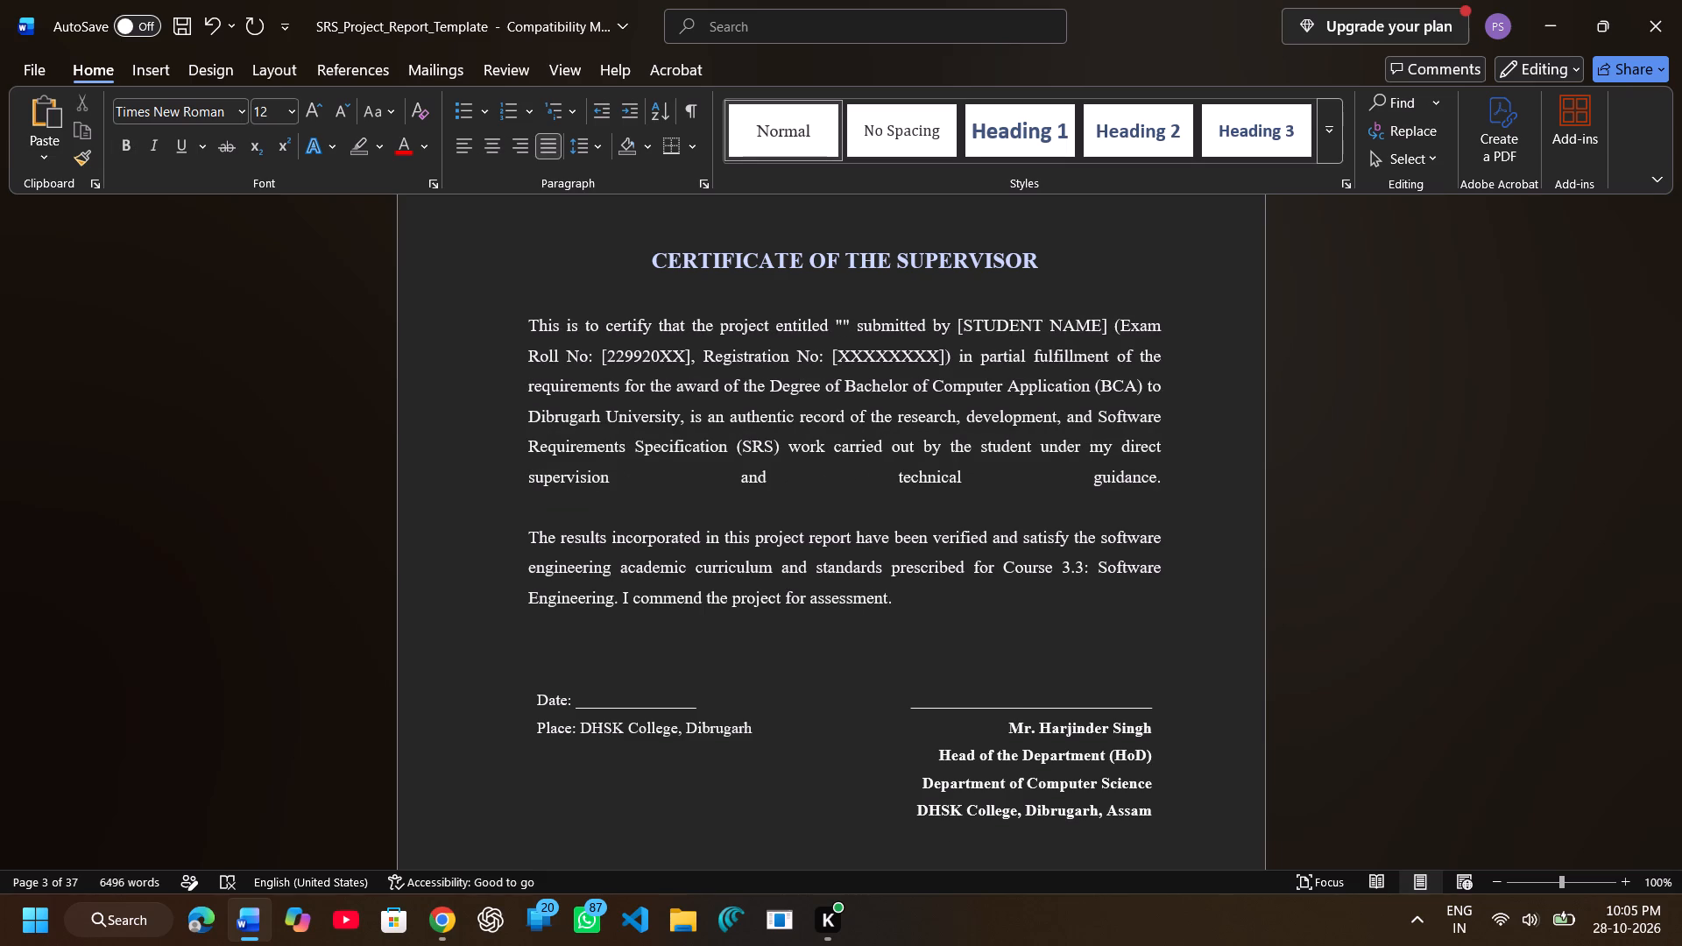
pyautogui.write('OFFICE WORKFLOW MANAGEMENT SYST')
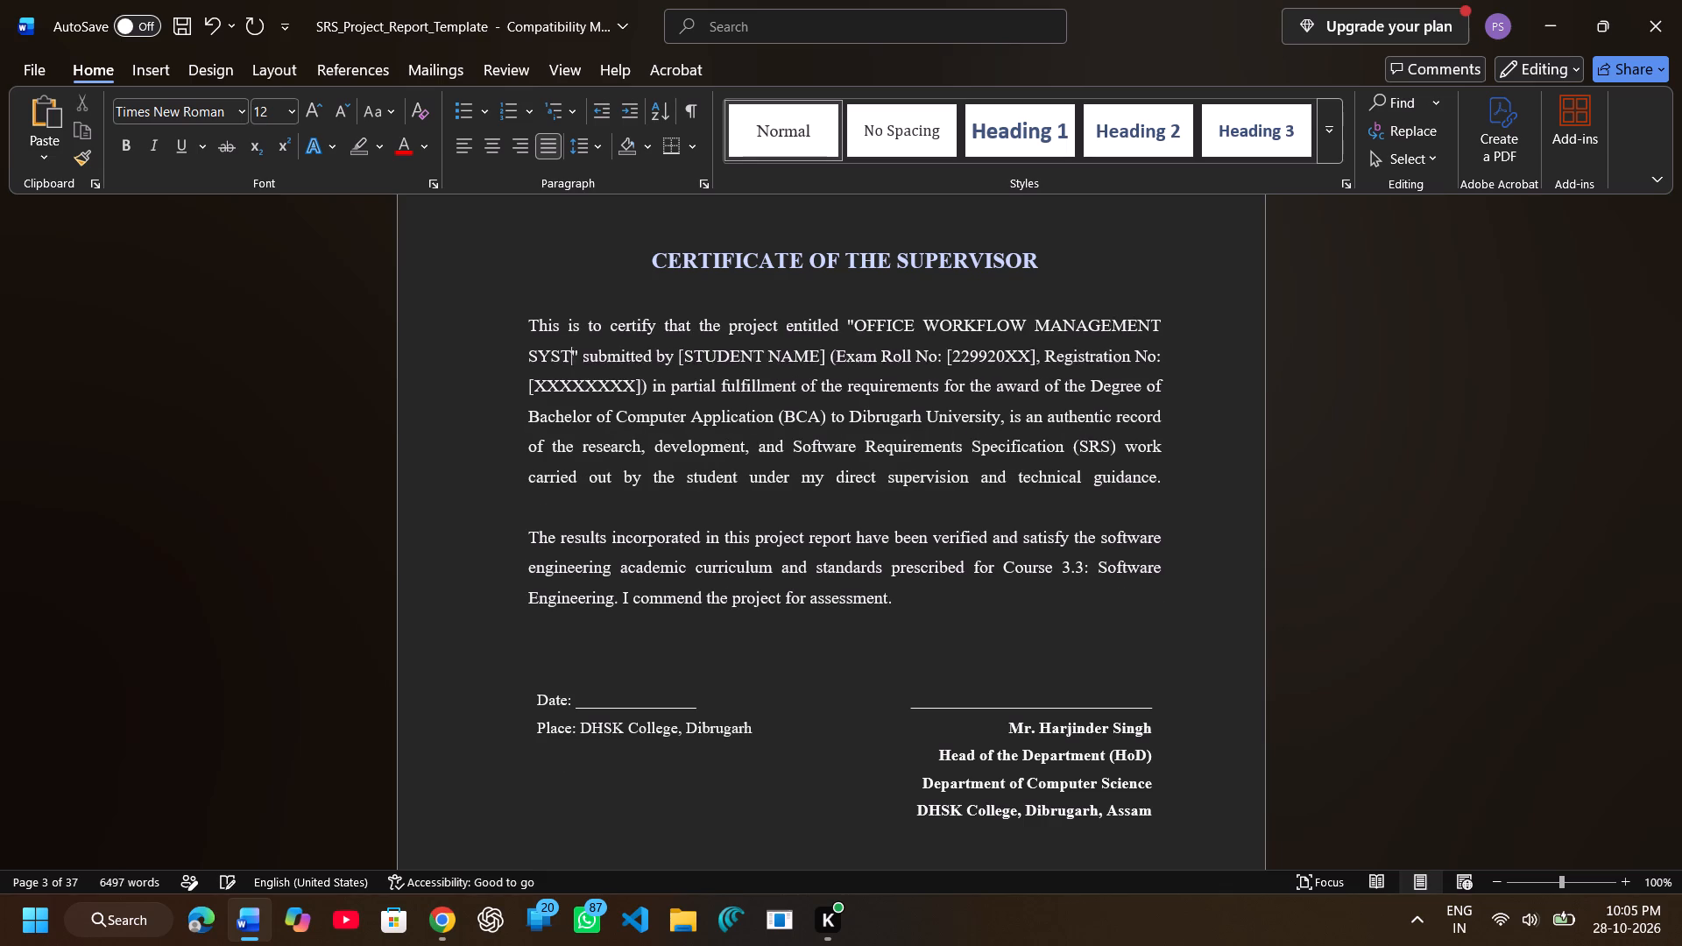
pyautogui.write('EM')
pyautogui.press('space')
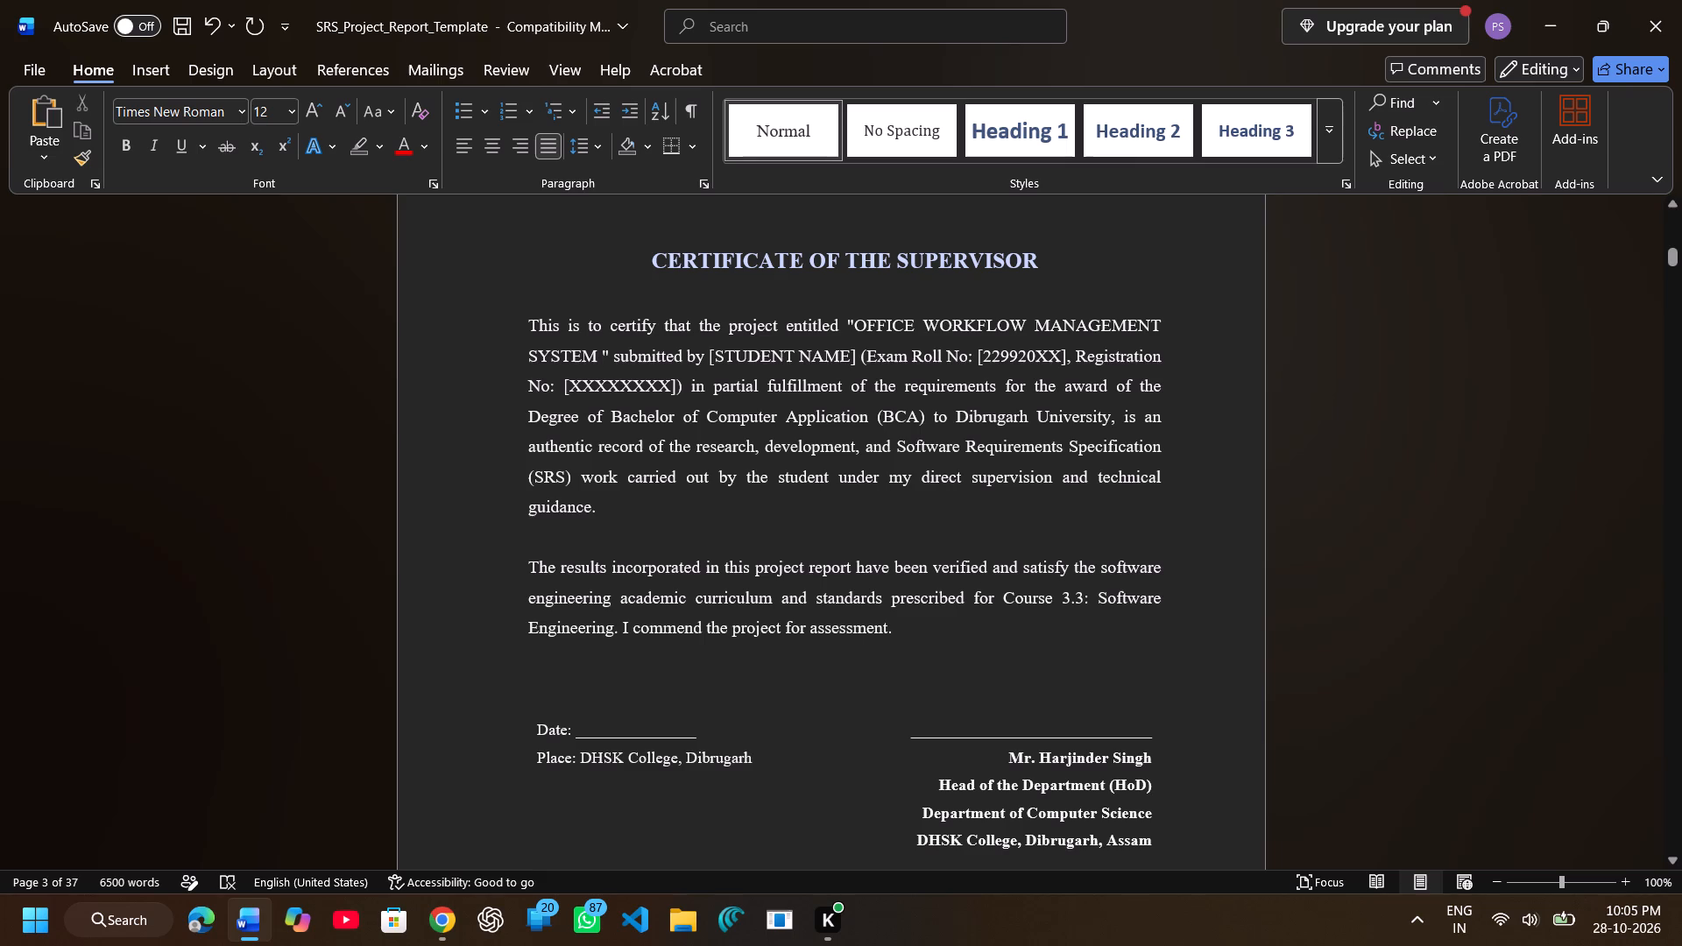
# Replace the bracketed student name placeholder in the Certificate of the Supervisor with the student's full name in capitals, keeping "submitted by" before it.
pyautogui.click(853, 357)
pyautogui.press('BackSpace')
pyautogui.press('BackSpace')
pyautogui.press('BackSpace')
pyautogui.press('BackSpace')
pyautogui.press('BackSpace')
pyautogui.press('BackSpace')
pyautogui.press('BackSpace')
pyautogui.press('BackSpace')
pyautogui.press('BackSpace')
pyautogui.press('BackSpace')
pyautogui.press('BackSpace')
pyautogui.press('BackSpace')
pyautogui.press('BackSpace')
pyautogui.press('BackSpace')
pyautogui.press('BackSpace')
pyautogui.press('BackSpace')
pyautogui.press('BackSpace')
pyautogui.press('BackSpace')
pyautogui.press('BackSpace')
pyautogui.press('BackSpace')
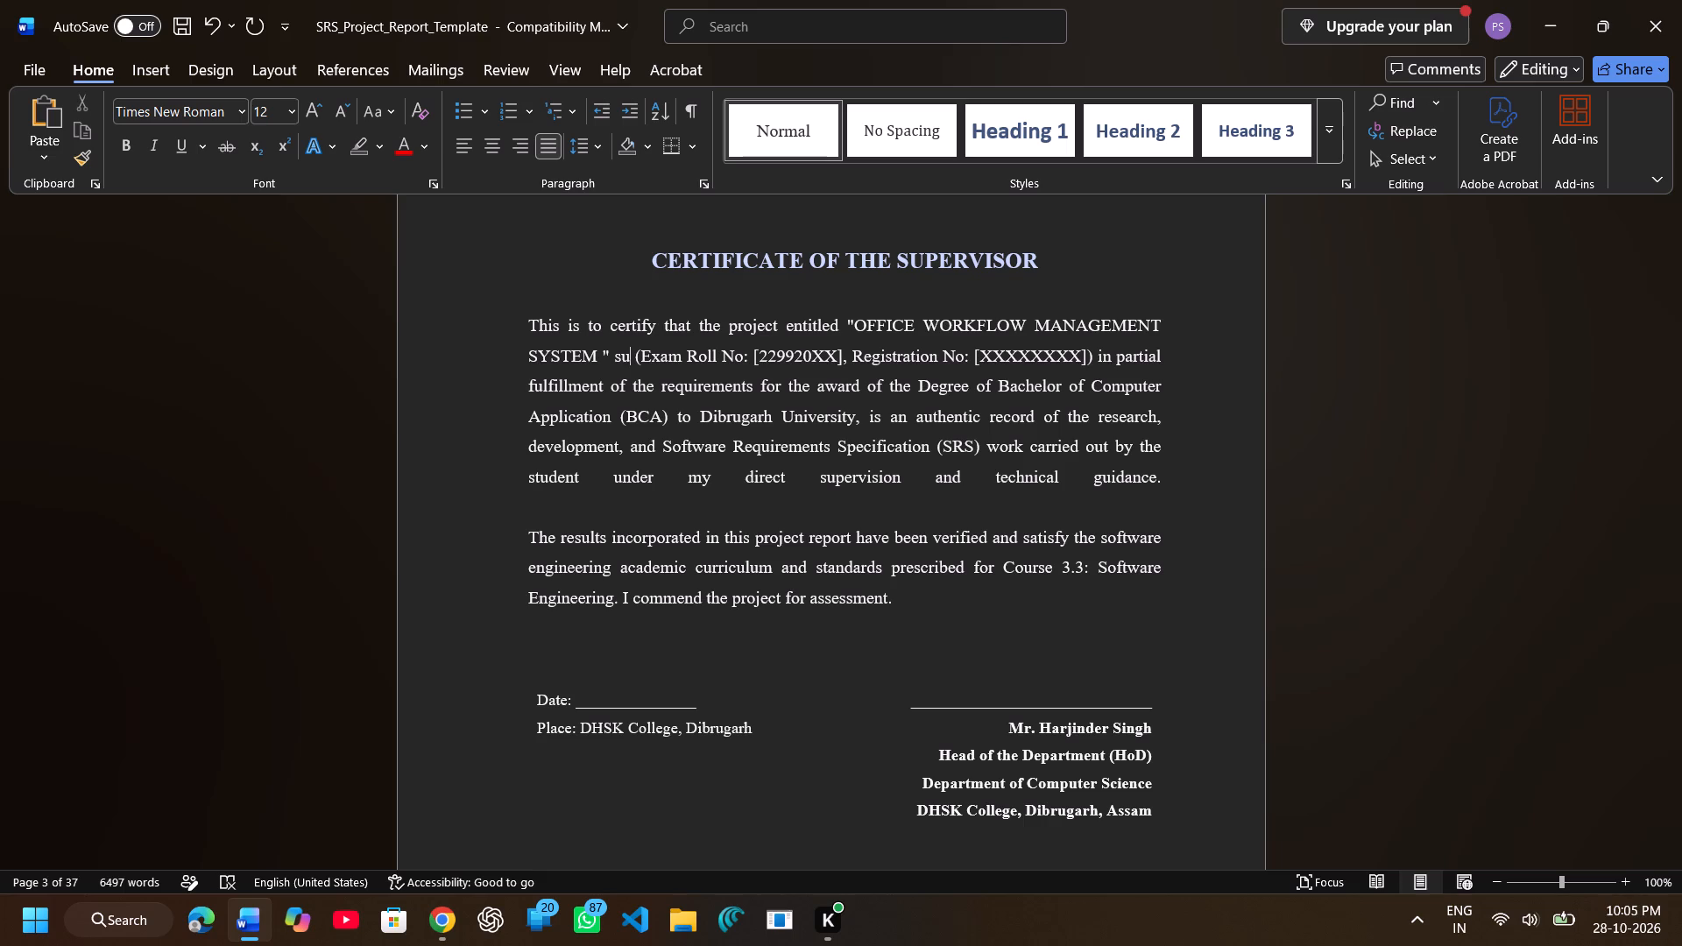
pyautogui.hotkey('ctrl', 'z')
pyautogui.hotkey('ctrl', 'z')
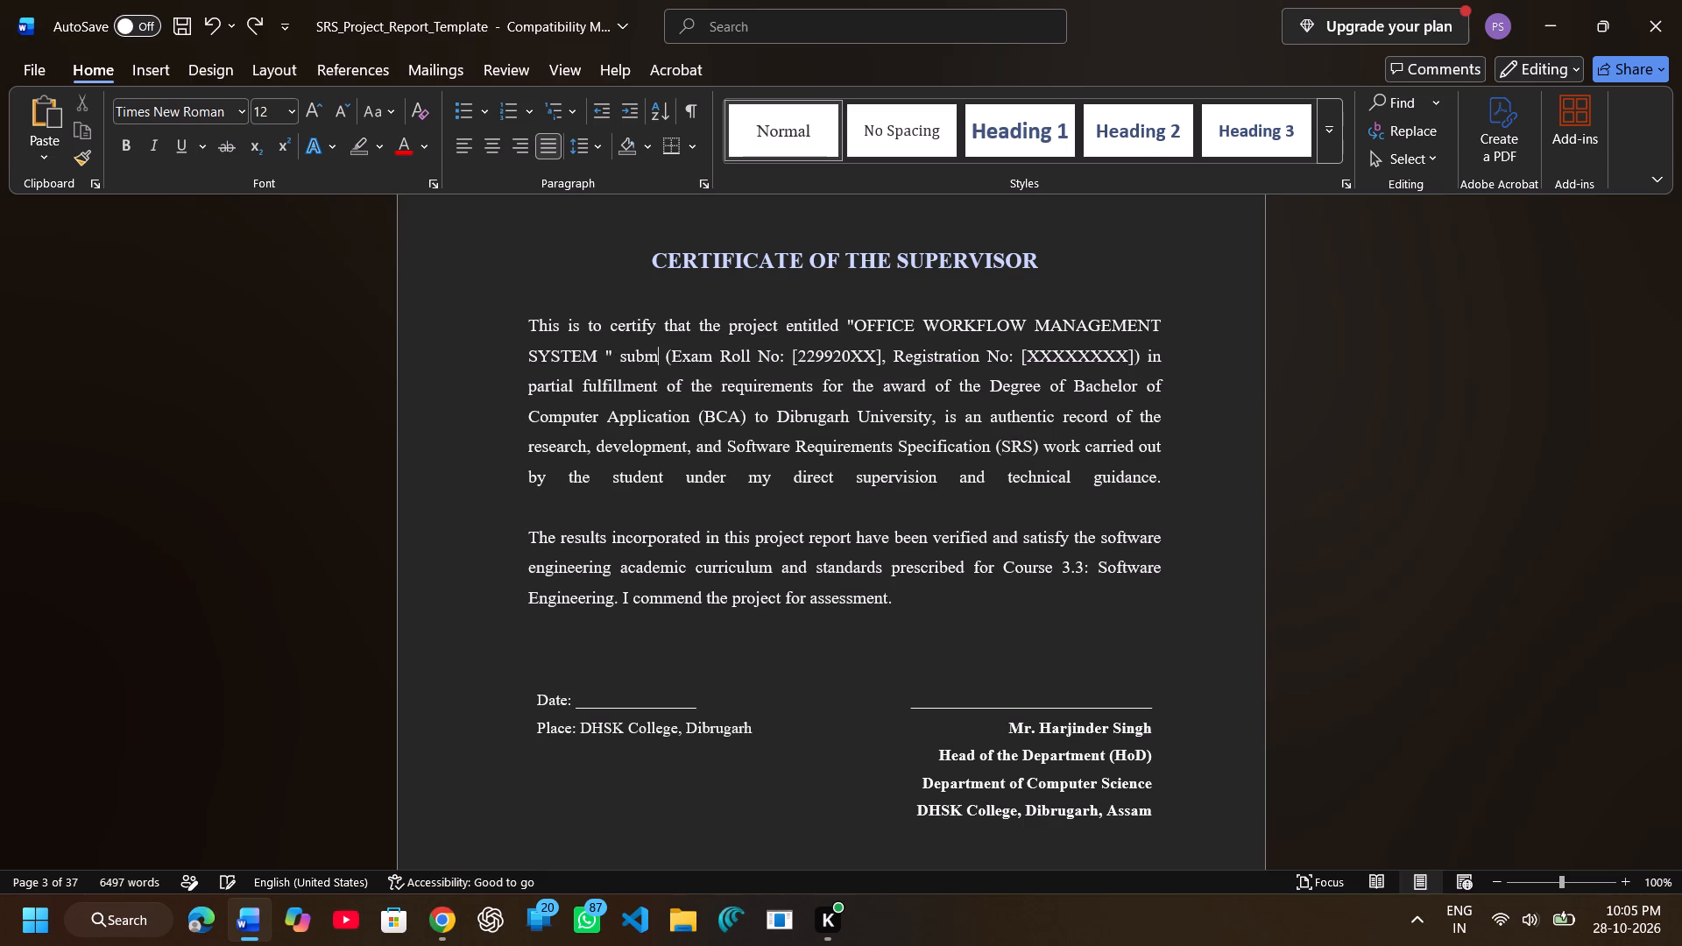
pyautogui.hotkey('ctrl', 'z')
pyautogui.hotkey('ctrl', 'z')
pyautogui.hotkey('ctrl', 'z')
pyautogui.hotkey('ctrl', 'z')
pyautogui.hotkey('ctrl', 'z')
pyautogui.hotkey('ctrl', 'z')
pyautogui.hotkey('ctrl', 'z')
pyautogui.hotkey('ctrl', 'z')
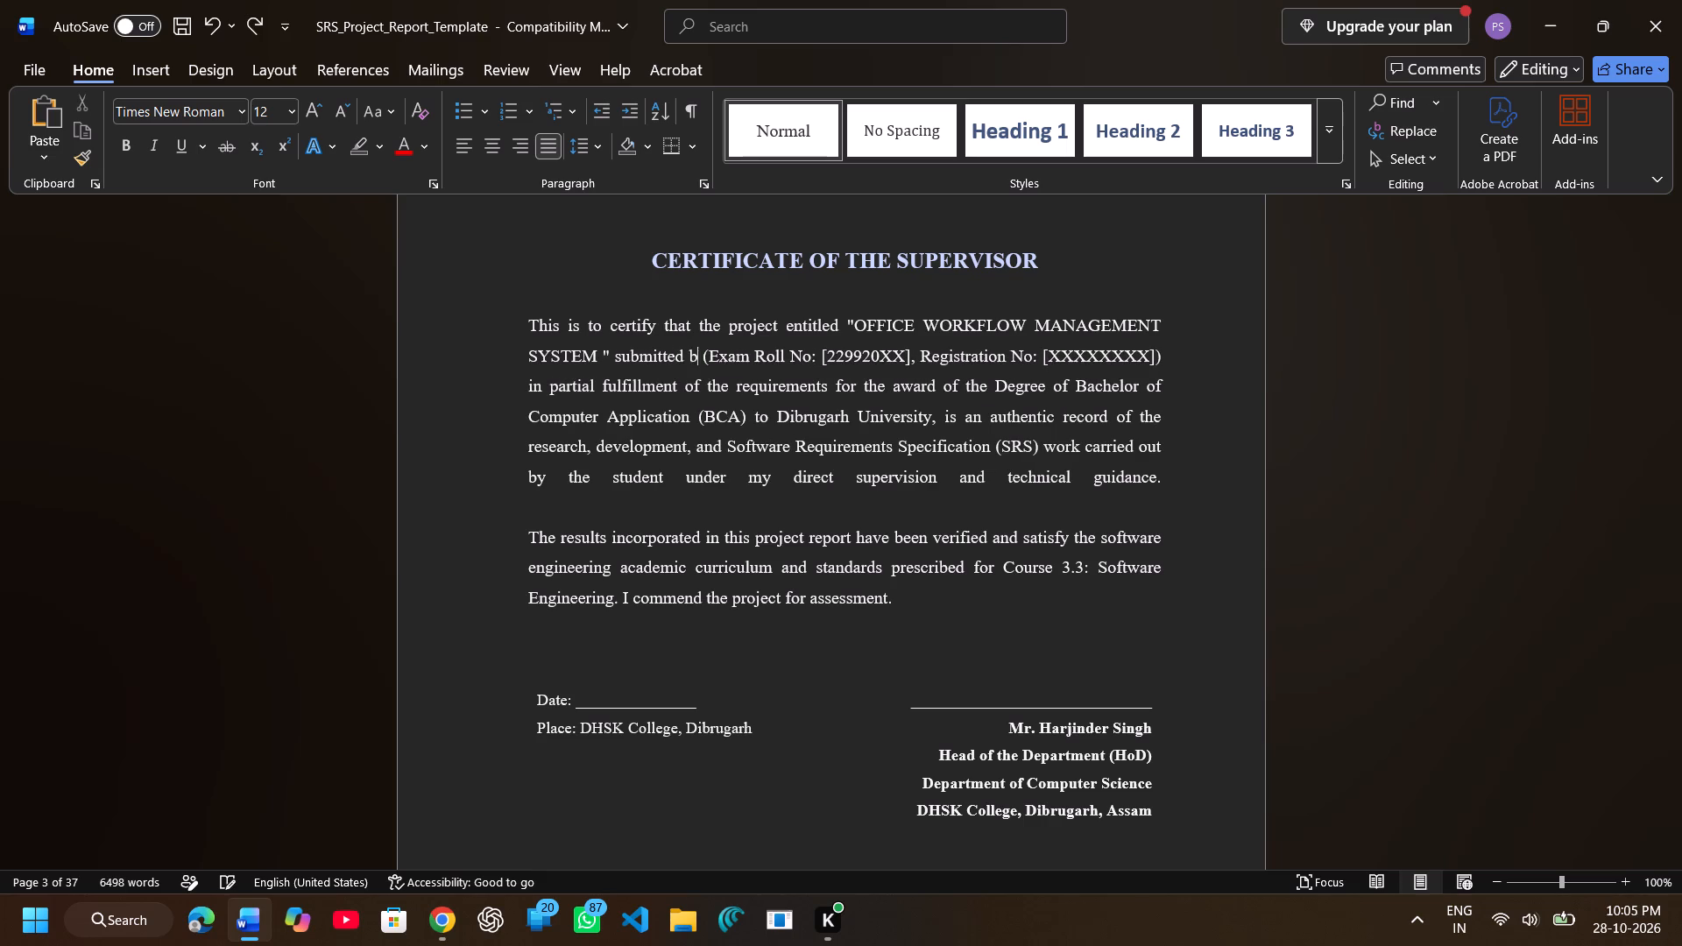
pyautogui.hotkey('ctrl', 'z')
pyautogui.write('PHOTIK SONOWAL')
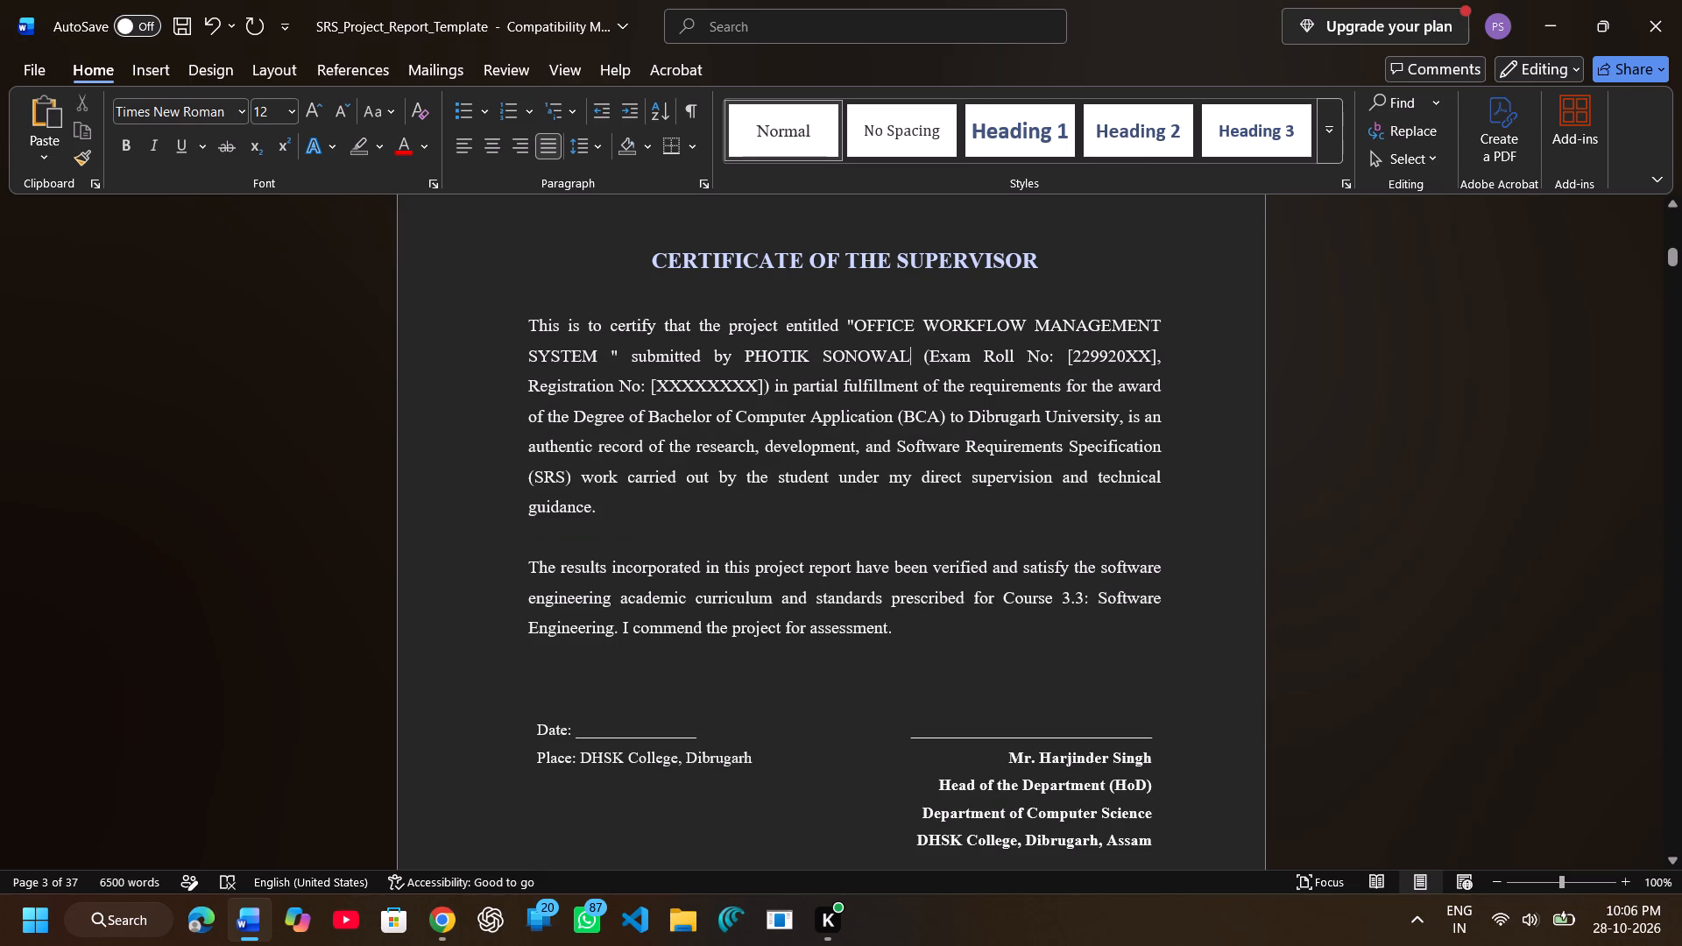
# Replace the bracketed Exam Roll No placeholder in the Certificate of the Supervisor with the student's exam roll number.
pyautogui.click(1162, 347)
pyautogui.press('Left')
pyautogui.press('BackSpace')
pyautogui.press('BackSpace')
pyautogui.press('BackSpace')
pyautogui.press('BackSpace')
pyautogui.press('BackSpace')
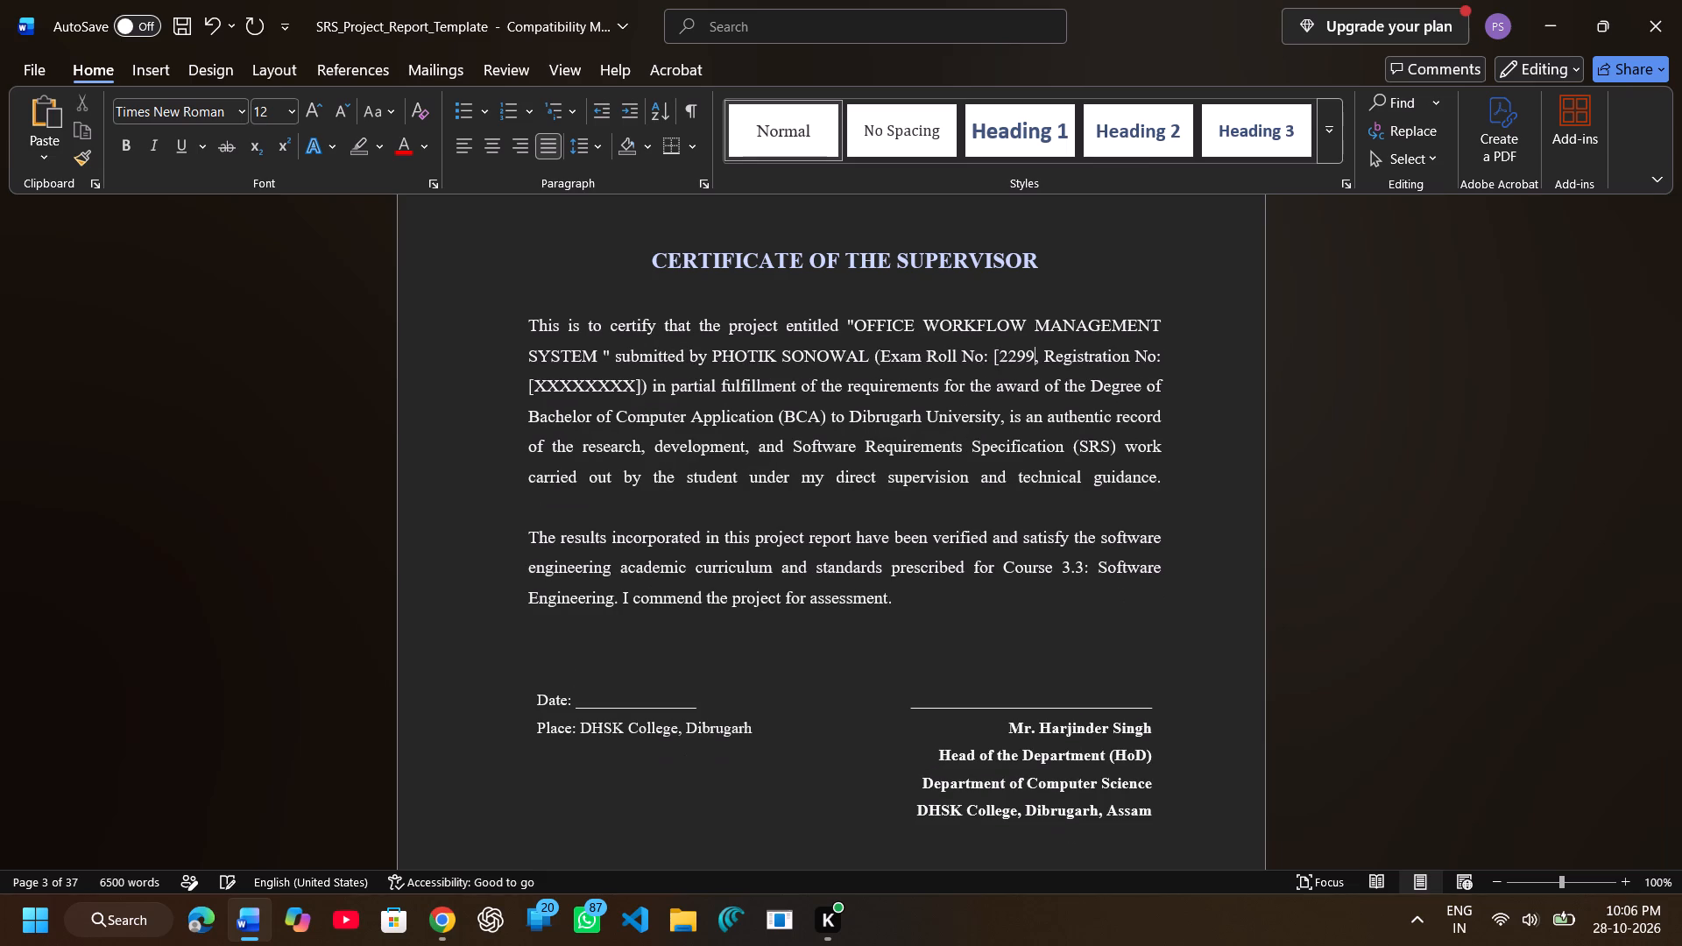
pyautogui.press('BackSpace')
pyautogui.press('BackSpace')
pyautogui.press('BackSpace')
pyautogui.press('BackSpace')
pyautogui.press('BackSpace')
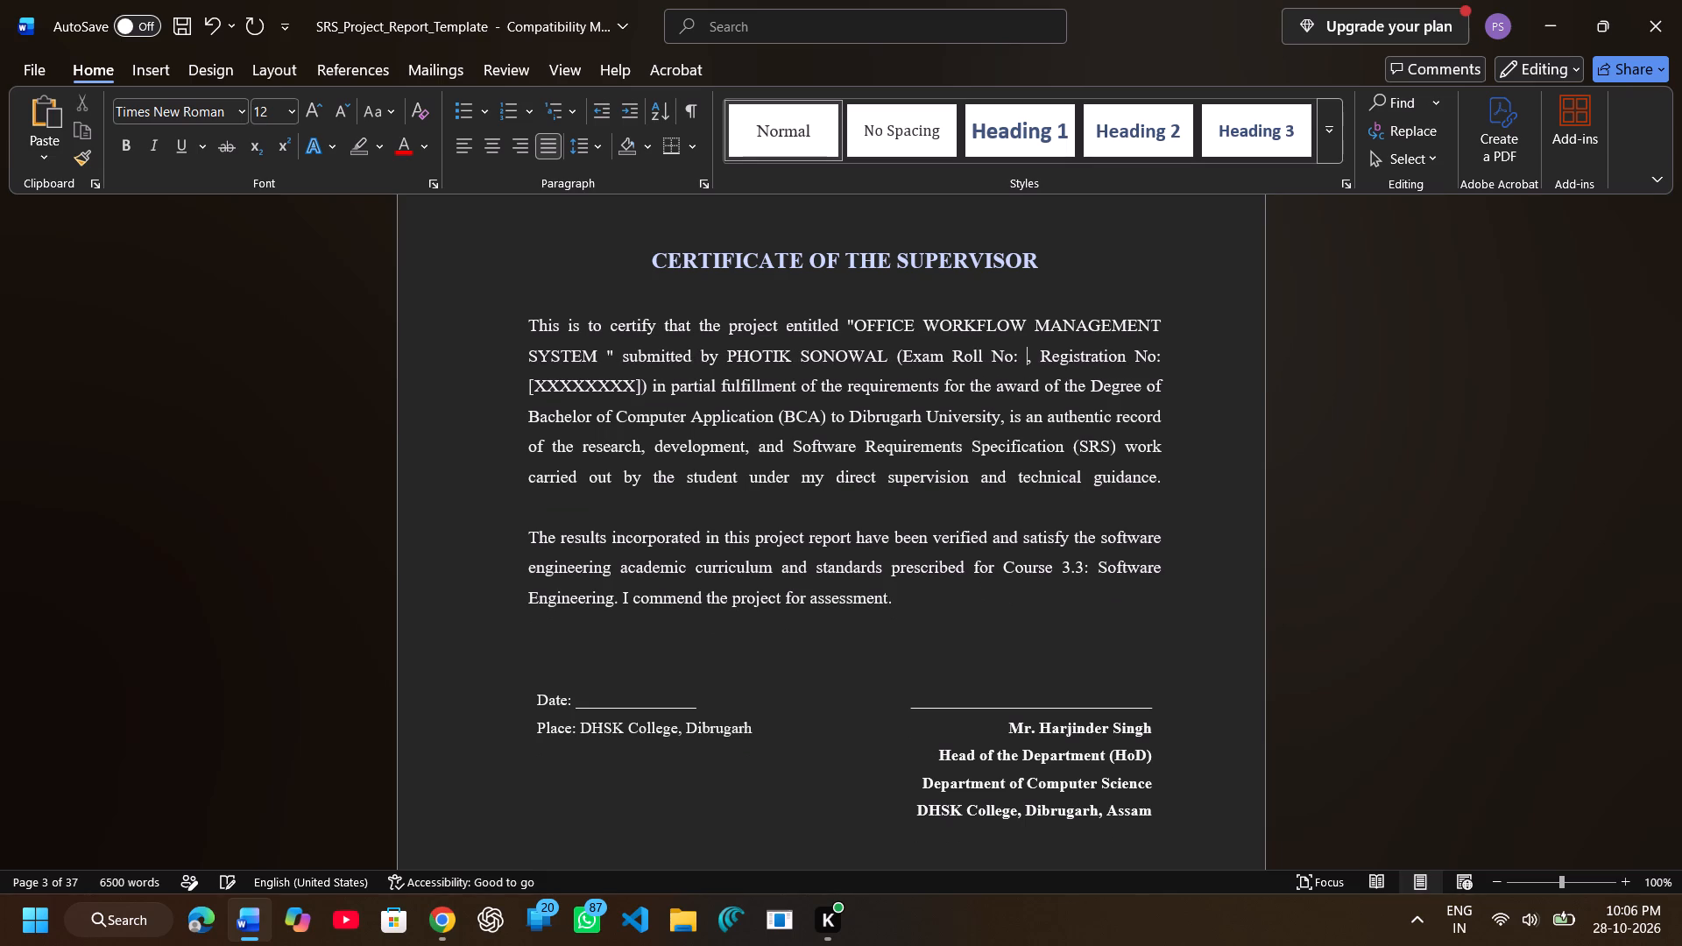
pyautogui.press('BackSpace')
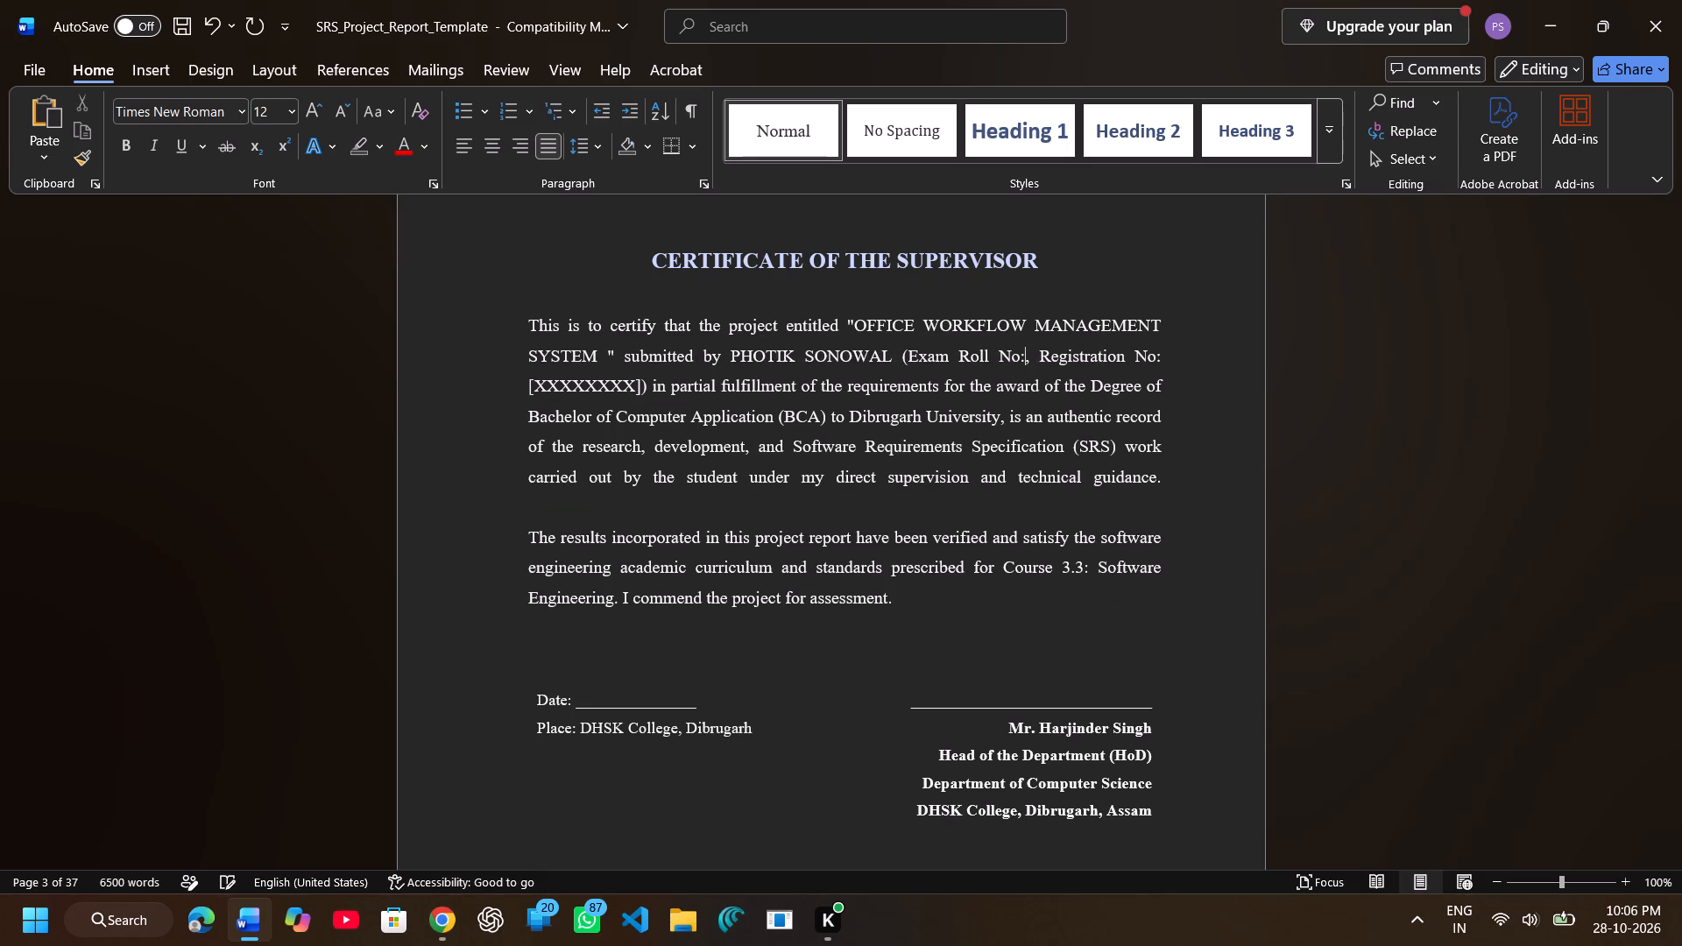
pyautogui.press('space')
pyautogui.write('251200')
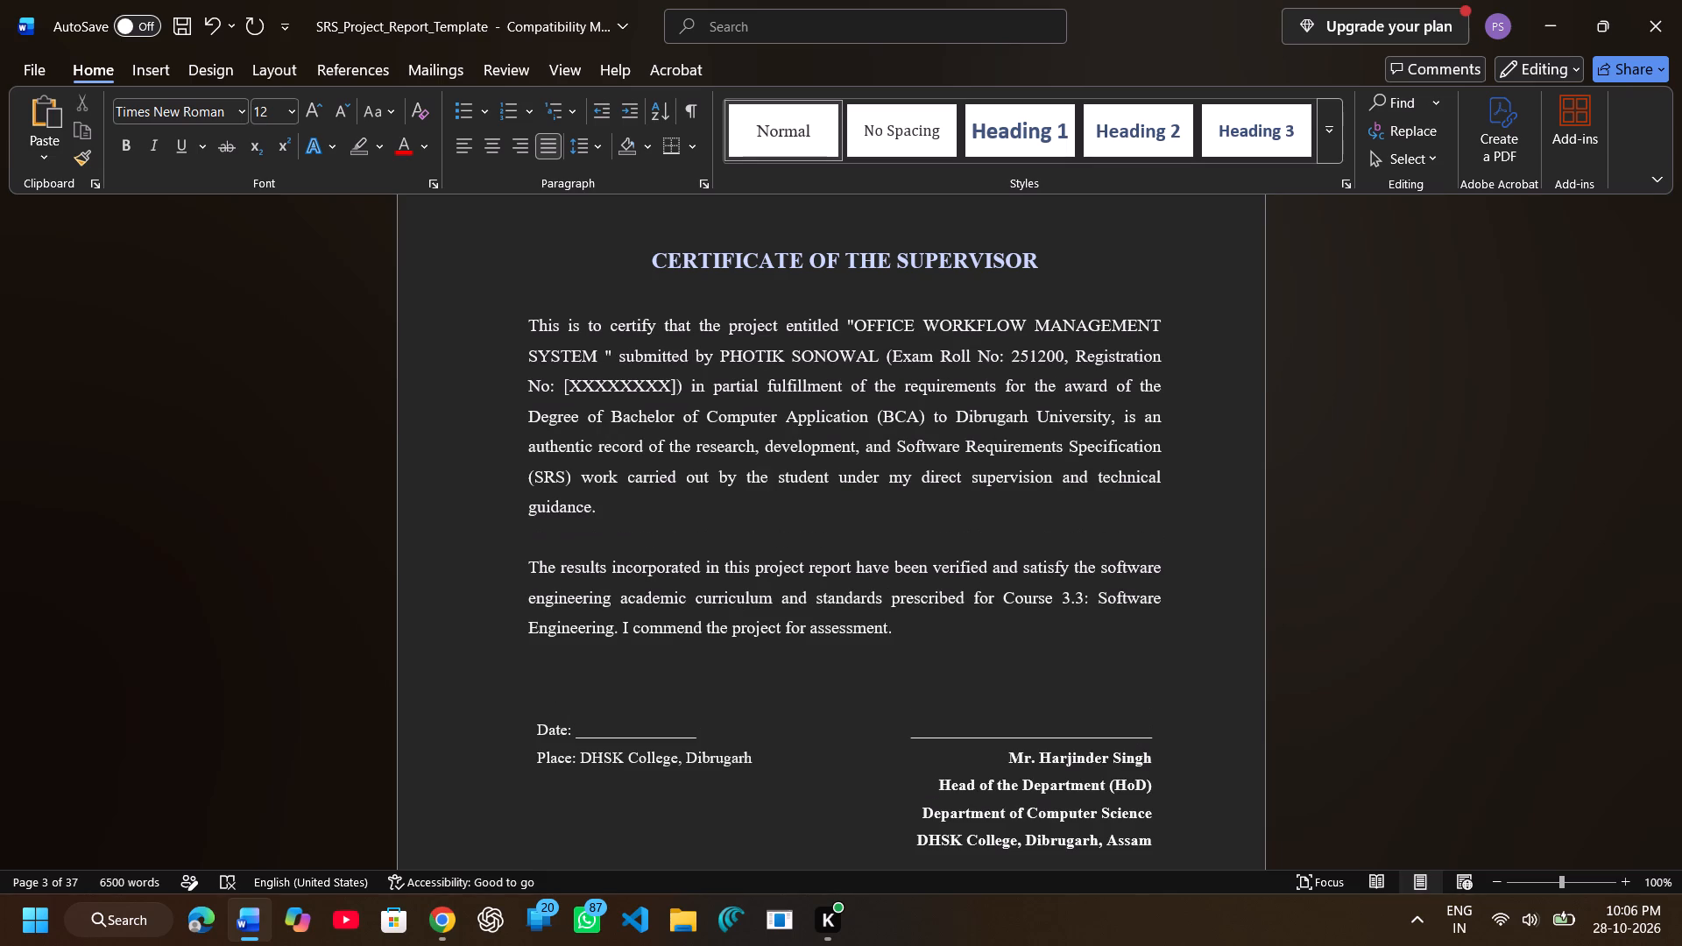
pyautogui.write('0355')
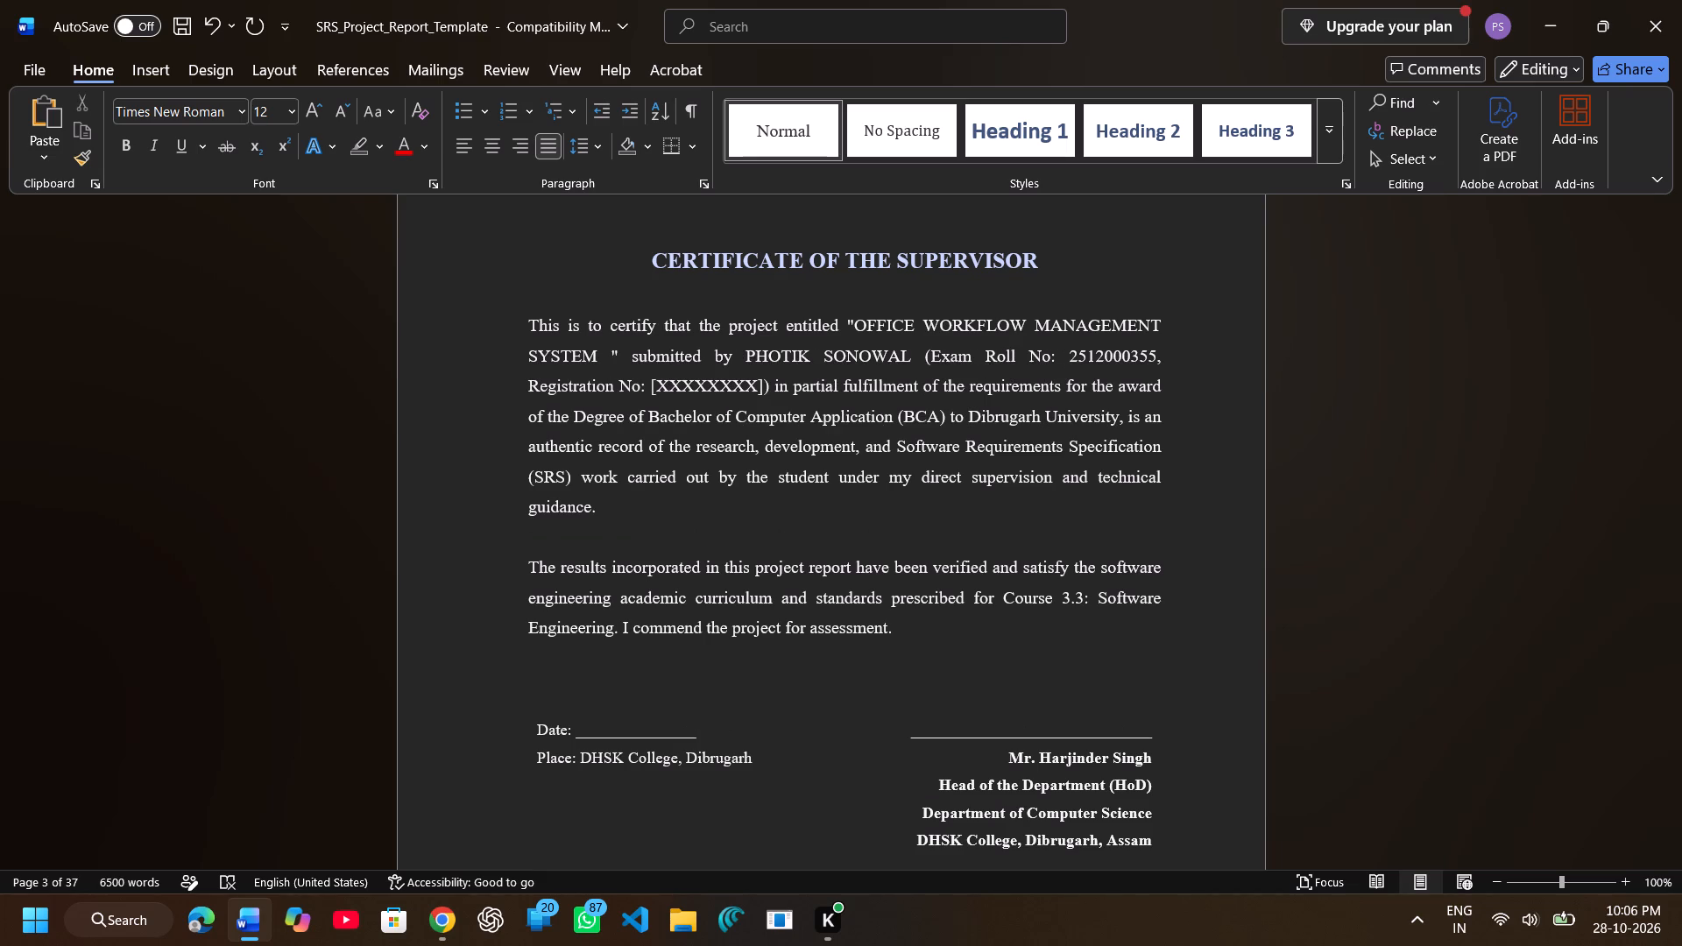
# Replace the registration number placeholder in the supervisor's certificate with the student's registration number, keeping the closing parenthesis.
pyautogui.click(768, 385)
pyautogui.press('BackSpace')
pyautogui.press('BackSpace')
pyautogui.press('BackSpace')
pyautogui.press('BackSpace')
pyautogui.press('BackSpace')
pyautogui.press('BackSpace')
pyautogui.press('BackSpace')
pyautogui.press('BackSpace')
pyautogui.press('BackSpace')
pyautogui.press('BackSpace')
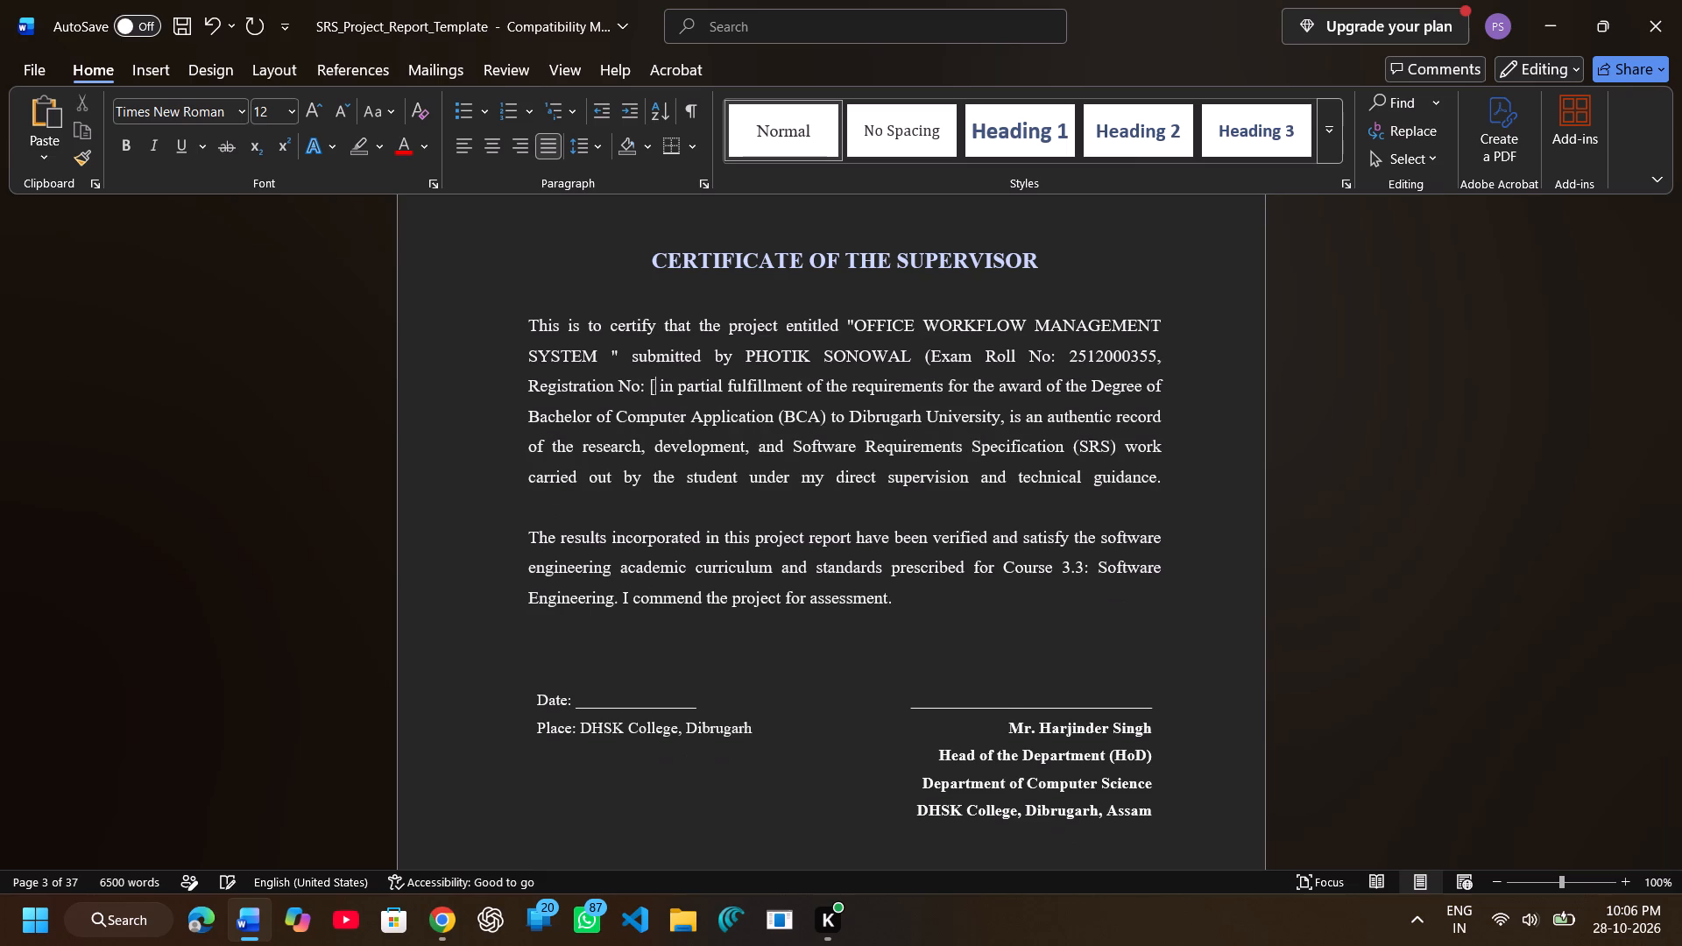
pyautogui.press('BackSpace')
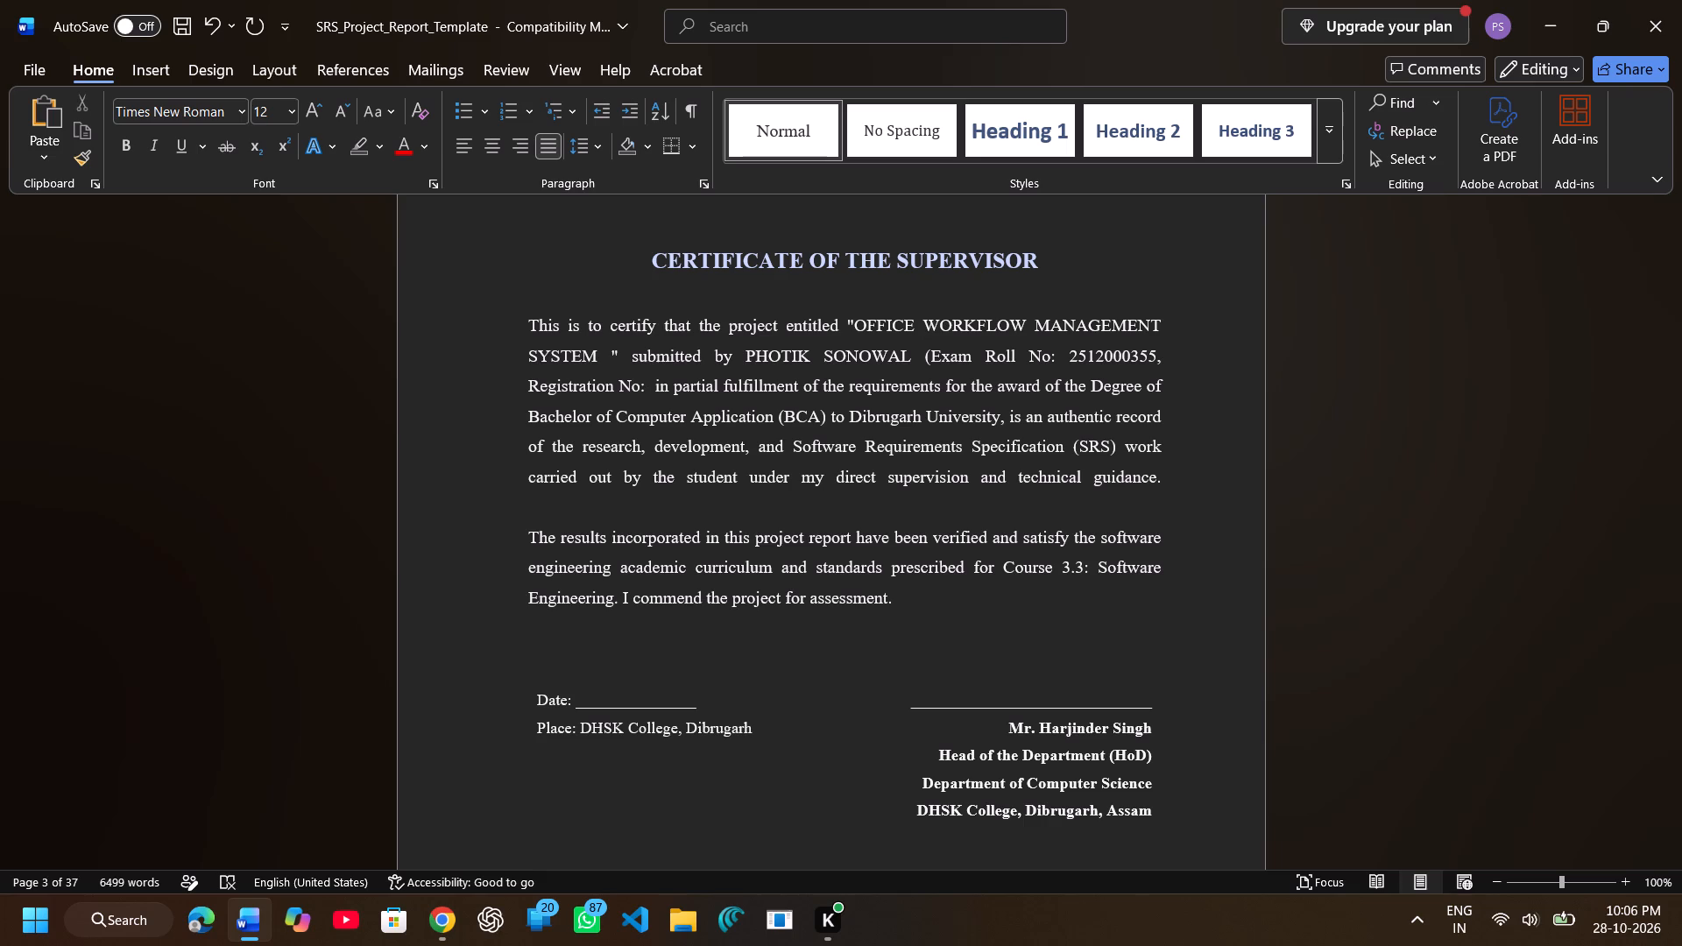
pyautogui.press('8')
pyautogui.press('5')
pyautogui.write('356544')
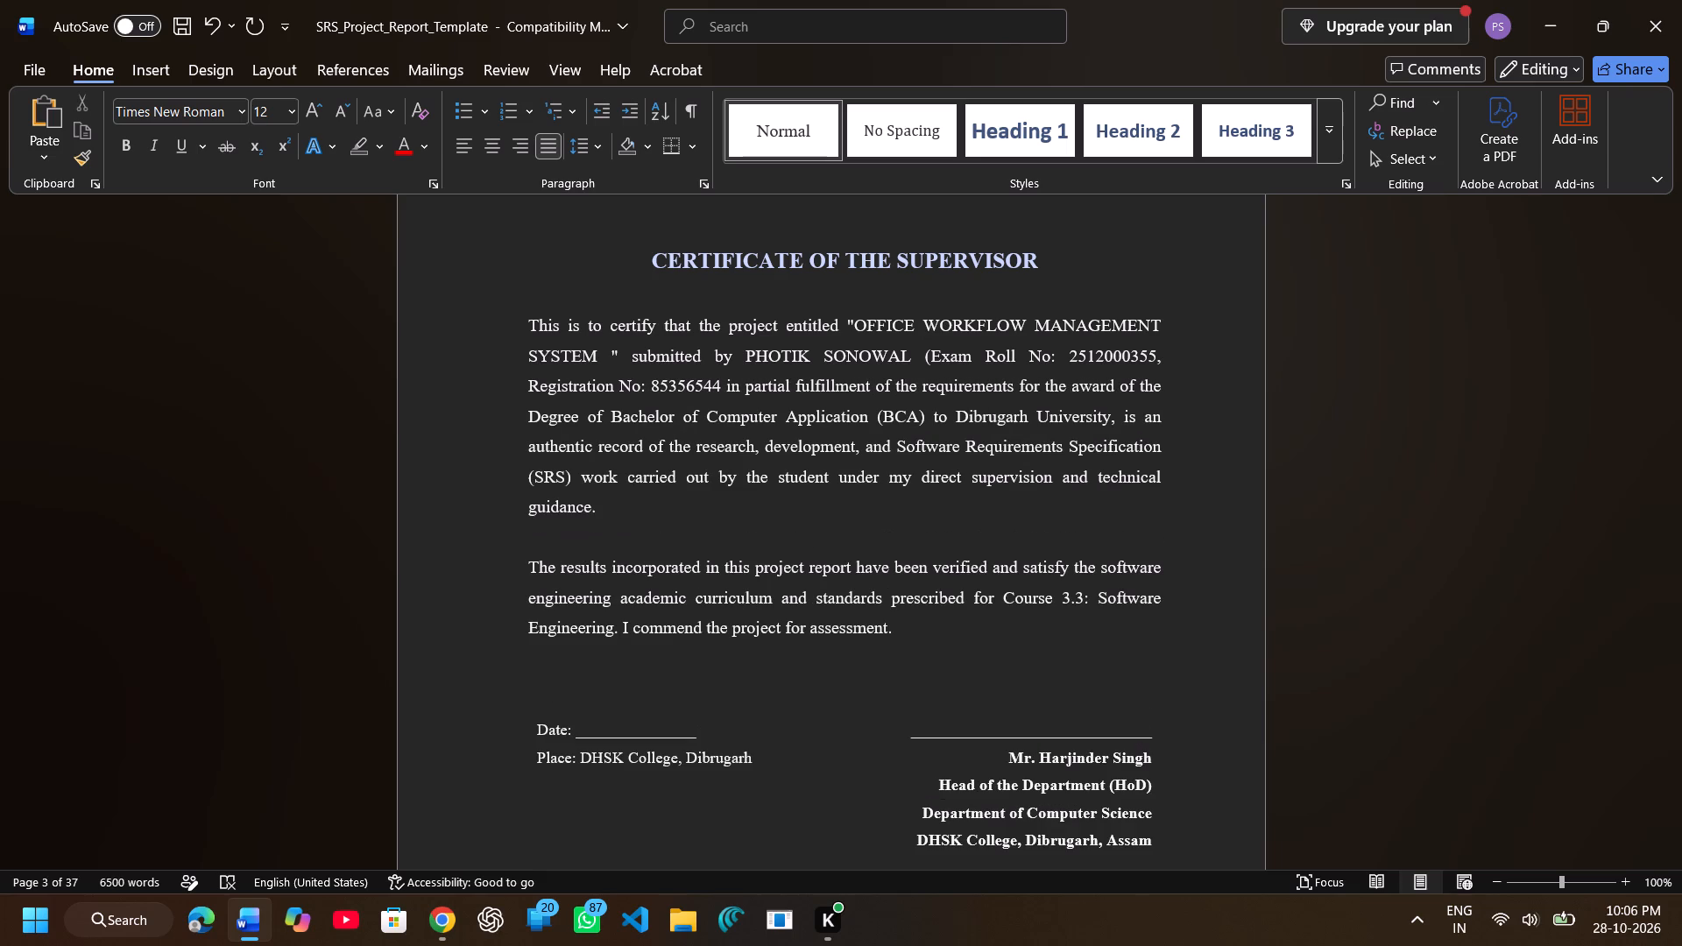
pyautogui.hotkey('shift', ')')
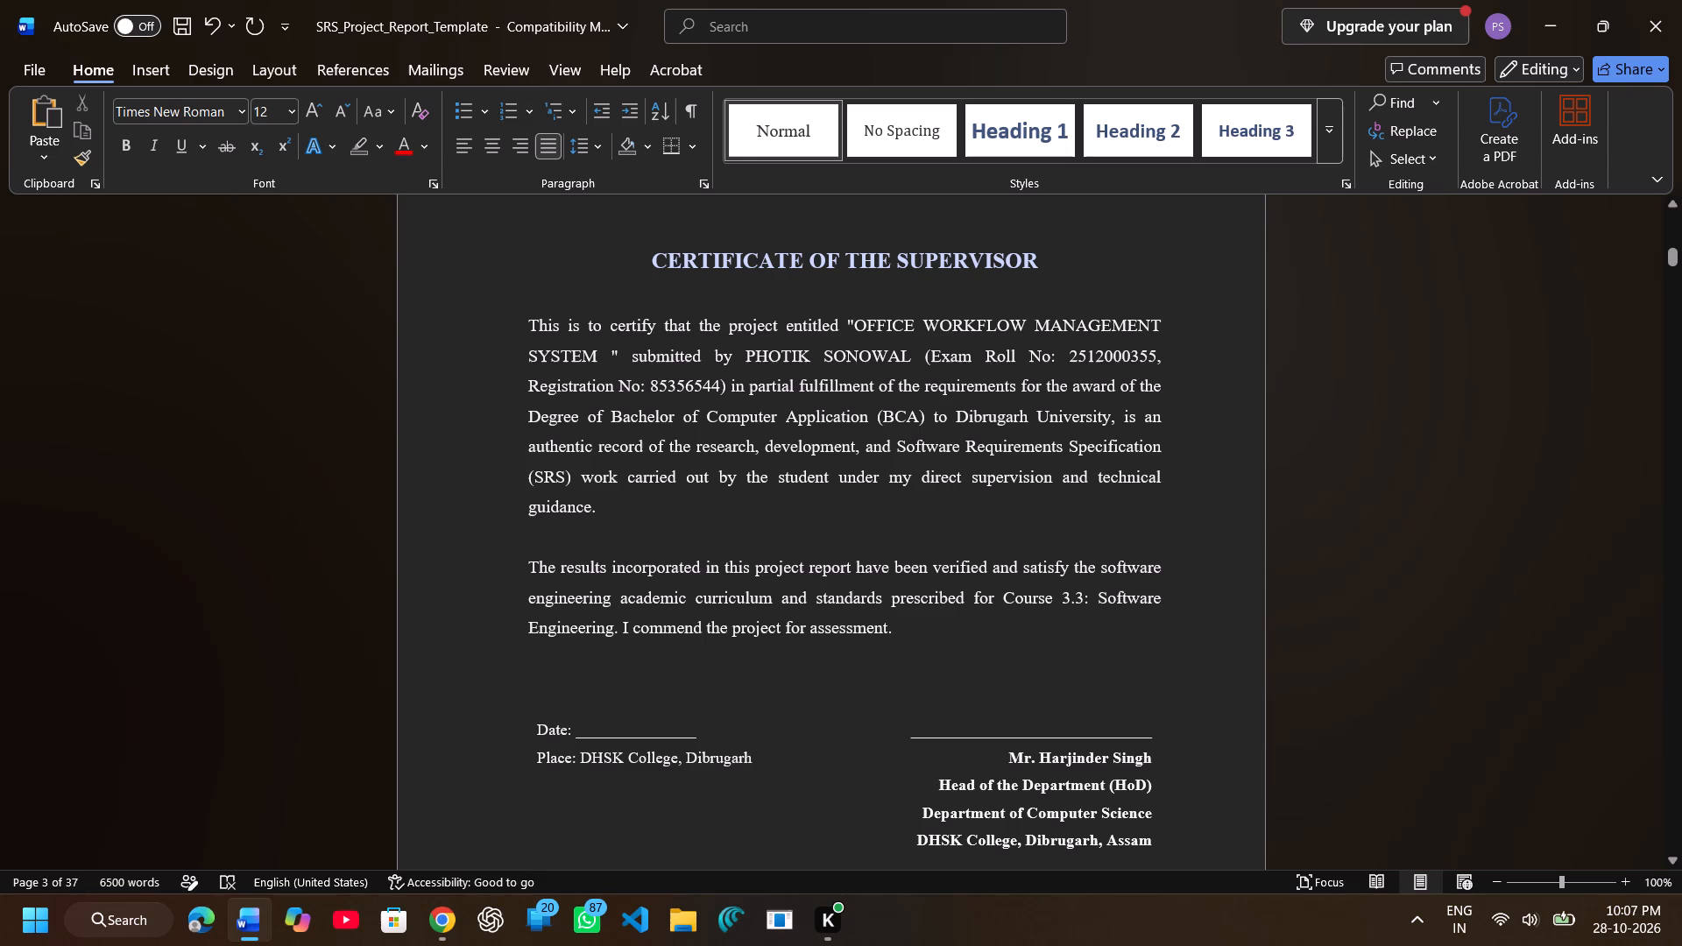
# Replace the blank line after Date in the supervisor's certificate with 30/10/2026.
pyautogui.scroll(-1, 826, 504)
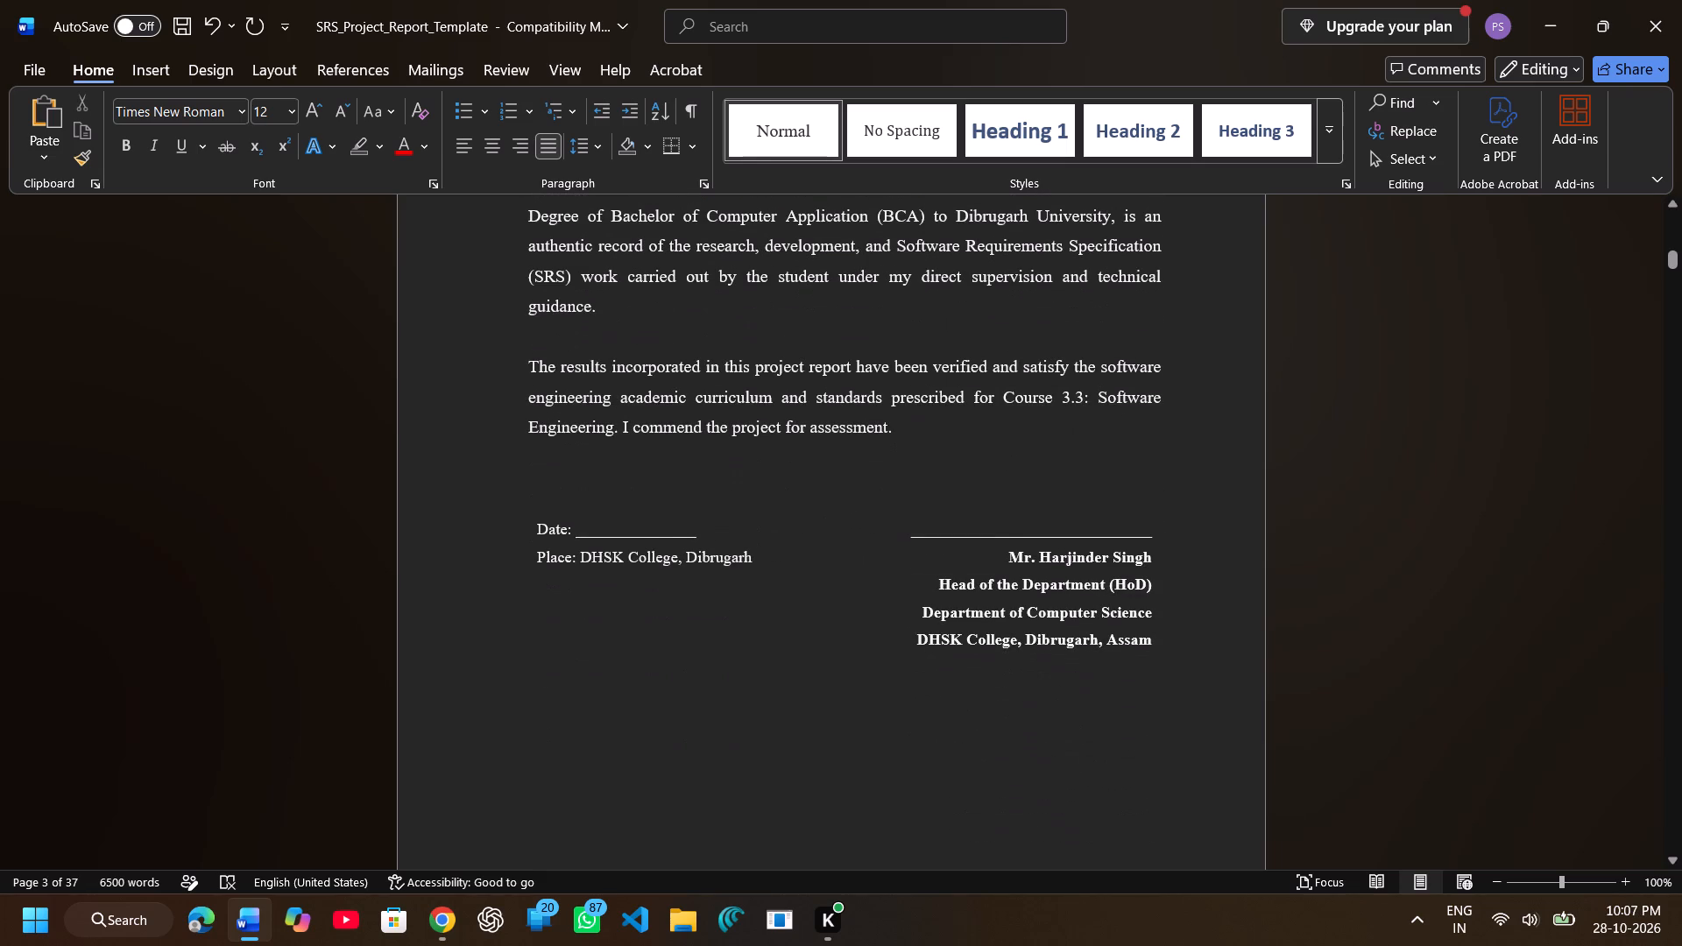
pyautogui.click(605, 505)
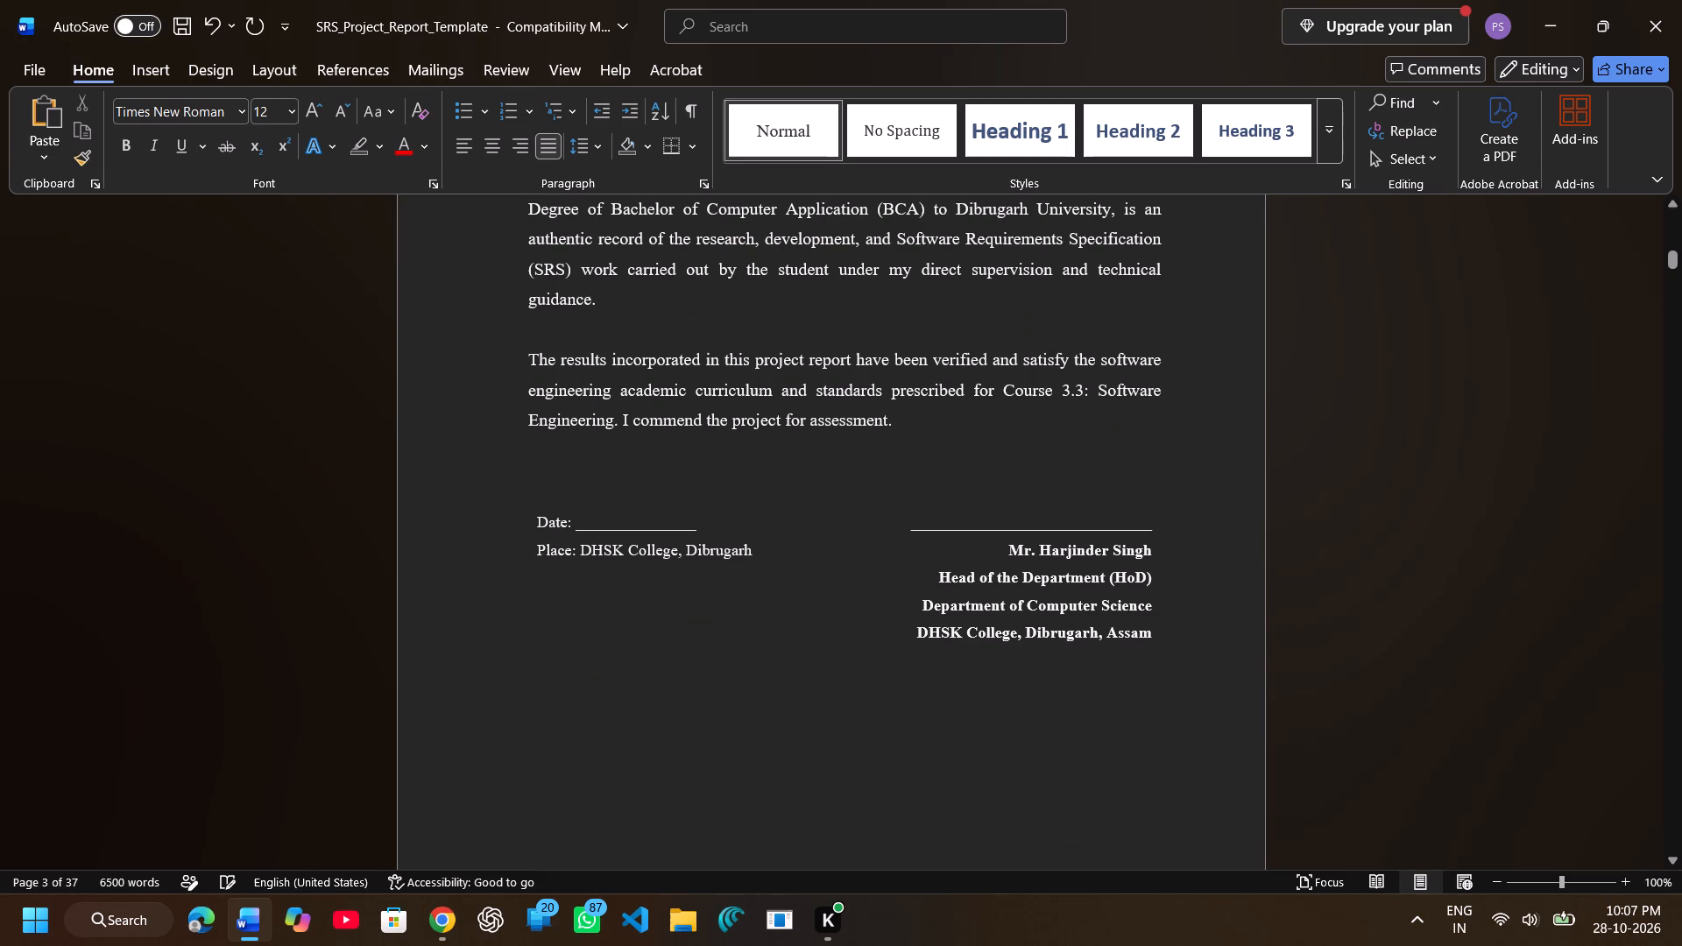
pyautogui.doubleClick(594, 508)
pyautogui.click(594, 508)
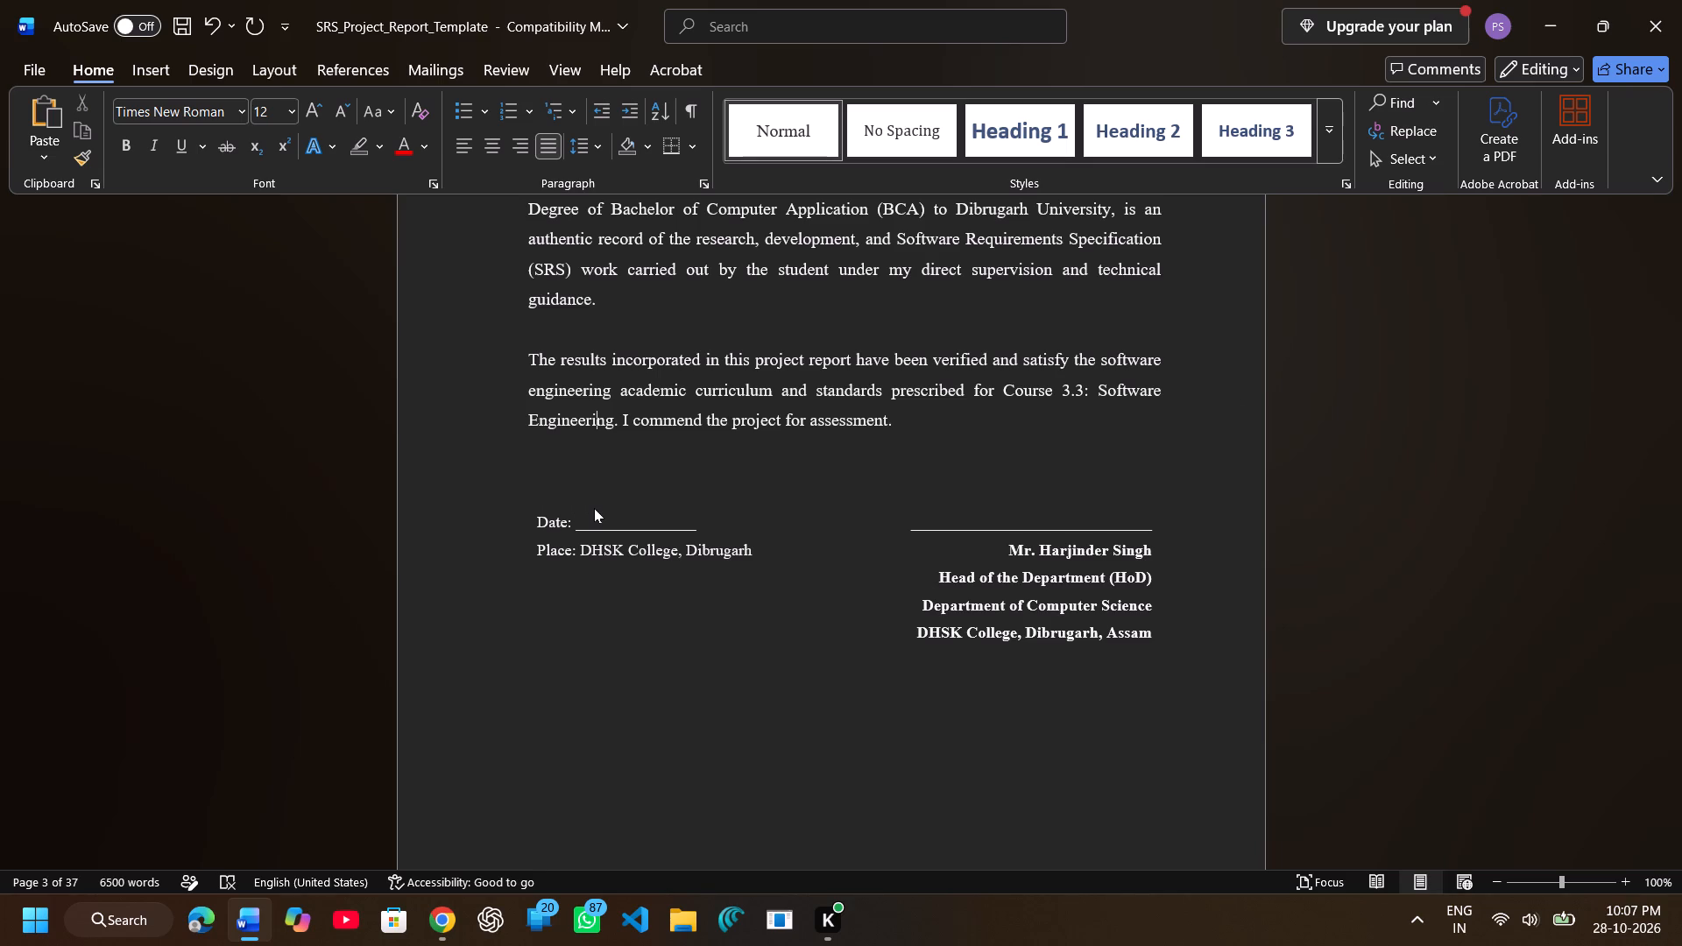
pyautogui.click(583, 510)
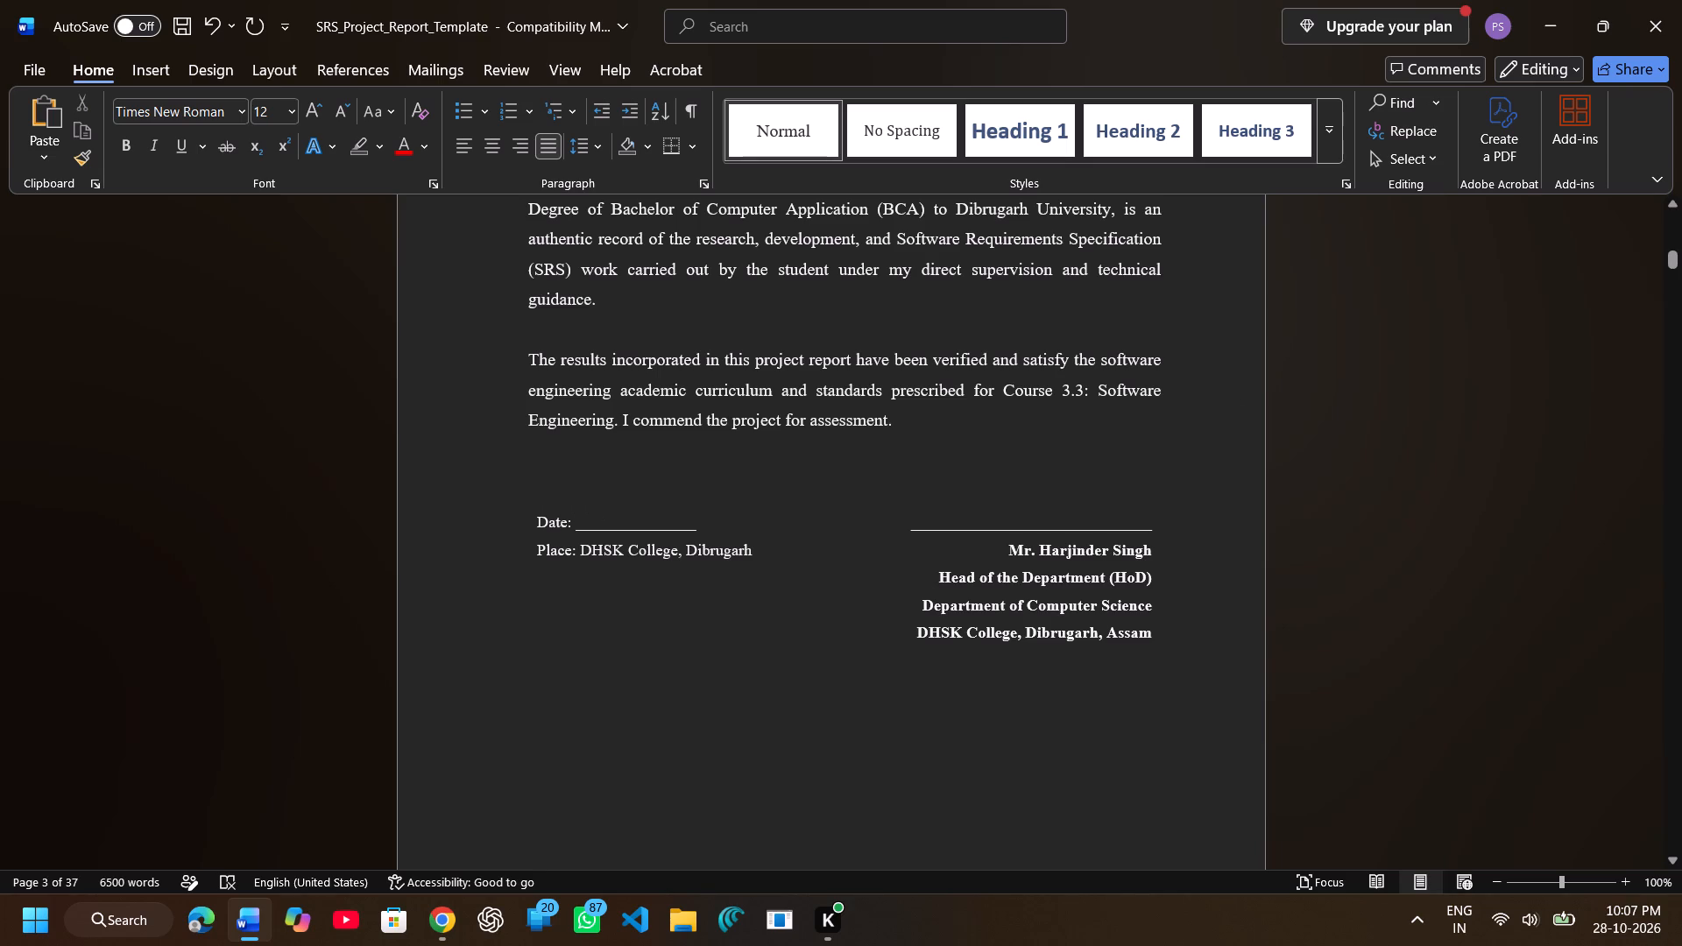
pyautogui.doubleClick(583, 510)
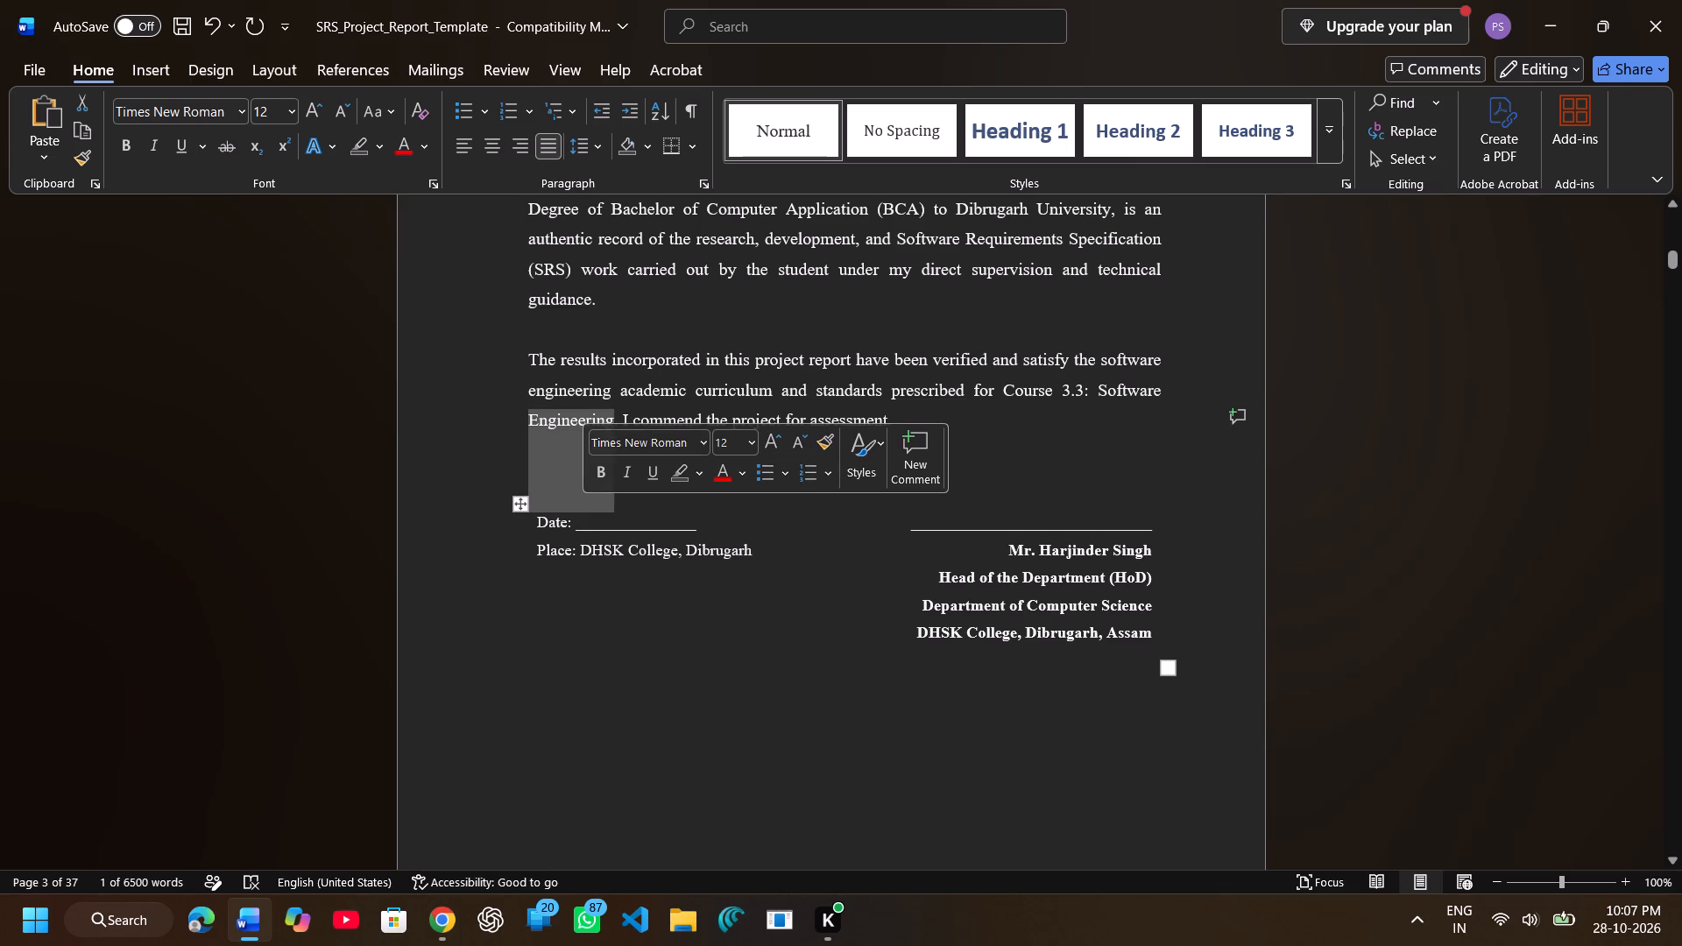
pyautogui.click(583, 519)
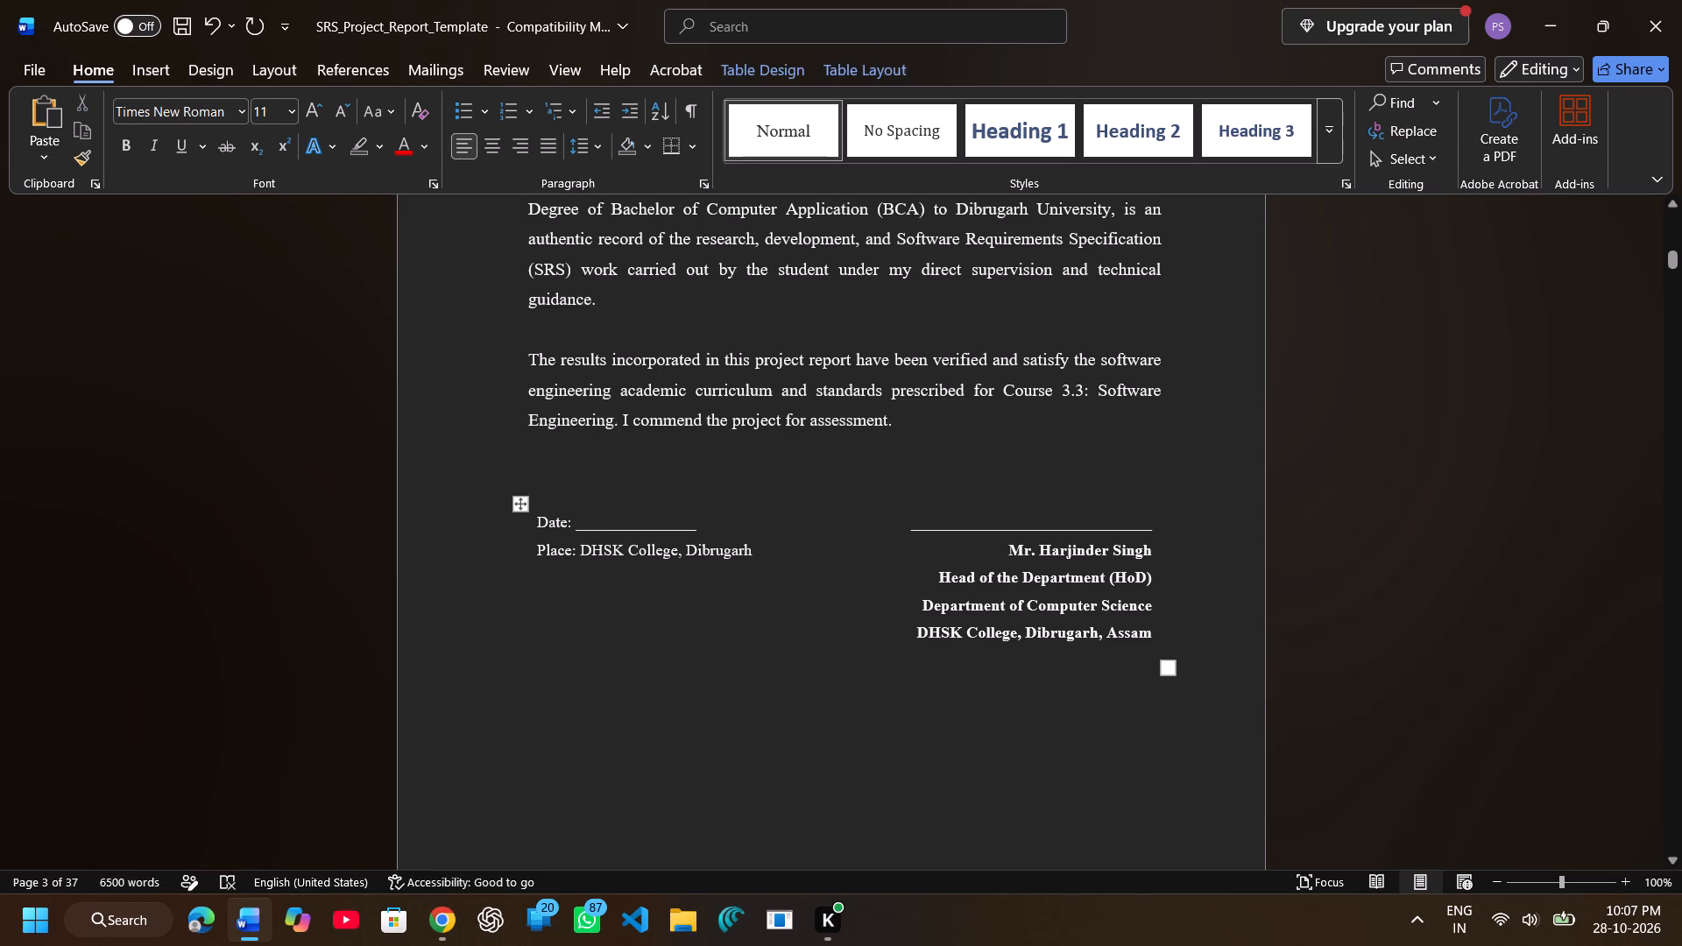
pyautogui.click(699, 526)
pyautogui.press('BackSpace')
pyautogui.press('BackSpace')
pyautogui.press('BackSpace')
pyautogui.press('BackSpace')
pyautogui.press('BackSpace')
pyautogui.press('BackSpace')
pyautogui.press('BackSpace')
pyautogui.press('BackSpace')
pyautogui.press('BackSpace')
pyautogui.press('BackSpace')
pyautogui.press('BackSpace')
pyautogui.press('BackSpace')
pyautogui.press('BackSpace')
pyautogui.press('BackSpace')
pyautogui.press('BackSpace')
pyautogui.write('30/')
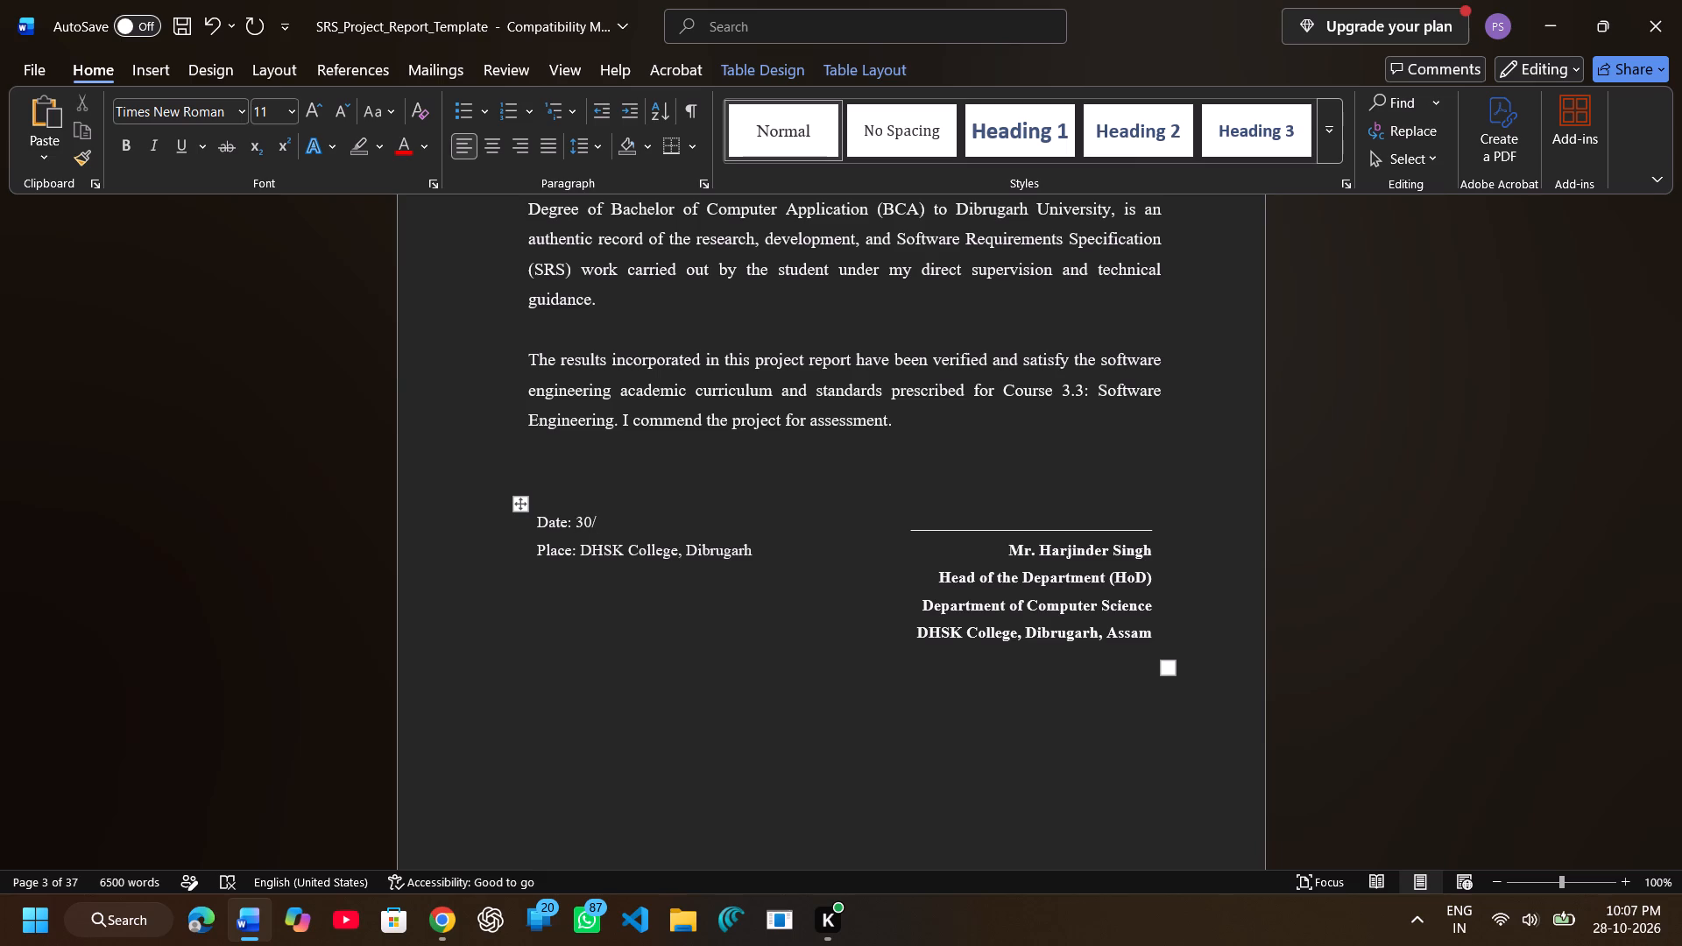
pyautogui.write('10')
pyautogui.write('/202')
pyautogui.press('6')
# Underline the date 30/10/2026 in the supervisor's certificate.
pyautogui.moveTo(576, 520); pyautogui.dragTo(641, 525)
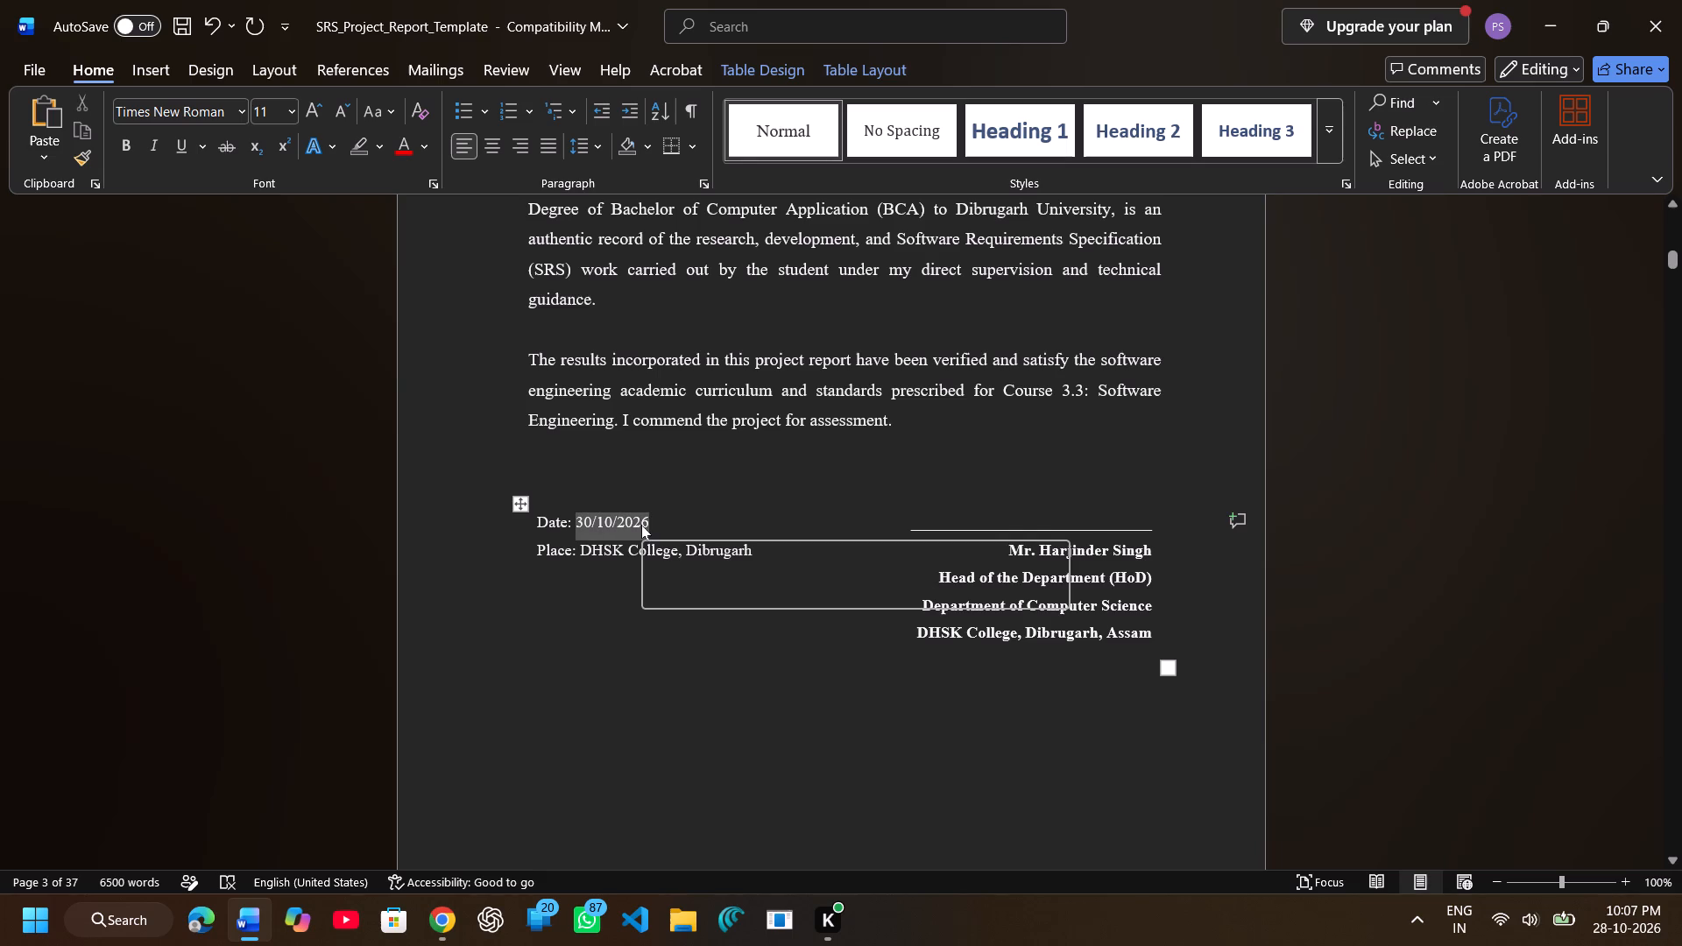
pyautogui.click(190, 145)
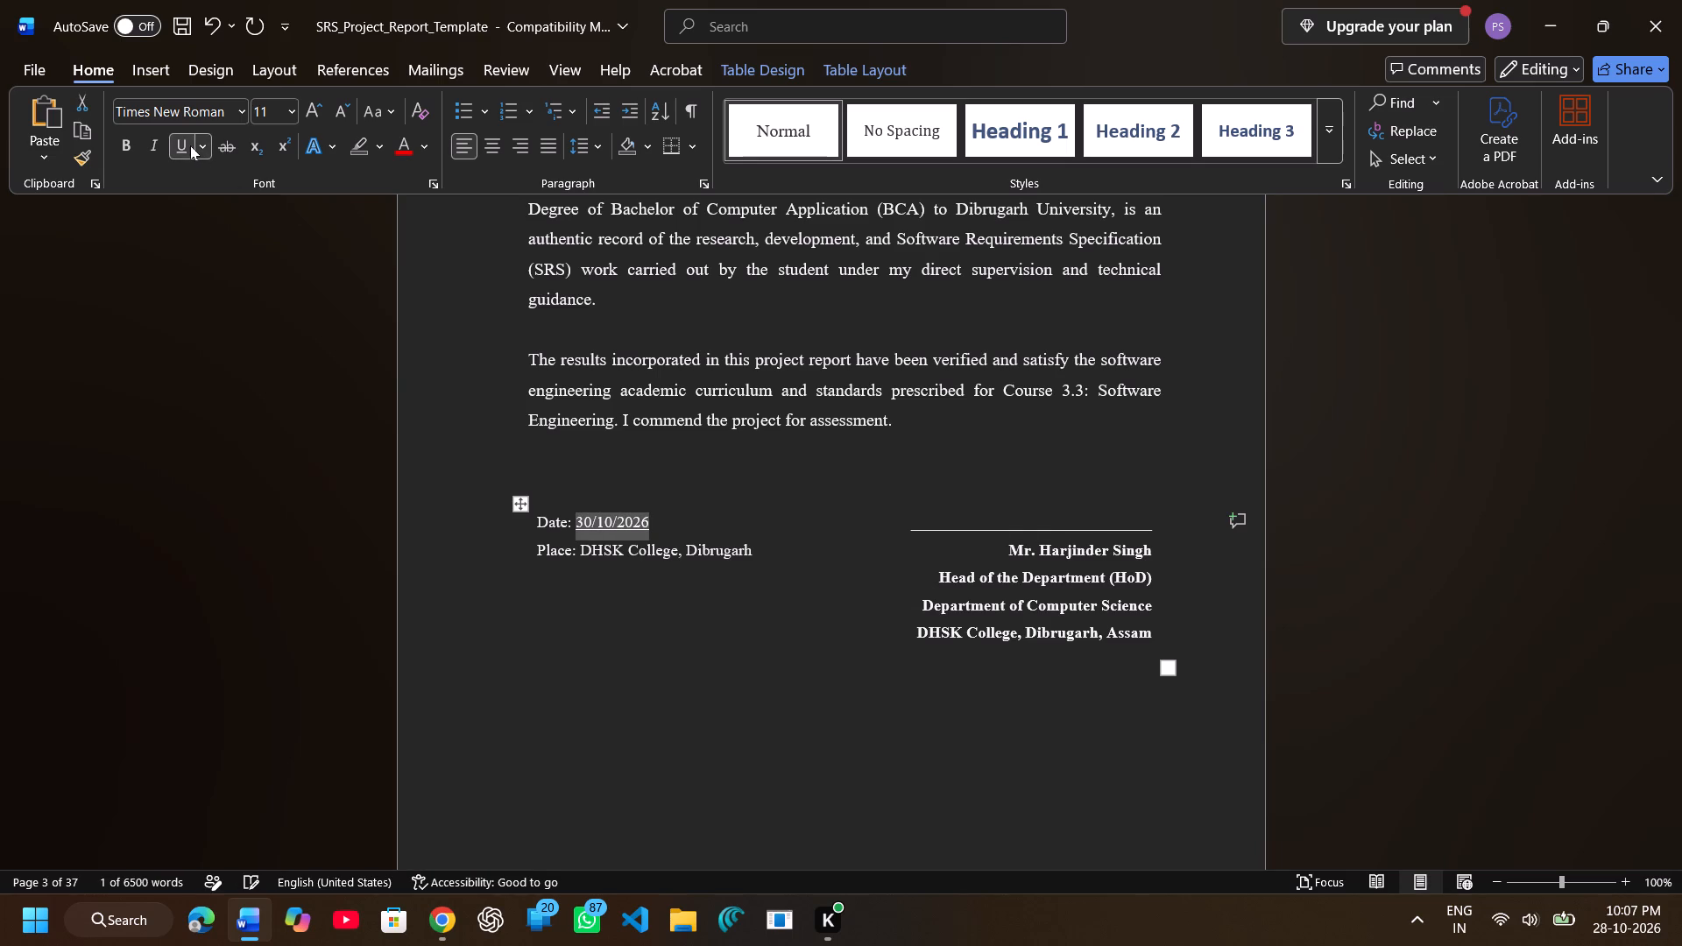
pyautogui.click(648, 608)
# Replace the bracketed full name placeholder in the Declaration by the Student with the student's own name in capitals.
pyautogui.scroll(-1, 648, 608)
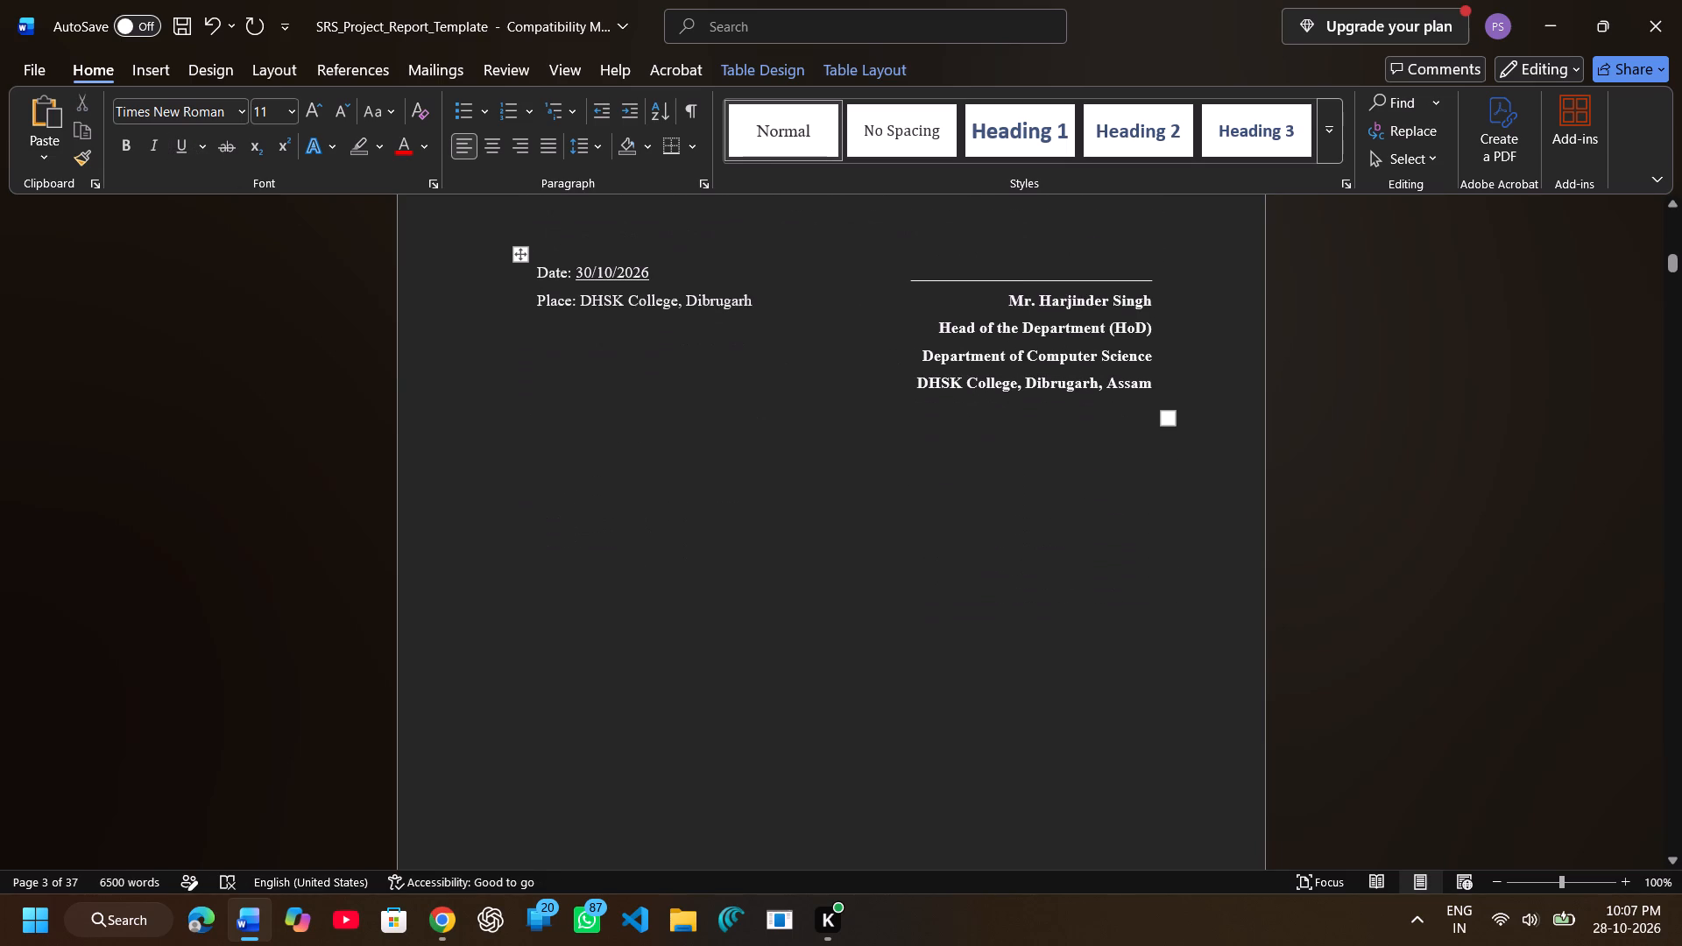
pyautogui.scroll(-2, 648, 608)
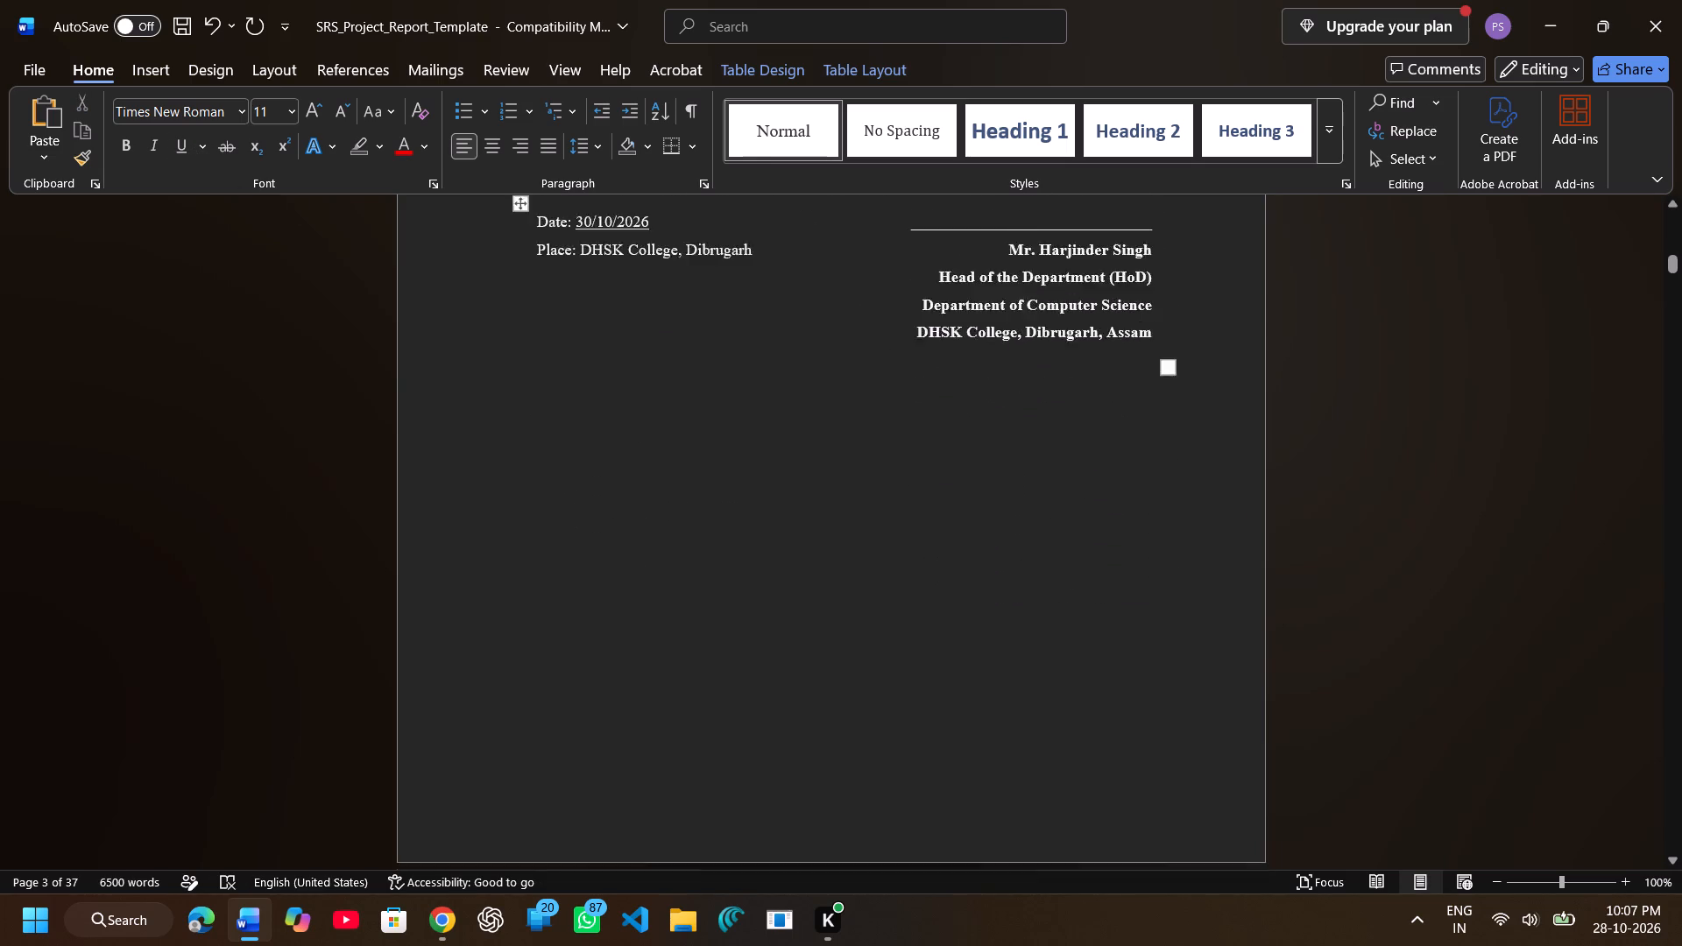
pyautogui.scroll(-1, 648, 608)
pyautogui.scroll(1, 648, 608)
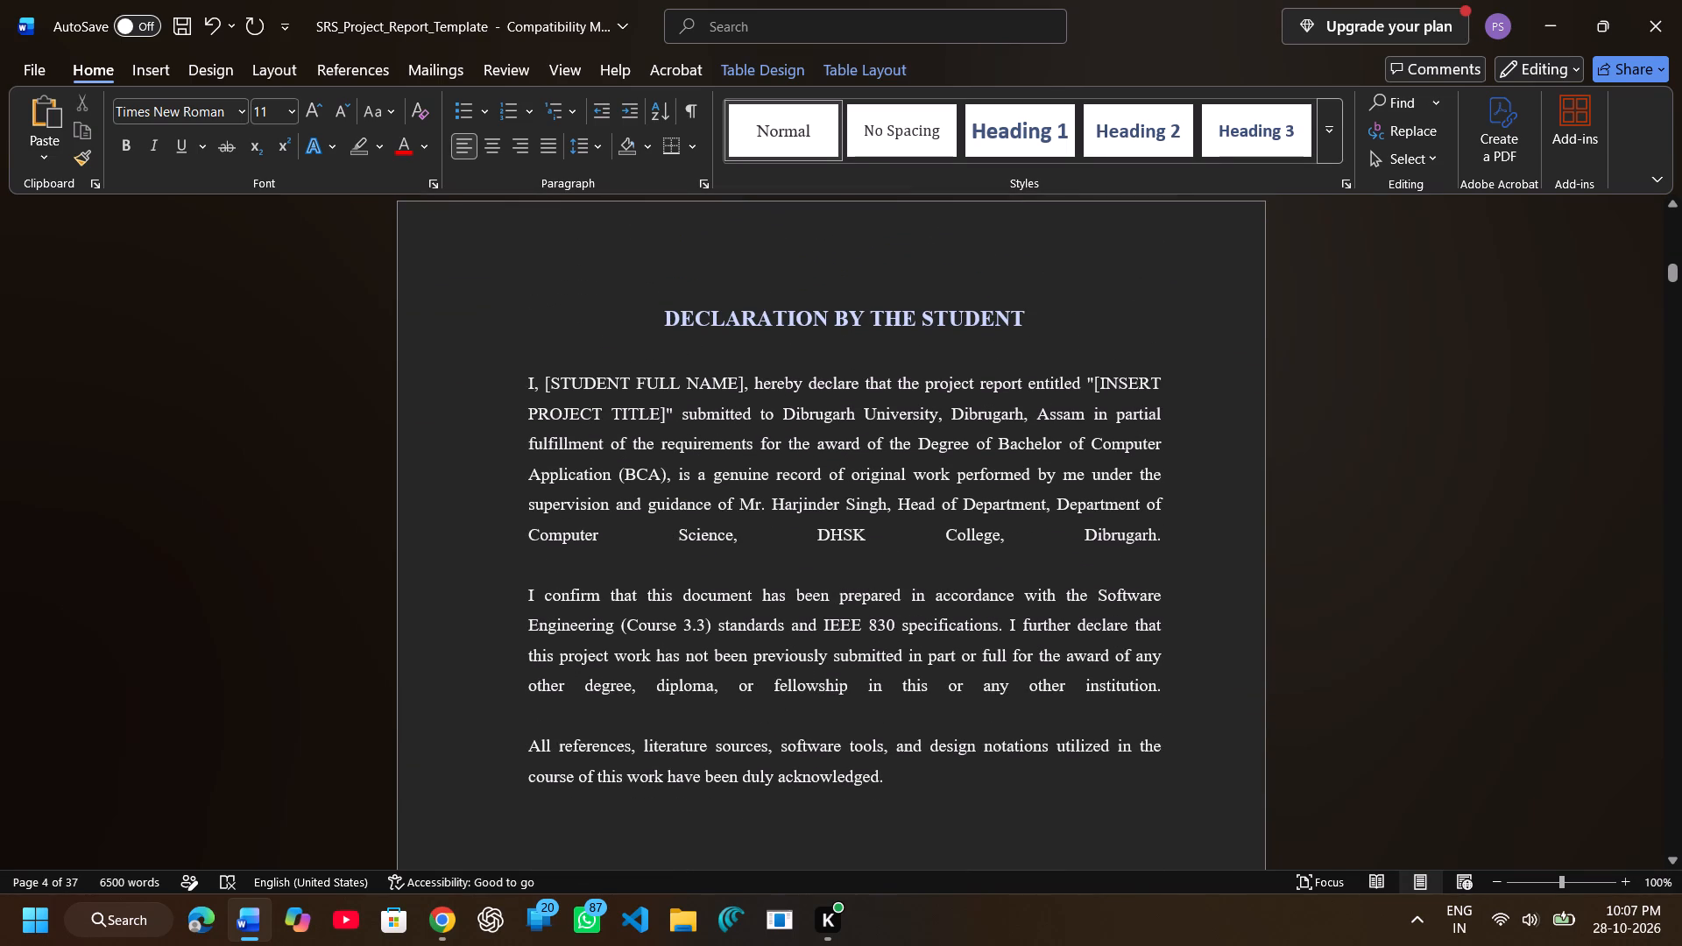
pyautogui.click(744, 382)
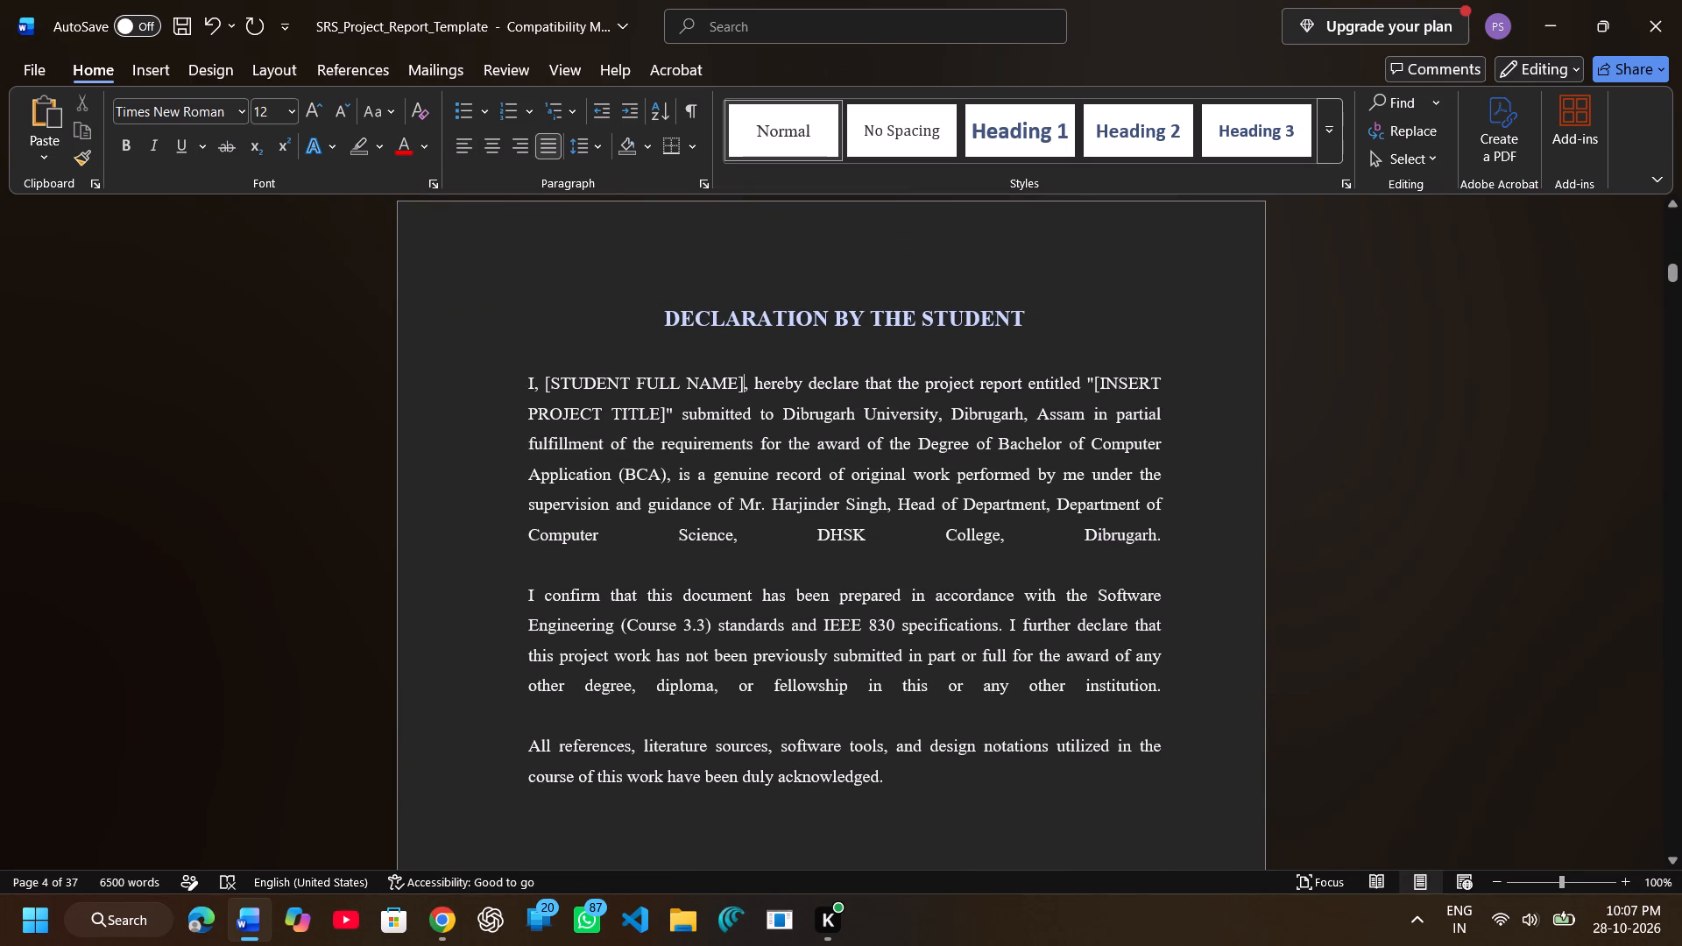
pyautogui.press('BackSpace')
pyautogui.press('BackSpace')
pyautogui.press('BackSpace')
pyautogui.press('BackSpace')
pyautogui.press('BackSpace')
pyautogui.press('BackSpace')
pyautogui.press('BackSpace')
pyautogui.press('BackSpace')
pyautogui.press('BackSpace')
pyautogui.press('BackSpace')
pyautogui.press('BackSpace')
pyautogui.press('BackSpace')
pyautogui.press('BackSpace')
pyautogui.press('BackSpace')
pyautogui.press('BackSpace')
pyautogui.press('BackSpace')
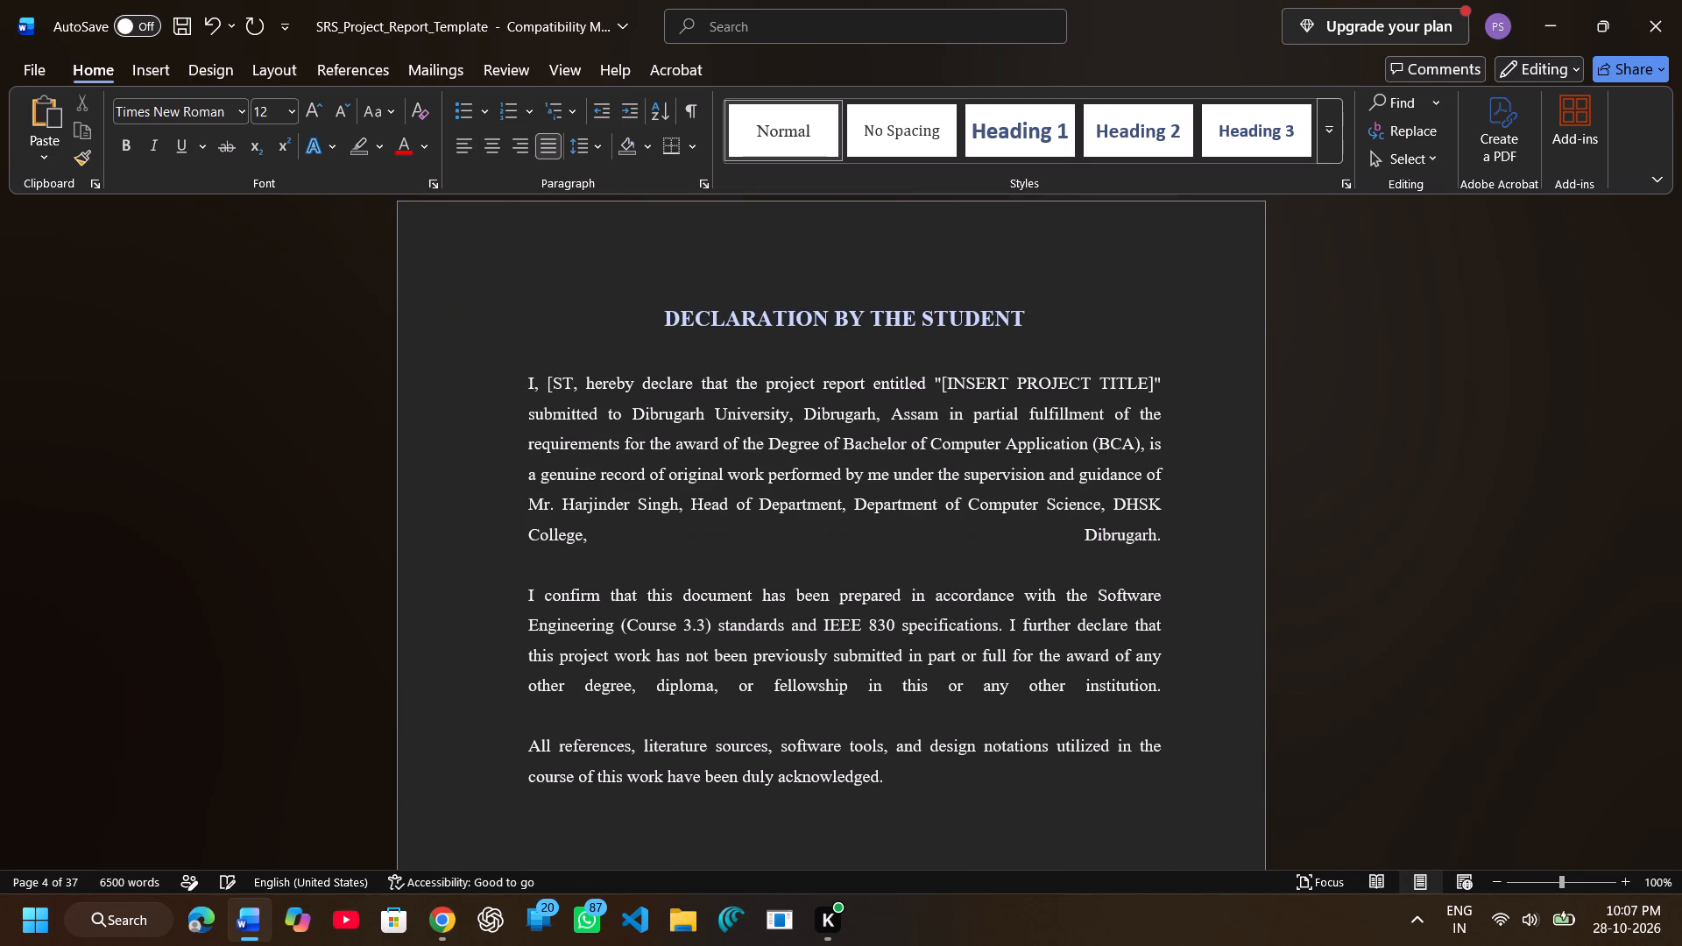
pyautogui.press('BackSpace')
pyautogui.press('BackSpace')
pyautogui.press('BackSpace')
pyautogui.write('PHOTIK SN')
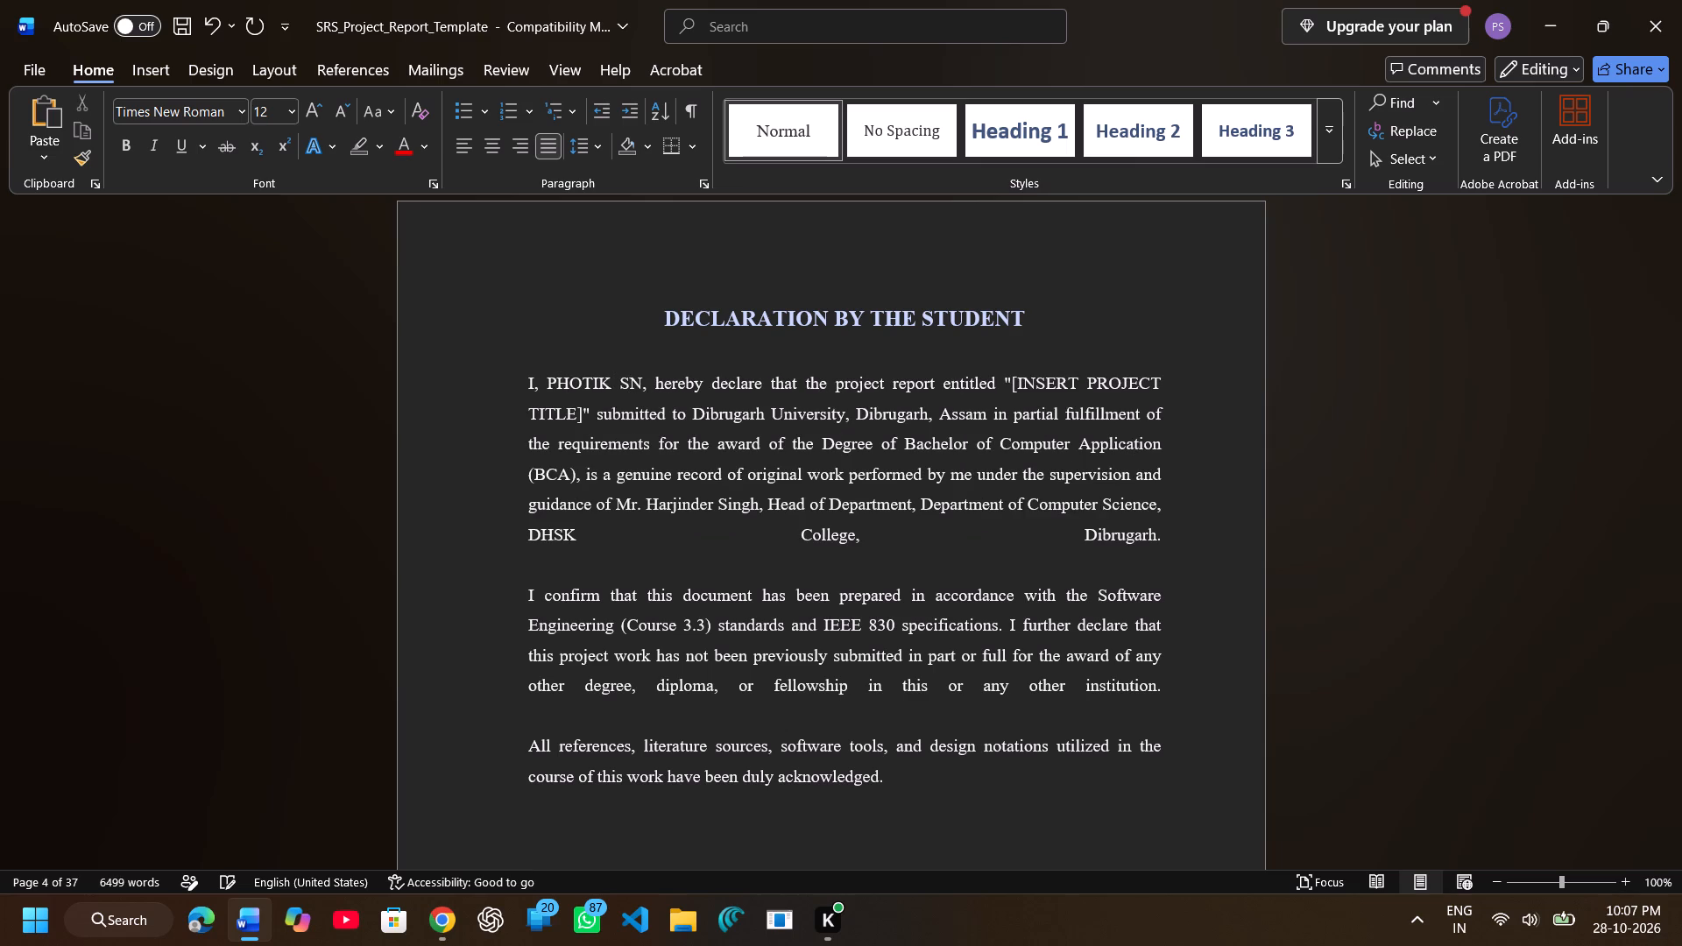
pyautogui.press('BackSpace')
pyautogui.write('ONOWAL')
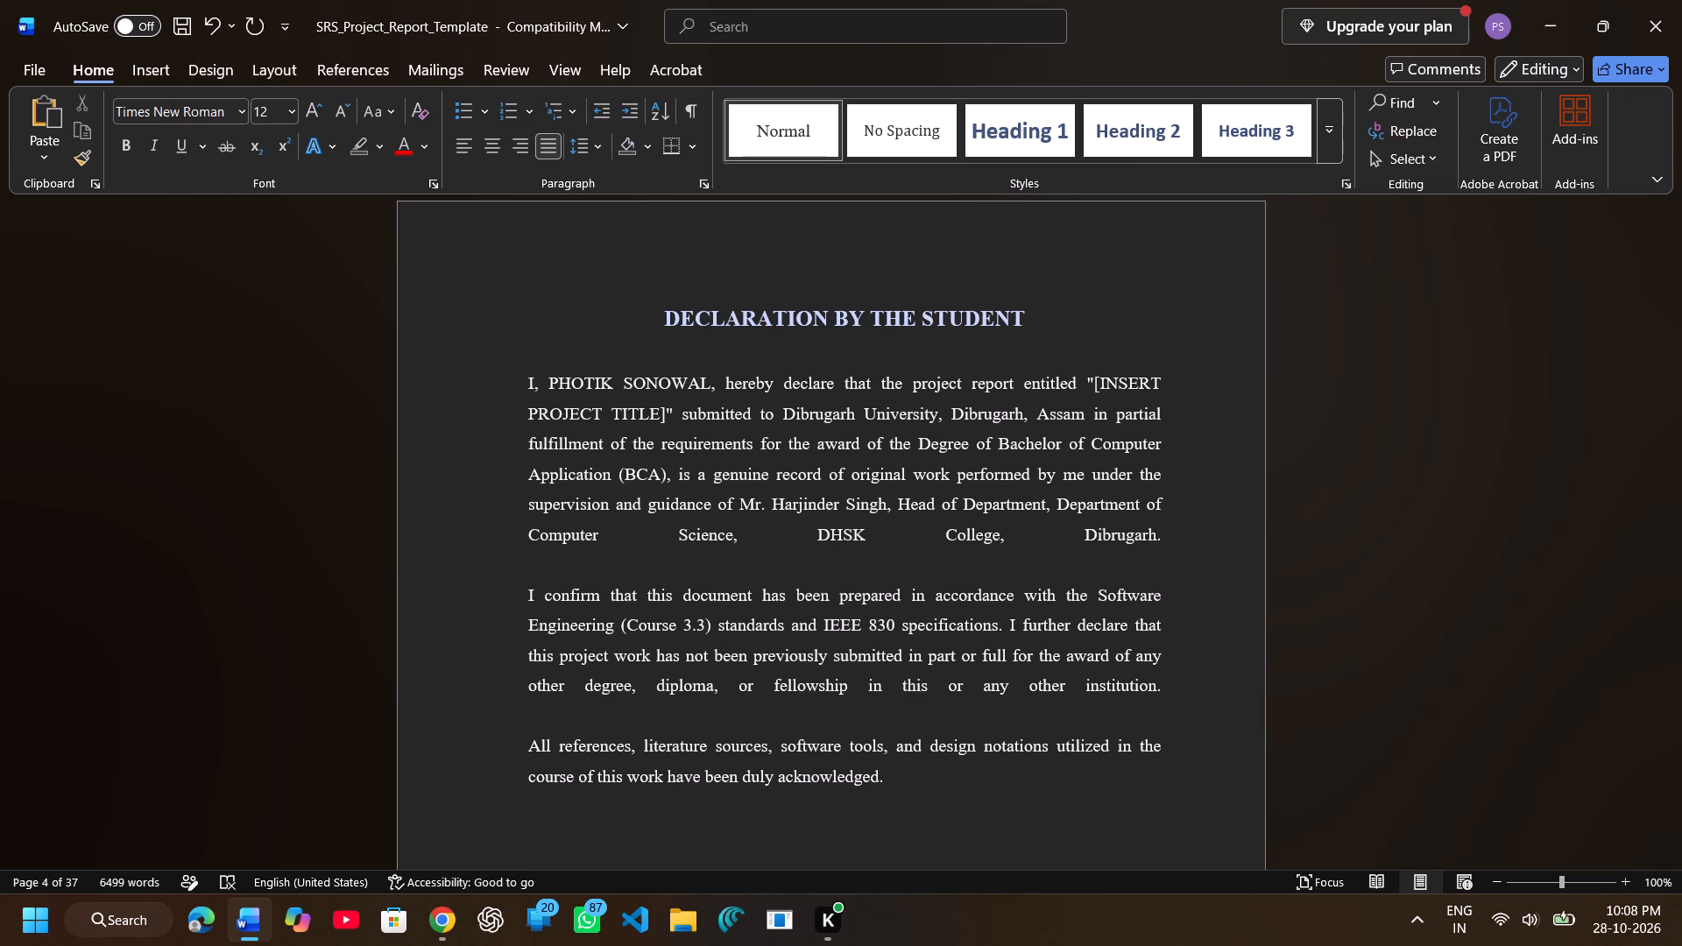
# Replace the bracketed project title placeholder in the Declaration by the Student with OFFICE WORKFLOW MANAGEMENT SYSTEM, keeping the quotation marks.
pyautogui.click(661, 414)
pyautogui.press('Right')
pyautogui.press('BackSpace')
pyautogui.press('BackSpace')
pyautogui.press('BackSpace')
pyautogui.press('BackSpace')
pyautogui.press('BackSpace')
pyautogui.press('BackSpace')
pyautogui.press('BackSpace')
pyautogui.press('BackSpace')
pyautogui.press('BackSpace')
pyautogui.press('BackSpace')
pyautogui.press('BackSpace')
pyautogui.press('BackSpace')
pyautogui.press('BackSpace')
pyautogui.press('BackSpace')
pyautogui.press('BackSpace')
pyautogui.press('BackSpace')
pyautogui.press('BackSpace')
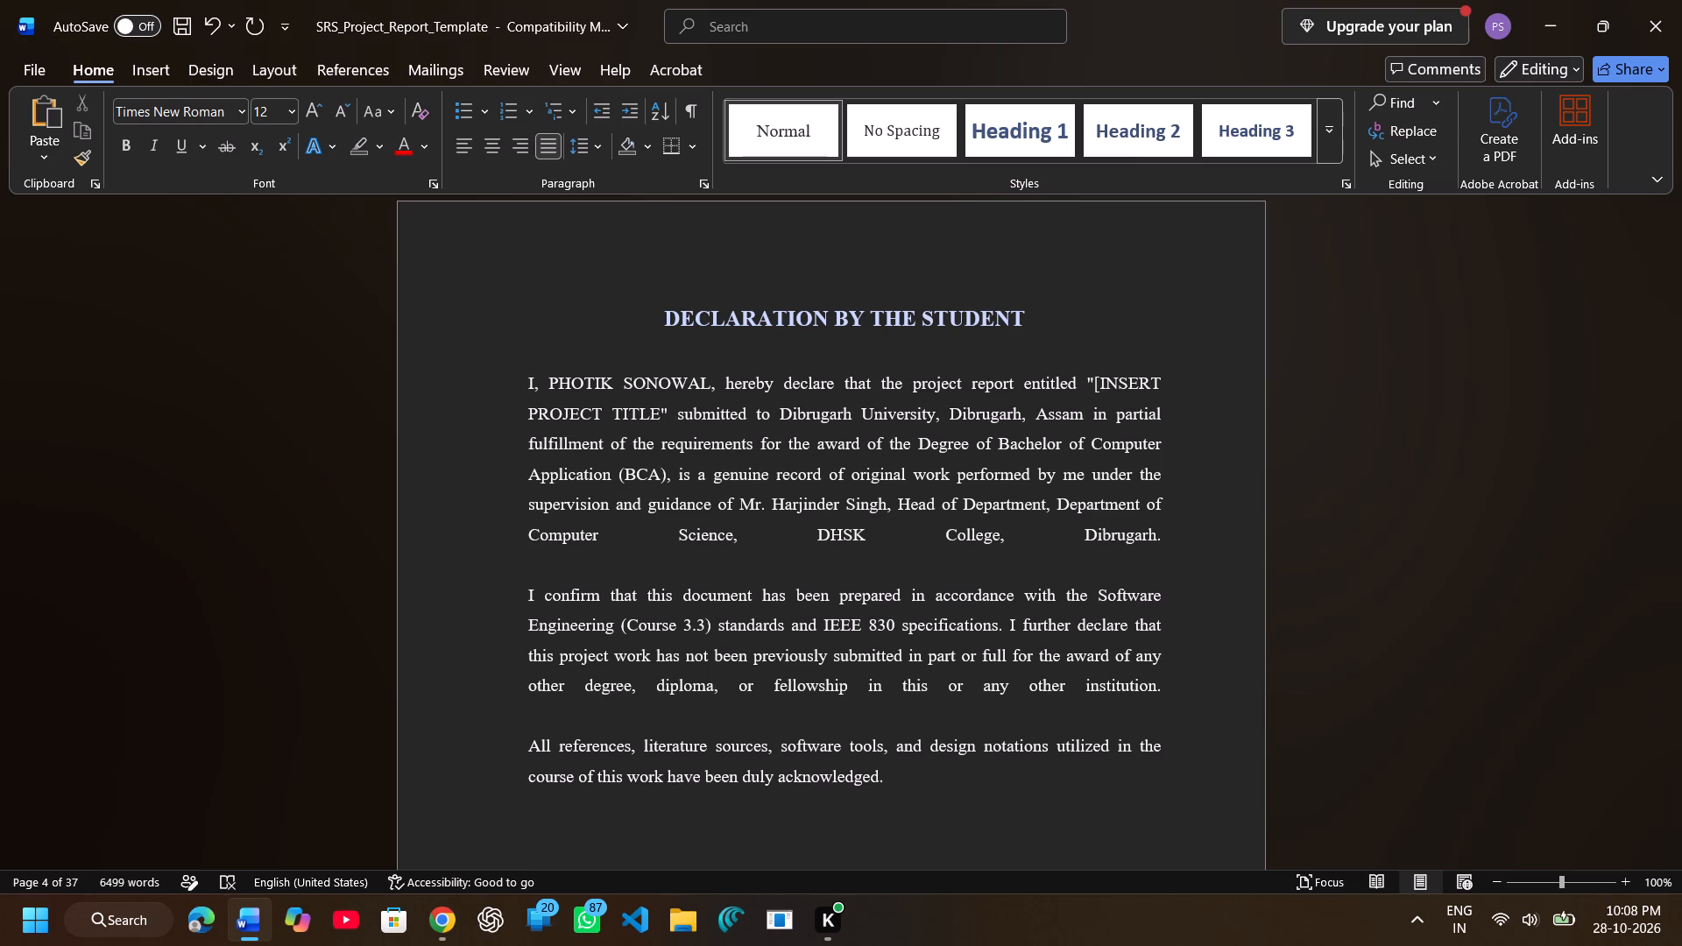
pyautogui.press('BackSpace')
pyautogui.press('BackSpace')
pyautogui.press('BackSpace')
pyautogui.press('BackSpace')
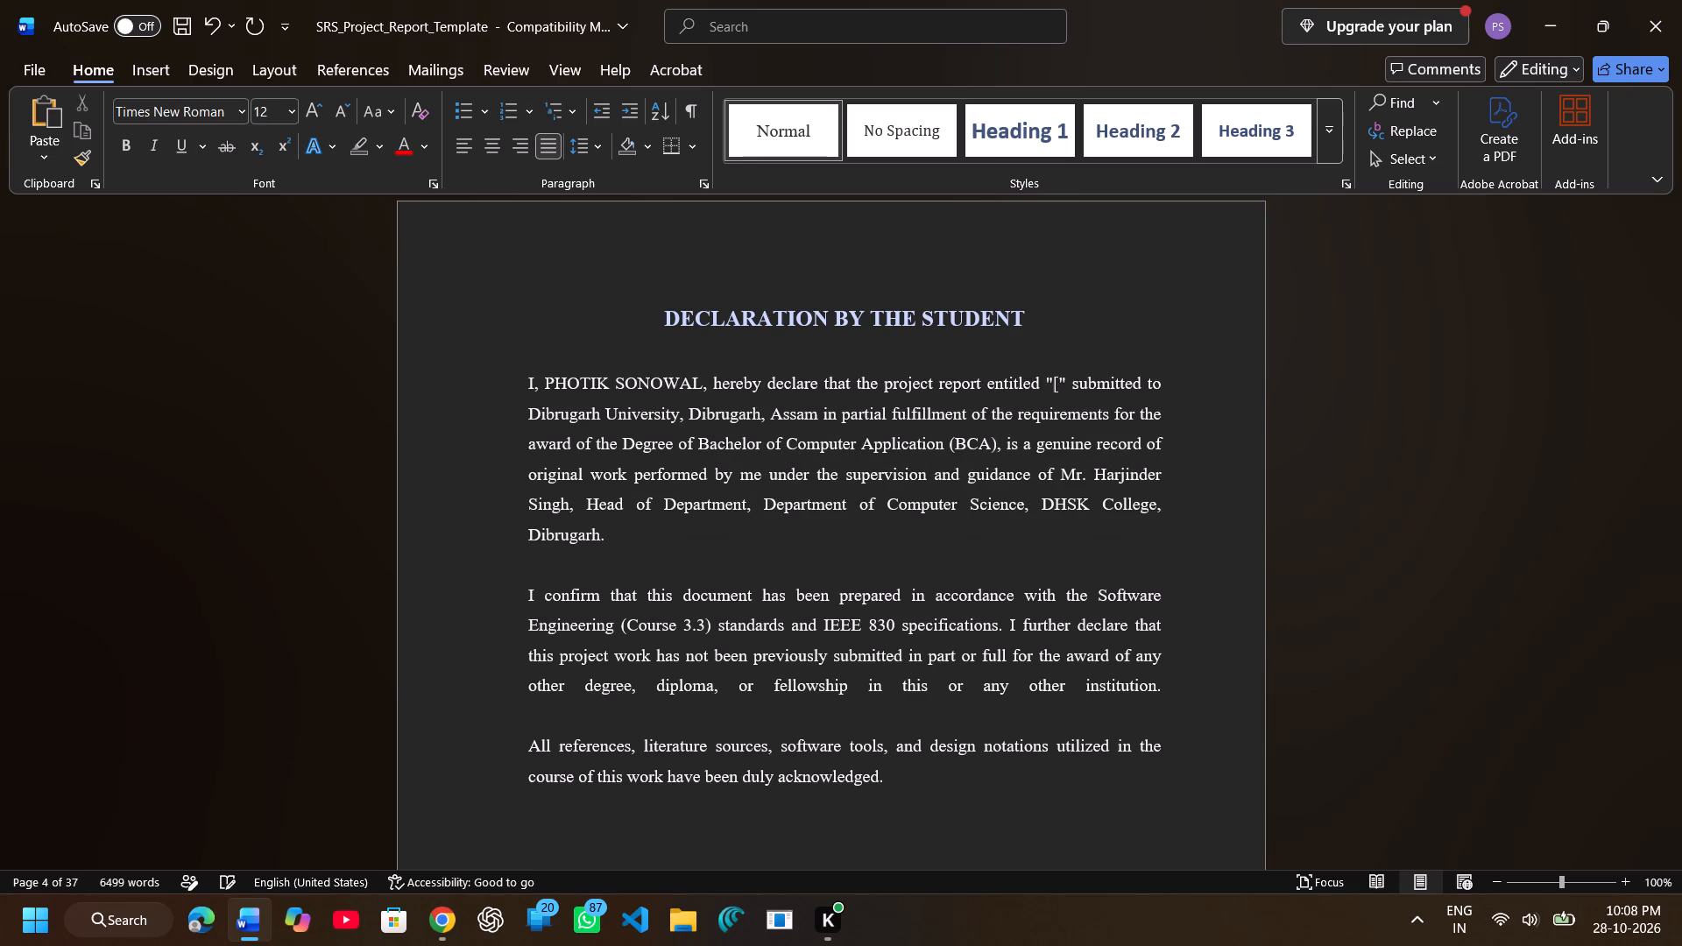
pyautogui.press('BackSpace')
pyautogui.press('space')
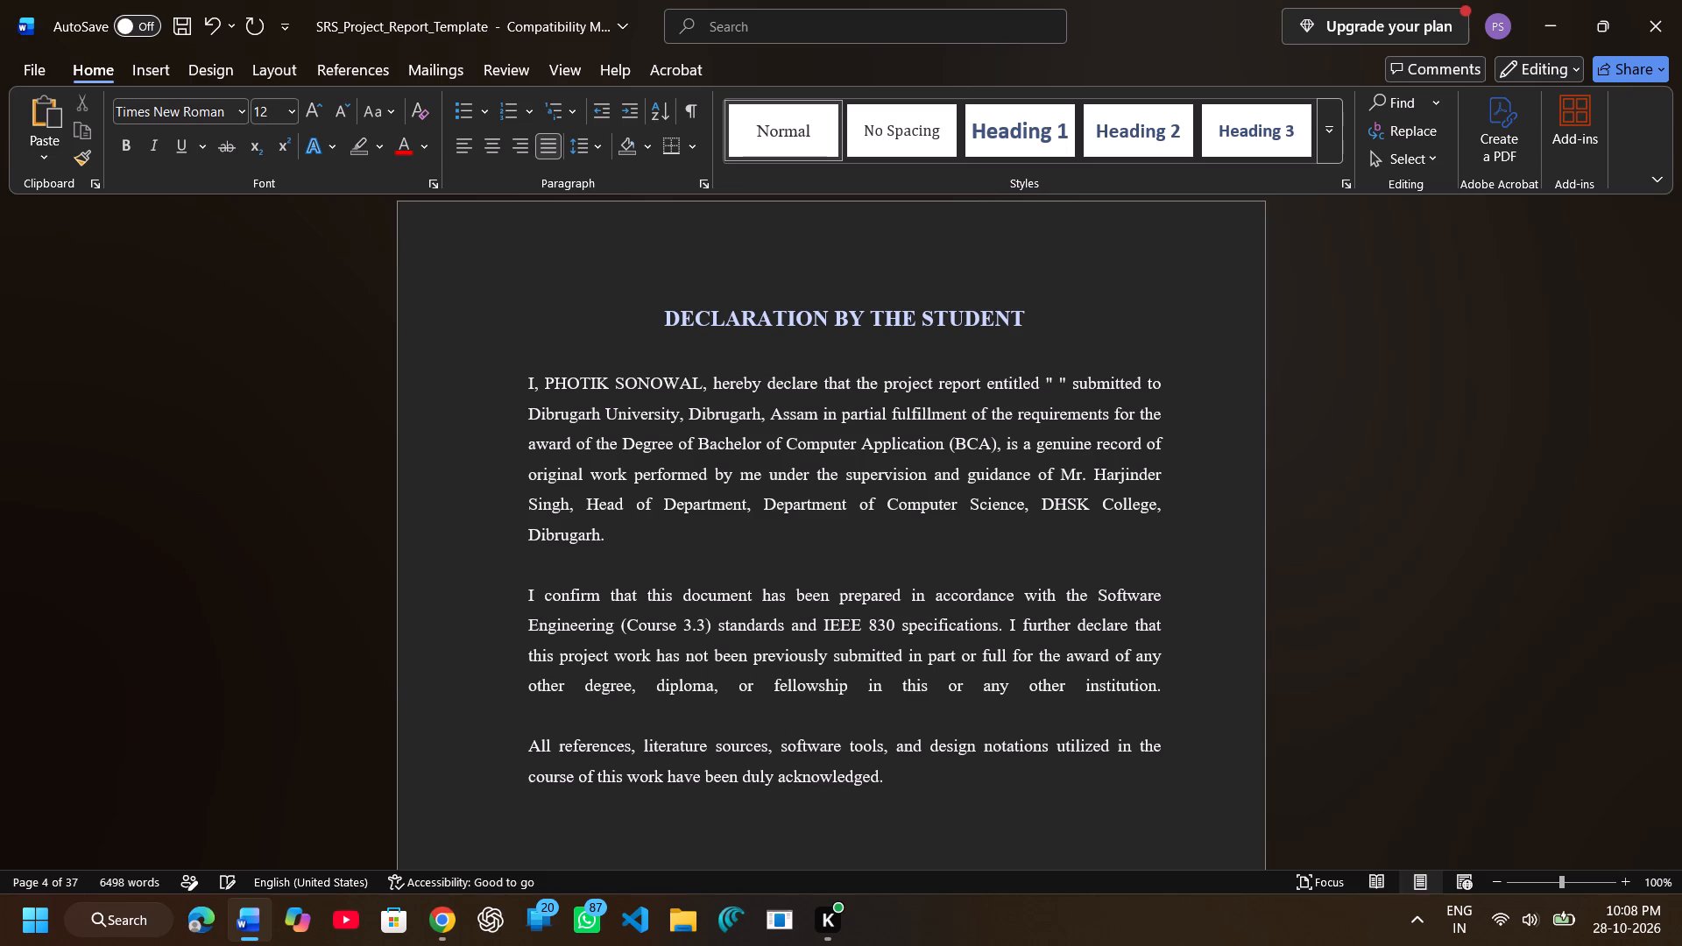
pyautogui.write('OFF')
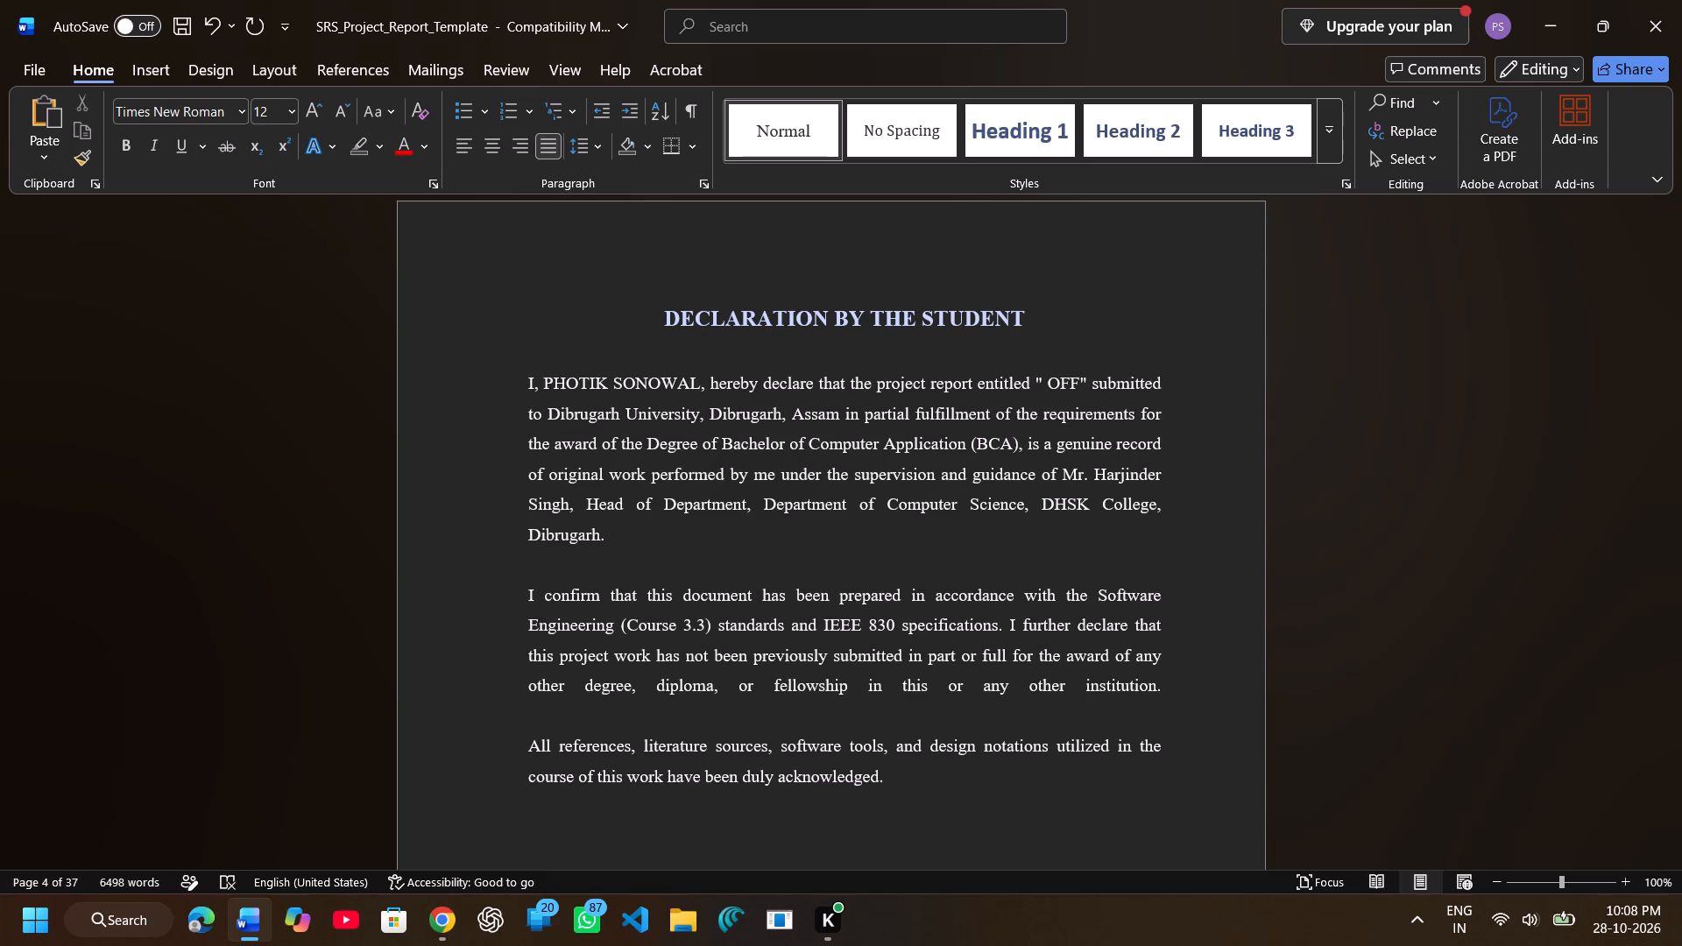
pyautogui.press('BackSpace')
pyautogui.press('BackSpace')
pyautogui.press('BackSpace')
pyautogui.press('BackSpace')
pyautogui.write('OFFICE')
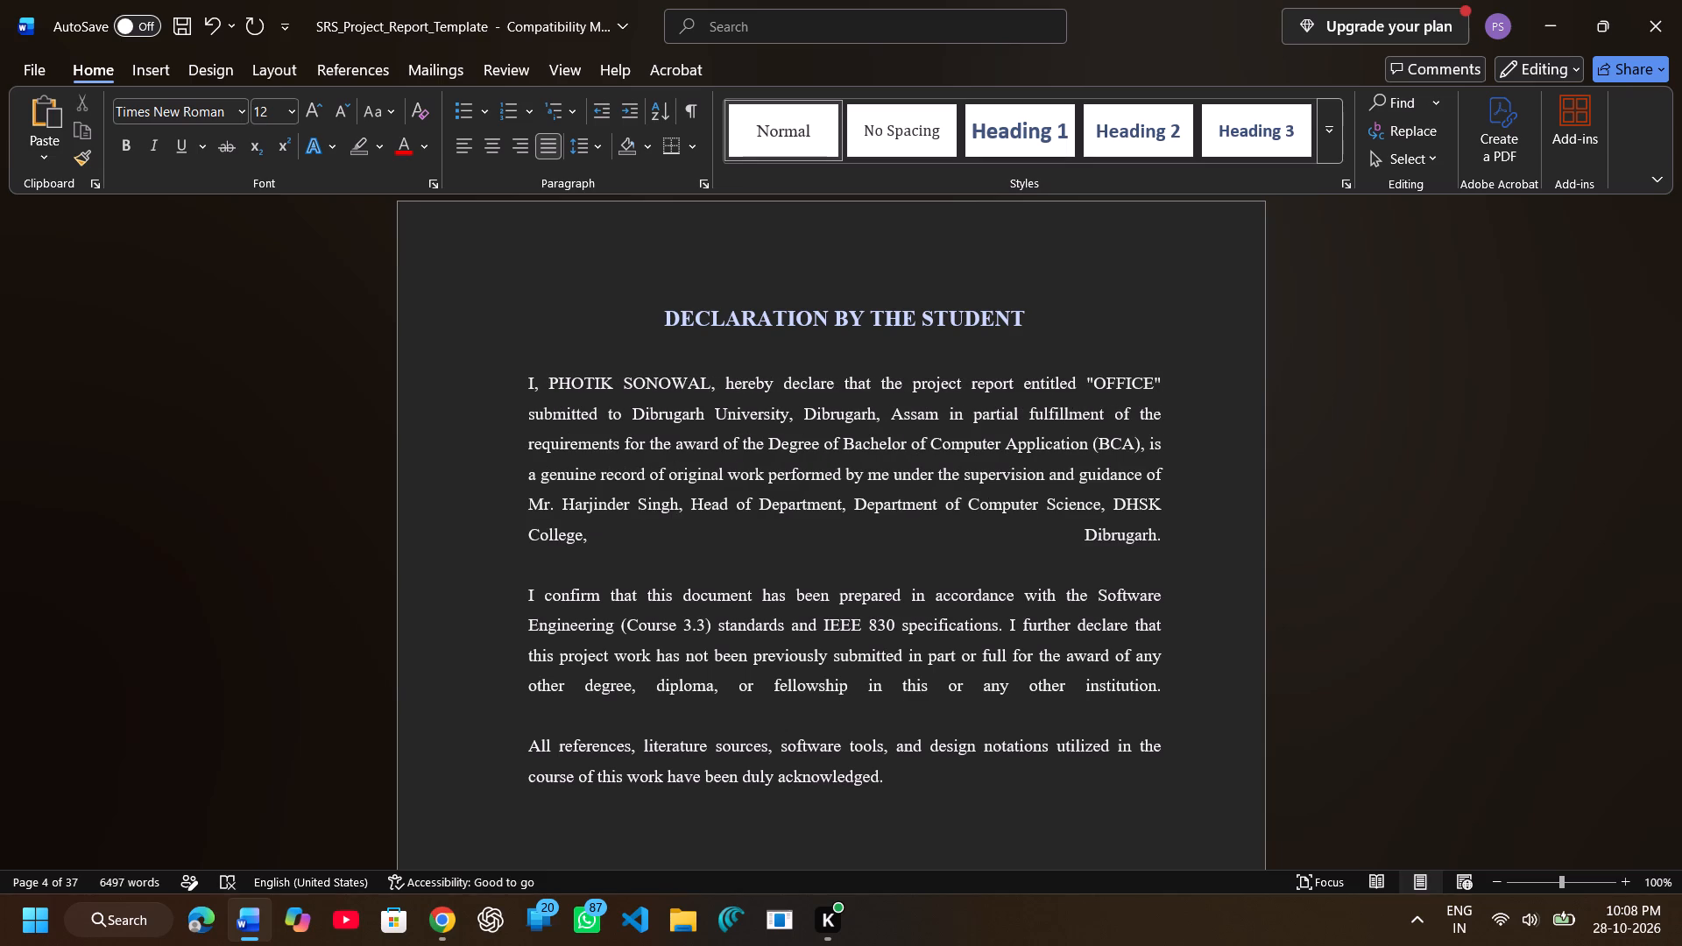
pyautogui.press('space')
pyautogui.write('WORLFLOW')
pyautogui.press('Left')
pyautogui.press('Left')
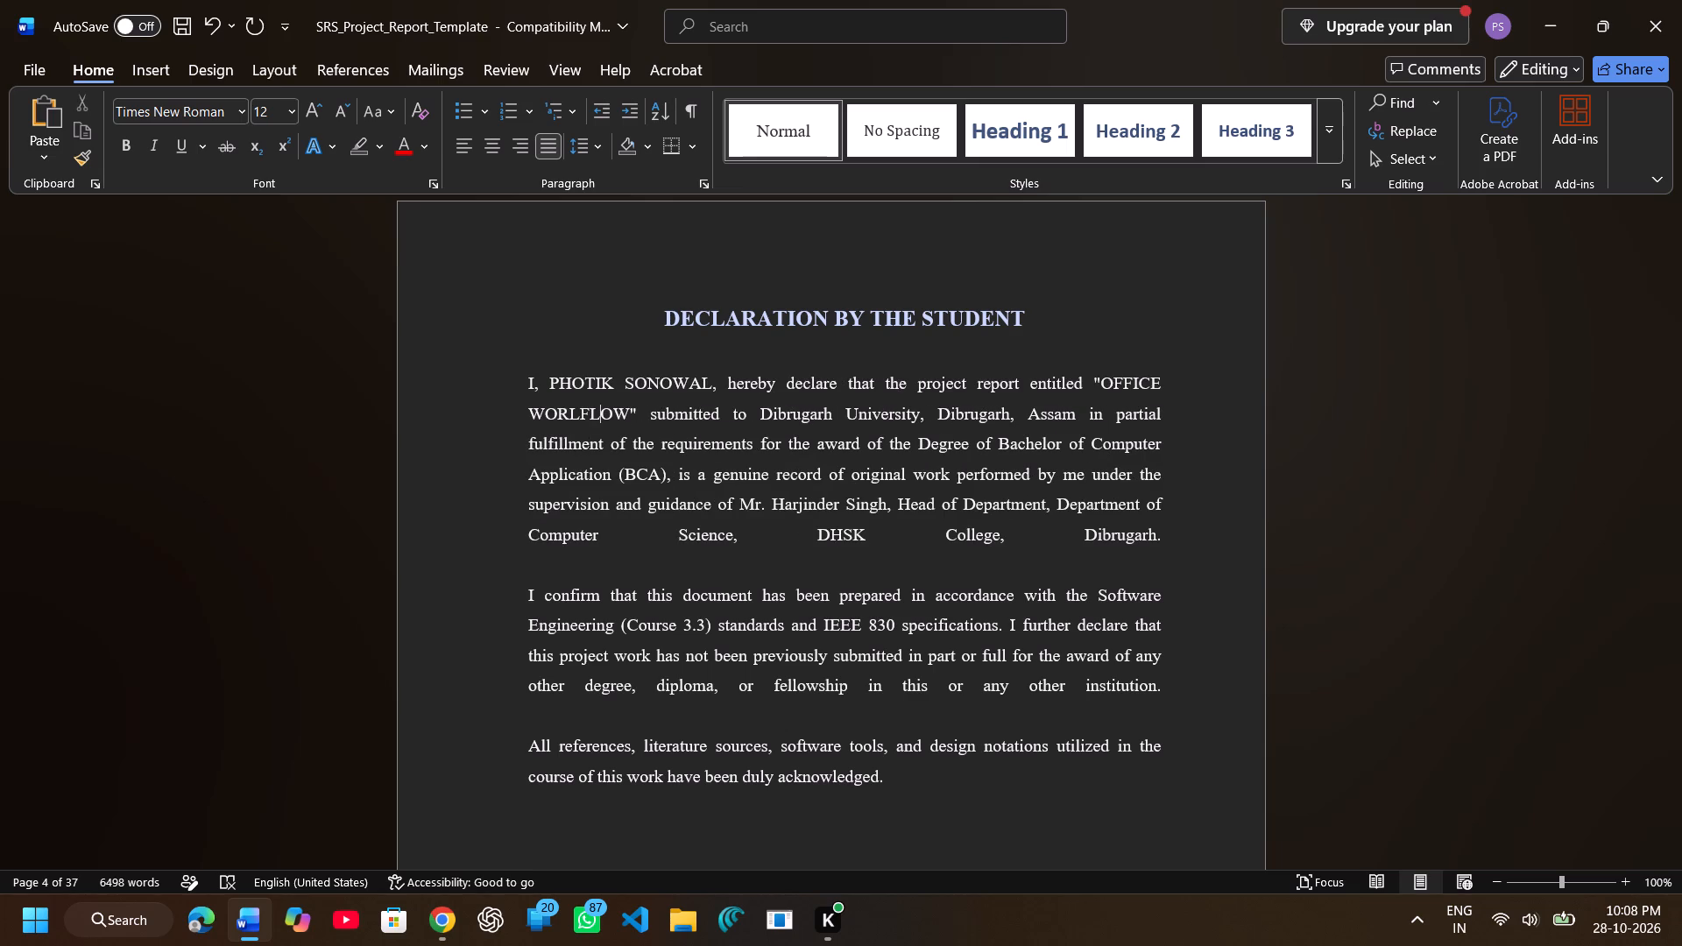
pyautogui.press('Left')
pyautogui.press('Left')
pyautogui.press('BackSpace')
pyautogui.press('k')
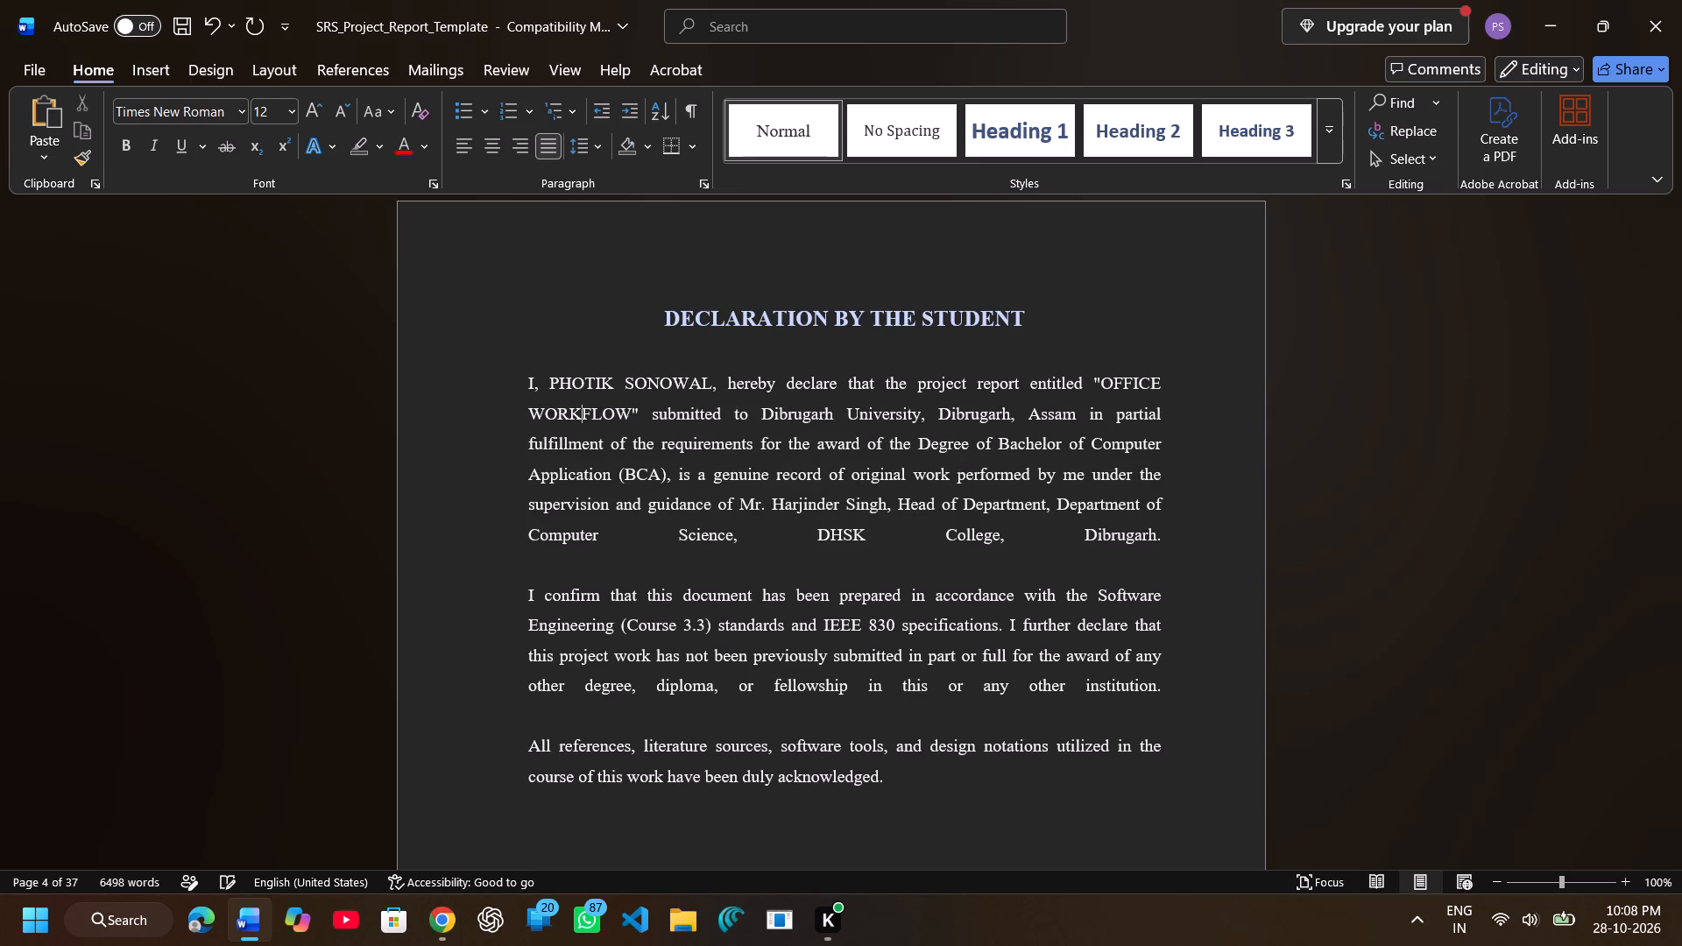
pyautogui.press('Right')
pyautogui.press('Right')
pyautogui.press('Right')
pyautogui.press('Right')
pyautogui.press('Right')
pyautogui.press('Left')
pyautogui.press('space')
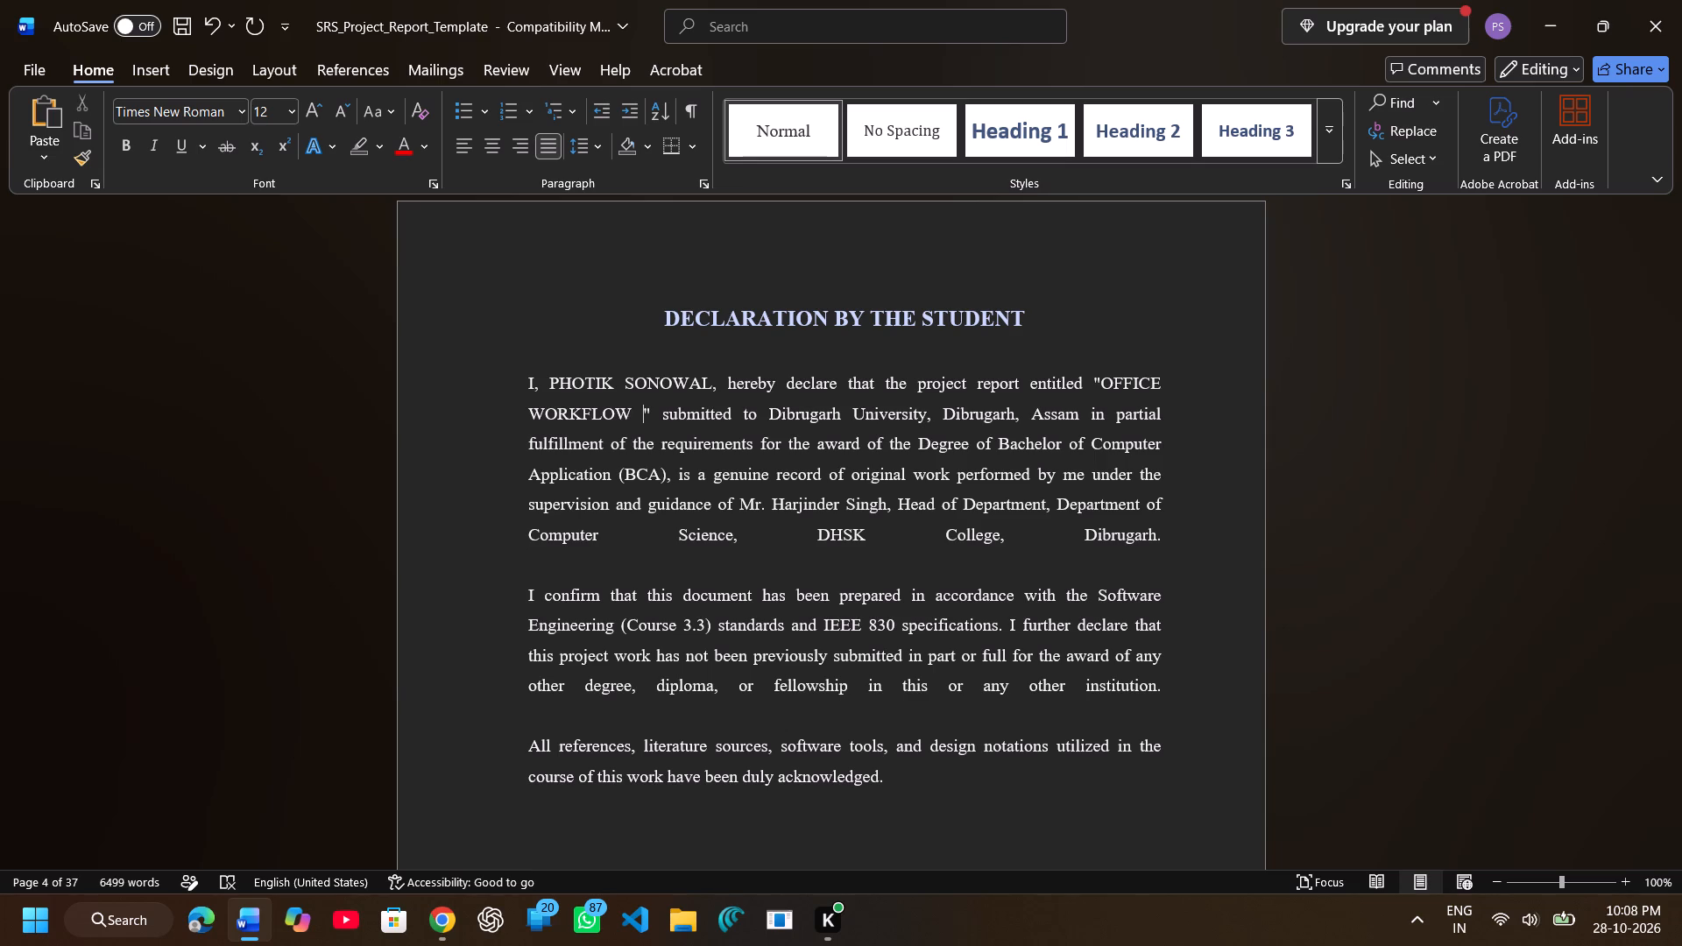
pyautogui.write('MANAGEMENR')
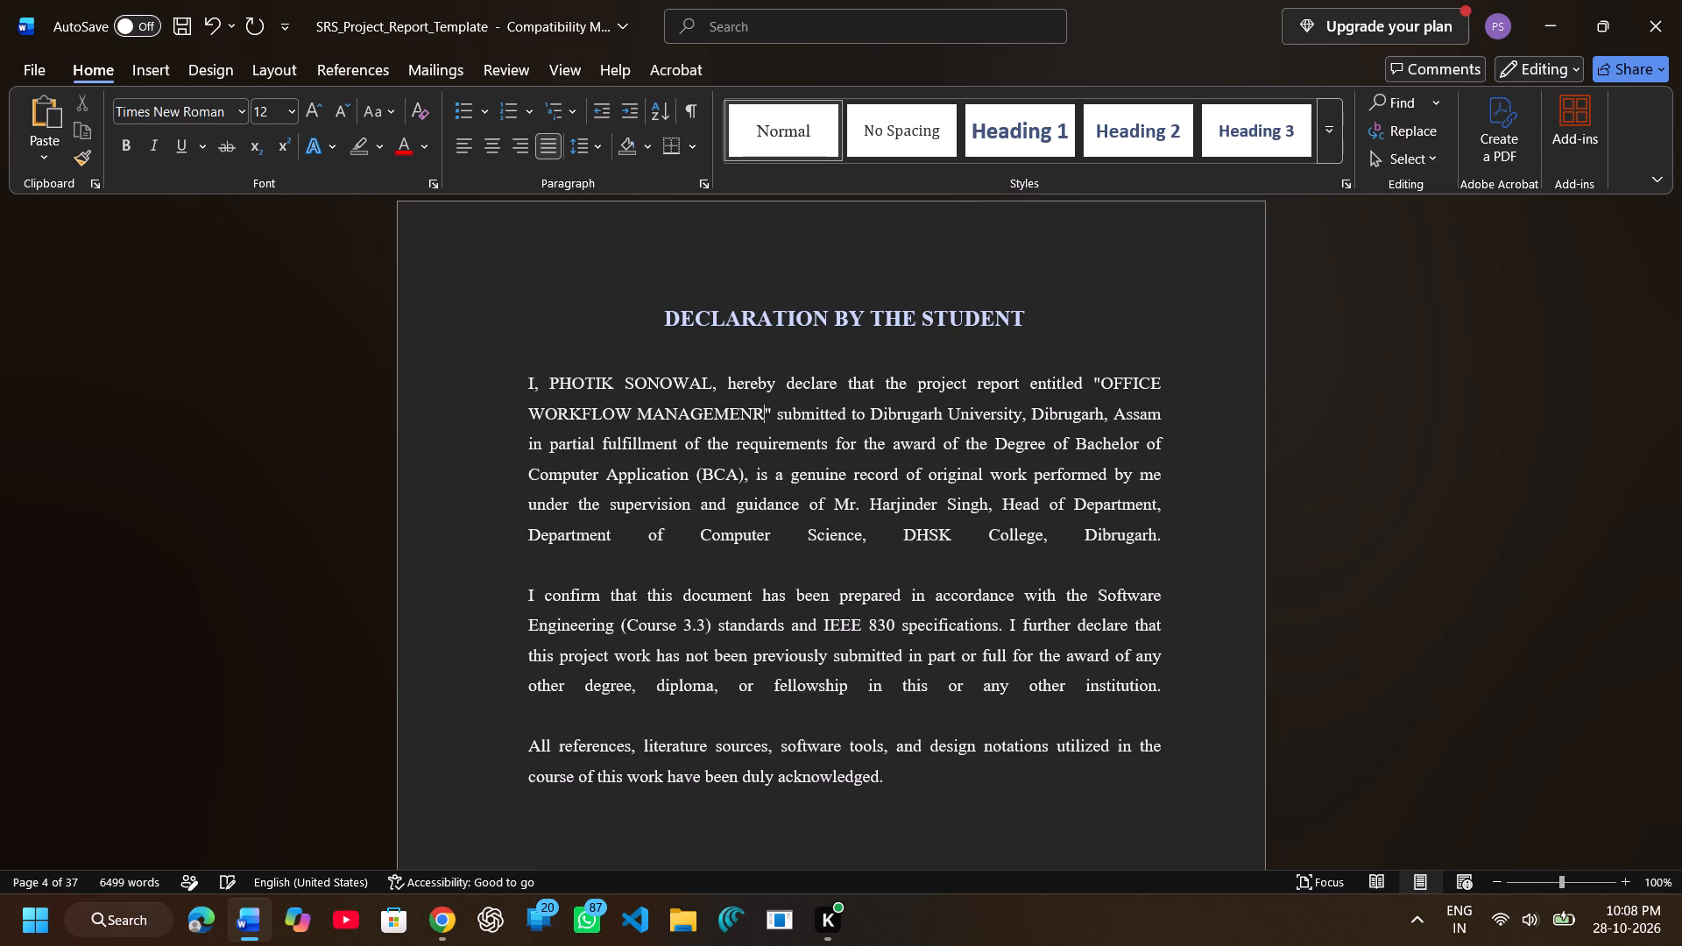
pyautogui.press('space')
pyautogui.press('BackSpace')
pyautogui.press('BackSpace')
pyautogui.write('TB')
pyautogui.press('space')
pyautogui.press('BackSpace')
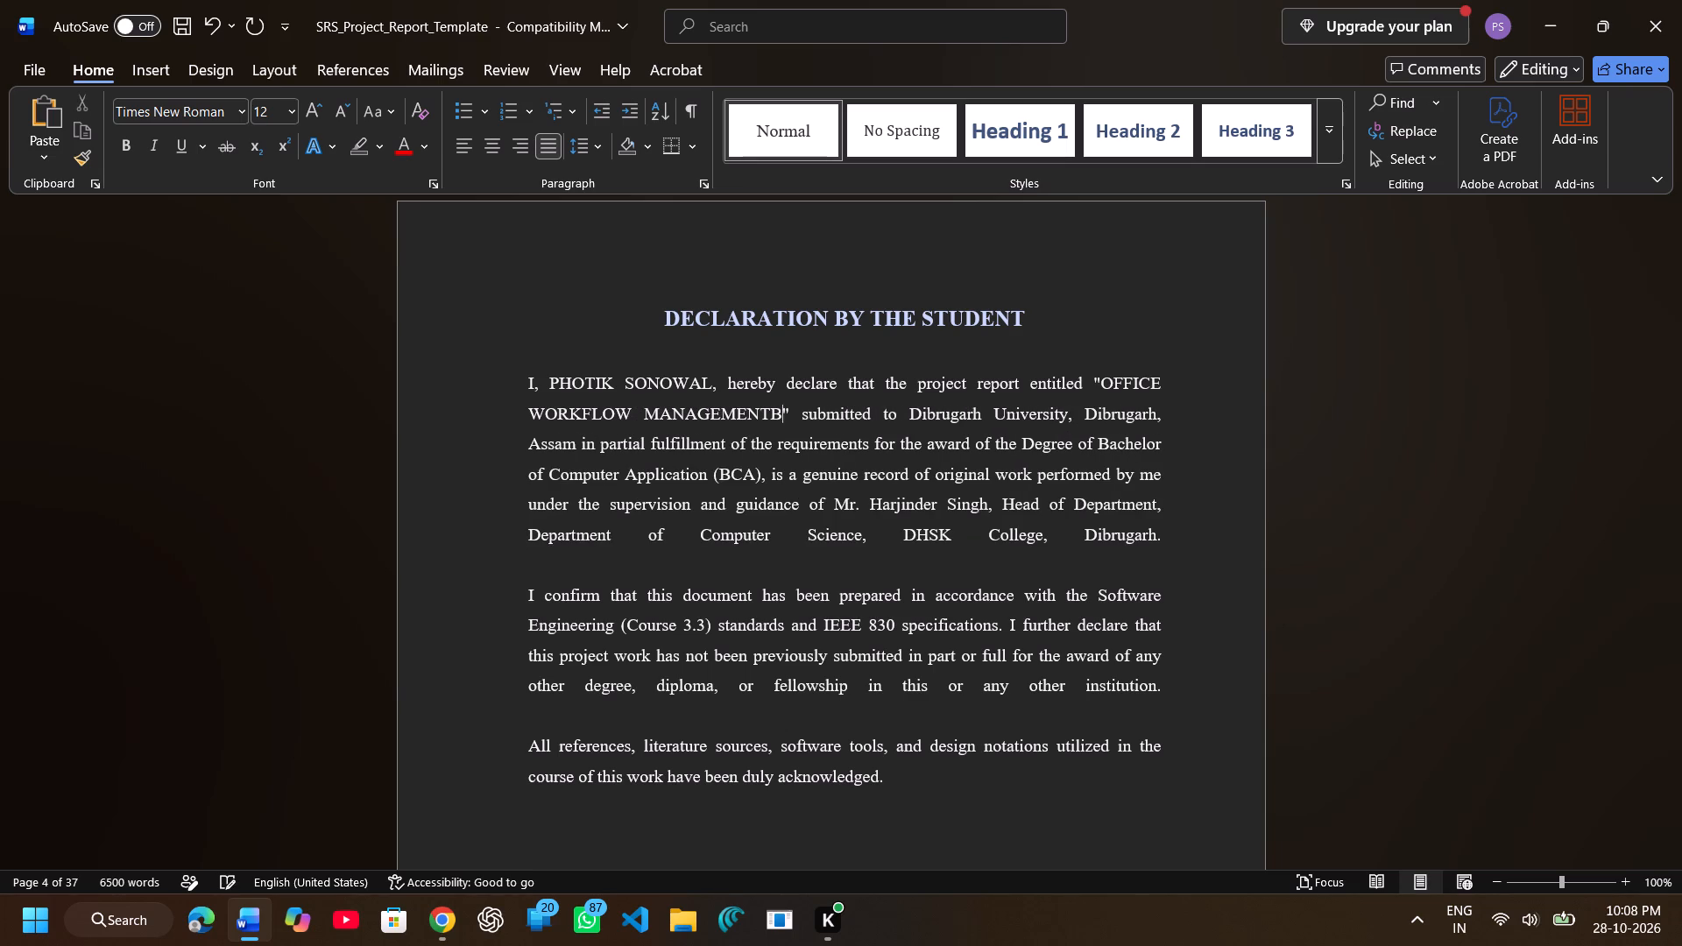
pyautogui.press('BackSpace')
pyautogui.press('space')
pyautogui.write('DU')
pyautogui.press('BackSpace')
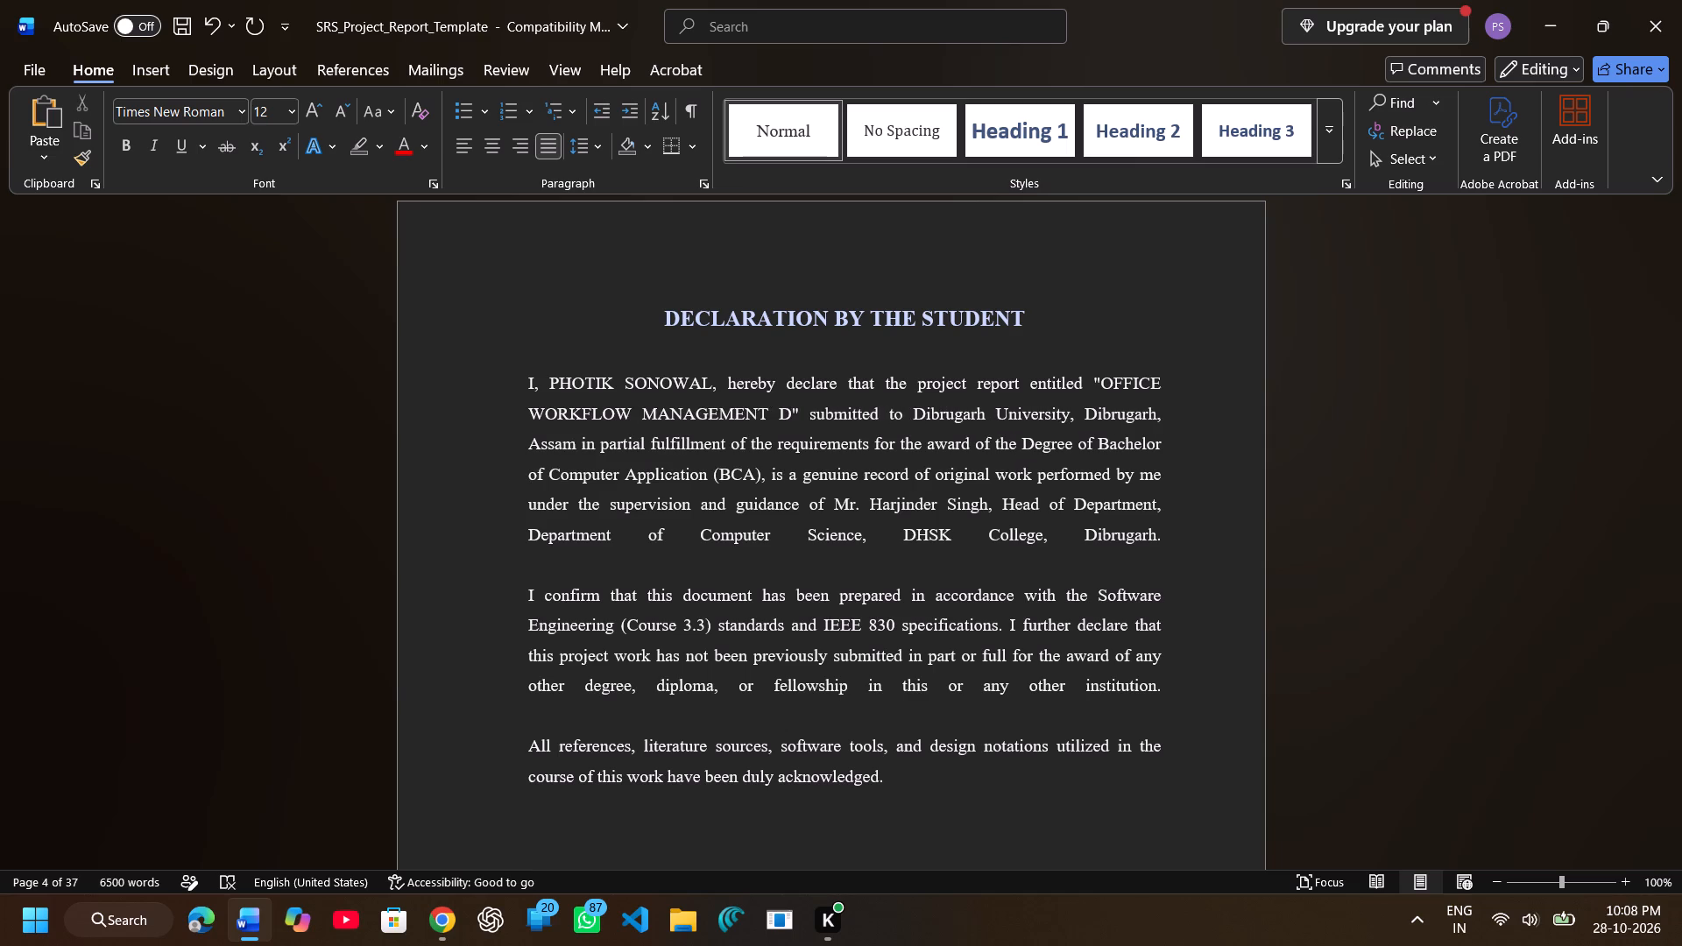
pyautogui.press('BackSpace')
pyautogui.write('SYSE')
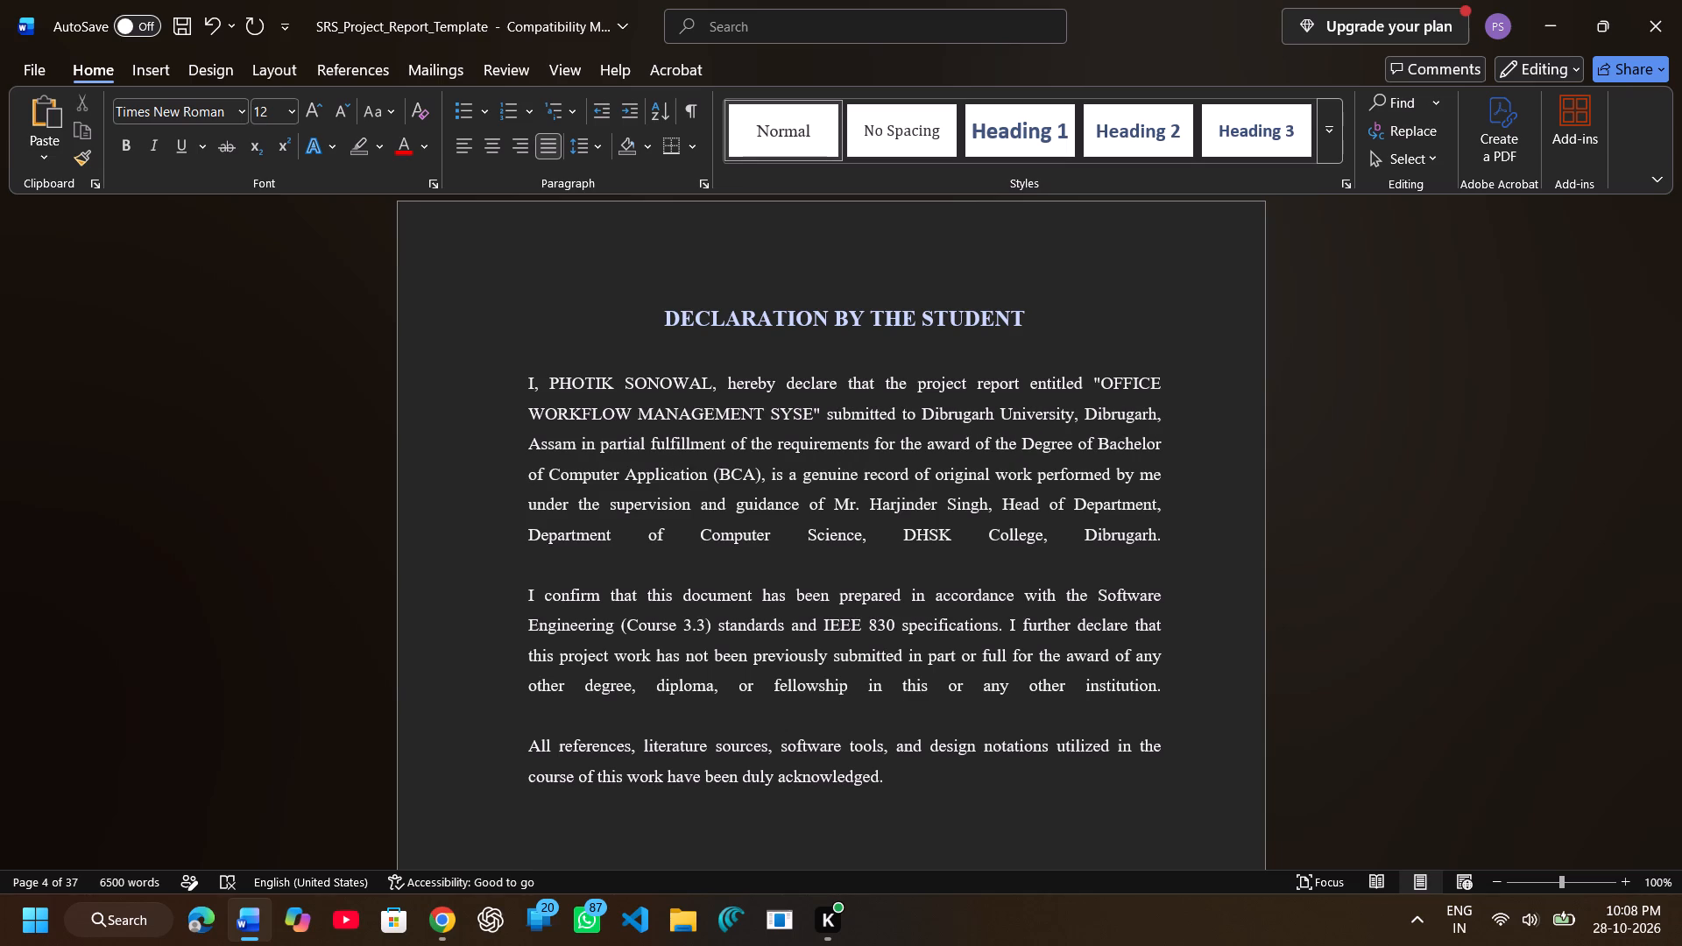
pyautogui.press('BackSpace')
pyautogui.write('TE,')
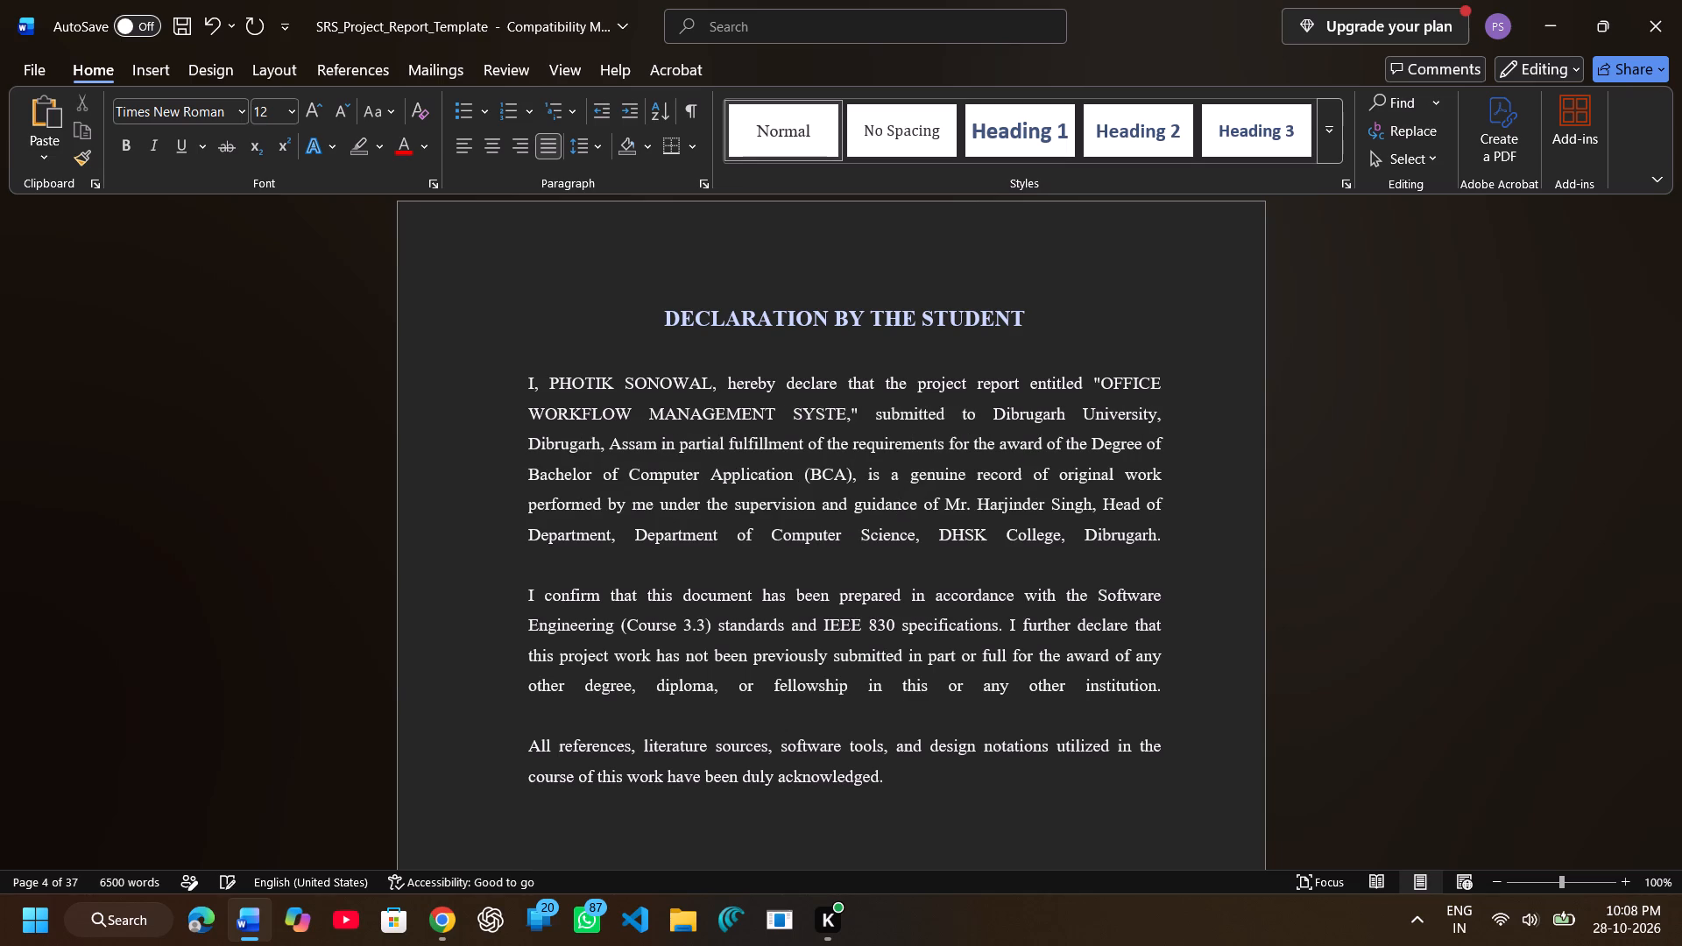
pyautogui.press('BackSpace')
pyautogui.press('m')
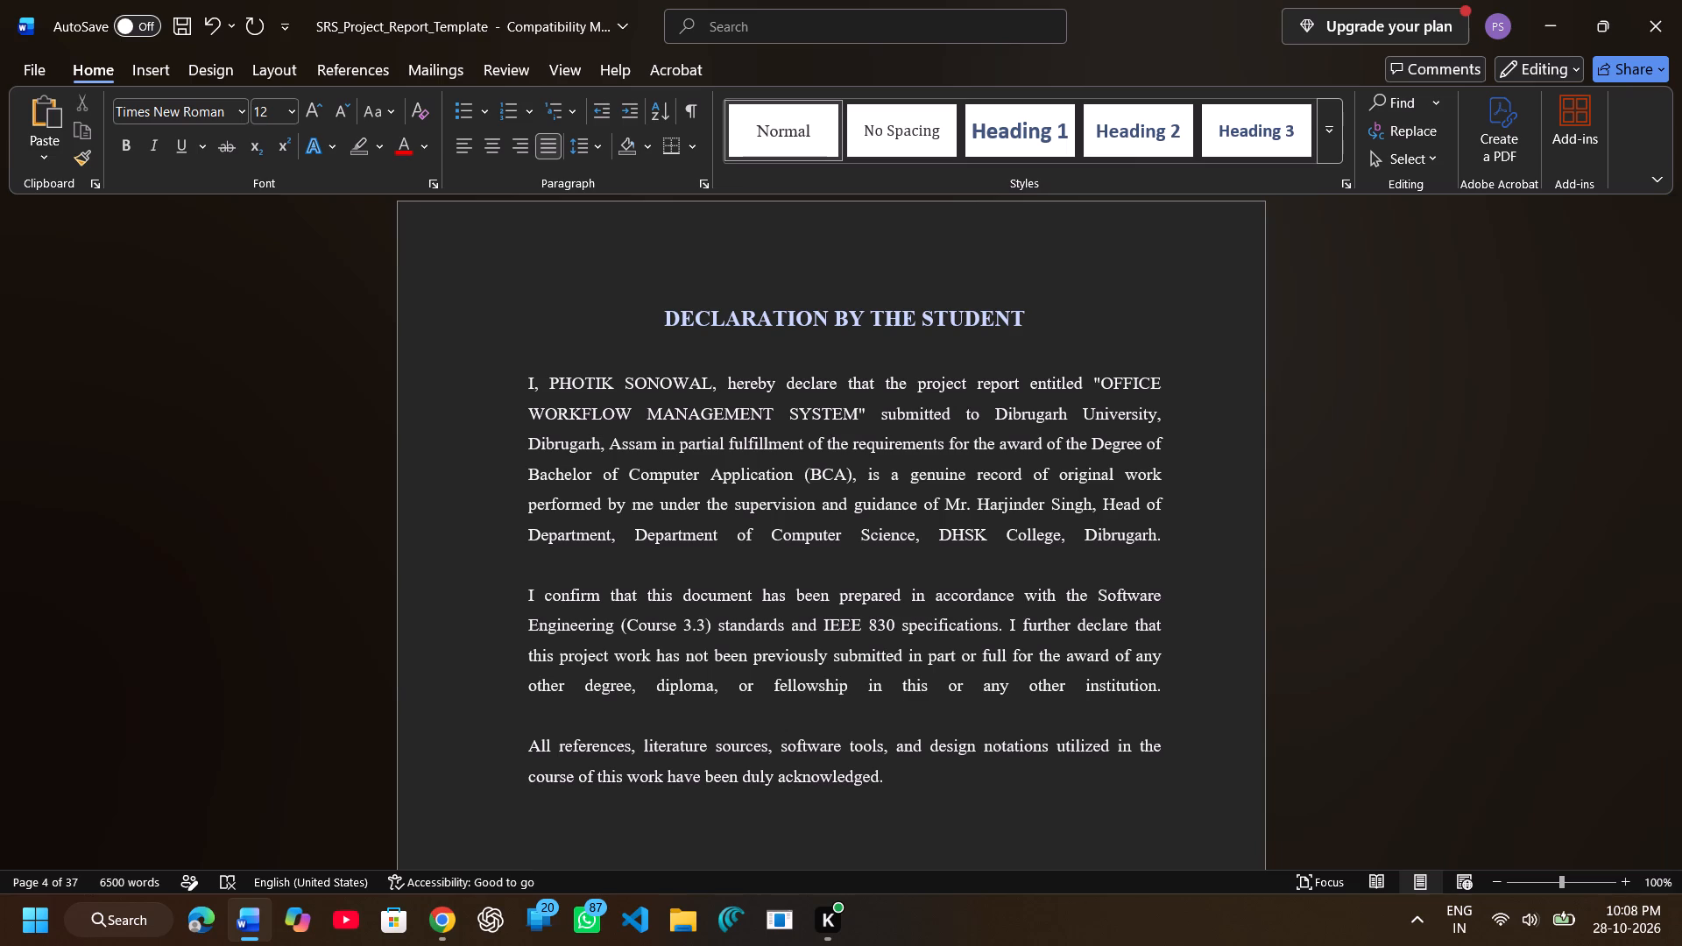
# Replace the blank line after Date in the student's declaration with 30/10/2026.
pyautogui.scroll(-1, 1092, 502)
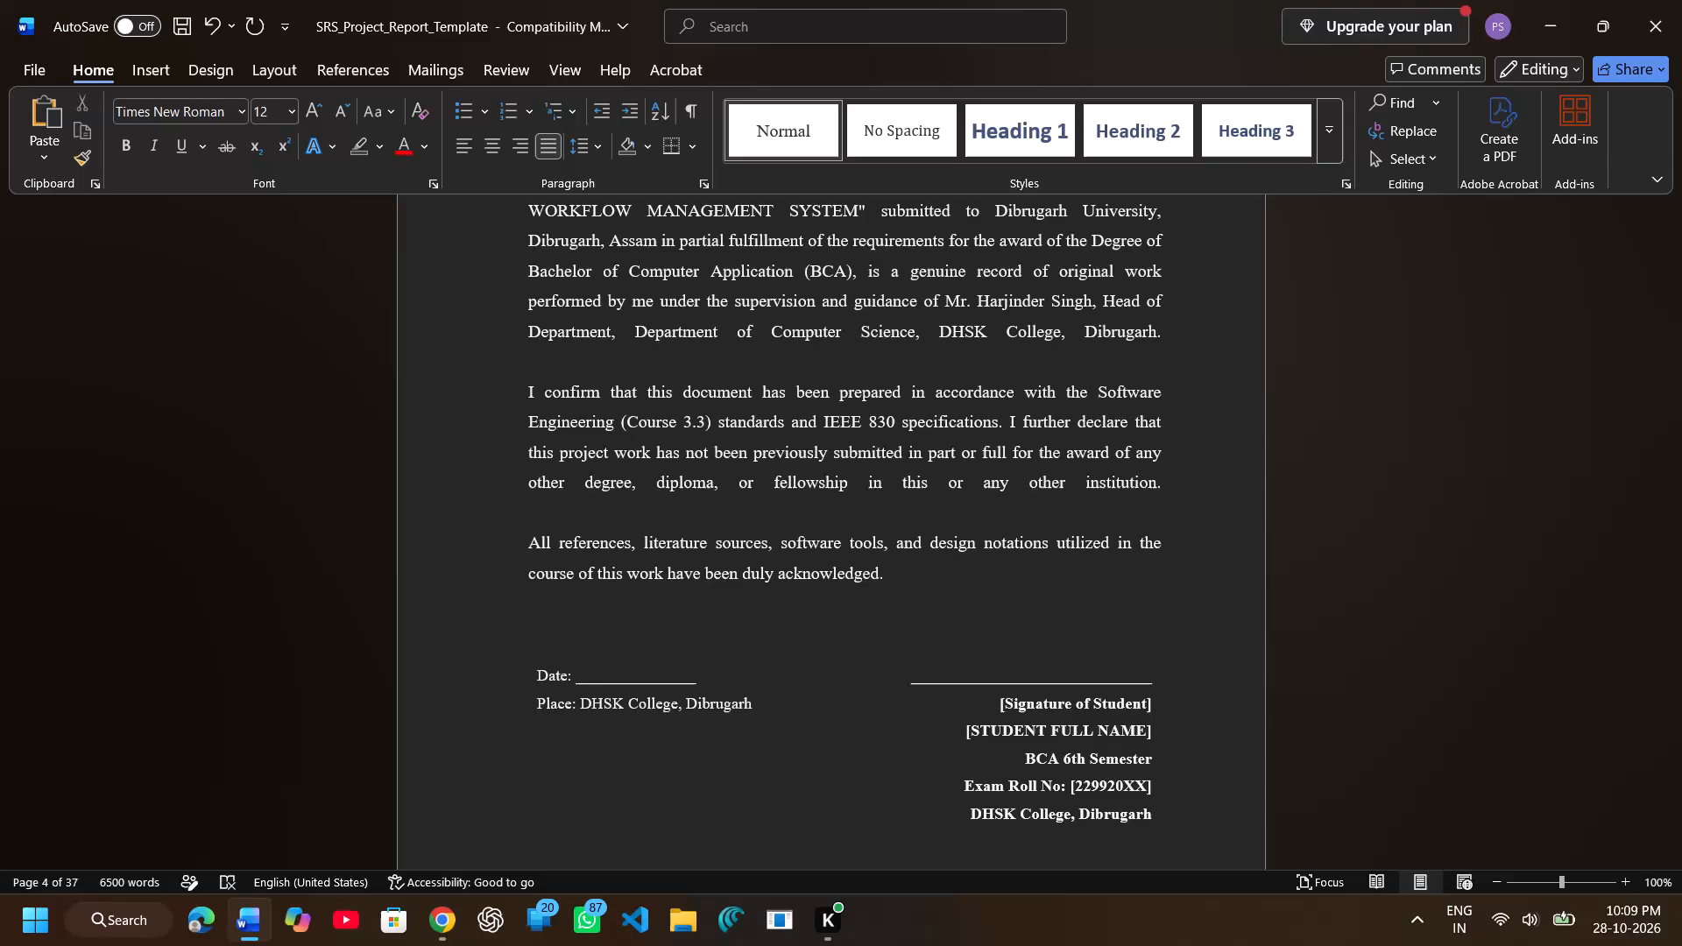
pyautogui.moveTo(705, 667); pyautogui.dragTo(706, 681)
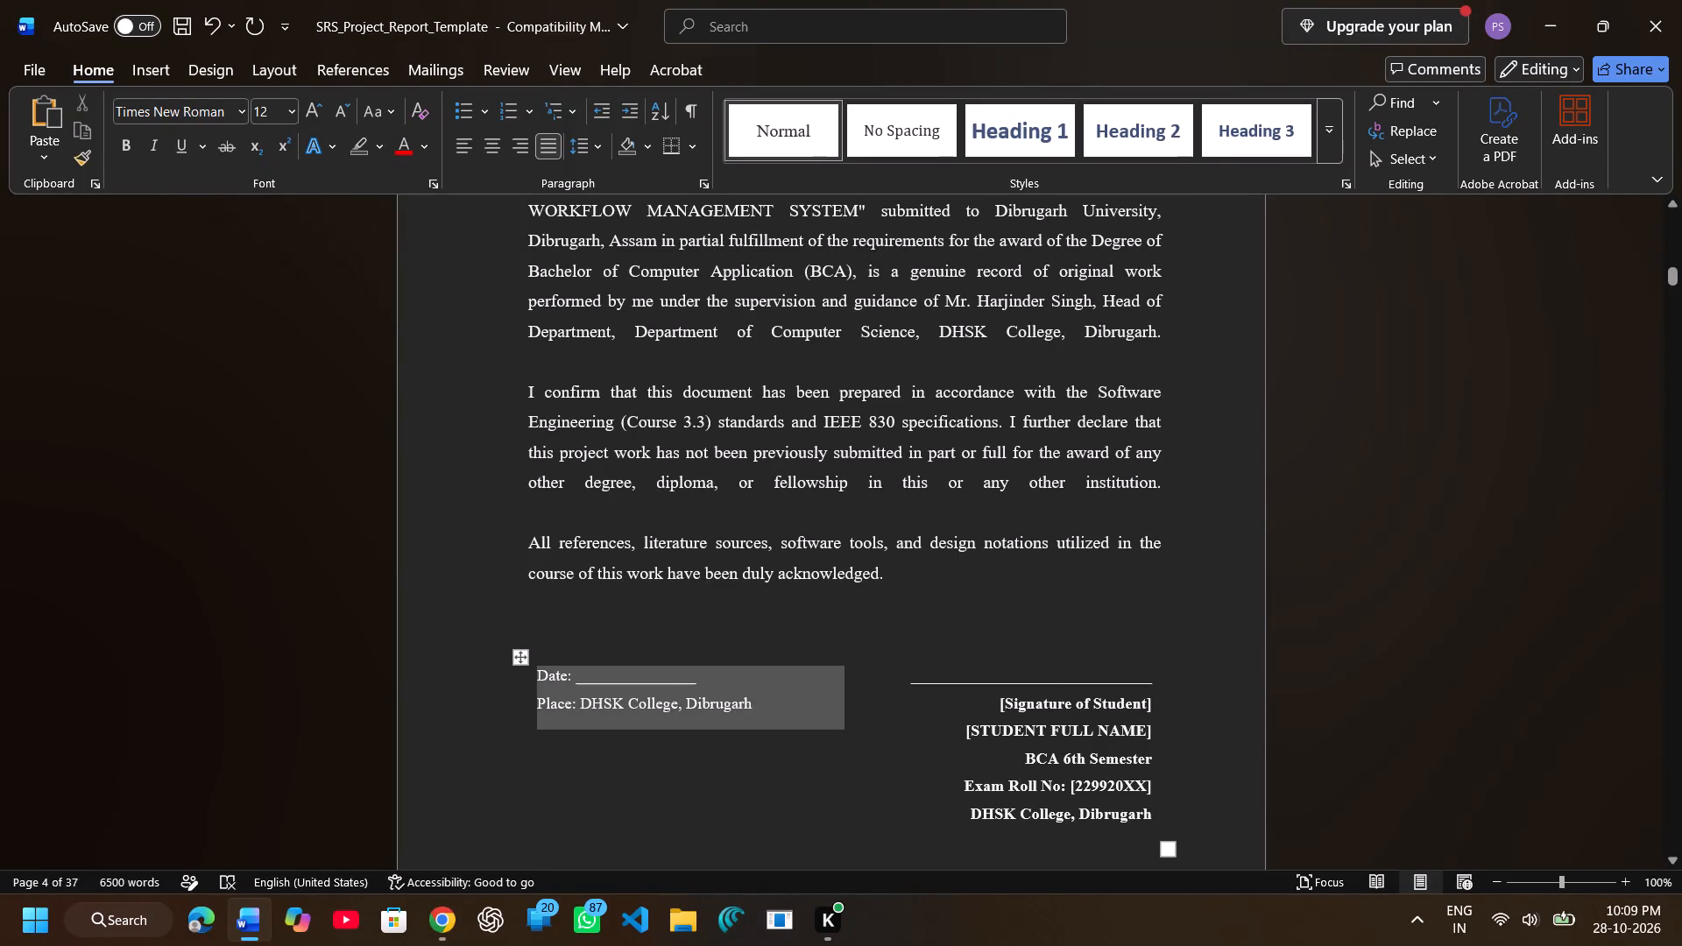
pyautogui.moveTo(706, 681); pyautogui.dragTo(708, 686)
pyautogui.click(708, 686)
pyautogui.press('BackSpace')
pyautogui.press('BackSpace')
pyautogui.press('BackSpace')
pyautogui.press('BackSpace')
pyautogui.press('BackSpace')
pyautogui.press('BackSpace')
pyautogui.press('BackSpace')
pyautogui.press('BackSpace')
pyautogui.press('BackSpace')
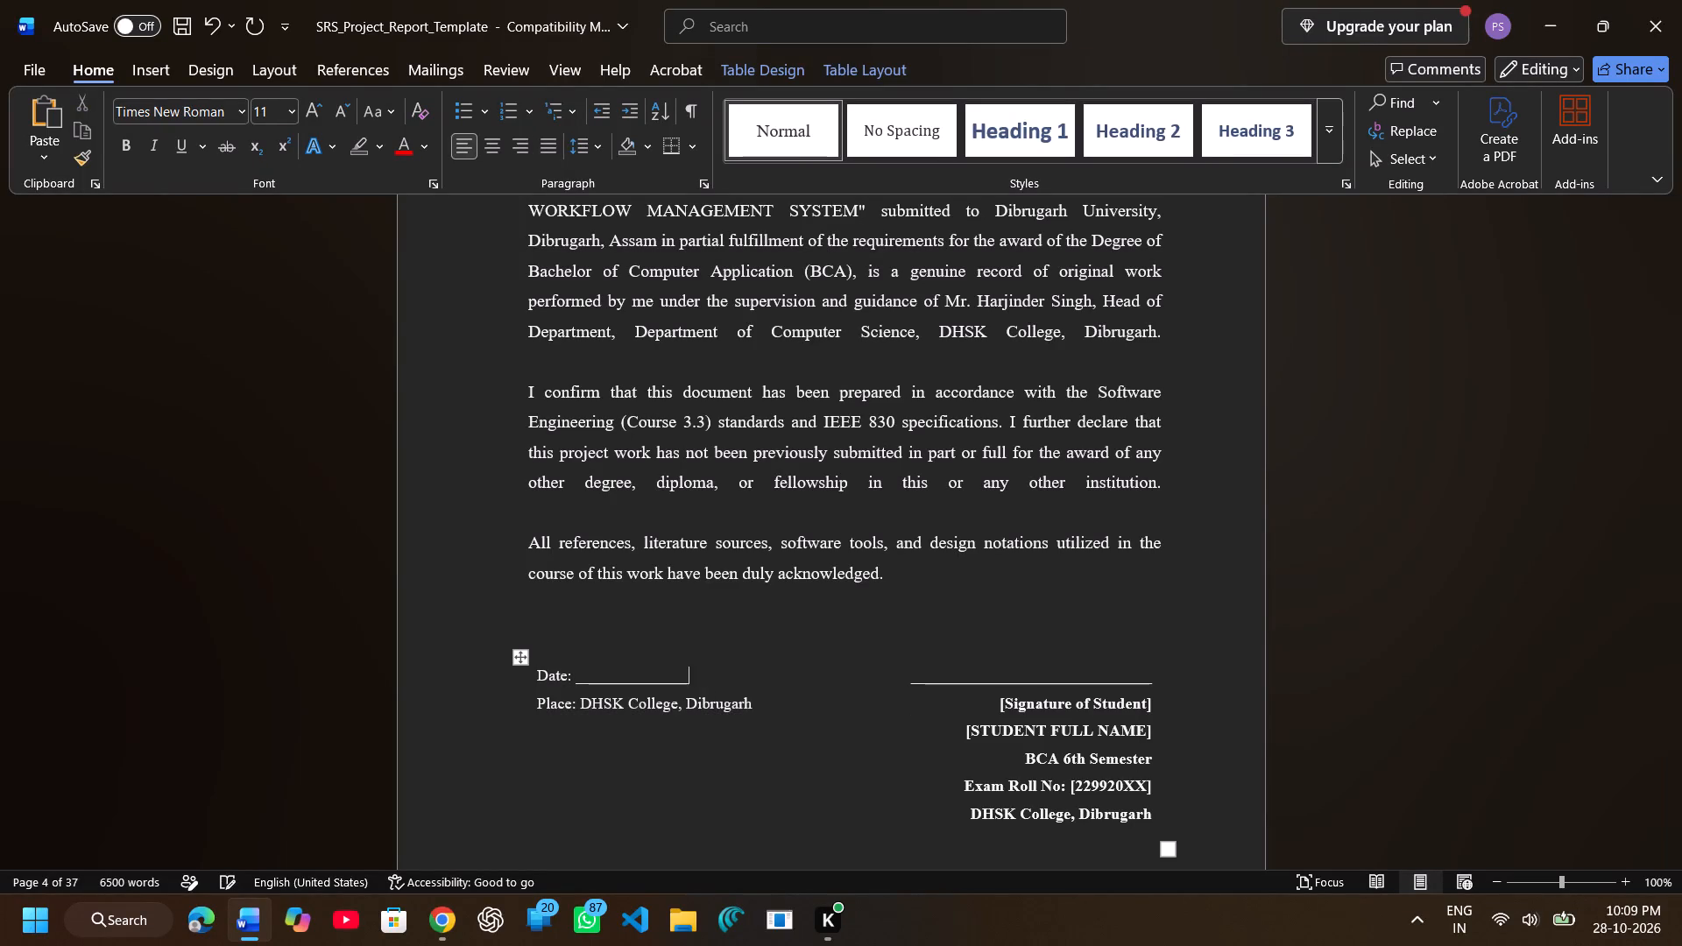
pyautogui.press('BackSpace')
pyautogui.press('BackSpace')
pyautogui.press('BackSpace')
pyautogui.press('BackSpace')
pyautogui.press('BackSpace')
pyautogui.press('BackSpace')
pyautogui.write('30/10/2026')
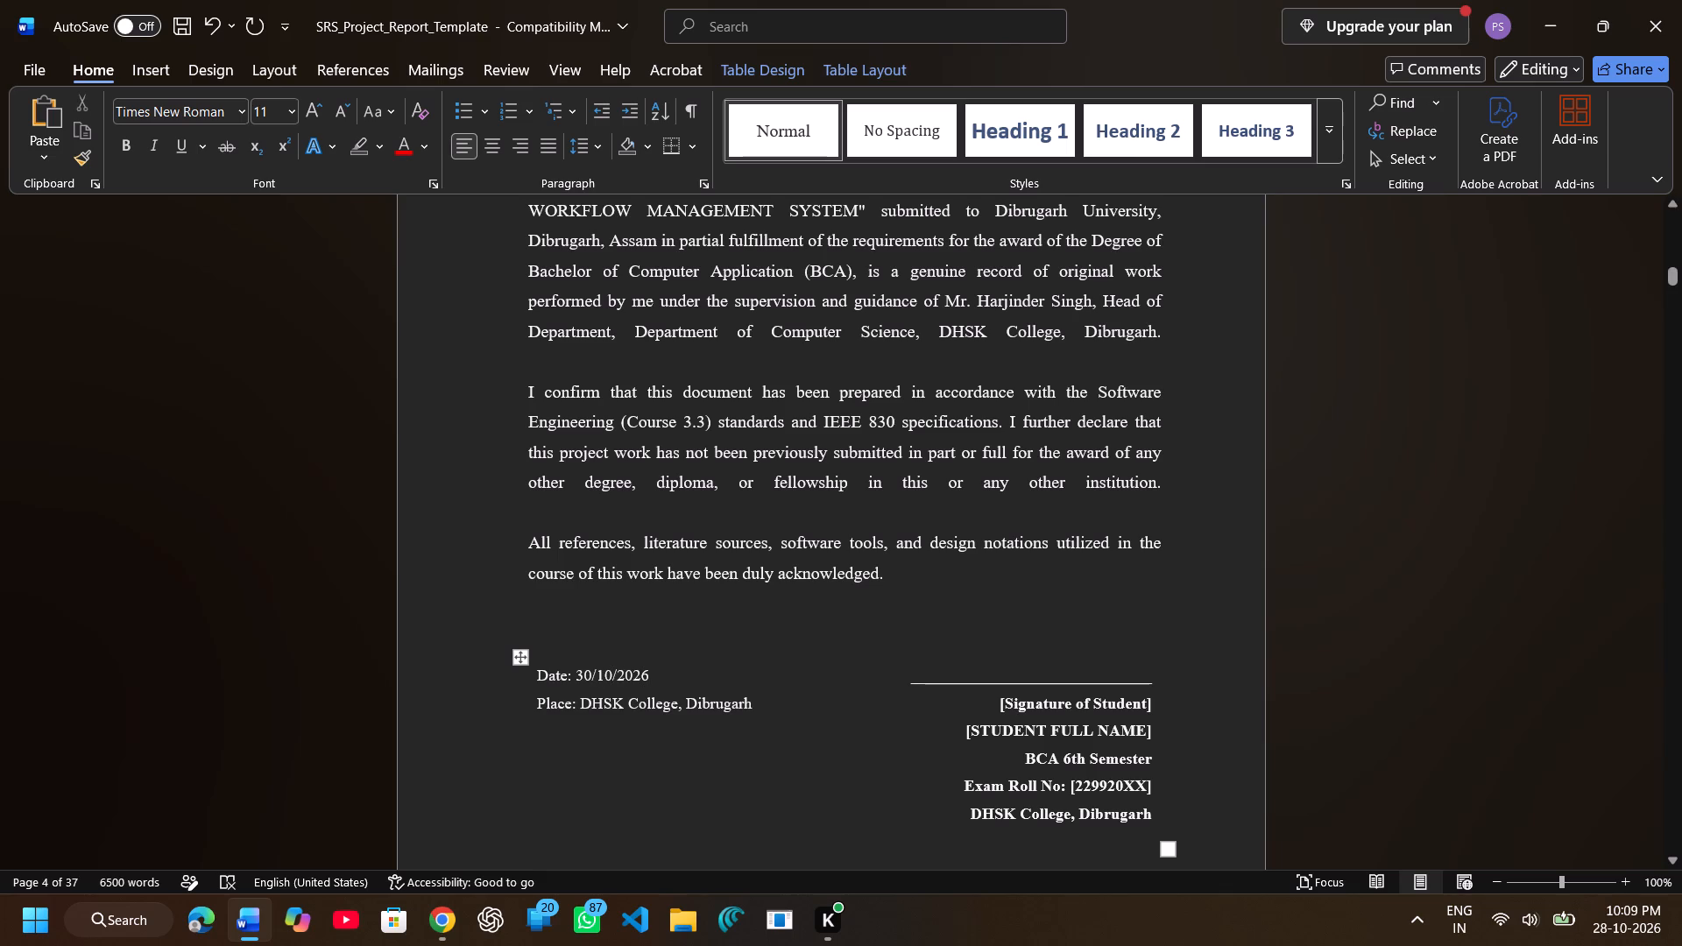
# Underline the date 30/10/2026 in the student's declaration.
pyautogui.moveTo(571, 671); pyautogui.dragTo(653, 670)
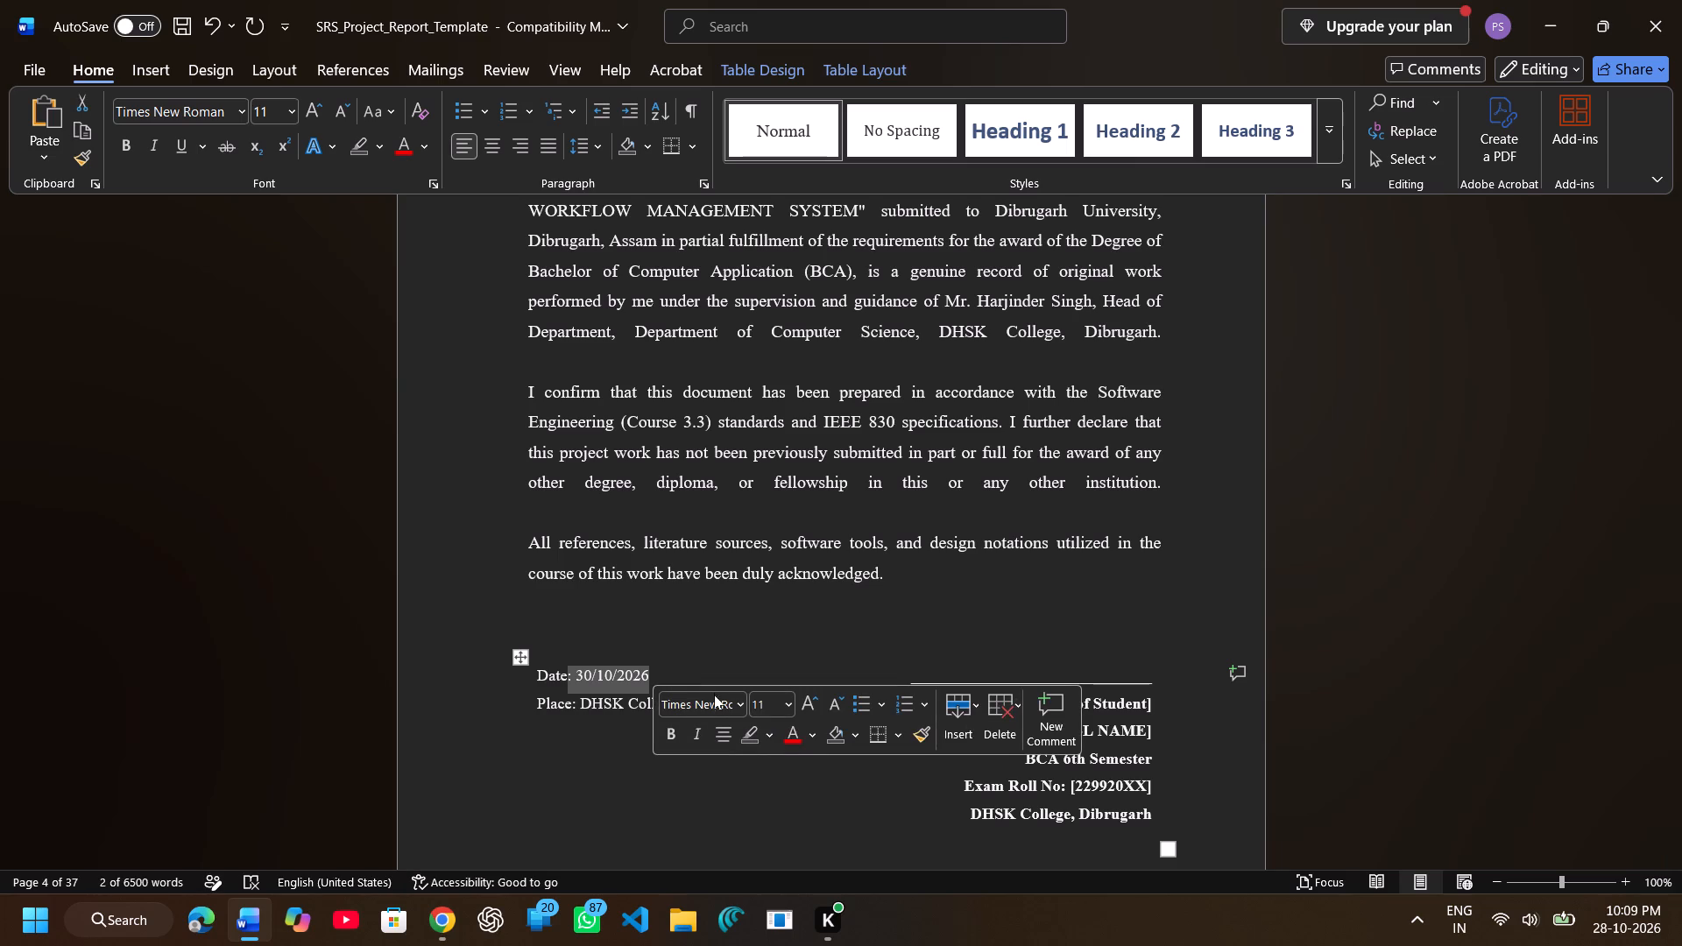
pyautogui.click(184, 150)
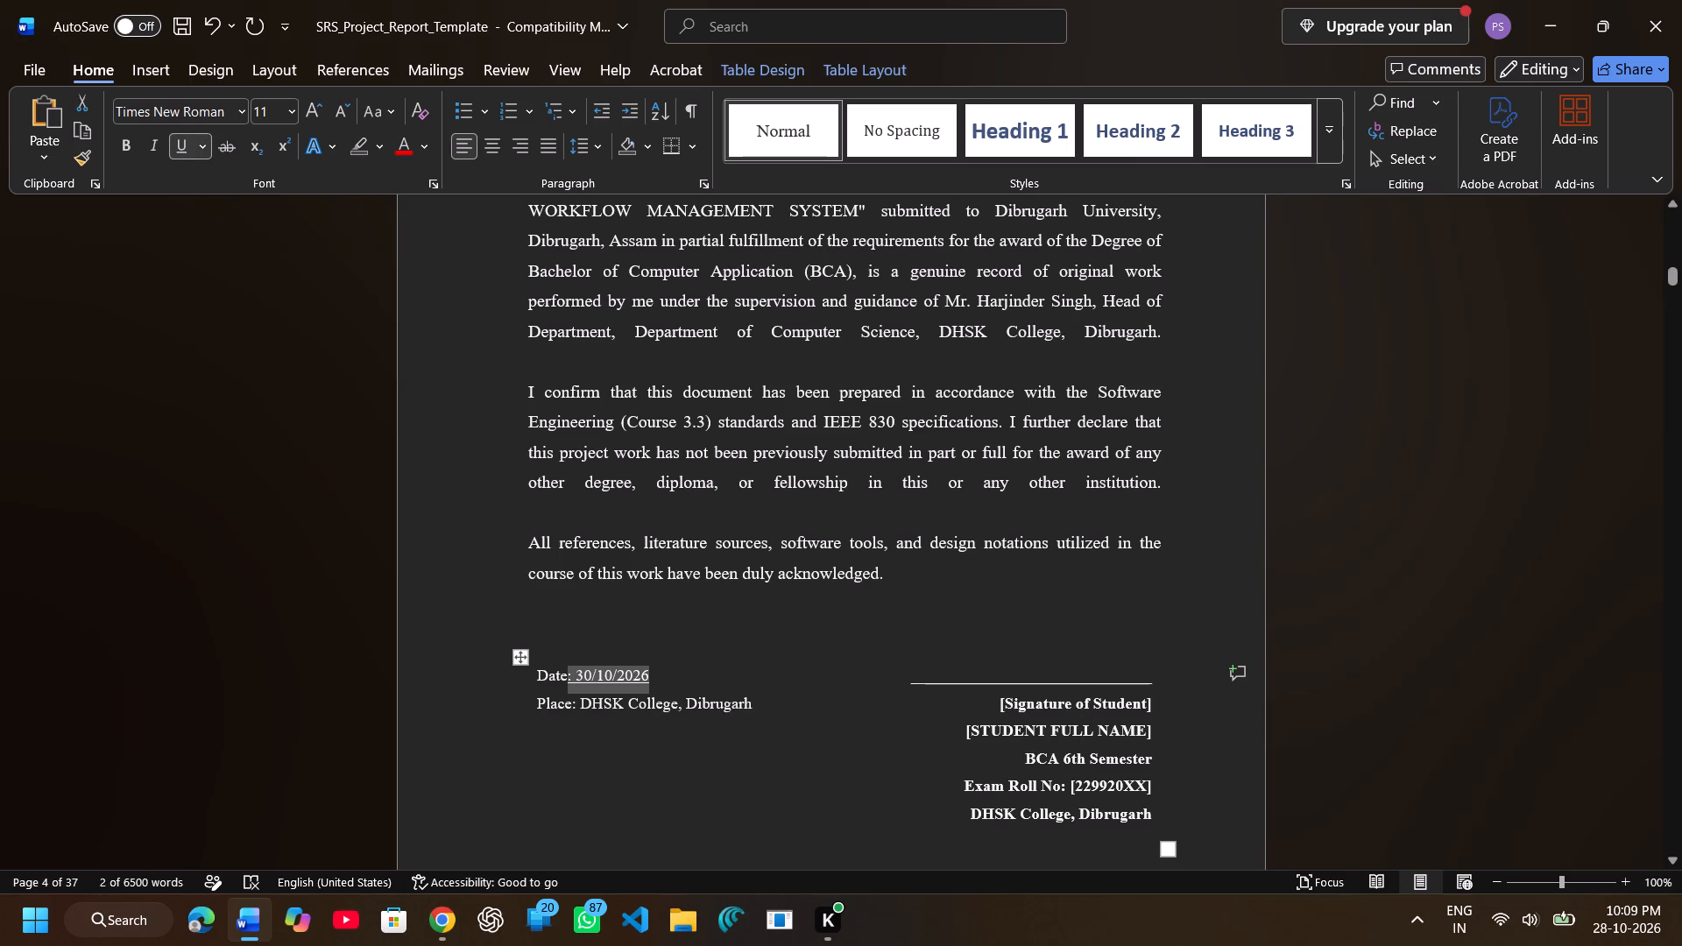
pyautogui.click(571, 787)
# Replace the bracketed project title placeholder in the Examination Approval Certificate with OFFICE WORKFLOW MANAGEMENT SYSTEM, keeping the quotation marks.
pyautogui.scroll(-1, 571, 787)
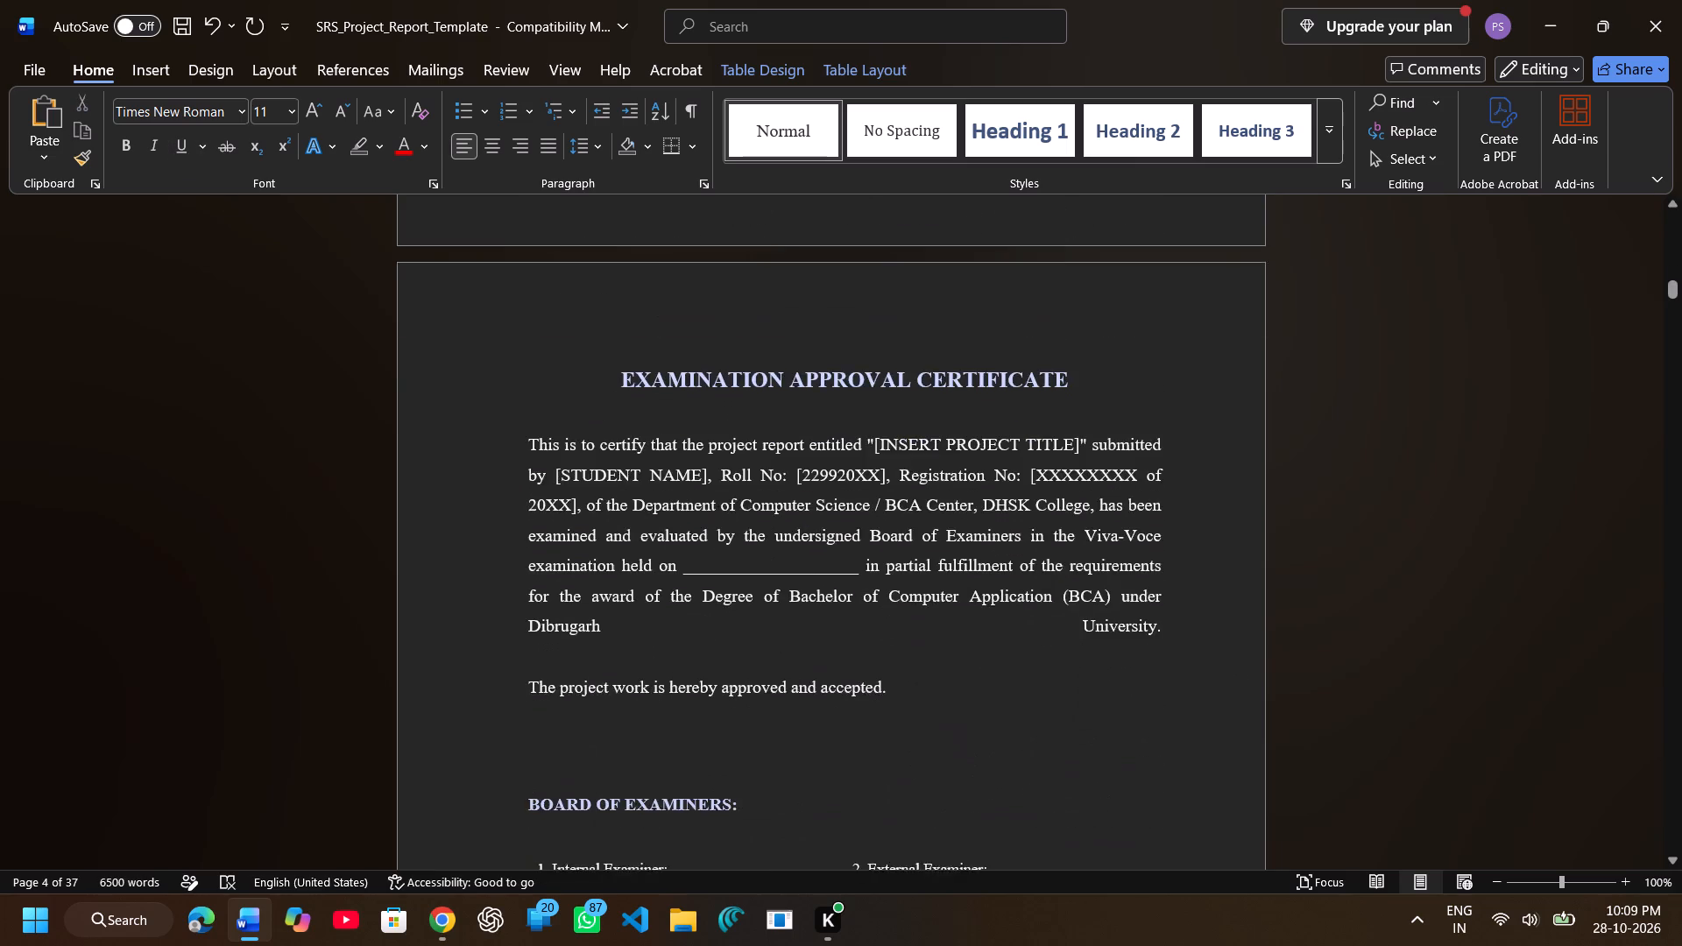
pyautogui.scroll(-1, 571, 787)
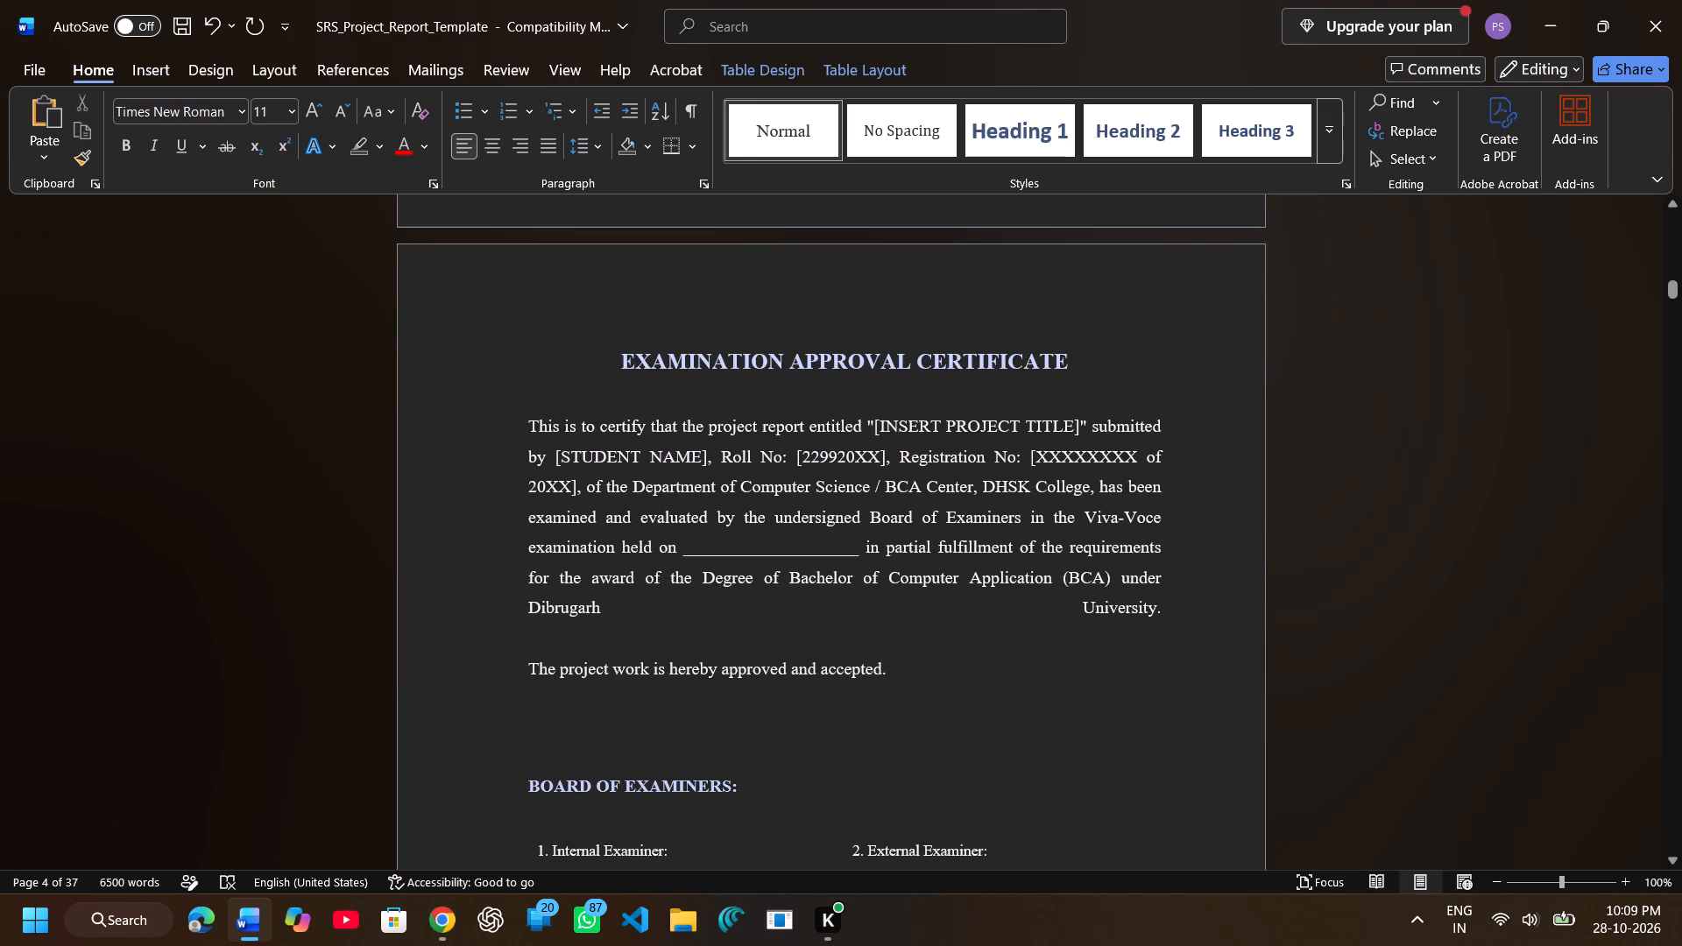
pyautogui.scroll(-1, 571, 787)
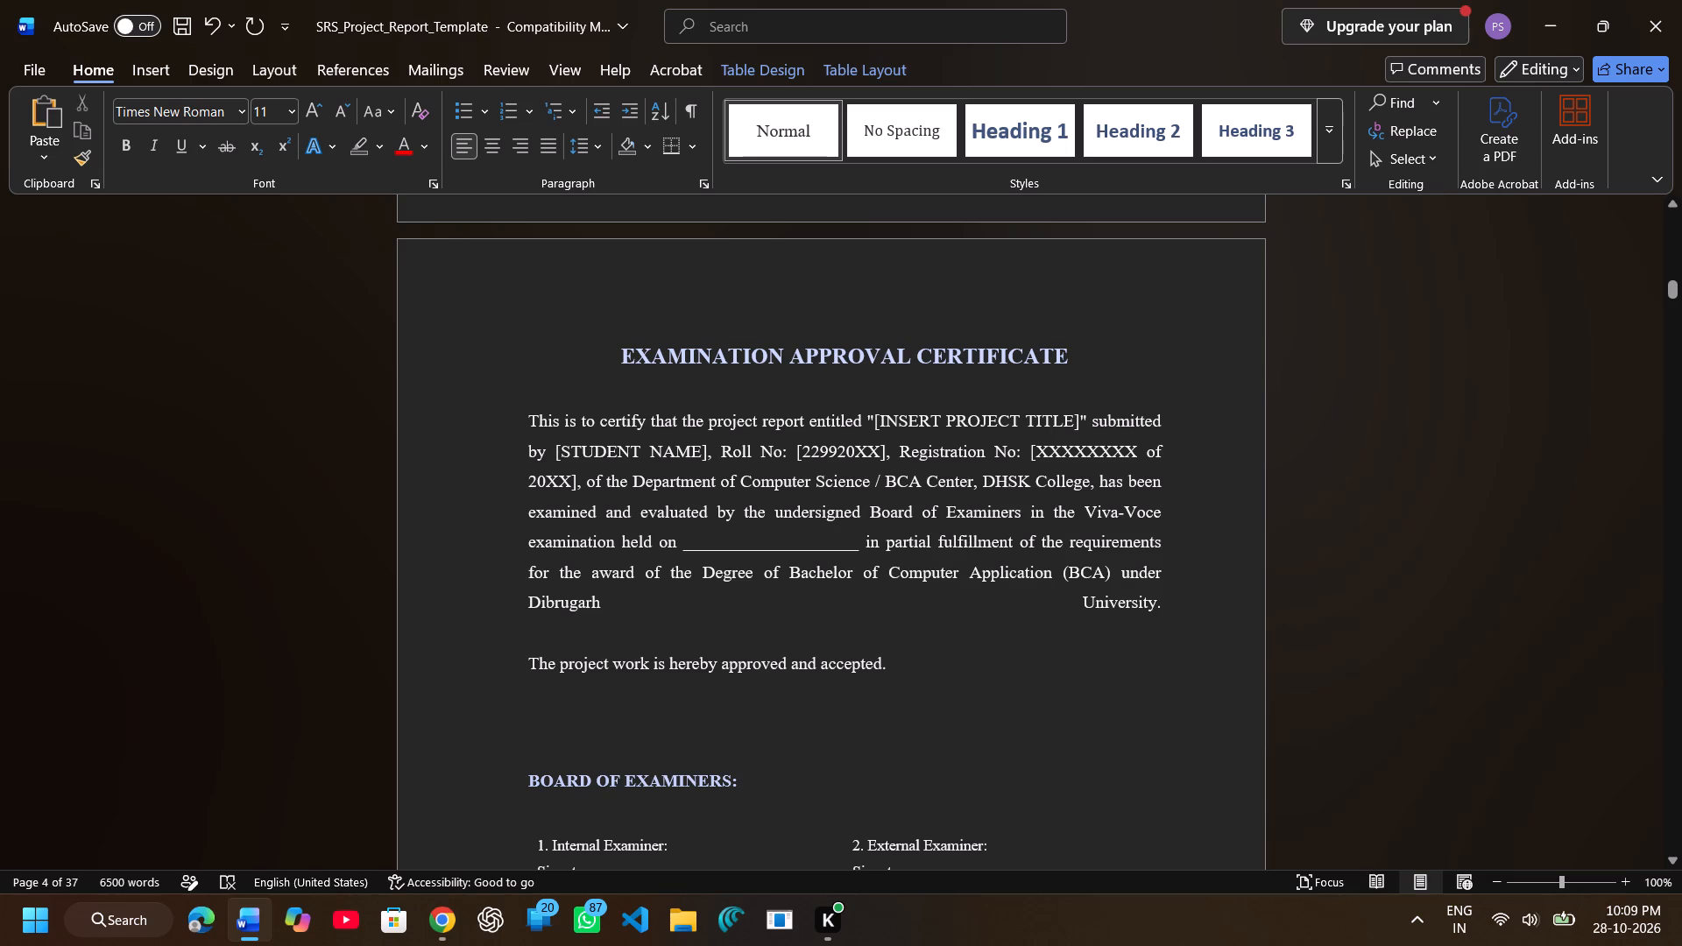
pyautogui.click(1077, 420)
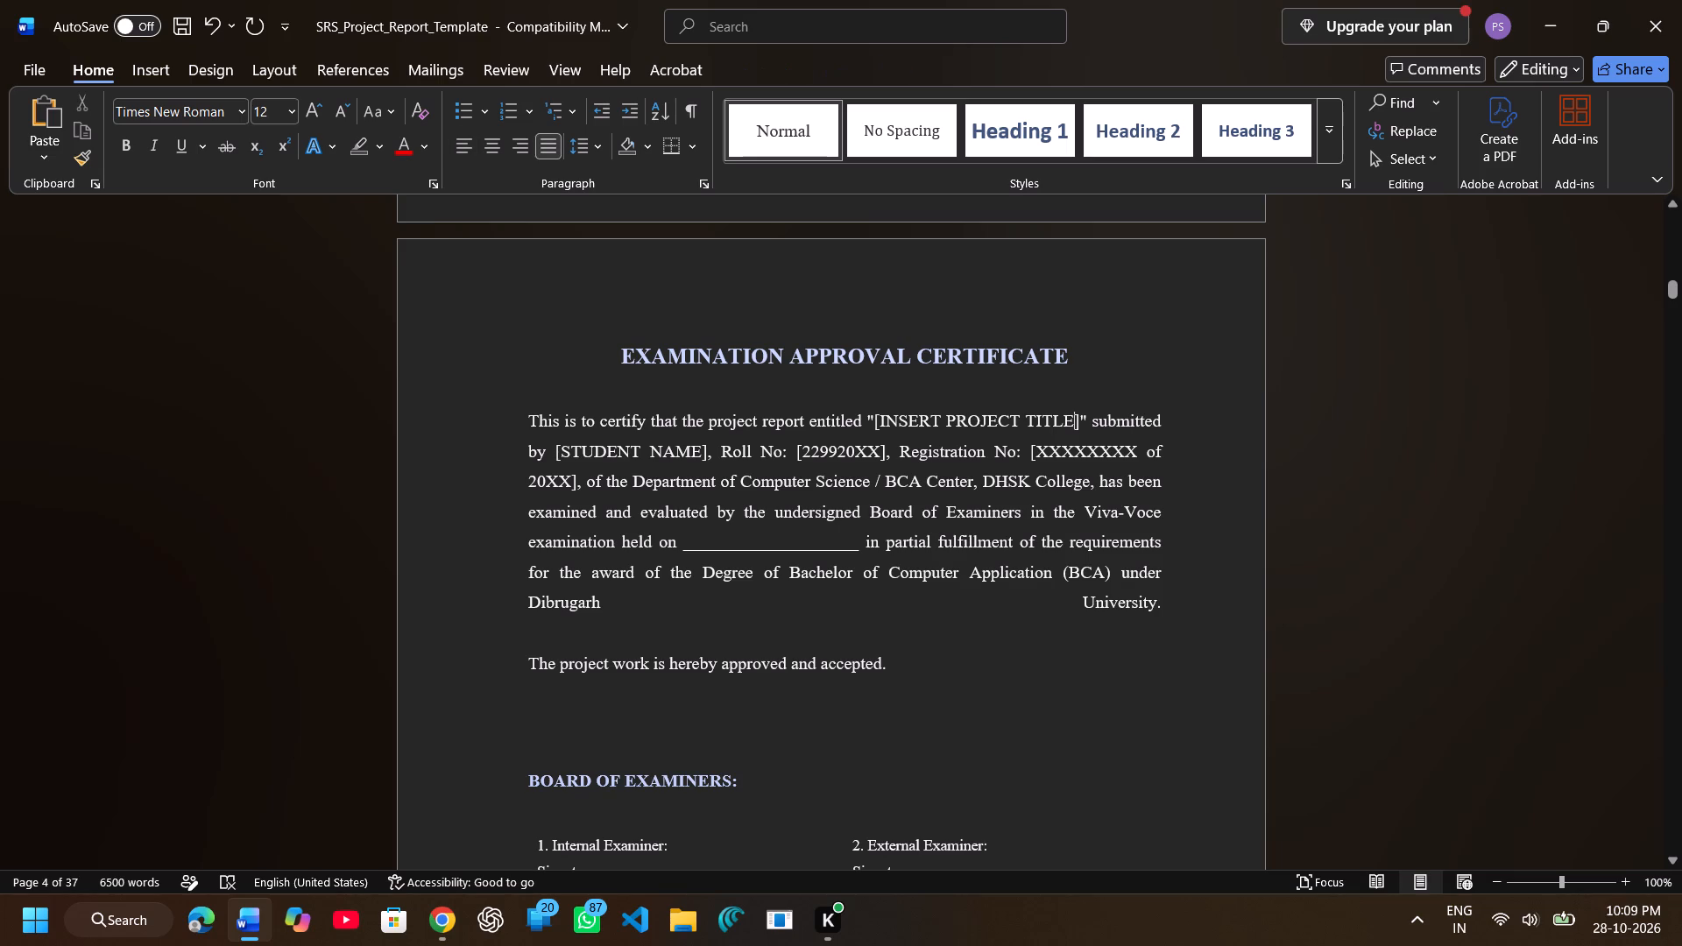
pyautogui.press('BackSpace')
pyautogui.press('BackSpace')
pyautogui.press('BackSpace')
pyautogui.press('BackSpace')
pyautogui.press('BackSpace')
pyautogui.press('BackSpace')
pyautogui.press('BackSpace')
pyautogui.press('BackSpace')
pyautogui.press('BackSpace')
pyautogui.press('BackSpace')
pyautogui.press('BackSpace')
pyautogui.press('BackSpace')
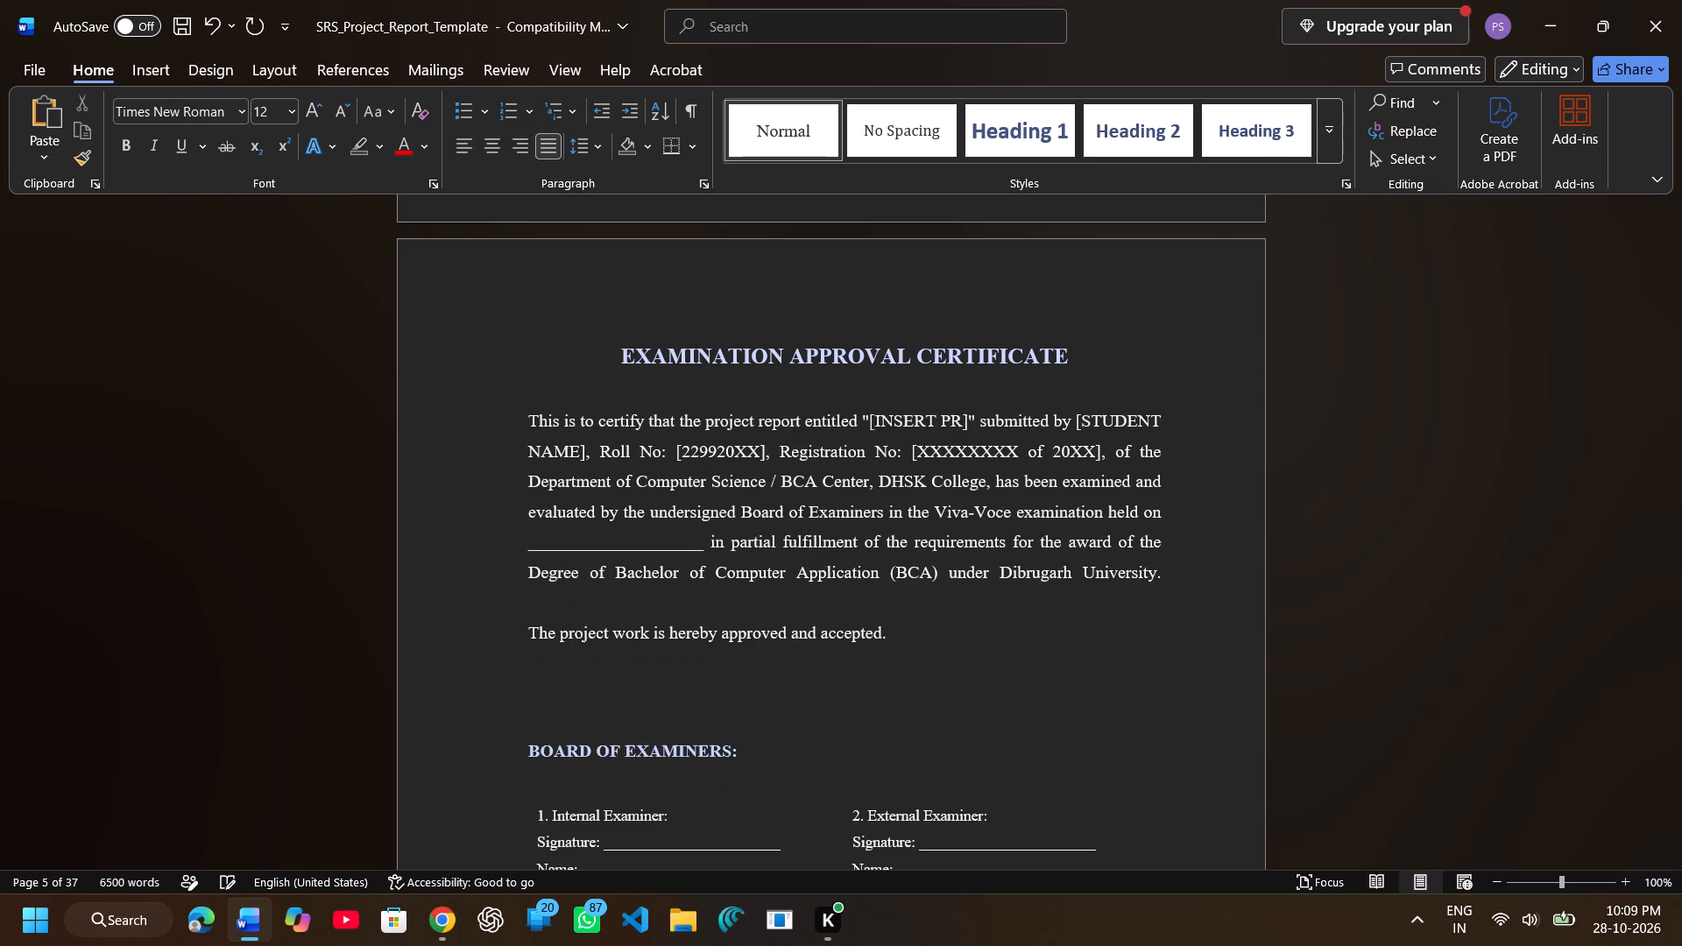
pyautogui.press('BackSpace')
pyautogui.press('BackSpace')
pyautogui.press('BackSpace')
pyautogui.press('BackSpace')
pyautogui.press('BackSpace')
pyautogui.press('BackSpace')
pyautogui.press('BackSpace')
pyautogui.press('BackSpace')
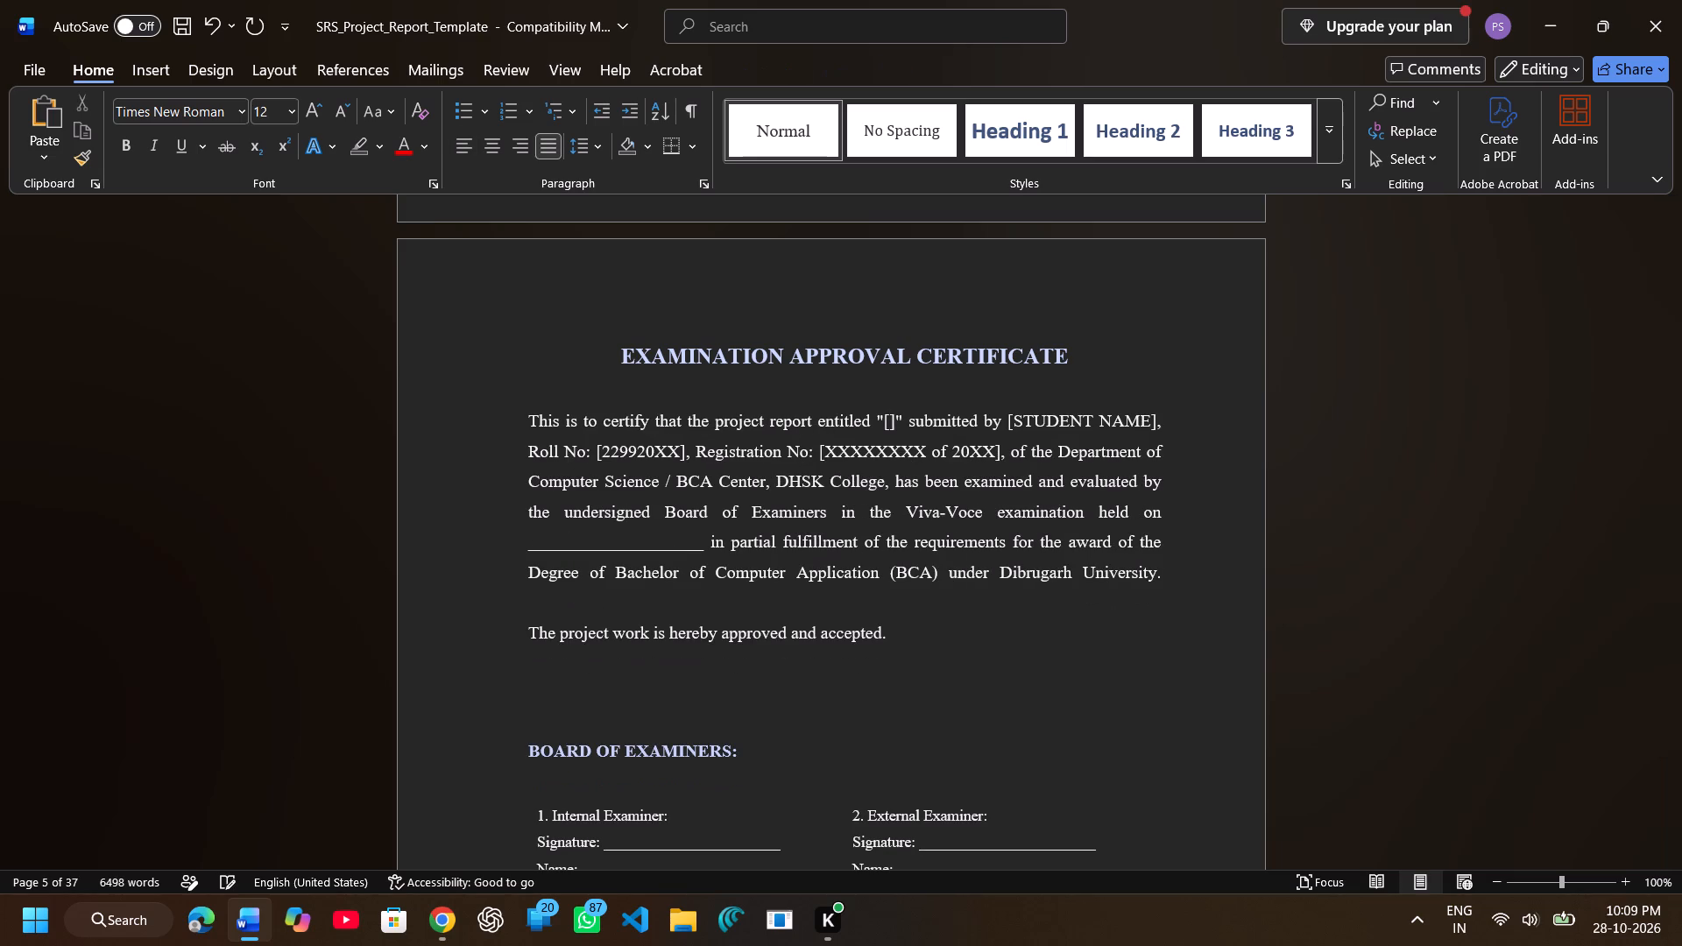
pyautogui.press('BackSpace')
pyautogui.press('Right')
pyautogui.press('BackSpace')
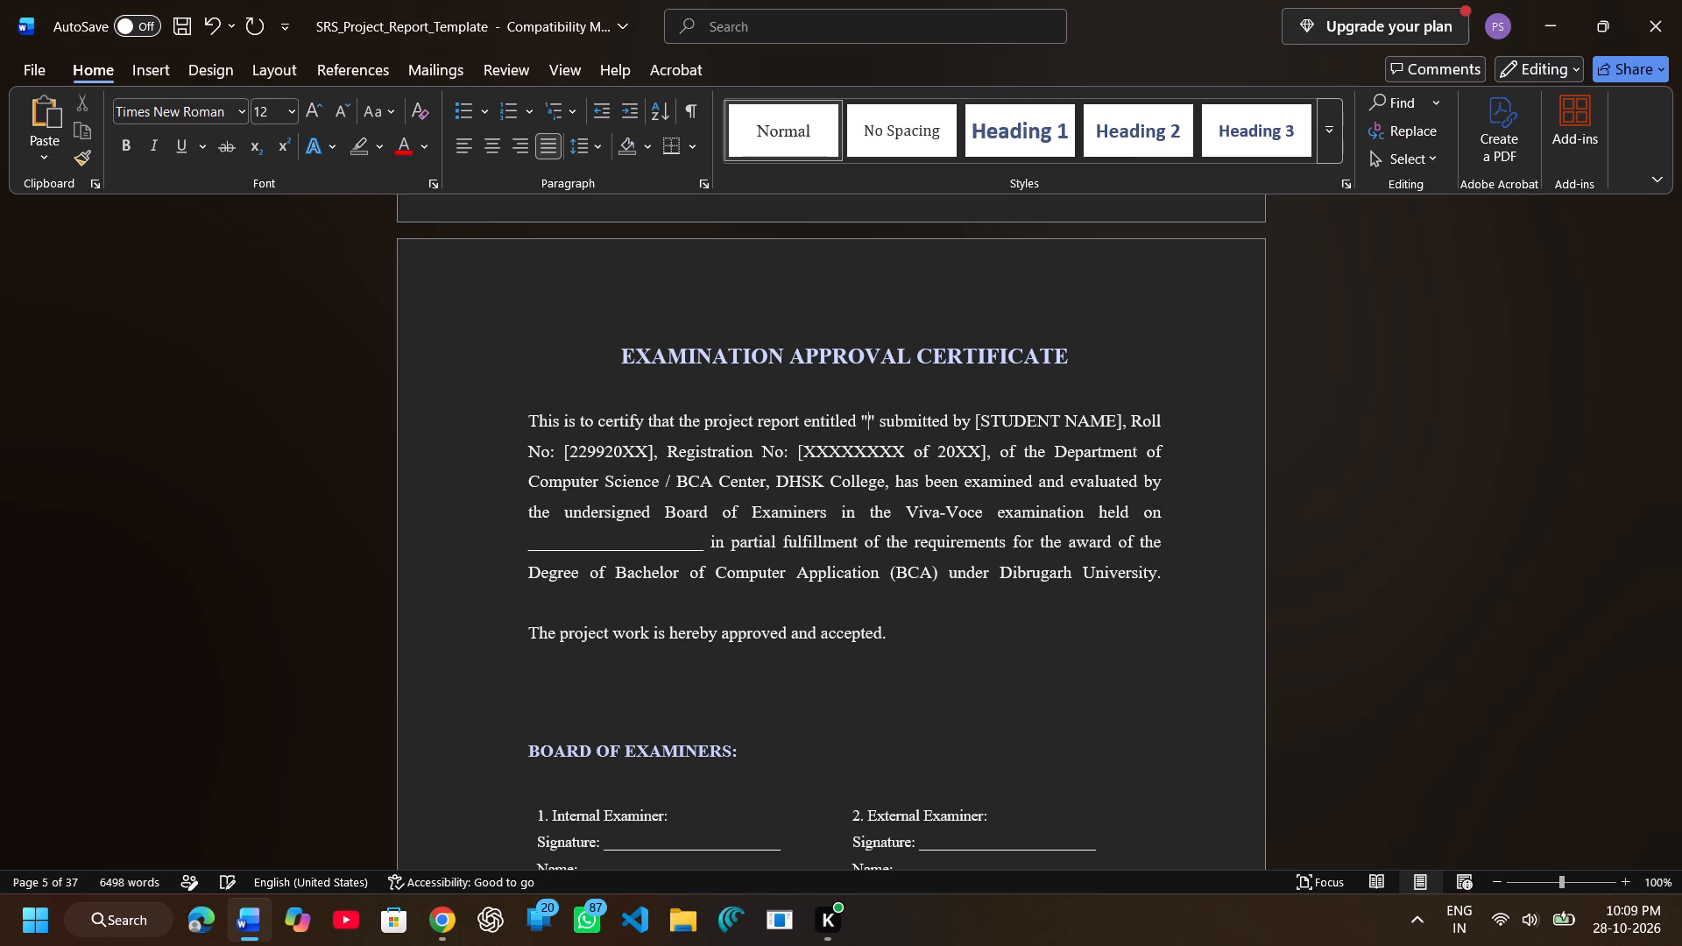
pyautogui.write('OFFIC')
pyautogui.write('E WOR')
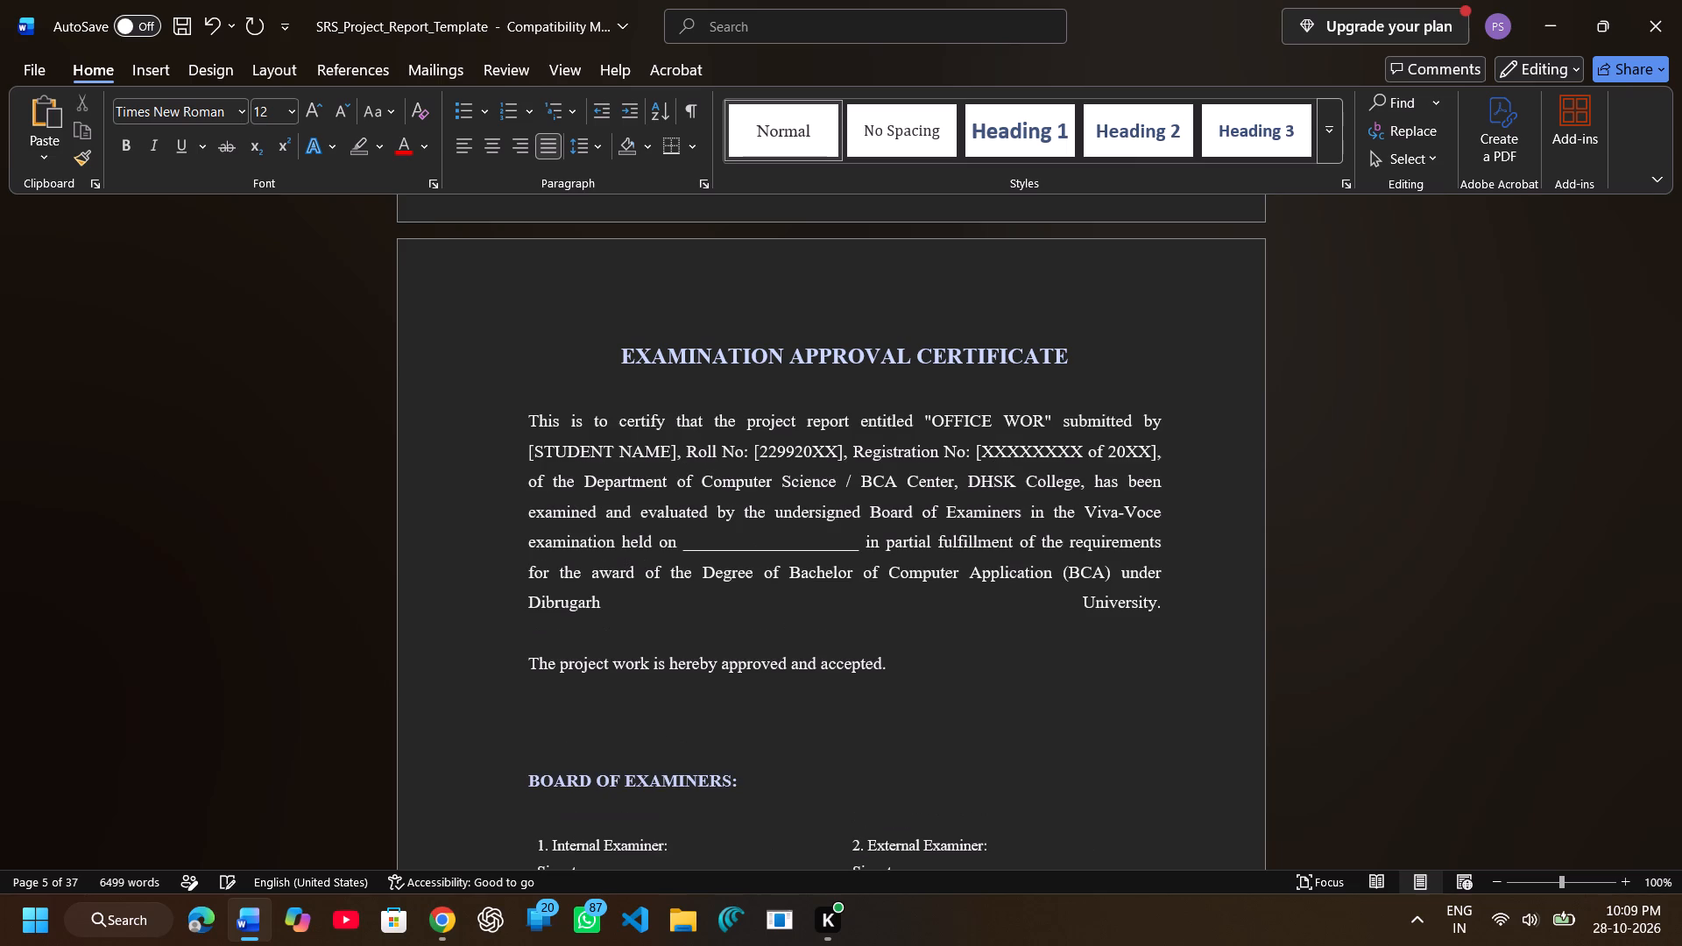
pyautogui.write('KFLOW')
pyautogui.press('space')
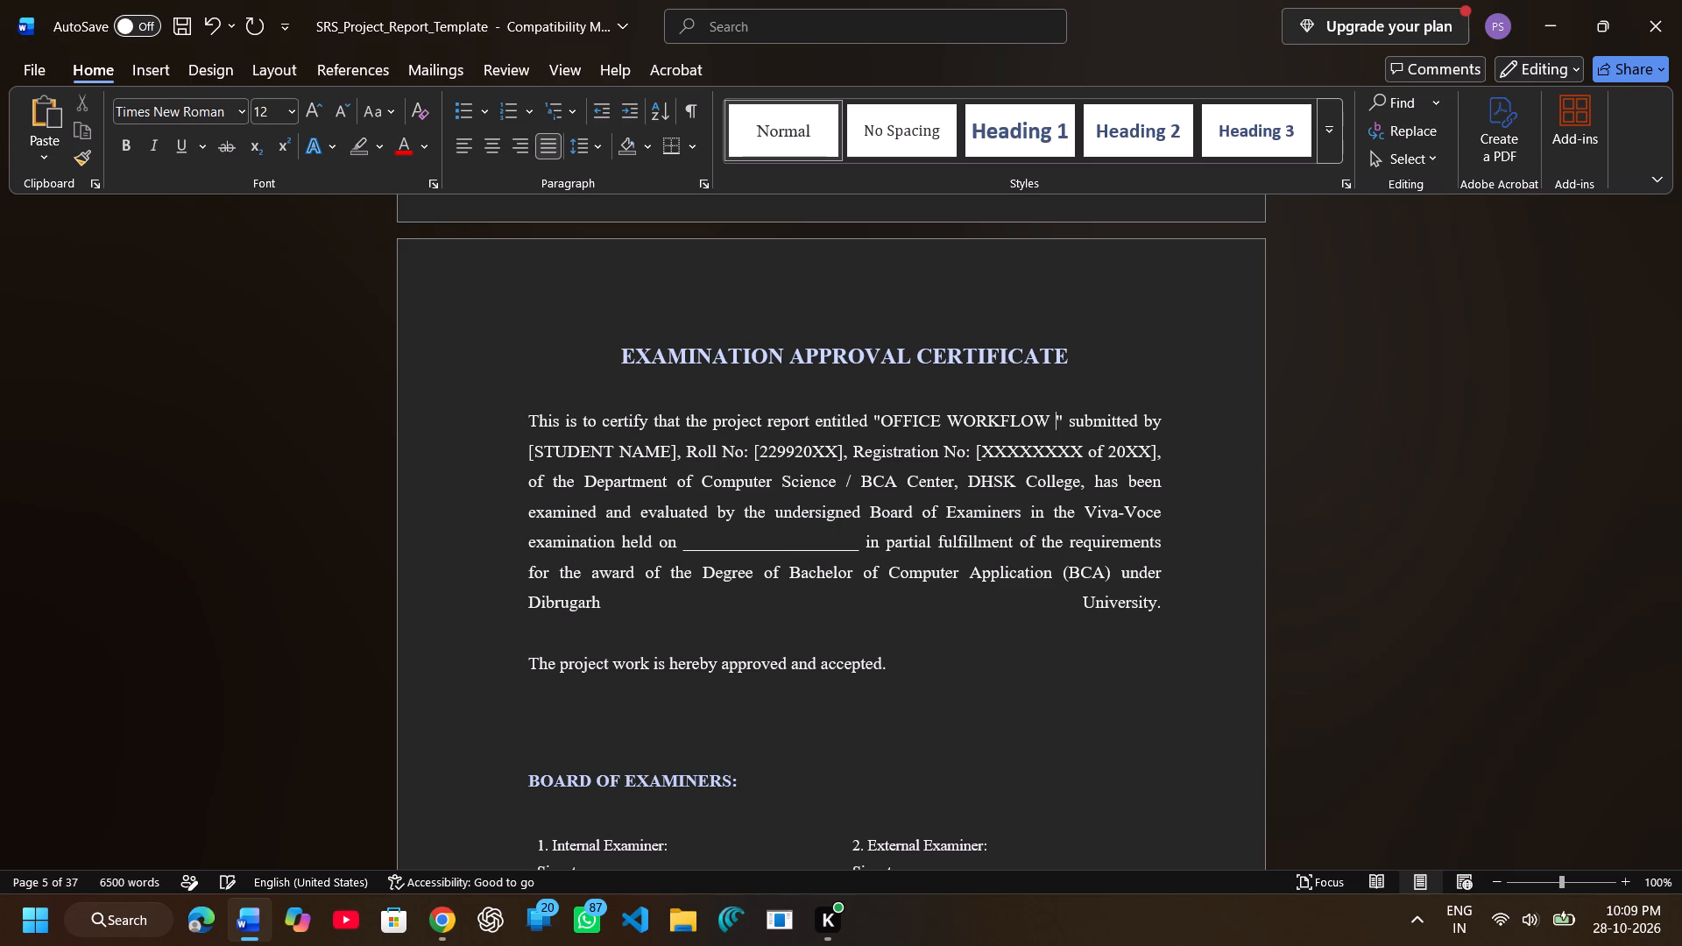
# Complete the quoted project title in the Examination Approval Certificate by adding MANAGEMENT SYSTEM after OFFICE WORKFLOW.
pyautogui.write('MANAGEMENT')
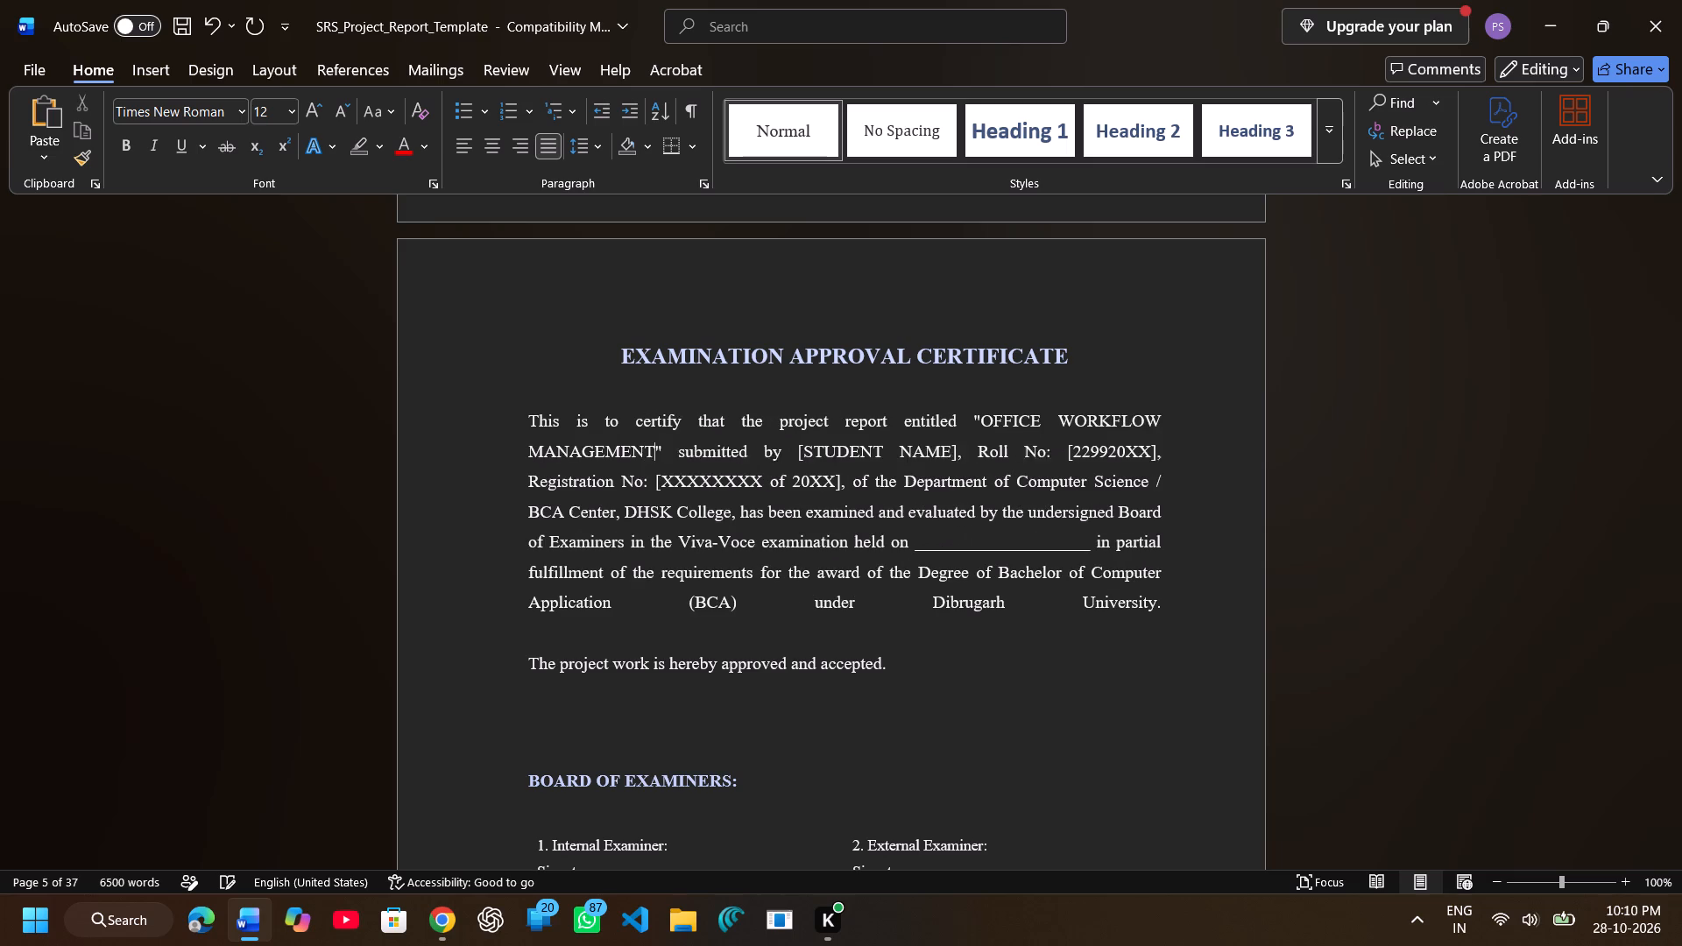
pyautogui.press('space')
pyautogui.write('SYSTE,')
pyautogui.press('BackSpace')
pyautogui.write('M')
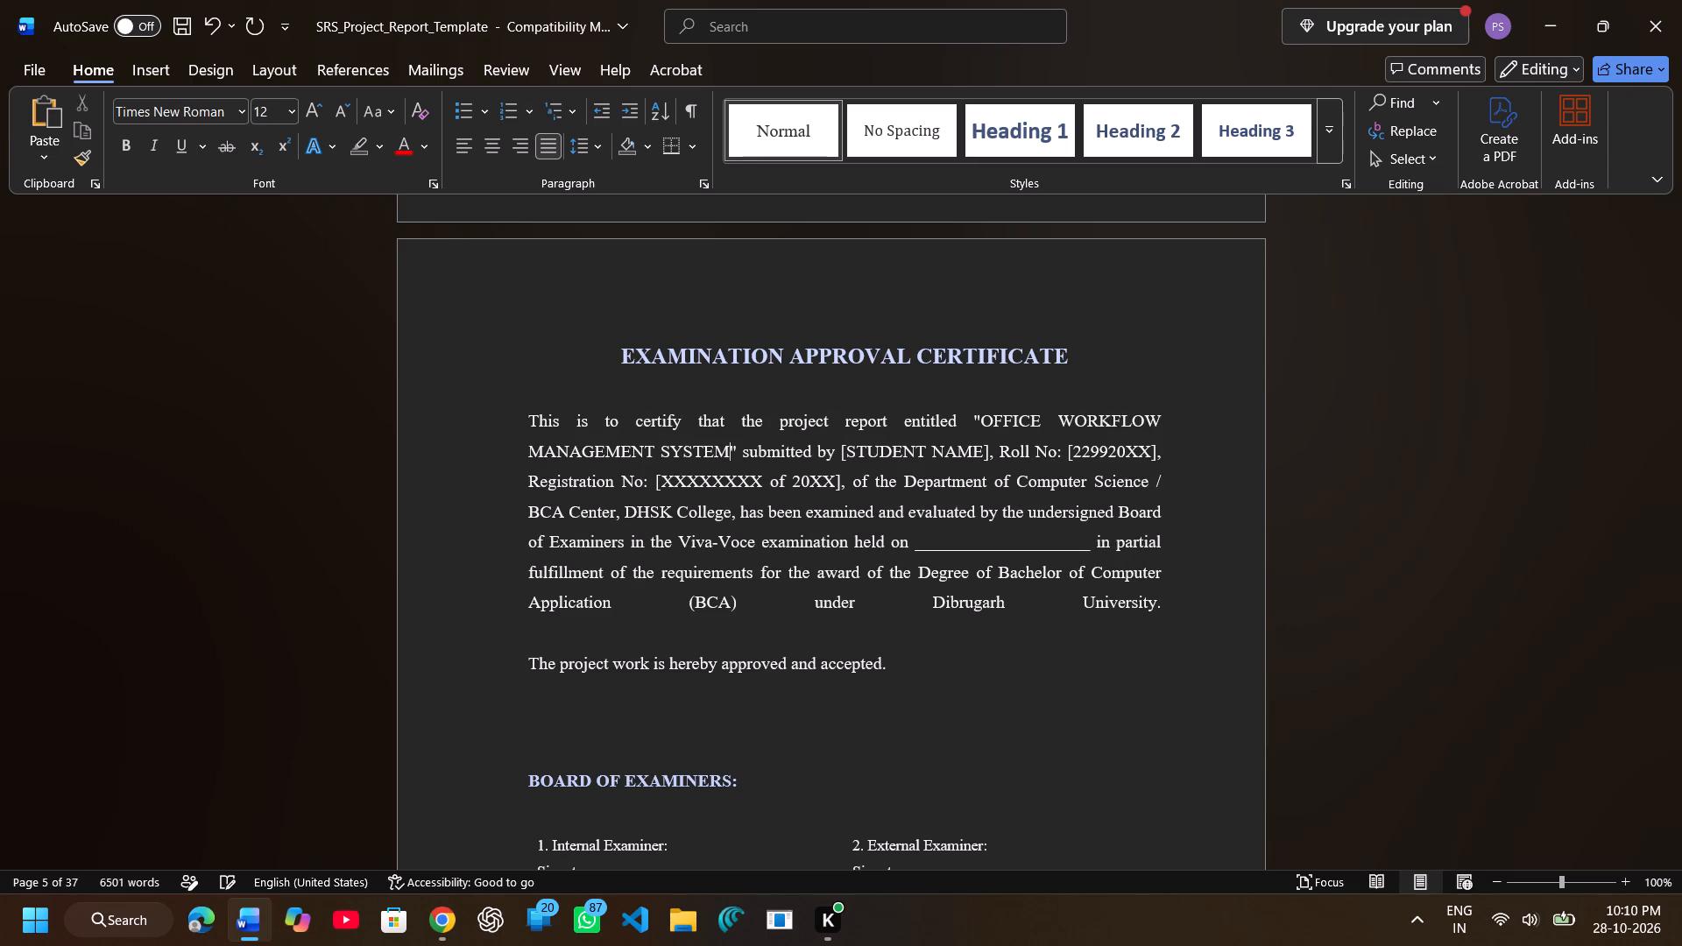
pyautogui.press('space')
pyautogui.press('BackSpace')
# Replace the bracketed student name placeholder in the Examination Approval Certificate with the student's full name in capitals.
pyautogui.click(979, 455)
pyautogui.press('Right')
pyautogui.press('BackSpace')
pyautogui.press('BackSpace')
pyautogui.press('BackSpace')
pyautogui.press('BackSpace')
pyautogui.press('BackSpace')
pyautogui.press('BackSpace')
pyautogui.press('BackSpace')
pyautogui.press('BackSpace')
pyautogui.press('BackSpace')
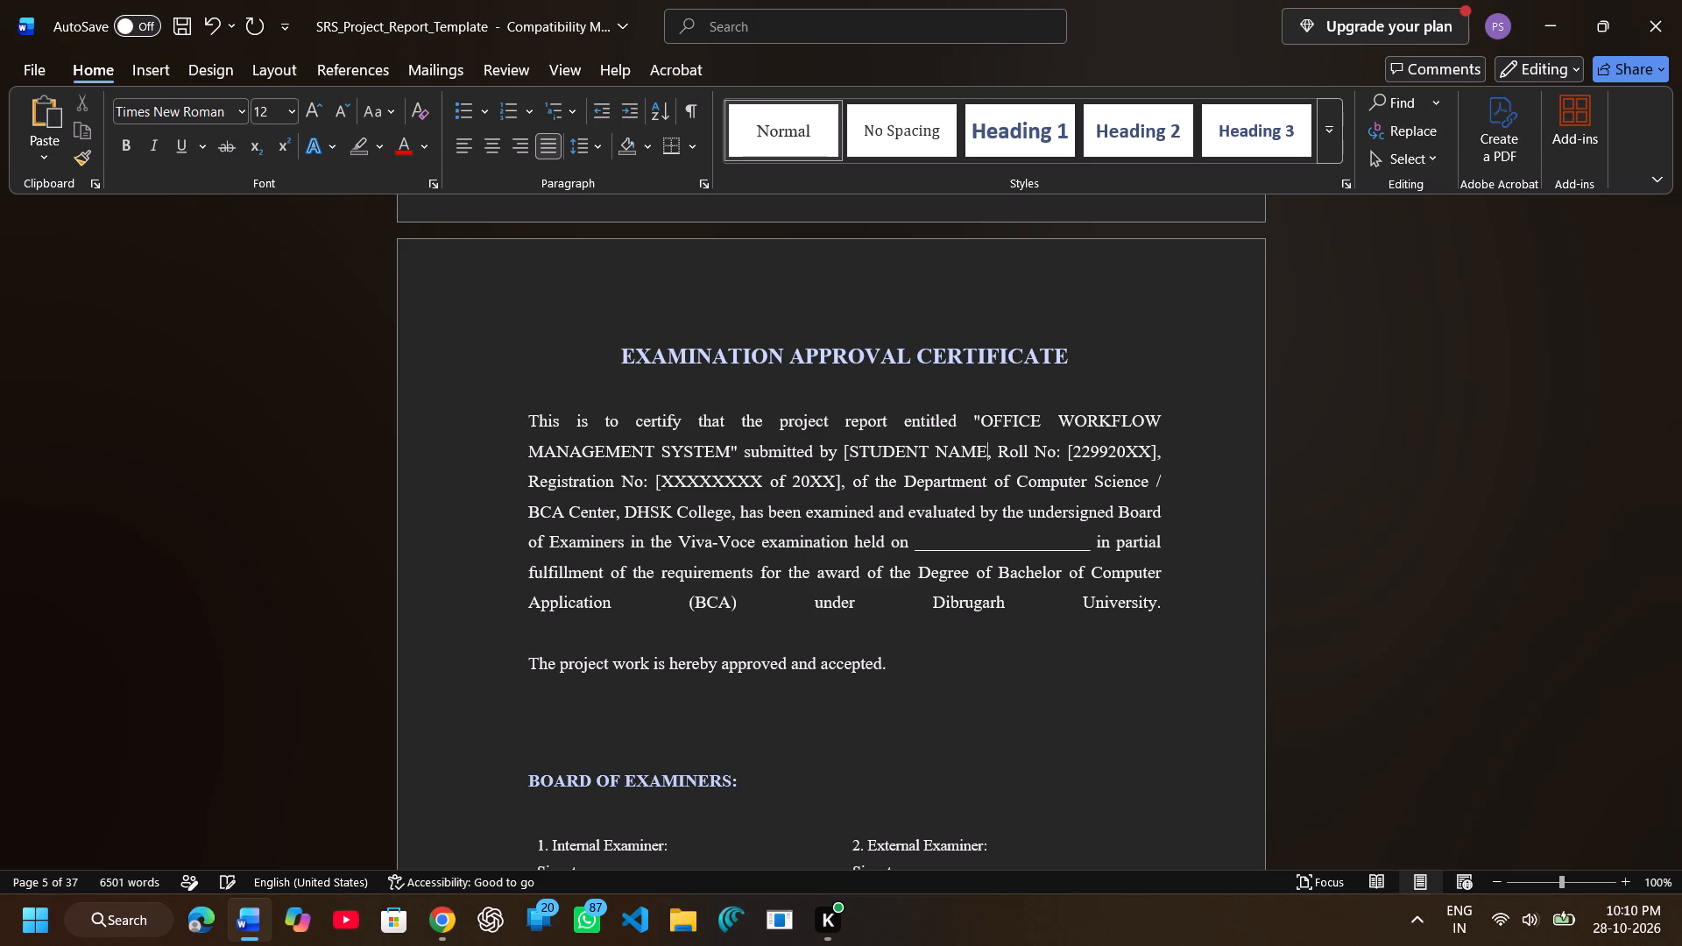
pyautogui.press('BackSpace')
pyautogui.press('BackSpace')
pyautogui.press('BackSpace')
pyautogui.press('BackSpace')
pyautogui.press('BackSpace')
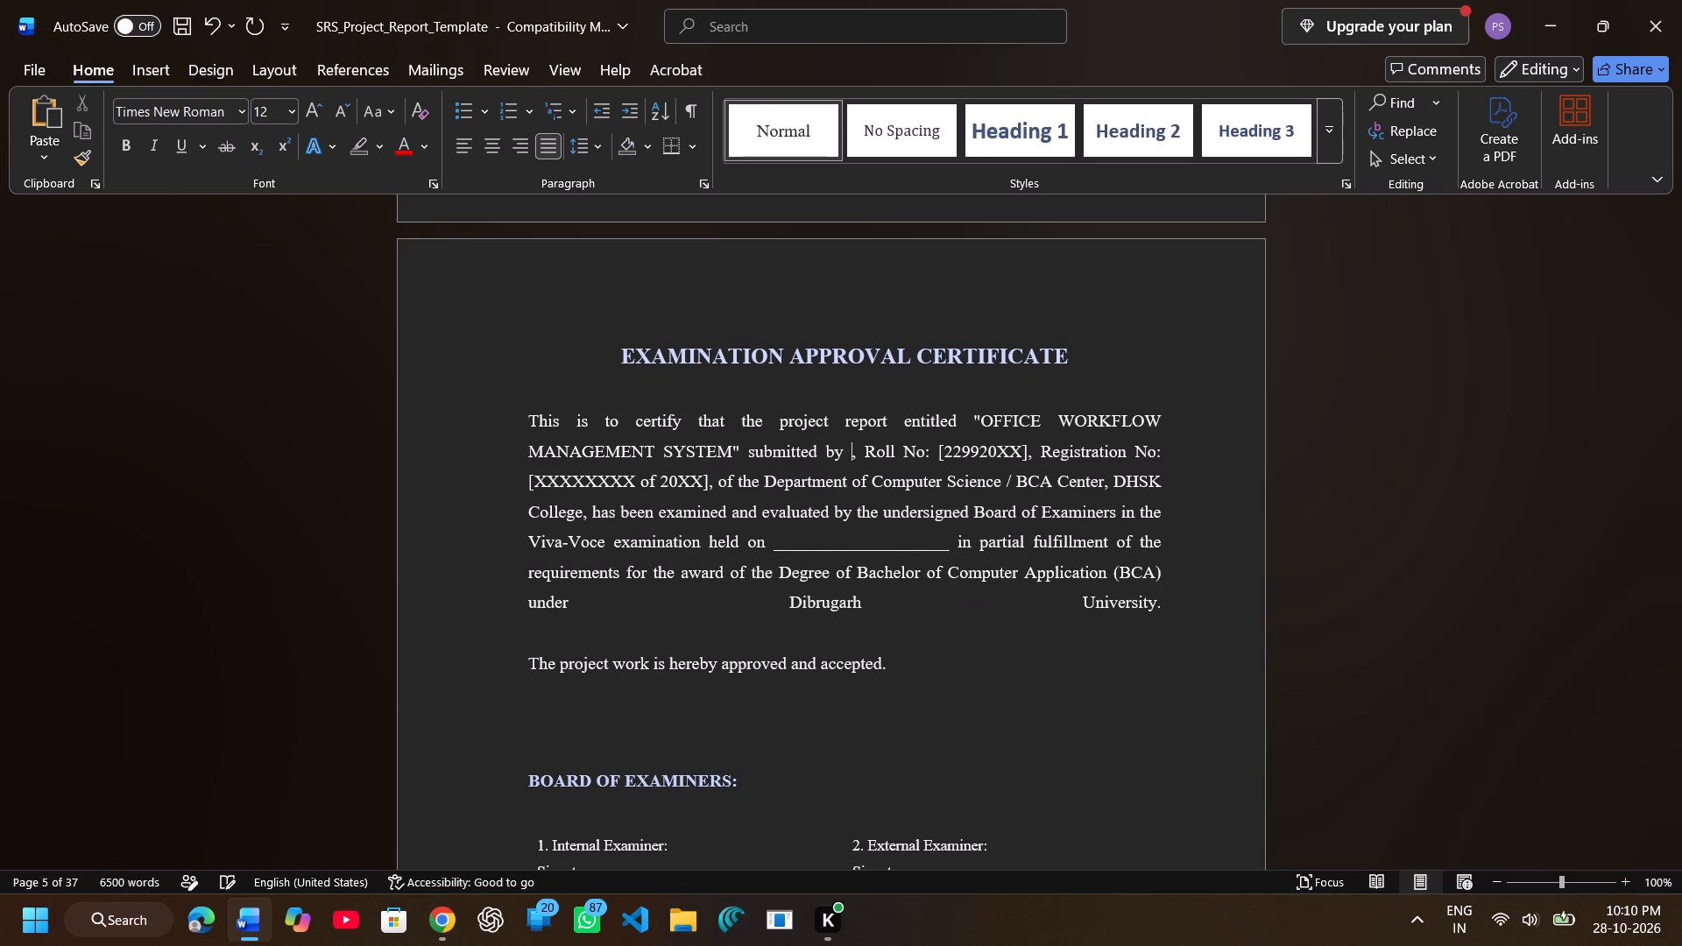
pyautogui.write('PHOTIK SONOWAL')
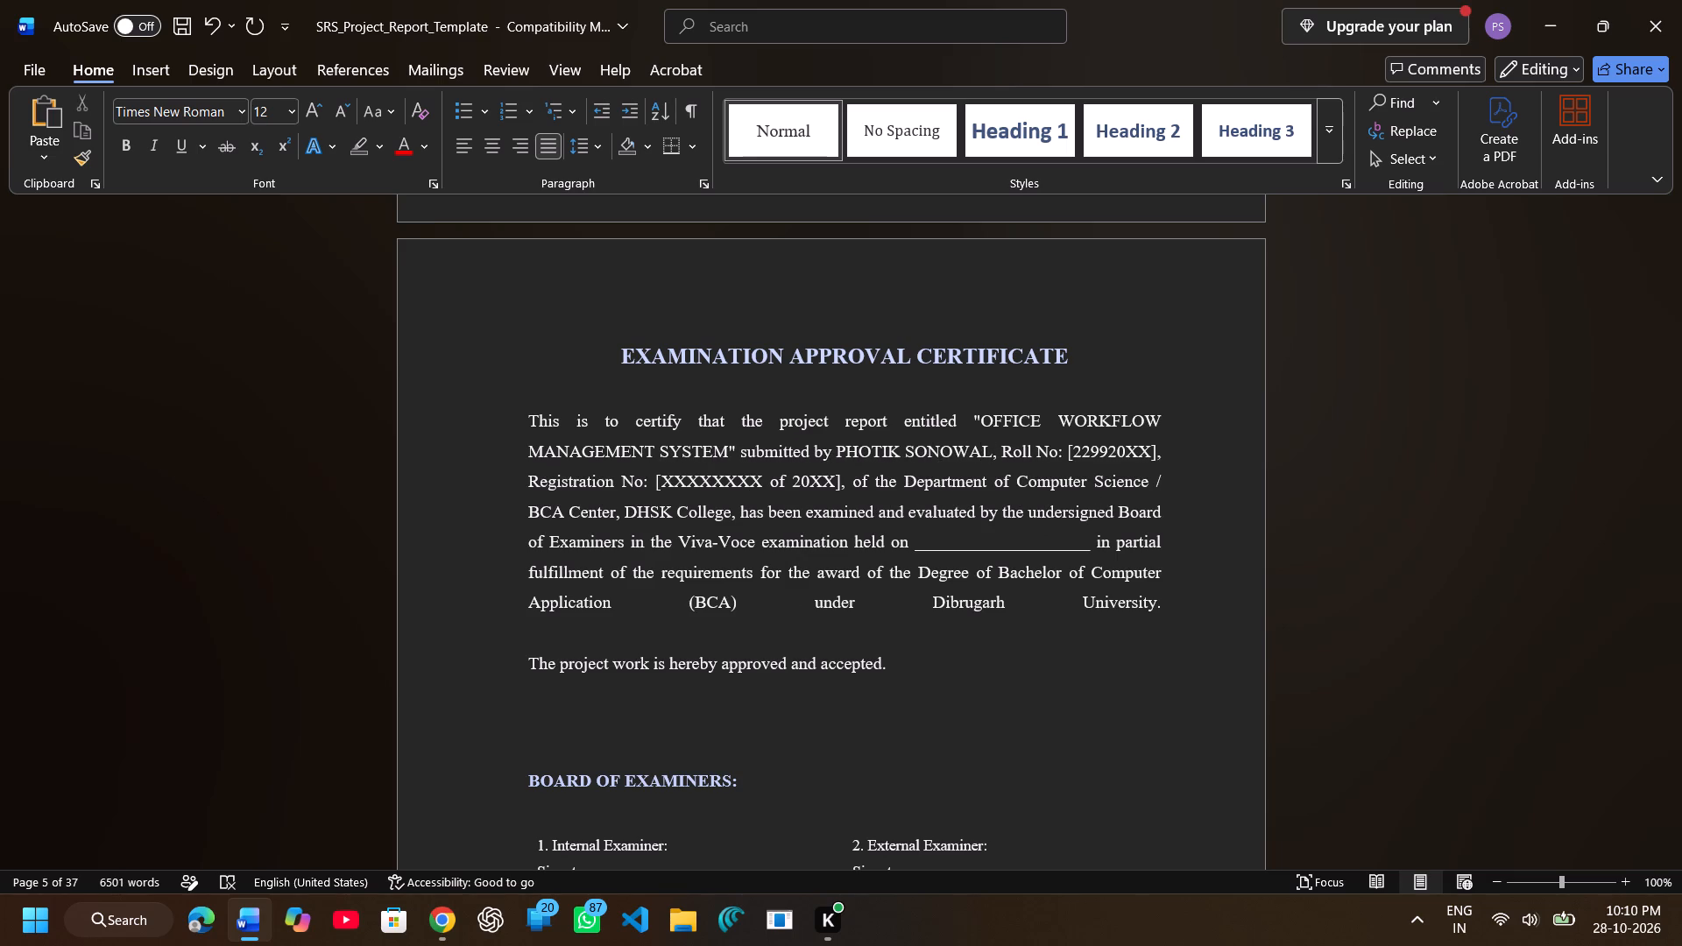
# Replace the bracketed roll number placeholder in the Examination Approval Certificate with the student's roll number, keeping the comma after it.
pyautogui.click(1158, 450)
pyautogui.press('BackSpace')
pyautogui.press('BackSpace')
pyautogui.press('BackSpace')
pyautogui.press('BackSpace')
pyautogui.press('BackSpace')
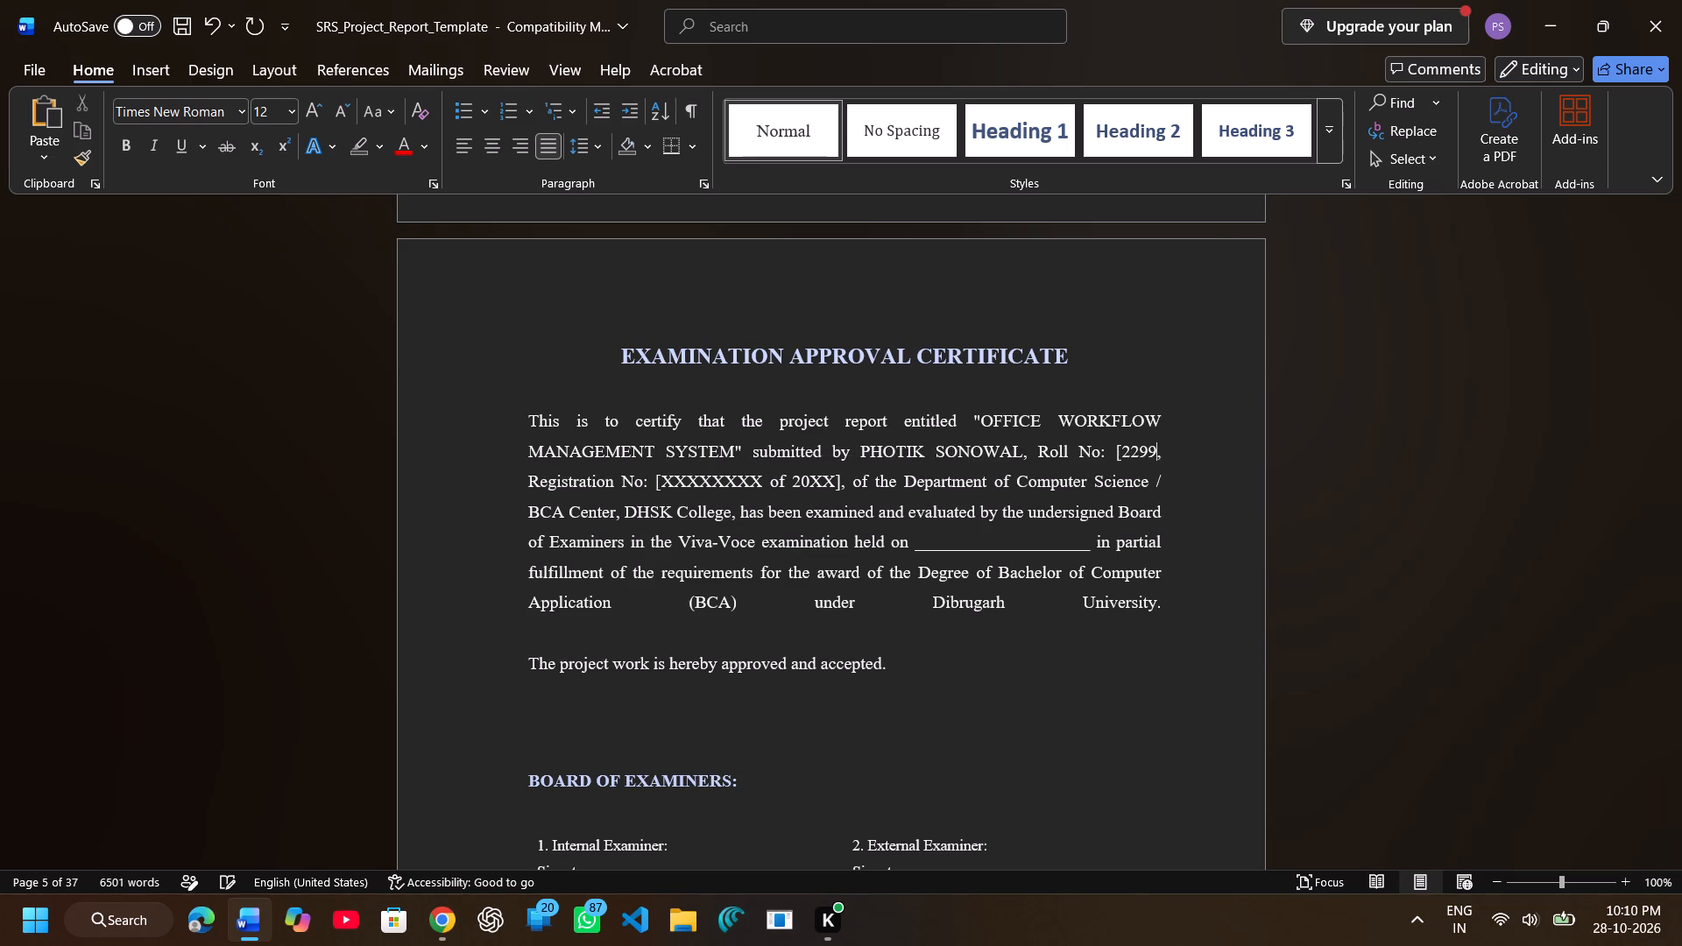
pyautogui.press('BackSpace')
pyautogui.press('BackSpace')
pyautogui.press('BackSpace')
pyautogui.press('BackSpace')
pyautogui.press('BackSpace')
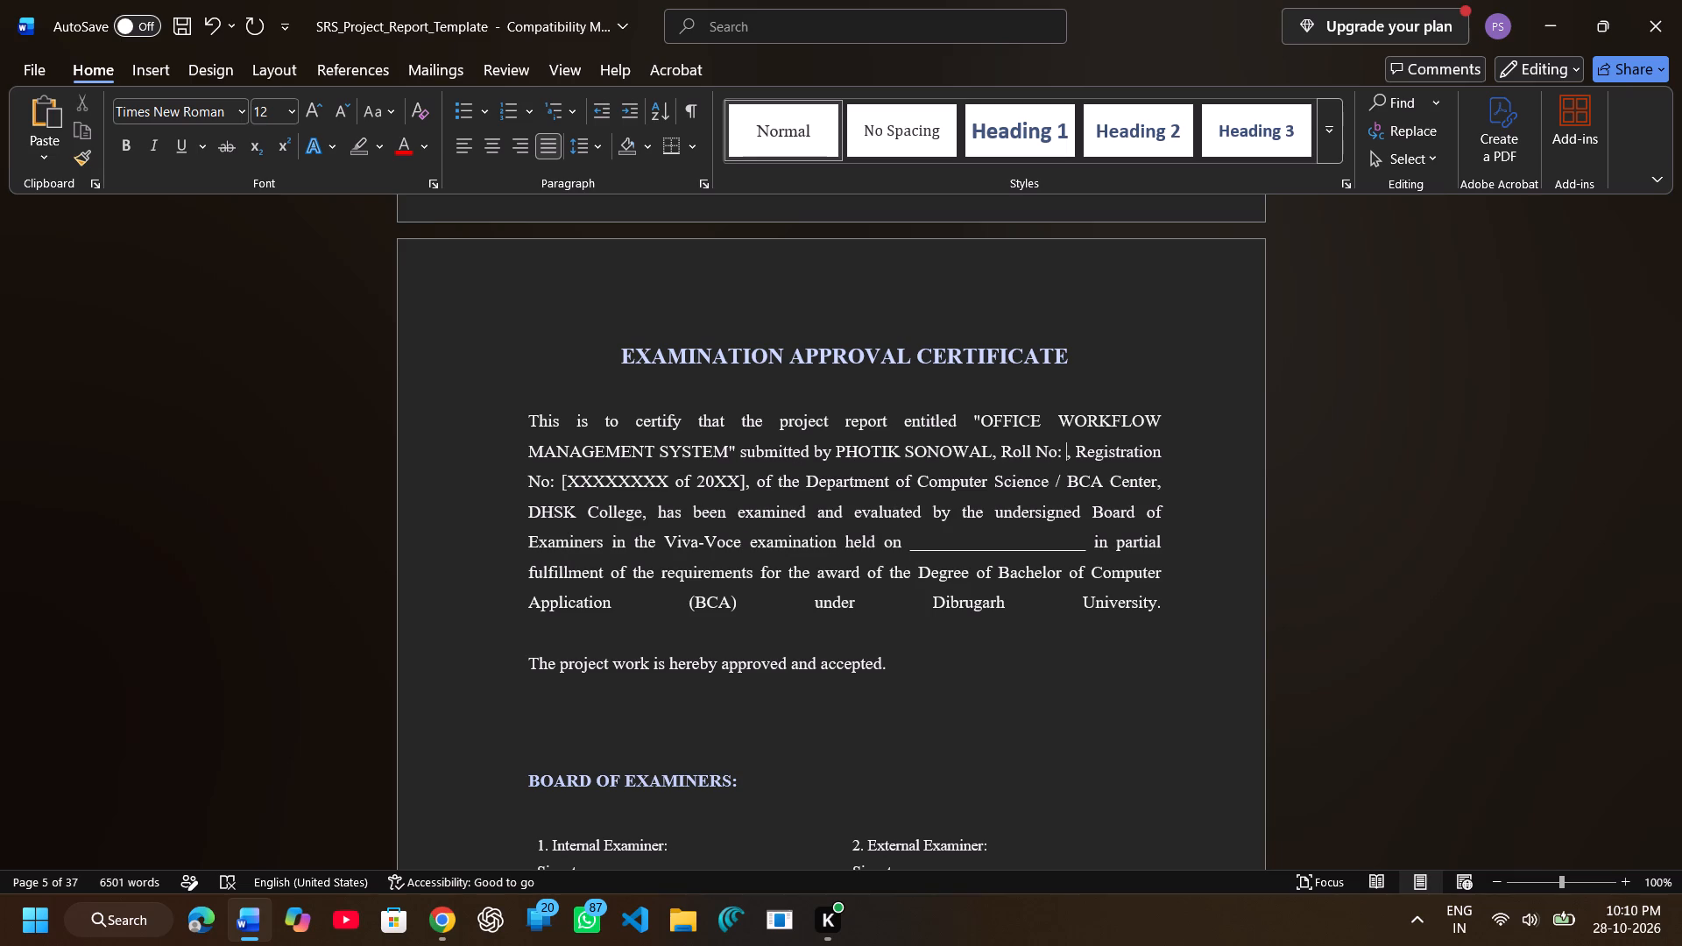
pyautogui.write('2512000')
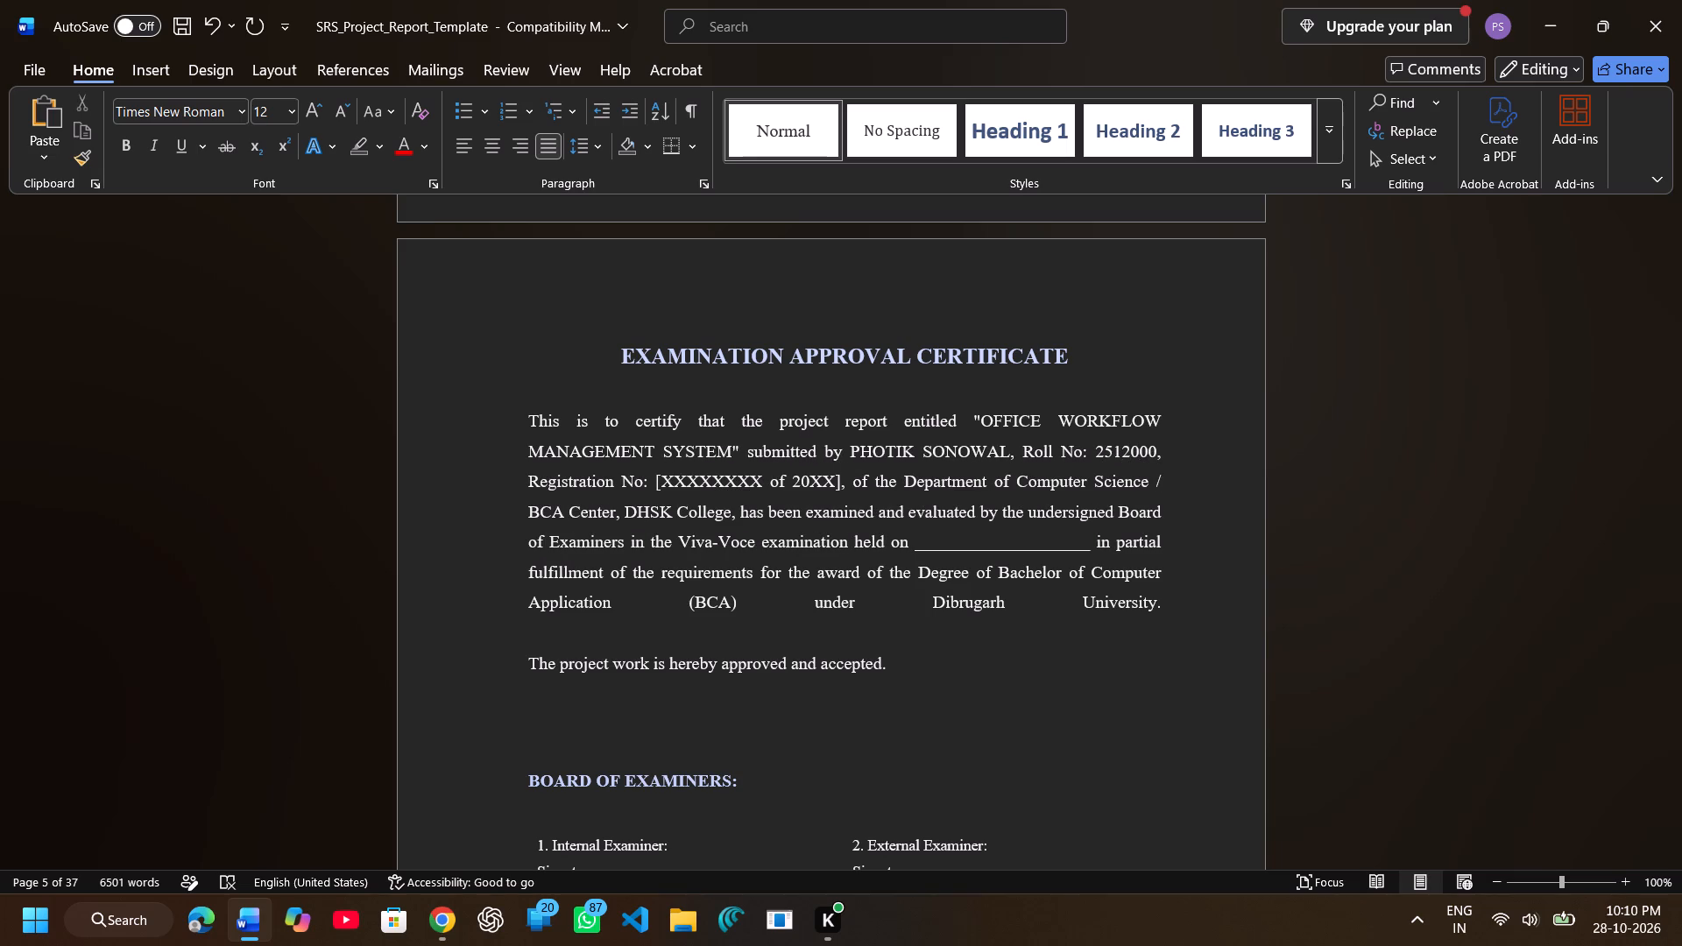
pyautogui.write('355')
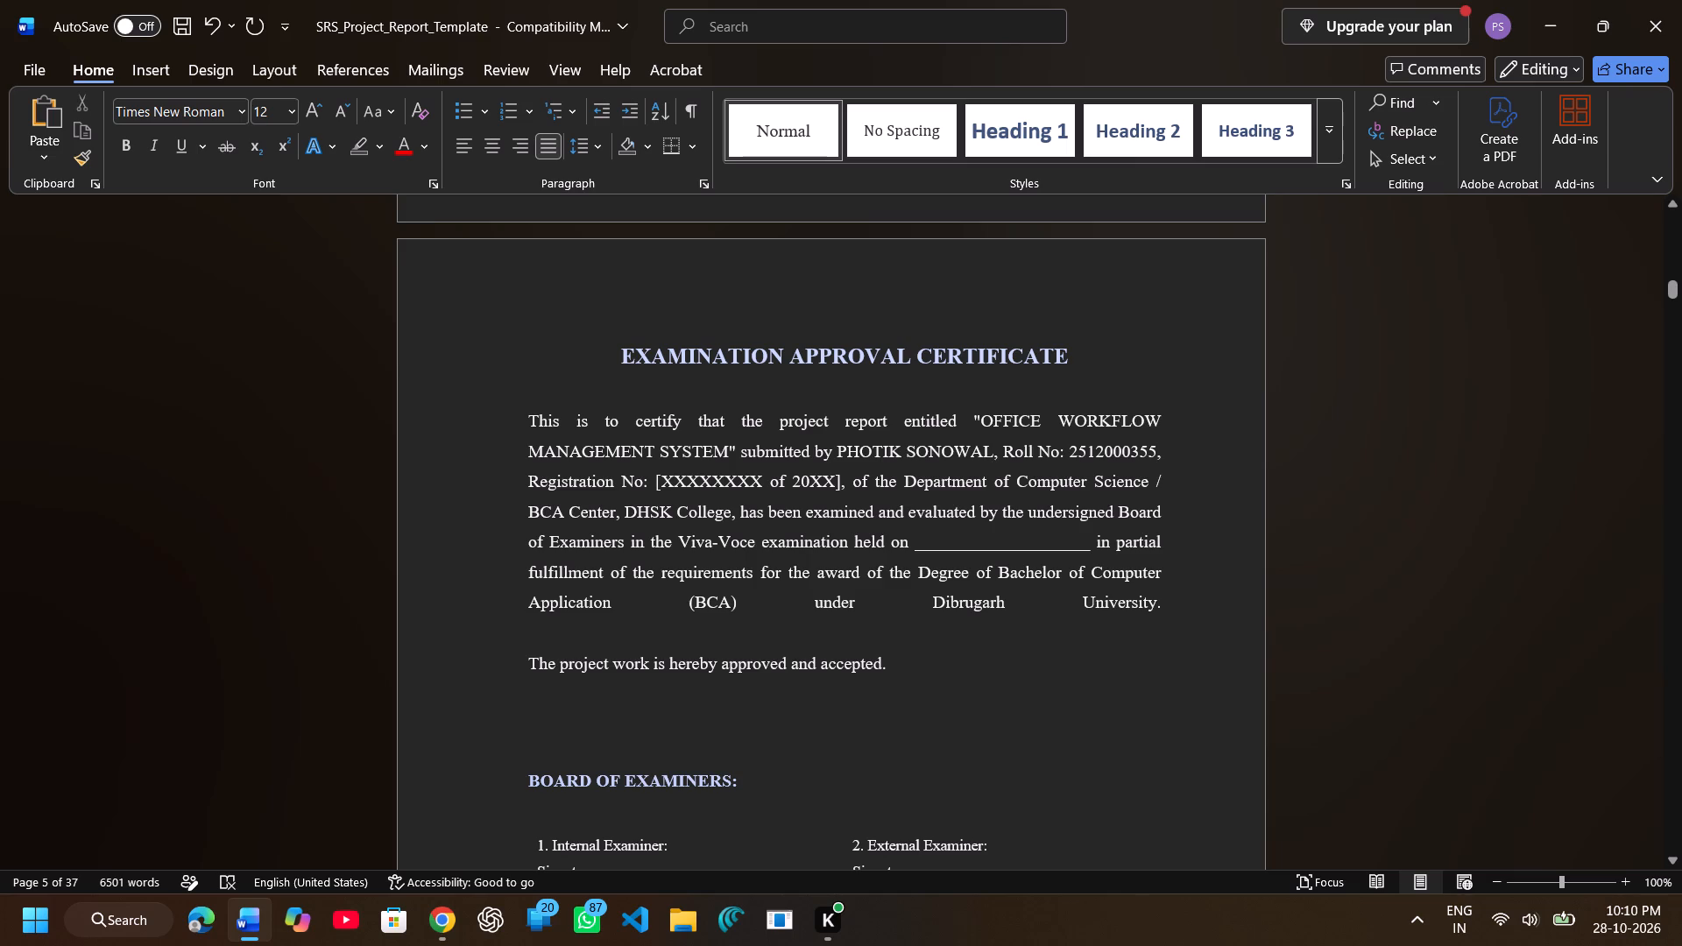
# Complete the year in the Examination Approval Certificate's registration number placeholder as 2025.
pyautogui.click(834, 478)
pyautogui.press('BackSpace')
pyautogui.press('BackSpace')
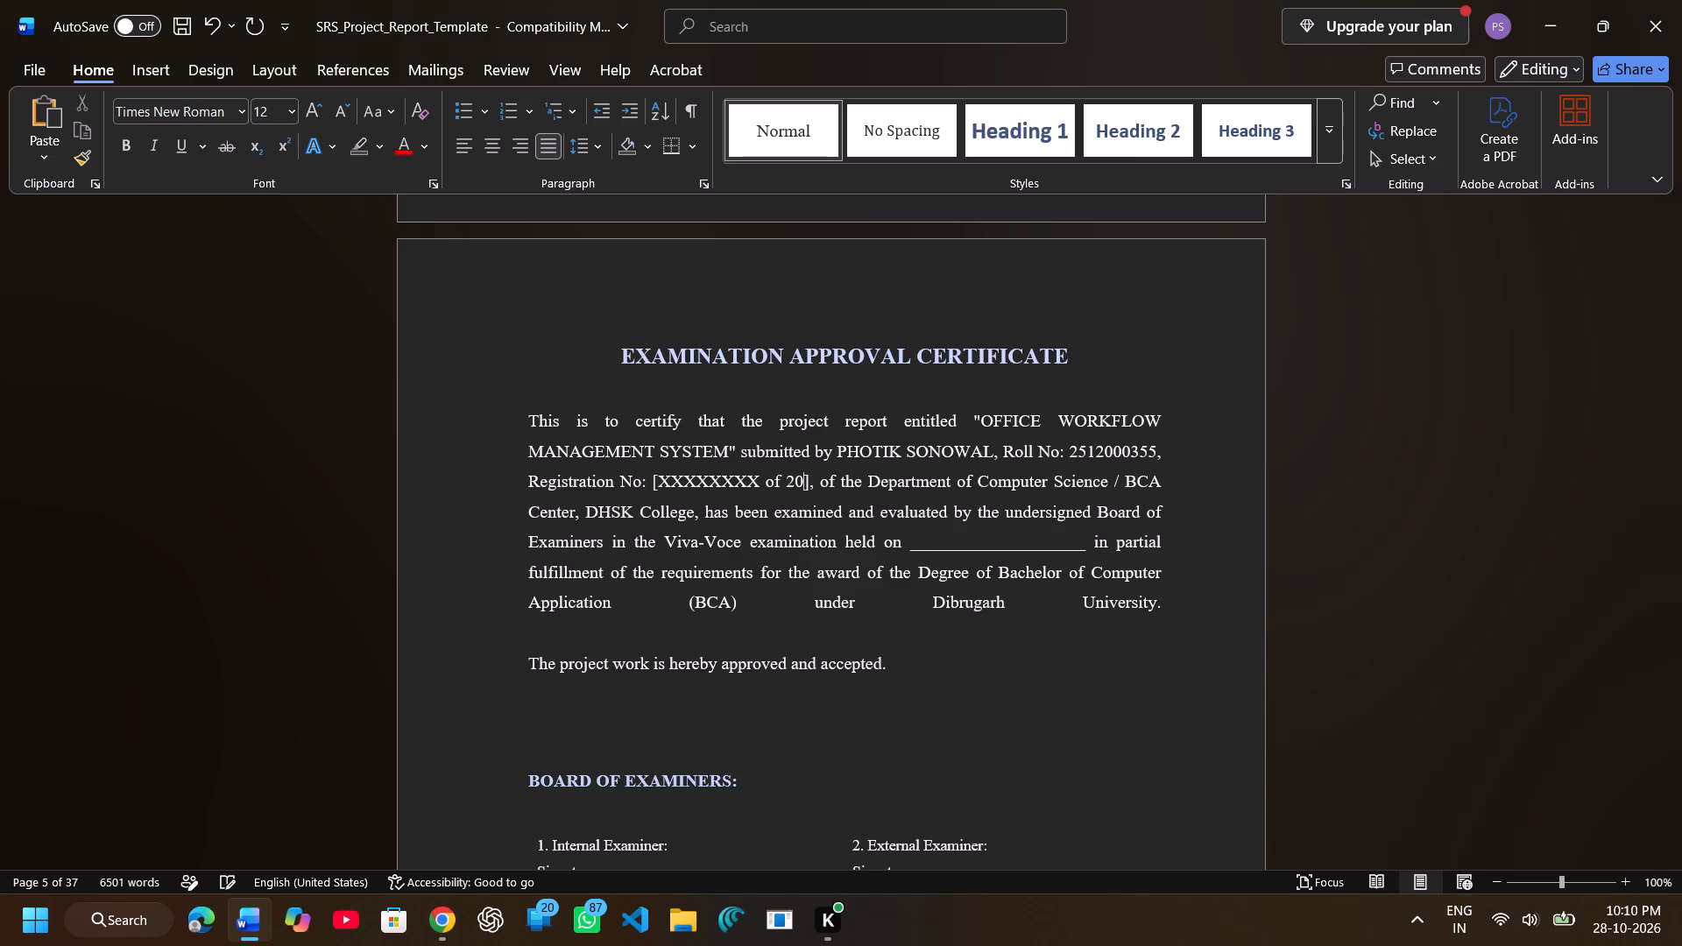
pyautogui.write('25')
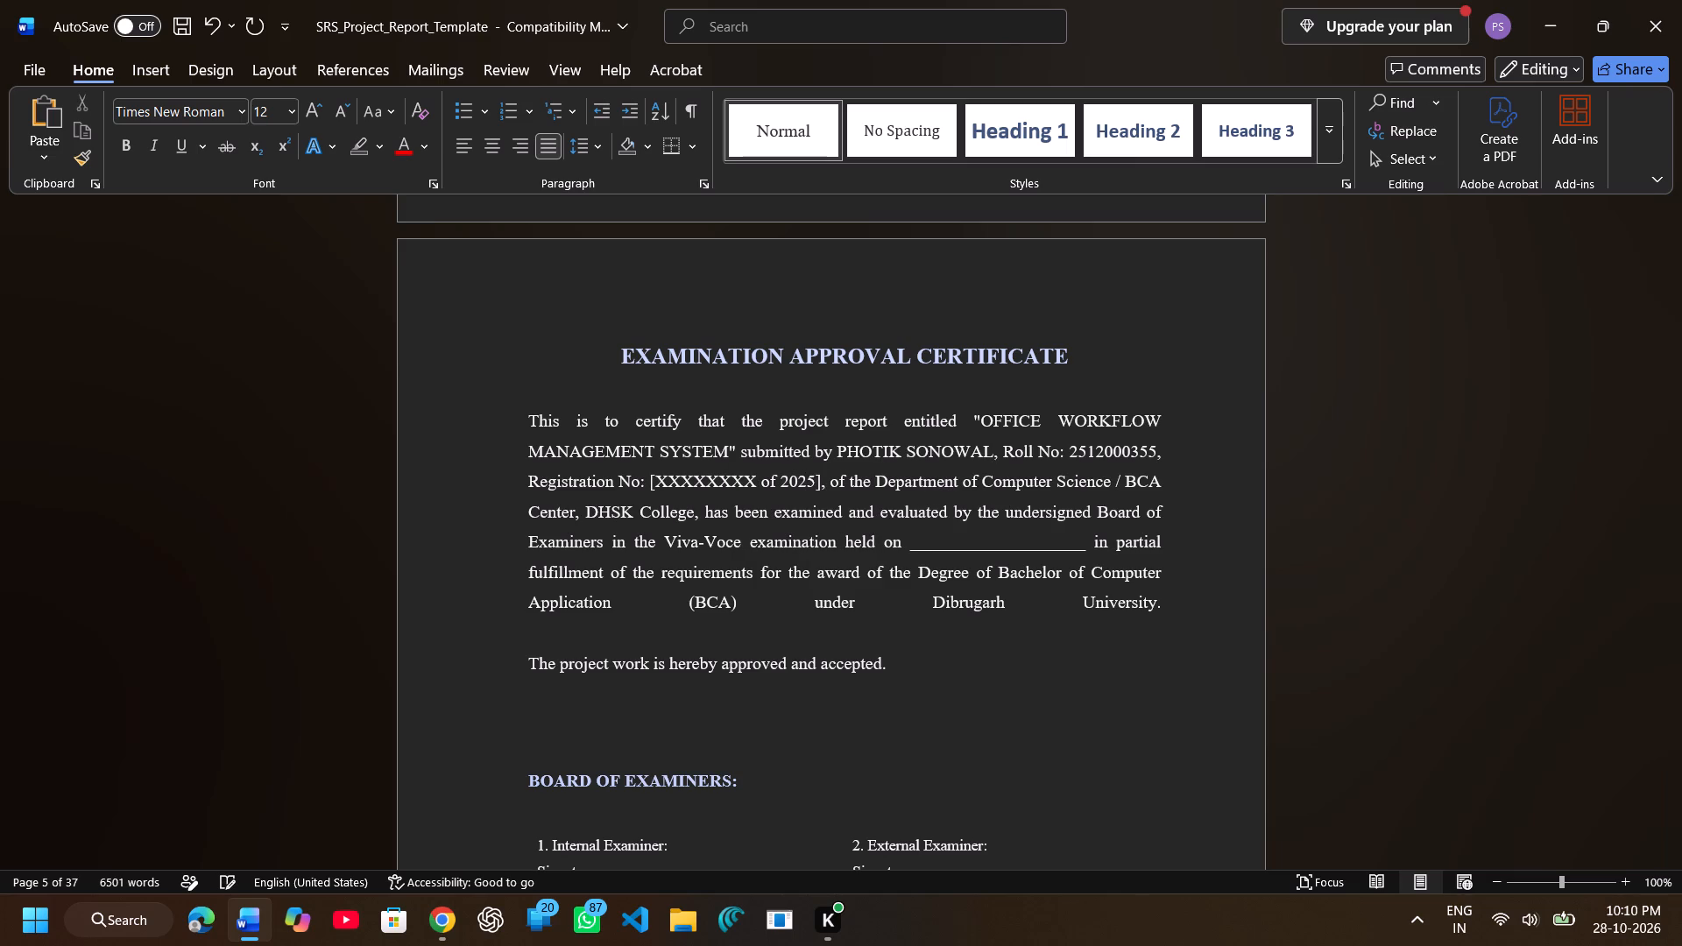
# Replace the masked registration number before the year in the Examination Approval Certificate with the student's registration number, removing both square brackets.
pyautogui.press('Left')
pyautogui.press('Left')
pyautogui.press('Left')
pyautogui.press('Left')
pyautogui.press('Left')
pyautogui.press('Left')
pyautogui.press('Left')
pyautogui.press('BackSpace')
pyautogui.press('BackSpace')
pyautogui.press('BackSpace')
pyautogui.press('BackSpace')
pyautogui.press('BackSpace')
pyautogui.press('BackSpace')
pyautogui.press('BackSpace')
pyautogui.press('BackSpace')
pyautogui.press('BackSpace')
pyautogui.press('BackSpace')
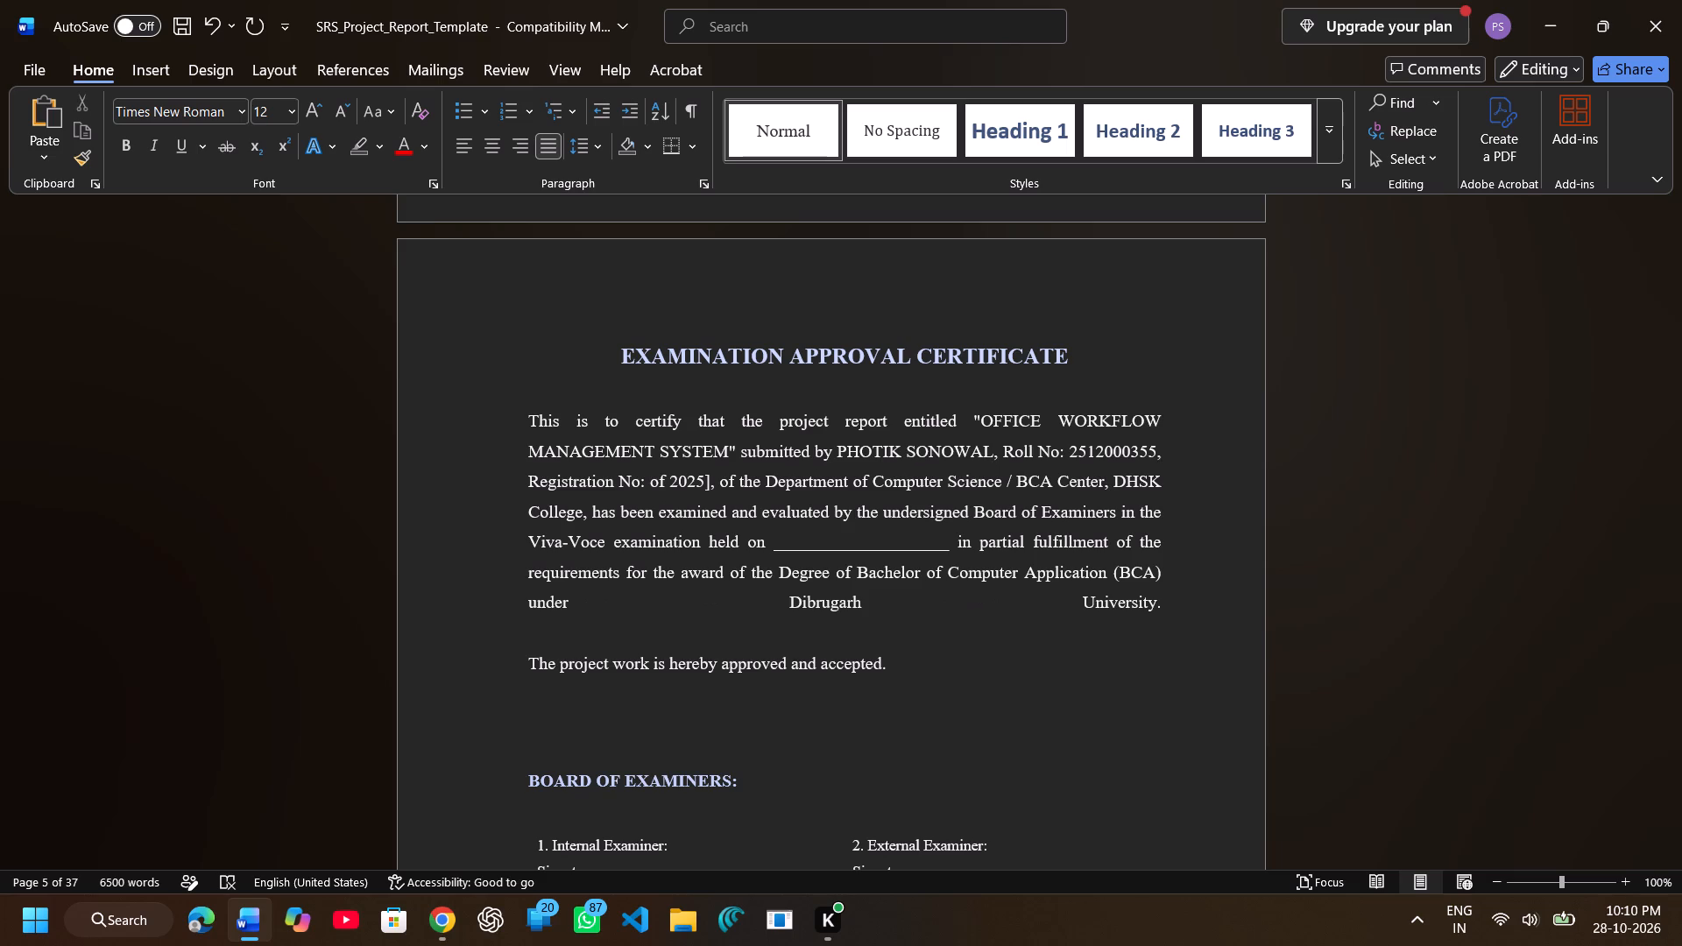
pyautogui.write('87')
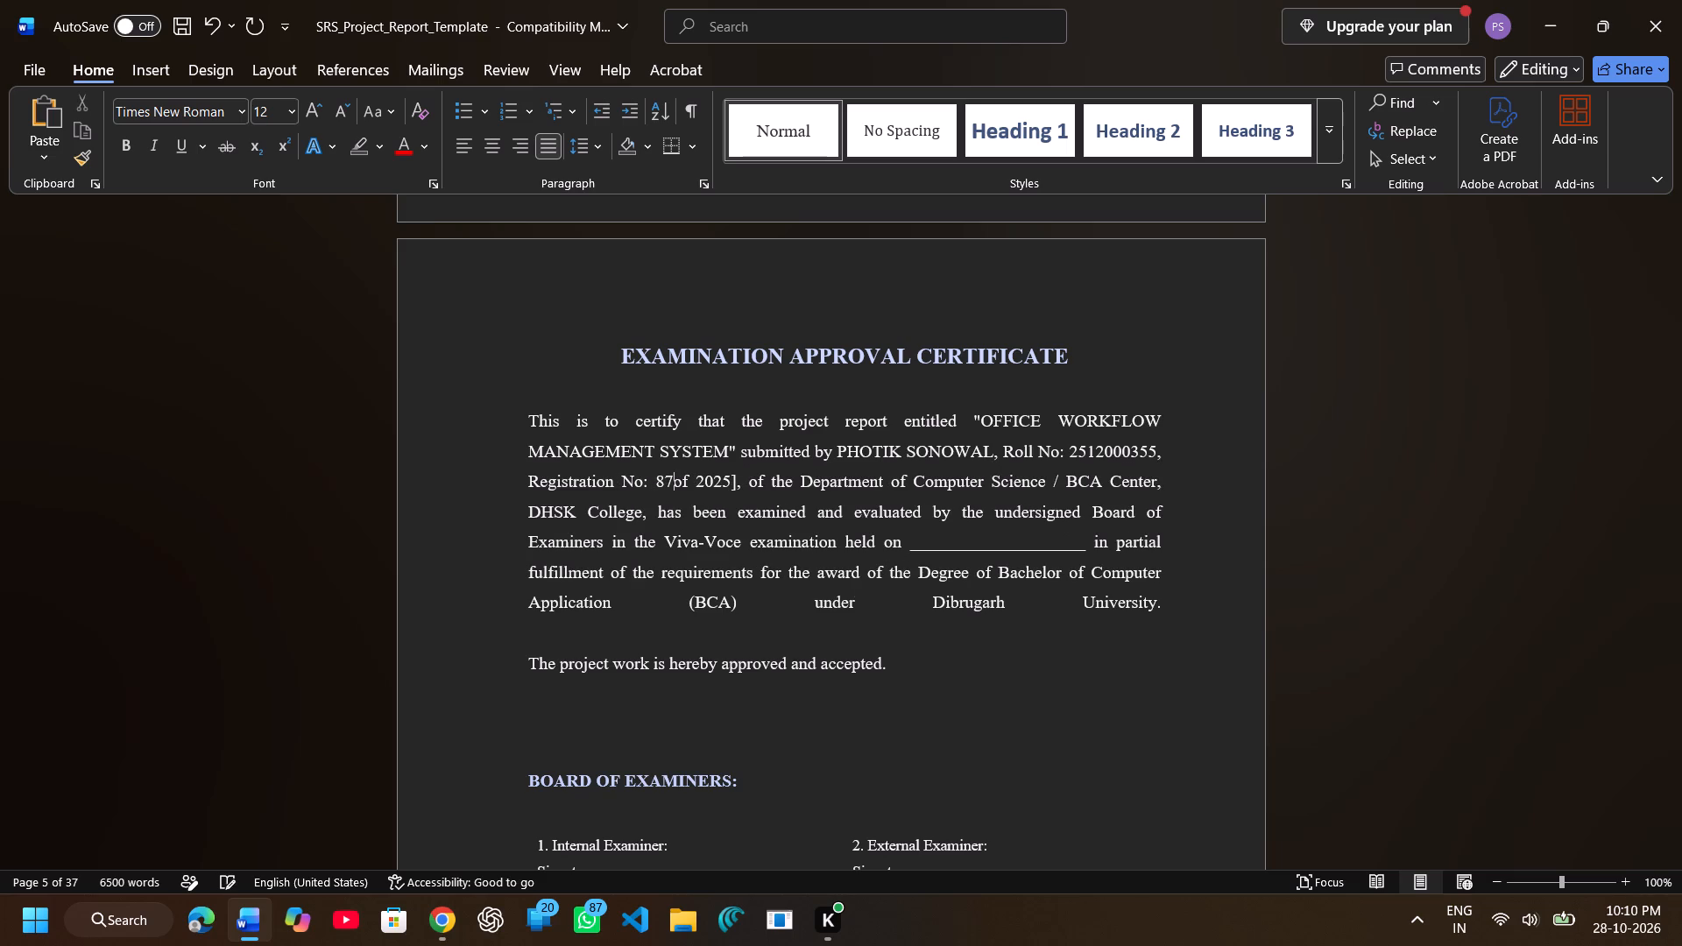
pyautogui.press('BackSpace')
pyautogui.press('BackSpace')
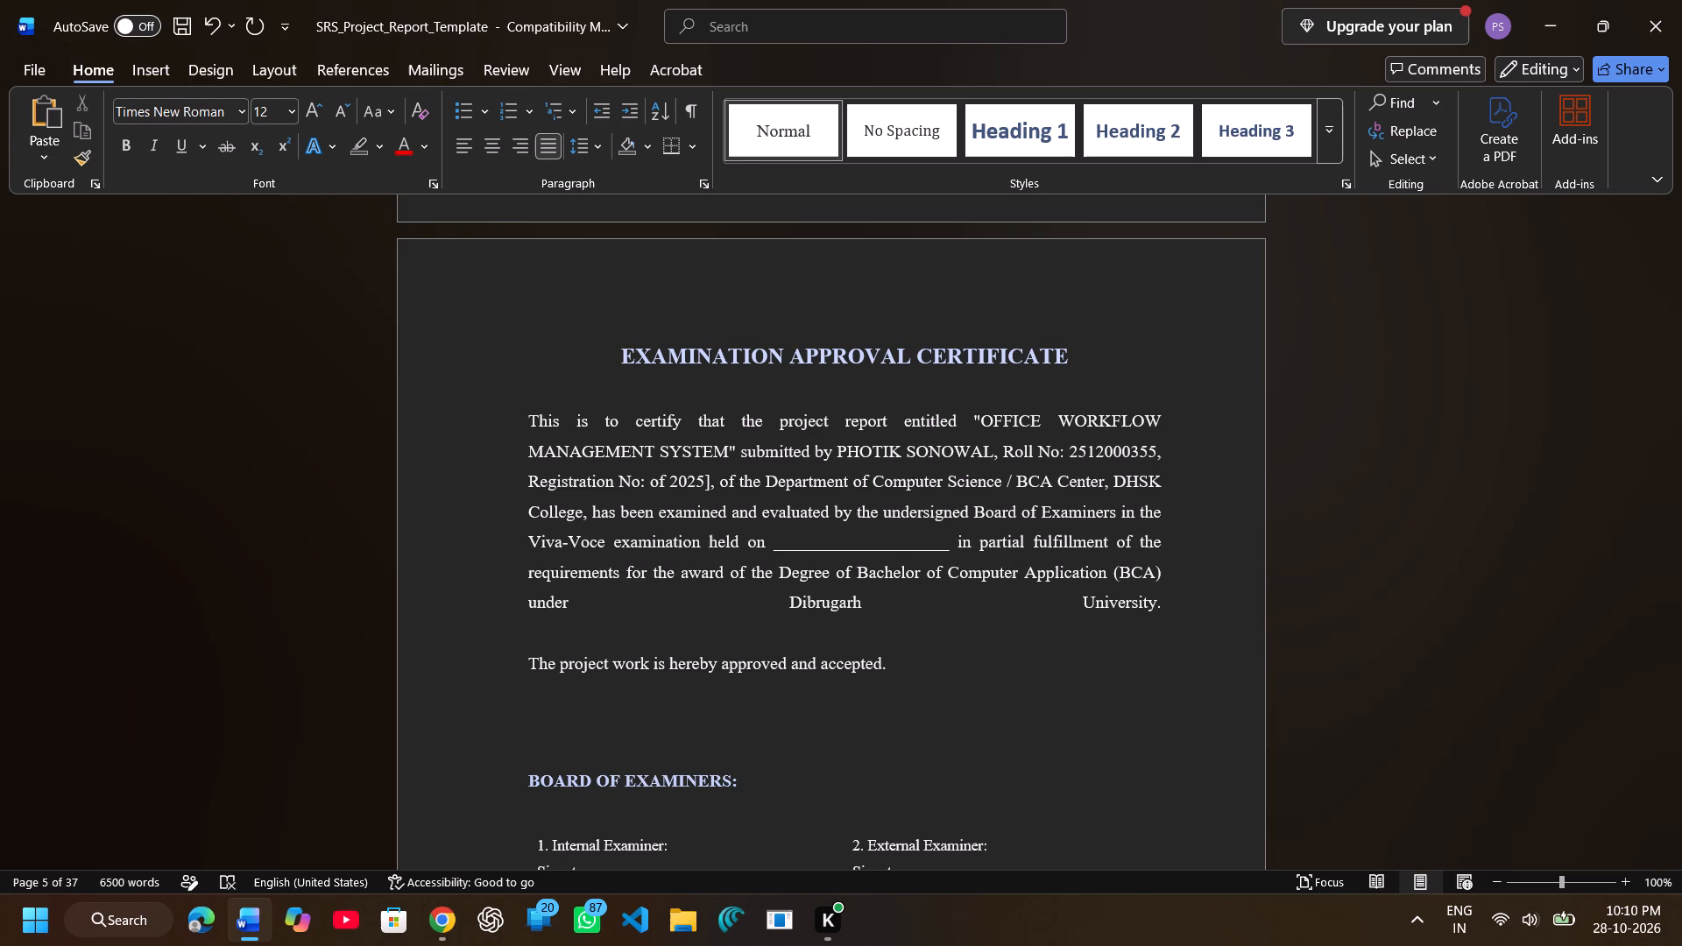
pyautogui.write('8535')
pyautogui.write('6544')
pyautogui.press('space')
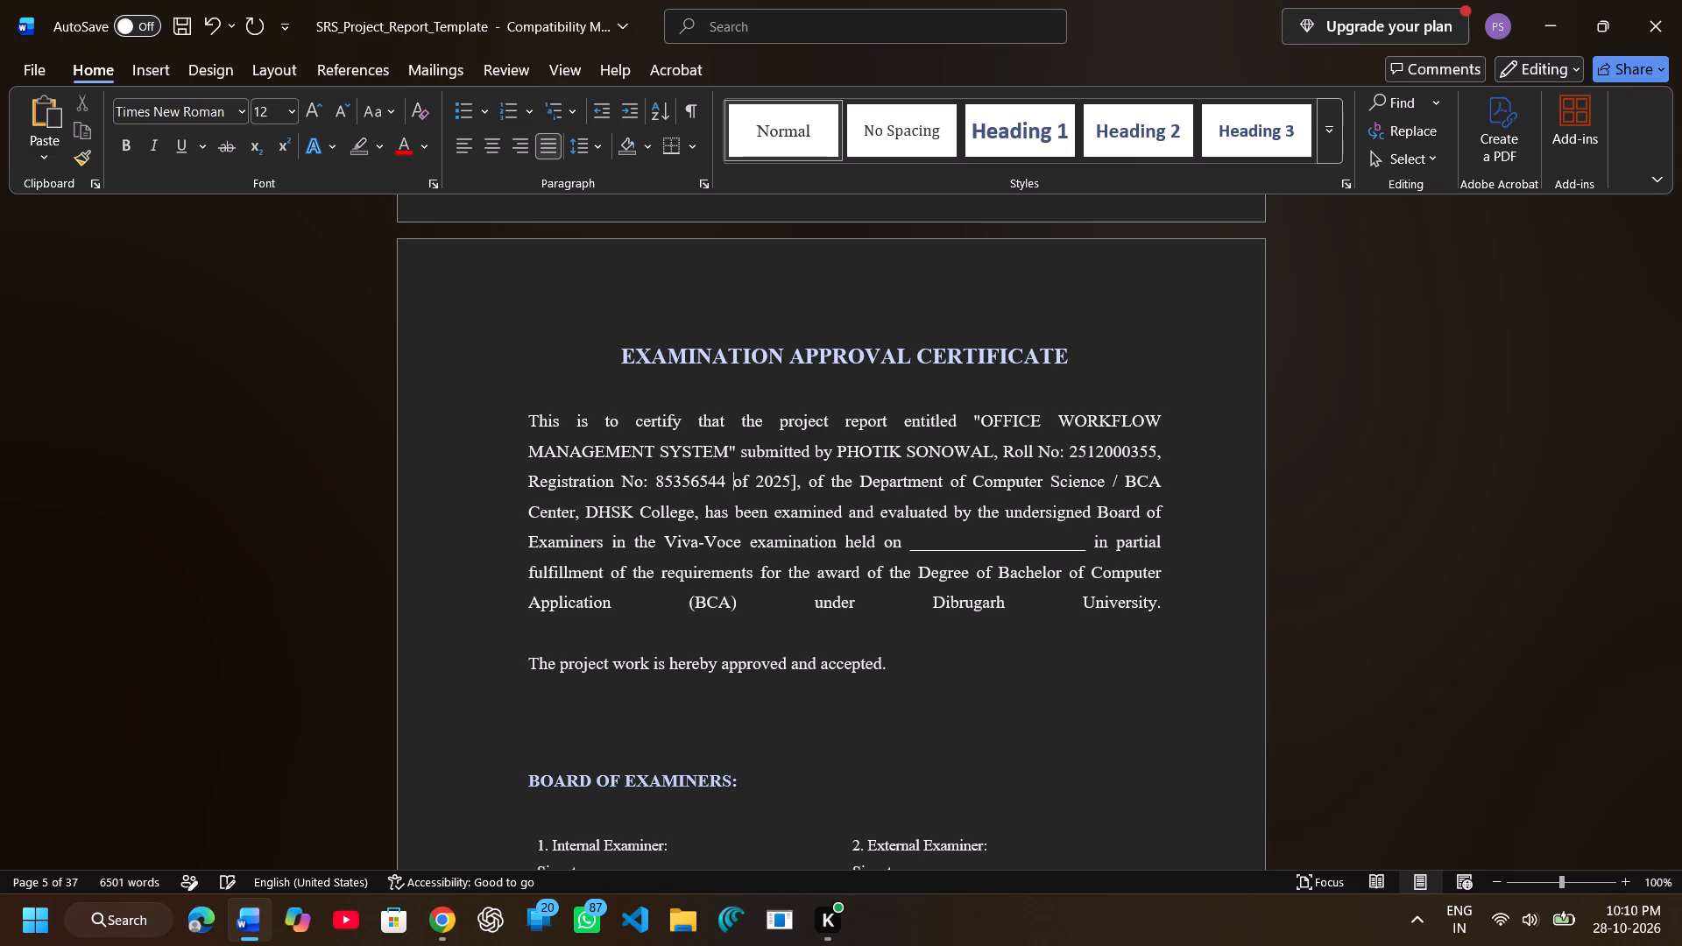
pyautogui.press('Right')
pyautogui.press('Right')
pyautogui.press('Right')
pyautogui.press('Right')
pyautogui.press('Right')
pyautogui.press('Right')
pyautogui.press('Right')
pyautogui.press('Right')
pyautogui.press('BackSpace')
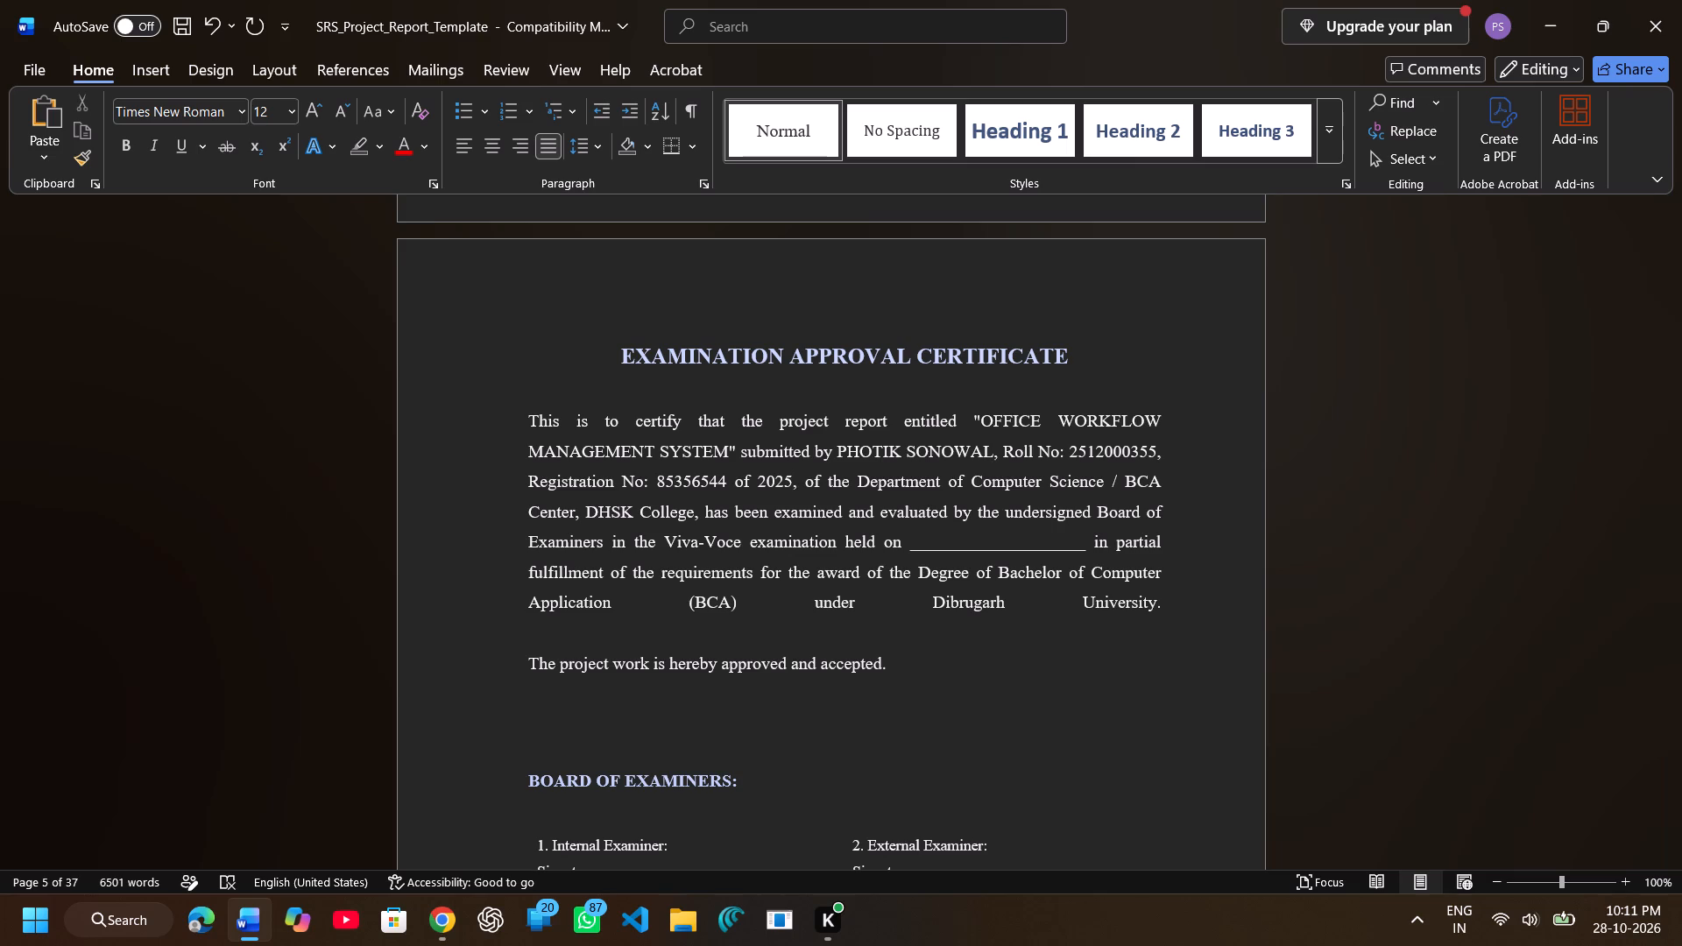
# Look over the Board of Examiners block and the report pages that follow, including the opening chapters and the contents pages.
pyautogui.scroll(-1, 750, 623)
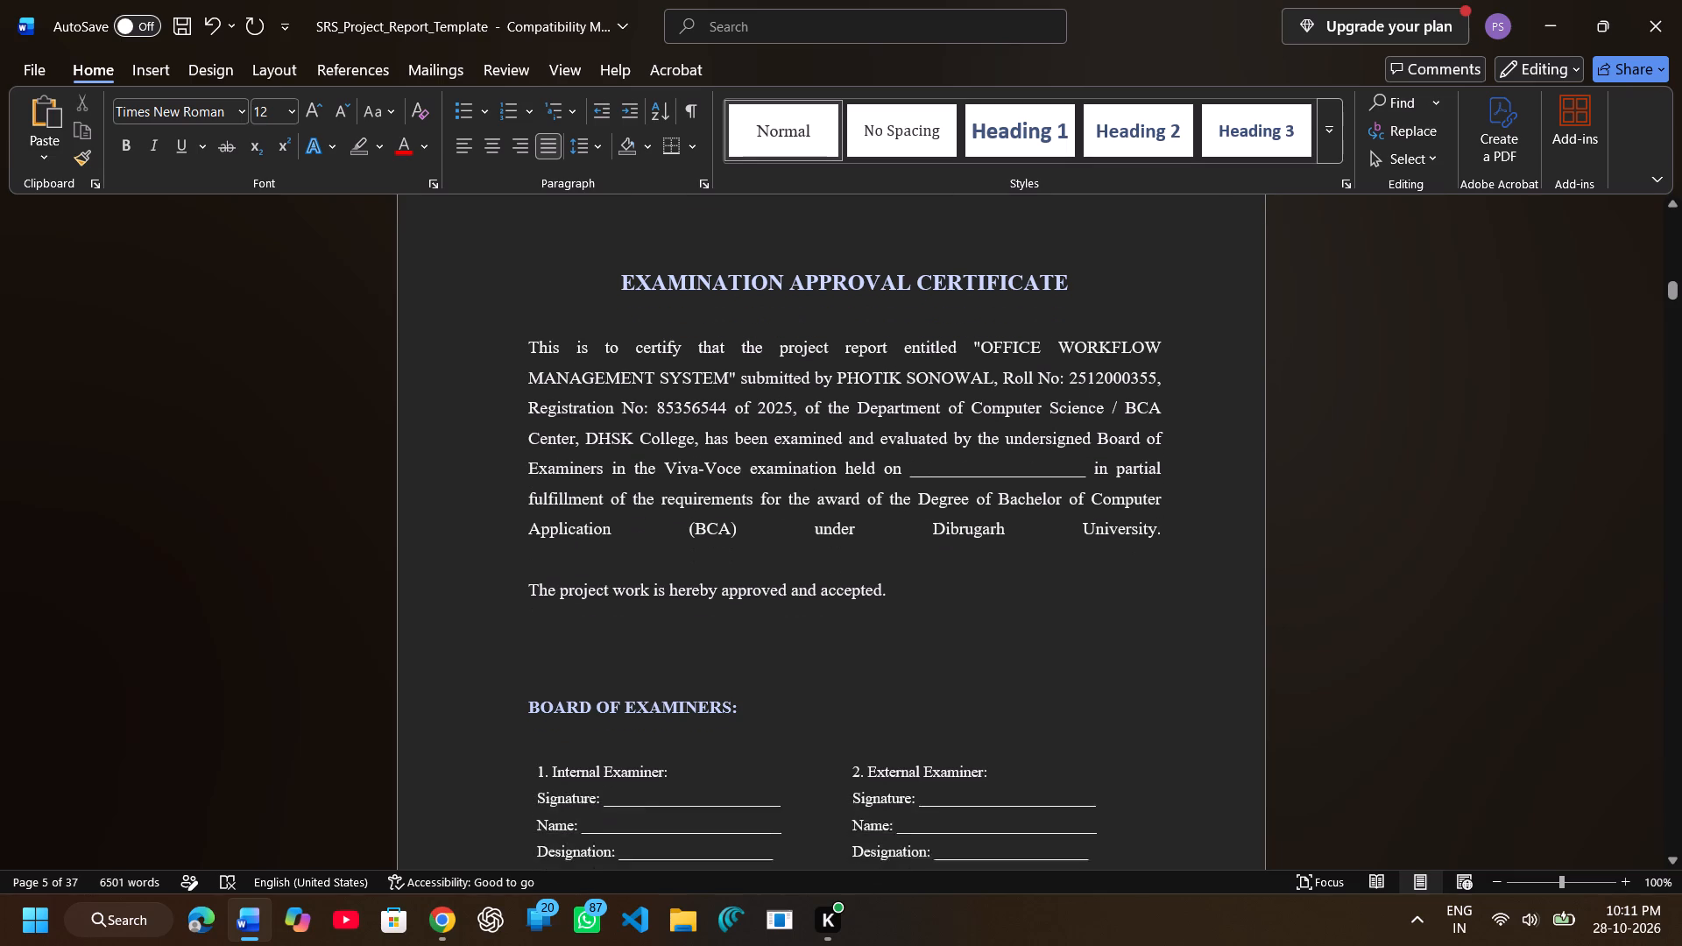
pyautogui.scroll(-2, 750, 623)
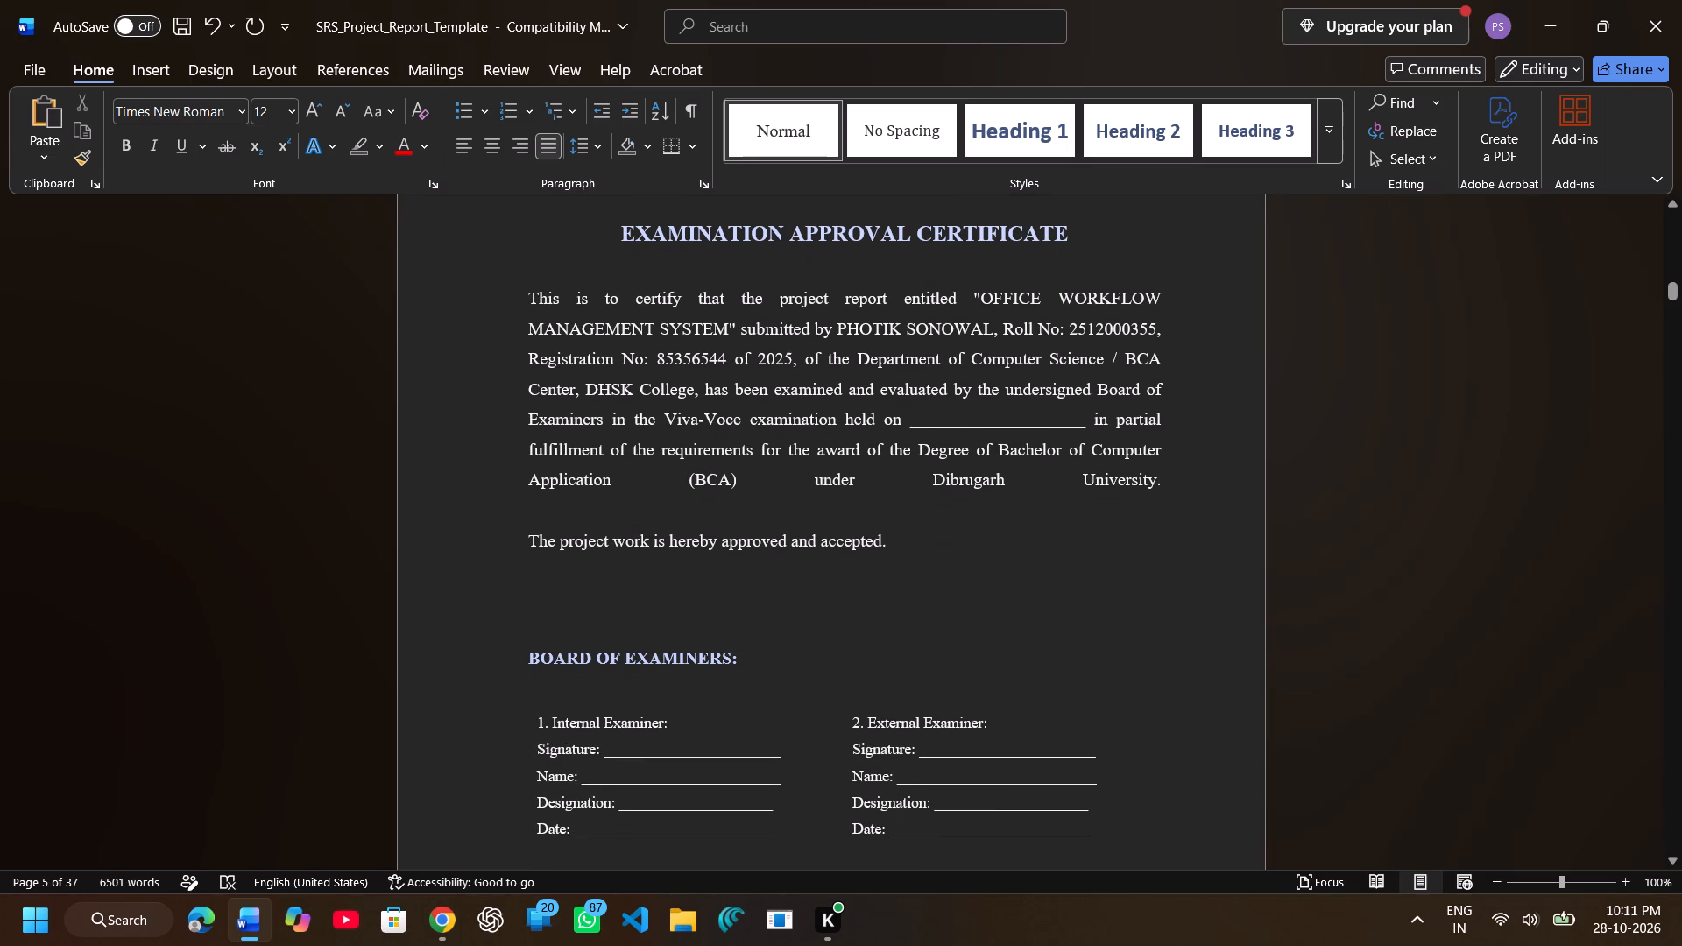
pyautogui.scroll(-3, 750, 623)
pyautogui.scroll(1, 750, 623)
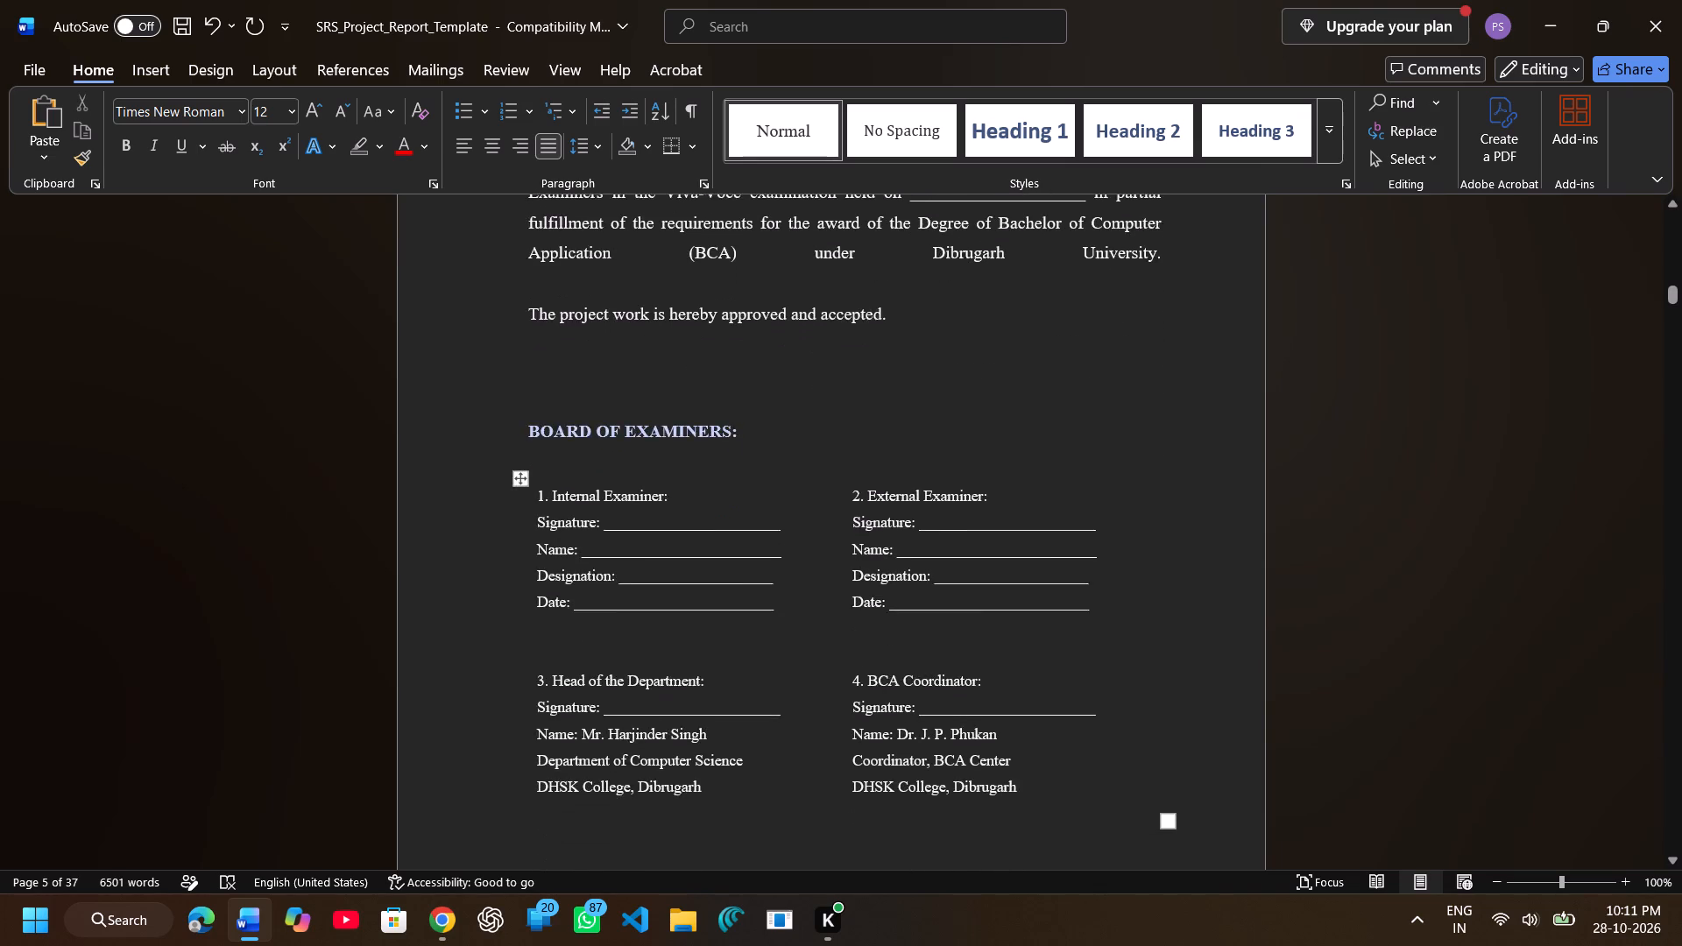
pyautogui.scroll(2, 750, 623)
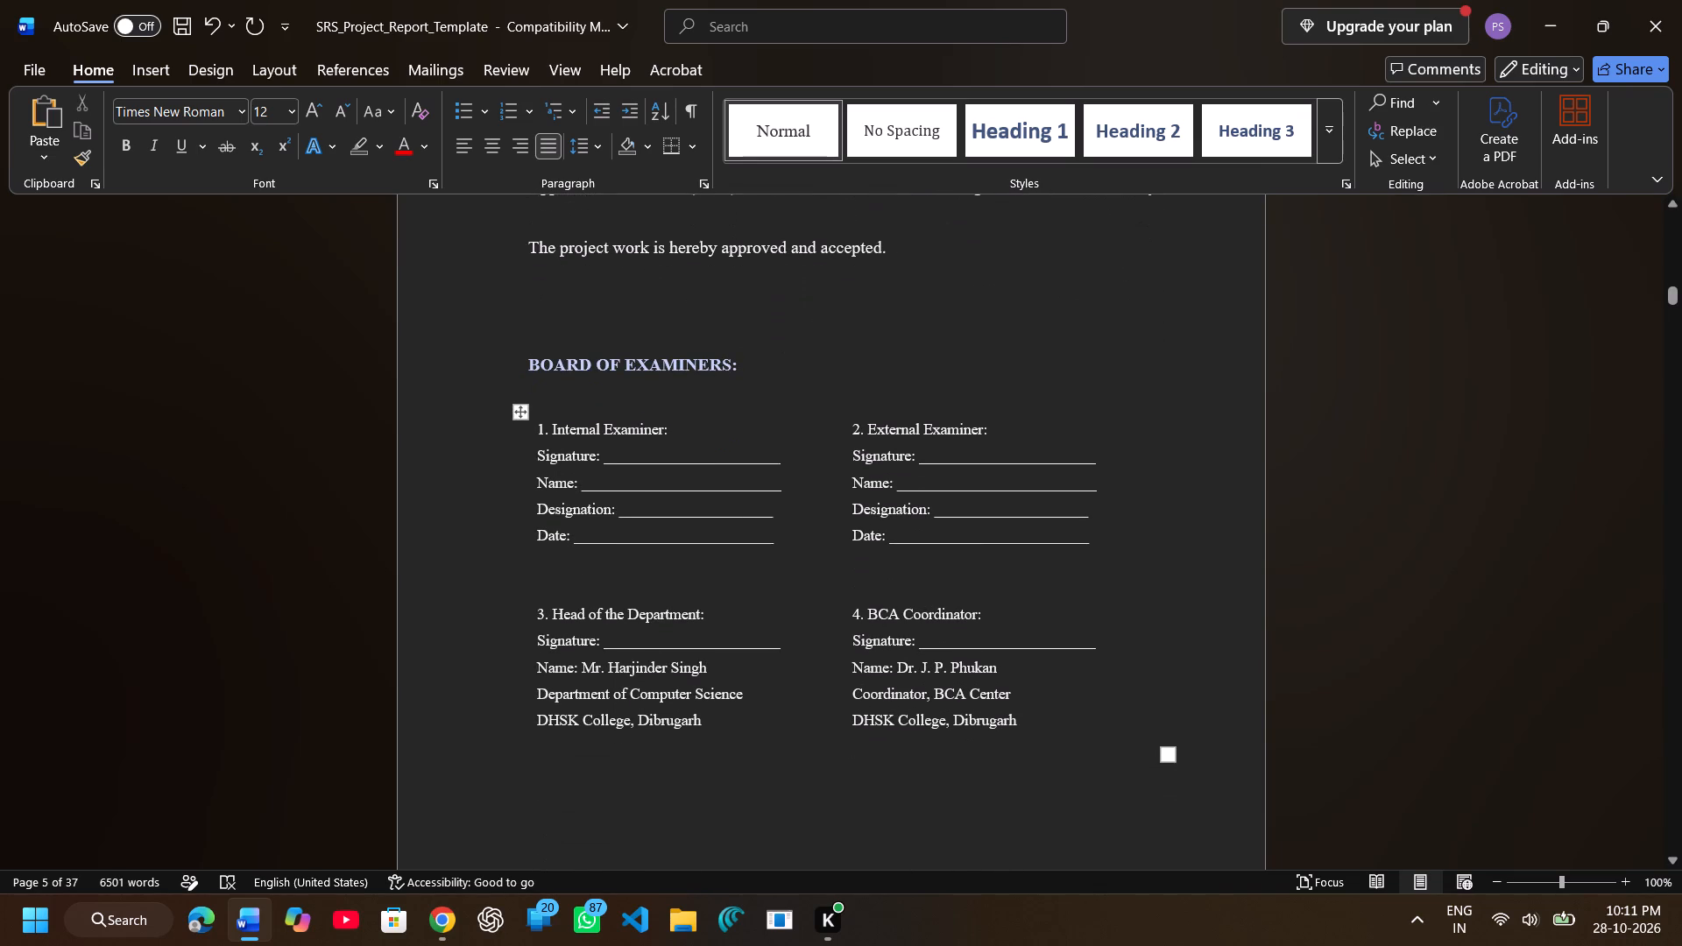
pyautogui.scroll(3, 750, 623)
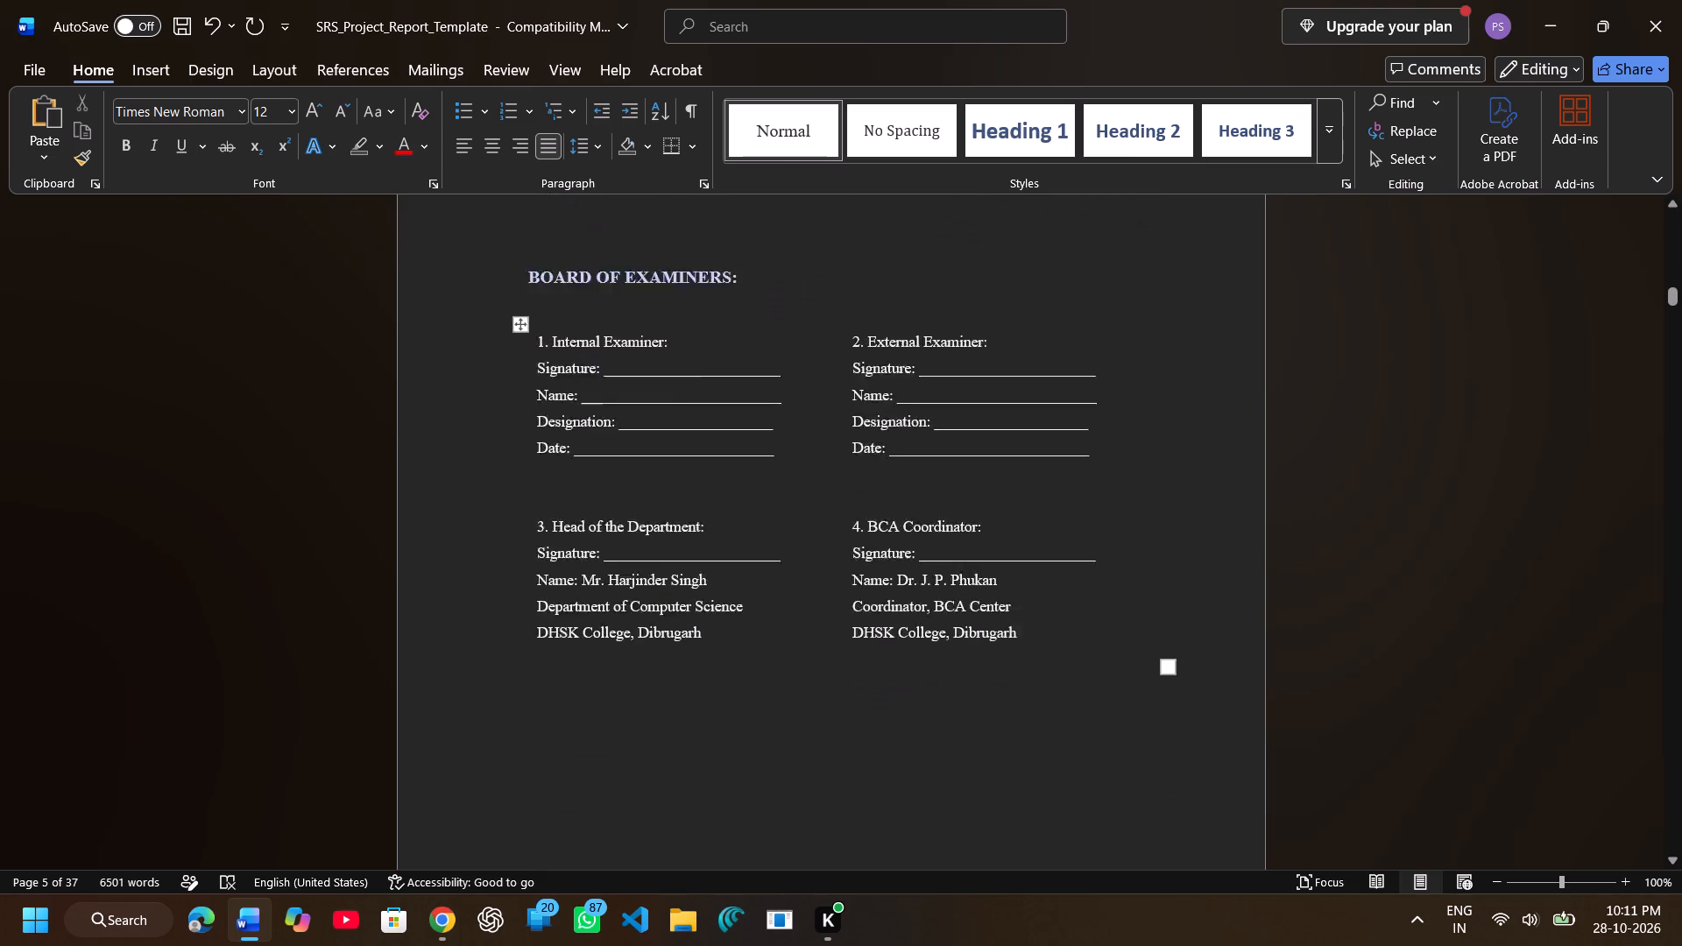
pyautogui.scroll(1, 750, 623)
pyautogui.scroll(-1, 750, 623)
pyautogui.scroll(1, 750, 623)
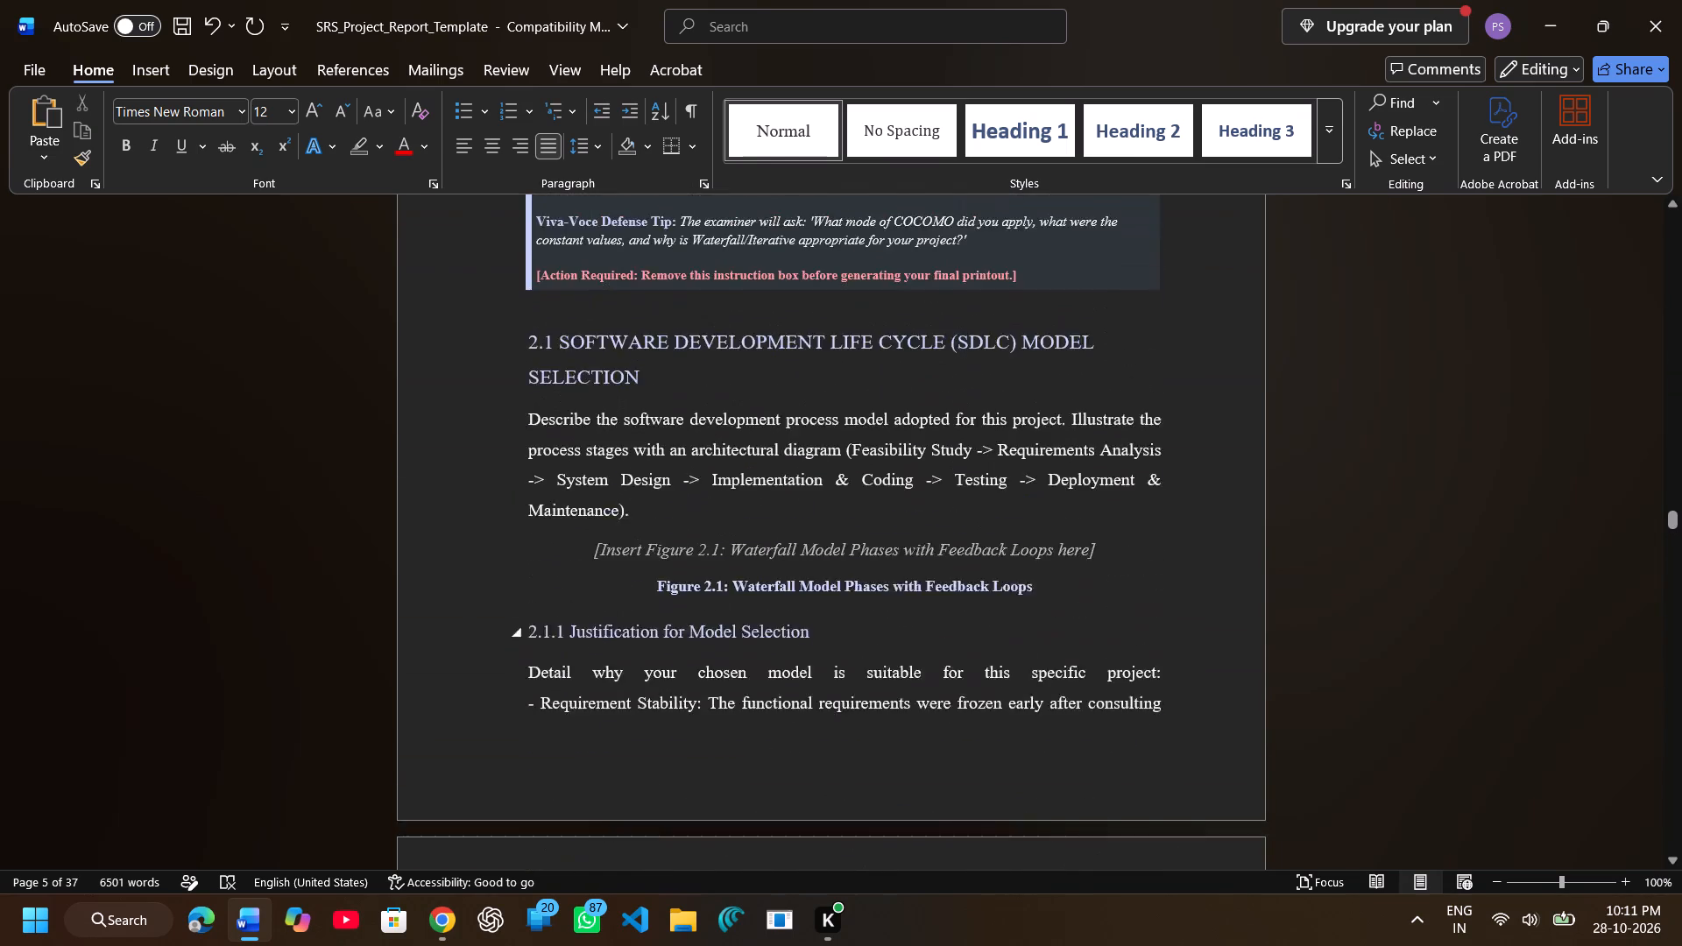
pyautogui.scroll(3, 750, 623)
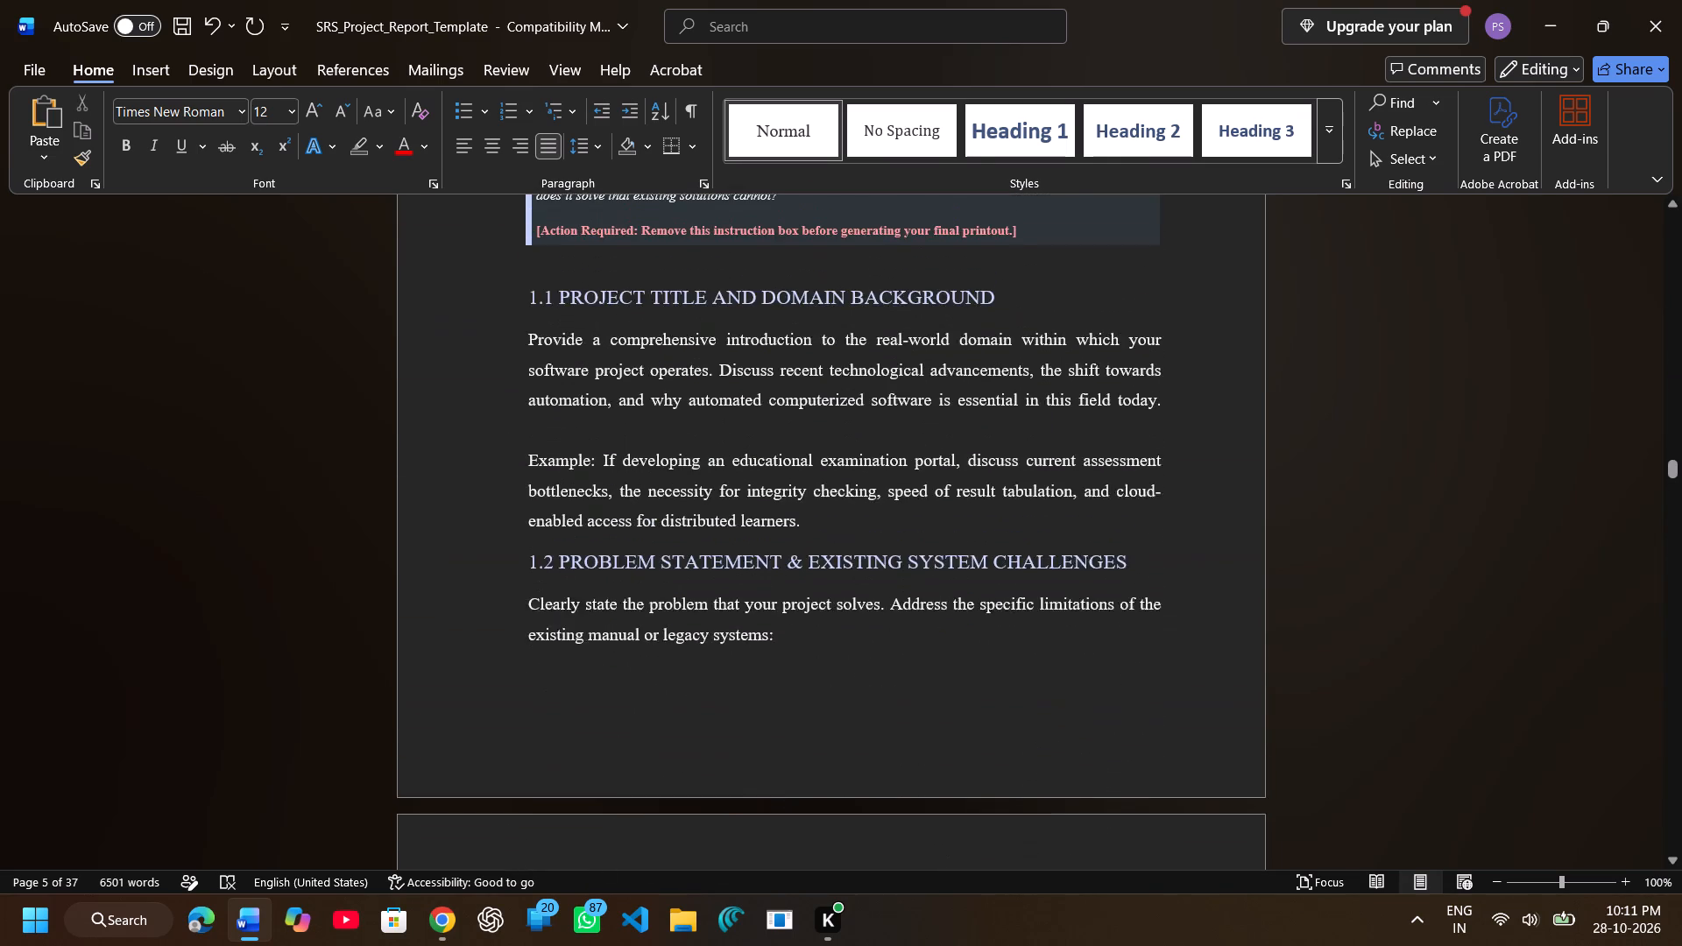
pyautogui.scroll(3, 750, 623)
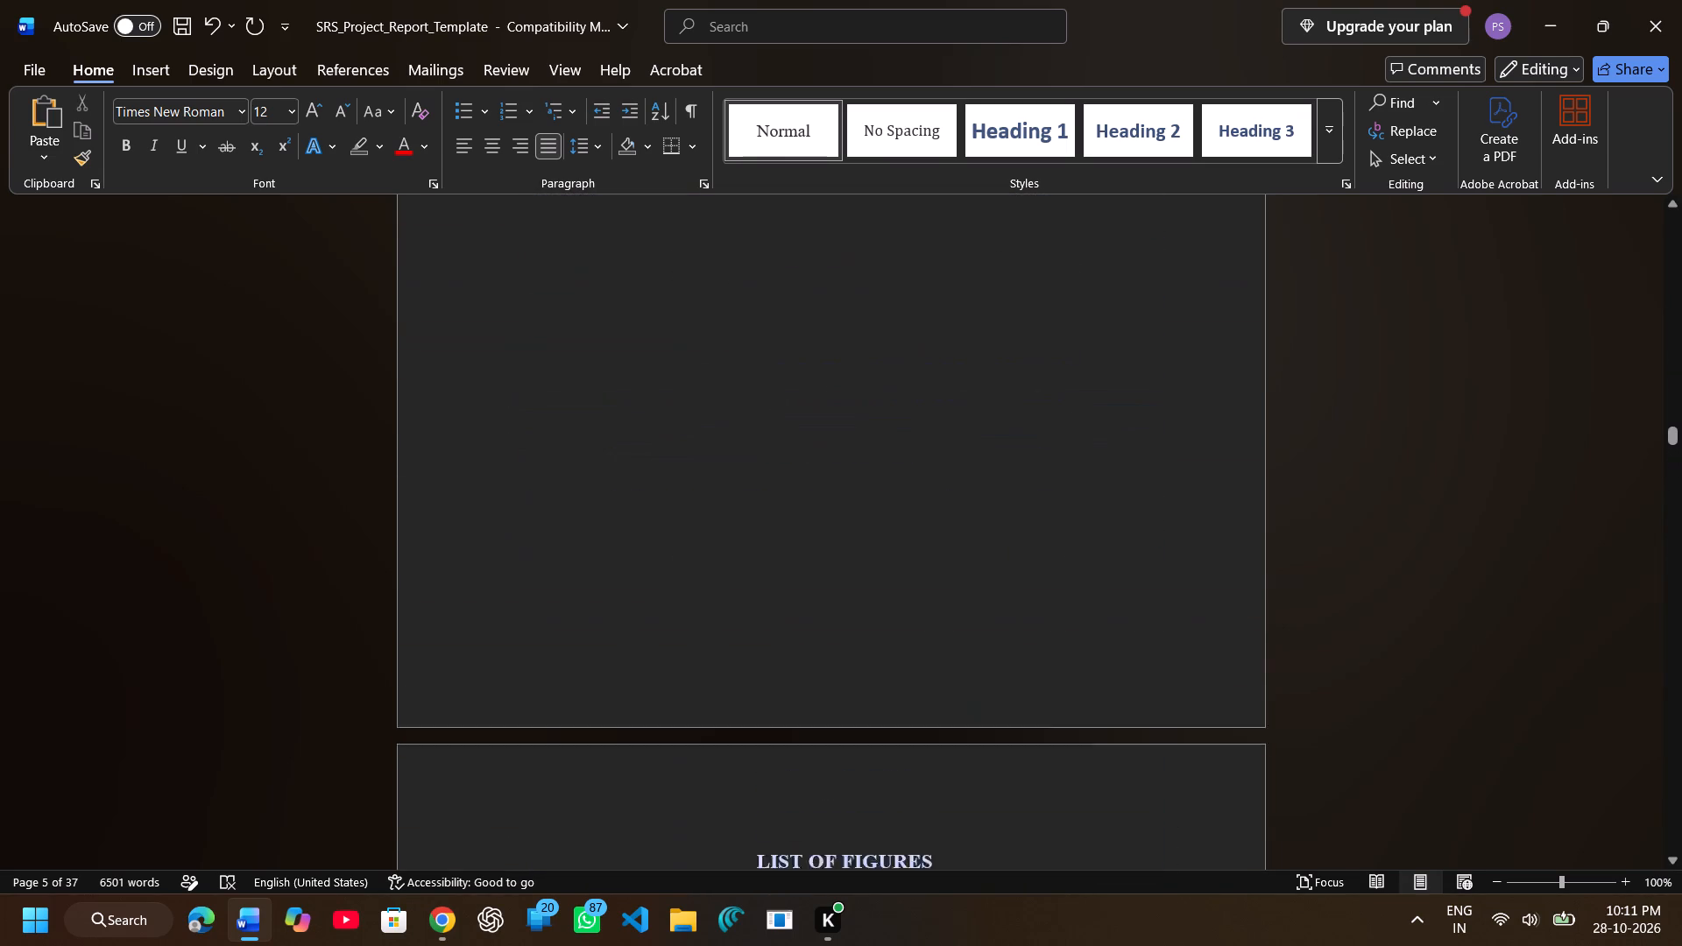
pyautogui.scroll(1, 750, 623)
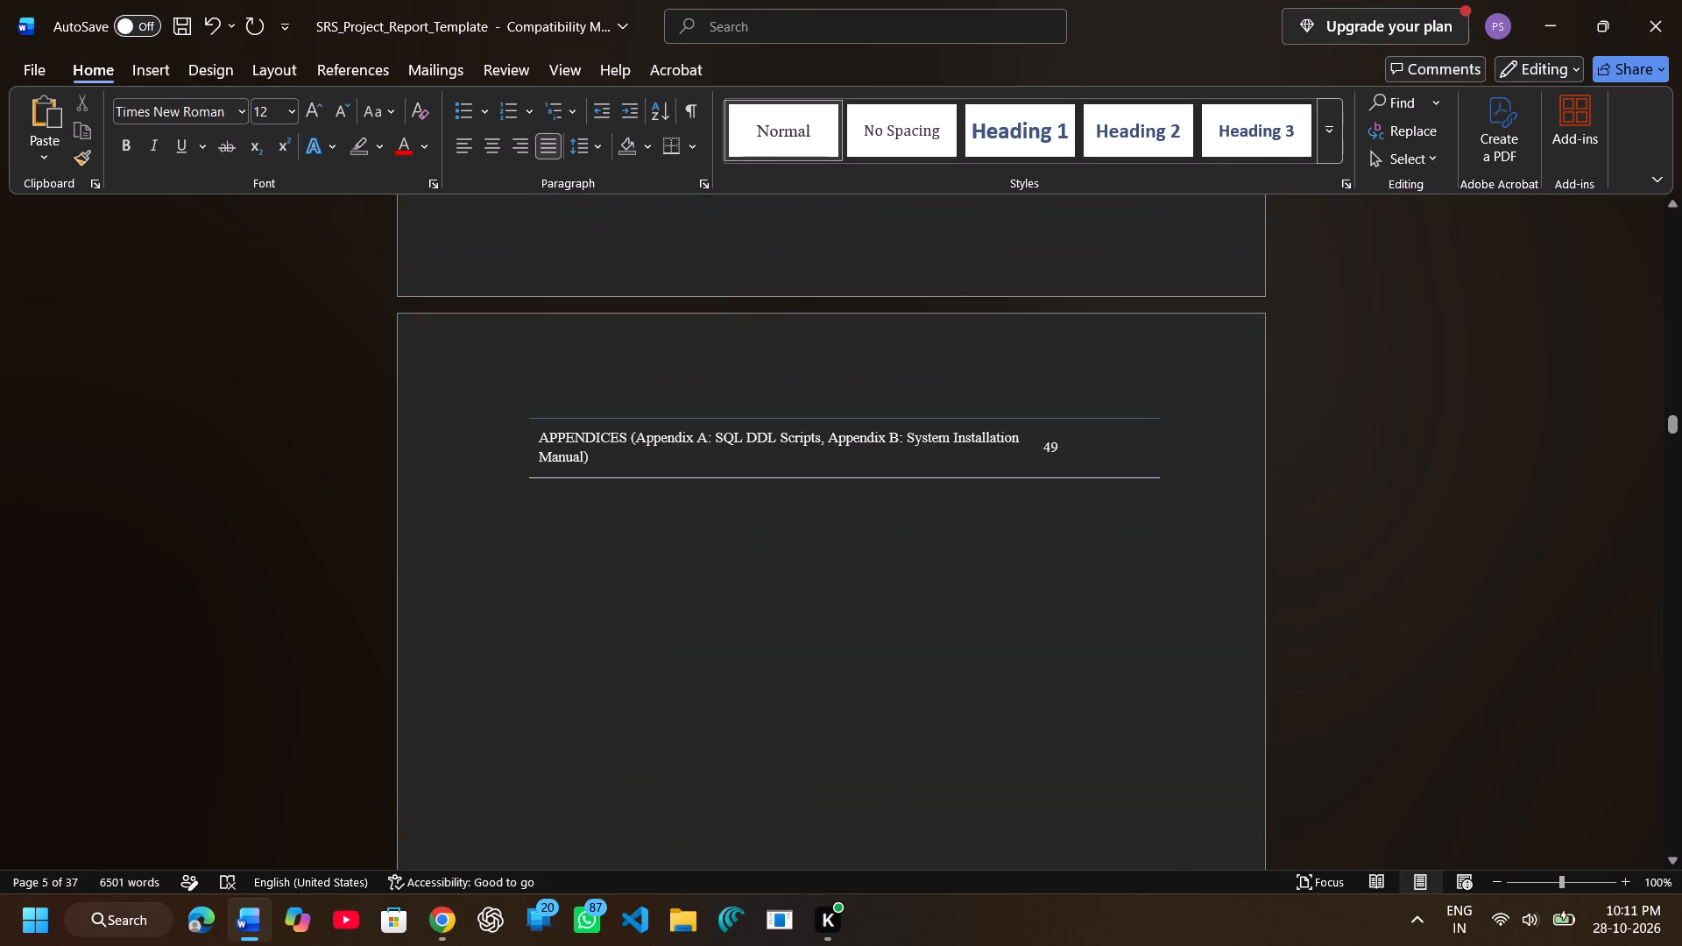
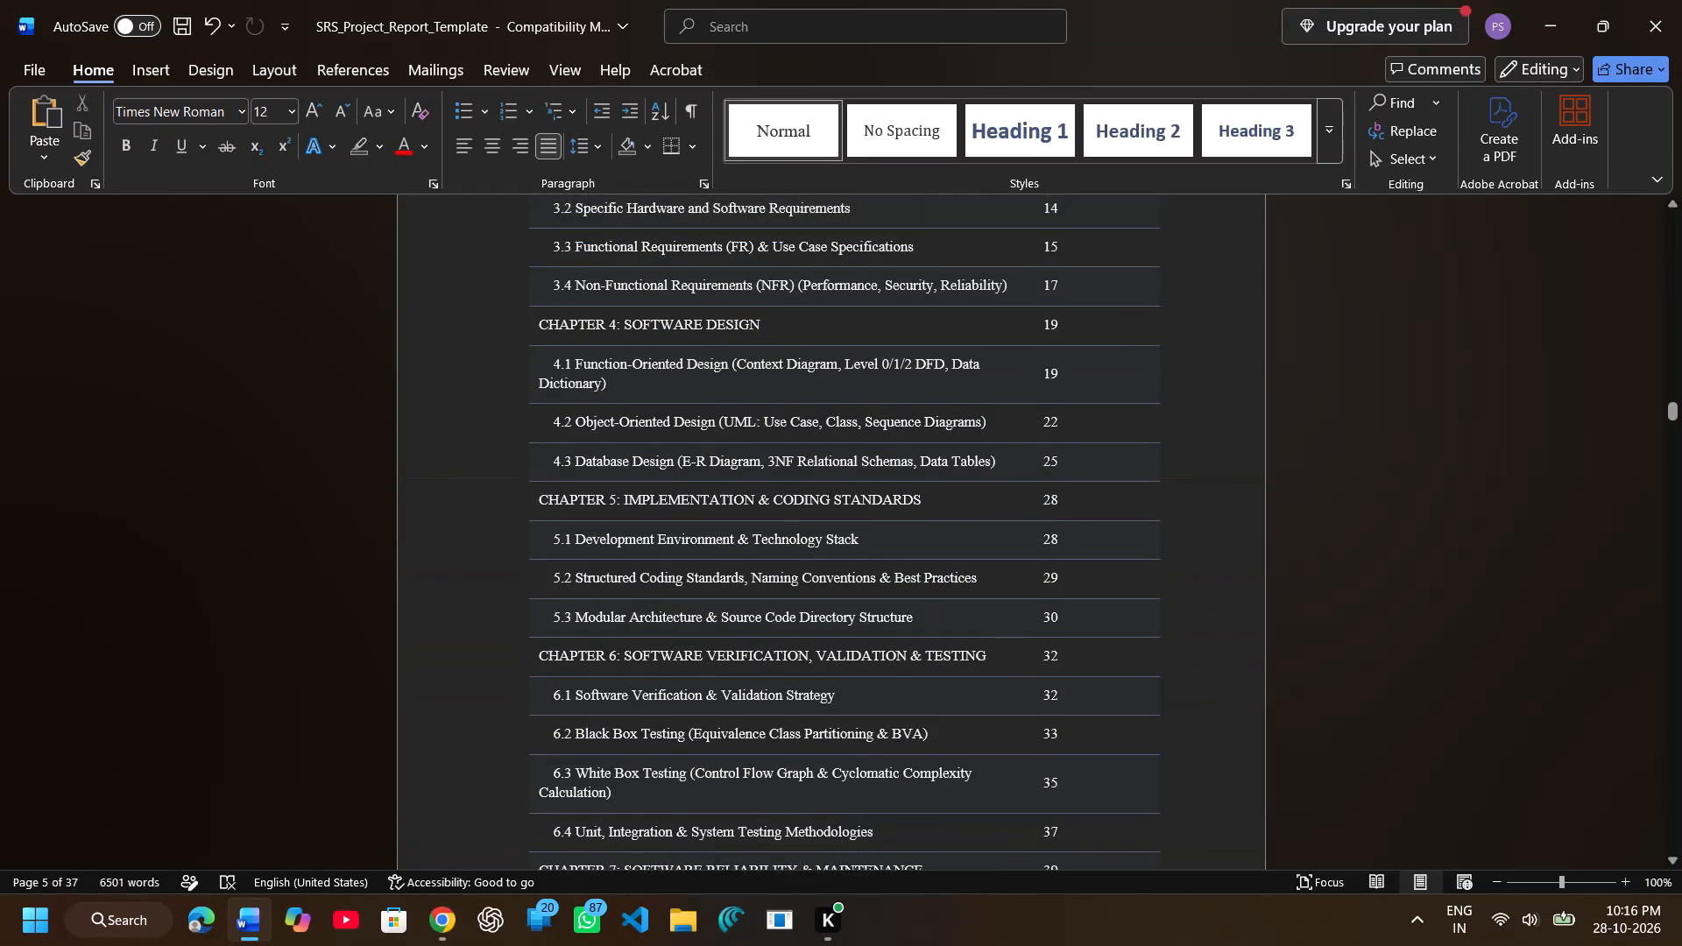
# Review the Table of Contents from the title page entry through the Chapter 3 entries, checking section headings and page numbers.
pyautogui.scroll(-1, 750, 623)
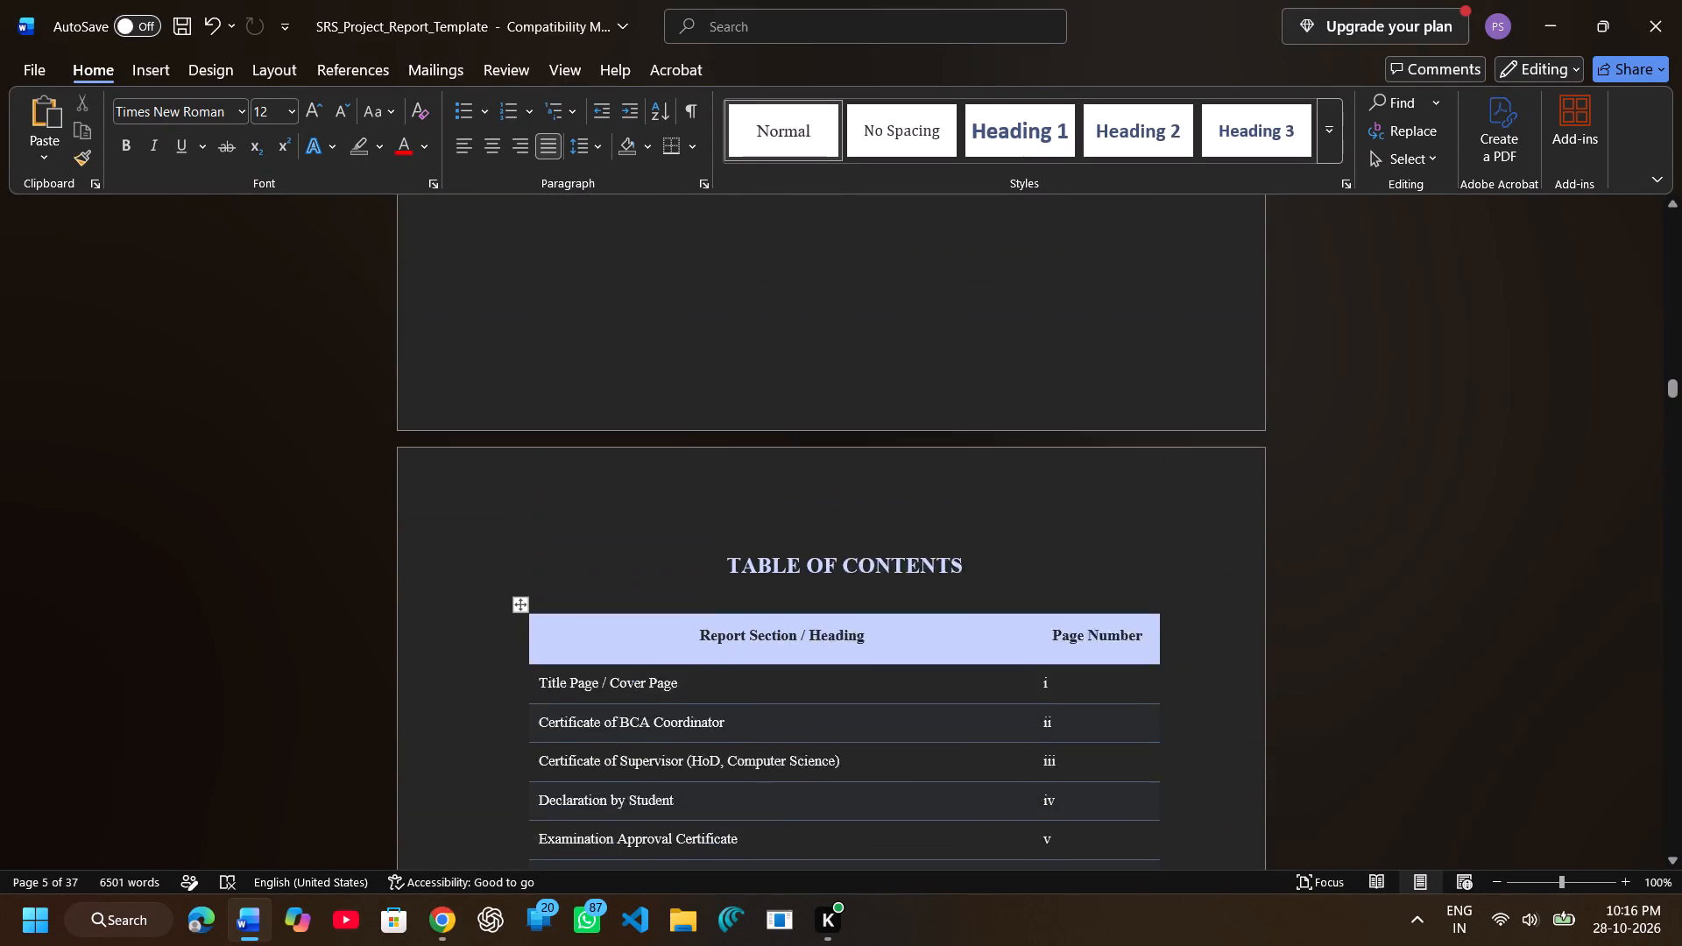
pyautogui.scroll(-1, 750, 623)
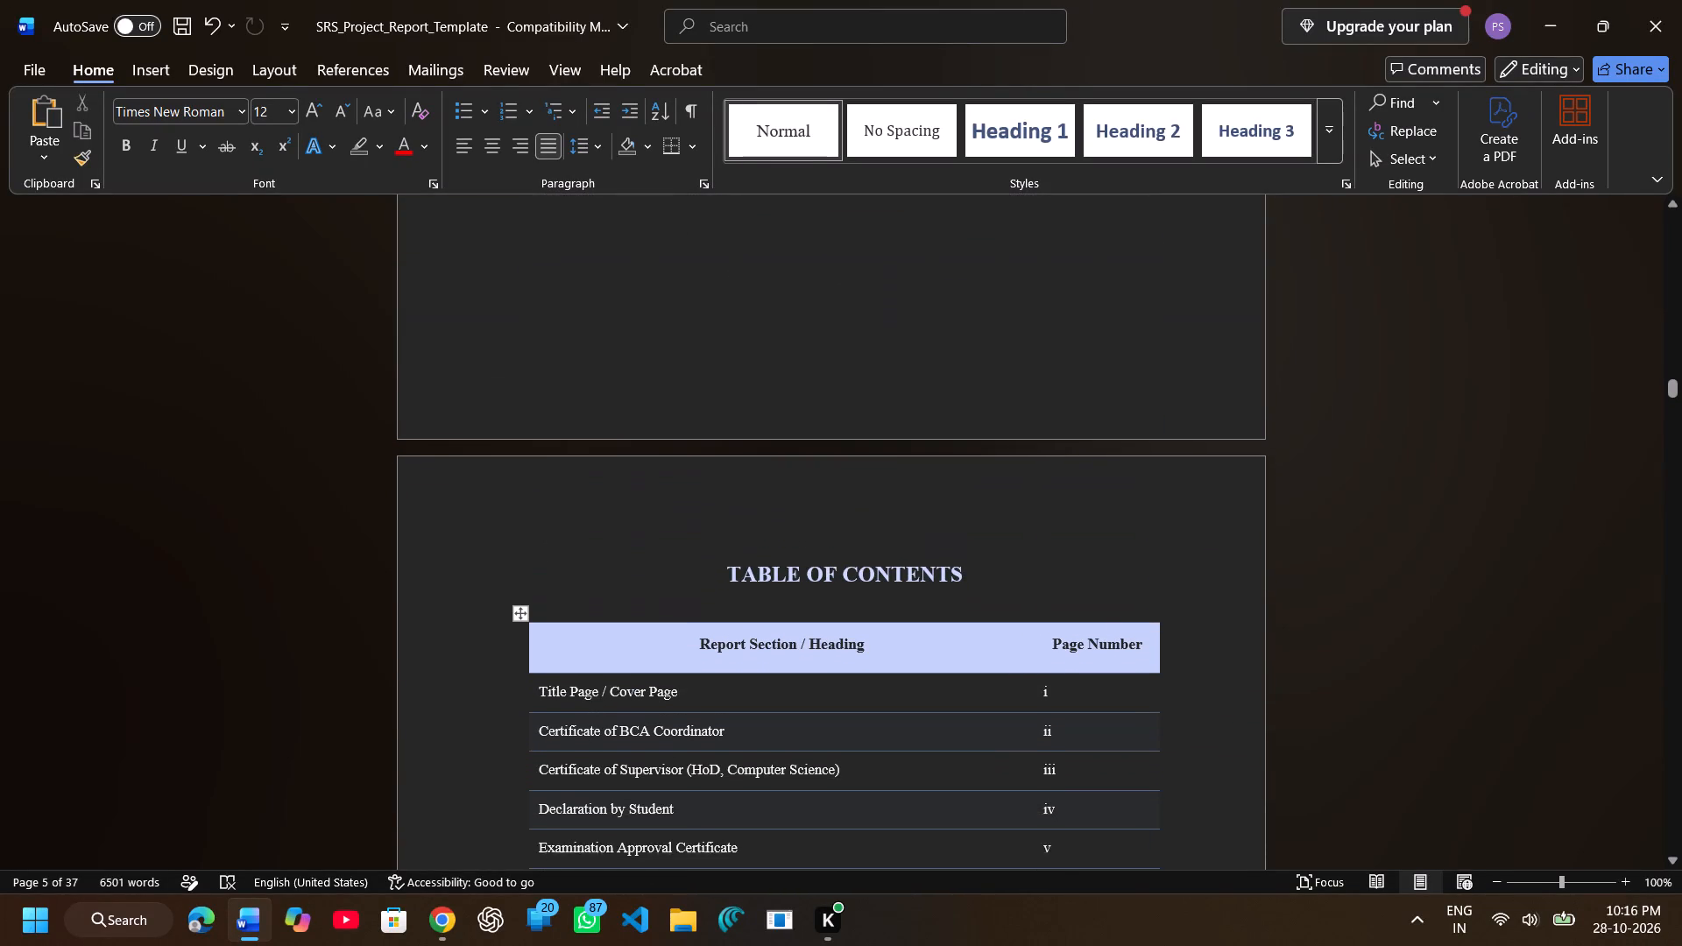
pyautogui.scroll(-1, 750, 623)
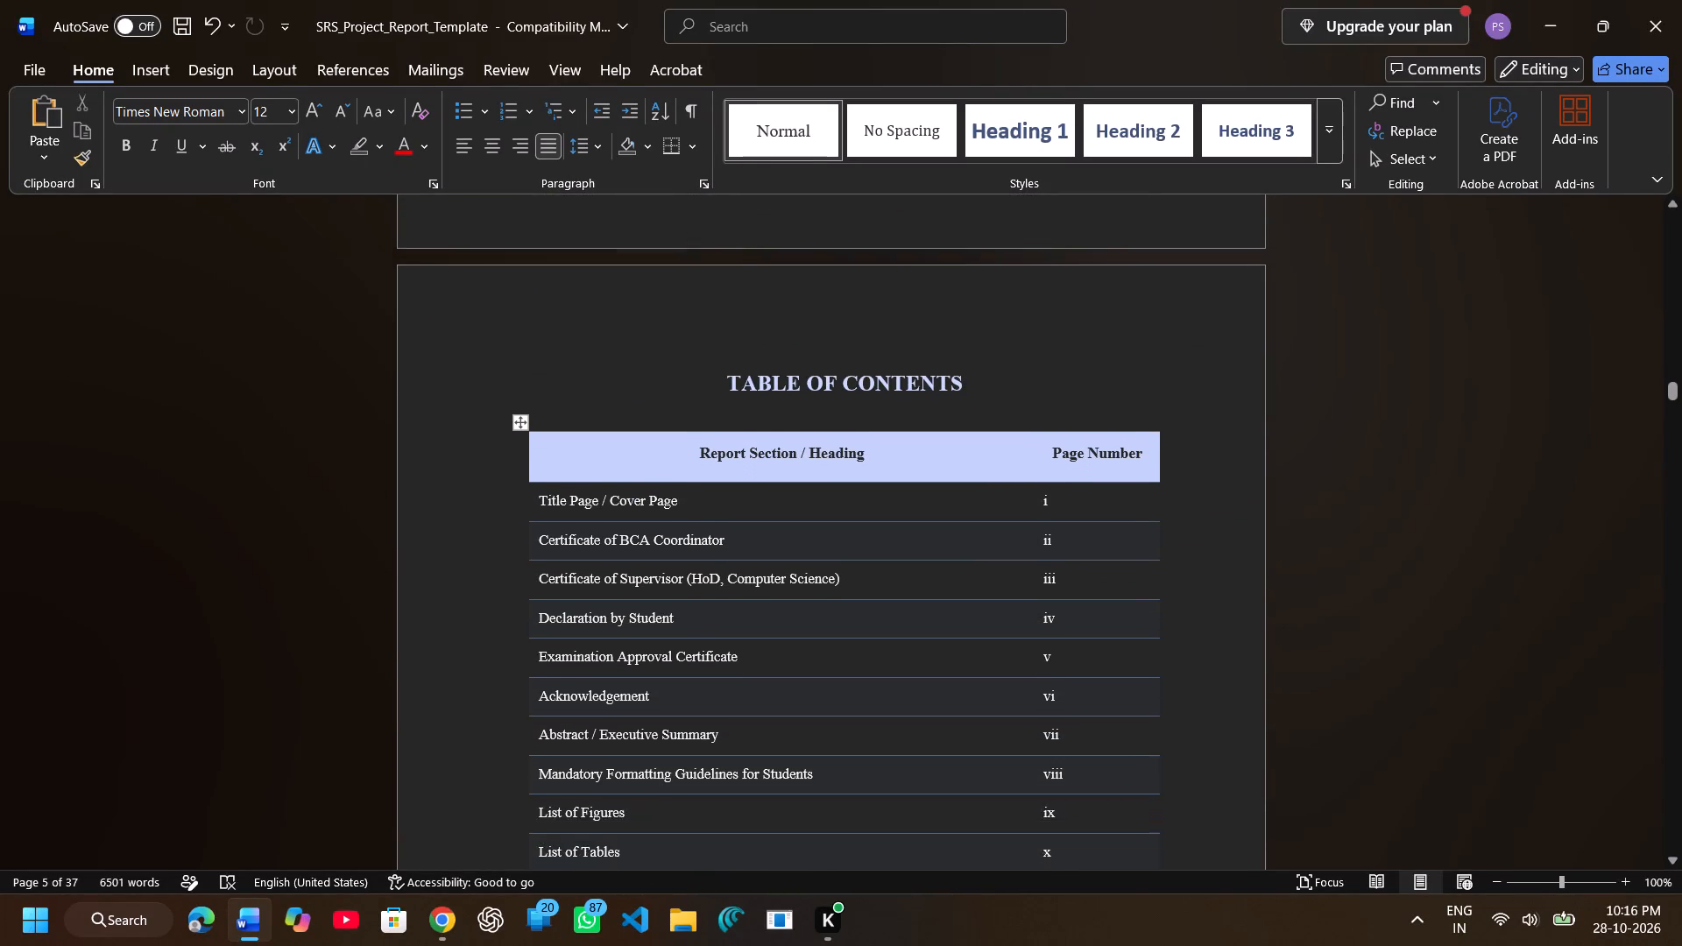
pyautogui.scroll(-1, 750, 623)
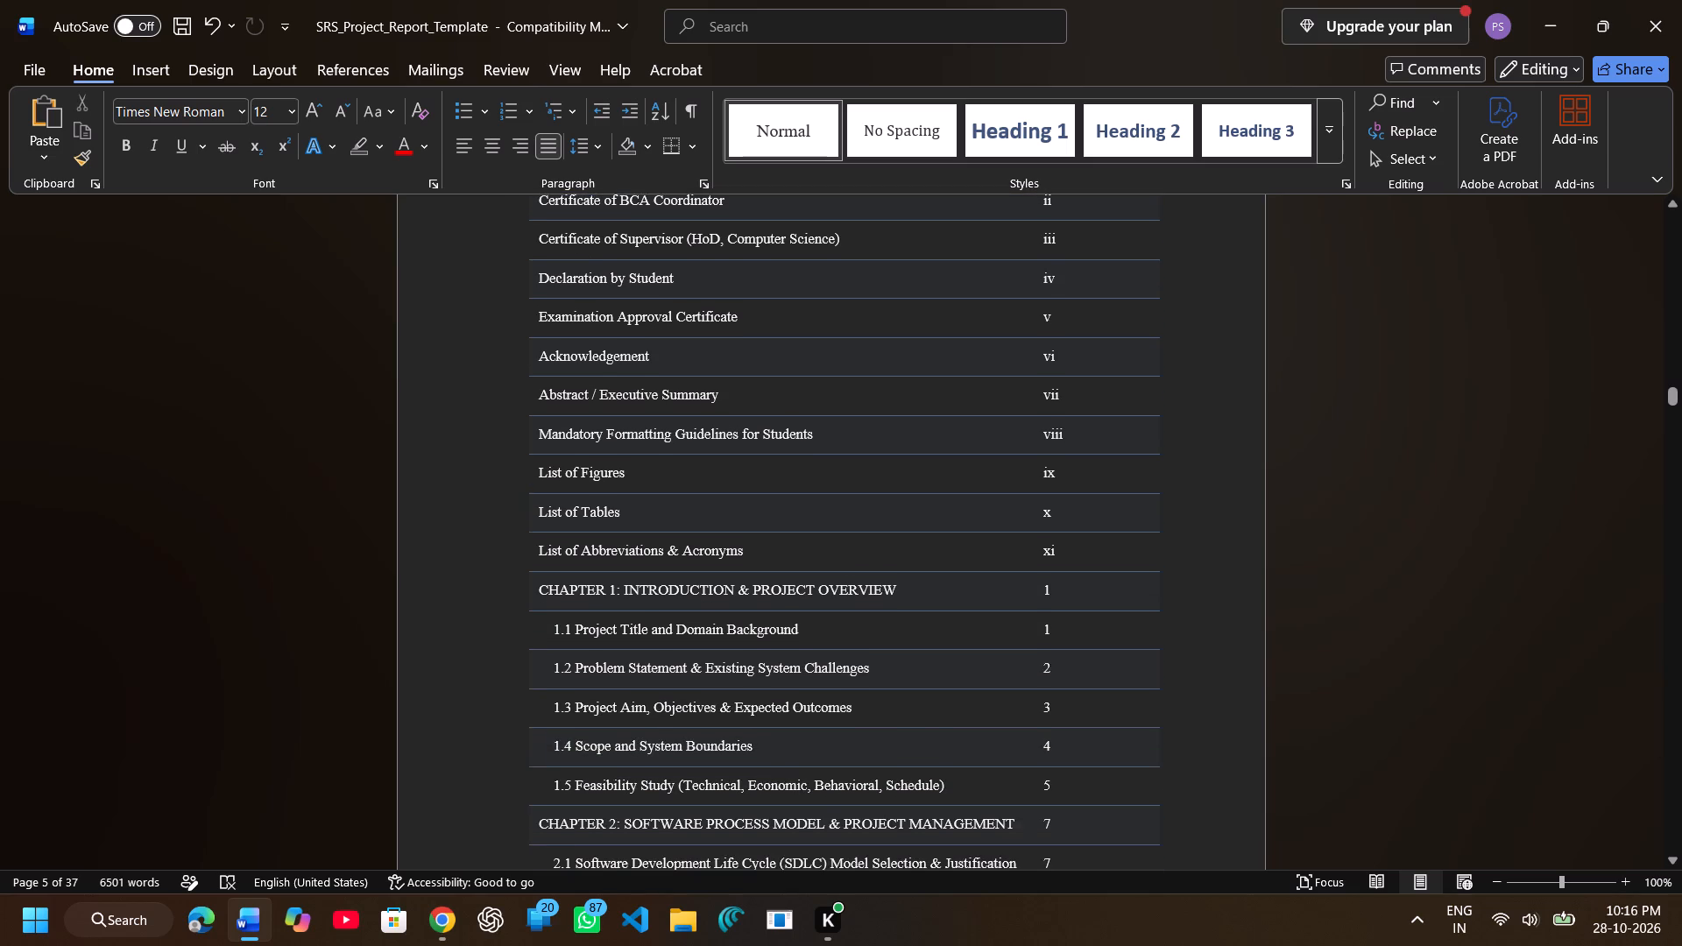
pyautogui.scroll(-2, 750, 623)
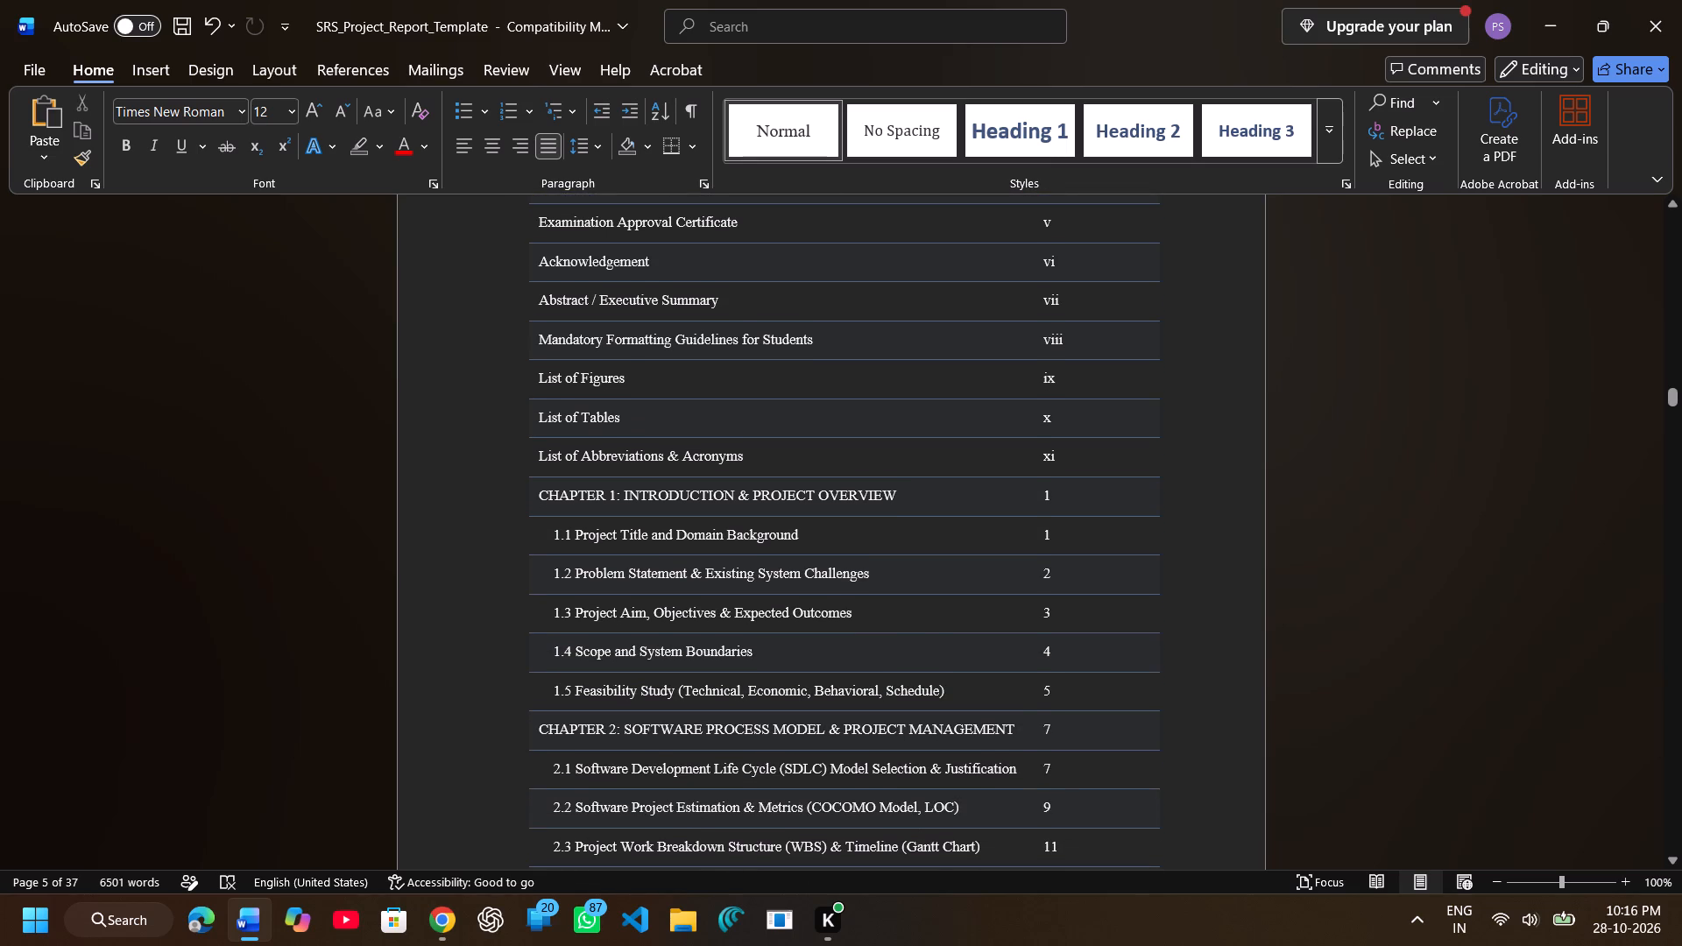
pyautogui.scroll(-2, 750, 623)
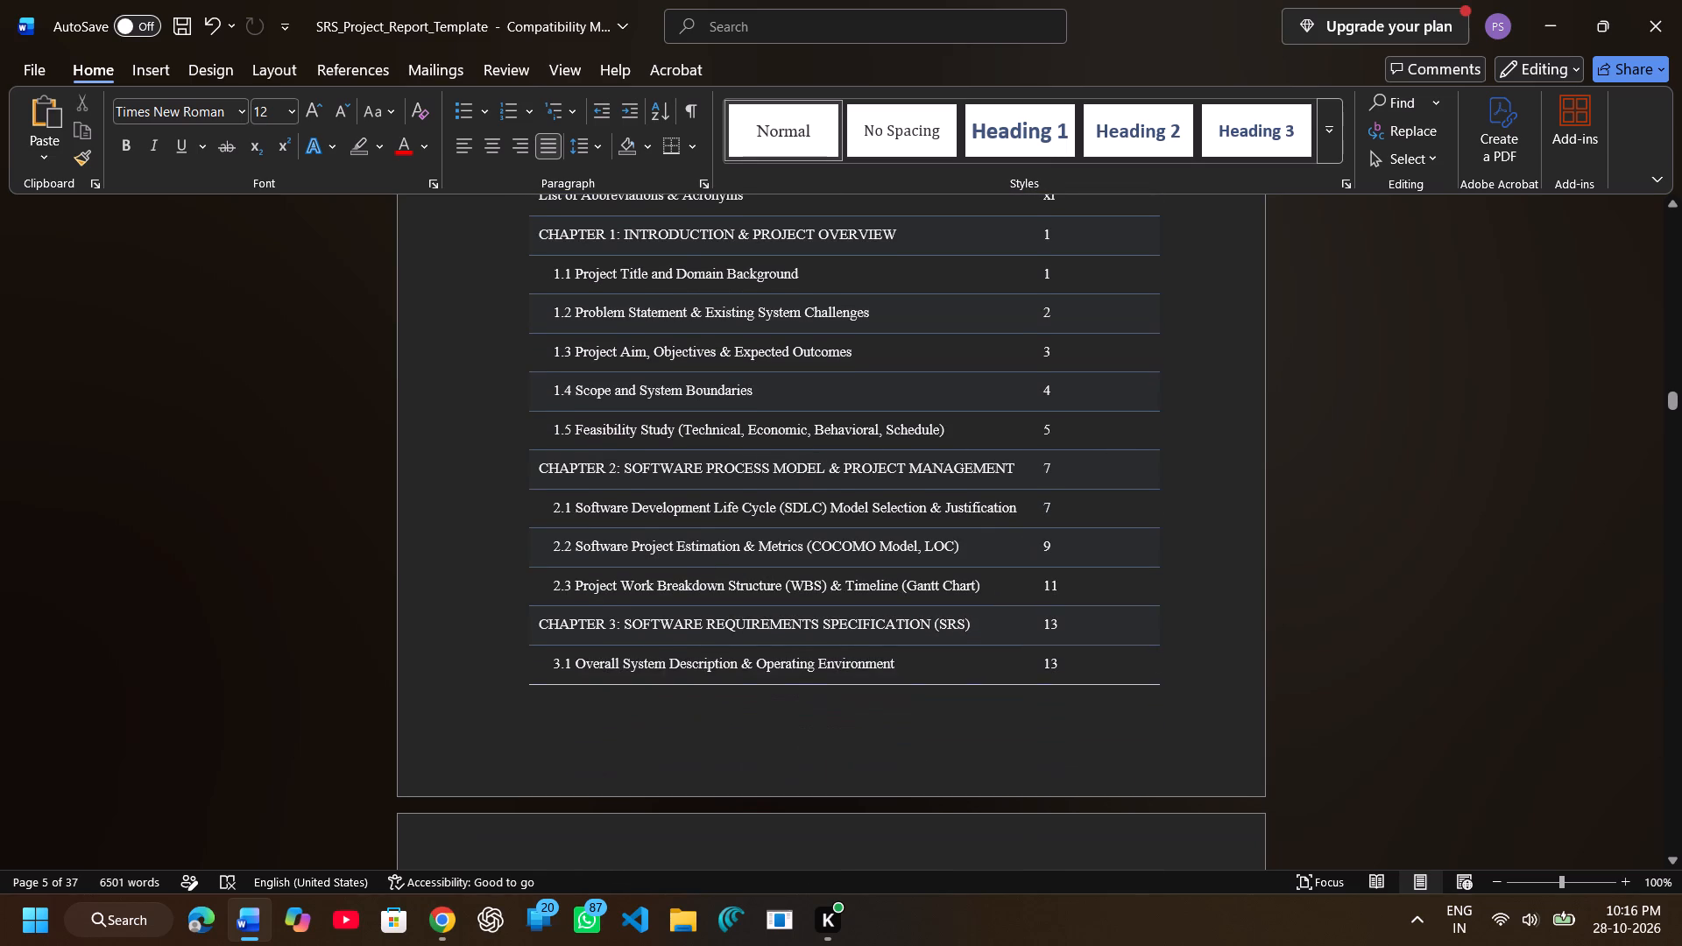
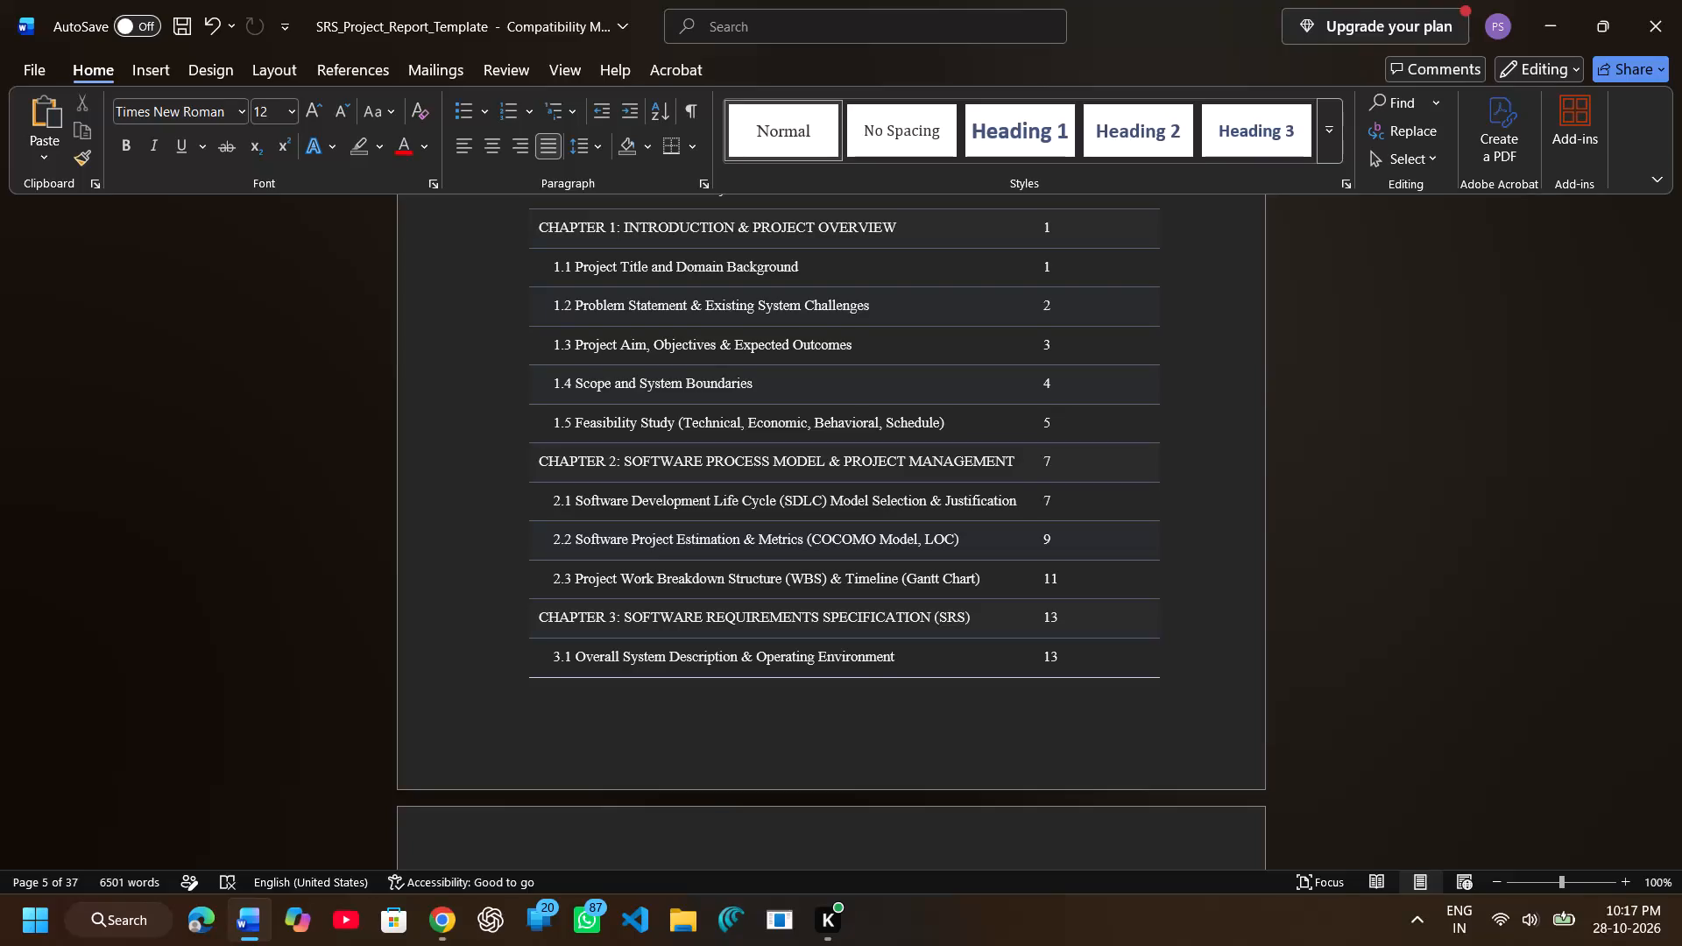
# Review the remaining Table of Contents entries from Chapter 3 through the References and Appendices rows.
pyautogui.scroll(-1, 750, 623)
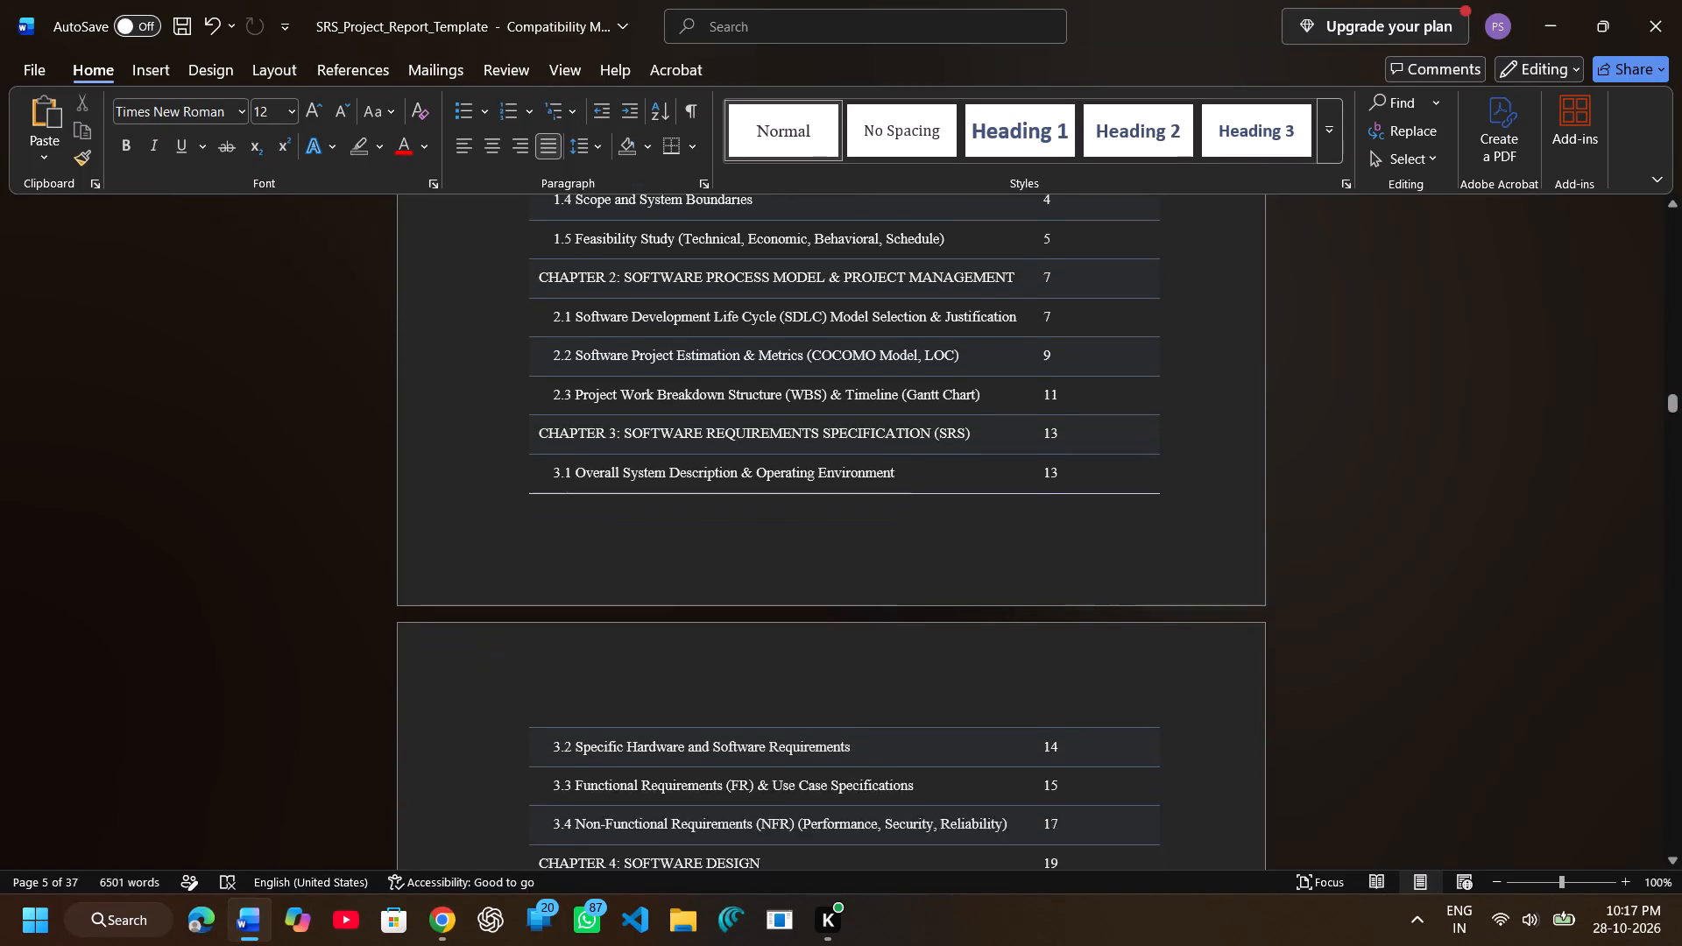
pyautogui.scroll(-1, 750, 623)
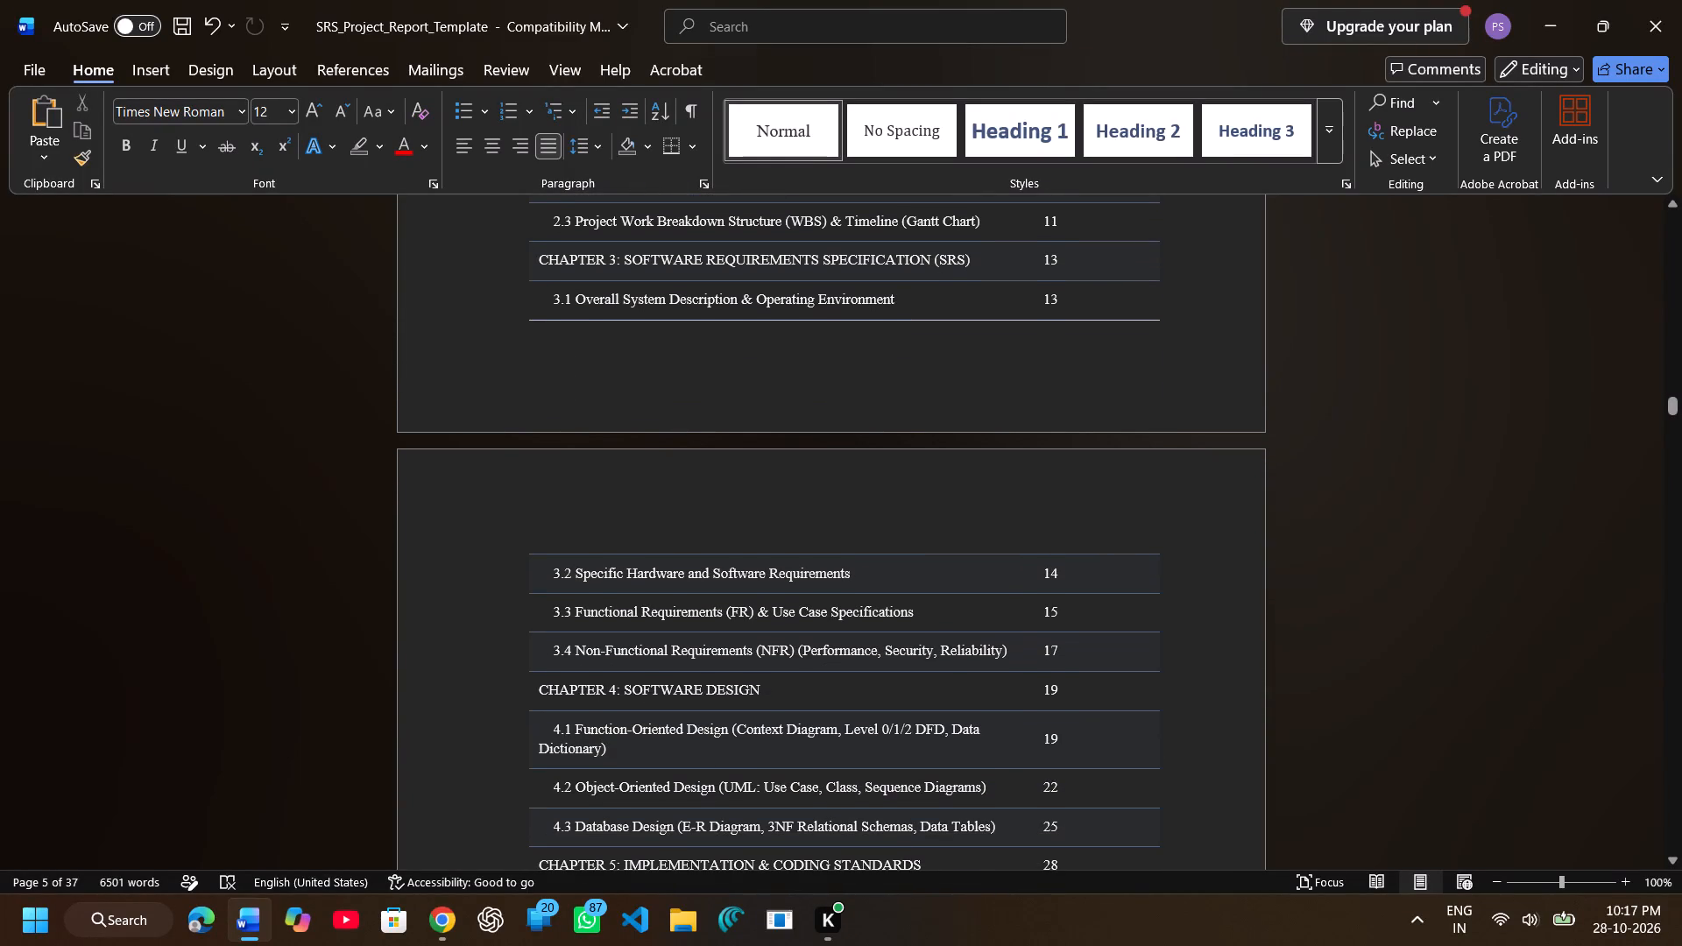
pyautogui.hscroll(1, 750, 623)
pyautogui.scroll(-1, 750, 623)
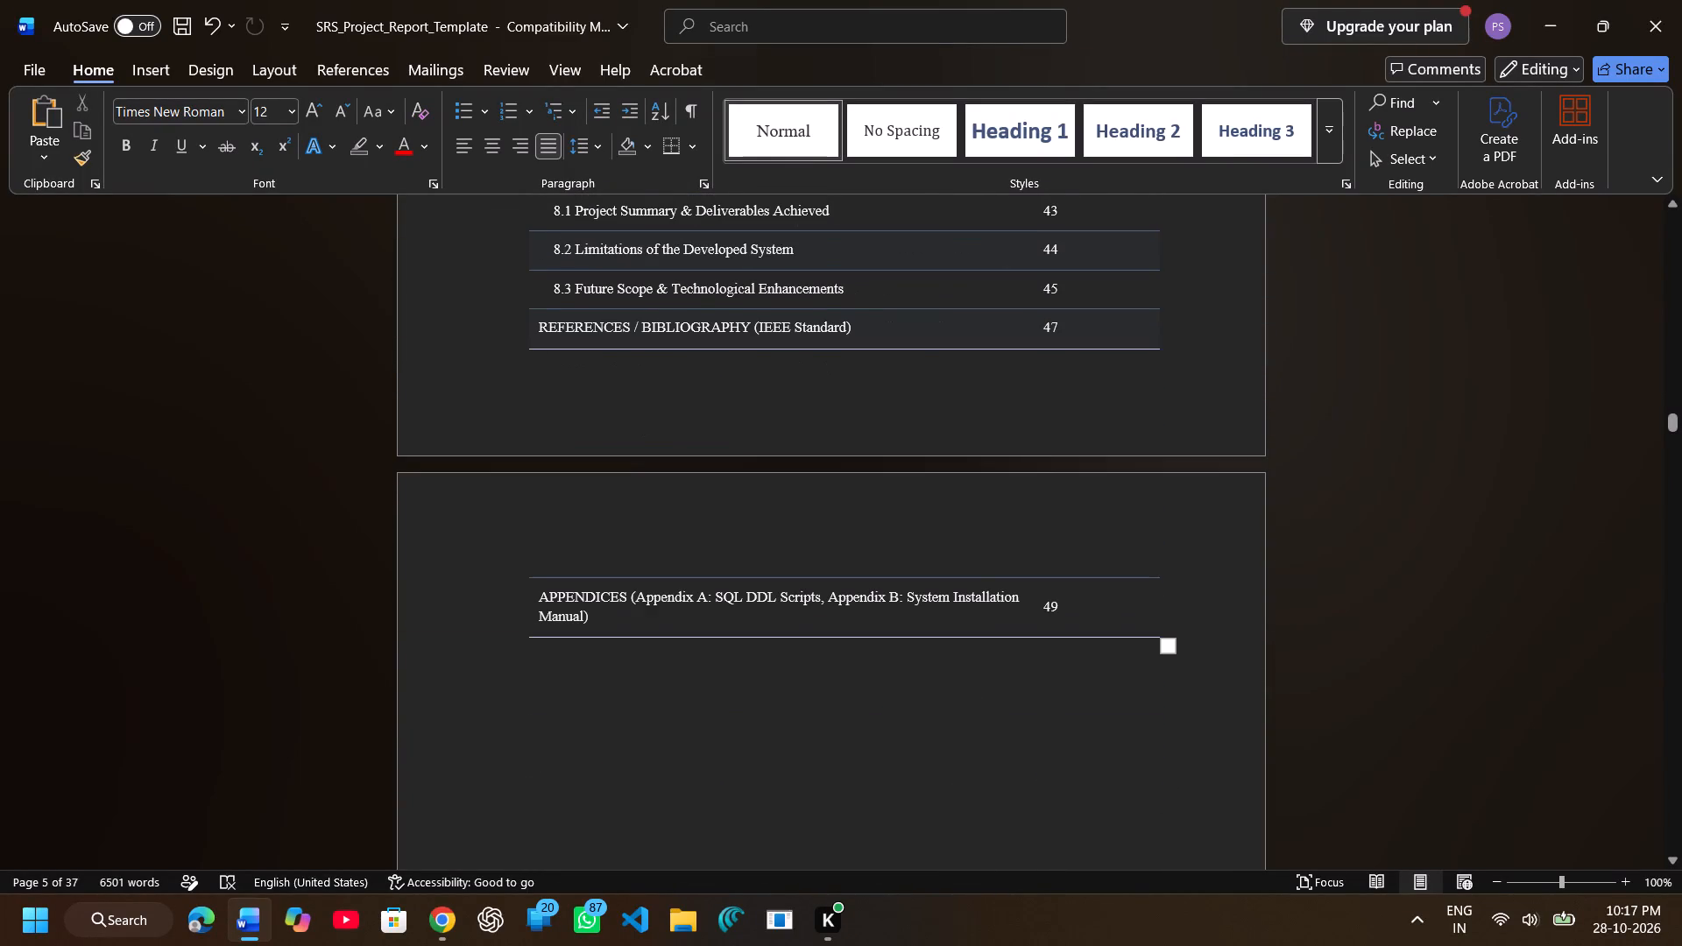
pyautogui.scroll(-1, 750, 623)
pyautogui.hscroll(1, 750, 623)
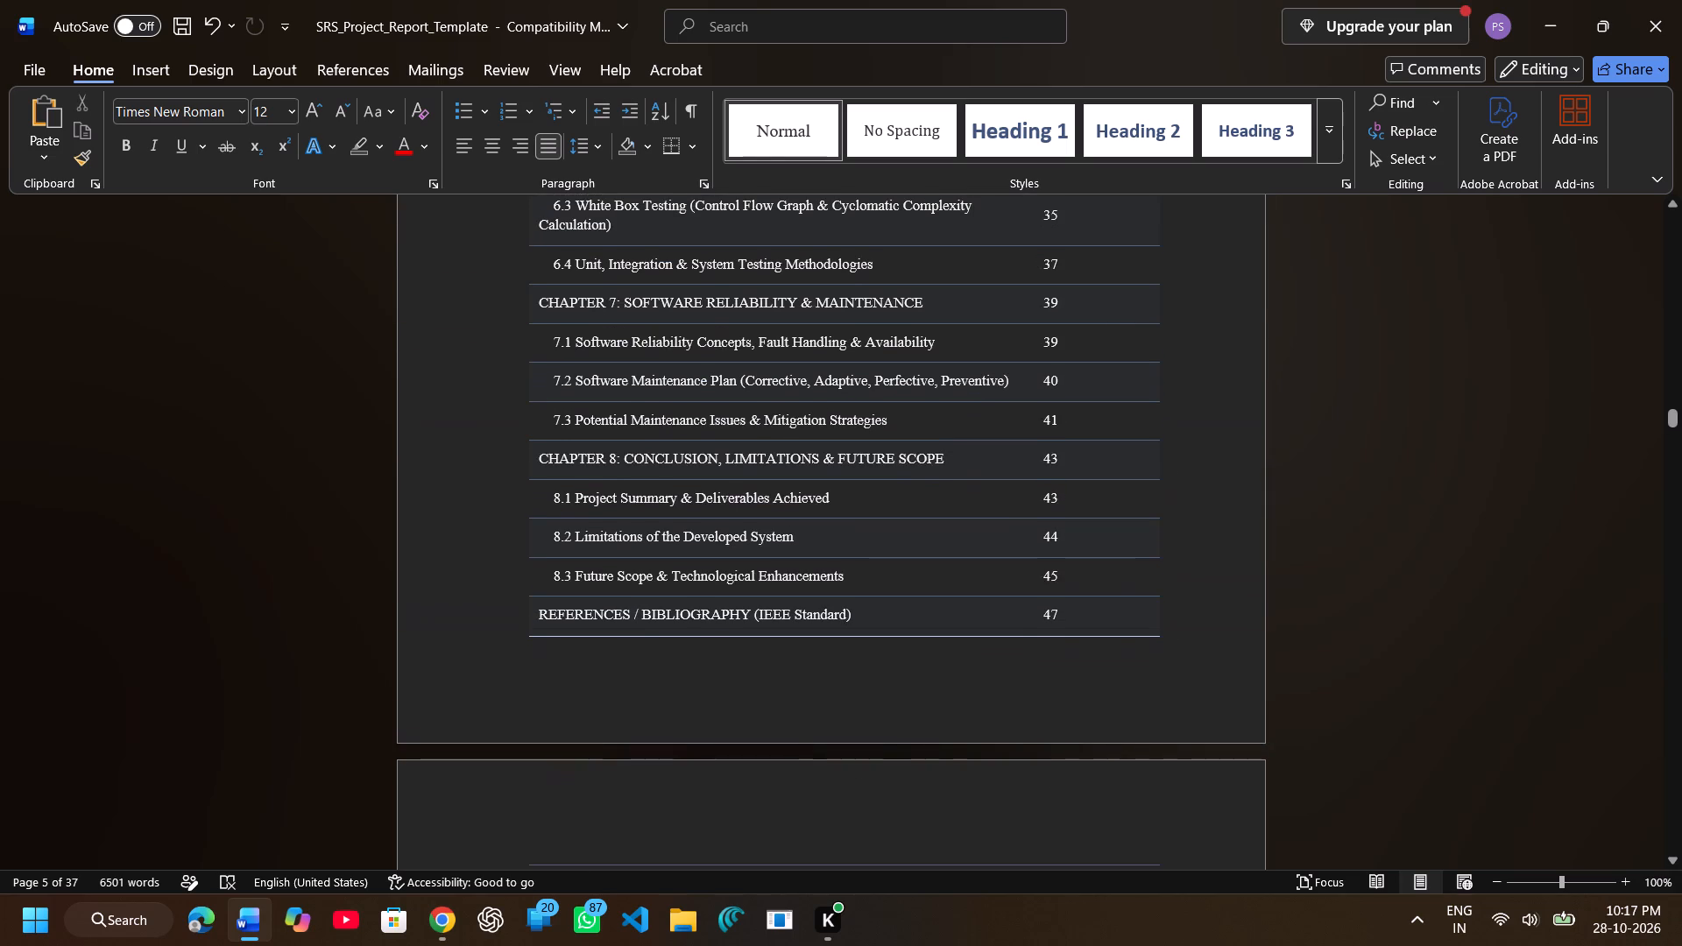
pyautogui.hscroll(2, 750, 623)
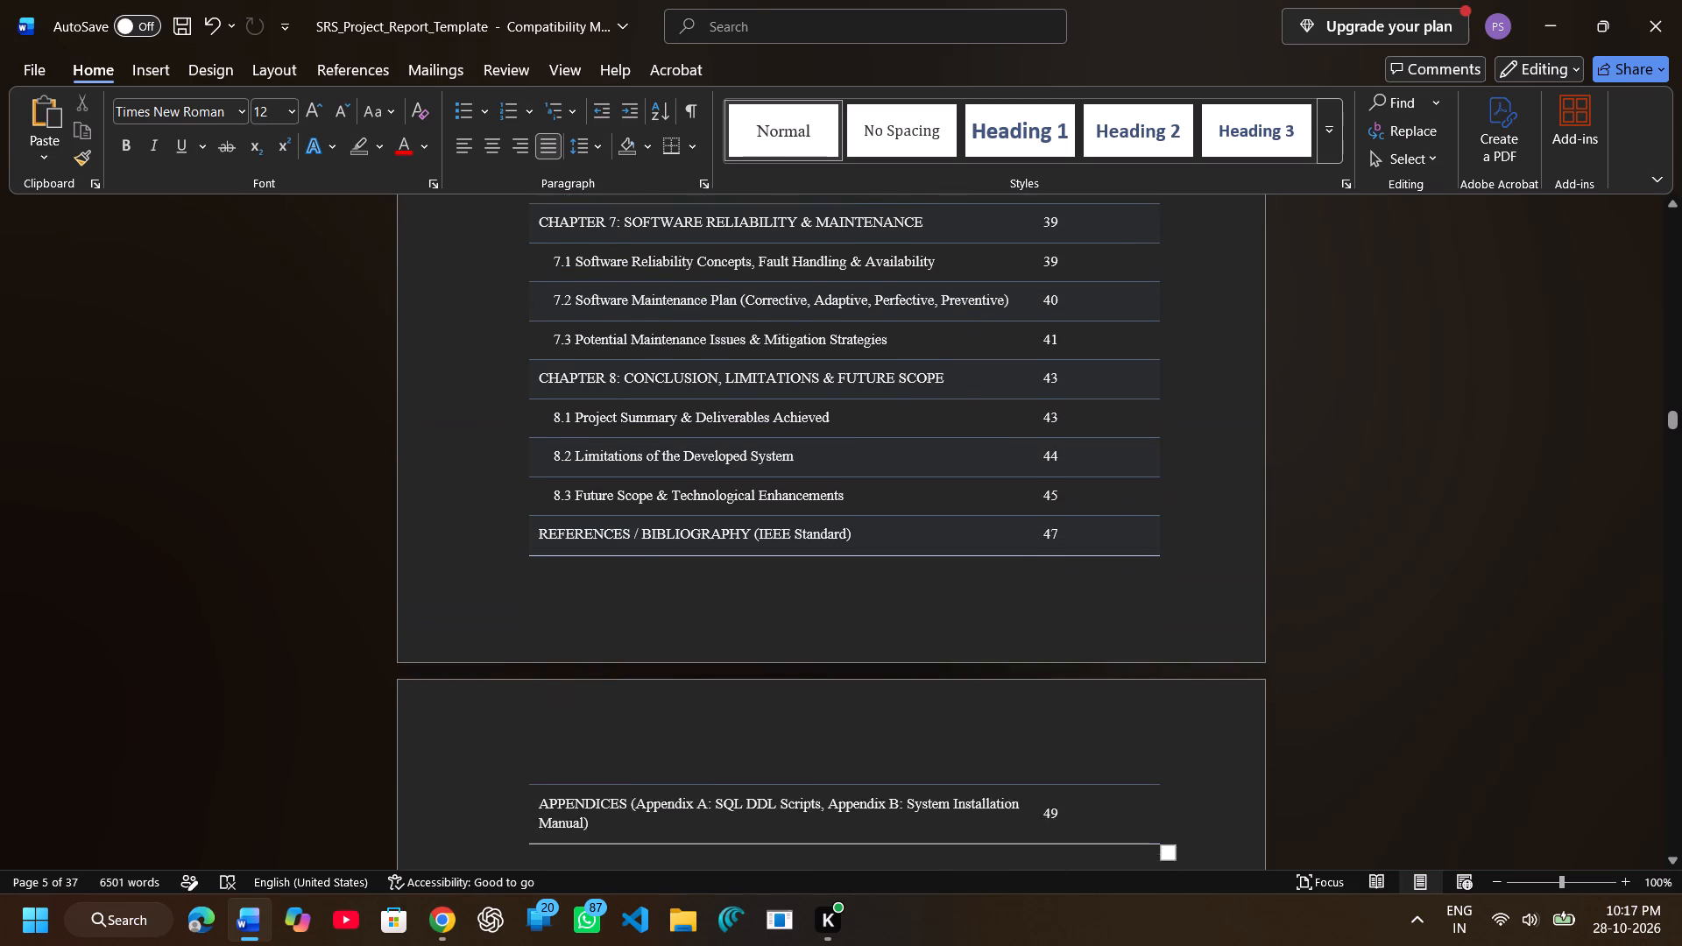
pyautogui.hscroll(3, 750, 623)
pyautogui.scroll(1, 750, 623)
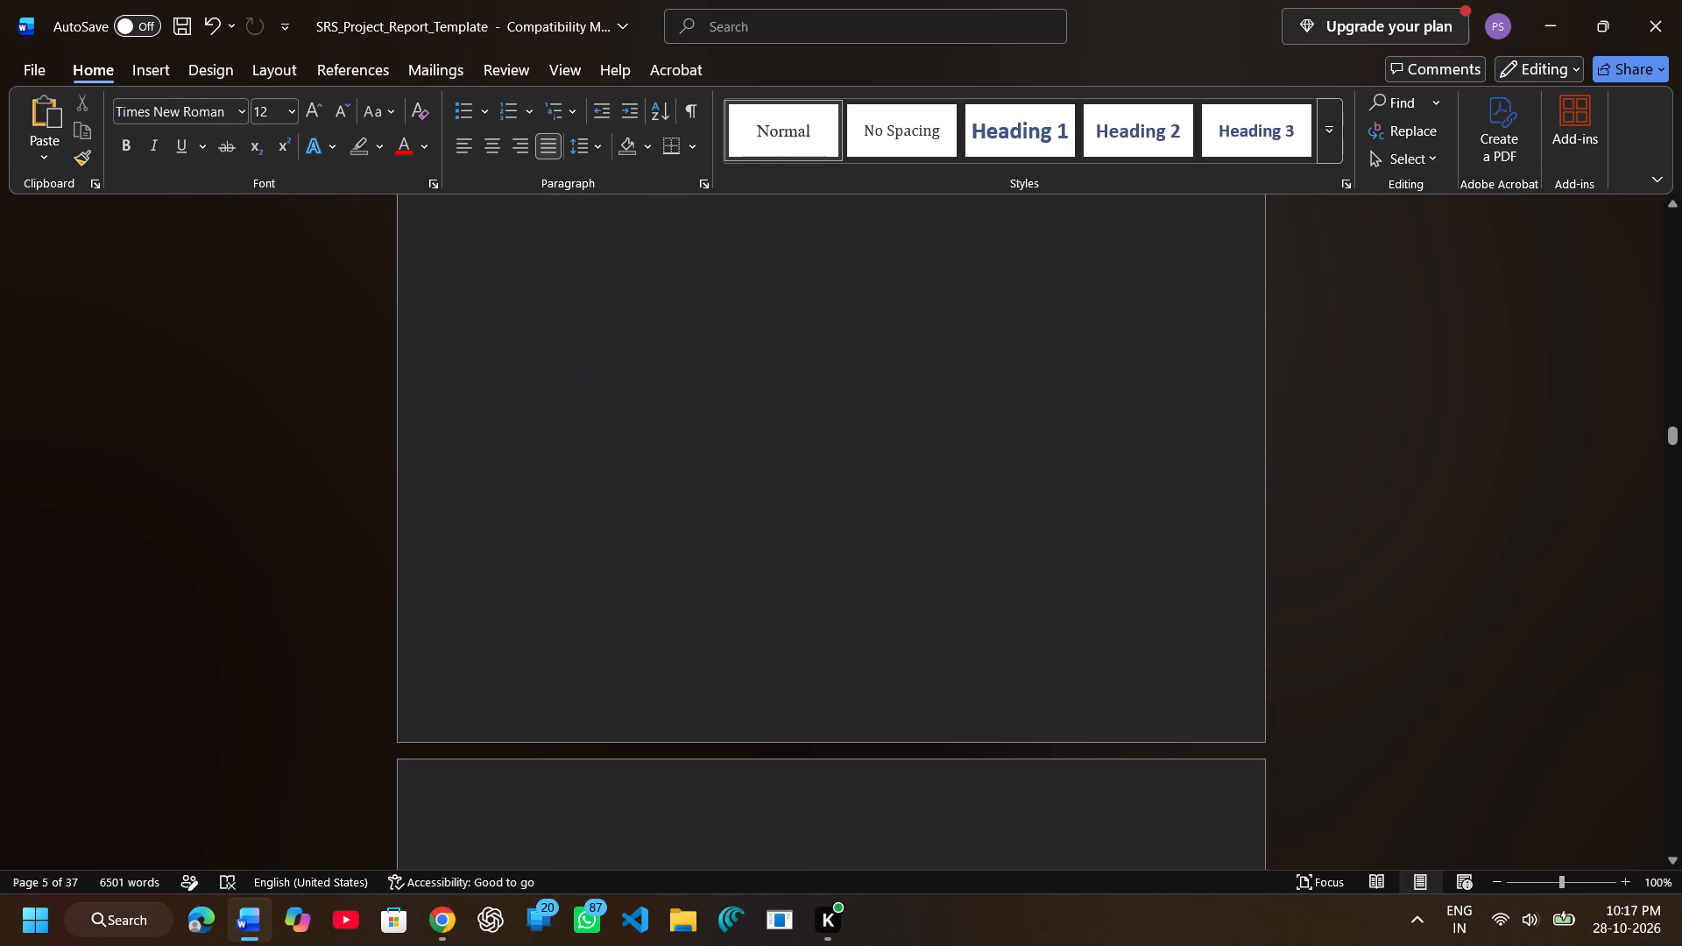
pyautogui.scroll(1, 750, 623)
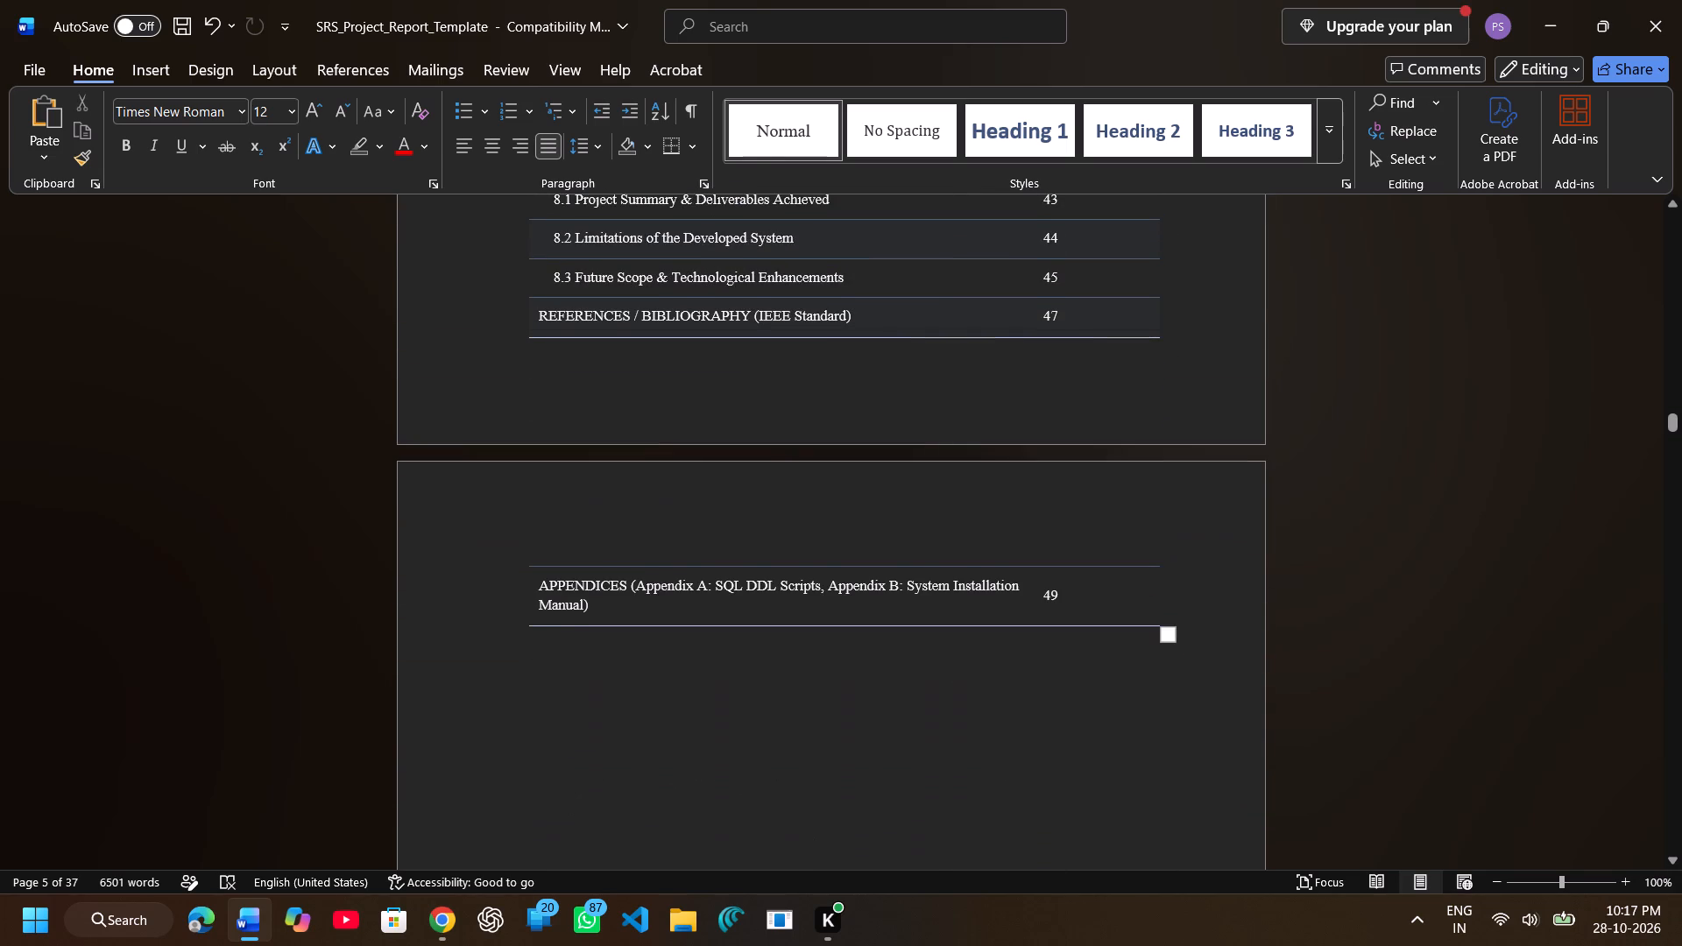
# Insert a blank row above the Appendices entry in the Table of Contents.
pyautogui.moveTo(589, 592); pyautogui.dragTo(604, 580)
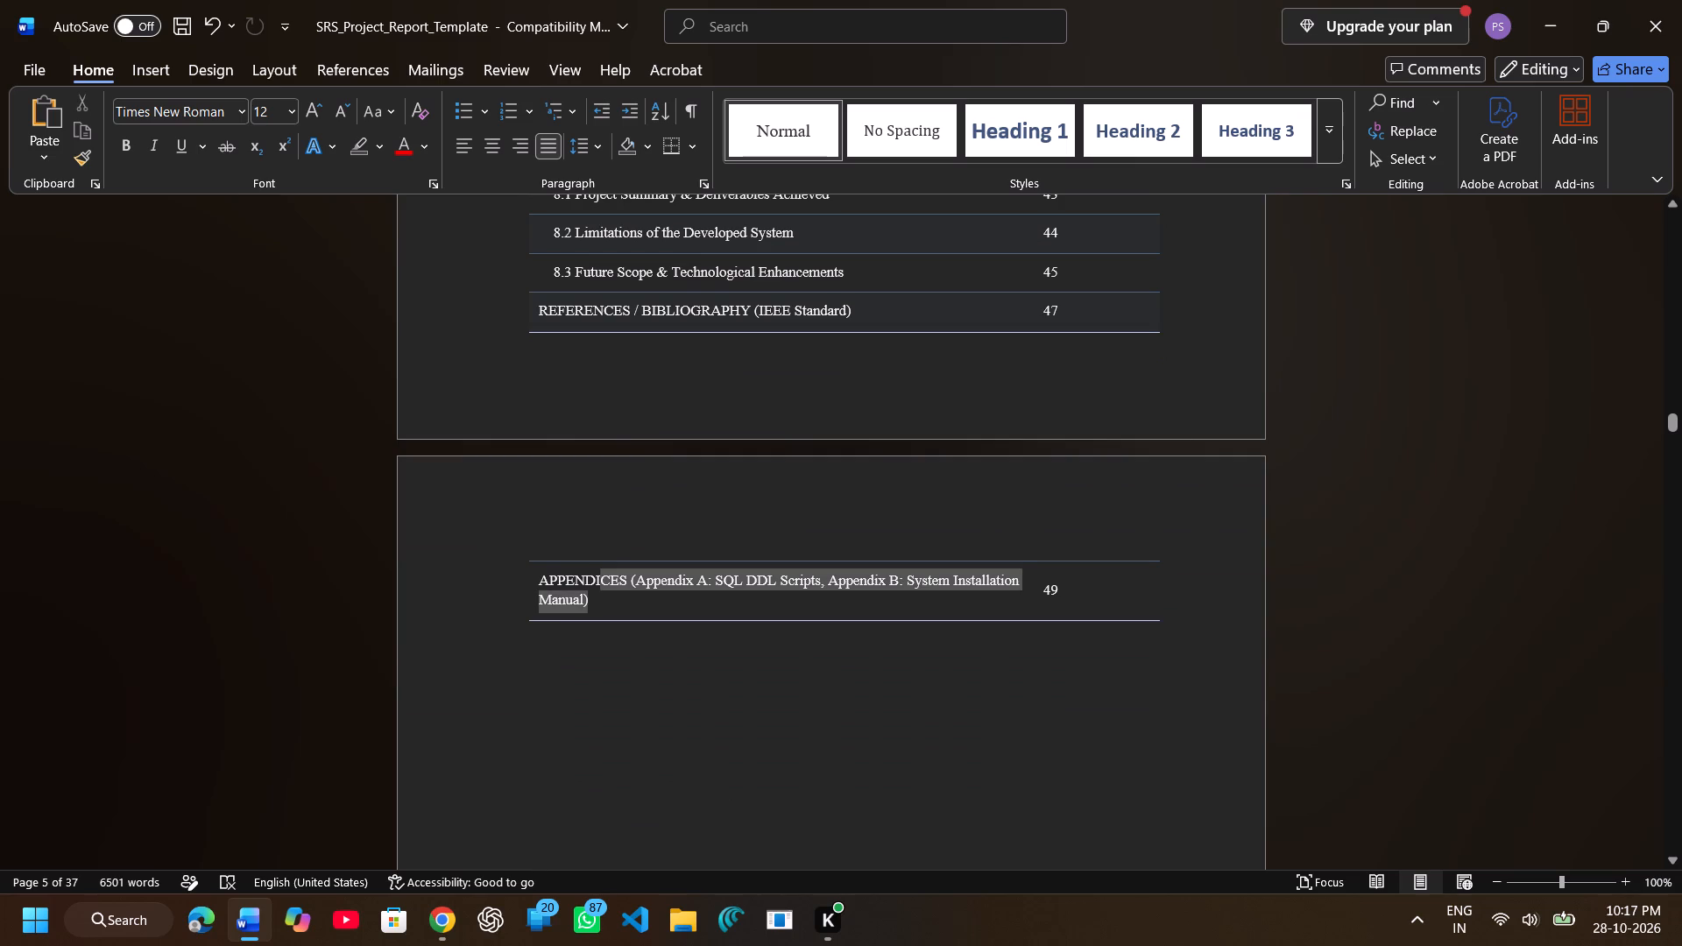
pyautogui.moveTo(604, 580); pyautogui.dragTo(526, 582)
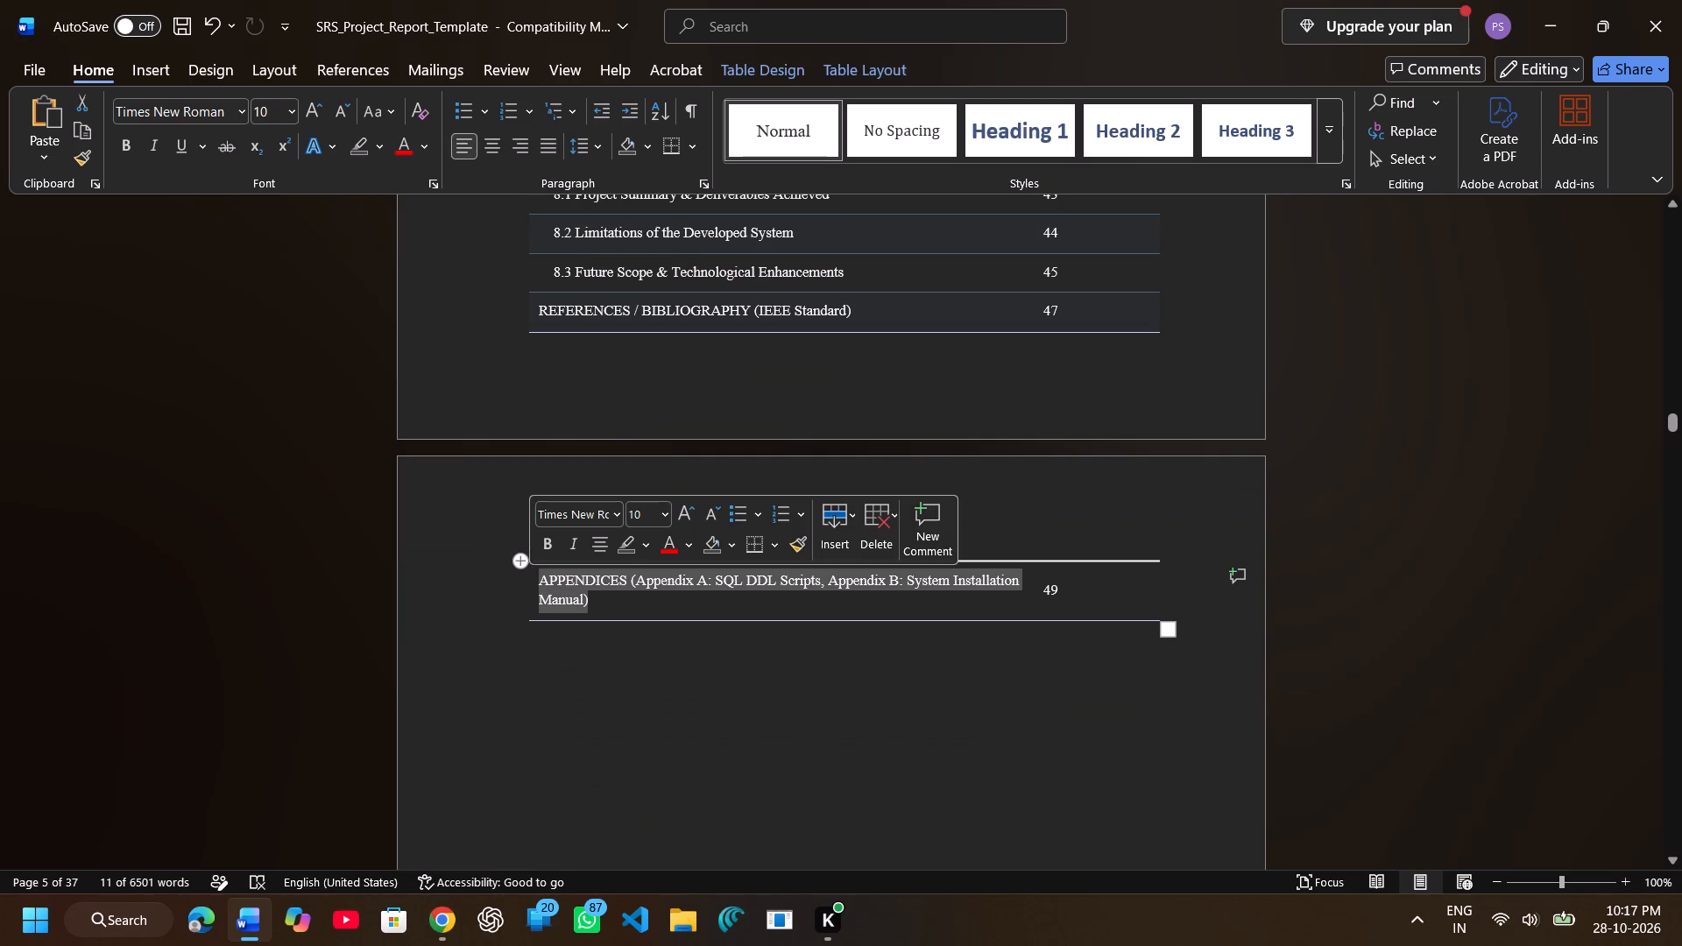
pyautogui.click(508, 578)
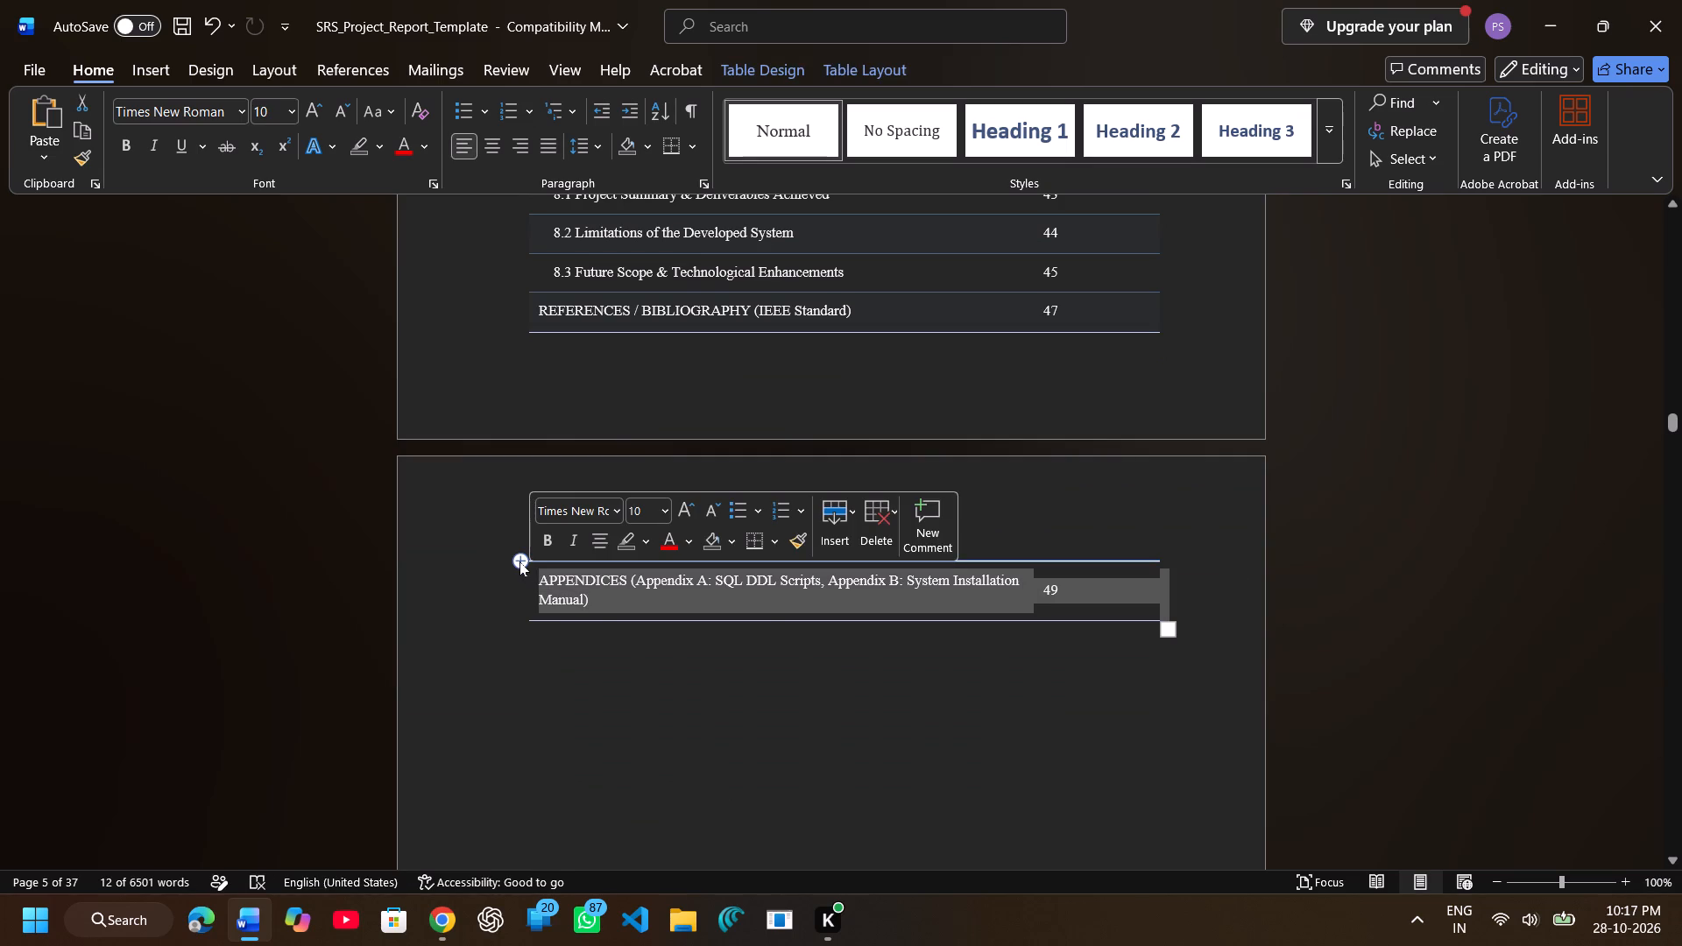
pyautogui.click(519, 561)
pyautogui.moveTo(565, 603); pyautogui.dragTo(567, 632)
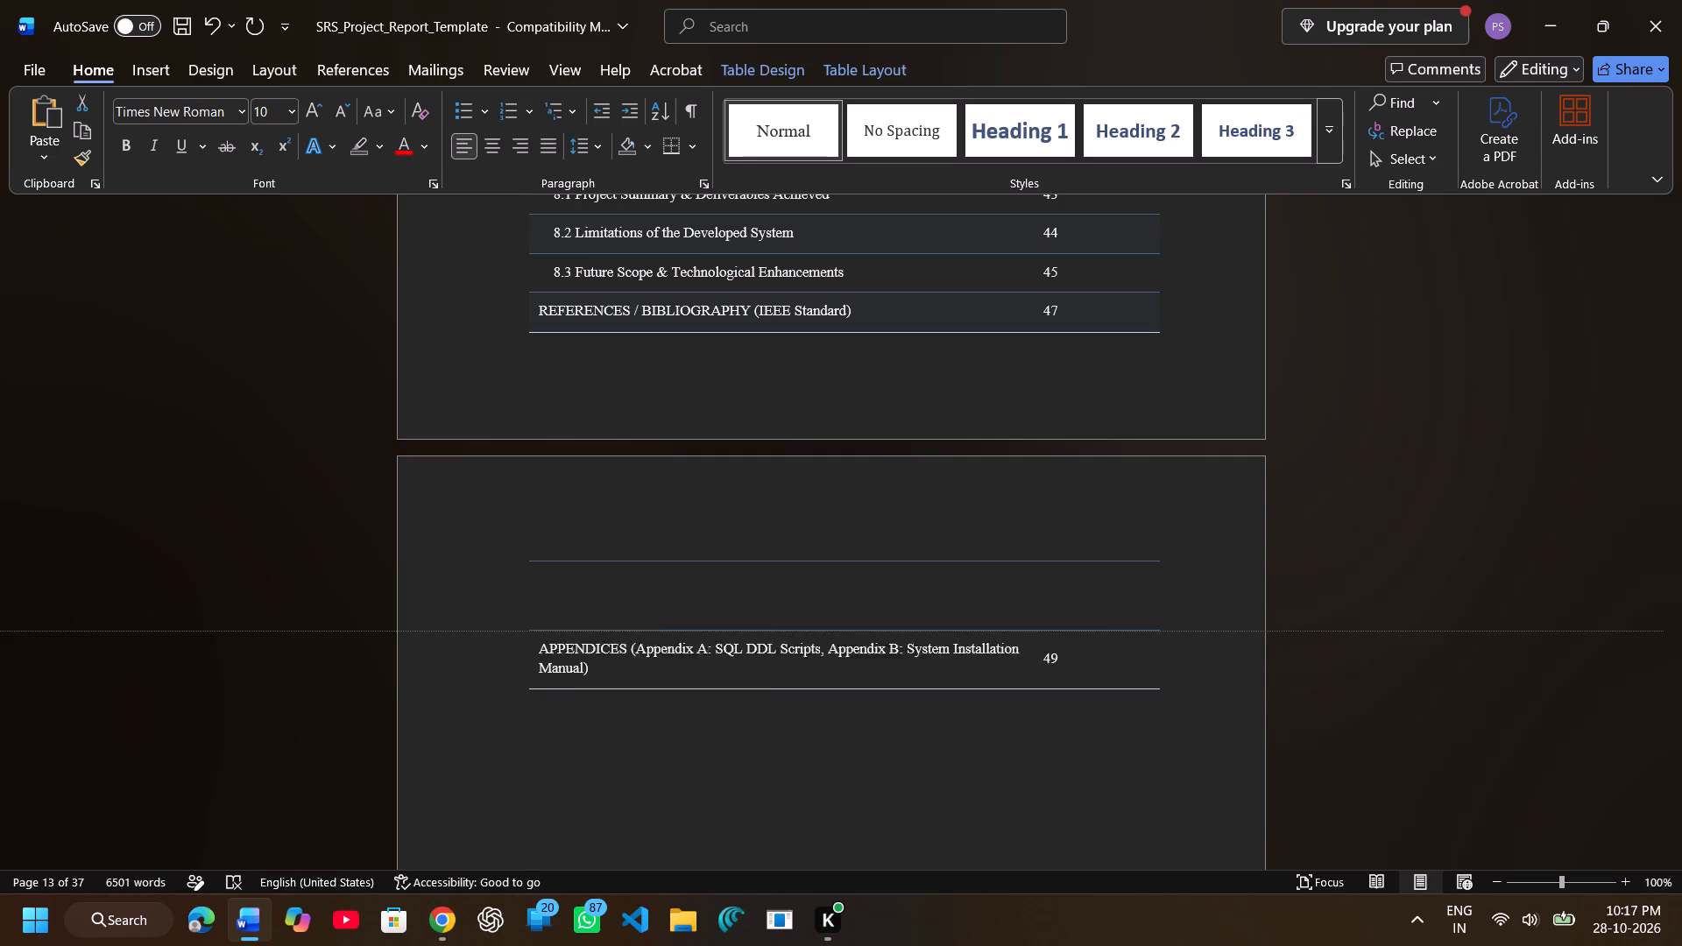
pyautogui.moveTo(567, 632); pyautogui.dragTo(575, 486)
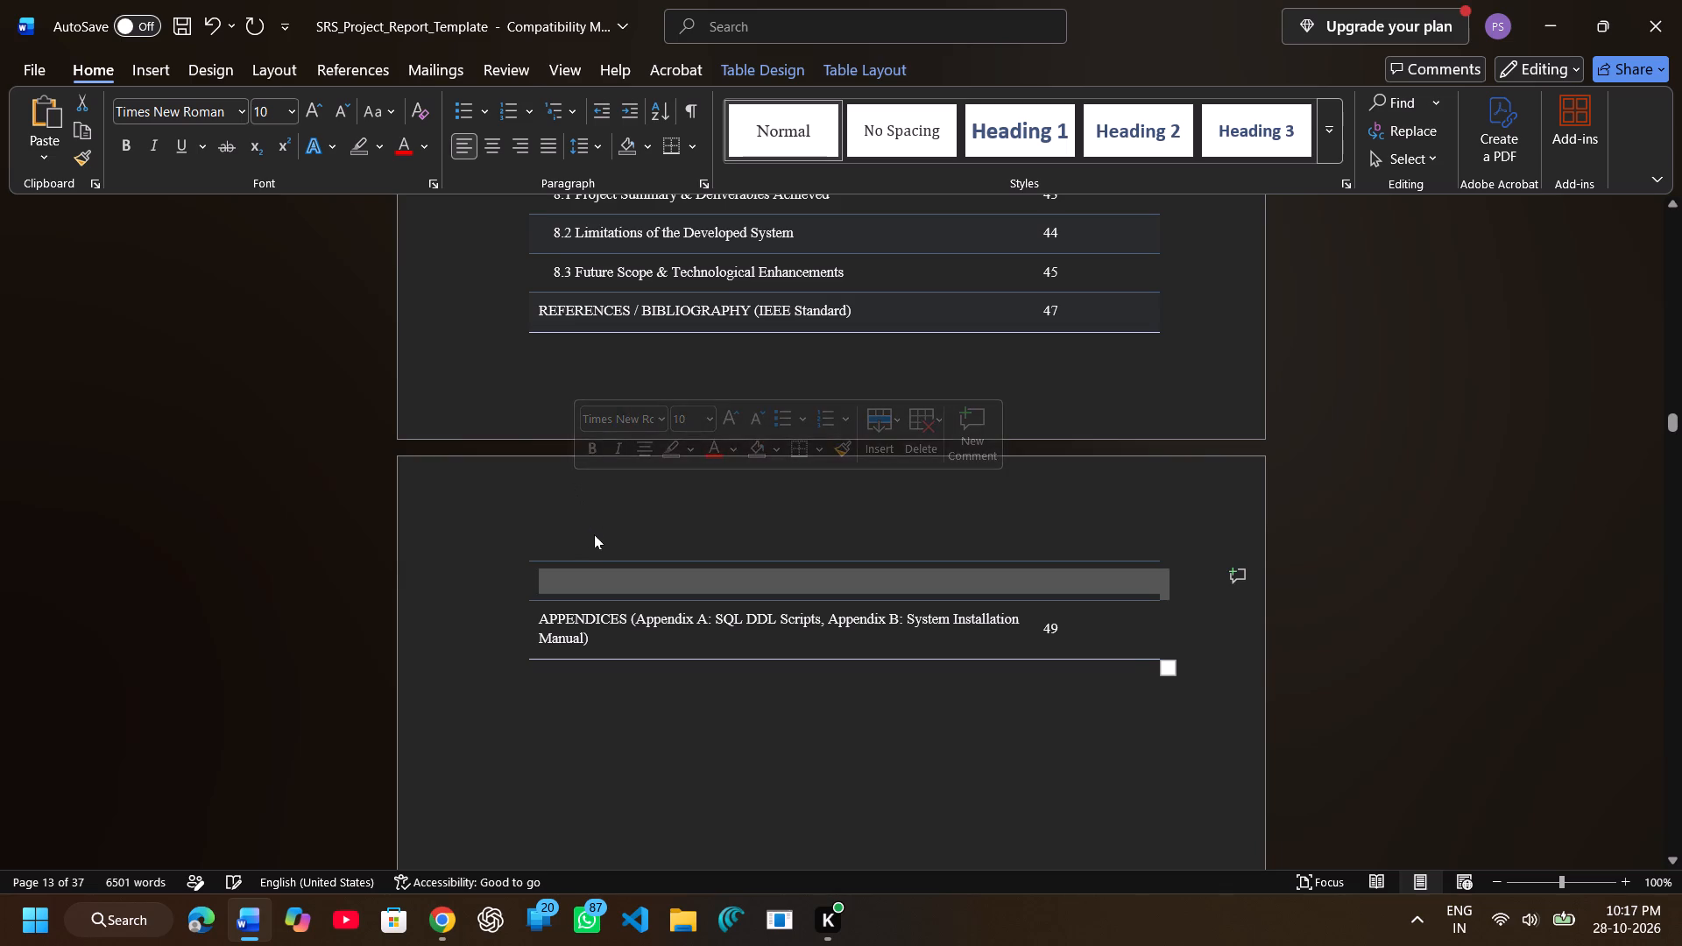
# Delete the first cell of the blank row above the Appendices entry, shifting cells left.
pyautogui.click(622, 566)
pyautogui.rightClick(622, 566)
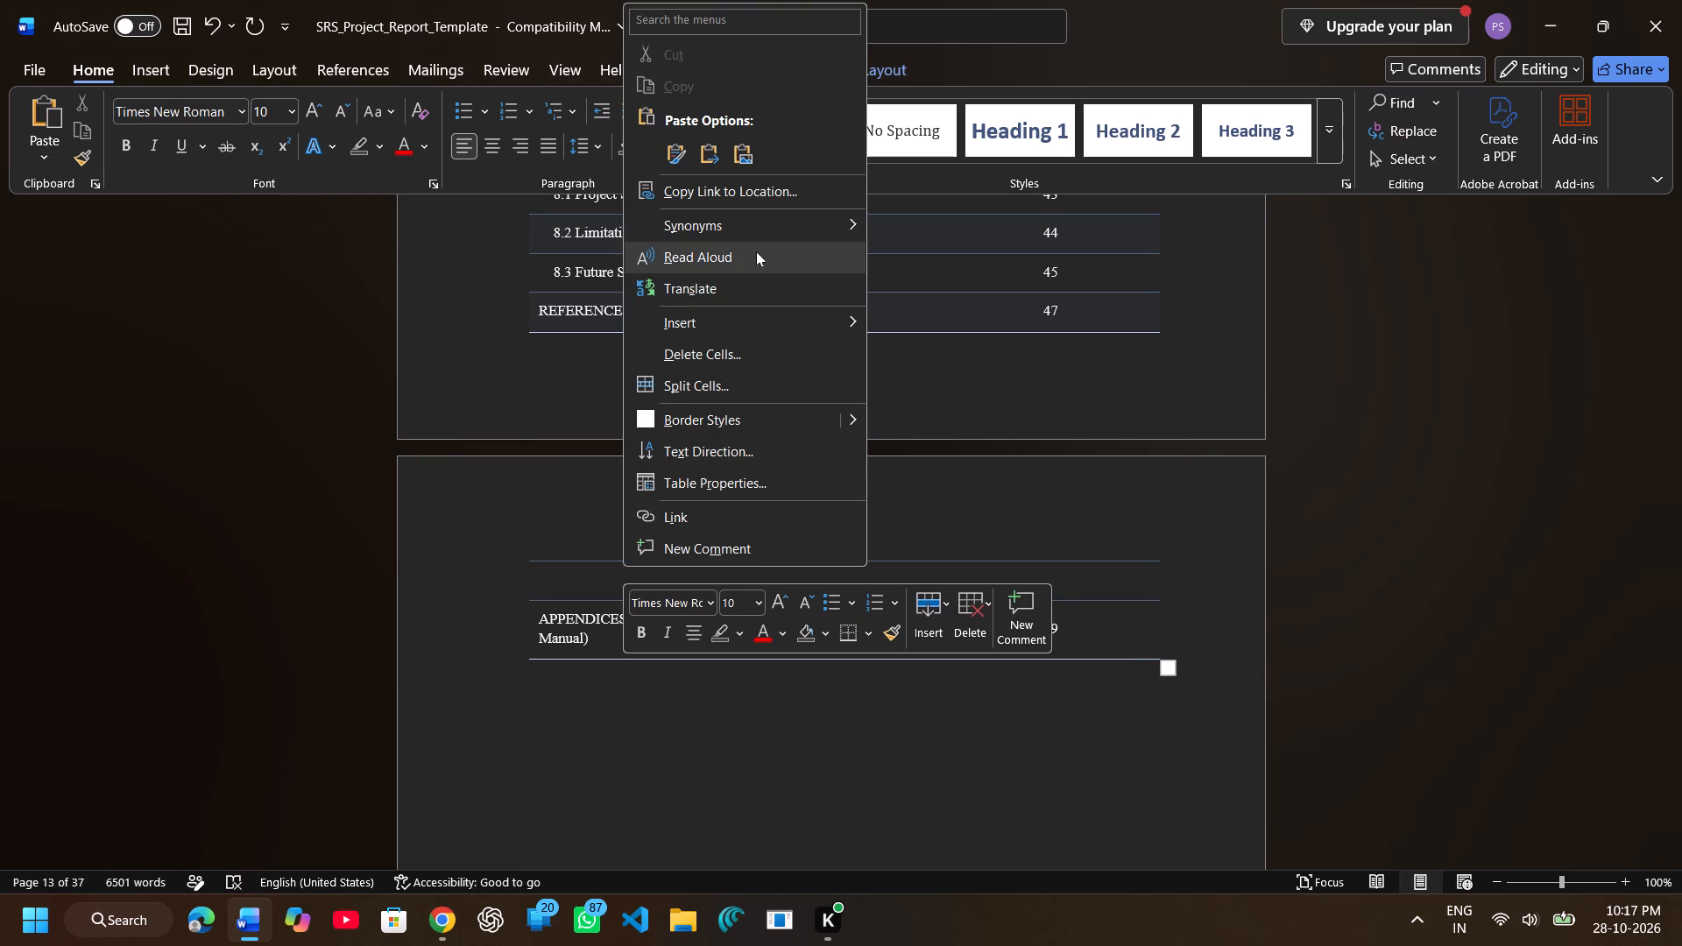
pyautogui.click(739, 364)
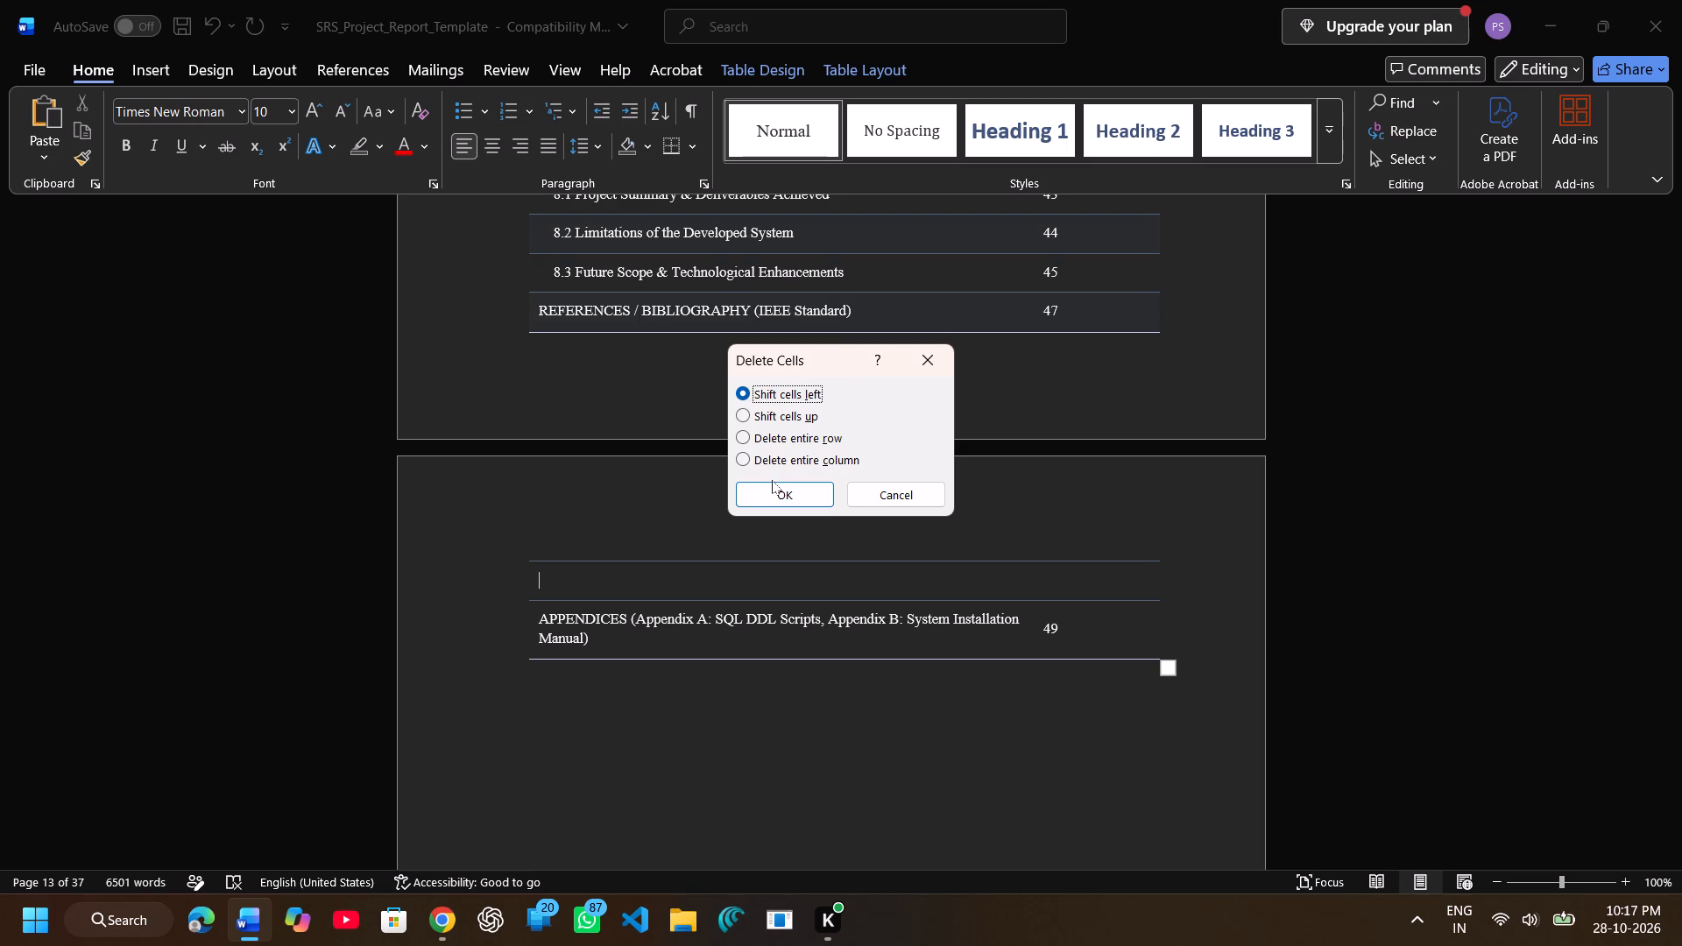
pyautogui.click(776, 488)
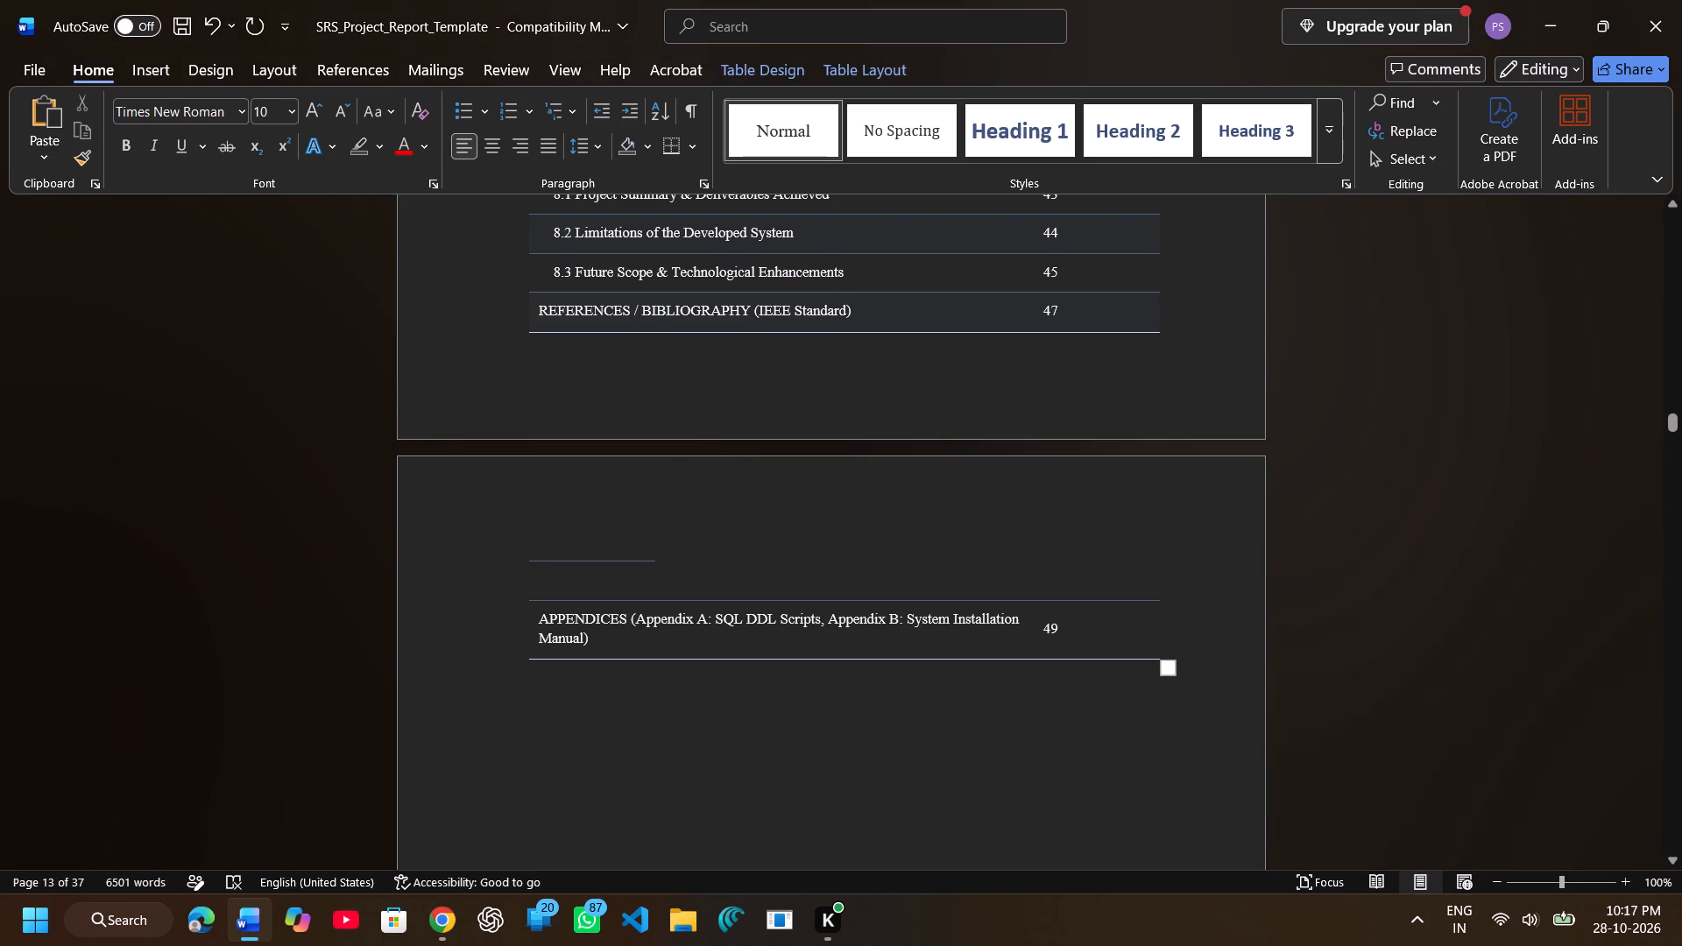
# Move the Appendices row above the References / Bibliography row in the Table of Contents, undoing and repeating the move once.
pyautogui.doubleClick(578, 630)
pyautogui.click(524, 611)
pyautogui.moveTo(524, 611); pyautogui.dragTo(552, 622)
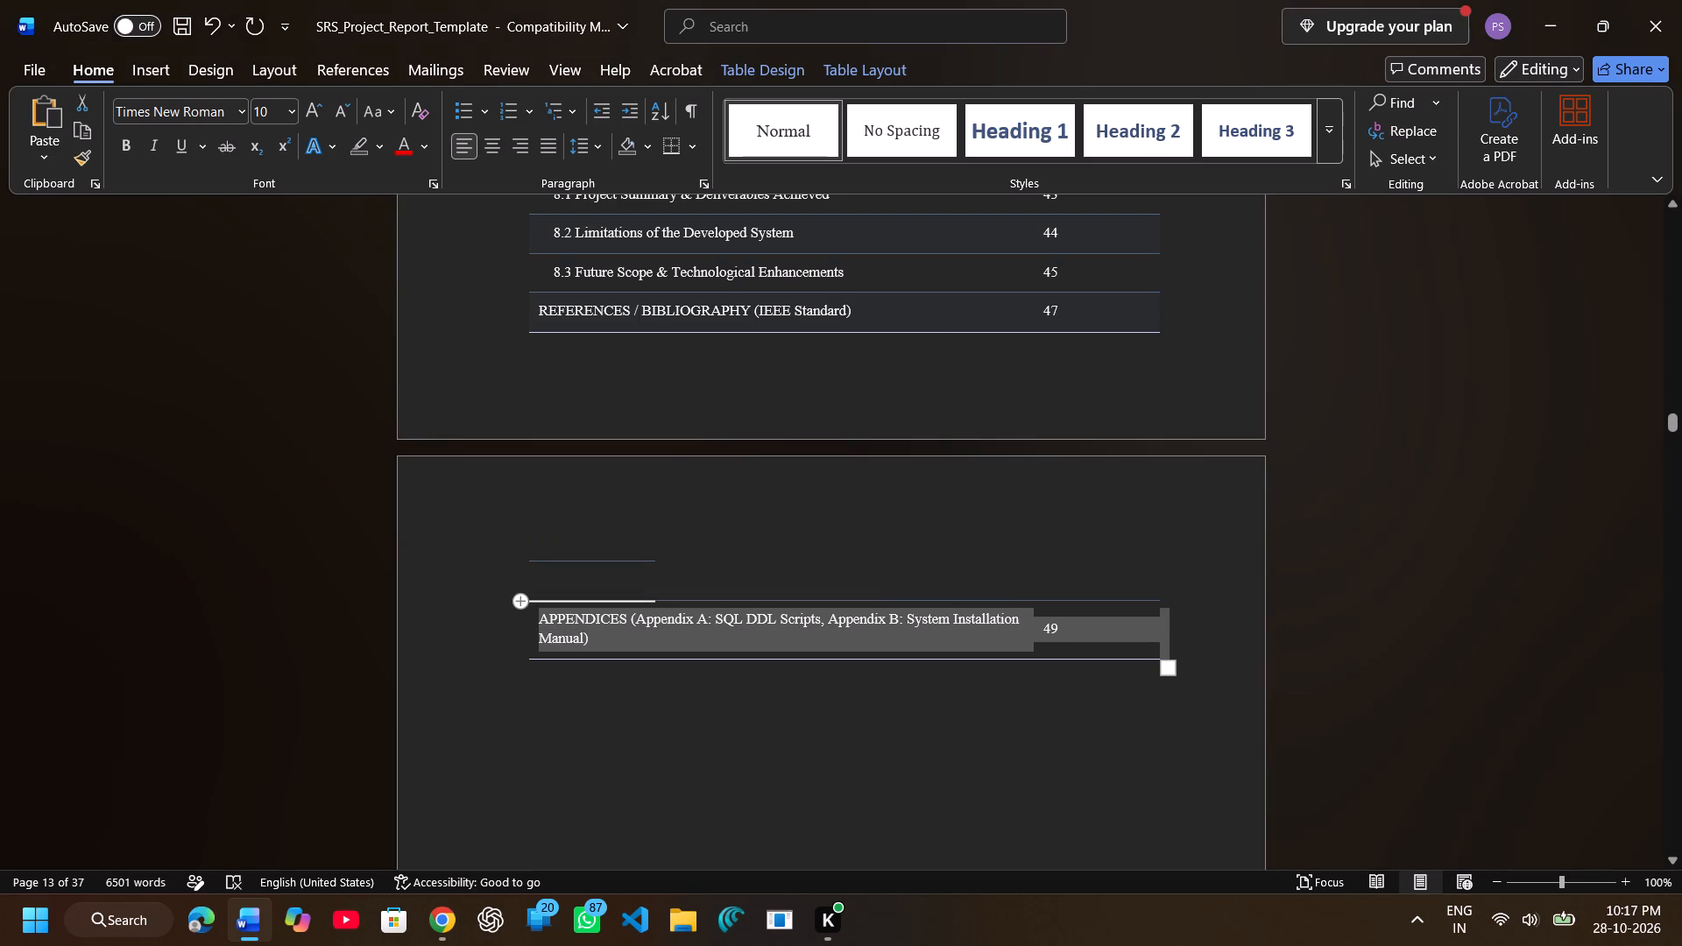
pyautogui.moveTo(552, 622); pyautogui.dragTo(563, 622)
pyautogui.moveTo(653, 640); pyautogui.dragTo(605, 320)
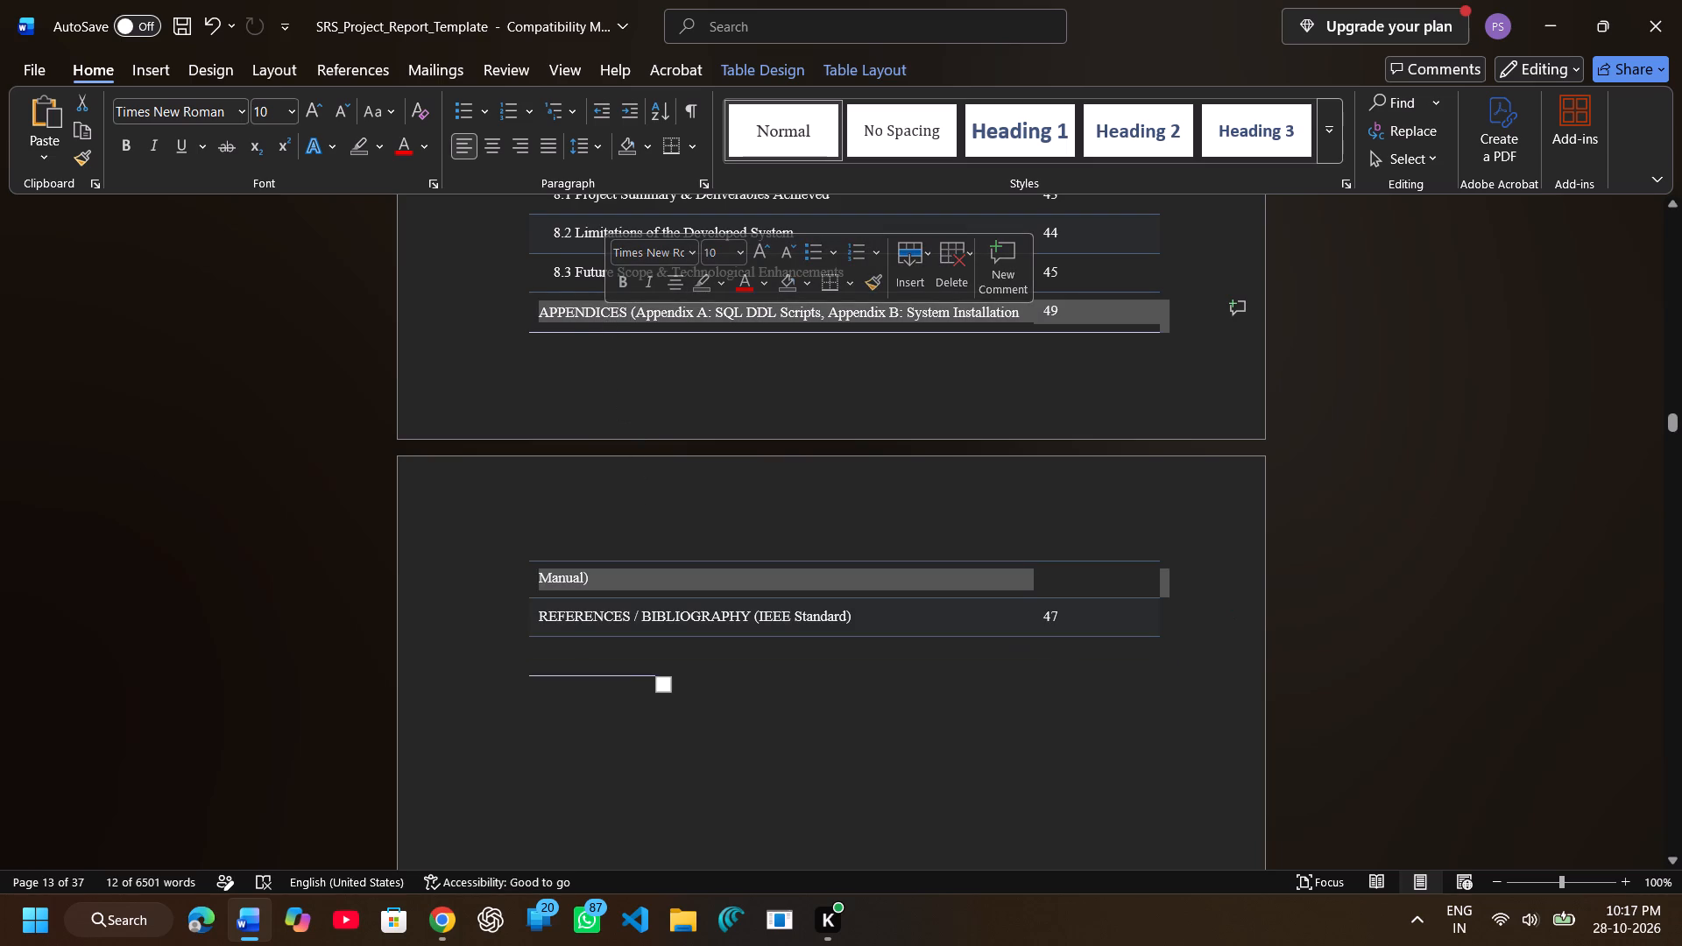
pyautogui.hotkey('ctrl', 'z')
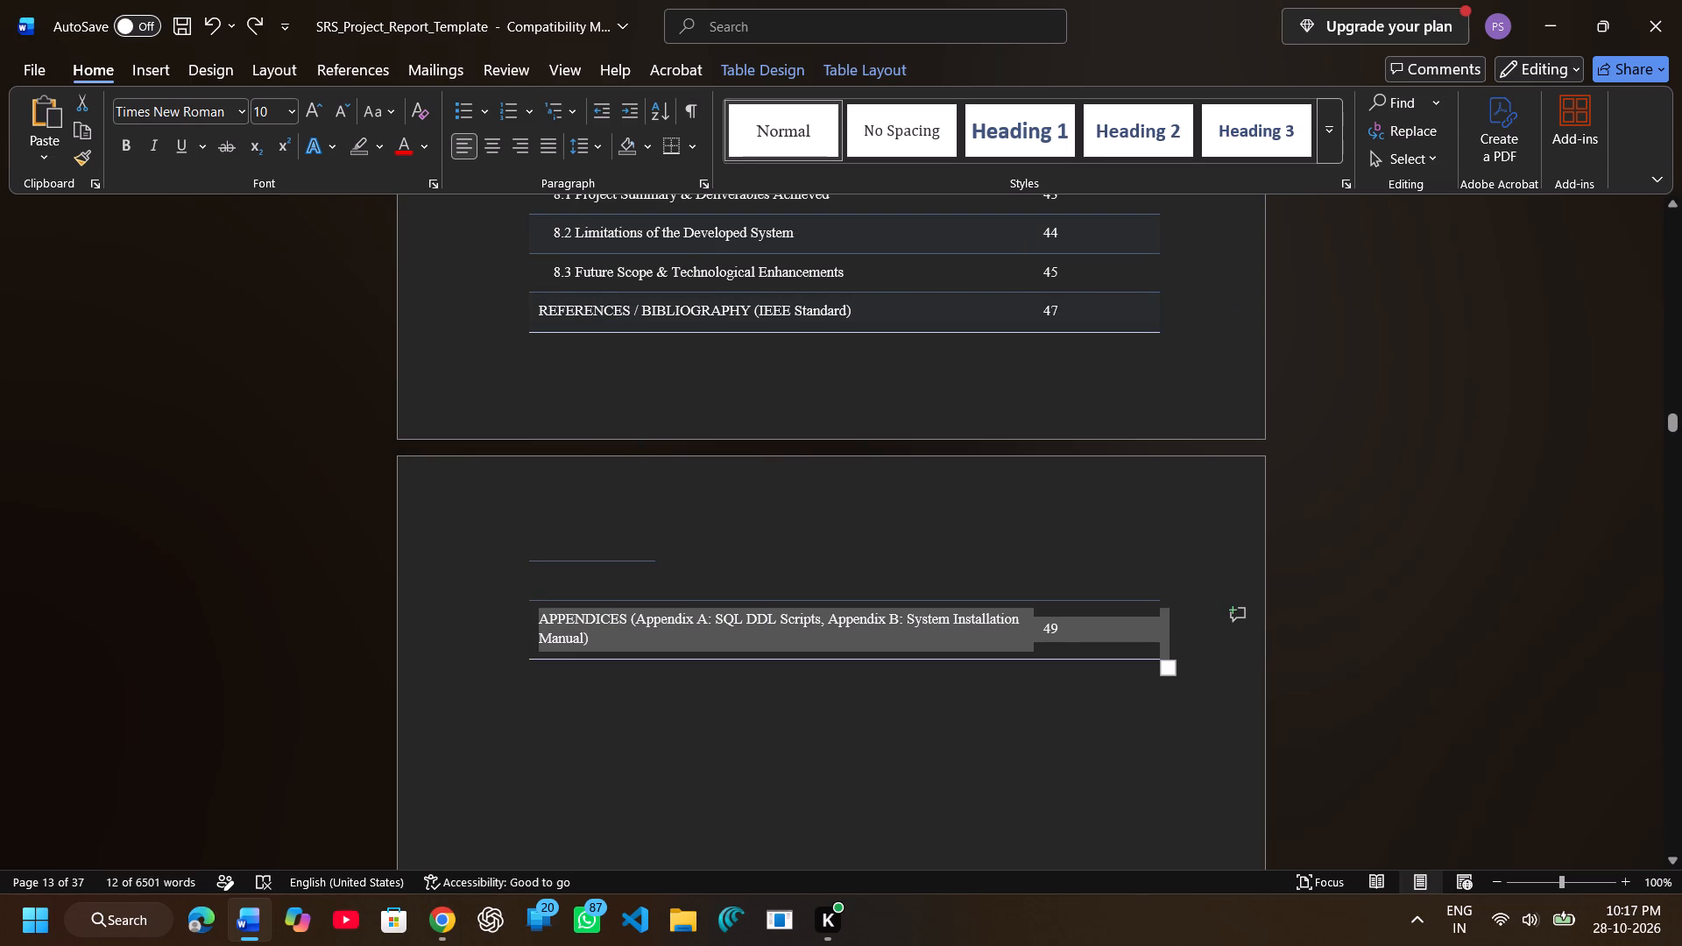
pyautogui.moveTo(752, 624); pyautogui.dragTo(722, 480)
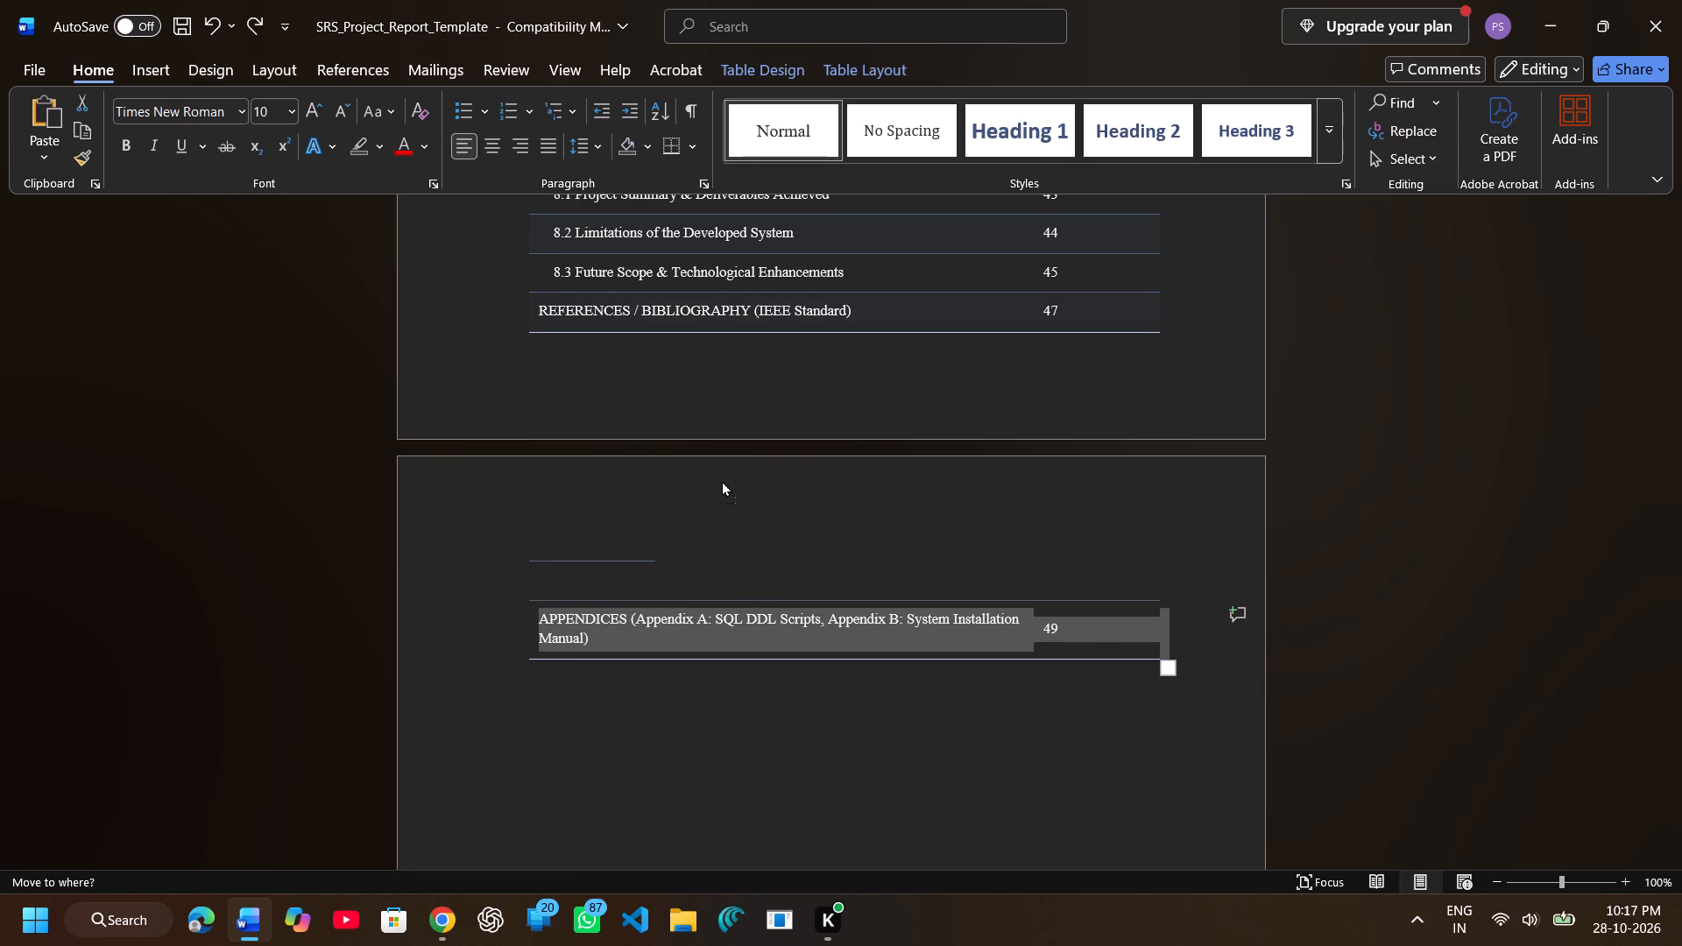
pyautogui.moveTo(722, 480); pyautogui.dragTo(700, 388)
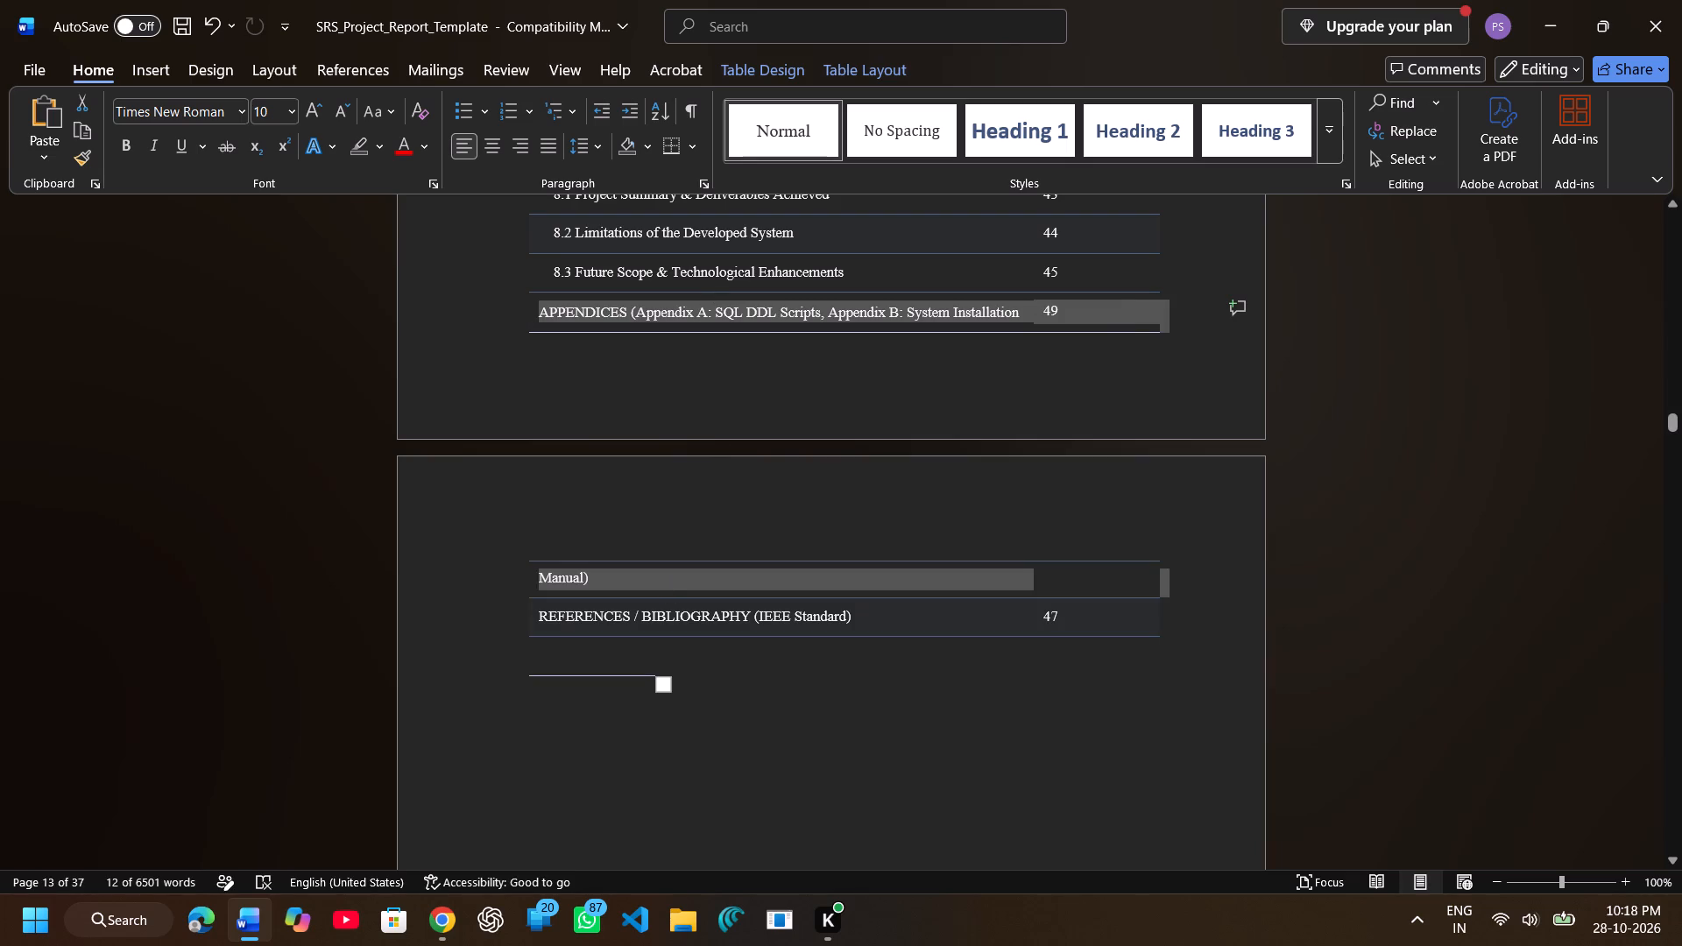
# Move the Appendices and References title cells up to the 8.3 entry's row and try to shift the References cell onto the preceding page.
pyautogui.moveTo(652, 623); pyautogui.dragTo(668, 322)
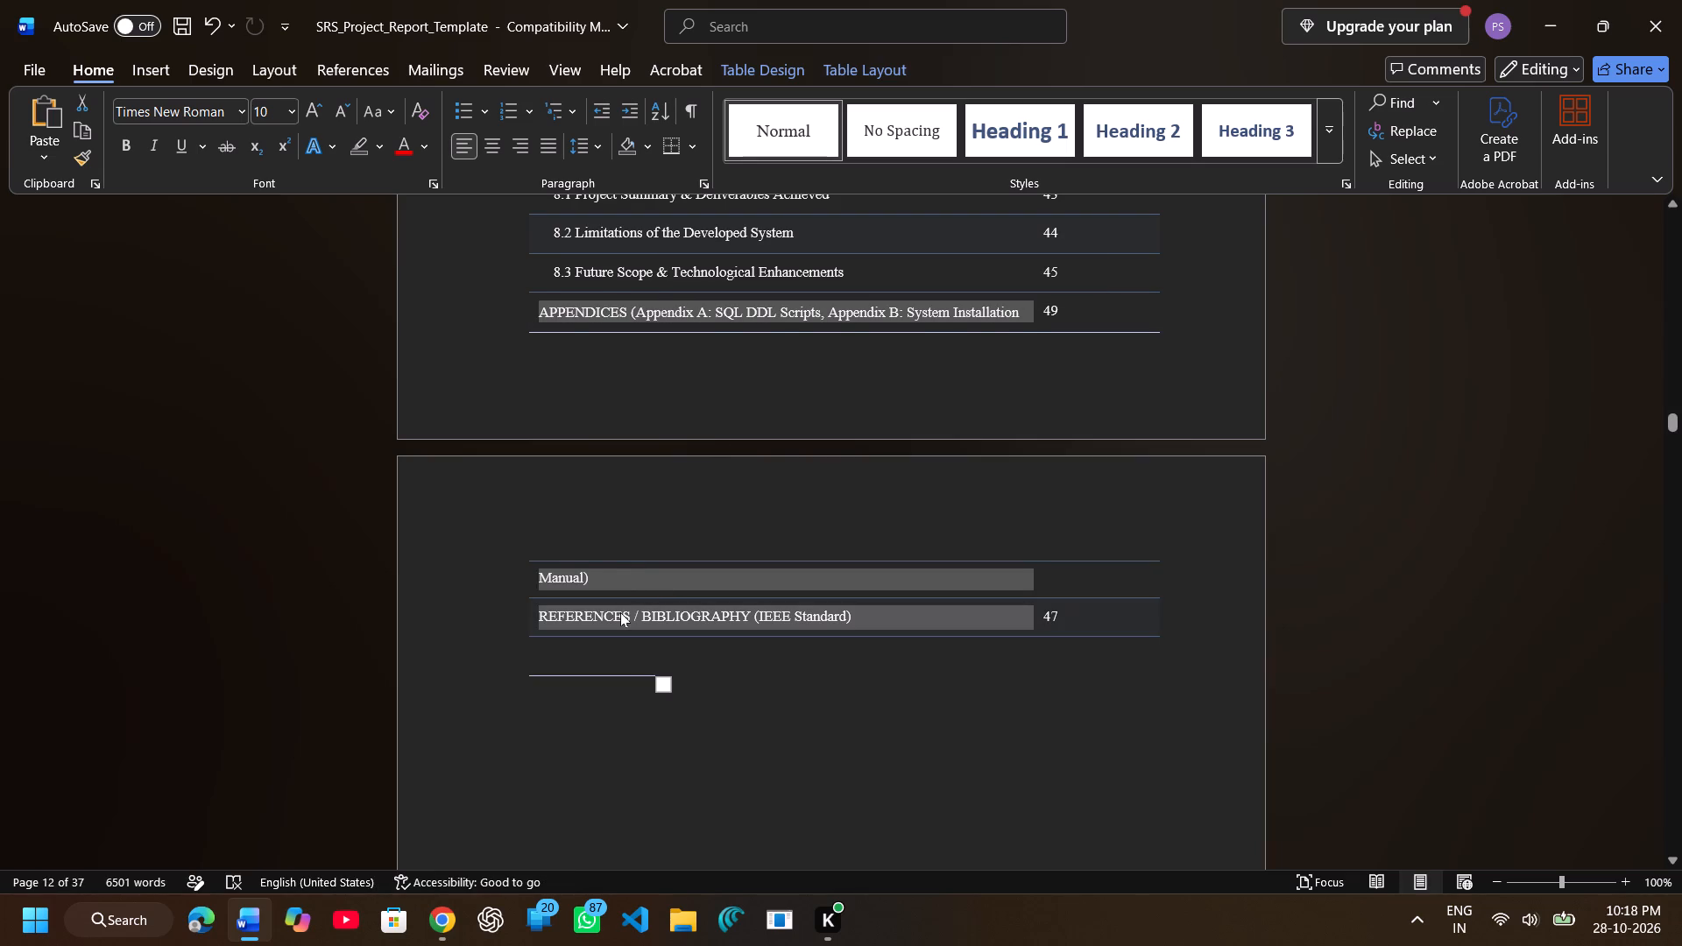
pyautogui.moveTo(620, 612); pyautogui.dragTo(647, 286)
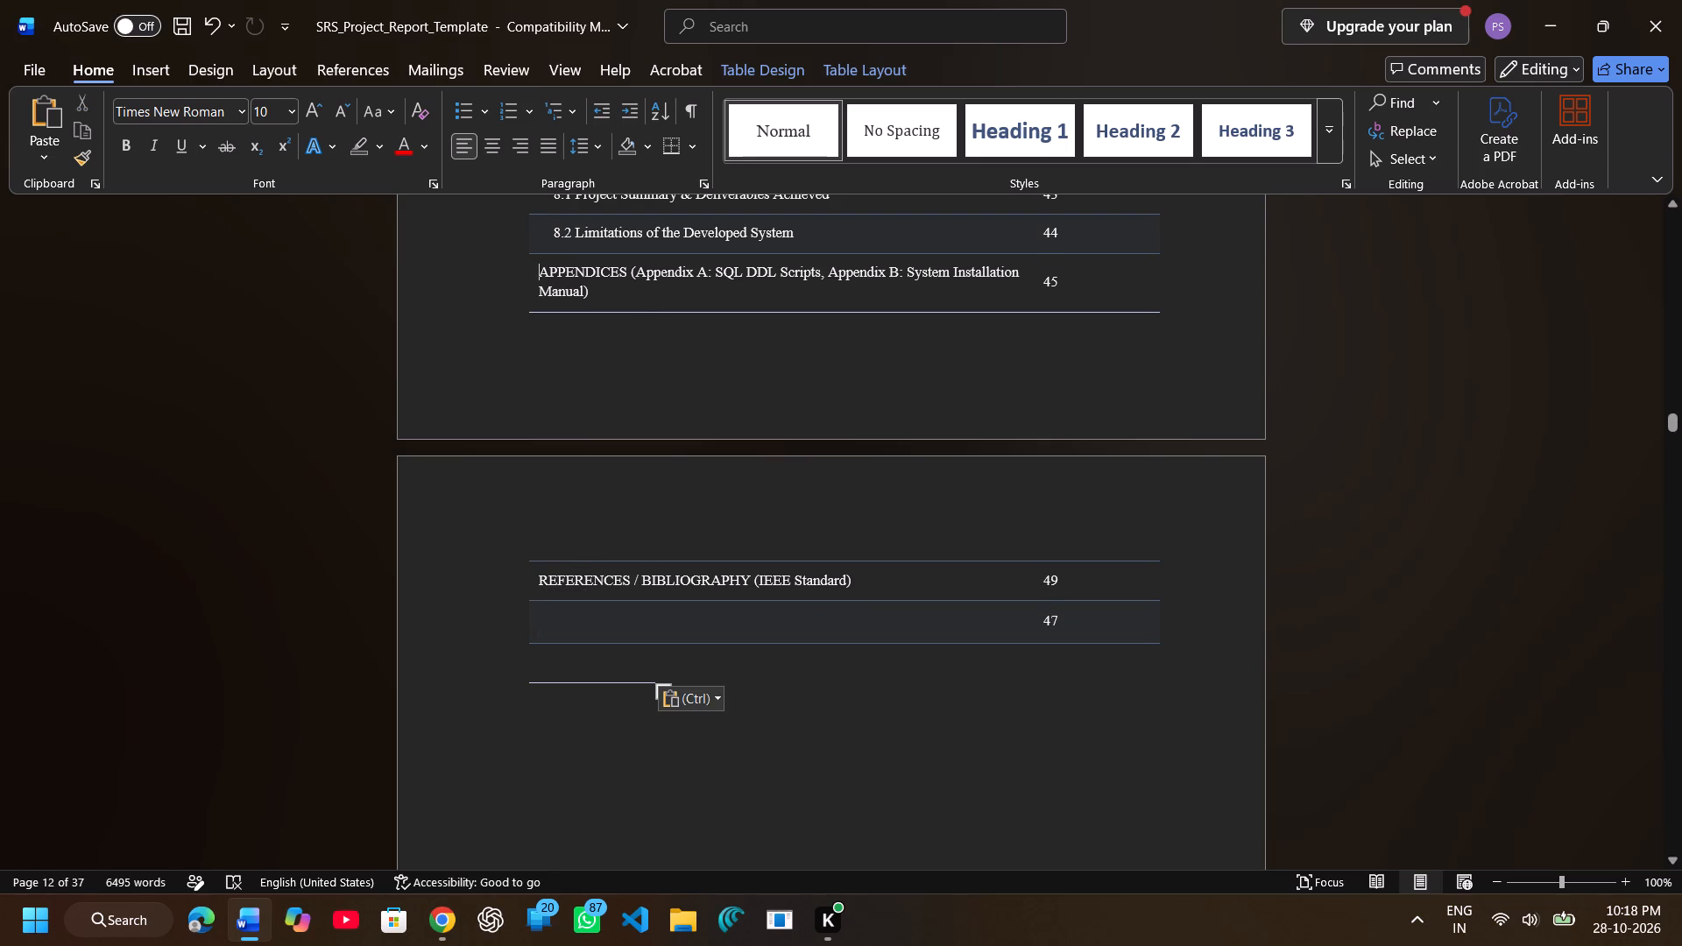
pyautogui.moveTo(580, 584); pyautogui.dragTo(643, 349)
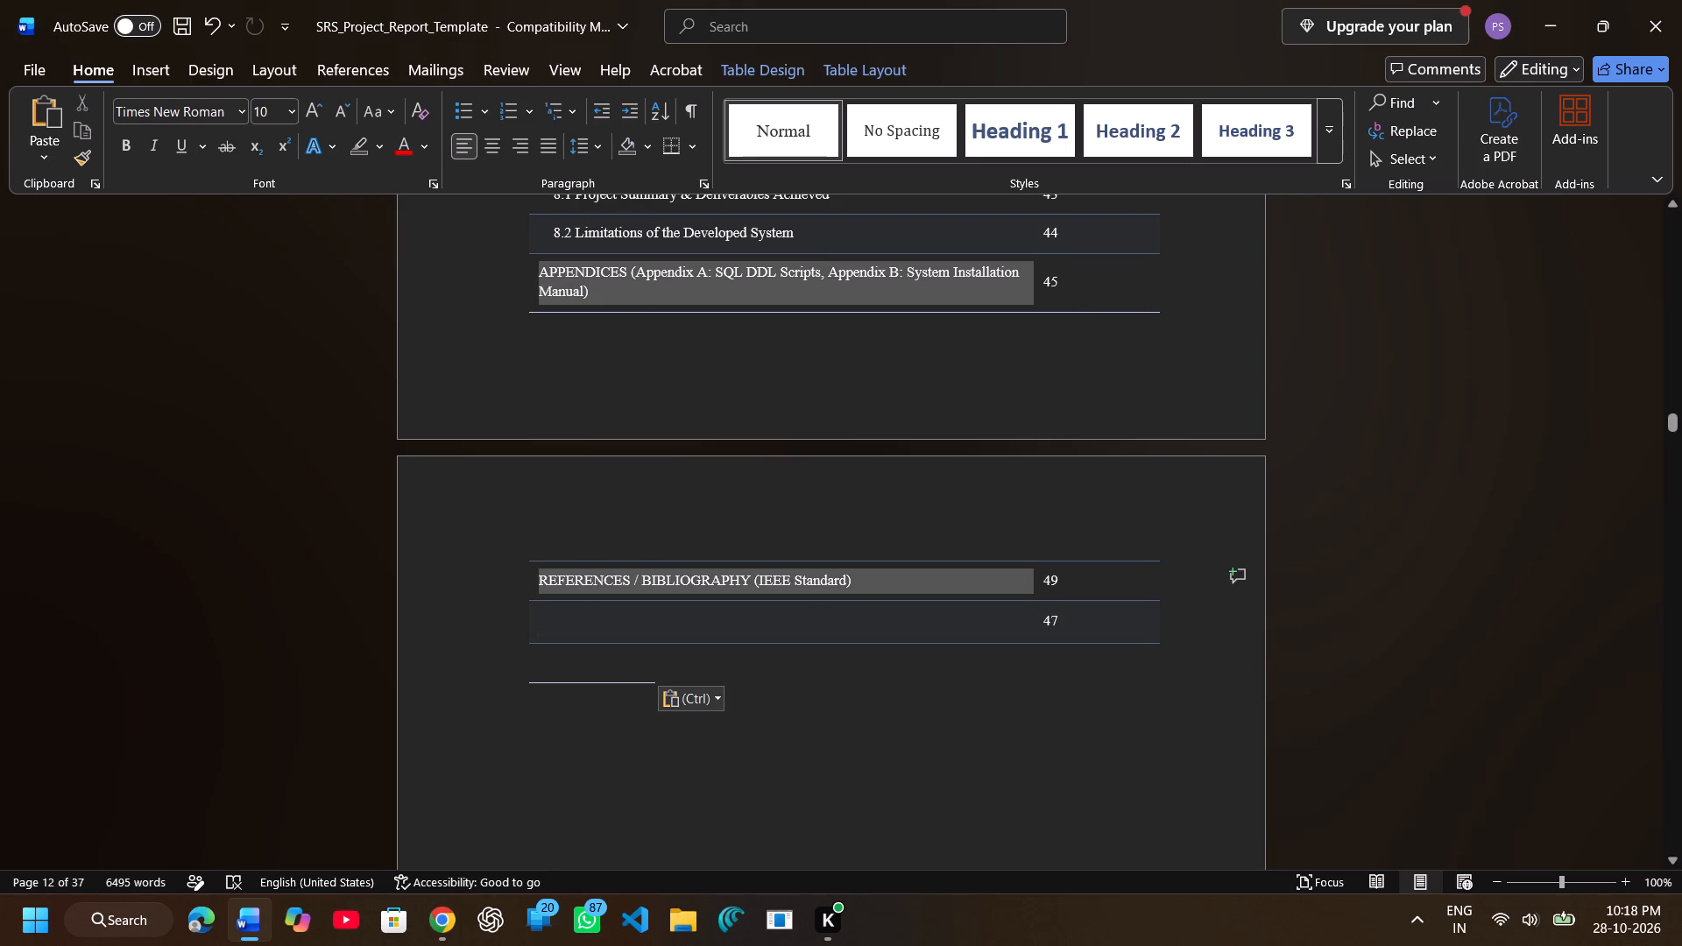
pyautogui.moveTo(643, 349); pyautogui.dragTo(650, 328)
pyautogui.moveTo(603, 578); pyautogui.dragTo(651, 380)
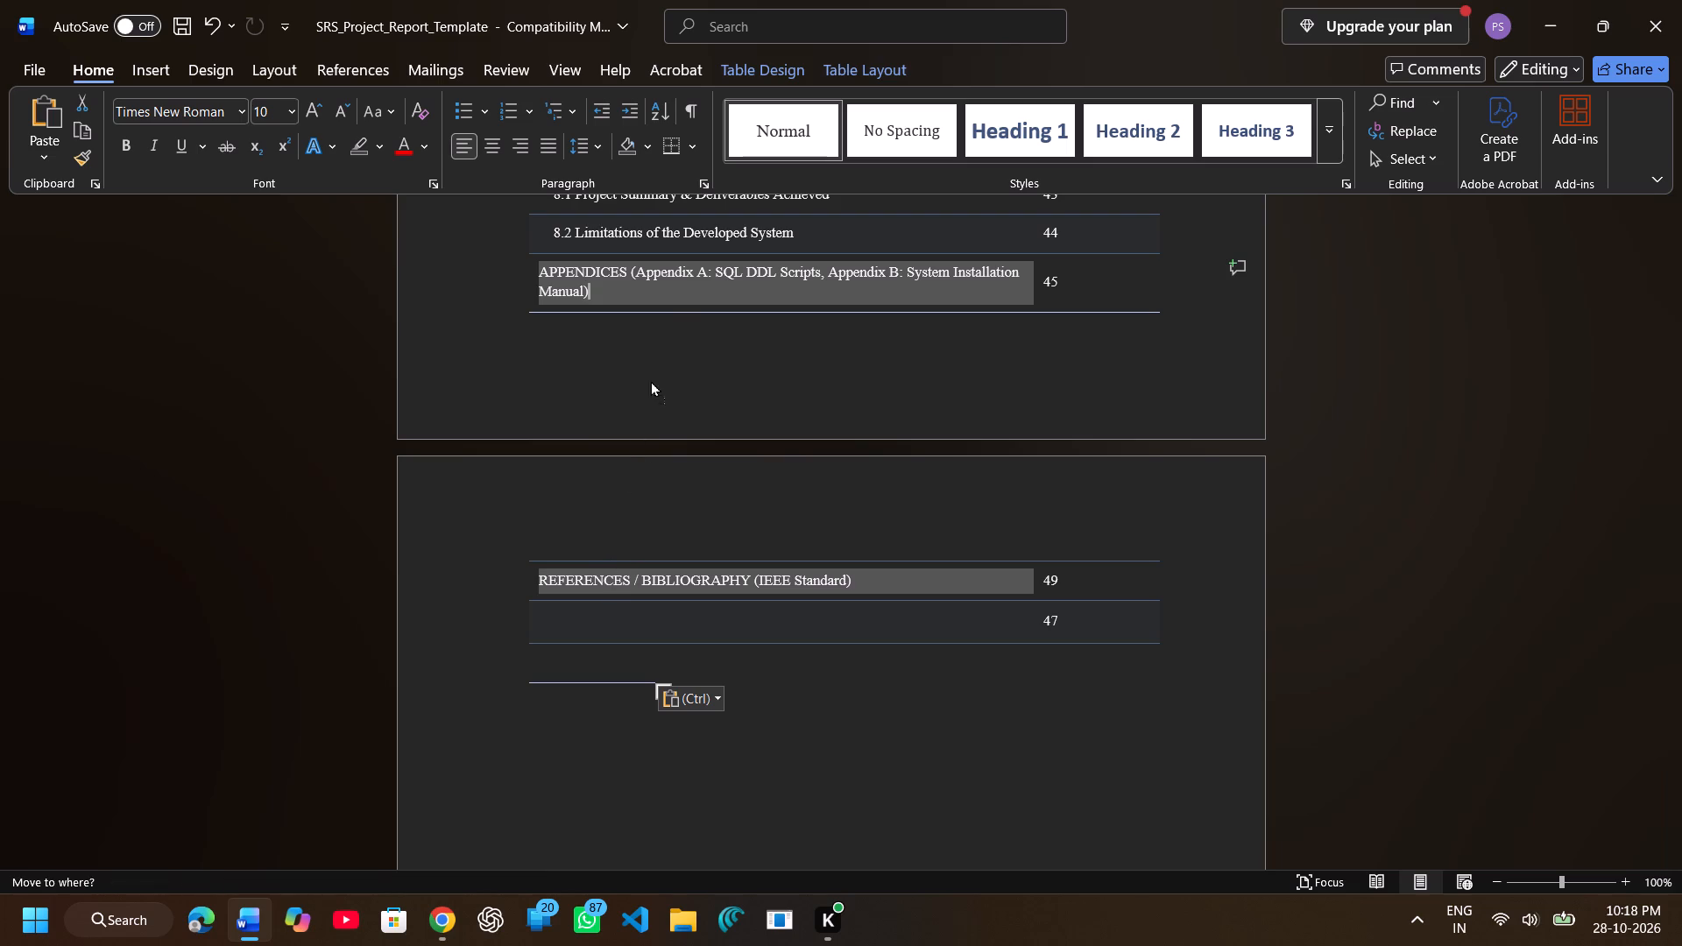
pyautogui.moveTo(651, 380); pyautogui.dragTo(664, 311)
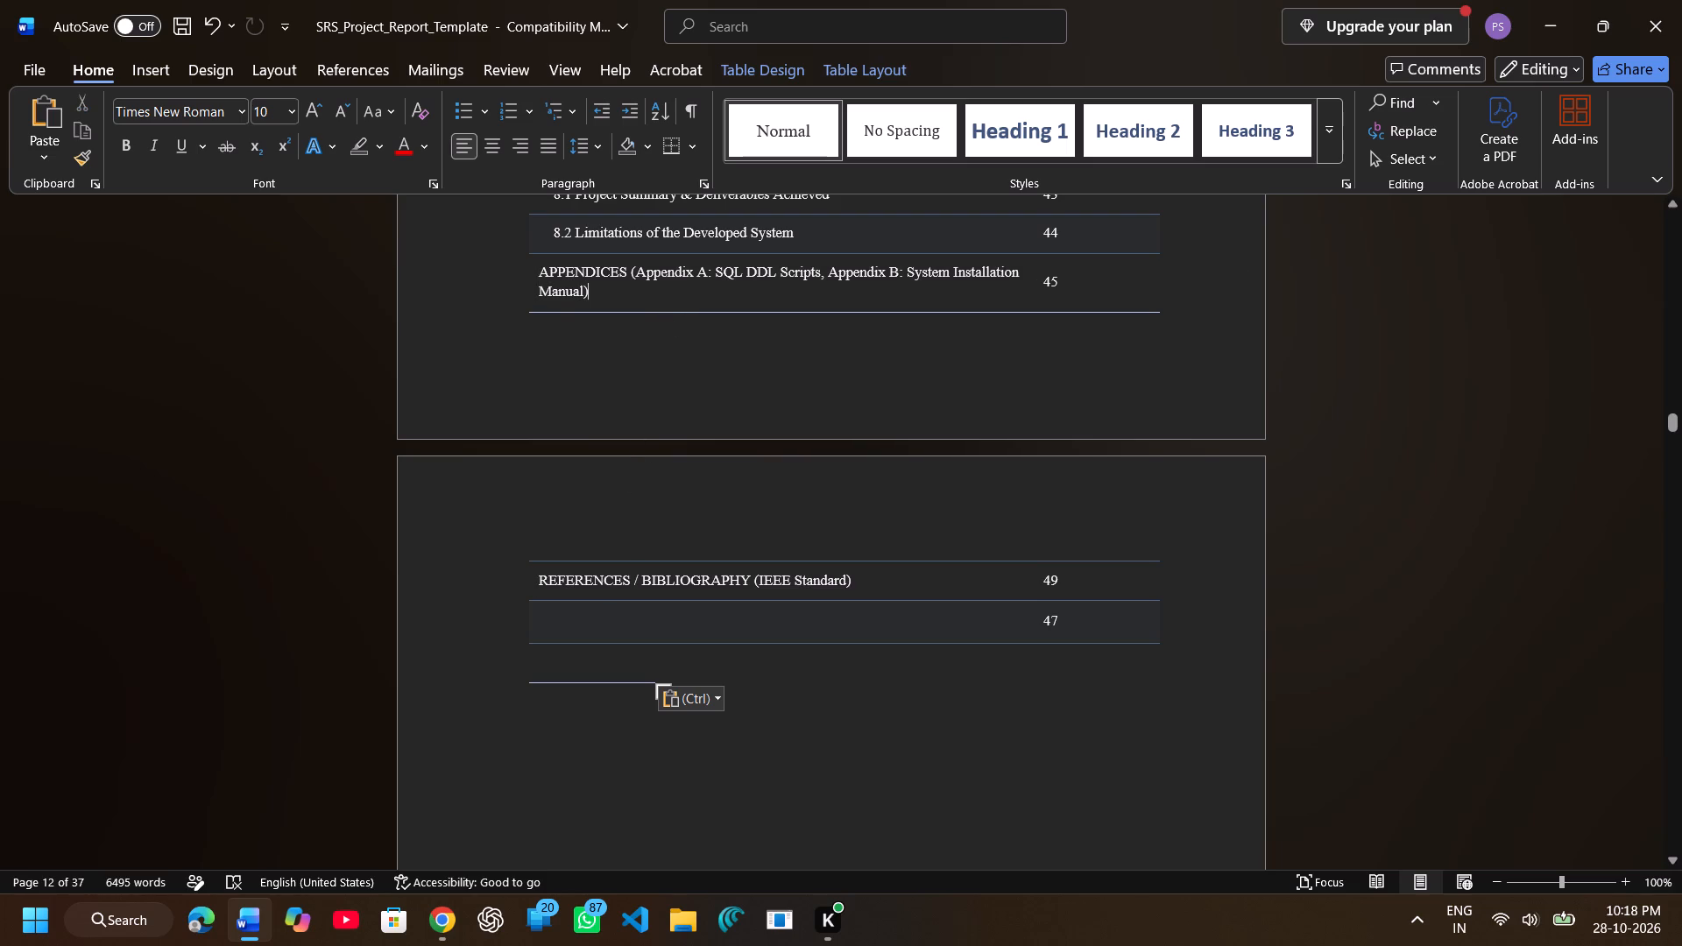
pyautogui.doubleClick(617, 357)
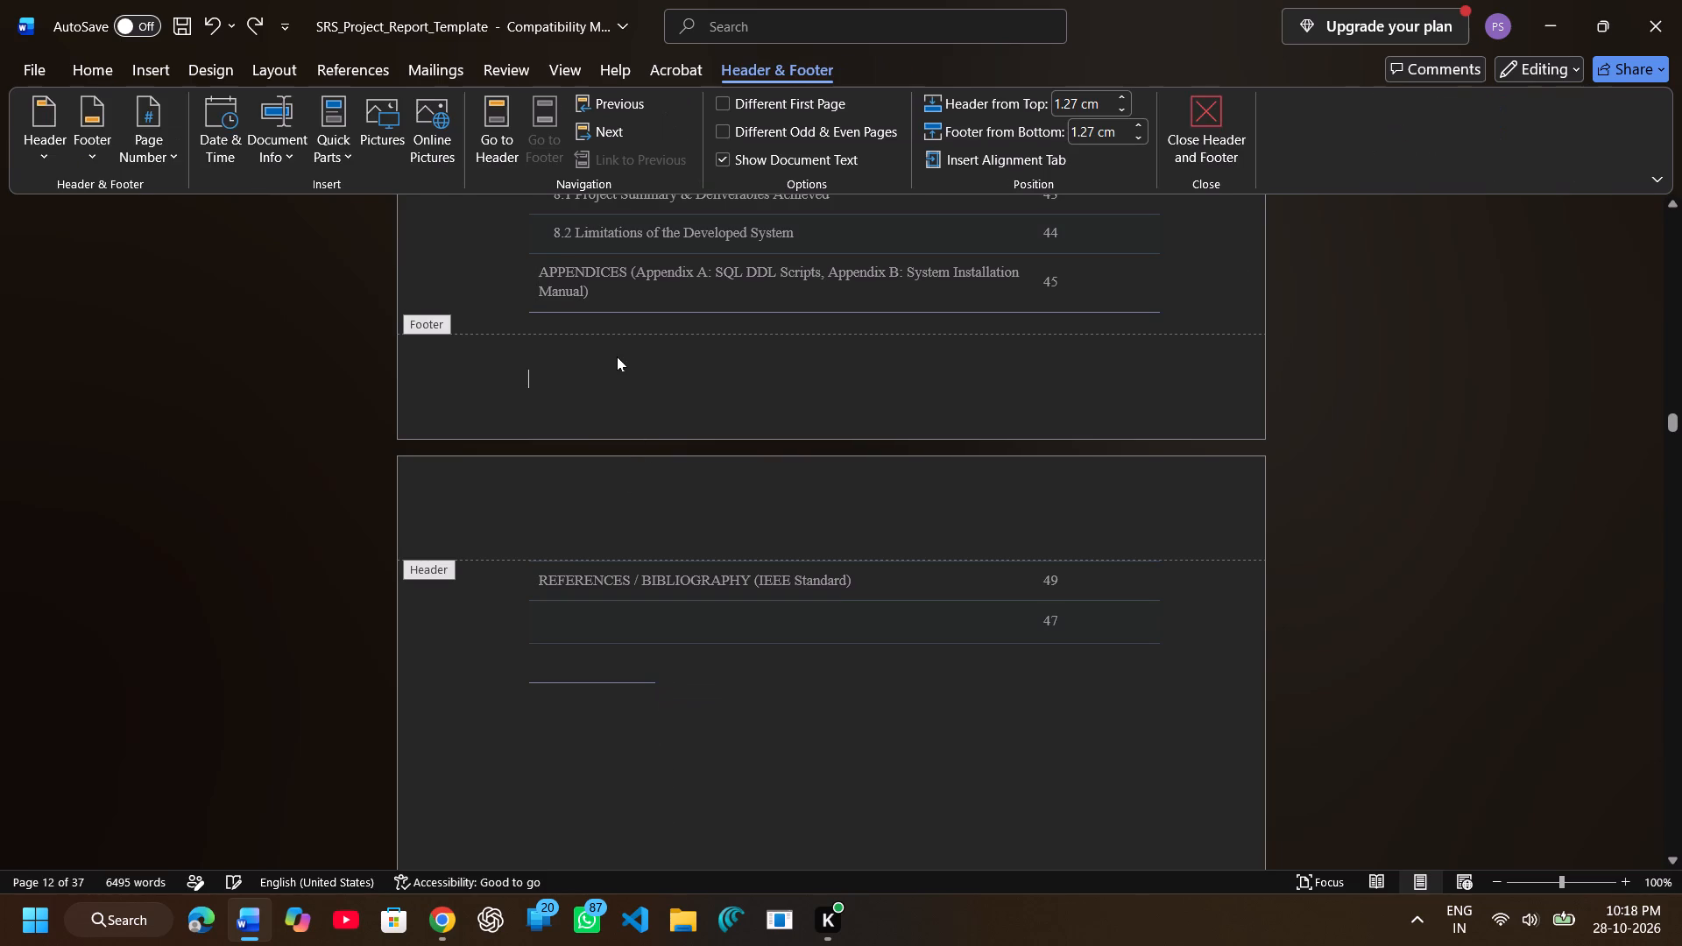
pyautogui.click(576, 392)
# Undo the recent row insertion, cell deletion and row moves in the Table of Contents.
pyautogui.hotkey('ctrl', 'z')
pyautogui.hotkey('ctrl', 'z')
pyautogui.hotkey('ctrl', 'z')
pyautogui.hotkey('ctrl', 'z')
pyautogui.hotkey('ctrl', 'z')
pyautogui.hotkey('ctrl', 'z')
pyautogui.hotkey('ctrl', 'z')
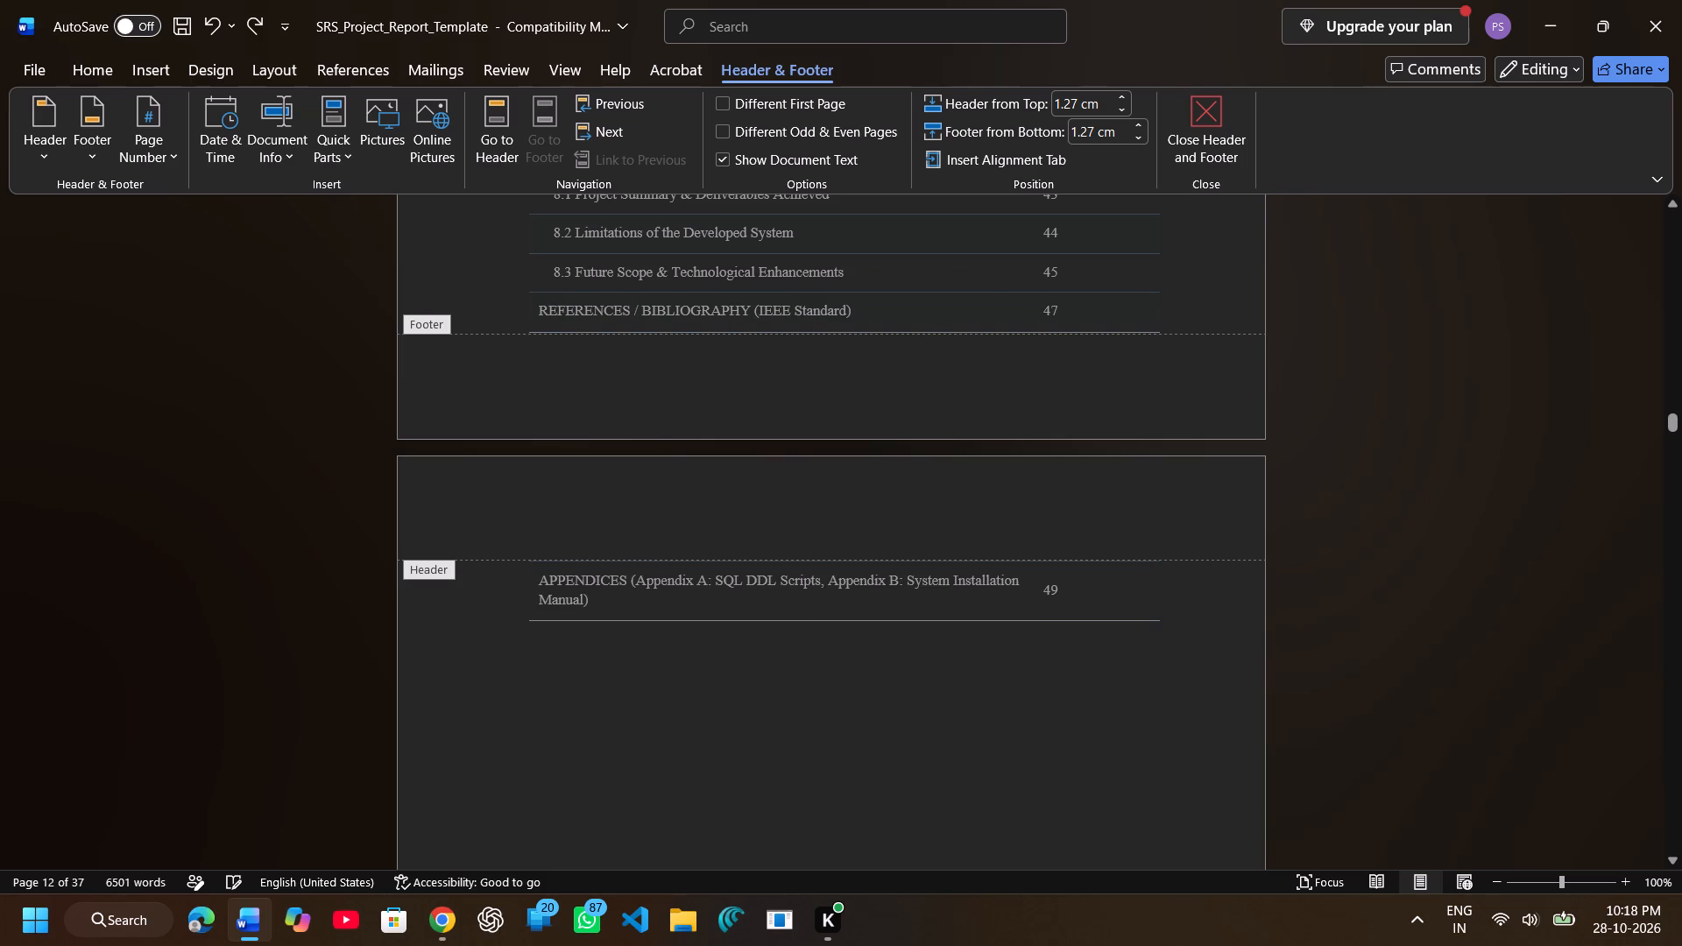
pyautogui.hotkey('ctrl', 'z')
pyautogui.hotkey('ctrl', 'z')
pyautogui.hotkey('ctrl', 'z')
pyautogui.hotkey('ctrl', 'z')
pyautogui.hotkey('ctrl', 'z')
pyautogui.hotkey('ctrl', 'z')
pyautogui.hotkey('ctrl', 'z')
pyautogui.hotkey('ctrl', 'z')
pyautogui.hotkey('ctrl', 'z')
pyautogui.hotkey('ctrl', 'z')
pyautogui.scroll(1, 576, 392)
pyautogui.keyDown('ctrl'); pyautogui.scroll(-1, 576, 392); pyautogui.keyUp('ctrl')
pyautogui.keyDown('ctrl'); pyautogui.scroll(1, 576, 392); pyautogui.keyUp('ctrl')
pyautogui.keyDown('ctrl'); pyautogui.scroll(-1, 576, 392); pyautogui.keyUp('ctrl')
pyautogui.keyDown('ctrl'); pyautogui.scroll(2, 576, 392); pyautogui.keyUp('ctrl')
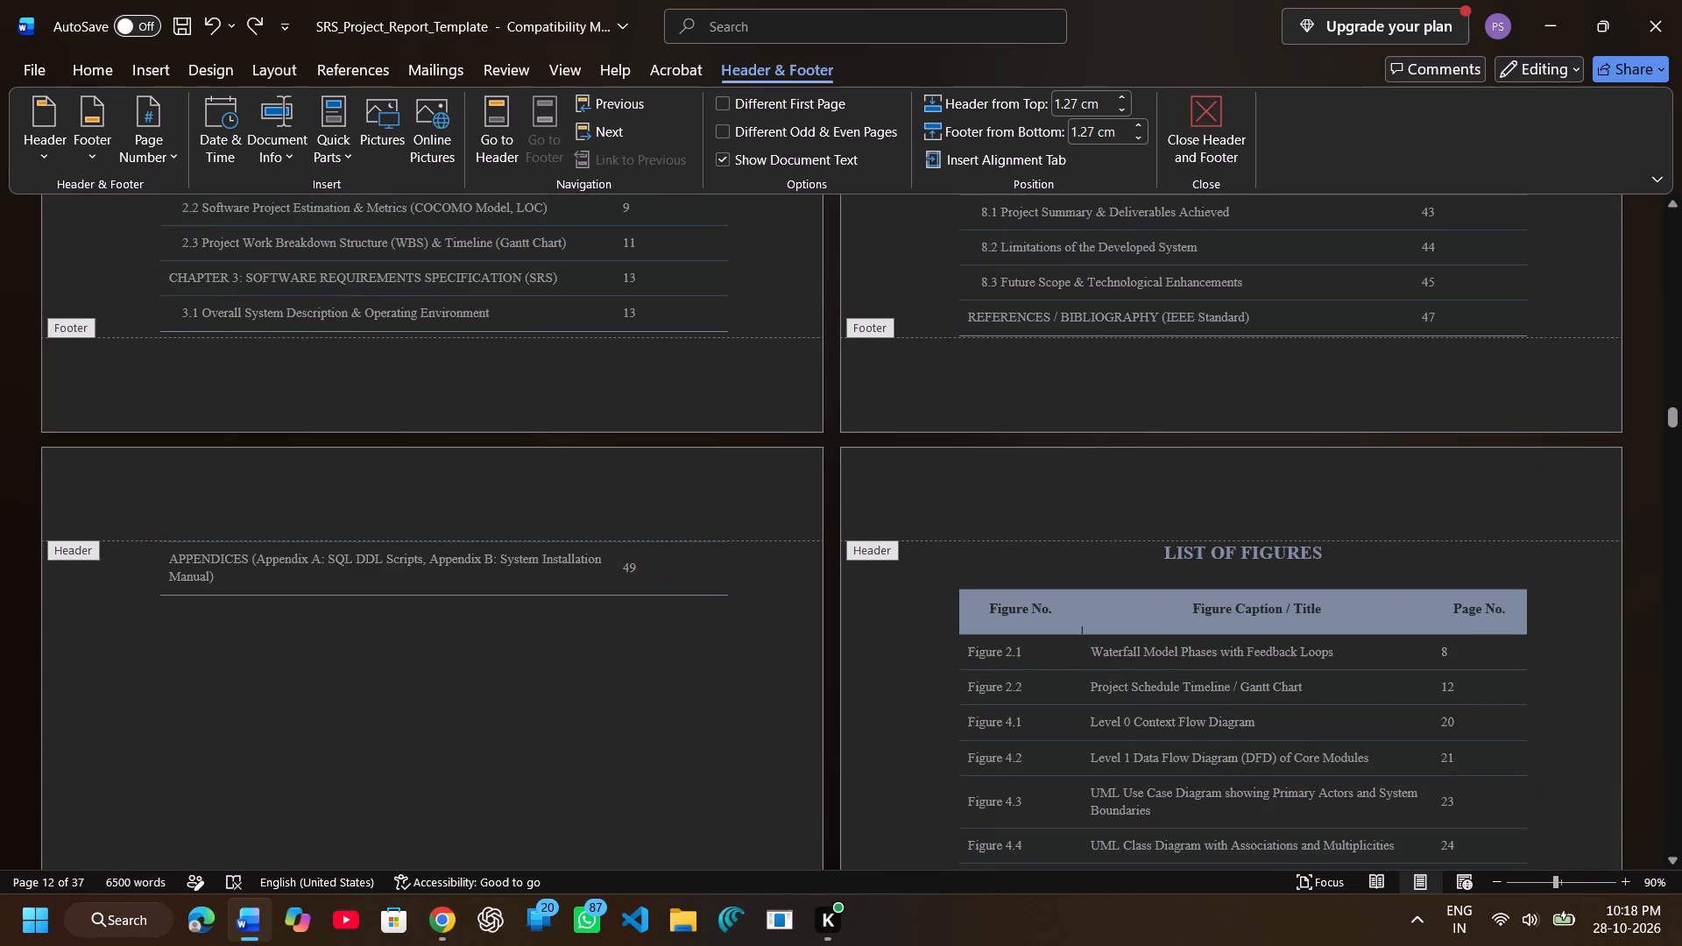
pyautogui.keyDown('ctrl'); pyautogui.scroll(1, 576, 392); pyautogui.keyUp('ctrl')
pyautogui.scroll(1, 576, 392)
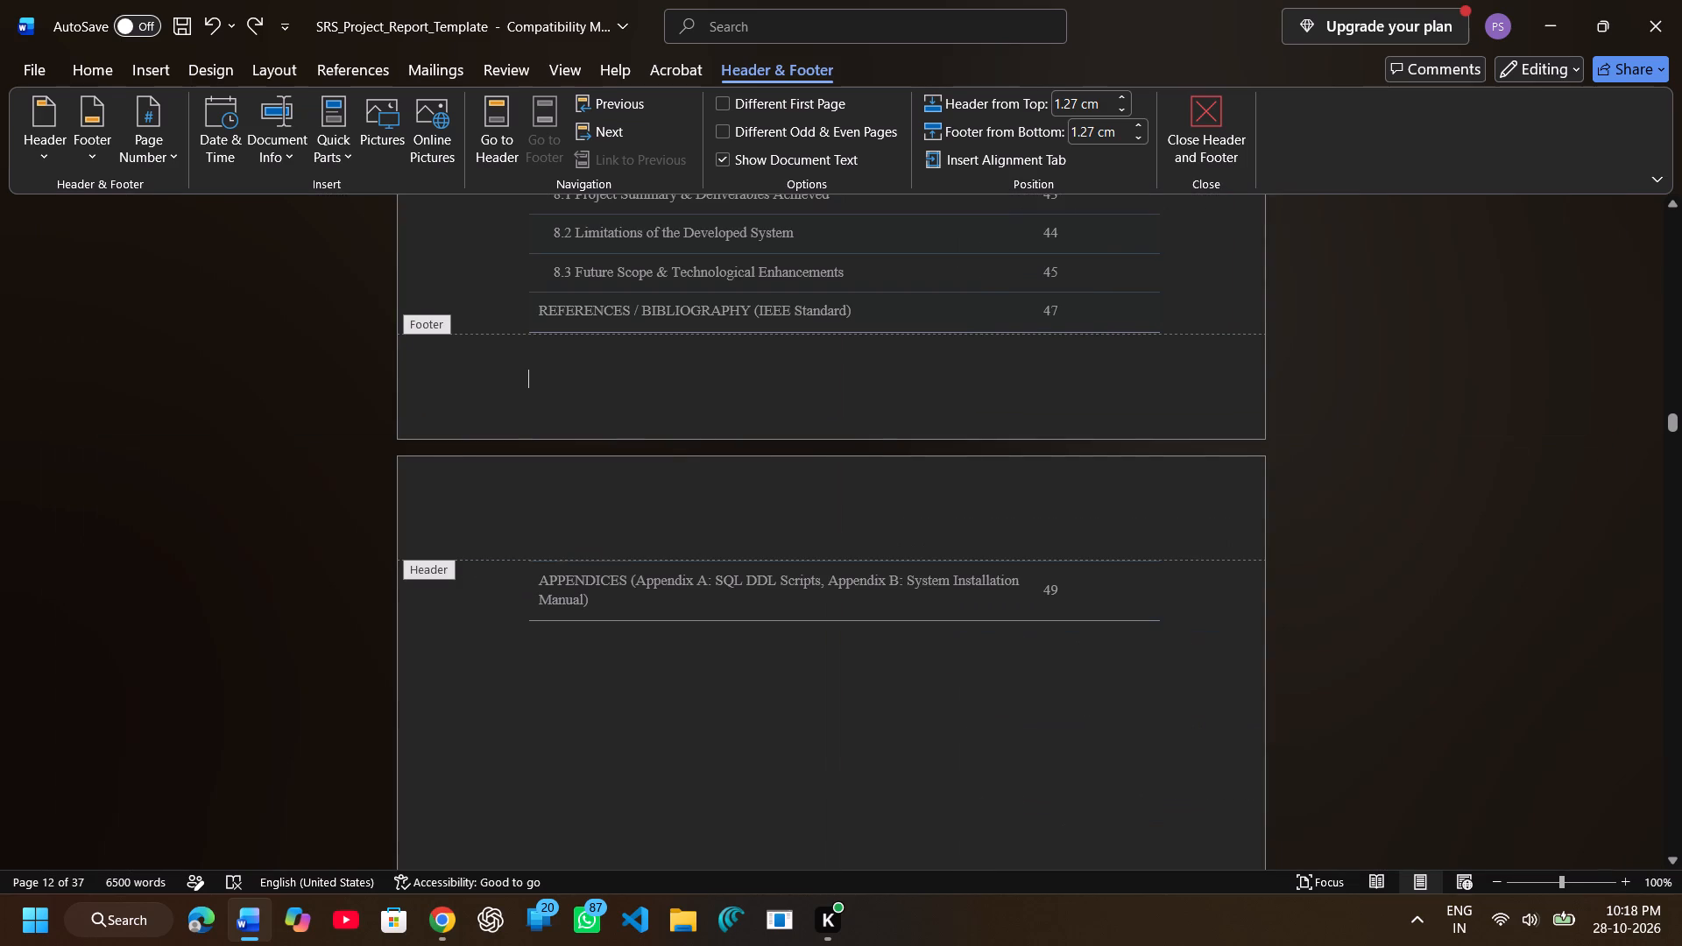
# Redo one undone edit to the registration number placeholder in the Examination Approval Certificate.
pyautogui.scroll(7, 576, 392)
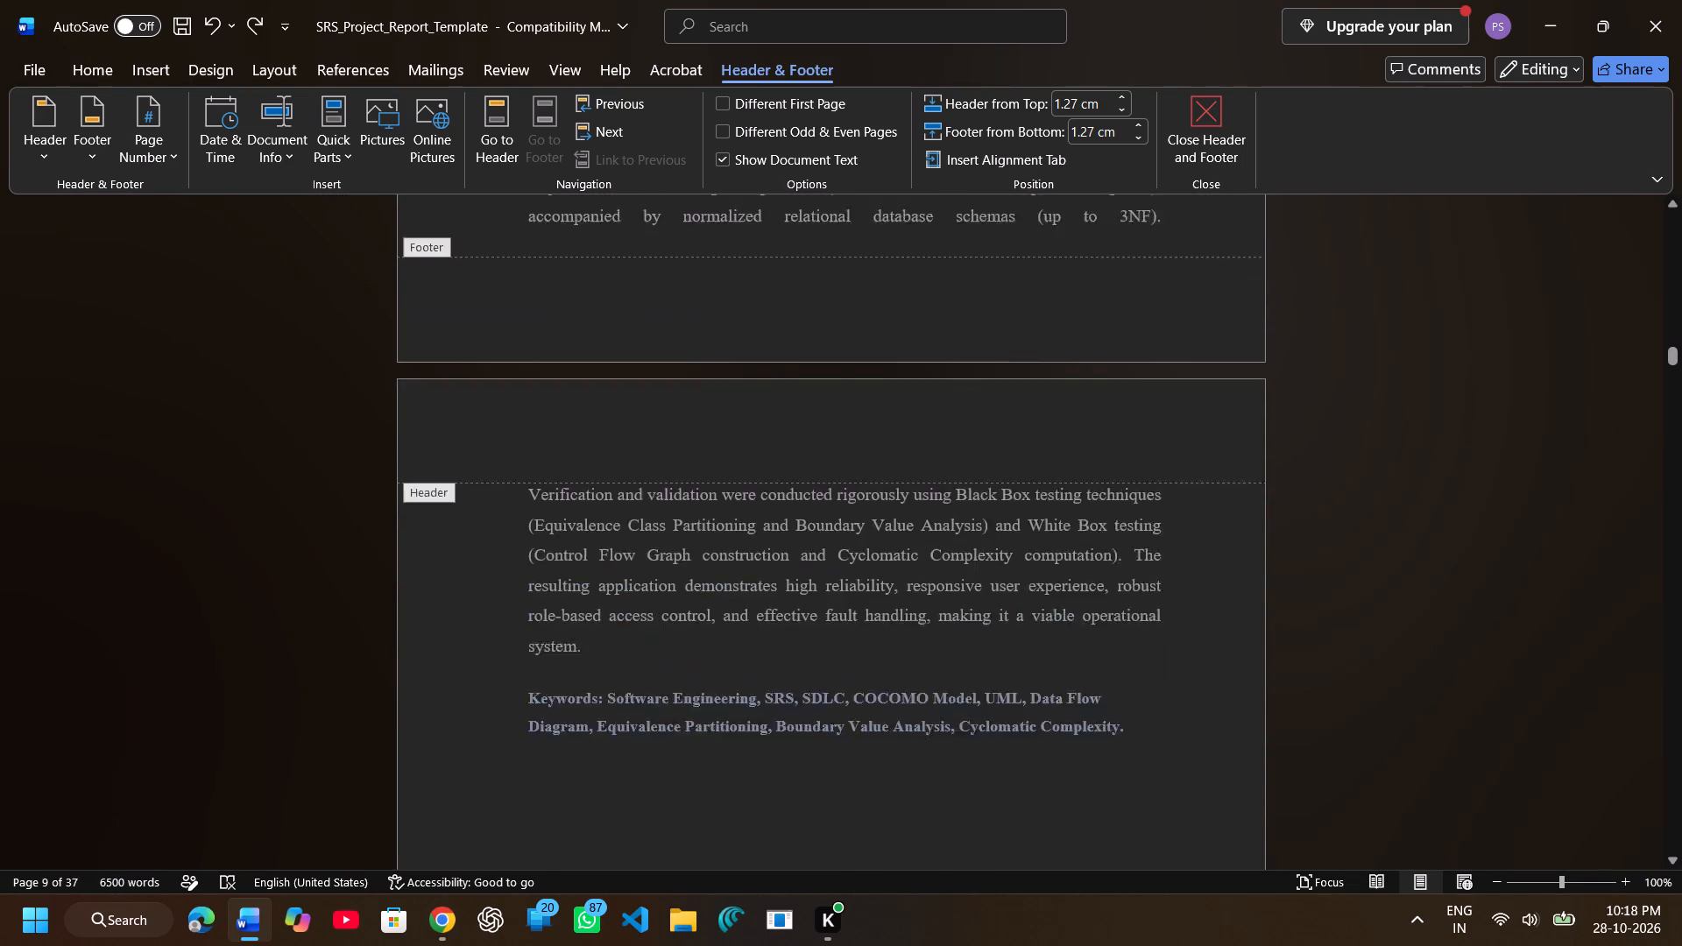
pyautogui.scroll(4, 576, 392)
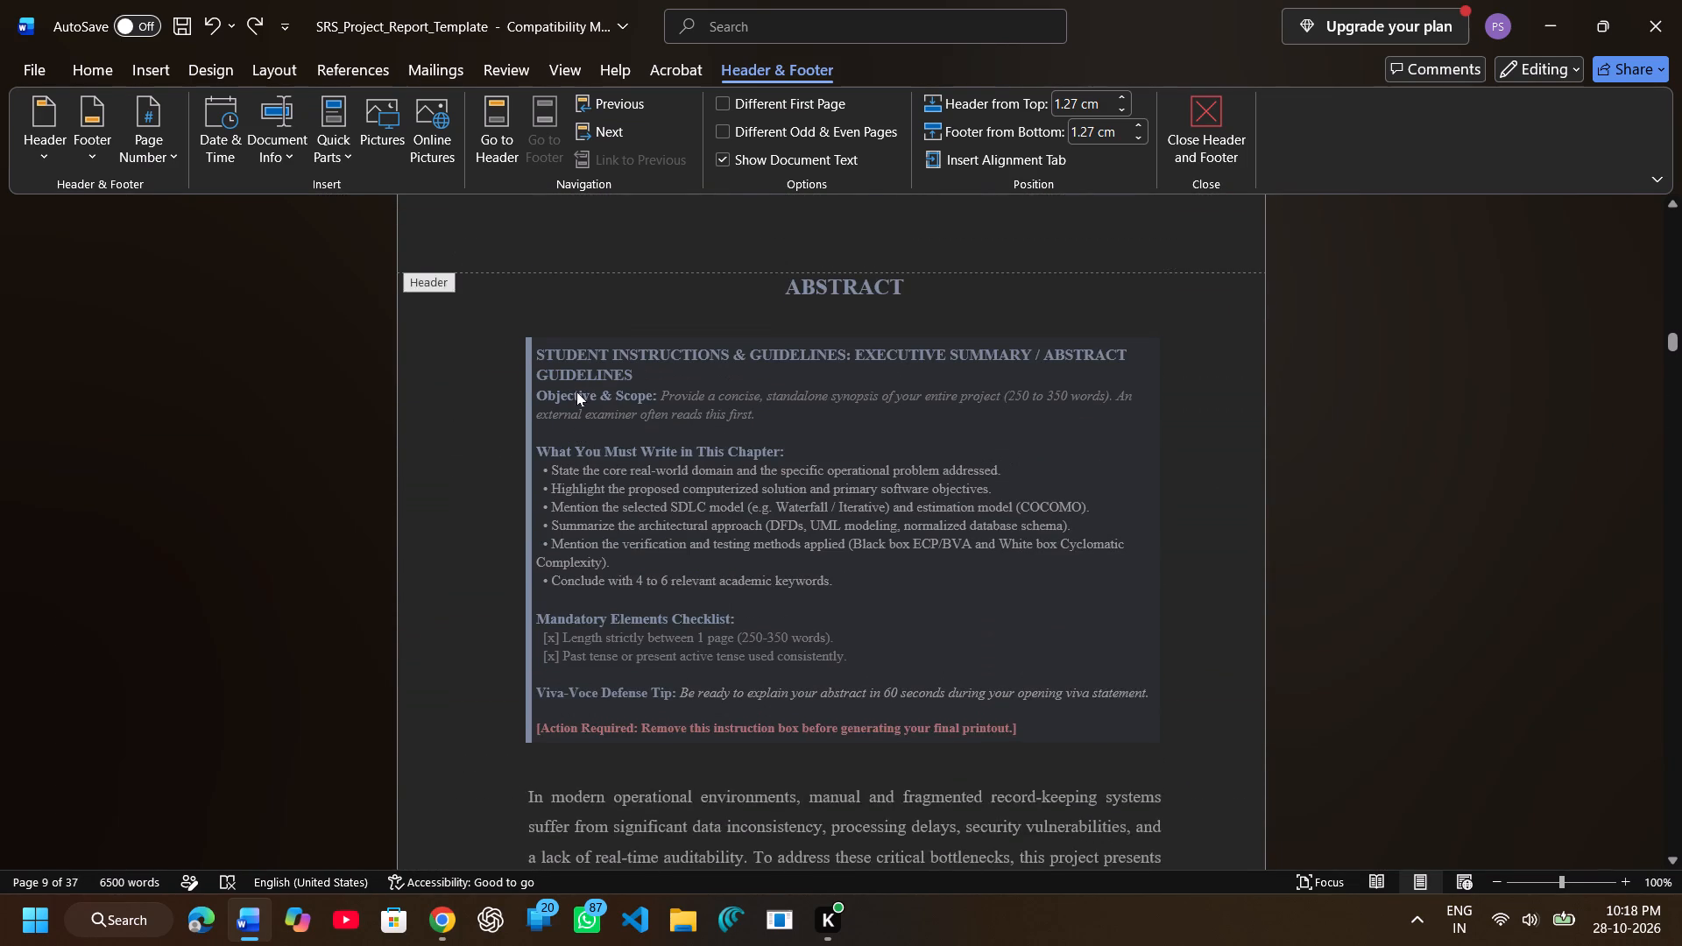
pyautogui.scroll(6, 576, 392)
pyautogui.hscroll(1, 576, 392)
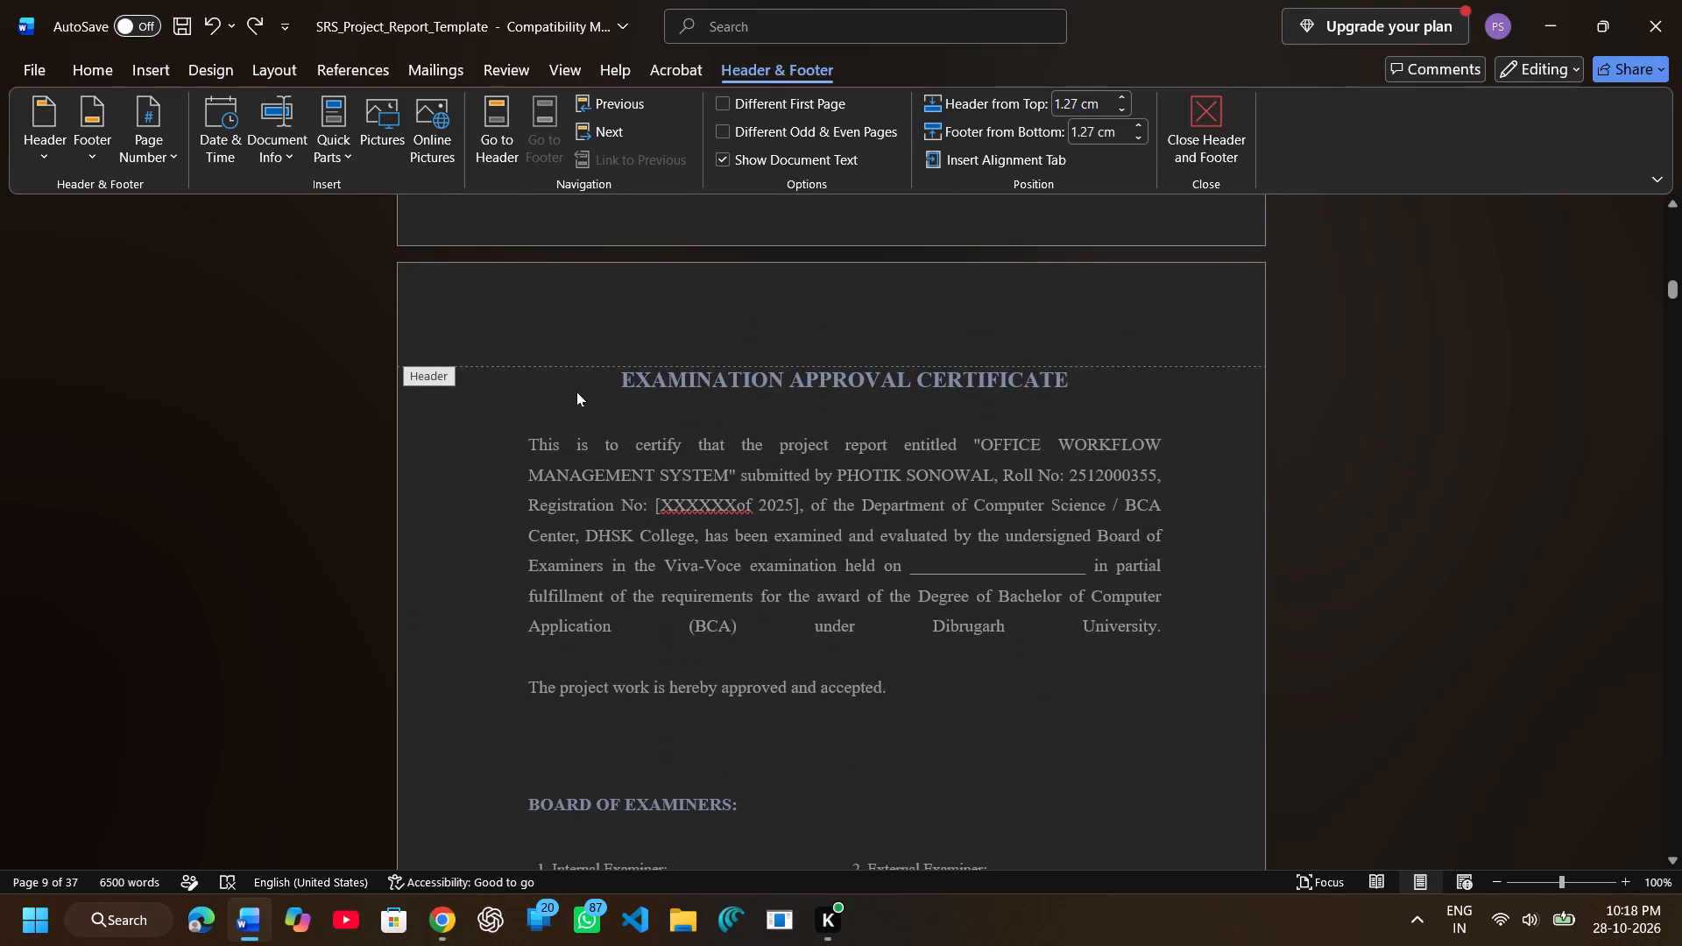
pyautogui.hscroll(1, 576, 392)
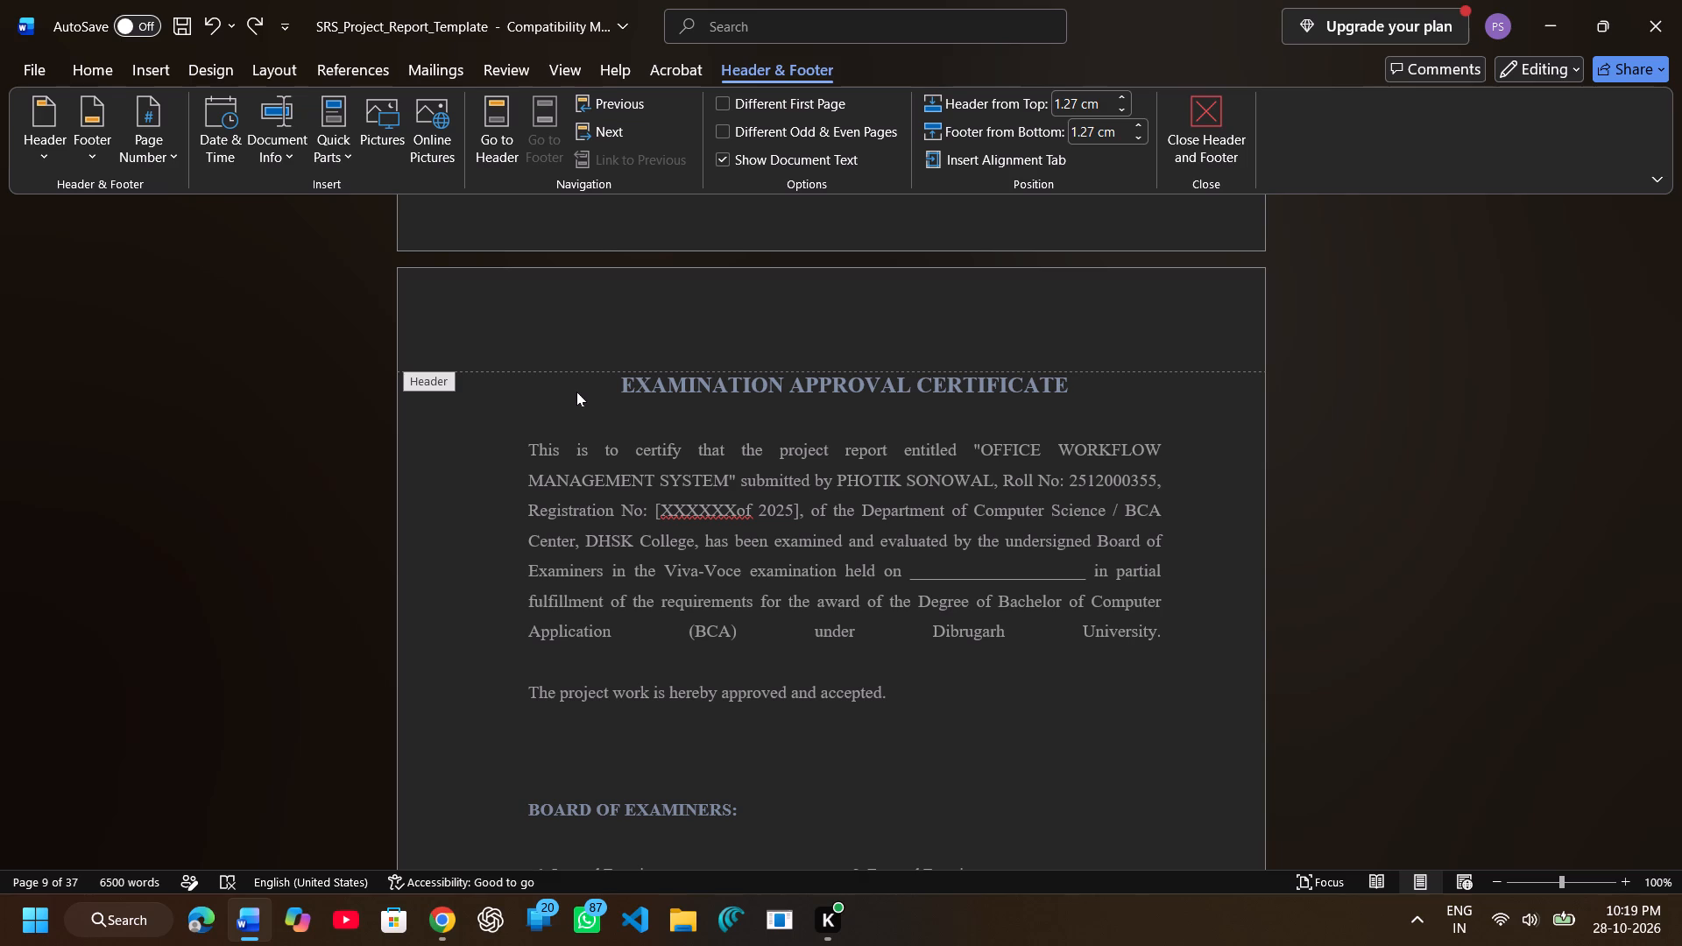
pyautogui.press('F4')
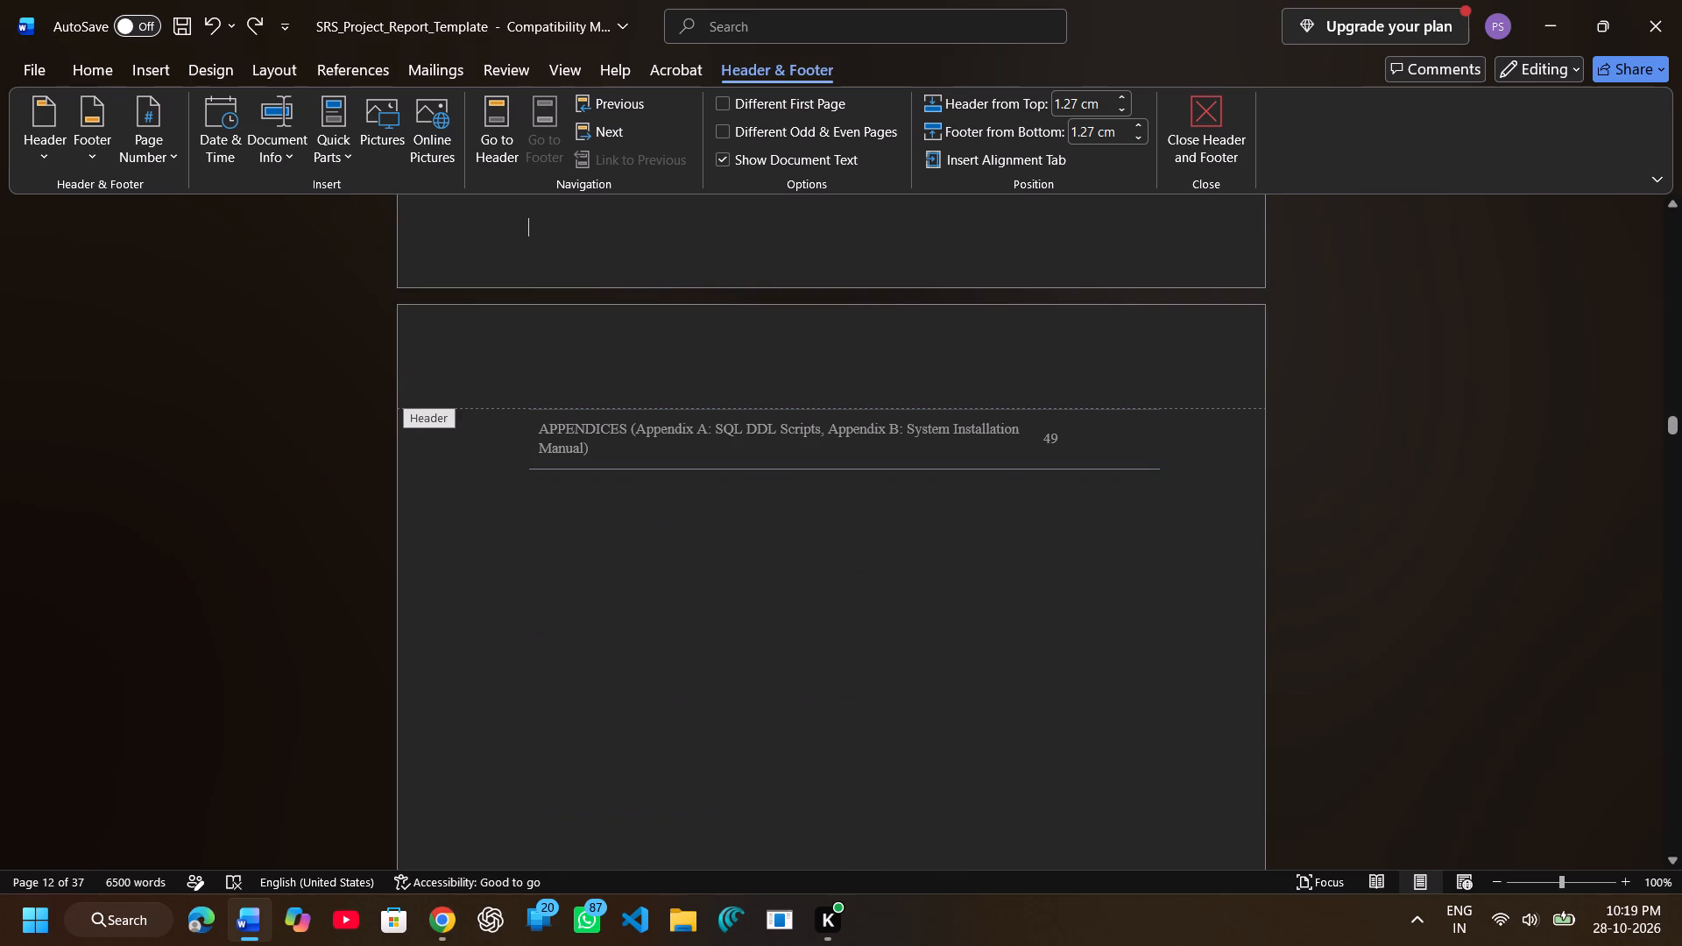
# Check the front matter from the formatting guidelines back to the supervisor's certificate, the student declaration and the Examination Approval Certificate.
pyautogui.scroll(4, 576, 392)
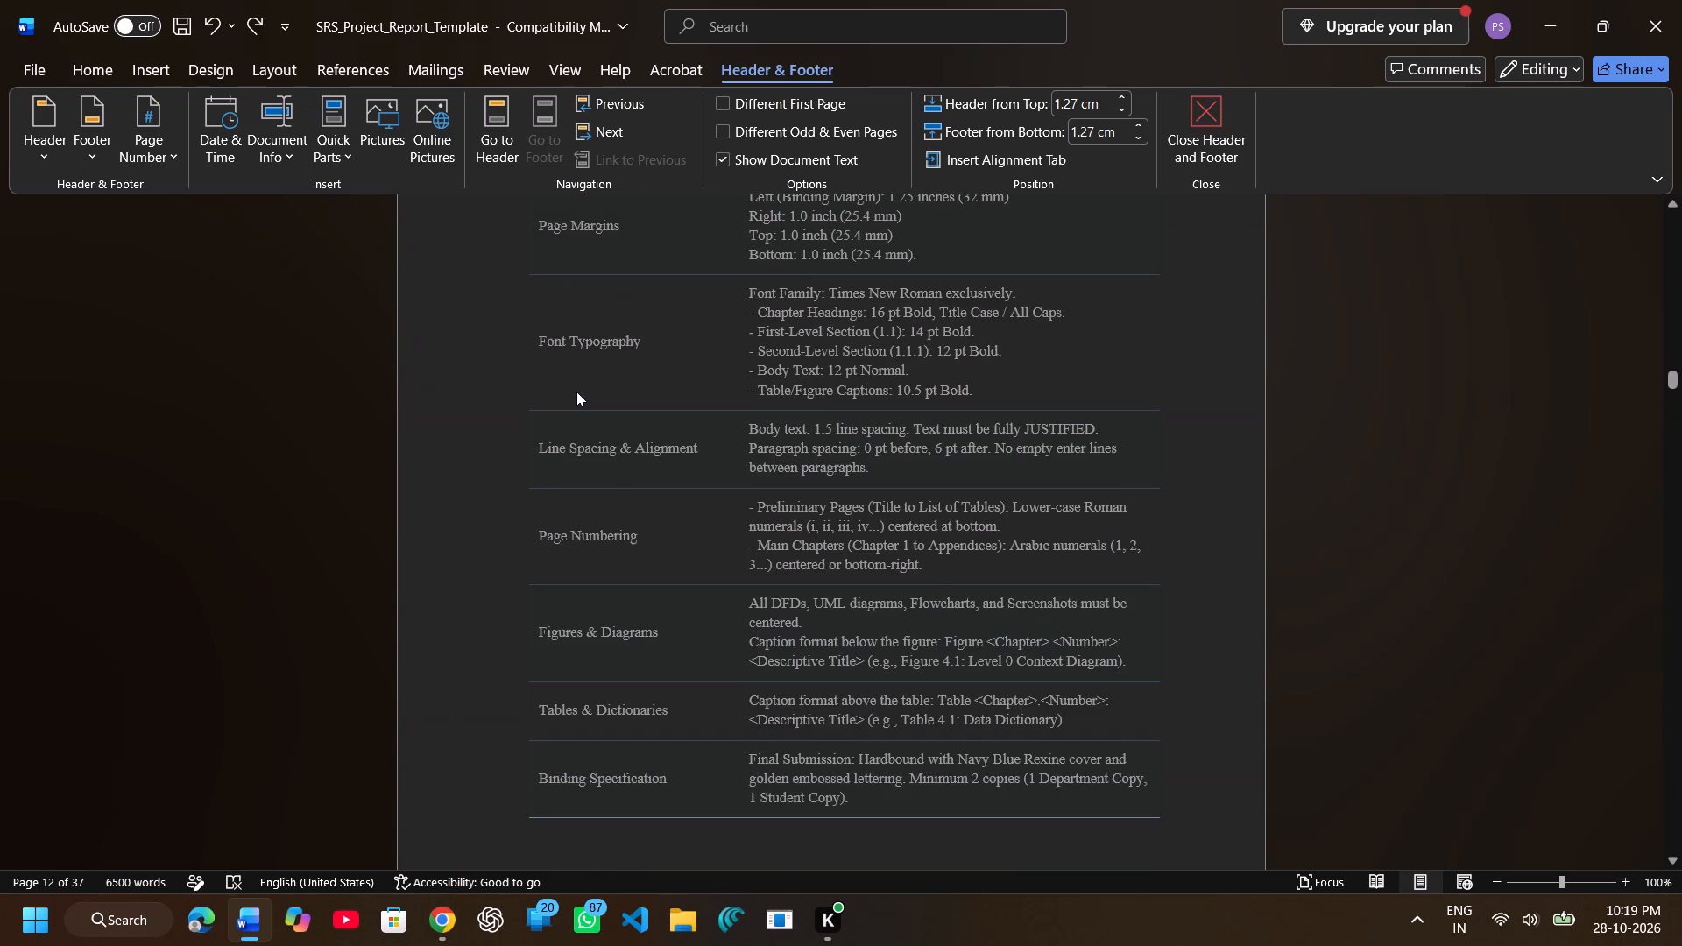
pyautogui.scroll(4, 576, 392)
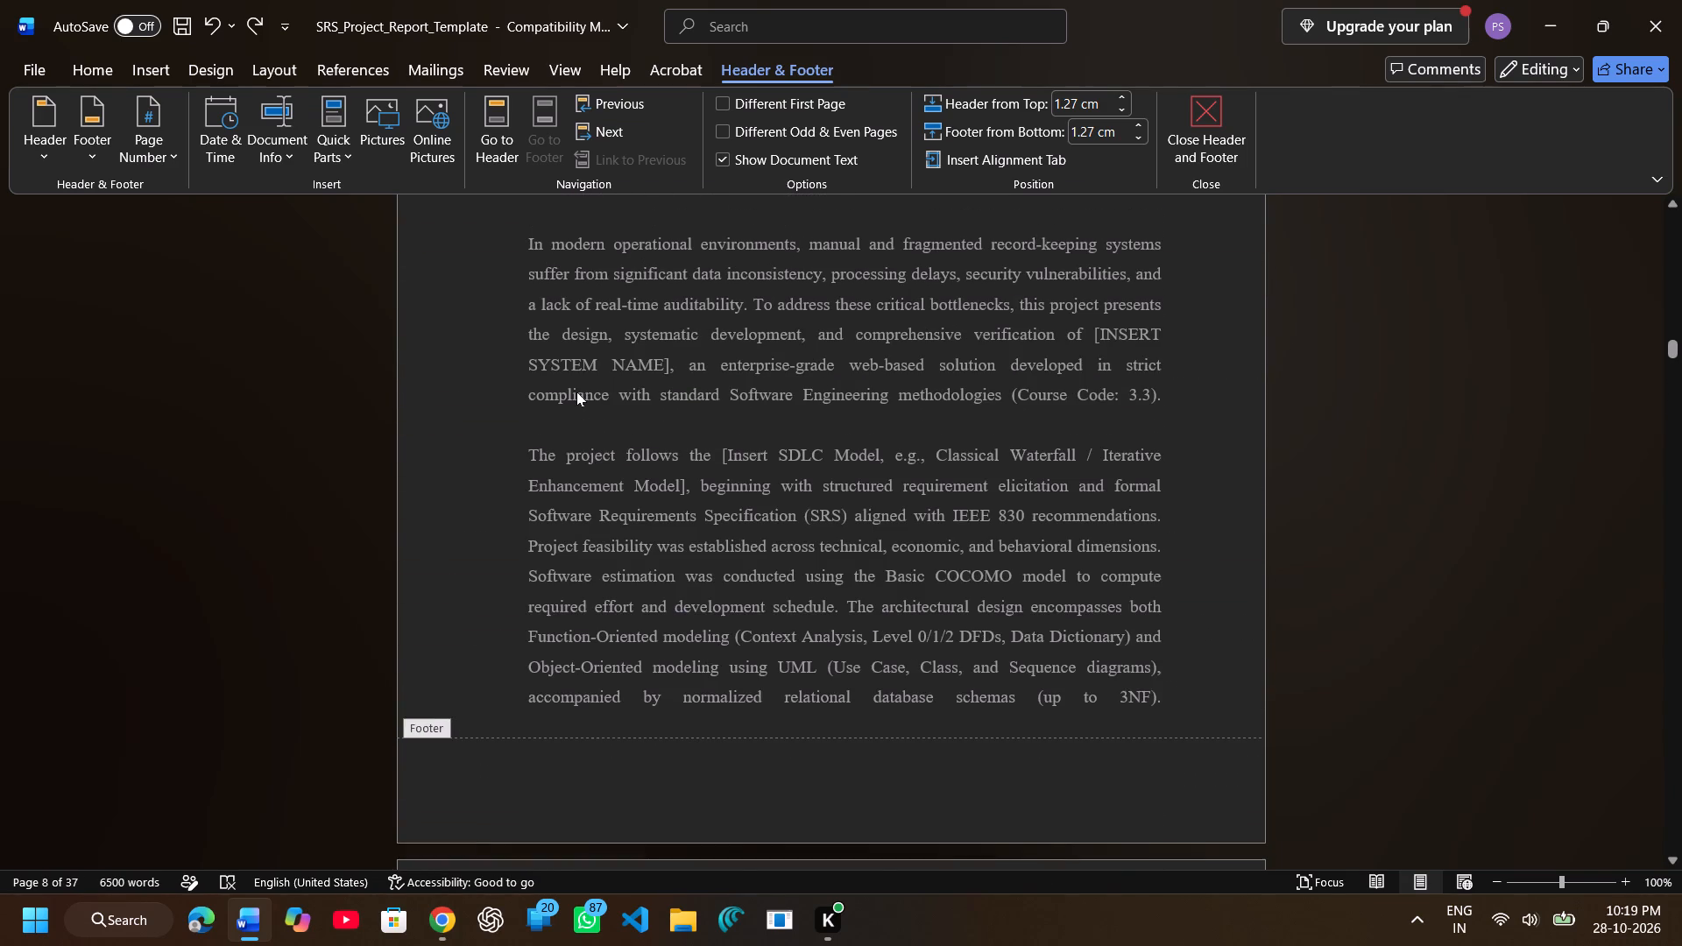
pyautogui.scroll(5, 576, 392)
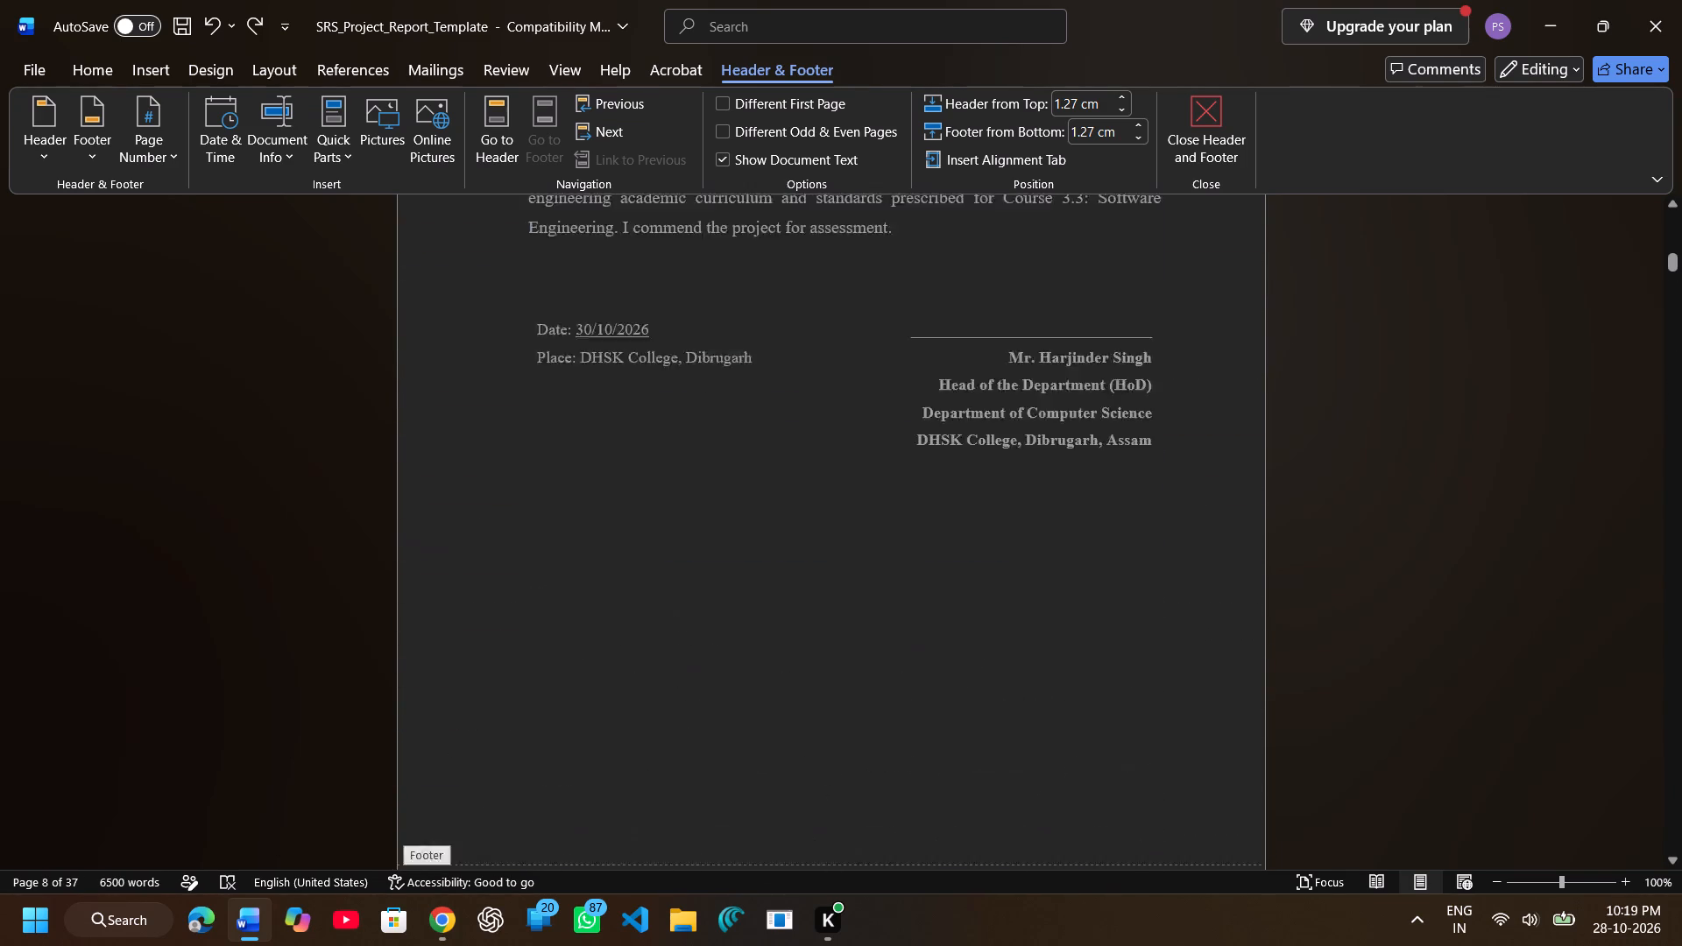
pyautogui.scroll(1, 576, 392)
pyautogui.scroll(-5, 576, 392)
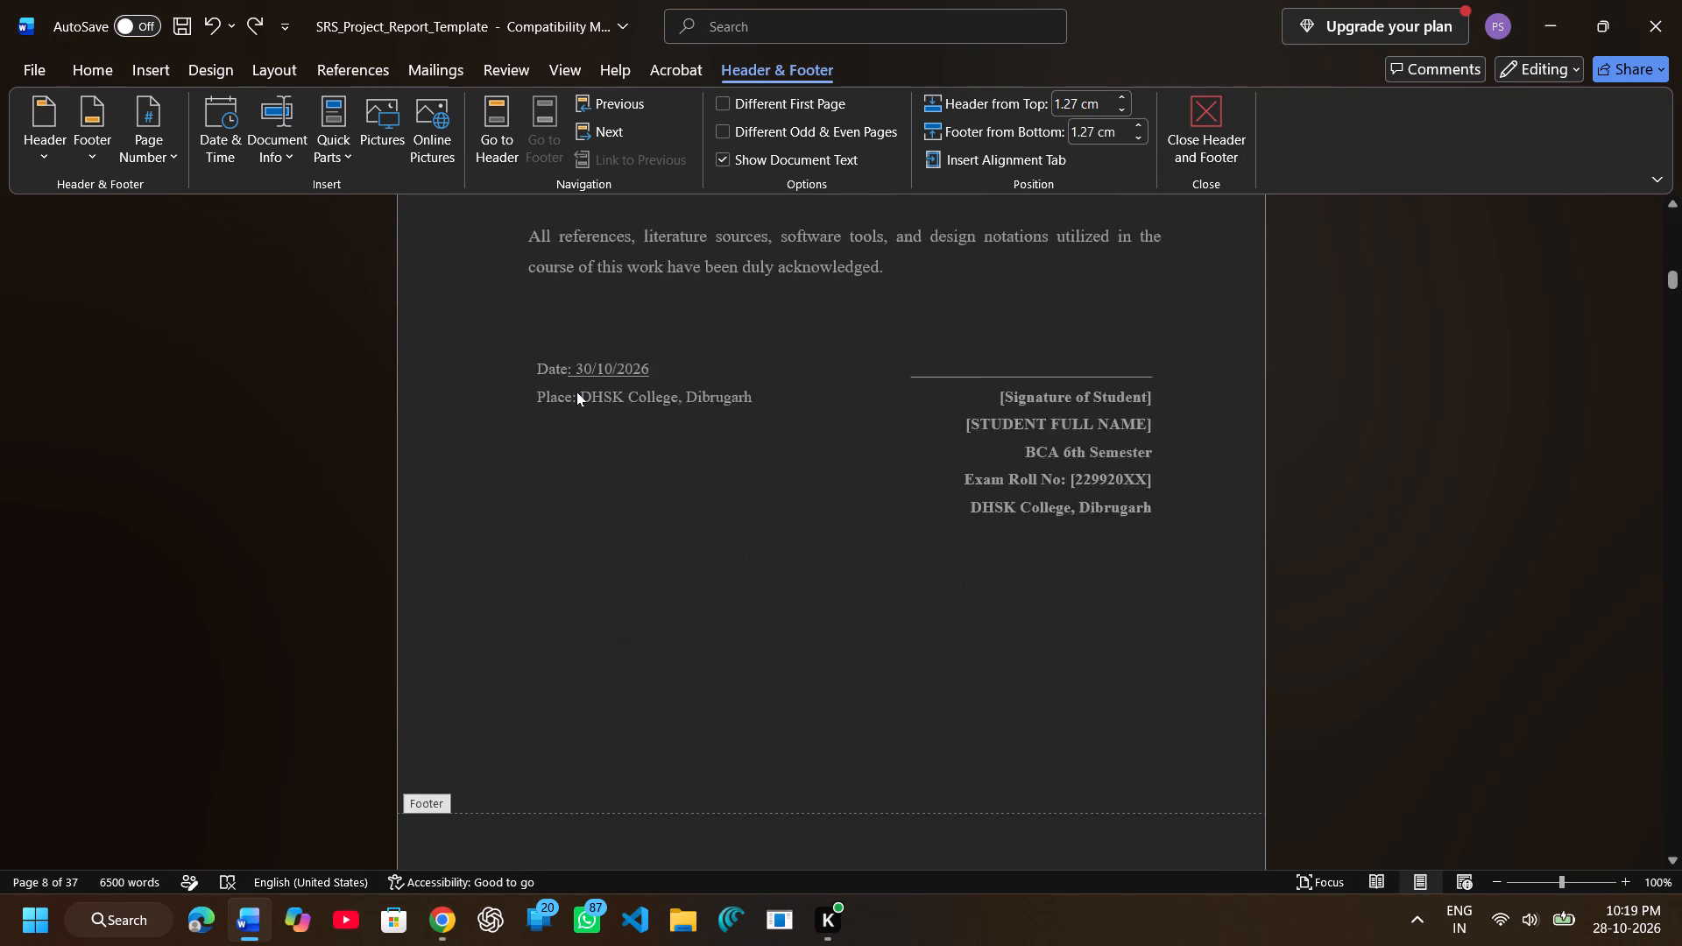
pyautogui.hscroll(1, 576, 392)
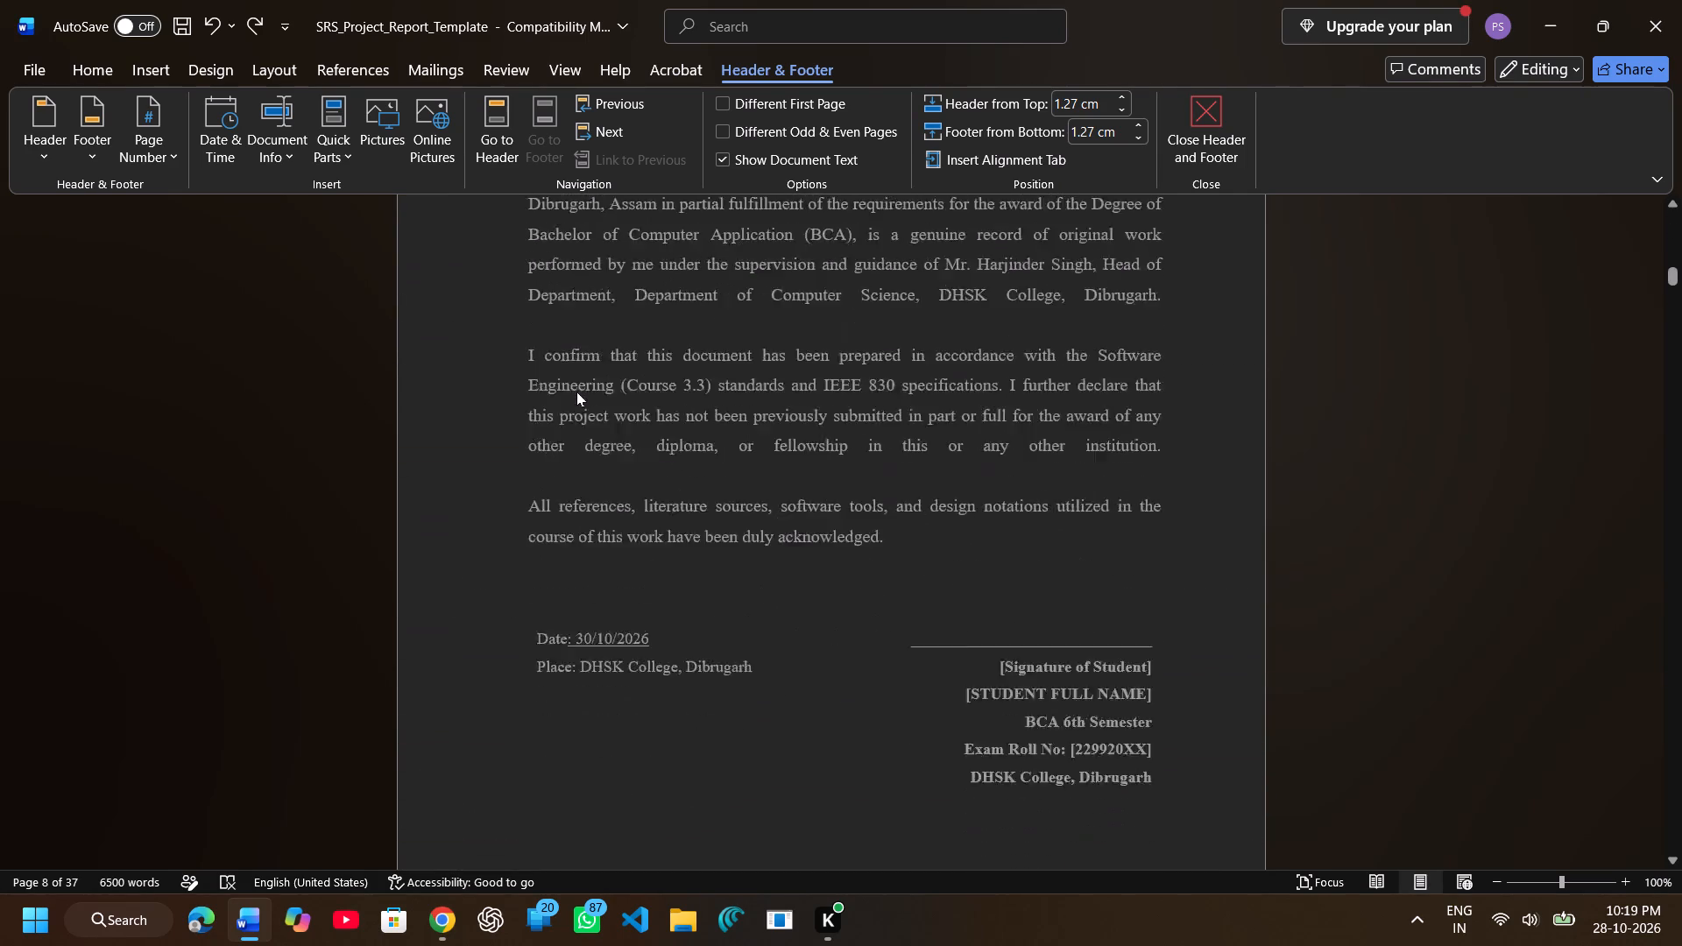
pyautogui.hscroll(2, 576, 392)
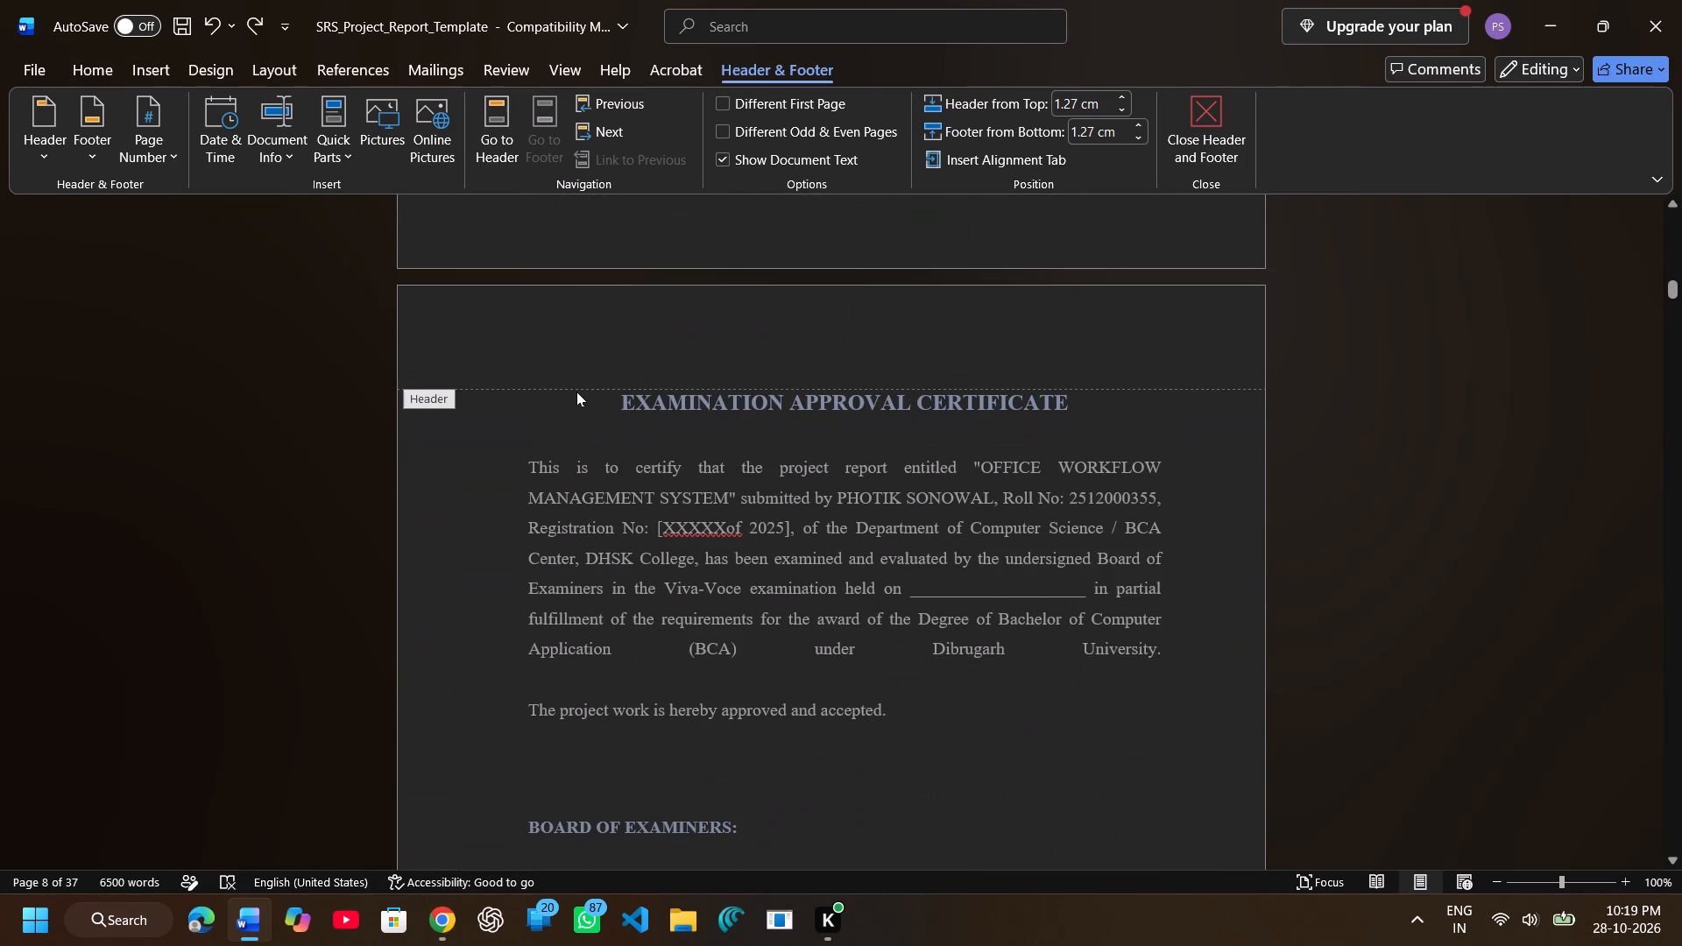
# Redo the remaining undone edits, restoring the Examination Approval Certificate's registration number and the Table of Contents row changes.
pyautogui.press('F4')
pyautogui.press('F4')
pyautogui.press('F4')
pyautogui.press('F4')
pyautogui.press('F4')
pyautogui.press('F4')
pyautogui.press('F4')
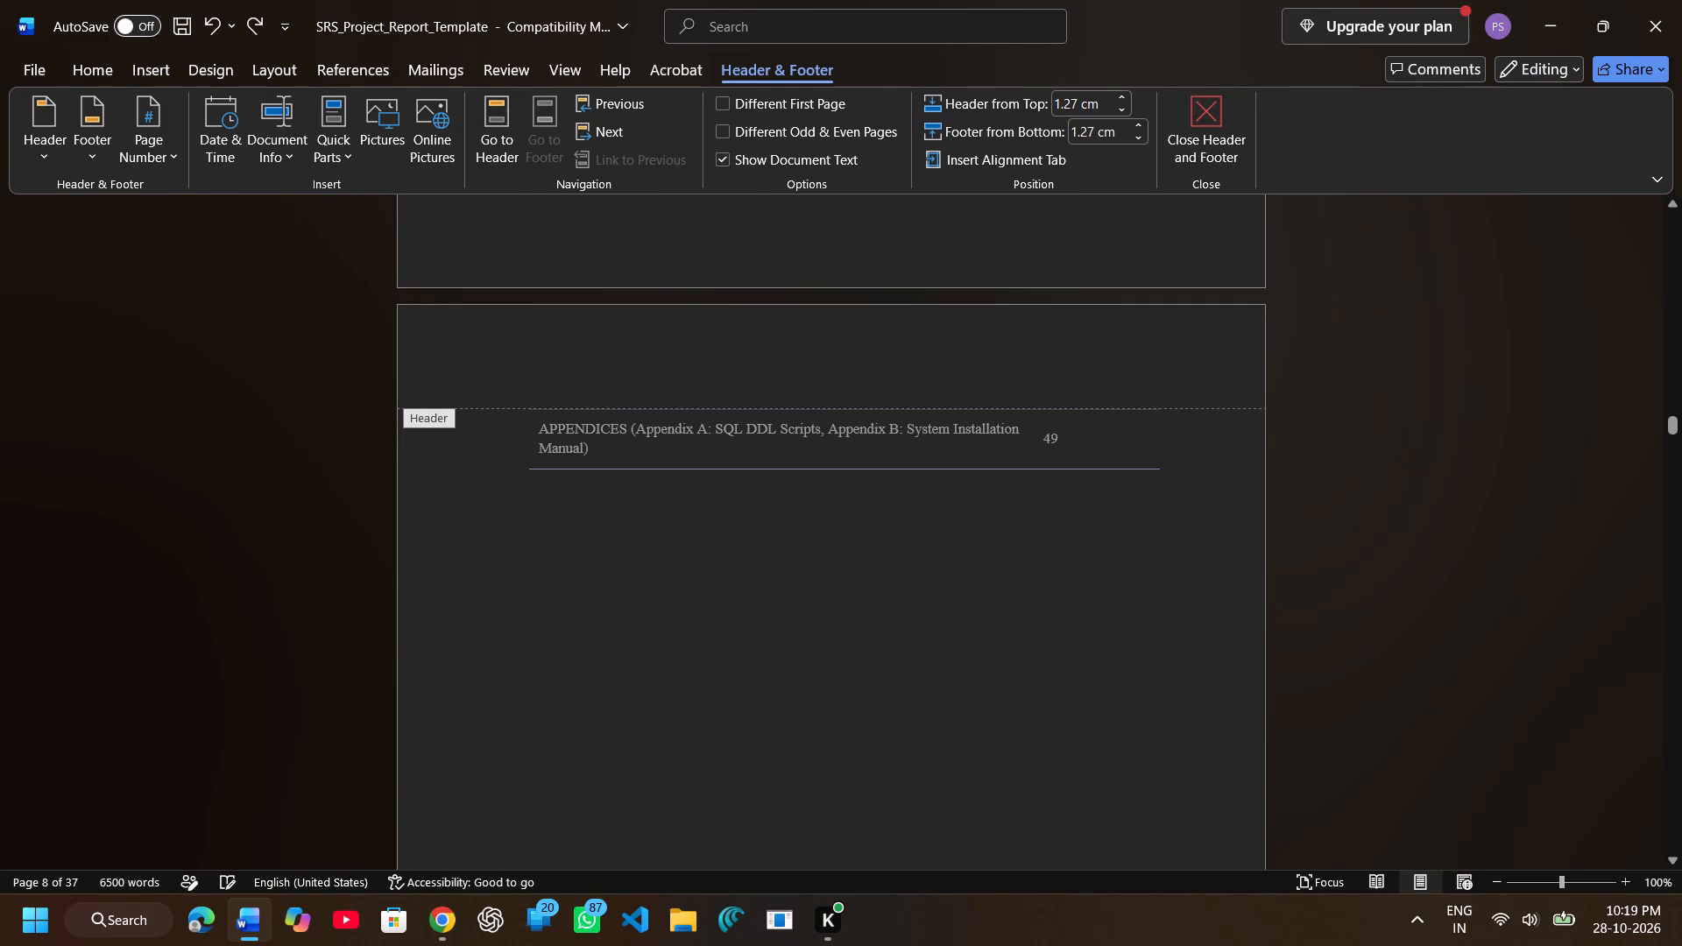
pyautogui.press('F4')
pyautogui.press('F4')
pyautogui.press('F4')
pyautogui.press('F4')
pyautogui.press('F4')
pyautogui.press('F4')
pyautogui.press('F4')
pyautogui.press('F4')
pyautogui.press('F4')
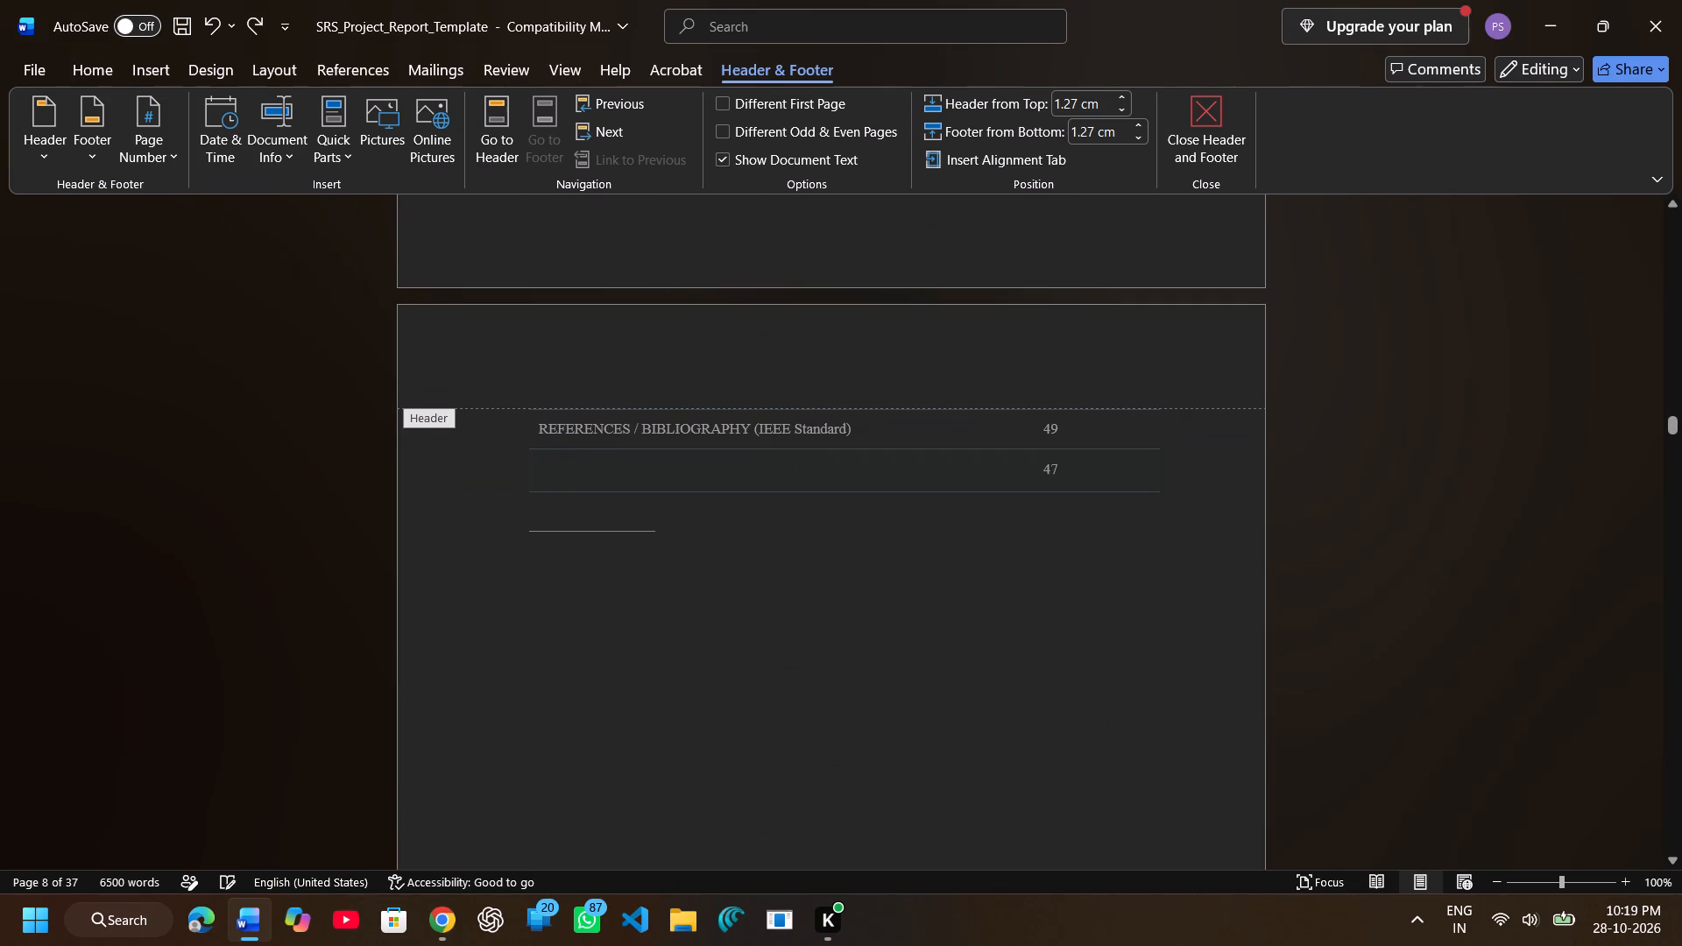
# Review the Certificate of the Supervisor, the Examination Approval Certificate, the Table of Contents and the Chapter 1 scope and feasibility sections.
pyautogui.scroll(10, 576, 392)
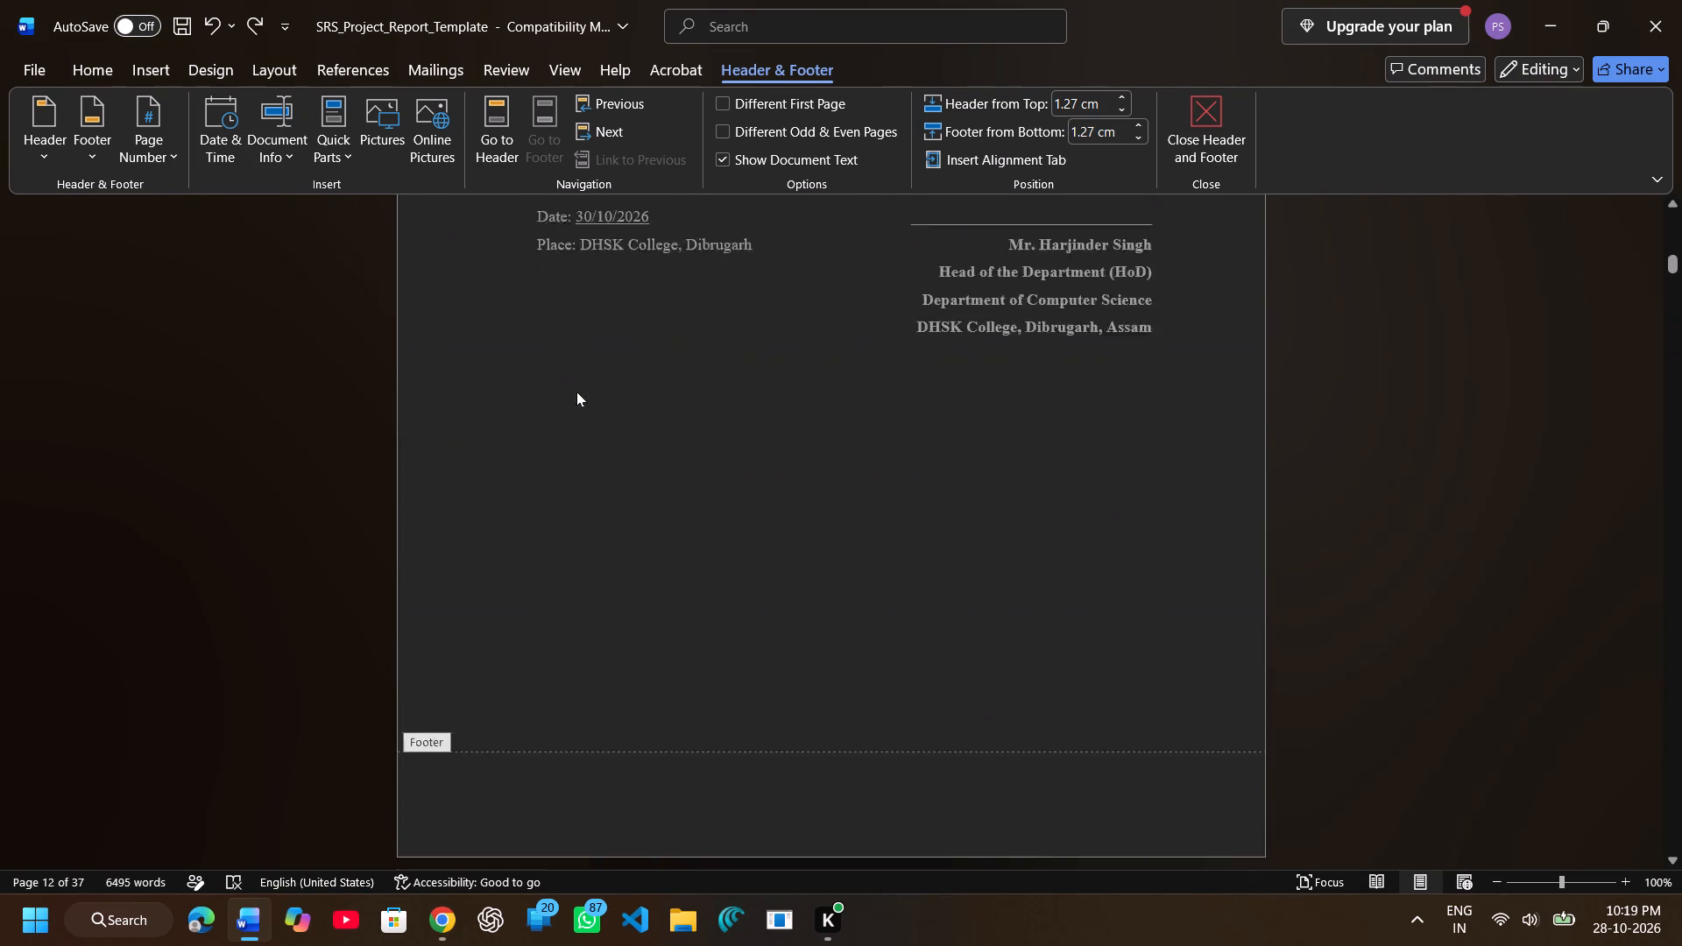
pyautogui.scroll(1, 576, 392)
pyautogui.scroll(-3, 576, 392)
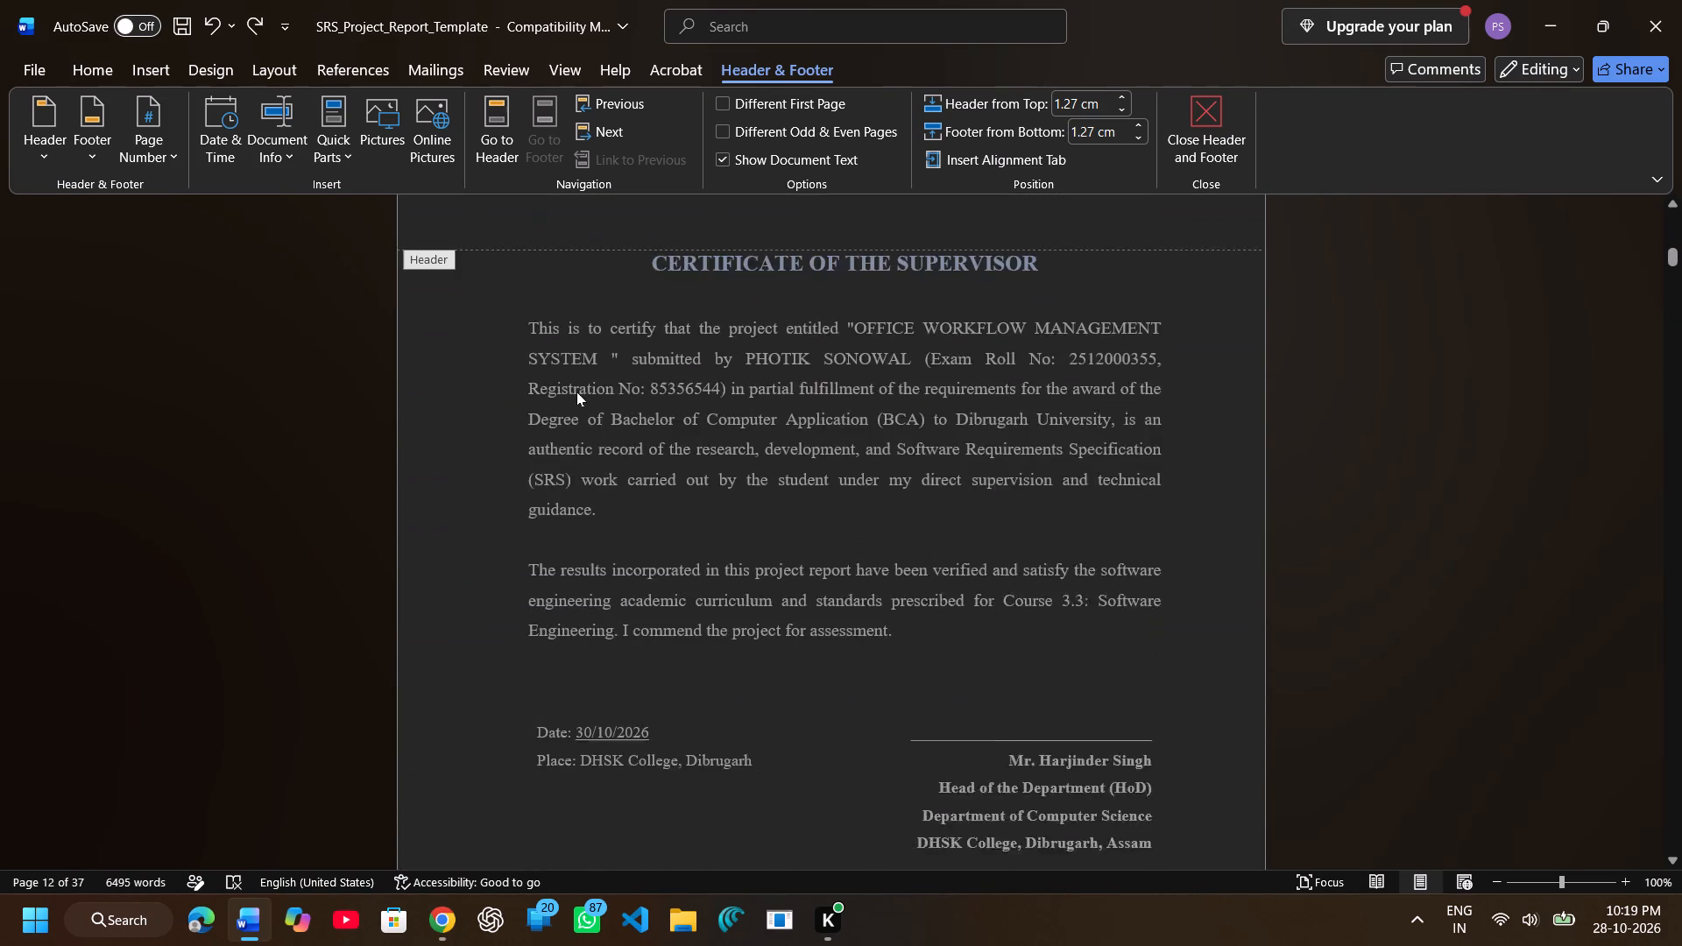
pyautogui.scroll(-4, 576, 392)
pyautogui.scroll(2, 576, 392)
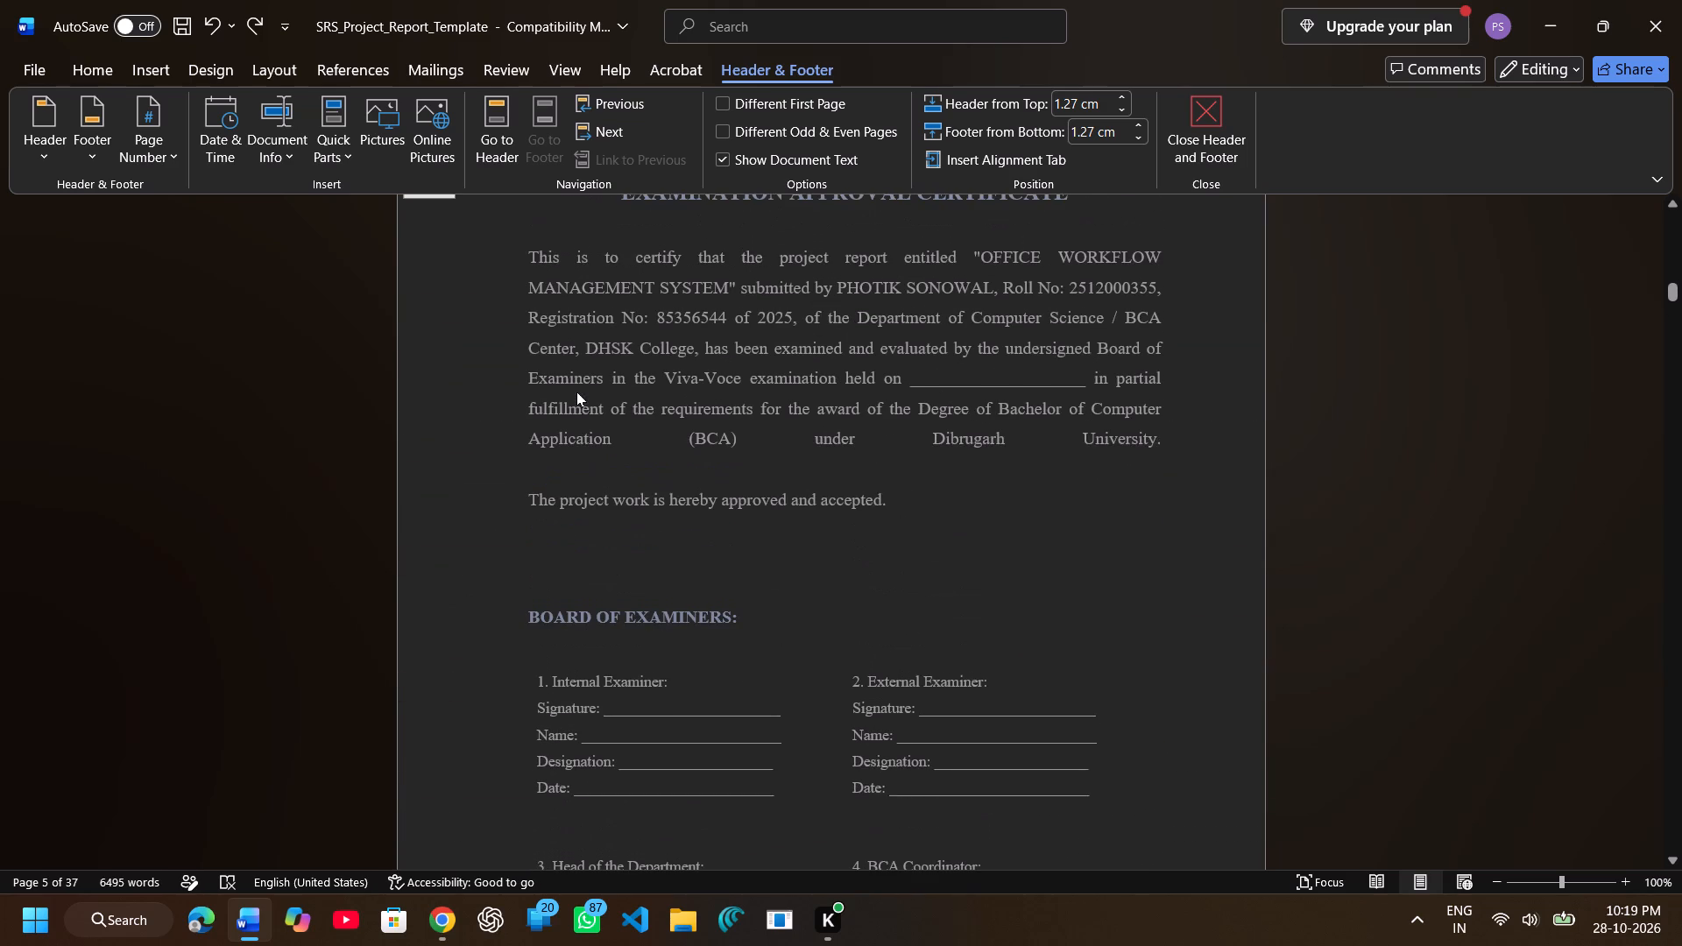
pyautogui.scroll(-8, 576, 392)
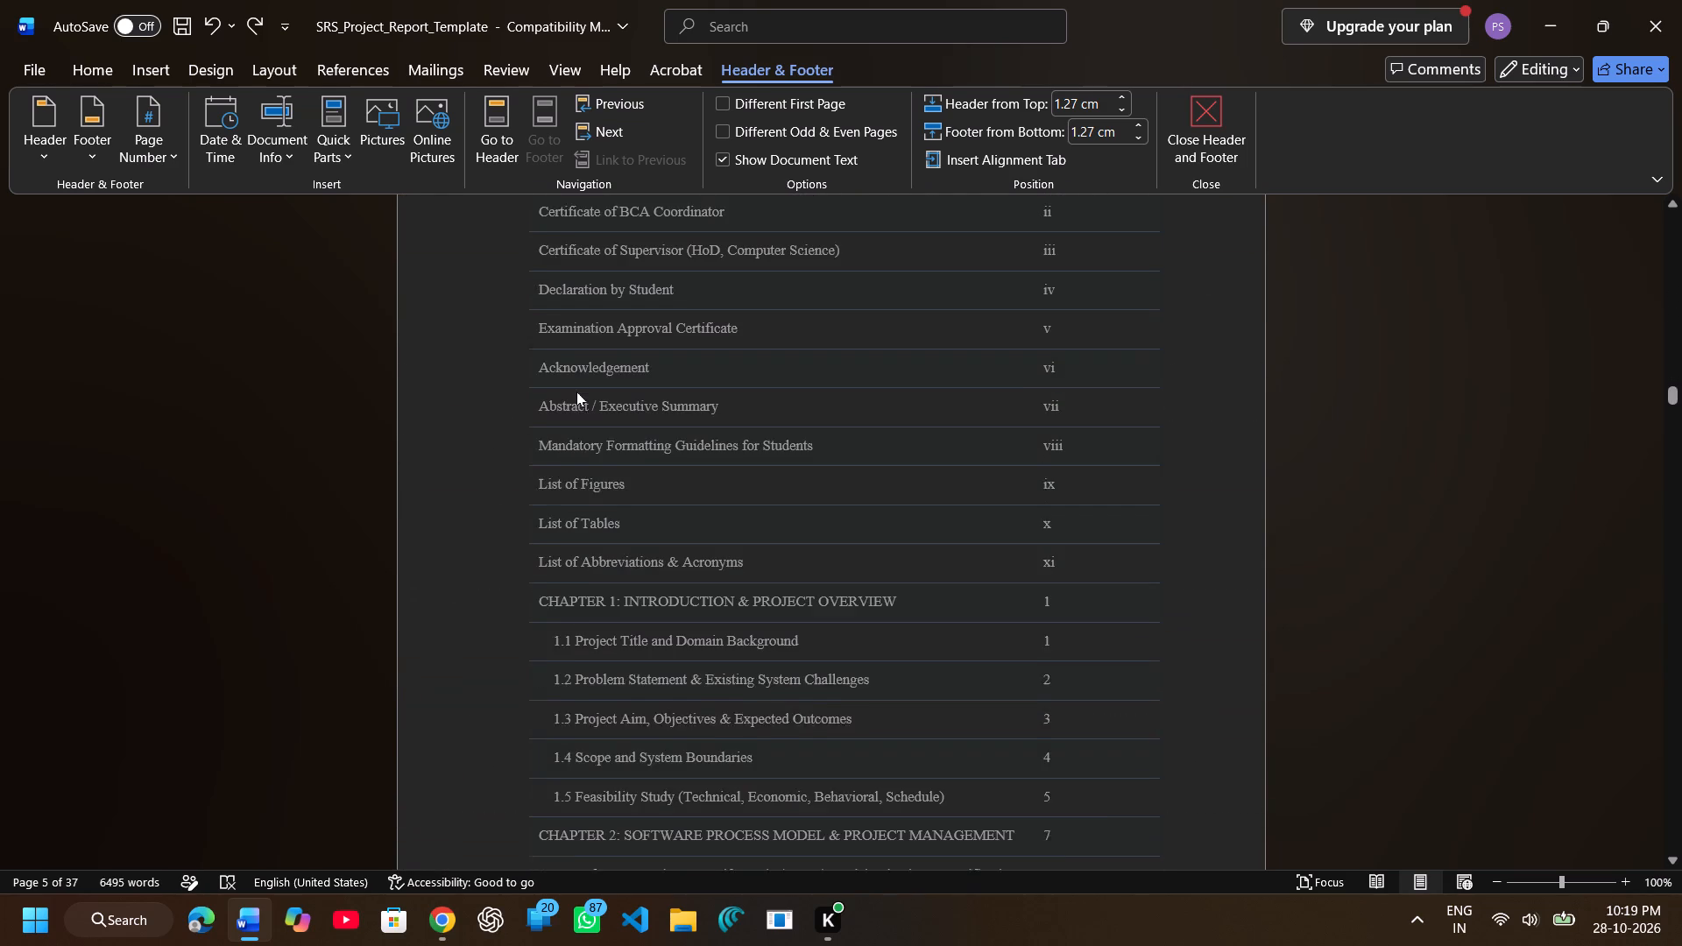
pyautogui.scroll(-2, 576, 392)
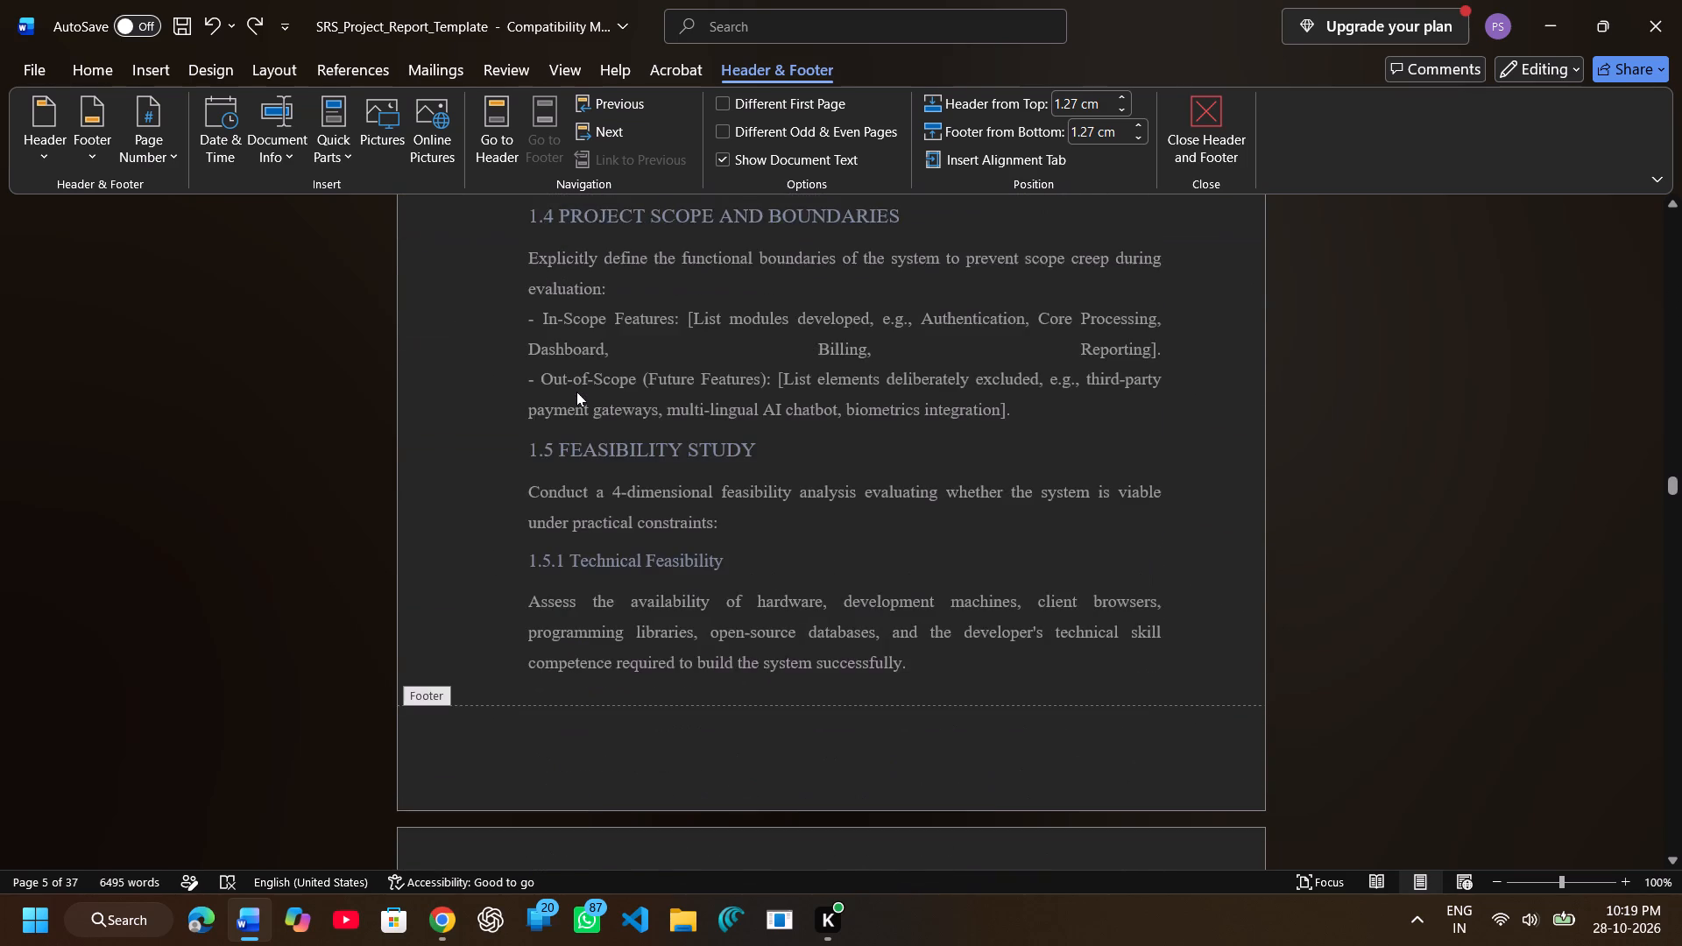
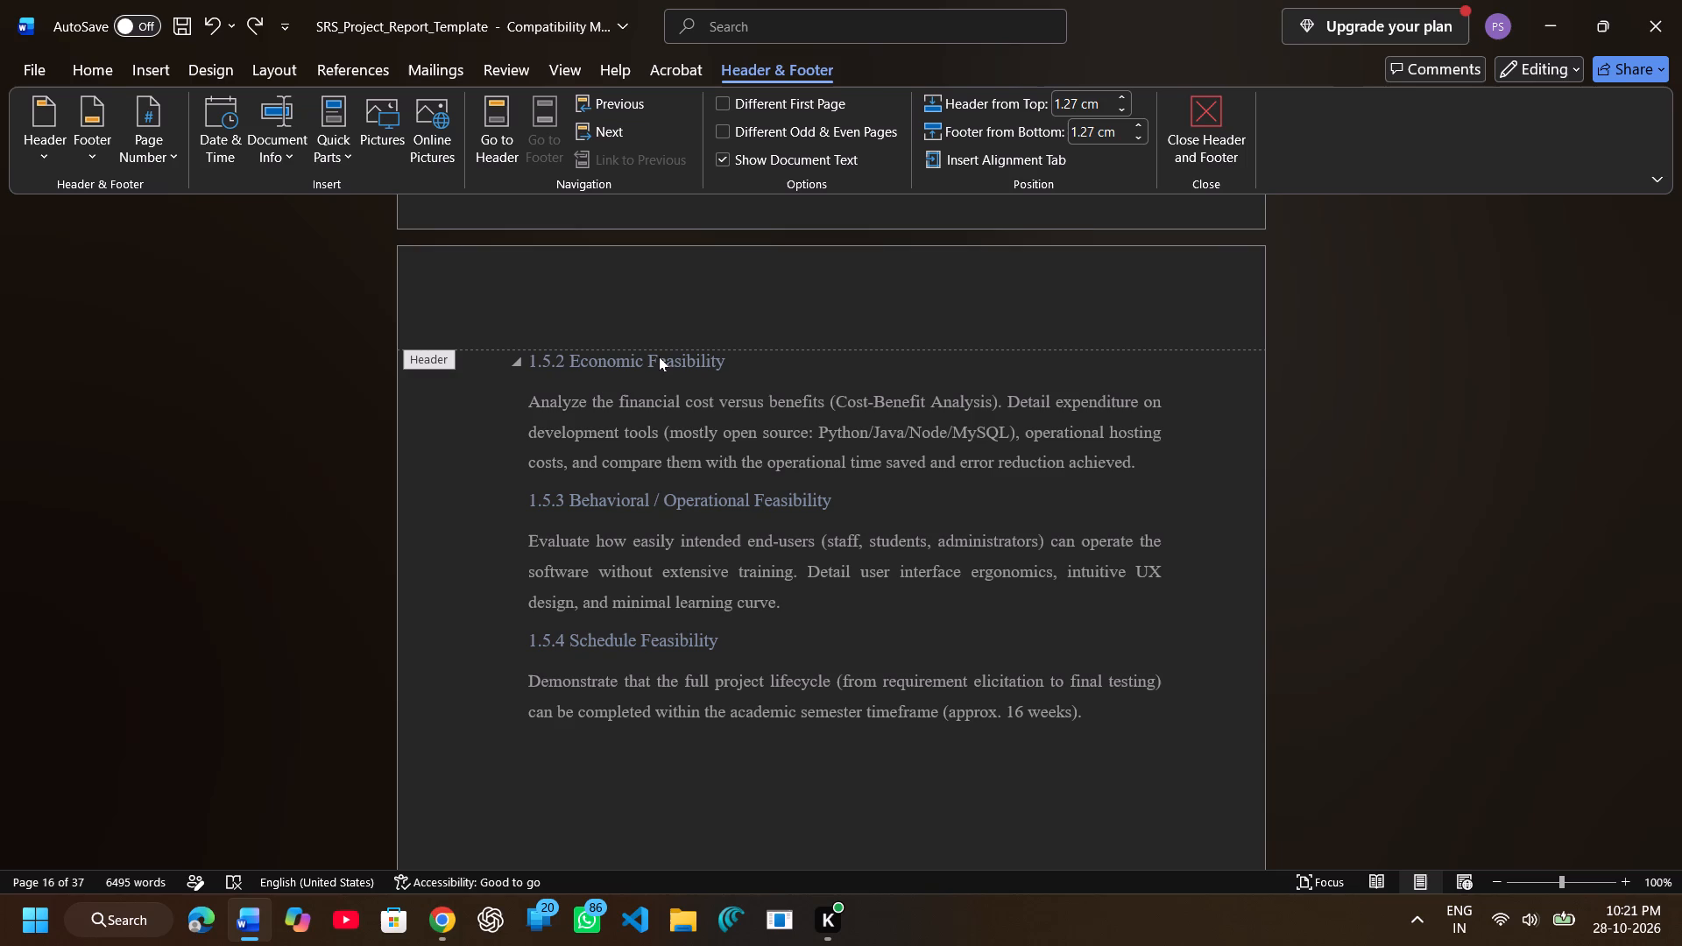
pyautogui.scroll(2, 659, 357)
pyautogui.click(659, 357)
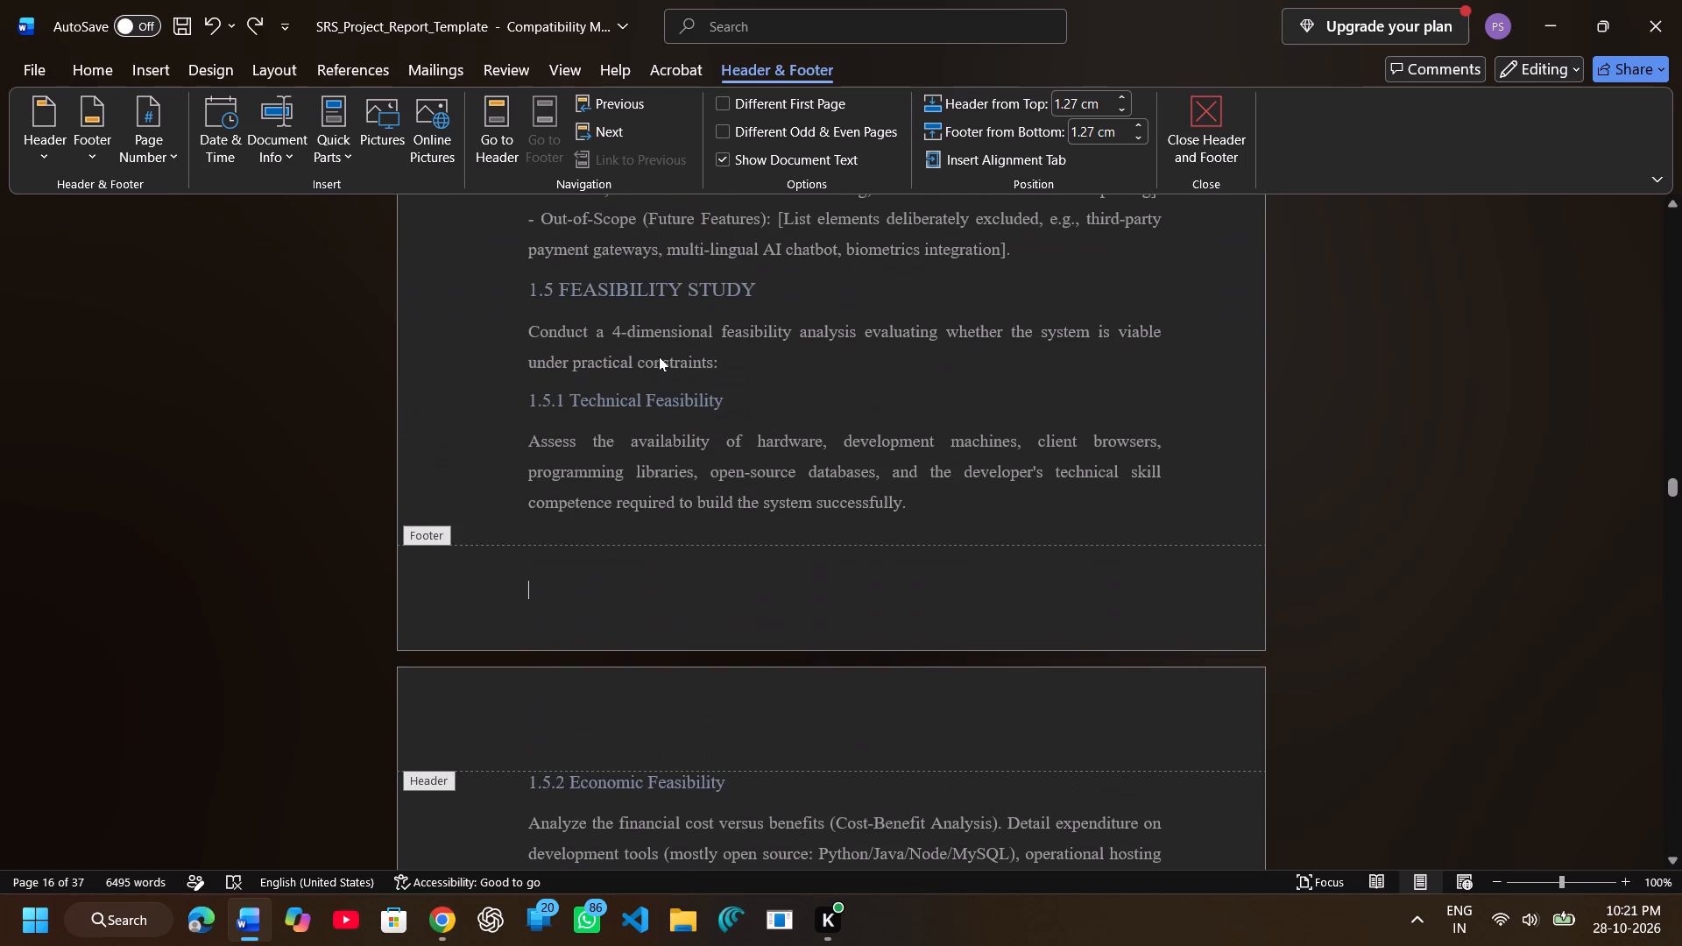
# Return from the footer to the body text and review the List of Tables, the Acknowledgement guidelines and the student signature block.
pyautogui.doubleClick(649, 407)
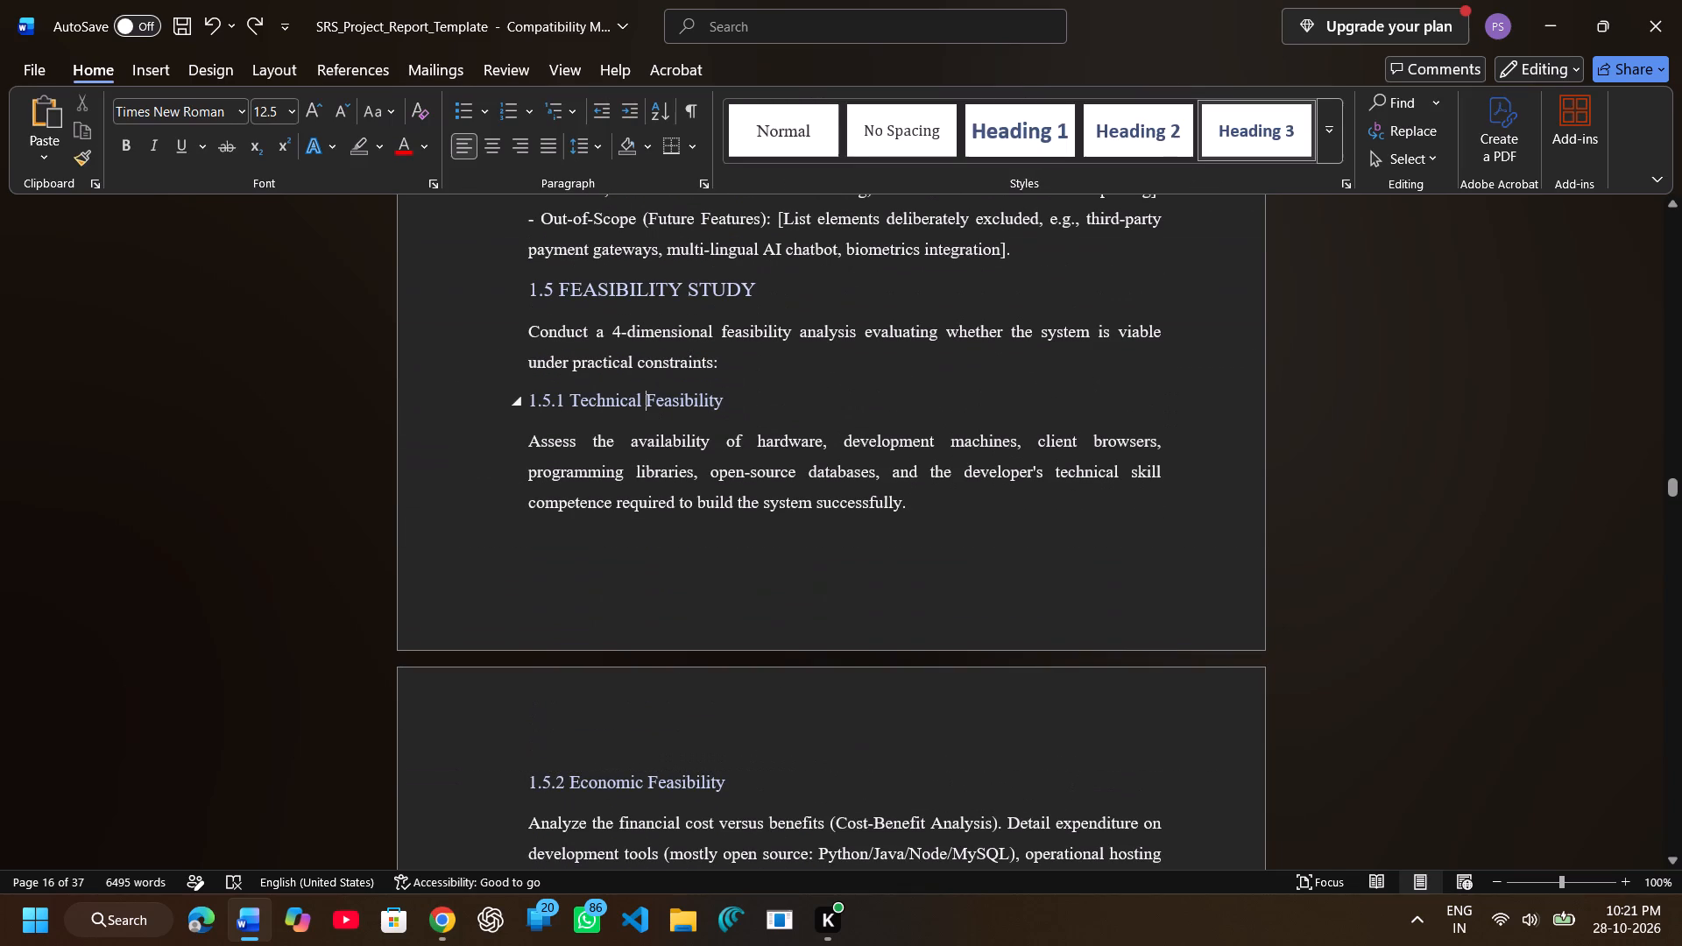
pyautogui.scroll(3, 584, 531)
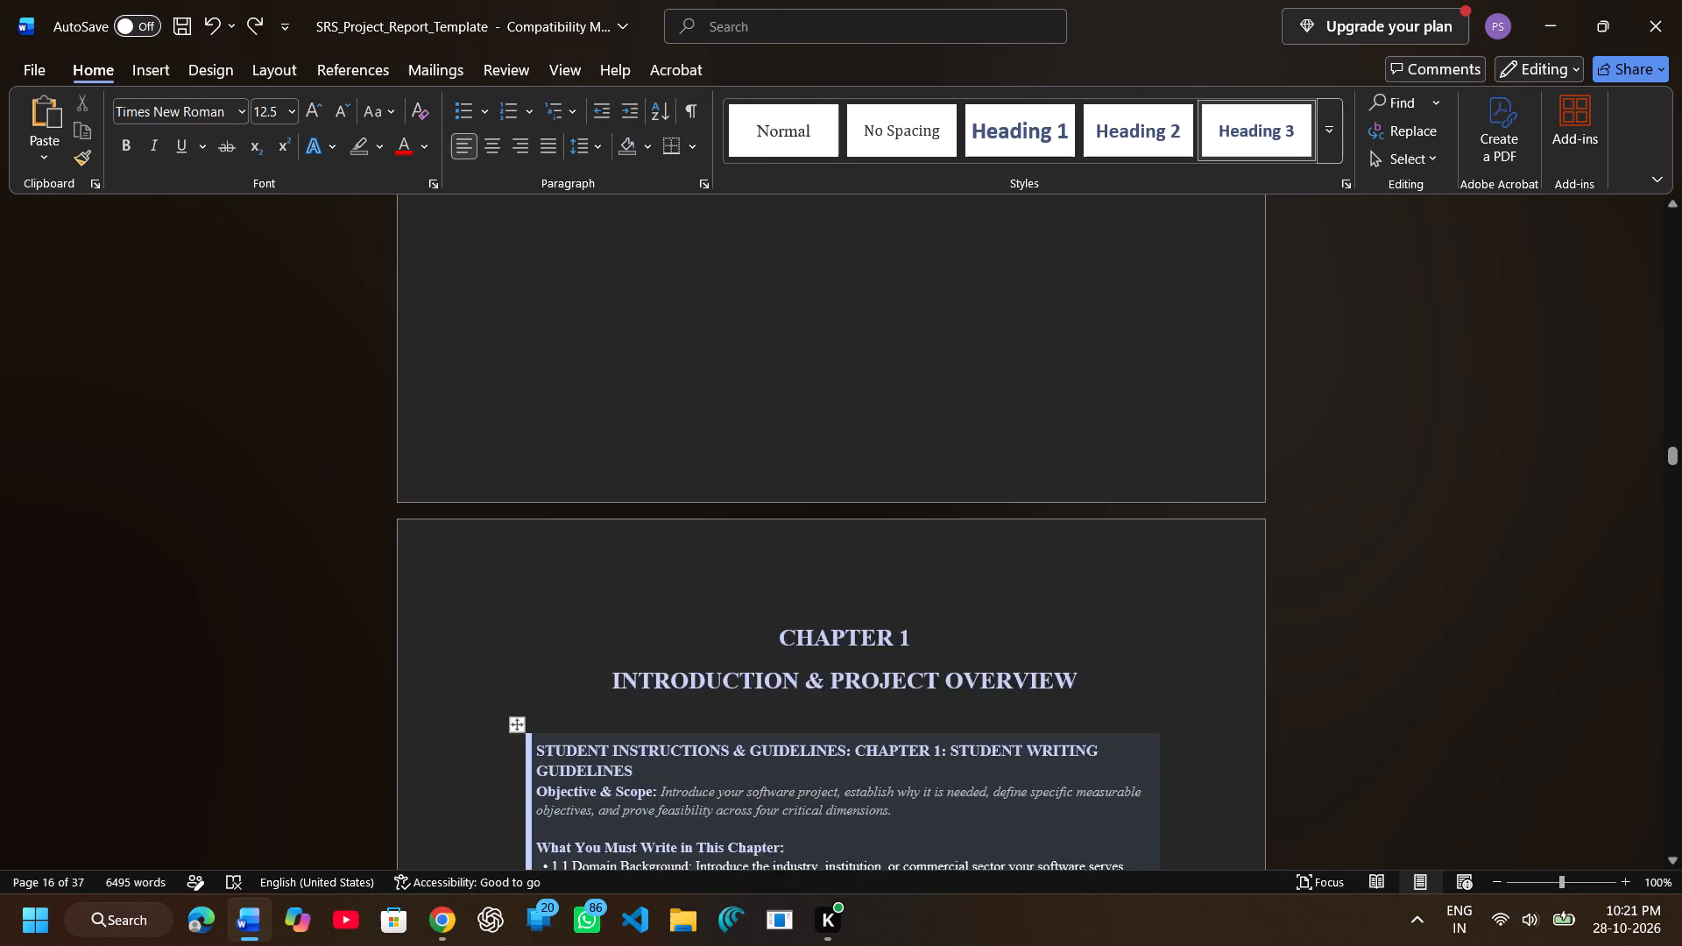
pyautogui.scroll(1, 584, 531)
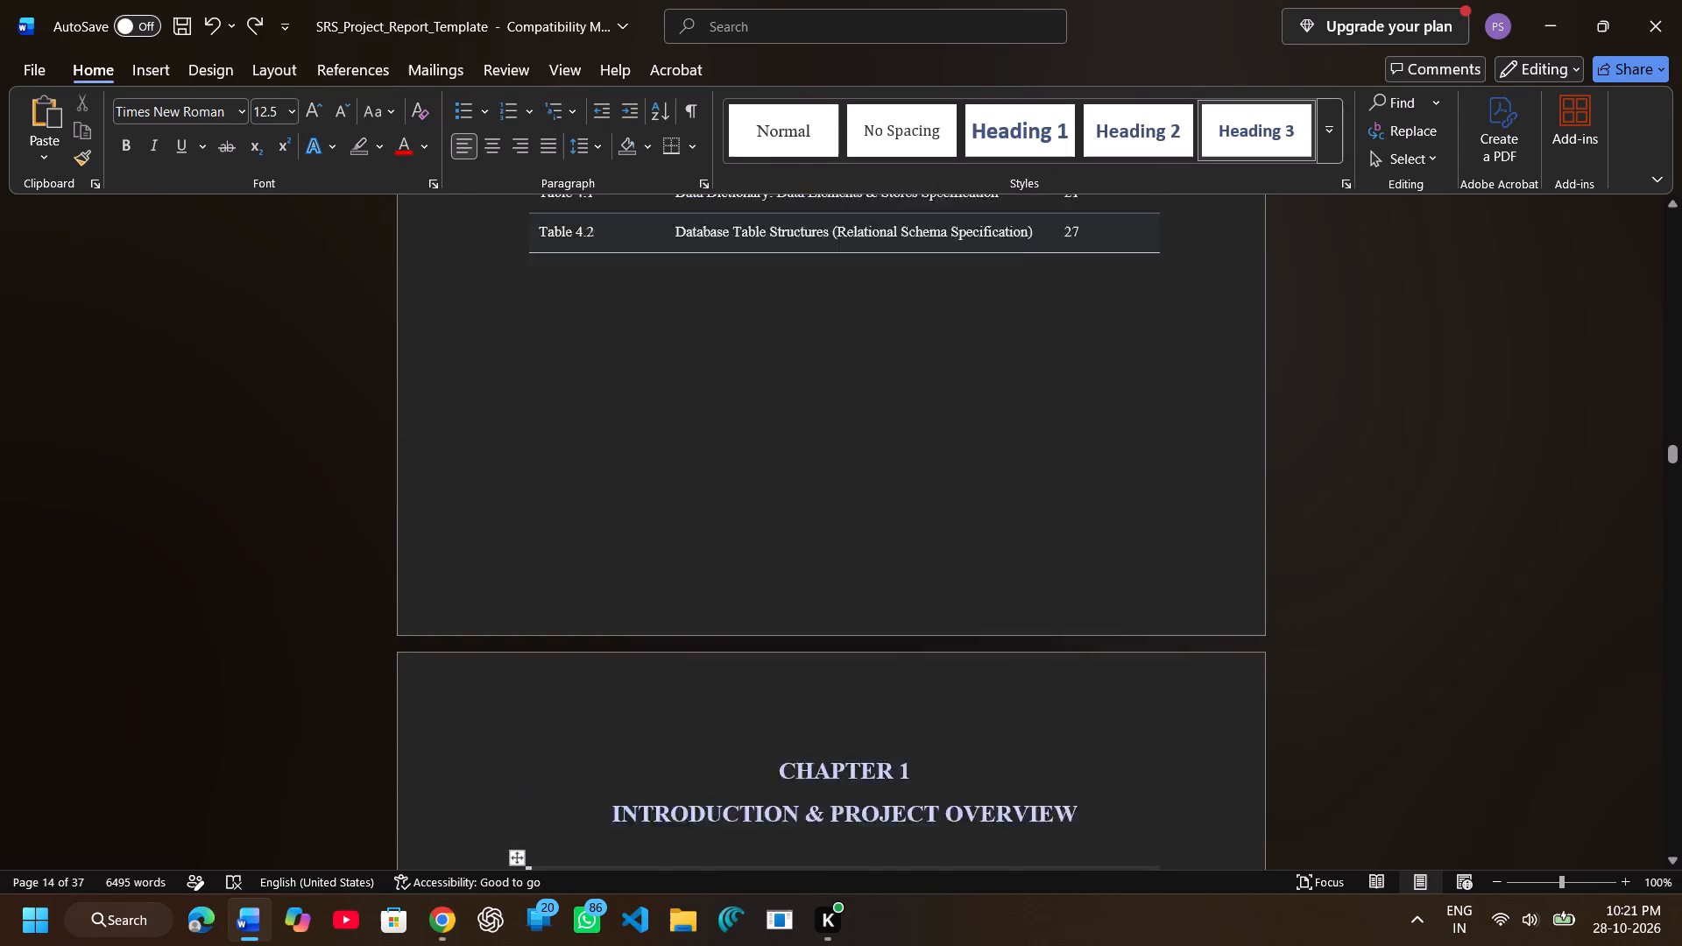
pyautogui.scroll(1, 584, 531)
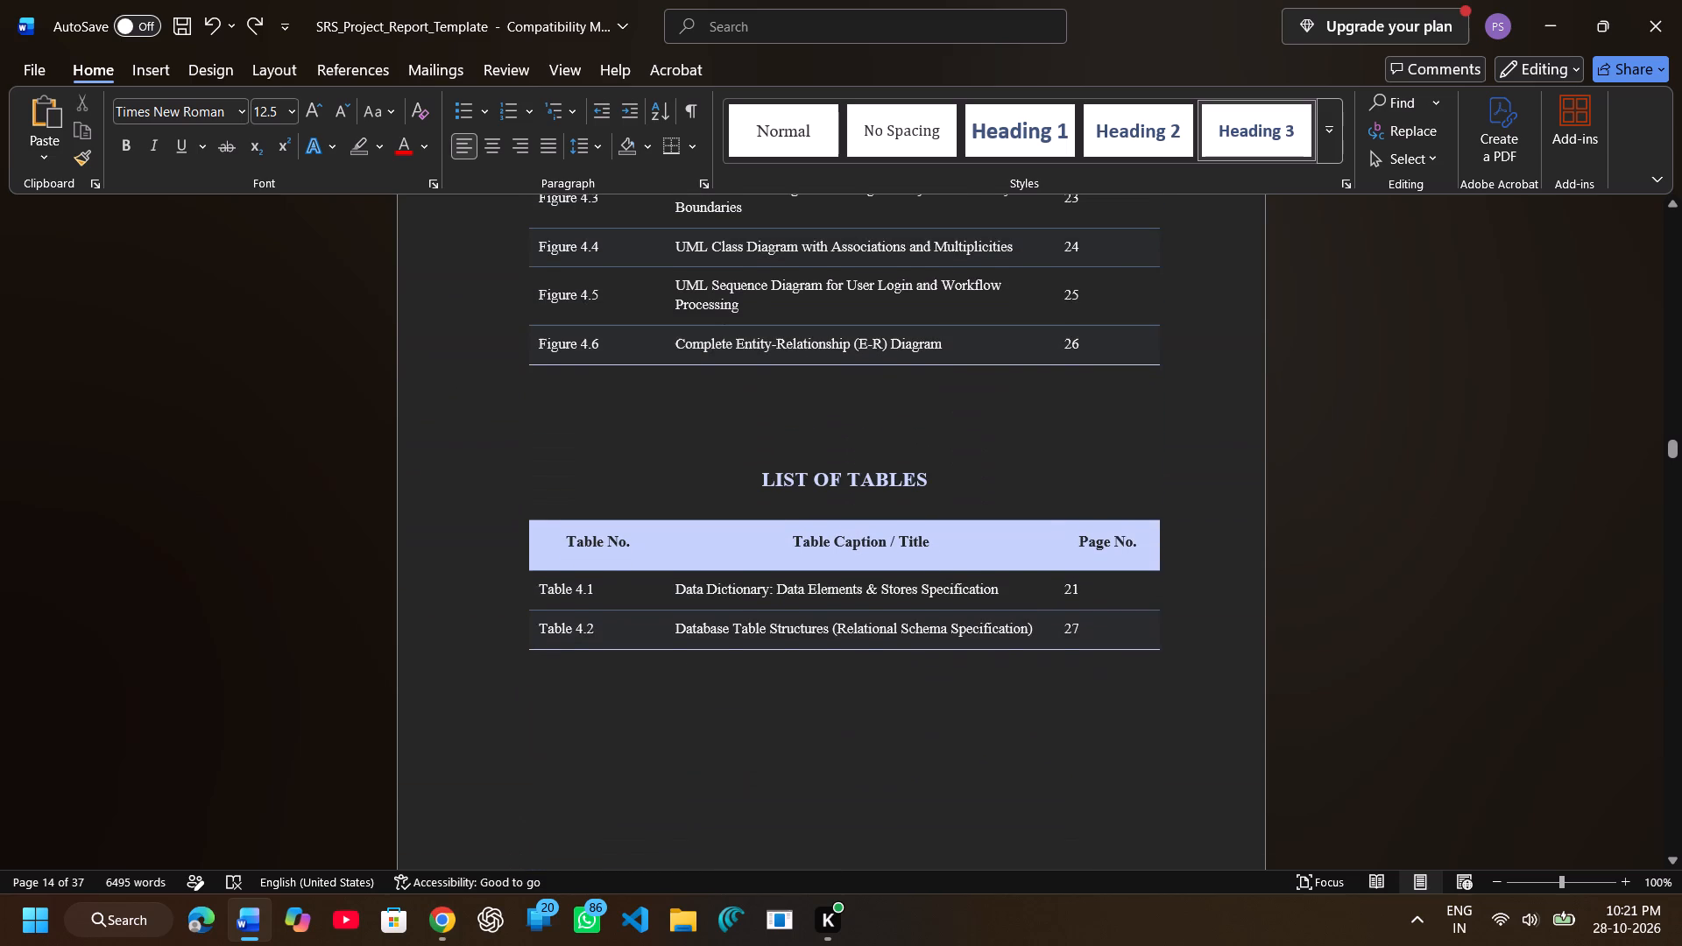
pyautogui.scroll(1, 584, 531)
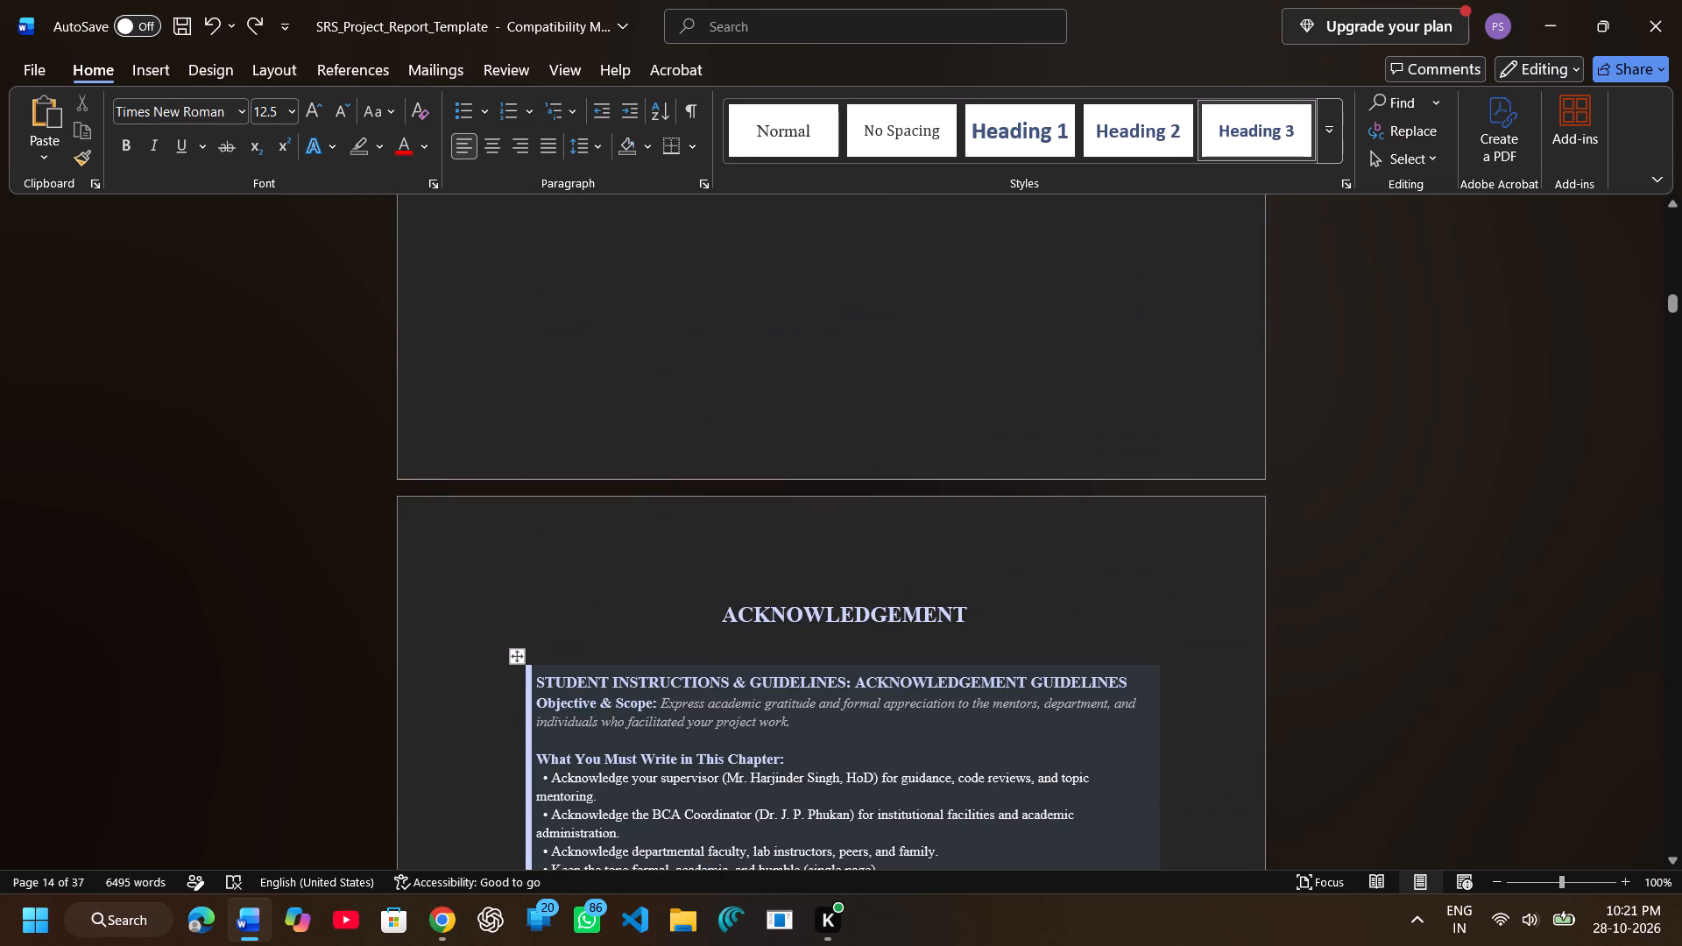
pyautogui.scroll(-1, 584, 531)
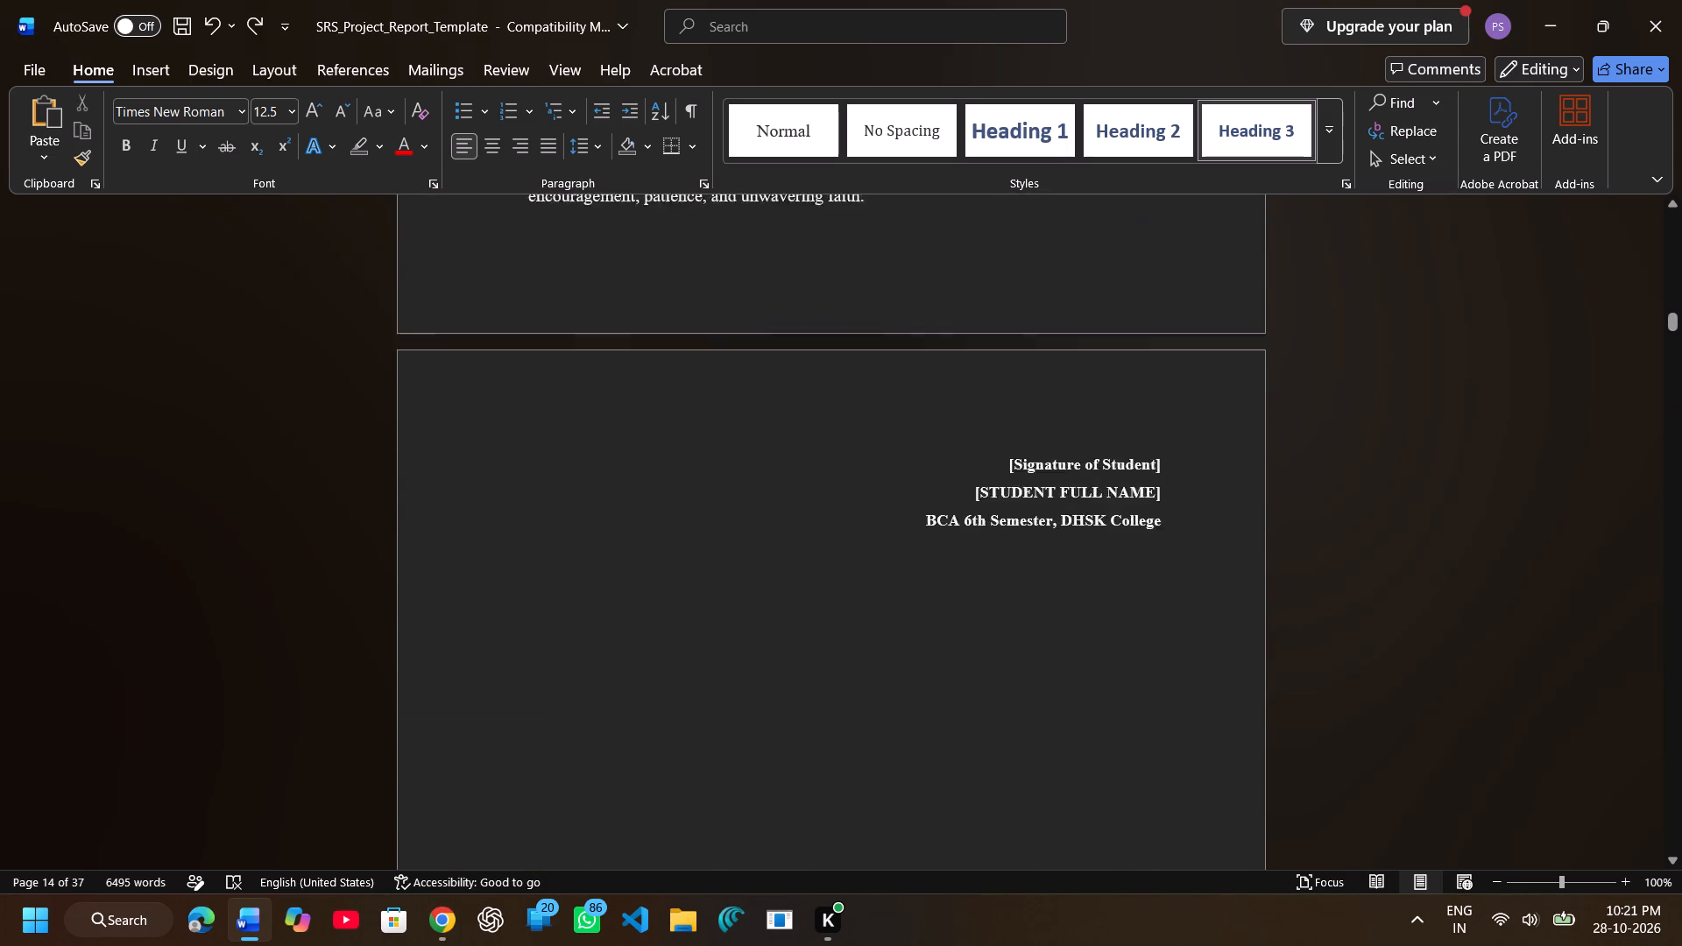
pyautogui.hscroll(1, 584, 531)
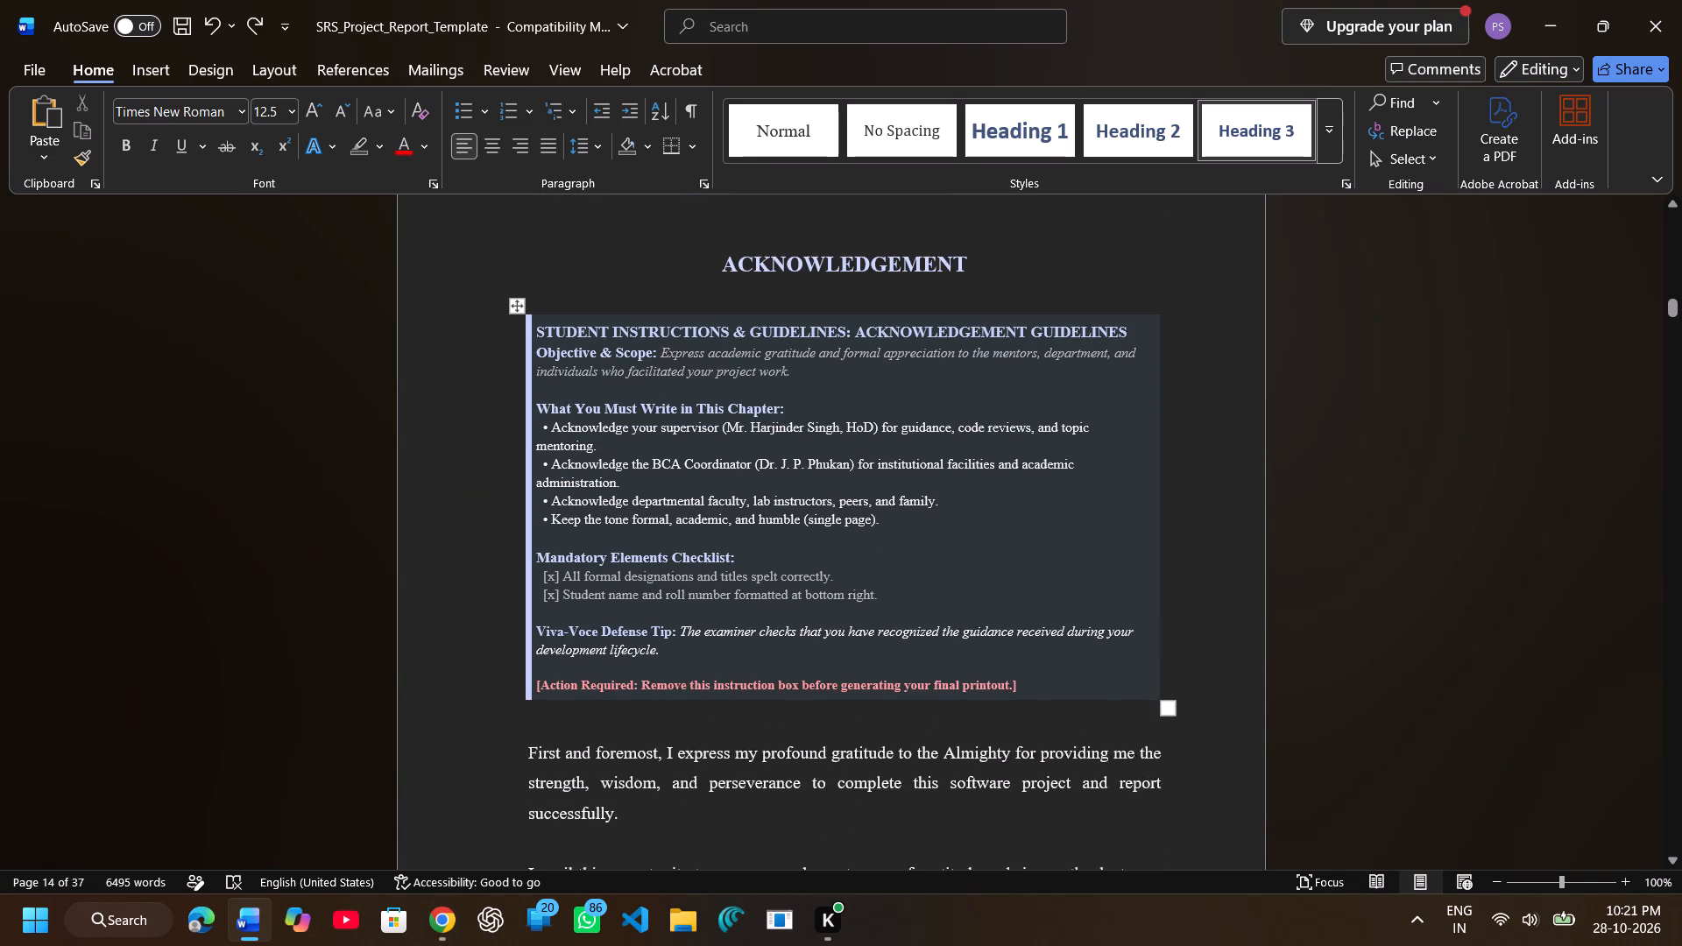
pyautogui.hscroll(2, 584, 531)
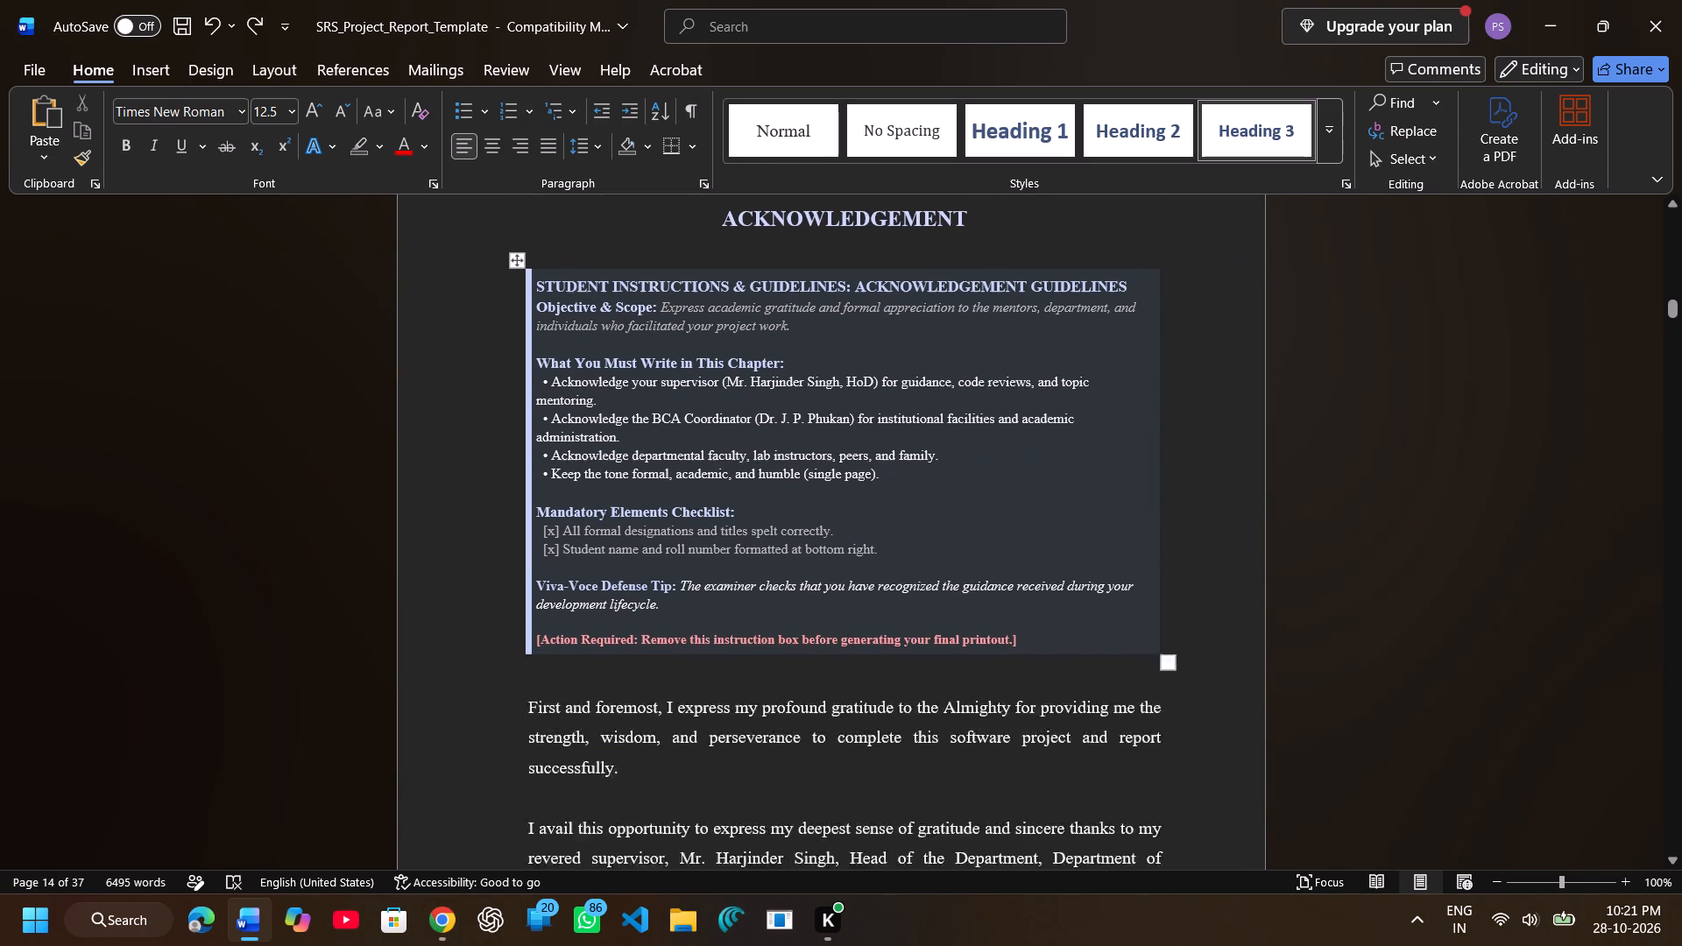
pyautogui.hscroll(1, 584, 531)
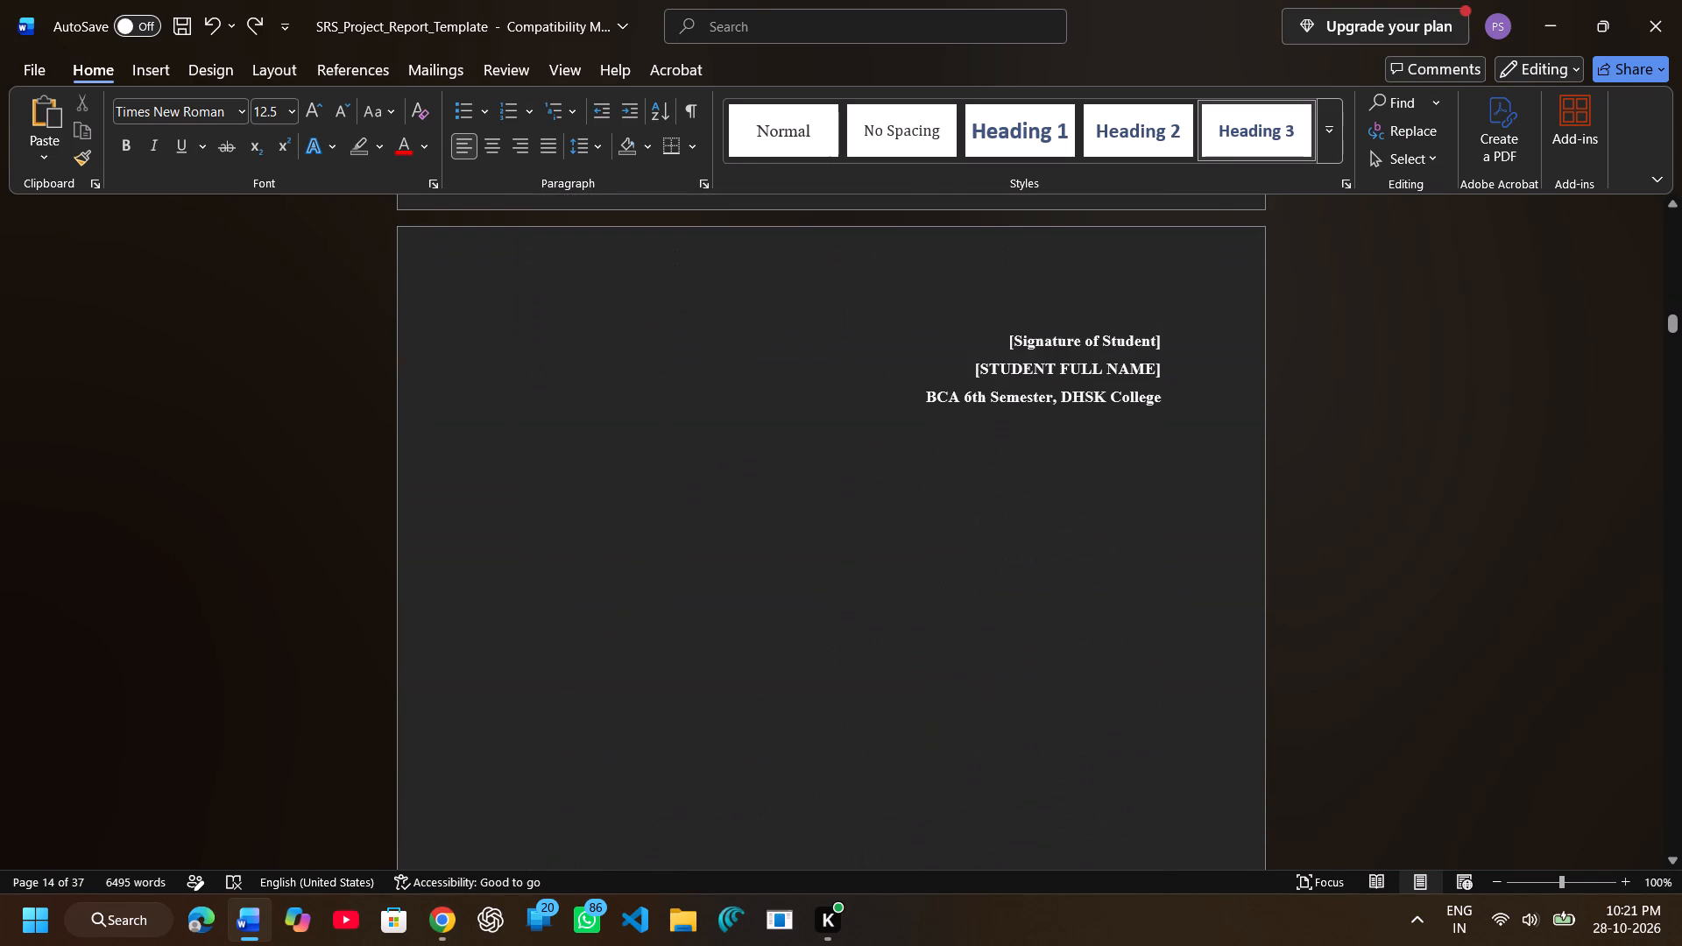
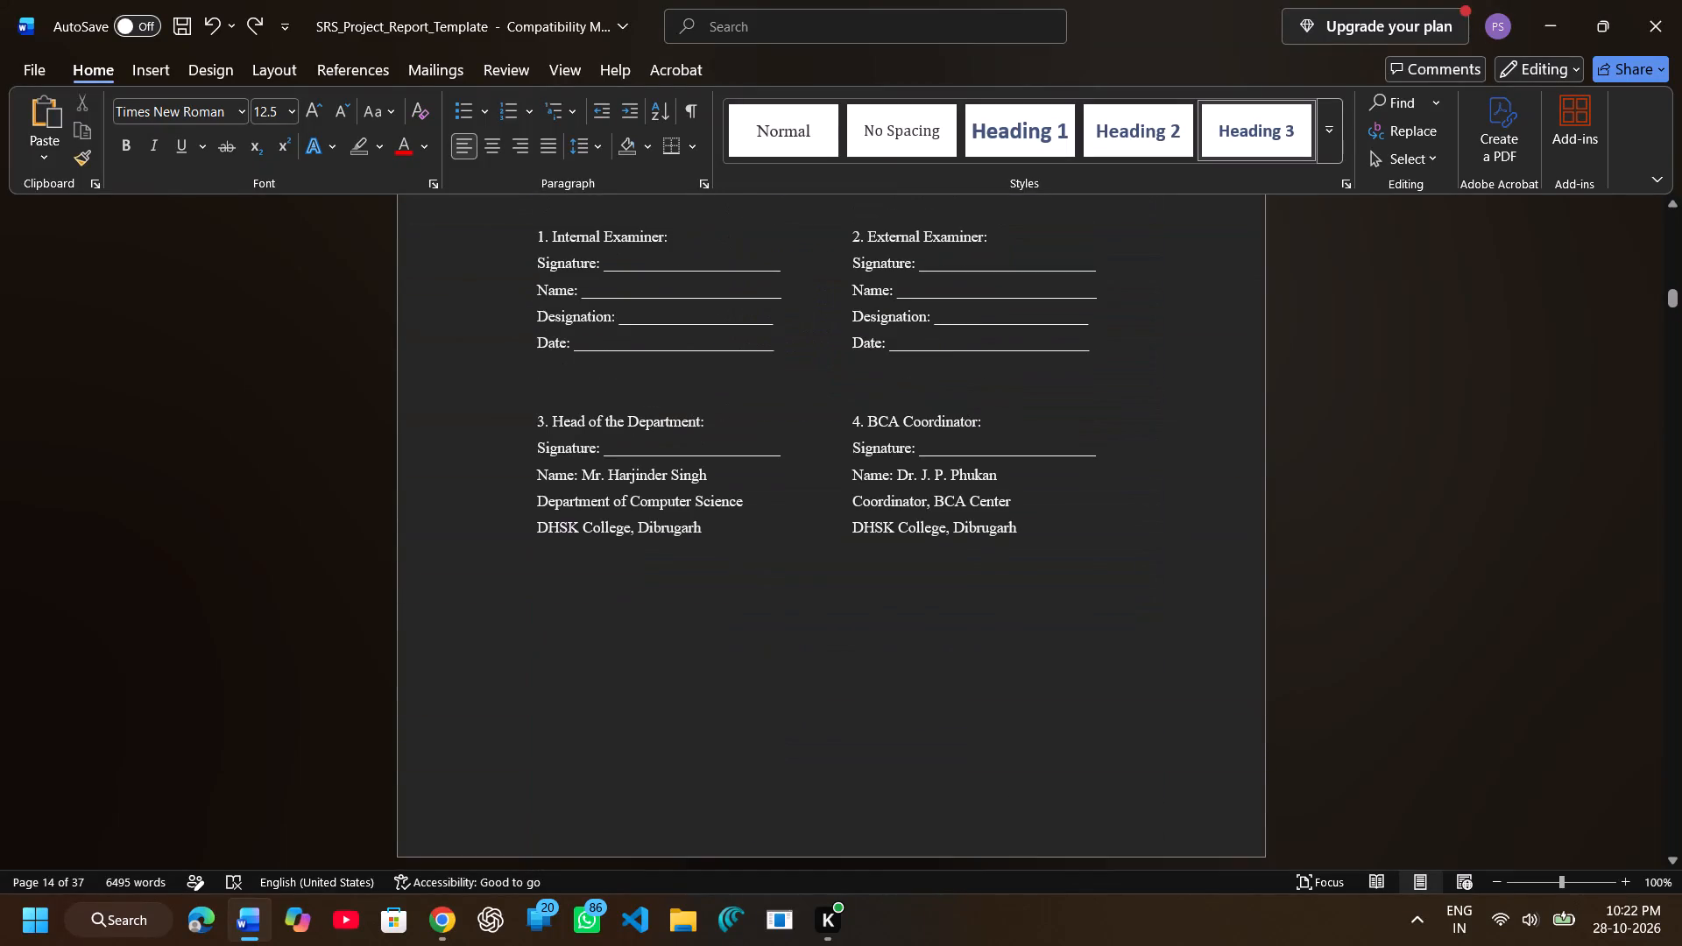
# Review the Examination Approval Certificate's wording, student details and Board of Examiners blocks down to the start of the Acknowledgement page.
pyautogui.scroll(1, 512, 469)
pyautogui.hscroll(1, 512, 469)
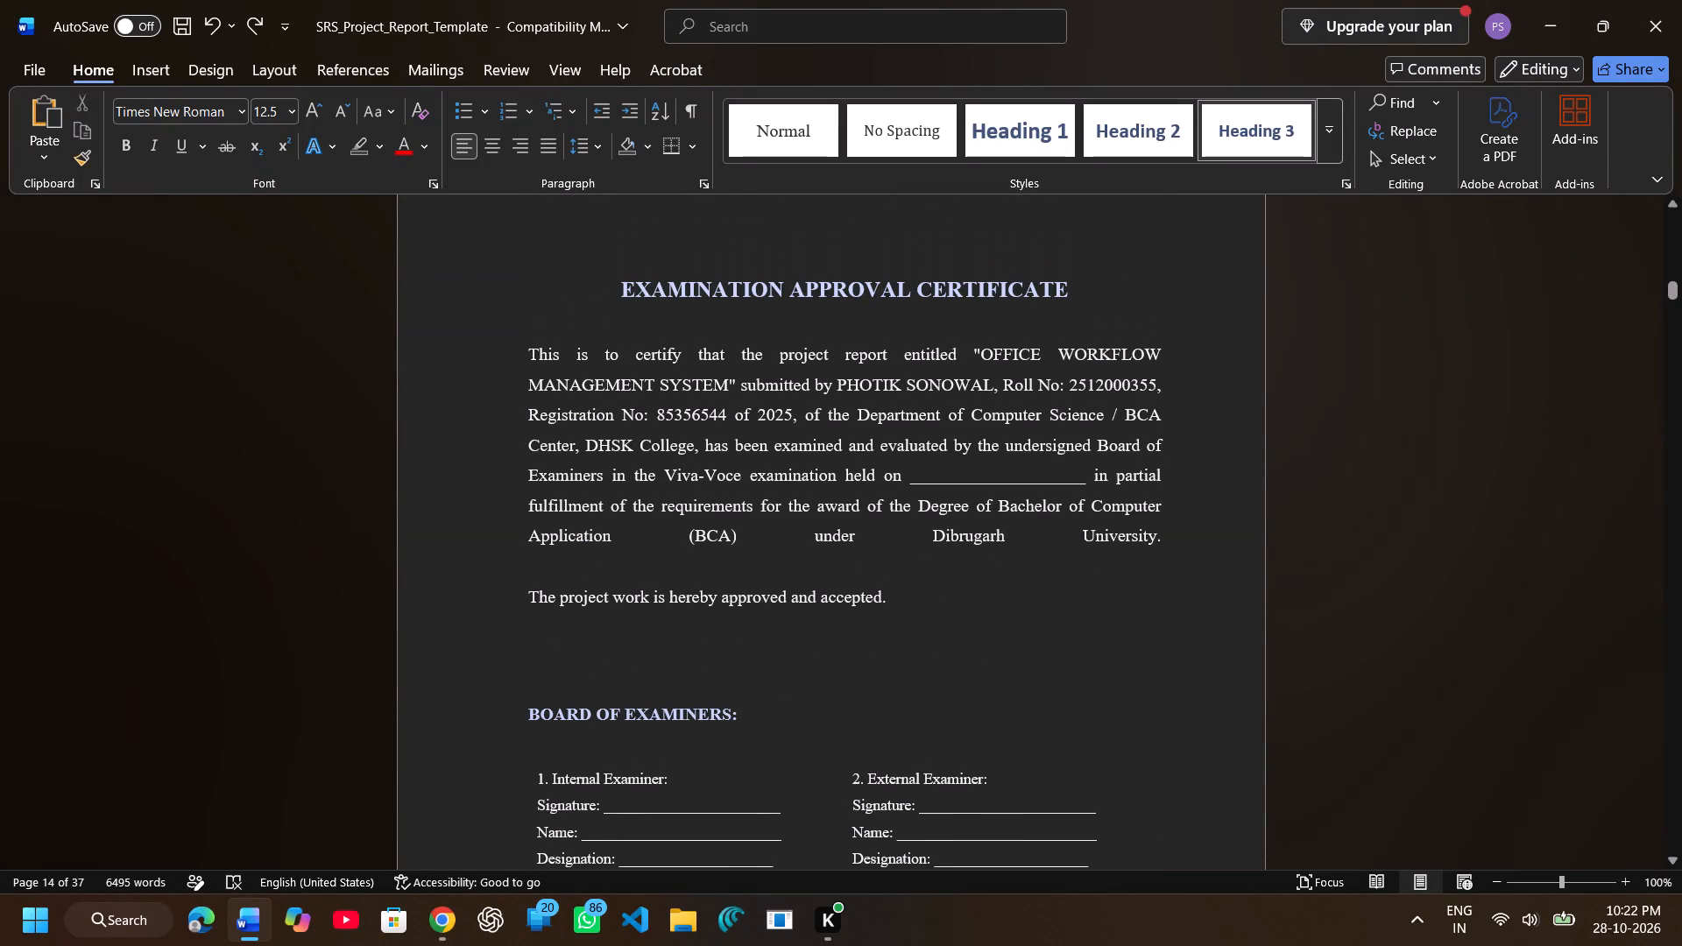
pyautogui.hscroll(1, 512, 469)
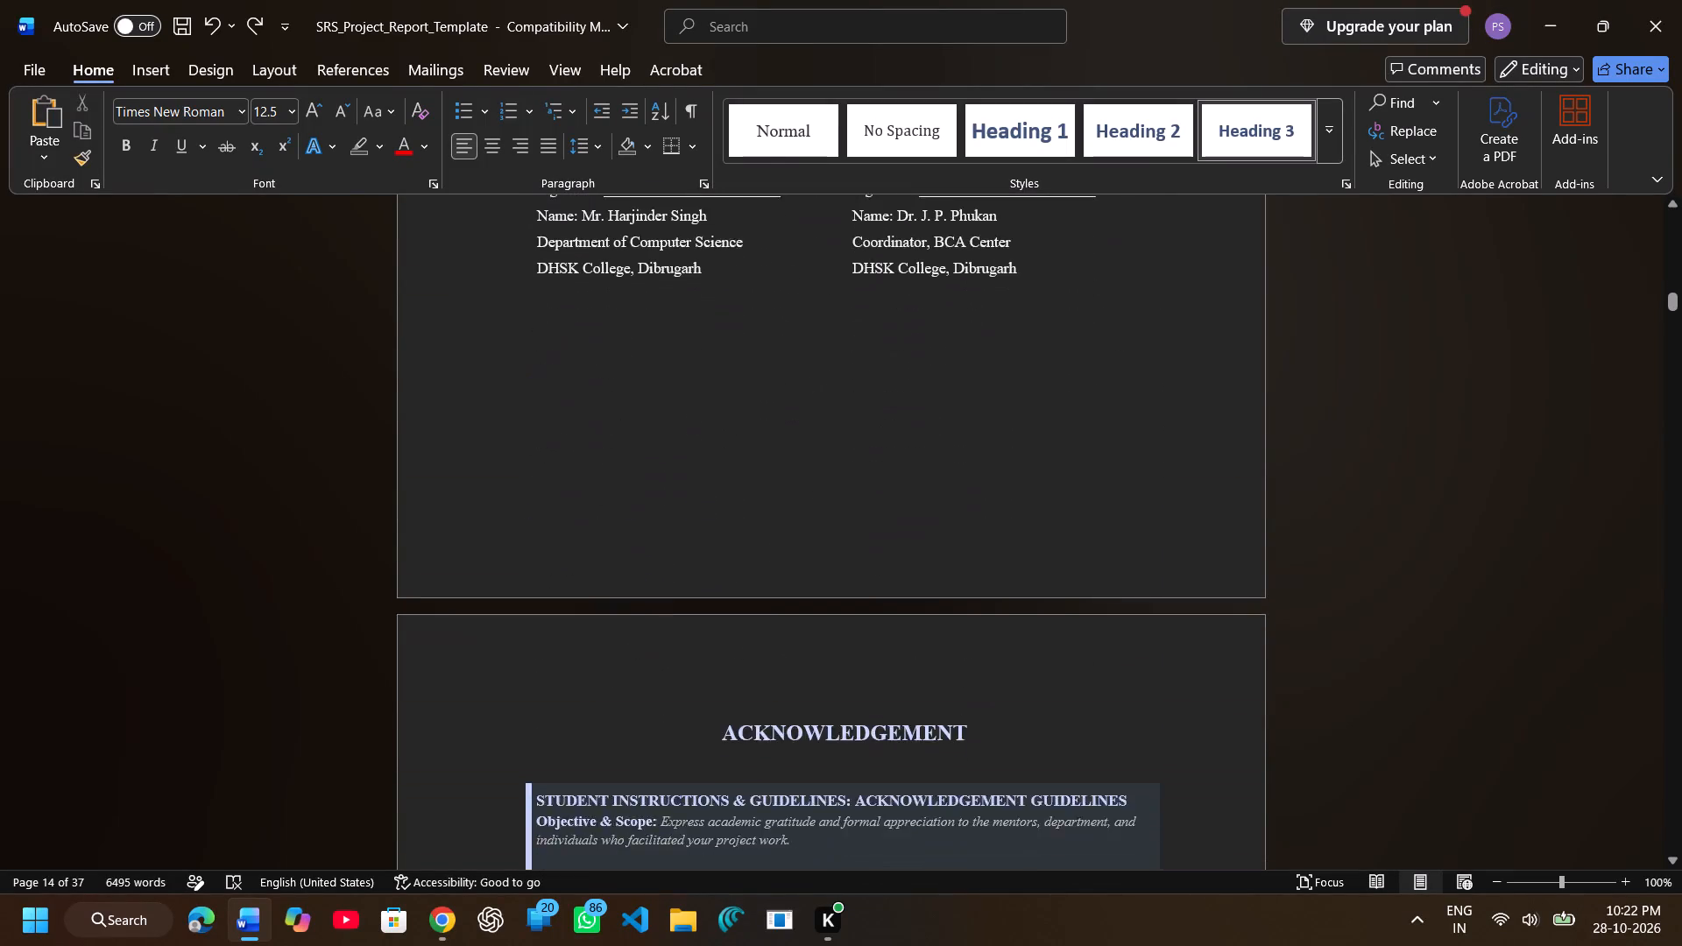
pyautogui.hscroll(1, 512, 469)
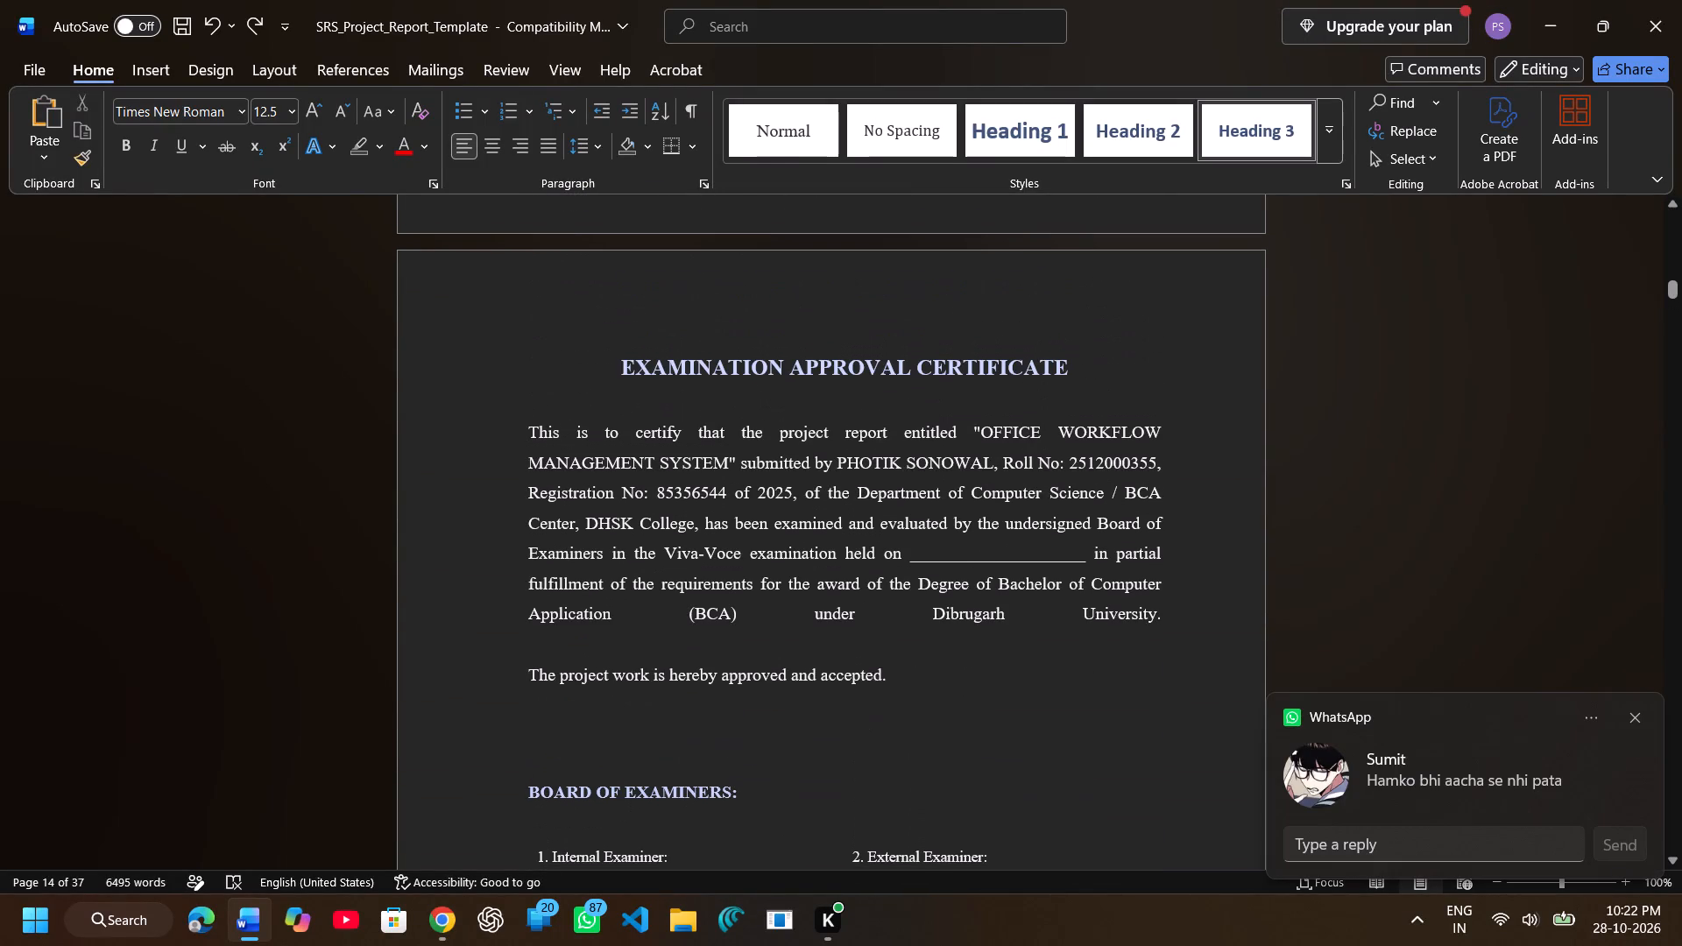
pyautogui.hscroll(2, 512, 469)
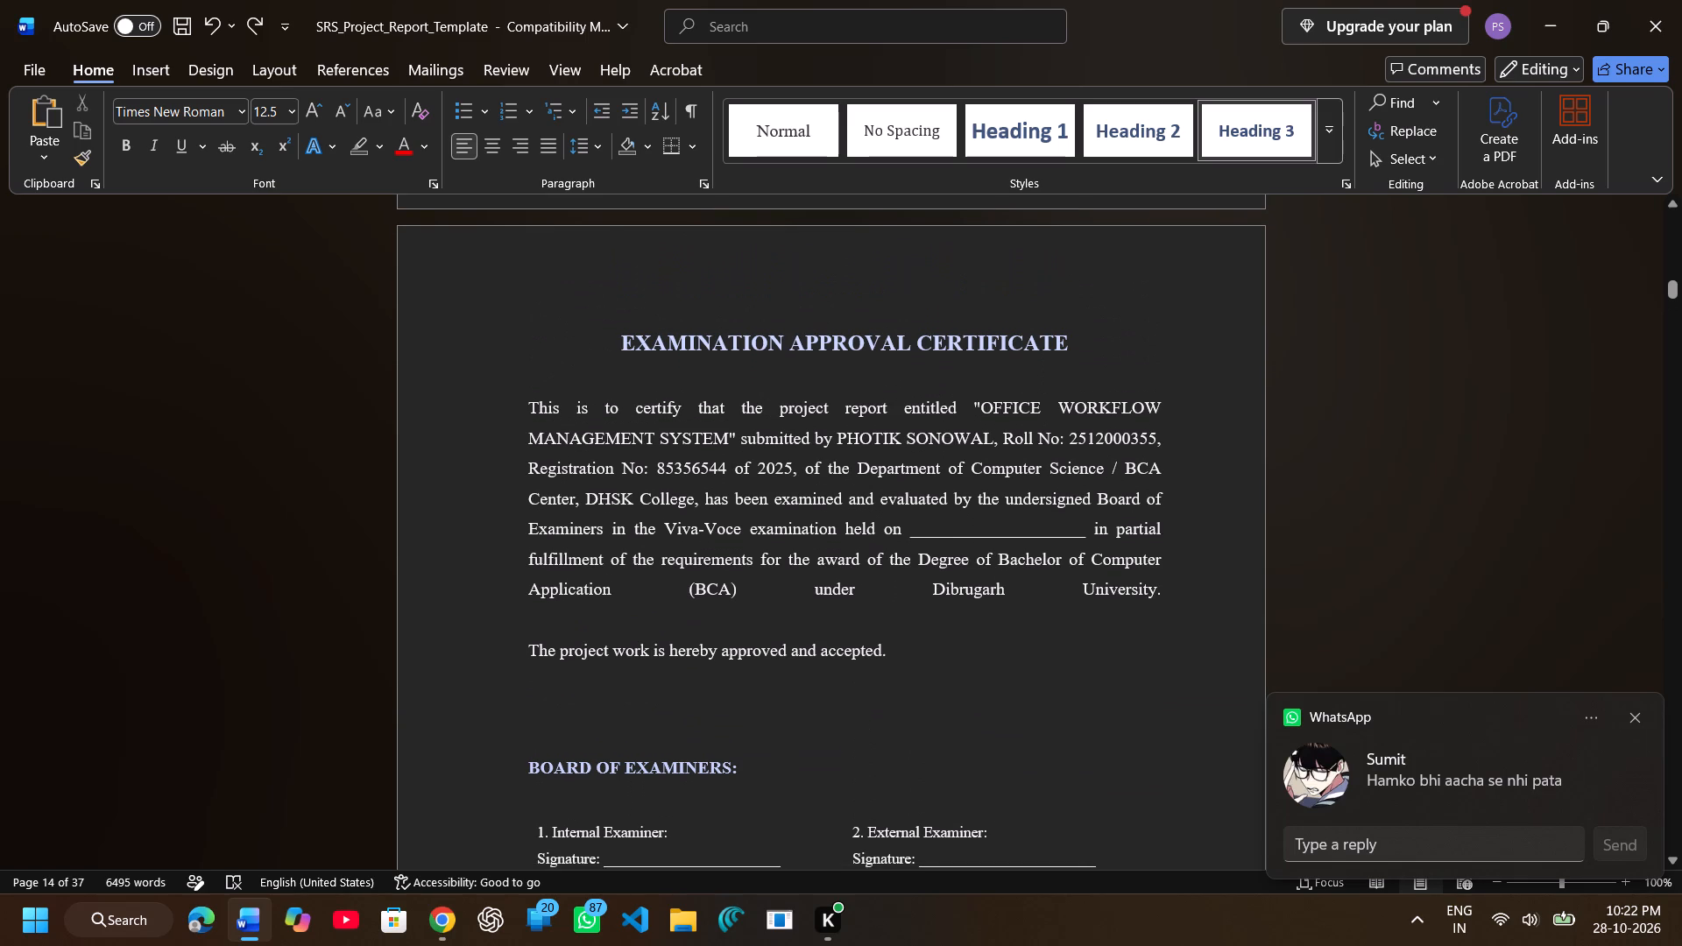
pyautogui.hscroll(1, 512, 469)
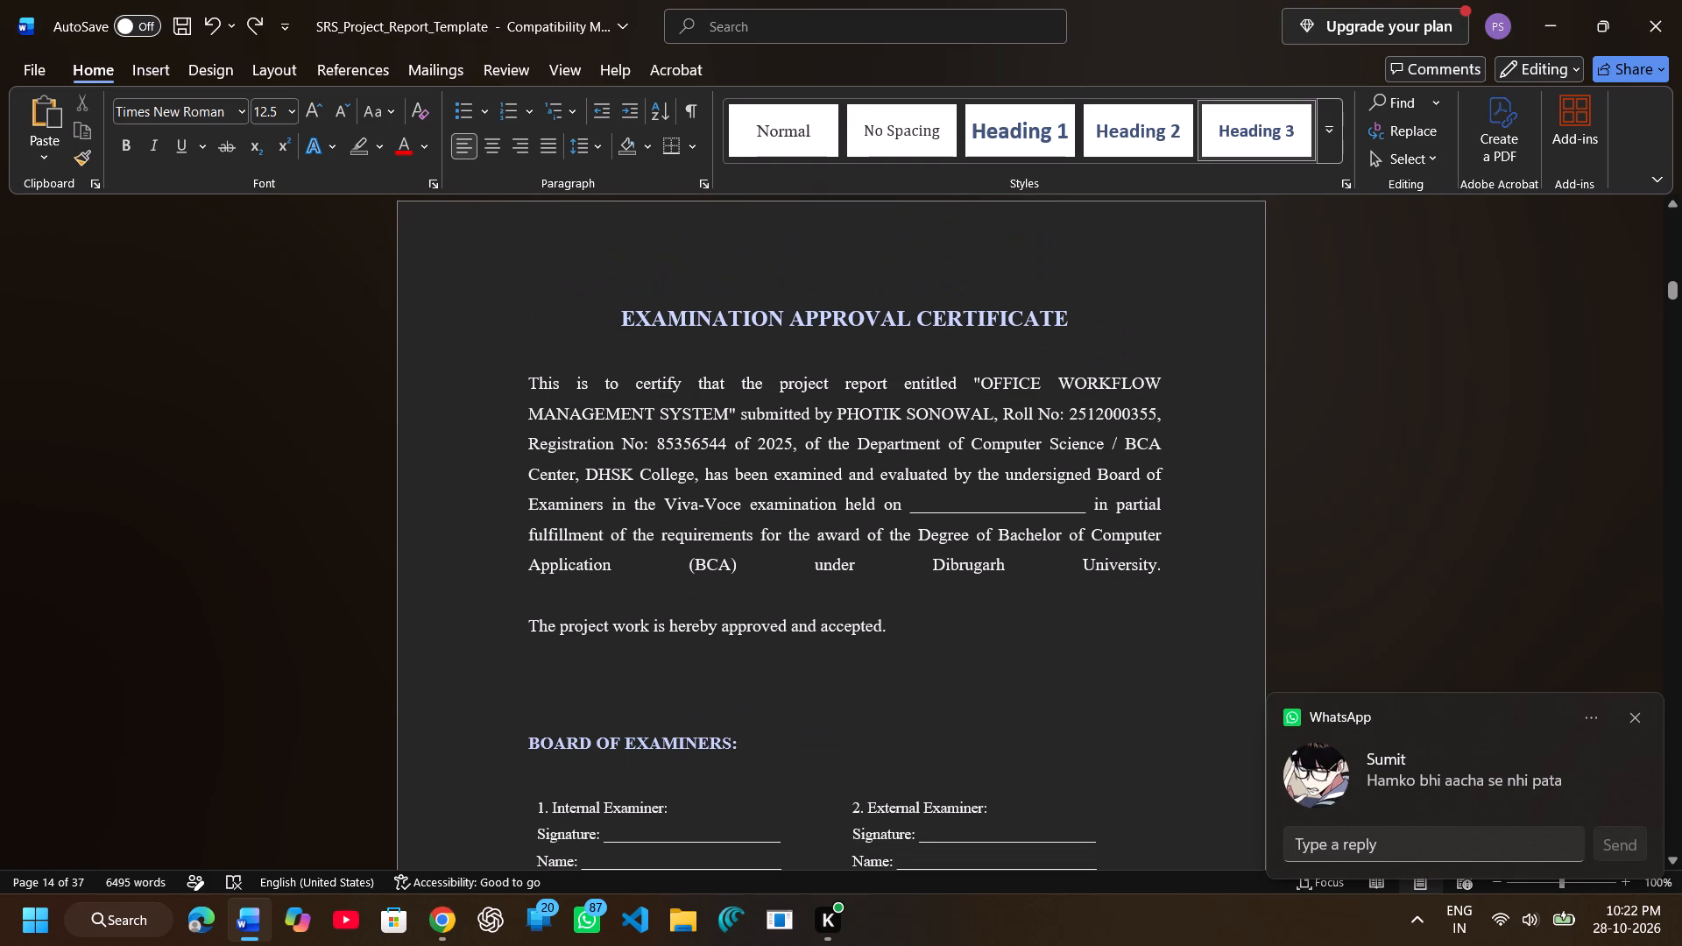
pyautogui.hscroll(1, 512, 469)
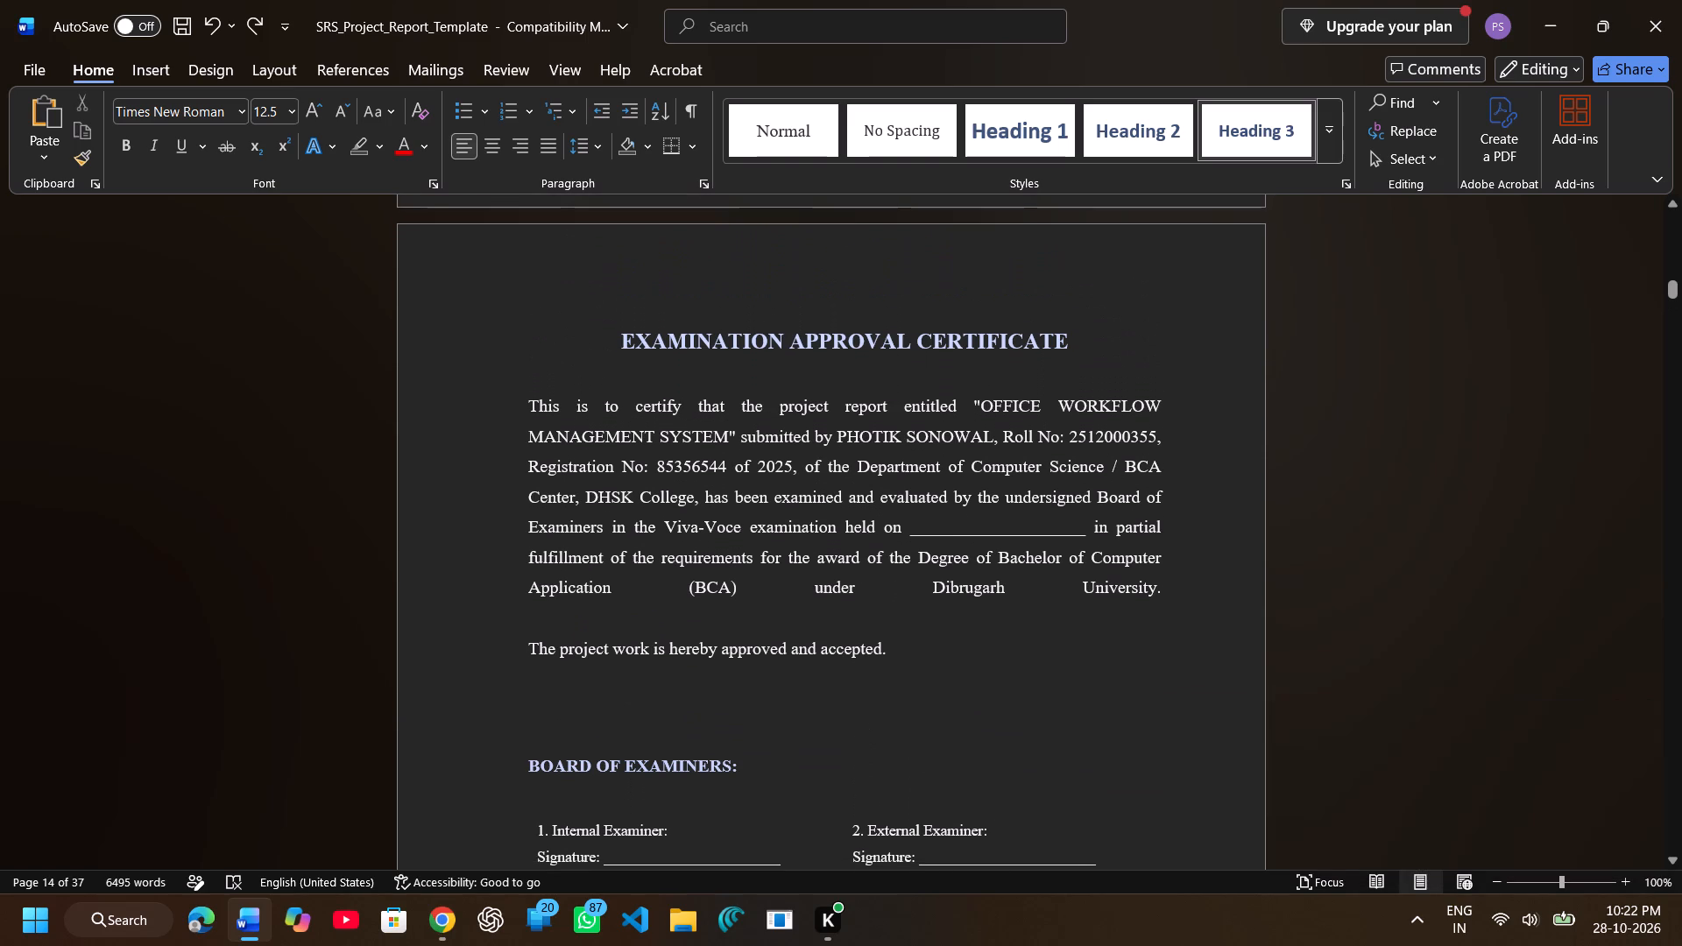
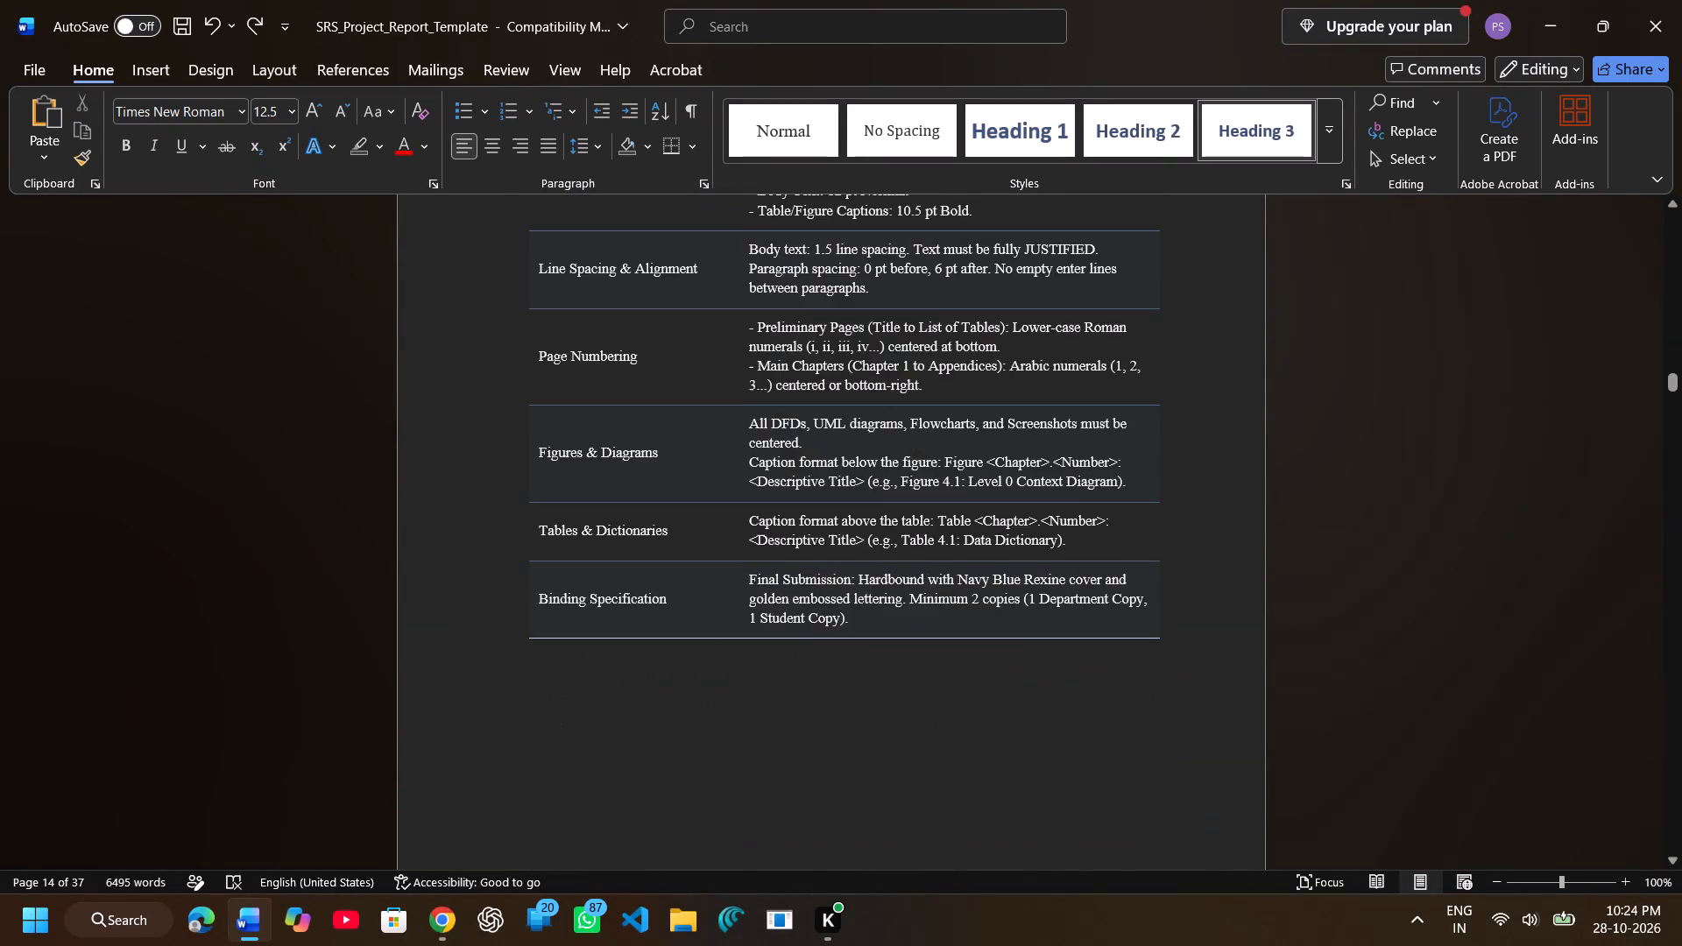
# Review the front matter backwards from the formatting guidelines table to the abstract's keywords and body text.
pyautogui.scroll(5, 512, 469)
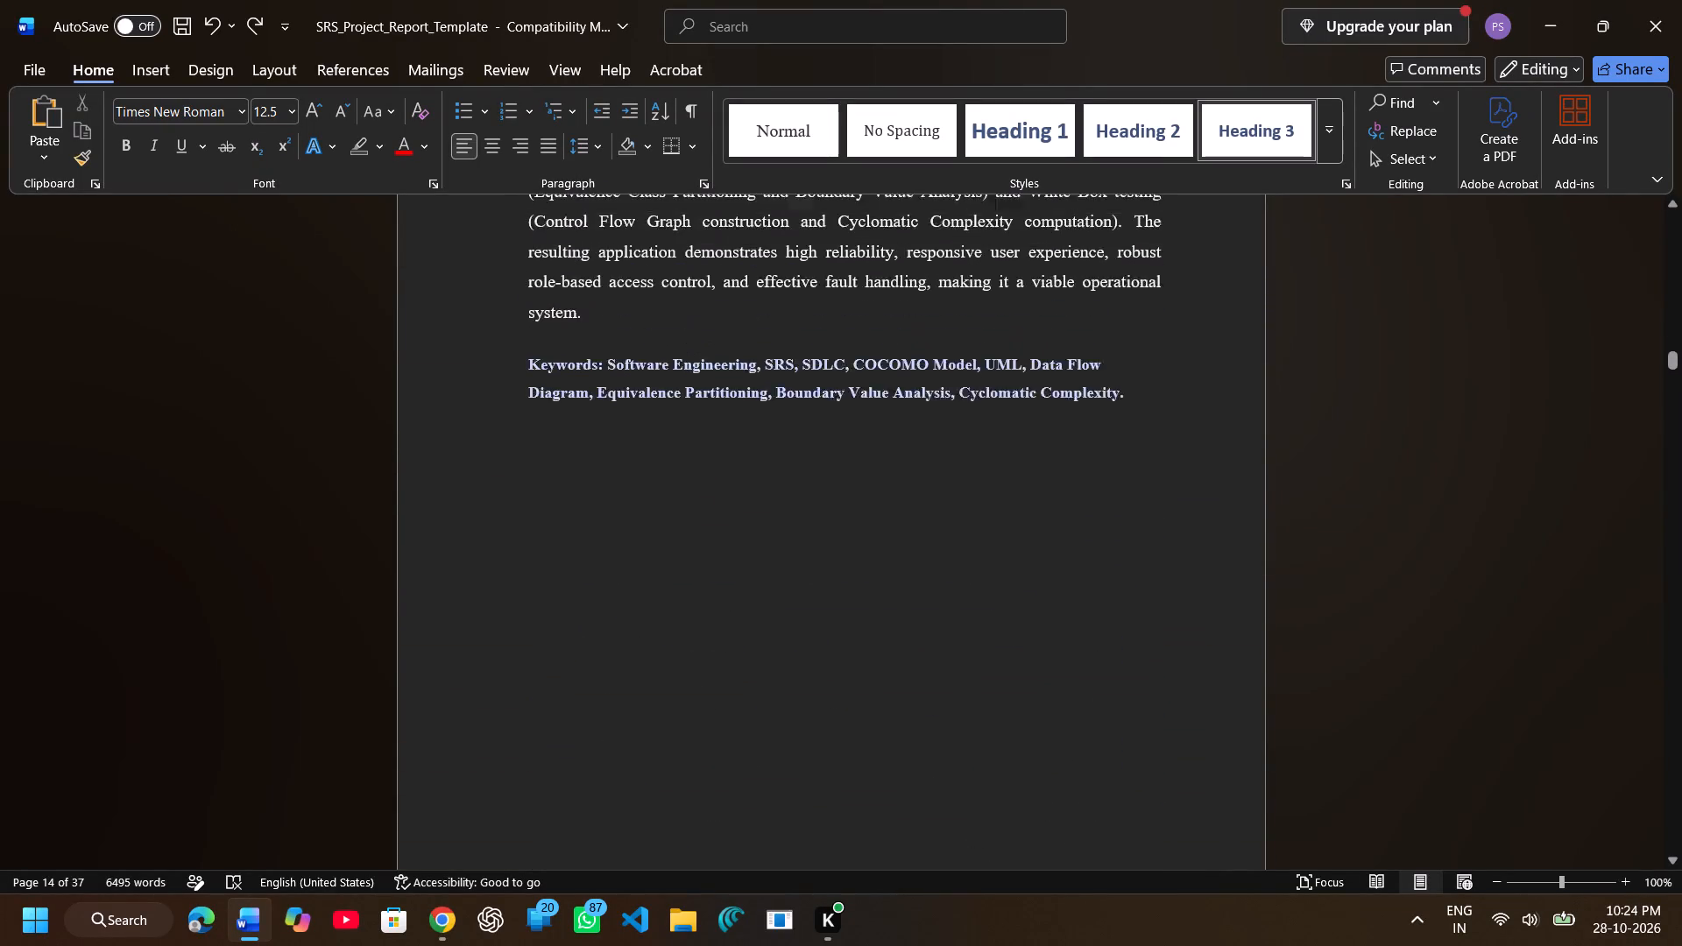
pyautogui.scroll(1, 512, 469)
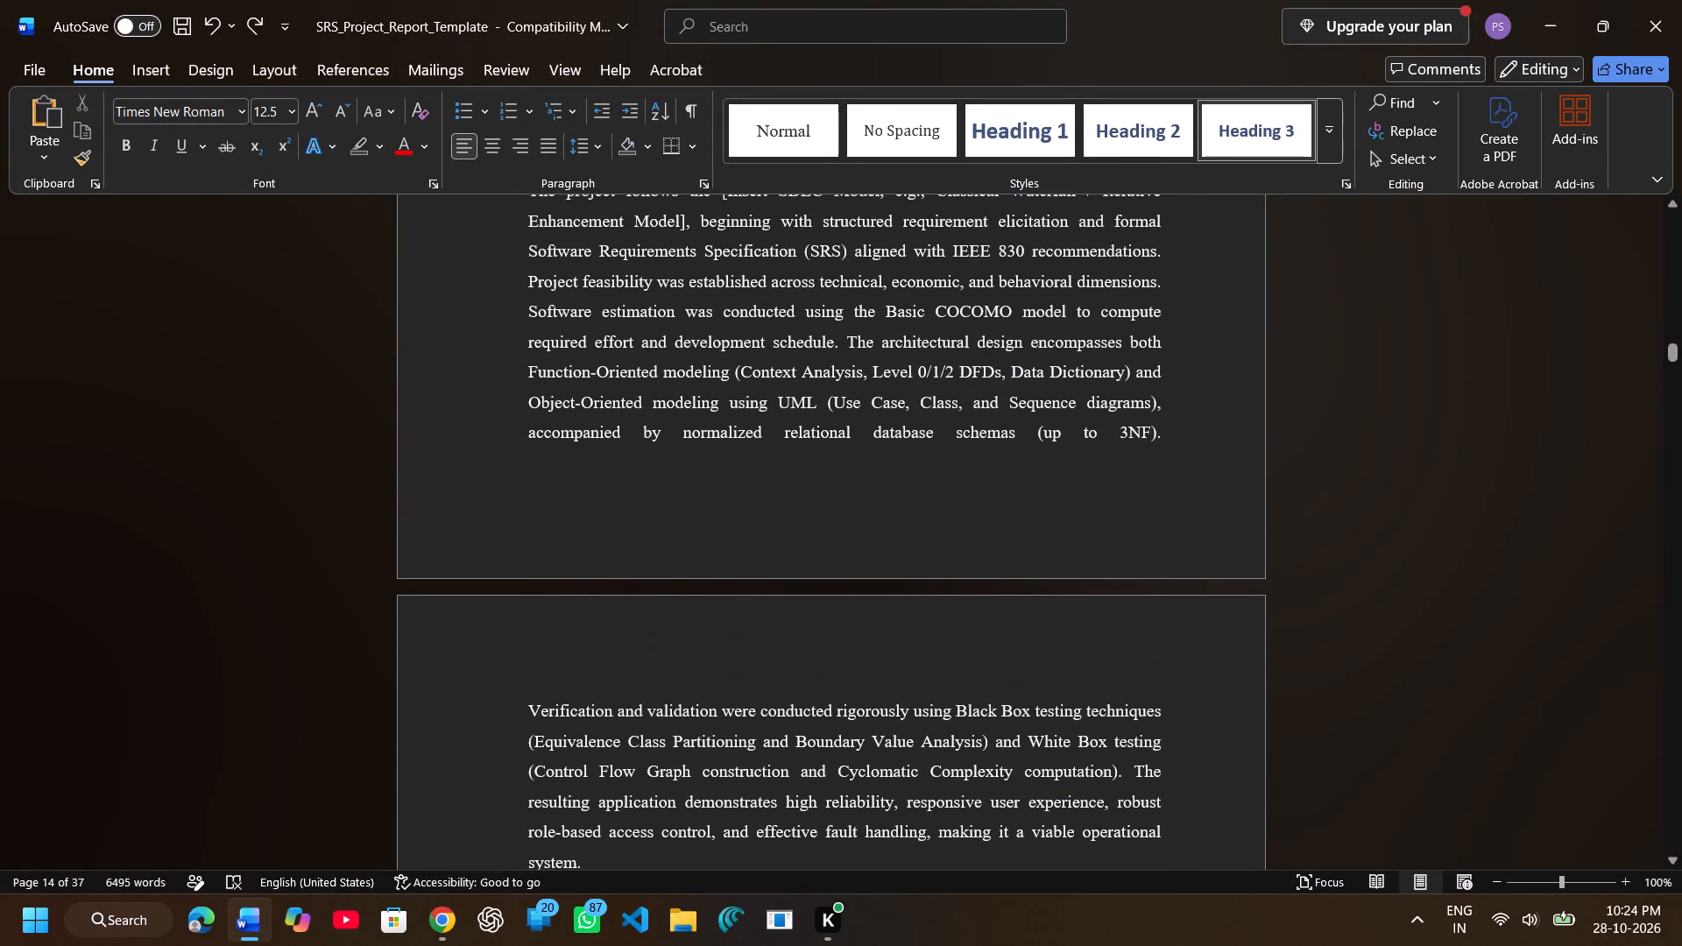
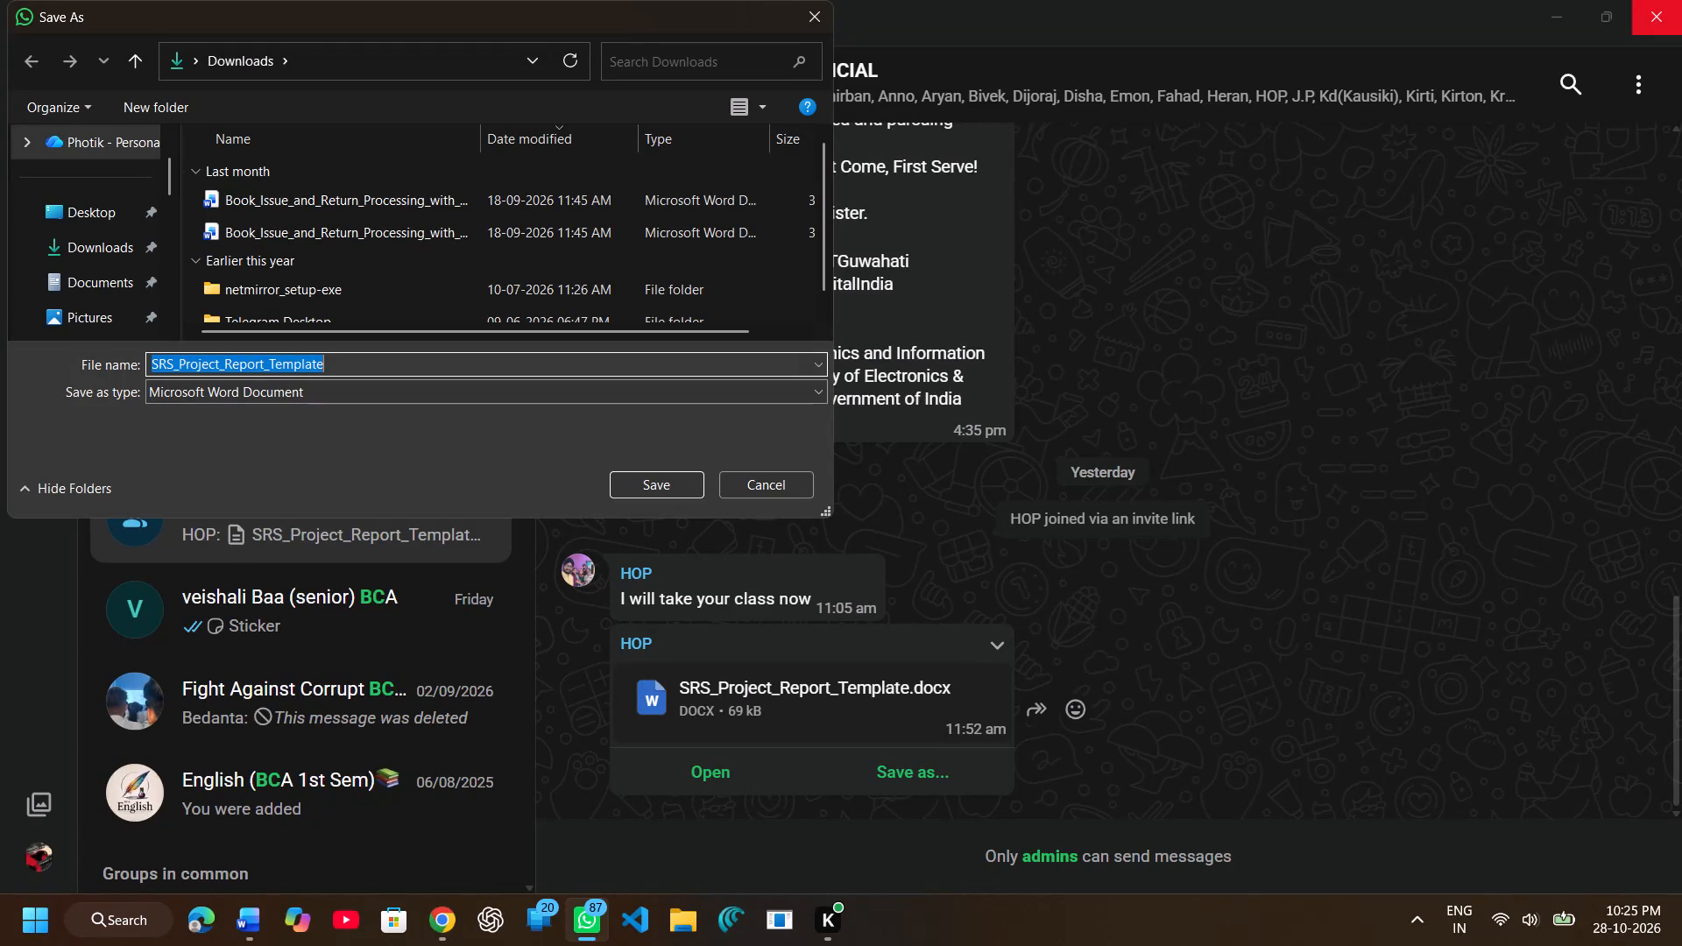
# Clear the suggested file name in the Save As dialog for the shared SRS project report template document.
pyautogui.click(702, 364)
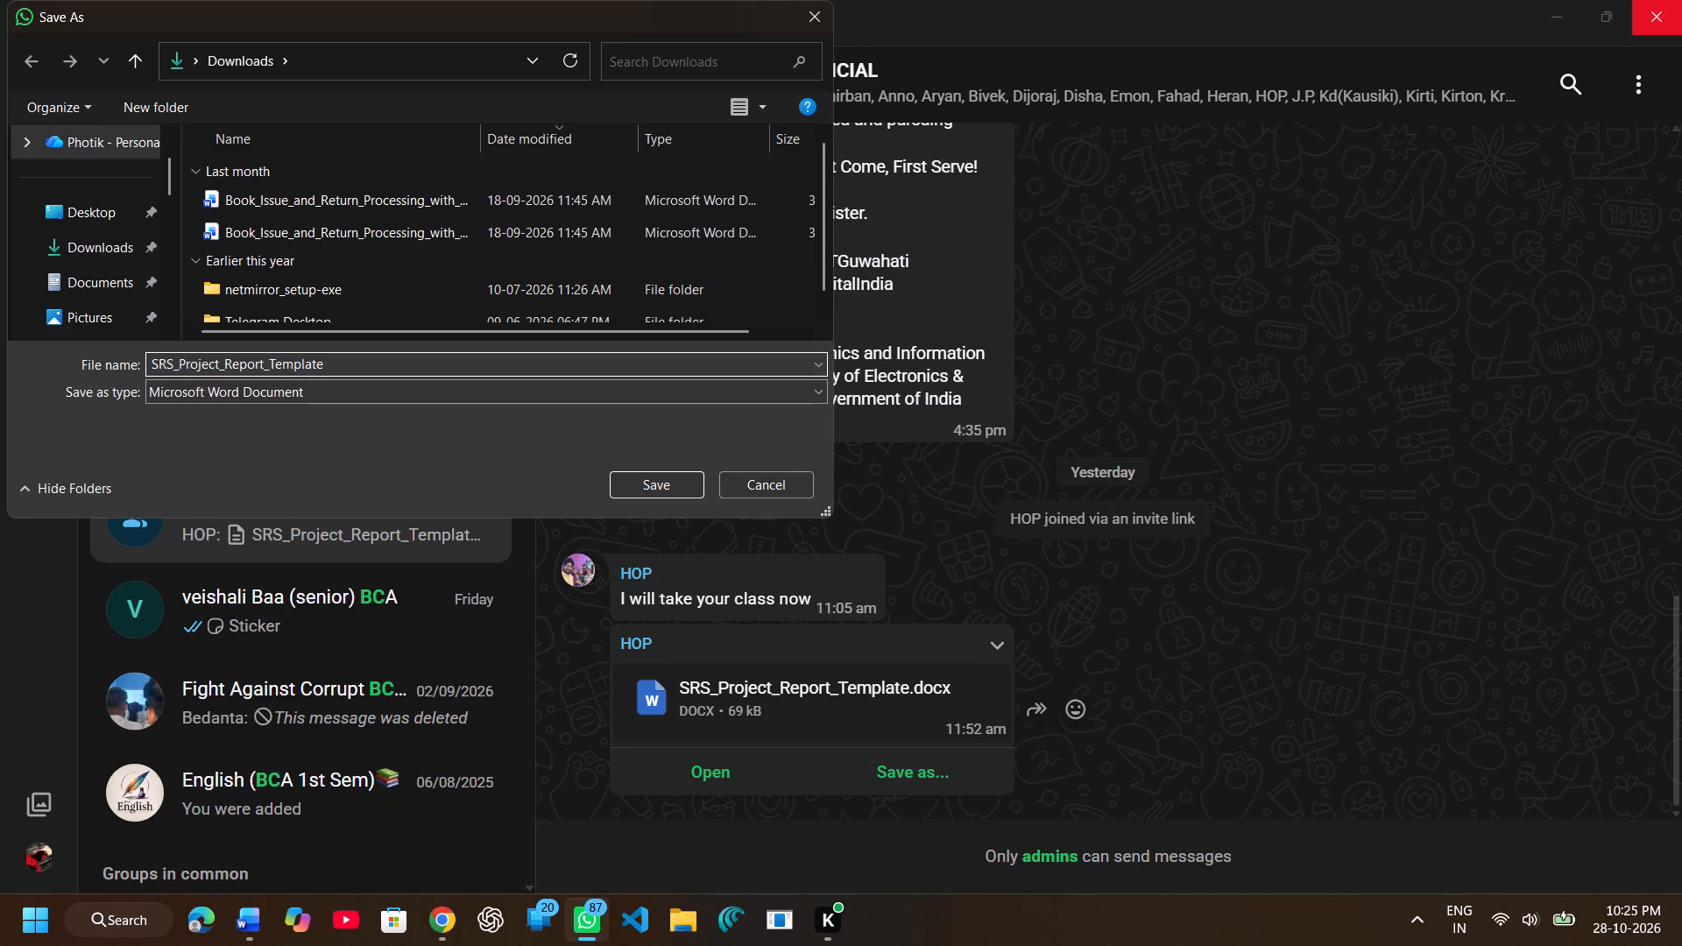
pyautogui.press('BackSpace')
pyautogui.press('BackSpace')
pyautogui.press('BackSpace')
pyautogui.press('BackSpace')
pyautogui.press('BackSpace')
pyautogui.press('BackSpace')
pyautogui.press('BackSpace')
pyautogui.press('BackSpace')
pyautogui.press('BackSpace')
pyautogui.press('BackSpace')
pyautogui.press('BackSpace')
pyautogui.press('BackSpace')
pyautogui.press('BackSpace')
pyautogui.press('BackSpace')
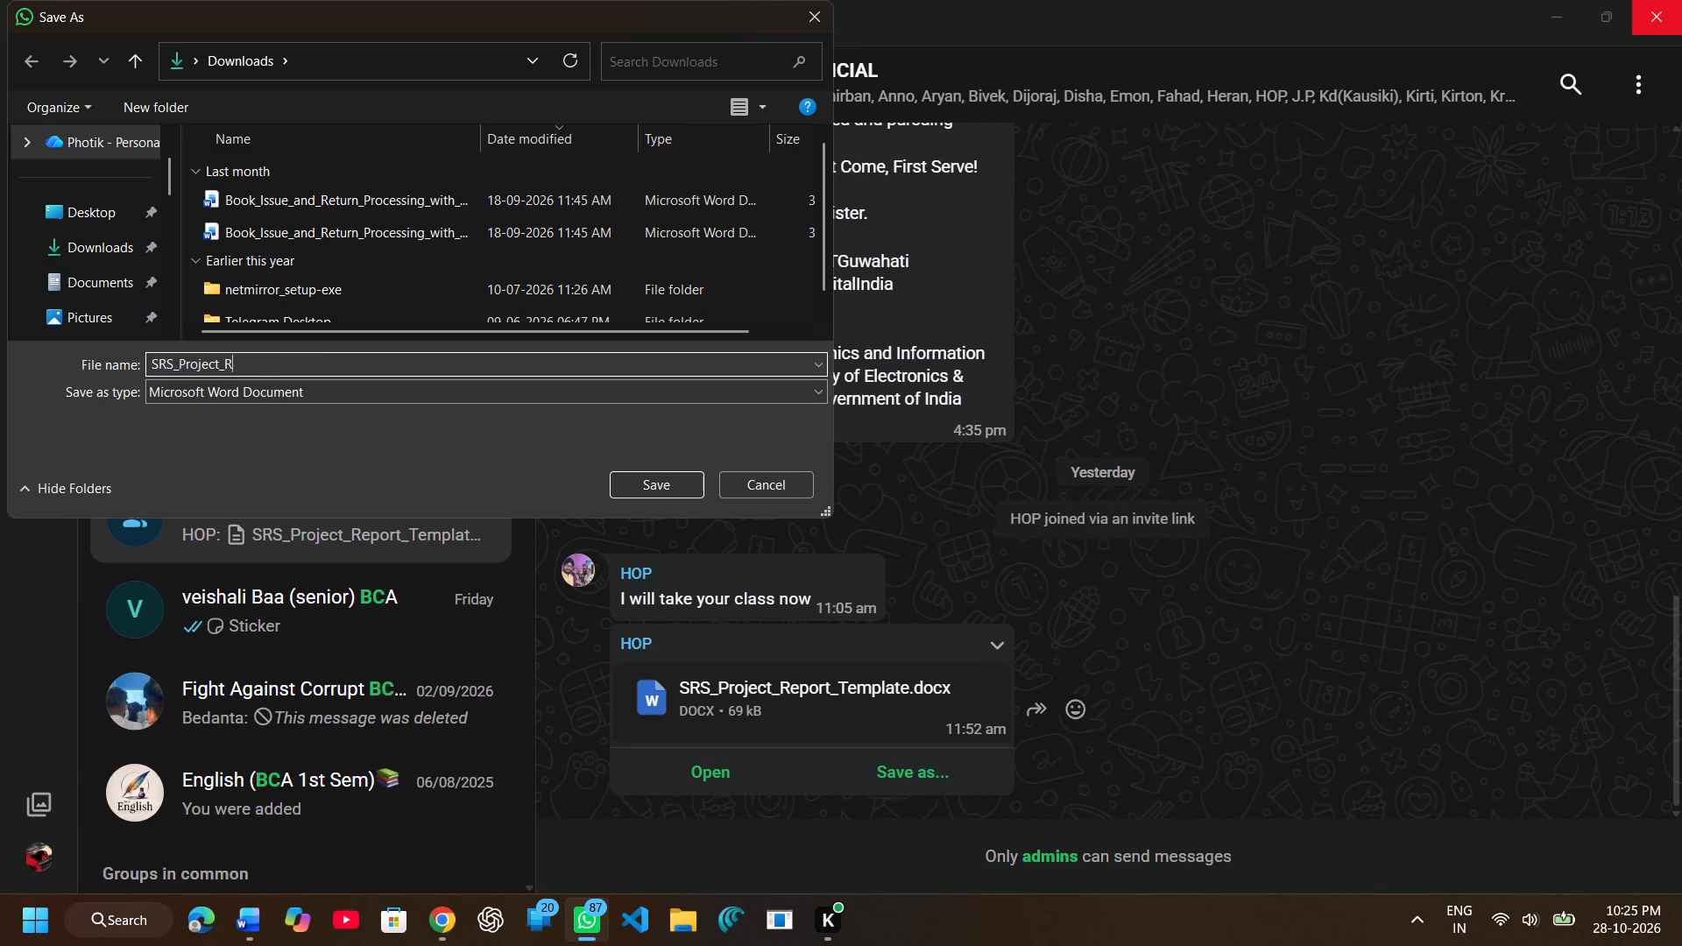
pyautogui.press('BackSpace')
pyautogui.press('BackSpace')
pyautogui.press('BackSpace')
pyautogui.press('BackSpace')
pyautogui.press('BackSpace')
pyautogui.press('BackSpace')
pyautogui.press('BackSpace')
pyautogui.press('BackSpace')
pyautogui.press('BackSpace')
pyautogui.press('BackSpace')
pyautogui.press('BackSpace')
pyautogui.press('BackSpace')
pyautogui.press('BackSpace')
pyautogui.press('BackSpace')
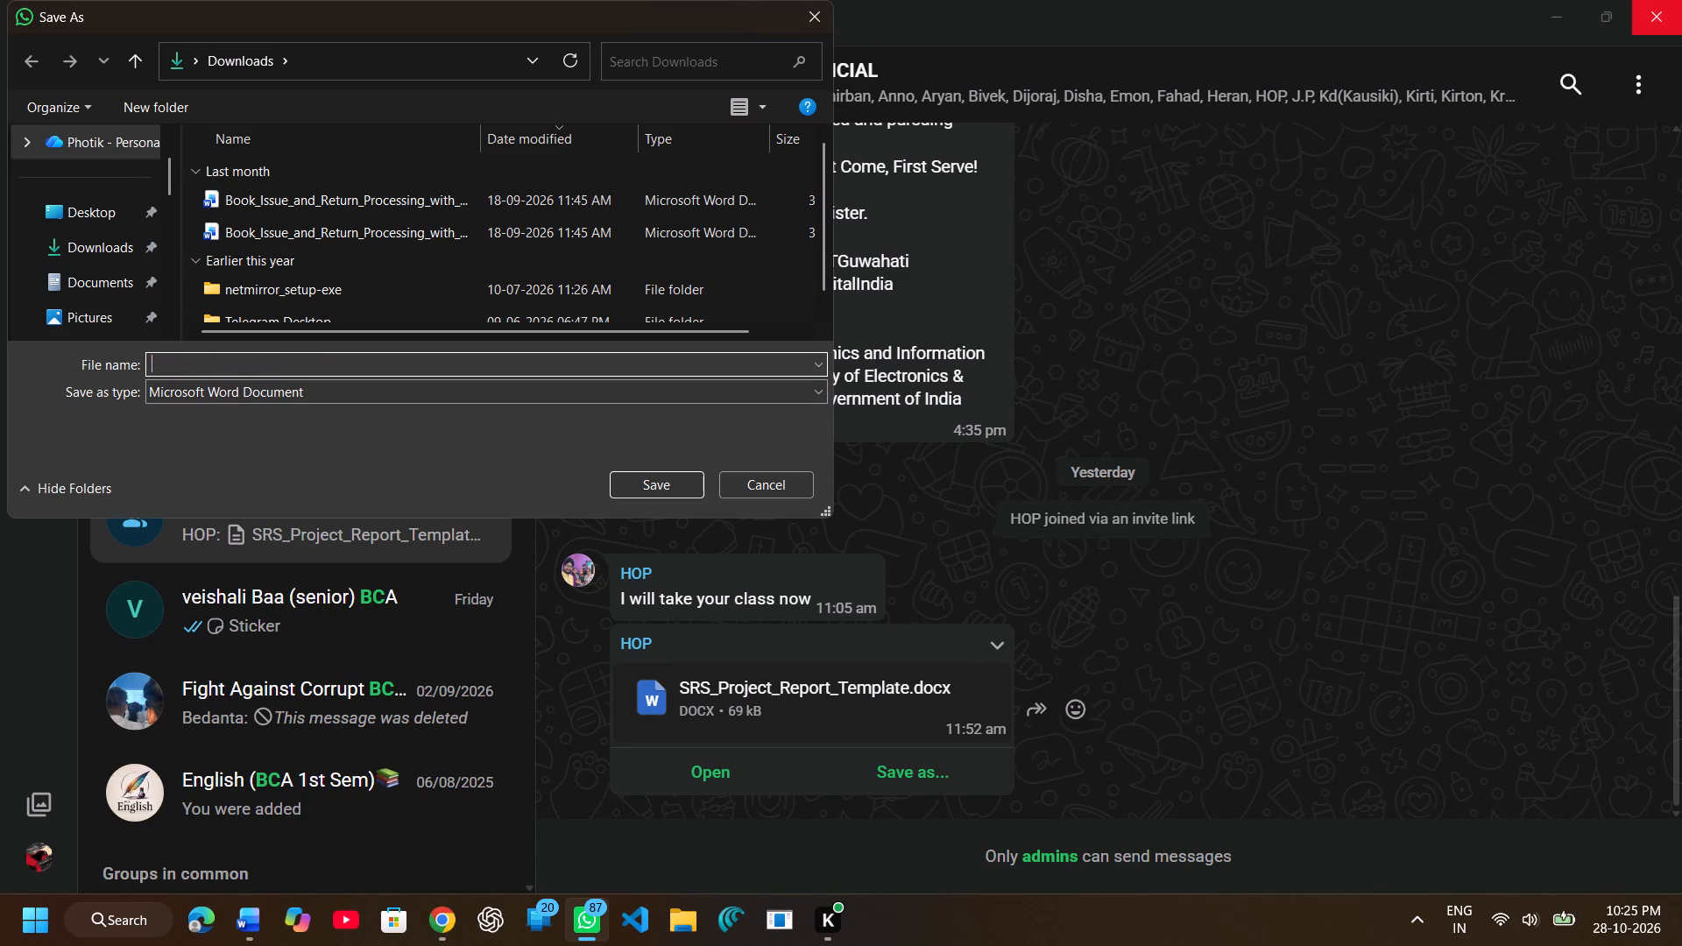
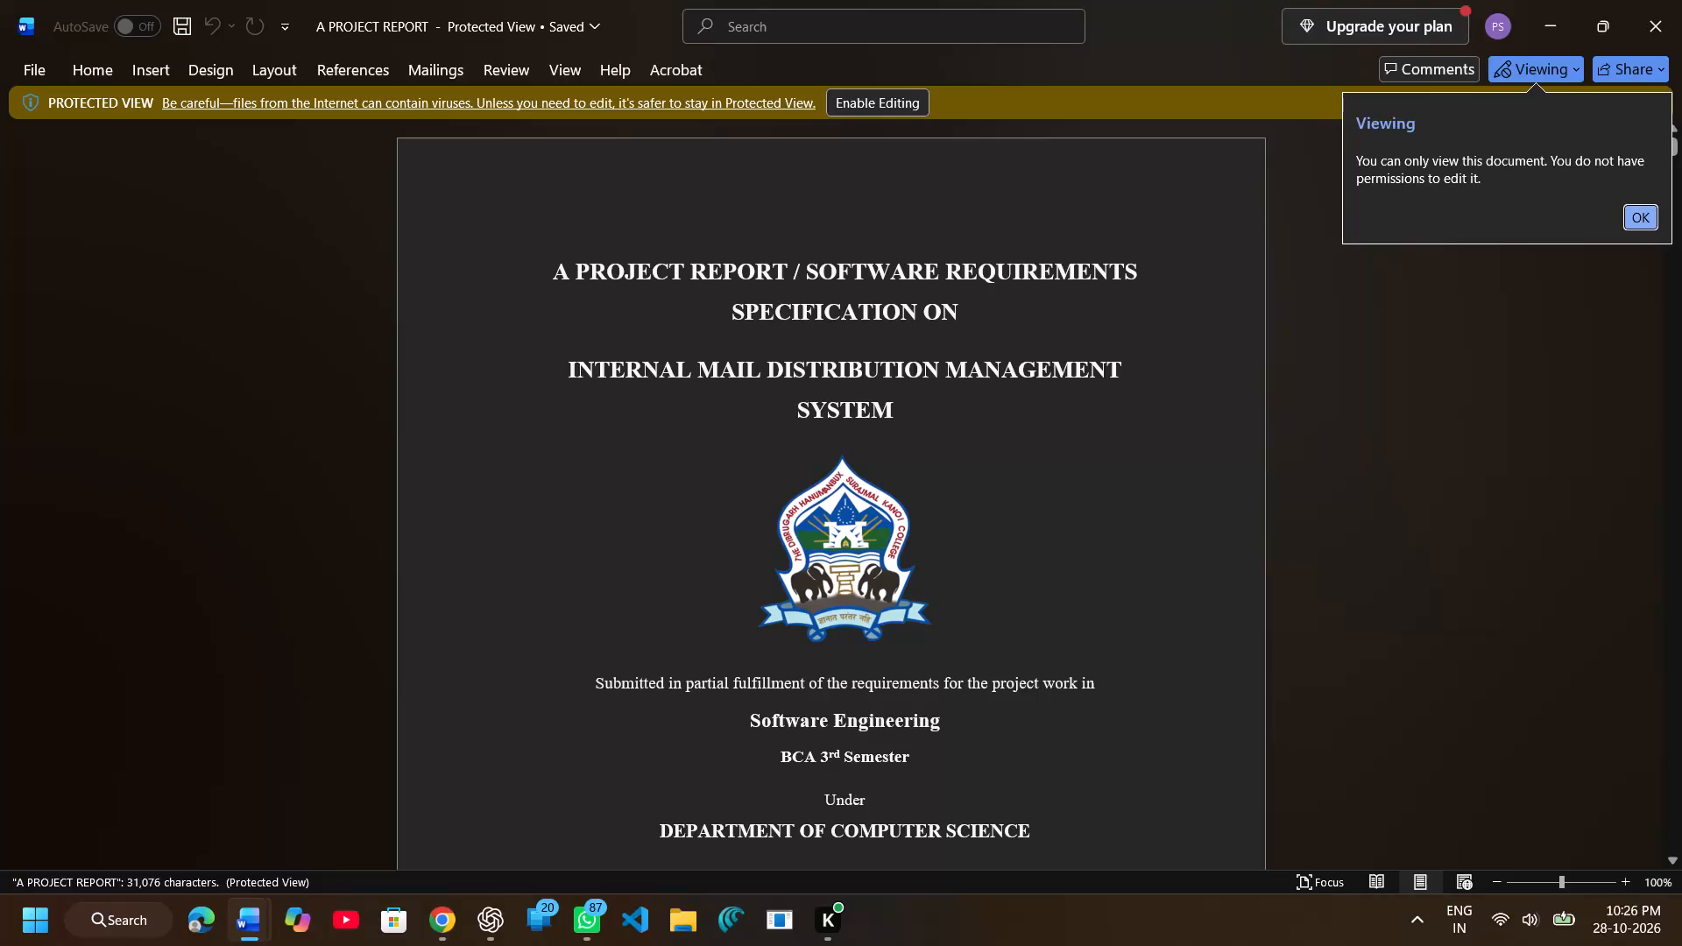
# Skim the Internal Mail Distribution Management System report from the cover page through the certificates and table of content to the project phases.
pyautogui.hscroll(1, 710, 765)
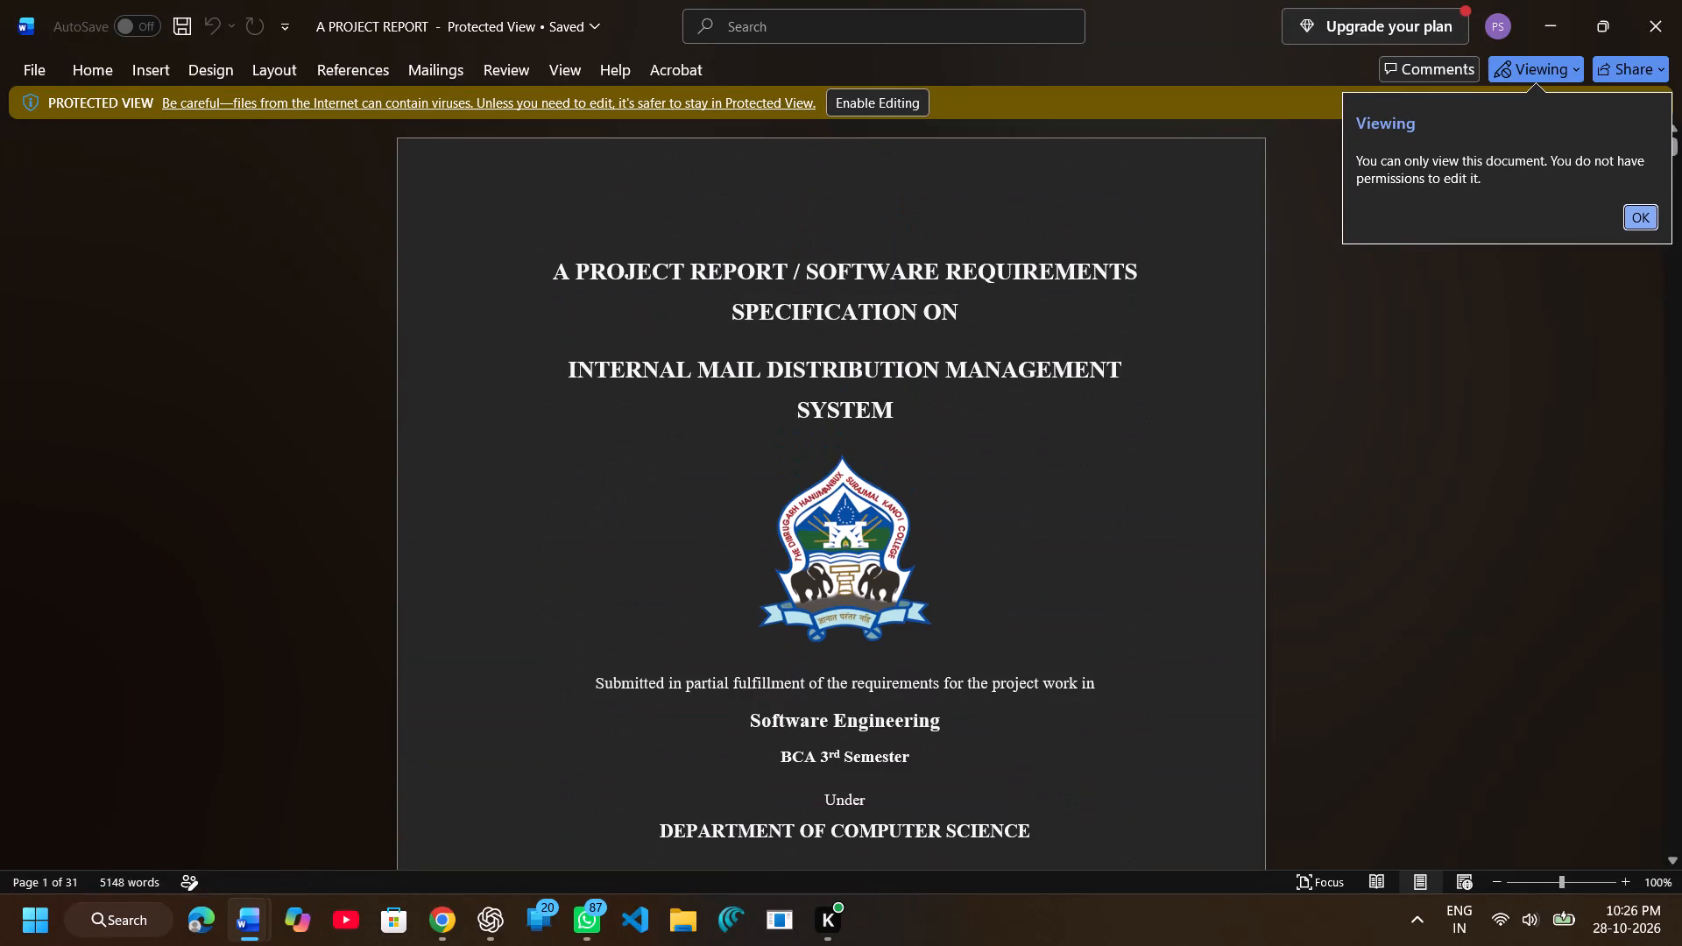
pyautogui.hscroll(1, 710, 765)
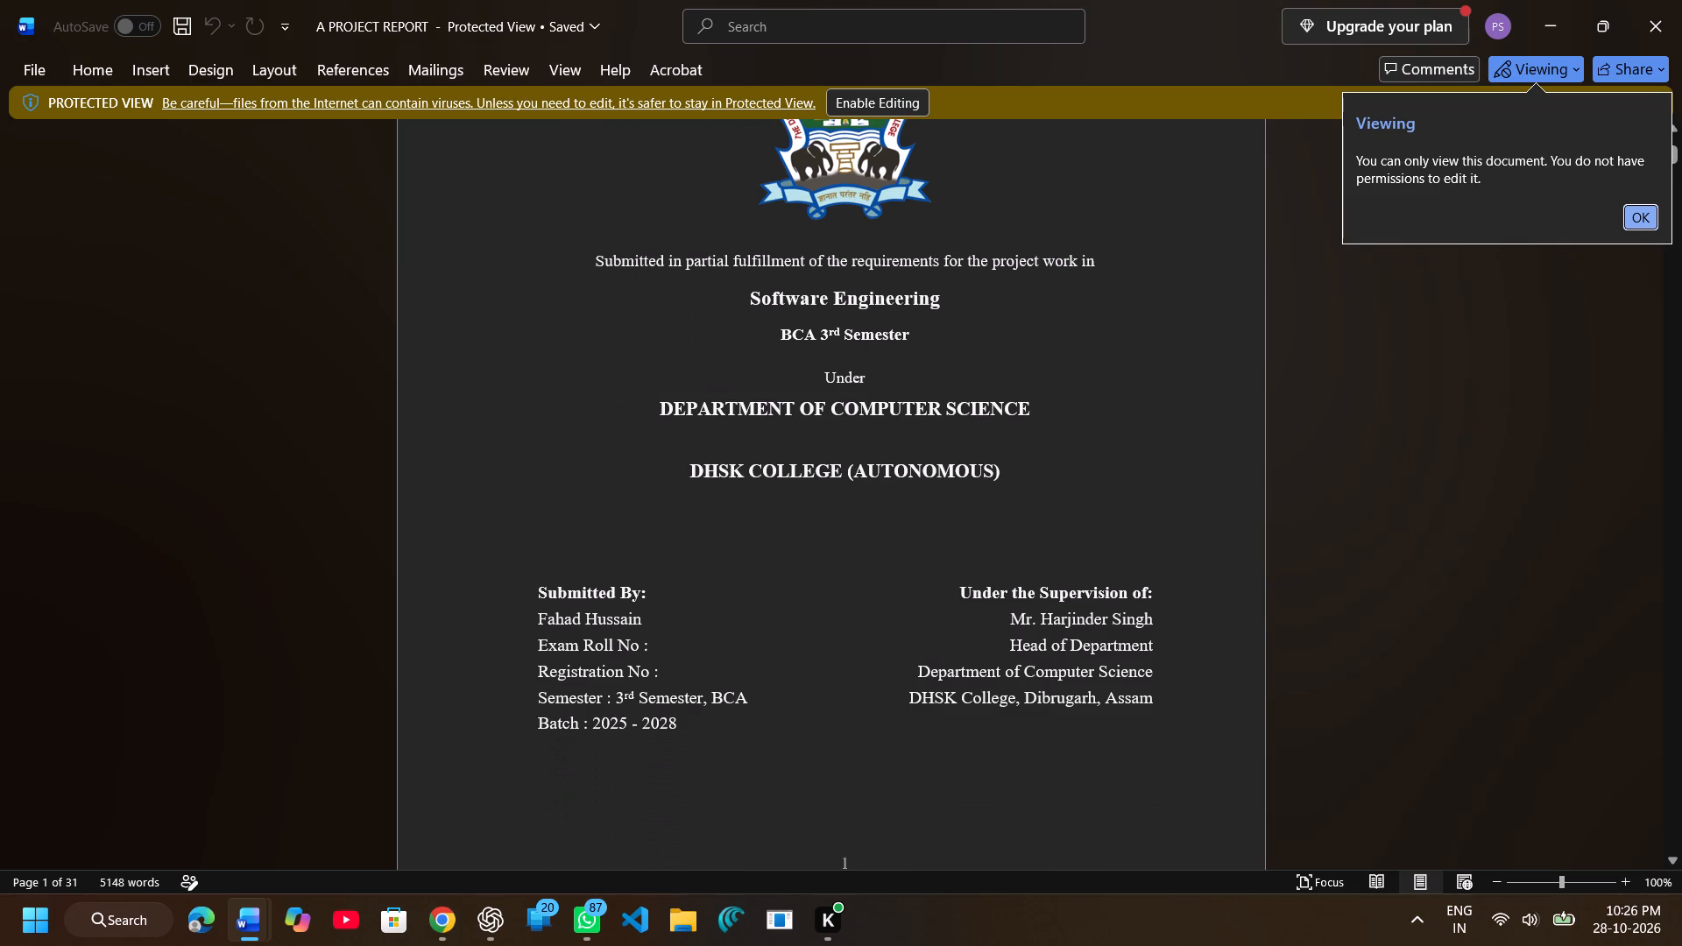
pyautogui.scroll(1, 710, 765)
pyautogui.hscroll(1, 714, 772)
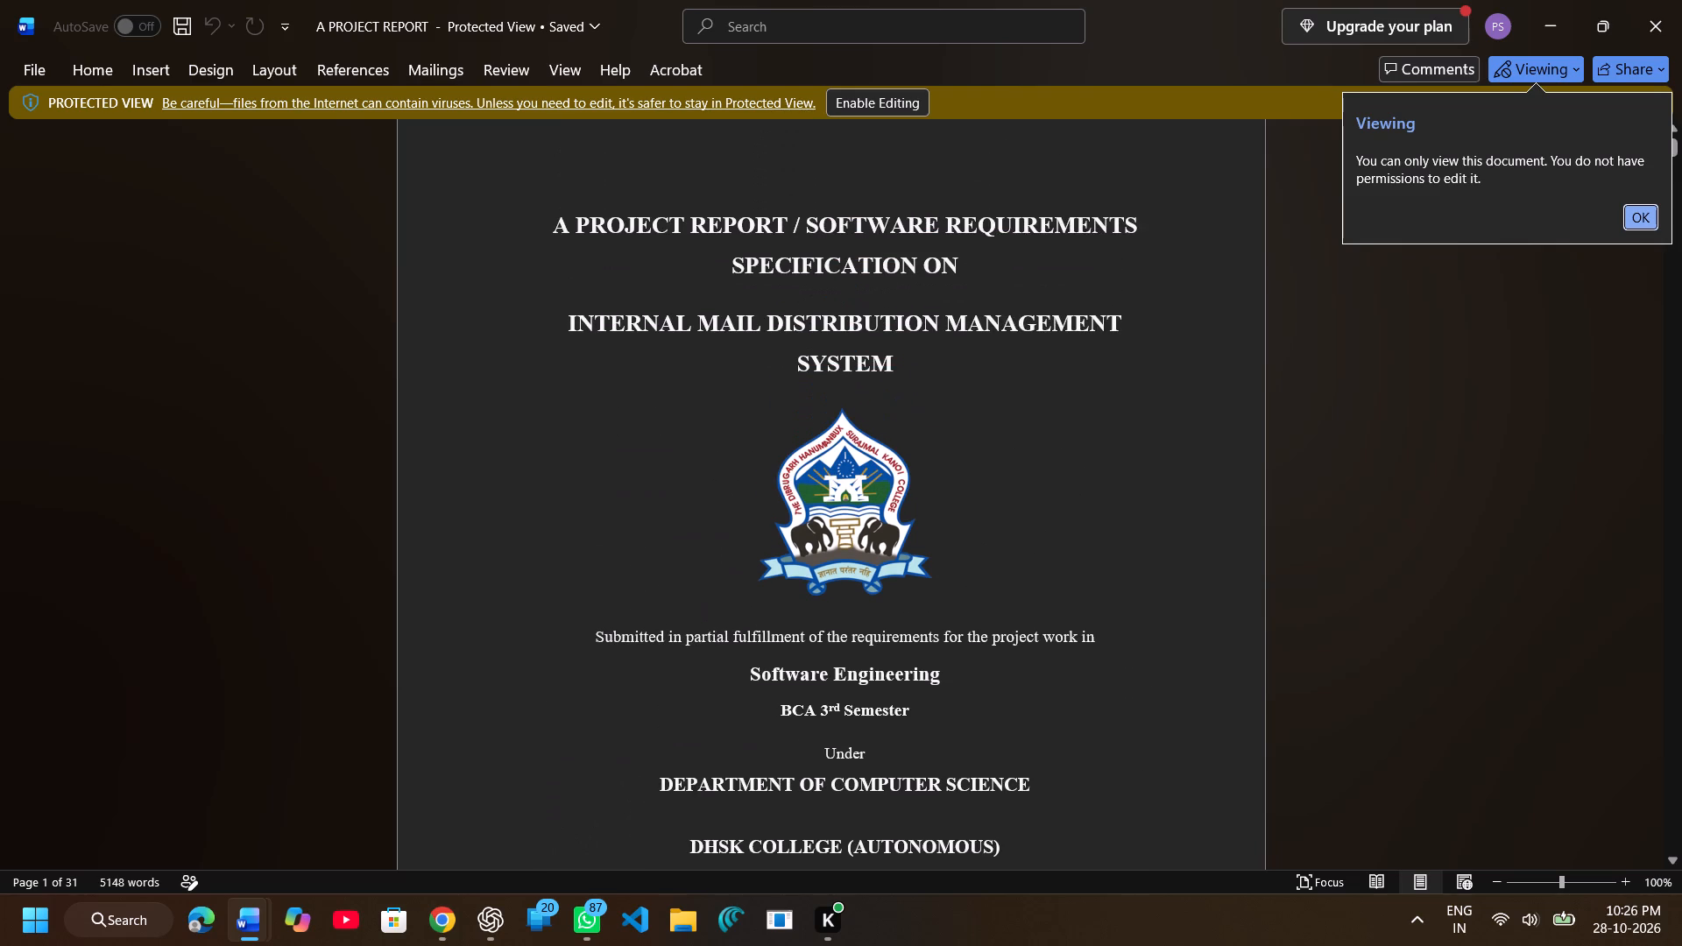
pyautogui.hscroll(1, 714, 772)
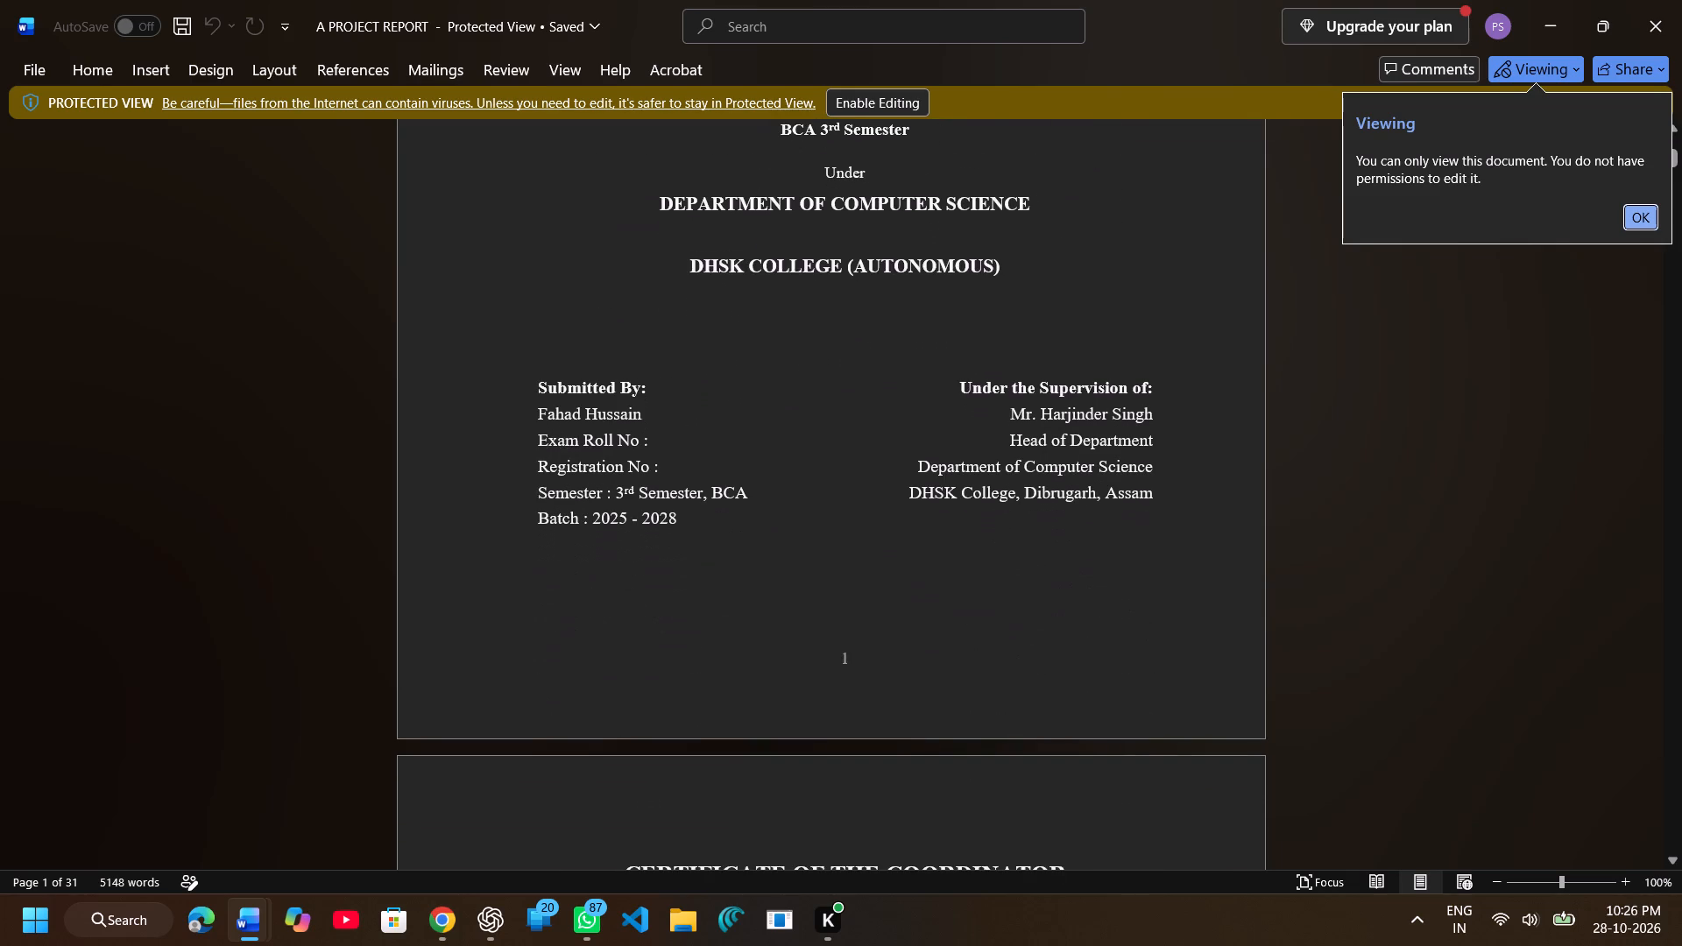
pyautogui.hscroll(1, 714, 772)
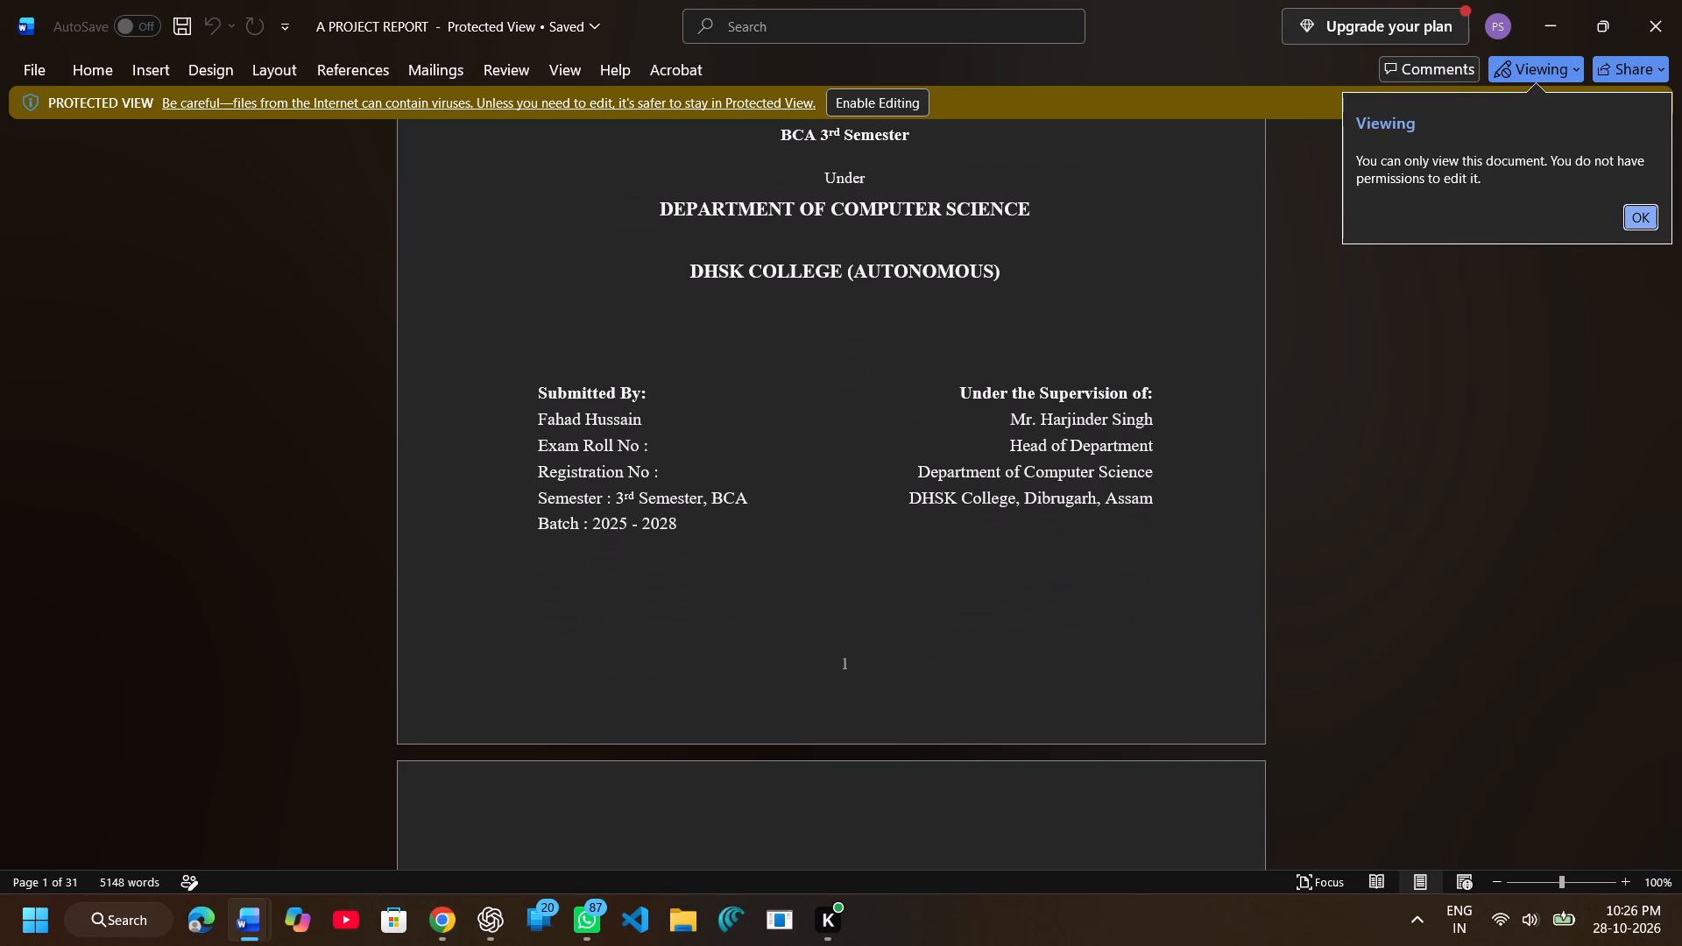
pyautogui.scroll(-1, 714, 772)
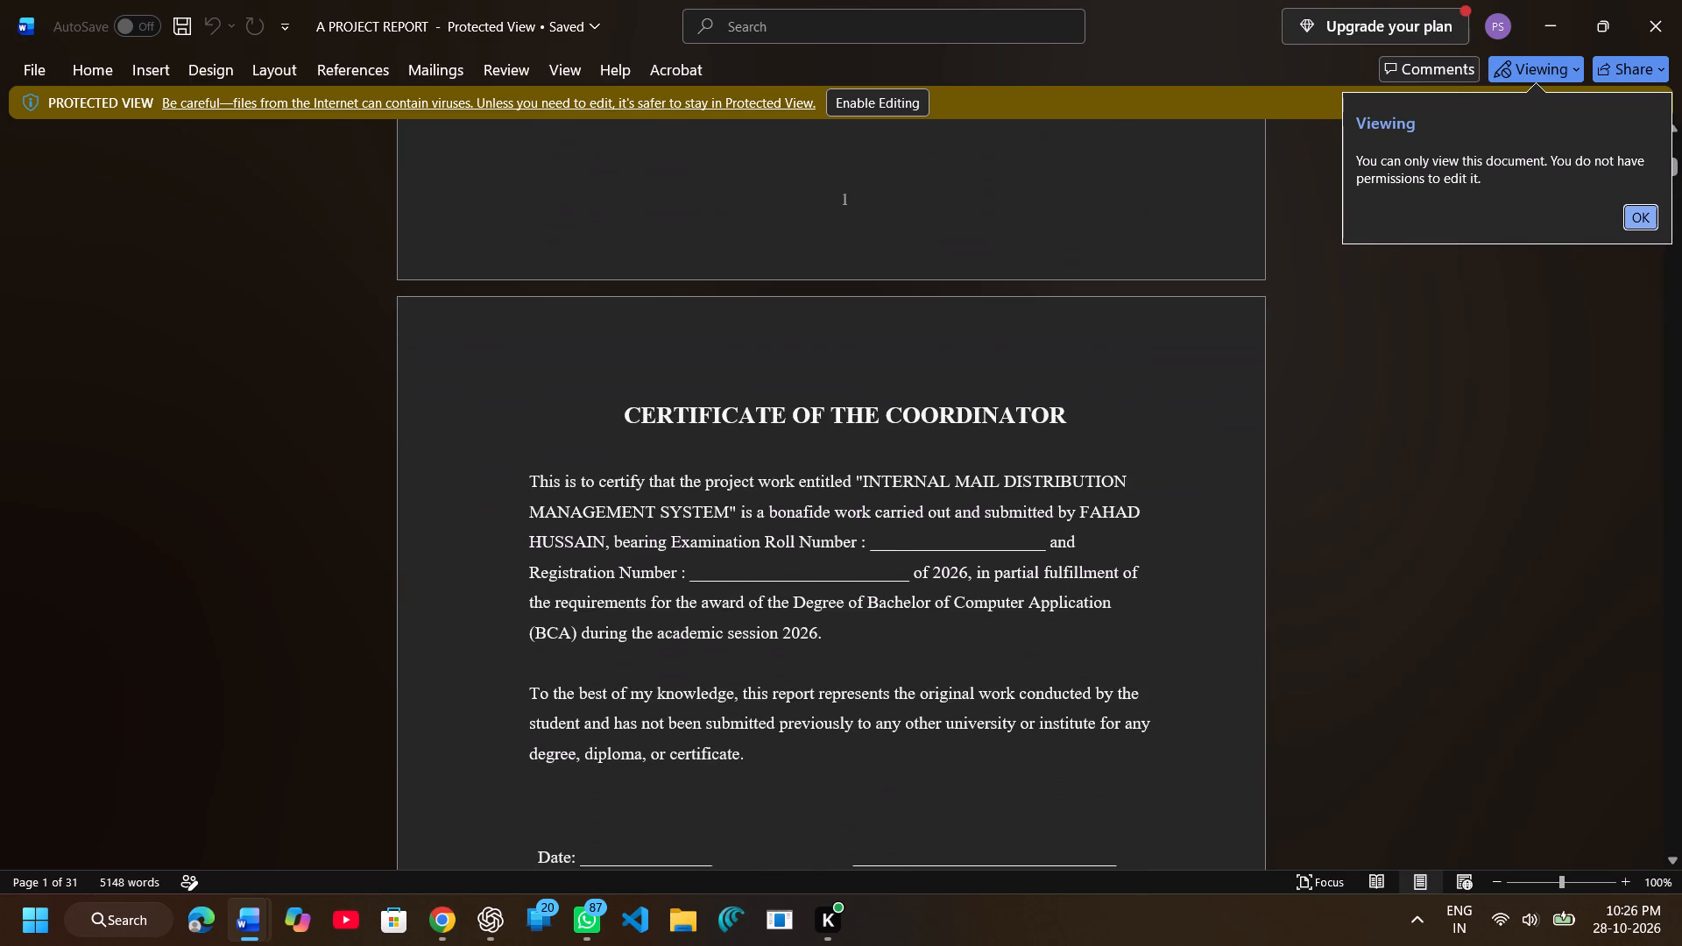
pyautogui.scroll(-1, 714, 772)
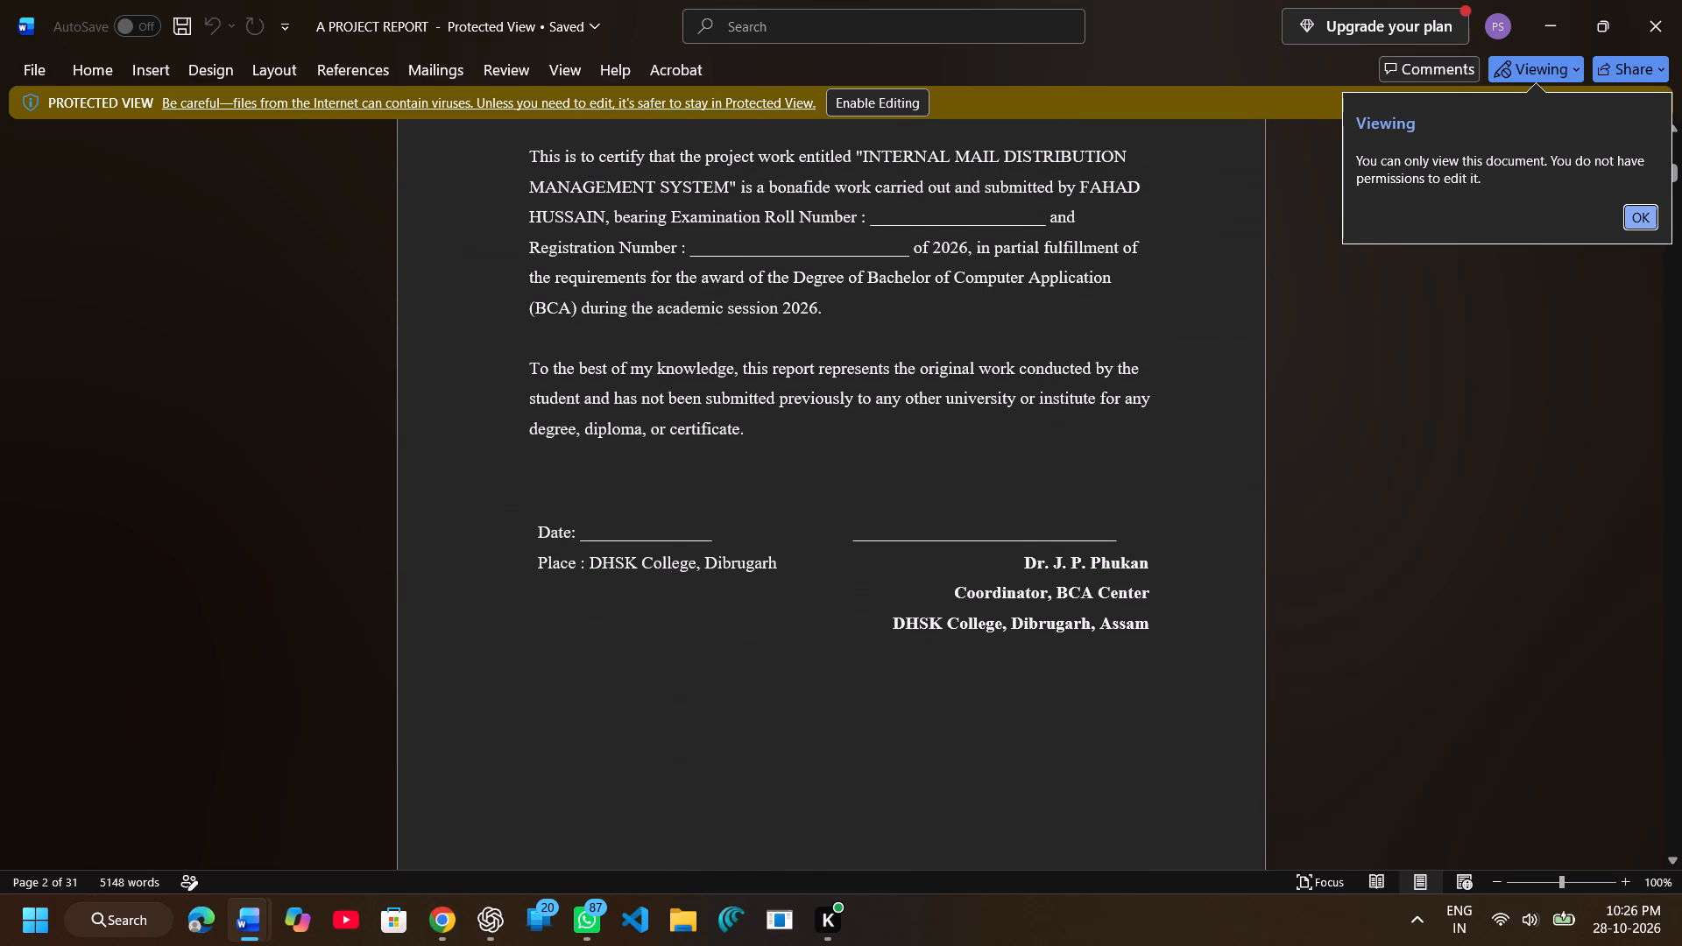
pyautogui.scroll(-1, 714, 772)
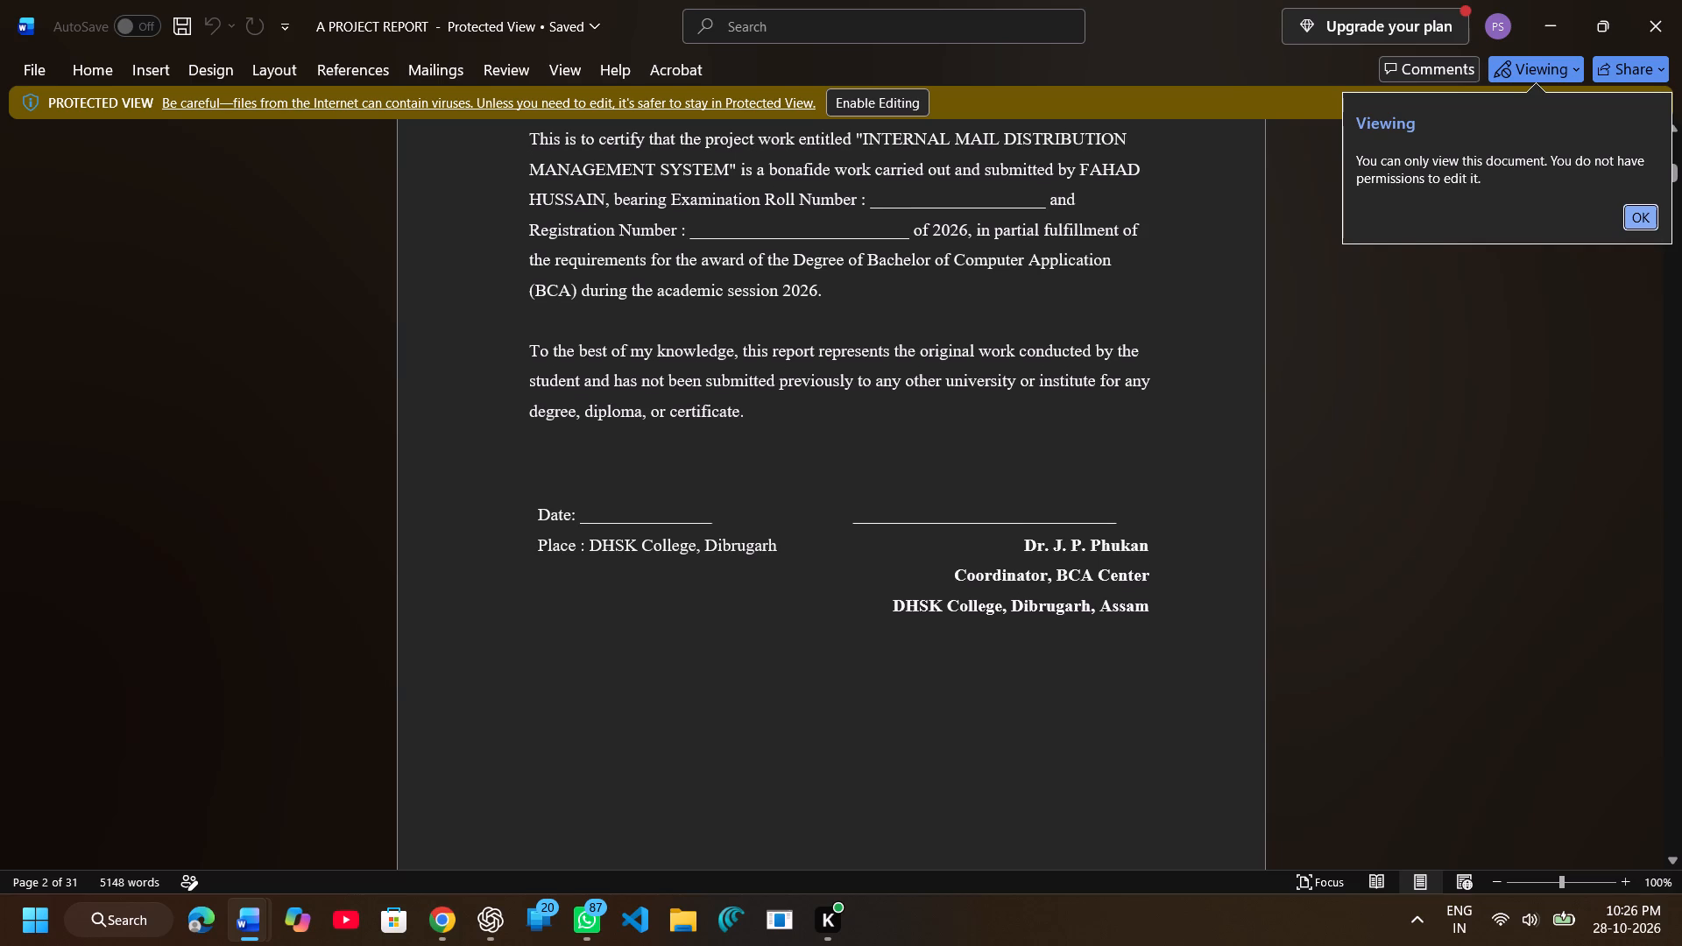
pyautogui.scroll(-3, 714, 772)
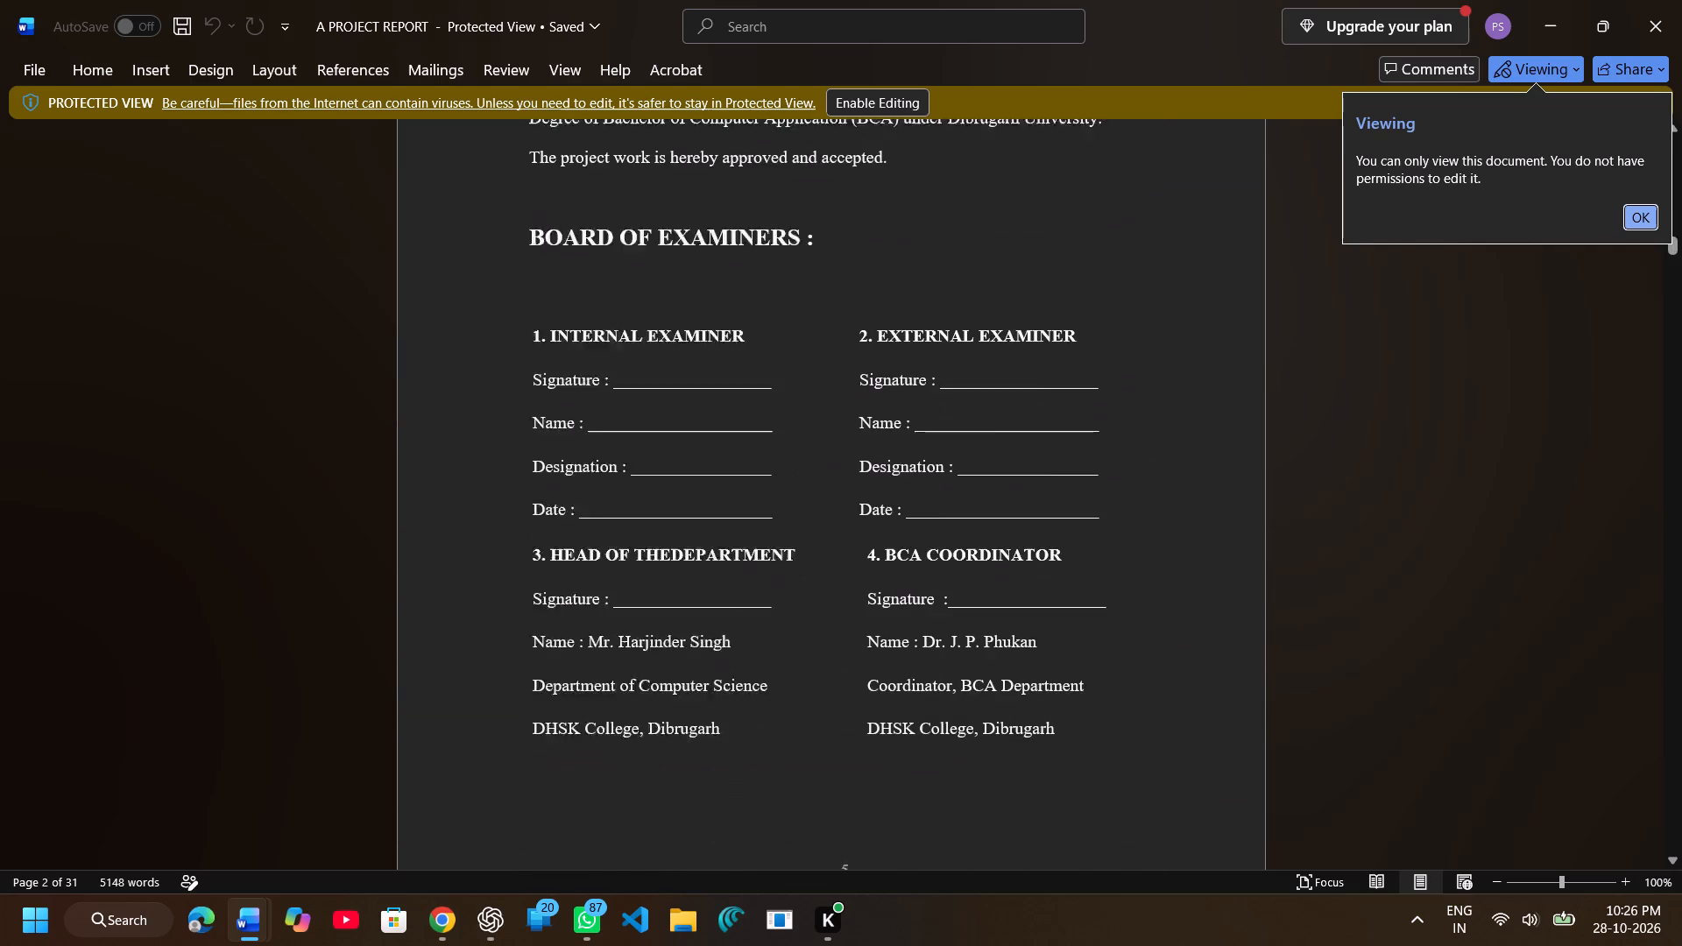
pyautogui.scroll(-6, 714, 772)
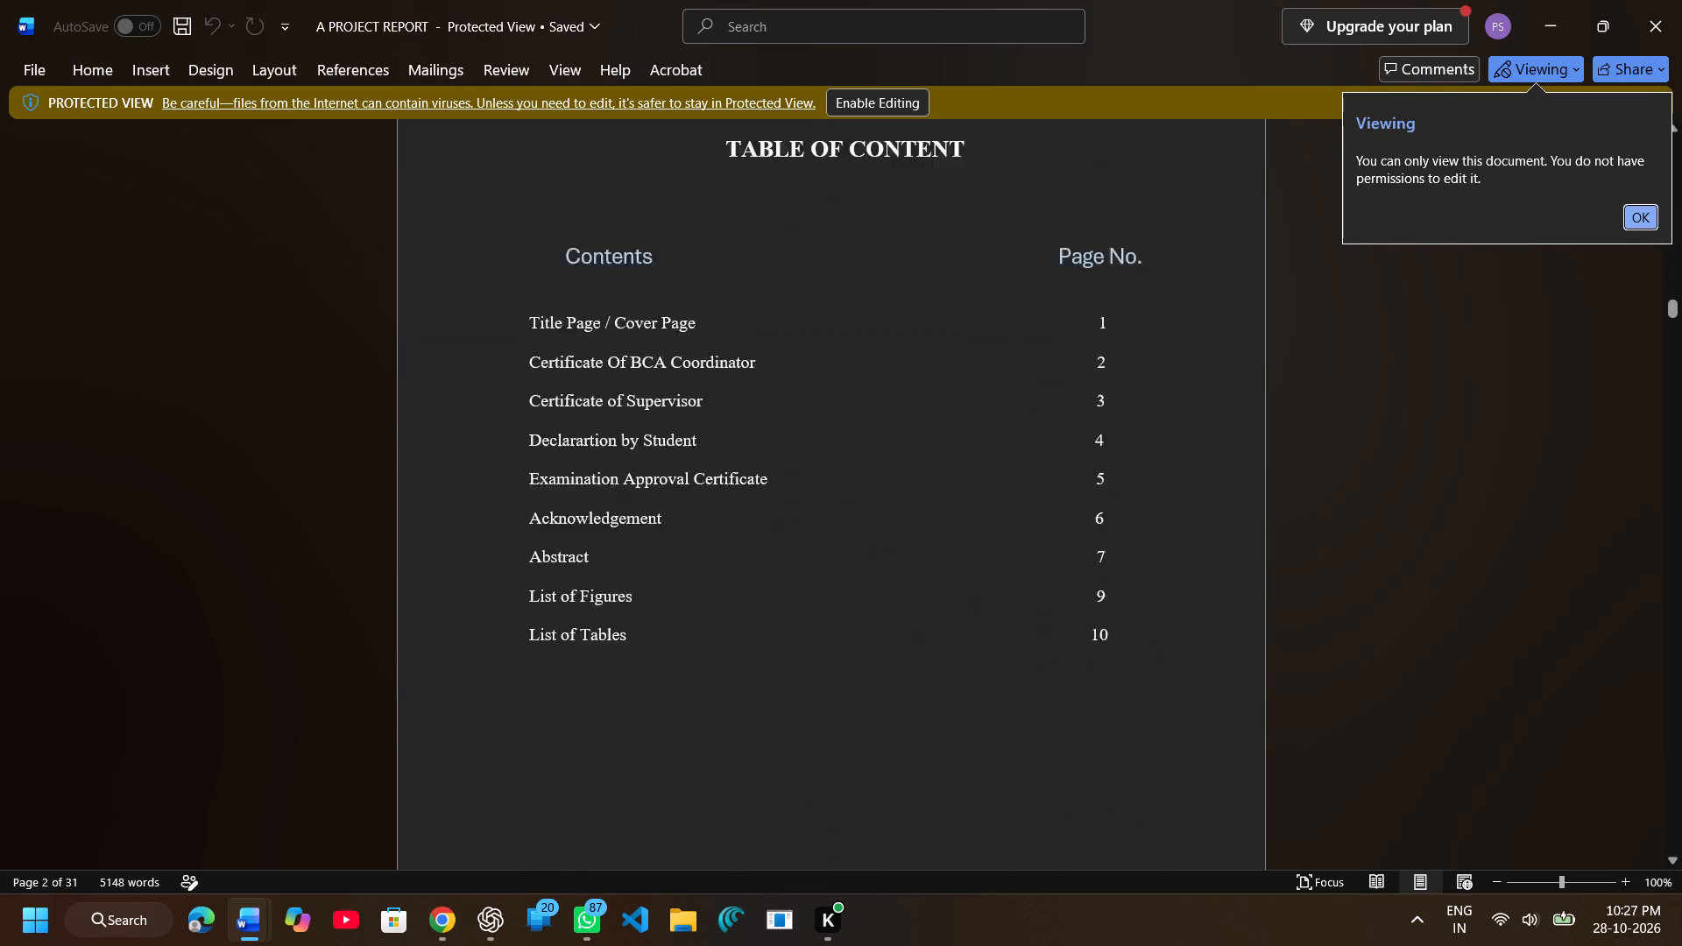
pyautogui.scroll(-19, 714, 772)
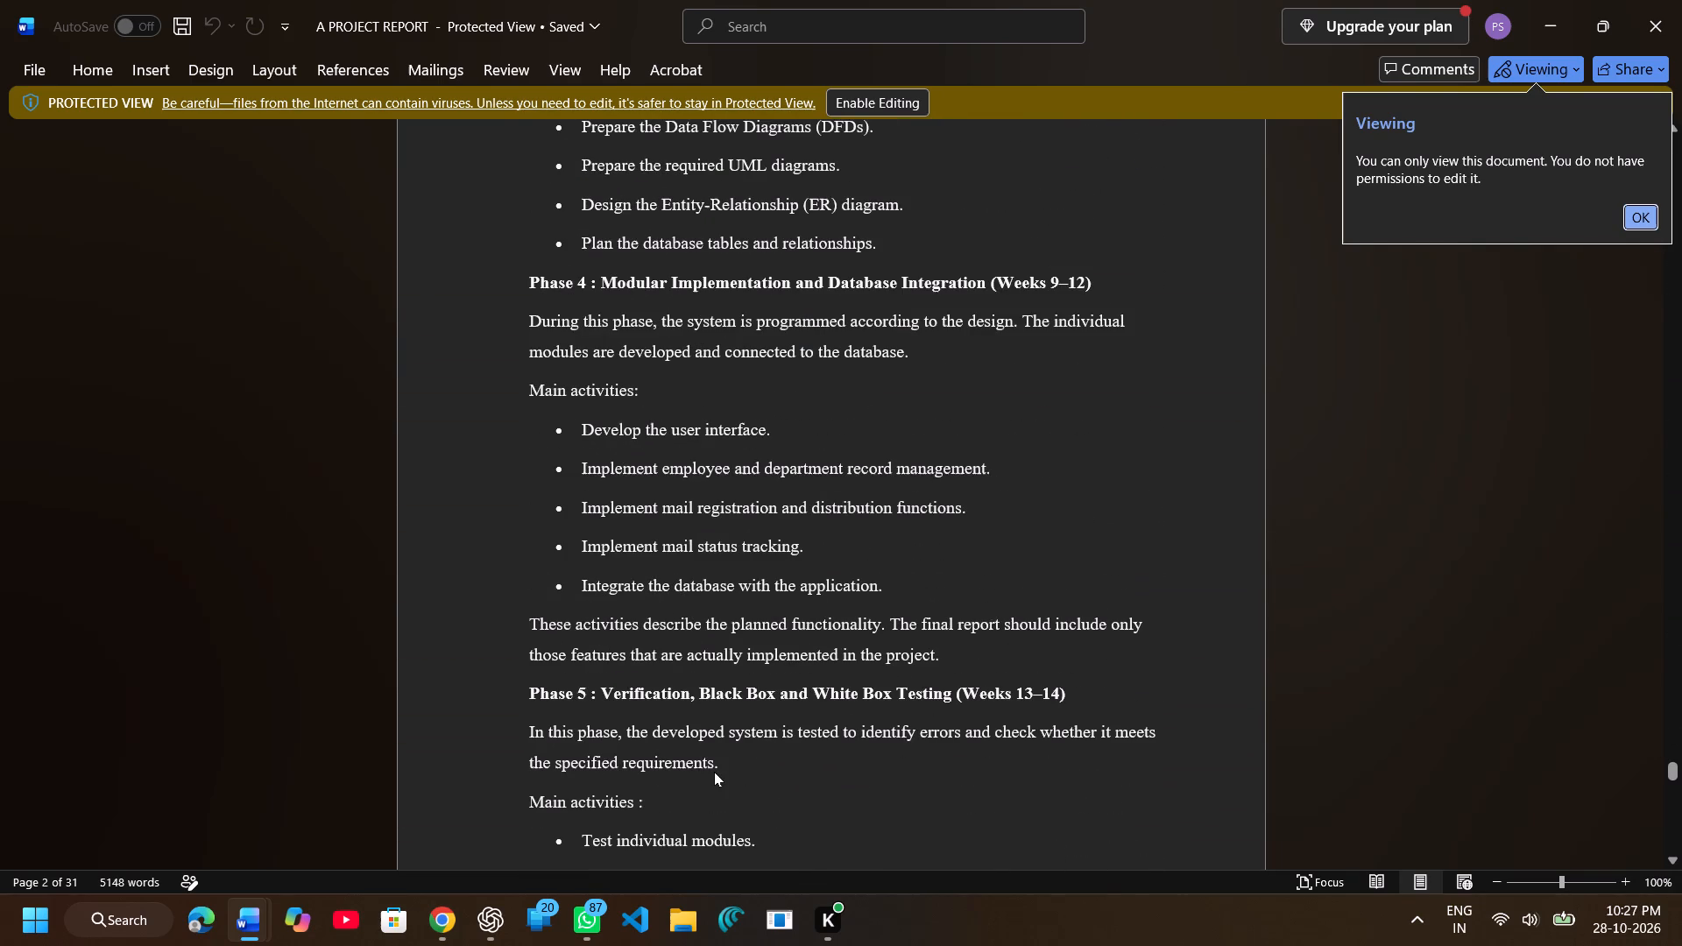
pyautogui.scroll(-11, 714, 772)
pyautogui.scroll(20, 714, 772)
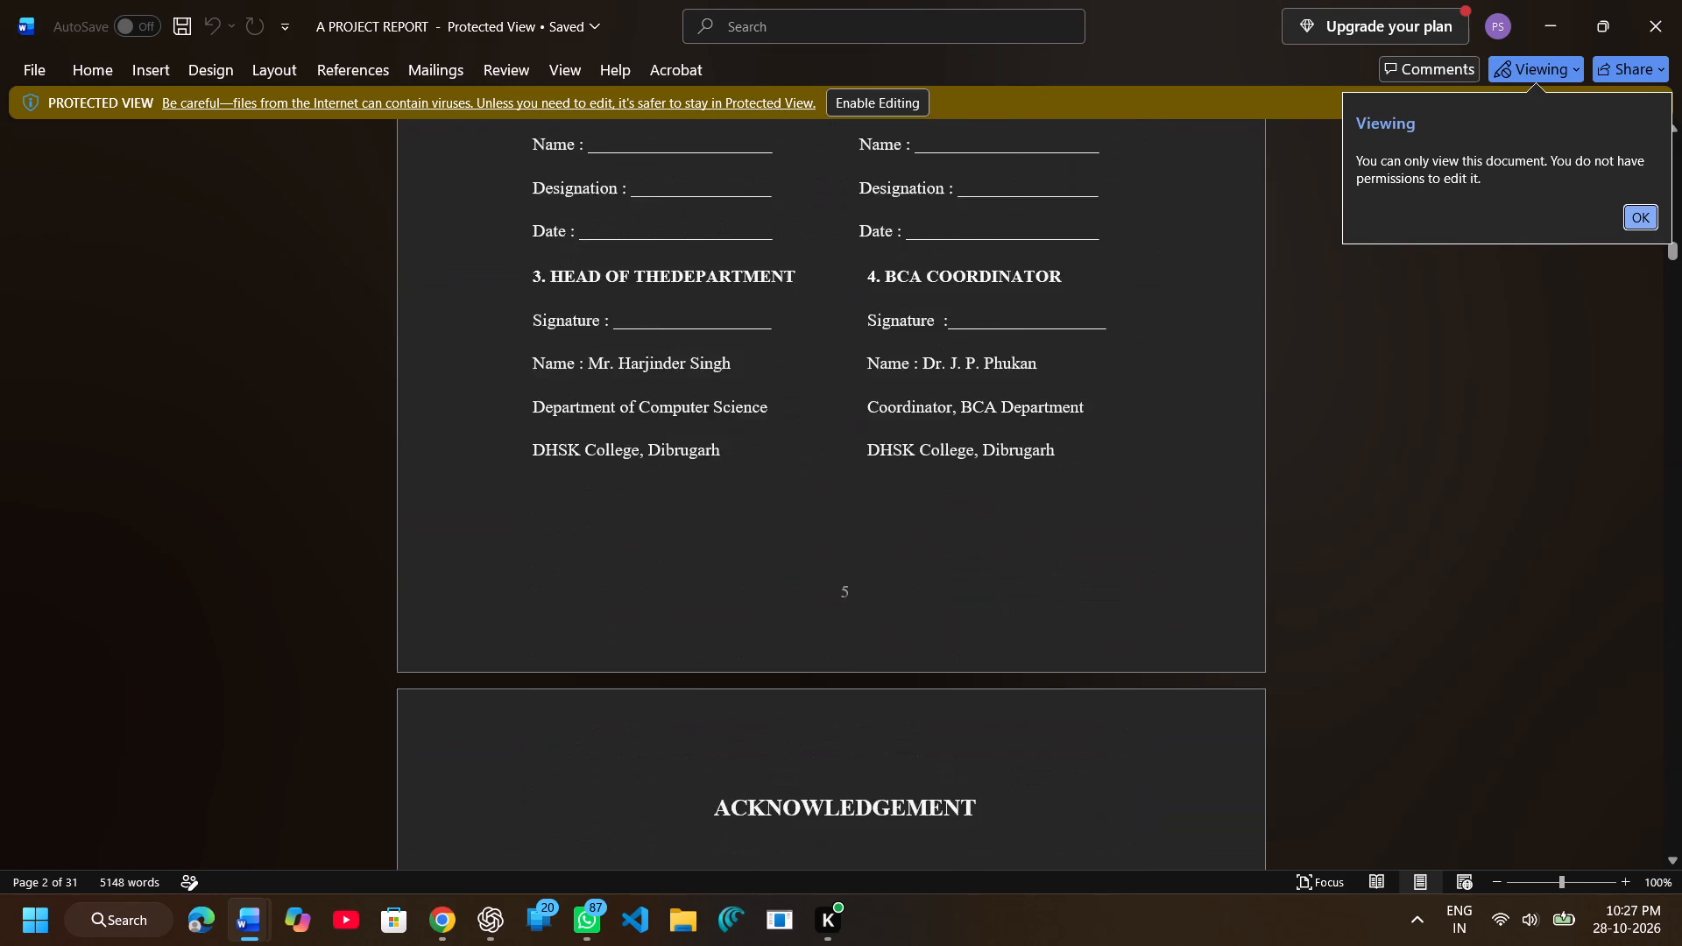
pyautogui.scroll(6, 714, 772)
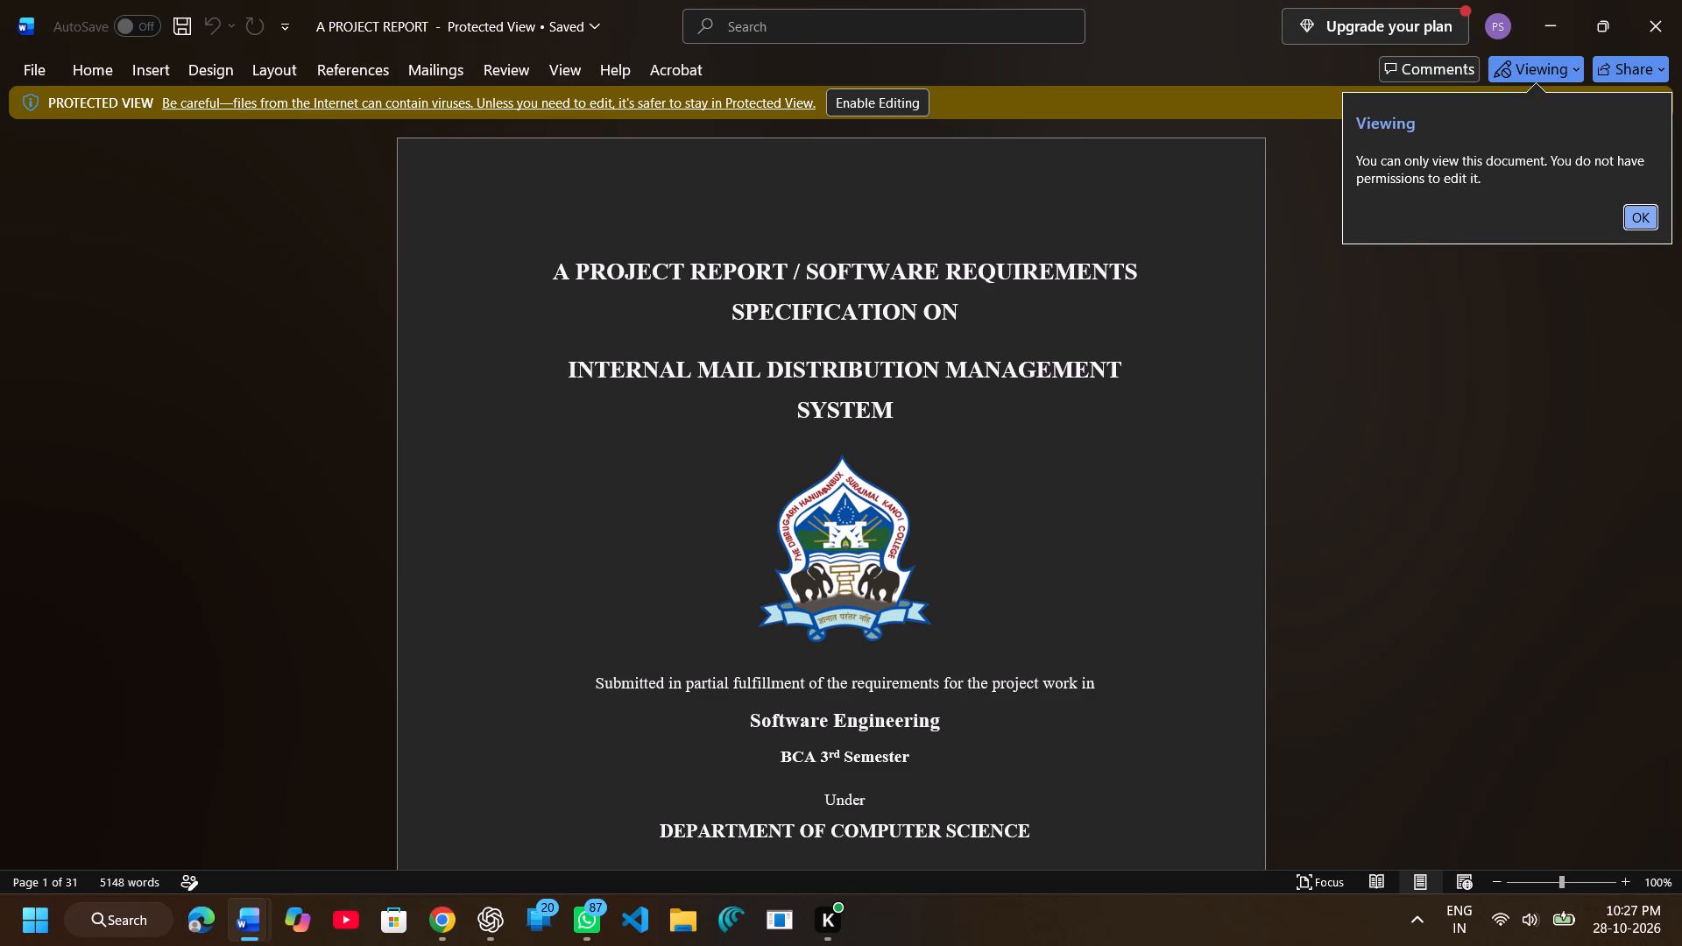
# Review the sample report's front matter, covering the certificates, student declaration, examination approval, acknowledgement, abstract and table of content.
pyautogui.scroll(-4, 714, 772)
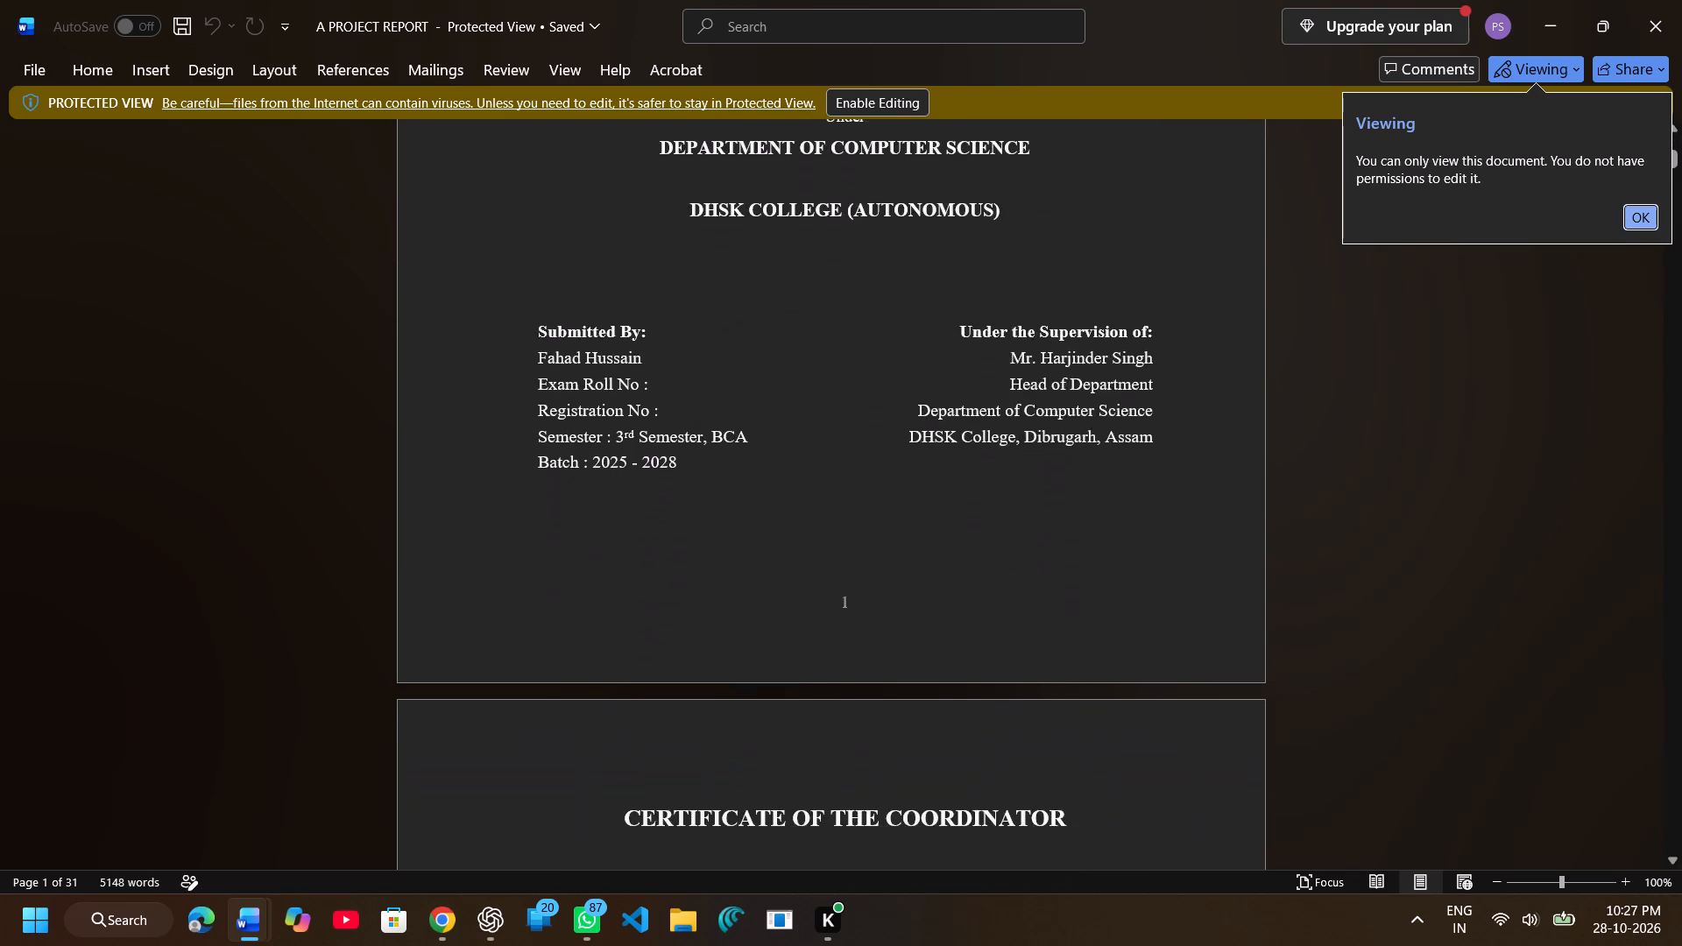
pyautogui.scroll(-5, 714, 772)
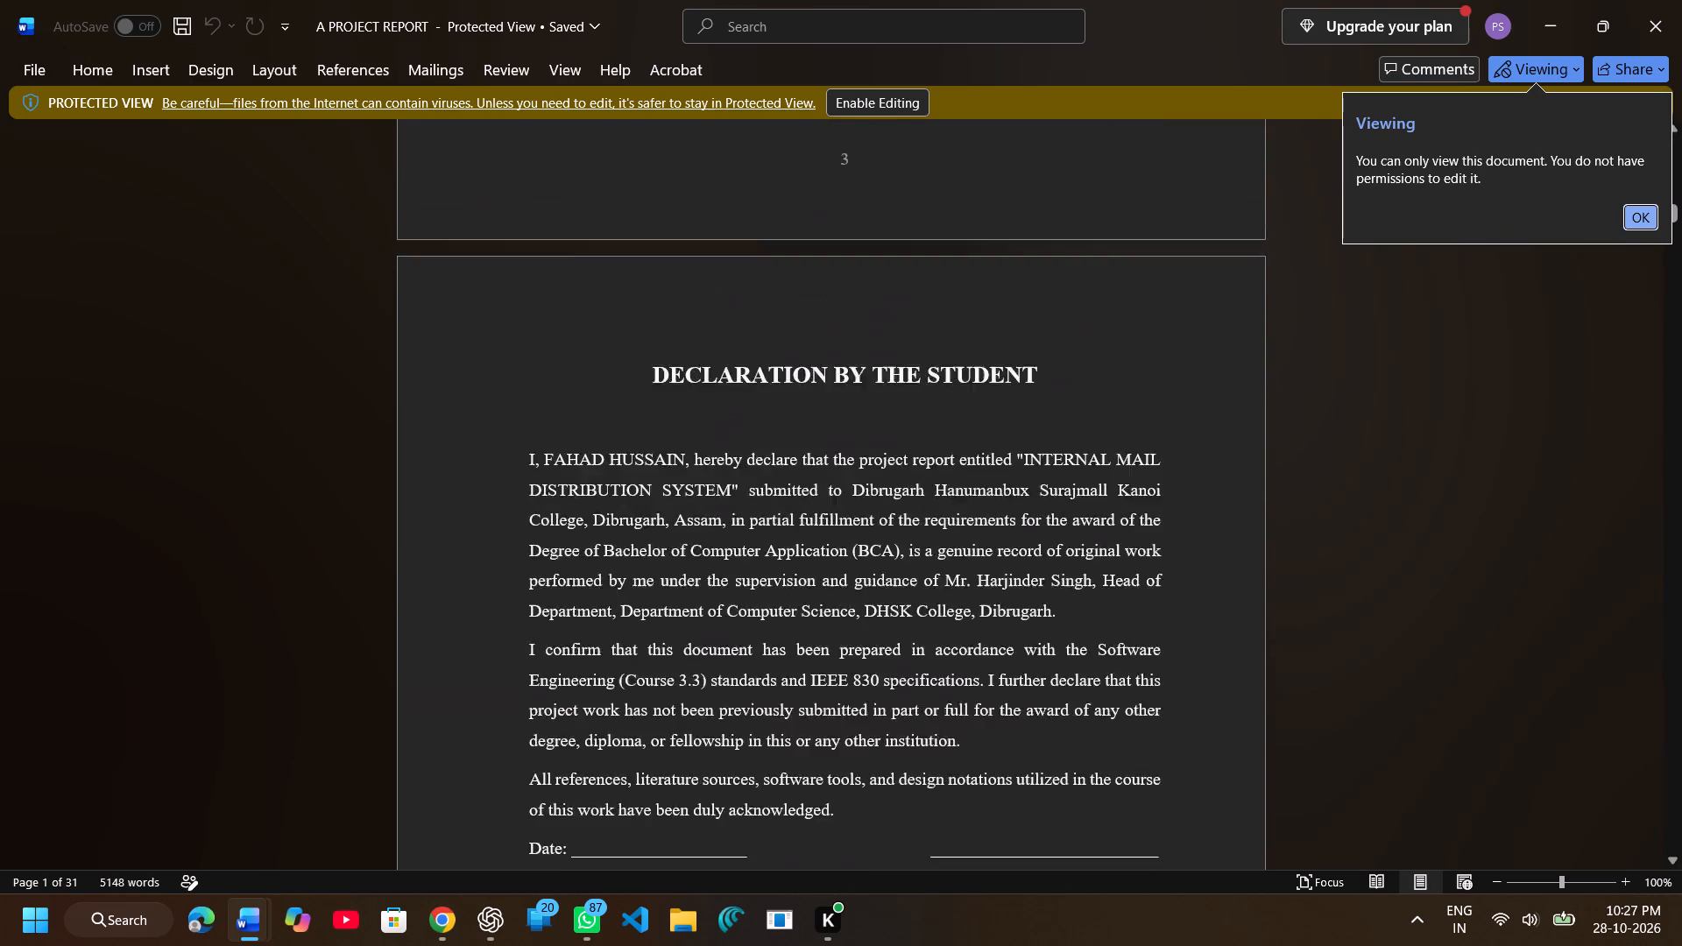
pyautogui.scroll(-1, 714, 772)
pyautogui.scroll(1, 746, 836)
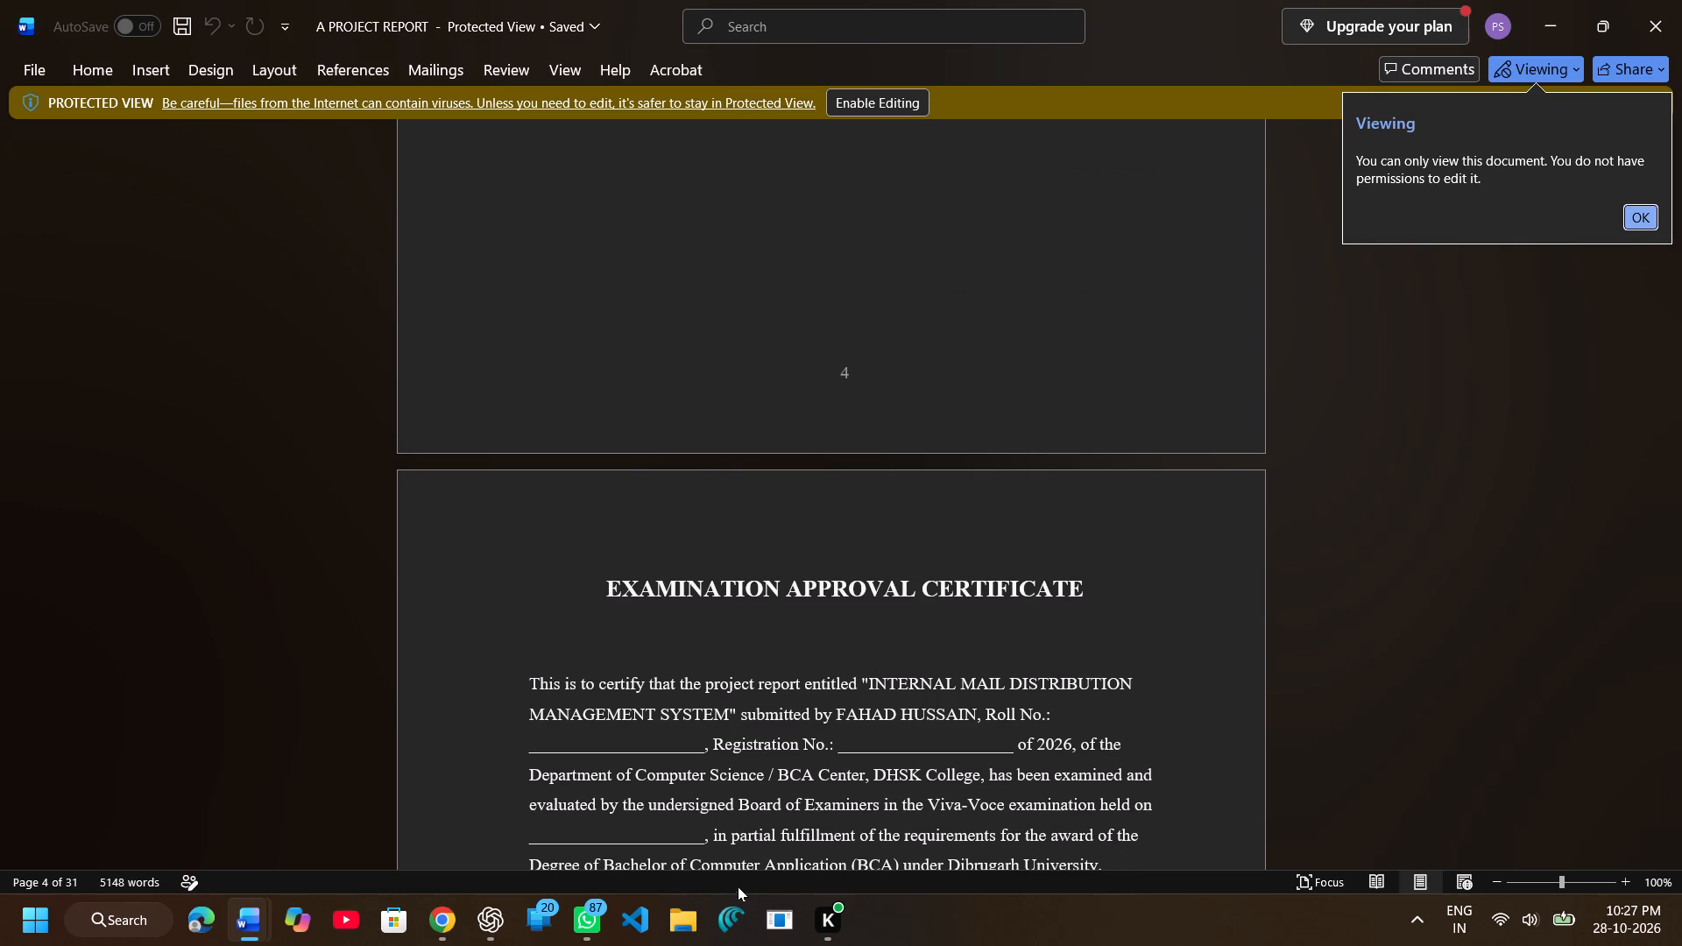
pyautogui.scroll(1, 738, 886)
pyautogui.scroll(-1, 738, 888)
pyautogui.scroll(1, 738, 888)
pyautogui.scroll(-1, 738, 888)
pyautogui.keyDown('ctrl'); pyautogui.scroll(2, 738, 888); pyautogui.keyUp('ctrl')
pyautogui.scroll(-1, 737, 808)
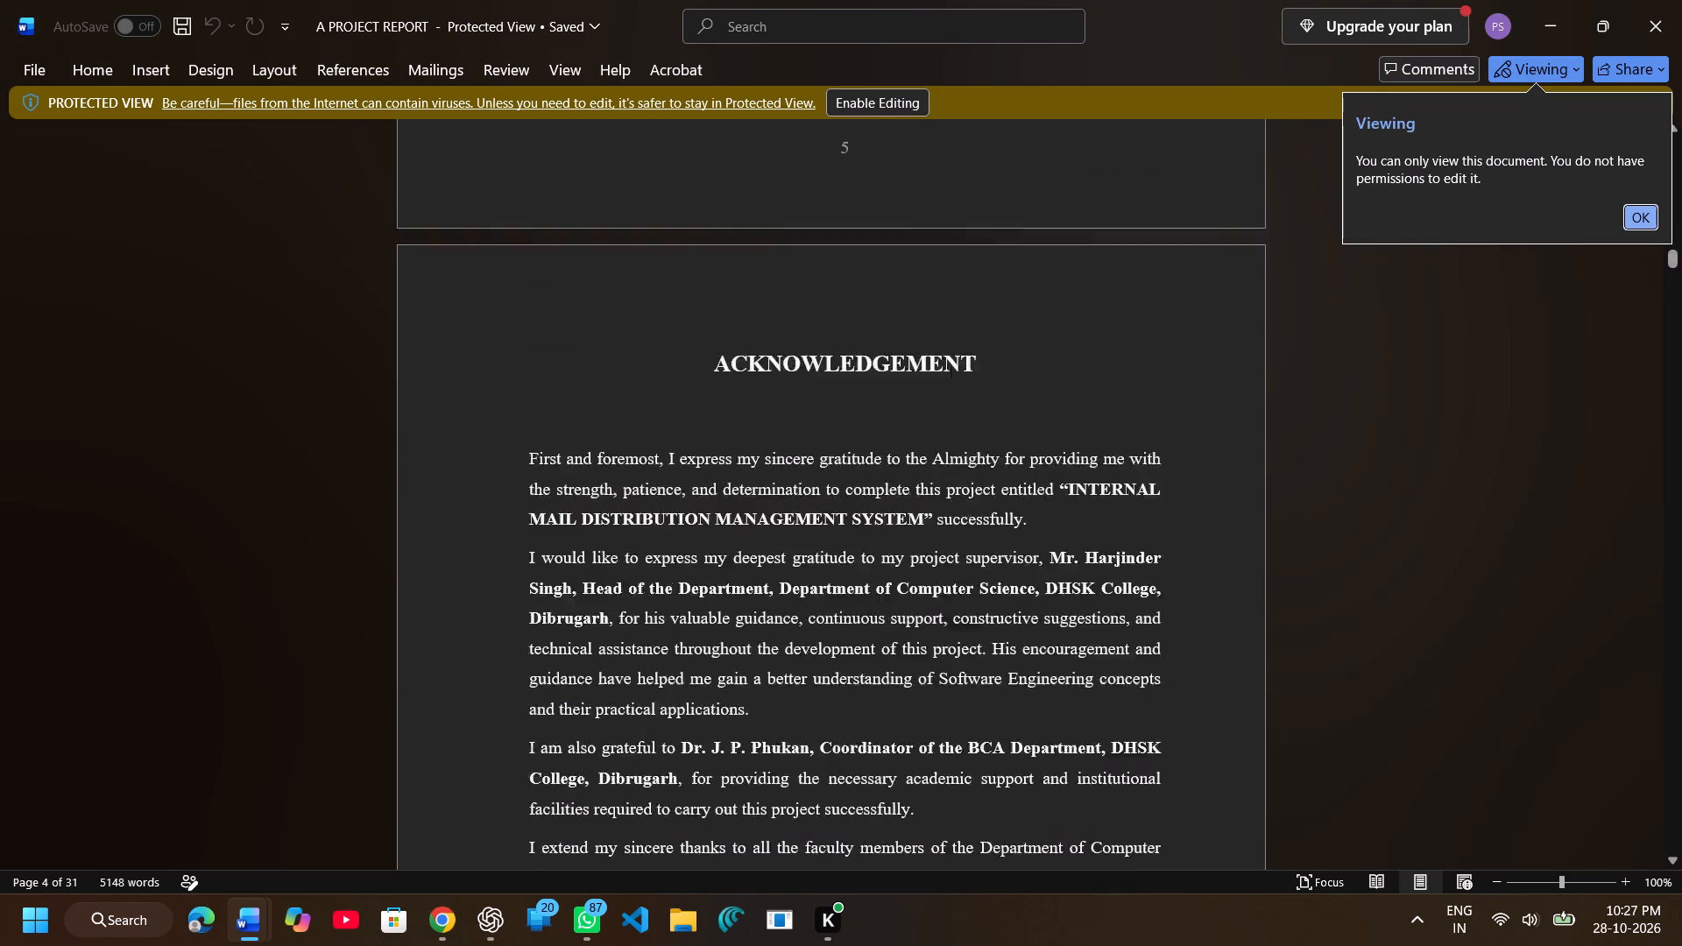
pyautogui.scroll(-3, 737, 808)
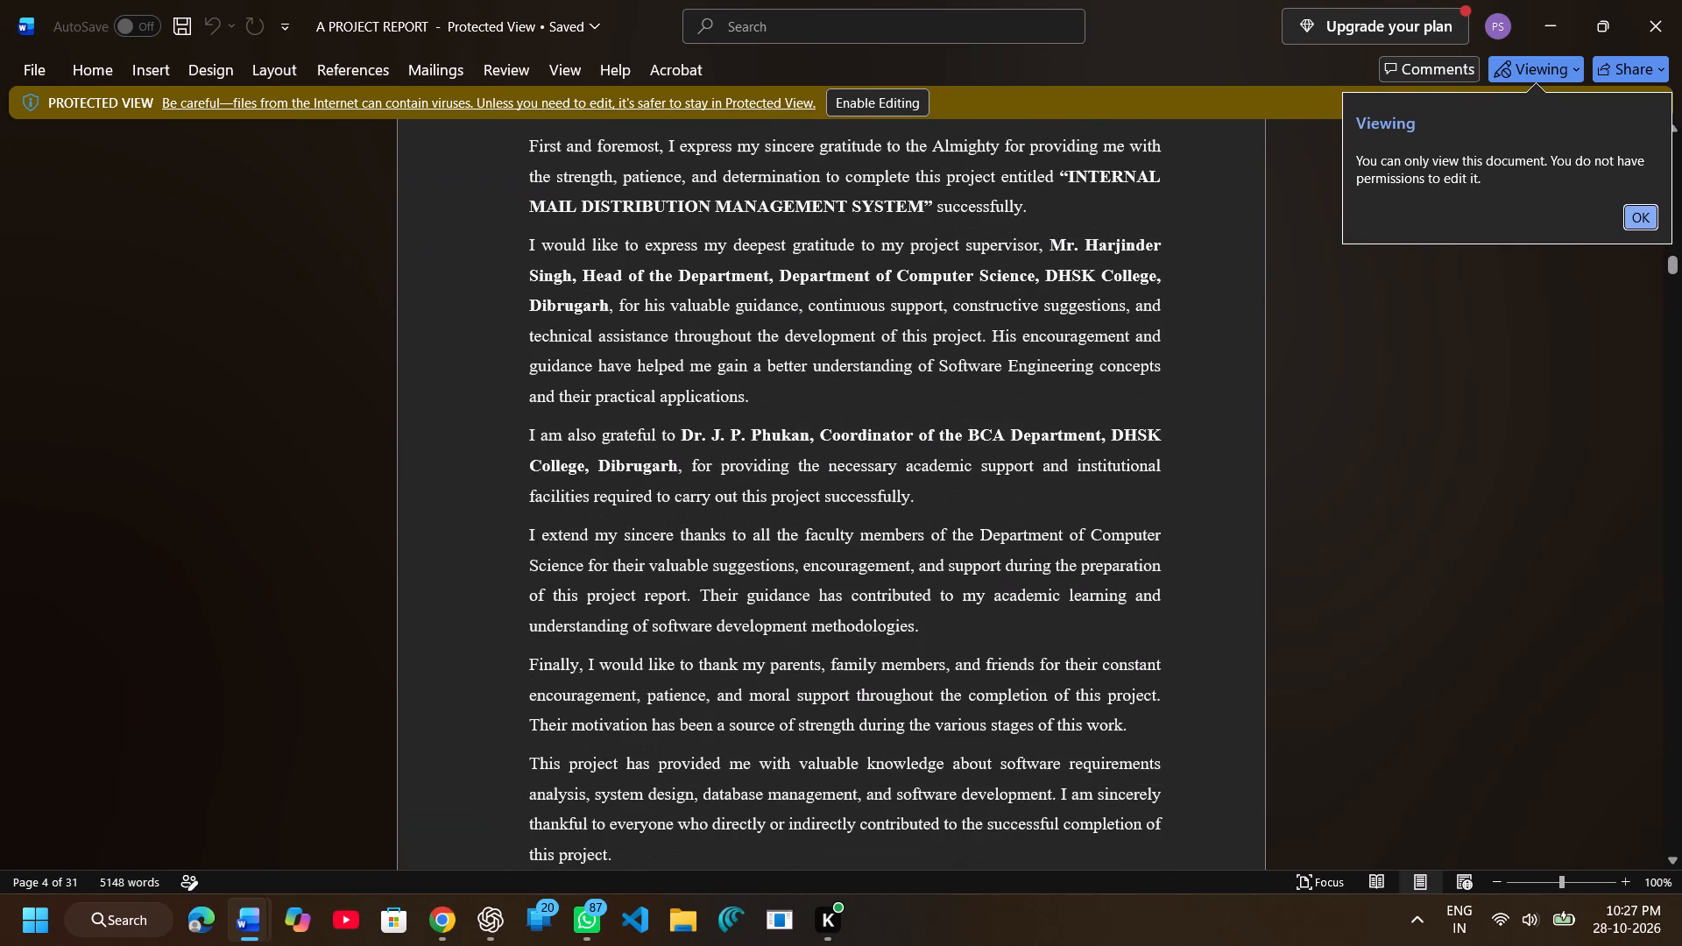
pyautogui.scroll(-3, 737, 808)
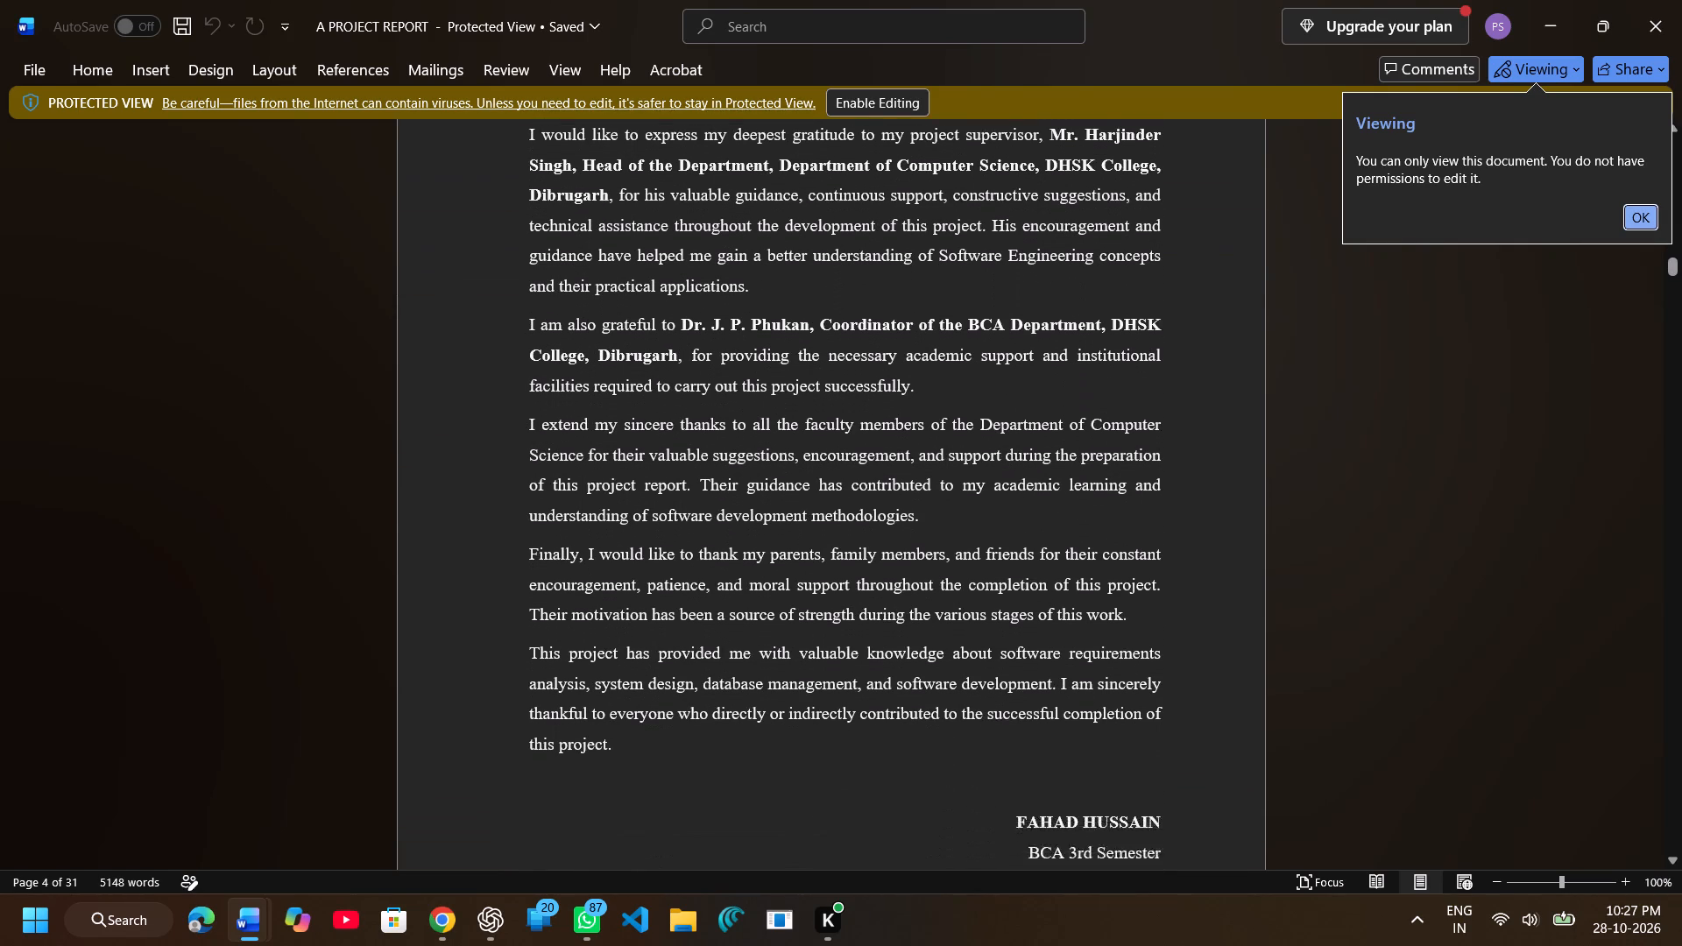
pyautogui.scroll(-1, 737, 808)
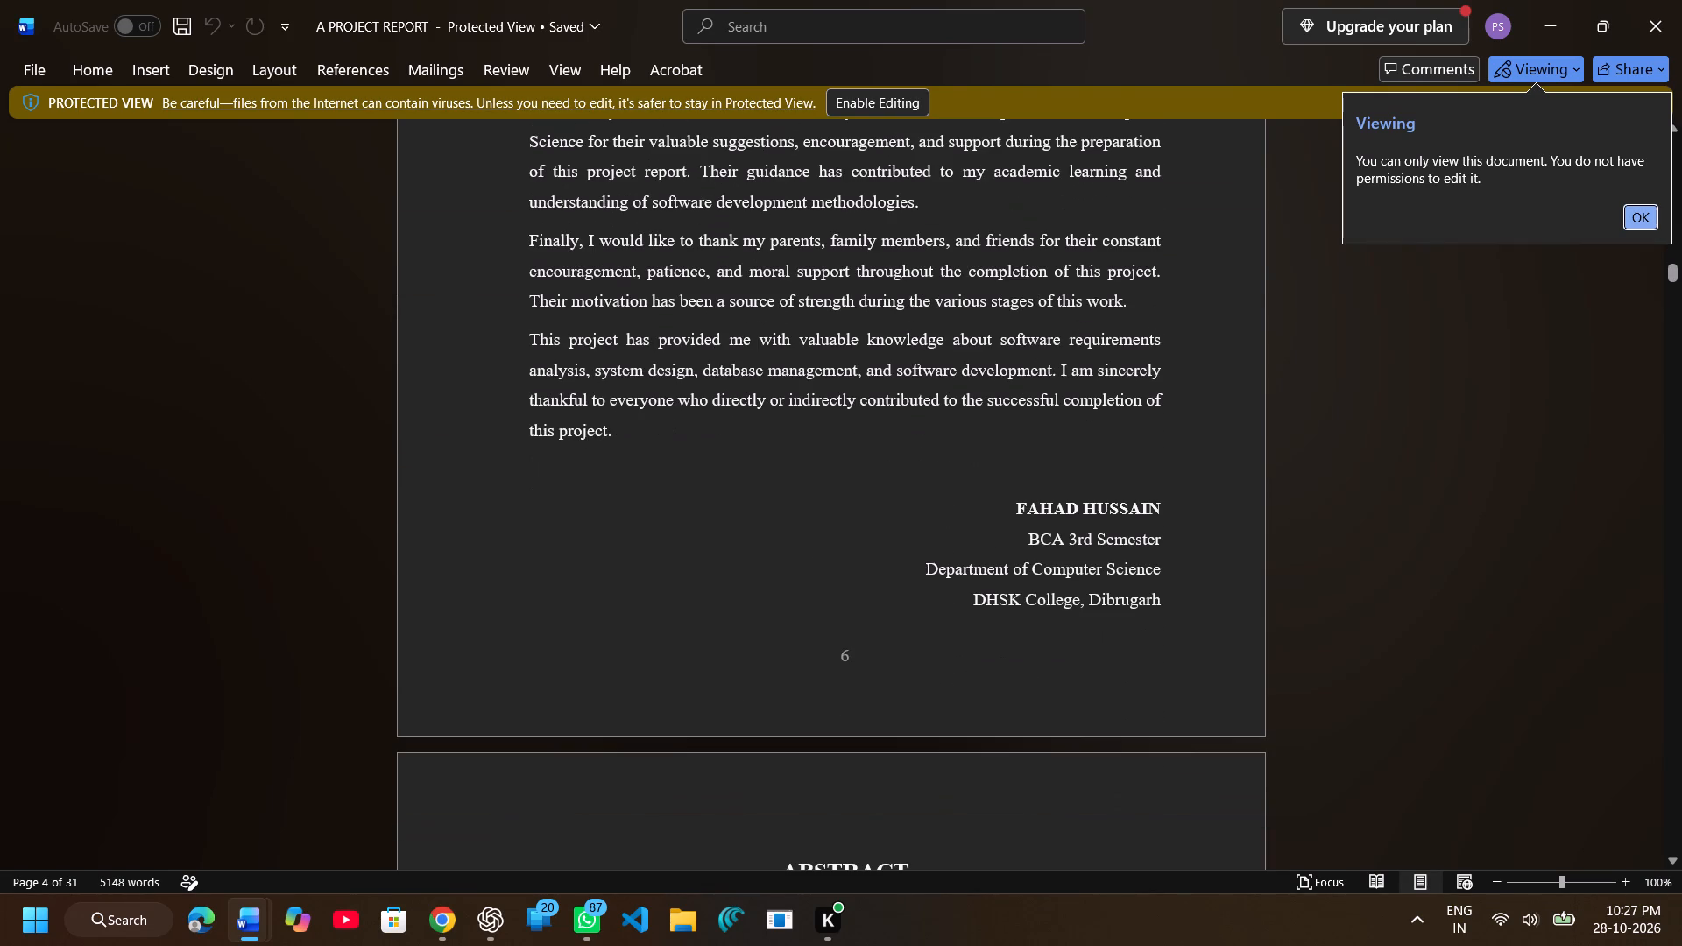
pyautogui.scroll(-1, 737, 808)
pyautogui.scroll(3, 737, 808)
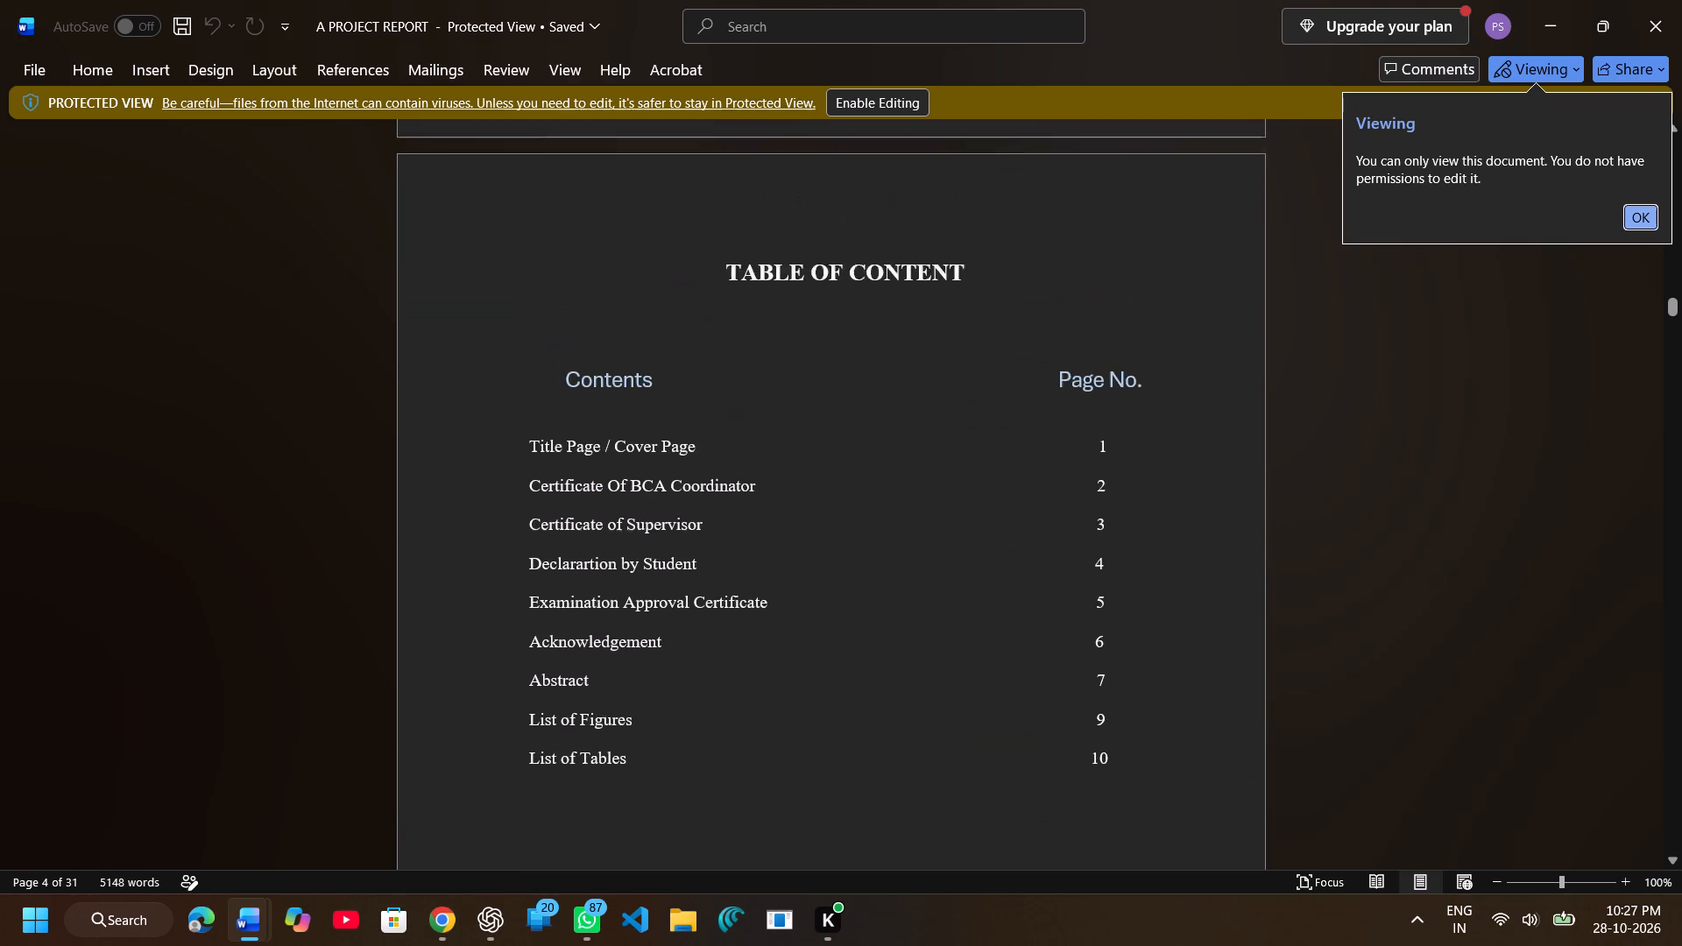
pyautogui.scroll(3, 737, 808)
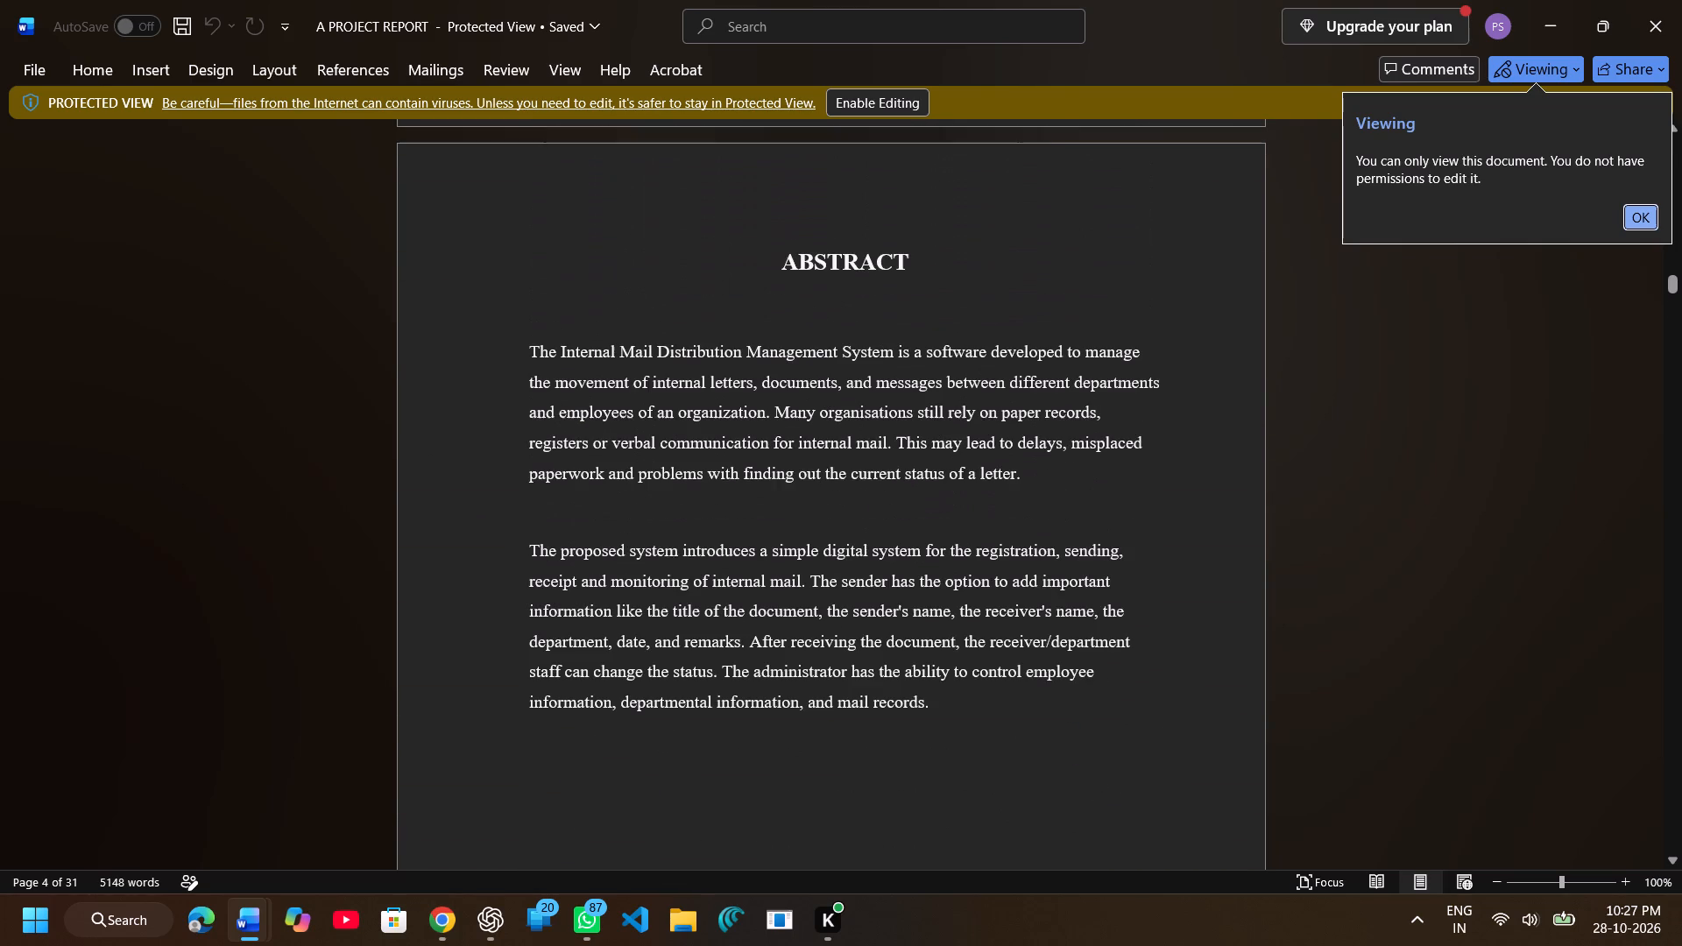
# Look through the sample report's chapters, from the Chapter 1 introduction, scope and feasibility study to section 2.3 on work breakdown structure.
pyautogui.click(737, 808)
pyautogui.scroll(-5, 737, 808)
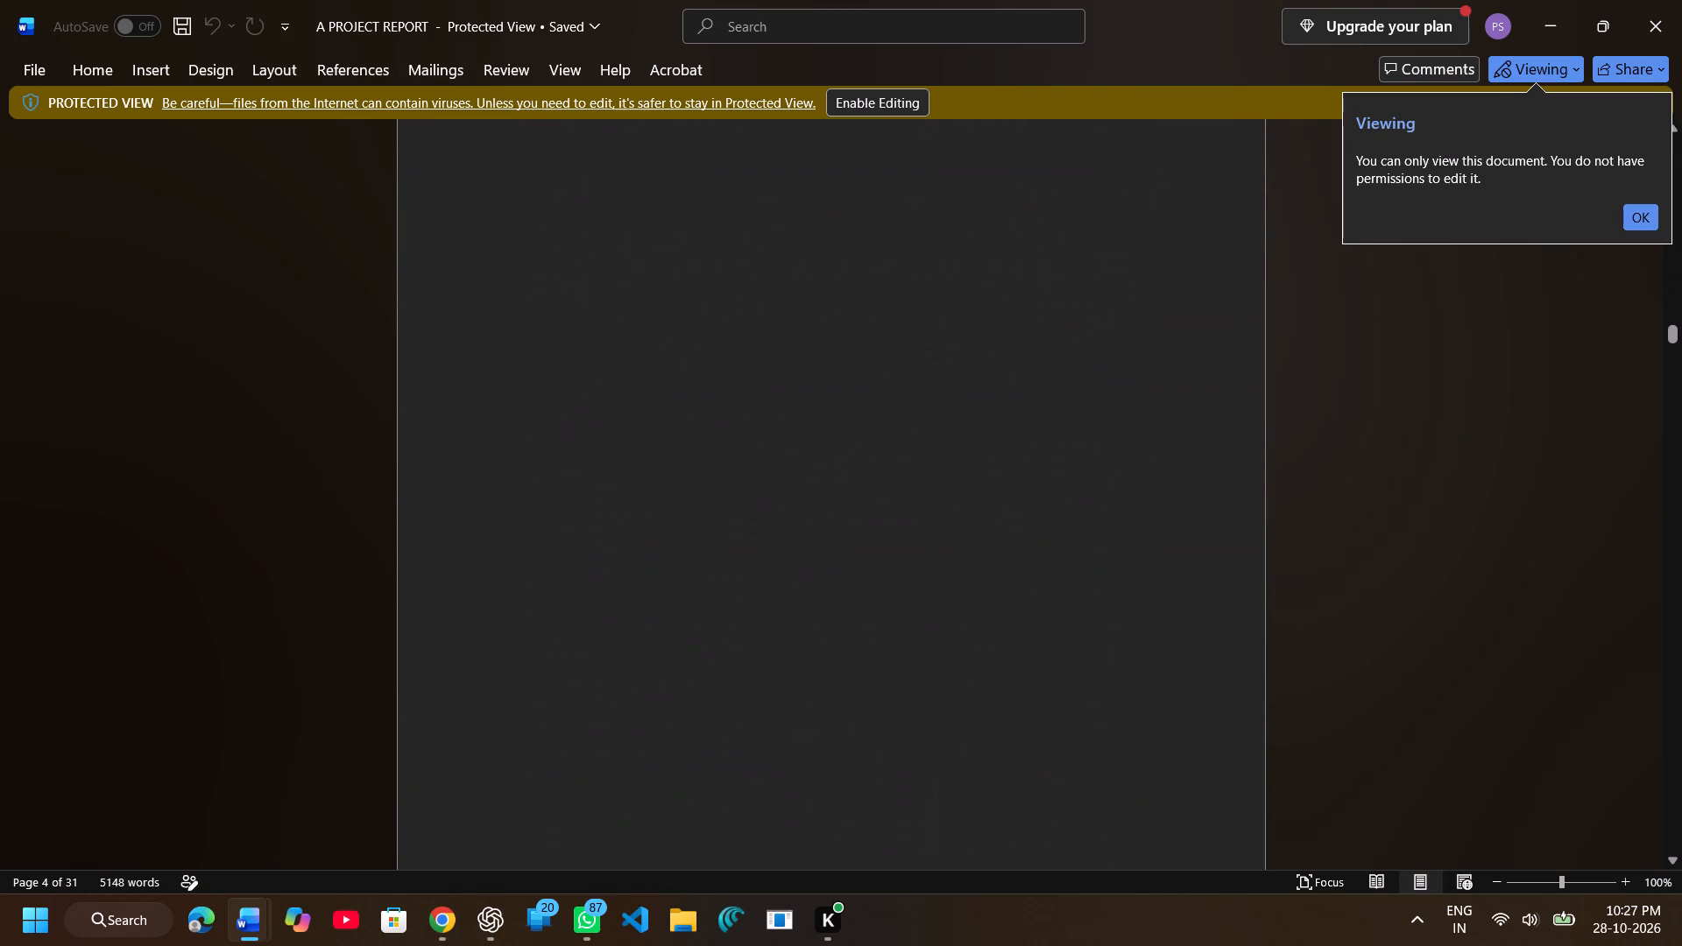
pyautogui.scroll(-1, 737, 808)
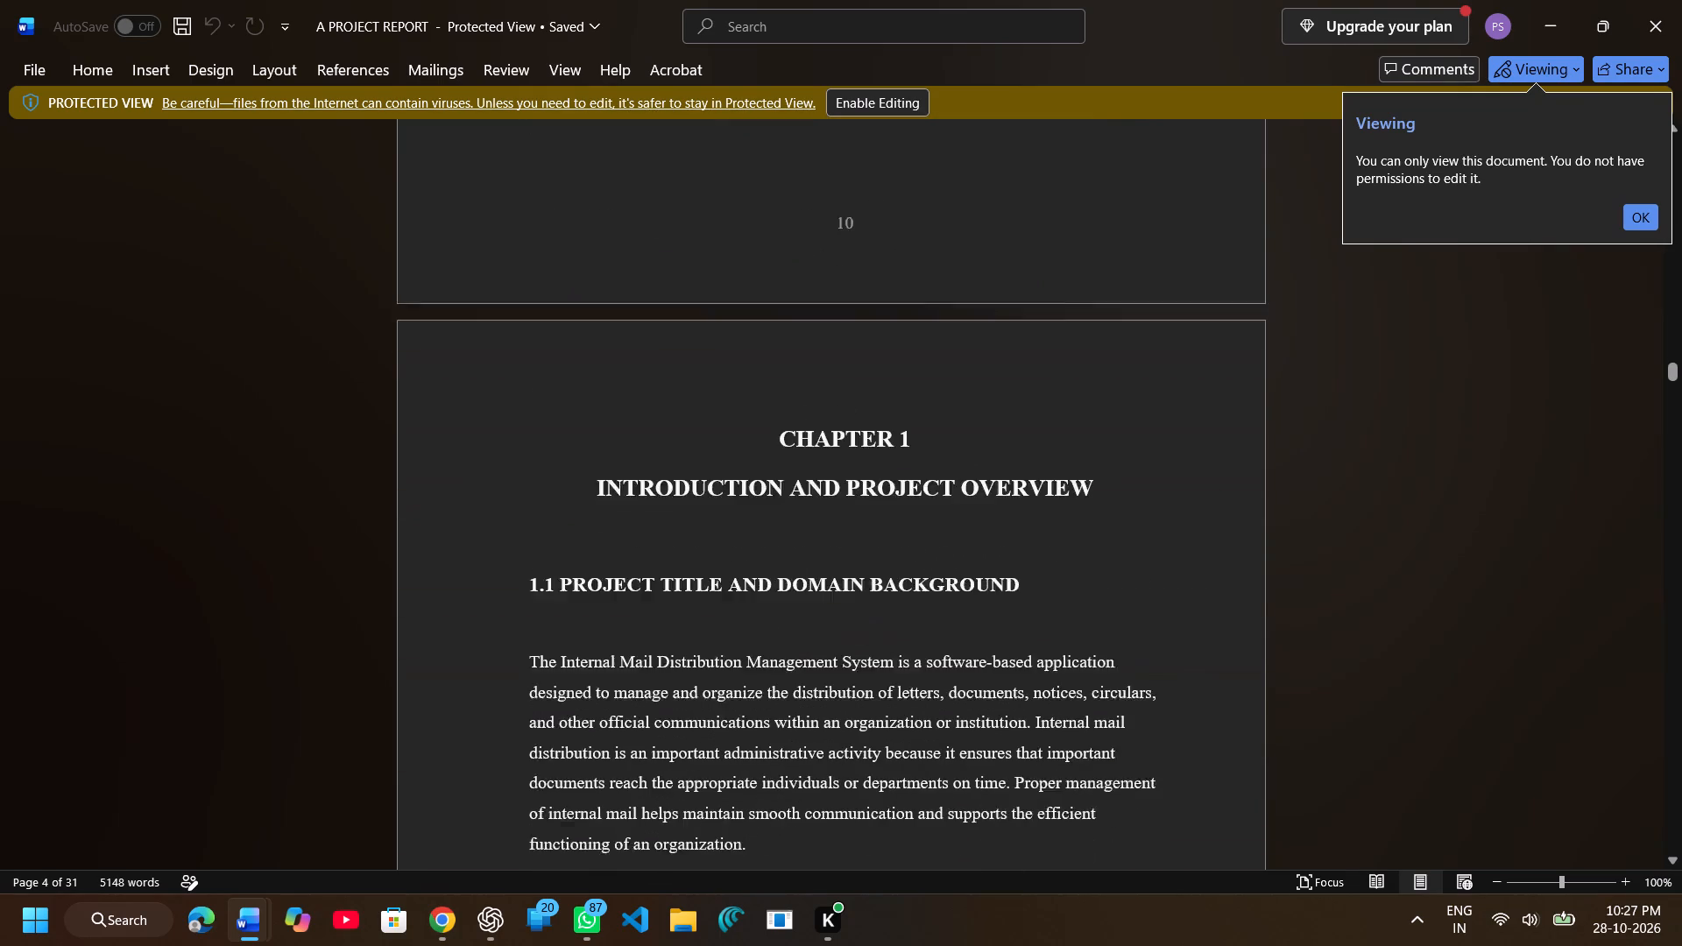
pyautogui.scroll(-1, 737, 808)
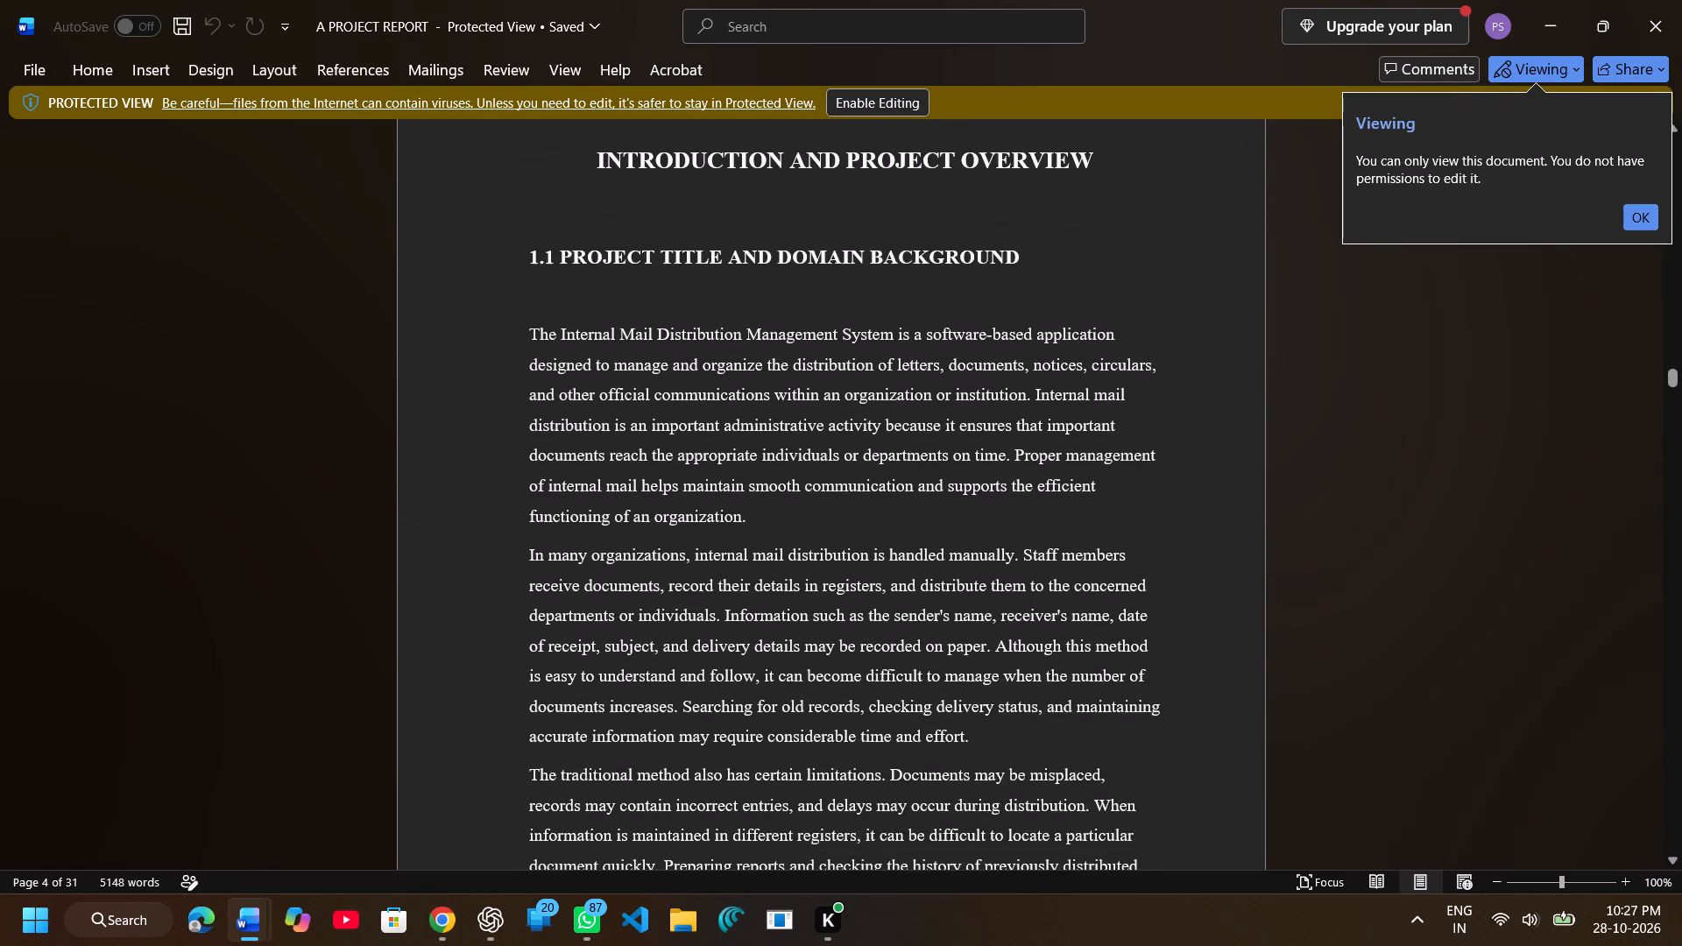
pyautogui.scroll(-4, 737, 808)
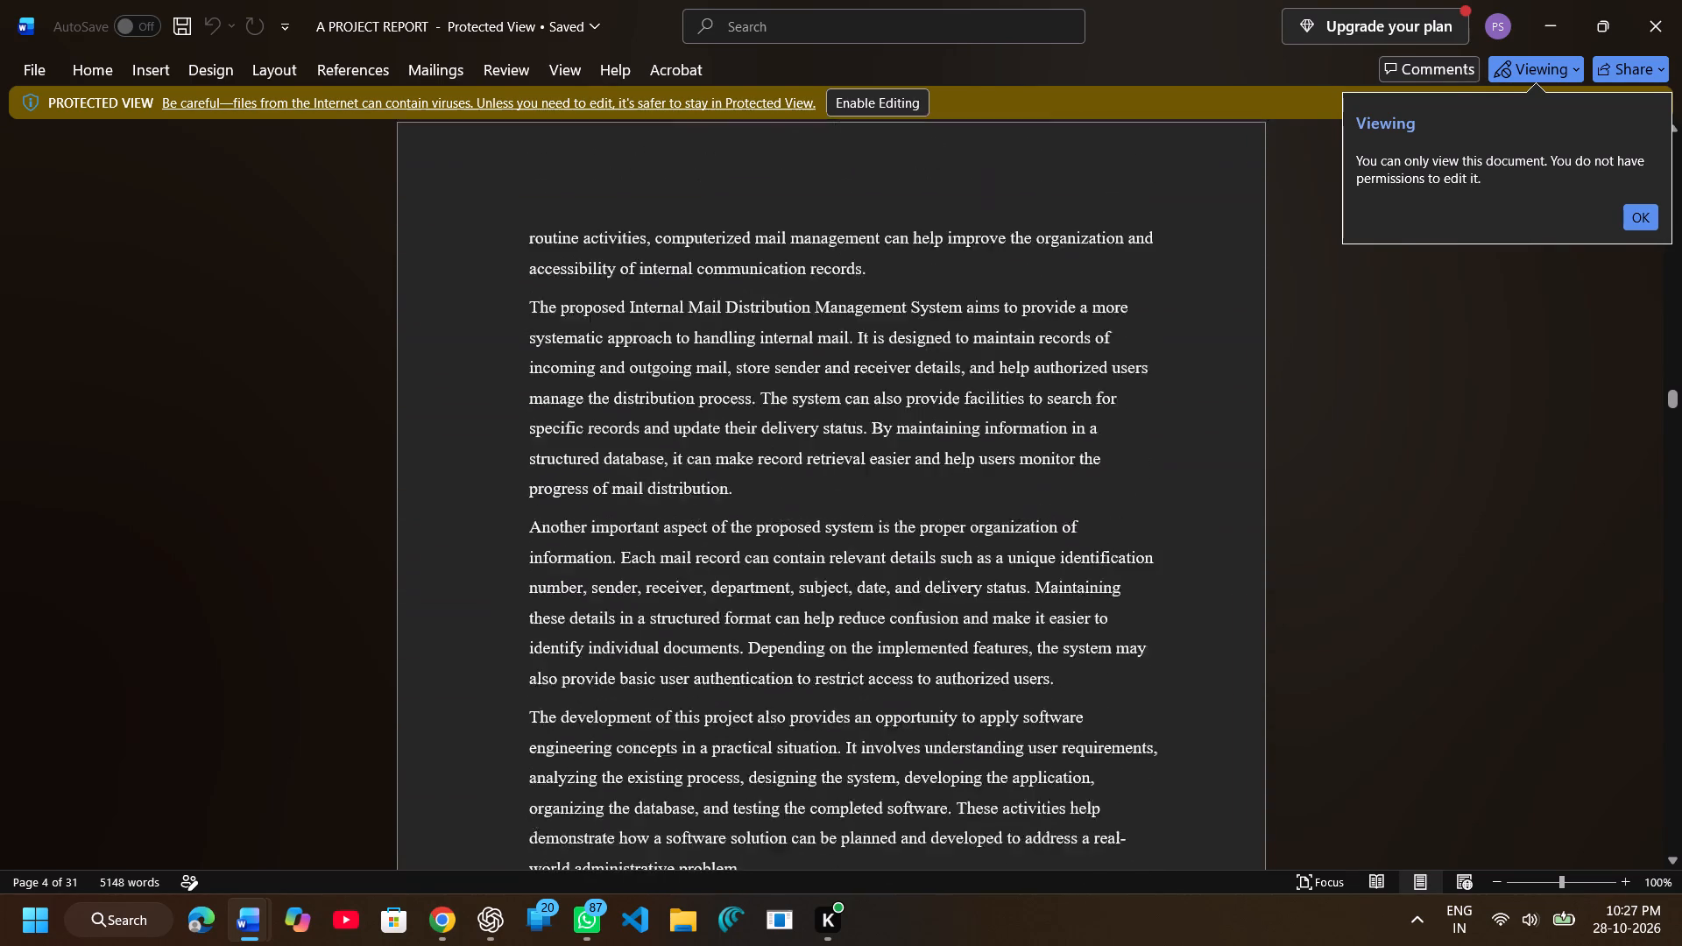
pyautogui.scroll(-3, 737, 808)
pyautogui.hscroll(-1, 640, 705)
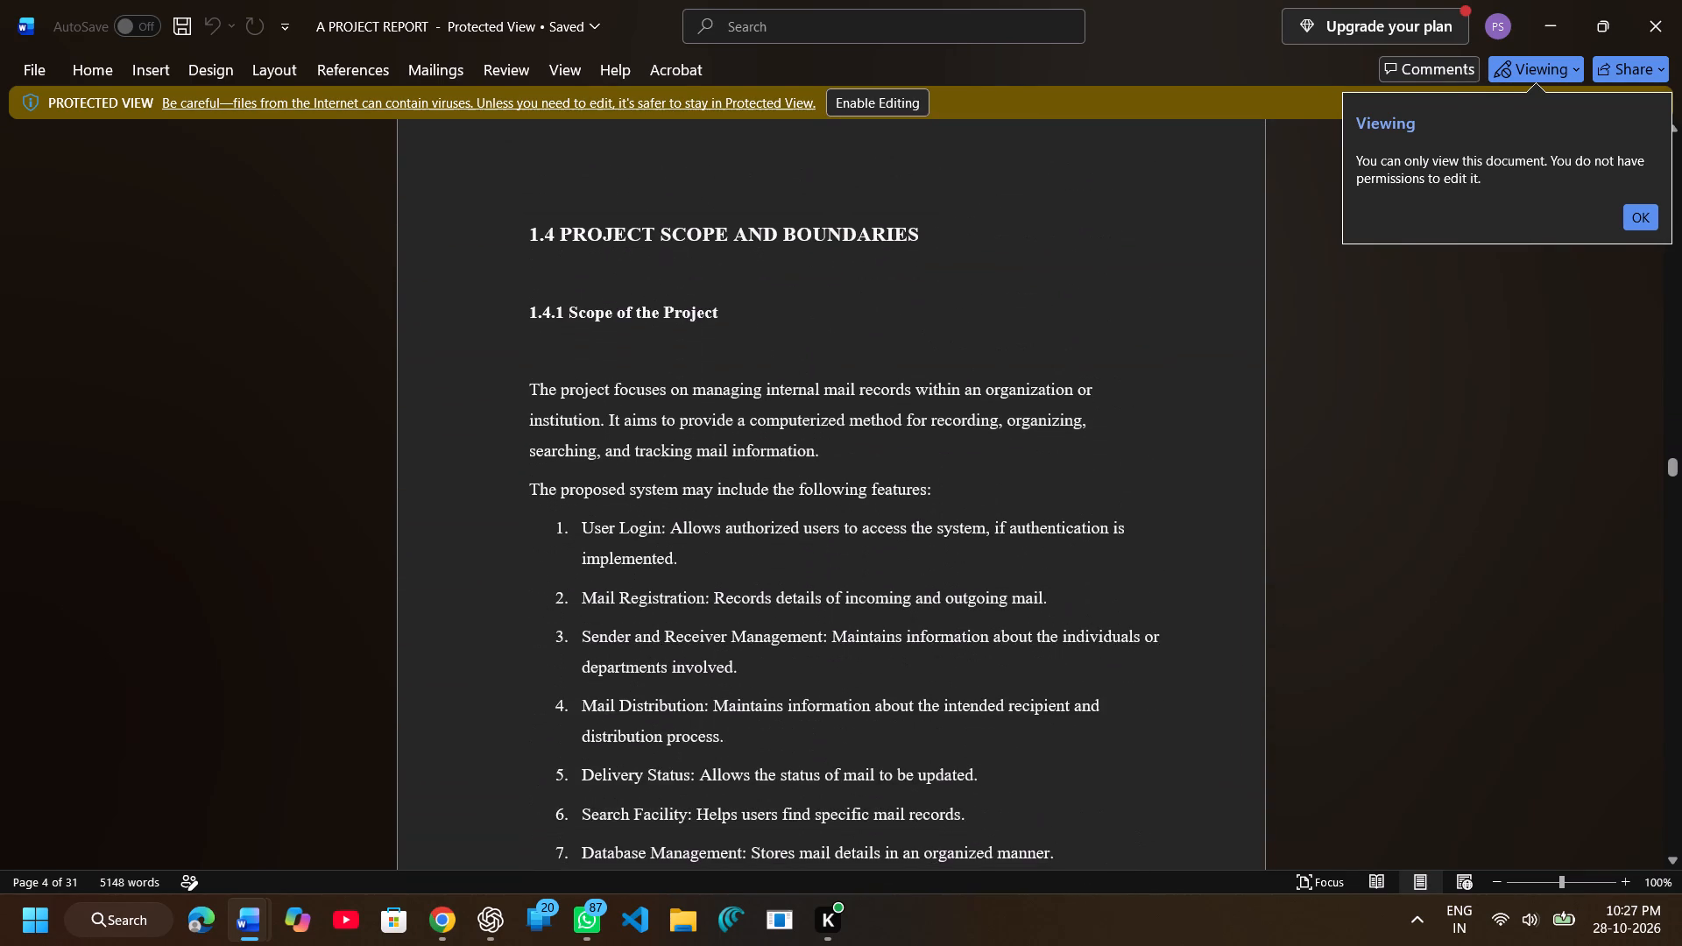
pyautogui.hscroll(-1, 640, 705)
pyautogui.scroll(-4, 527, 574)
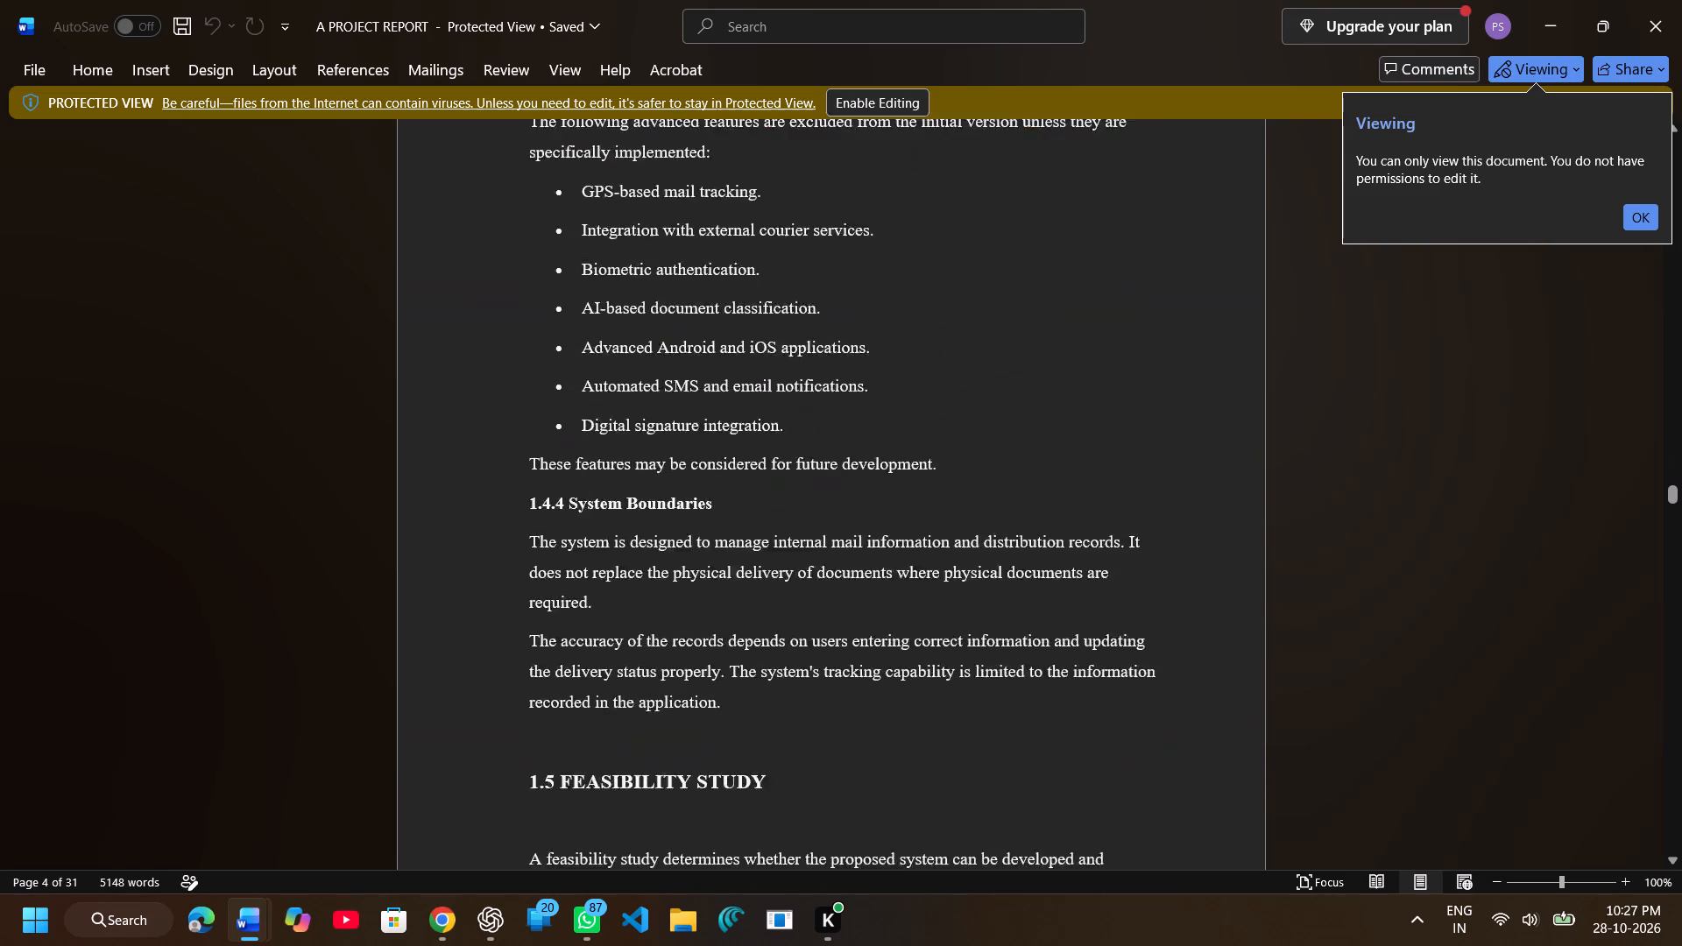
pyautogui.scroll(-5, 511, 545)
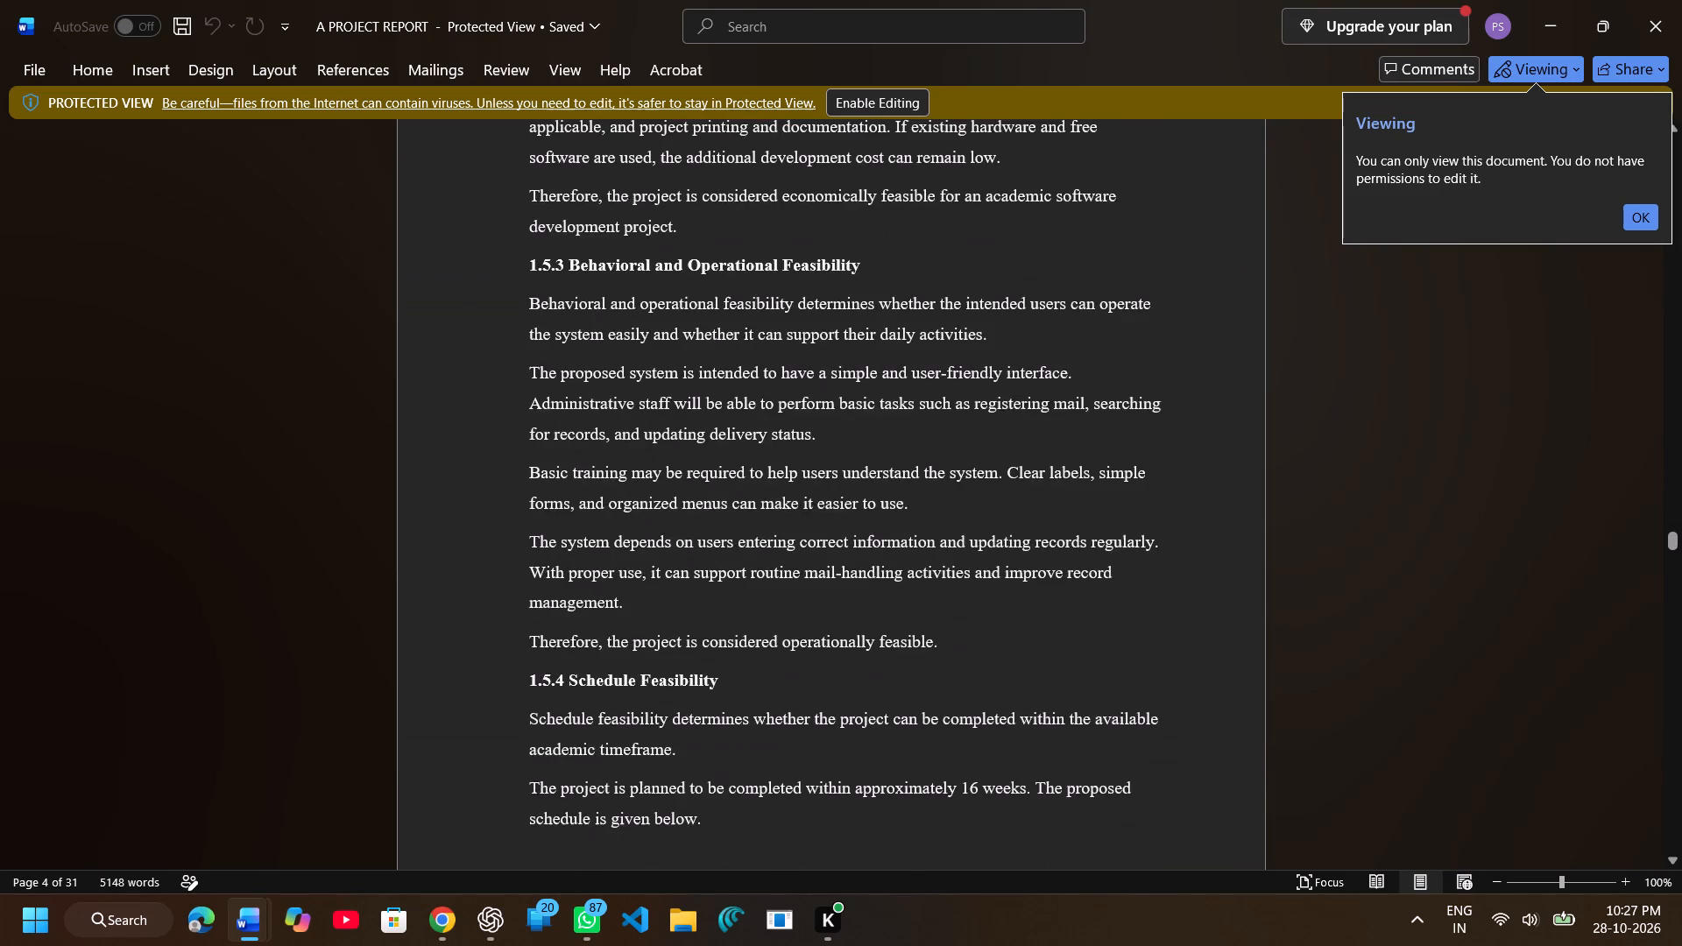
pyautogui.scroll(-2, 484, 498)
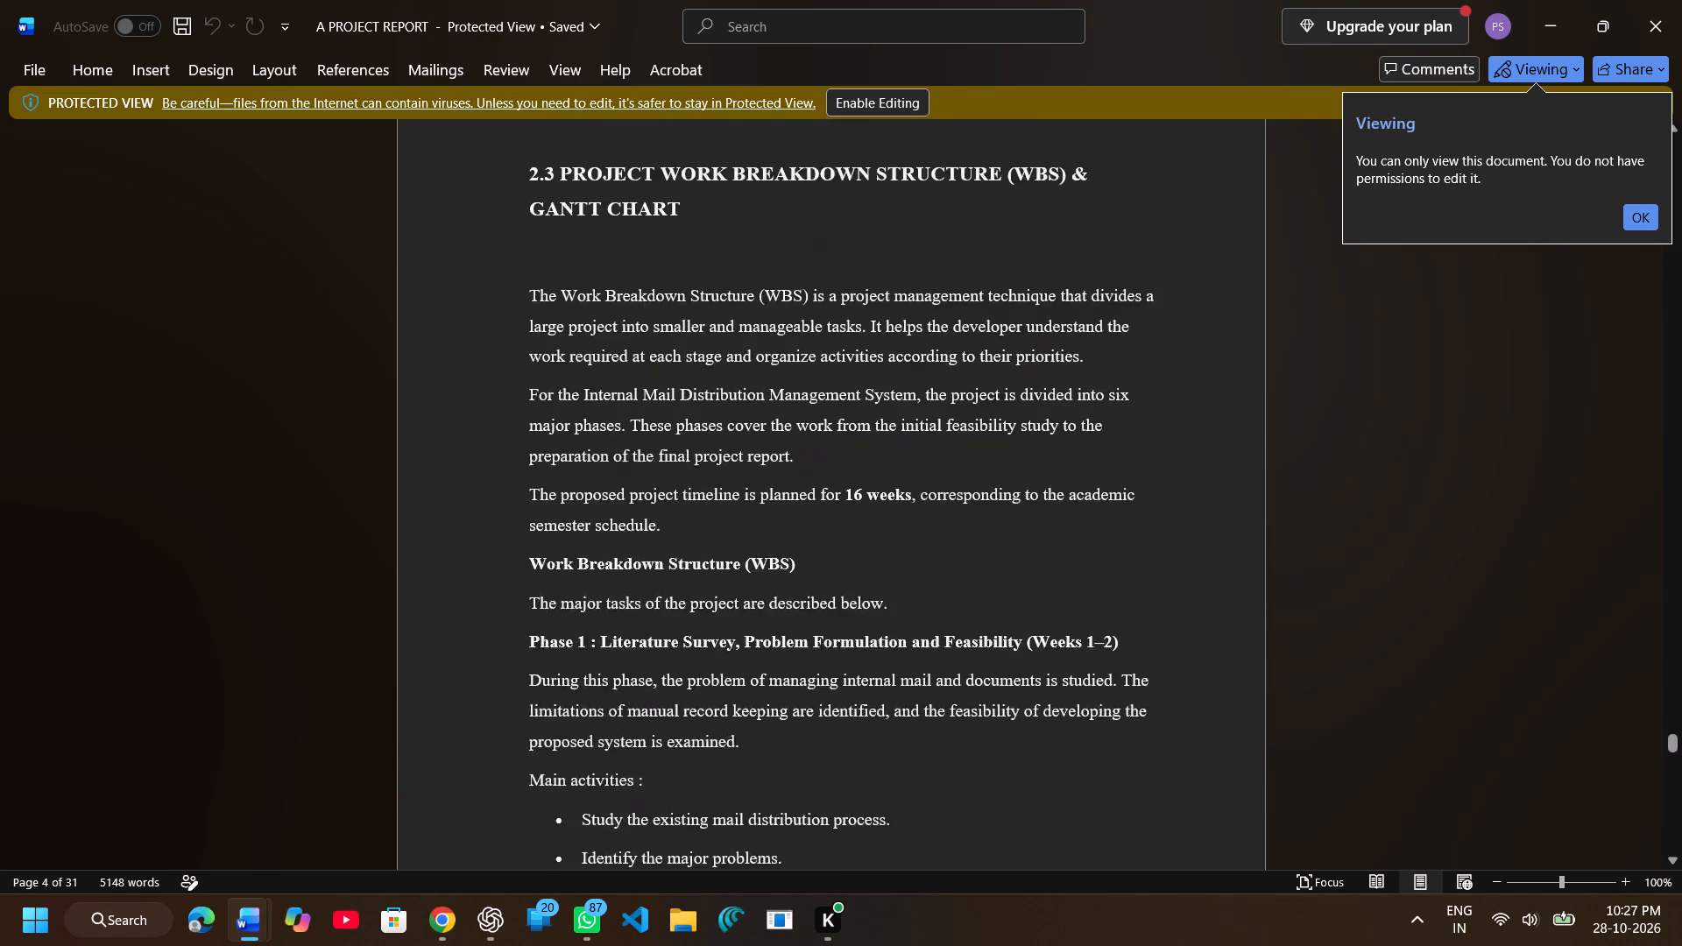
# Examine the Waterfall model diagram in Figure 2.1 and the phase descriptions above it in Chapter 2.
pyautogui.scroll(3, 484, 498)
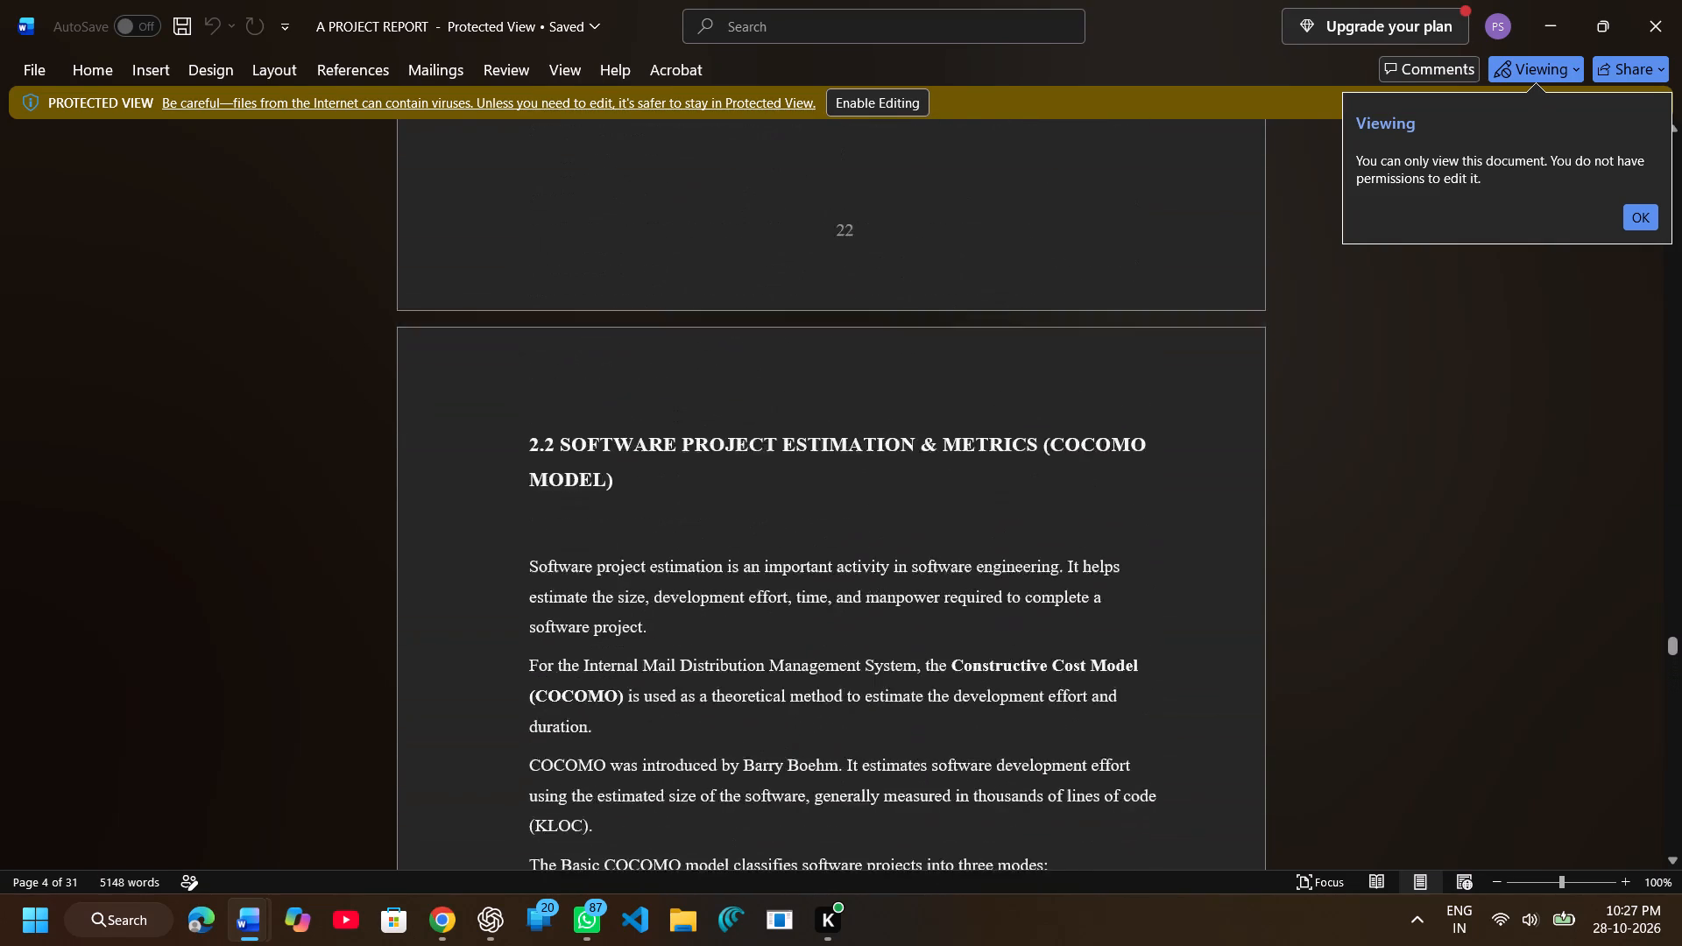
pyautogui.scroll(1, 484, 498)
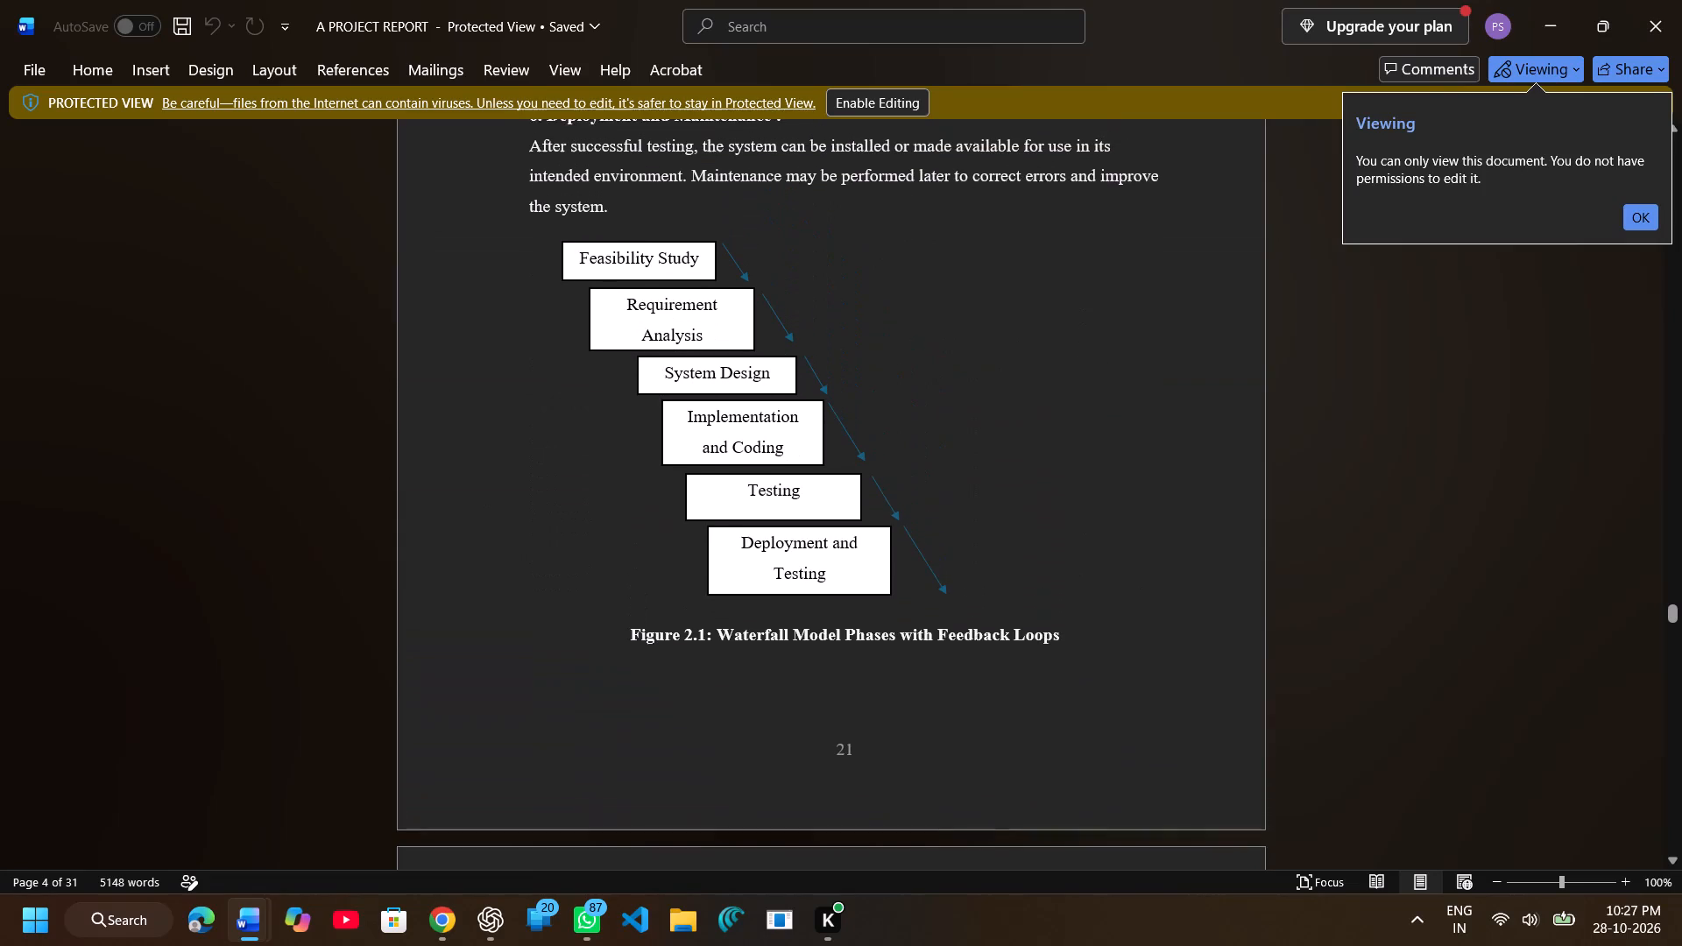
pyautogui.scroll(1, 484, 498)
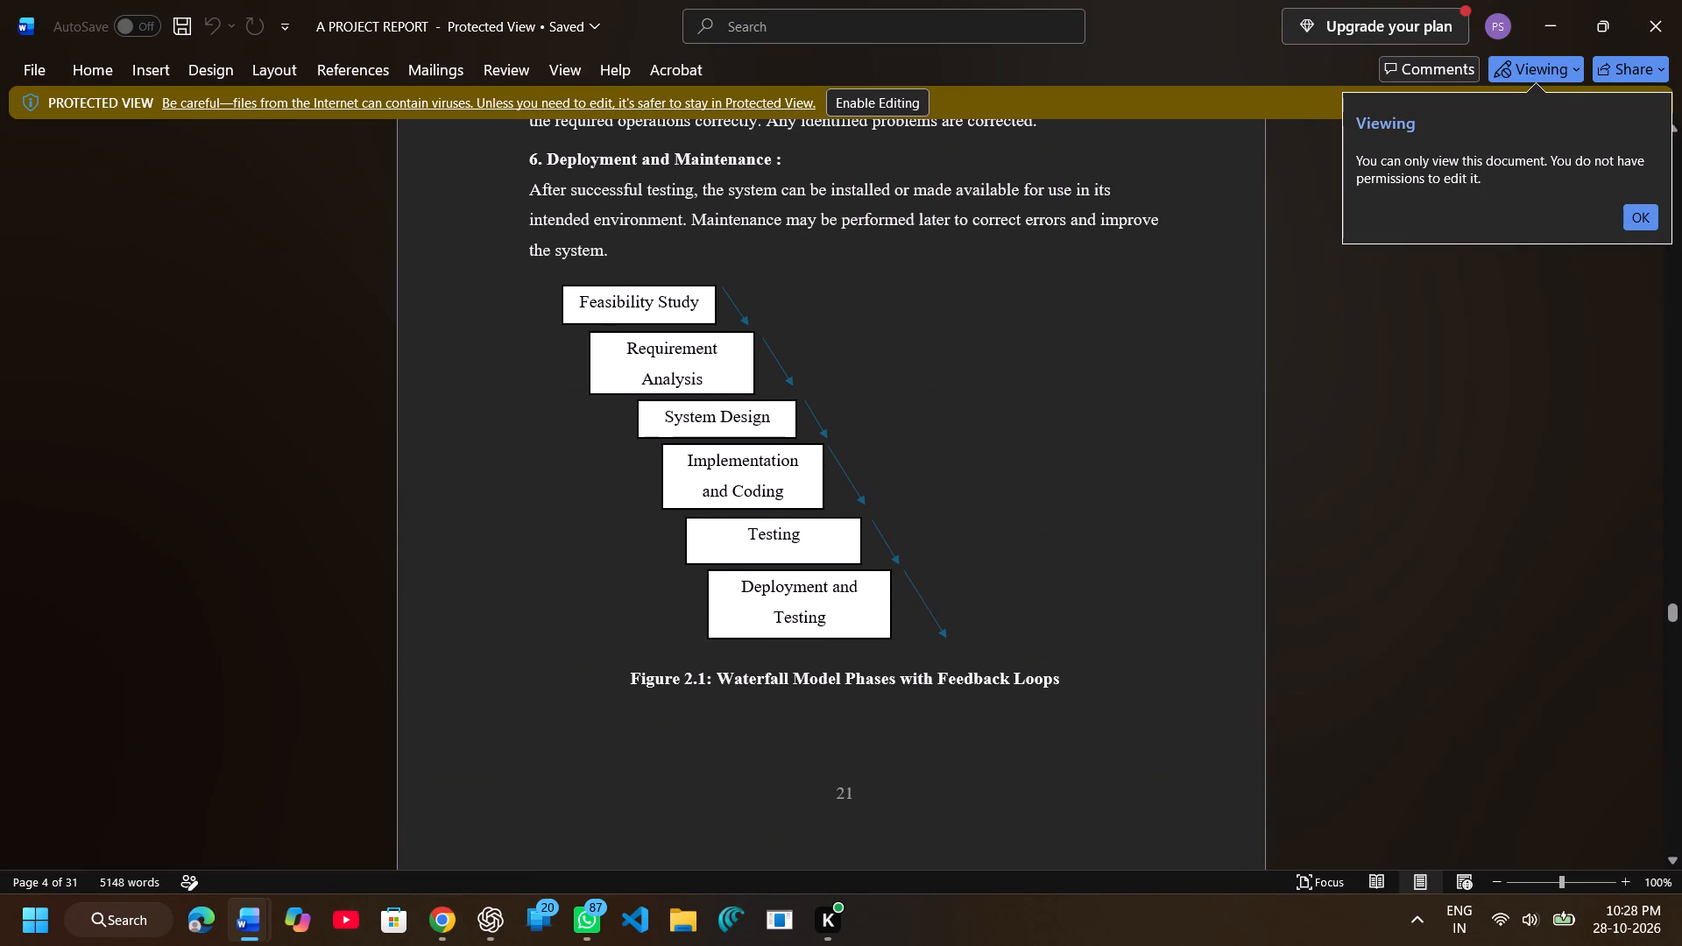
pyautogui.scroll(2, 560, 560)
pyautogui.scroll(-1, 560, 560)
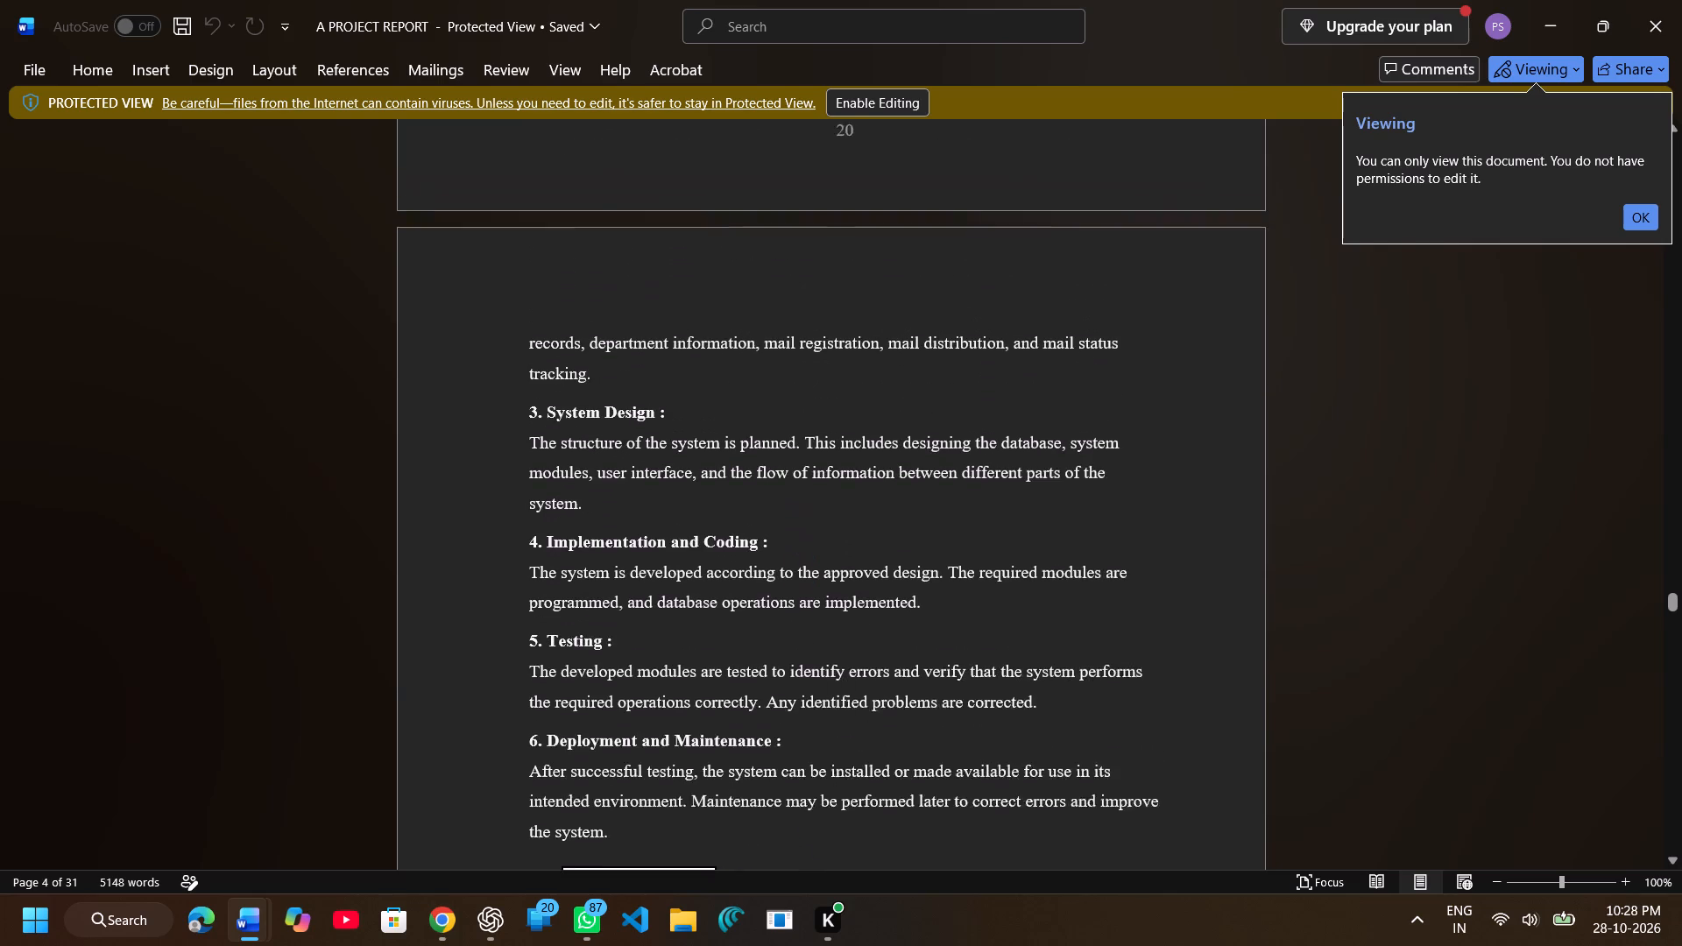
pyautogui.scroll(-1, 560, 560)
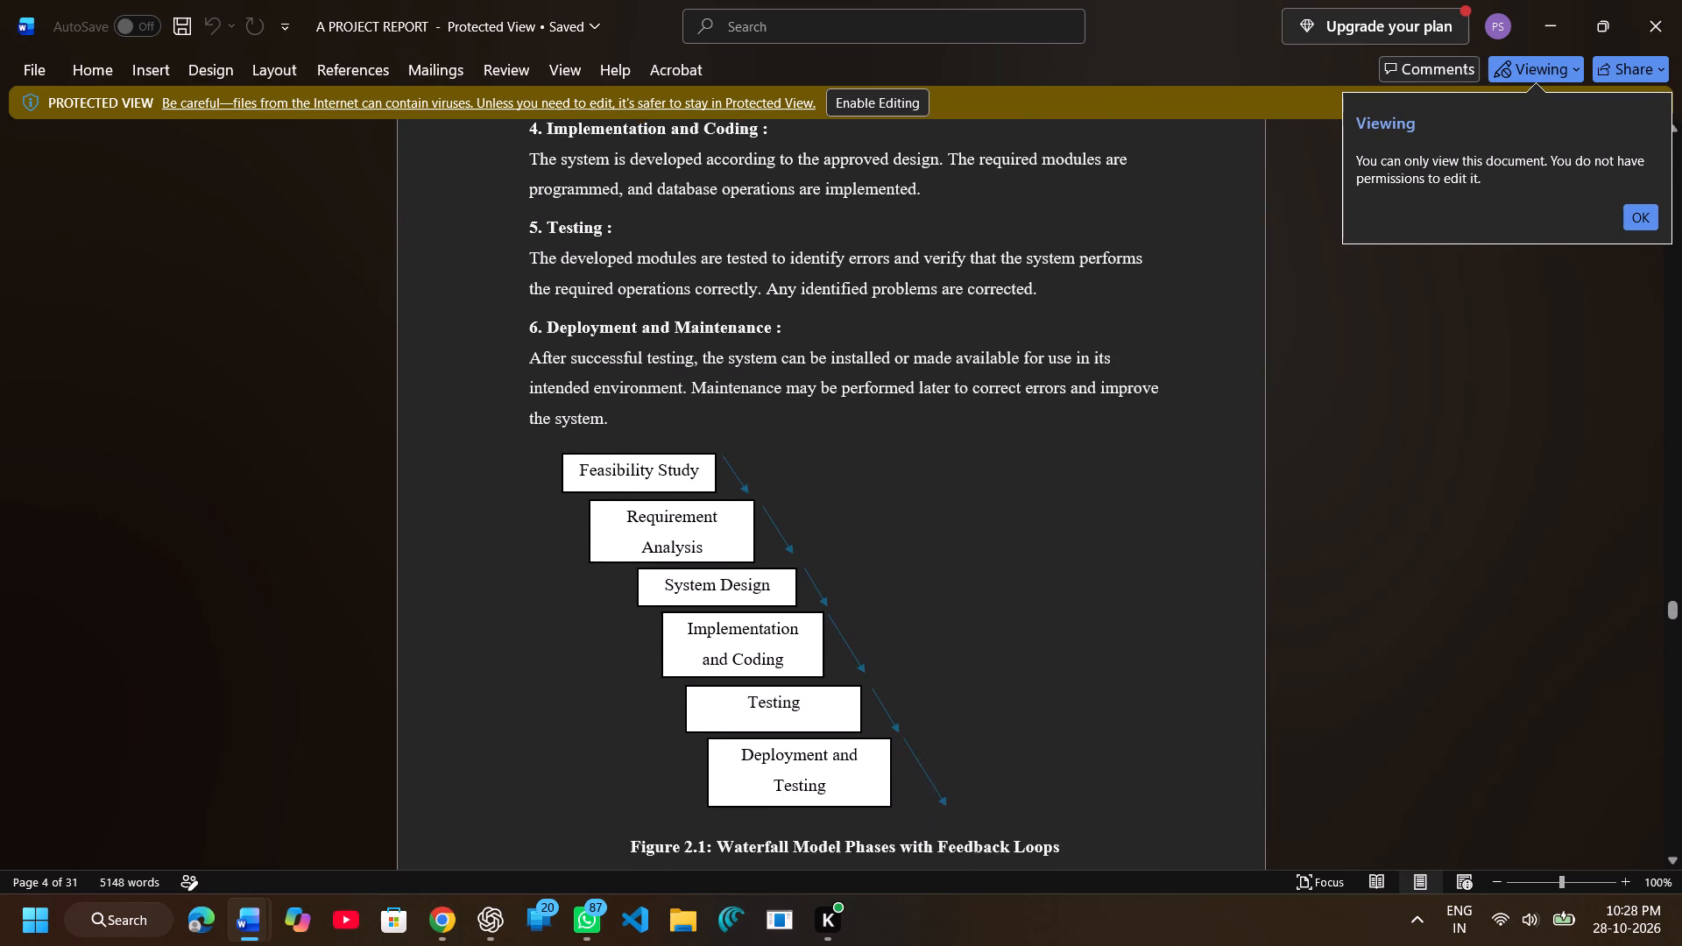
# Look through the rest of the sample report's Chapter 2, covering COCOMO estimation, size factor and WBS phases, and close the report.
pyautogui.scroll(-1, 560, 560)
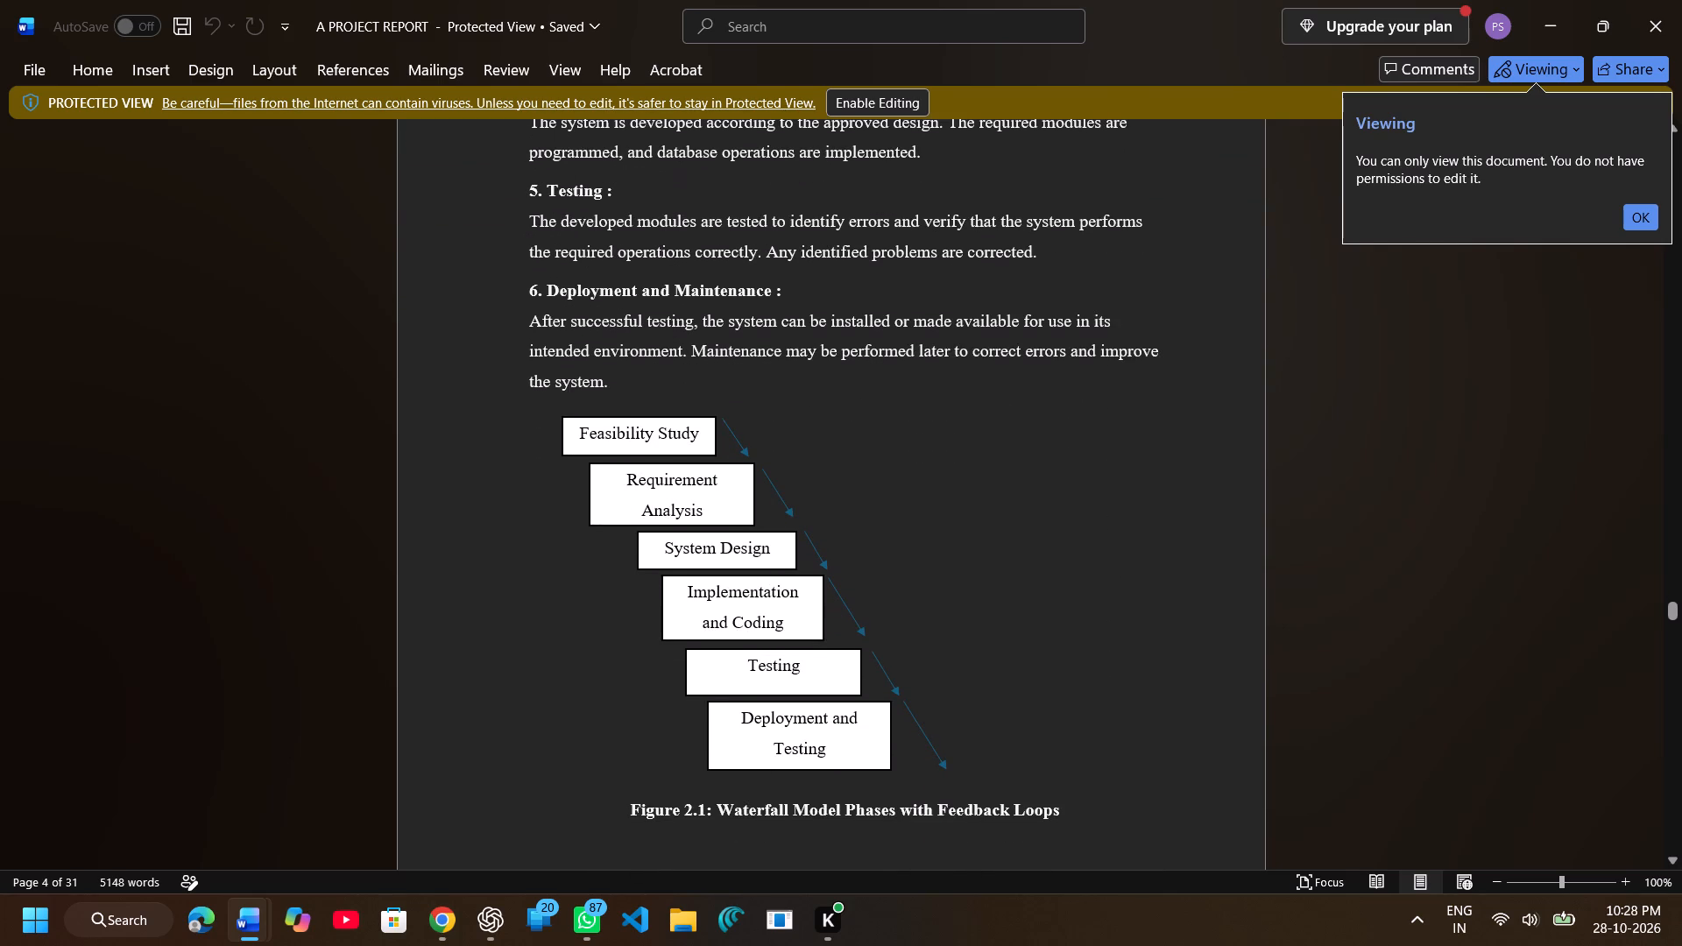
pyautogui.scroll(-5, 560, 560)
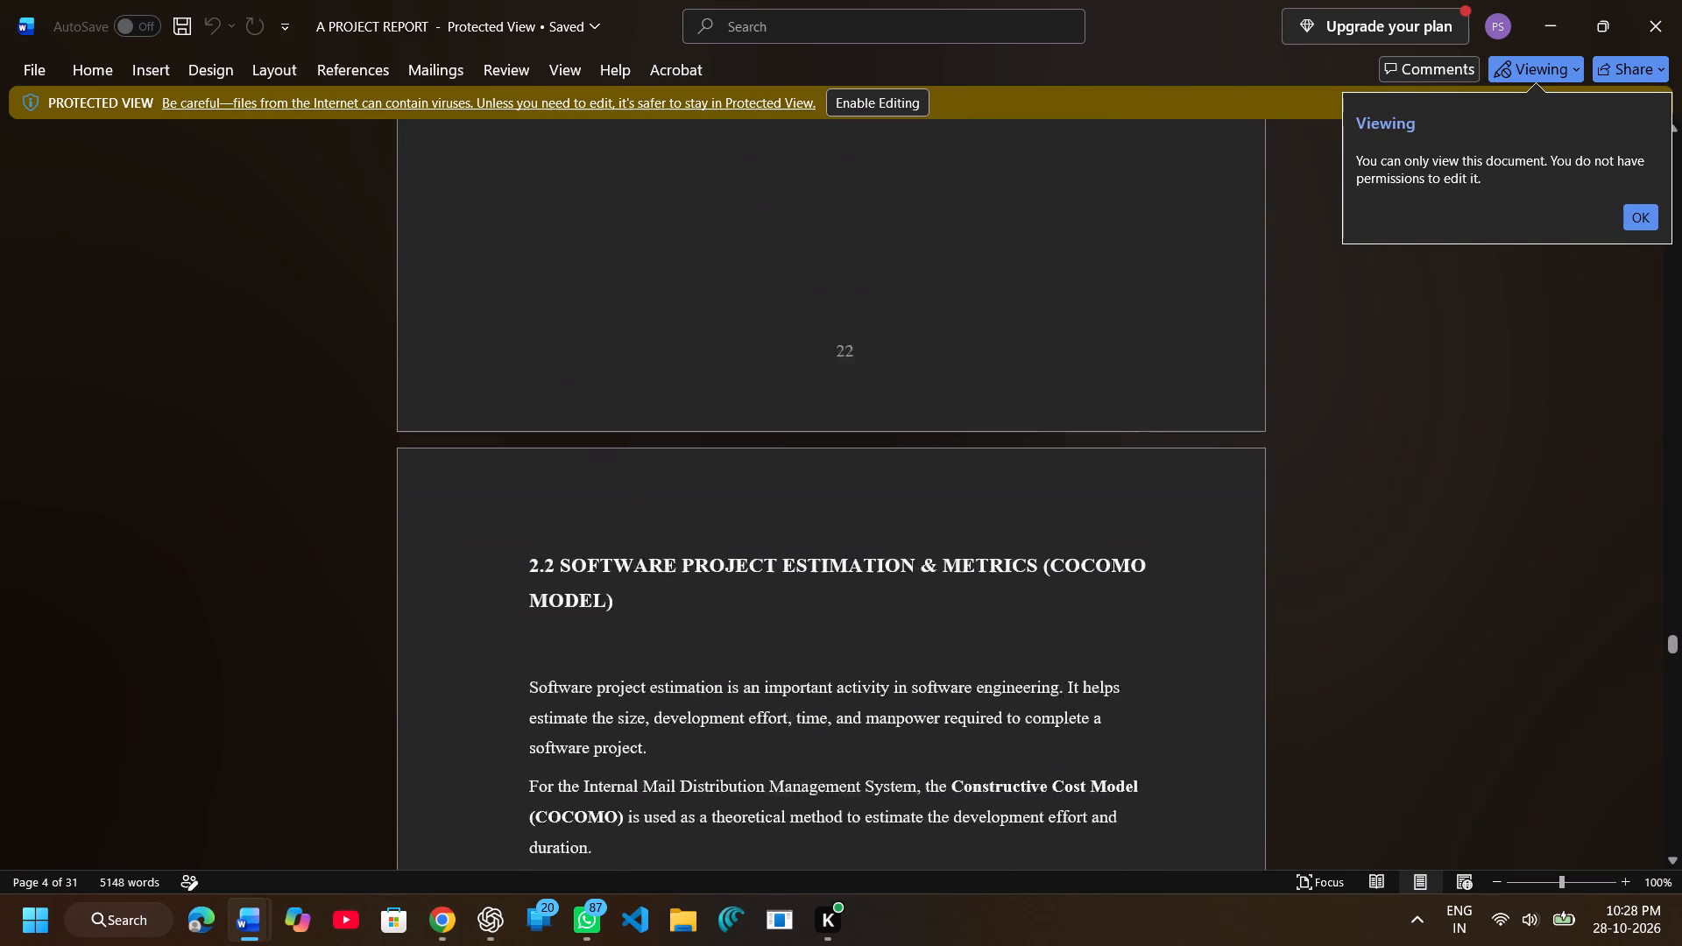
pyautogui.scroll(-7, 558, 558)
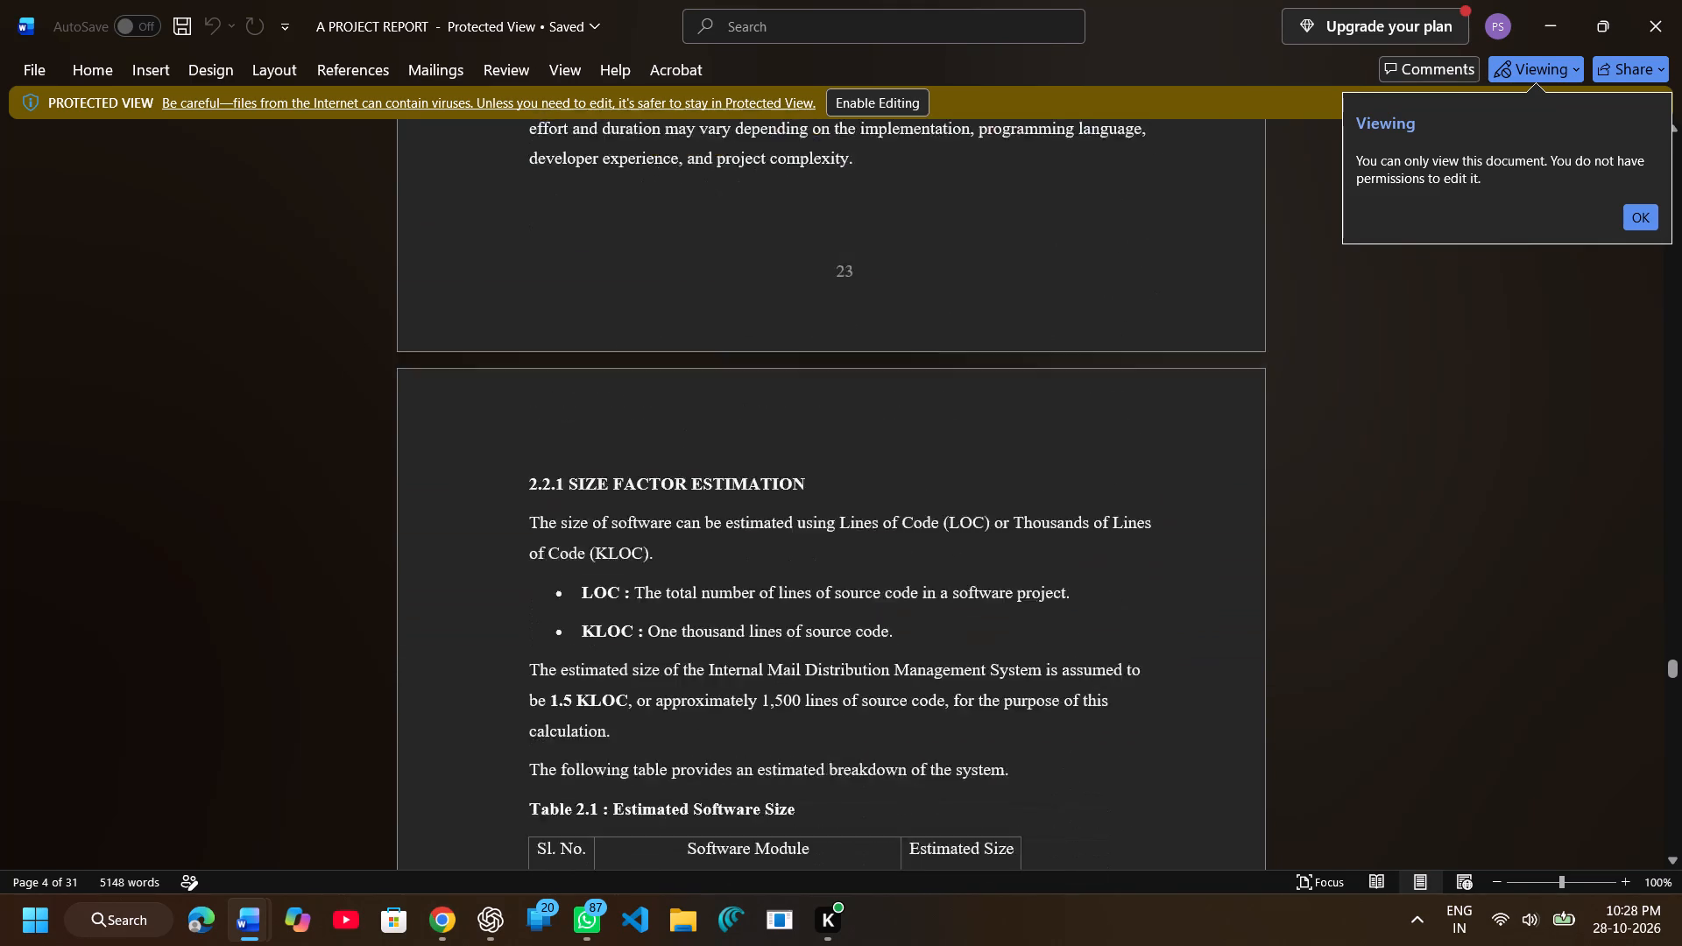
pyautogui.scroll(-8, 558, 558)
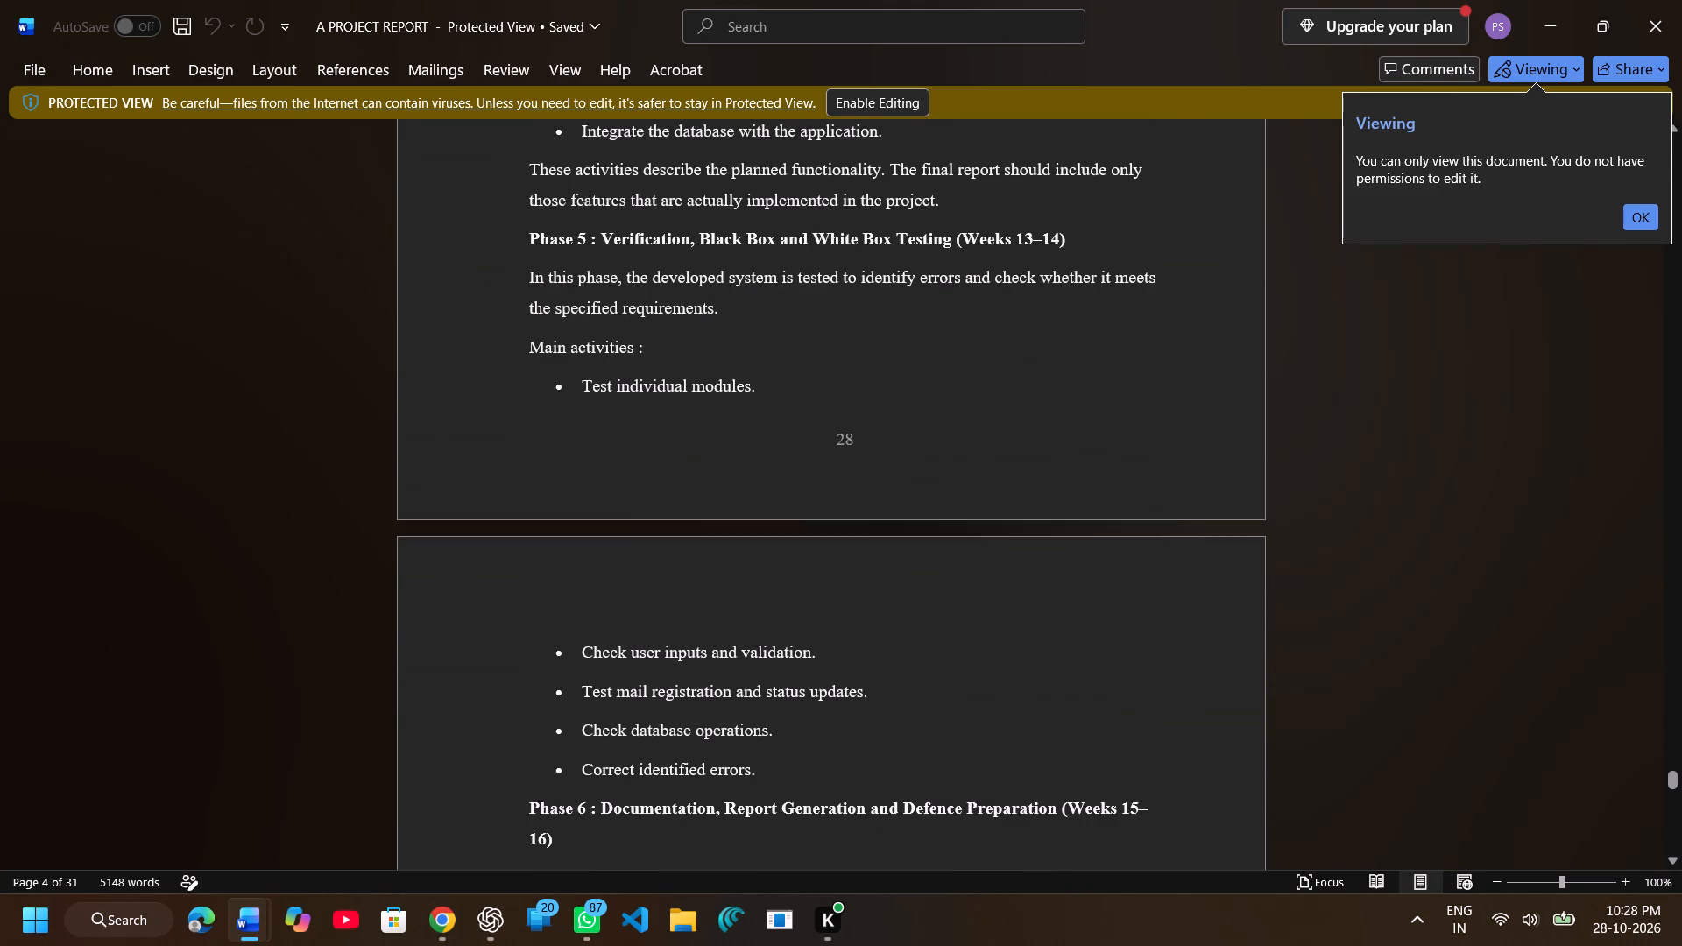
pyautogui.scroll(-8, 531, 528)
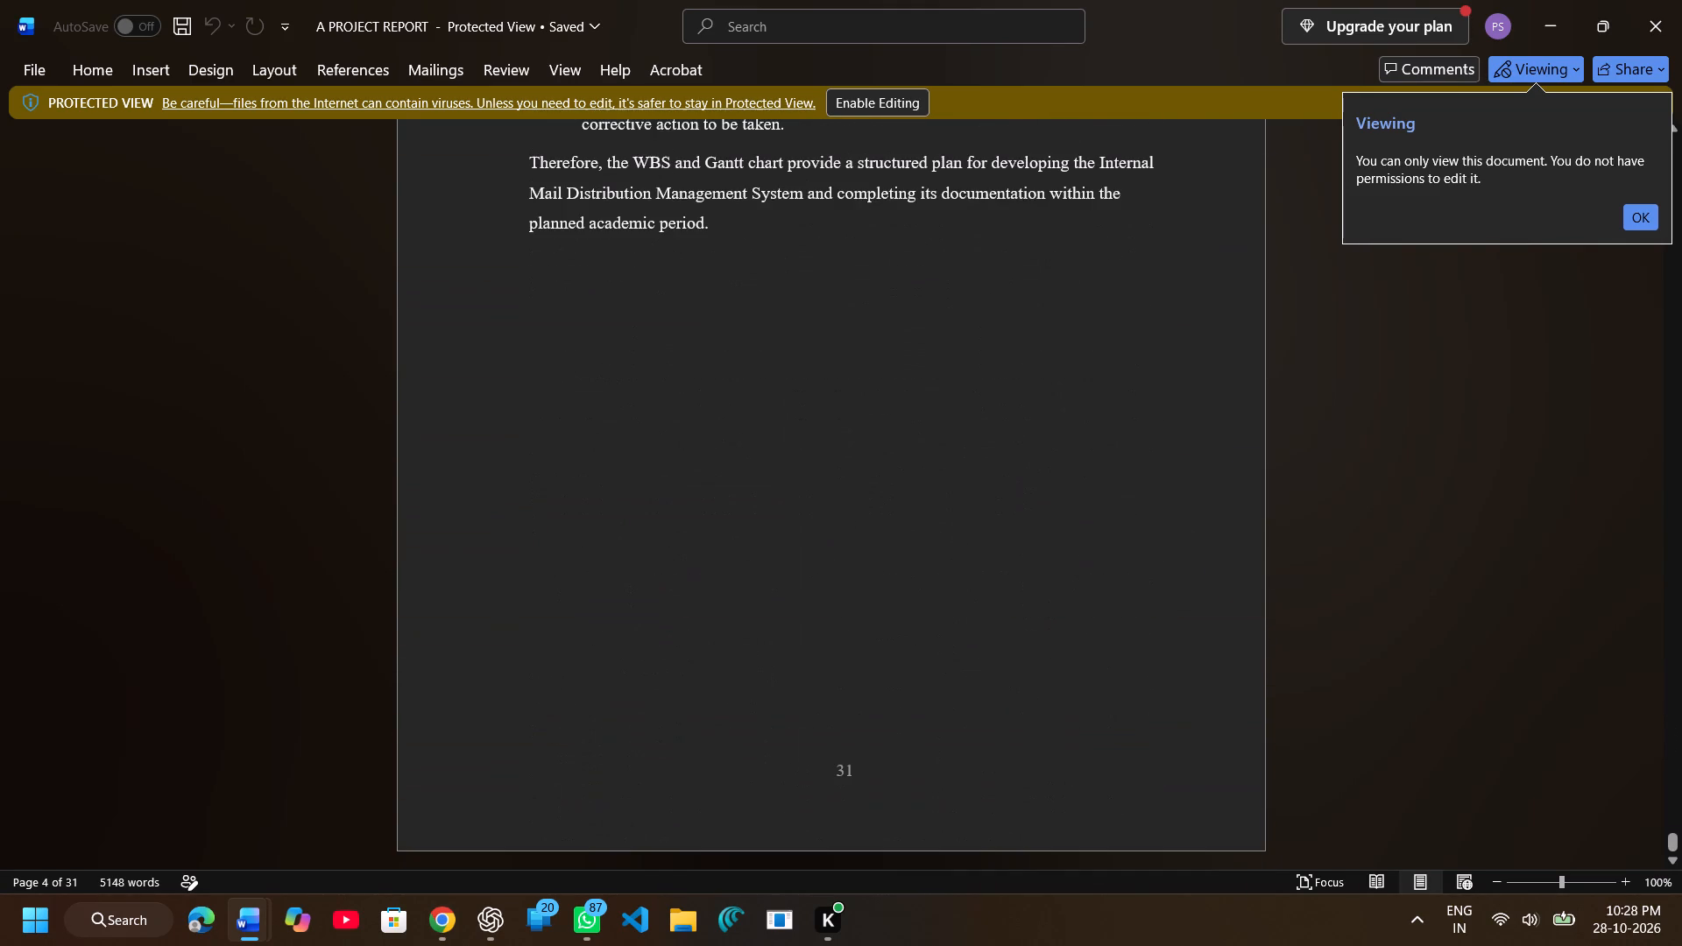
pyautogui.scroll(-2, 531, 528)
pyautogui.scroll(13, 531, 528)
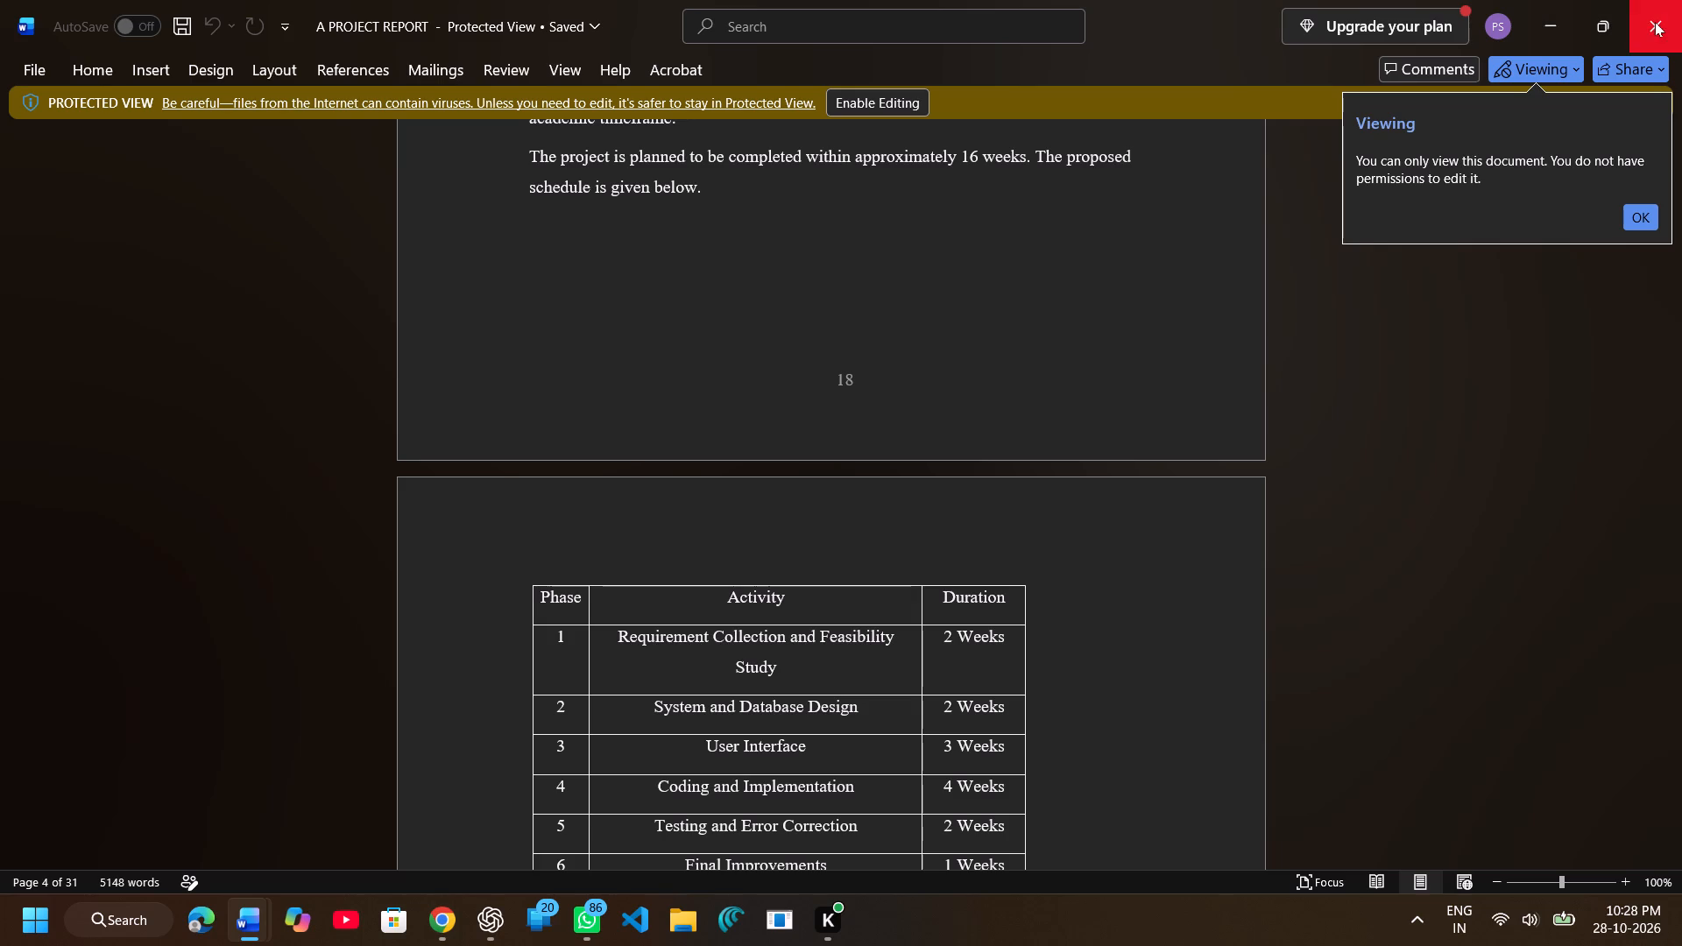
pyautogui.click(1655, 22)
pyautogui.scroll(9, 1290, 206)
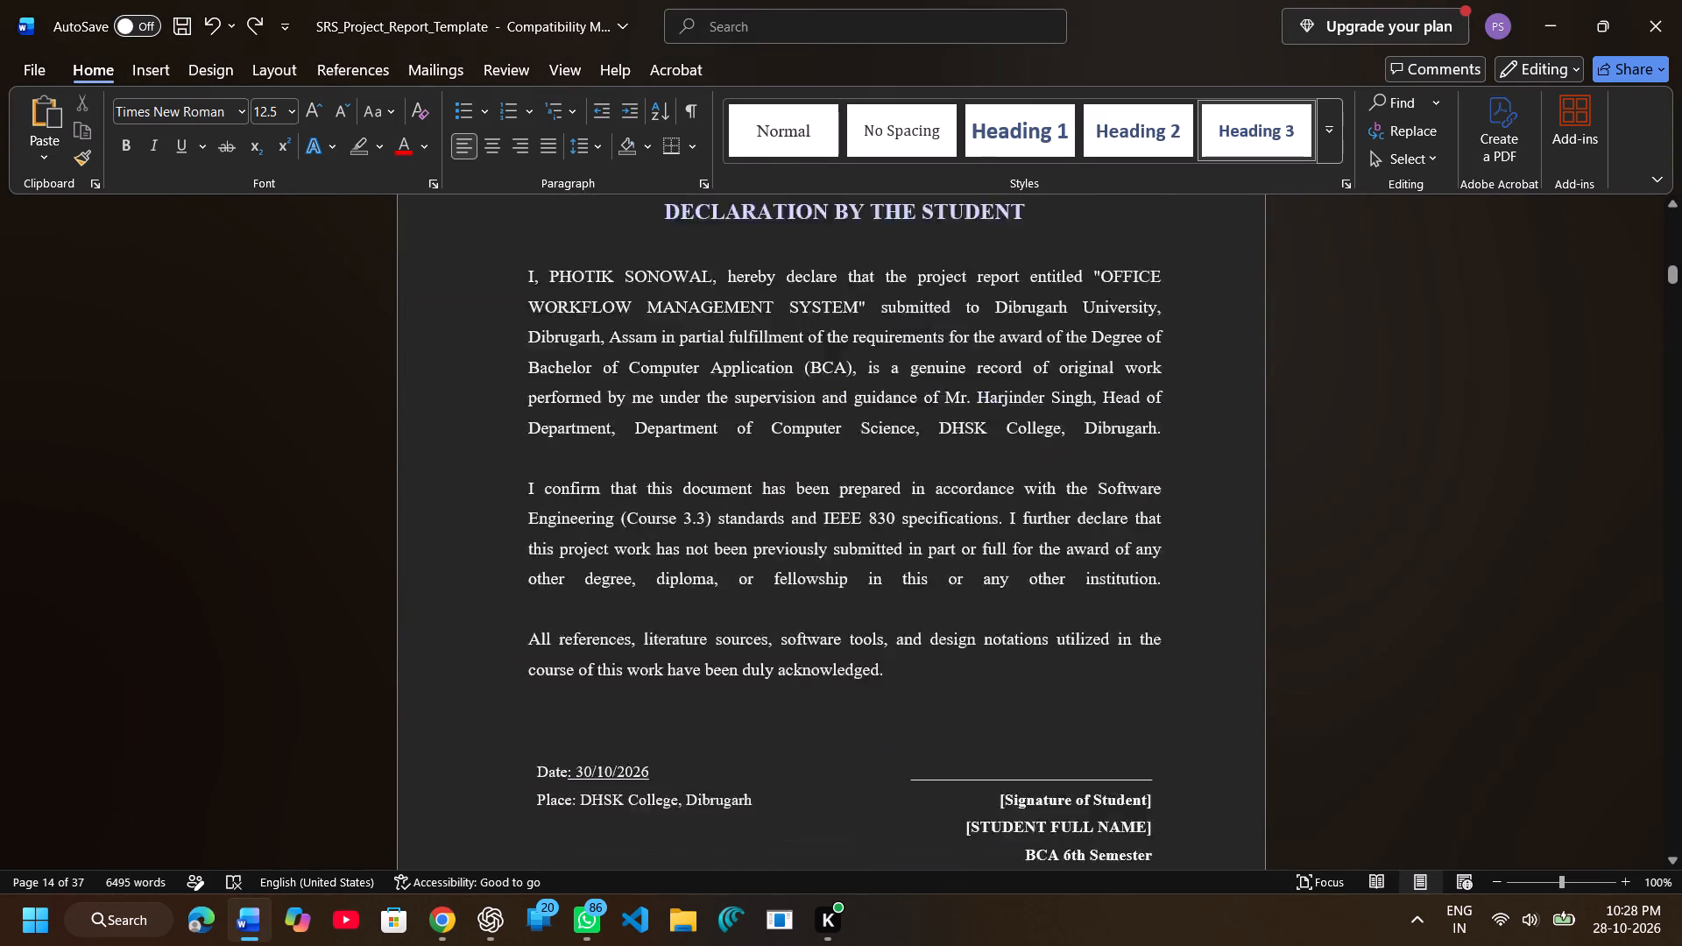
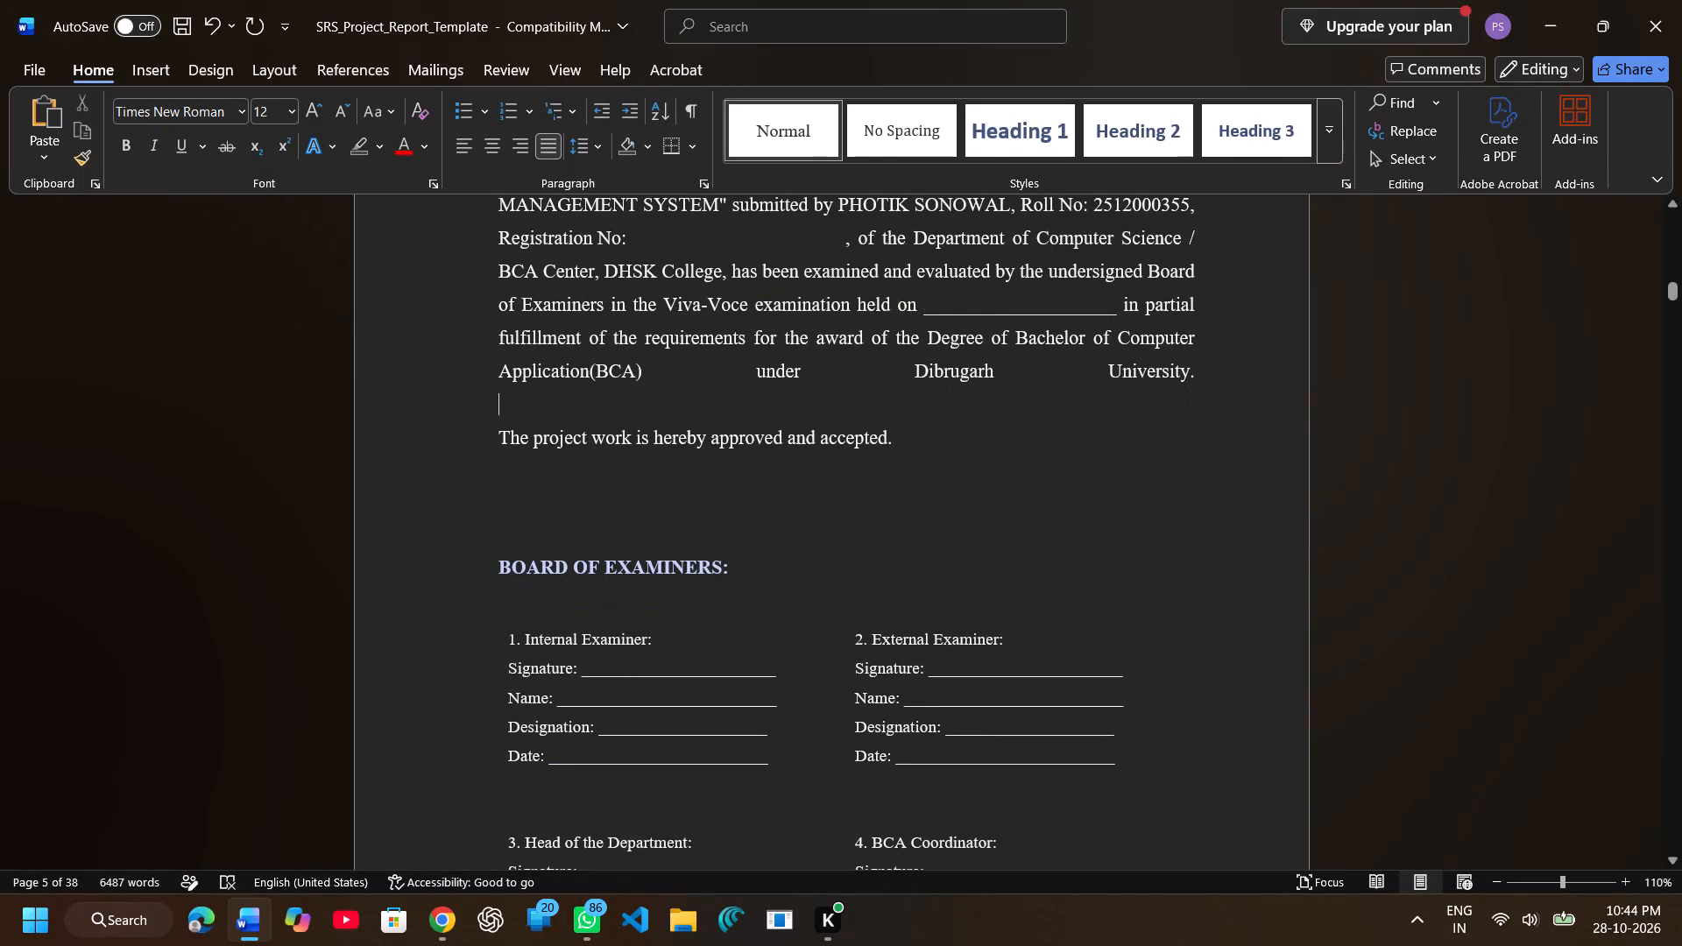
# Select the last two lines of the examination certificate paragraph, from "fulfillment of the requirements" through "Dibrugarh University.", for an alignment change.
pyautogui.moveTo(493, 337); pyautogui.dragTo(973, 378)
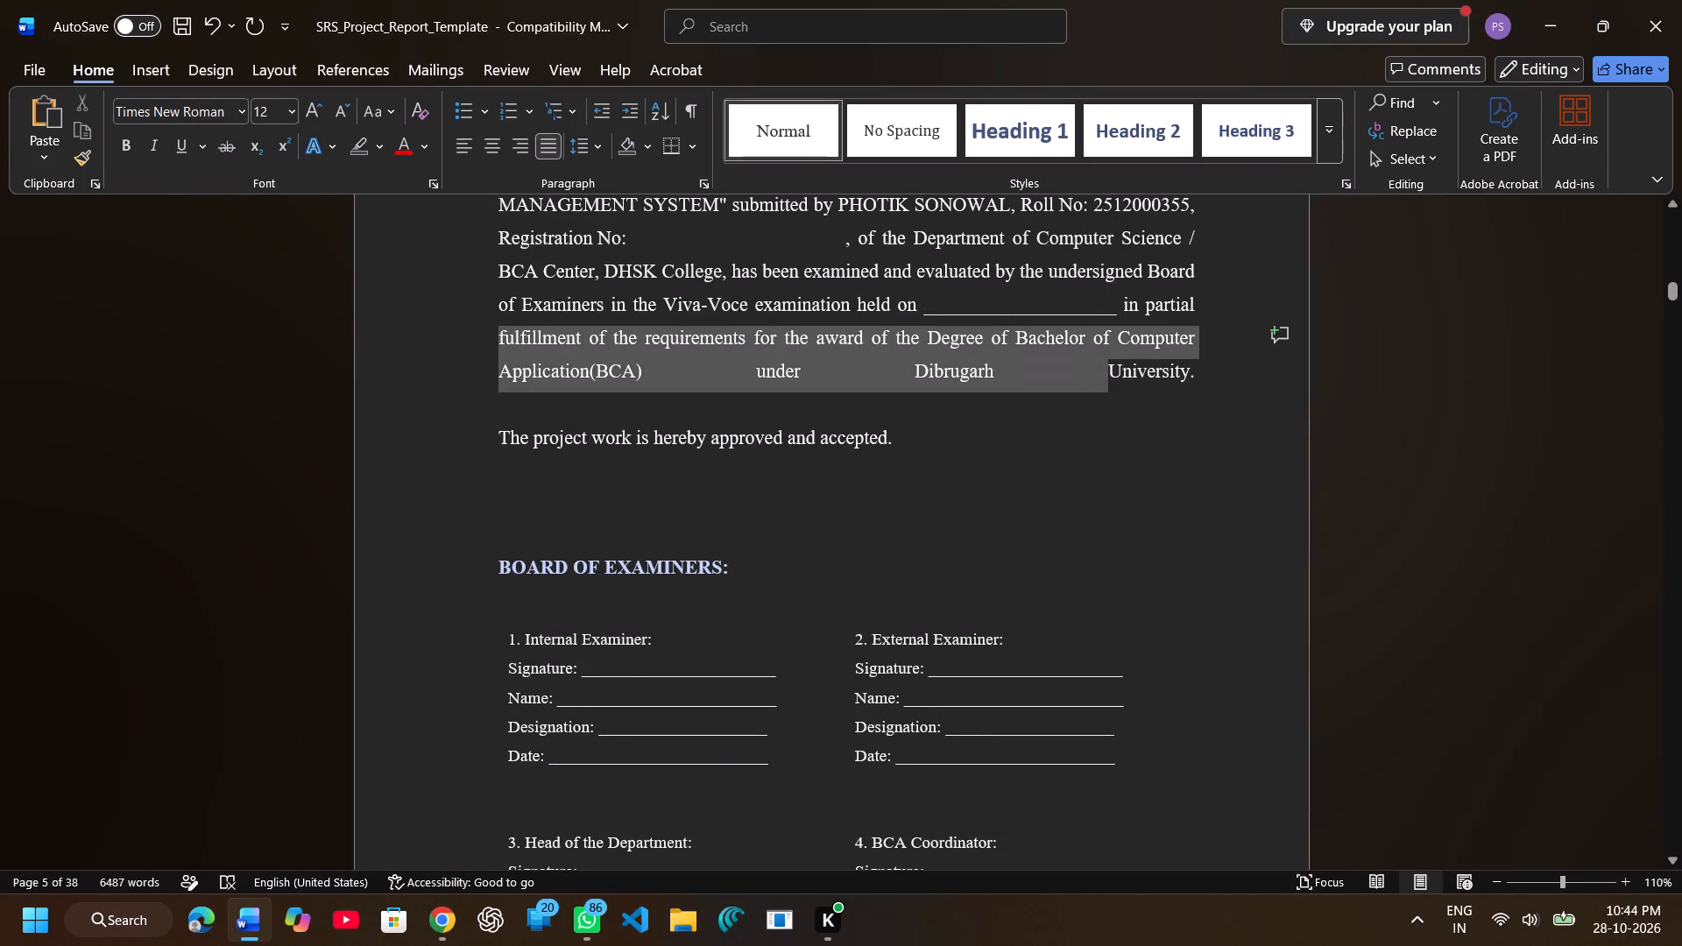
pyautogui.moveTo(973, 378); pyautogui.dragTo(1219, 375)
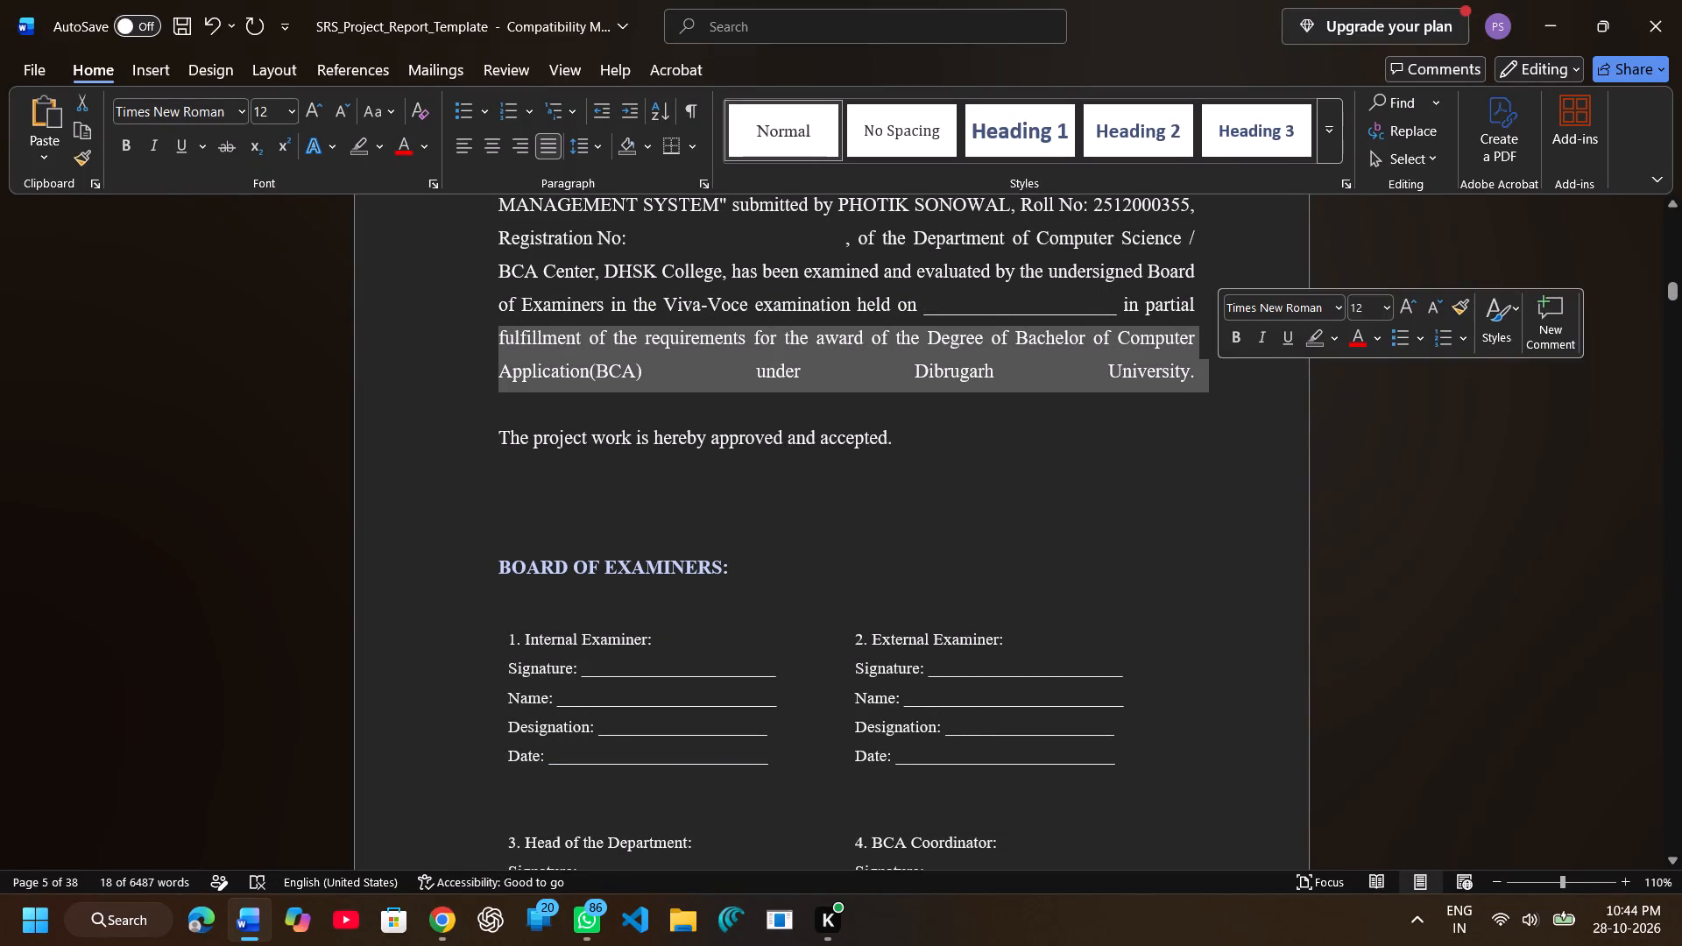
# Left-align the examination approval certificate paragraph, including its closing lines about the Bachelor of Computer Application degree, and clear the selection.
pyautogui.click(494, 150)
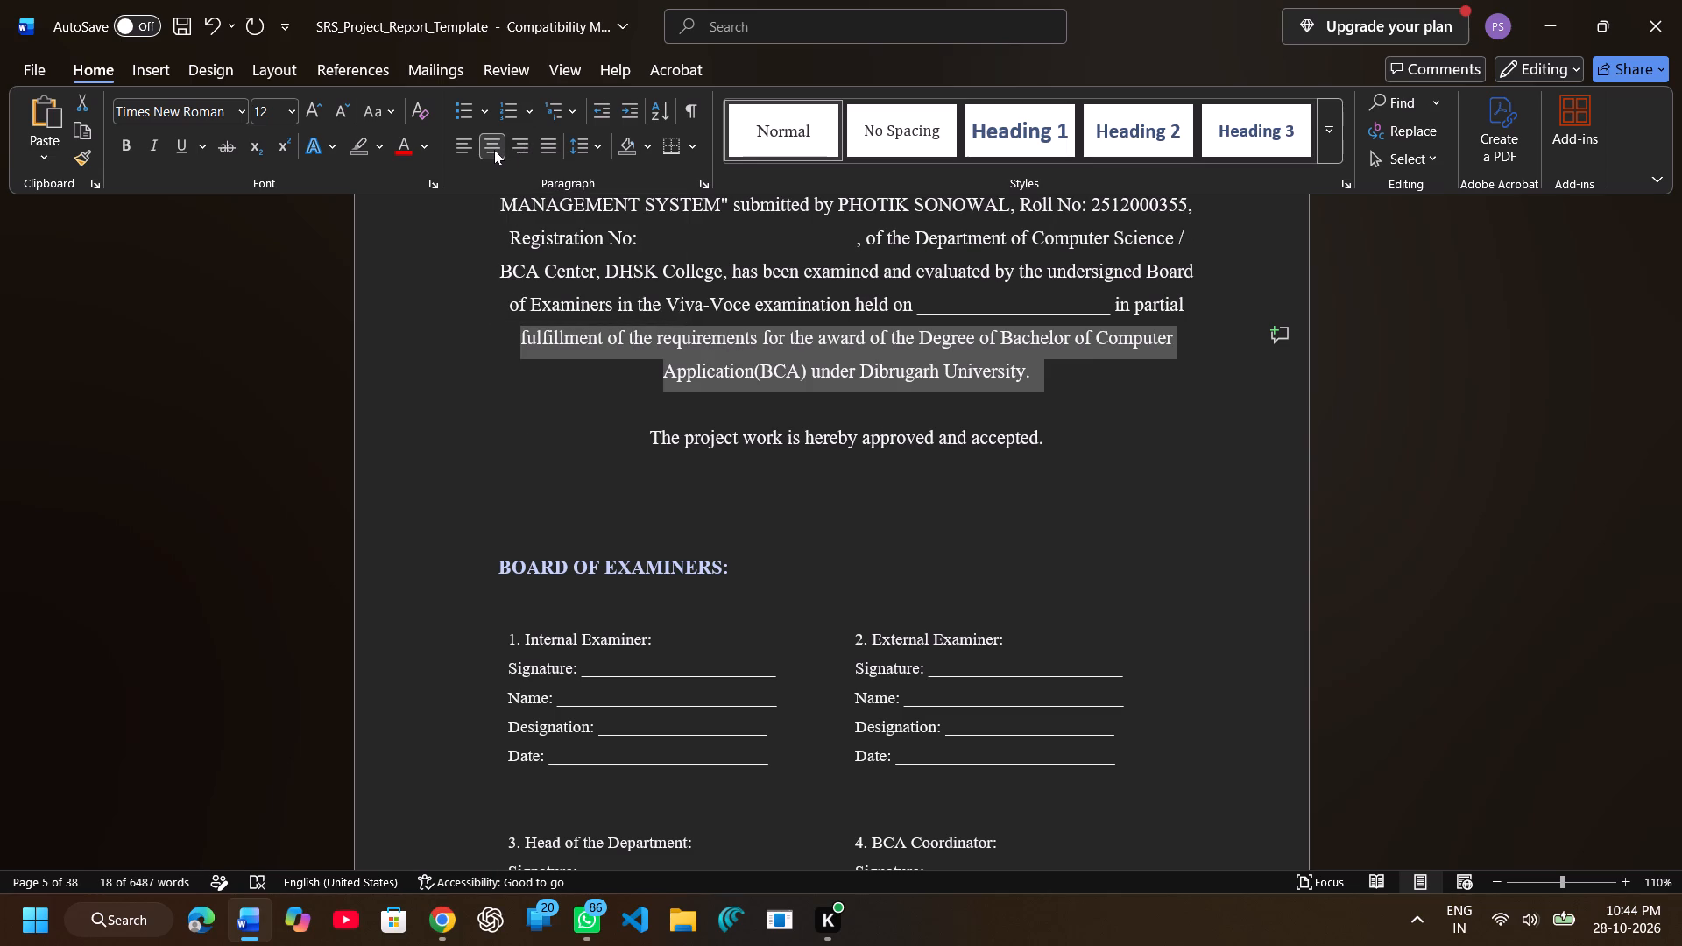
pyautogui.click(470, 150)
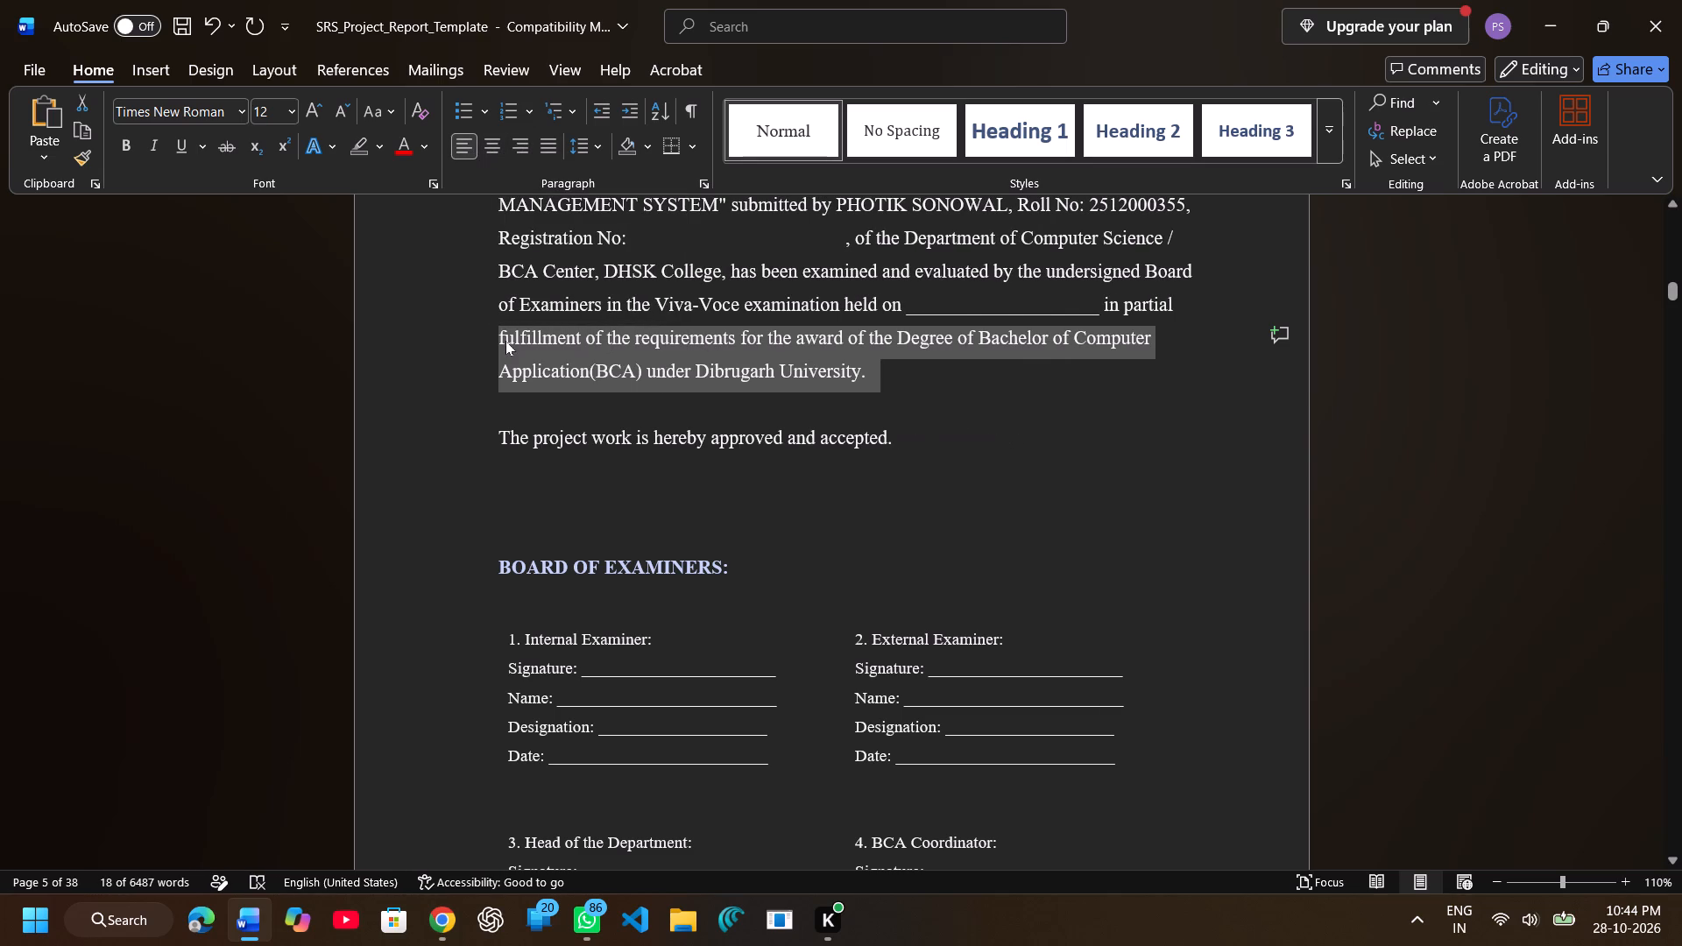
pyautogui.click(505, 341)
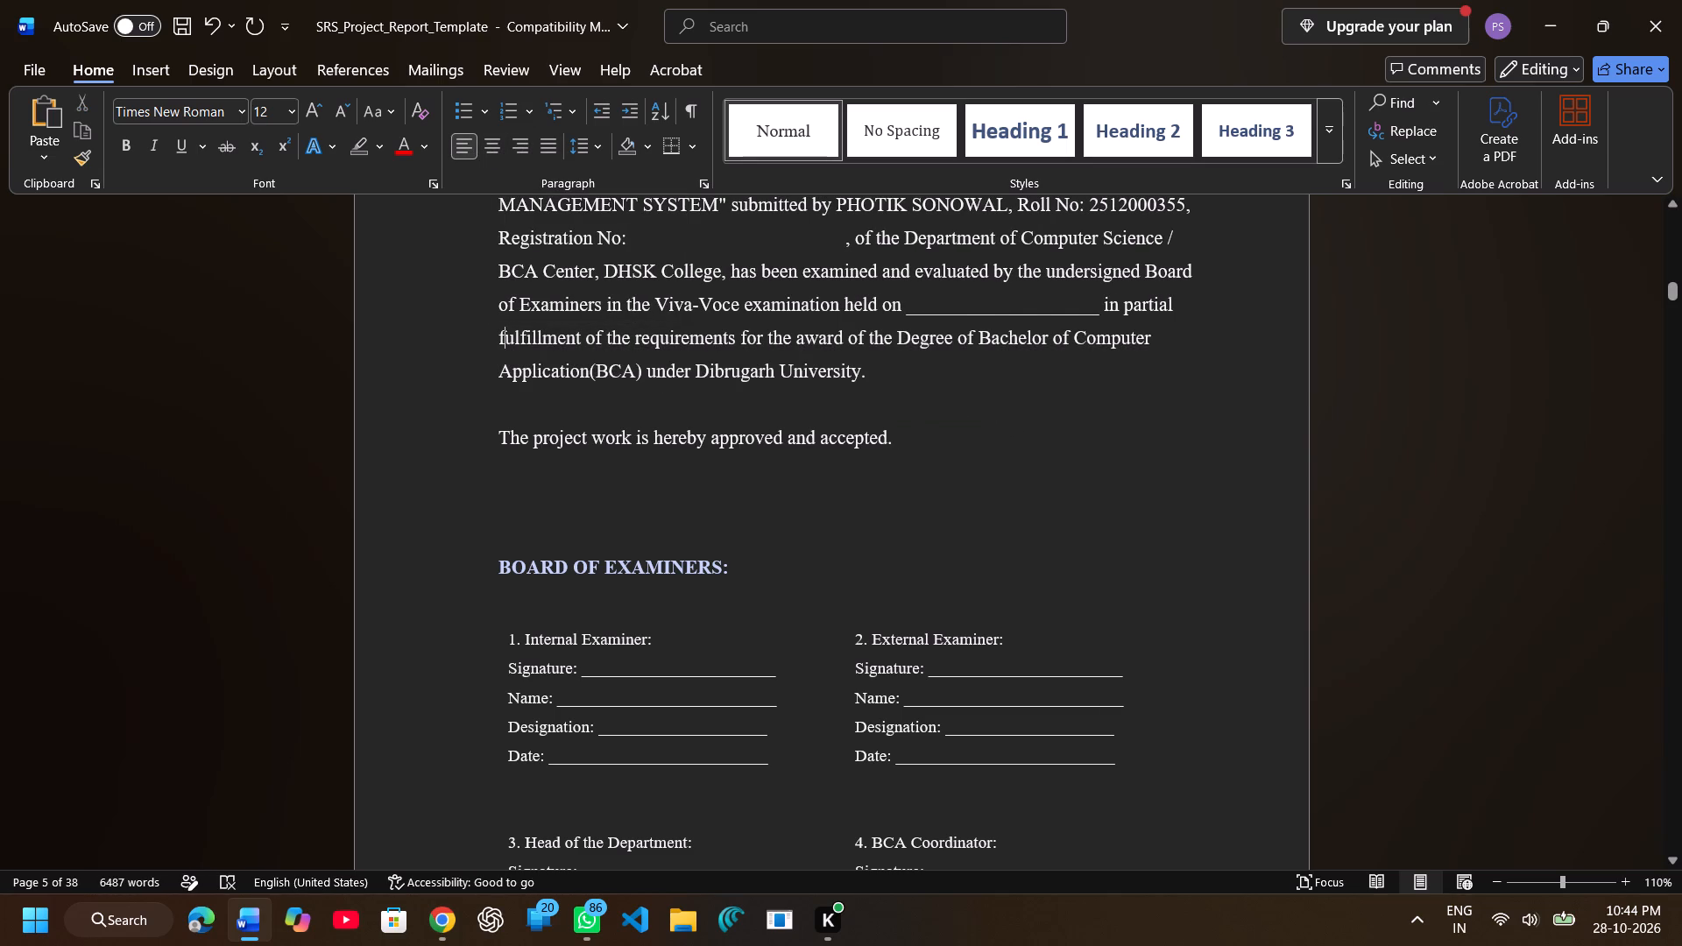
# Examine the examination approval certificate with its Board of Examiners signature blocks and the guidelines on the Acknowledgement page.
pyautogui.scroll(-1, 522, 434)
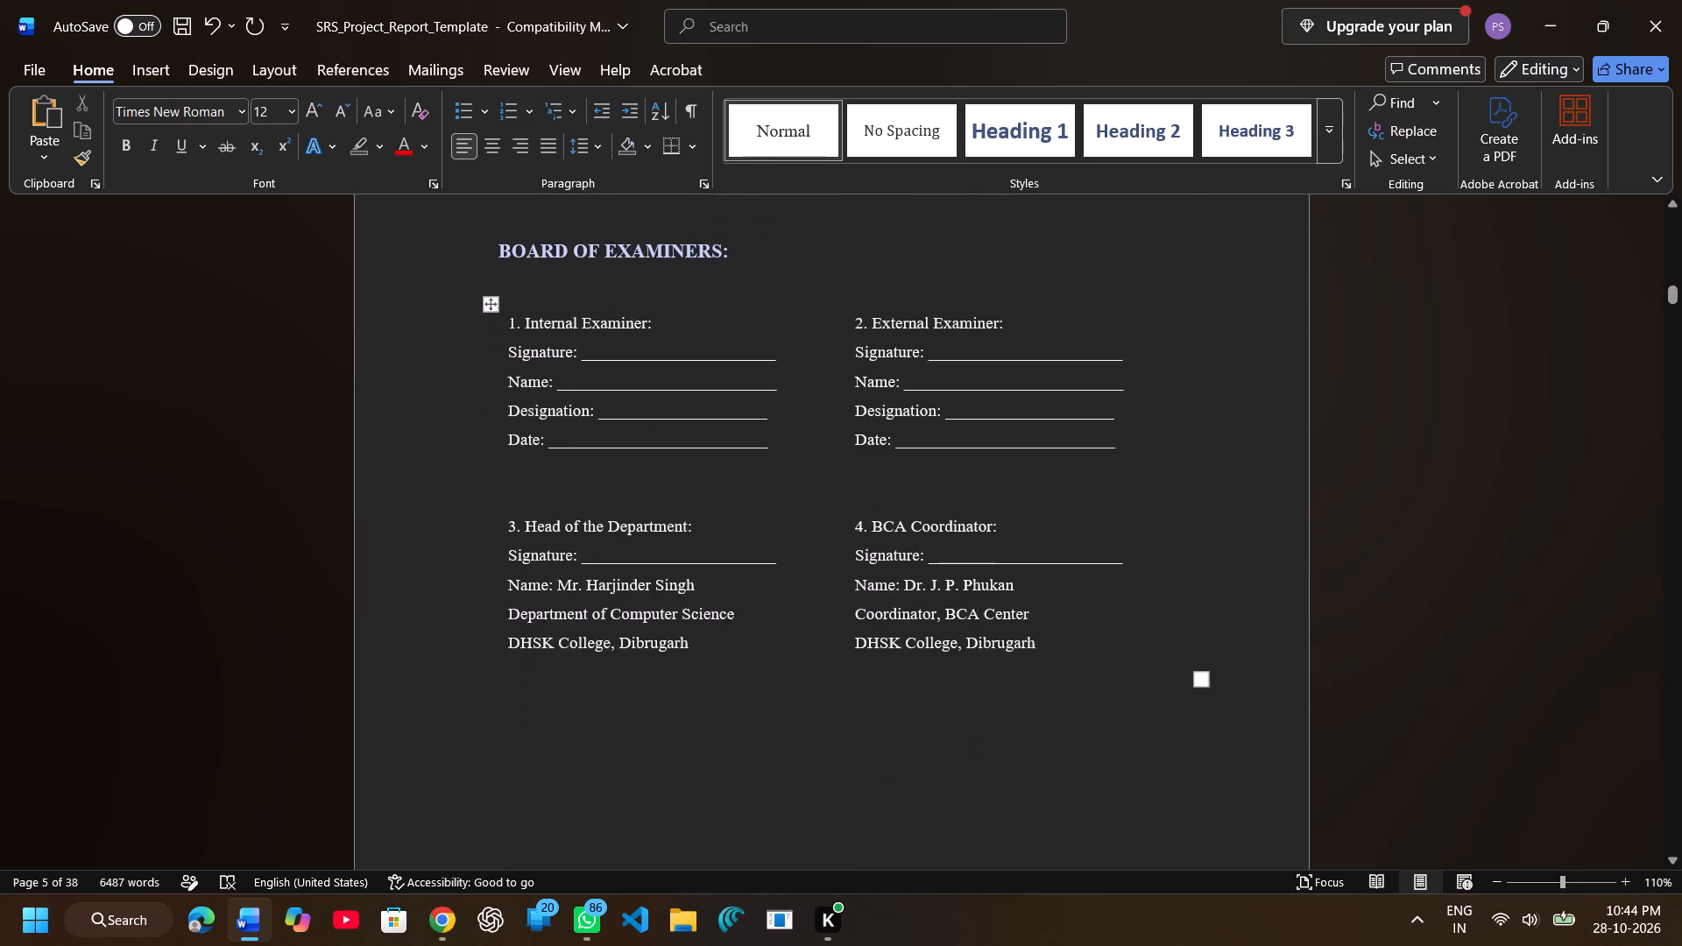
pyautogui.scroll(-1, 522, 434)
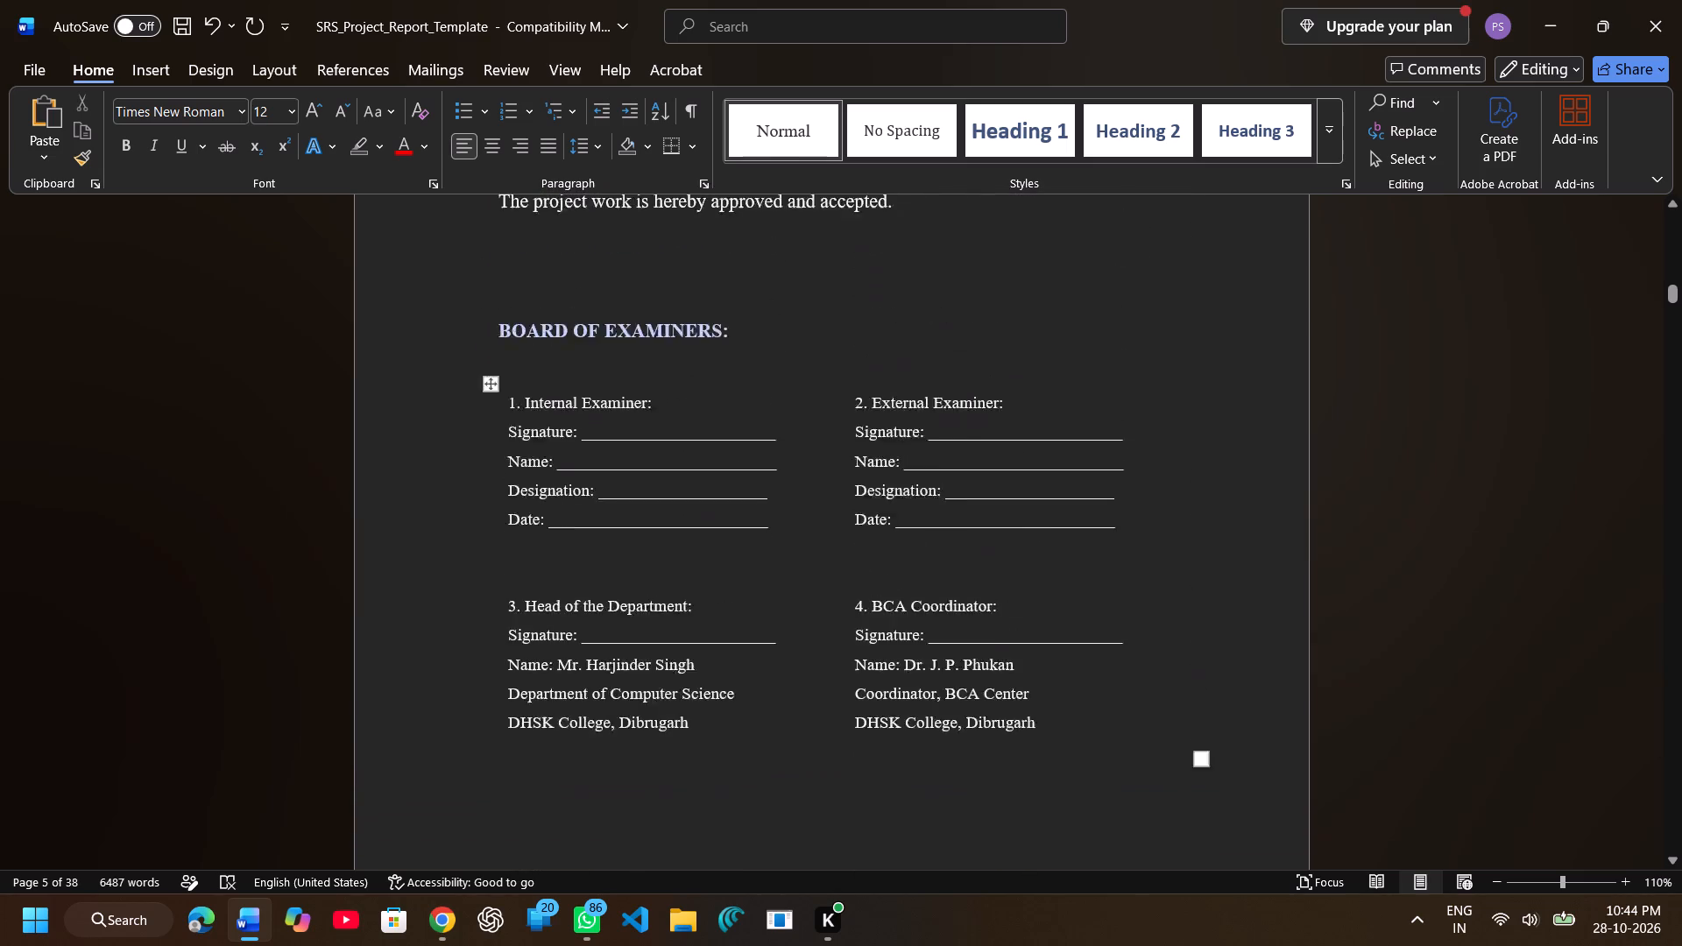
pyautogui.scroll(-1, 522, 434)
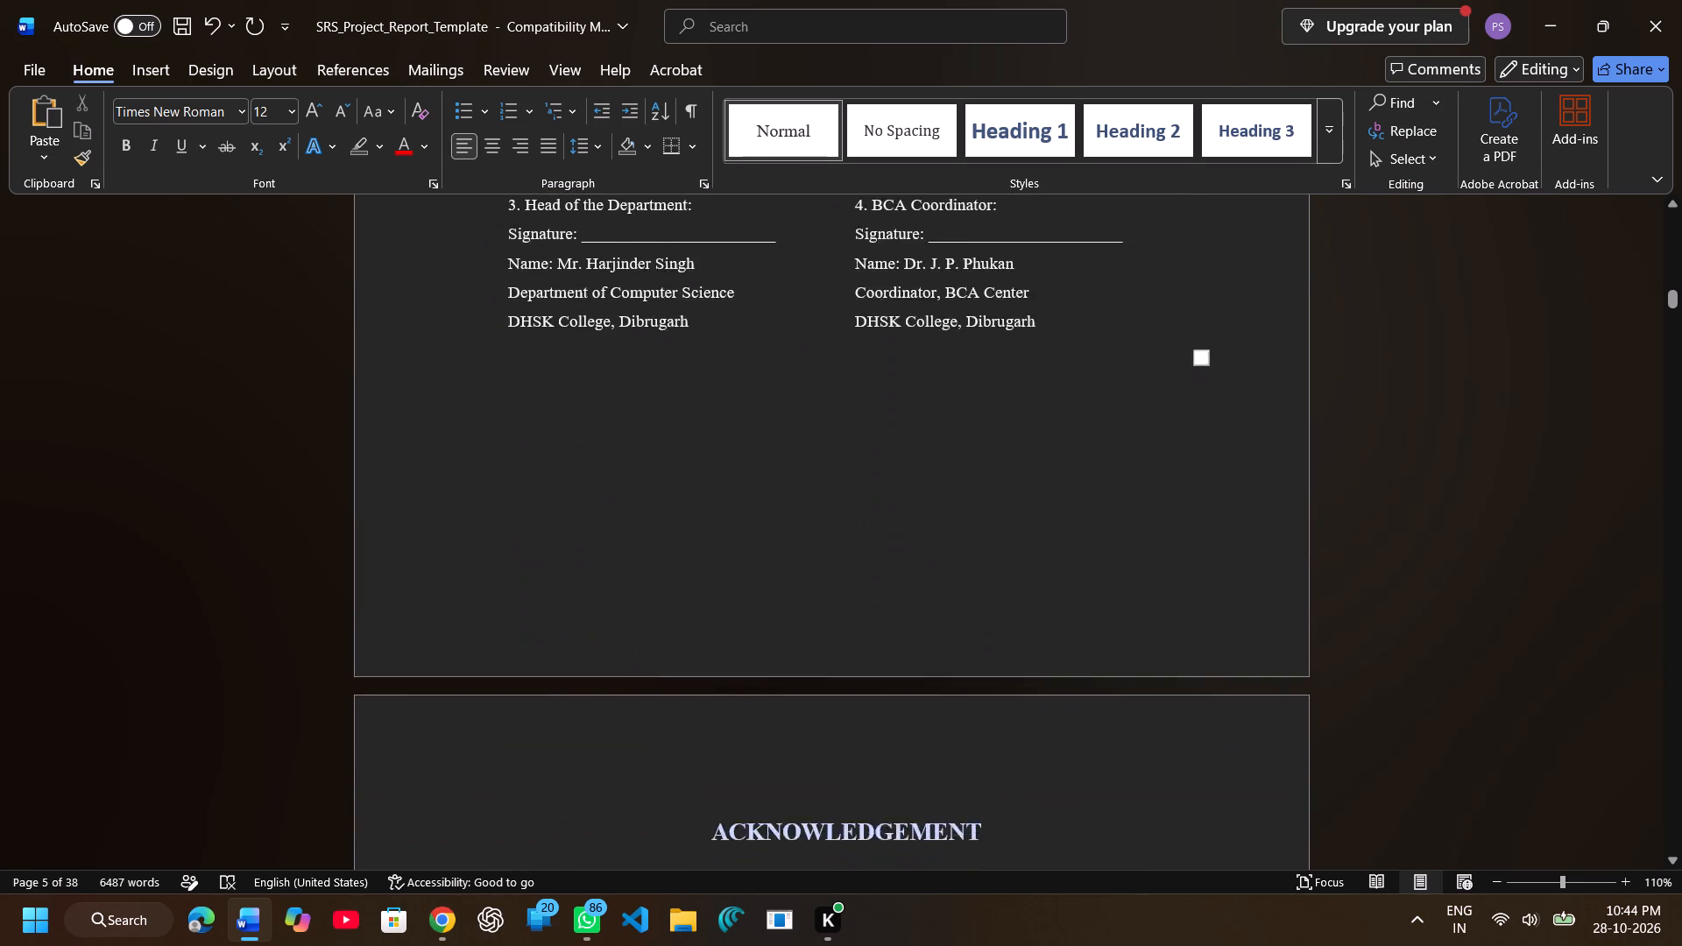
pyautogui.scroll(-1, 522, 434)
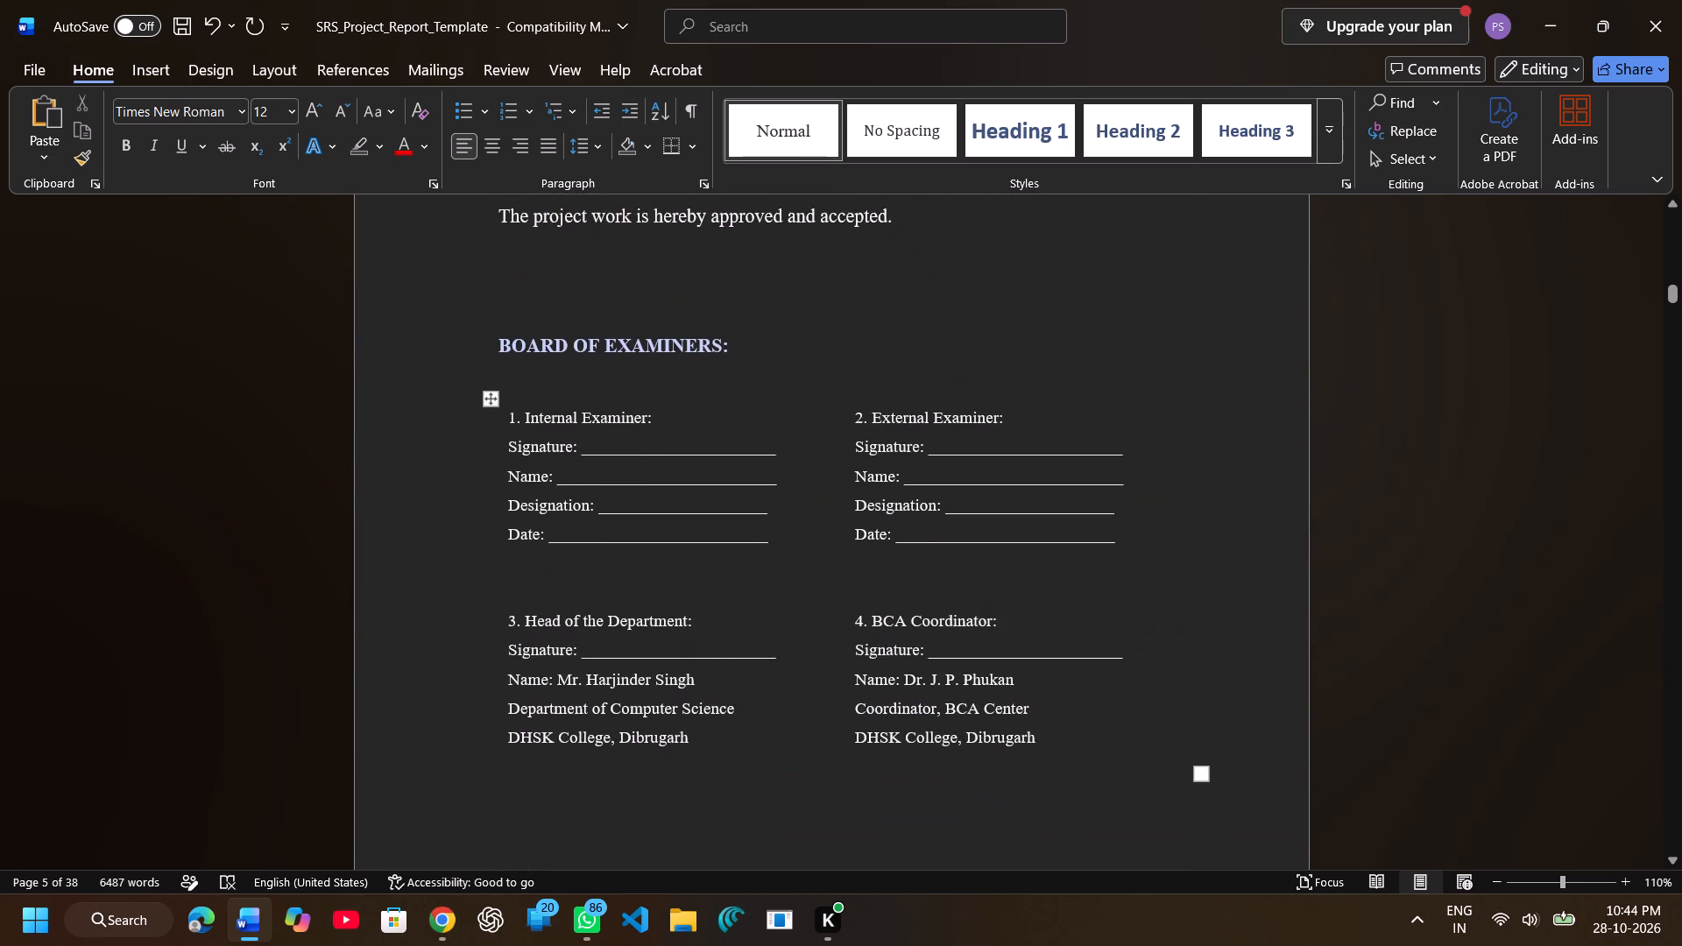
pyautogui.scroll(-1, 522, 434)
pyautogui.hscroll(1, 522, 434)
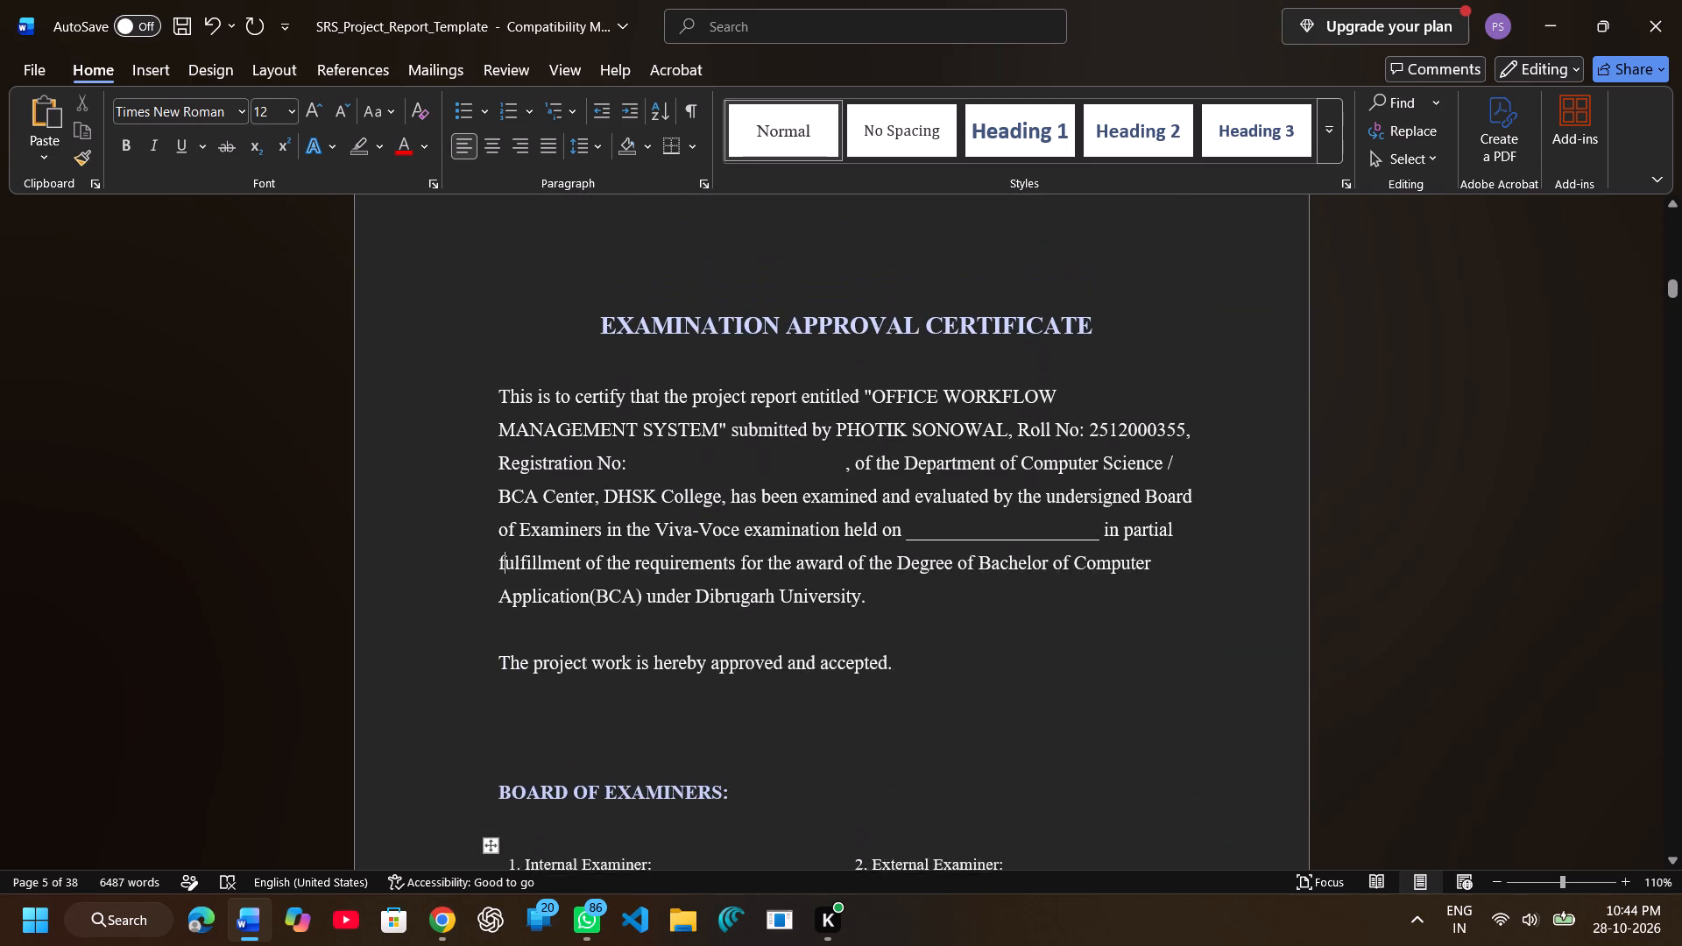
pyautogui.hscroll(1, 522, 434)
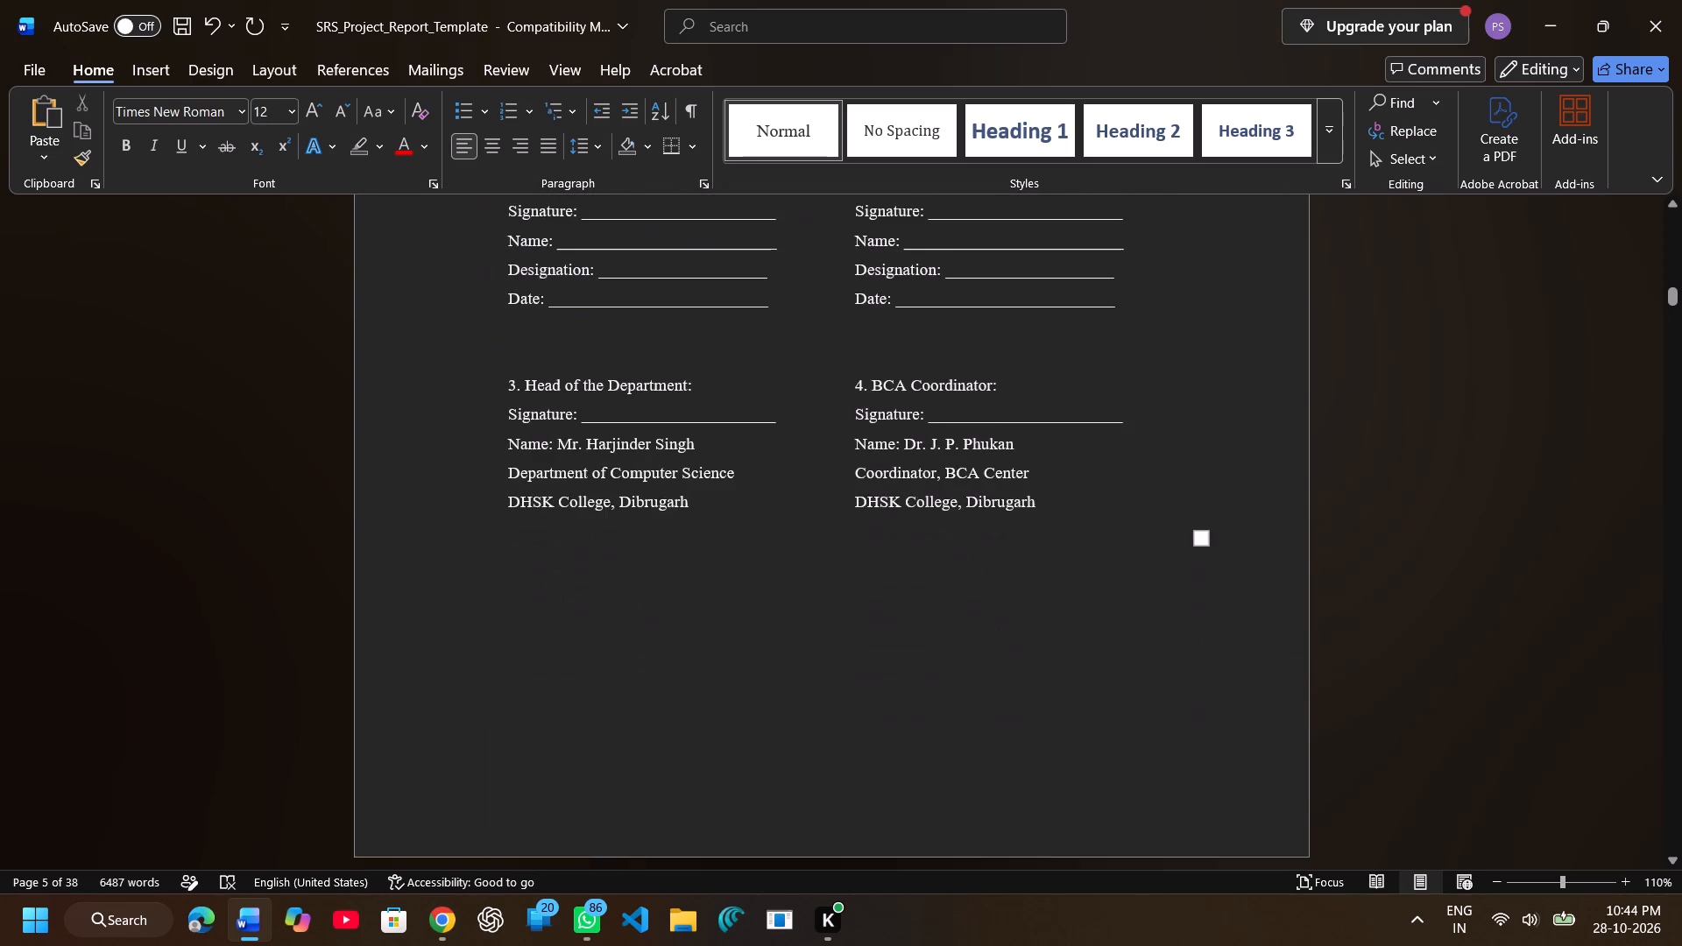
pyautogui.hscroll(2, 522, 434)
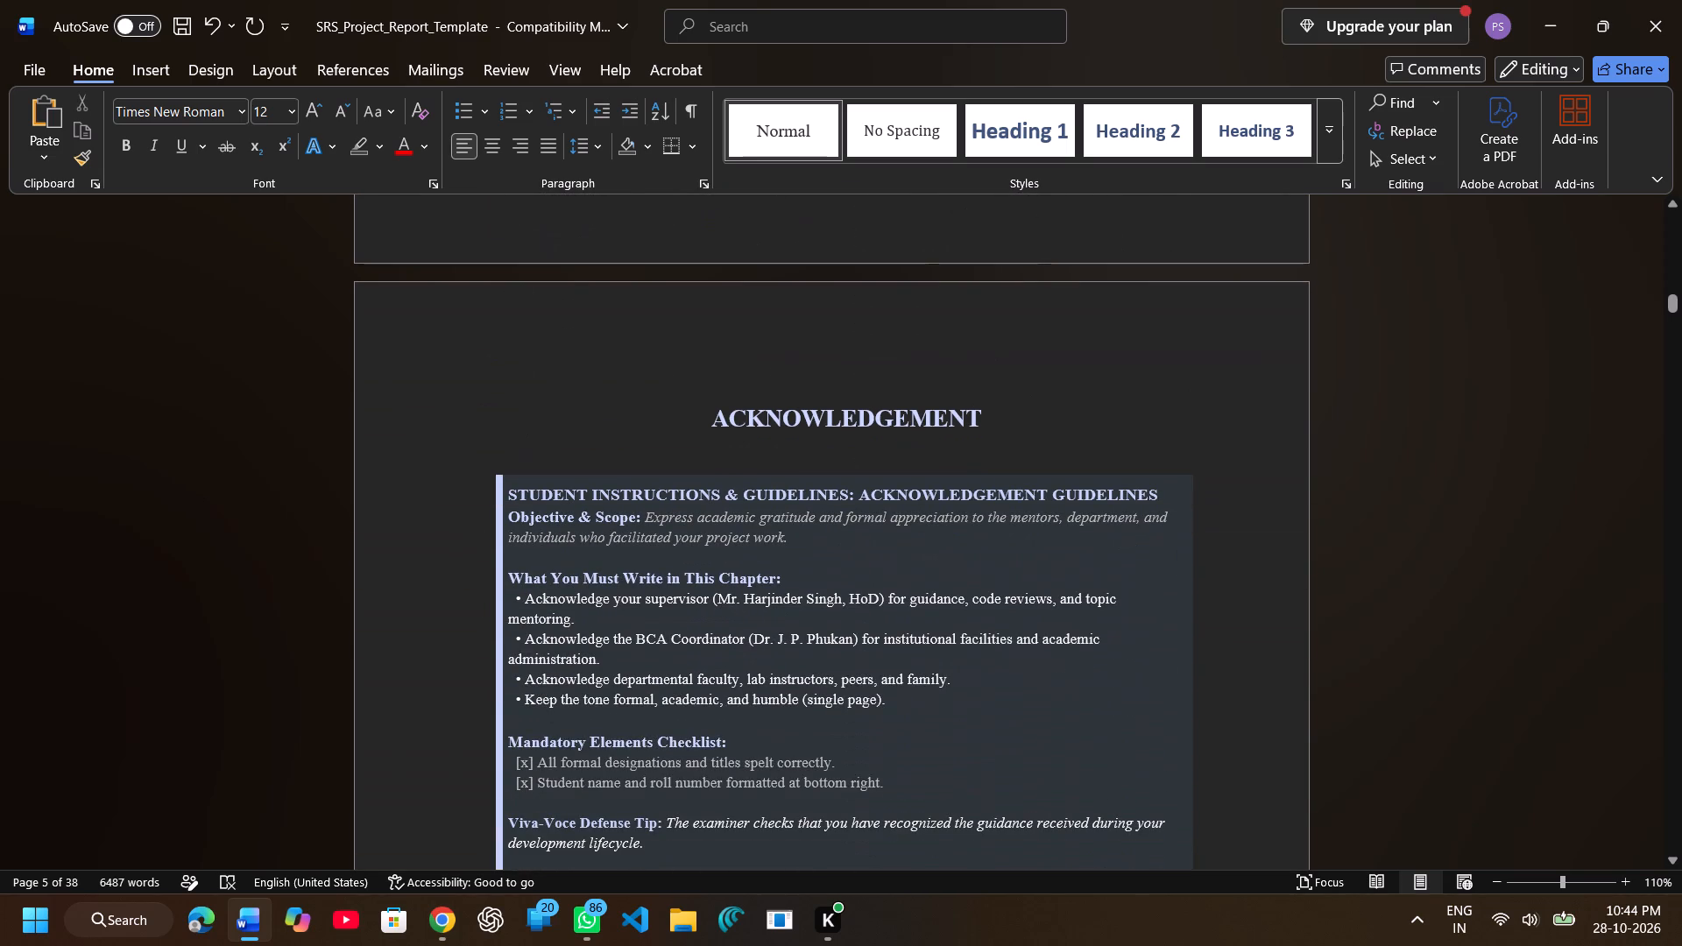
pyautogui.hscroll(1, 522, 434)
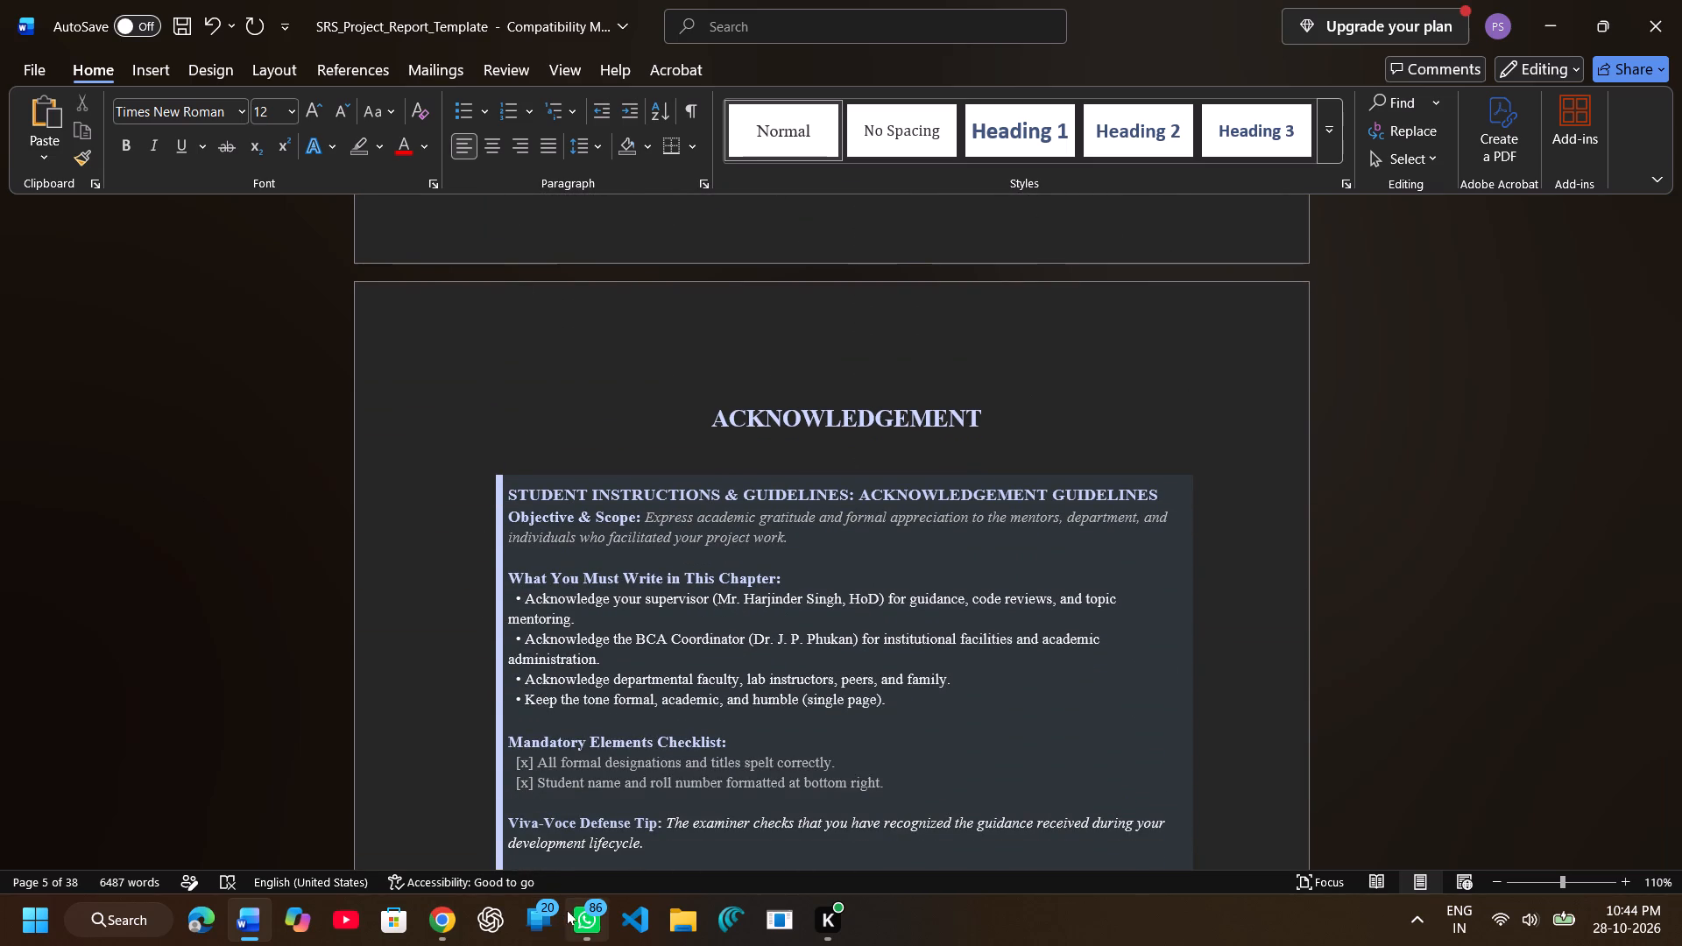
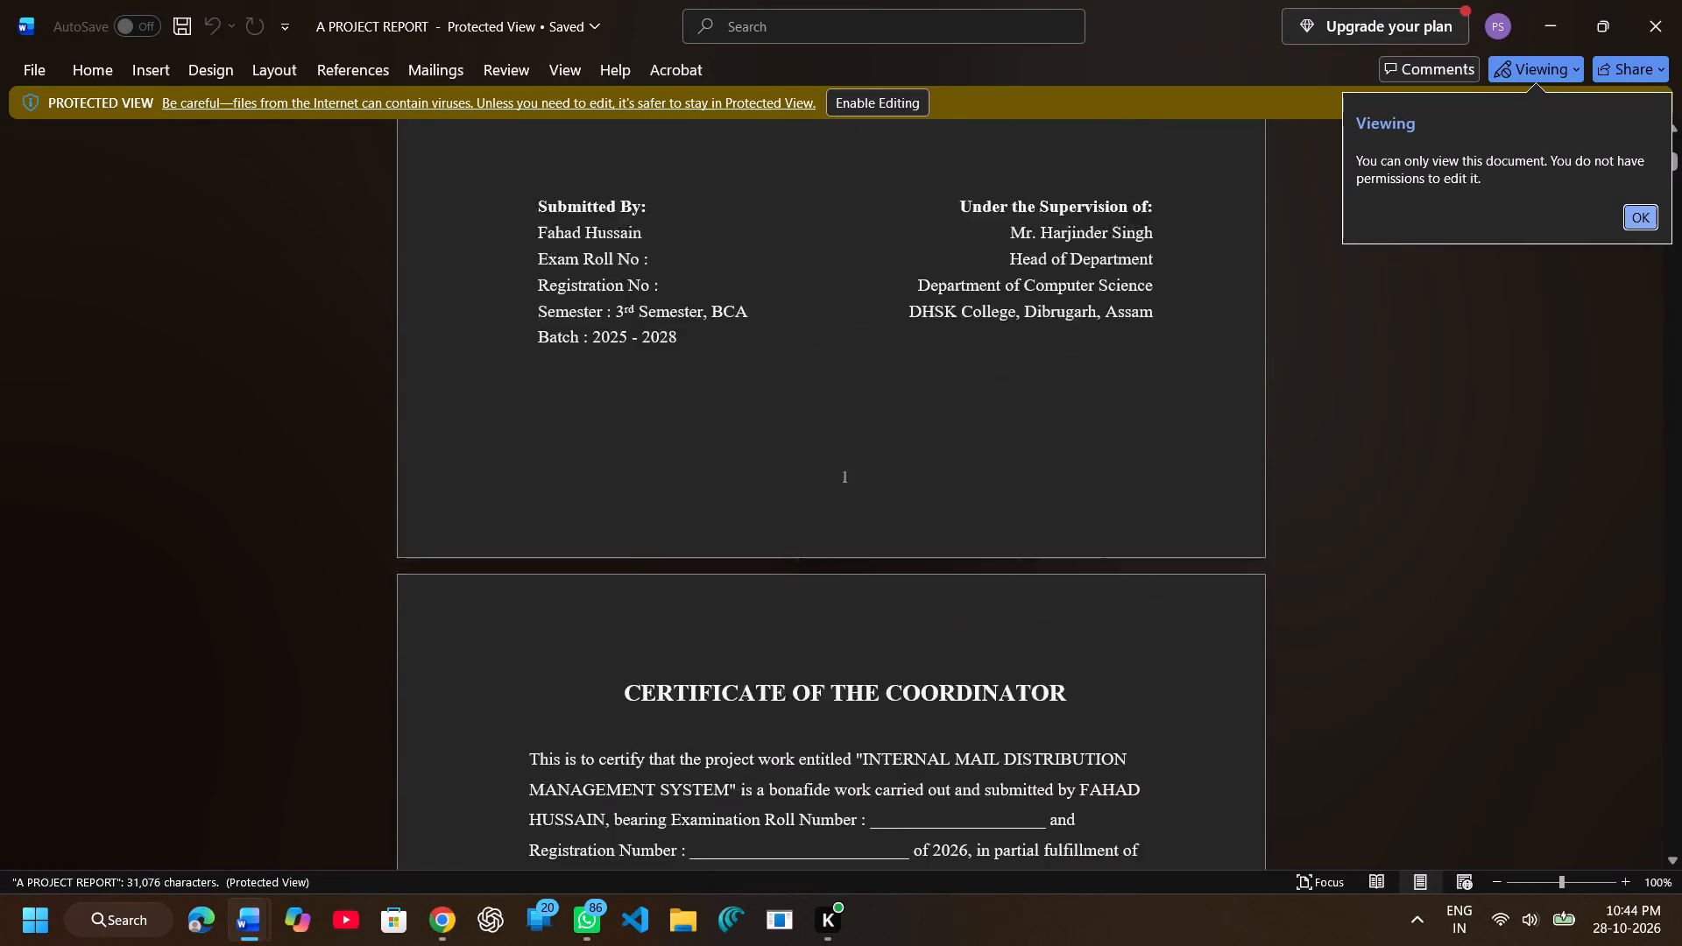
# Check the coordinator certificate and Board of Examiners pages in A PROJECT REPORT for reference, and switch back to the SRS project report.
pyautogui.scroll(-3, 789, 640)
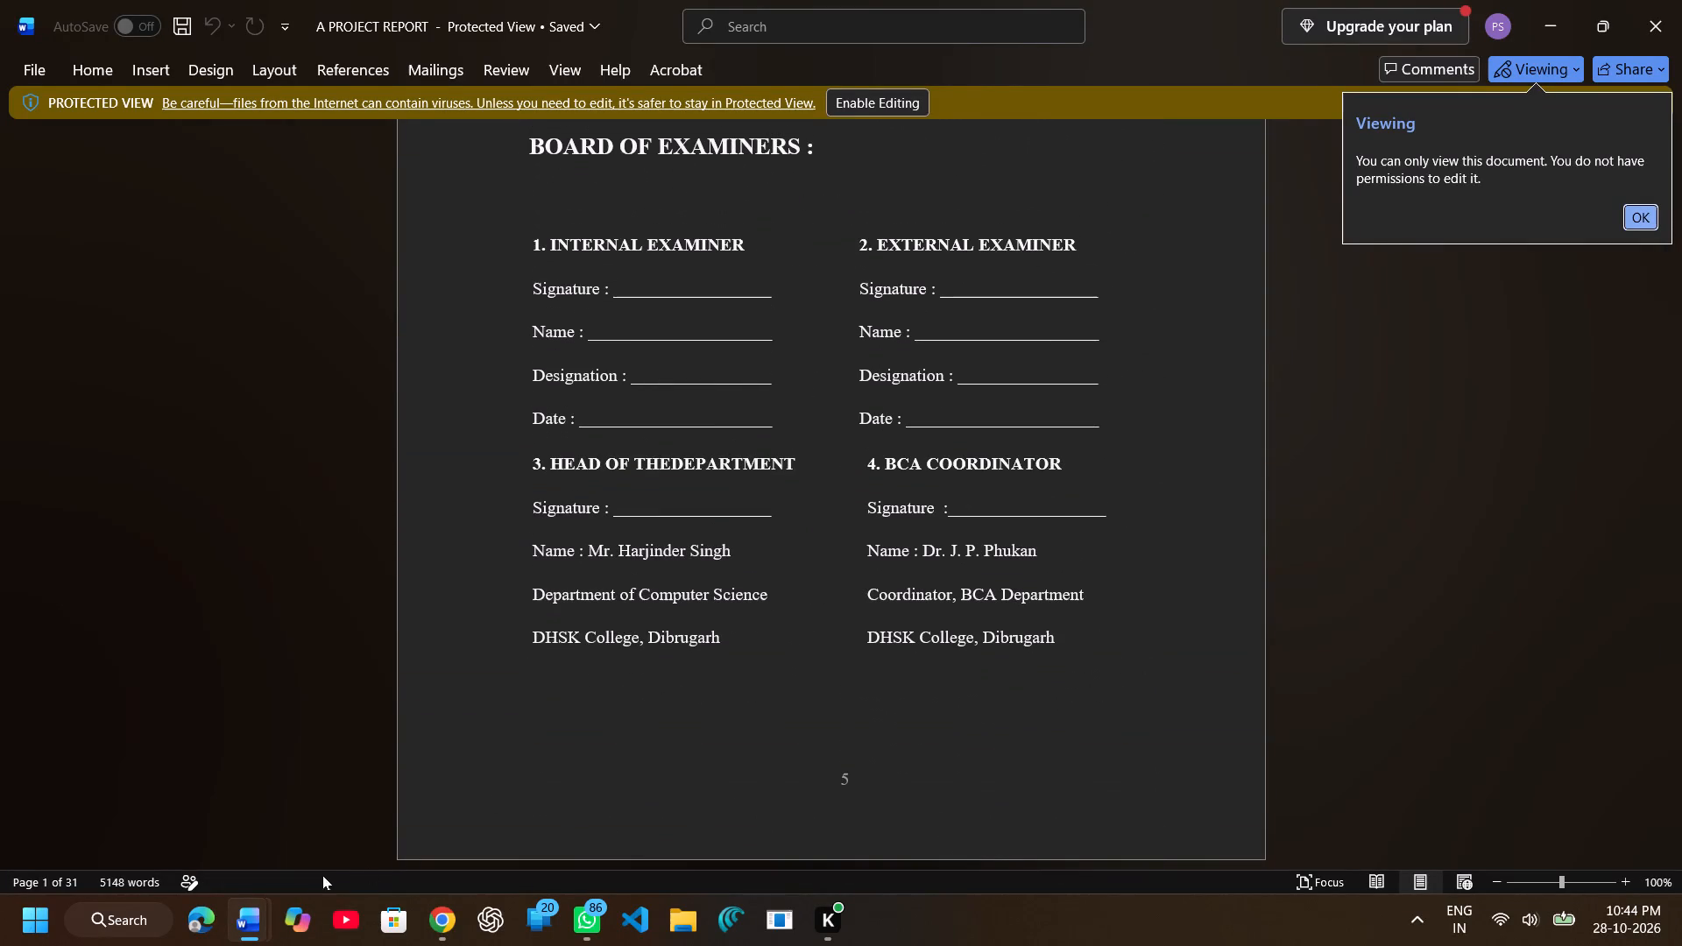
pyautogui.click(245, 910)
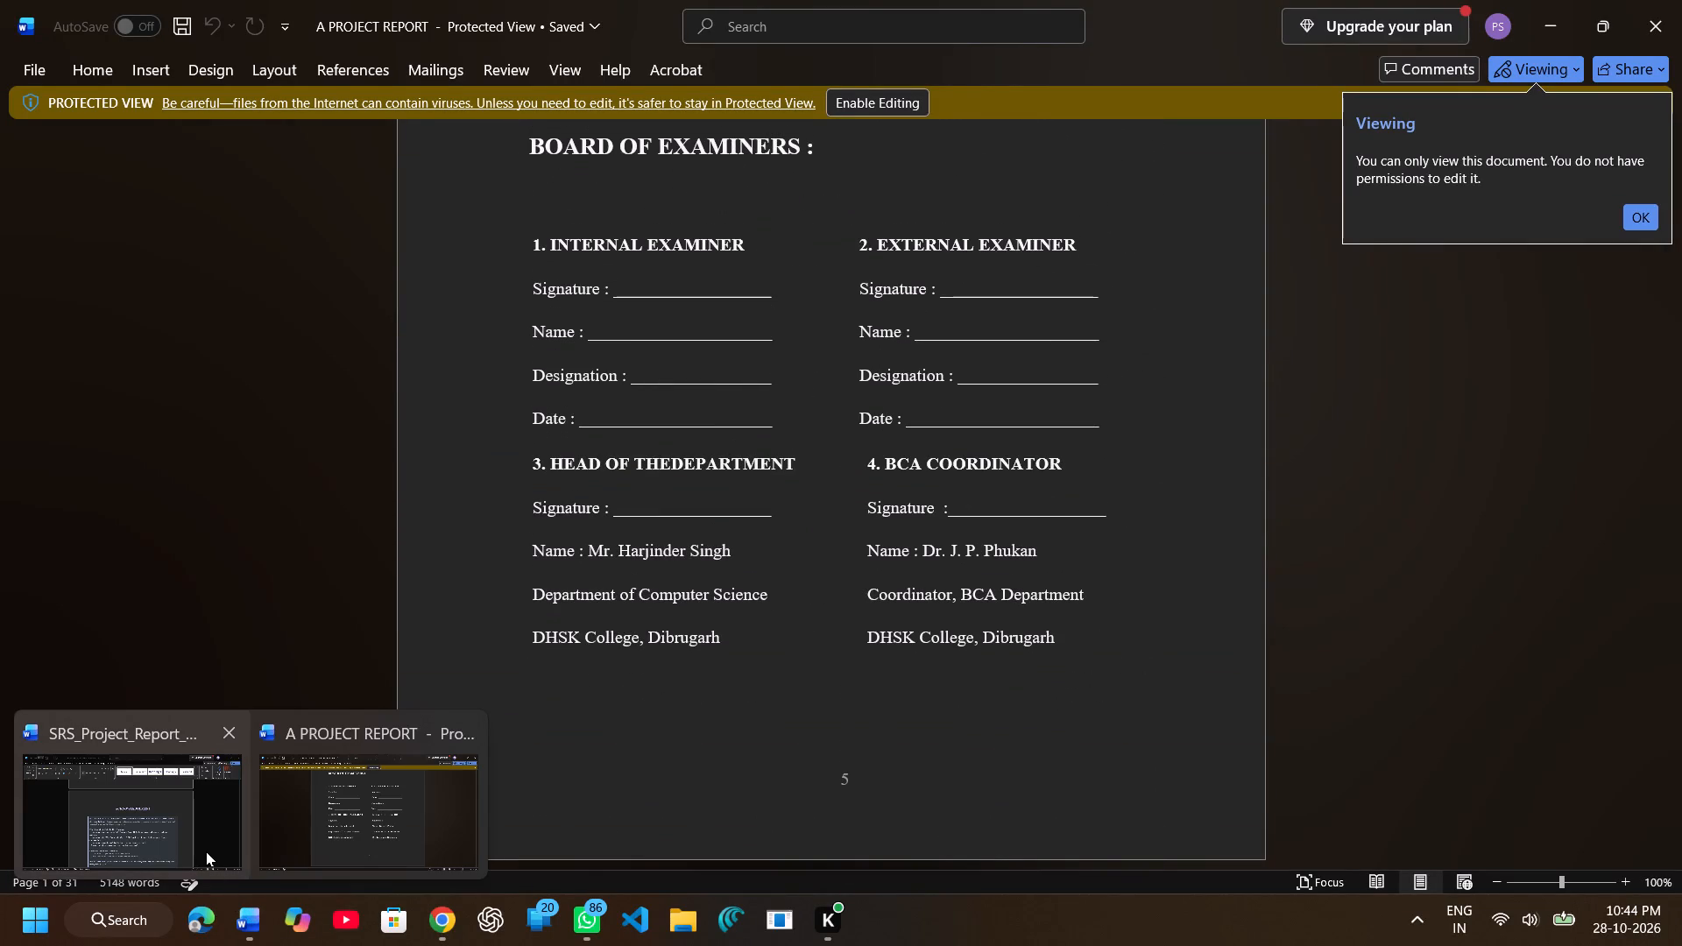
# In SRS_Project_Report_Template, copy everything from the cover page title through the signature block at the end of the Acknowledgement.
pyautogui.click(201, 841)
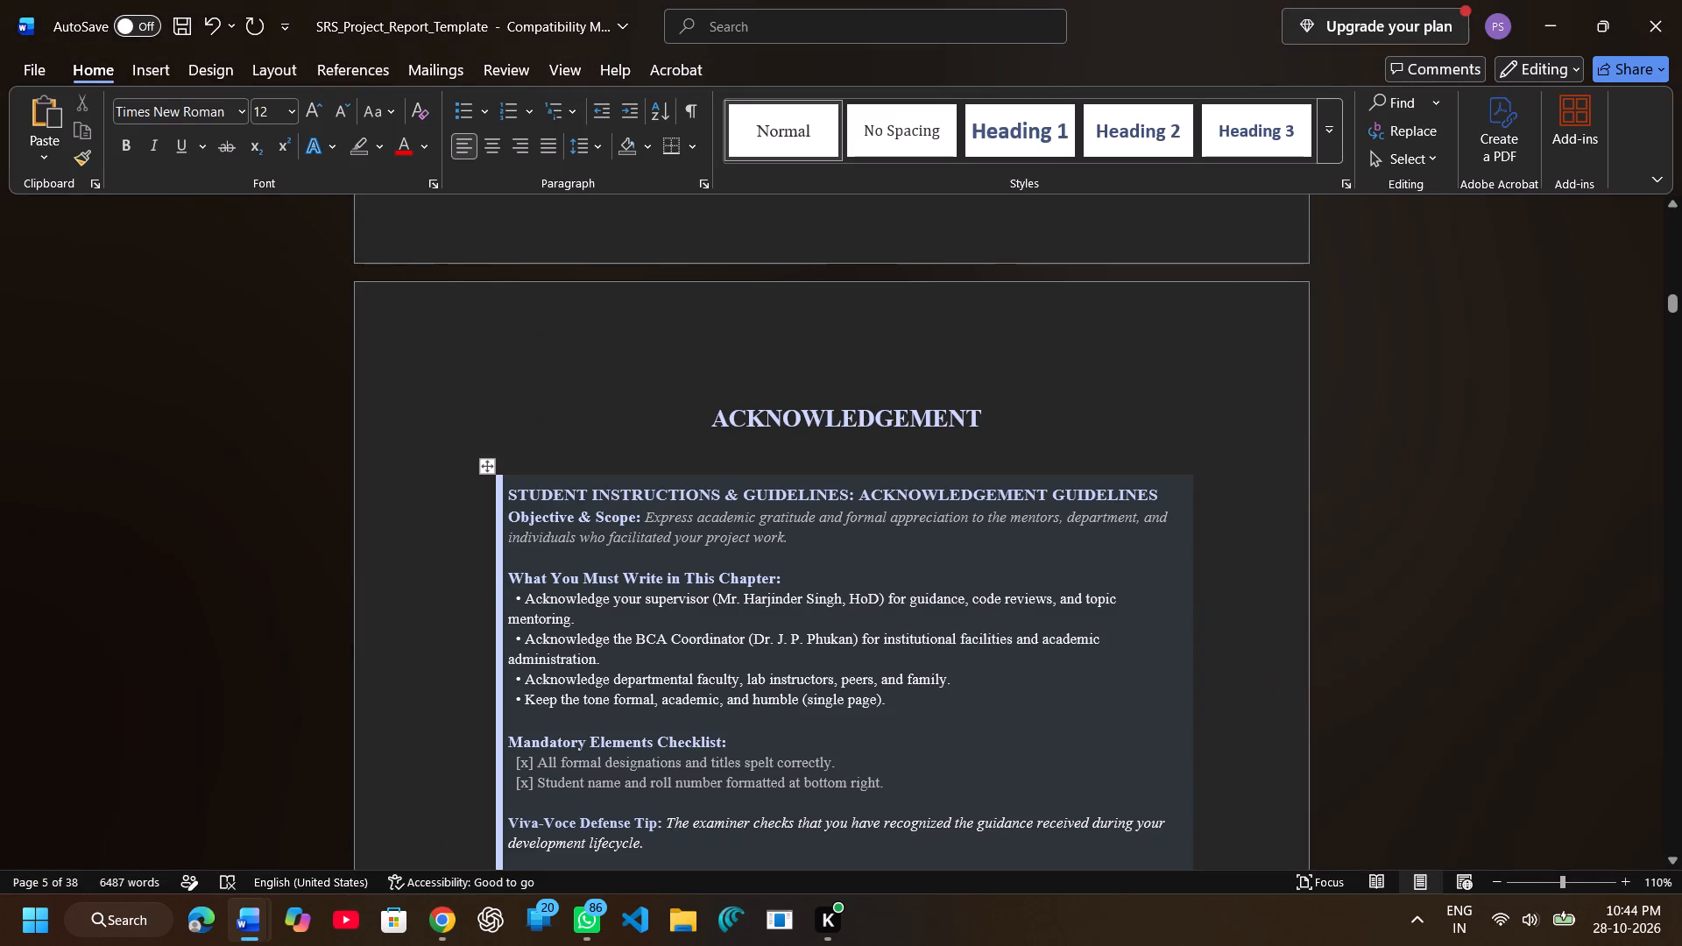
pyautogui.scroll(11, 515, 657)
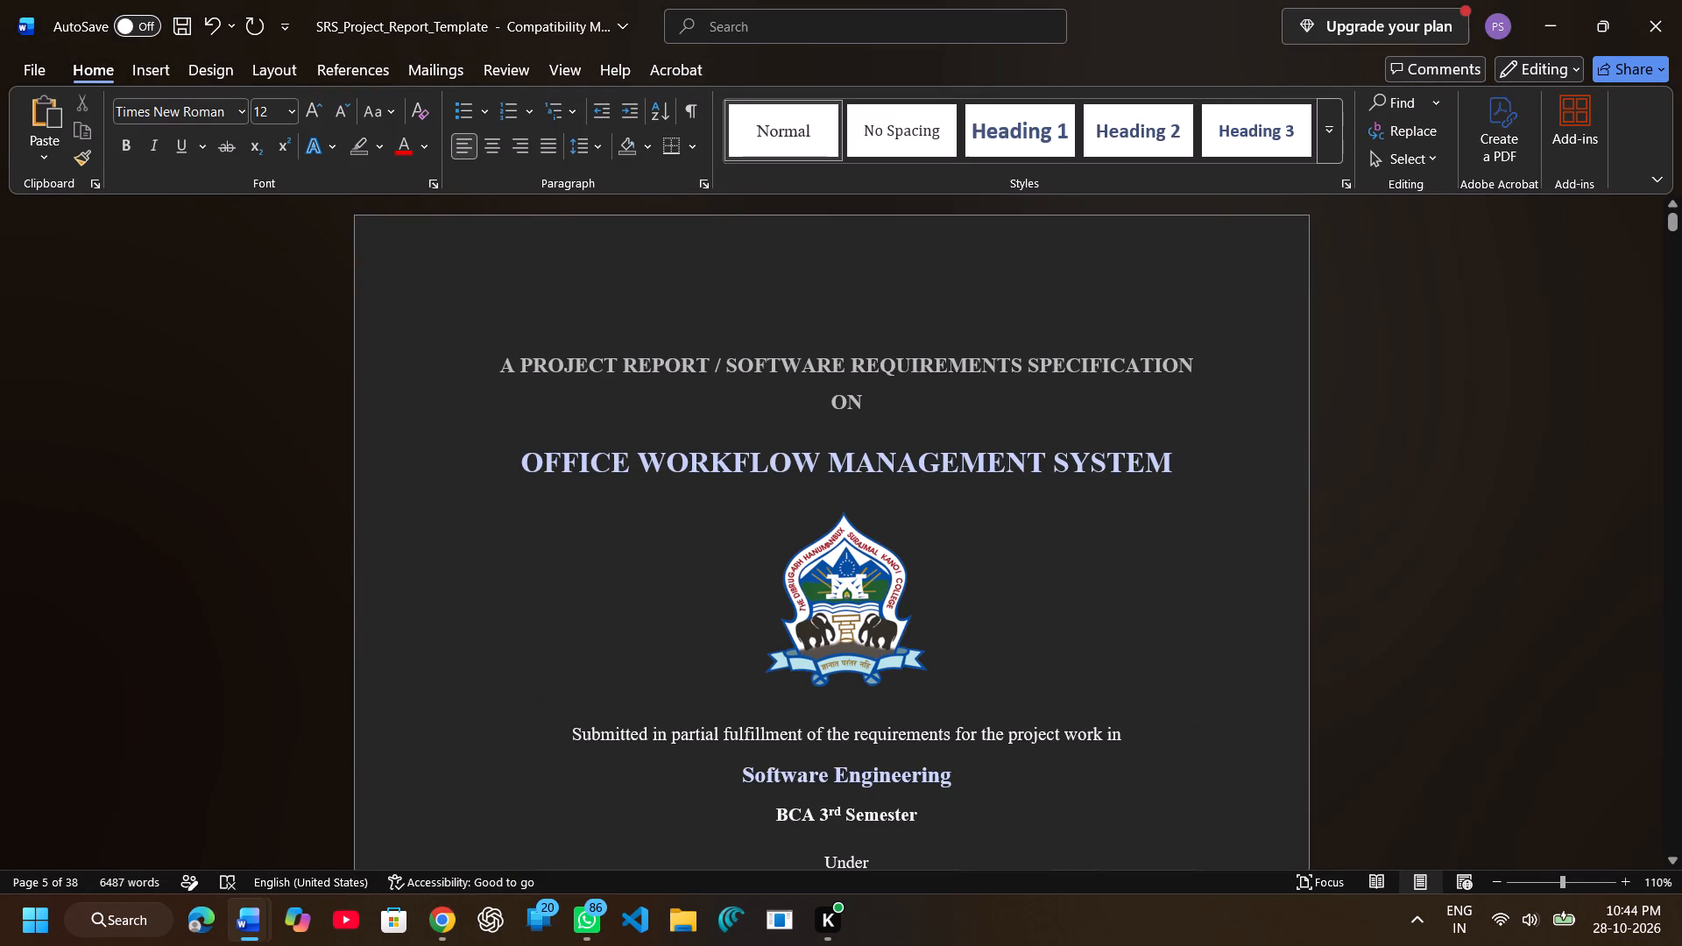
pyautogui.moveTo(494, 364); pyautogui.dragTo(1114, 939)
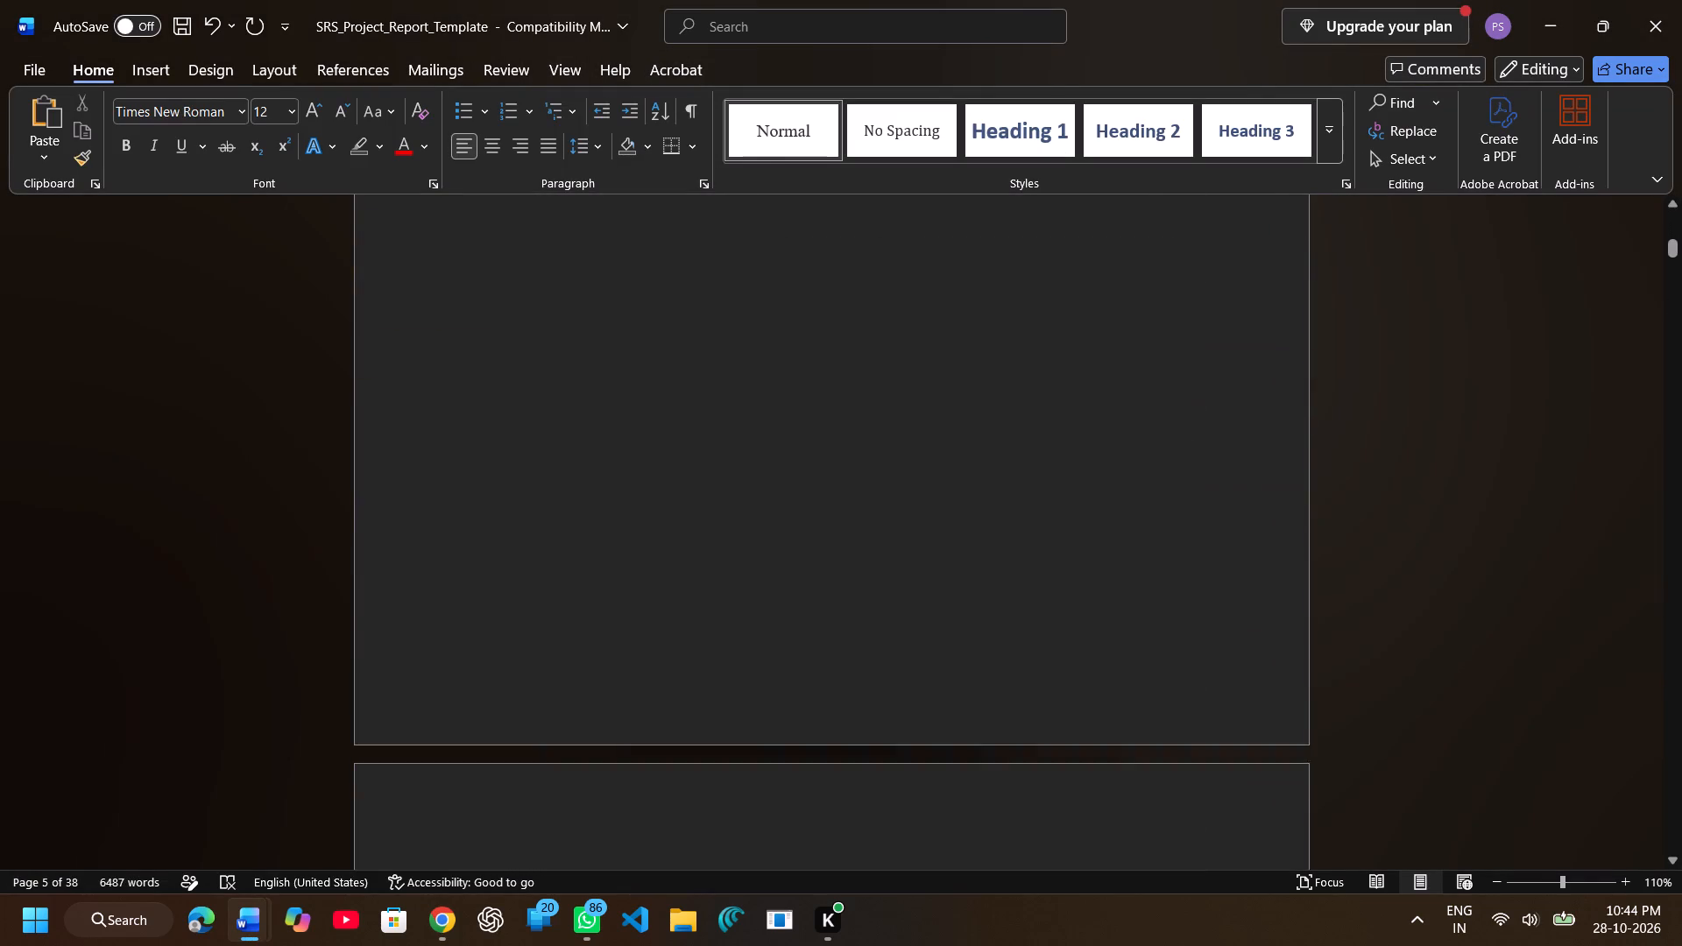
pyautogui.moveTo(1114, 939); pyautogui.dragTo(1193, 881)
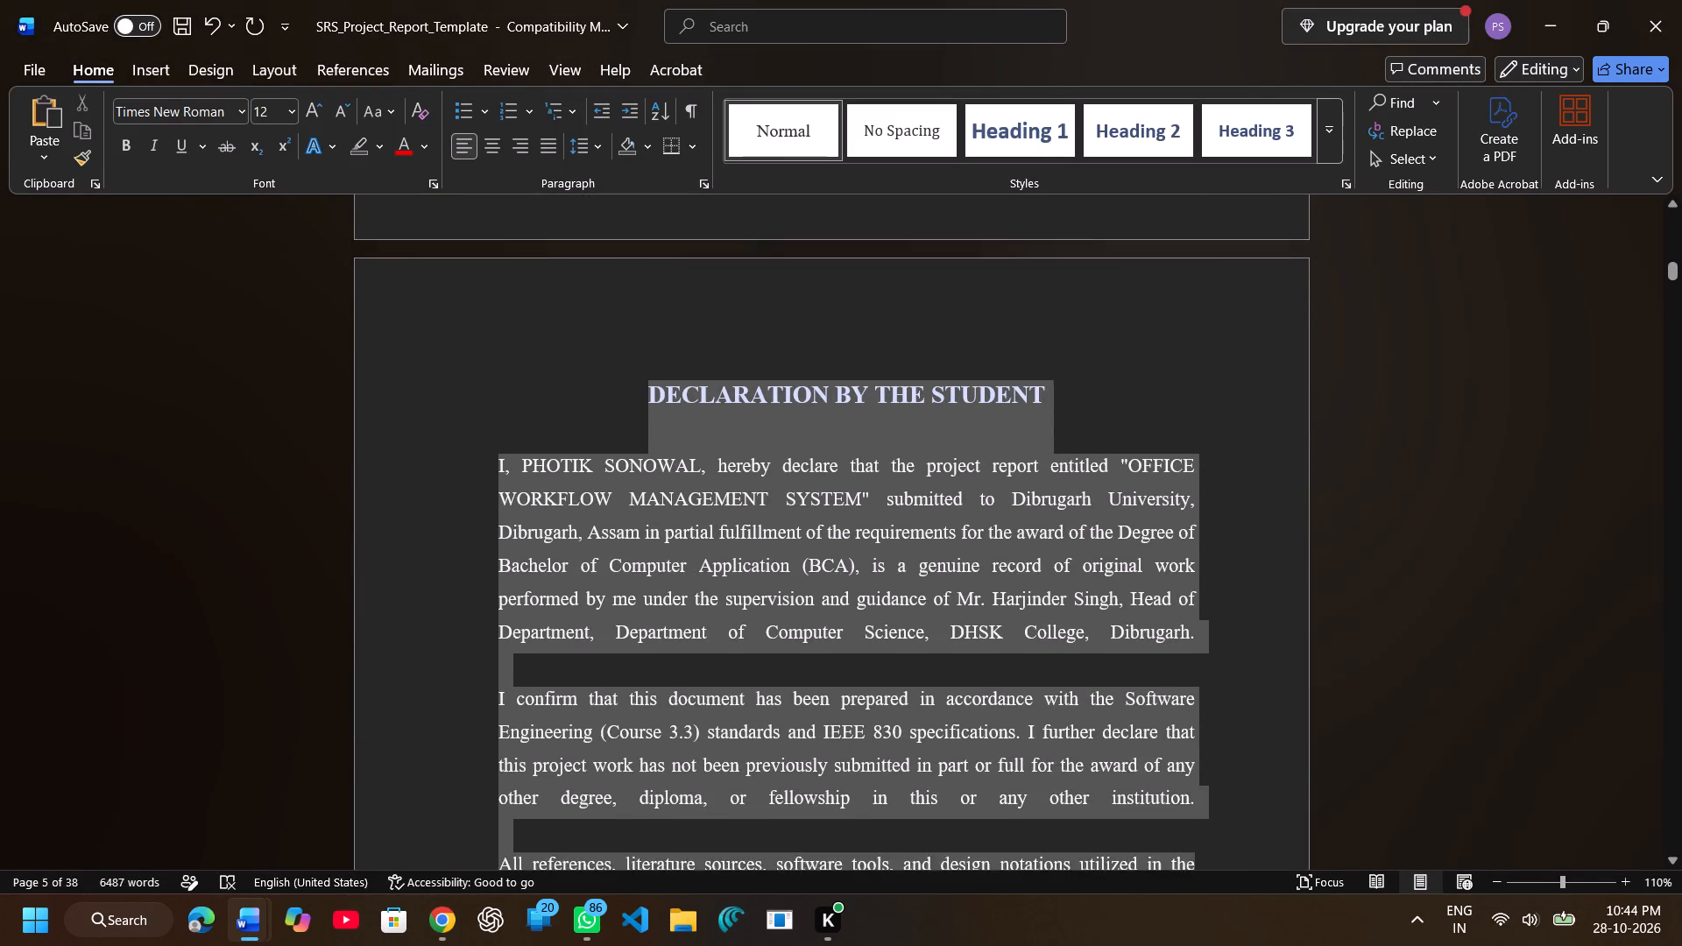
pyautogui.moveTo(1193, 881); pyautogui.dragTo(1194, 889)
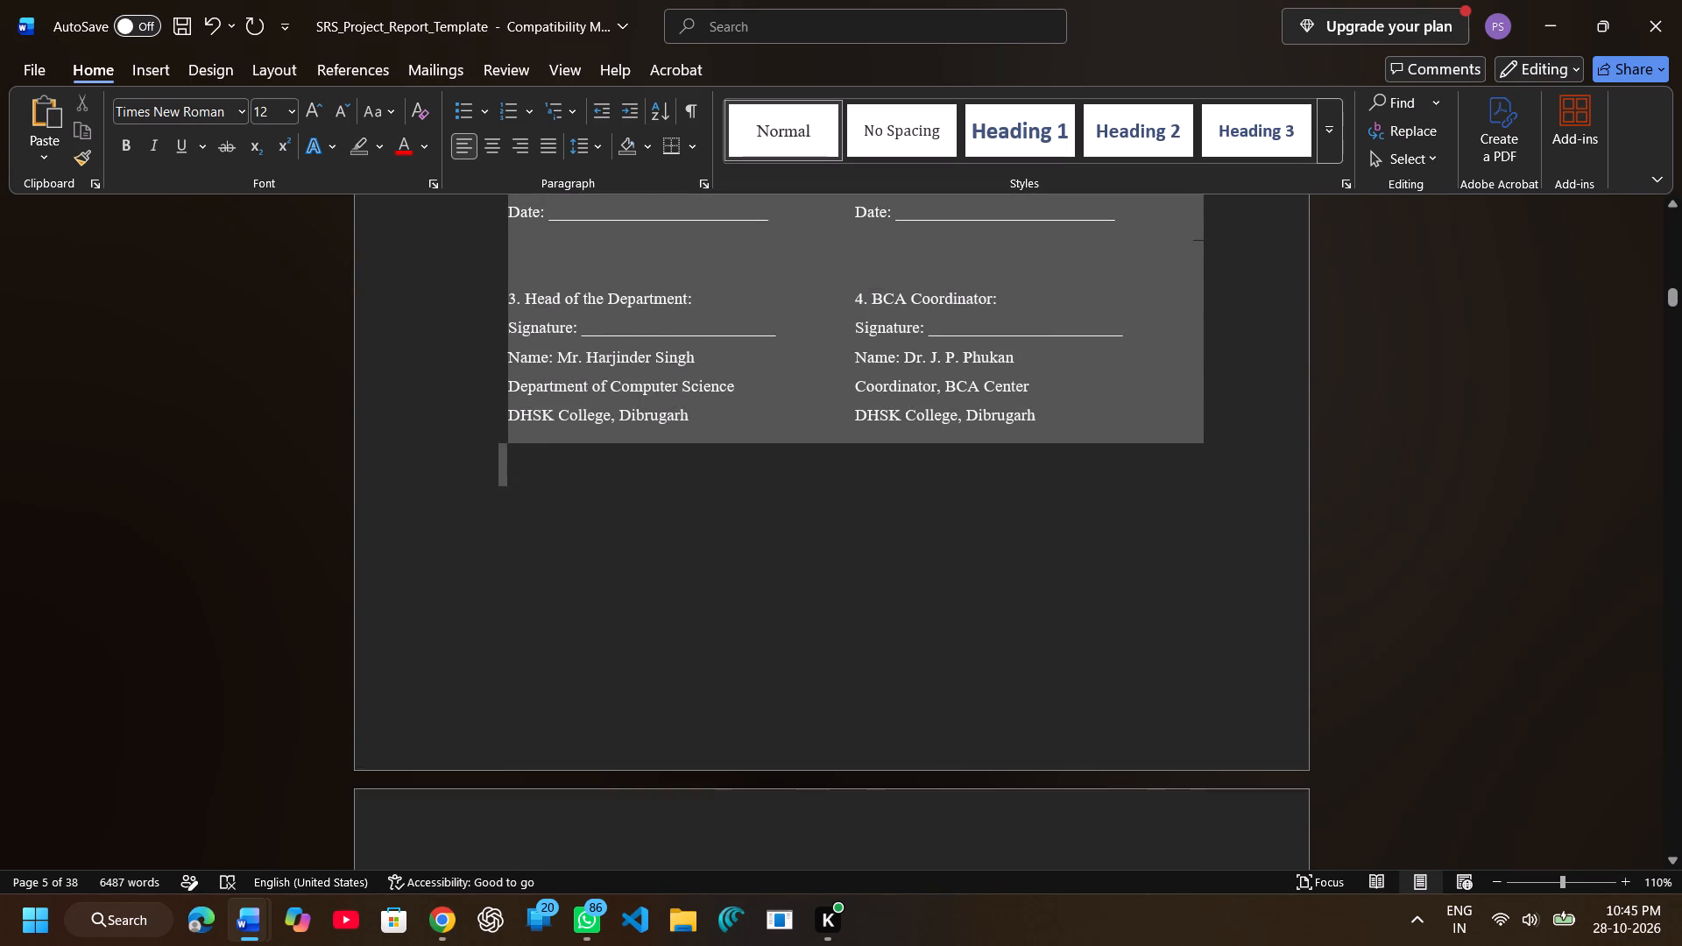
pyautogui.moveTo(1194, 889); pyautogui.dragTo(1204, 795)
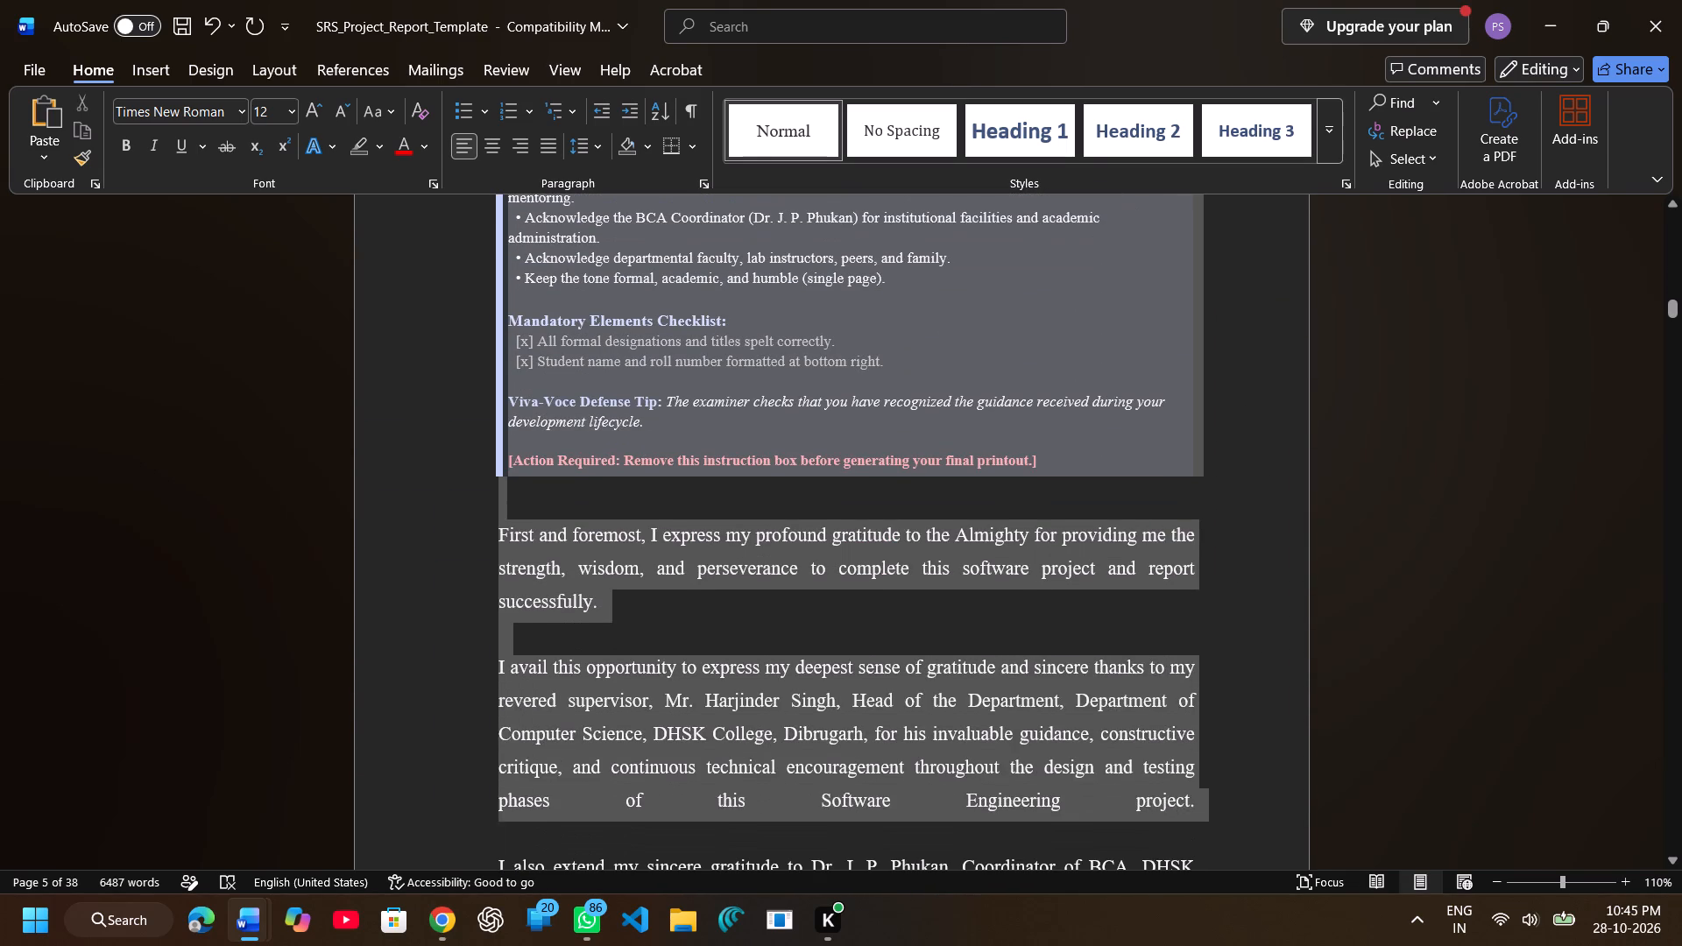
pyautogui.moveTo(1204, 795); pyautogui.dragTo(1113, 853)
pyautogui.moveTo(1113, 853); pyautogui.dragTo(1122, 877)
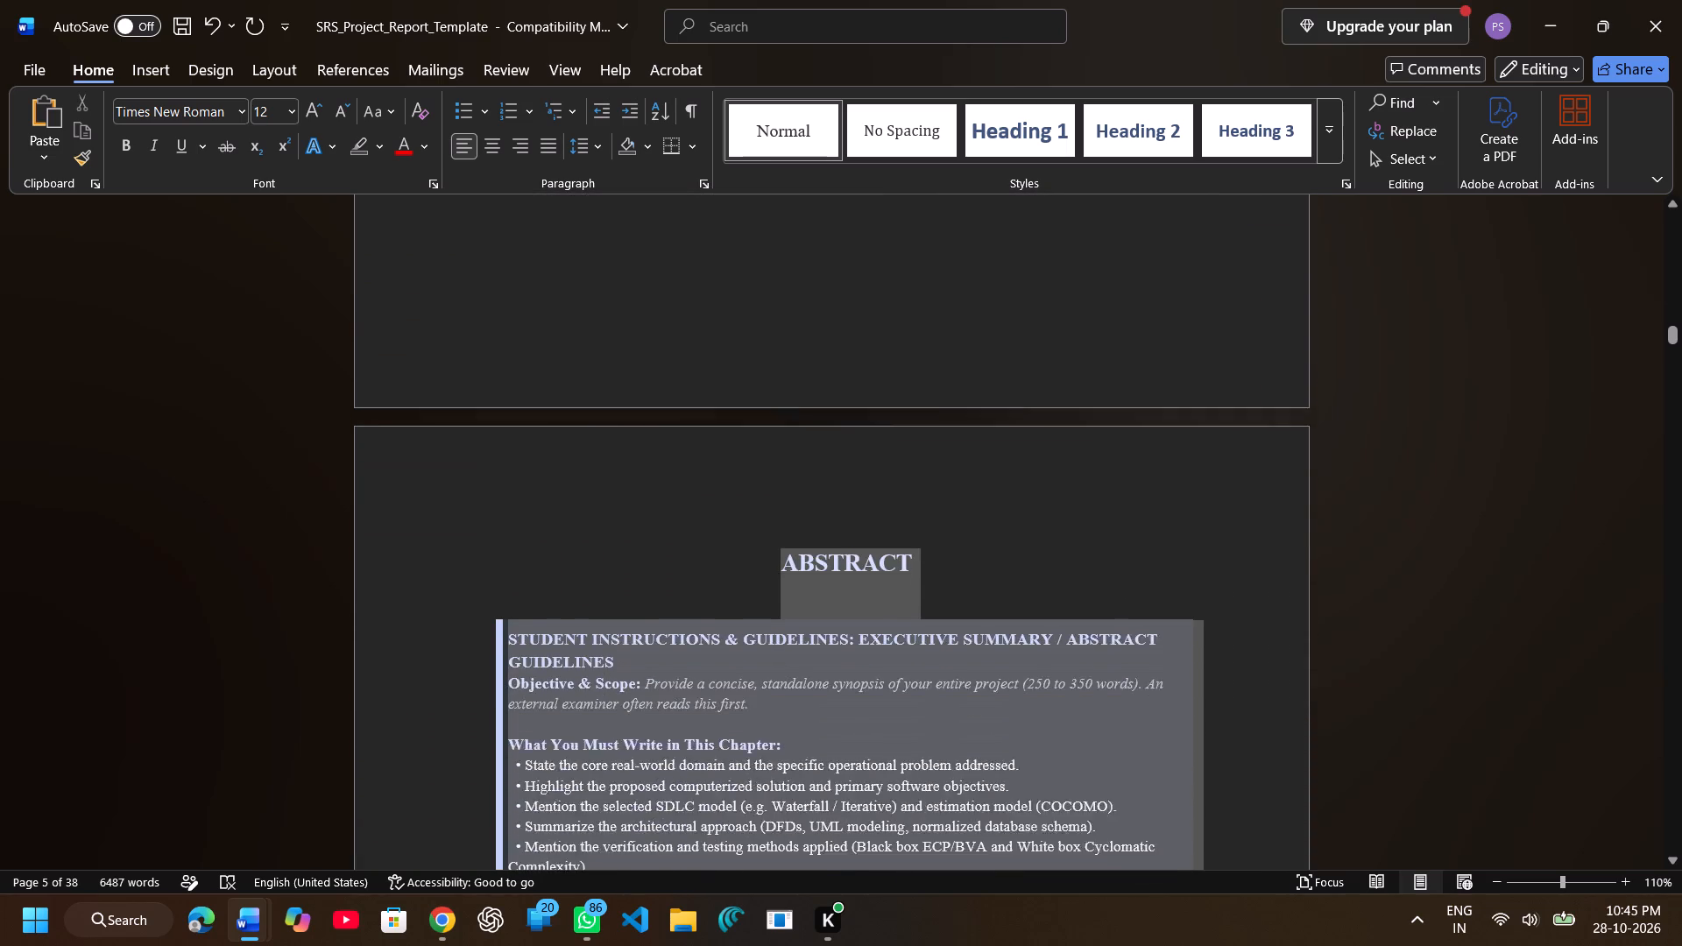
pyautogui.moveTo(1122, 877); pyautogui.dragTo(1136, 504)
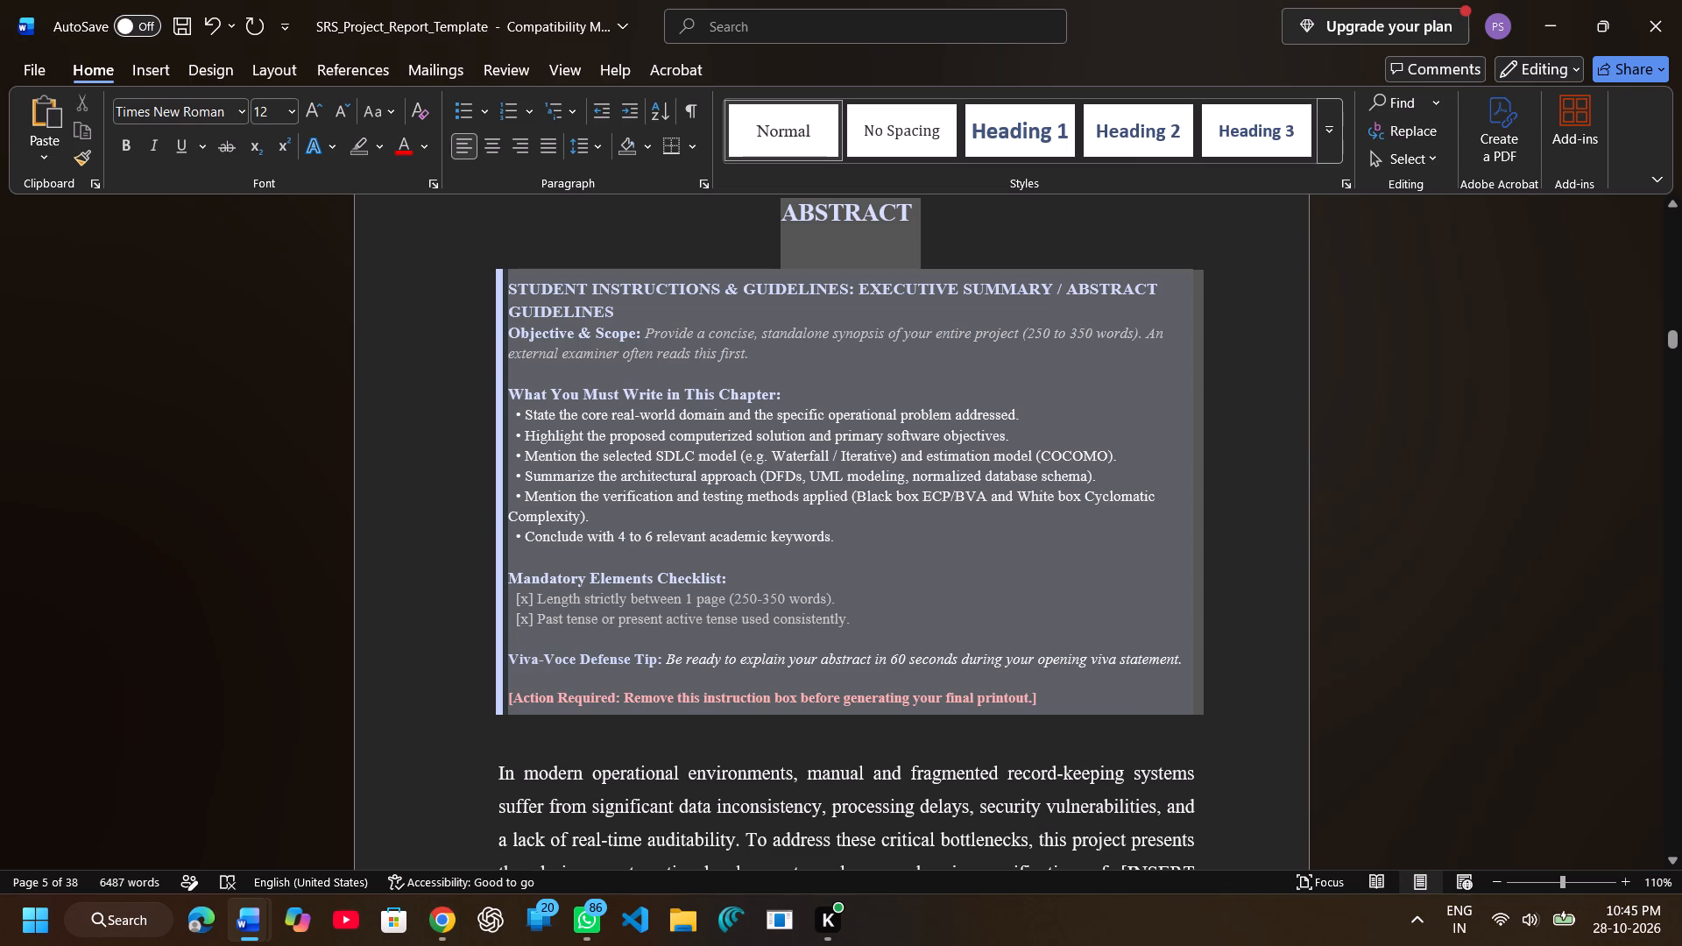
pyautogui.moveTo(1136, 504); pyautogui.dragTo(1134, 225)
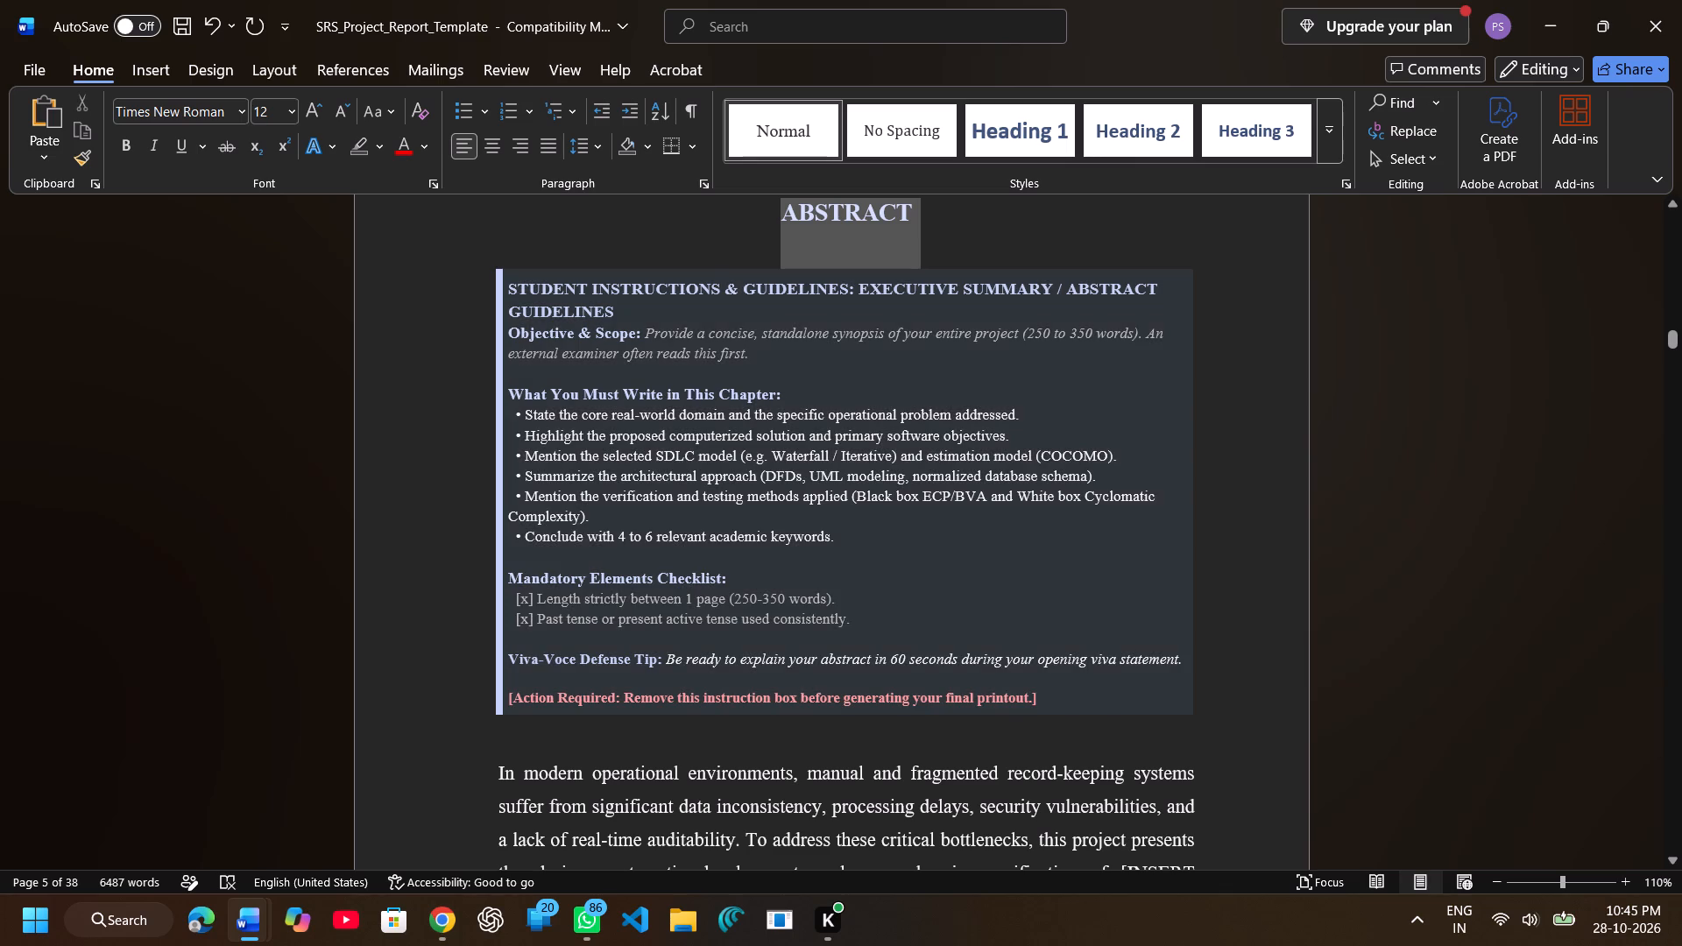
pyautogui.moveTo(1134, 225); pyautogui.dragTo(1134, 162)
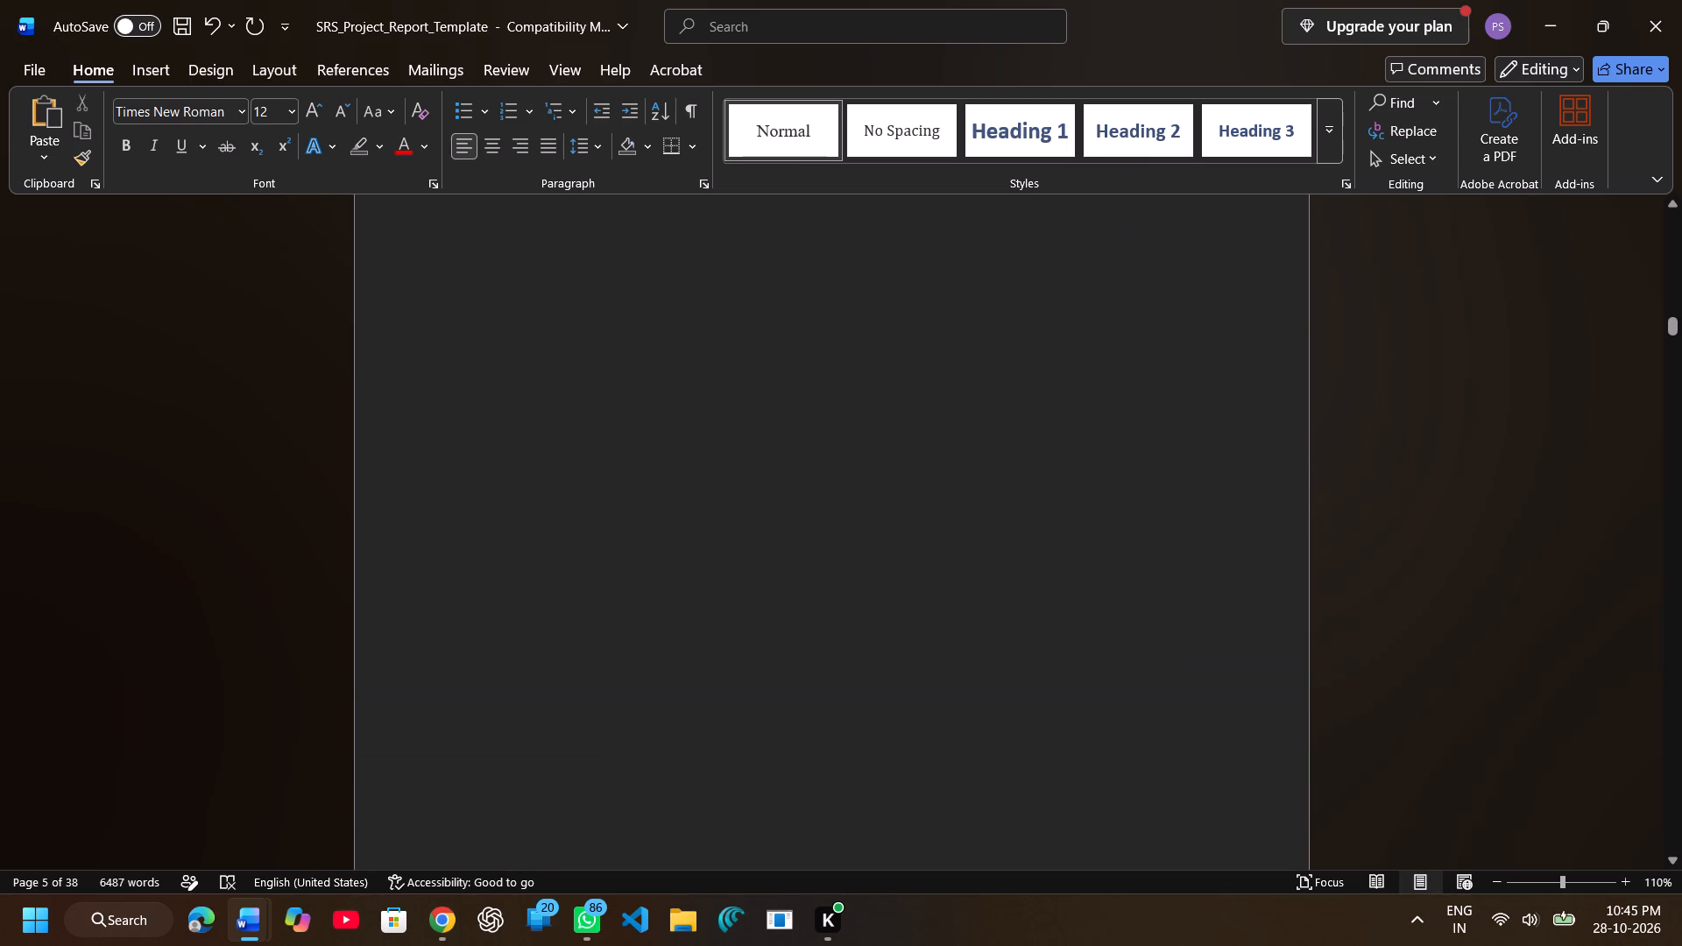
pyautogui.moveTo(1134, 162); pyautogui.dragTo(1249, 568)
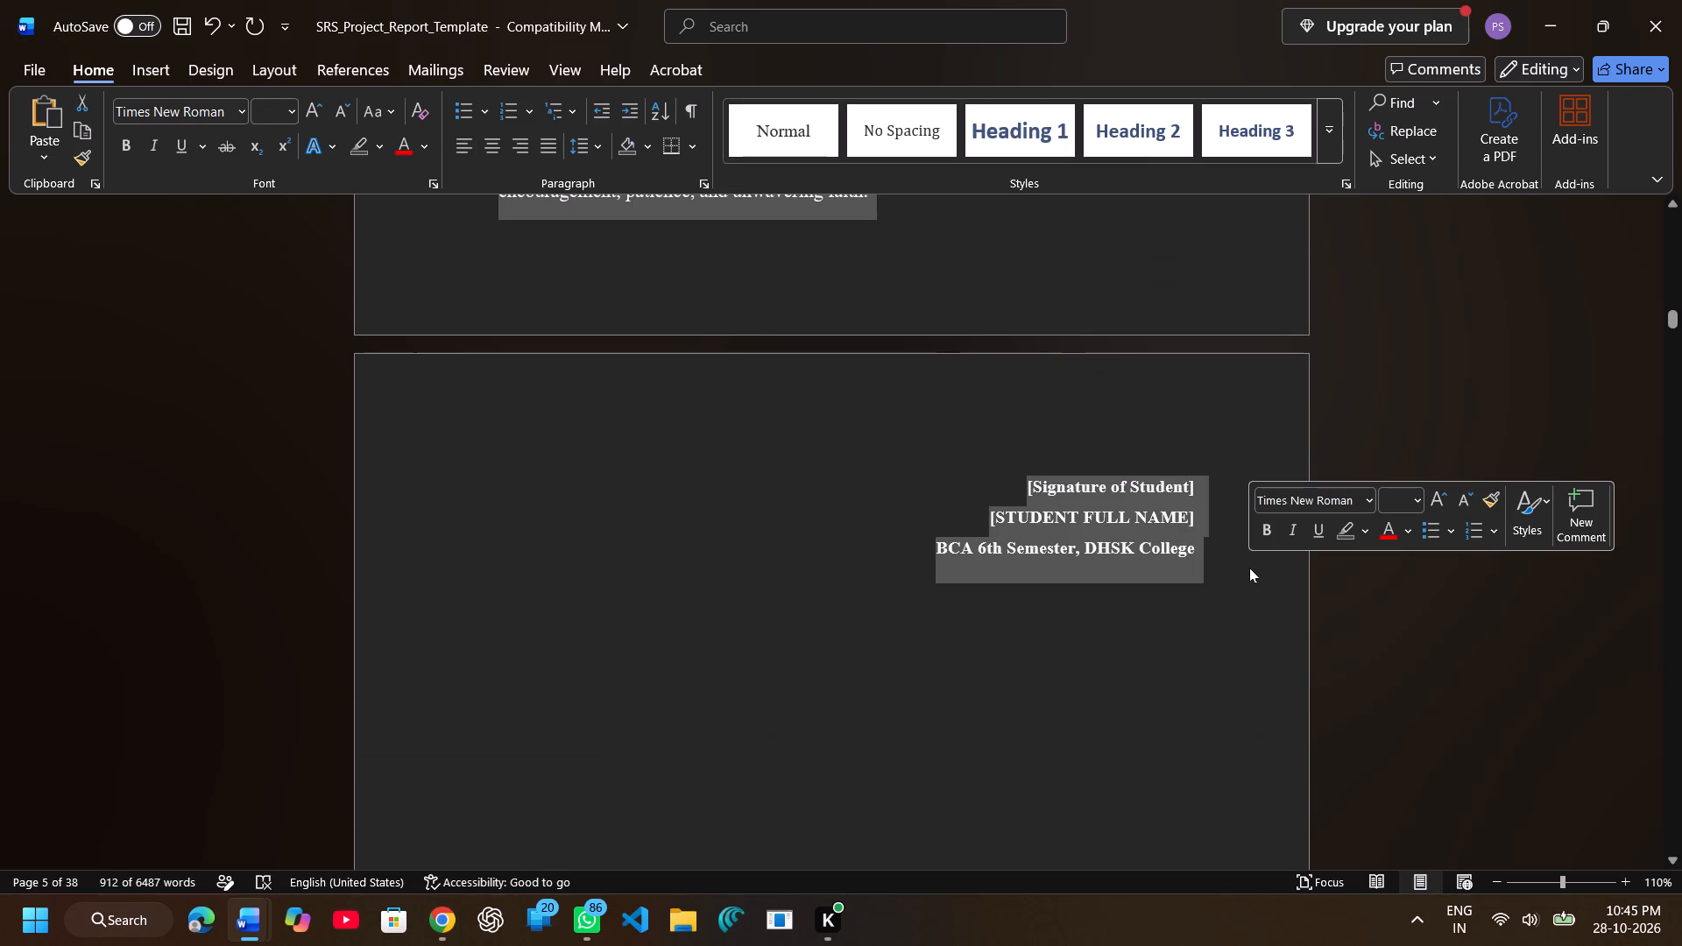
pyautogui.hotkey('ctrl', 'c')
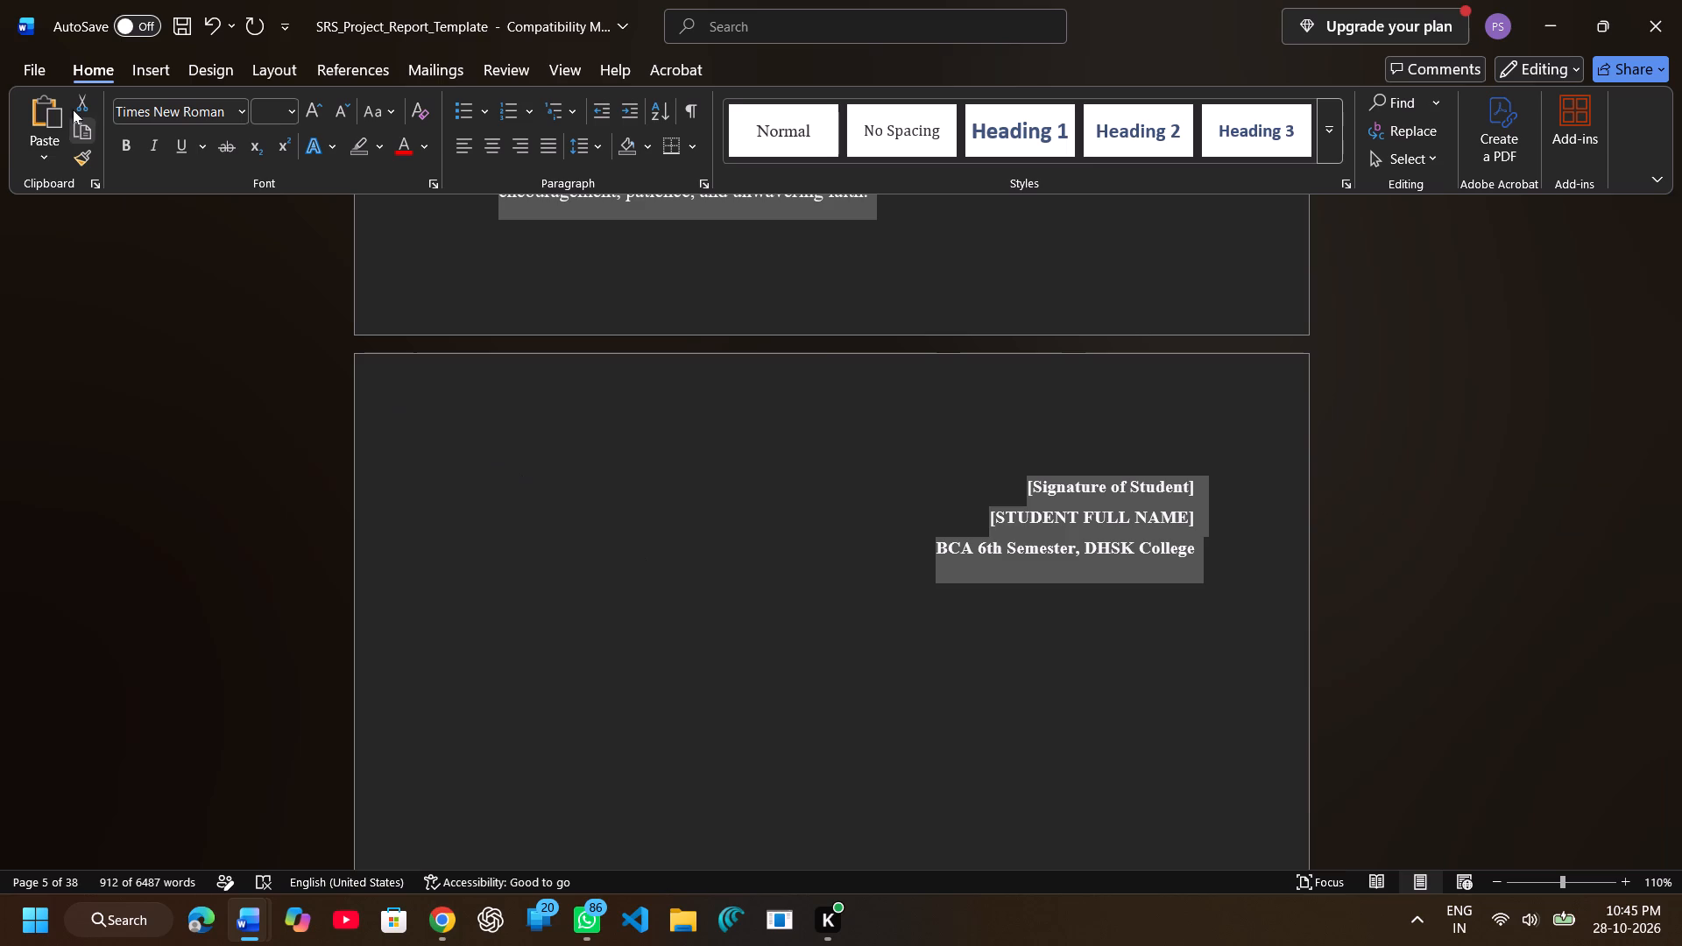
# Create a new blank document and paste the copied front-matter pages into it.
pyautogui.click(25, 29)
pyautogui.click(74, 311)
pyautogui.click(31, 56)
pyautogui.click(308, 198)
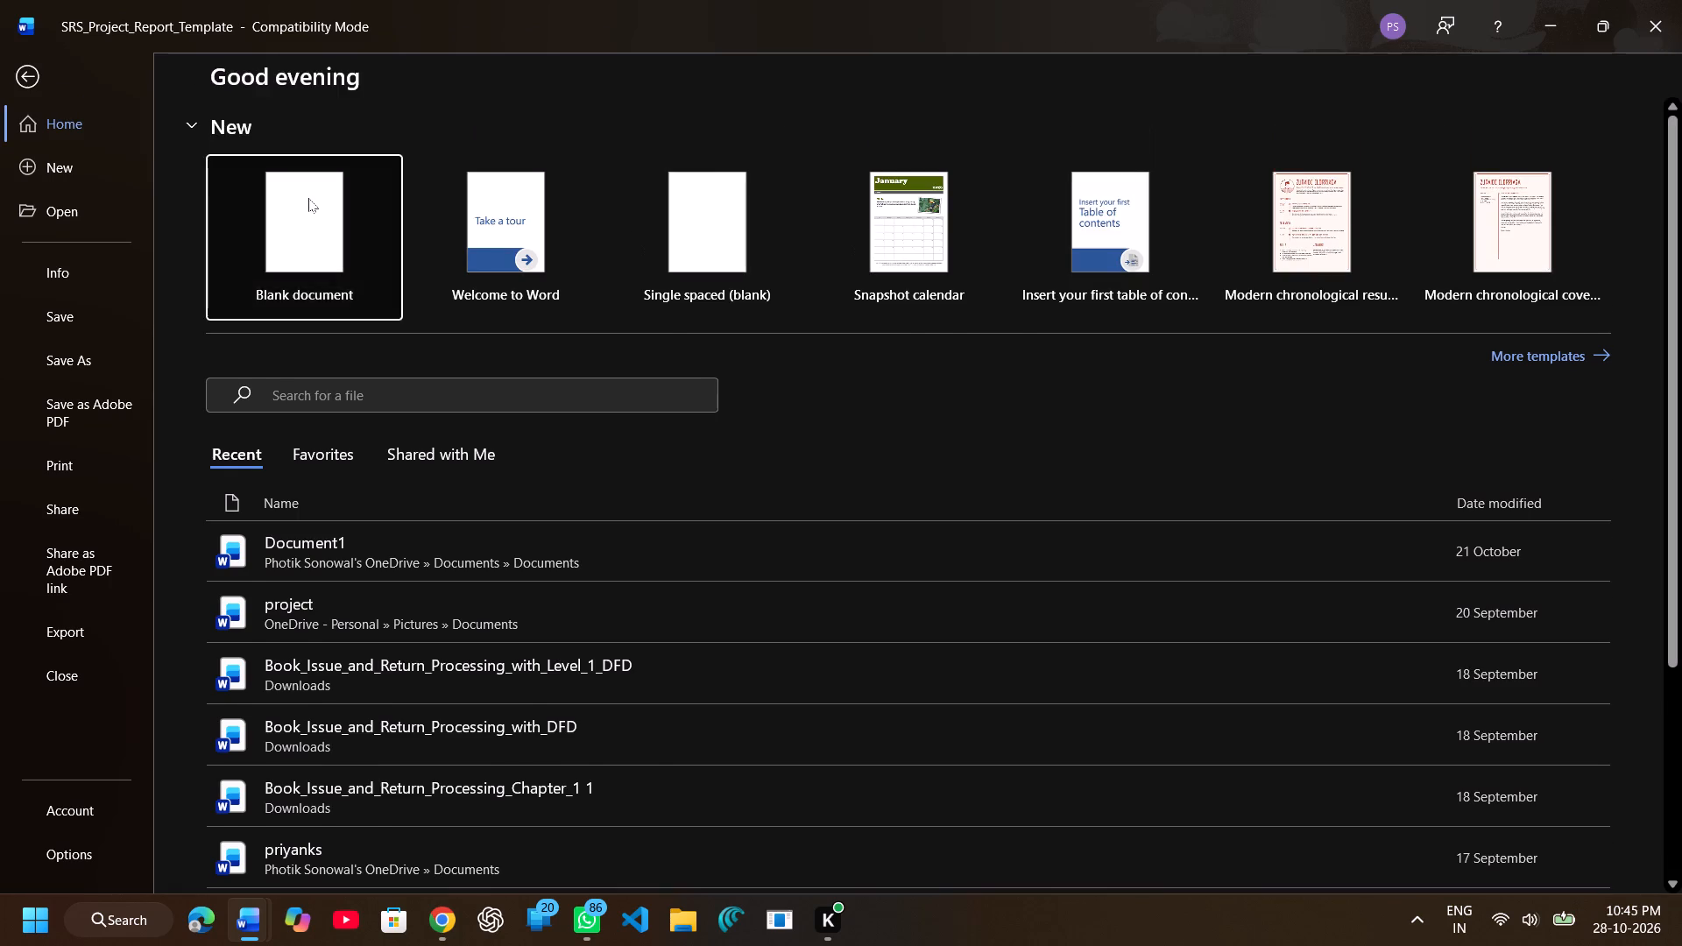
pyautogui.hotkey('ctrl', 'v')
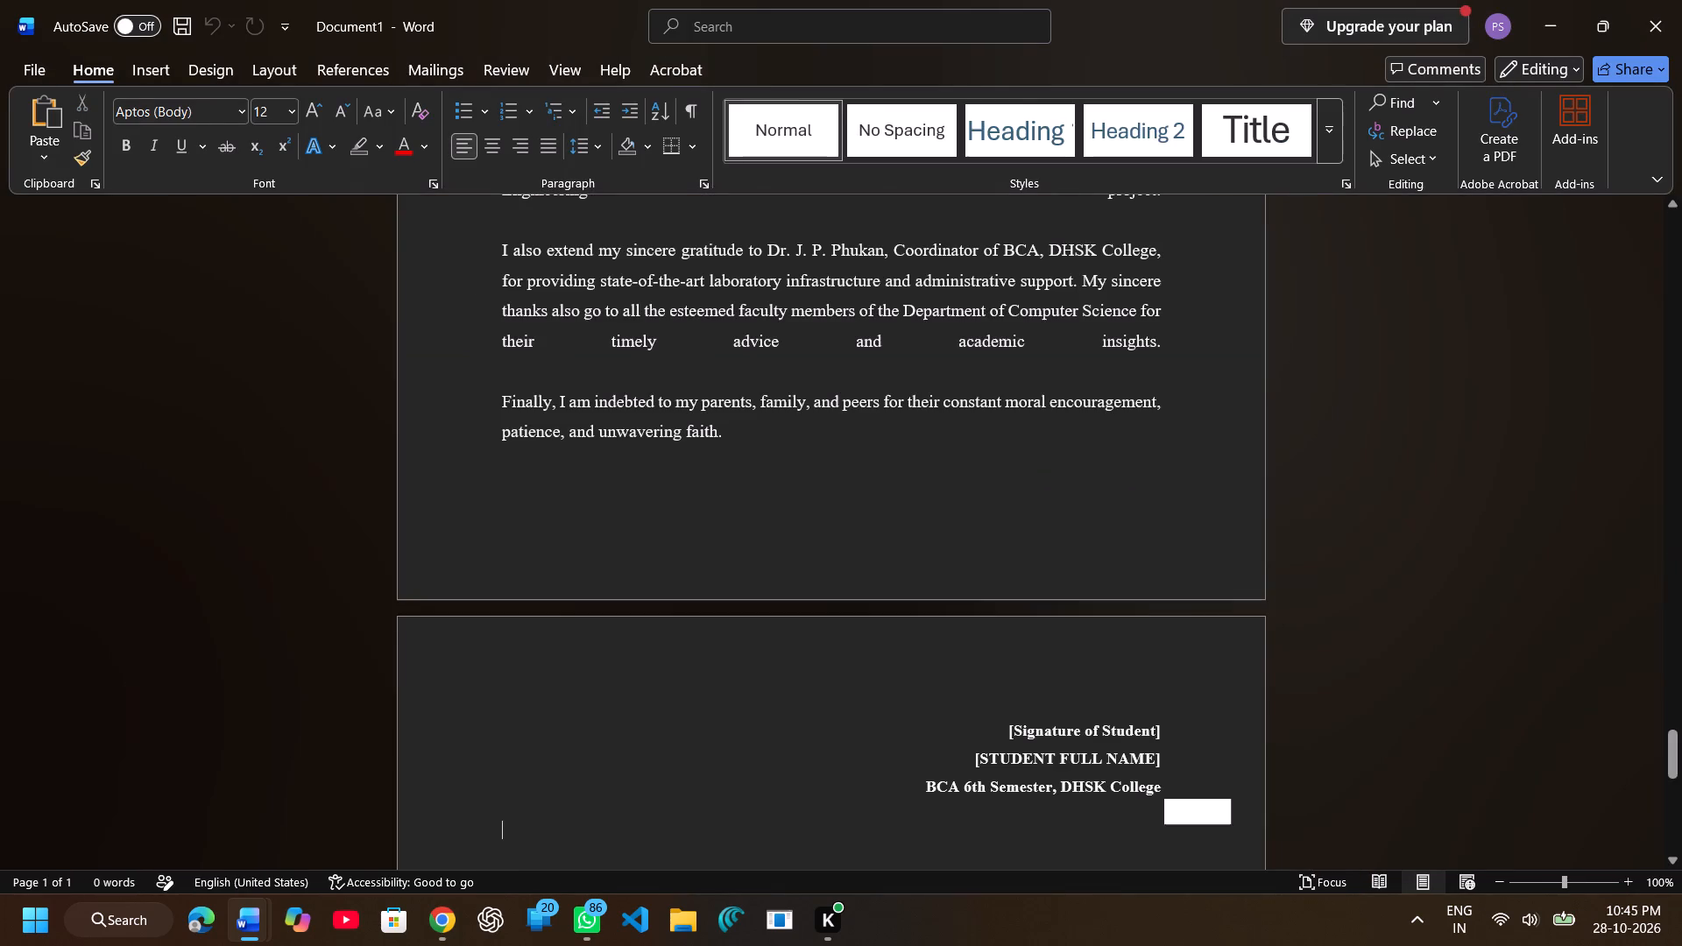
# Look through the pasted pages in the new document to check how the front matter came across.
pyautogui.scroll(-6, 469, 277)
pyautogui.scroll(12, 469, 277)
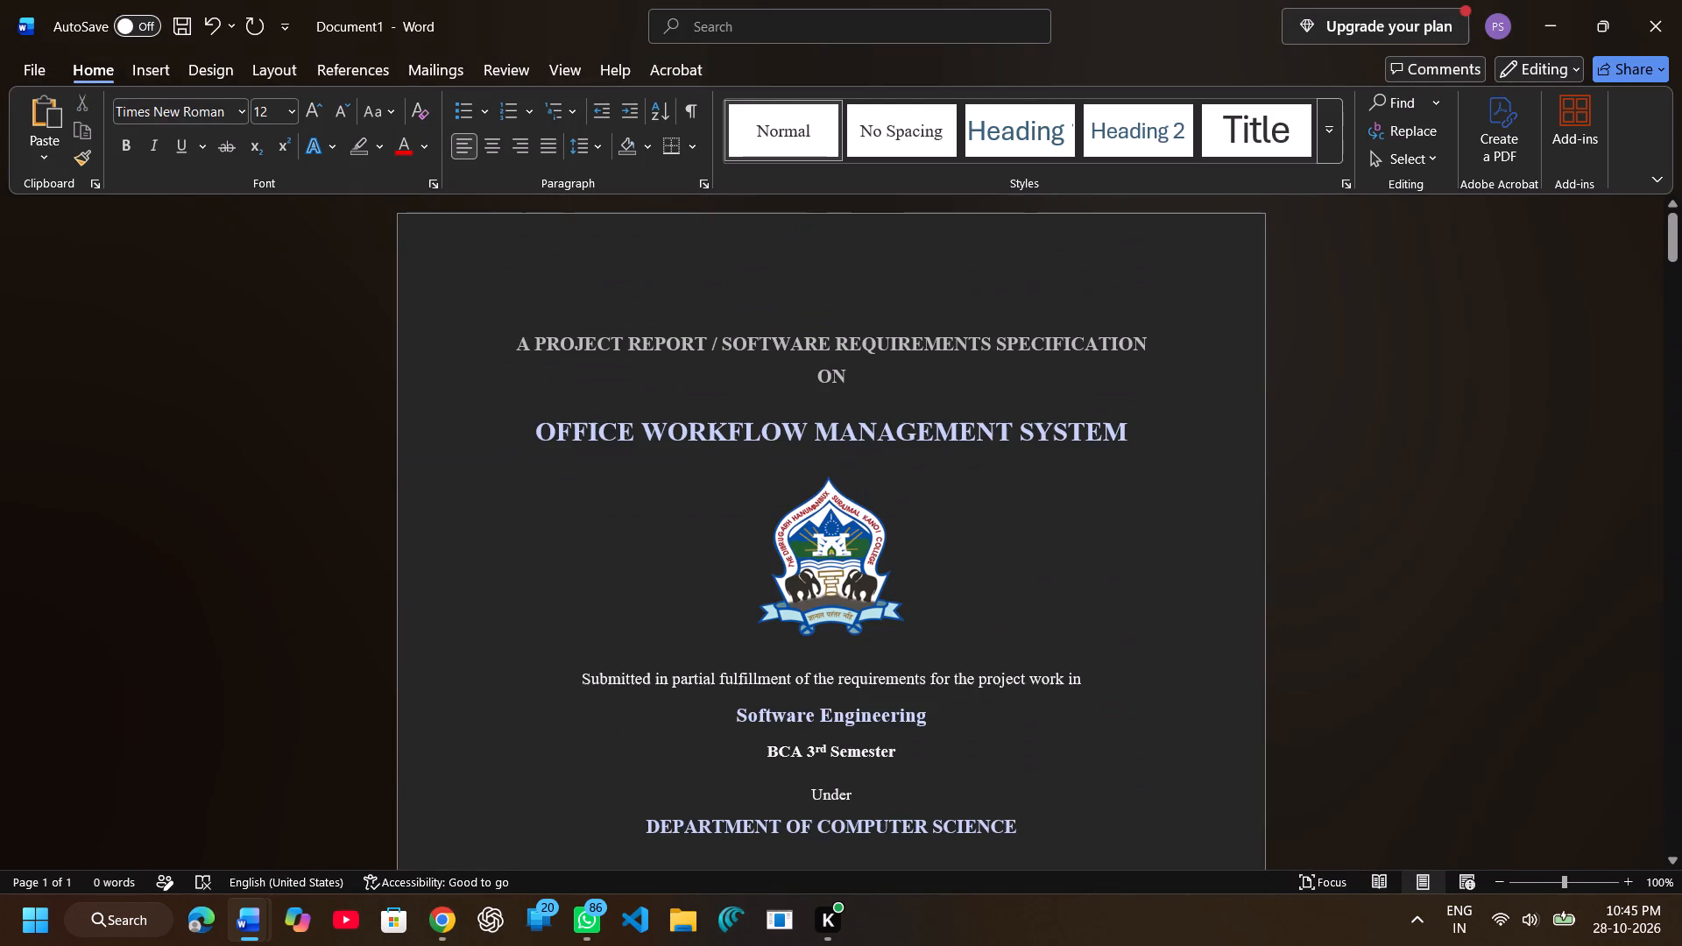
pyautogui.scroll(3, 469, 277)
pyautogui.scroll(-8, 469, 277)
pyautogui.scroll(1, 469, 277)
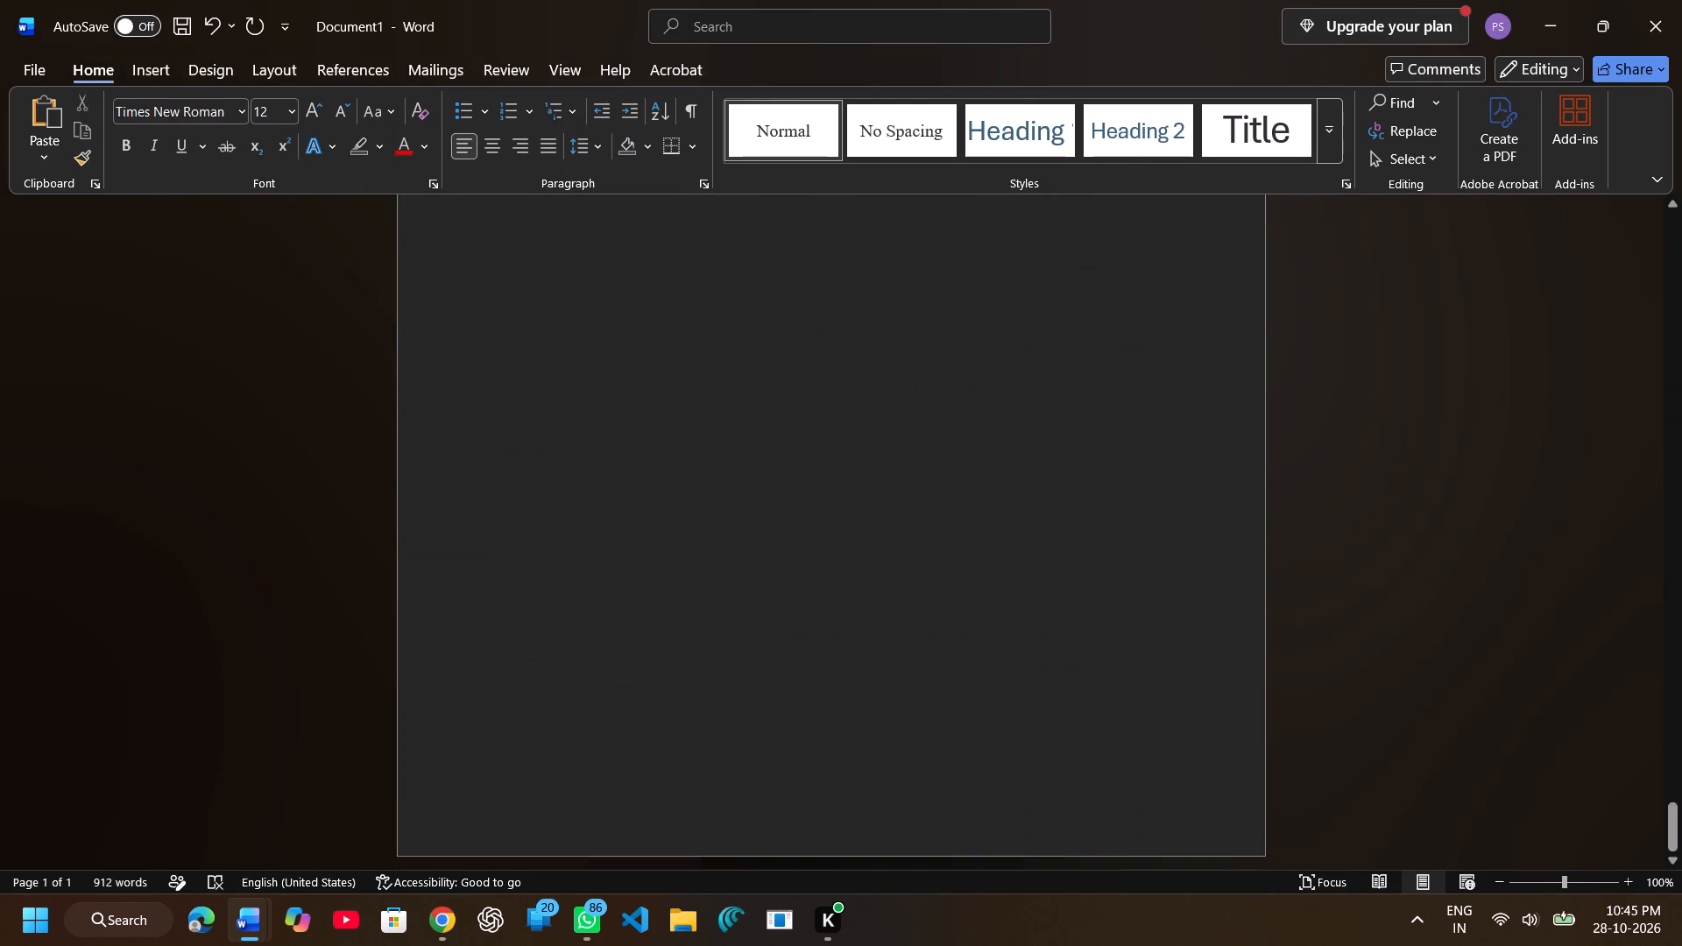
pyautogui.scroll(3, 469, 277)
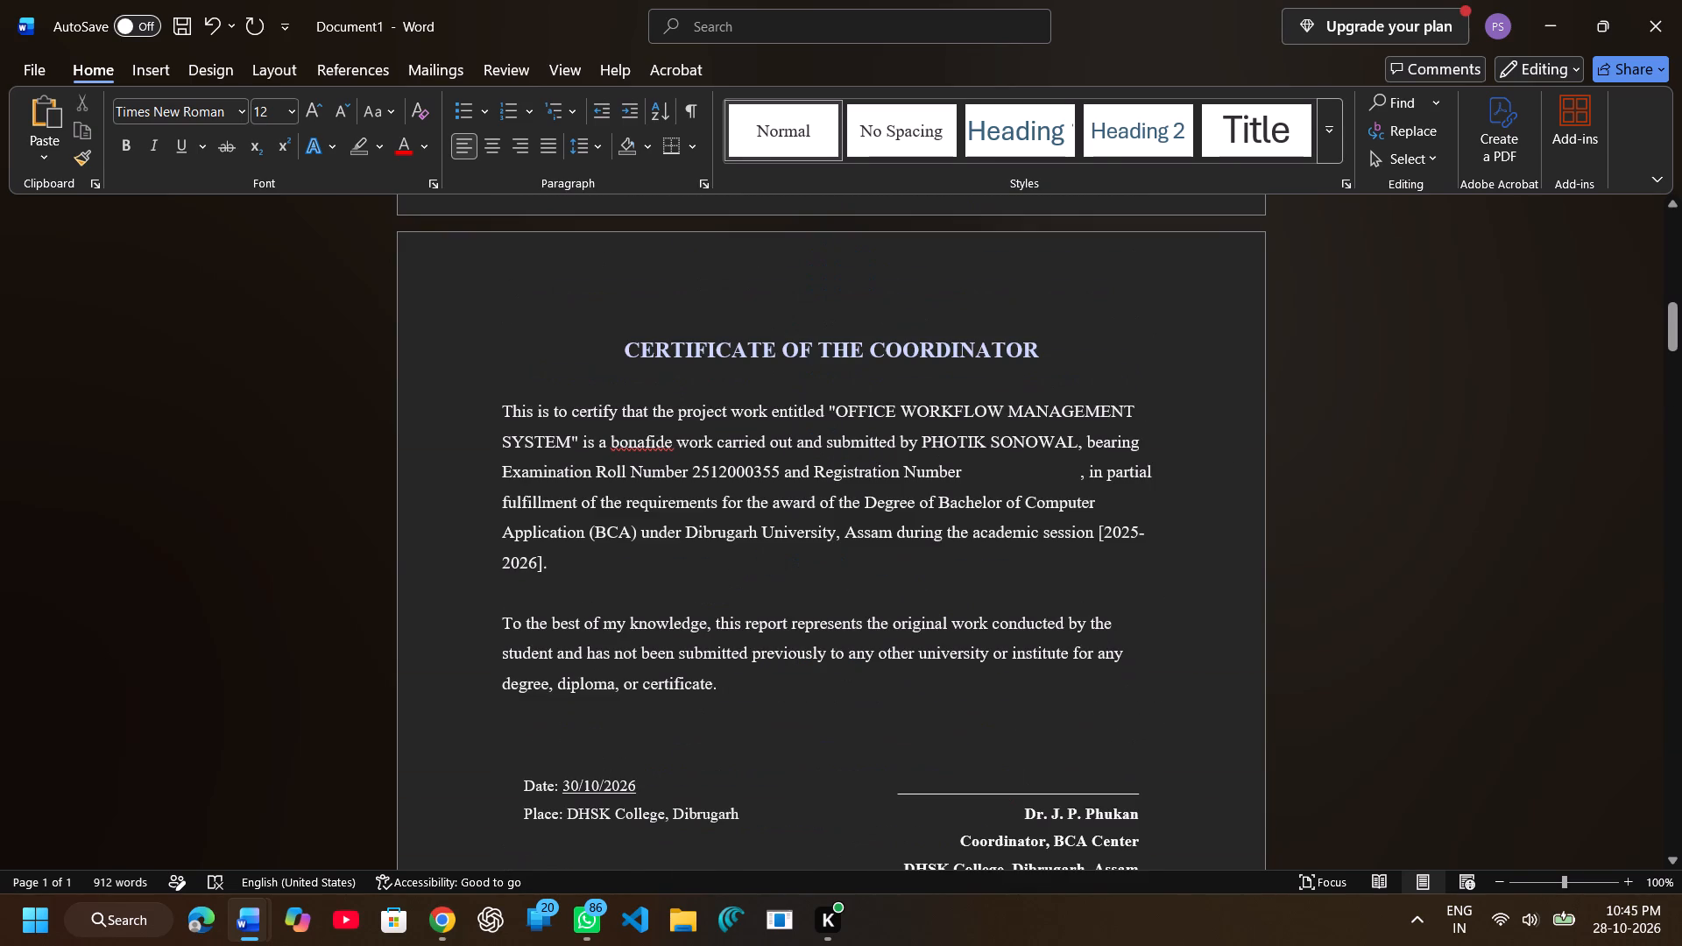
pyautogui.scroll(2, 469, 279)
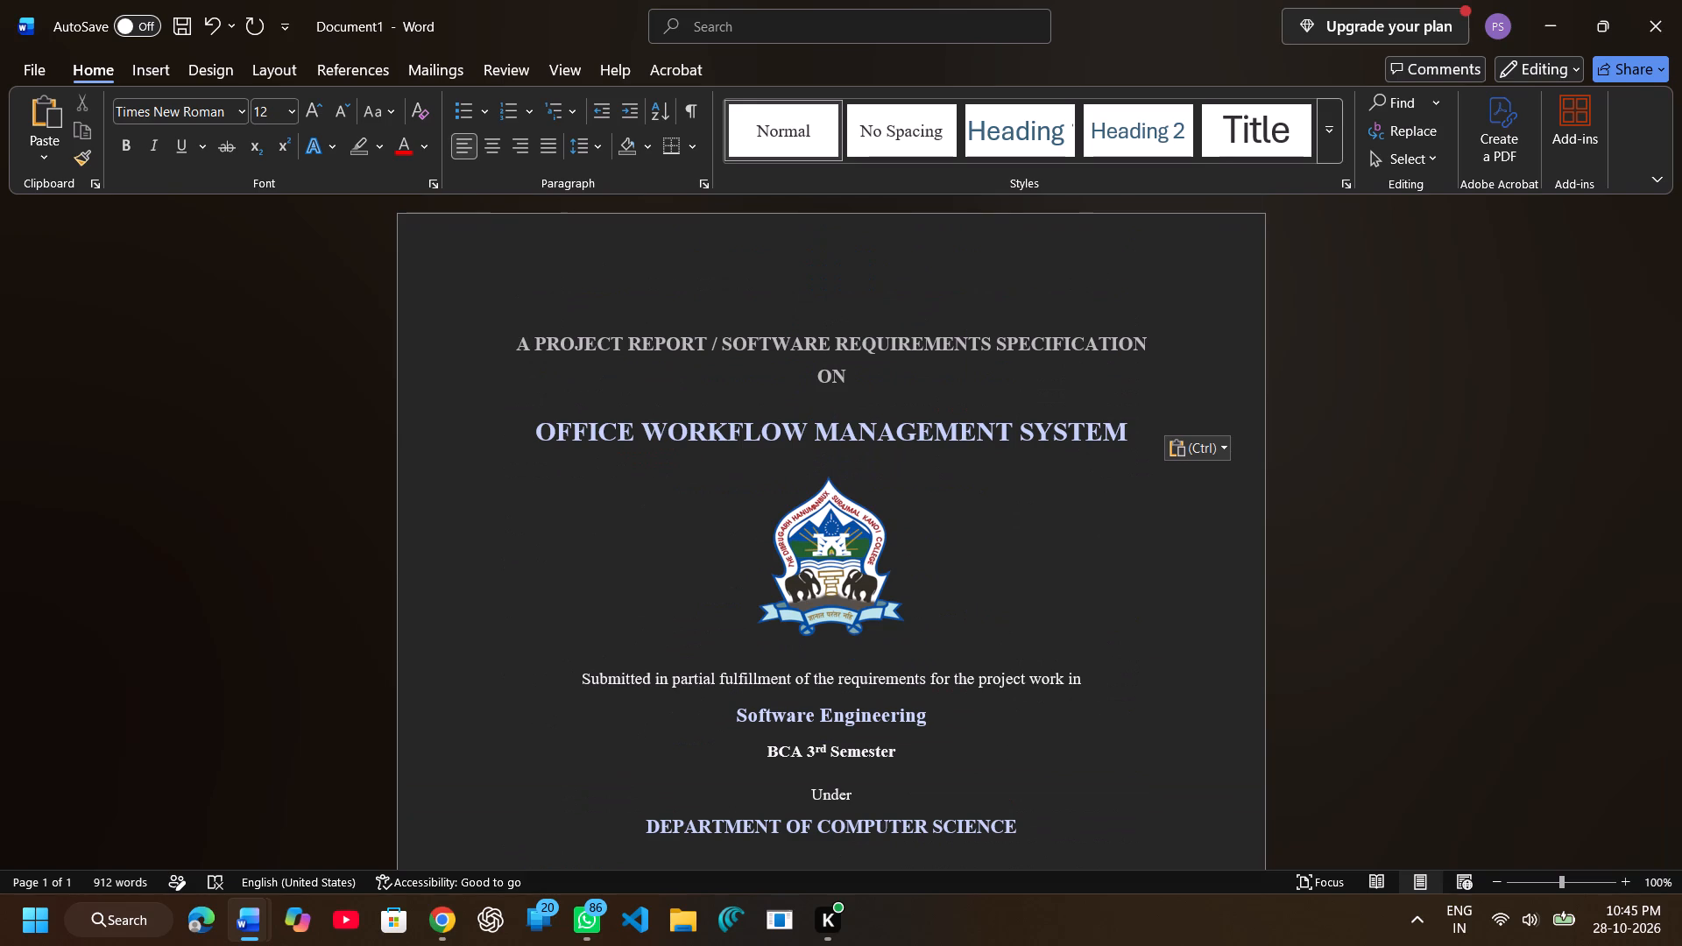
pyautogui.scroll(-1, 469, 279)
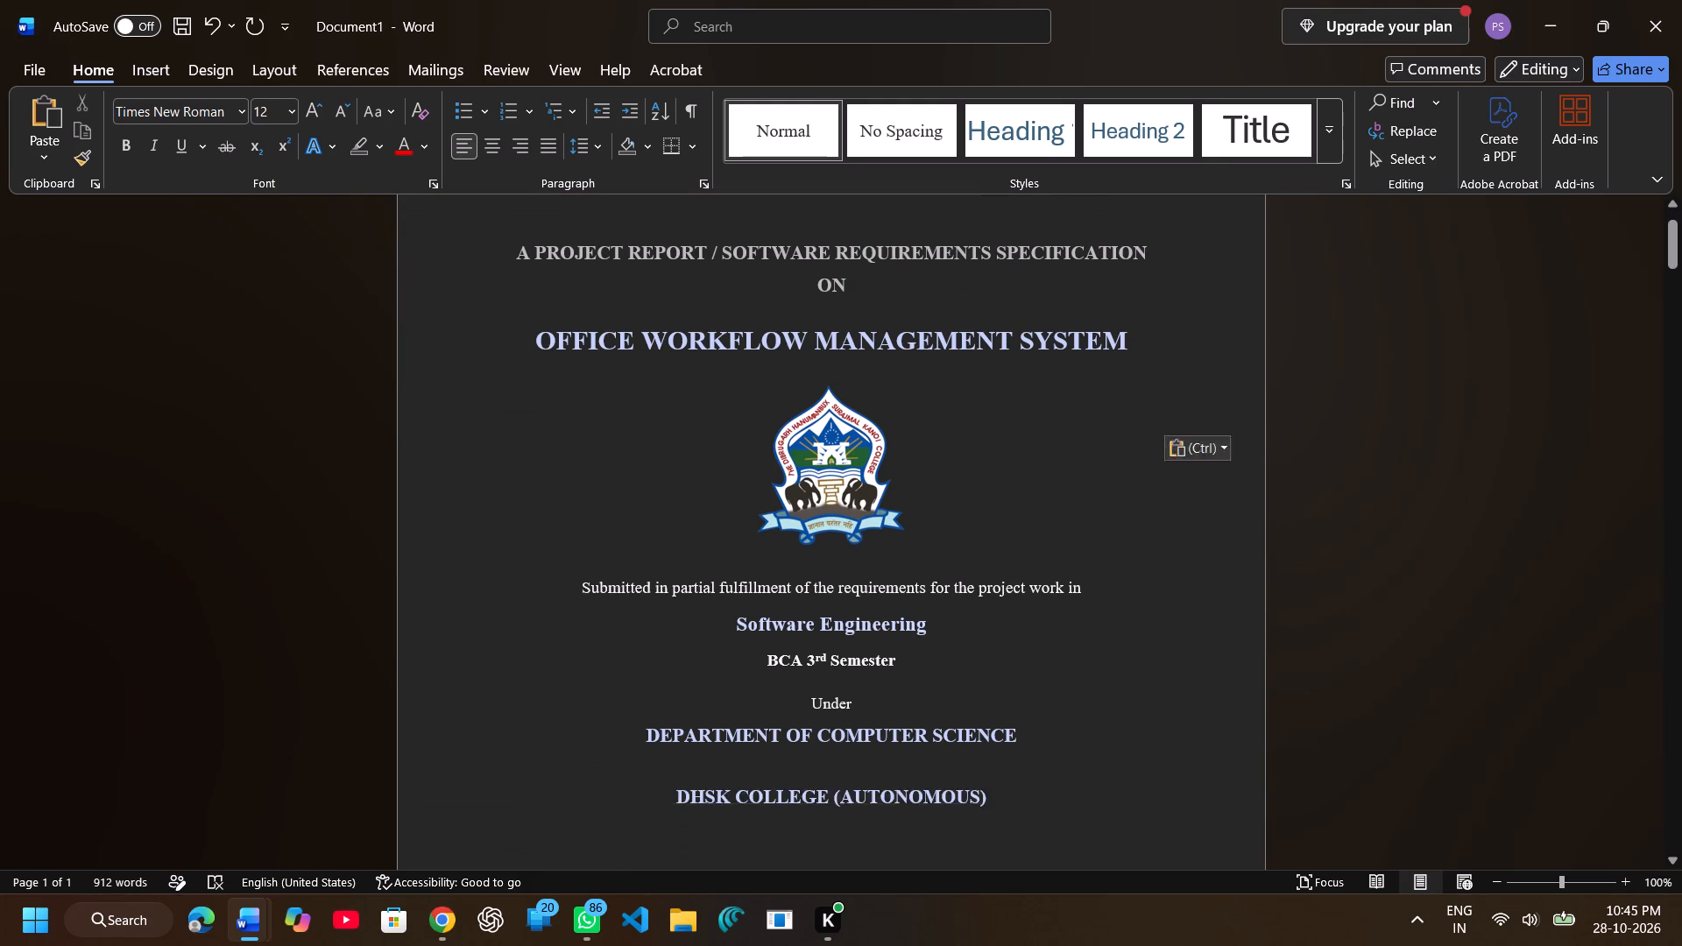
pyautogui.scroll(-1, 469, 279)
pyautogui.scroll(2, 469, 279)
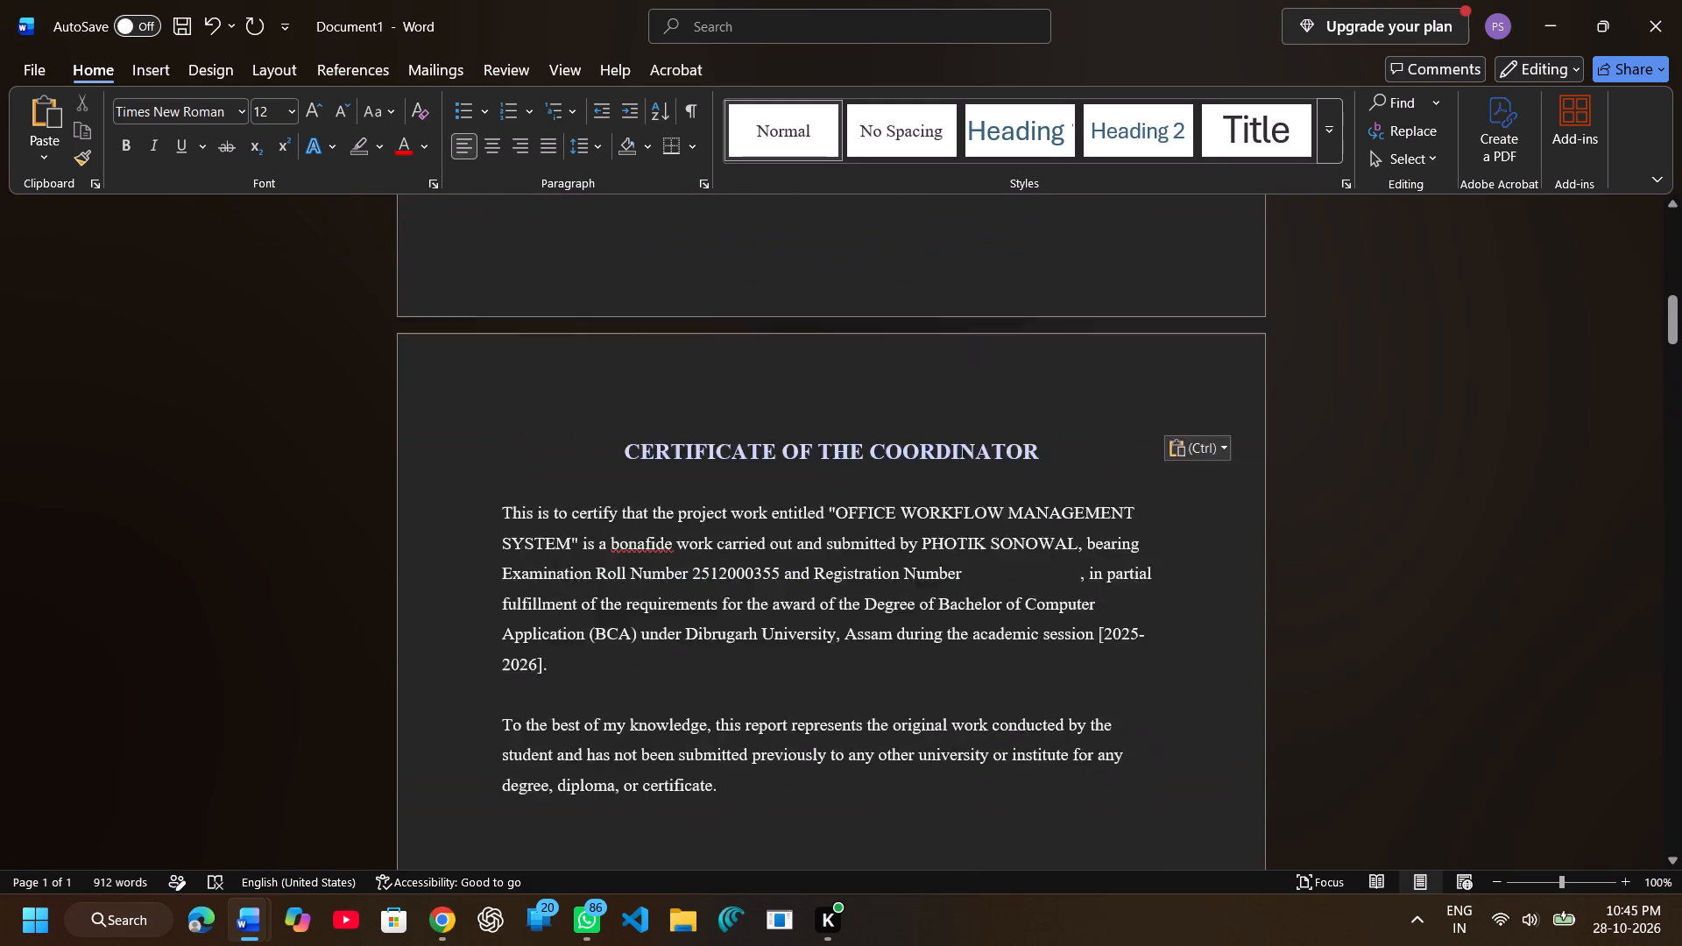
pyautogui.scroll(3, 469, 279)
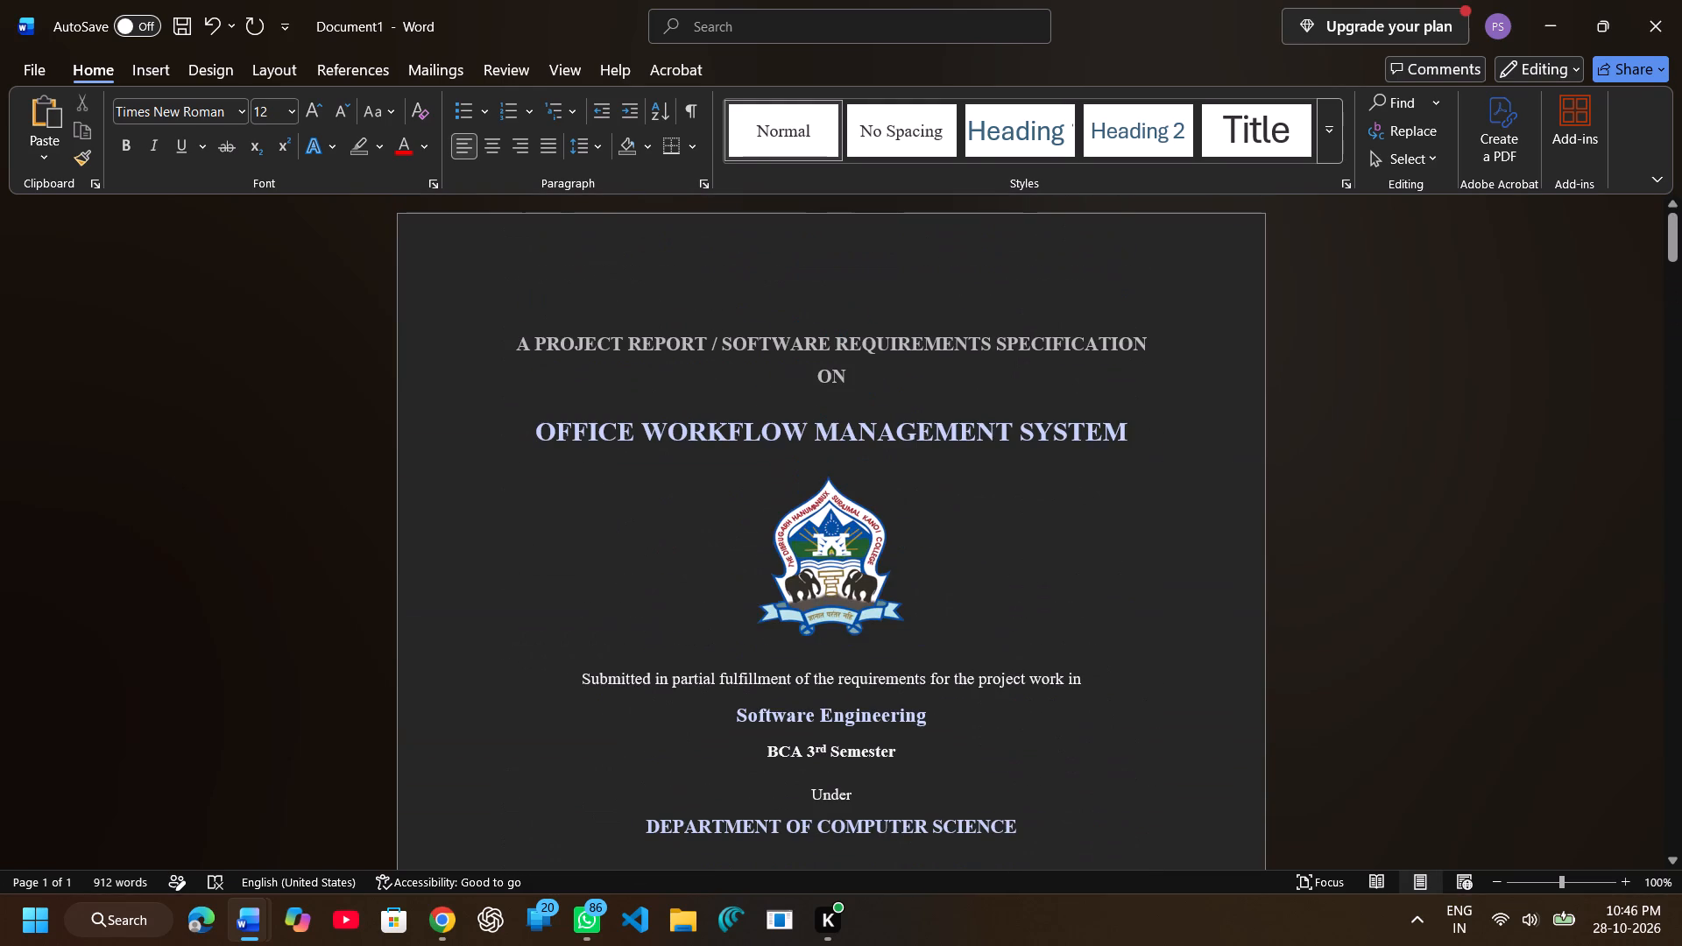
# Review the pasted cover page, its submission details and the Certificate of the Coordinator line by line.
pyautogui.press('Down')
pyautogui.press('Down')
pyautogui.press('Down')
pyautogui.press('Down')
pyautogui.press('Down')
pyautogui.press('Down')
pyautogui.press('Down')
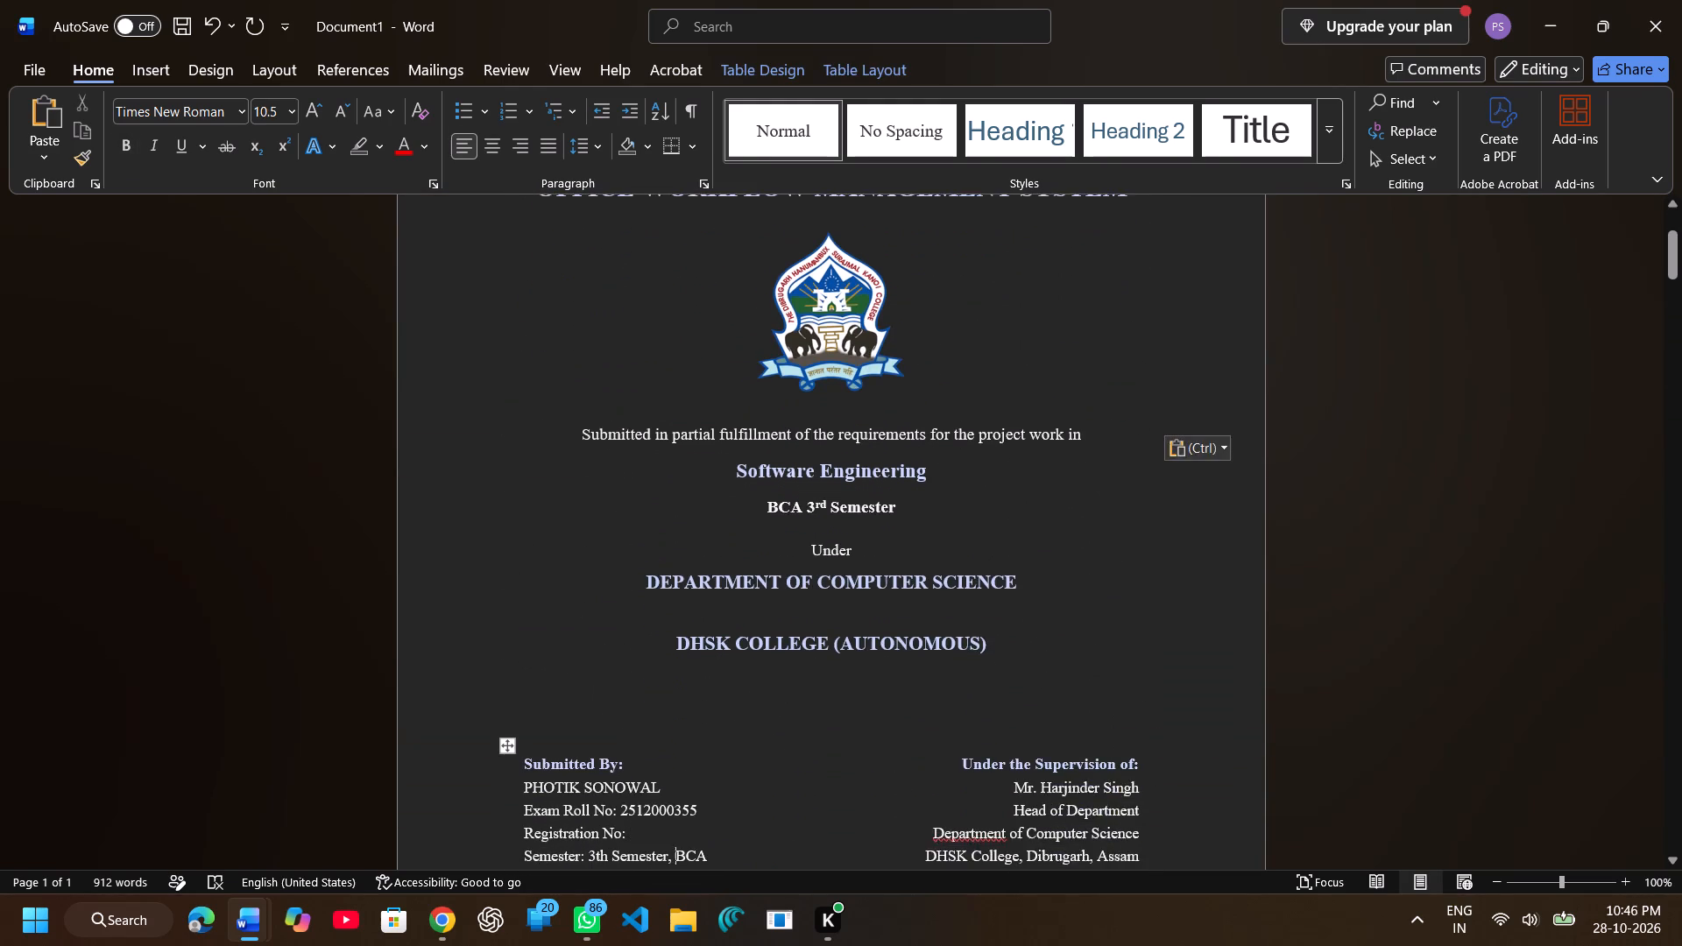
pyautogui.press('Down')
pyautogui.press('Down')
pyautogui.press('Down')
pyautogui.press('Down')
pyautogui.press('Down')
pyautogui.press('Down')
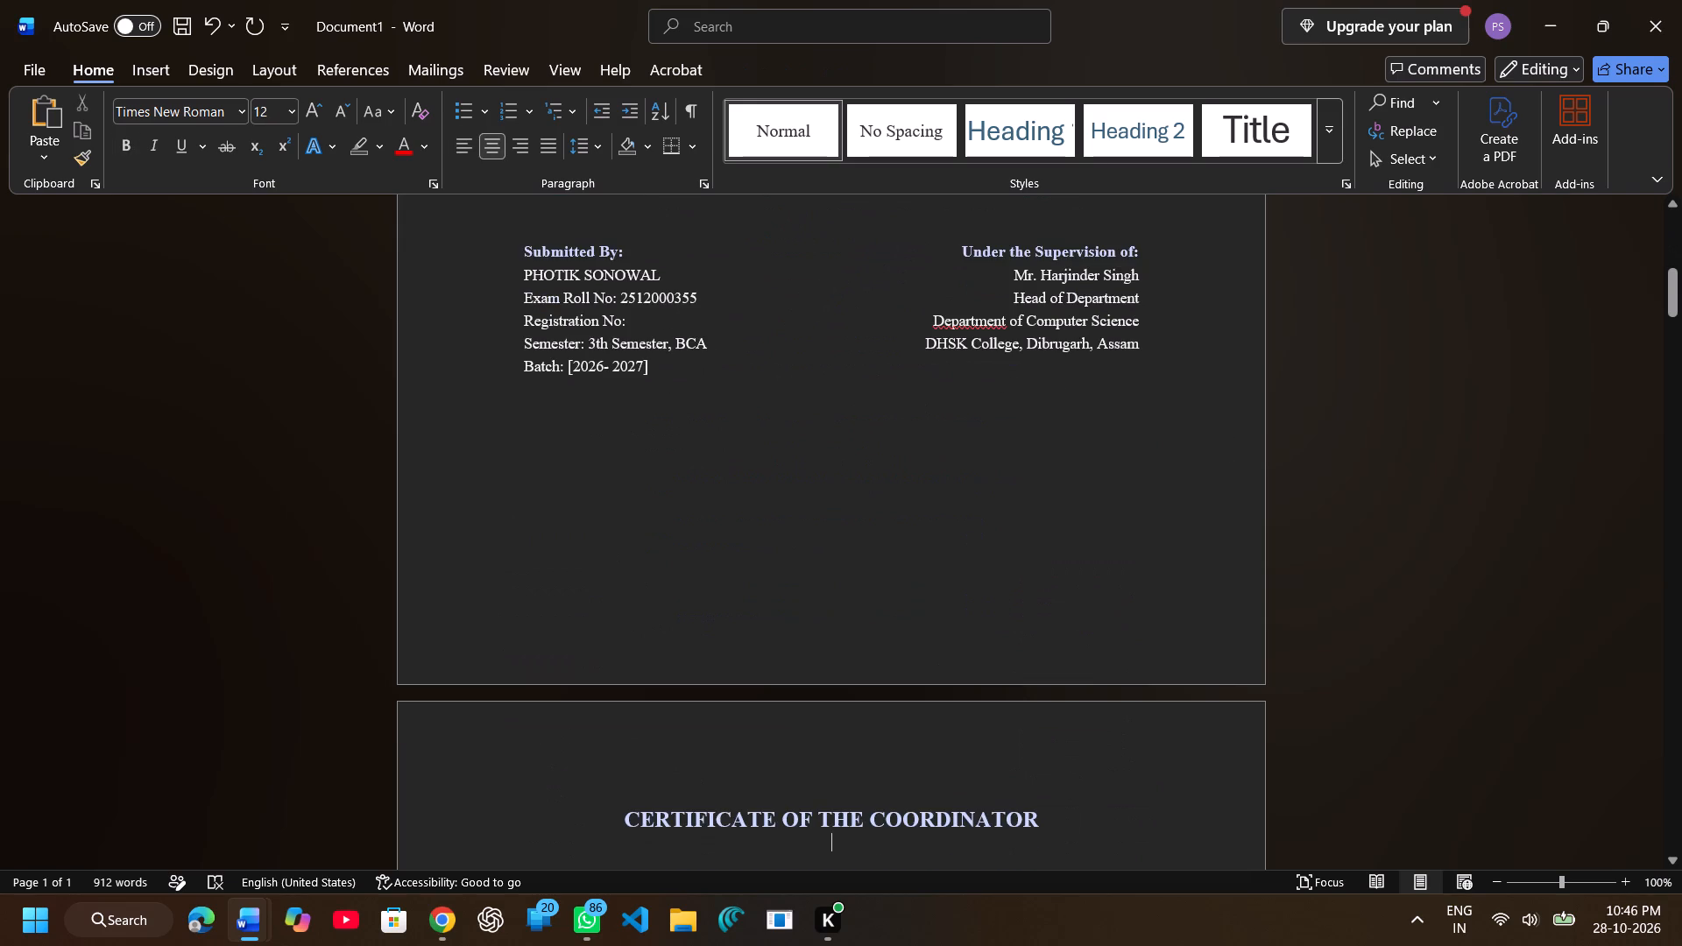
pyautogui.press('Down')
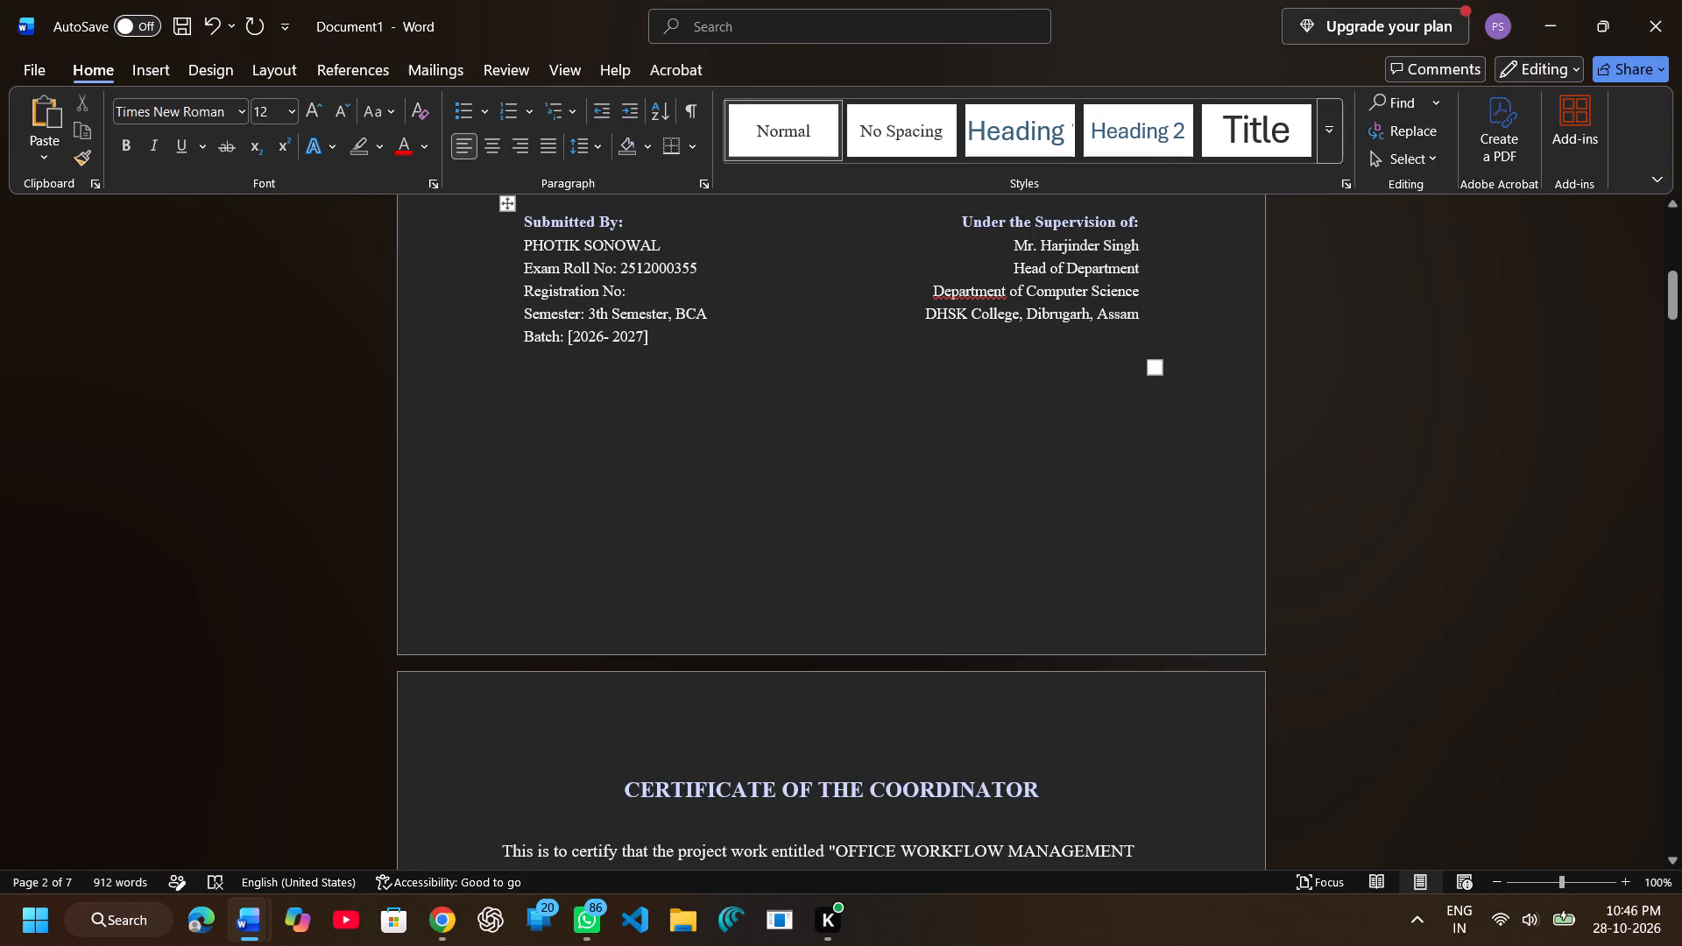
pyautogui.press('Down')
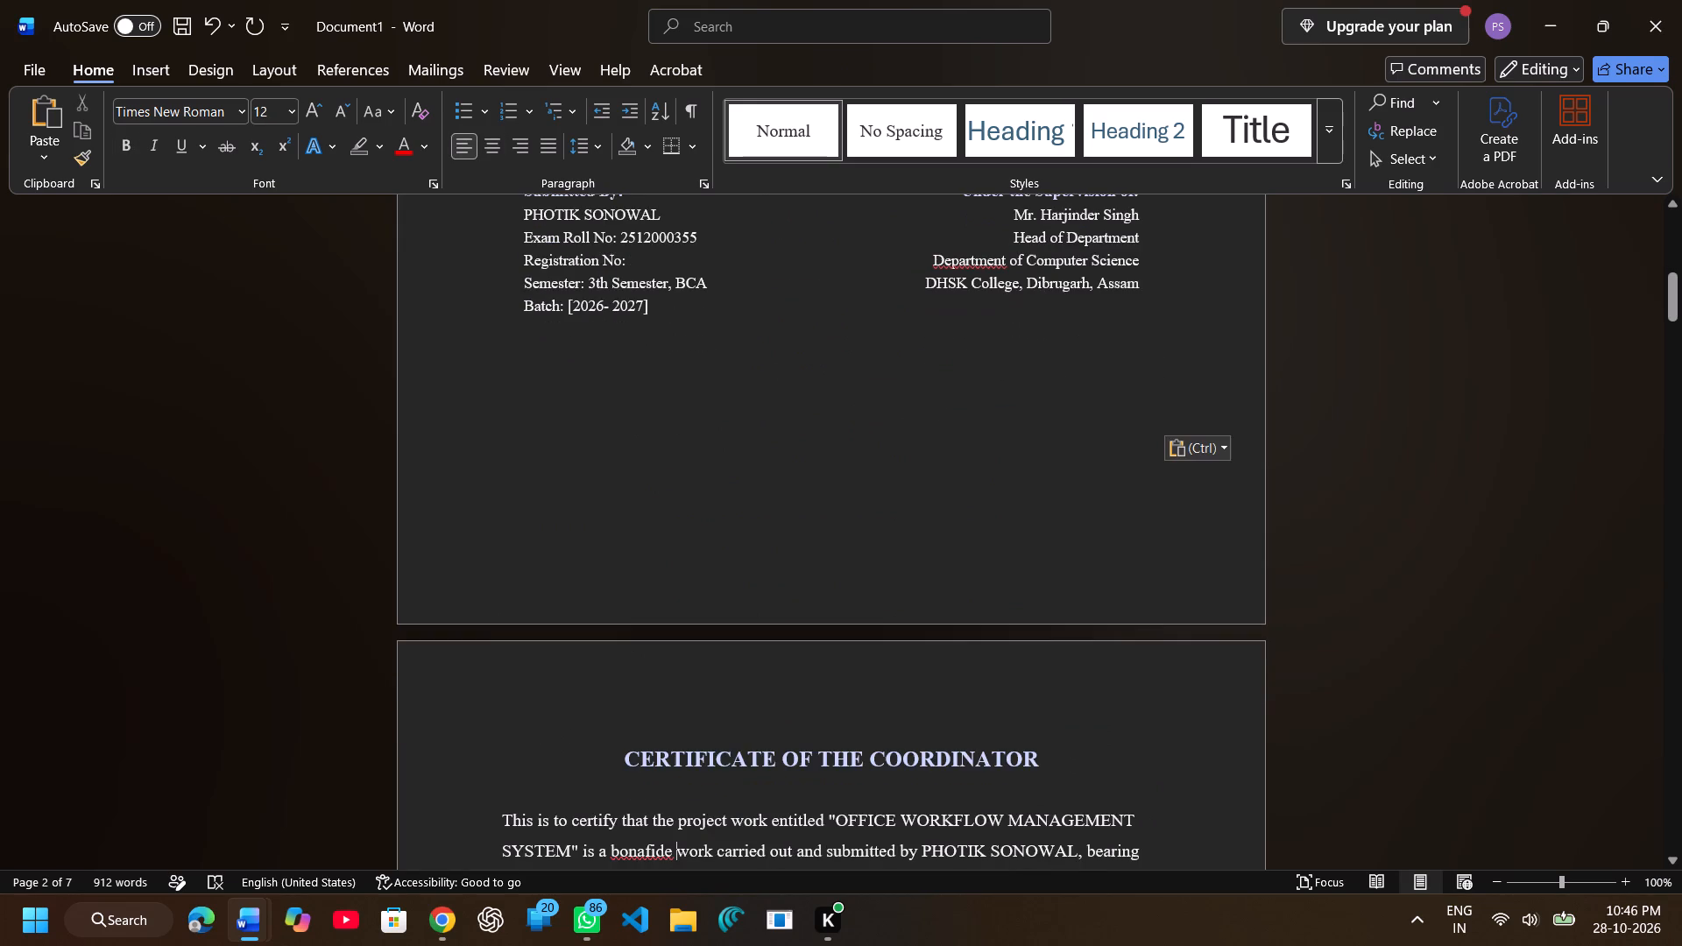
pyautogui.press('Down')
pyautogui.press('Down')
pyautogui.press('Down')
pyautogui.press('Down')
pyautogui.press('Down')
pyautogui.press('Down')
pyautogui.press('Down')
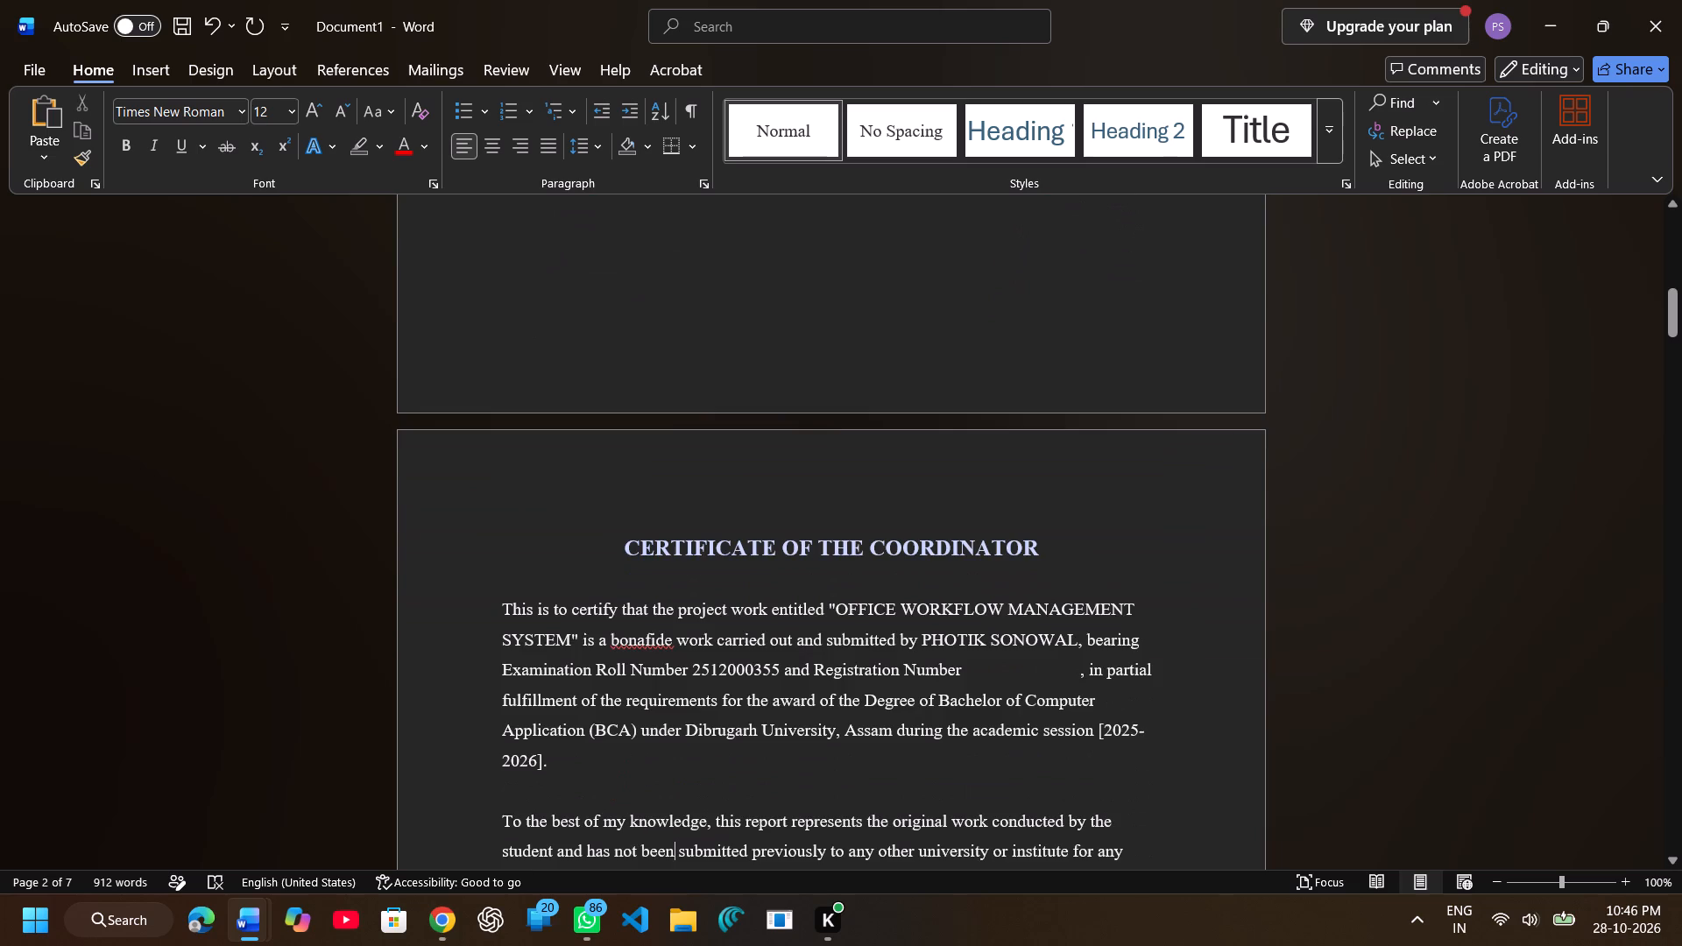
pyautogui.press('Down')
pyautogui.press('Down')
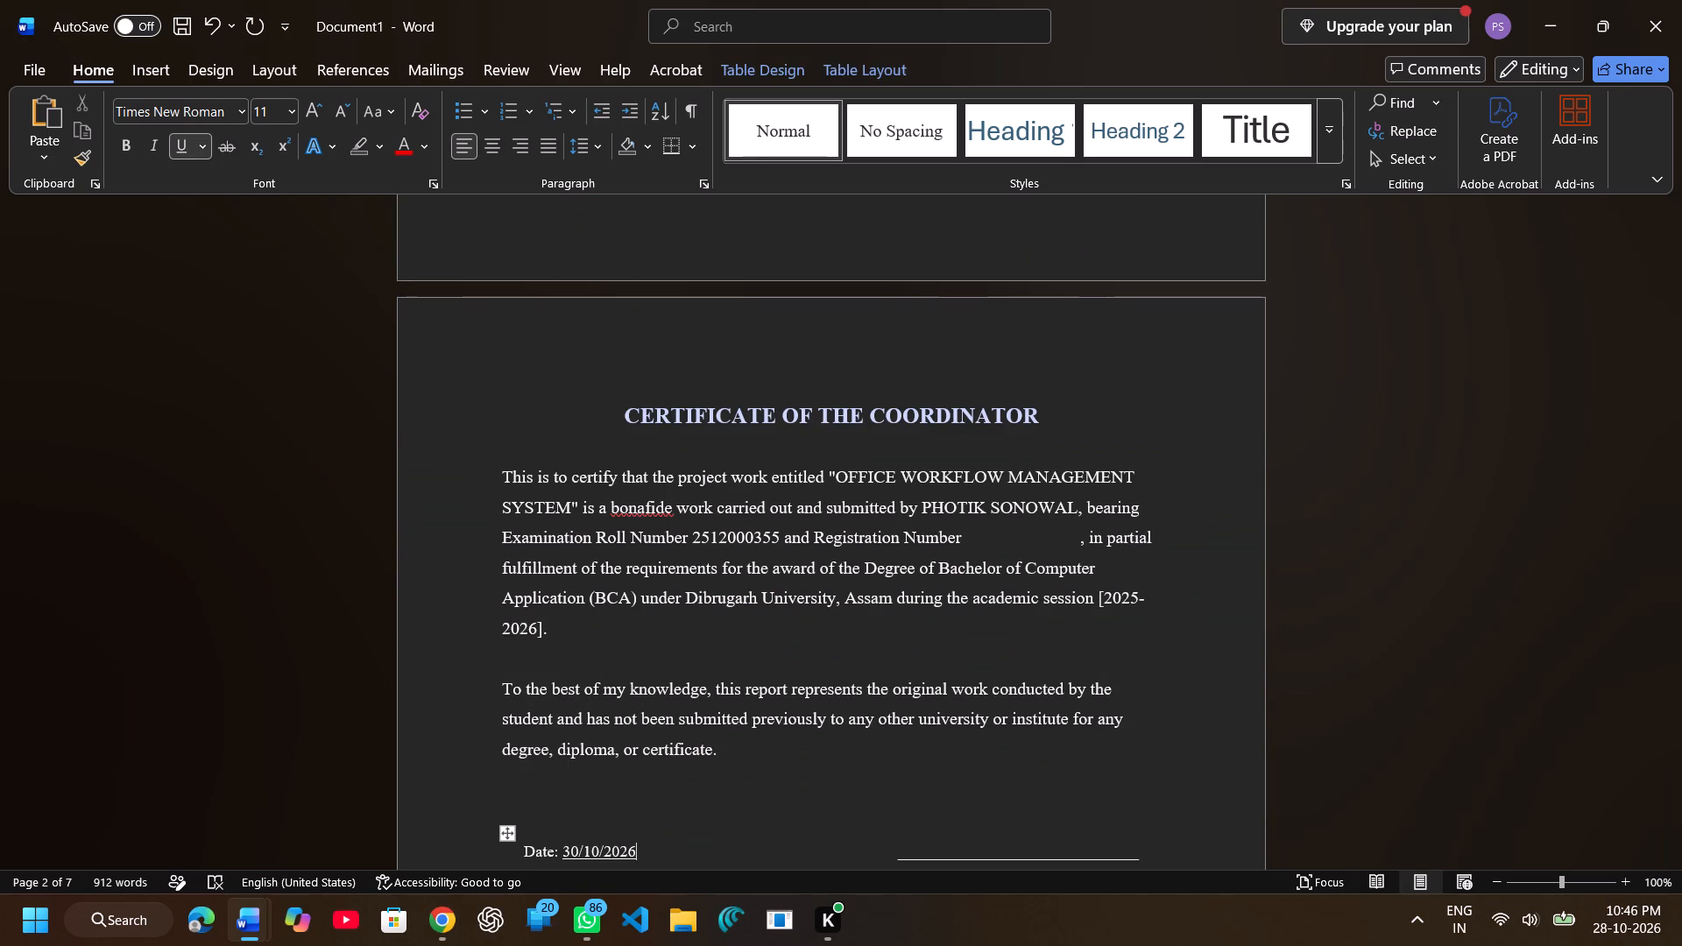
# Read through the Certificate of the Supervisor down to its date line, checking text and spacing.
pyautogui.press('Down')
pyautogui.press('Down')
pyautogui.press('Down')
pyautogui.press('Down')
pyautogui.press('Down')
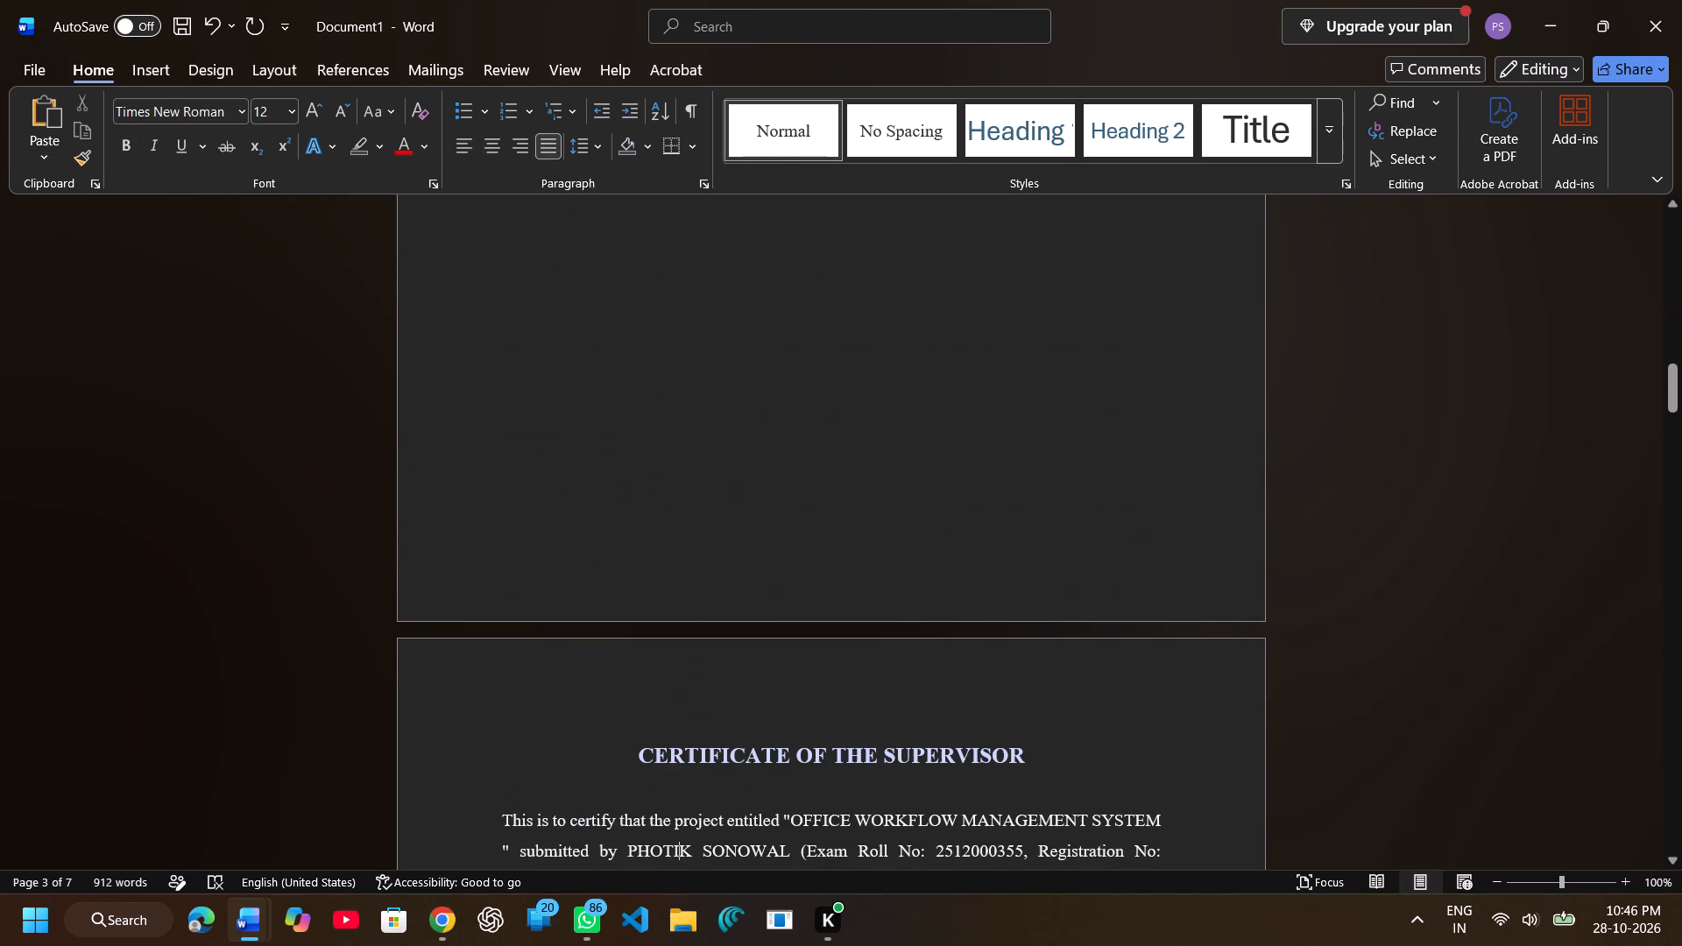
pyautogui.press('Down')
pyautogui.press('Down')
pyautogui.press('Down')
pyautogui.press('Down')
pyautogui.press('Down')
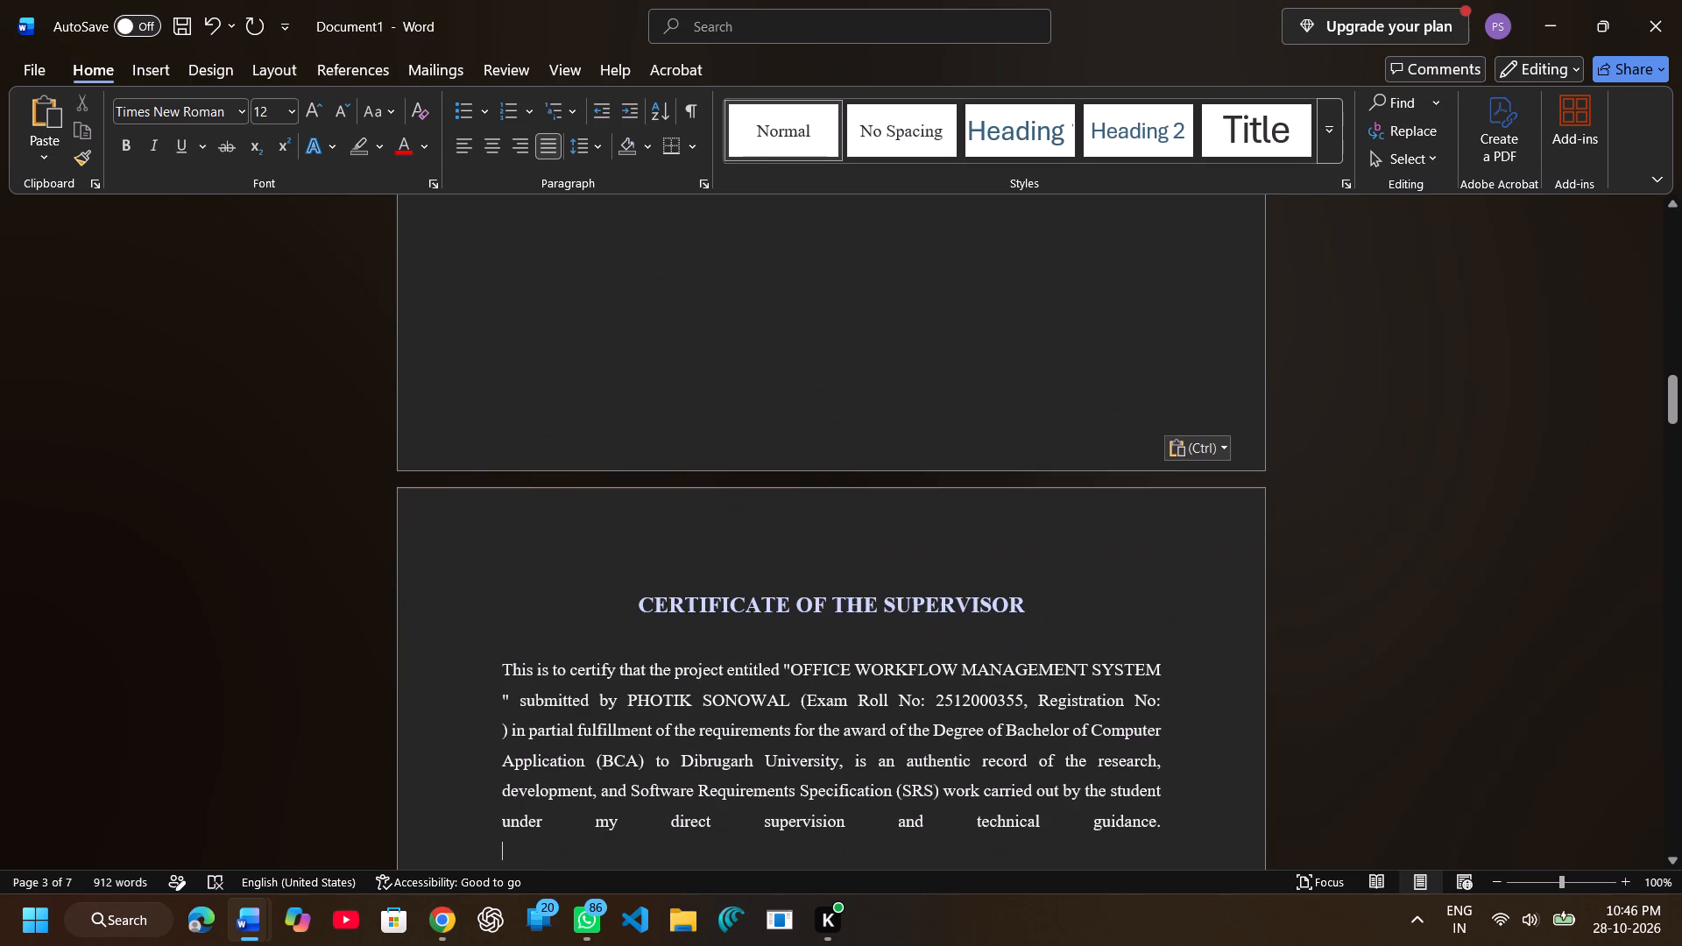
pyautogui.press('Down')
pyautogui.press('Down')
pyautogui.press('Down')
pyautogui.press('Down')
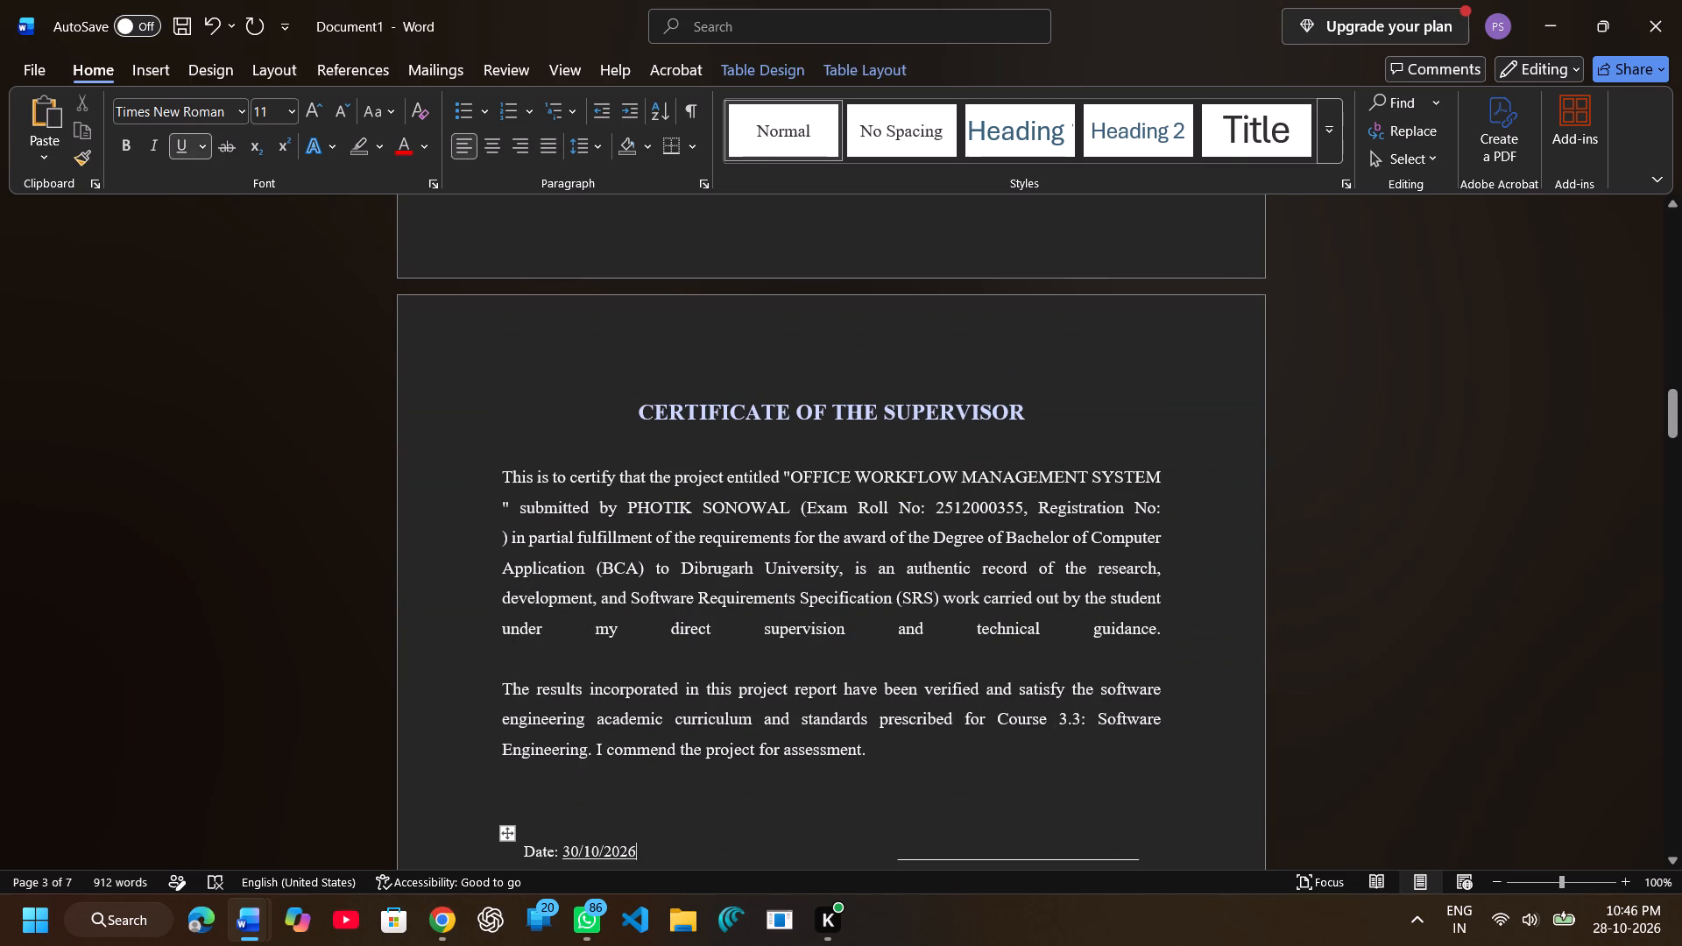
# Widen the blank after "Registration No:" in the supervisor certificate's first paragraph by adding spaces and a tab before the closing parenthesis.
pyautogui.click(500, 537)
pyautogui.press('space')
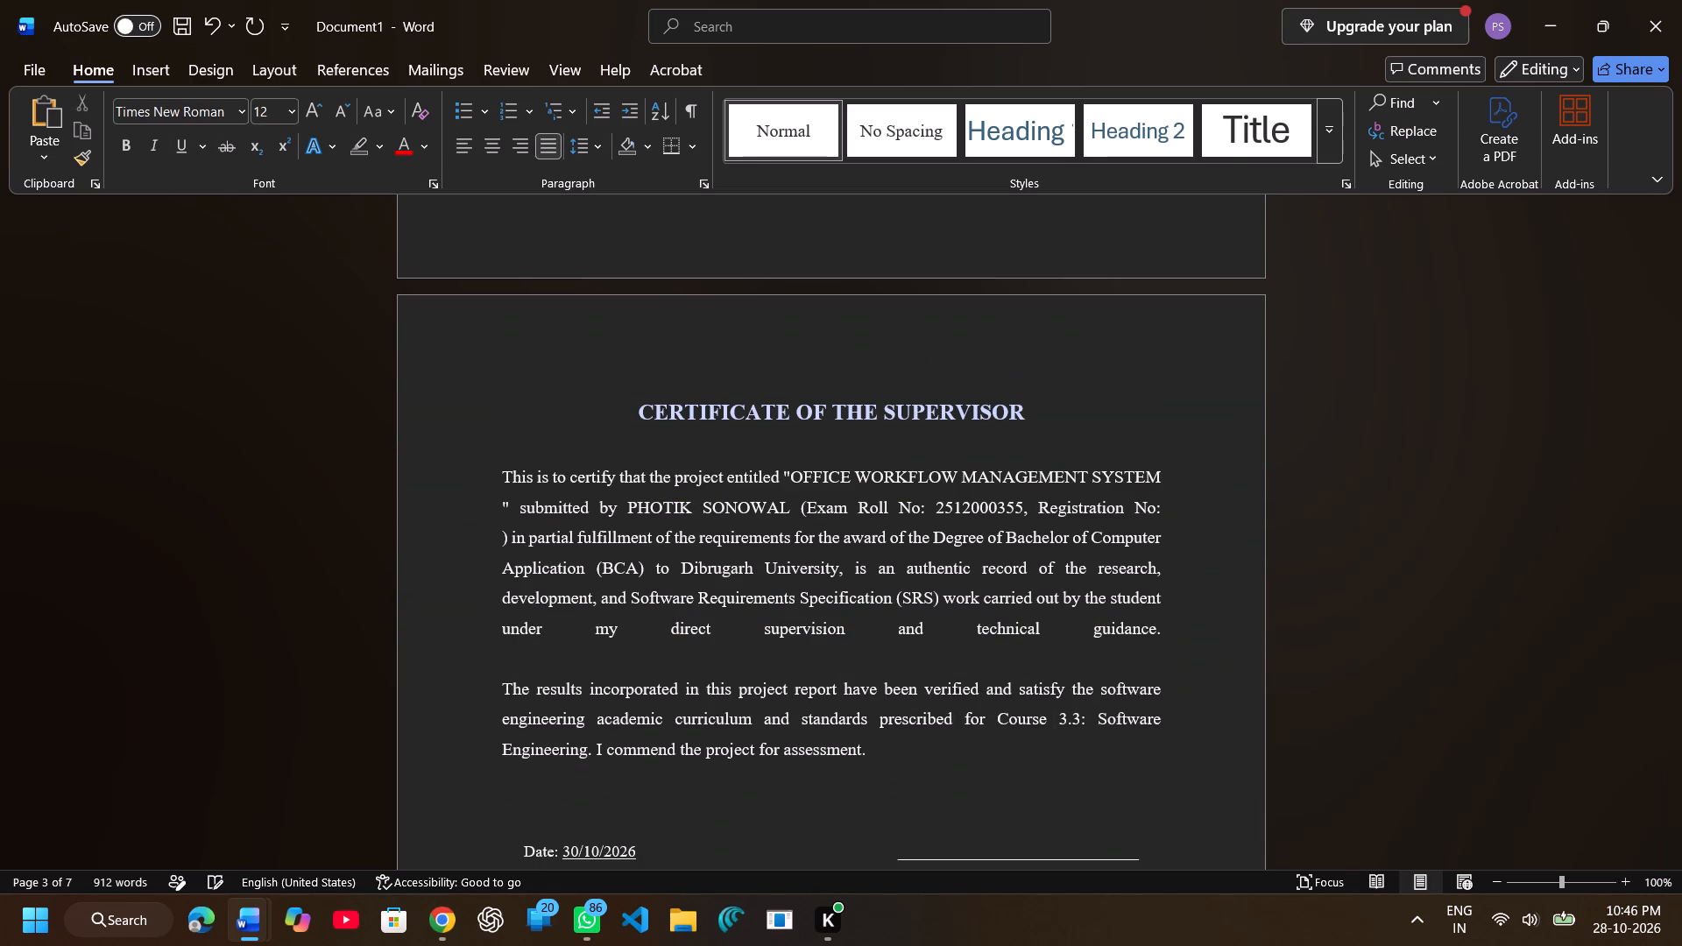
pyautogui.press('space')
pyautogui.press('space')
pyautogui.press('space')
pyautogui.press('space')
pyautogui.press('space')
pyautogui.press('space')
pyautogui.press('space')
pyautogui.press('Tab')
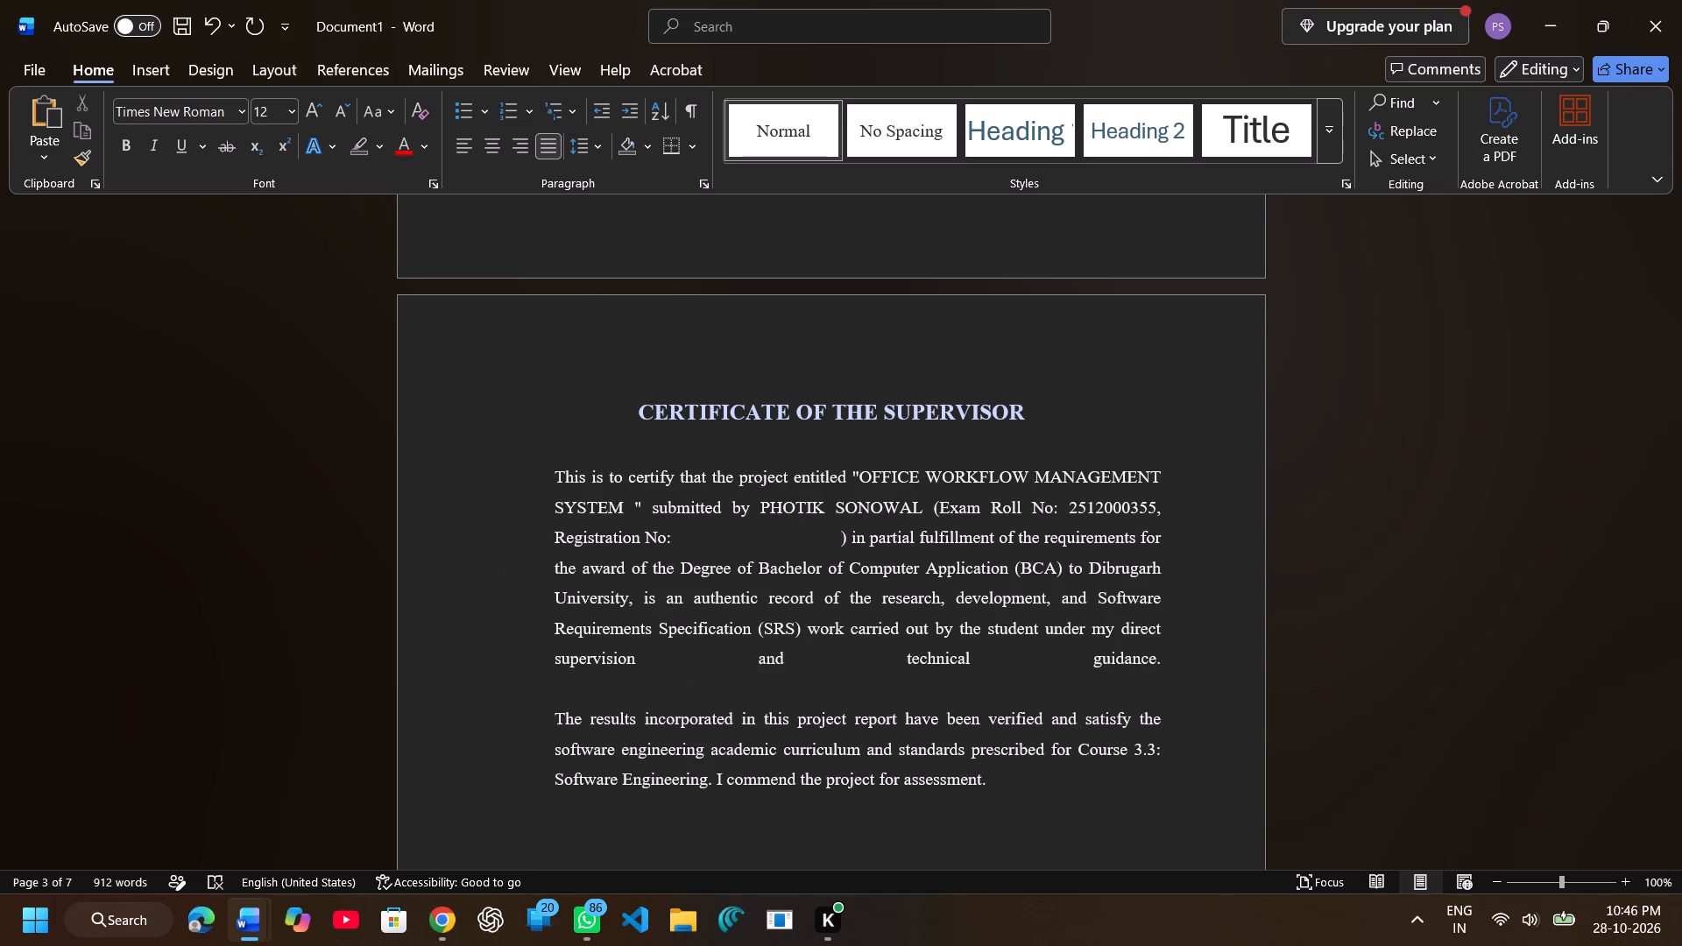
# Look through the new document's front matter, from the cover page and certificates to the Board of Examiners signature blocks, to check the layout.
pyautogui.scroll(1, 500, 537)
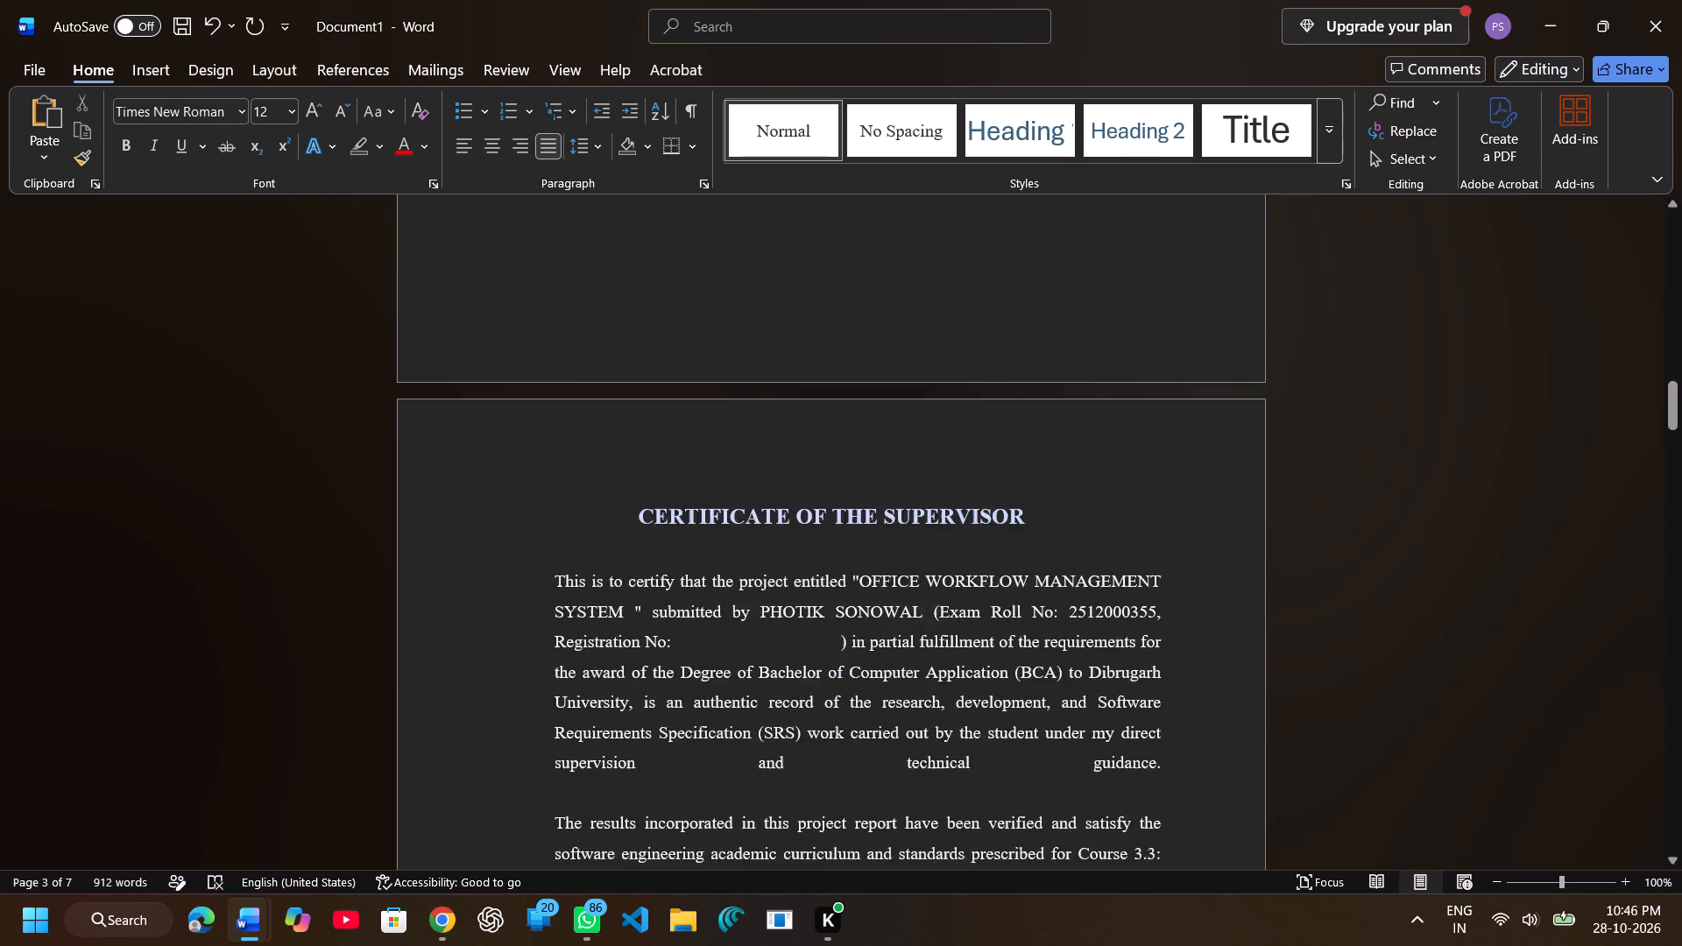
pyautogui.scroll(2, 500, 537)
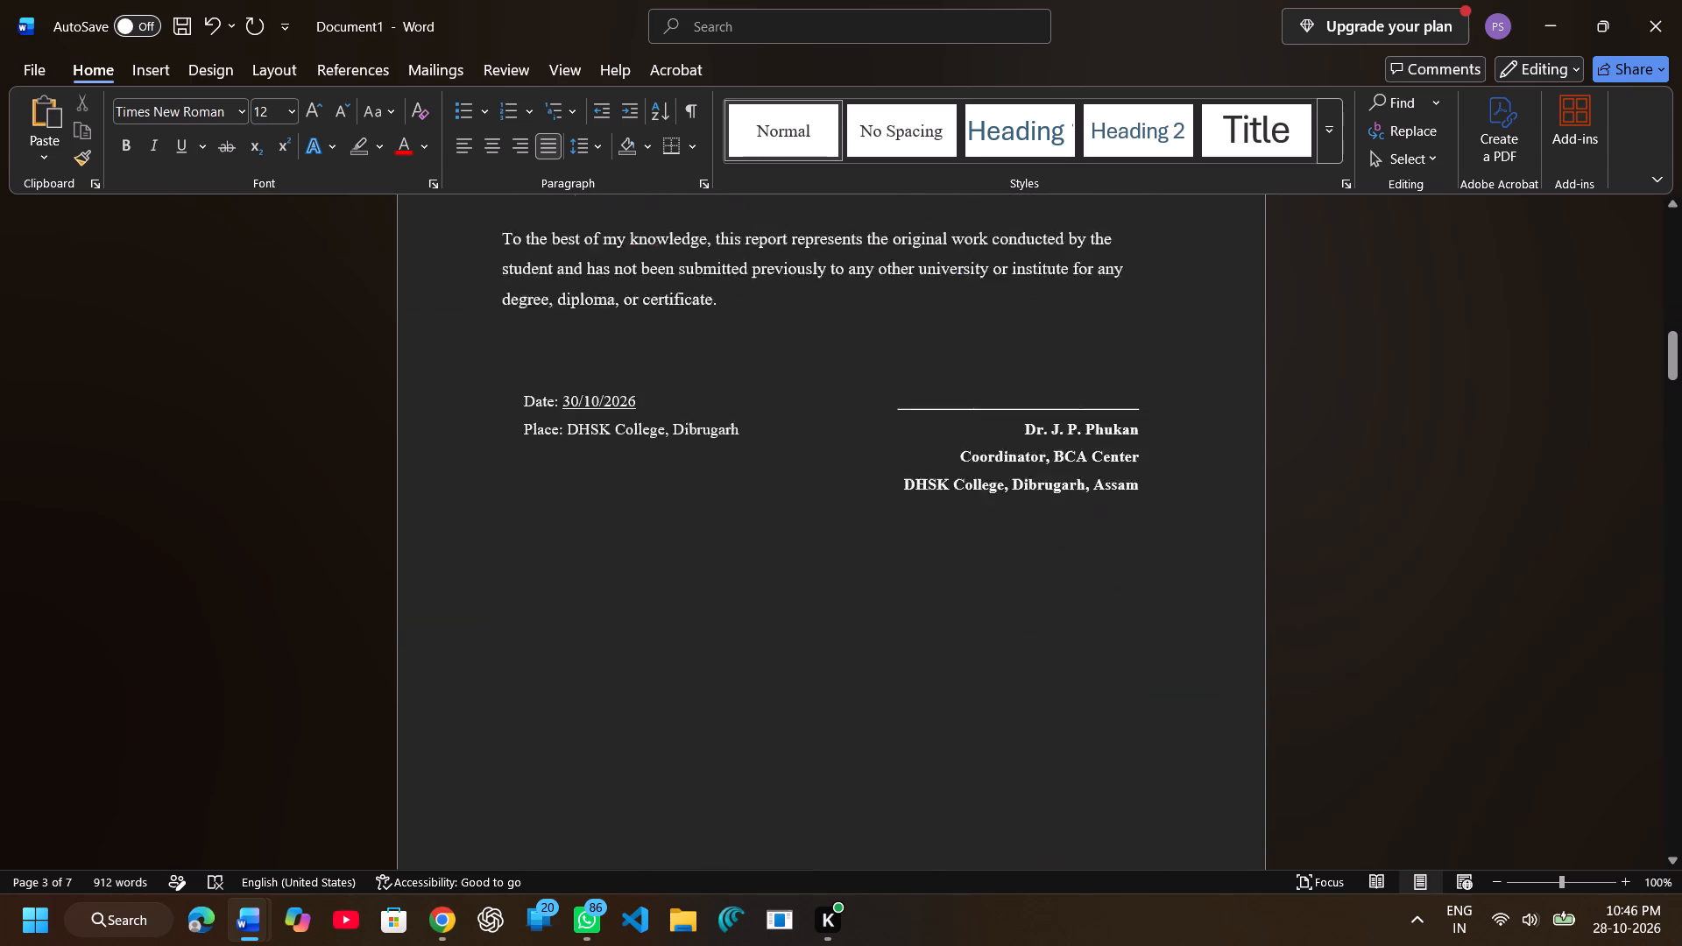
pyautogui.scroll(1, 500, 537)
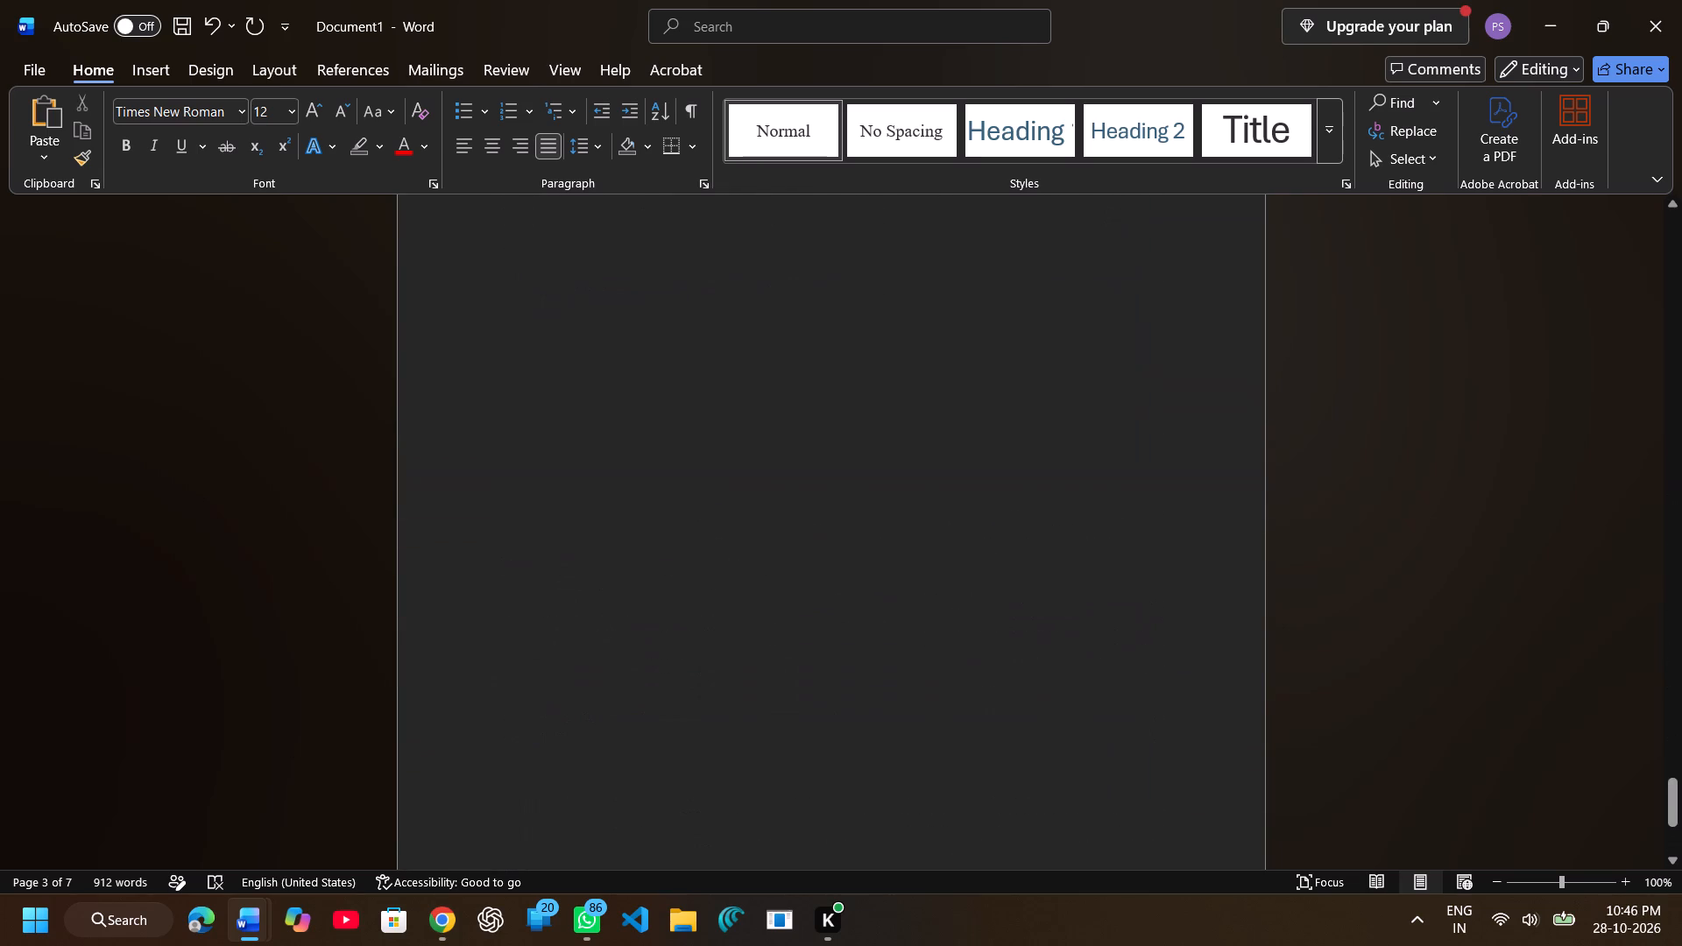
pyautogui.scroll(1, 500, 537)
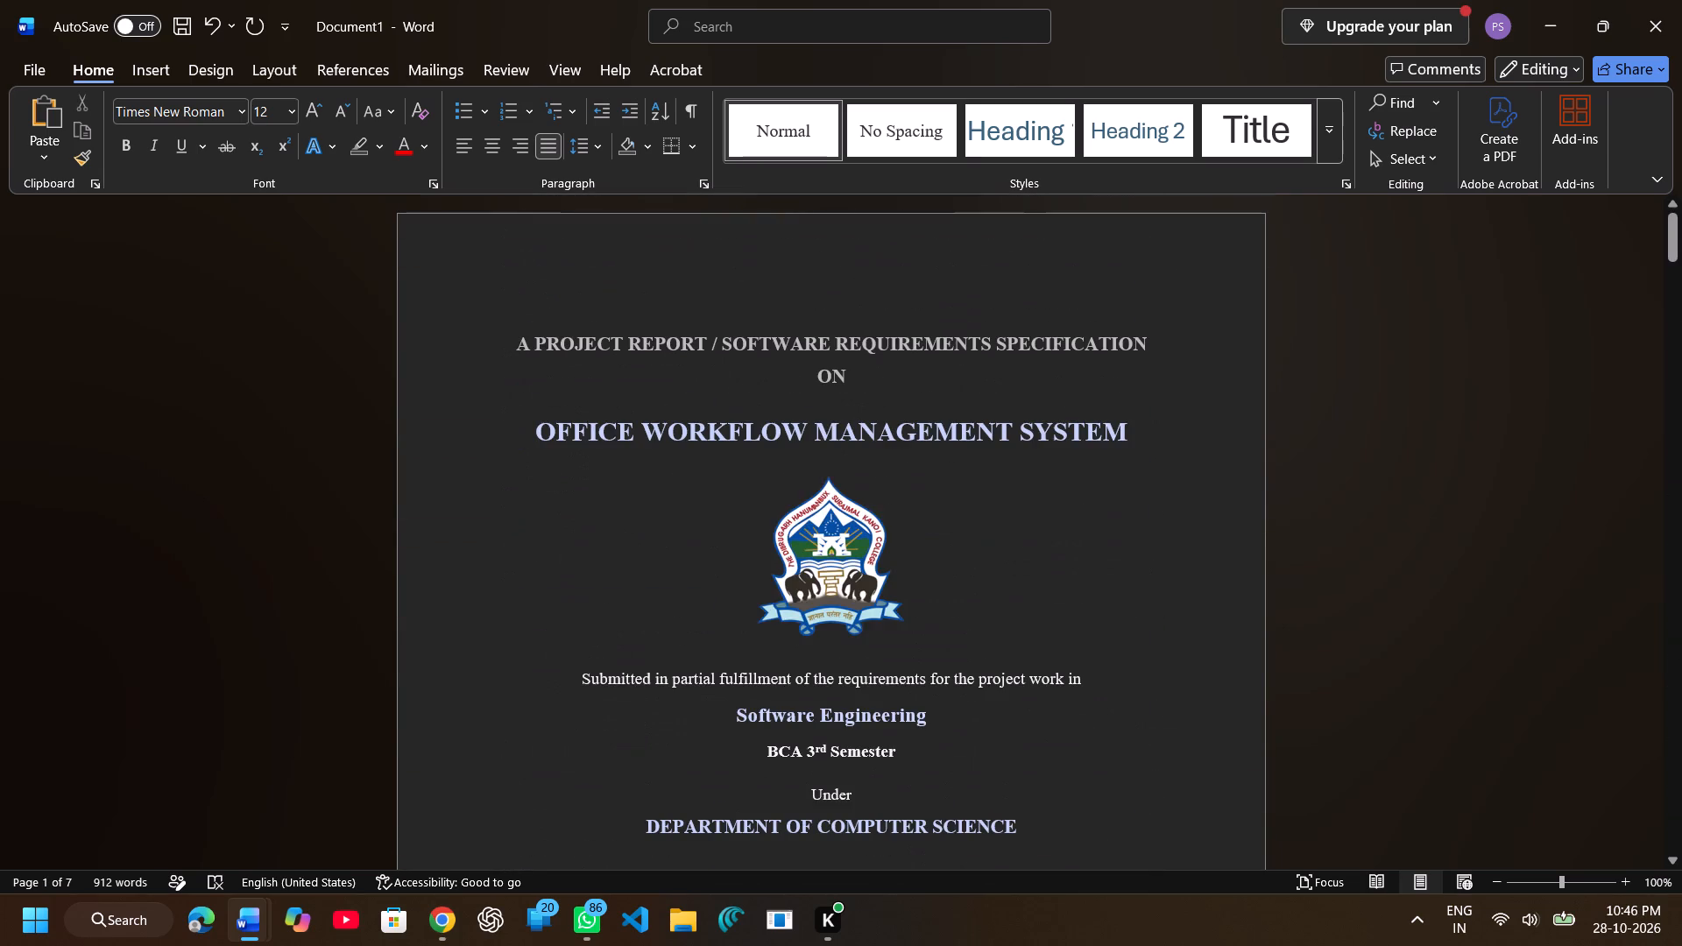
pyautogui.scroll(-3, 500, 537)
pyautogui.scroll(15, 500, 537)
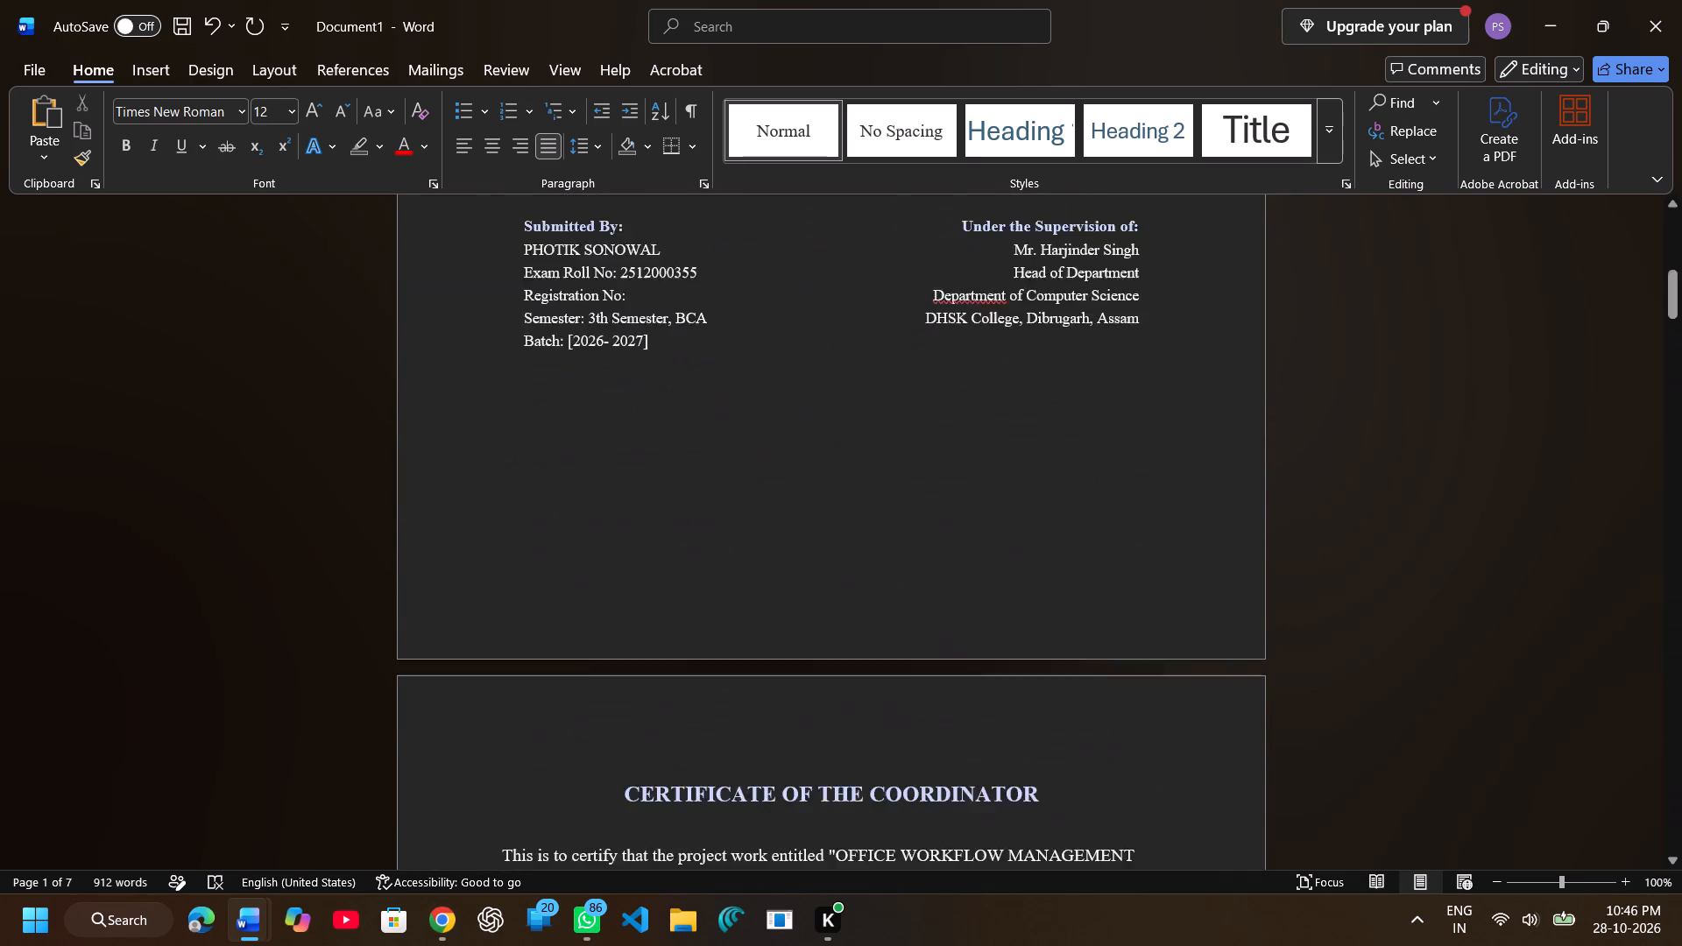
pyautogui.scroll(-2, 554, 460)
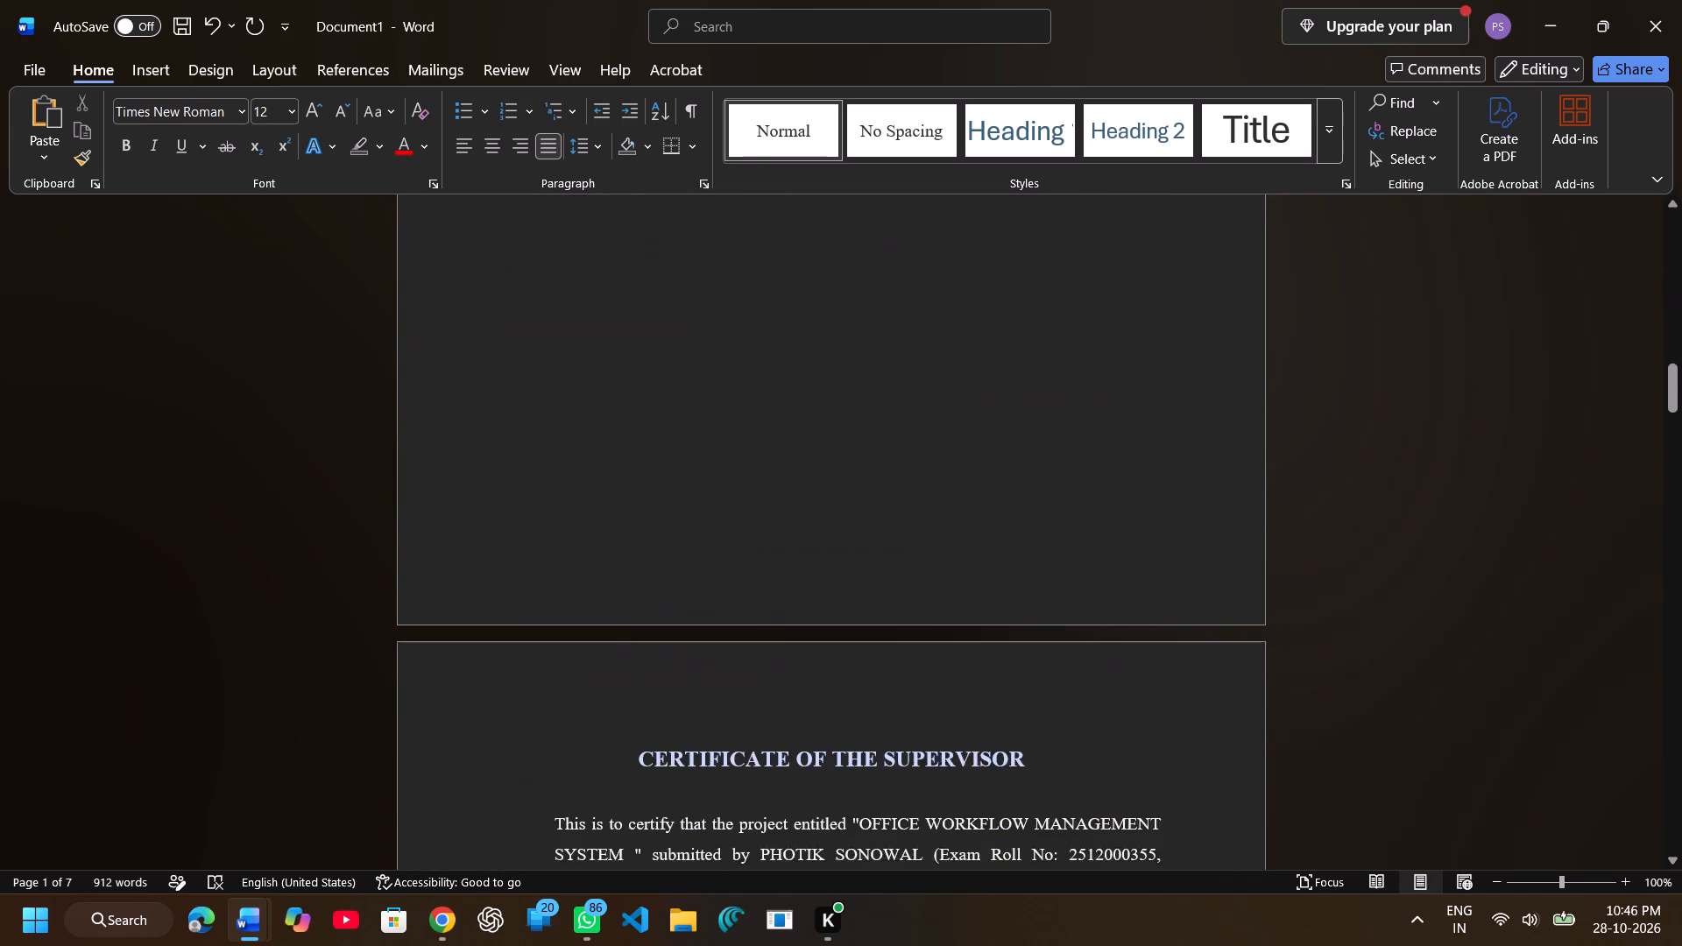
pyautogui.scroll(-2, 554, 460)
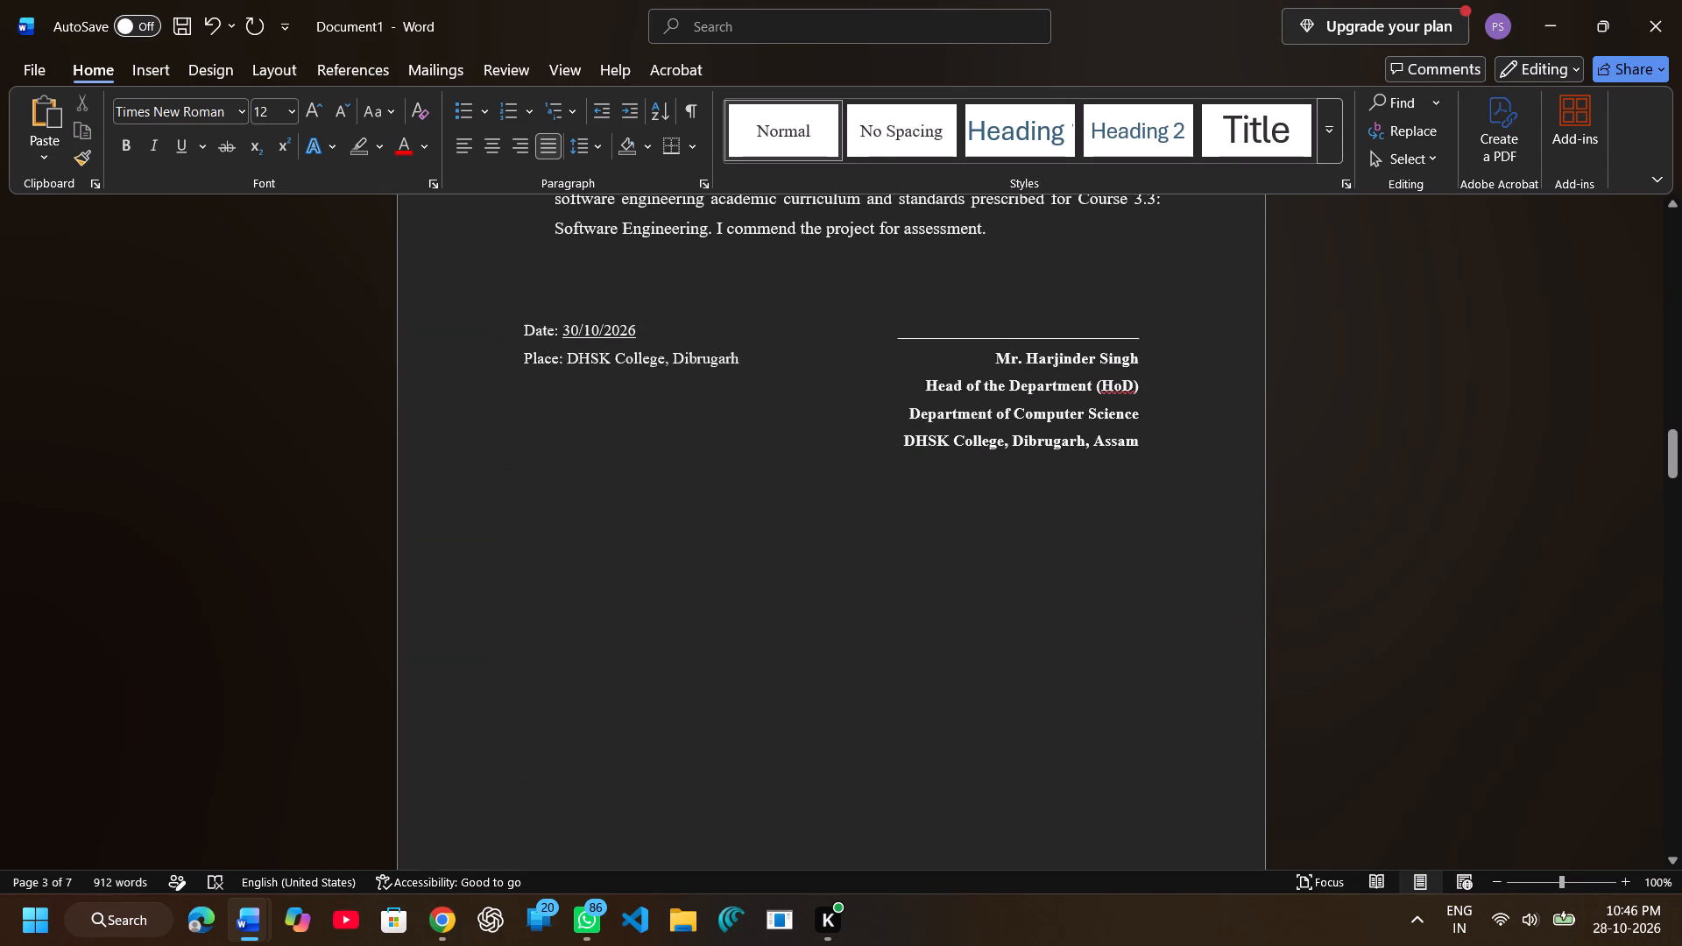
pyautogui.scroll(-2, 554, 460)
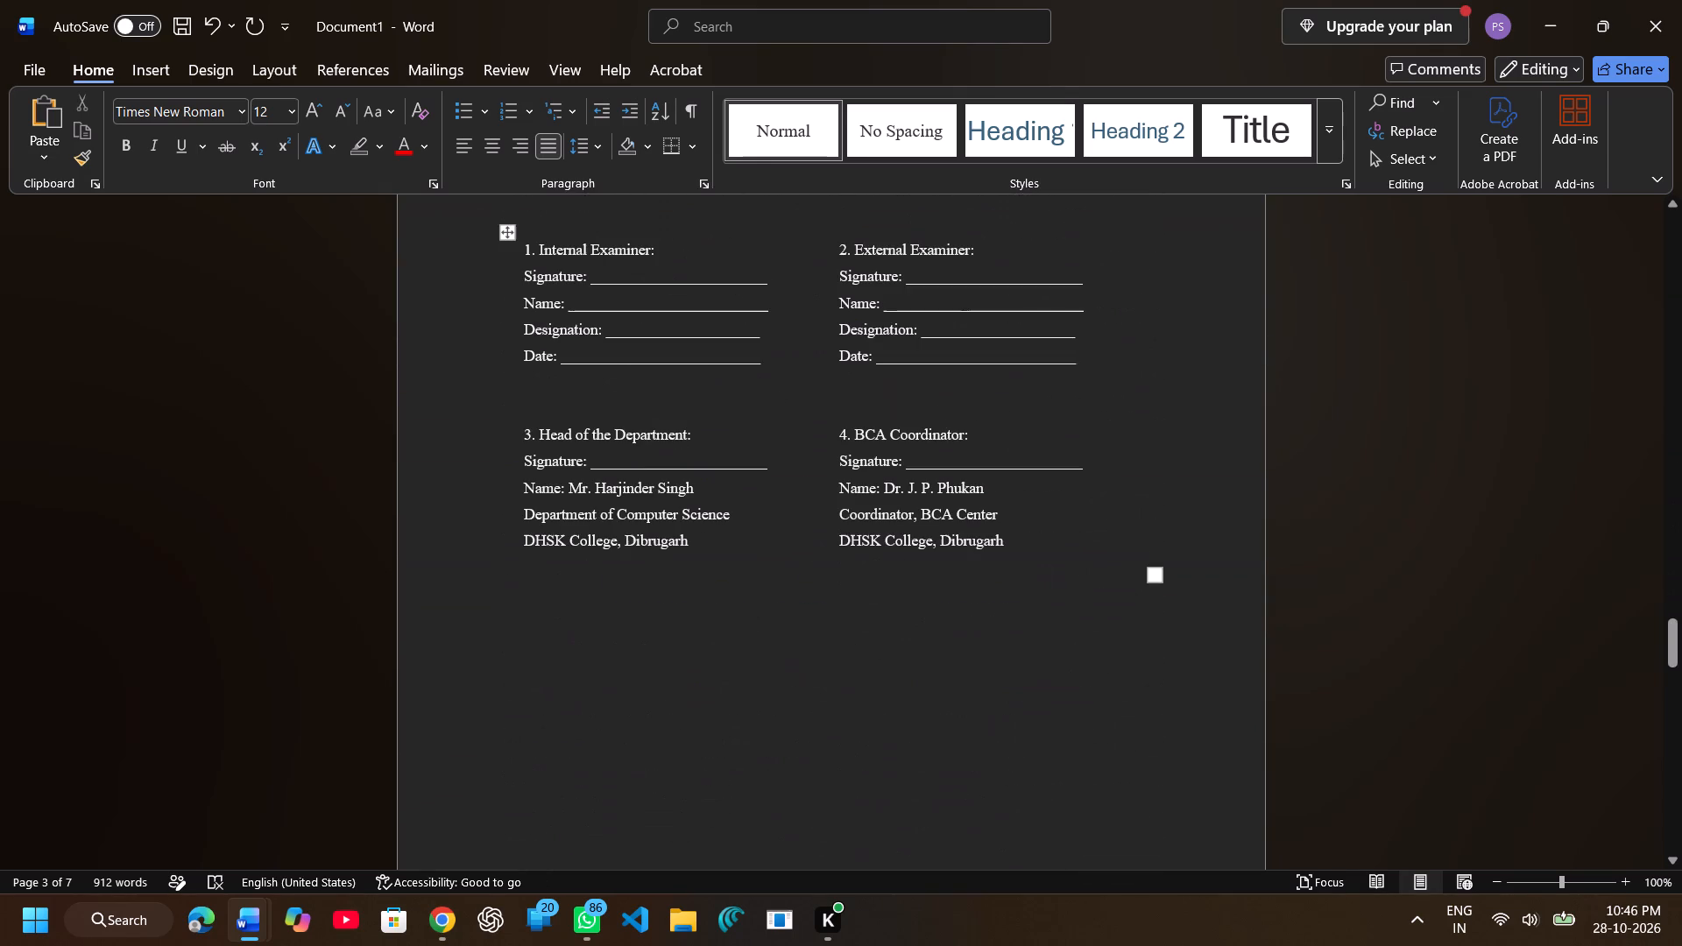
pyautogui.scroll(4, 554, 460)
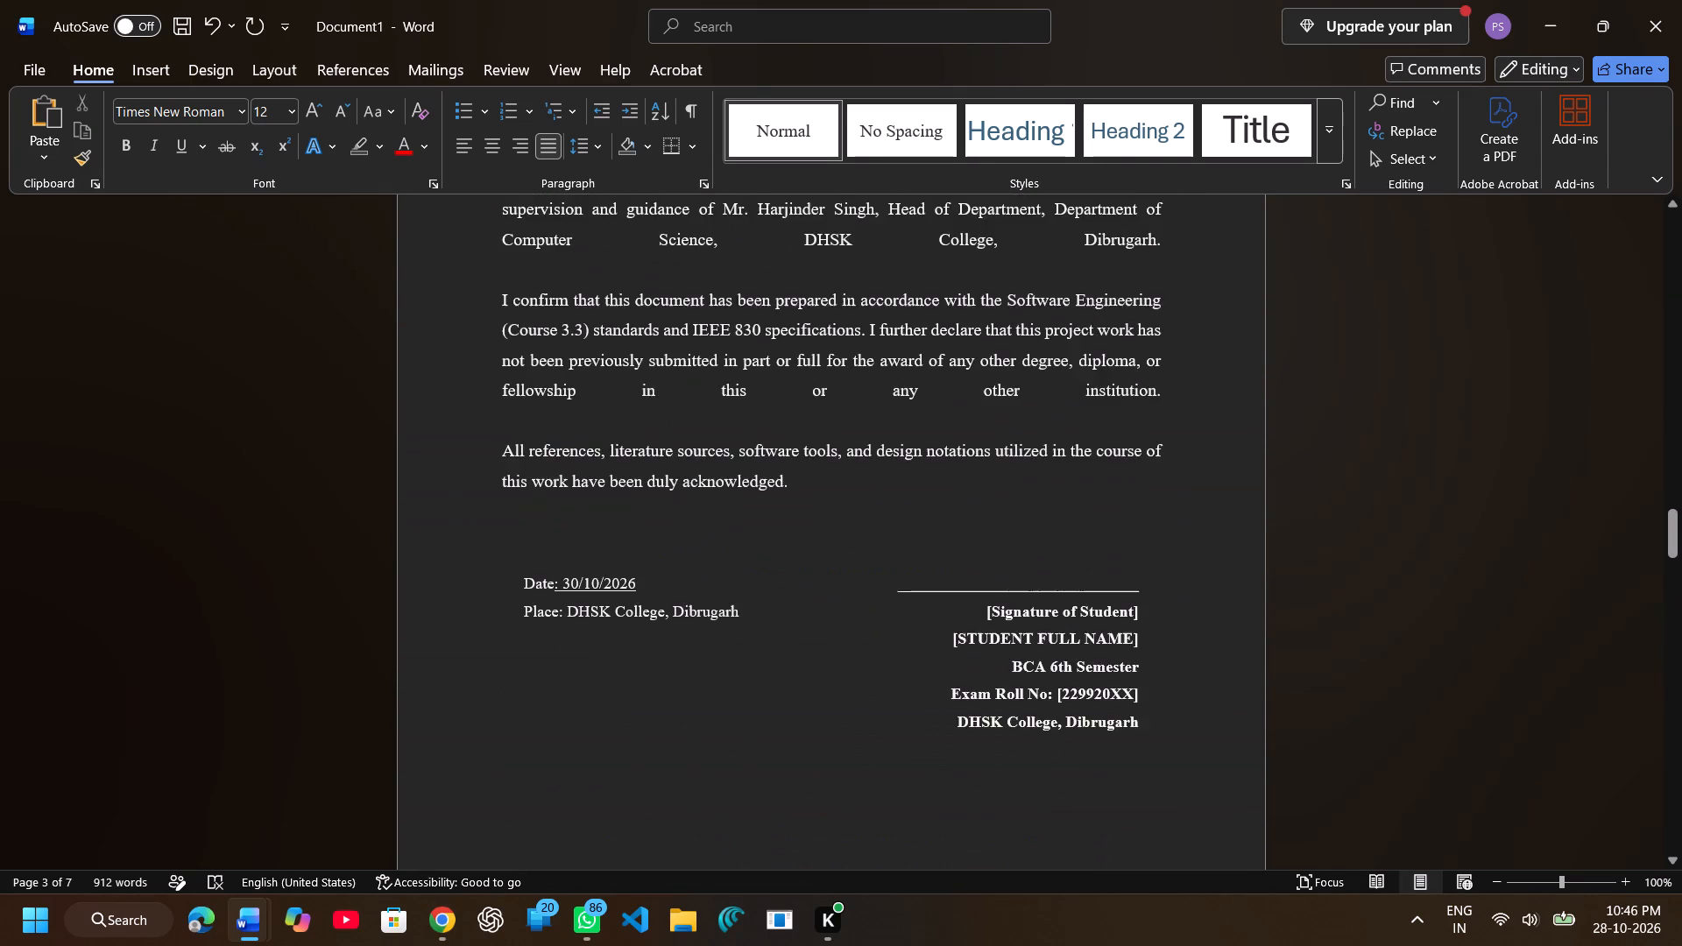
pyautogui.scroll(2, 554, 460)
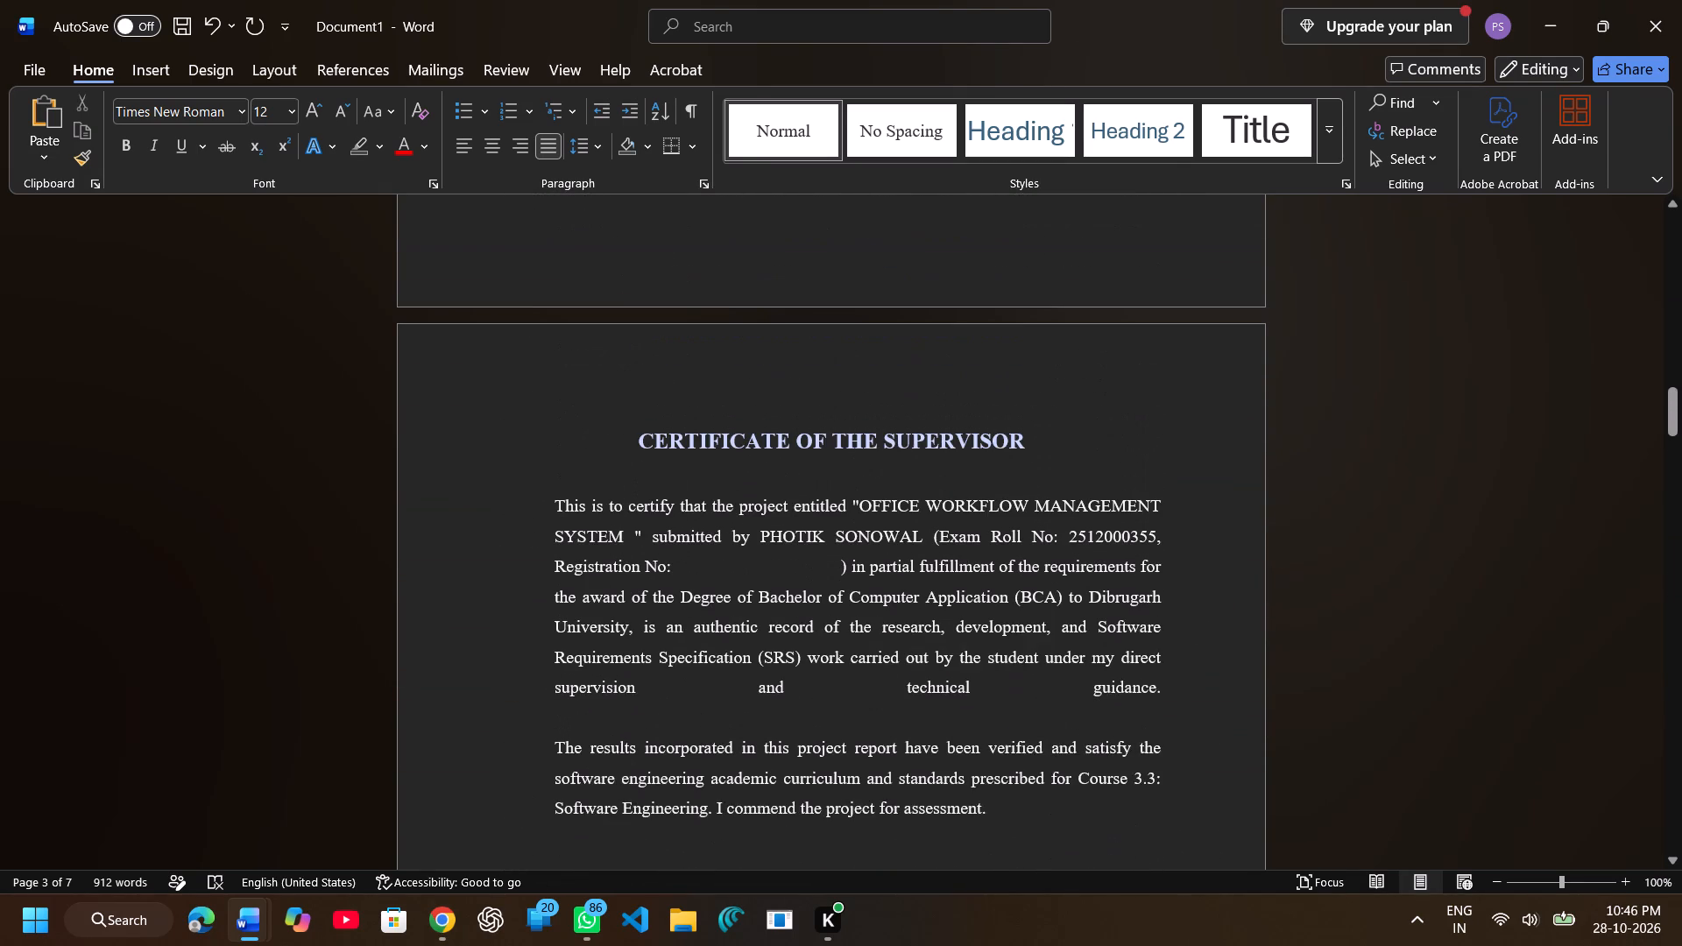
# Go line by line through the Certificate of the Supervisor and the Declaration by the Student, checking text spacing.
pyautogui.scroll(-1, 554, 460)
pyautogui.press('Down')
pyautogui.press('Down')
pyautogui.press('Down')
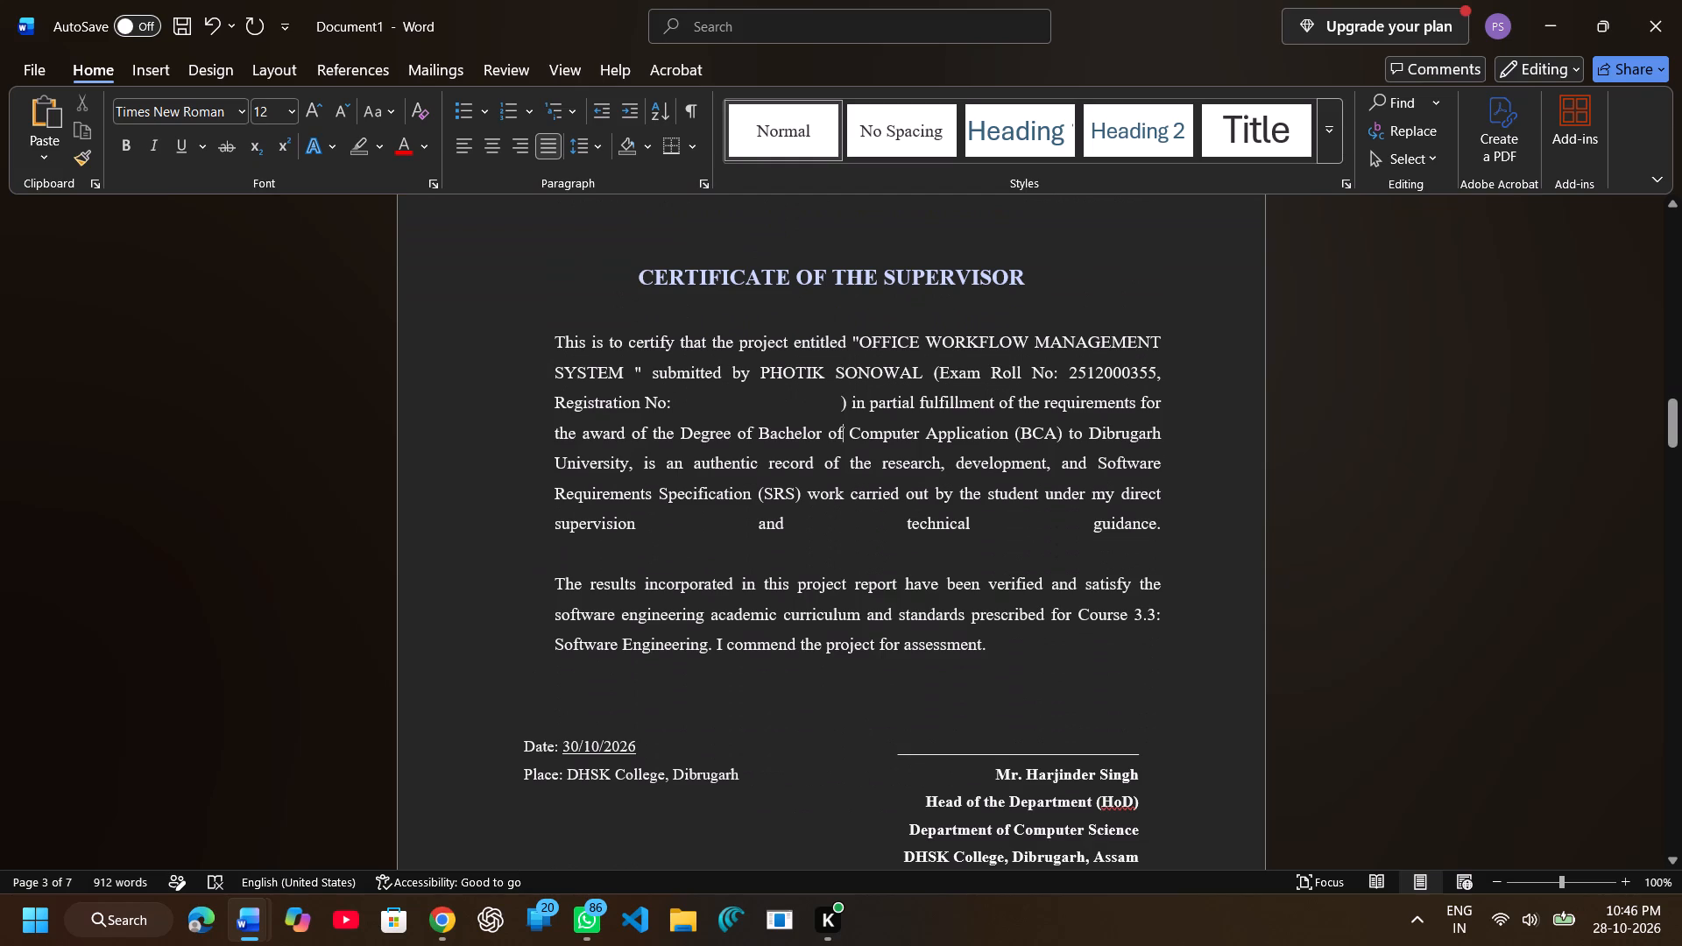
pyautogui.press('Down')
pyautogui.press('Down')
pyautogui.press('Down')
pyautogui.press('Down')
pyautogui.press('Down')
pyautogui.press('Down')
pyautogui.press('Down')
pyautogui.press('Down')
pyautogui.press('Down')
pyautogui.press('Down')
pyautogui.press('Down')
pyautogui.press('Down')
pyautogui.press('Down')
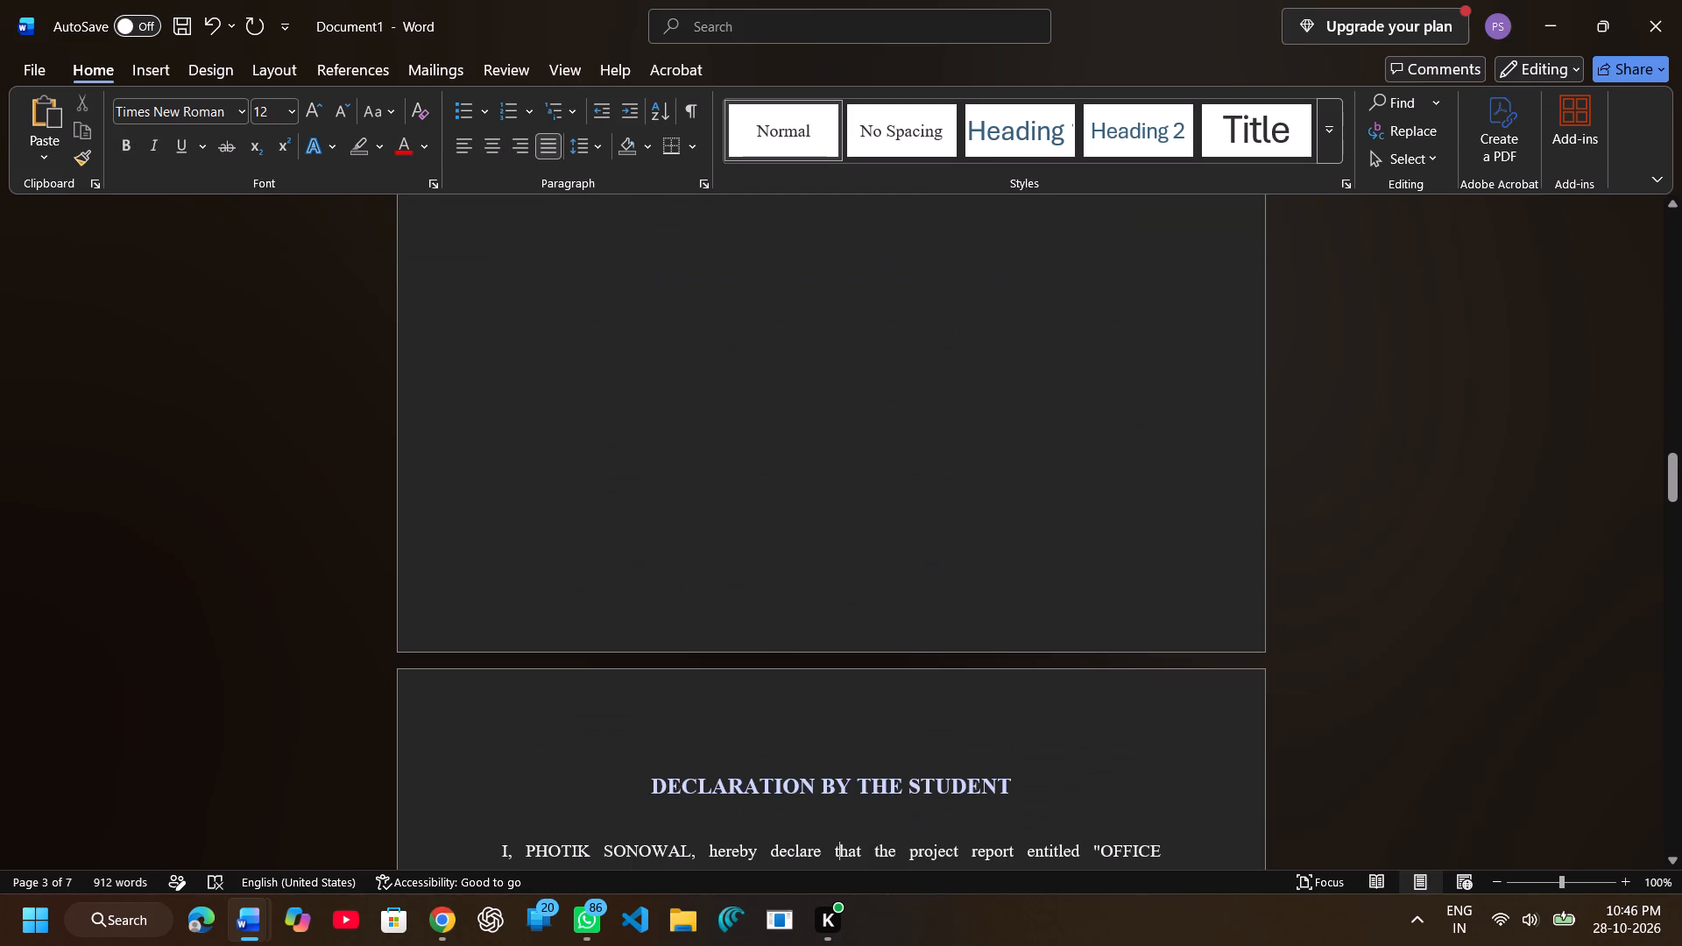
pyautogui.press('Down')
pyautogui.press('Down')
pyautogui.press('Down')
pyautogui.press('Down')
pyautogui.press('Down')
pyautogui.press('Down')
pyautogui.press('Down')
pyautogui.press('Down')
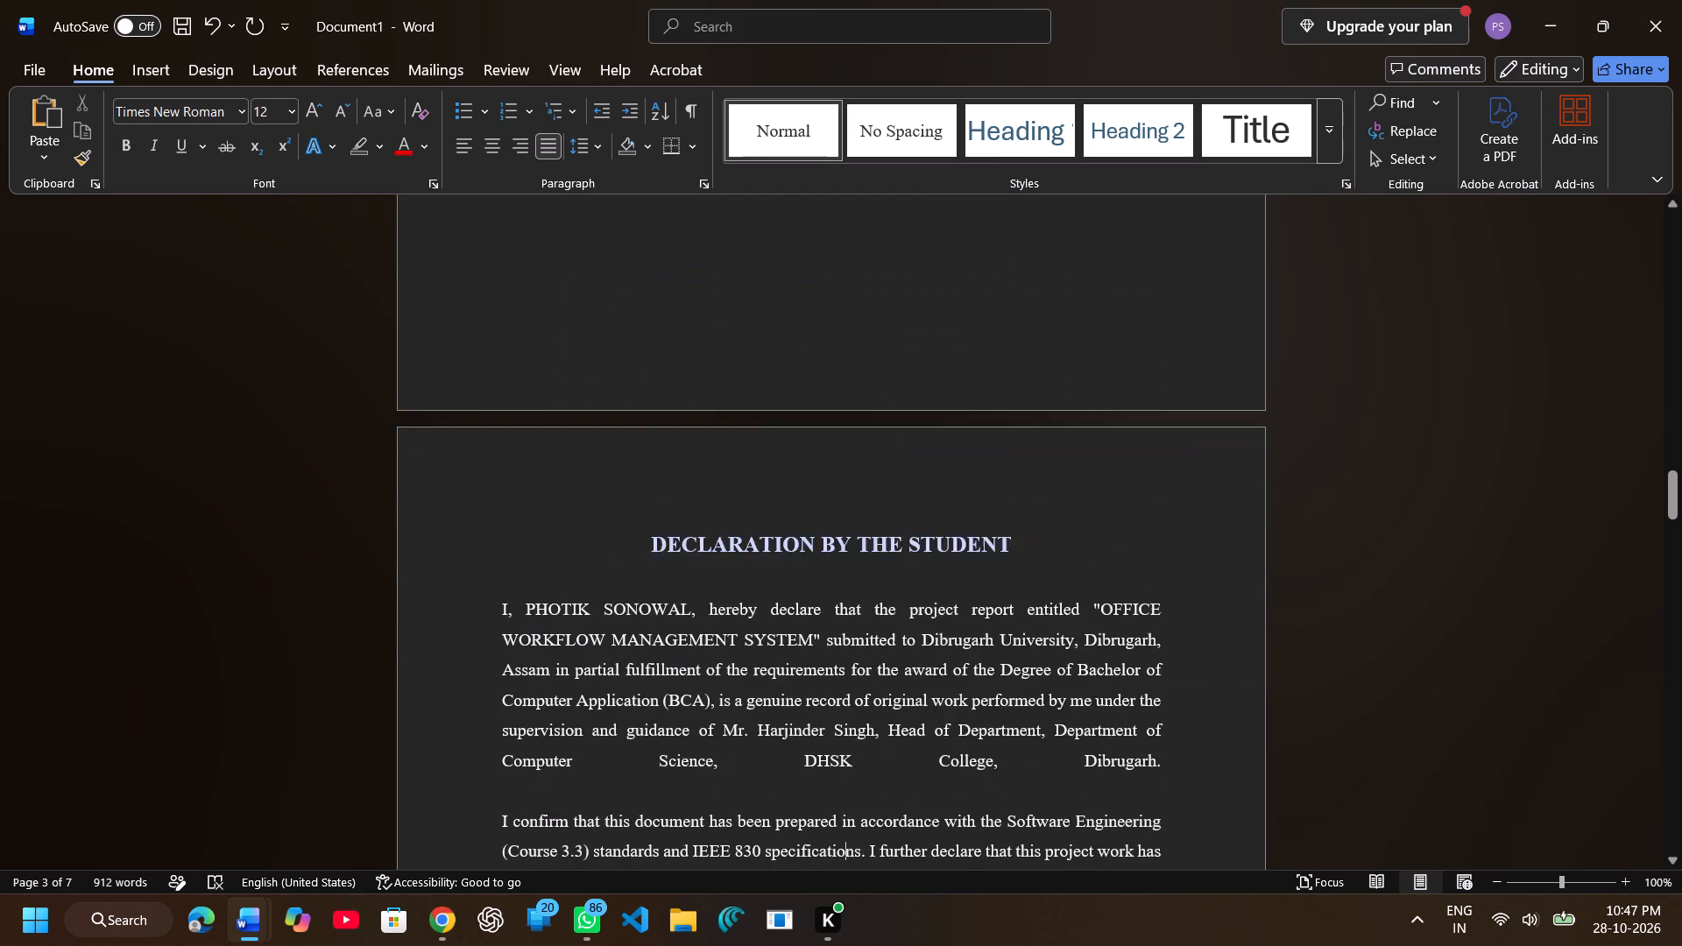
pyautogui.press('Down')
pyautogui.press('Down')
pyautogui.press('Down')
pyautogui.press('Down')
pyautogui.press('Down')
pyautogui.press('Down')
pyautogui.press('Down')
pyautogui.press('Down')
pyautogui.press('Down')
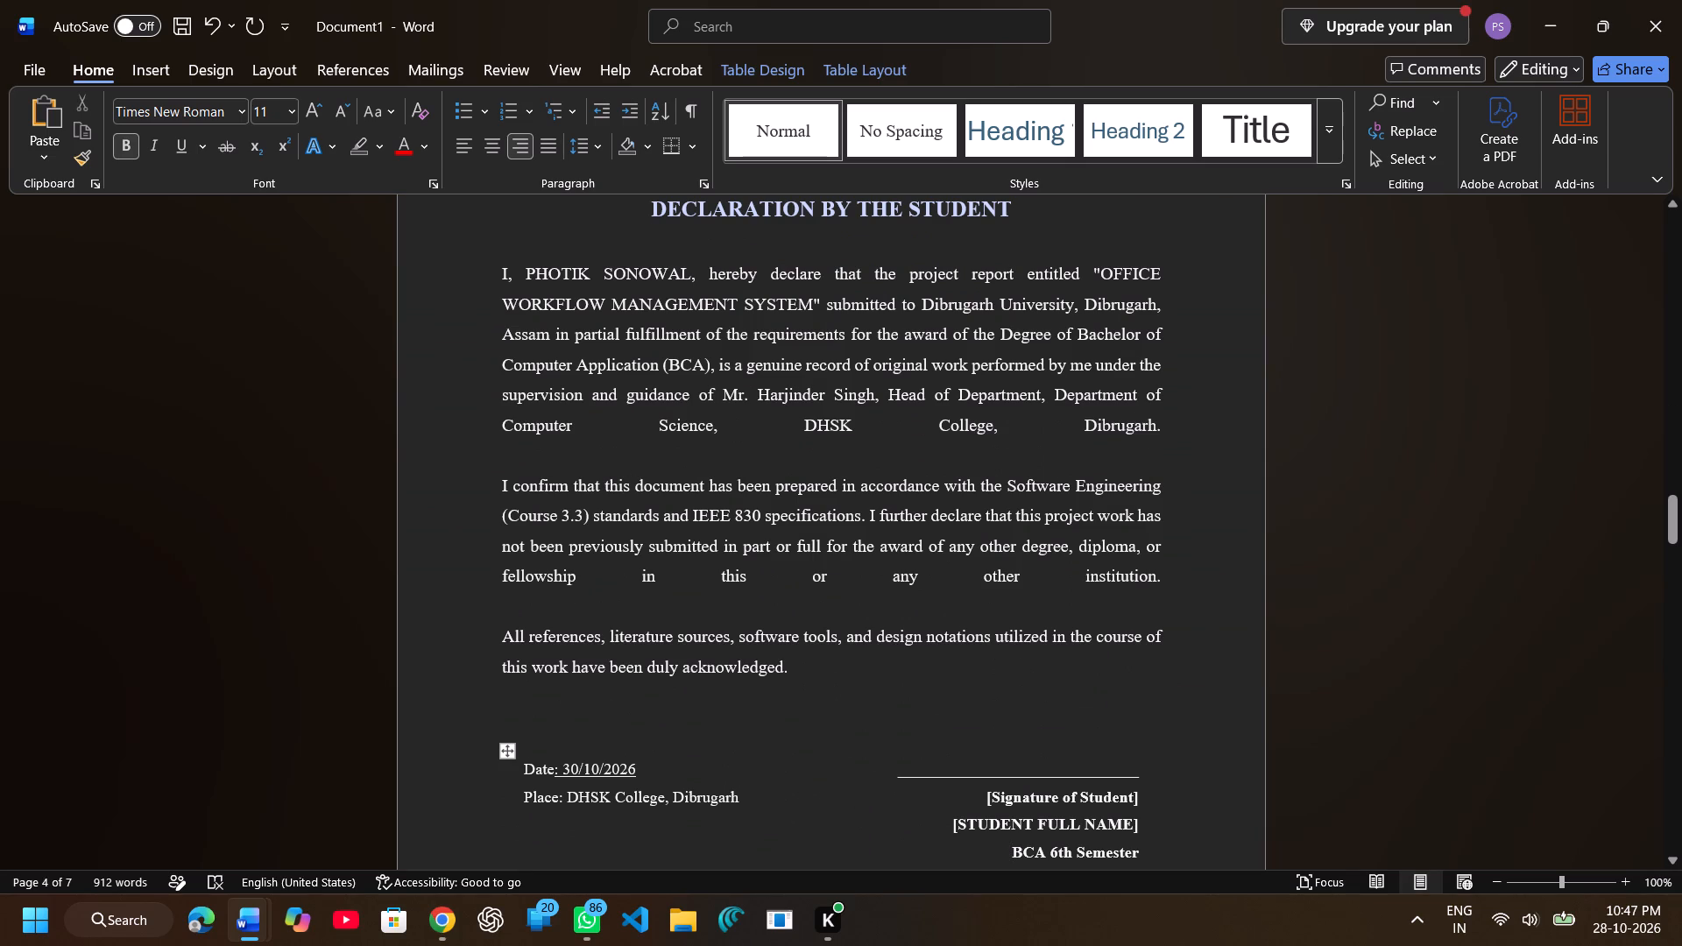
# Left-align the body text of the Declaration by the Student to remove the stretched word spacing.
pyautogui.moveTo(500, 397); pyautogui.dragTo(968, 414)
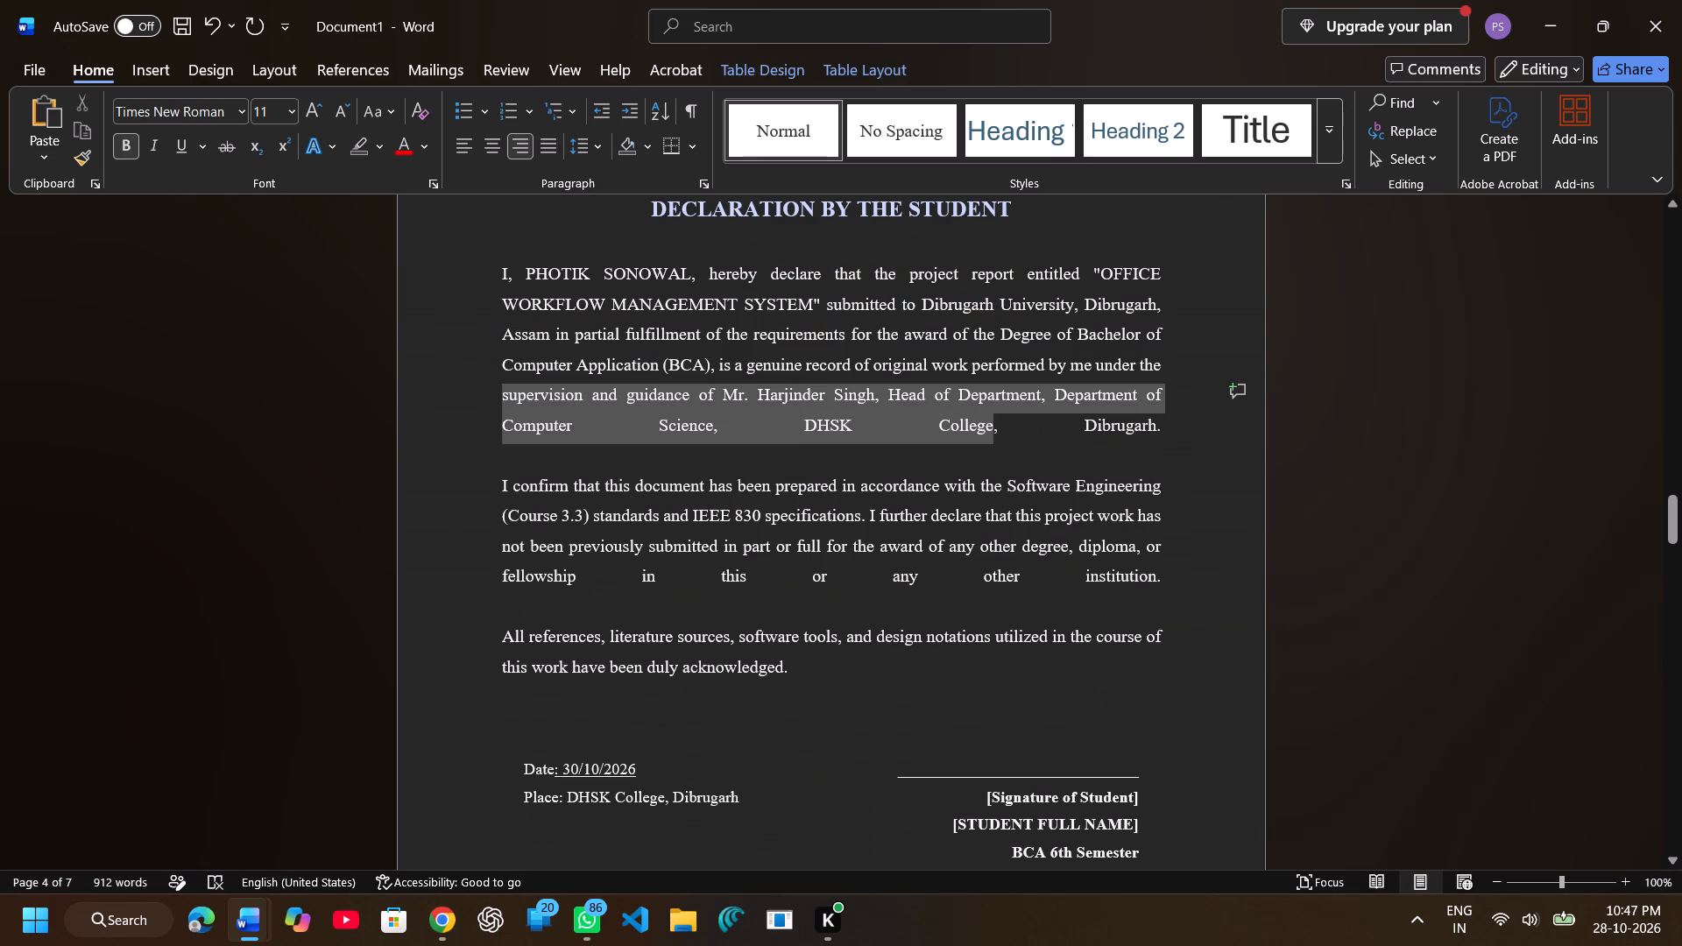
pyautogui.moveTo(968, 414); pyautogui.dragTo(1213, 460)
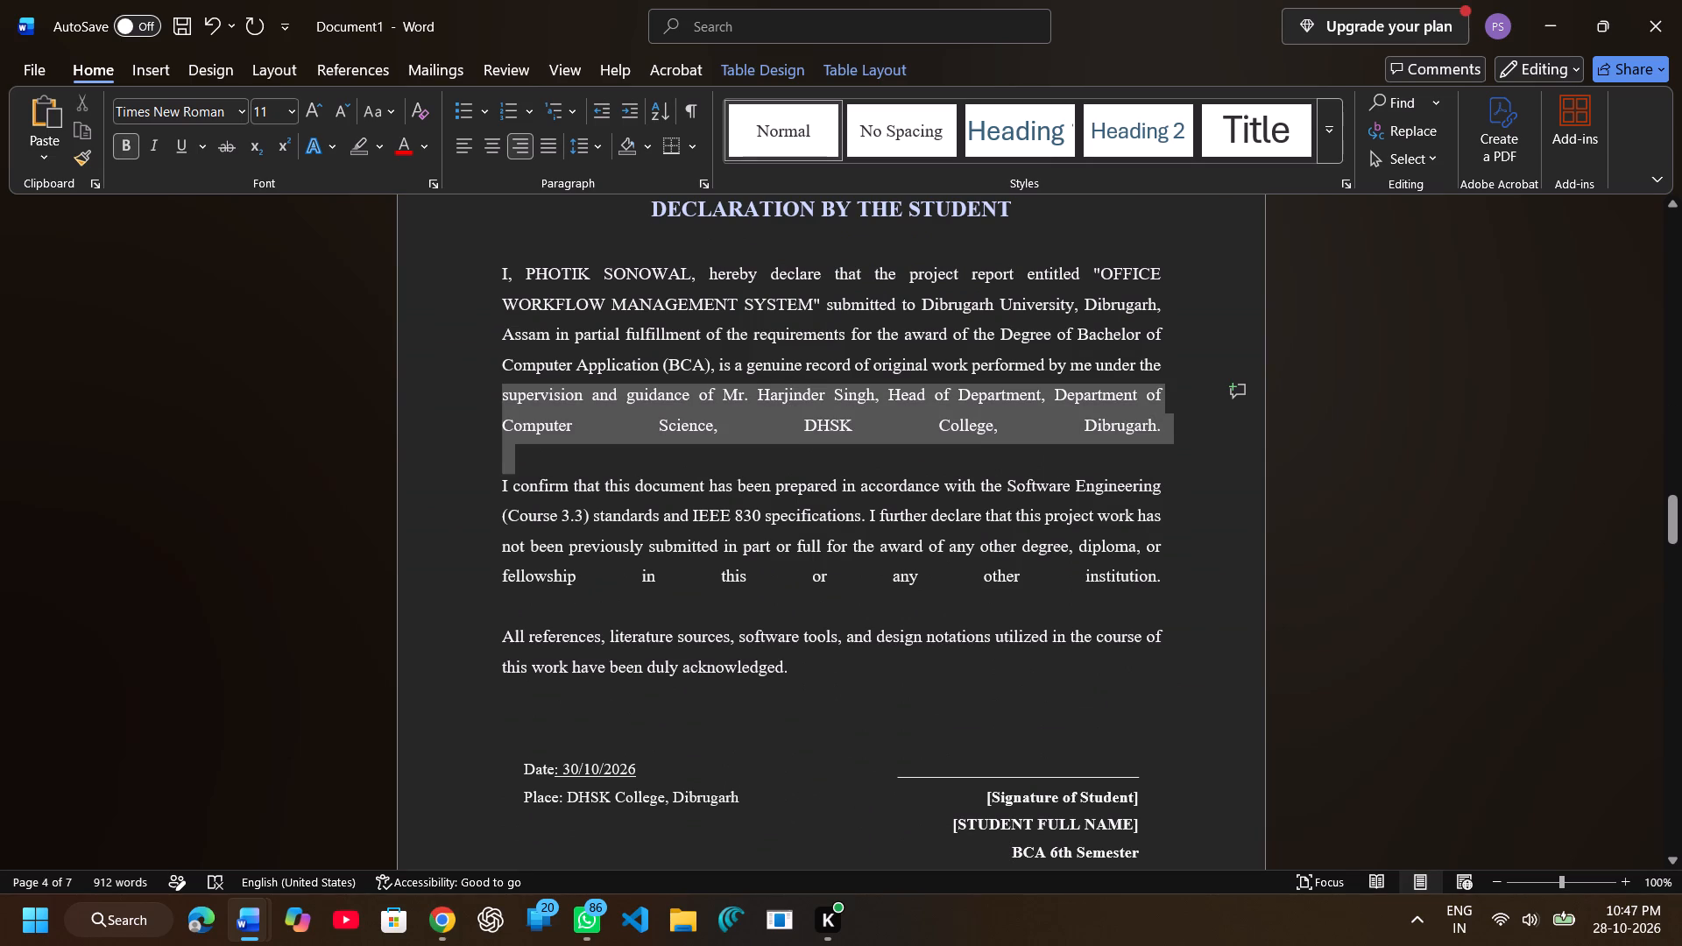
pyautogui.moveTo(1213, 460); pyautogui.dragTo(1155, 663)
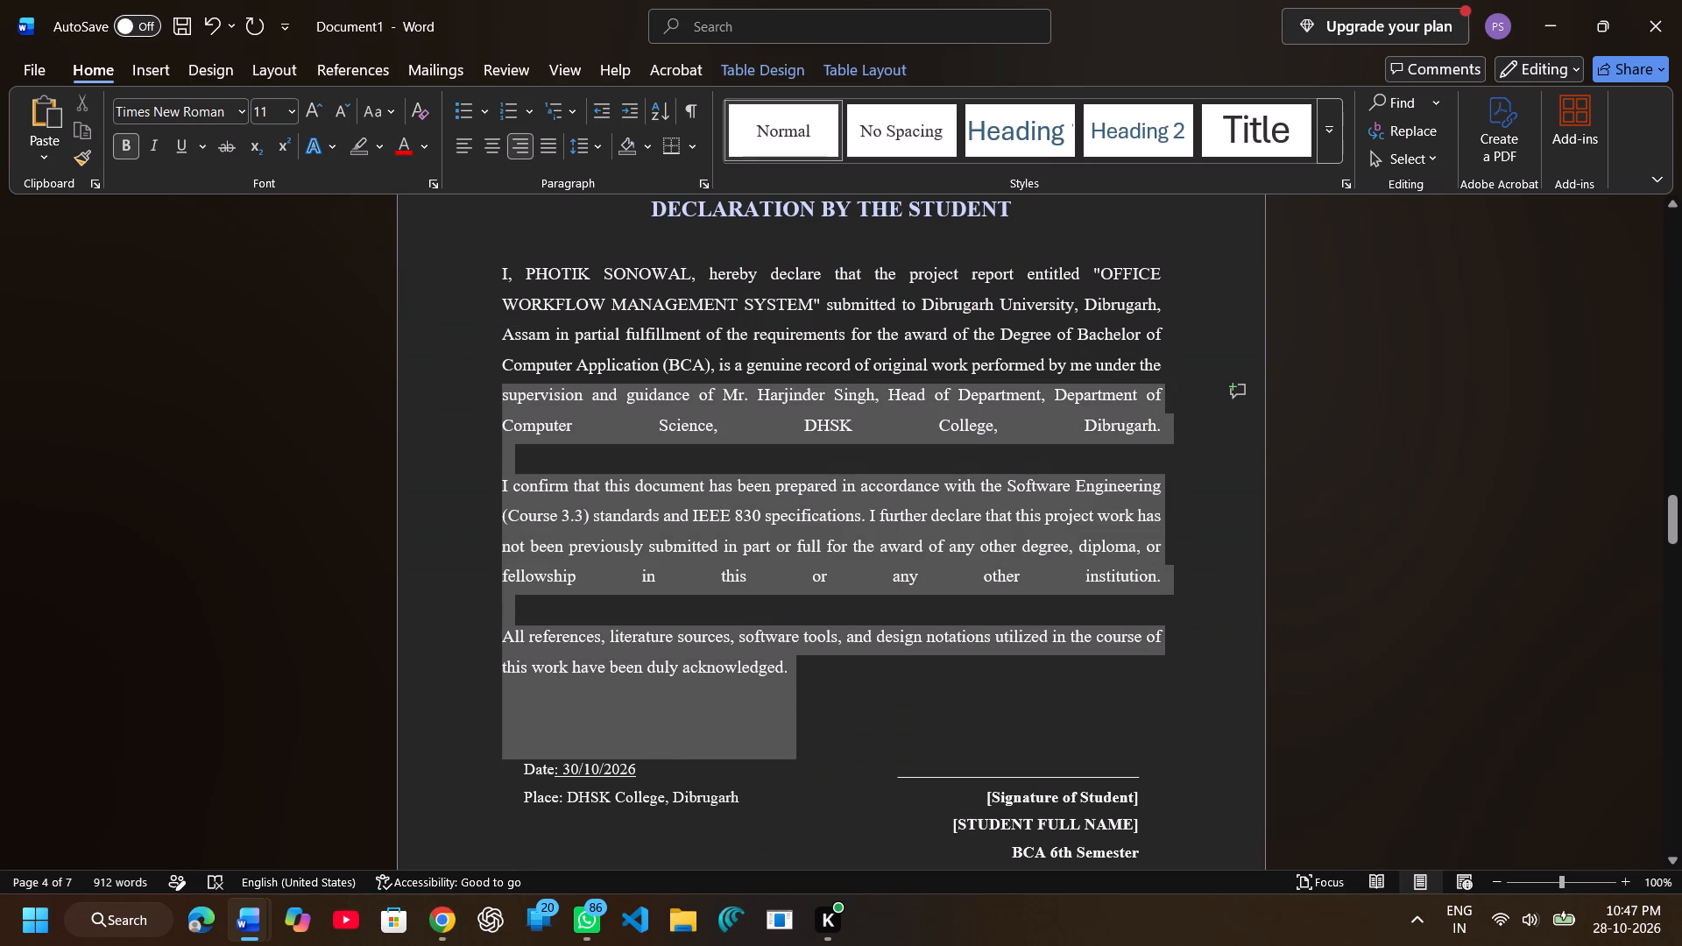
pyautogui.moveTo(1155, 663); pyautogui.dragTo(1130, 669)
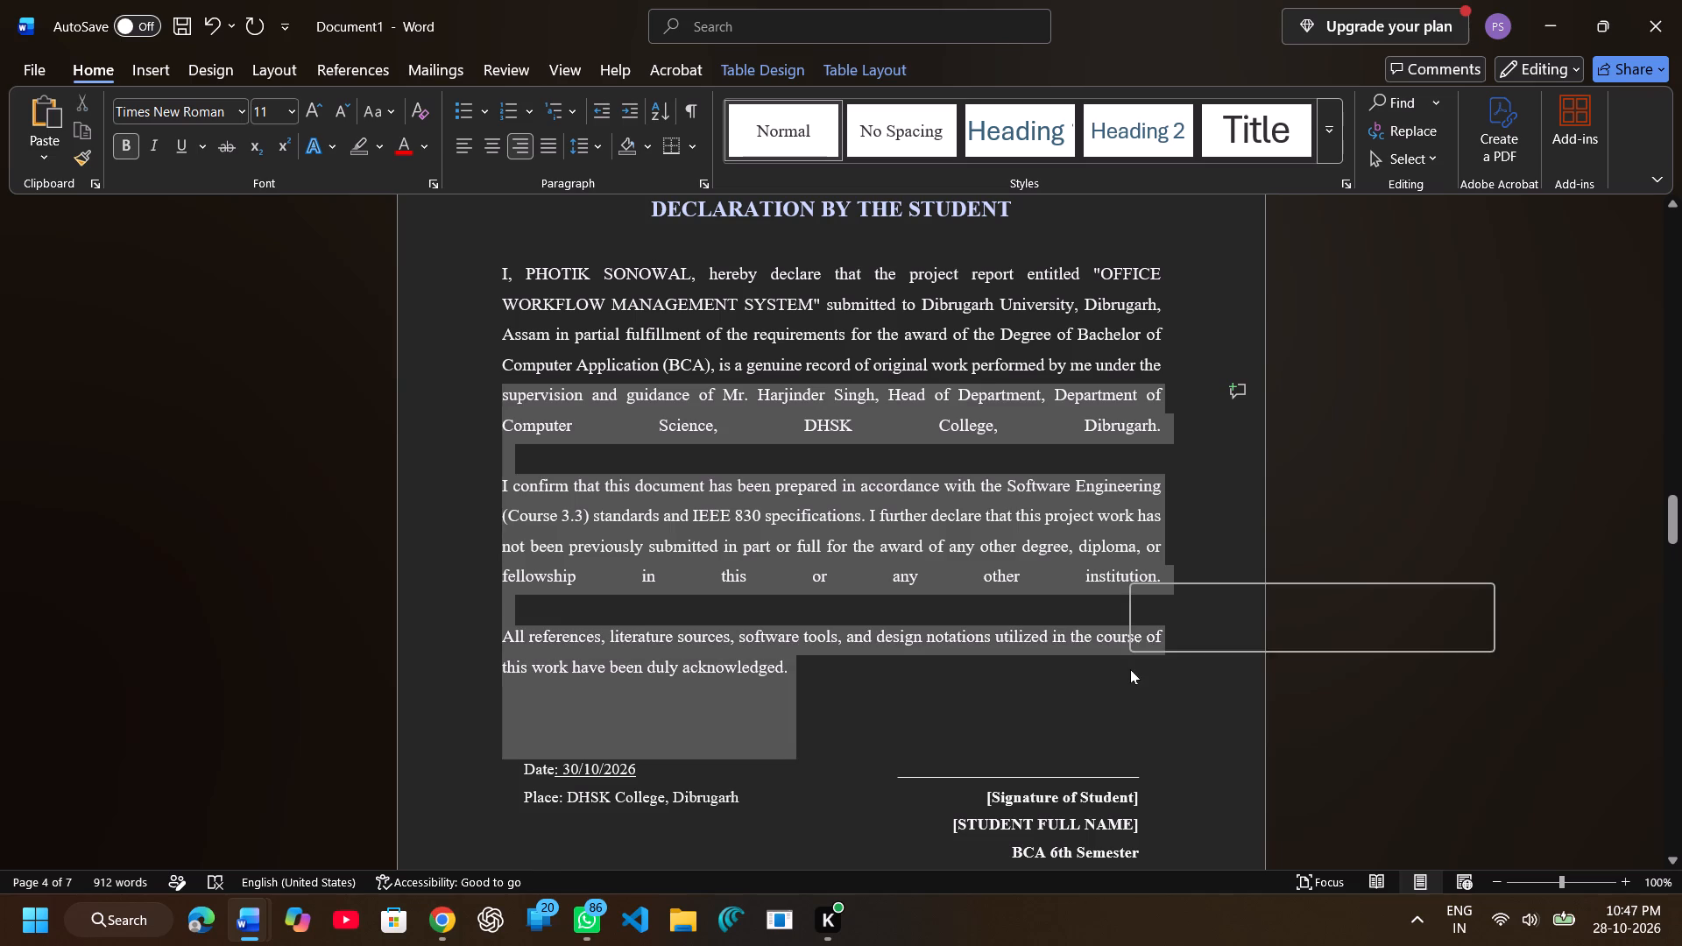
pyautogui.click(454, 151)
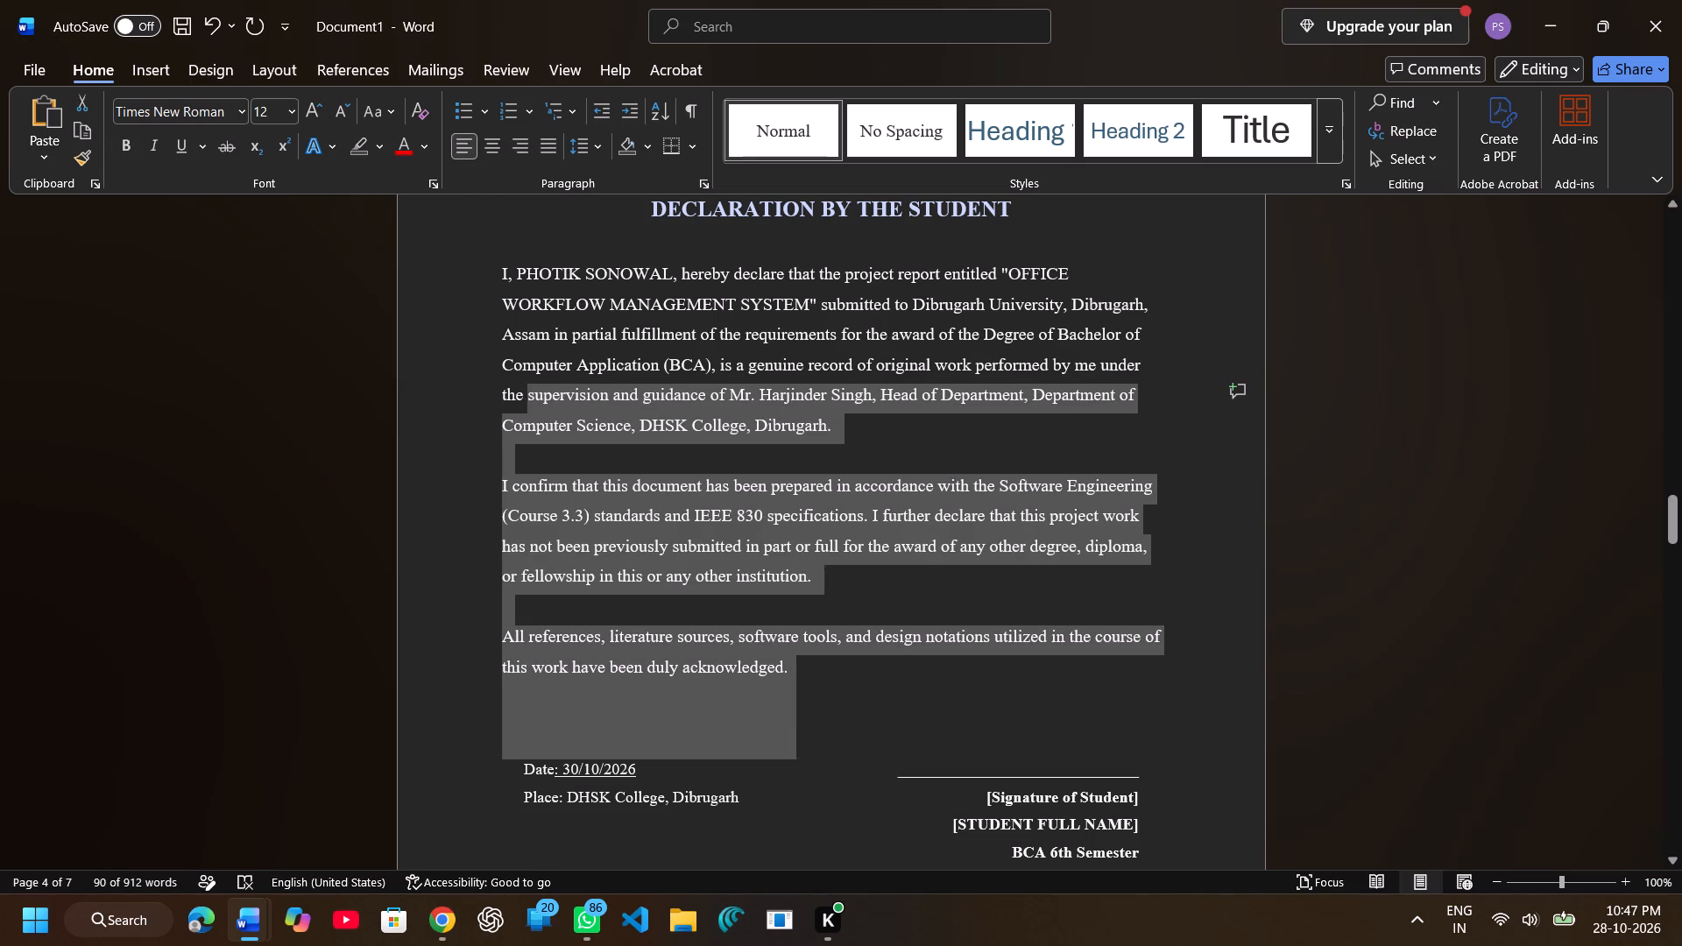
pyautogui.click(449, 336)
# Left-align the body text of the Certificate of the Supervisor to remove its stretched word spacing.
pyautogui.scroll(1, 488, 422)
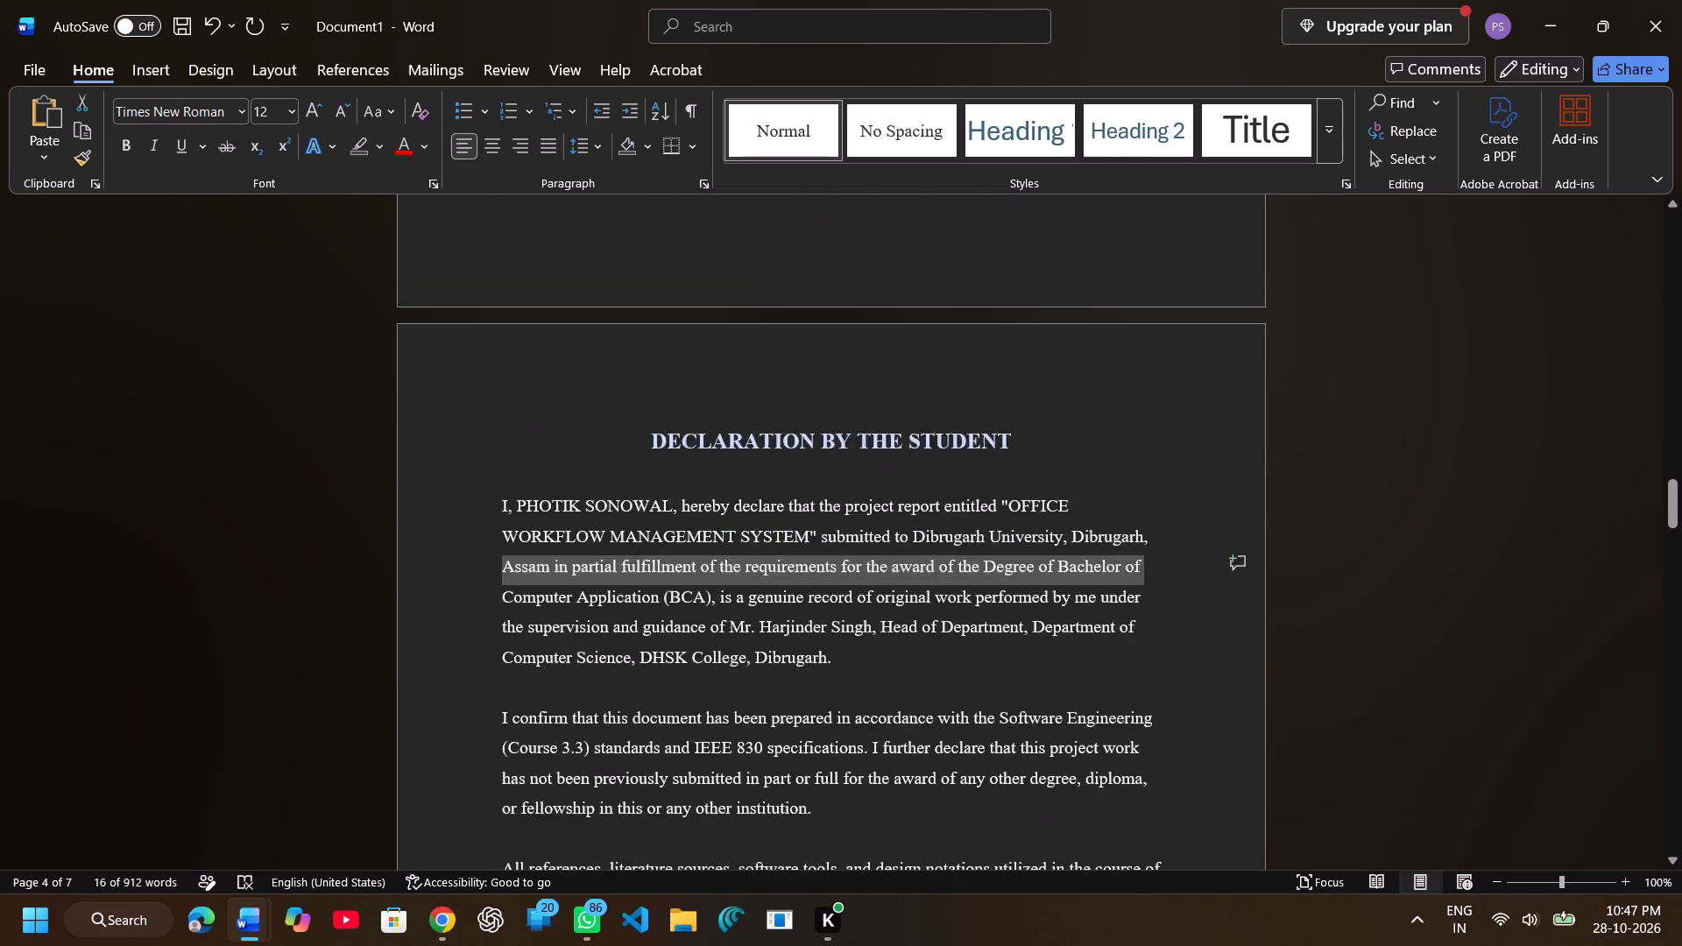
pyautogui.scroll(2, 488, 422)
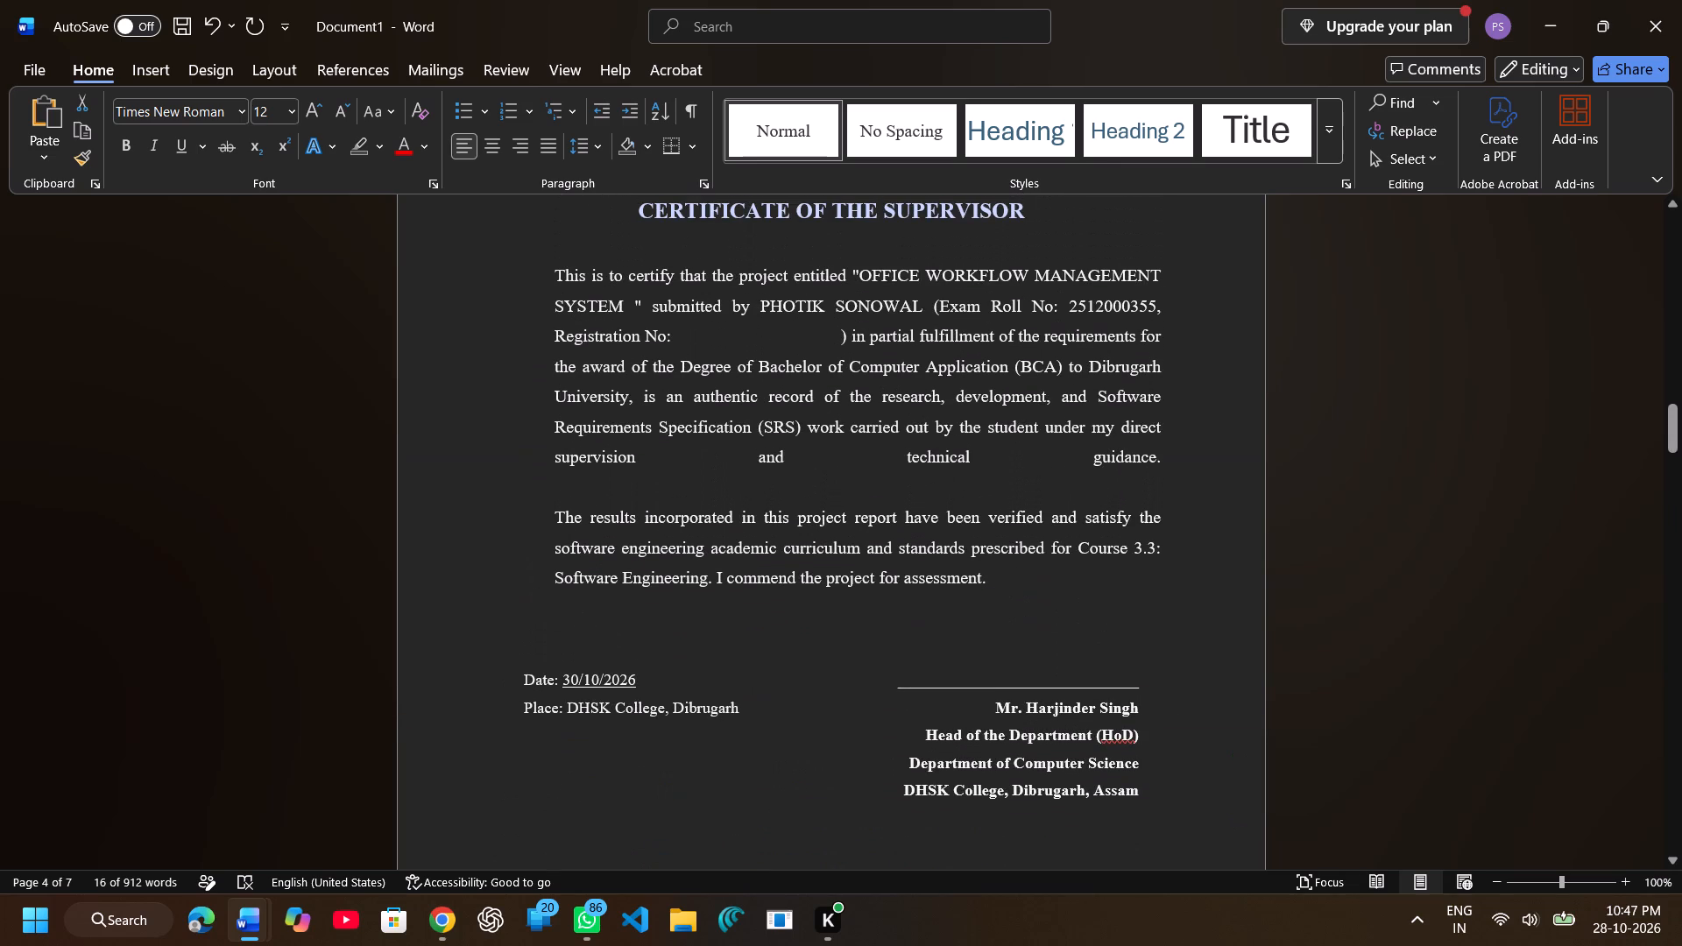
pyautogui.moveTo(550, 394); pyautogui.dragTo(634, 470)
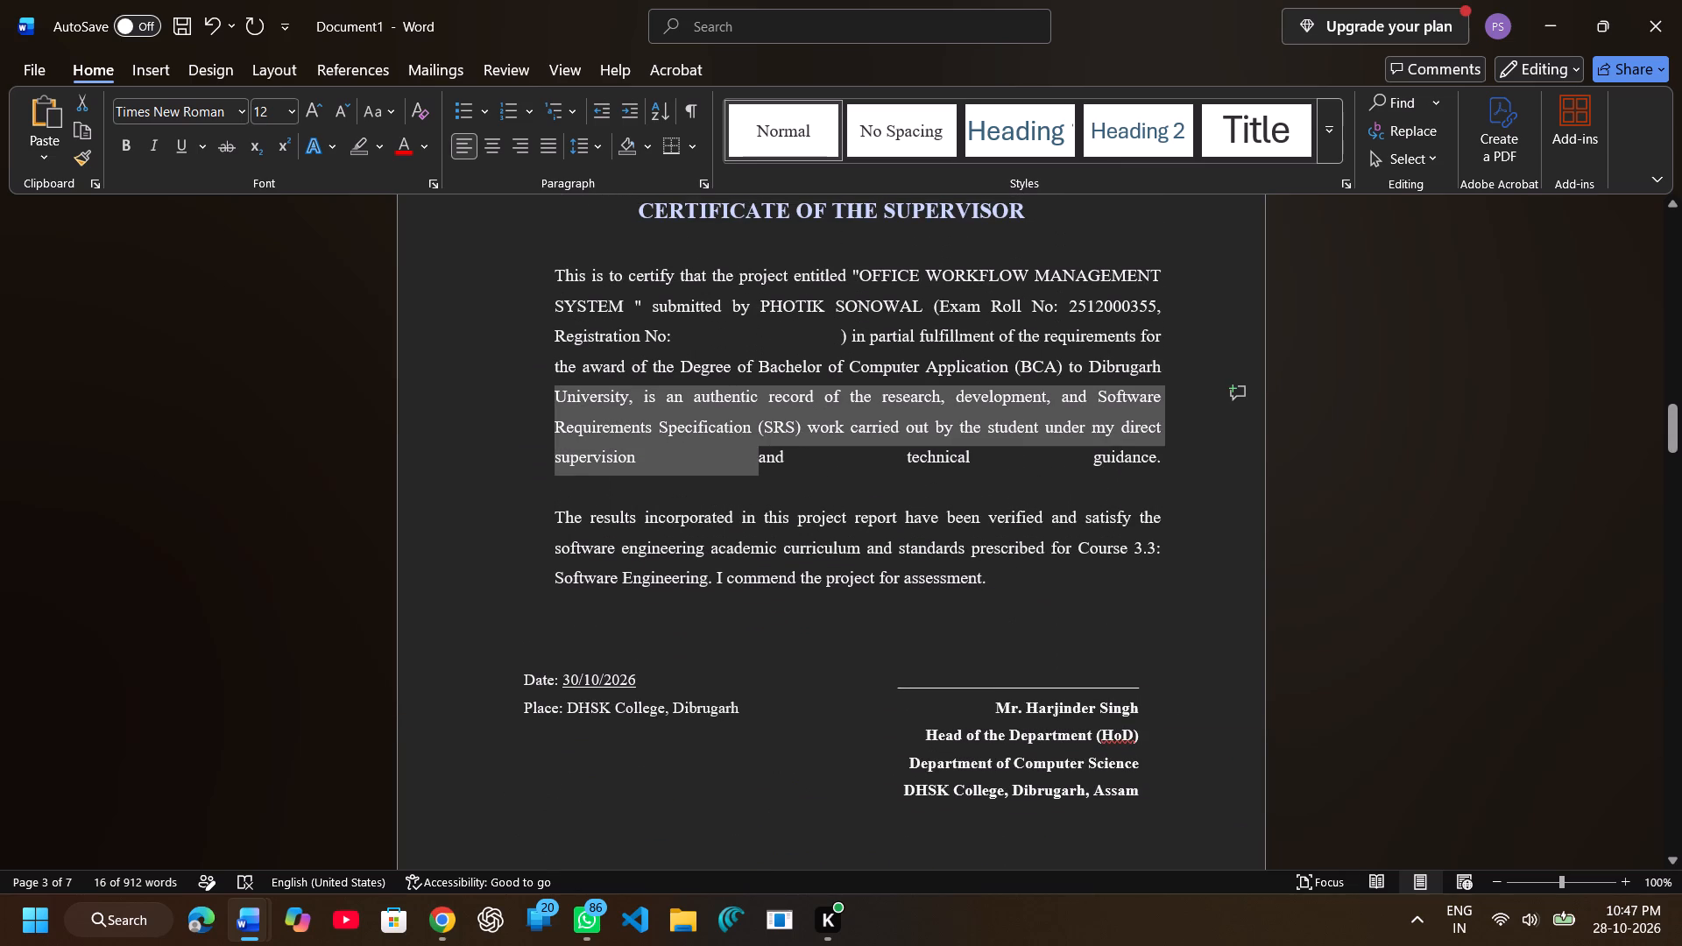
pyautogui.moveTo(634, 470); pyautogui.dragTo(668, 486)
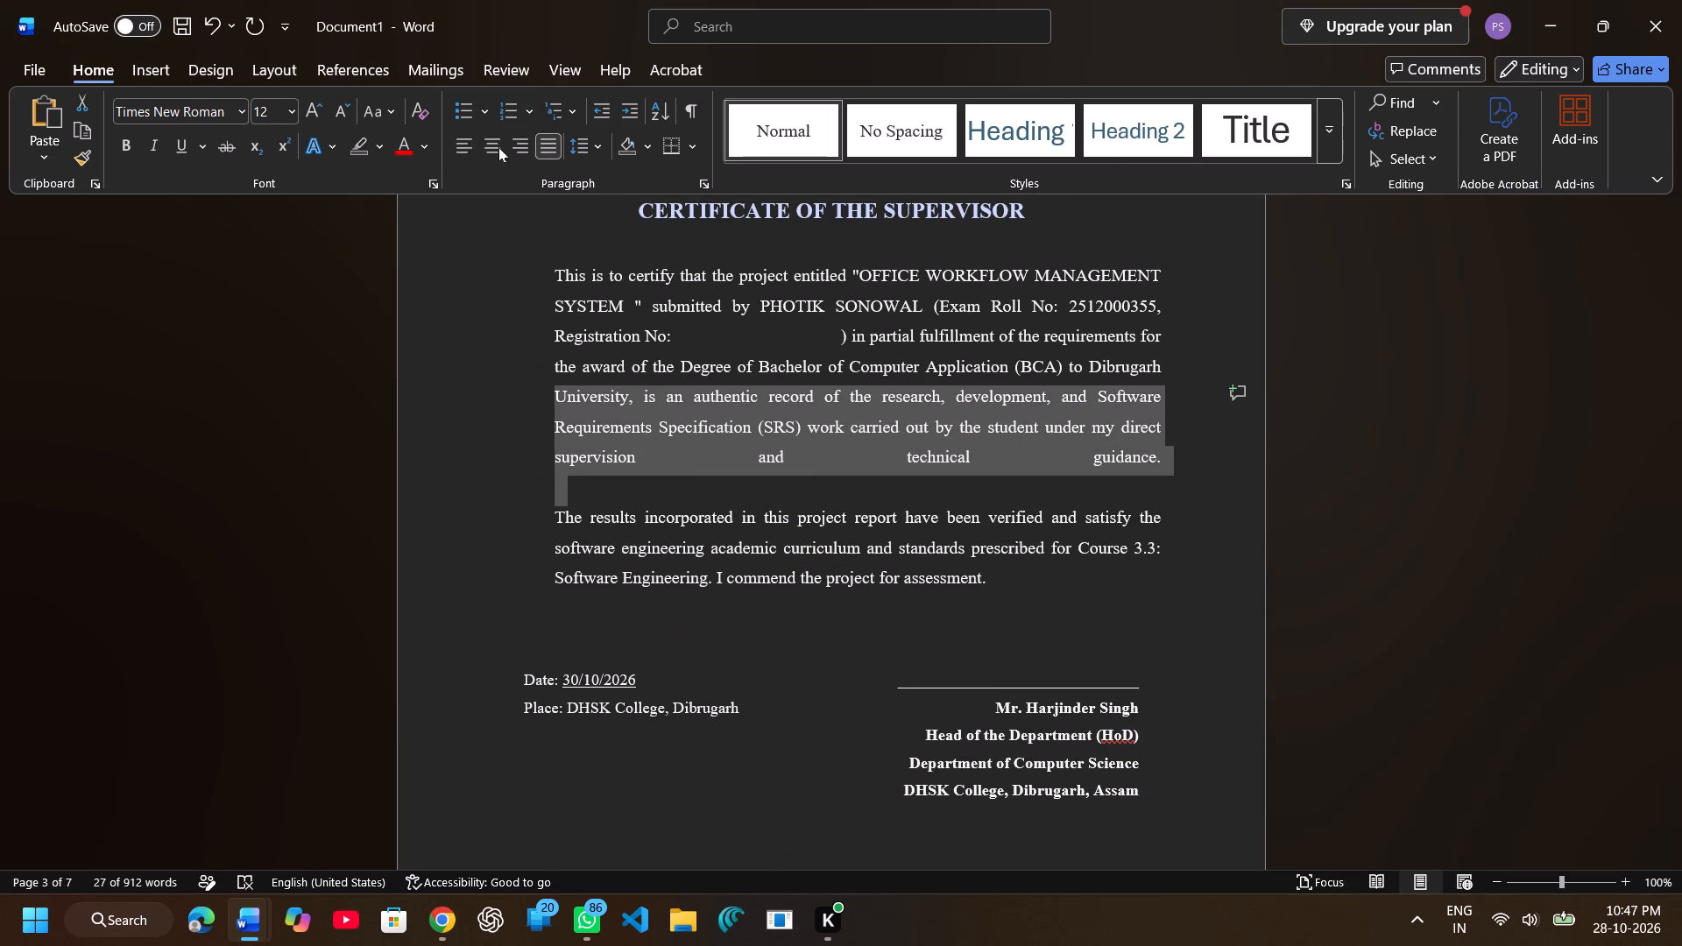
pyautogui.click(470, 138)
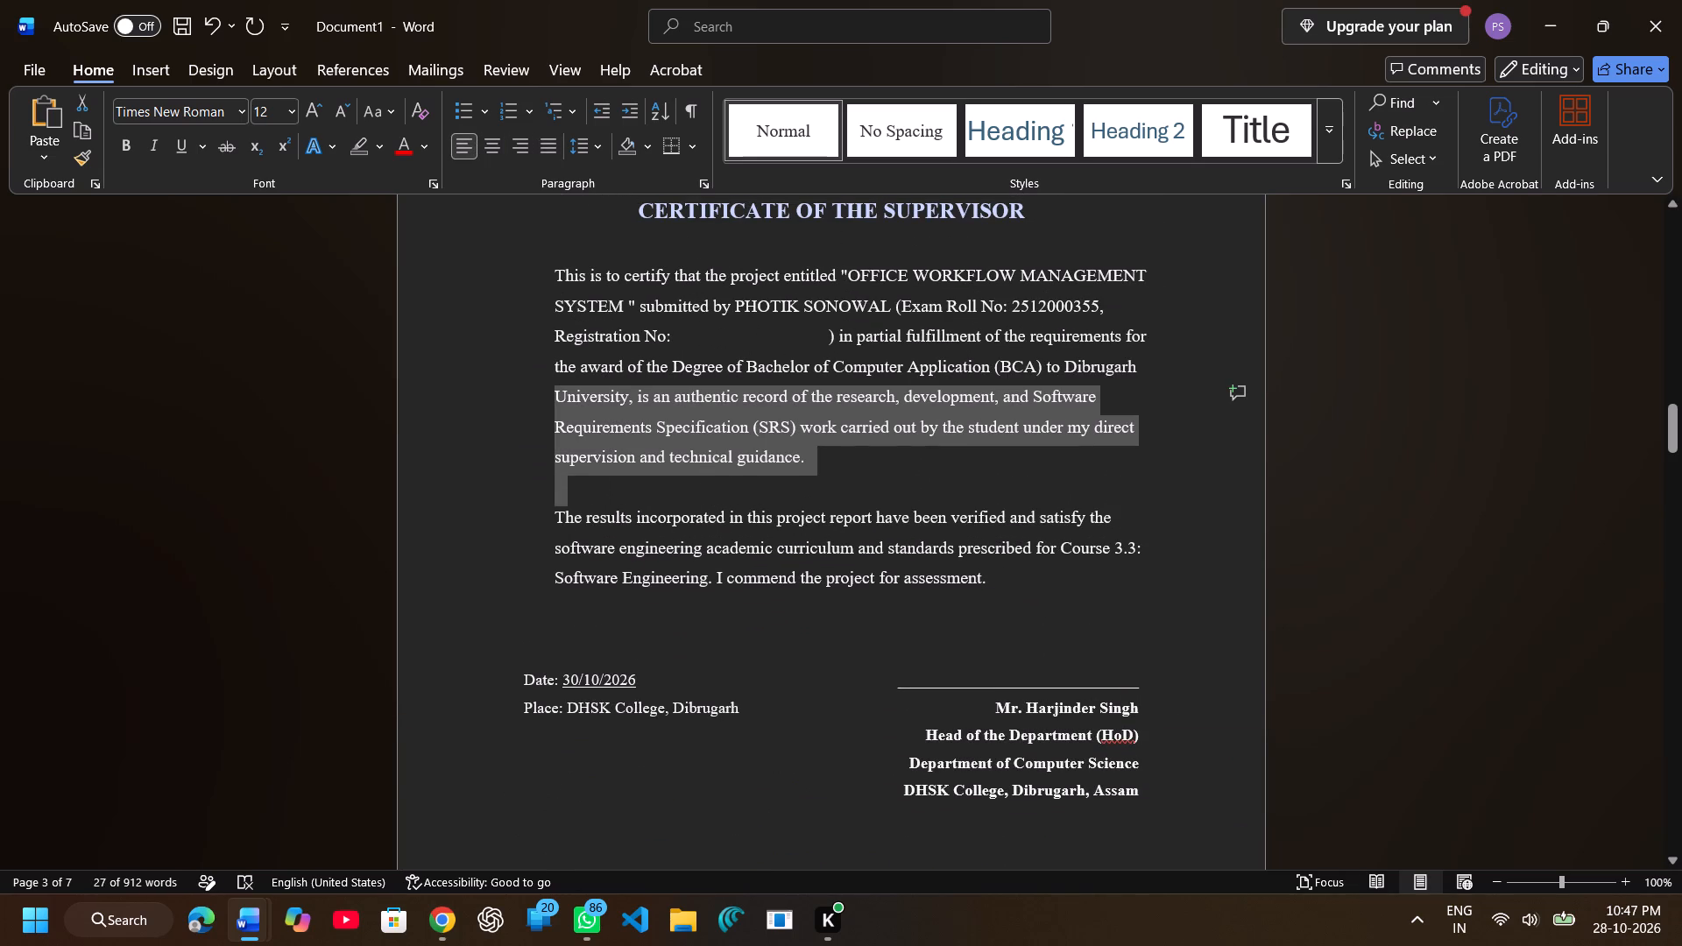
pyautogui.click(469, 355)
# Check the layout of the coordinator certificate, student declaration and Examination Approval Certificate, continuing to the Acknowledgement page.
pyautogui.hscroll(1, 469, 355)
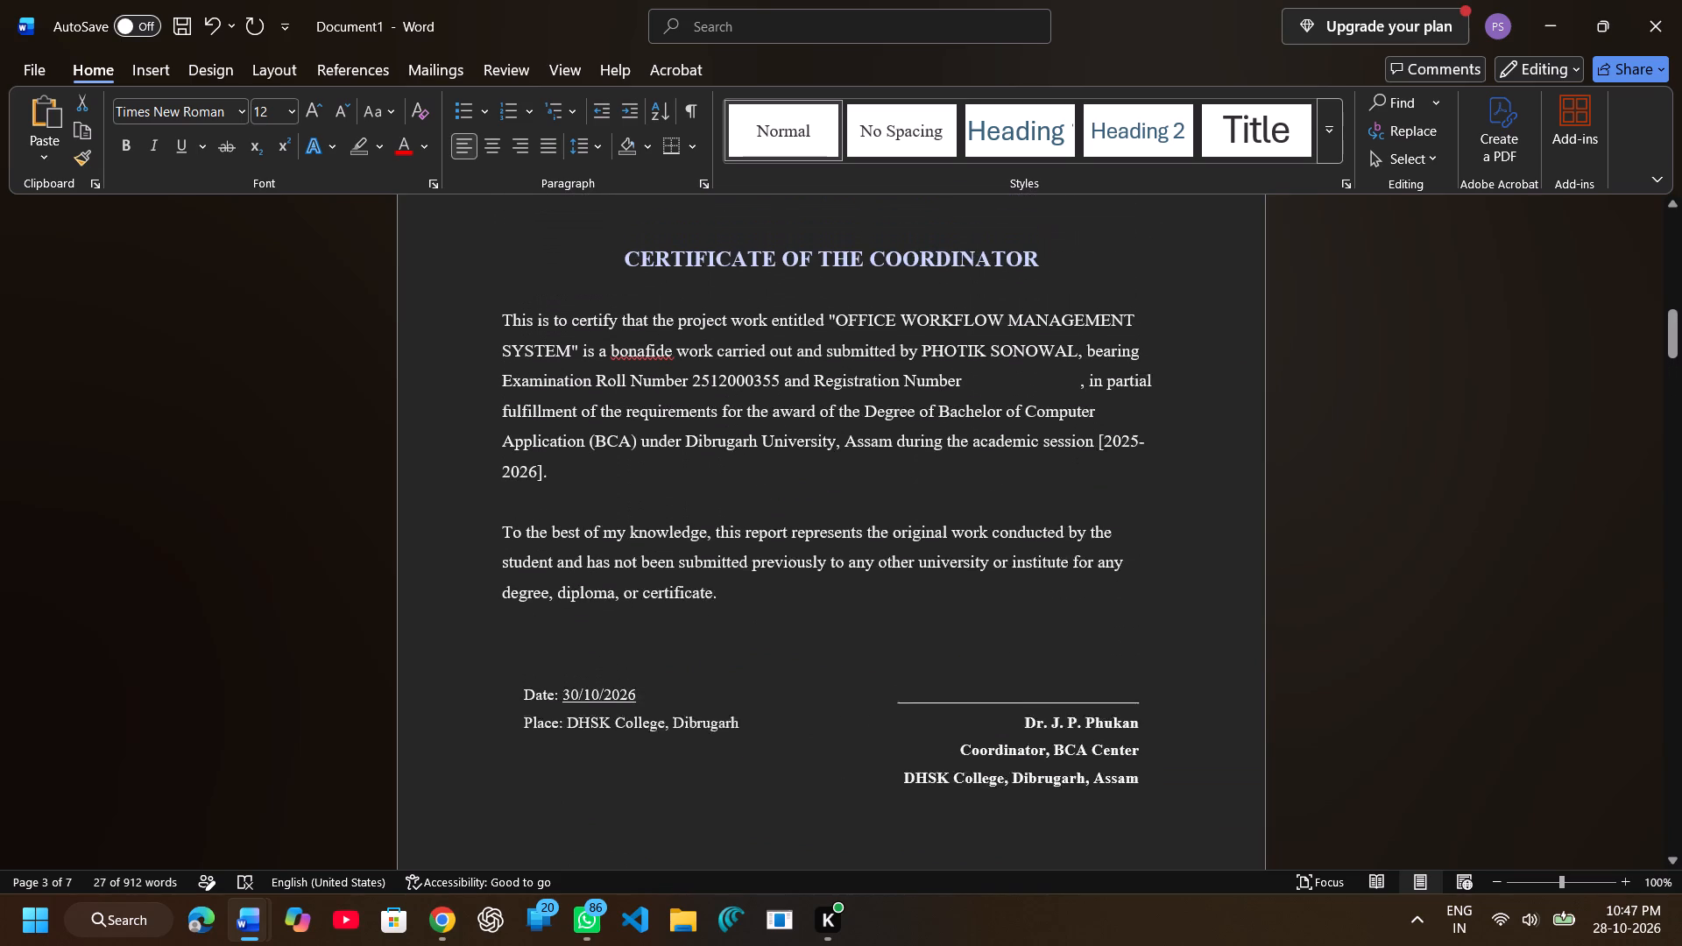
pyautogui.hscroll(1, 469, 355)
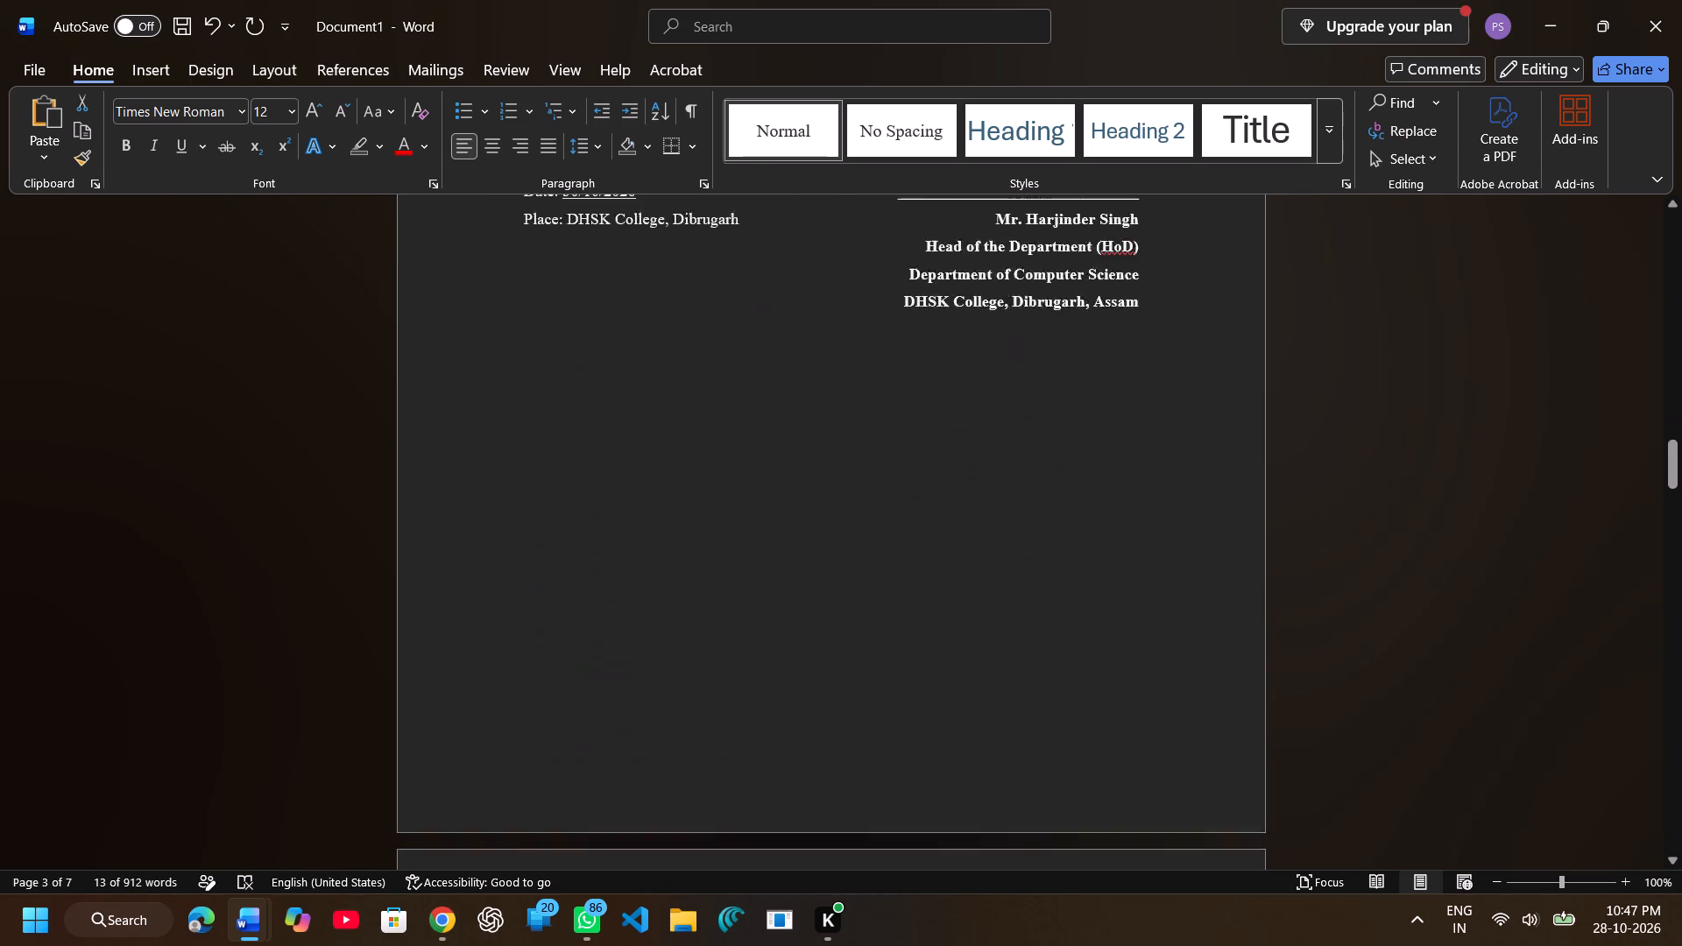
pyautogui.hscroll(1, 469, 355)
pyautogui.scroll(-2, 469, 355)
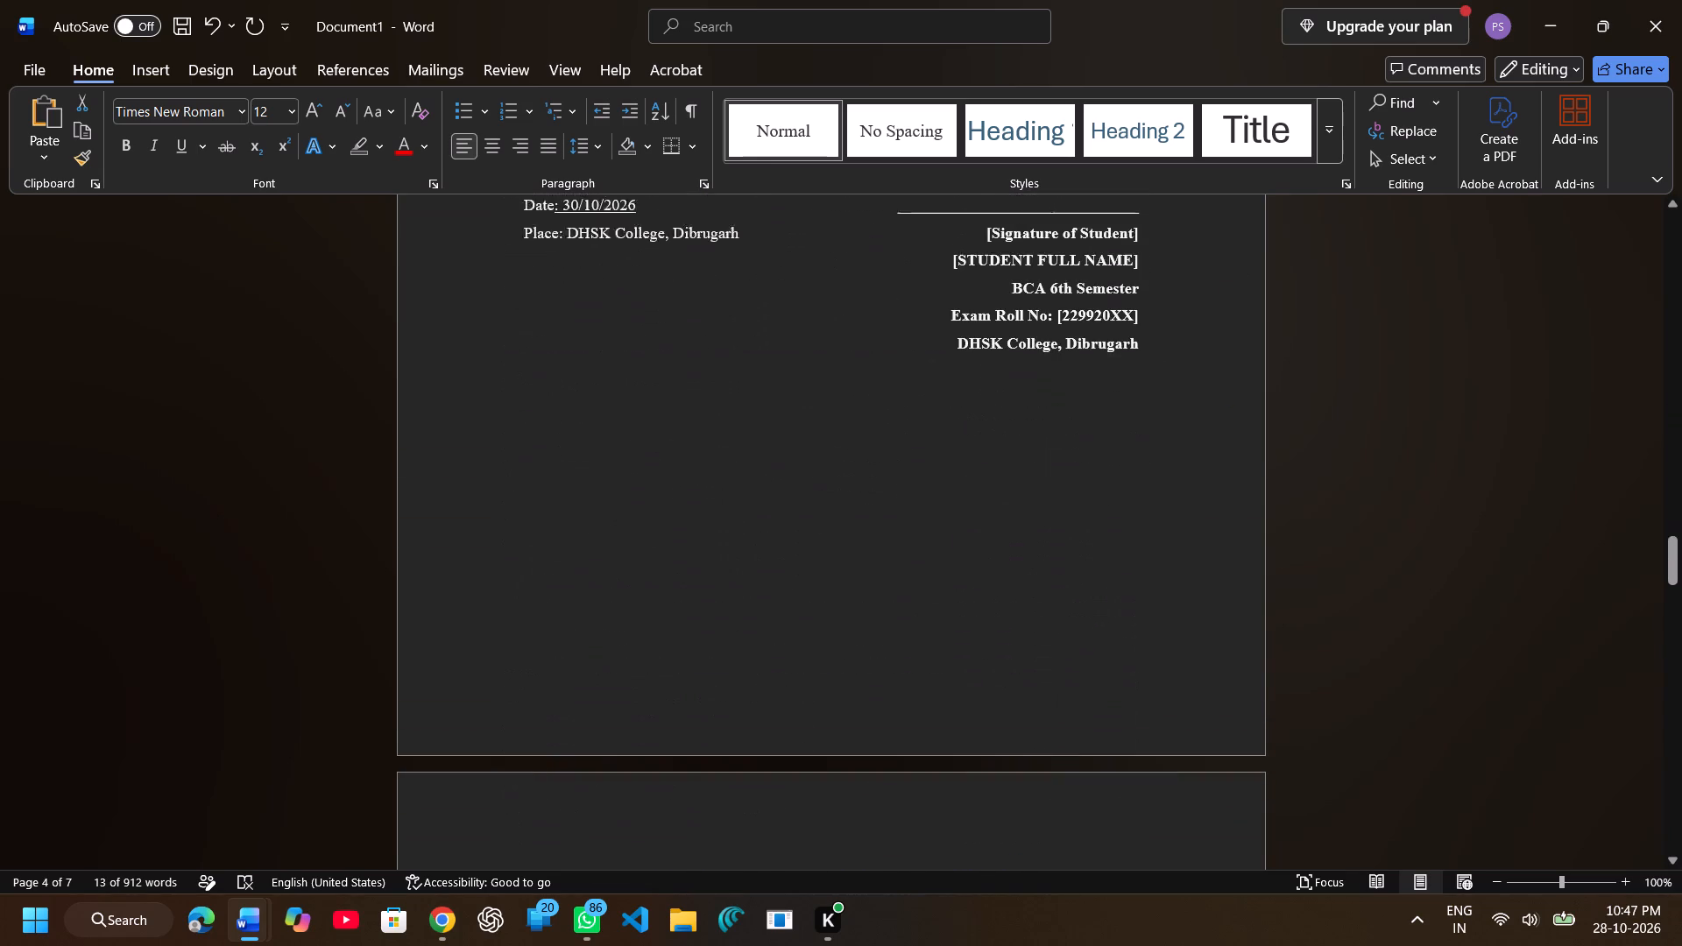
pyautogui.scroll(-1, 469, 355)
pyautogui.hscroll(1, 469, 355)
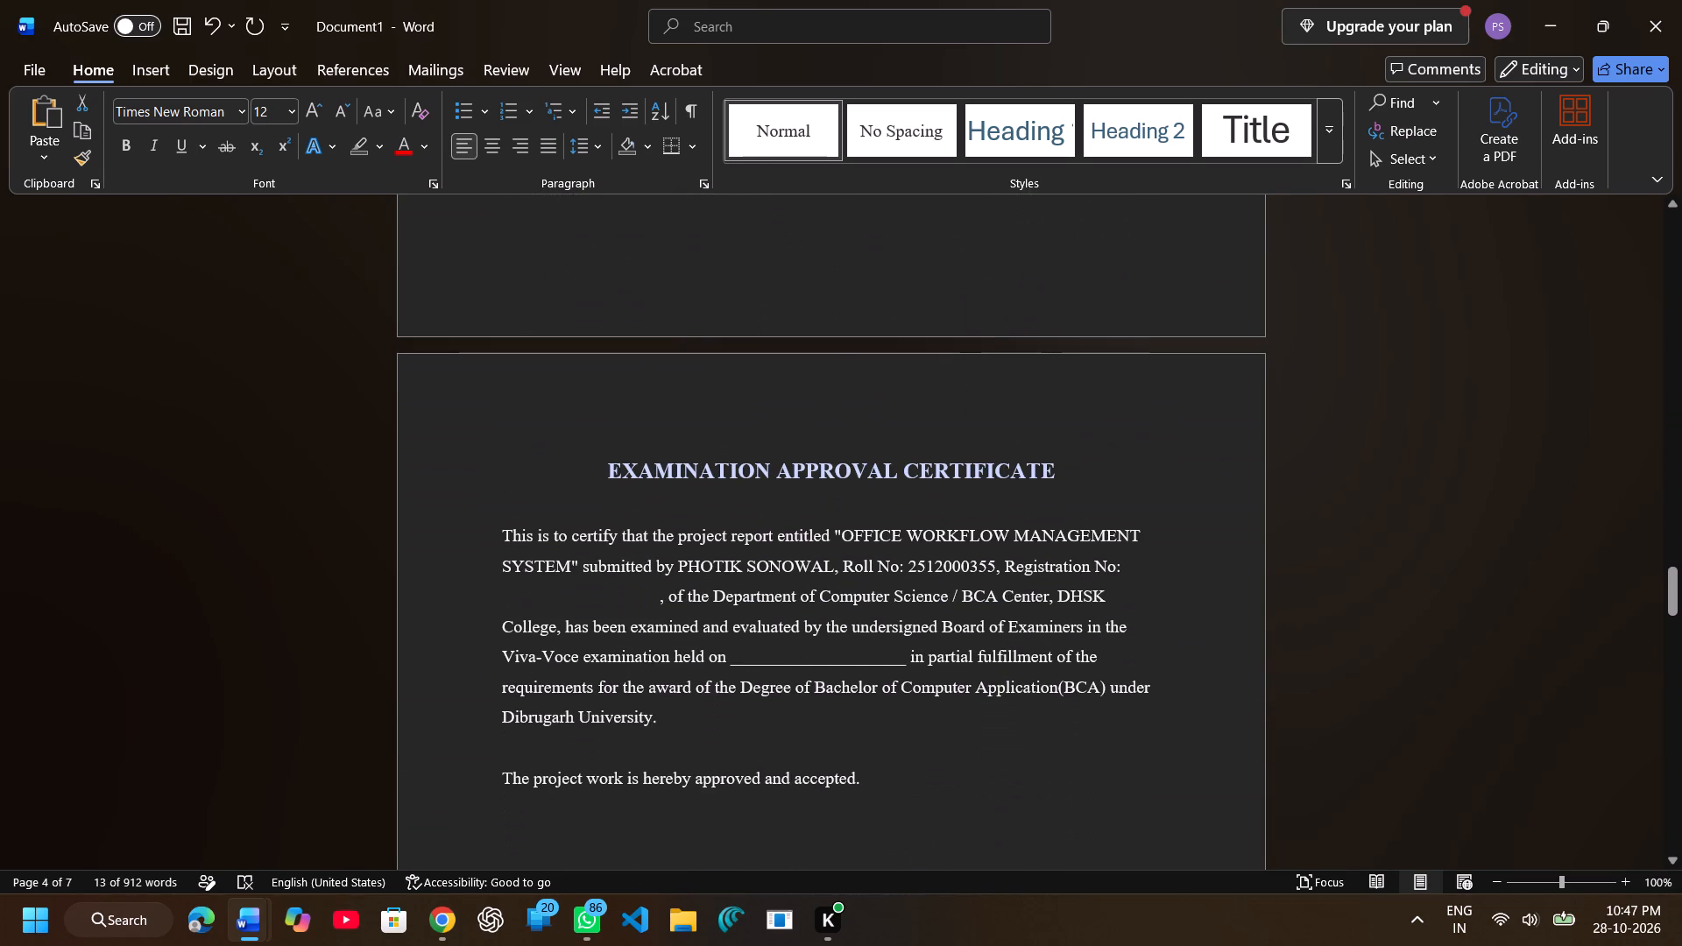
pyautogui.hscroll(1, 469, 355)
pyautogui.scroll(-1, 496, 439)
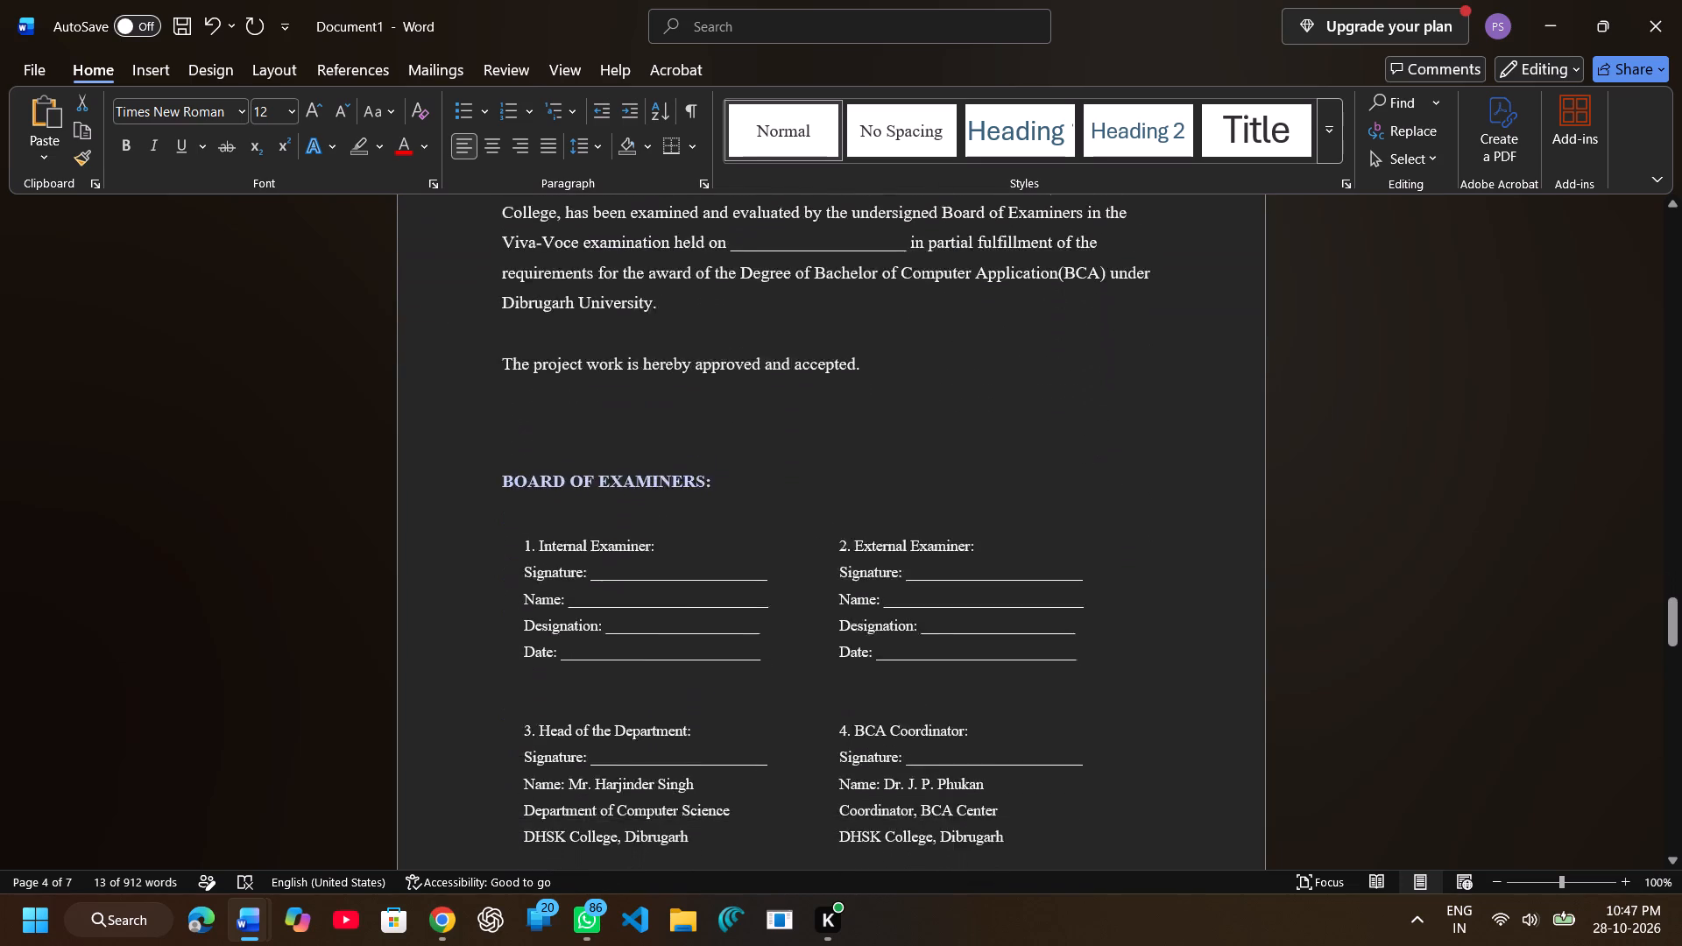
pyautogui.scroll(-2, 496, 439)
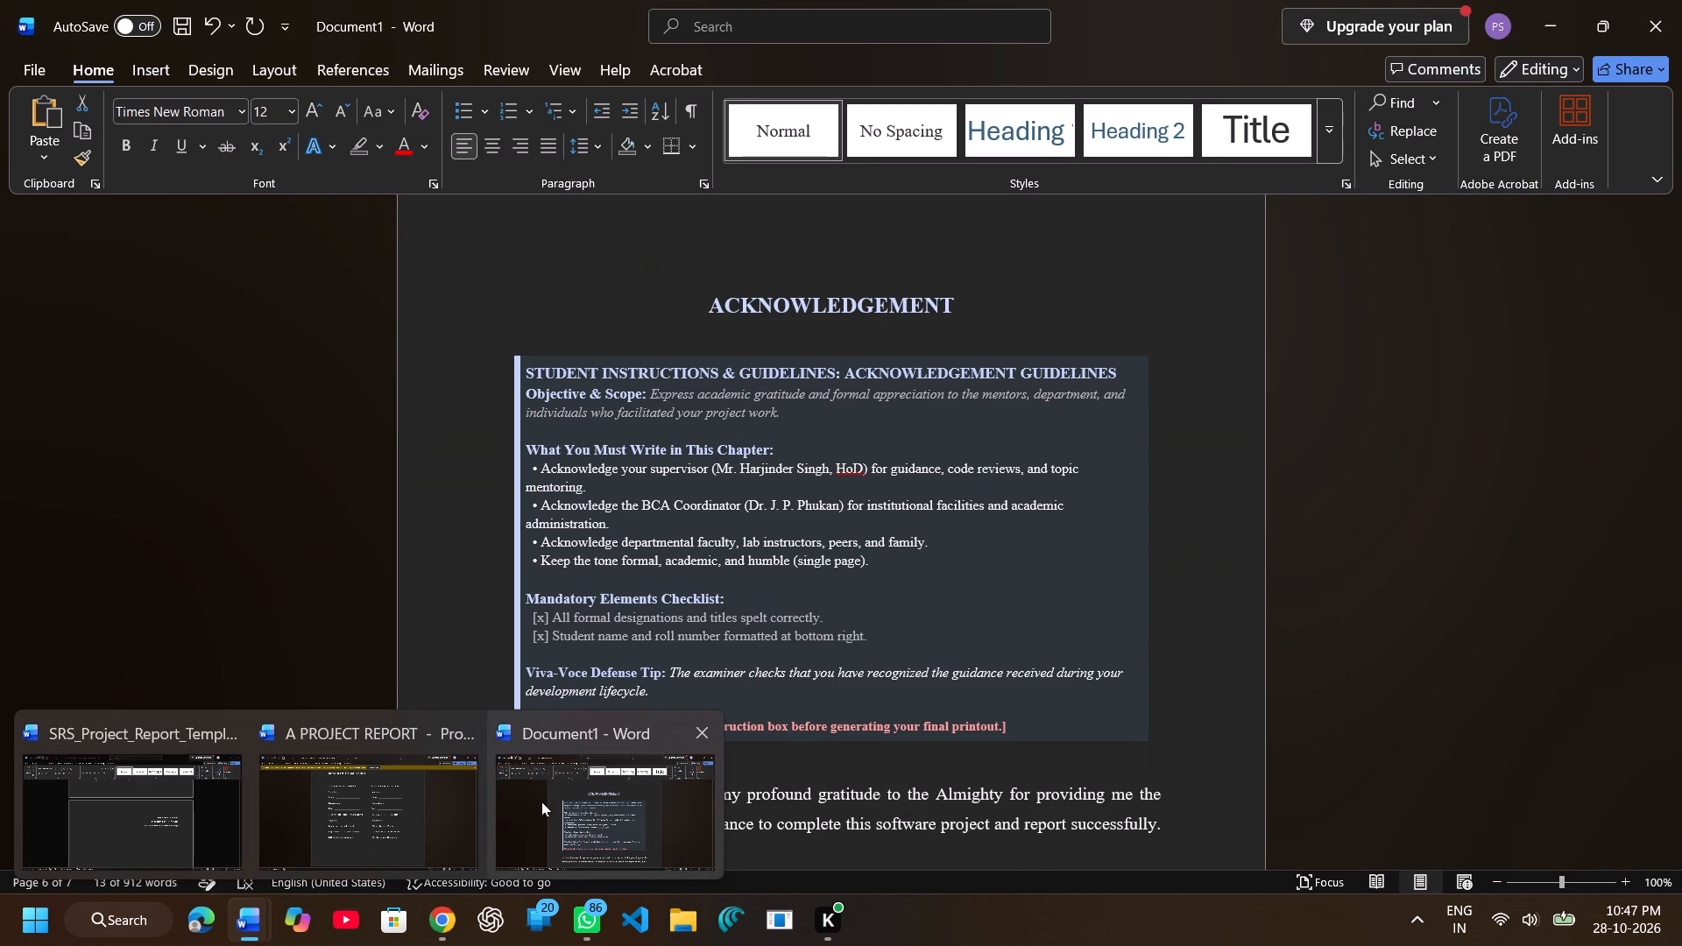
# Switch to the sample document A PROJECT REPORT and skim its pages through to the Gantt chart and back to the front matter.
pyautogui.click(542, 801)
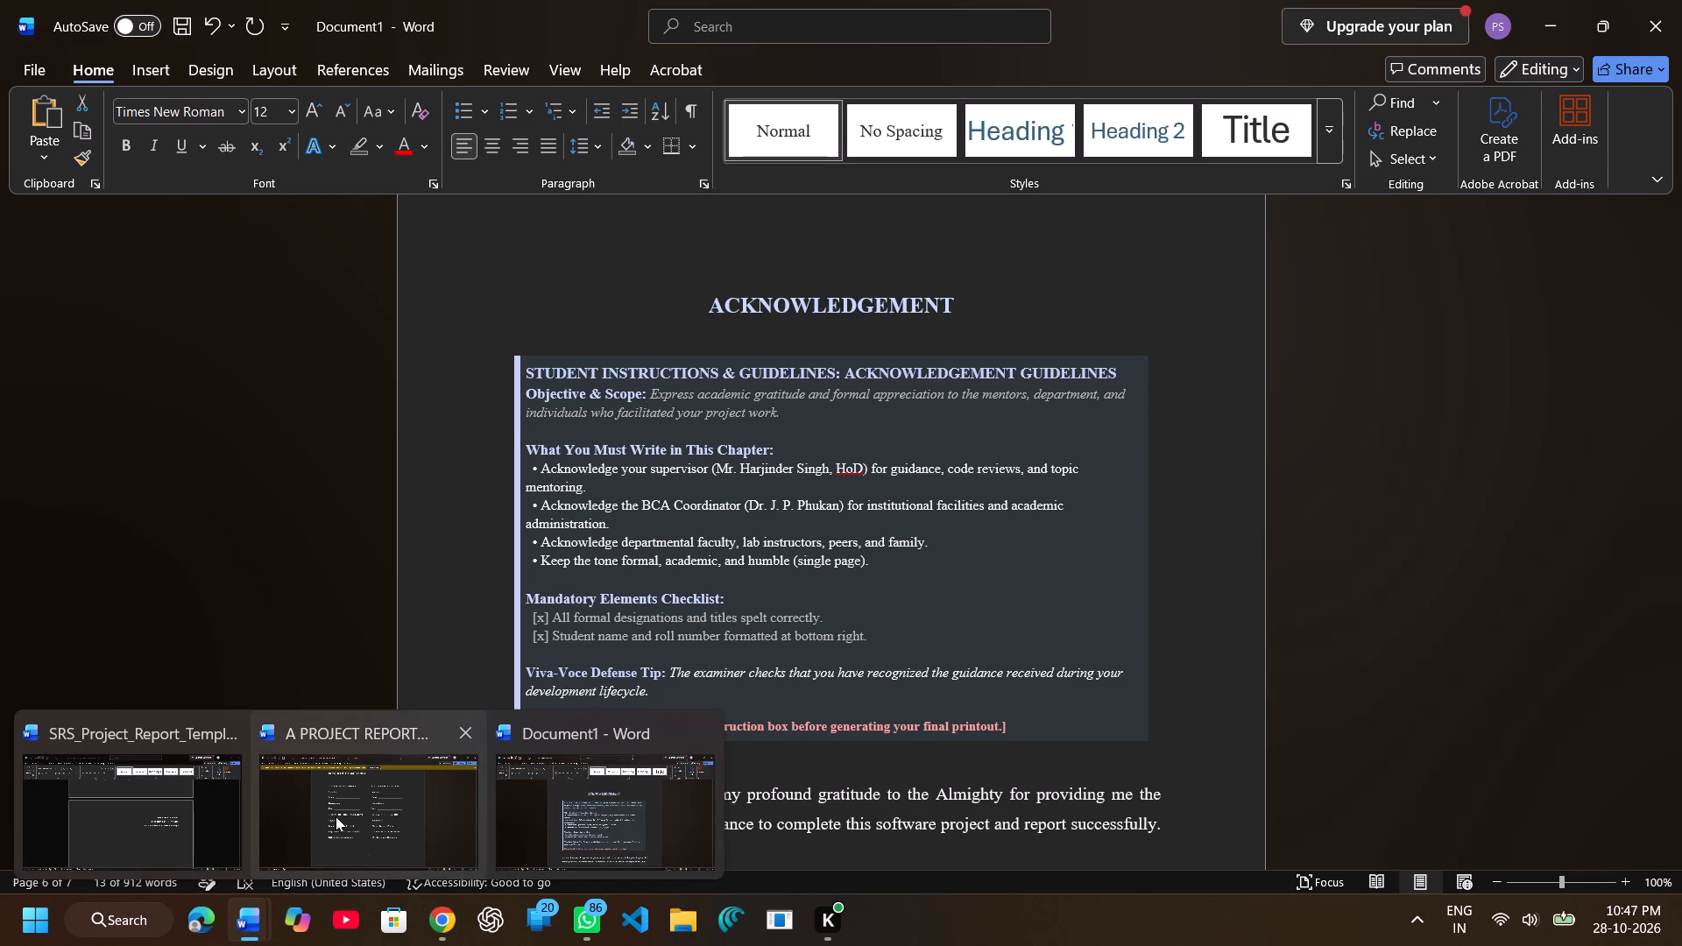
pyautogui.click(337, 815)
pyautogui.hscroll(1, 512, 638)
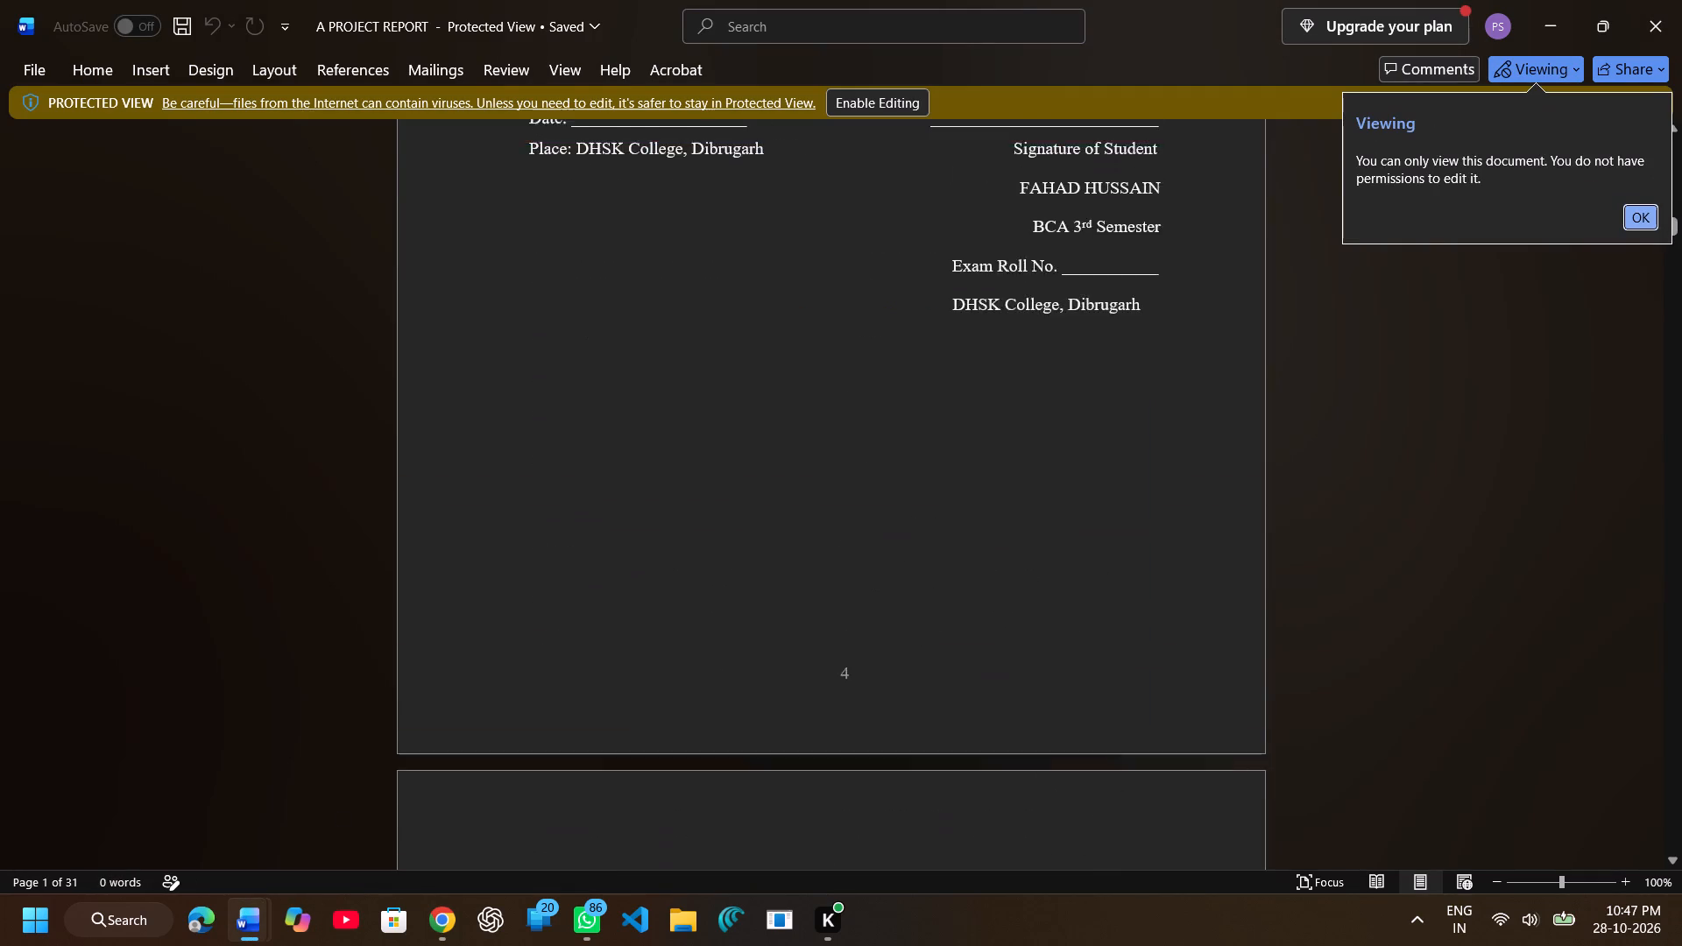
pyautogui.hscroll(1, 512, 638)
pyautogui.scroll(-6, 512, 638)
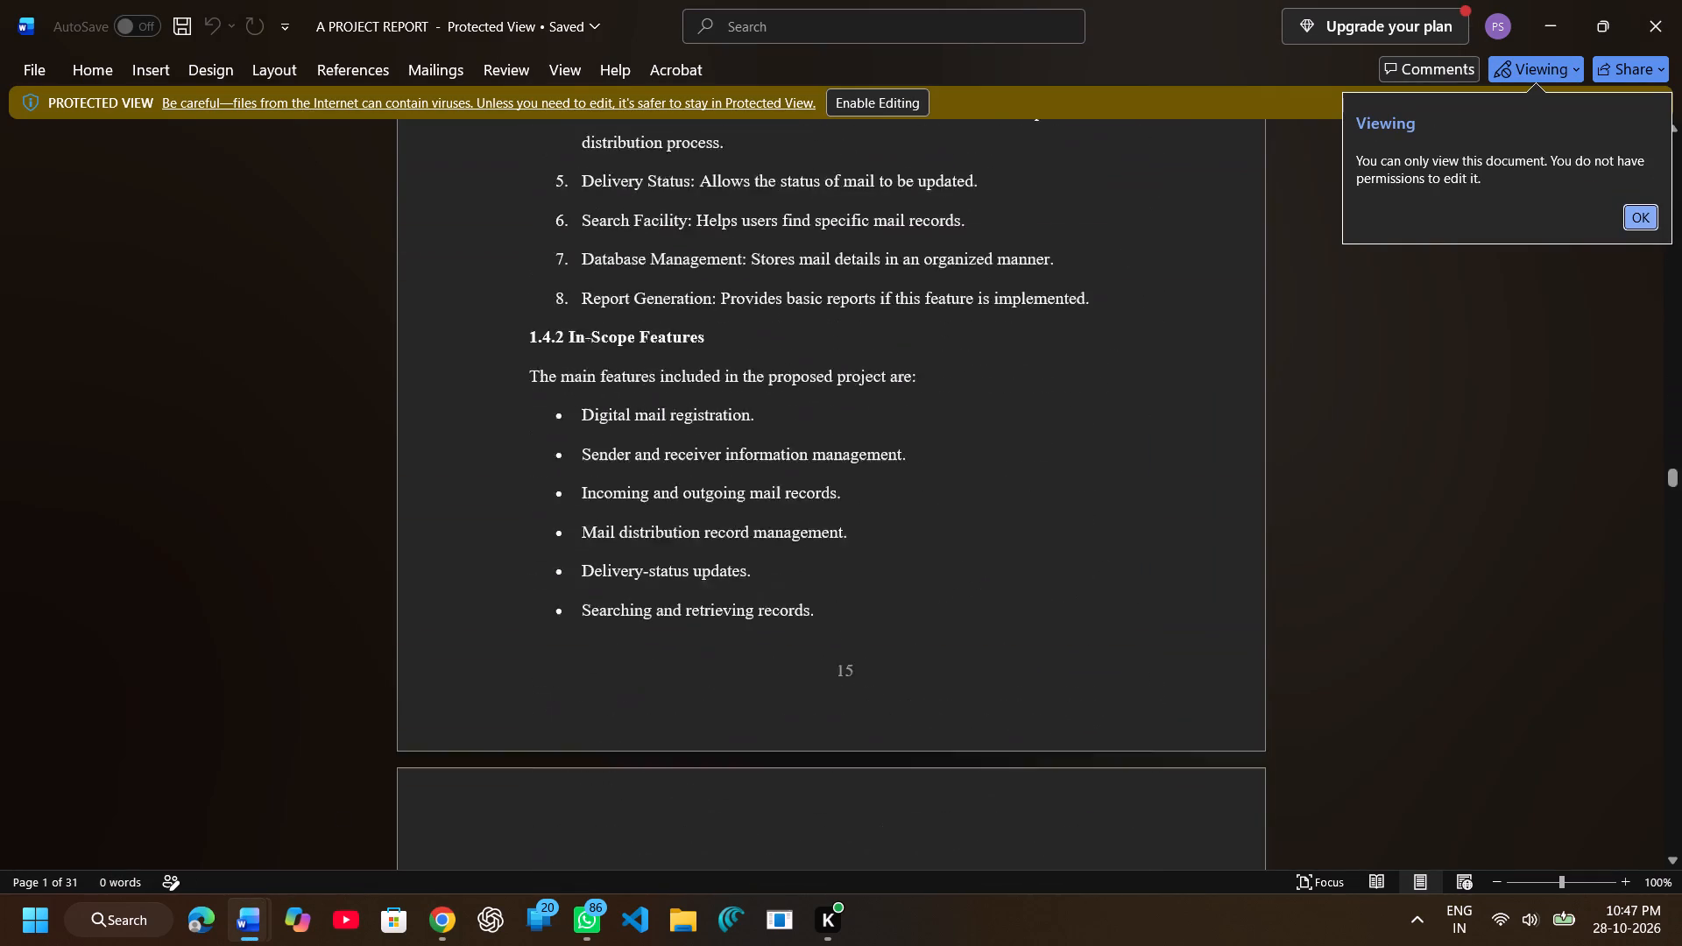
pyautogui.scroll(-13, 512, 638)
pyautogui.scroll(2, 512, 638)
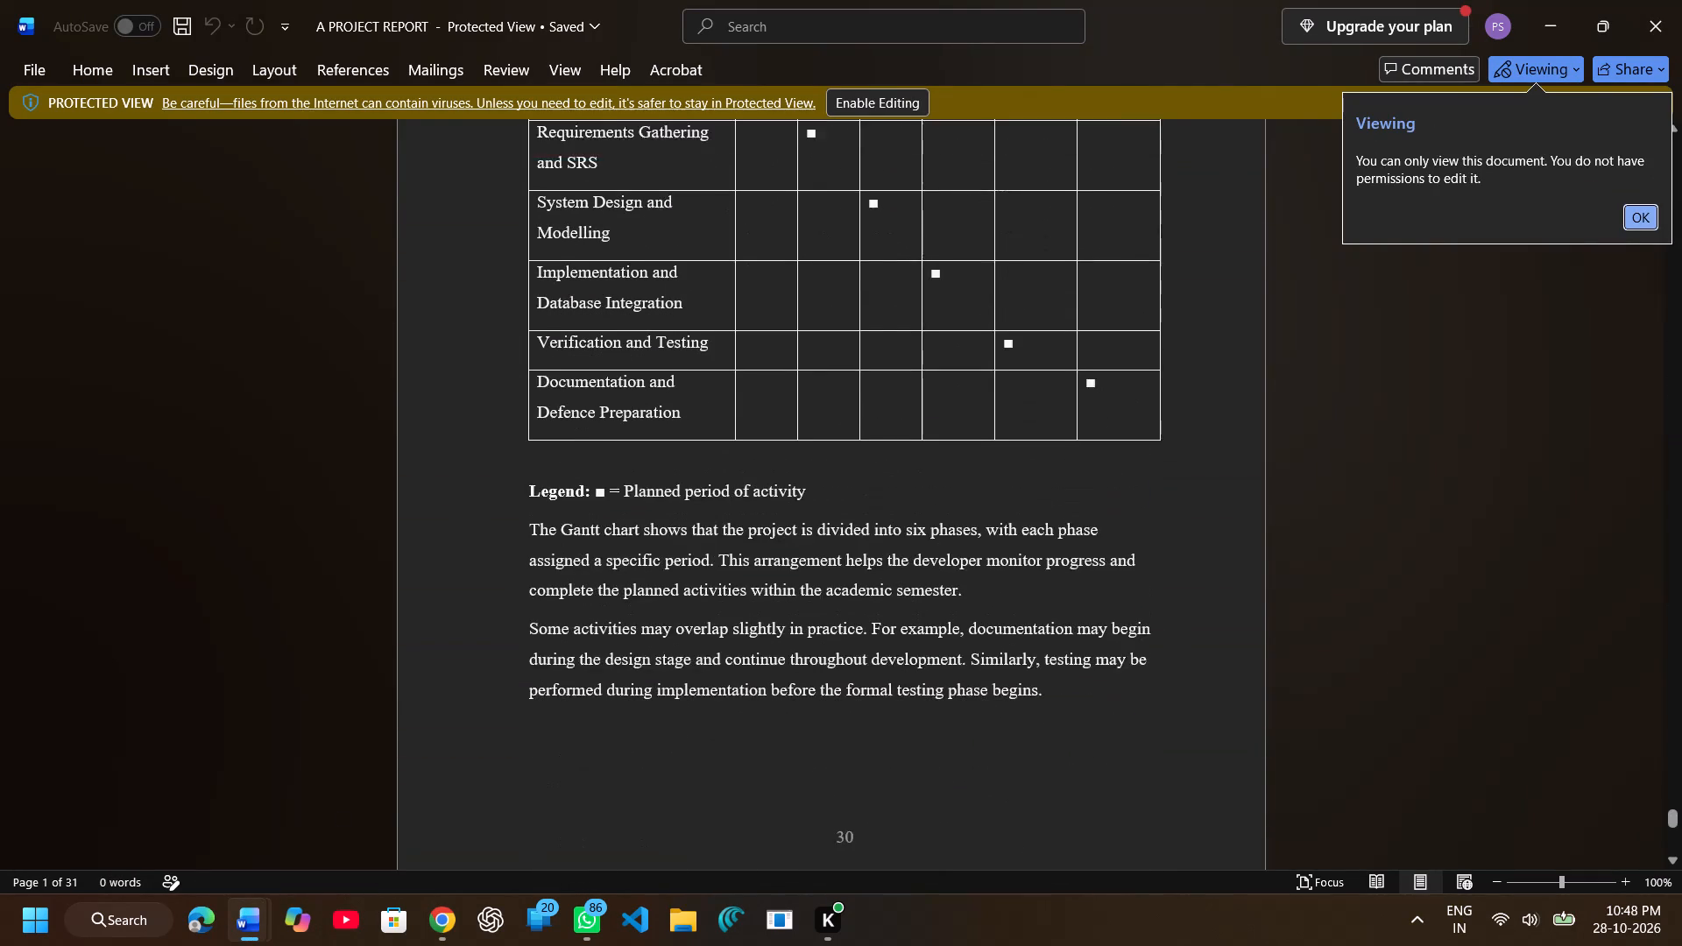
pyautogui.scroll(12, 512, 638)
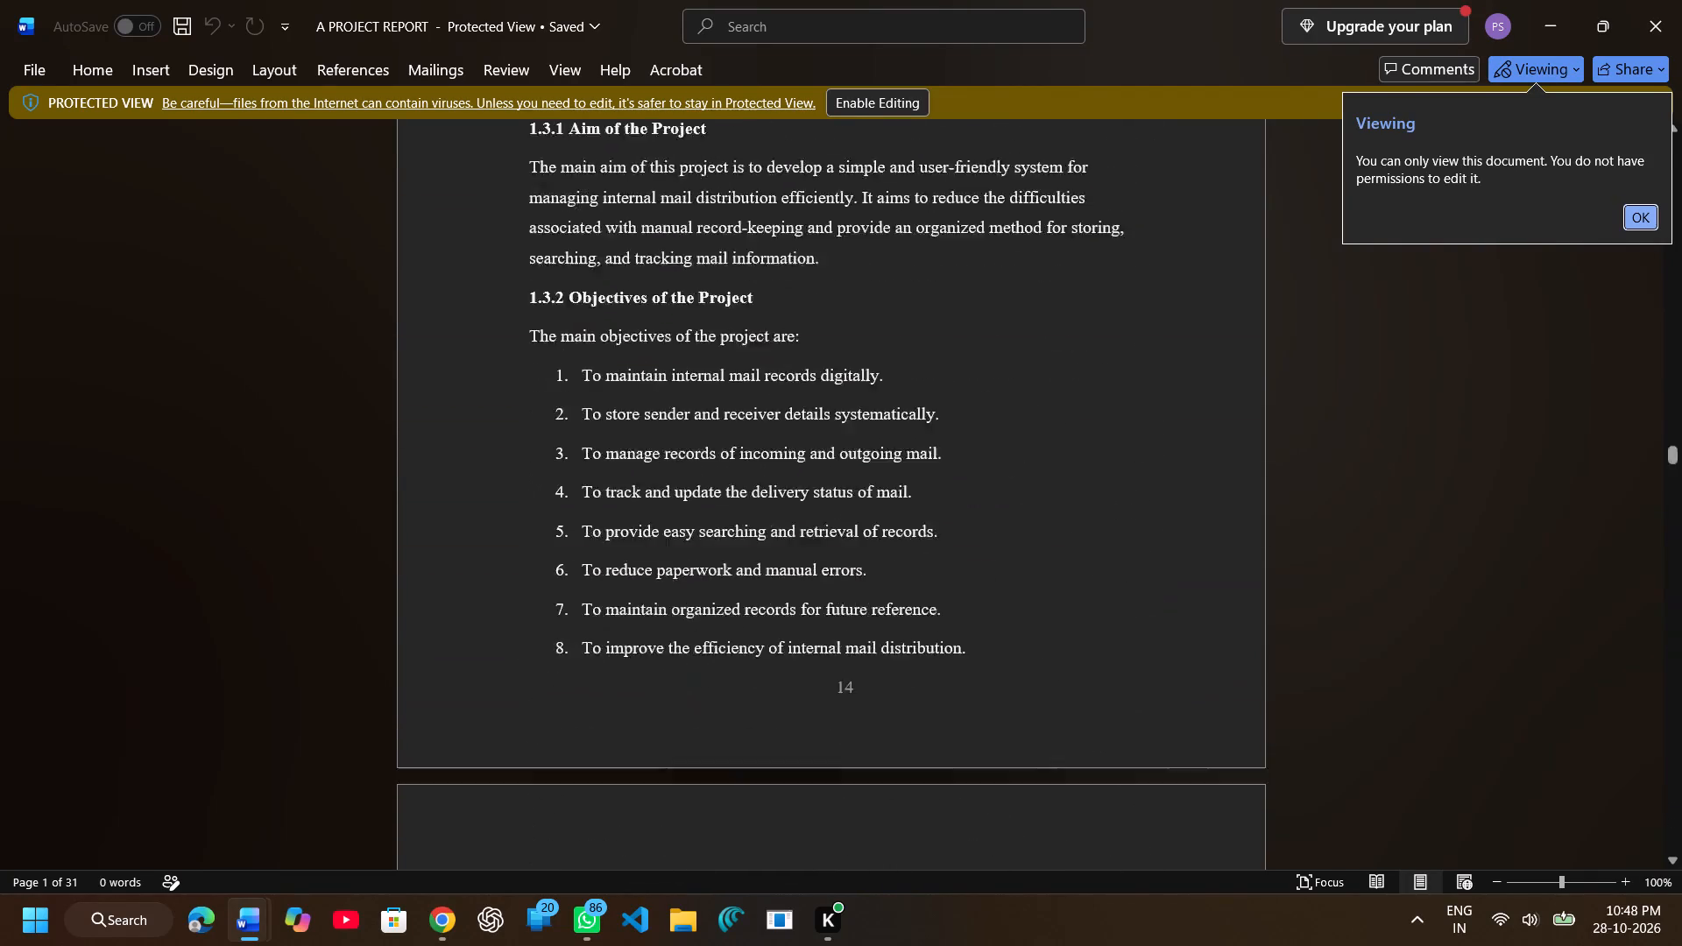
pyautogui.scroll(11, 512, 638)
# Examine the sample's student declaration, Examination Approval Certificate and Acknowledgement pages, checking layout and wording, and return to Document1.
pyautogui.scroll(-3, 512, 638)
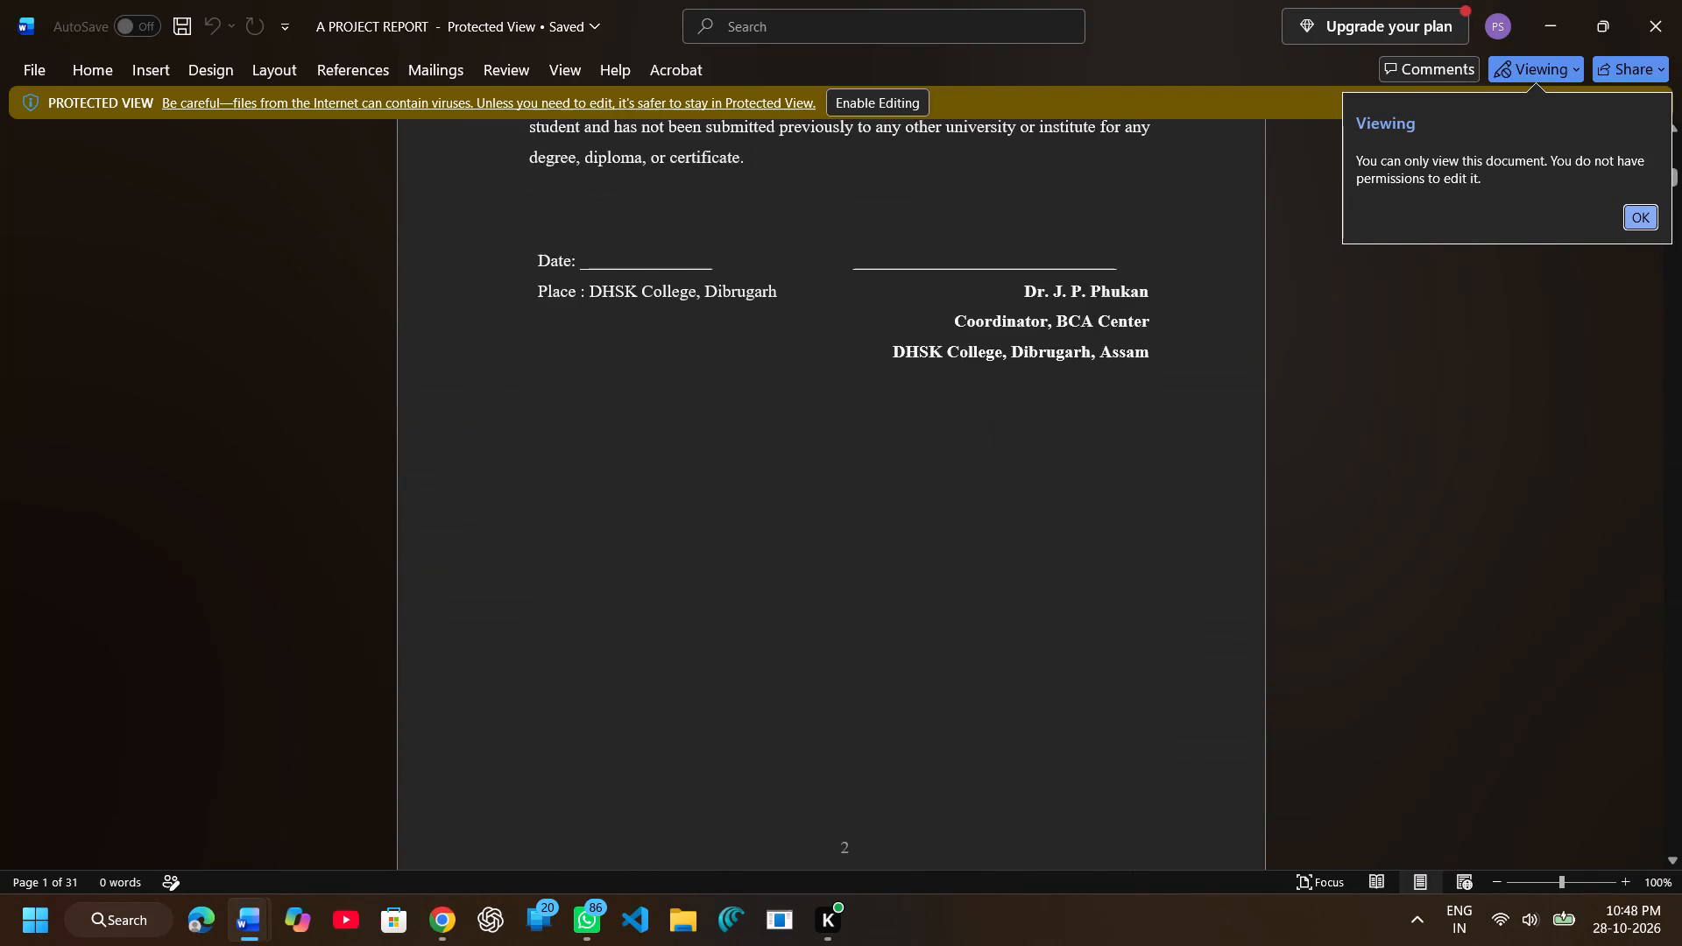
pyautogui.scroll(-3, 512, 638)
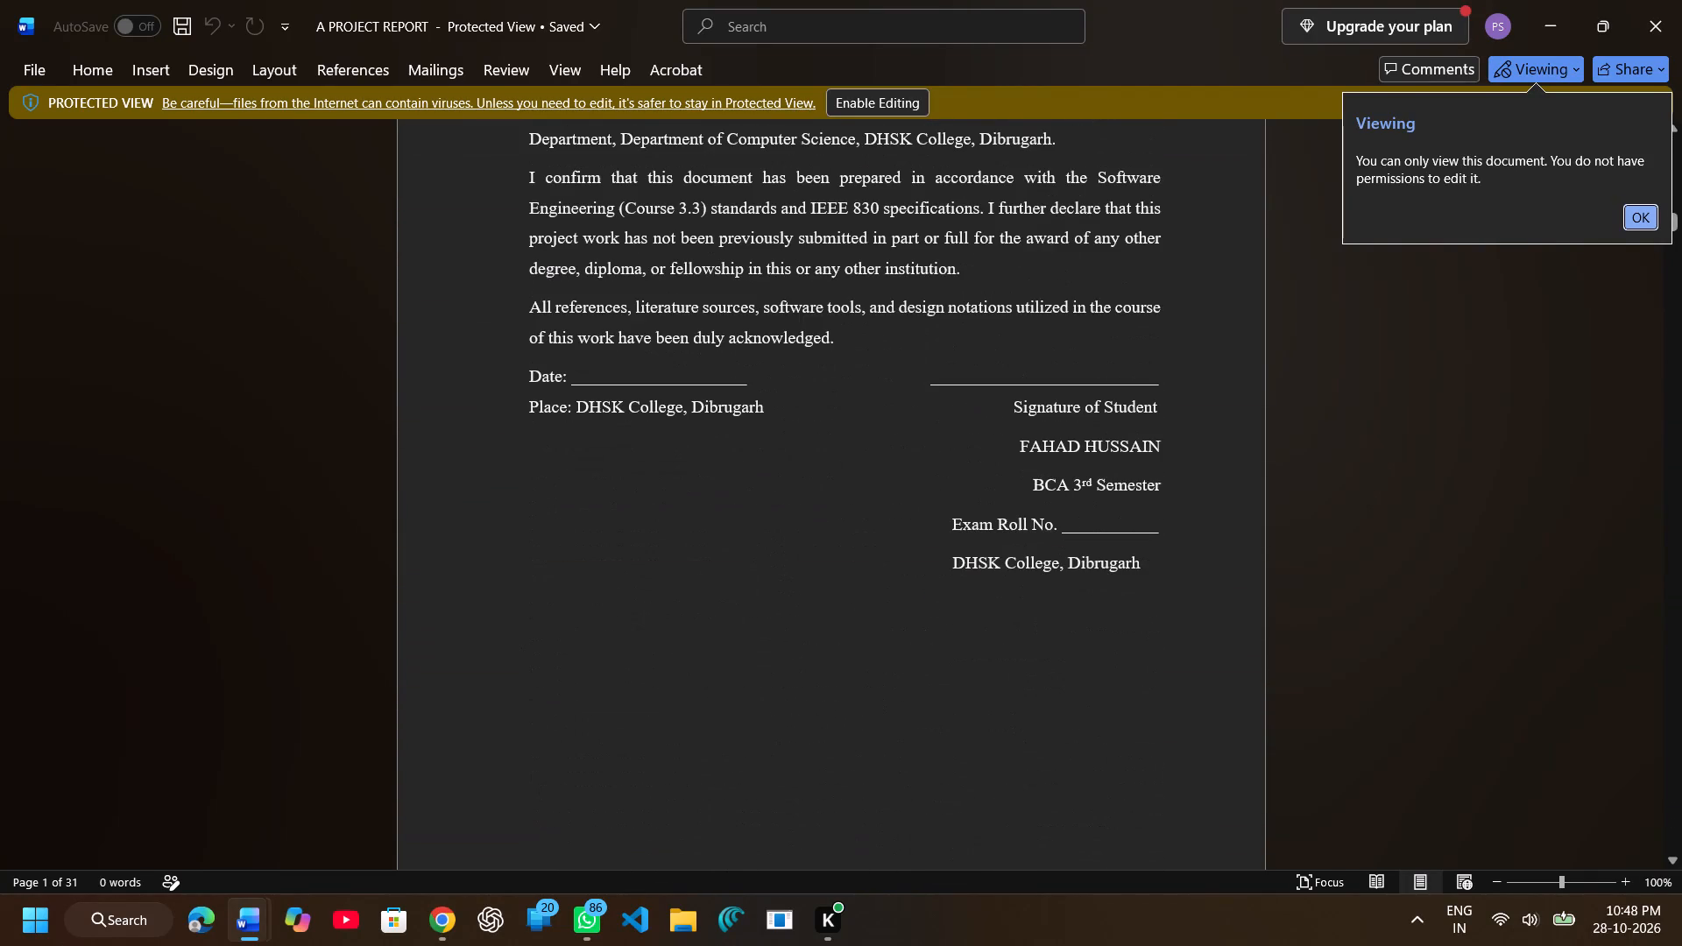
pyautogui.hscroll(1, 512, 638)
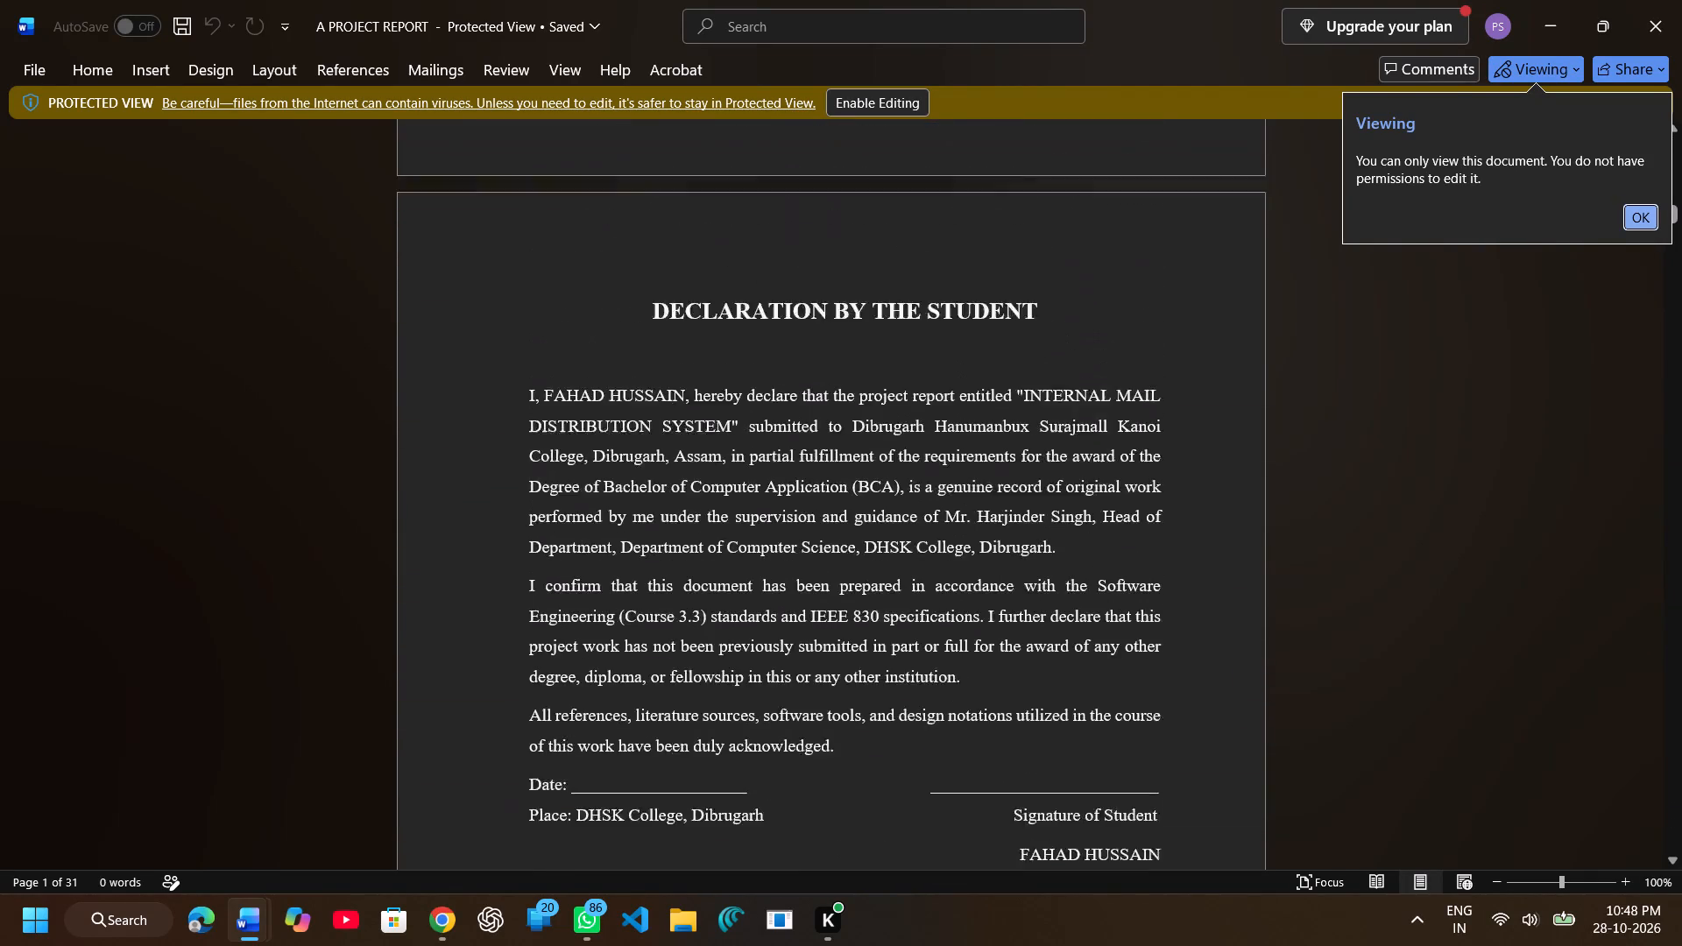
pyautogui.hscroll(2, 512, 638)
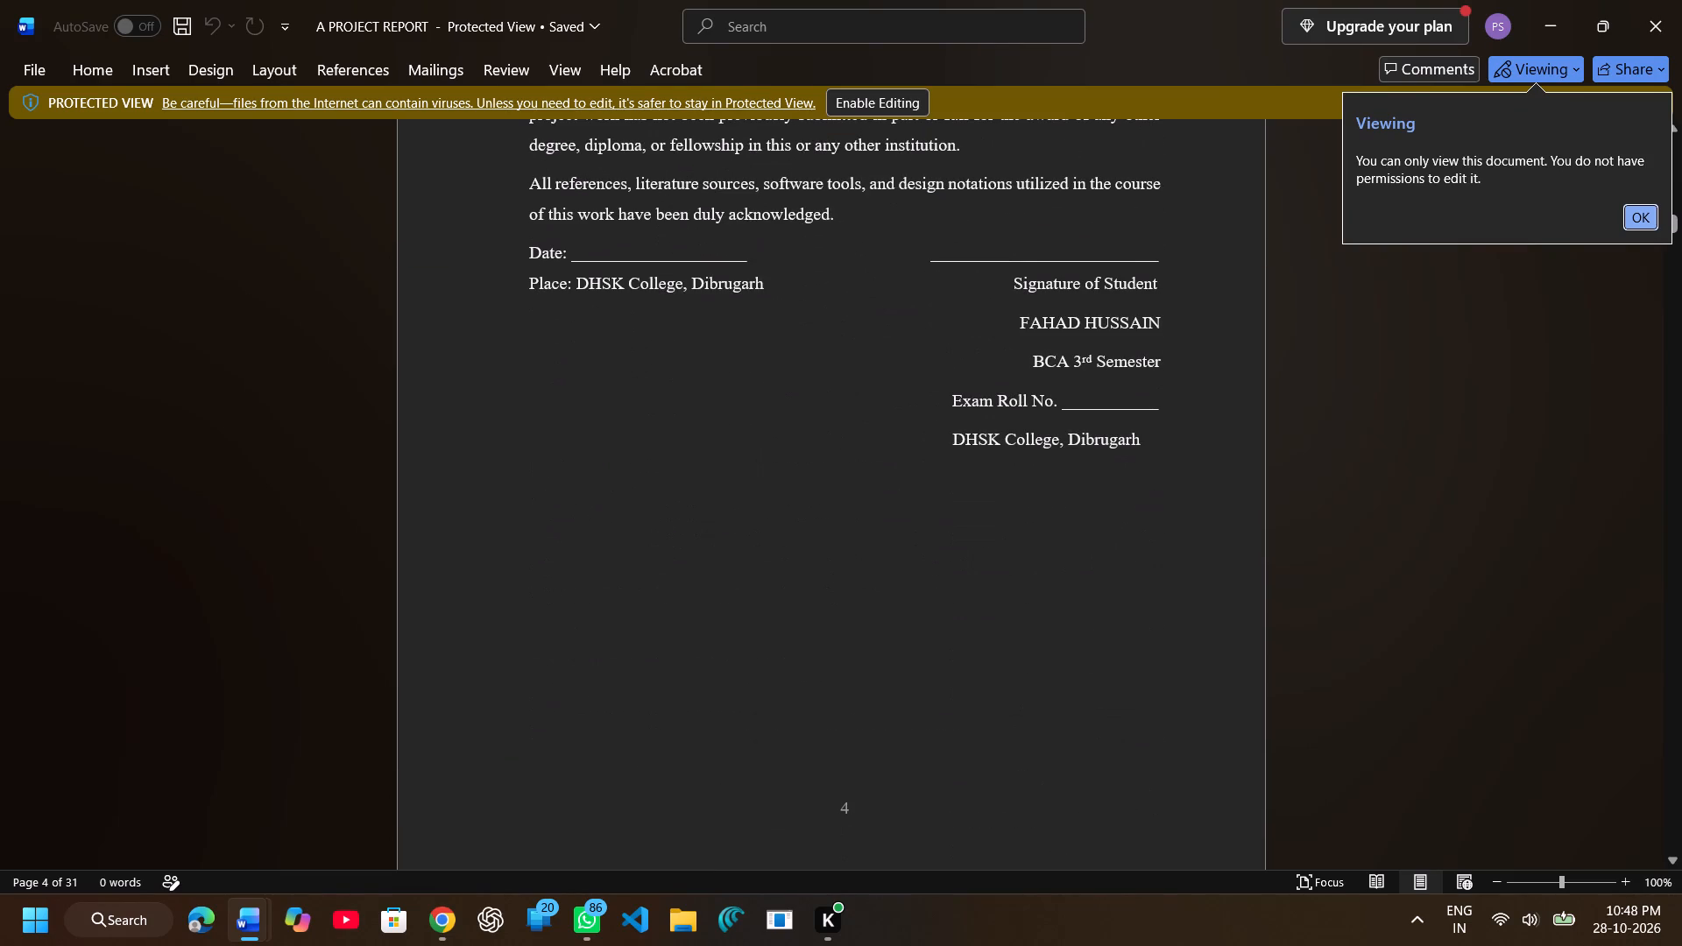
pyautogui.hscroll(6, 512, 638)
pyautogui.scroll(-1, 512, 638)
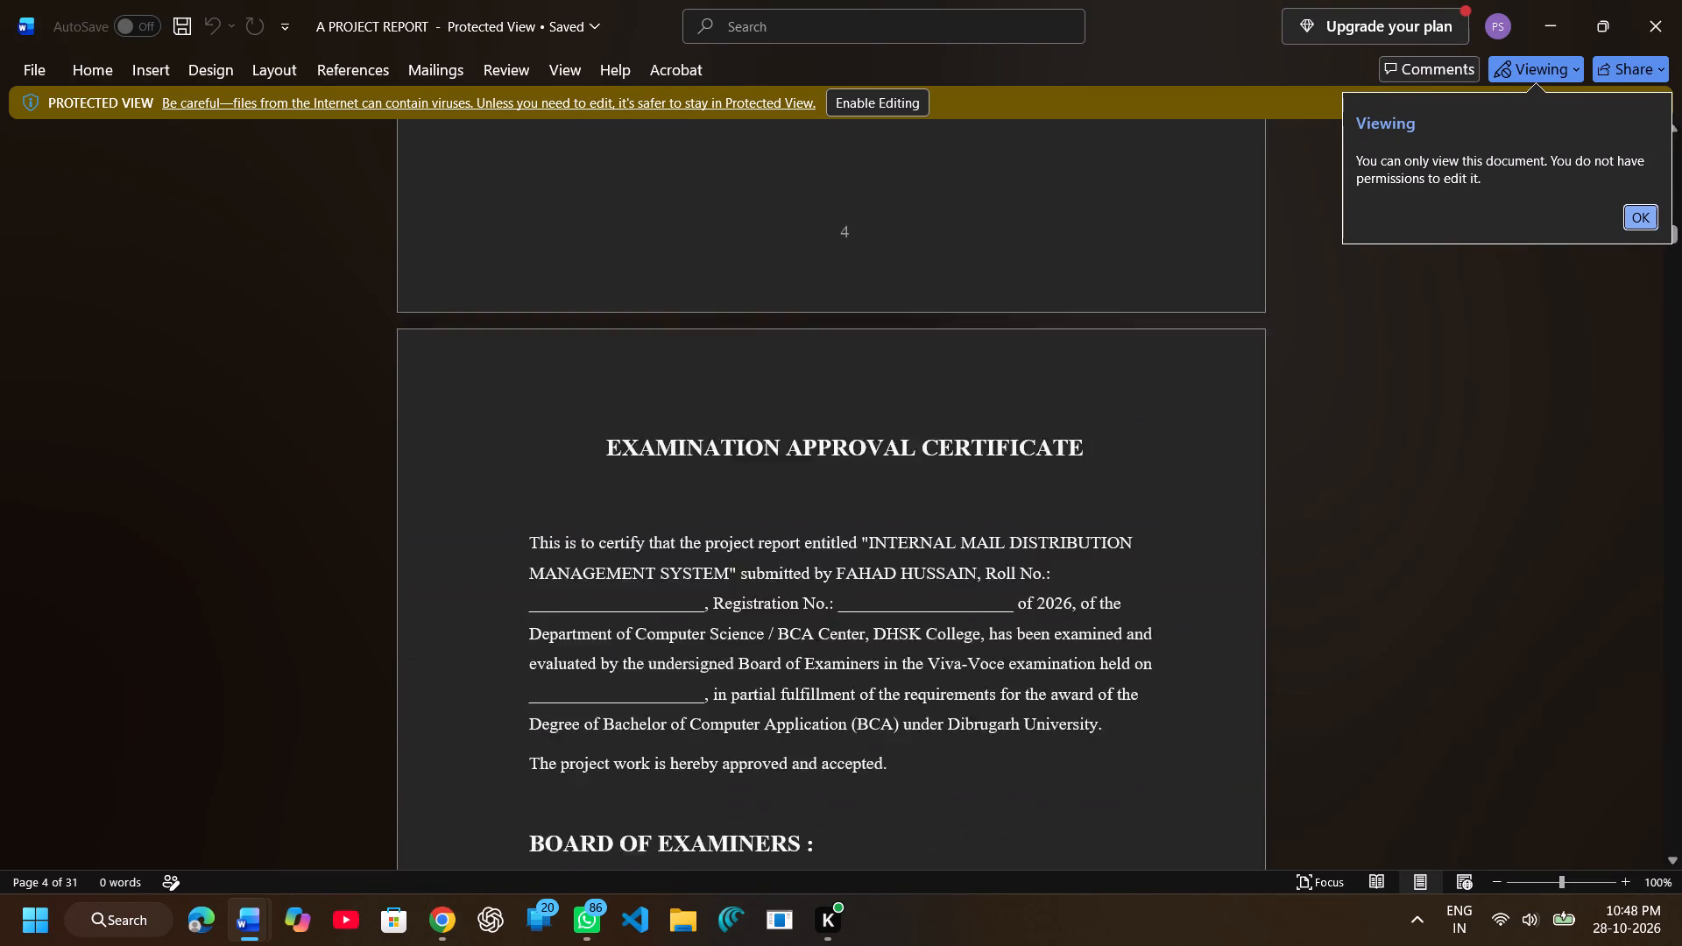
pyautogui.scroll(-2, 512, 638)
pyautogui.hscroll(1, 512, 638)
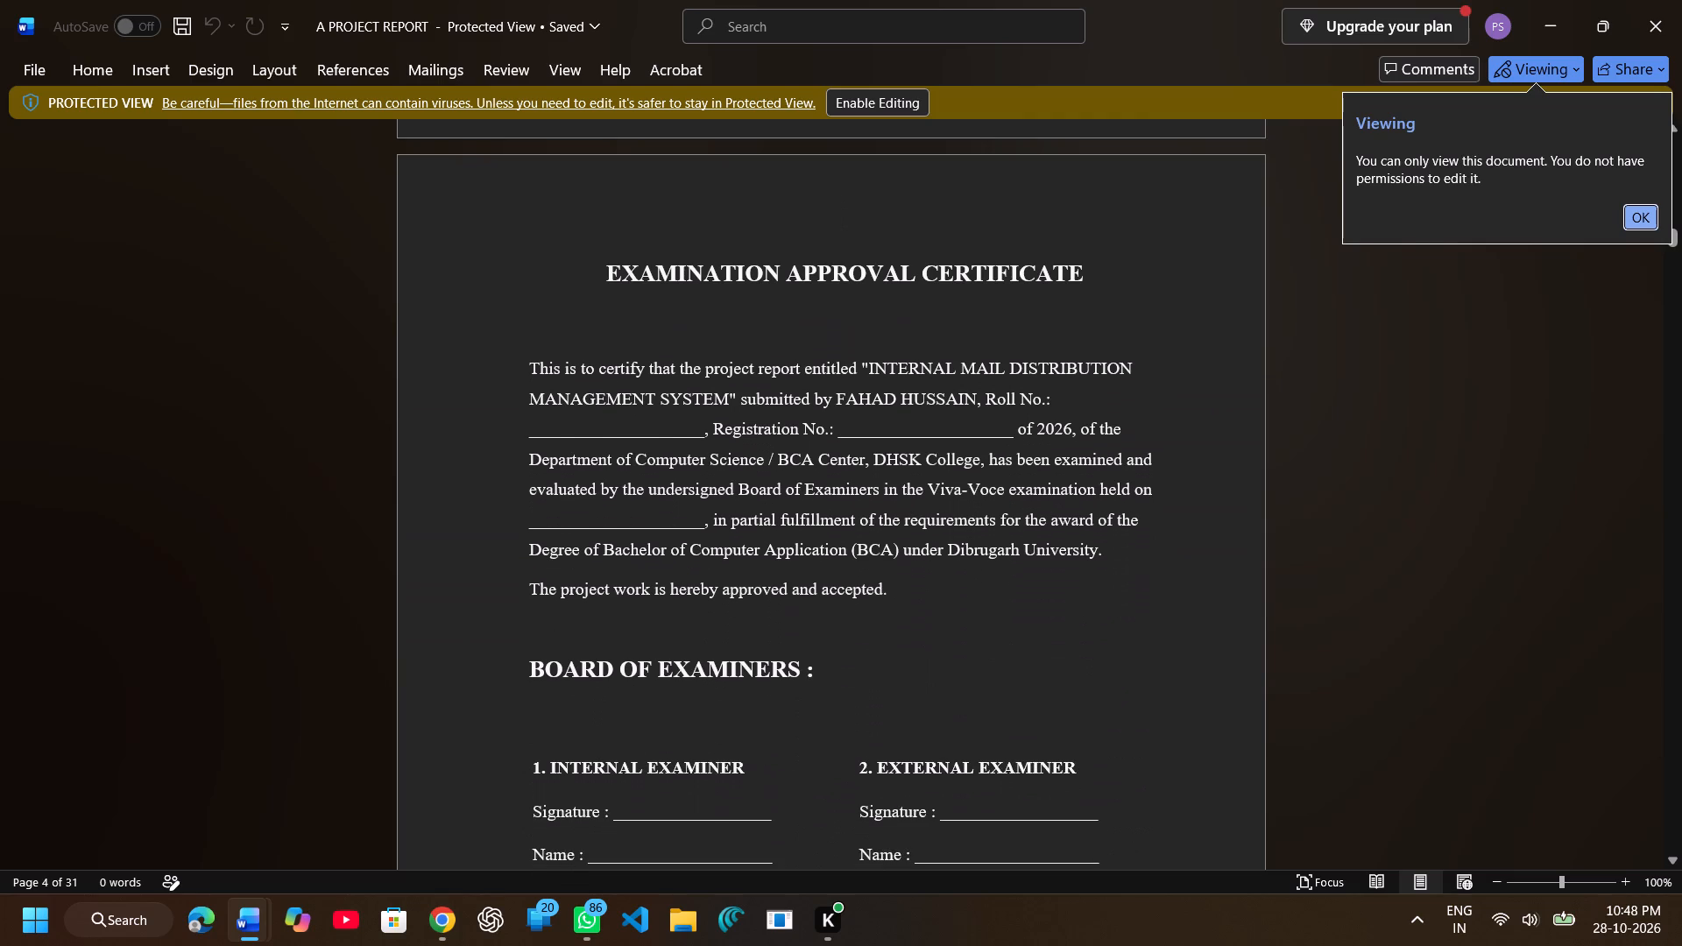
pyautogui.hscroll(1, 512, 638)
pyautogui.scroll(-1, 512, 638)
pyautogui.hscroll(1, 512, 638)
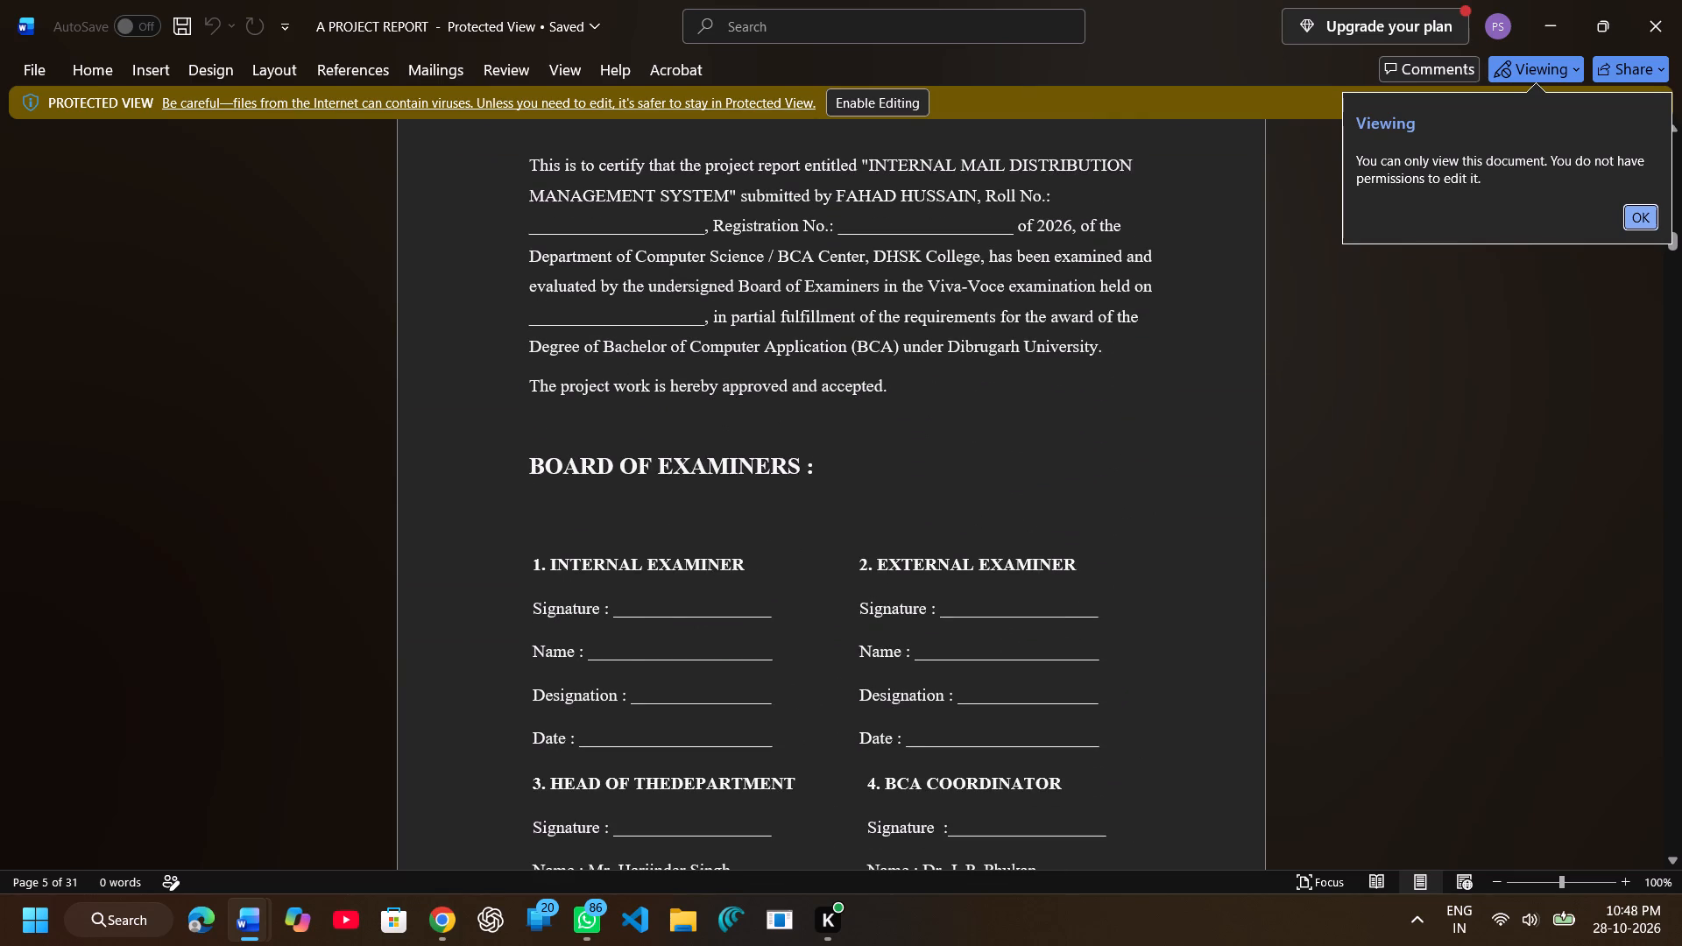
pyautogui.hscroll(4, 512, 638)
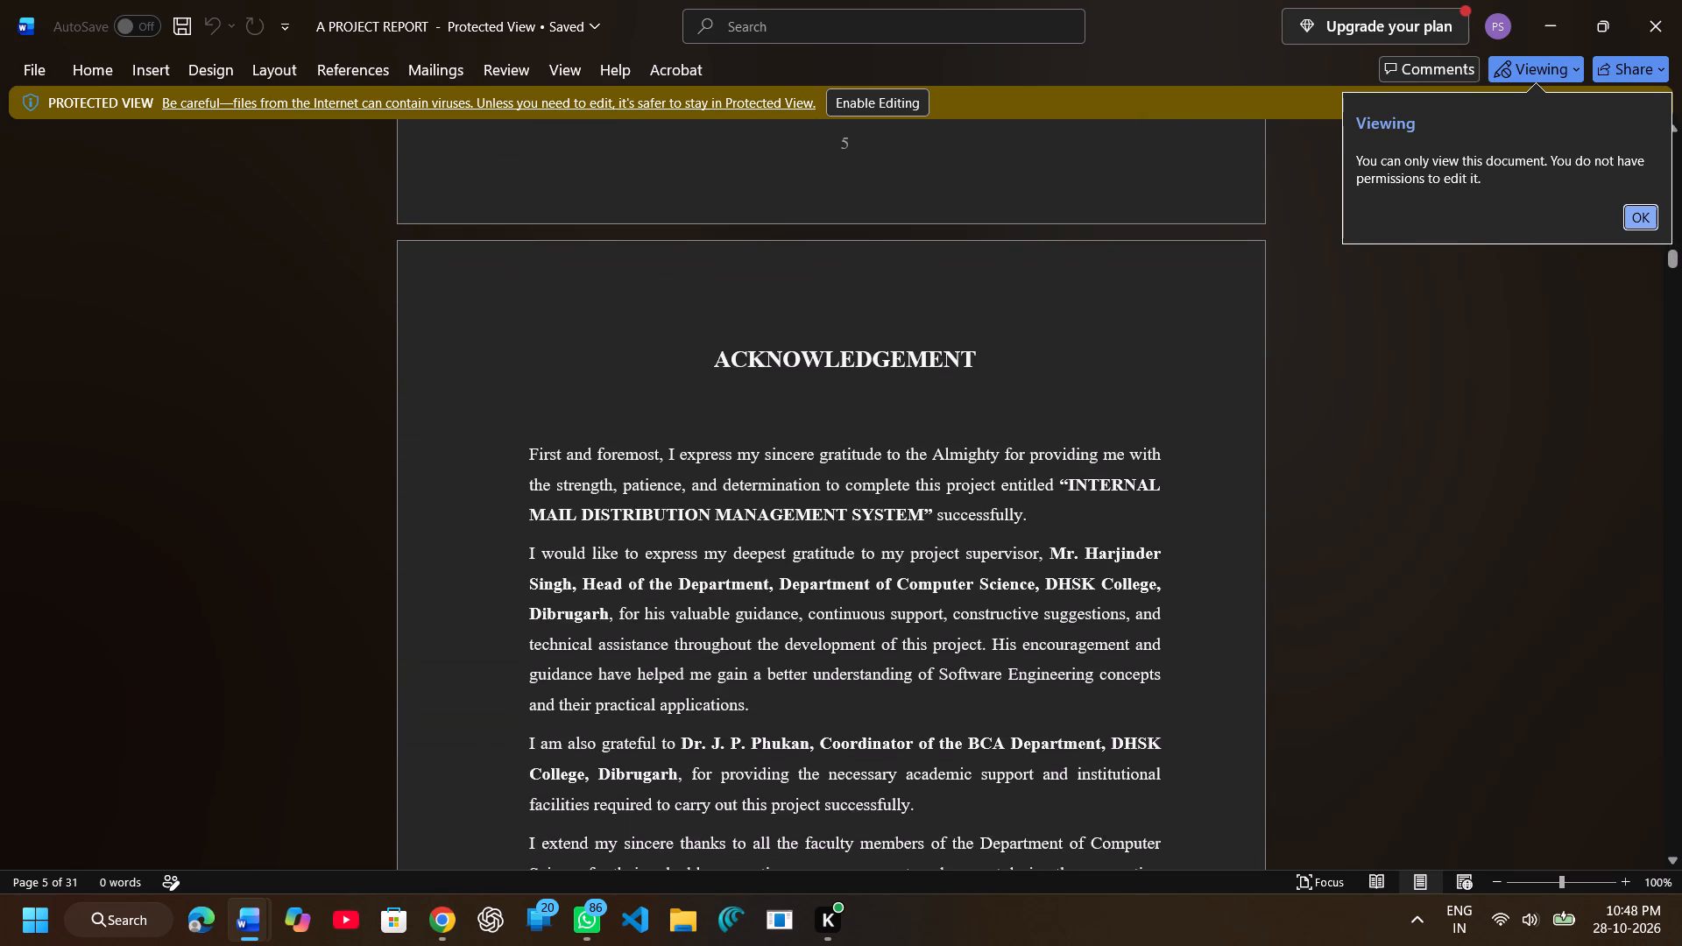
pyautogui.hscroll(1, 512, 638)
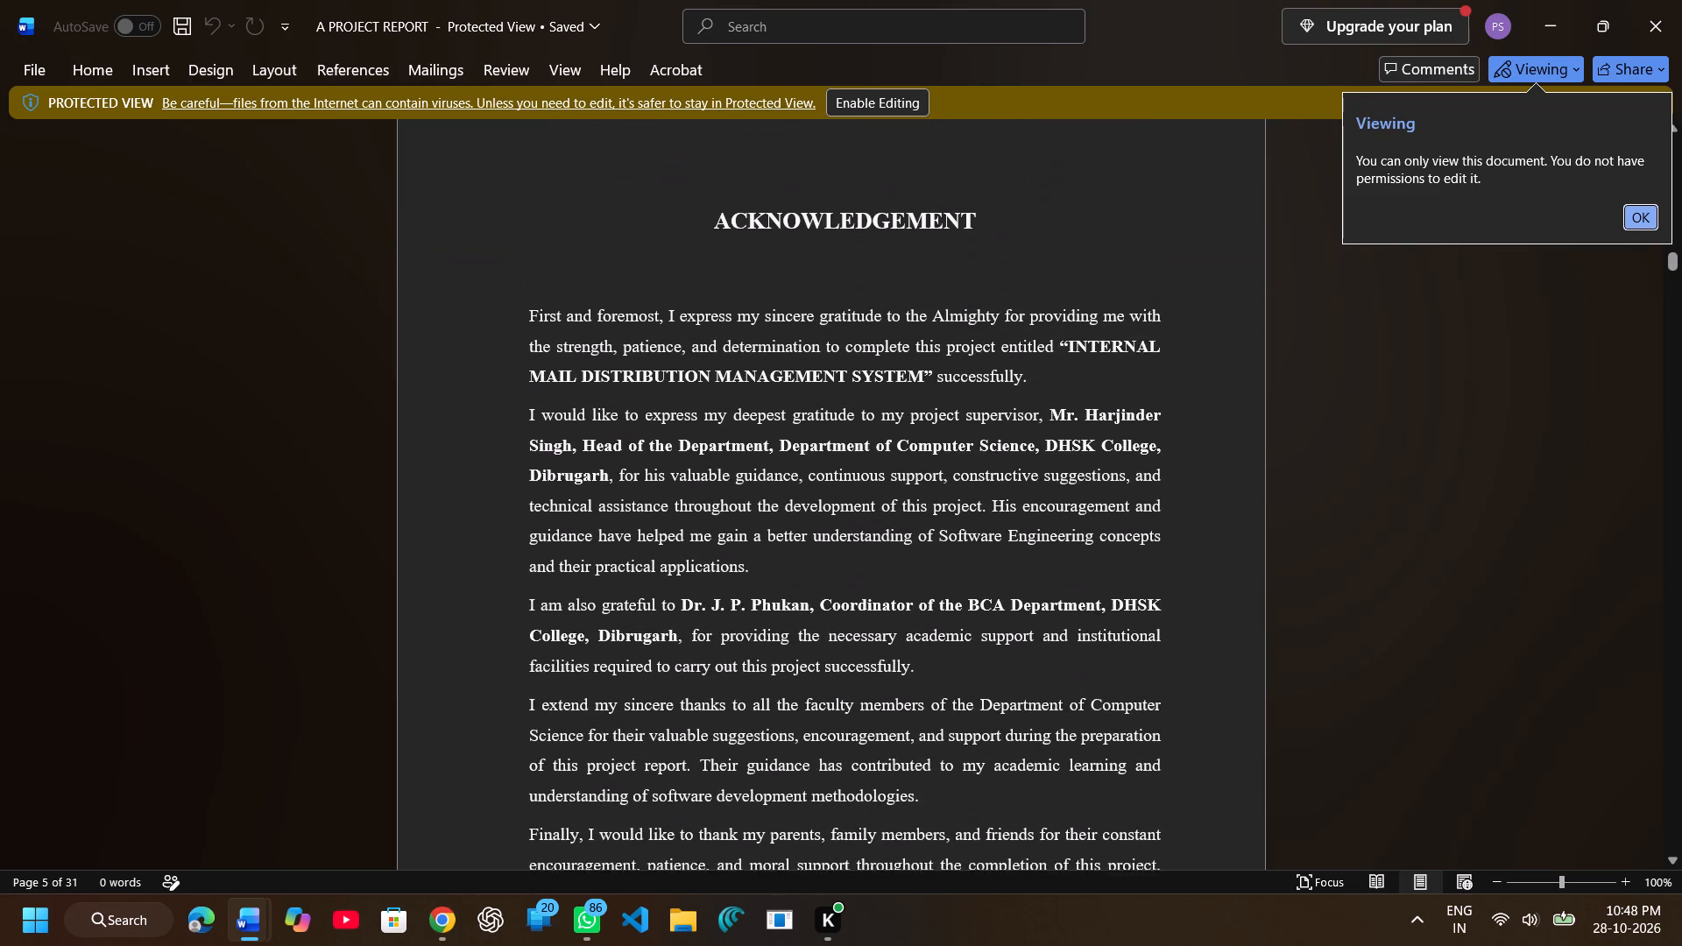
pyautogui.click(242, 909)
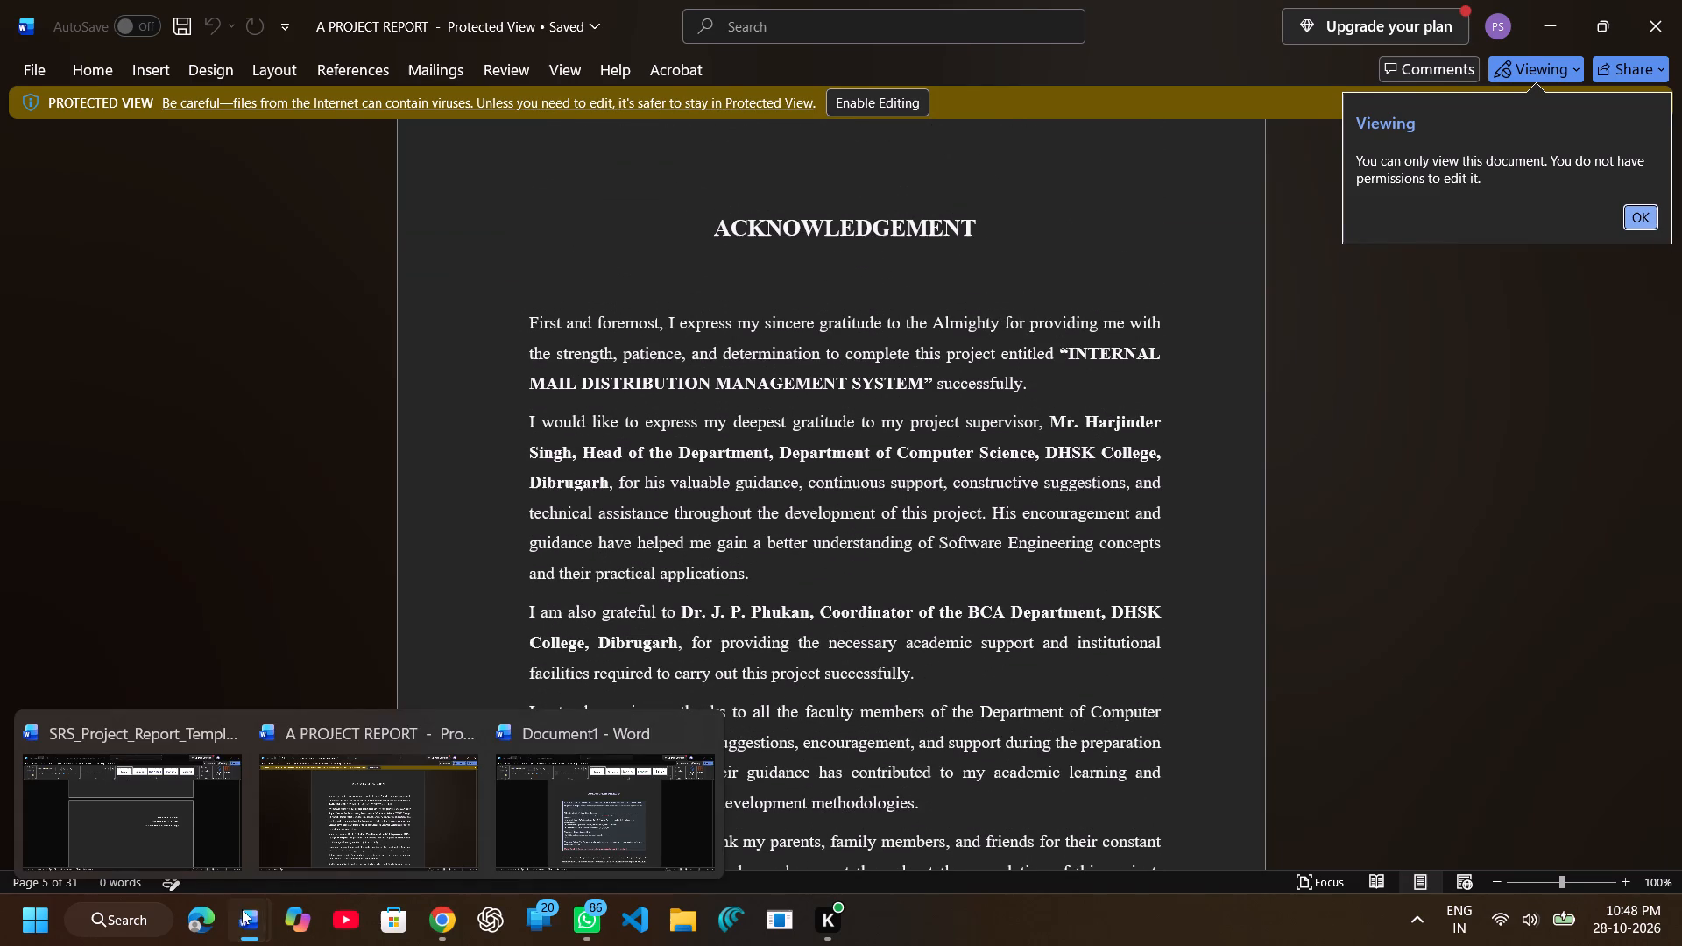
pyautogui.click(520, 801)
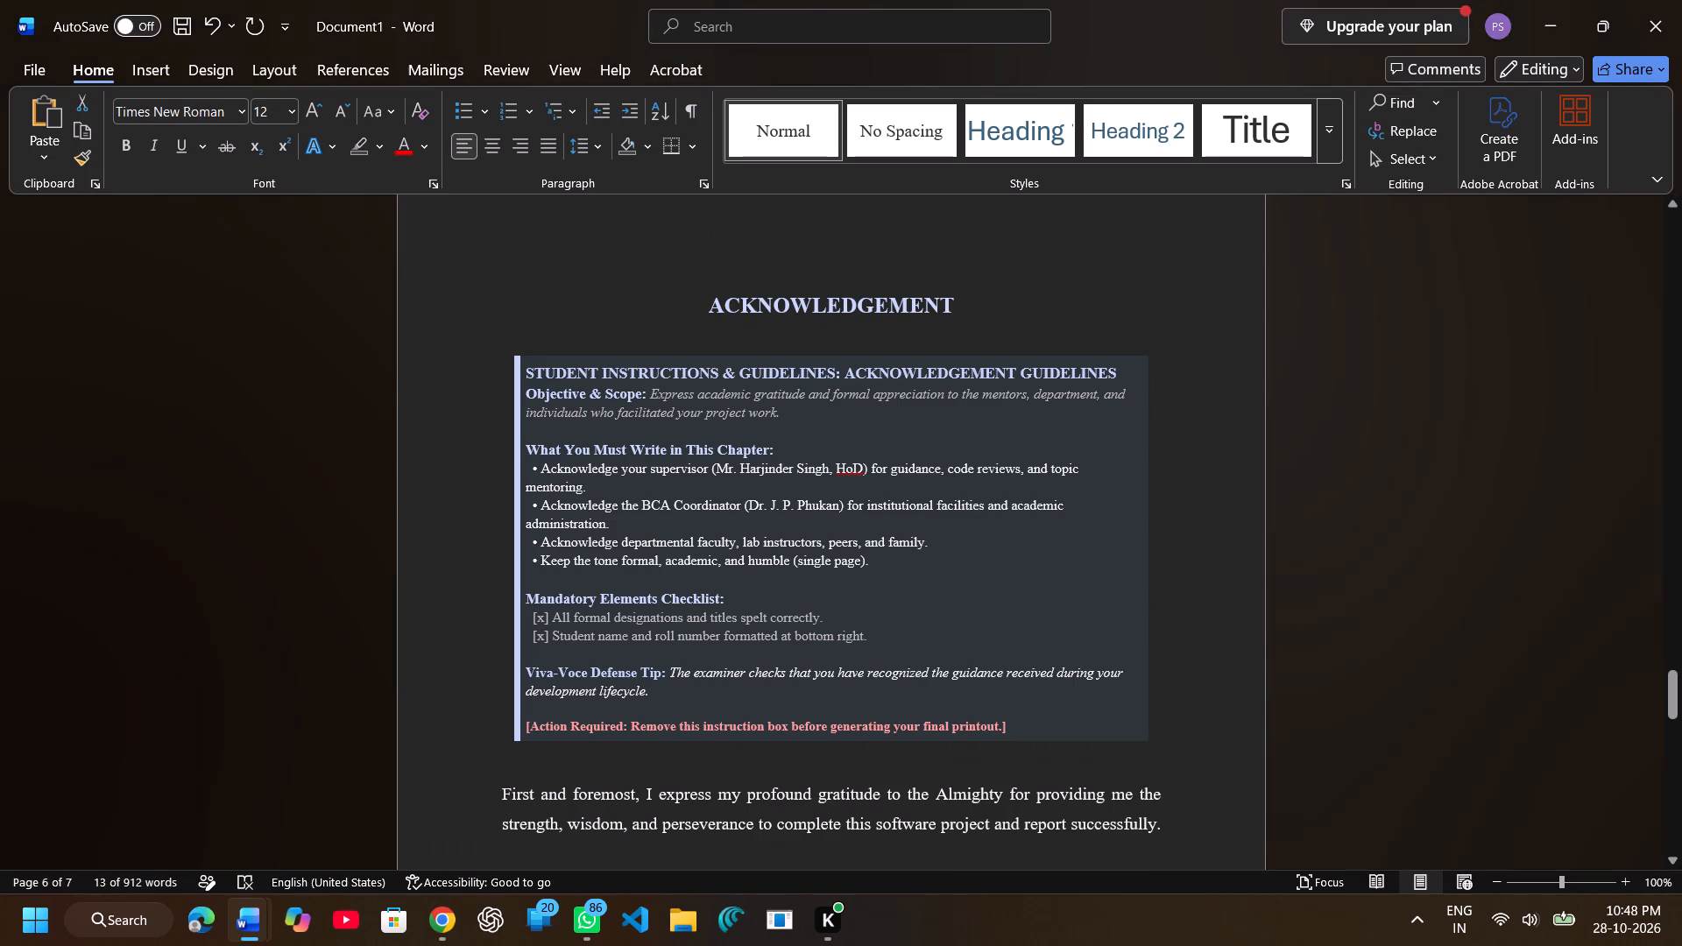
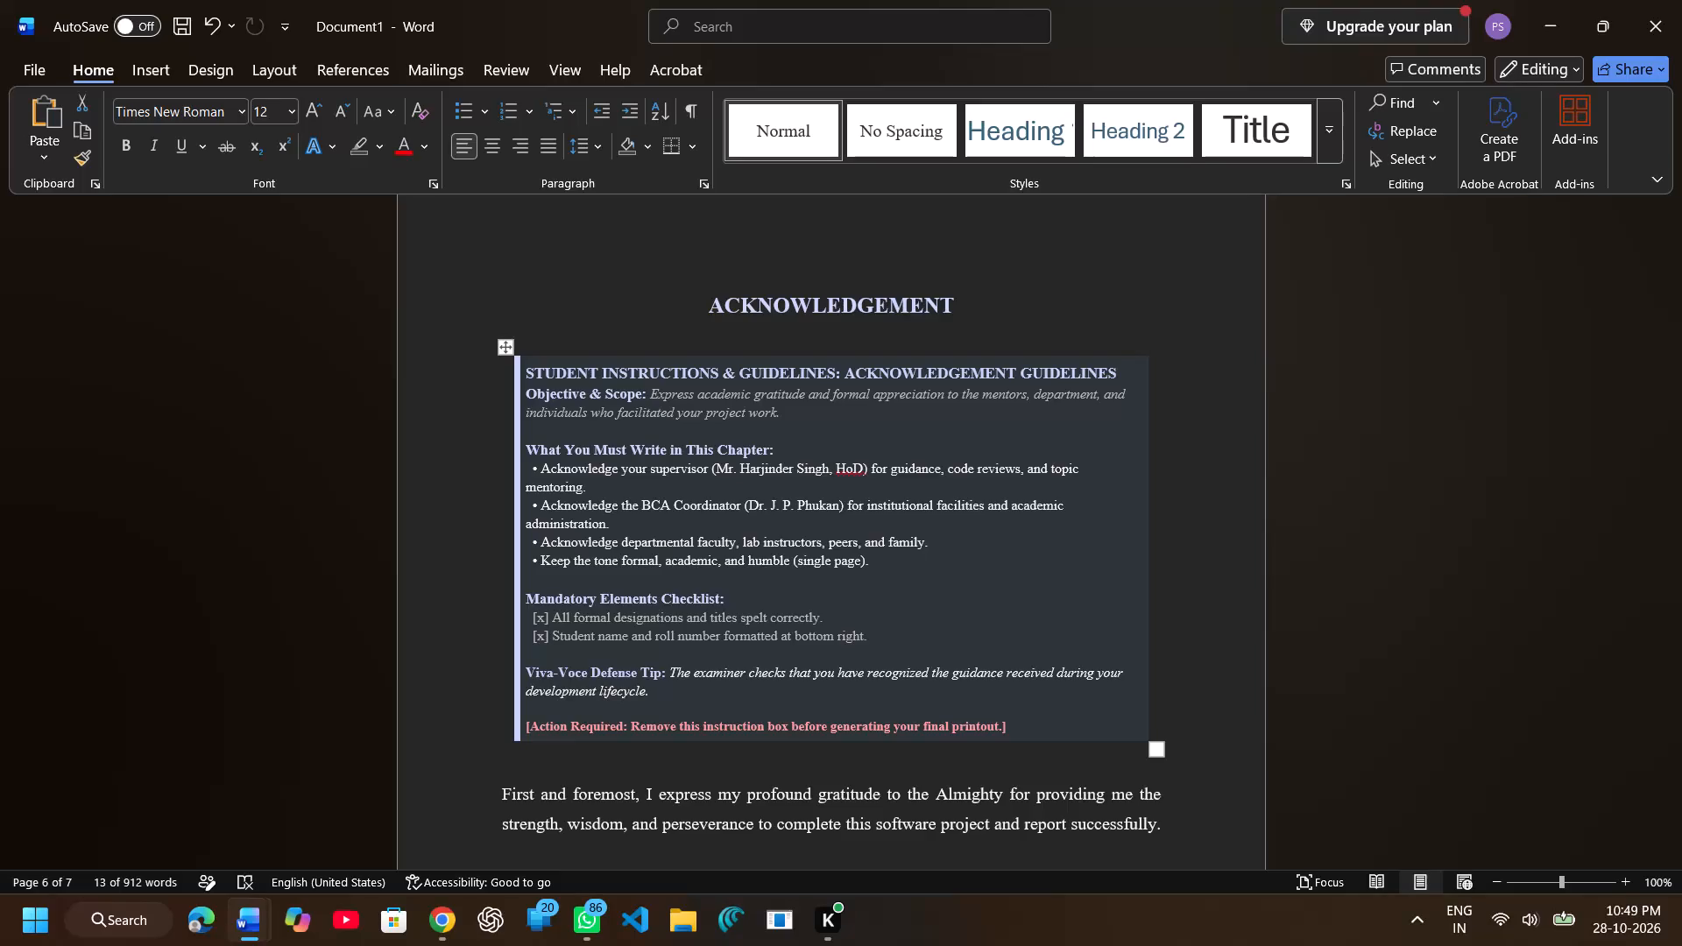
# Delete the student instructions and guidelines table from the Acknowledgement page, keeping the heading and the acknowledgement text.
pyautogui.scroll(-1, 541, 463)
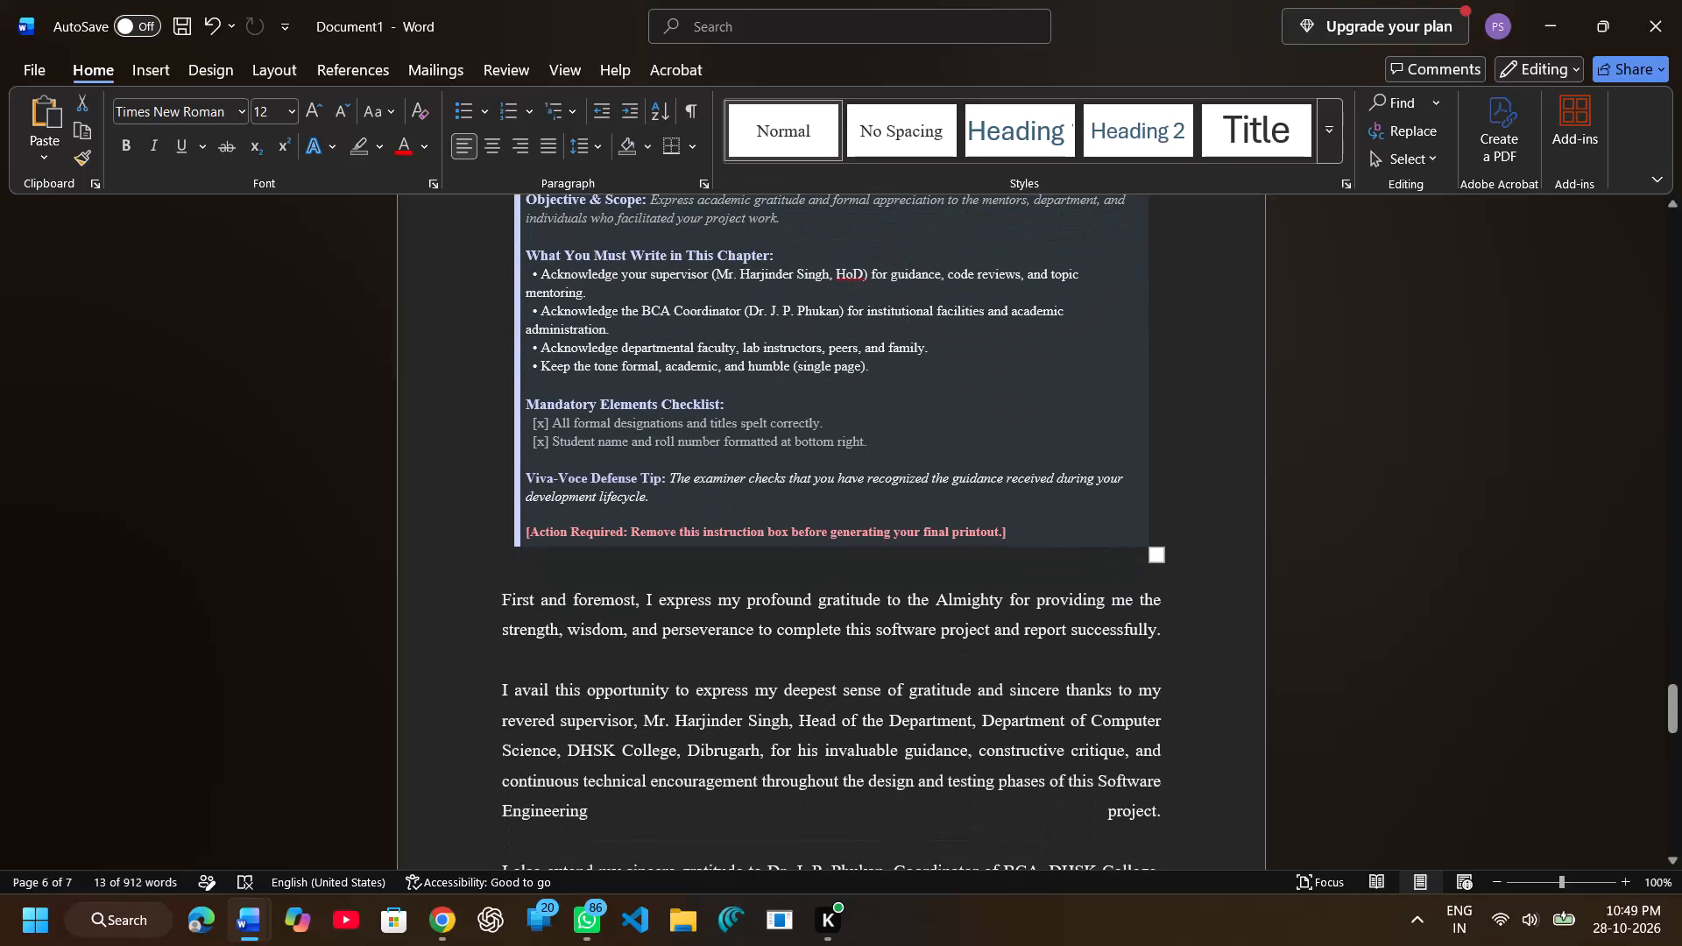
pyautogui.scroll(-1, 541, 463)
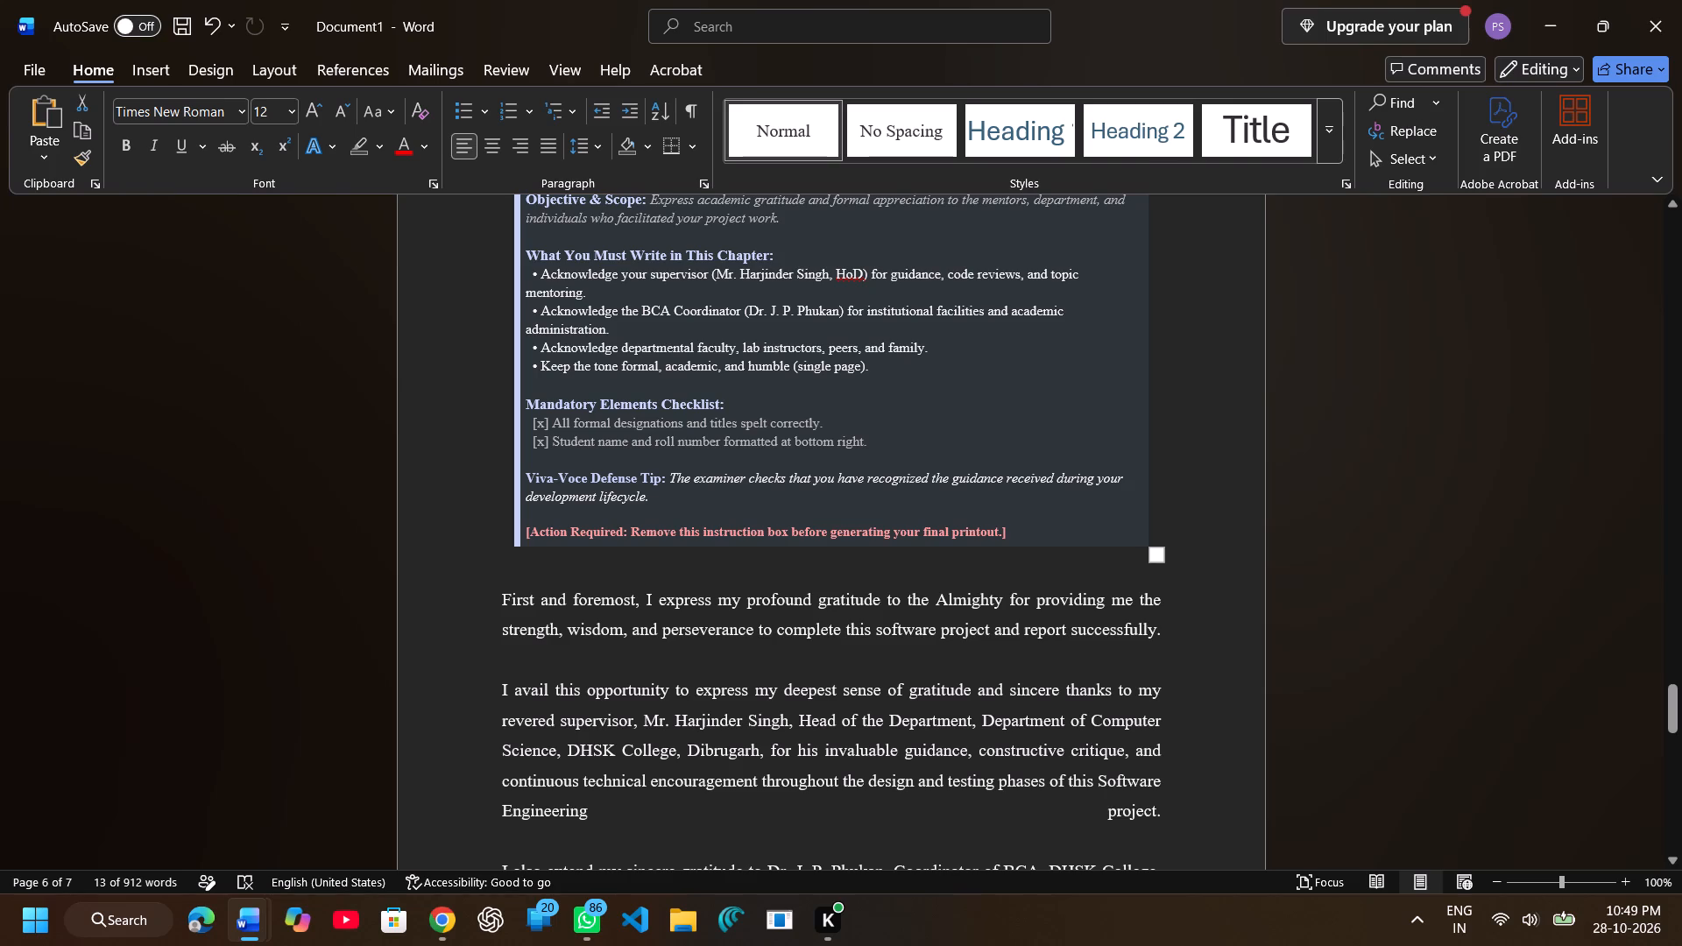
pyautogui.rightClick(682, 328)
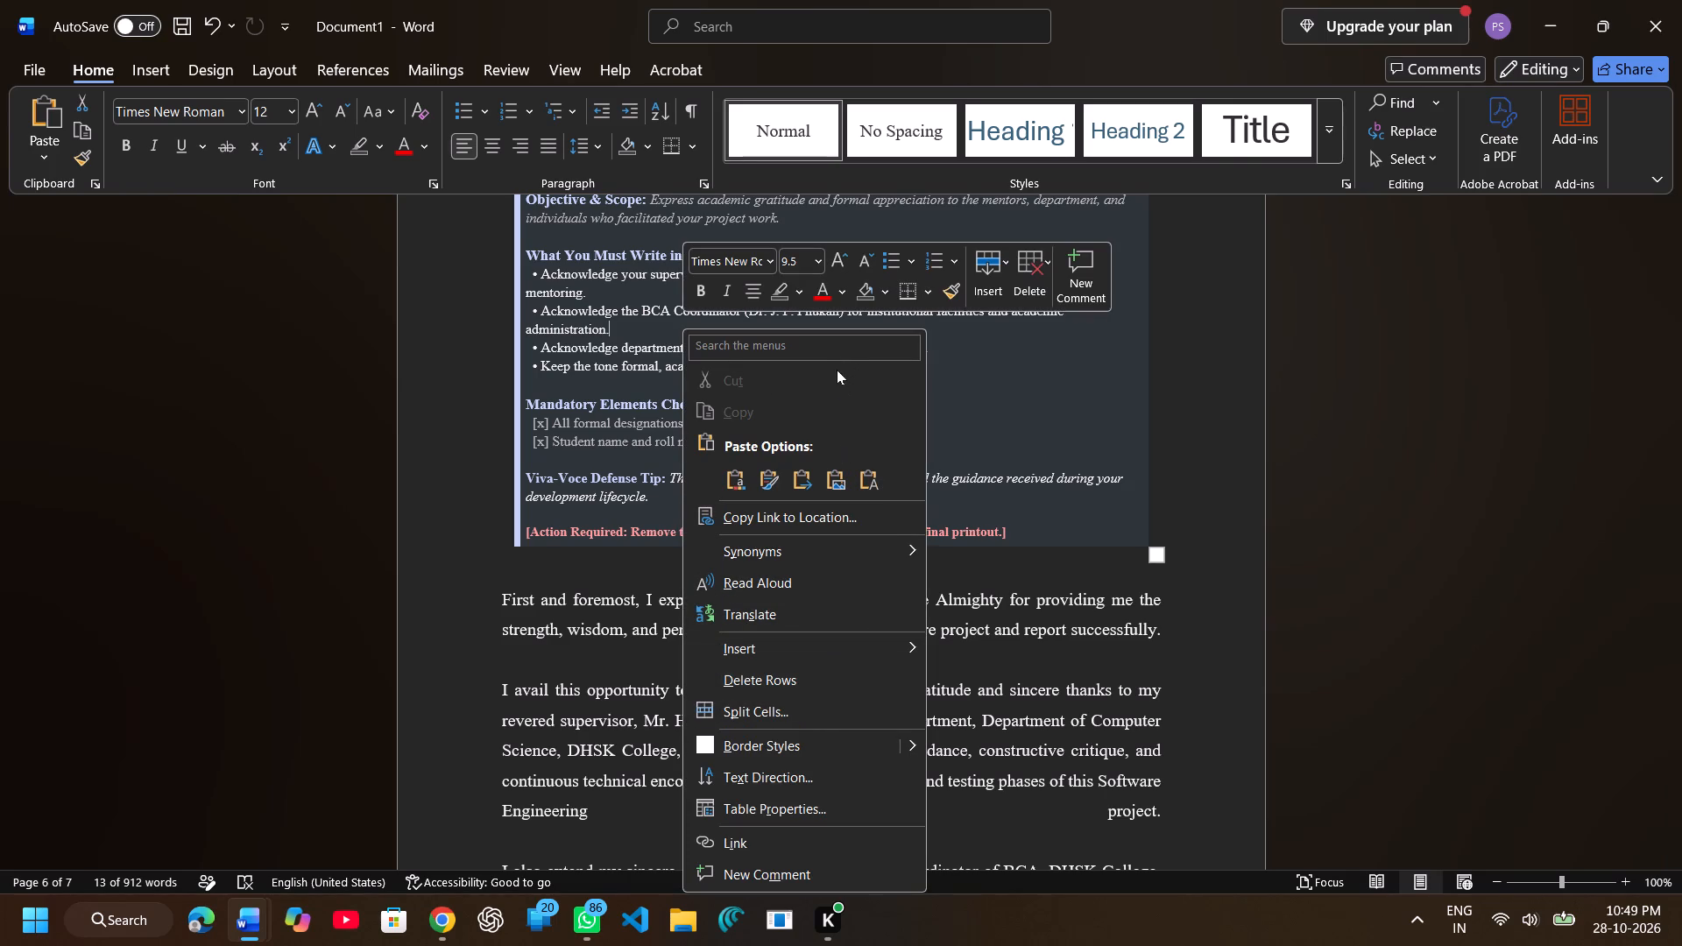
pyautogui.click(1006, 370)
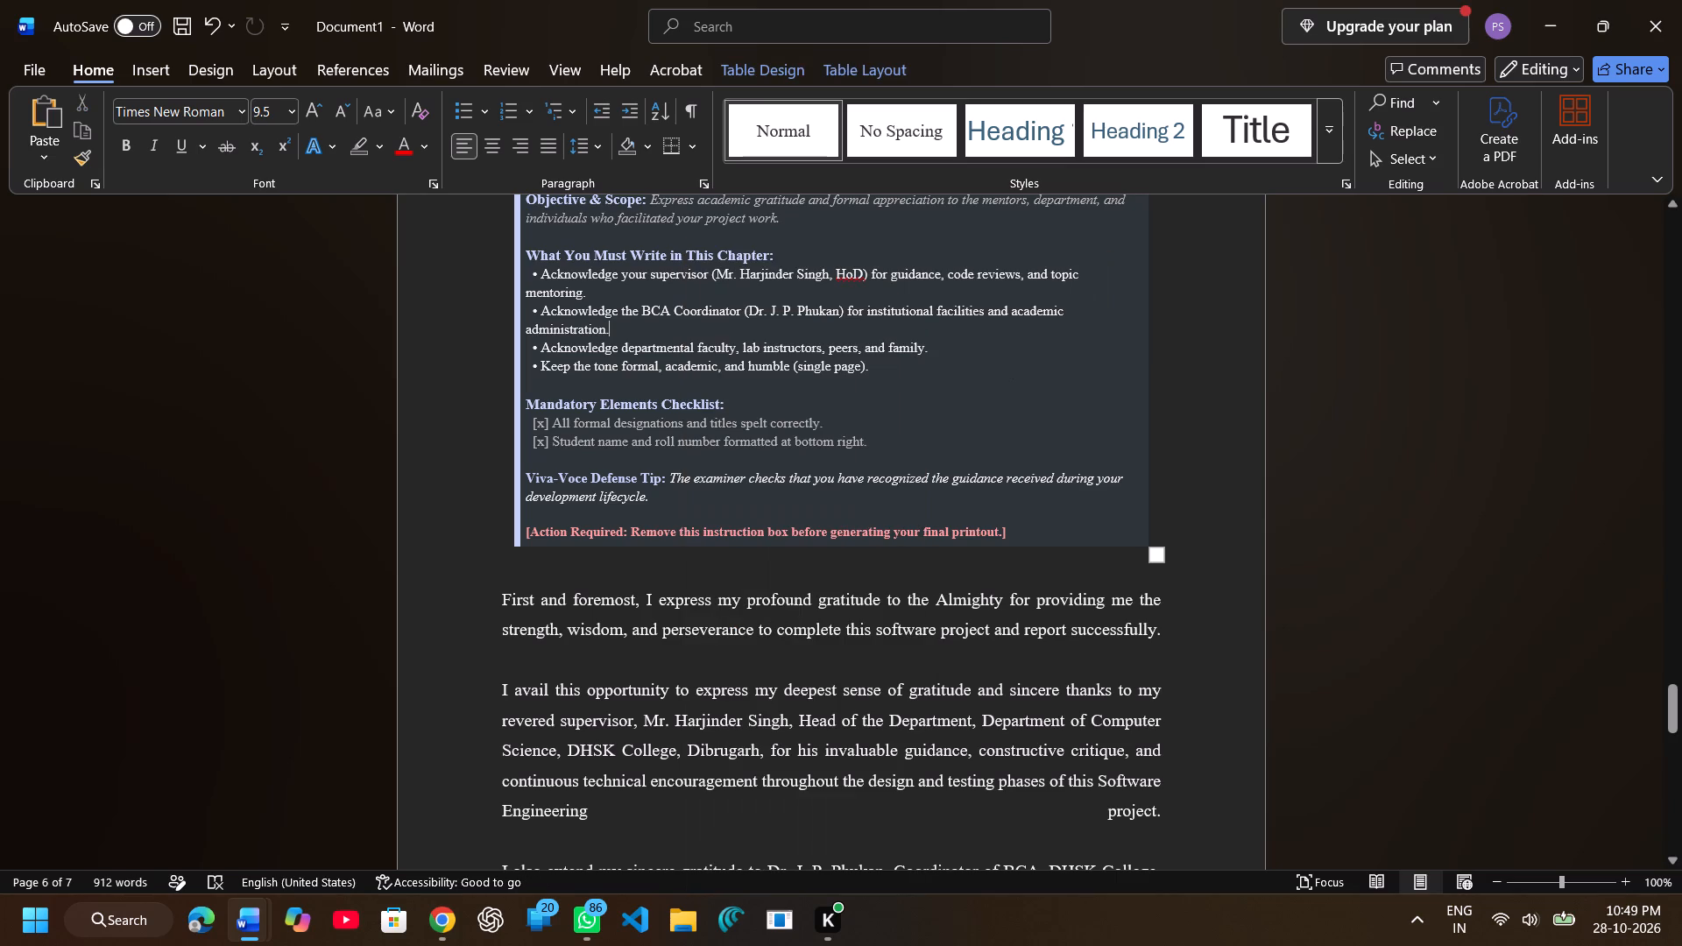
pyautogui.rightClick(910, 339)
pyautogui.click(842, 376)
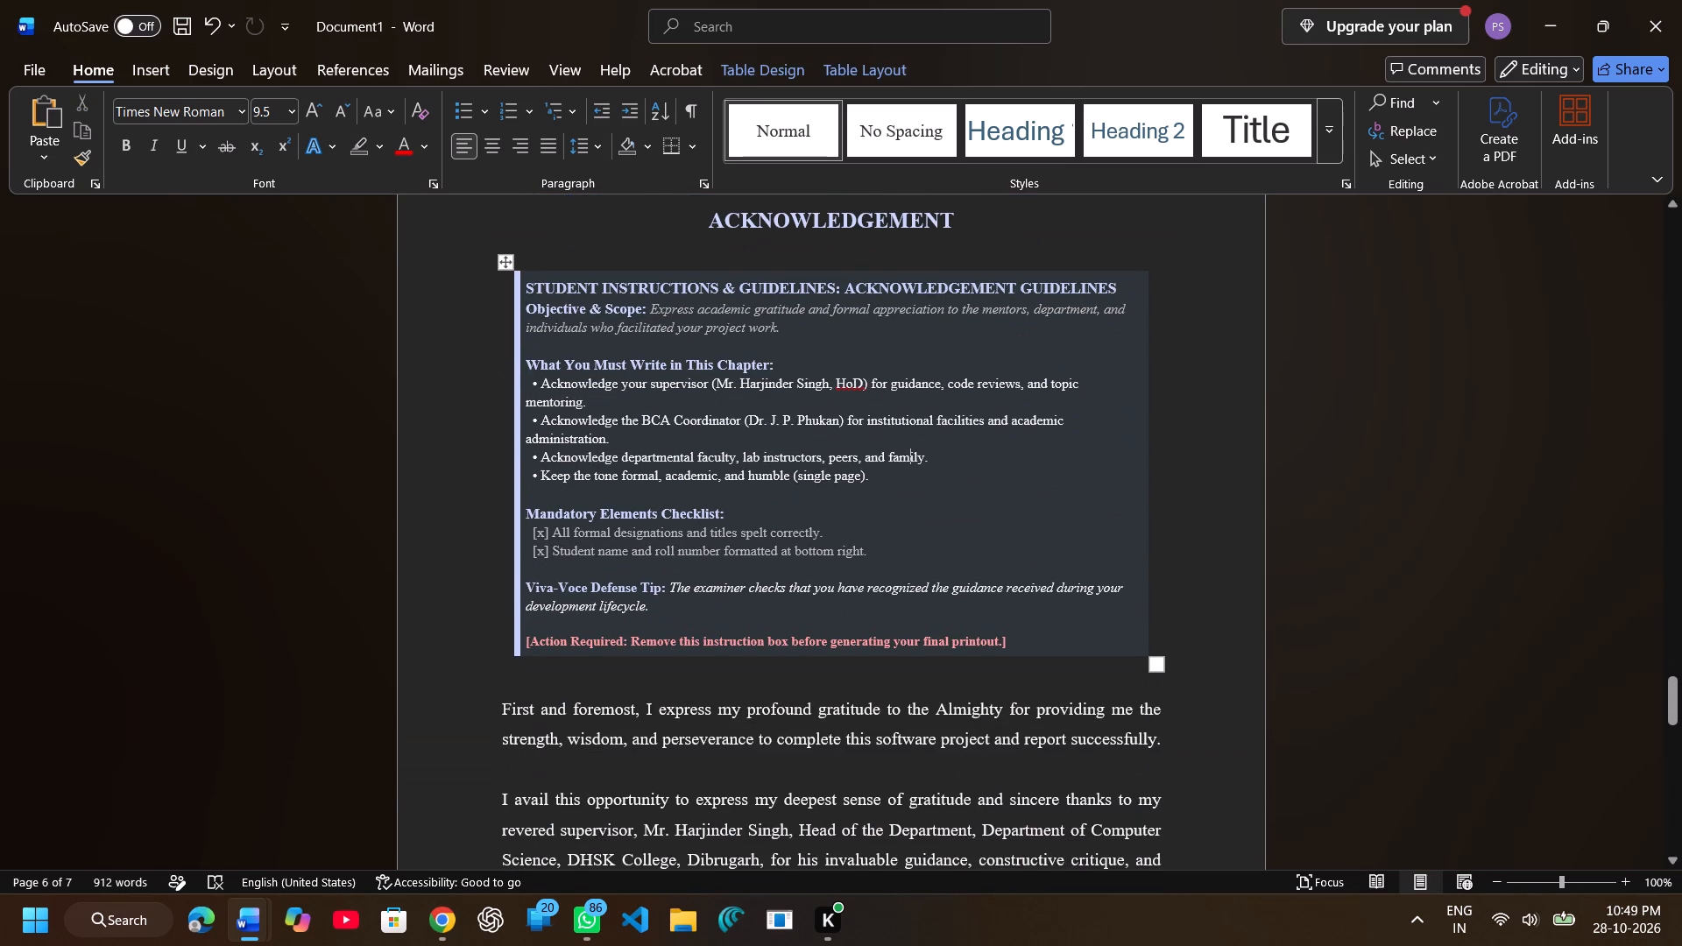
pyautogui.moveTo(519, 276); pyautogui.dragTo(605, 320)
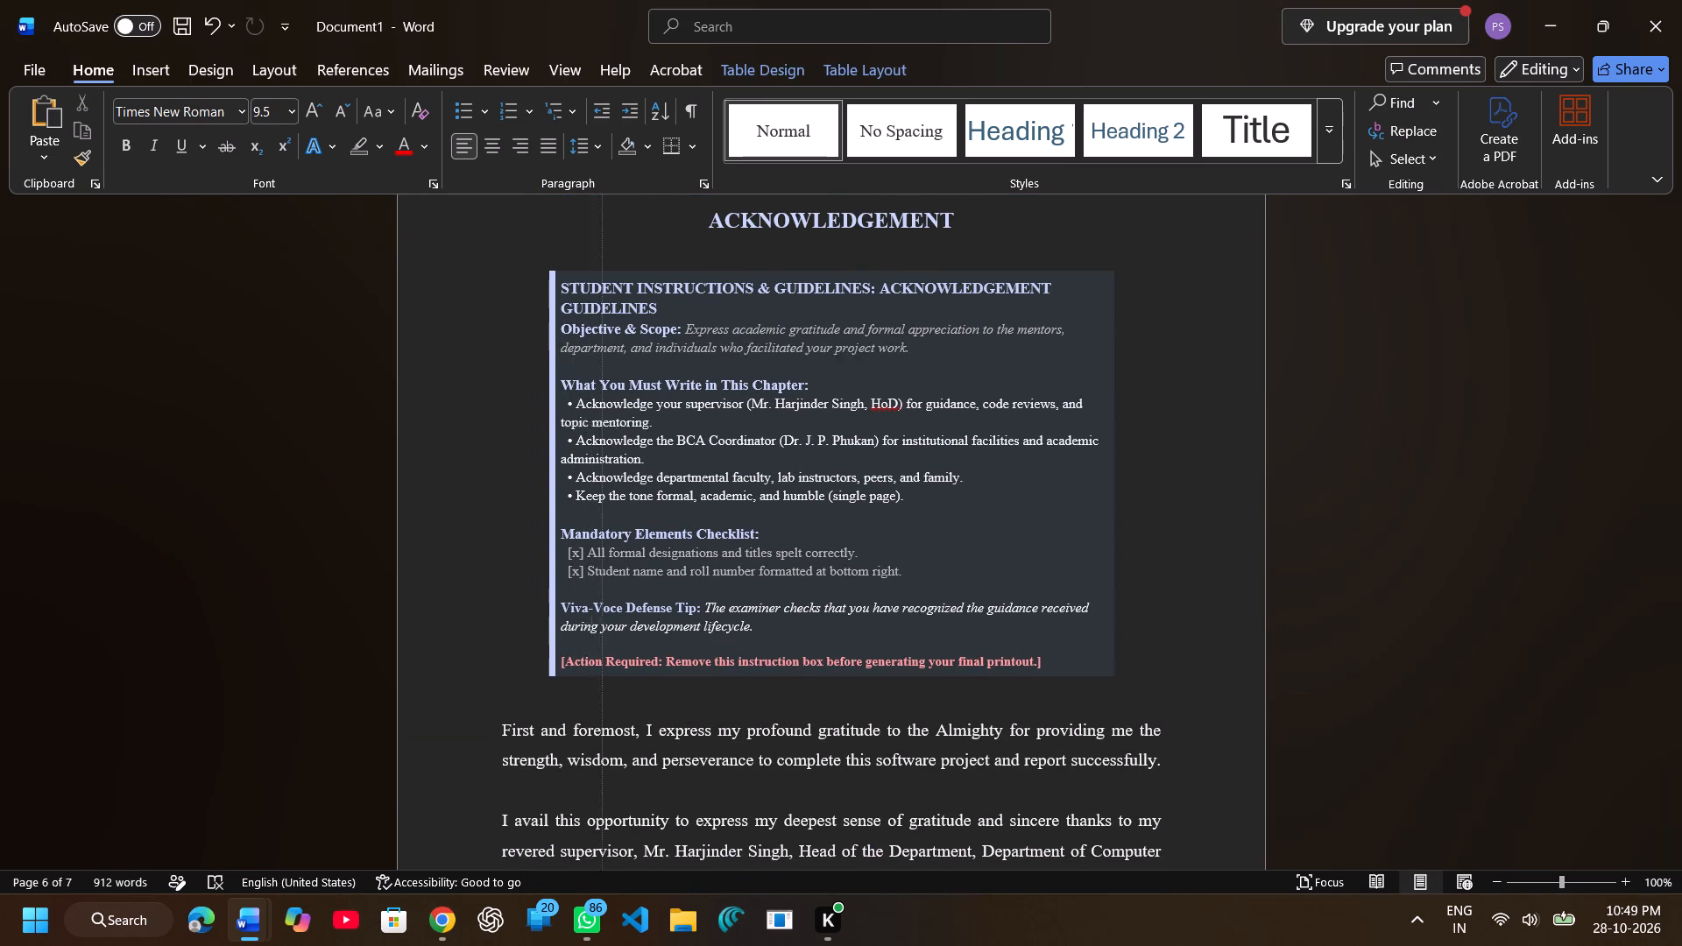
pyautogui.moveTo(605, 320); pyautogui.dragTo(602, 352)
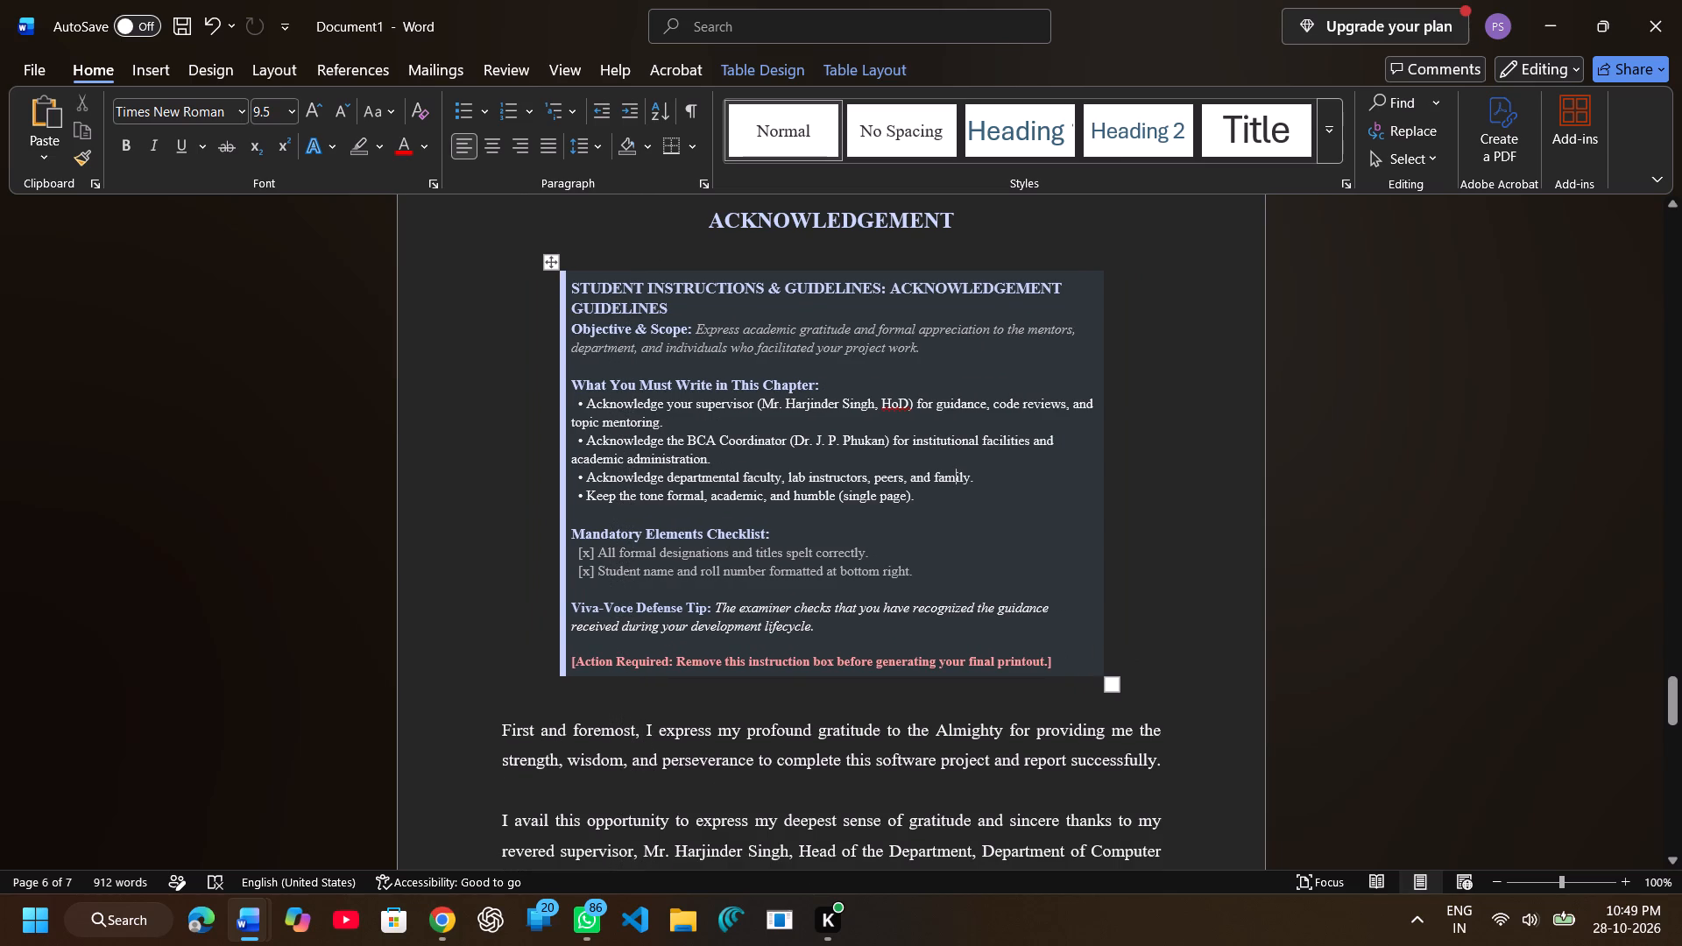
pyautogui.moveTo(558, 273); pyautogui.dragTo(560, 325)
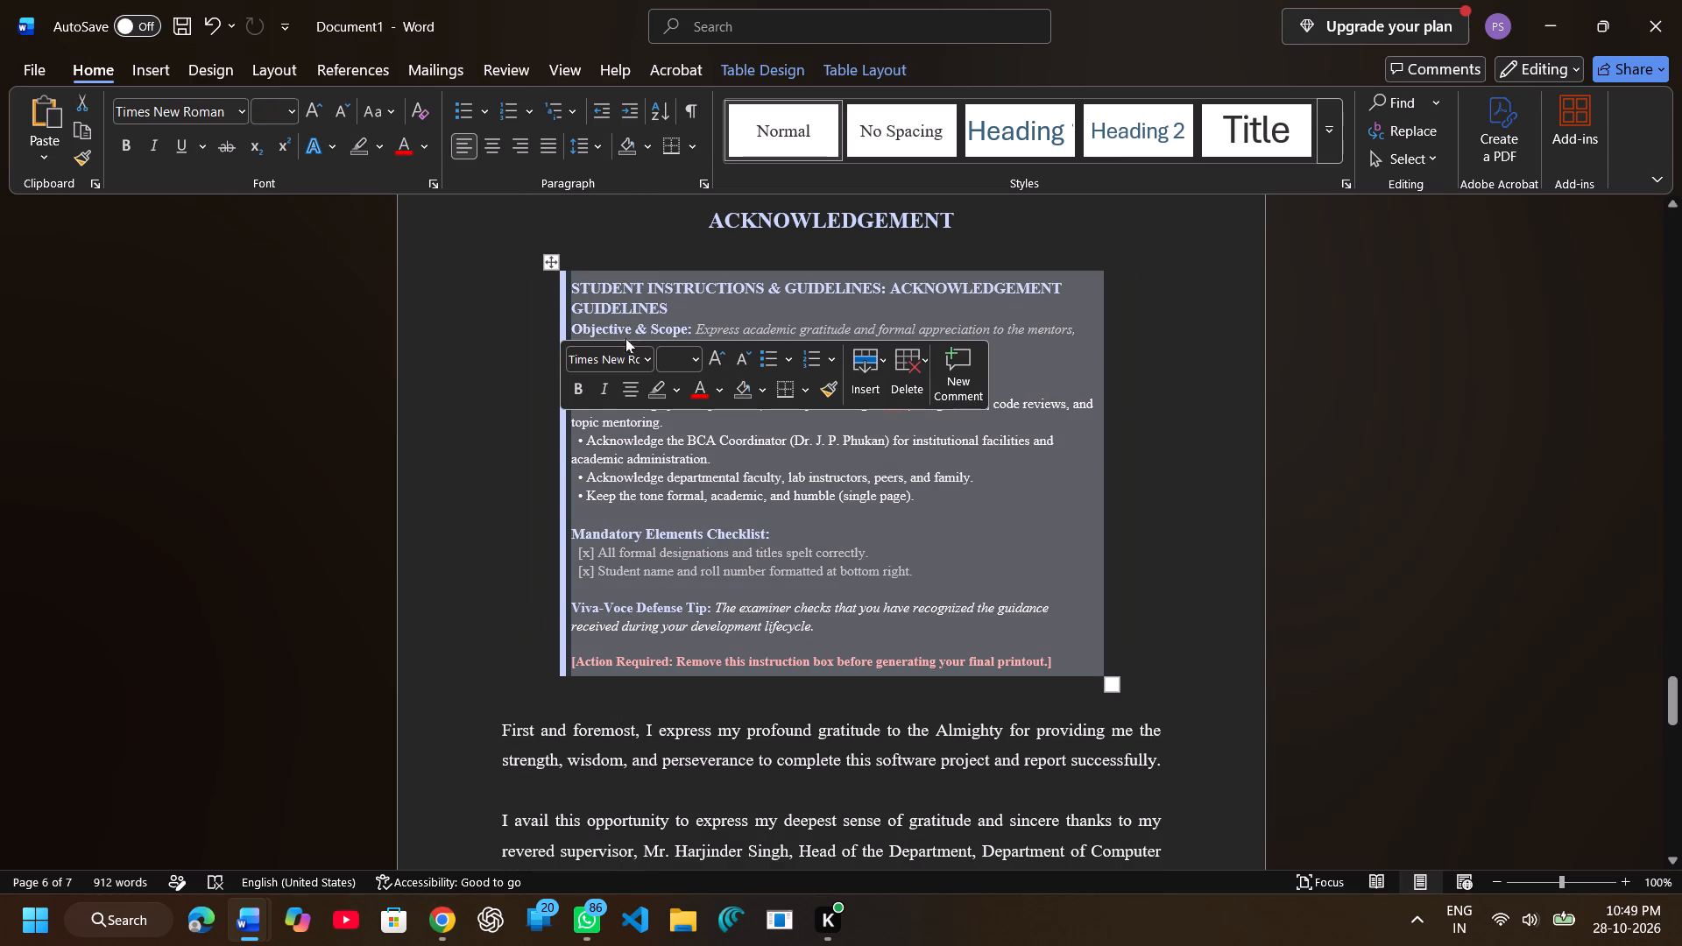
pyautogui.click(697, 347)
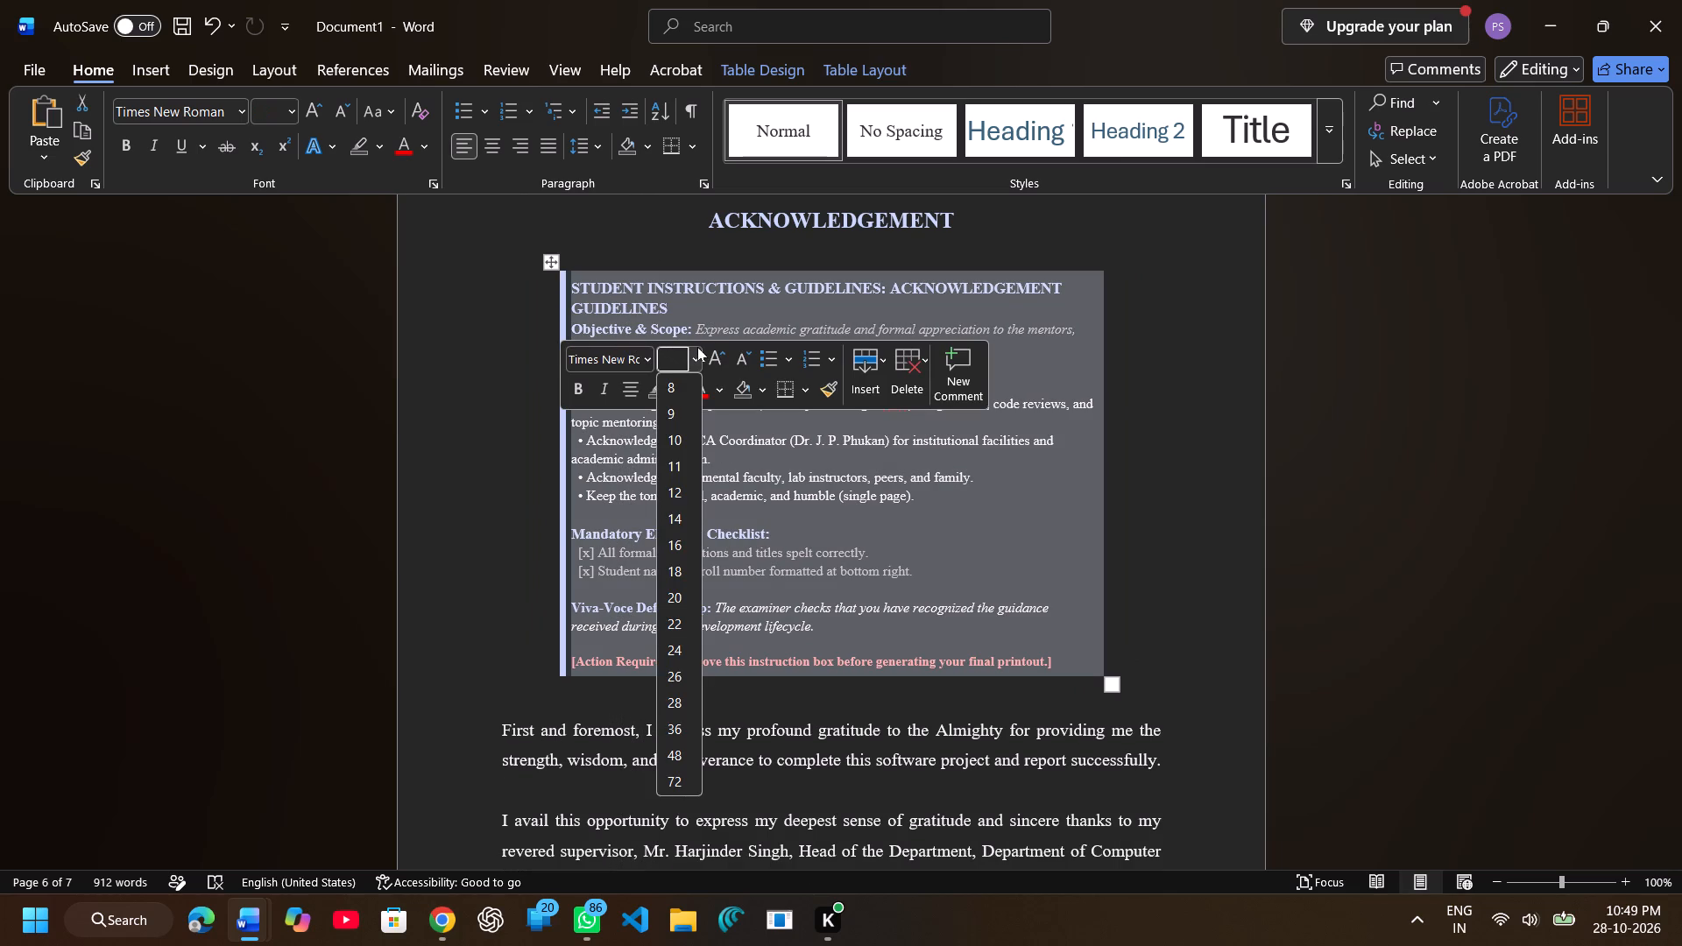
pyautogui.rightClick(713, 308)
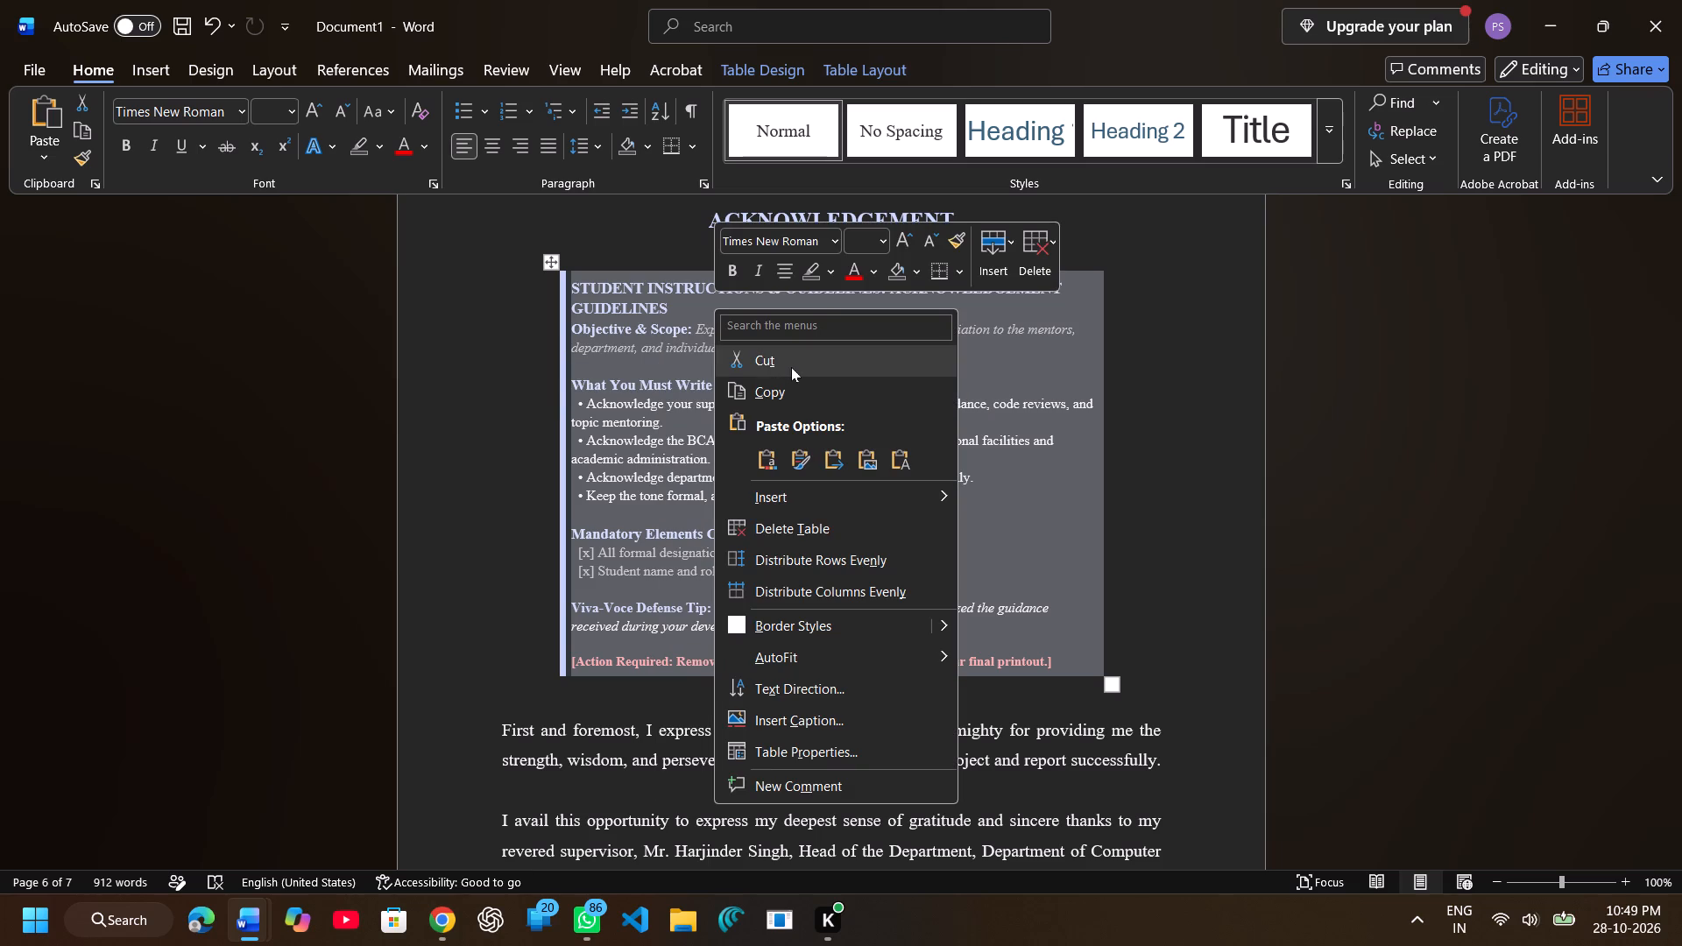
pyautogui.click(786, 521)
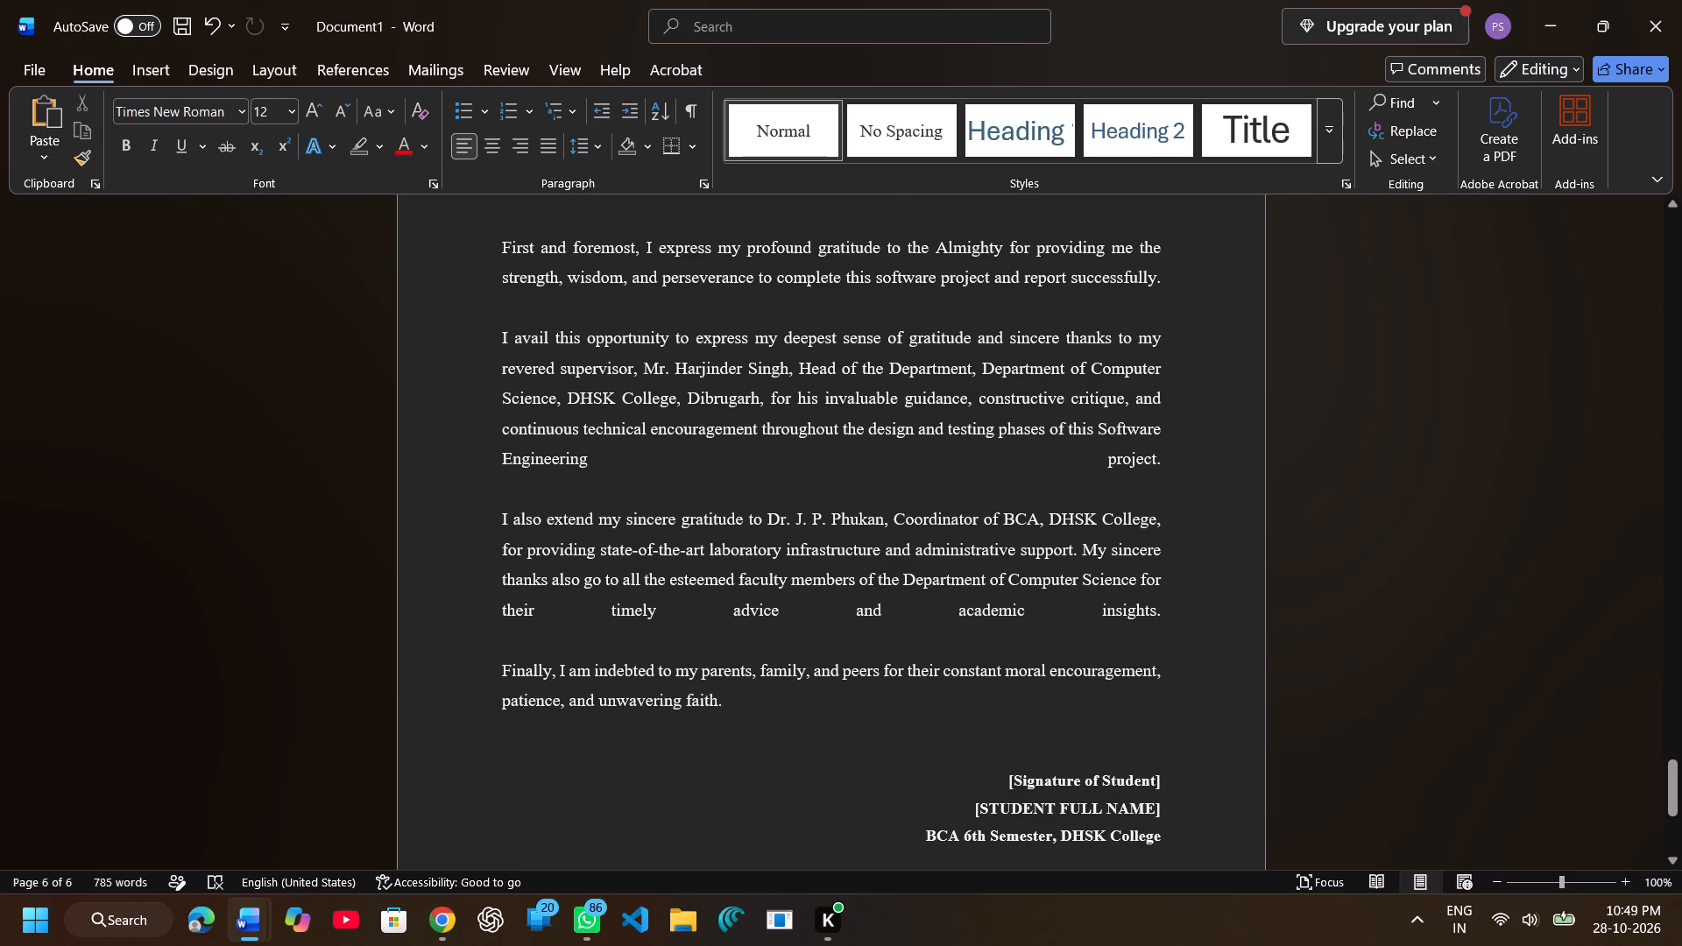
# Left-align the Acknowledgement's body paragraphs, from "First and foremost" through "Finally, I am indebted", to remove the stretched word spacing.
pyautogui.moveTo(494, 251); pyautogui.dragTo(615, 389)
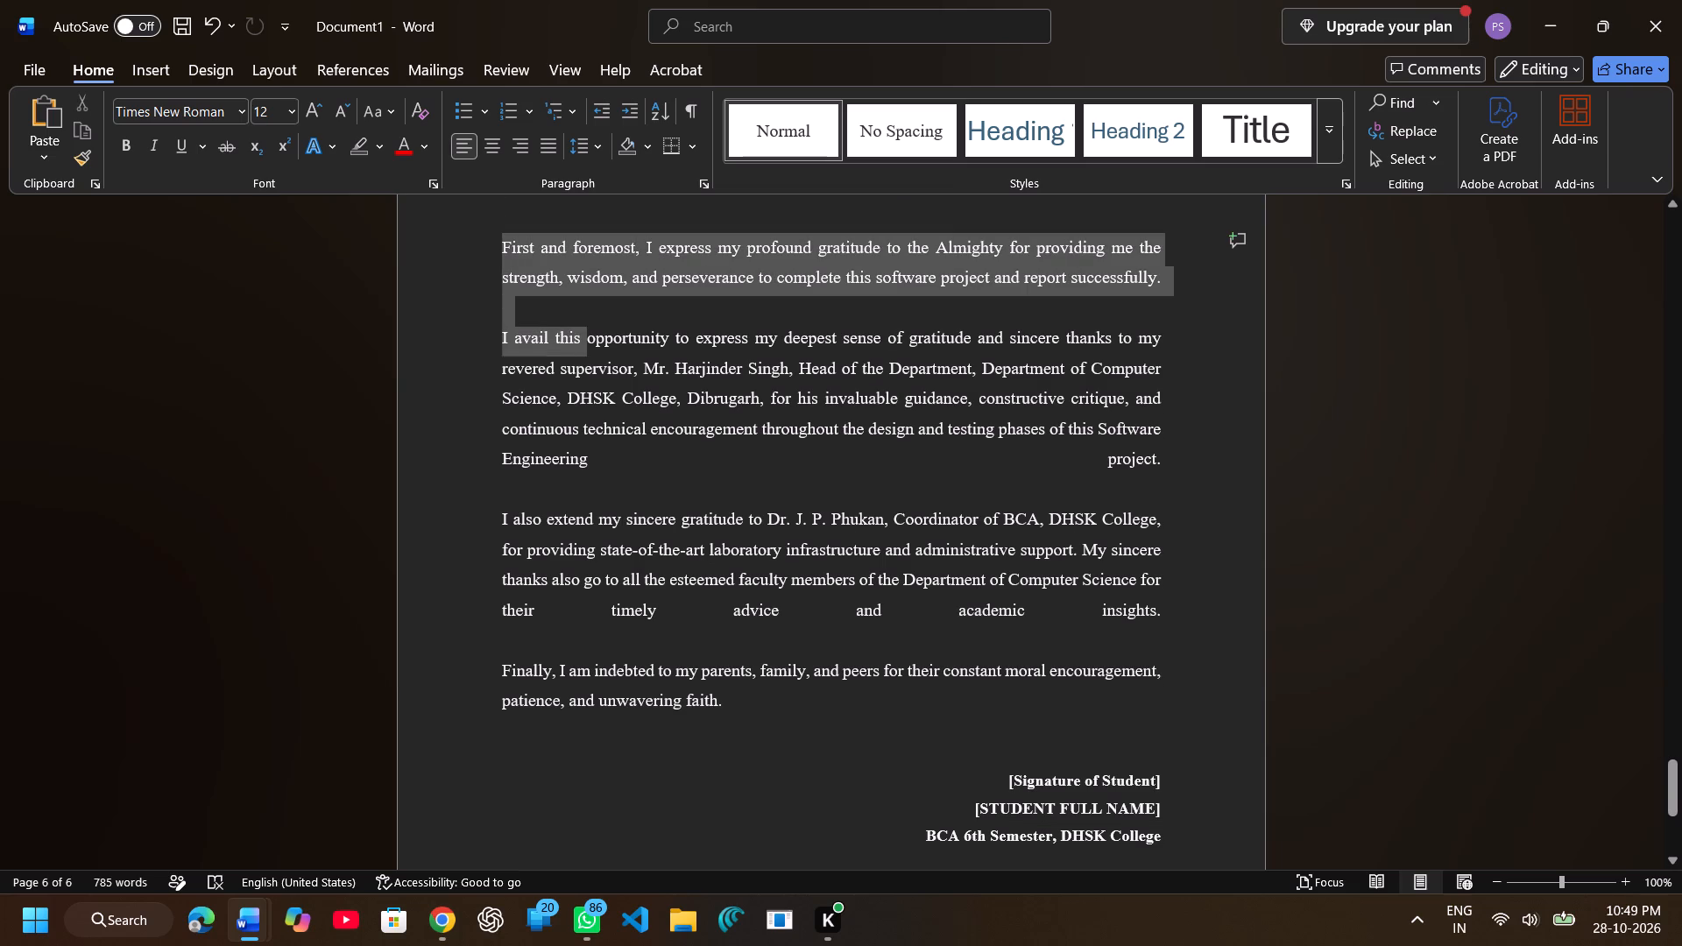
pyautogui.moveTo(615, 389); pyautogui.dragTo(792, 679)
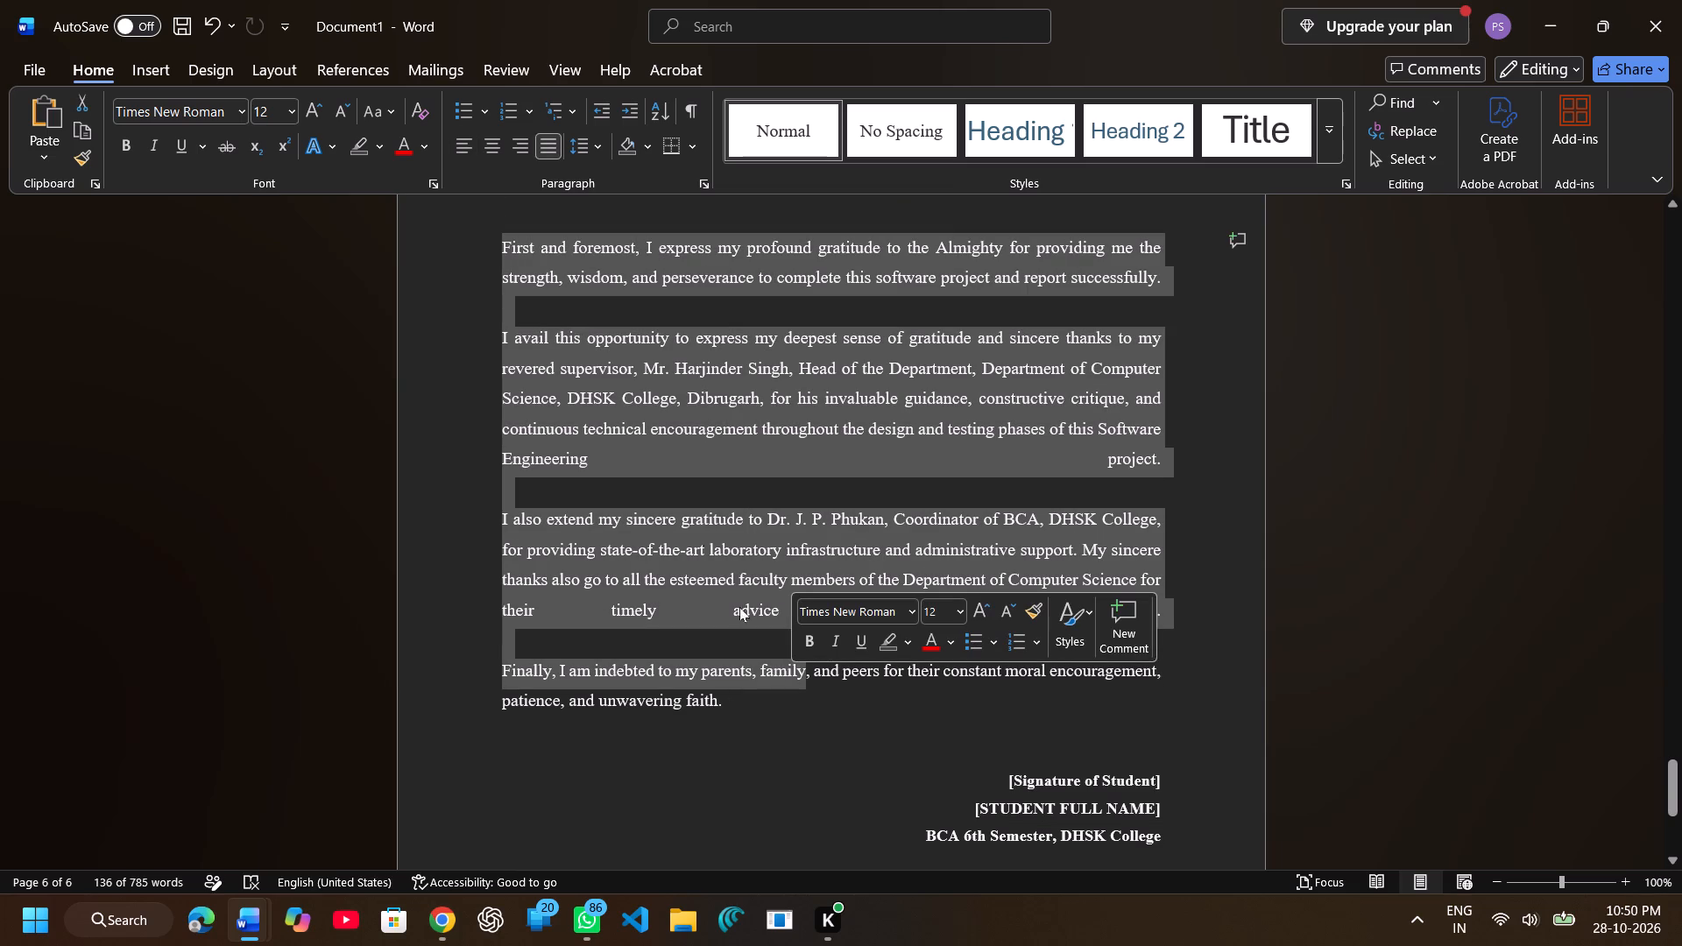
pyautogui.click(455, 138)
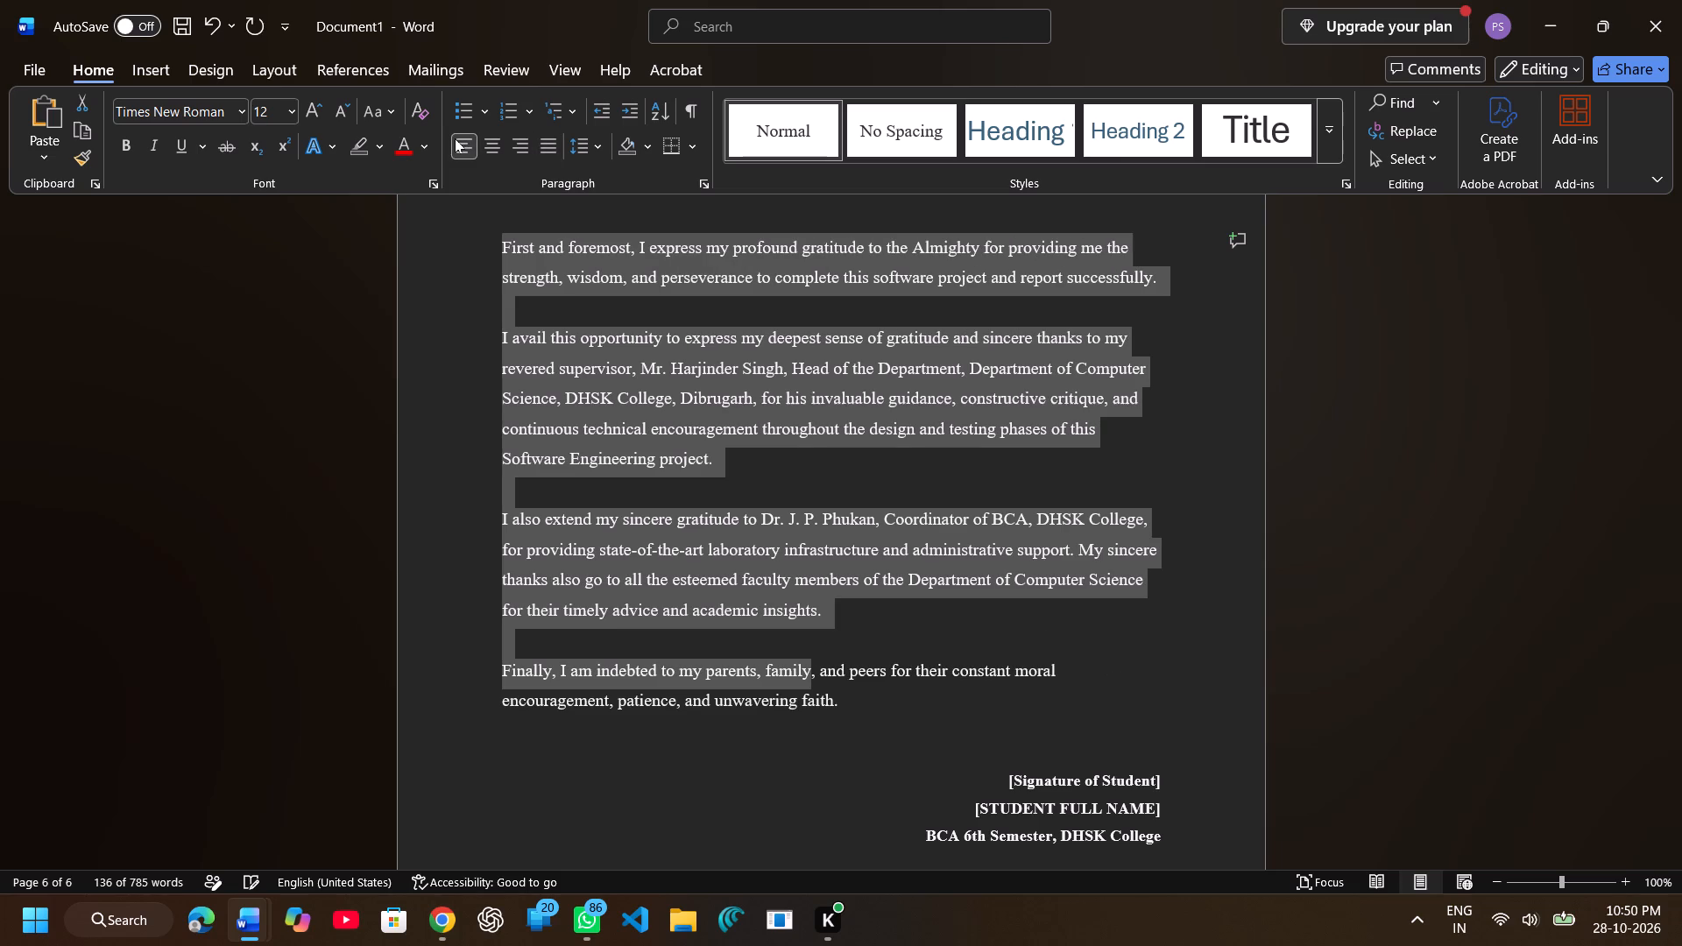
pyautogui.click(573, 339)
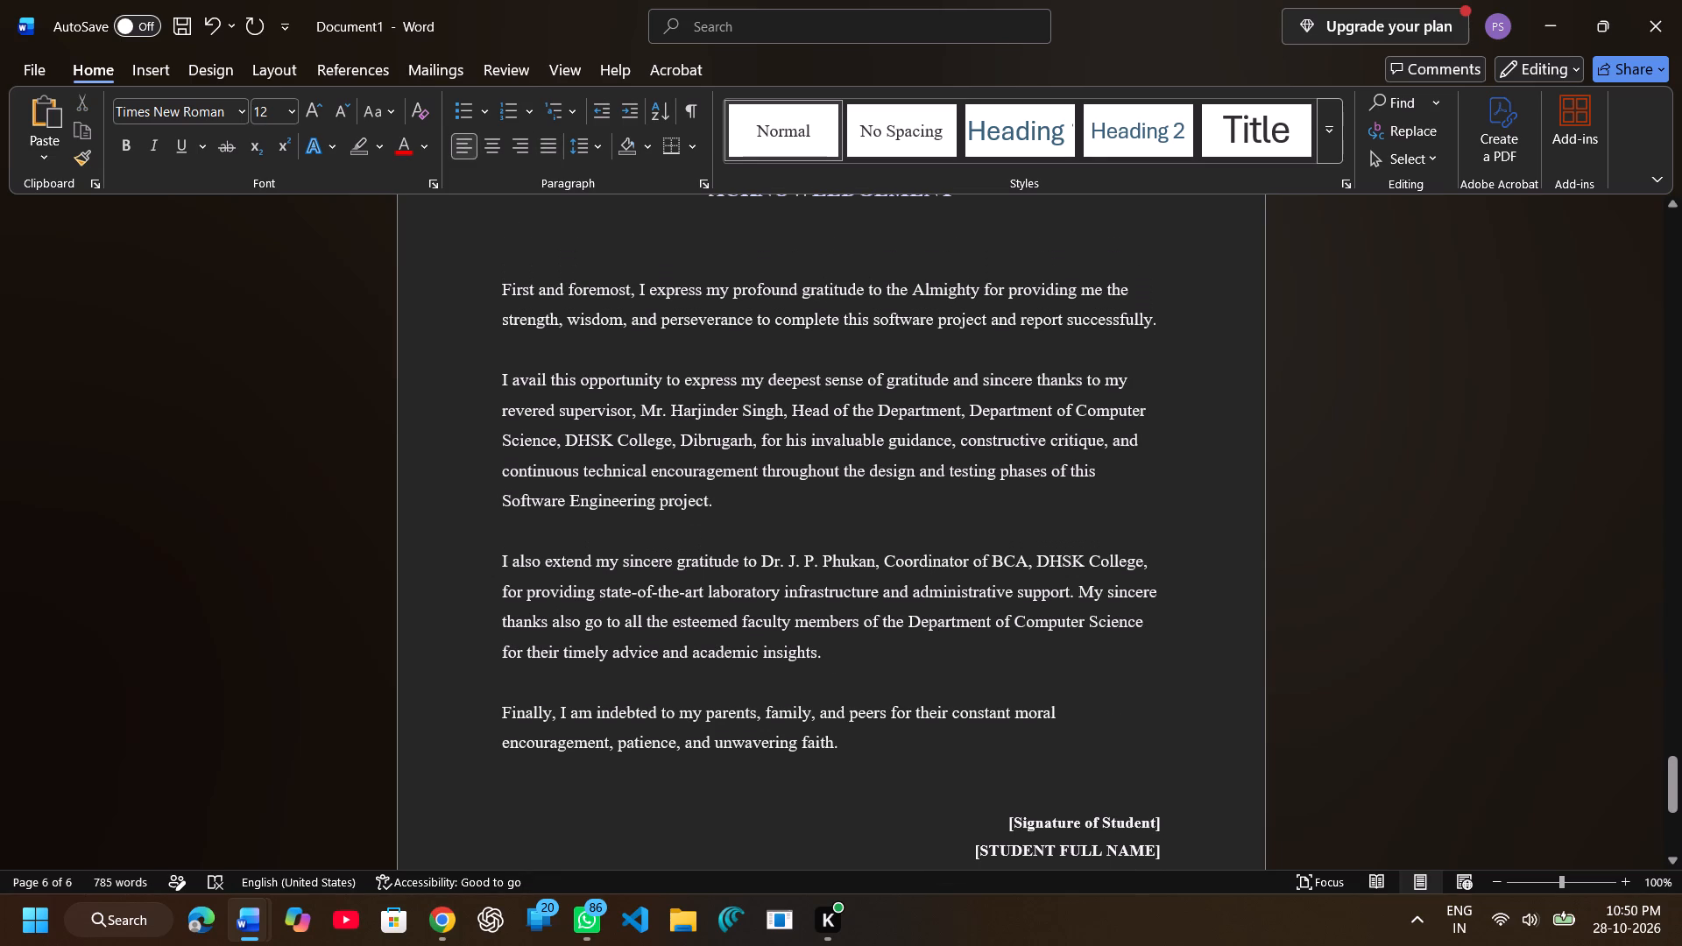
pyautogui.hscroll(1, 573, 386)
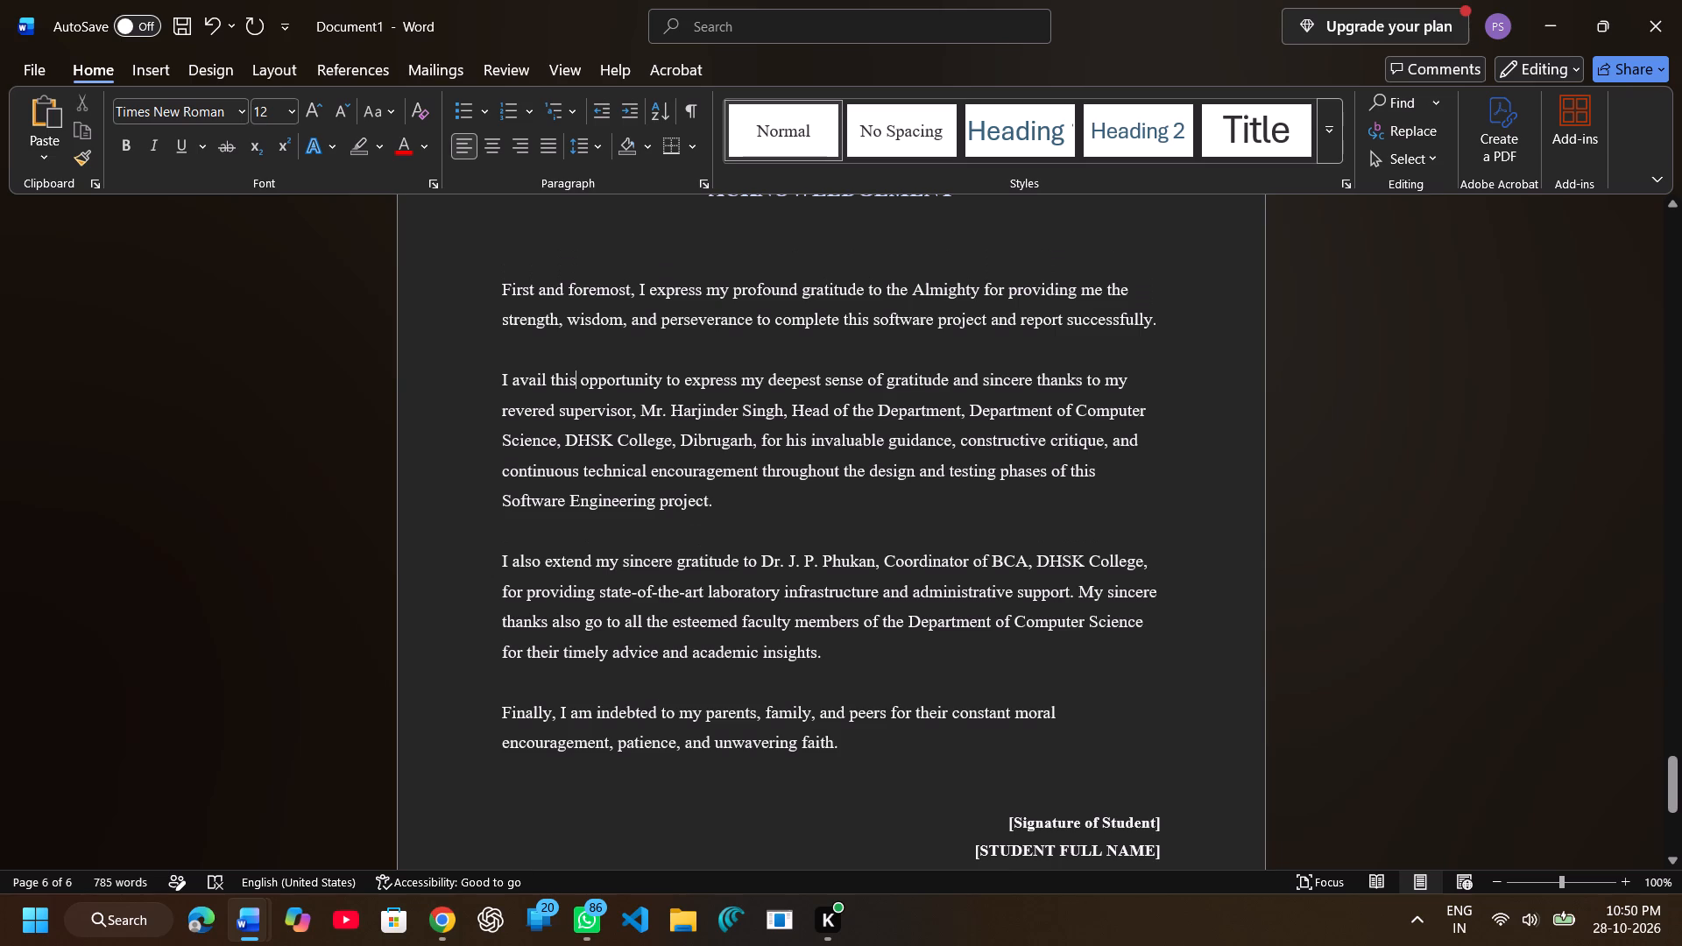
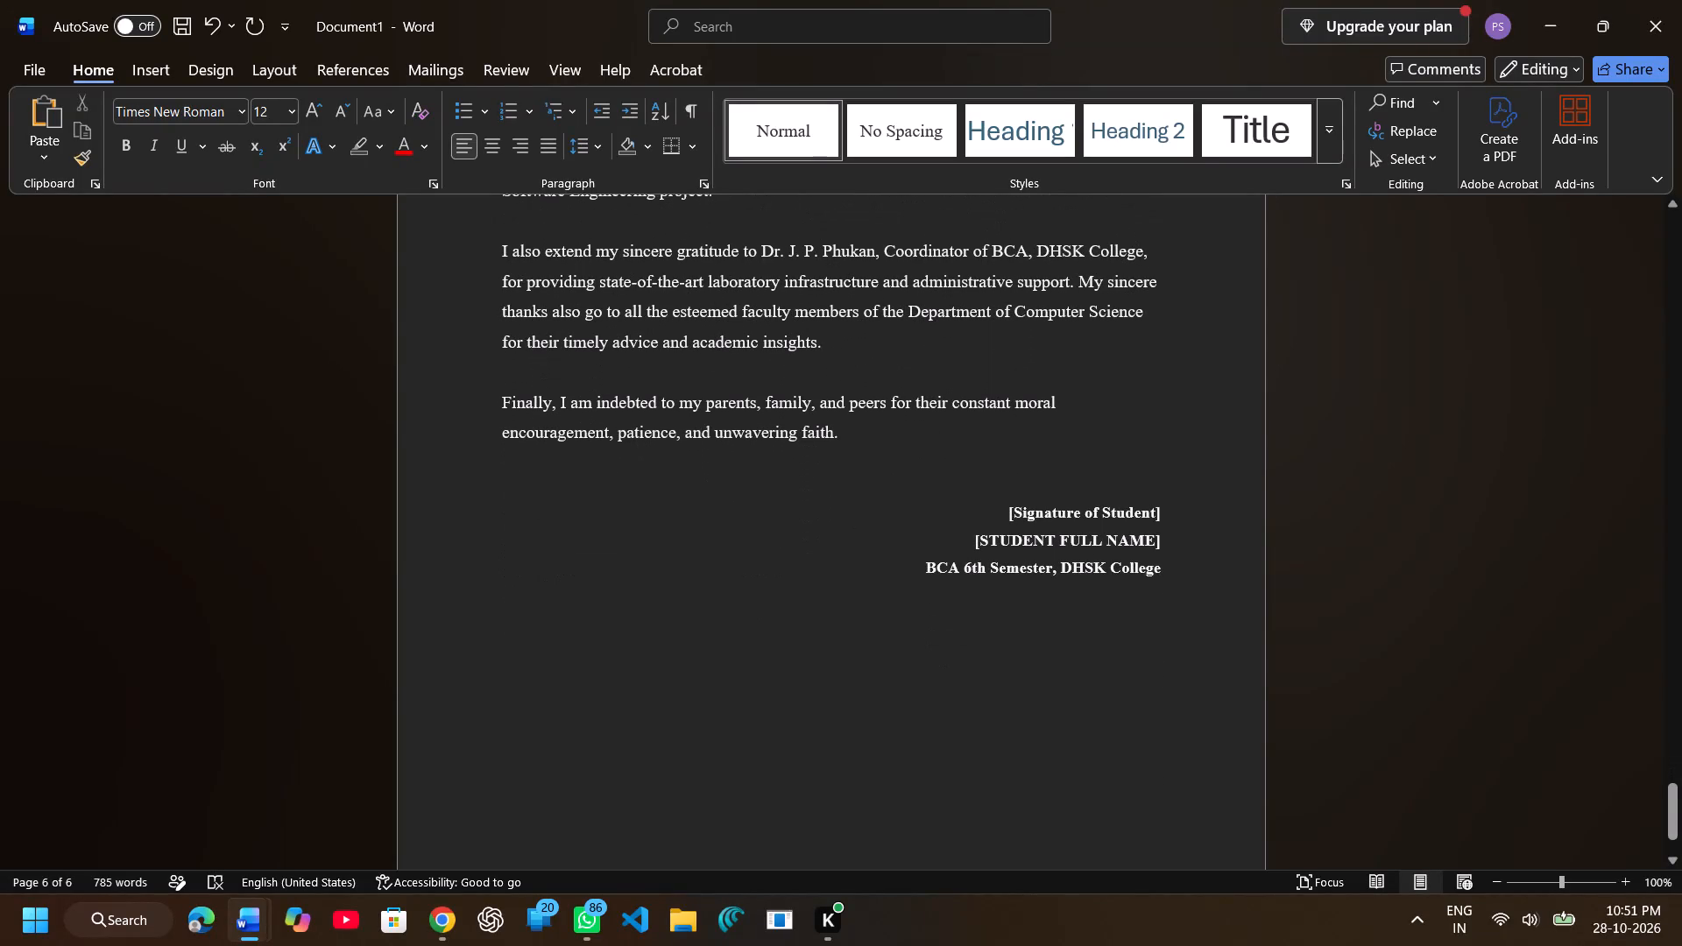
# Replace the "Signature of Student" placeholder text below the Acknowledgement with the student's name in capitals, keeping the square brackets.
pyautogui.hscroll(1, 573, 386)
pyautogui.click(1157, 511)
pyautogui.press('BackSpace')
pyautogui.press('BackSpace')
pyautogui.press('BackSpace')
pyautogui.press('BackSpace')
pyautogui.press('BackSpace')
pyautogui.press('BackSpace')
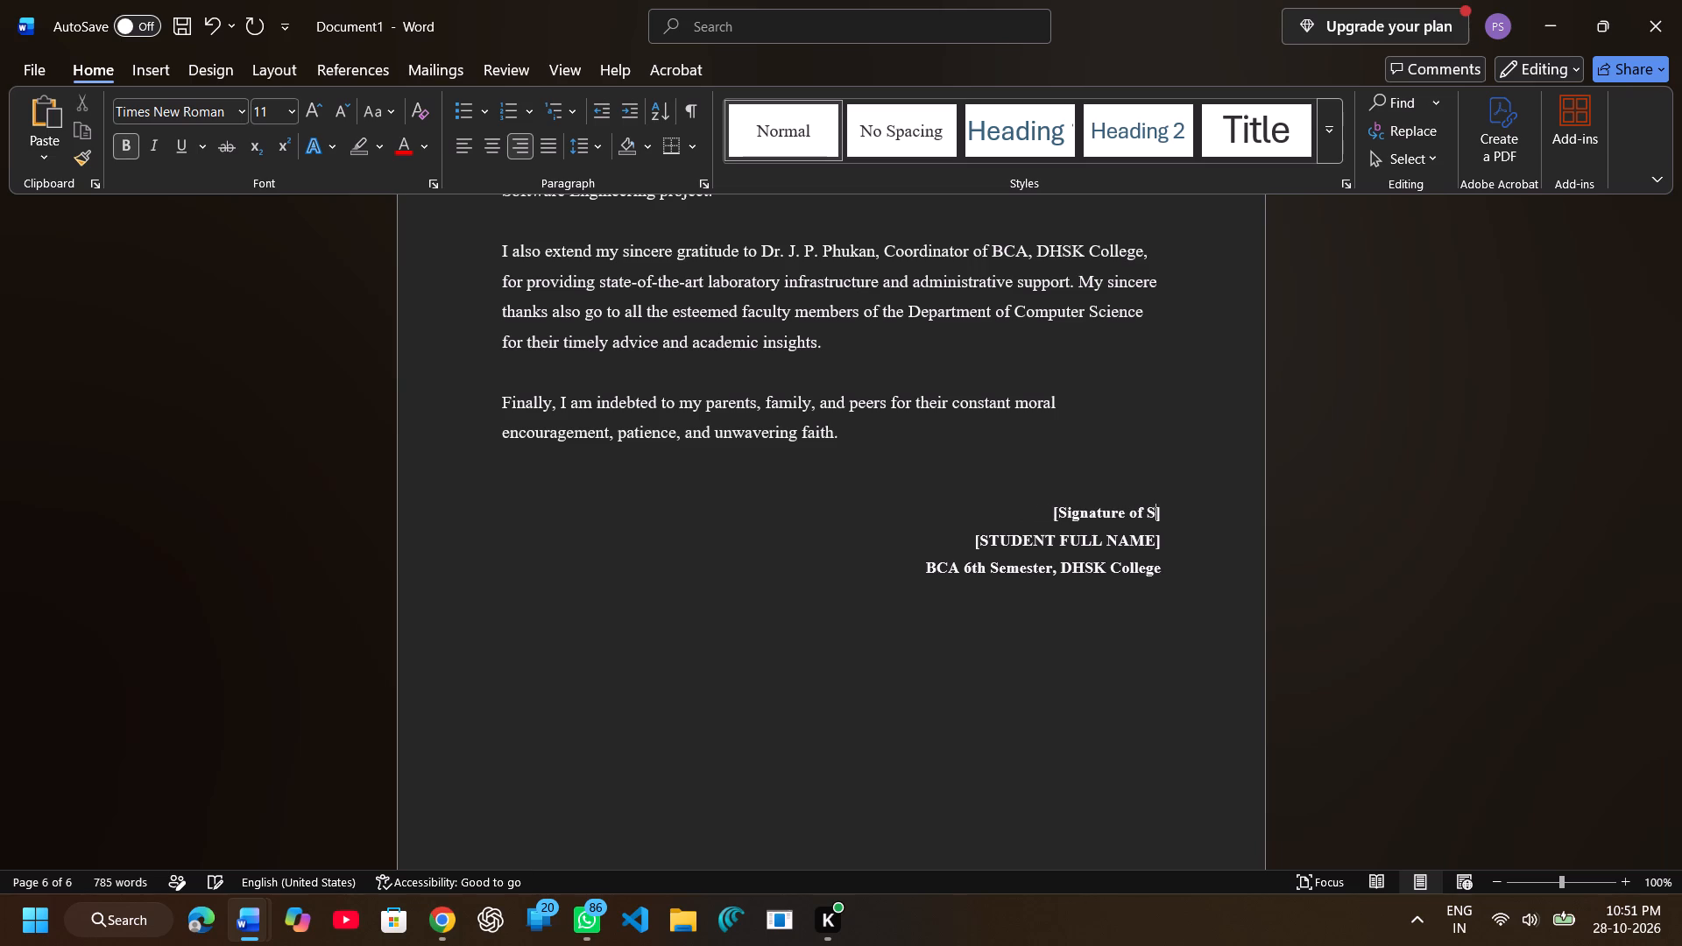
pyautogui.press('BackSpace')
pyautogui.press('BackSpace')
pyautogui.press('BackSpace')
pyautogui.press('BackSpace')
pyautogui.press('BackSpace')
pyautogui.press('BackSpace')
pyautogui.press('BackSpace')
pyautogui.press('BackSpace')
pyautogui.press('BackSpace')
pyautogui.press('BackSpace')
pyautogui.press('BackSpace')
pyautogui.press('BackSpace')
pyautogui.press('BackSpace')
pyautogui.press('BackSpace')
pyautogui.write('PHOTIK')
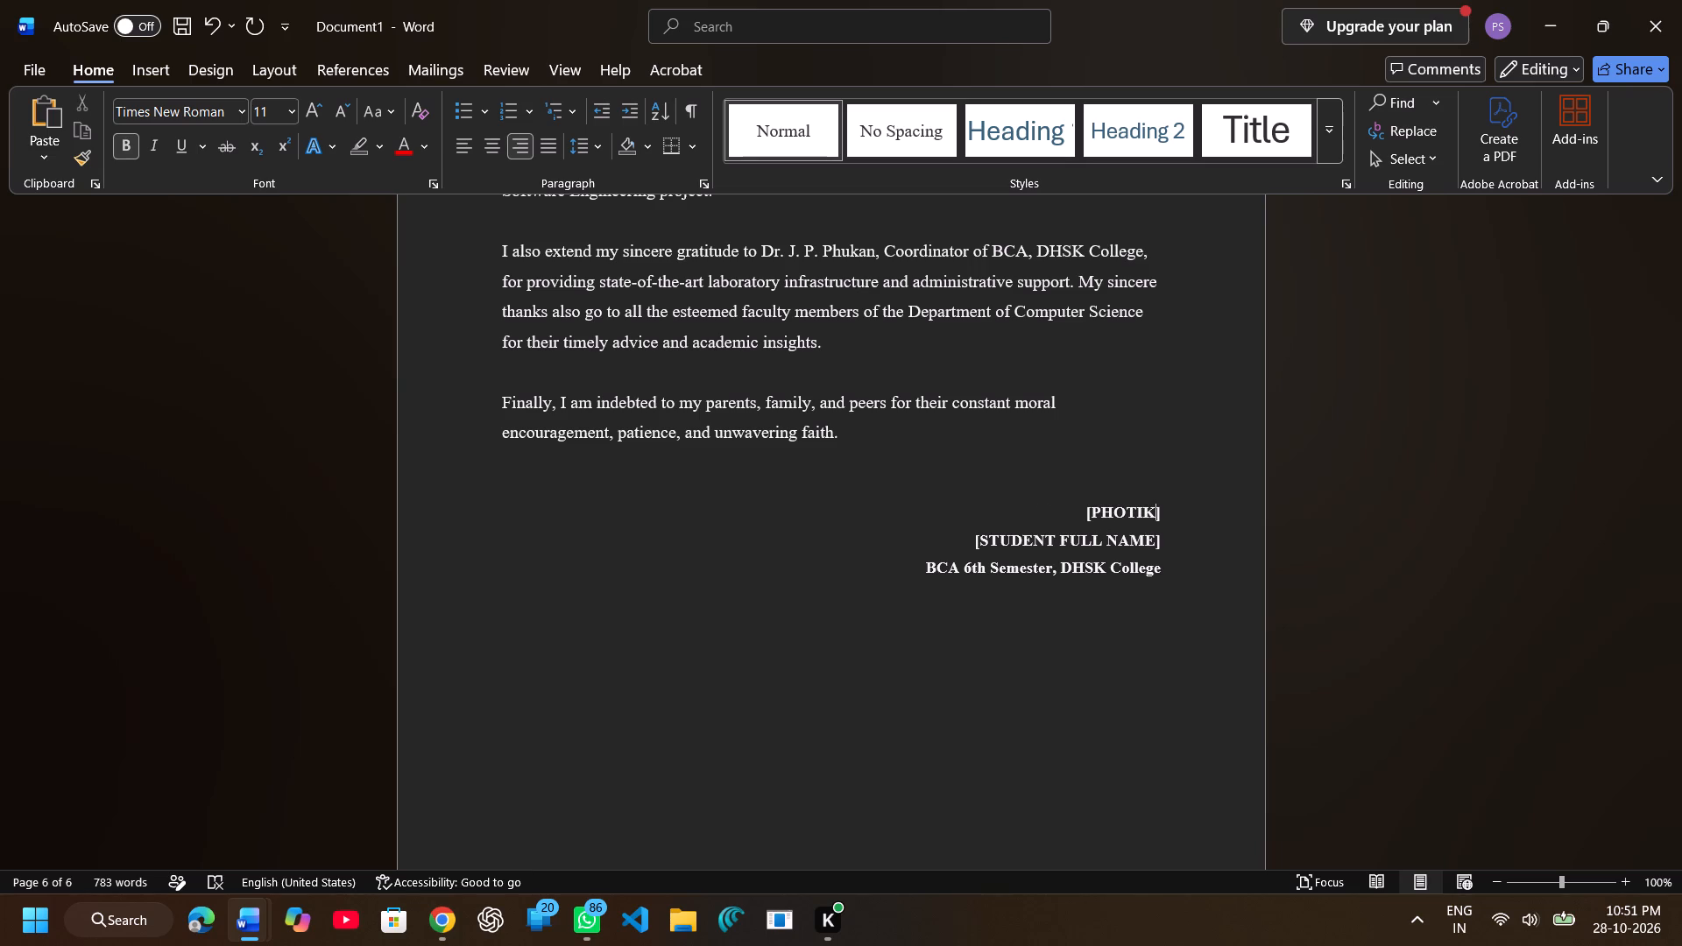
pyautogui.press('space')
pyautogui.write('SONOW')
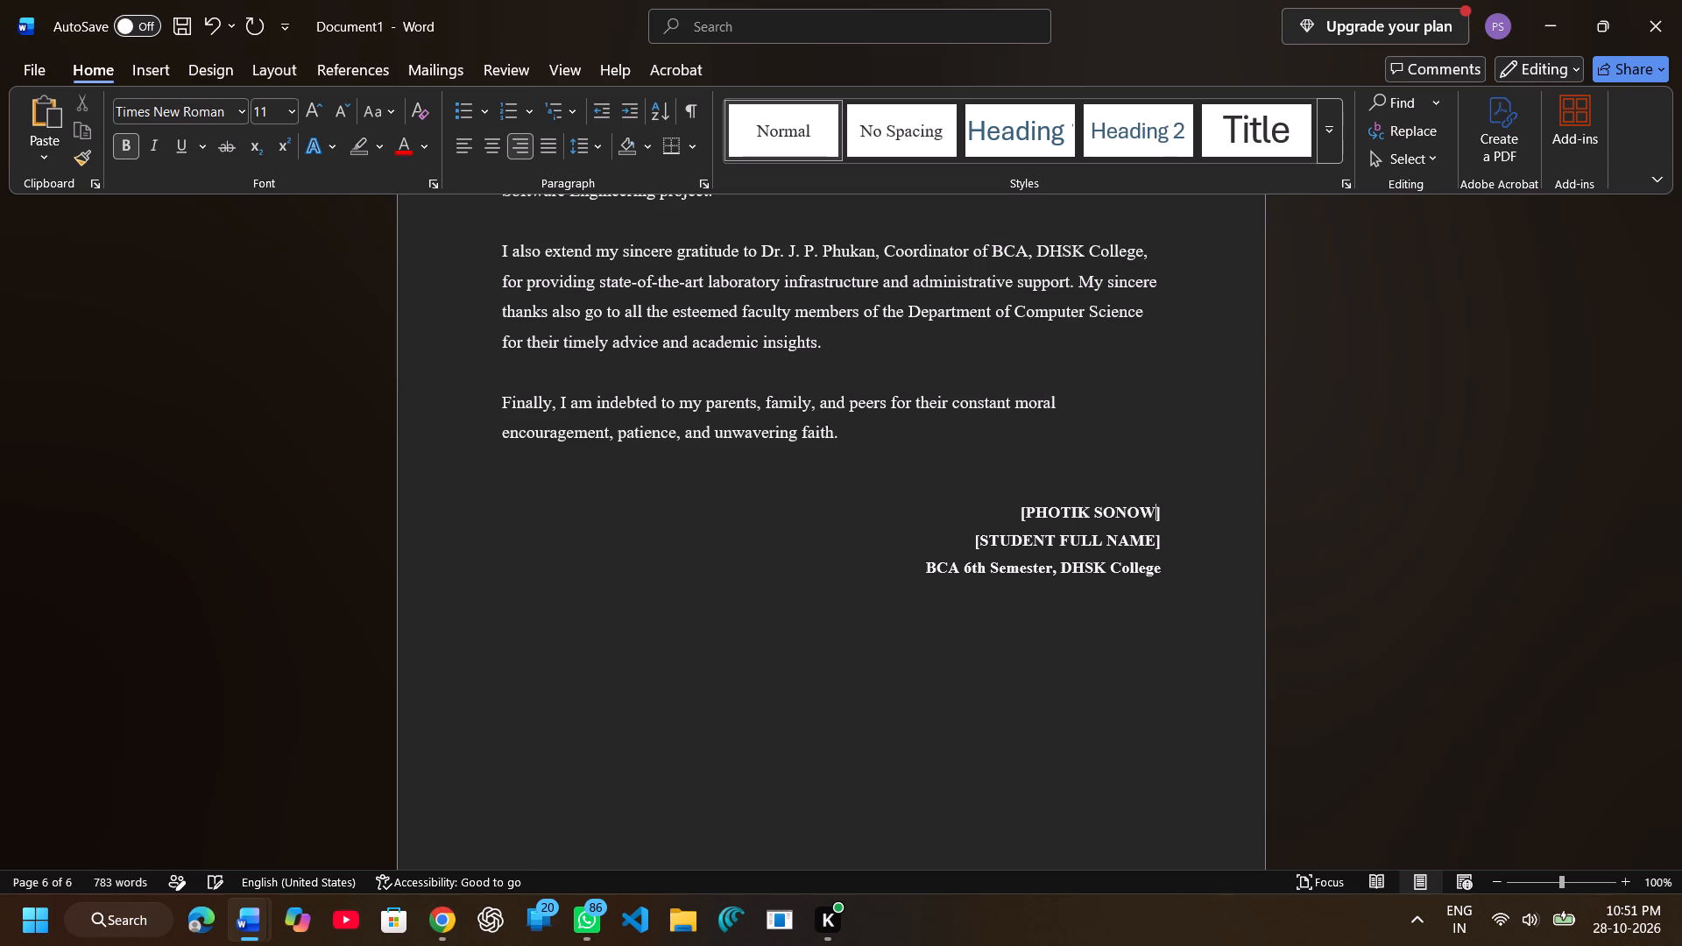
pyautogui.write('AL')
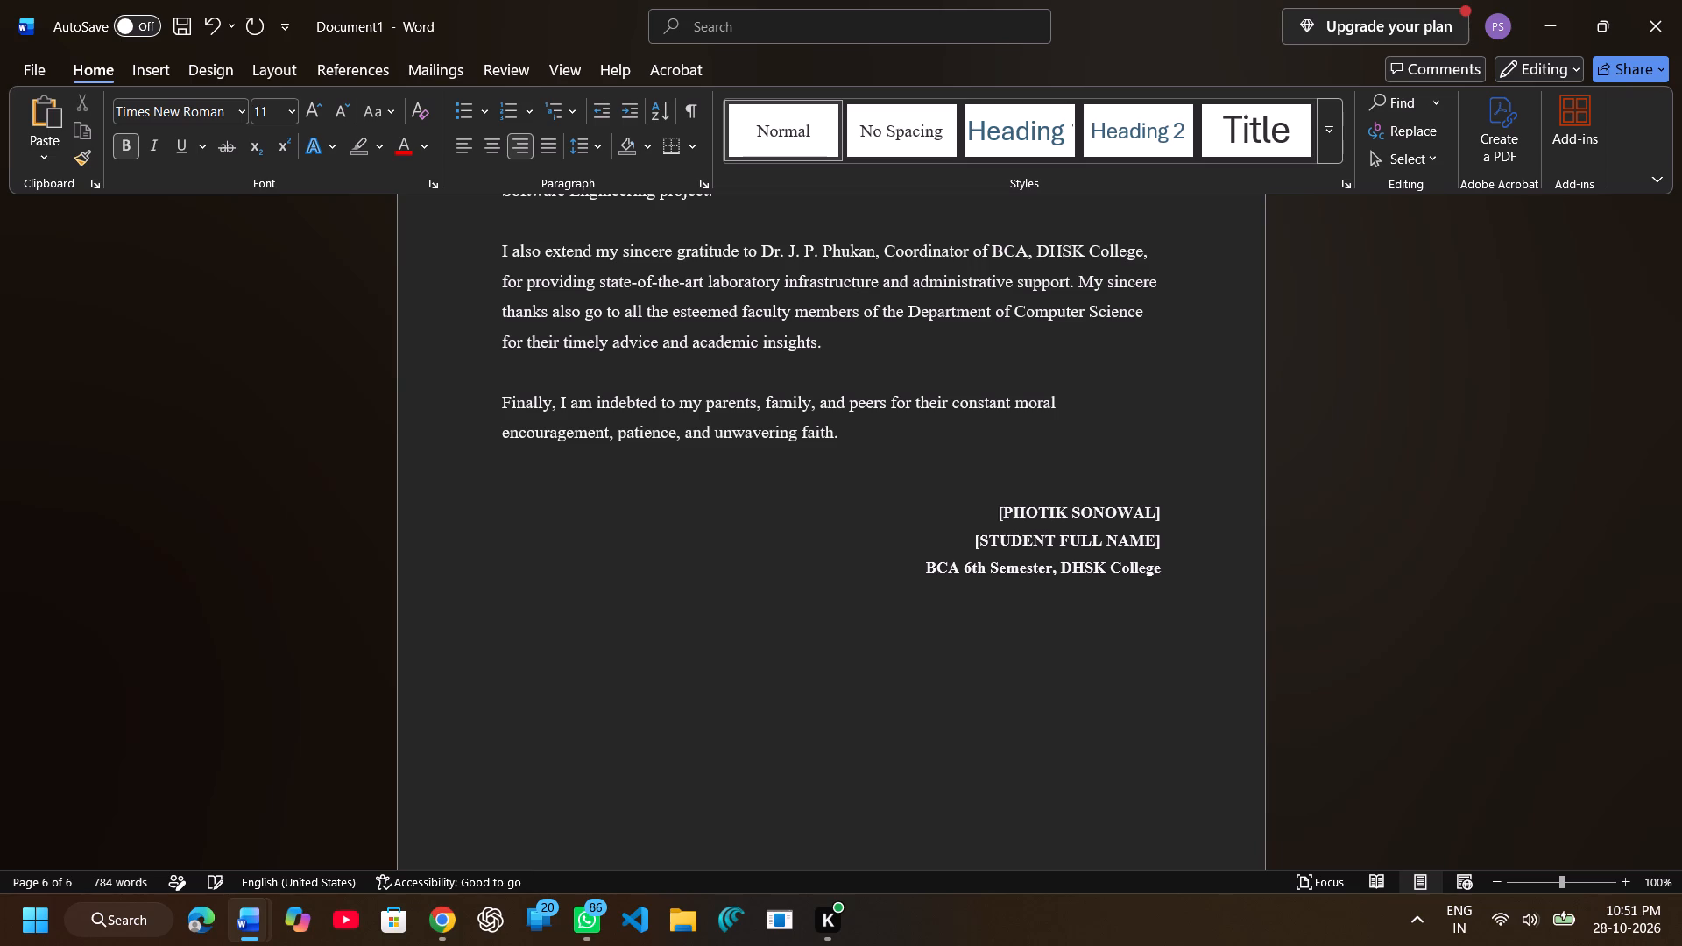
# Replace the "[STUDENT FULL NAME]" placeholder in the Acknowledgement's signature block, brackets included, with the student's name in capitals.
pyautogui.click(1155, 546)
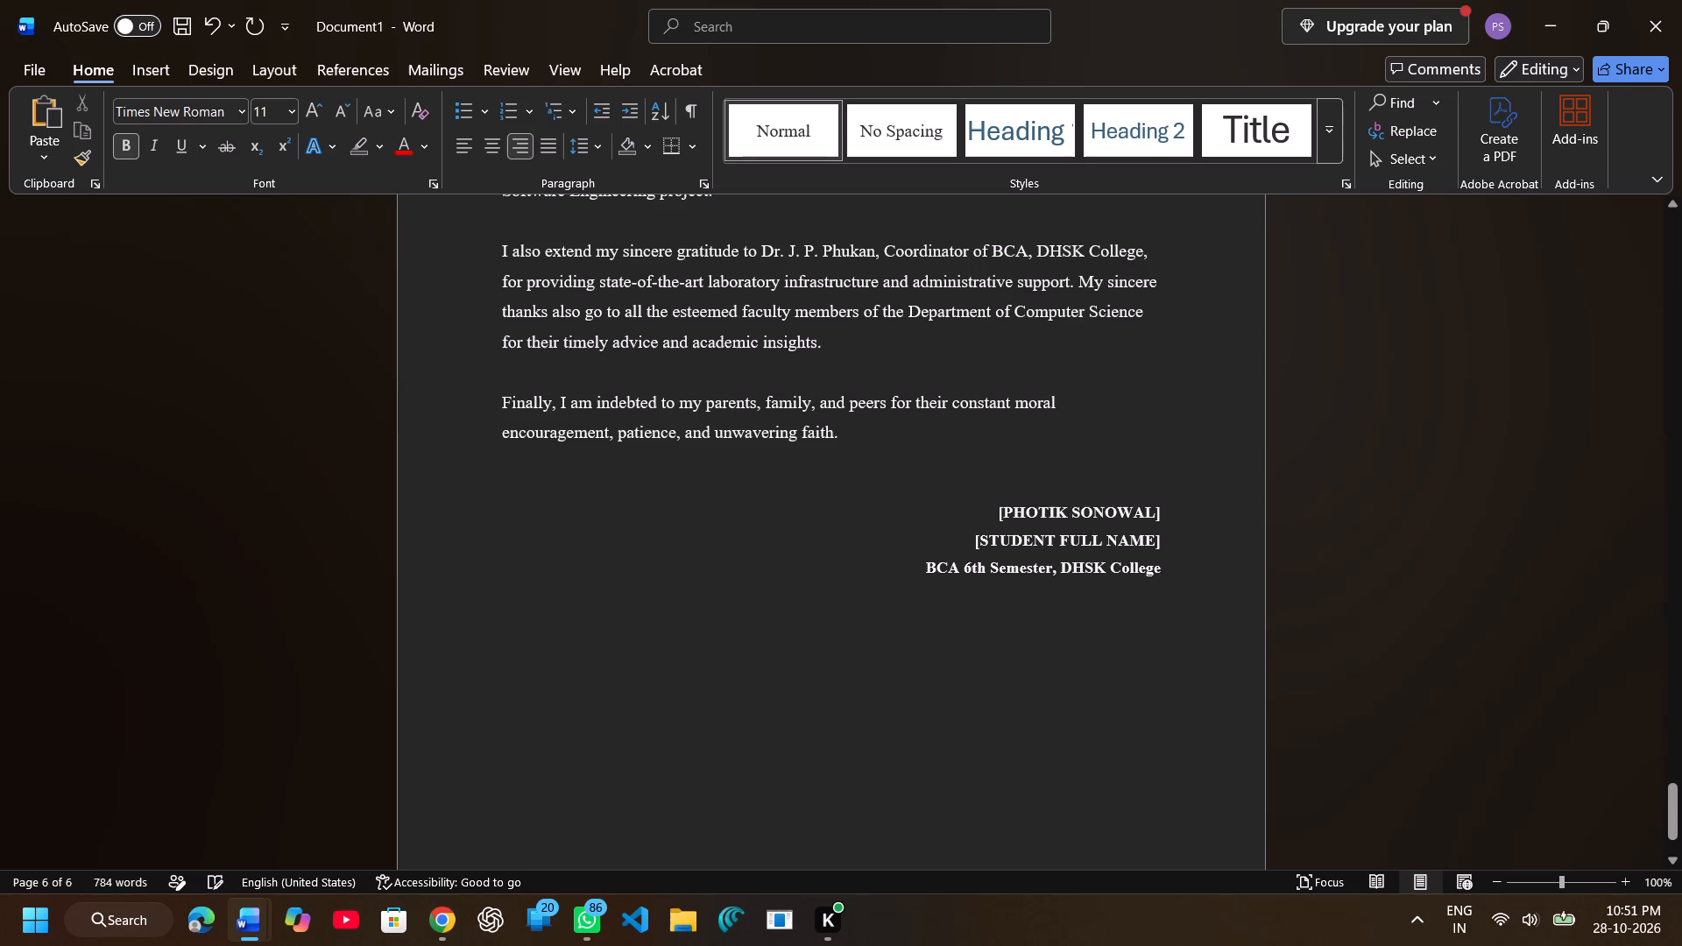
pyautogui.press('BackSpace')
pyautogui.press('BackSpace')
pyautogui.press('BackSpace')
pyautogui.press('BackSpace')
pyautogui.press('BackSpace')
pyautogui.press('BackSpace')
pyautogui.press('BackSpace')
pyautogui.press('BackSpace')
pyautogui.press('BackSpace')
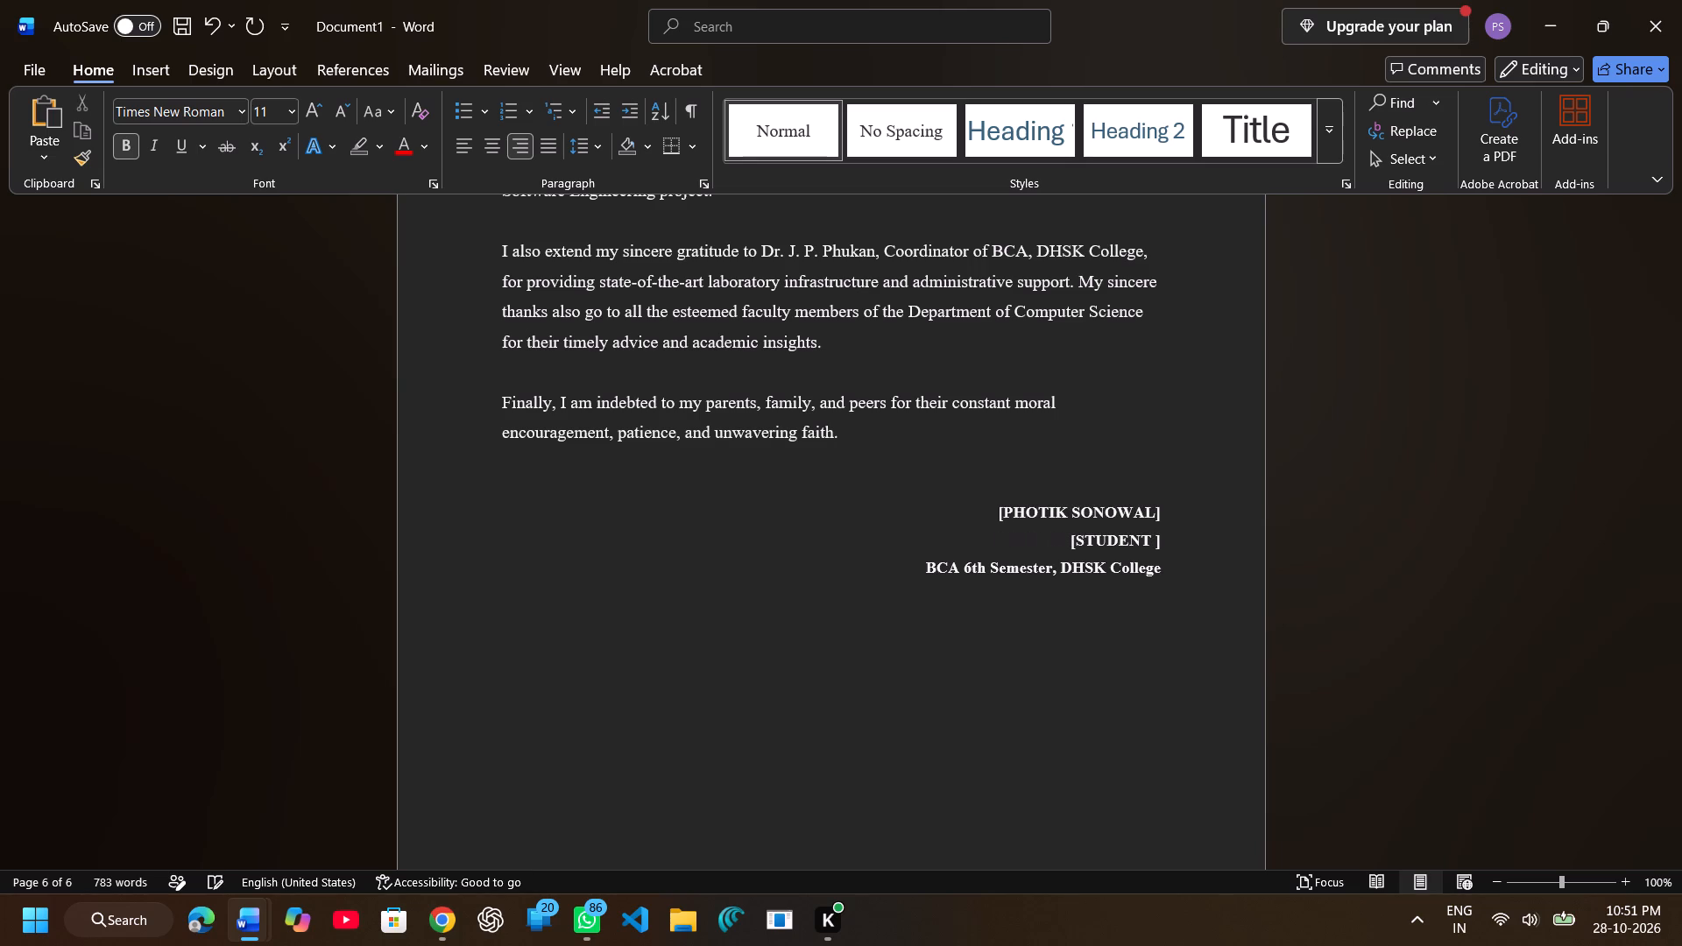
pyautogui.press('Right')
pyautogui.press('BackSpace')
pyautogui.press('BackSpace')
pyautogui.press('BackSpace')
pyautogui.press('BackSpace')
pyautogui.press('BackSpace')
pyautogui.press('BackSpace')
pyautogui.press('BackSpace')
pyautogui.press('BackSpace')
pyautogui.press('BackSpace')
pyautogui.press('BackSpace')
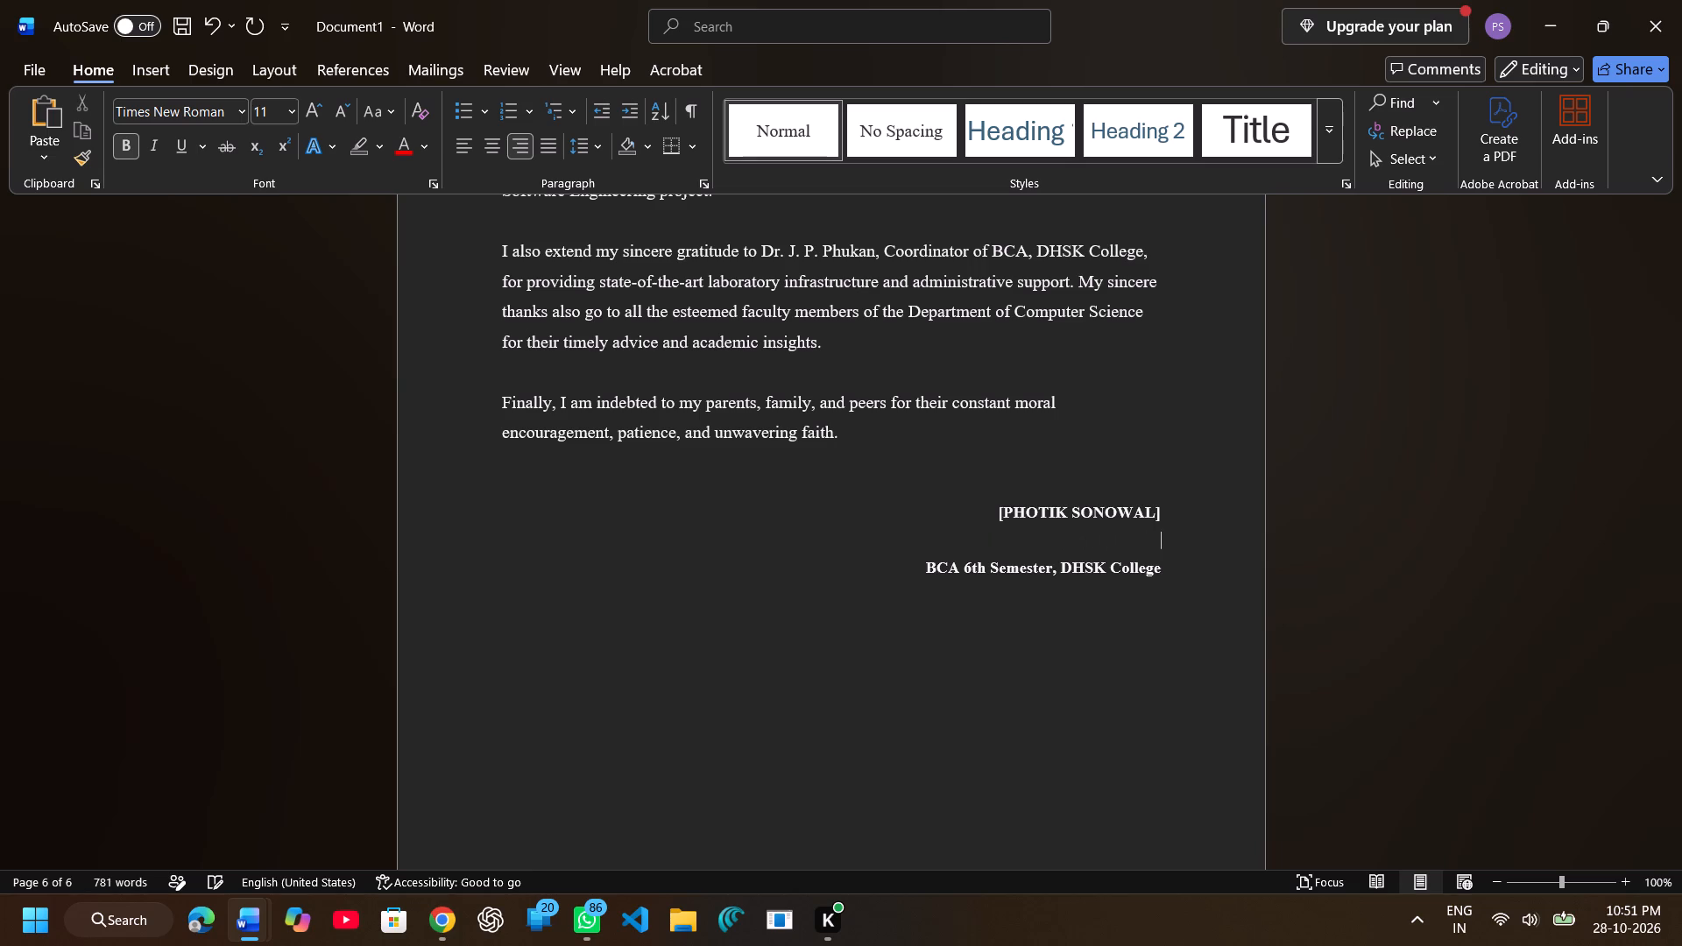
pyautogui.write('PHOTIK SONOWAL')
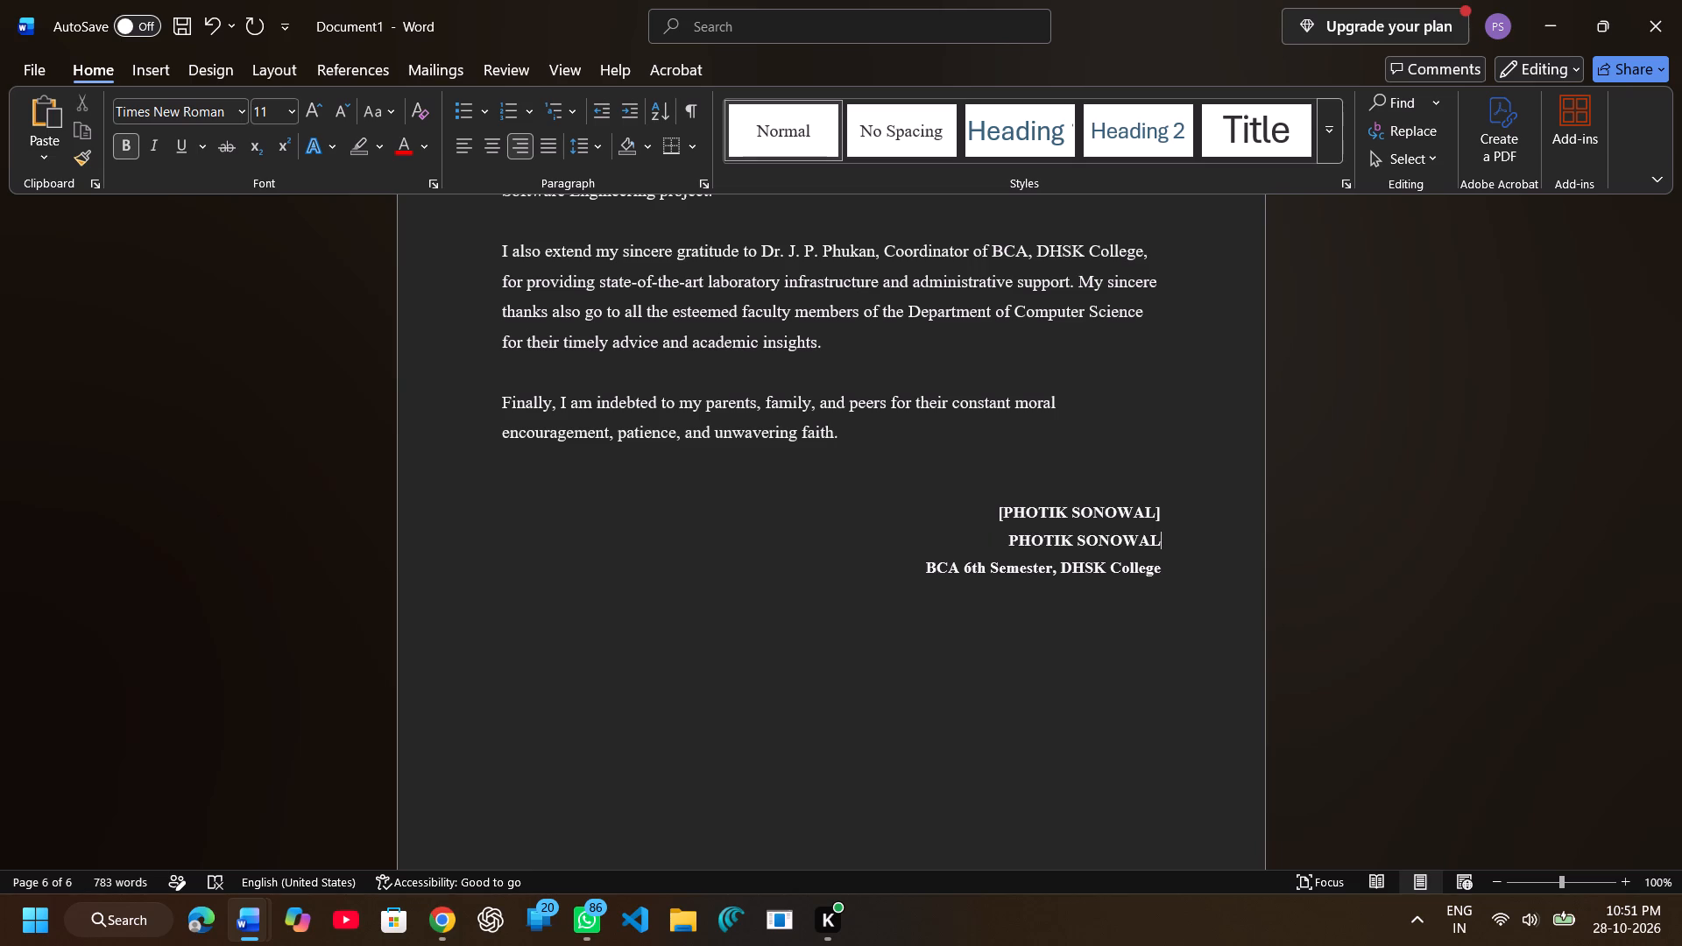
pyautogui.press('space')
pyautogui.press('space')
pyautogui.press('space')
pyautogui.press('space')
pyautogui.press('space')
# Change the semester in the Acknowledgement's signature block to "3rd", so the line reads "BCA 3rd Semester, DHSK College".
pyautogui.click(970, 566)
pyautogui.press('BackSpace')
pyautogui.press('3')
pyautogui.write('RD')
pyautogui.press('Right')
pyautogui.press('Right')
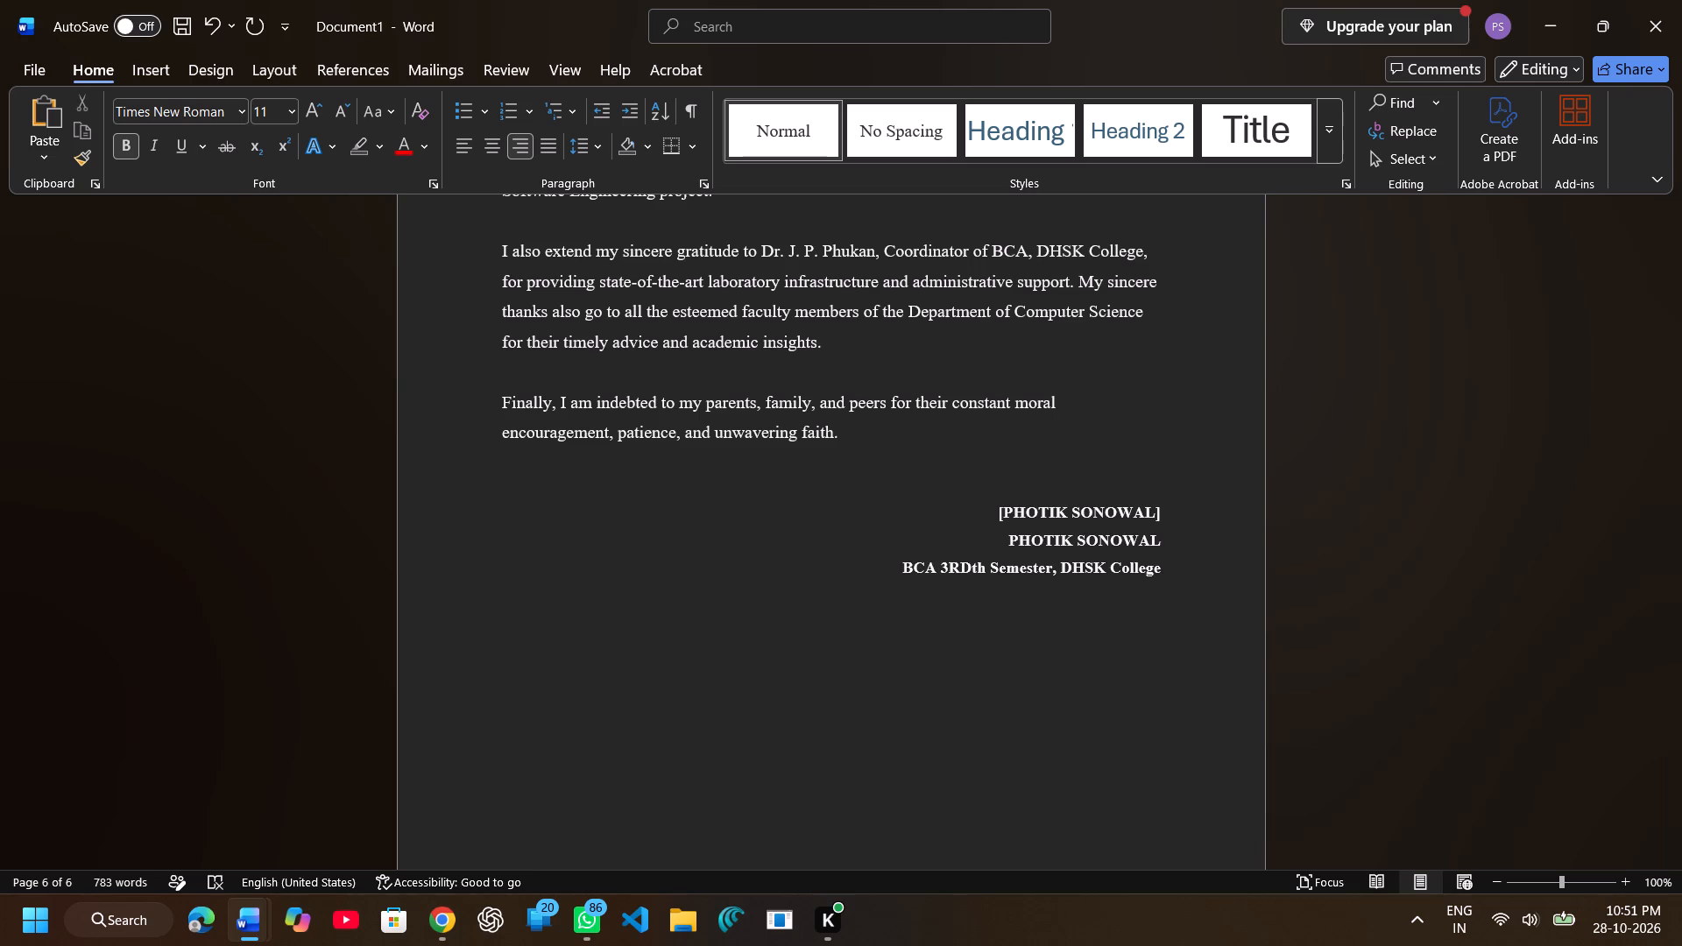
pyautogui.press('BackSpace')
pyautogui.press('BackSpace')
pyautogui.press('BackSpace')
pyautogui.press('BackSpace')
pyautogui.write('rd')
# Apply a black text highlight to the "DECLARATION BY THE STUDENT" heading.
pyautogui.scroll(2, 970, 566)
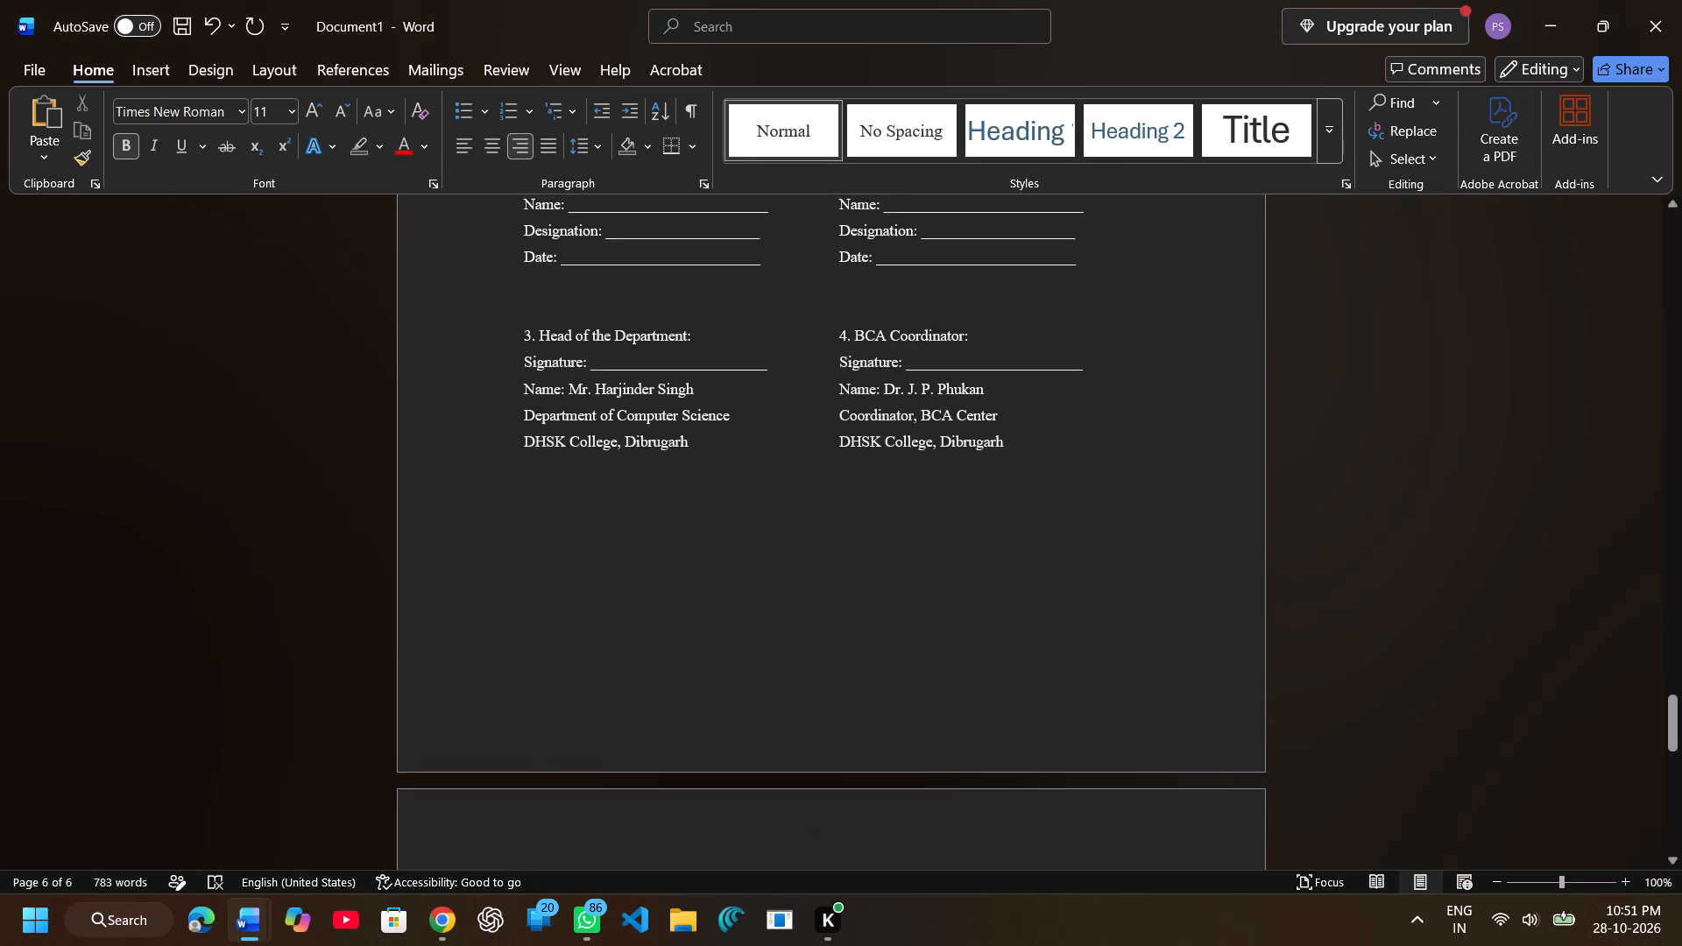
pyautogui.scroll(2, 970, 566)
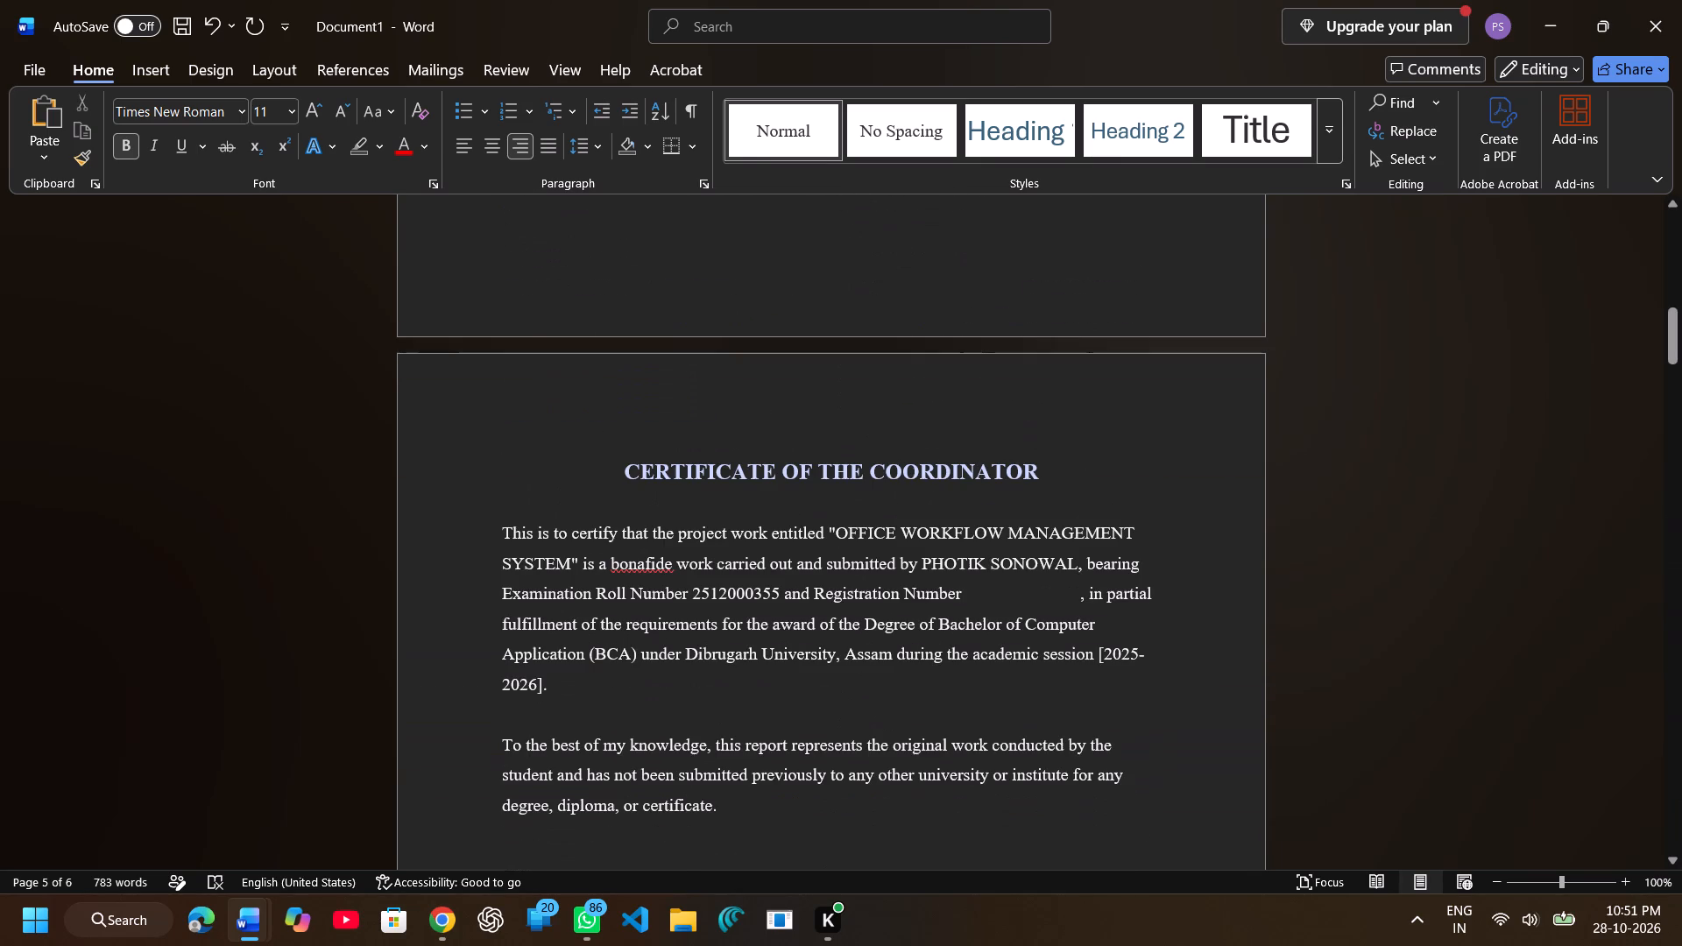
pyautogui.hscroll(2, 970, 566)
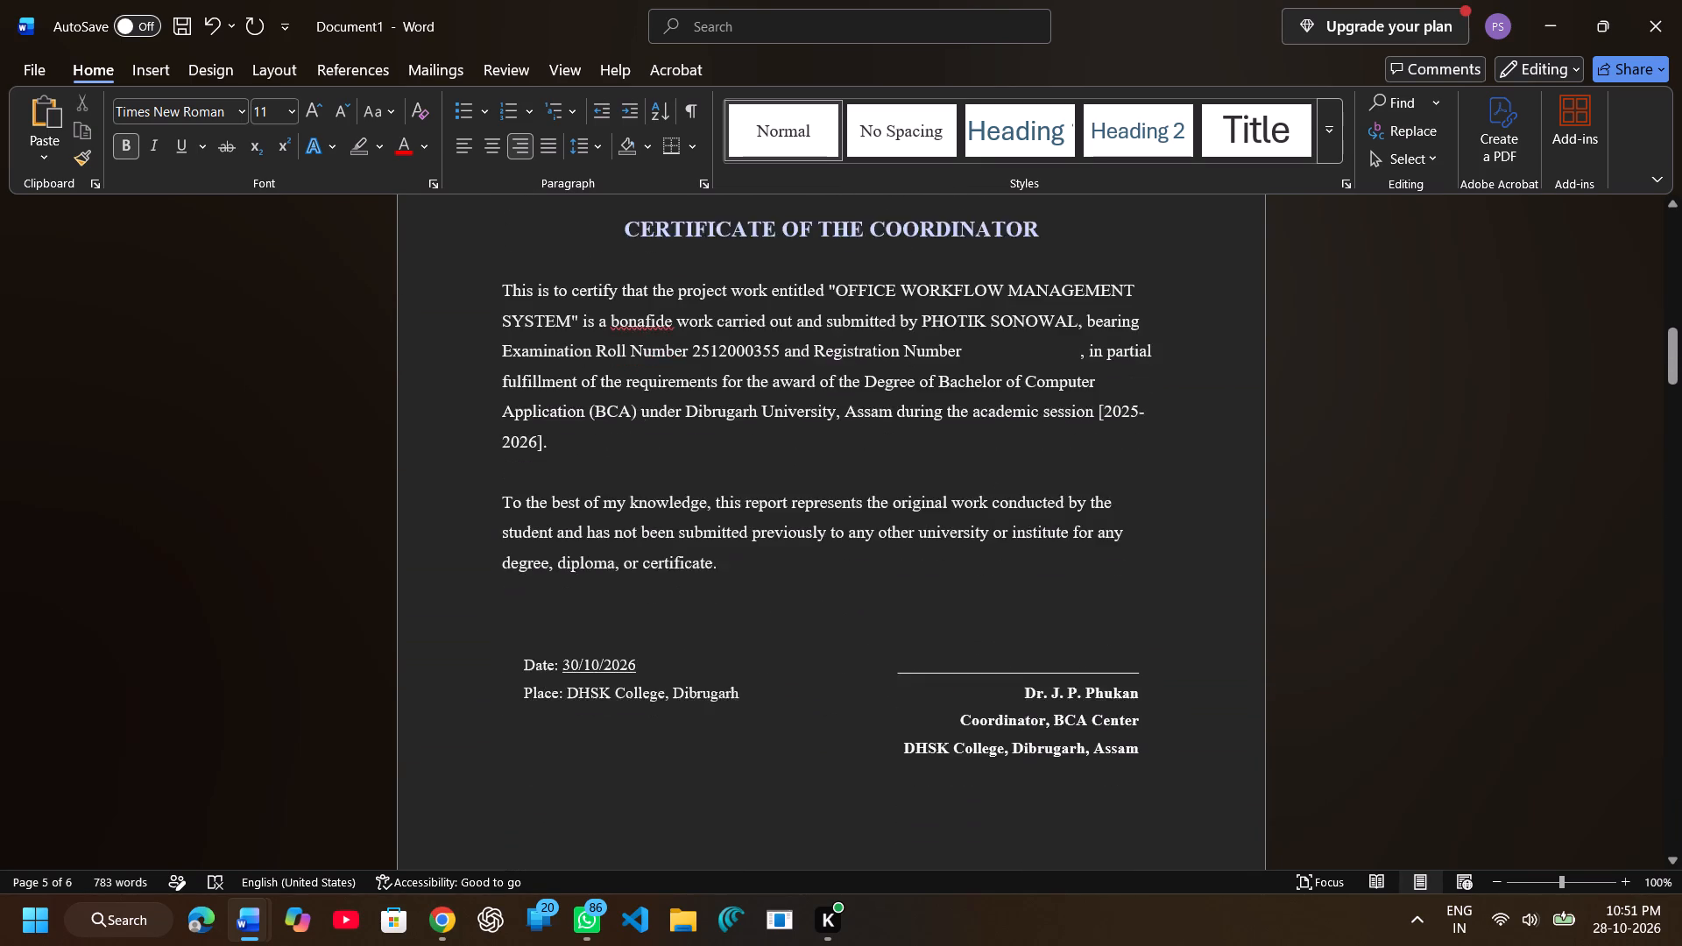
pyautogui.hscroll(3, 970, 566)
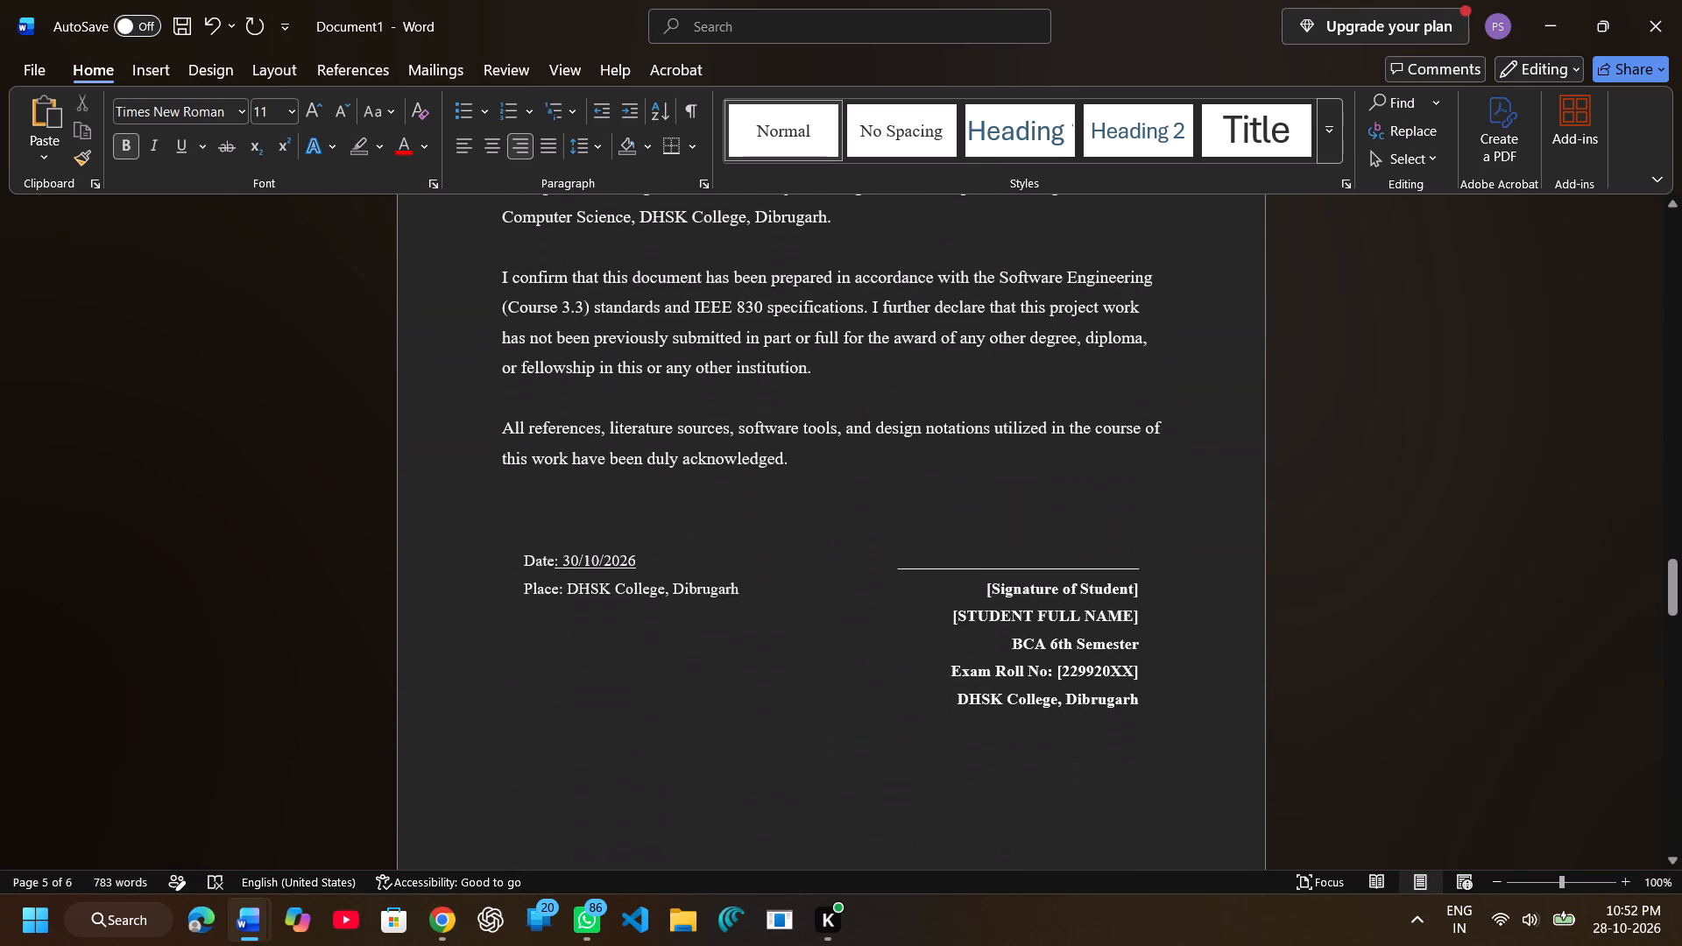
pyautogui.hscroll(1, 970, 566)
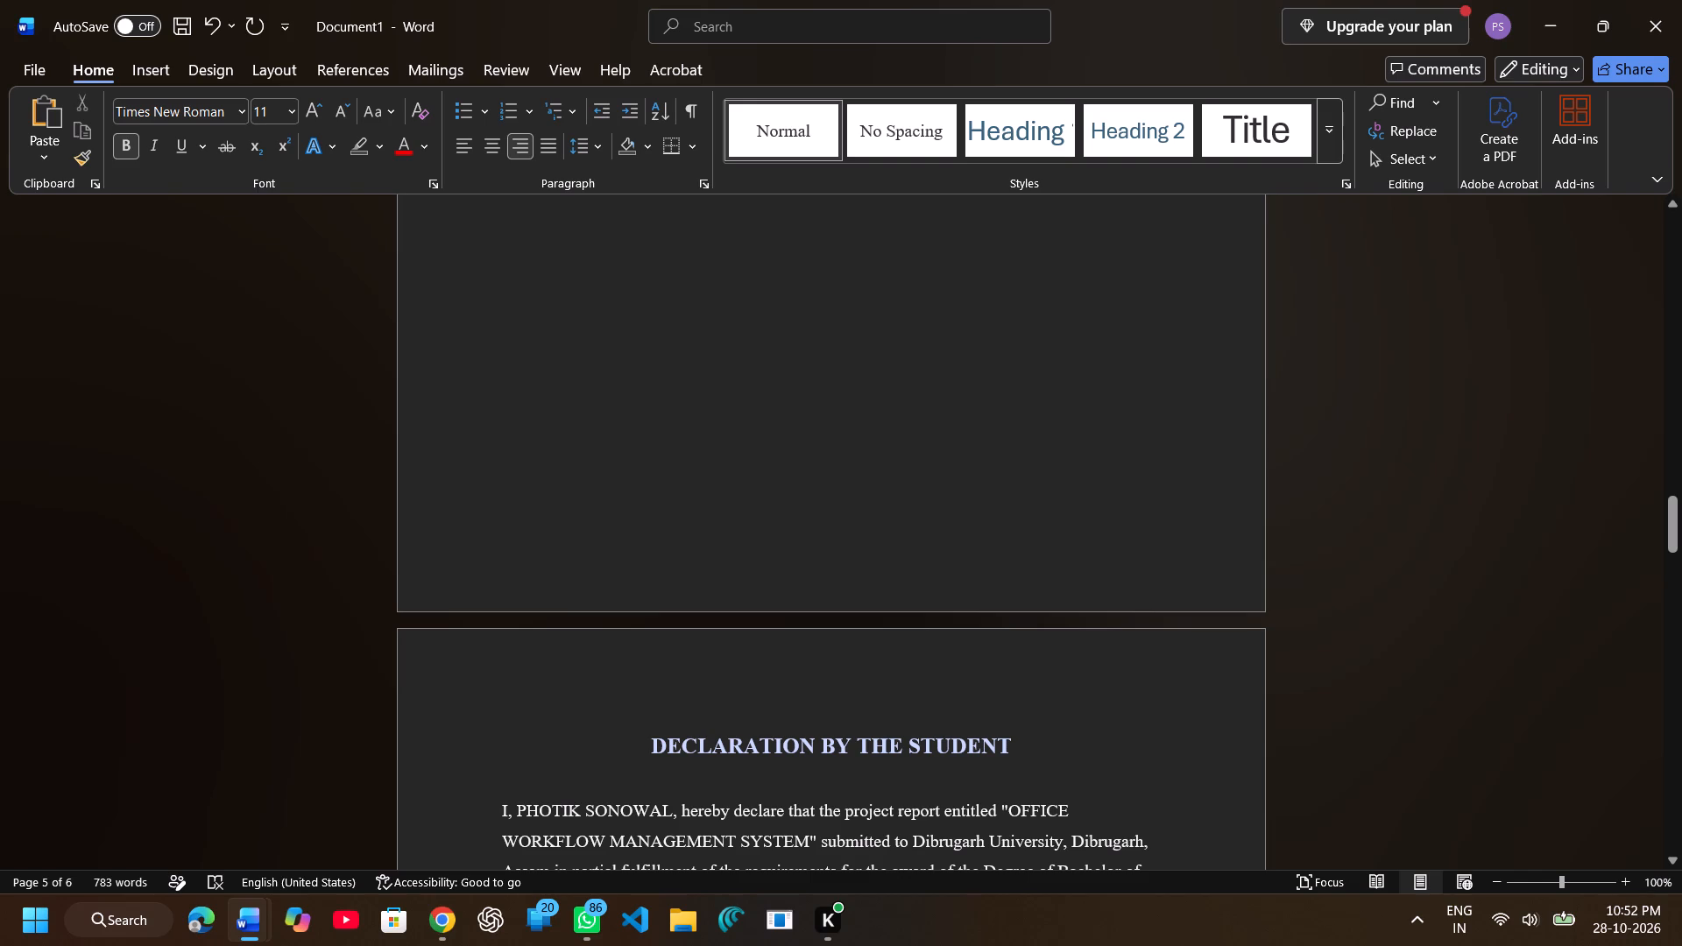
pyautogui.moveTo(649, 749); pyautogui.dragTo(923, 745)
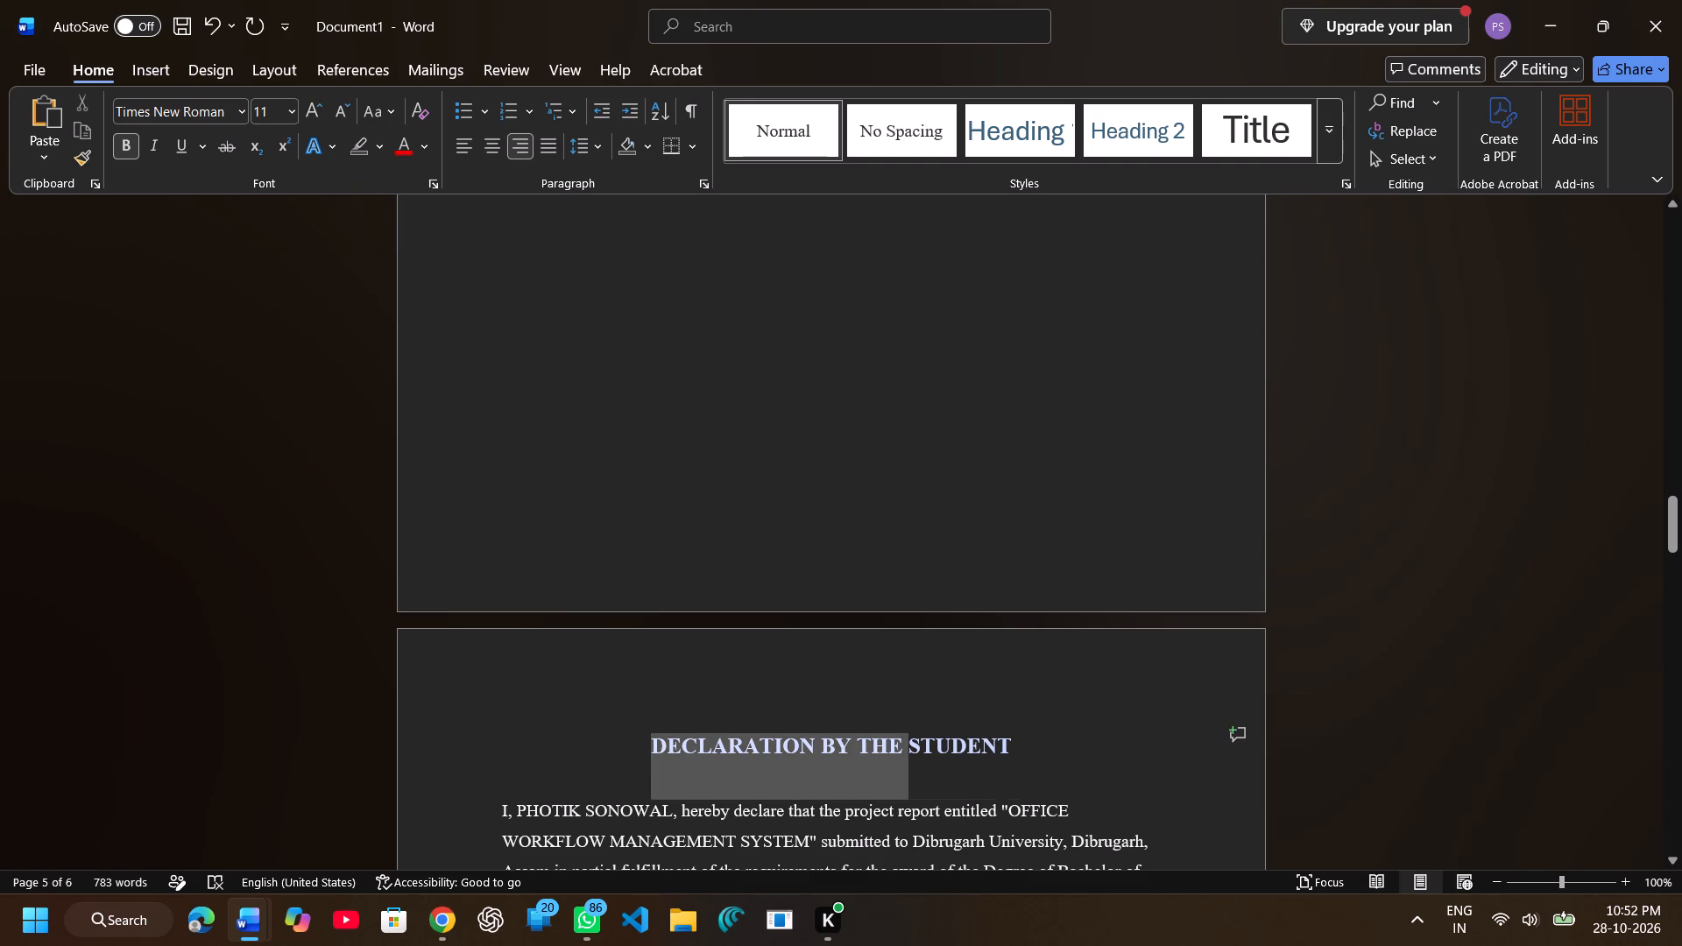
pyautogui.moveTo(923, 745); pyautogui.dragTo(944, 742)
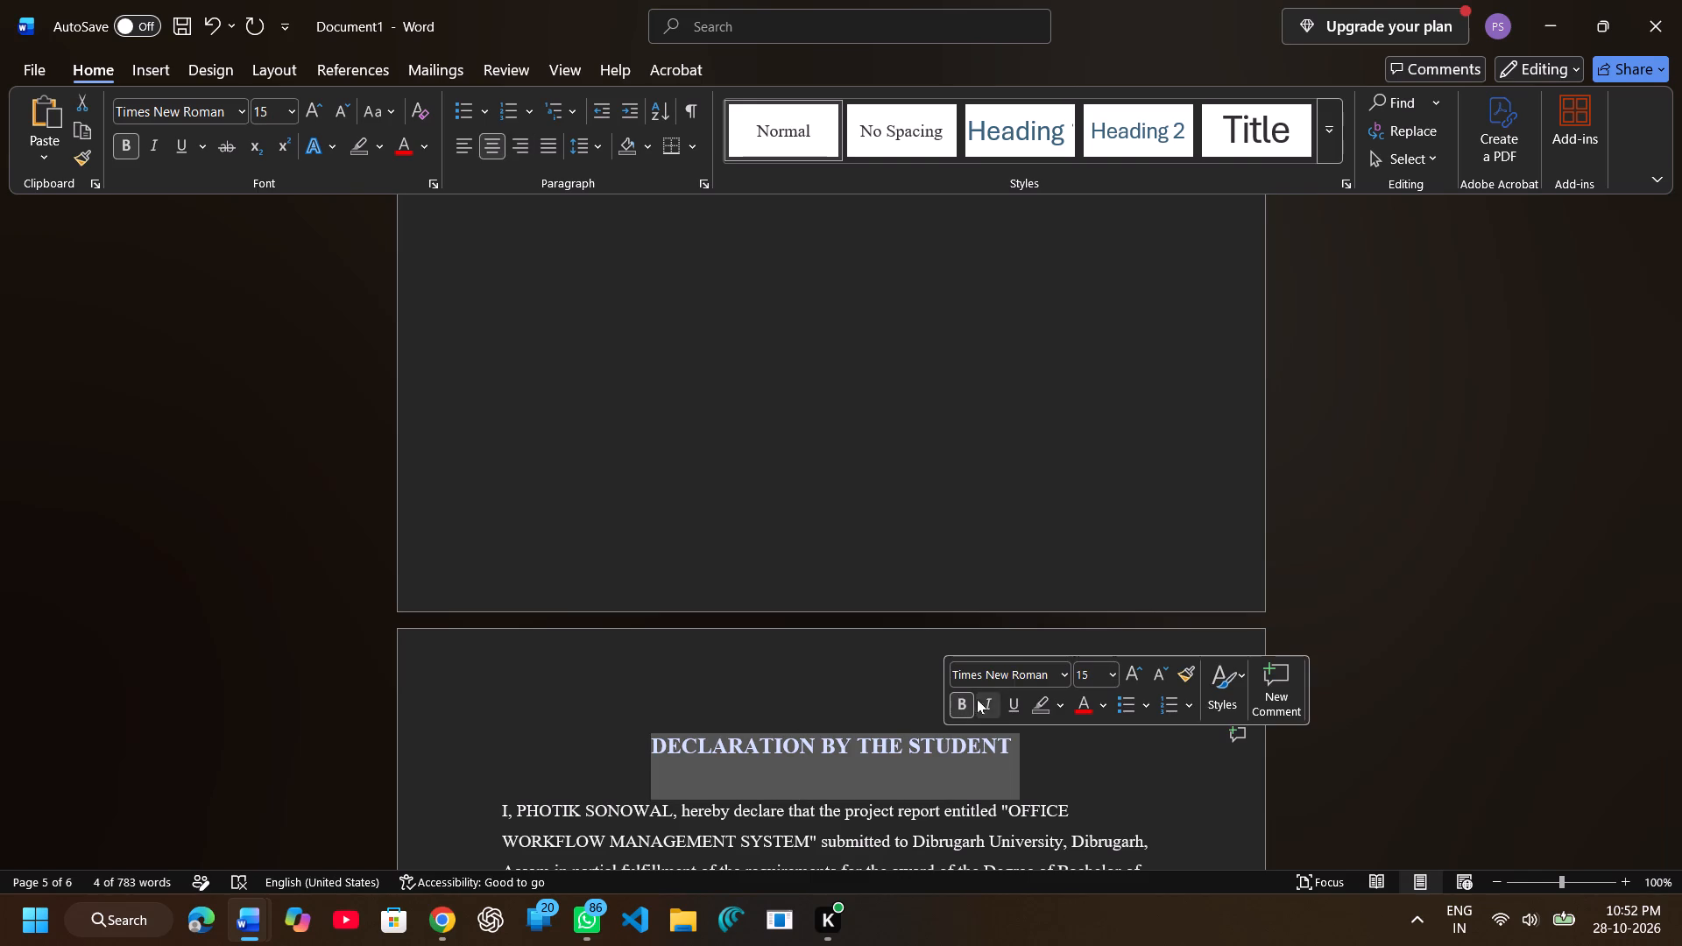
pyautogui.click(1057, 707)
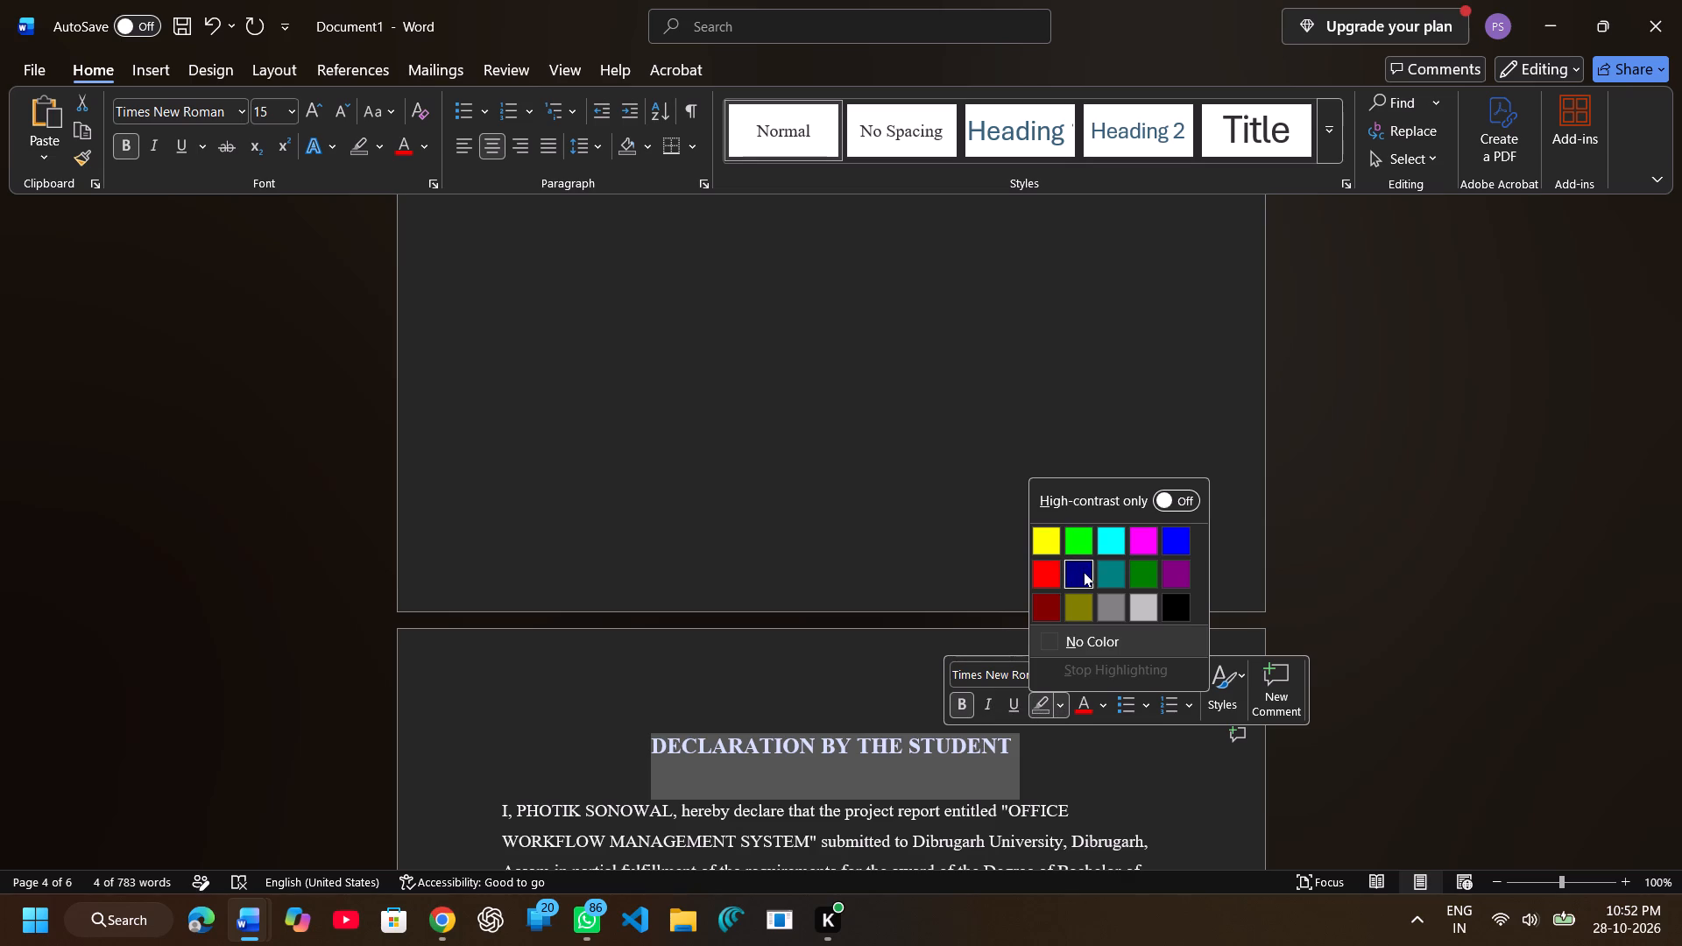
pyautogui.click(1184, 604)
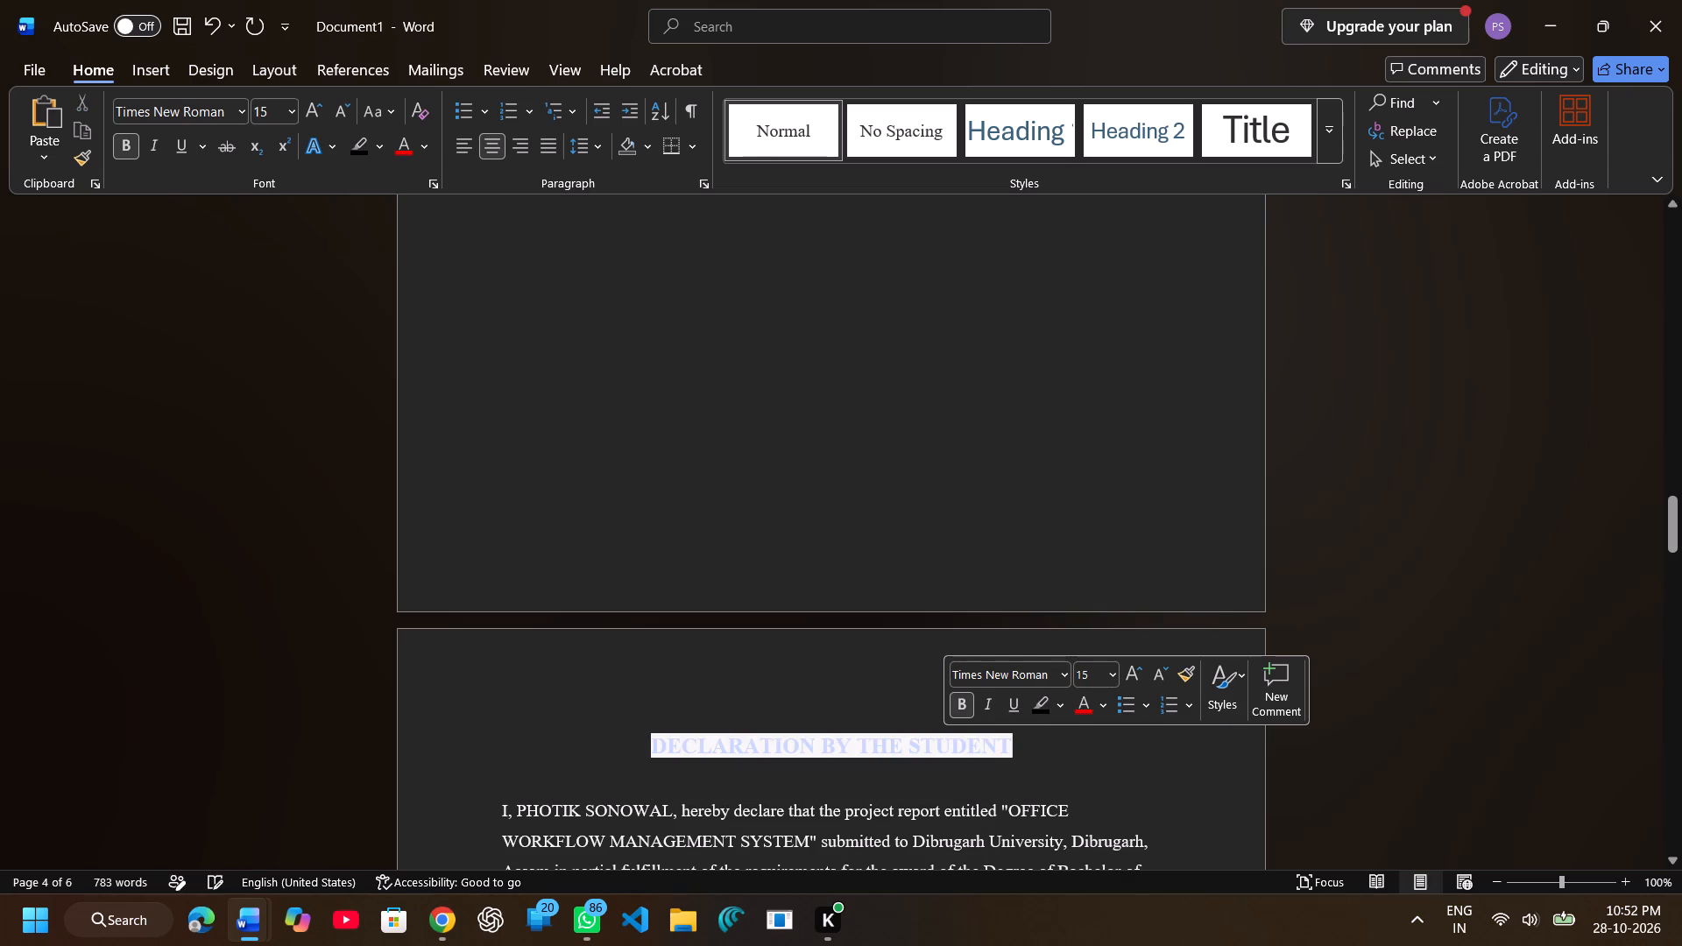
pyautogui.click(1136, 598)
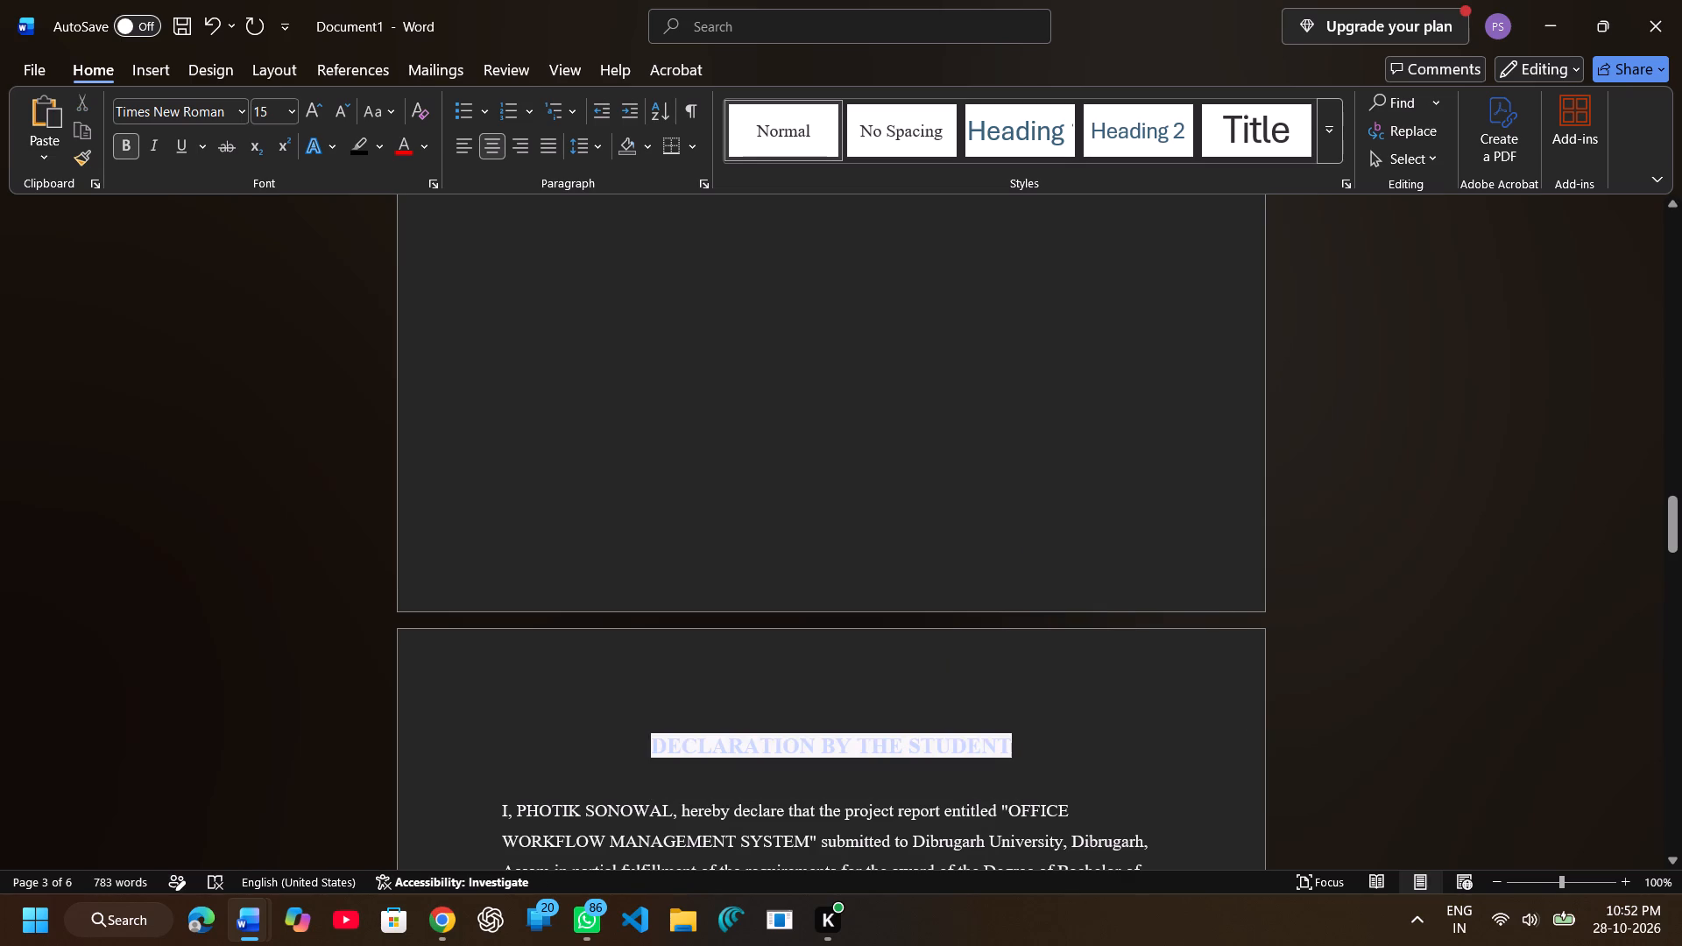
# Set the "DECLARATION BY THE STUDENT" heading's font colour to black and remove its text highlight.
pyautogui.moveTo(658, 746); pyautogui.dragTo(949, 764)
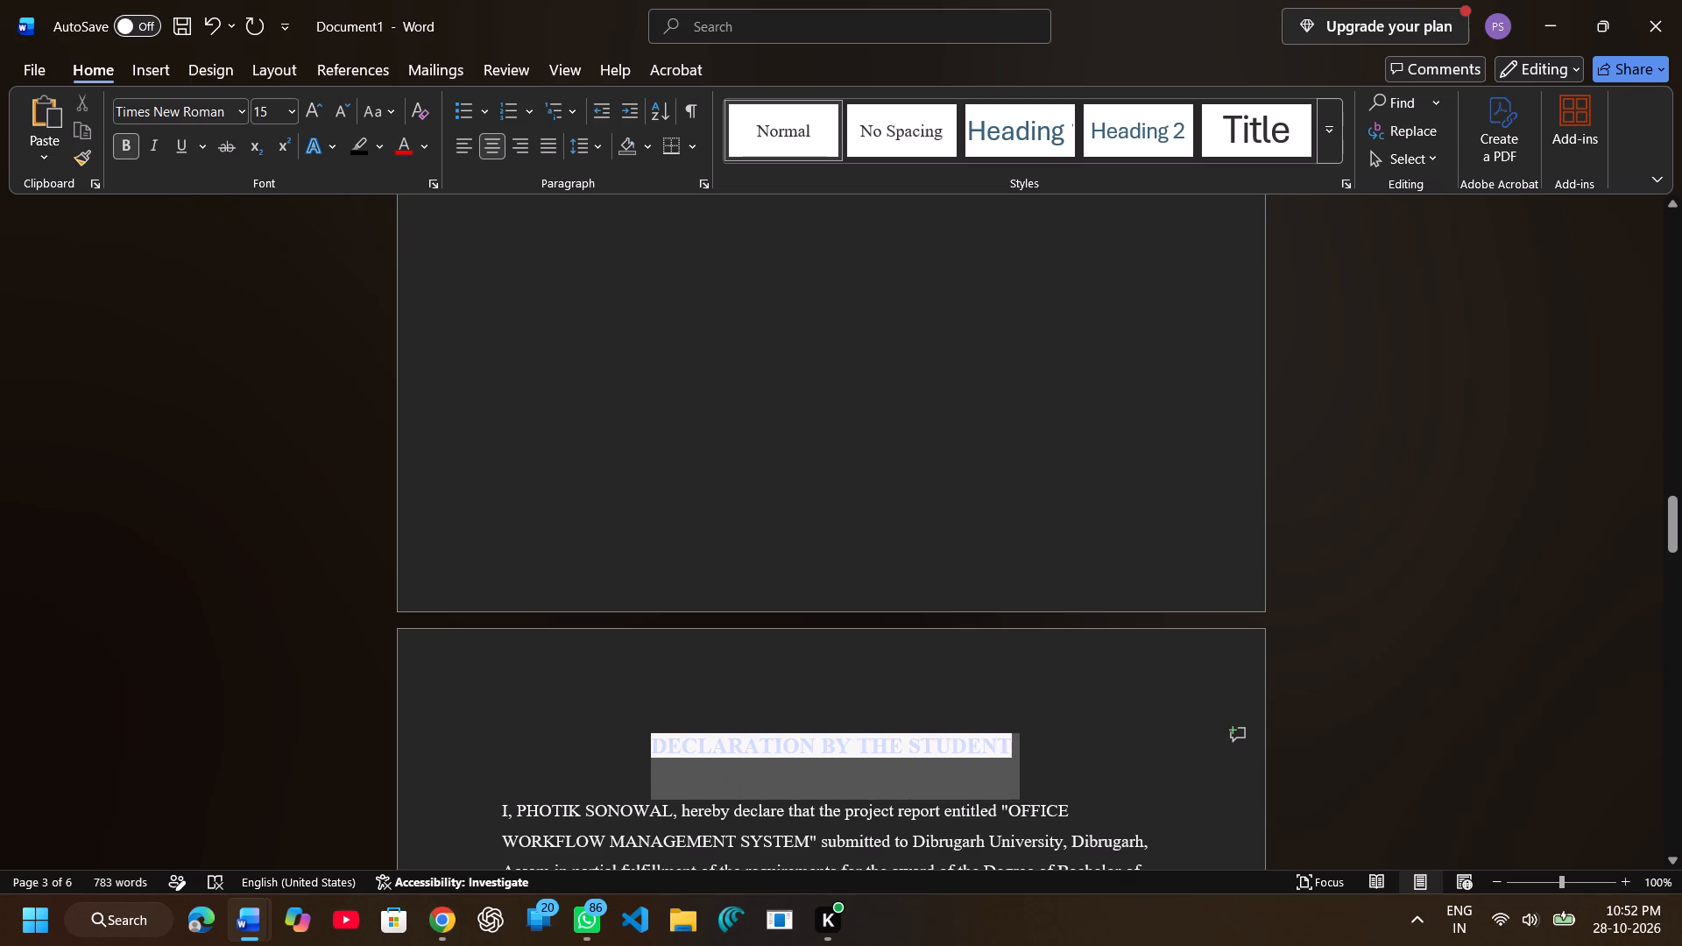
pyautogui.moveTo(949, 764); pyautogui.dragTo(984, 759)
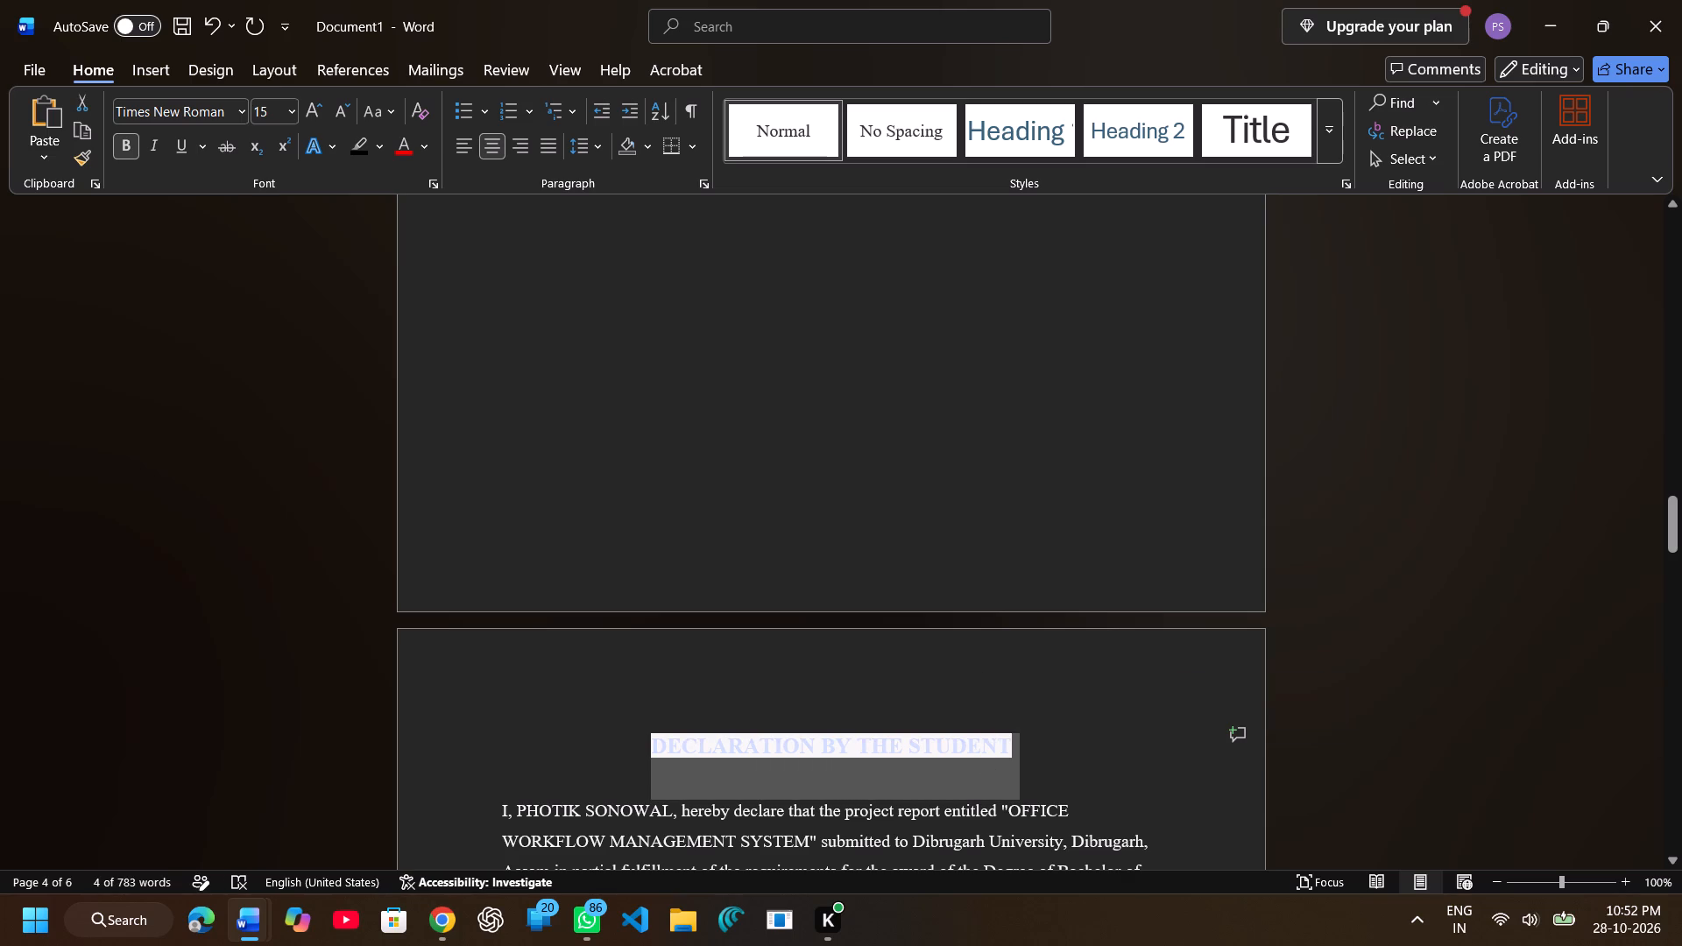
pyautogui.click(403, 145)
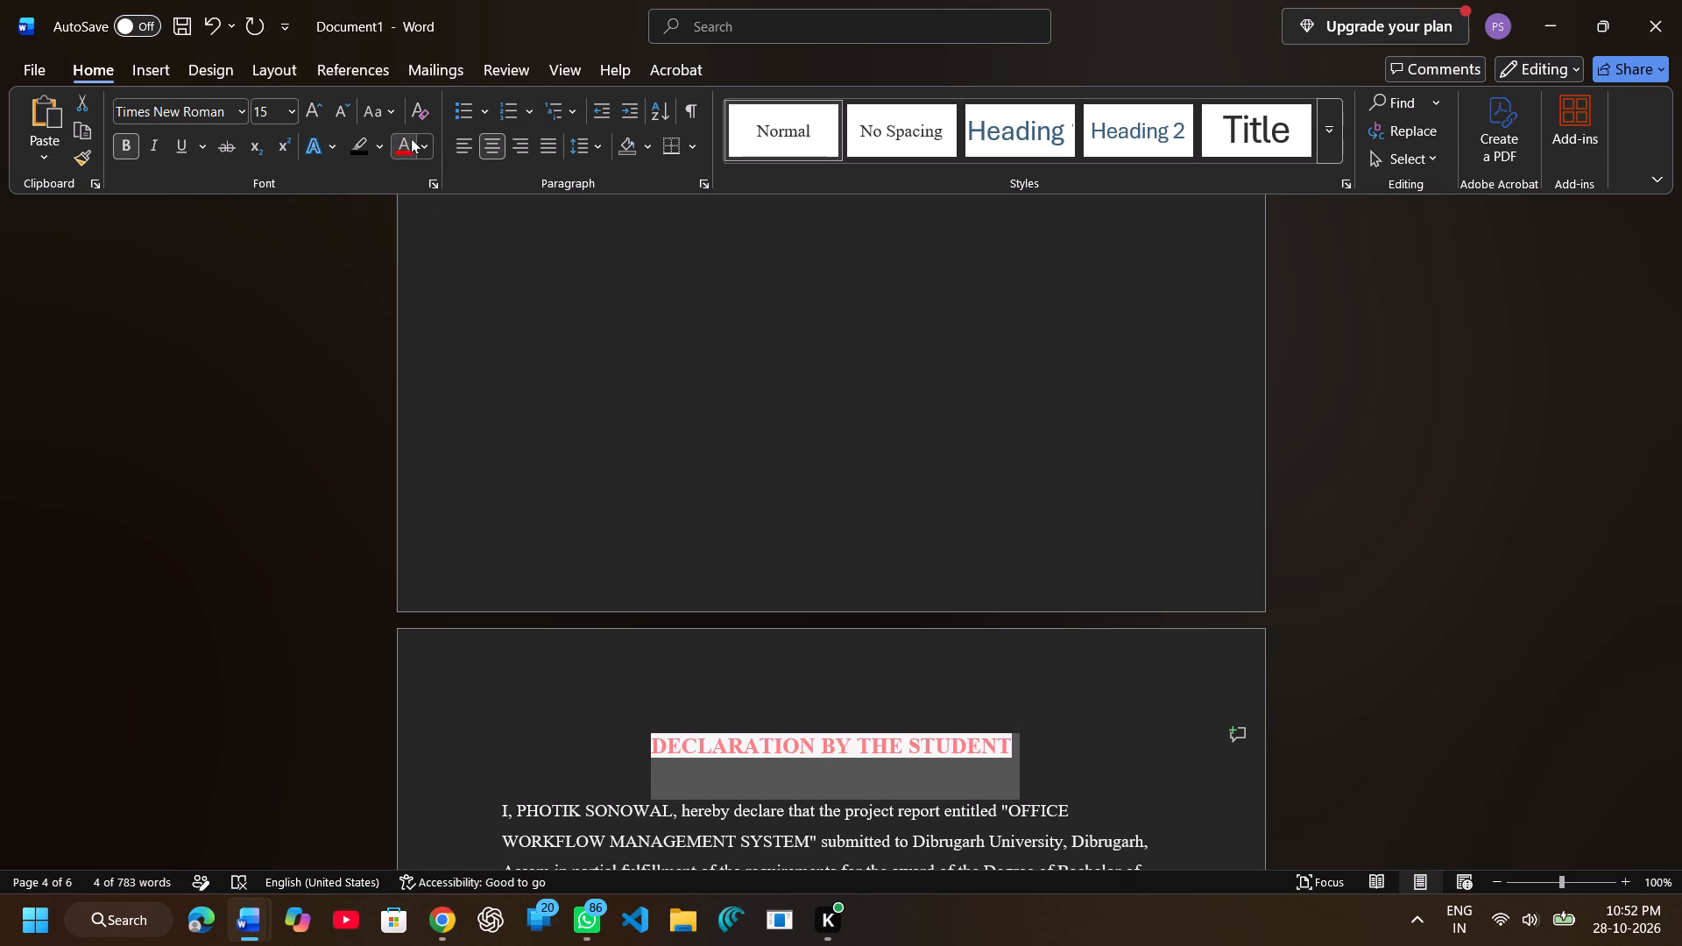
pyautogui.click(417, 150)
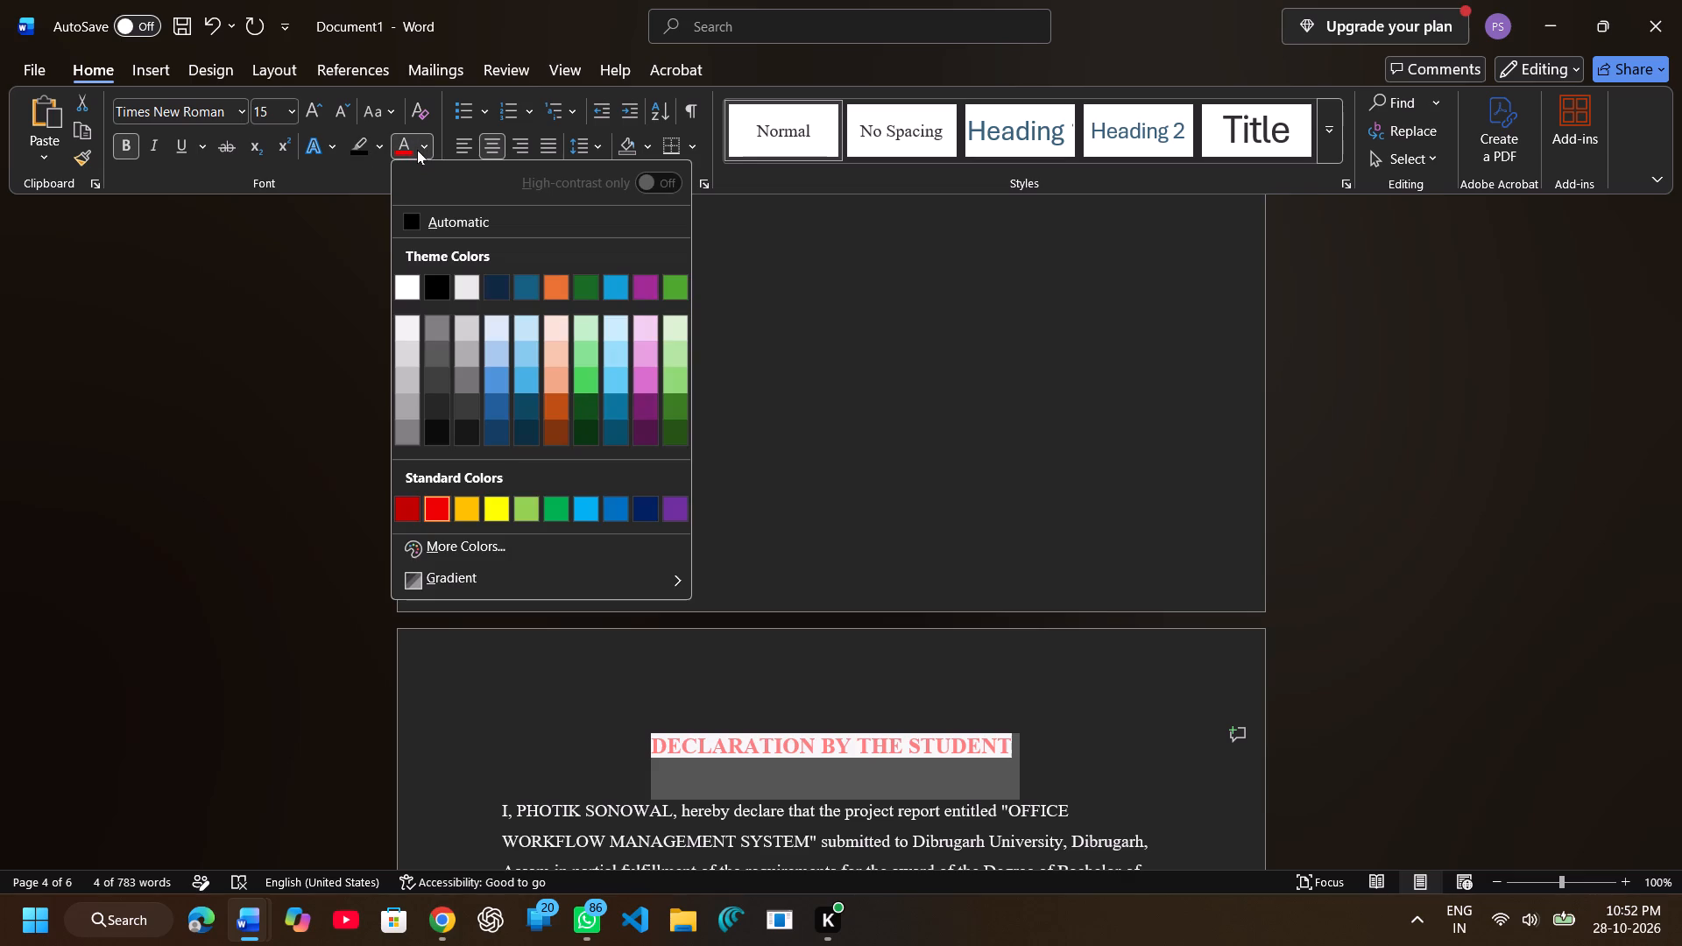
pyautogui.click(431, 278)
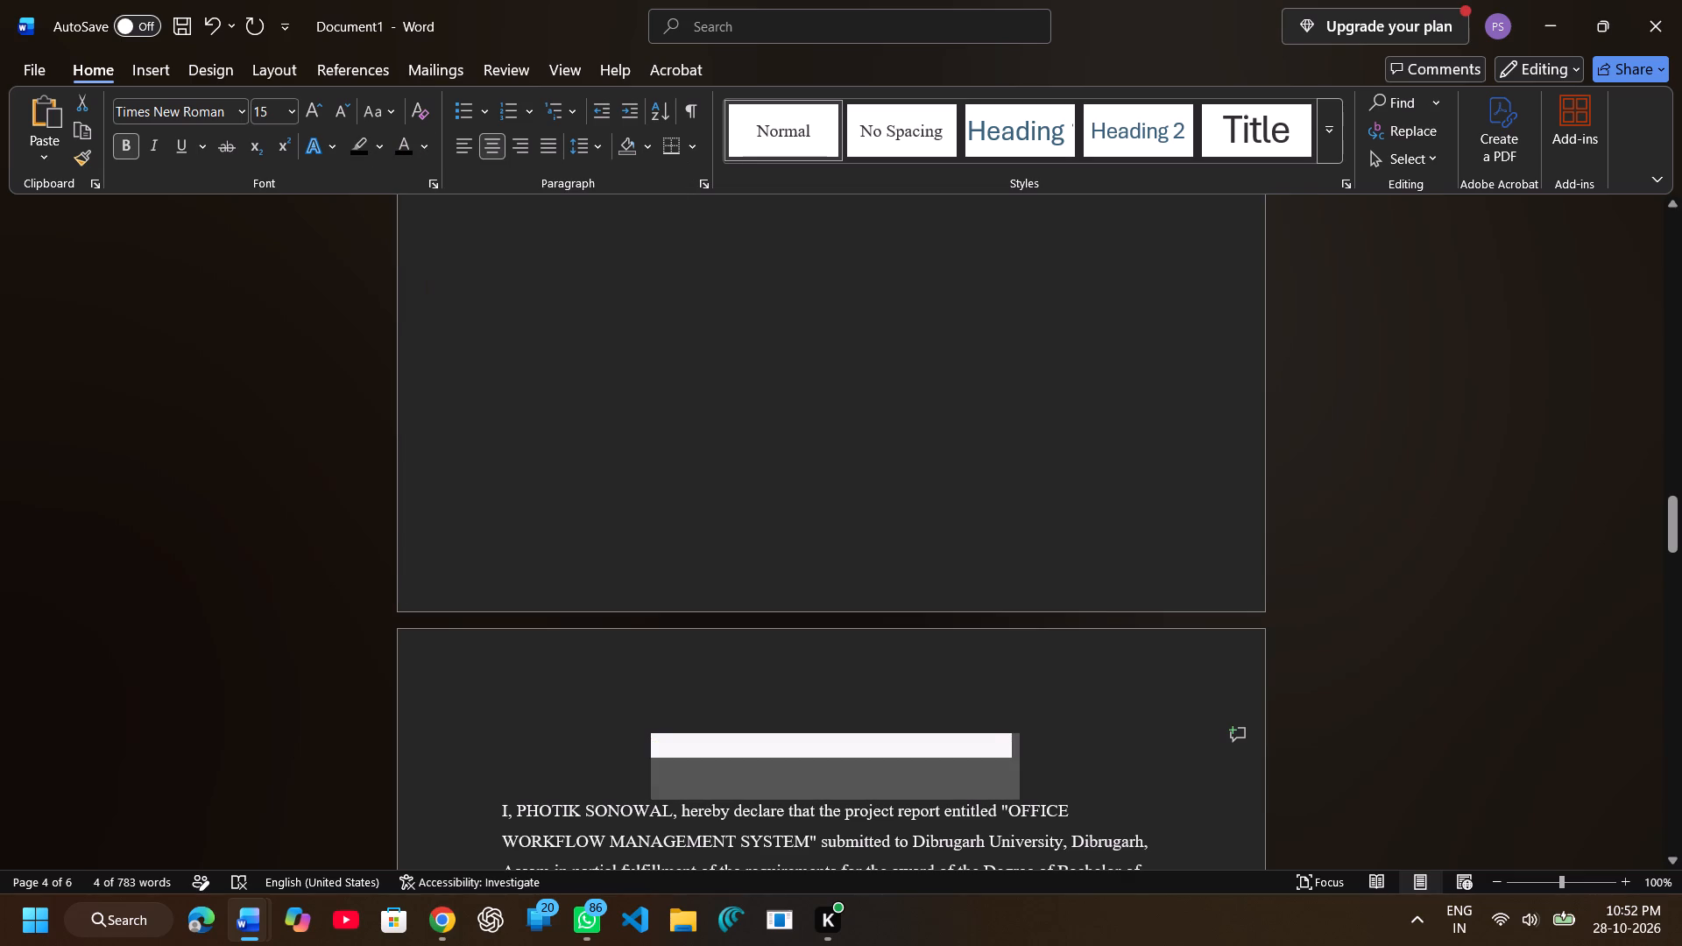
pyautogui.click(362, 155)
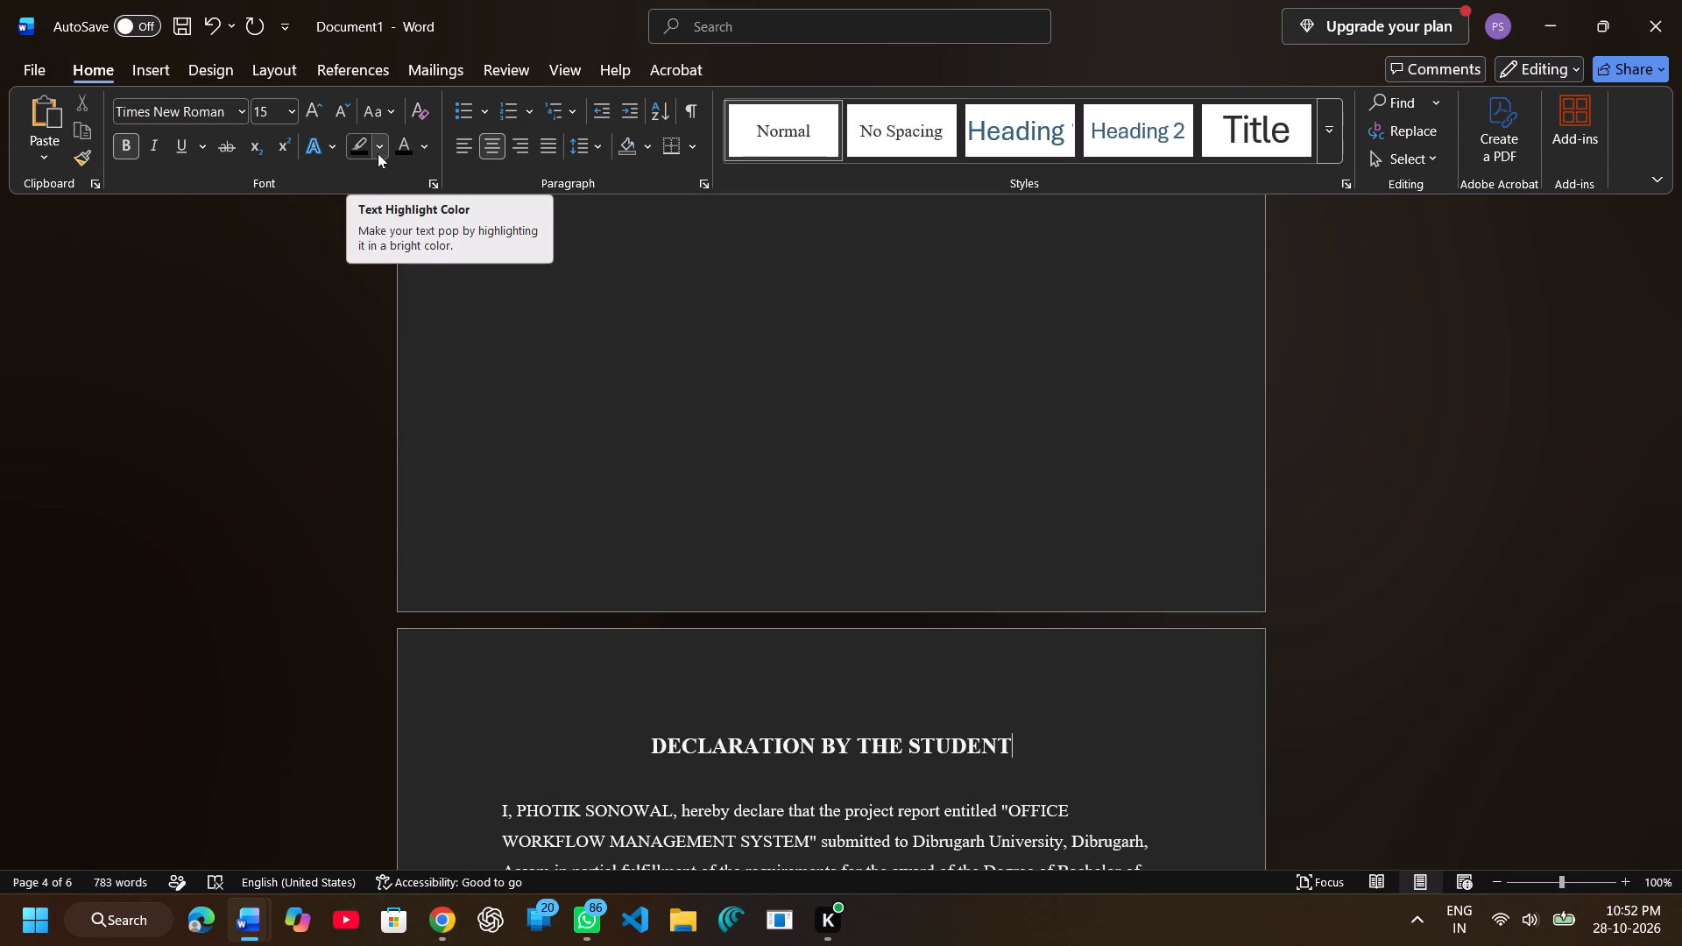
# Set the text highlight colour to No Color at the "DECLARATION BY THE STUDENT" heading.
pyautogui.click(378, 152)
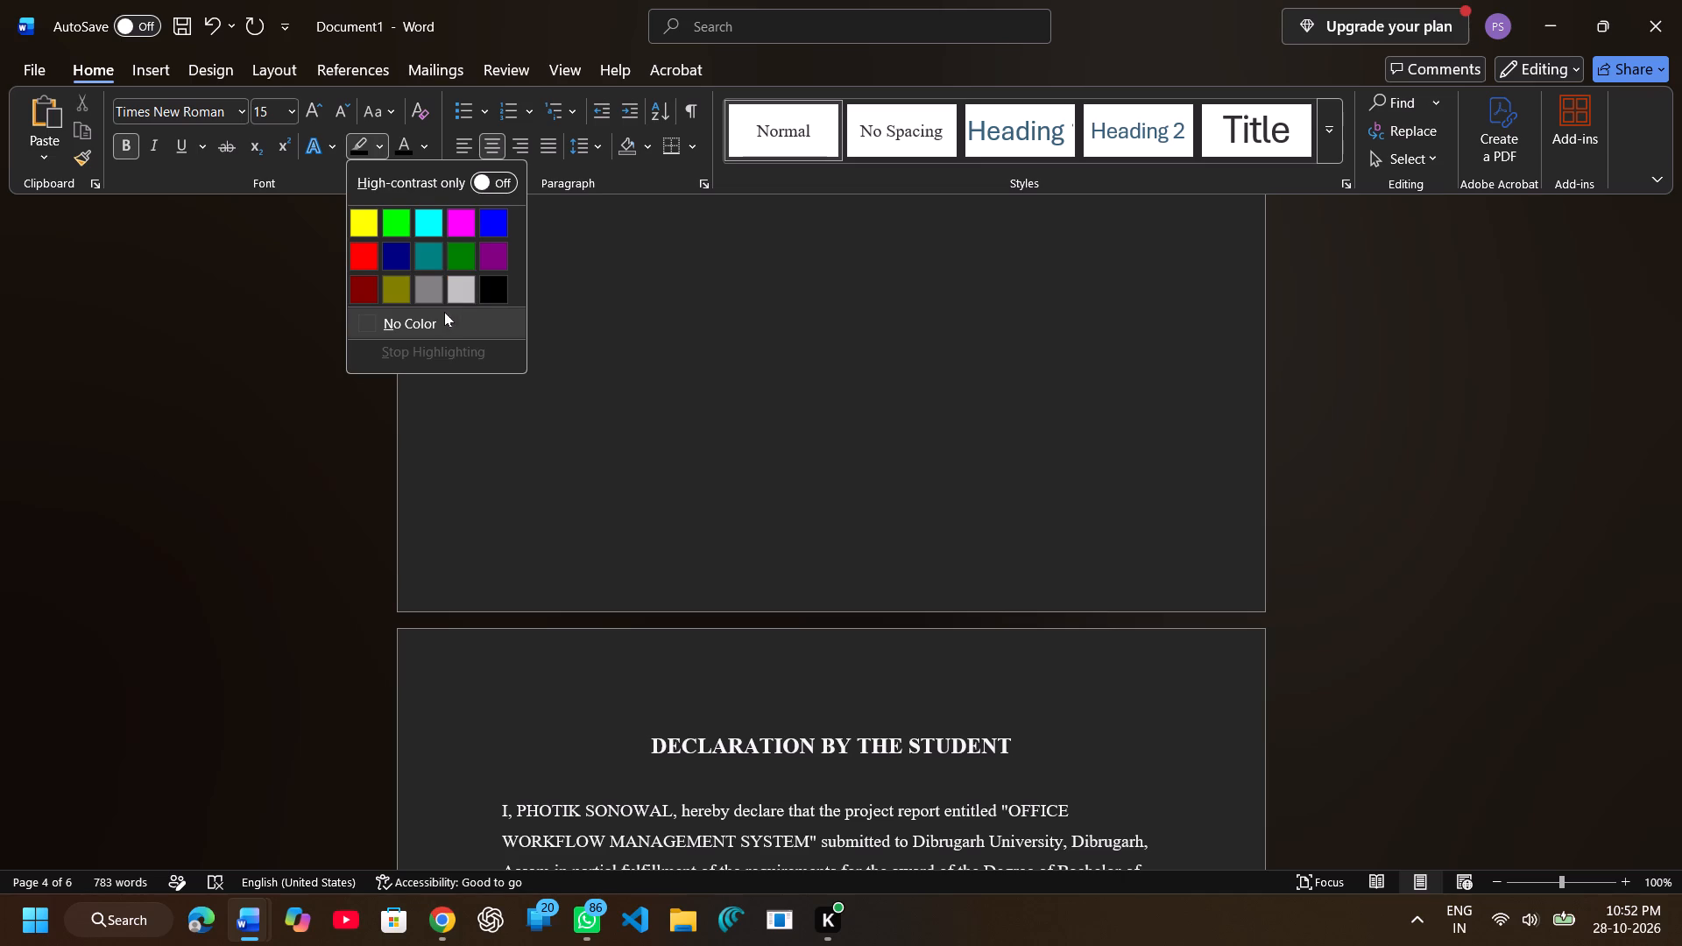
pyautogui.click(444, 312)
pyautogui.click(534, 391)
# Replace "Signature of Student" in the Declaration's signature block with the student's name in lowercase, keeping the square brackets.
pyautogui.hscroll(1, 534, 391)
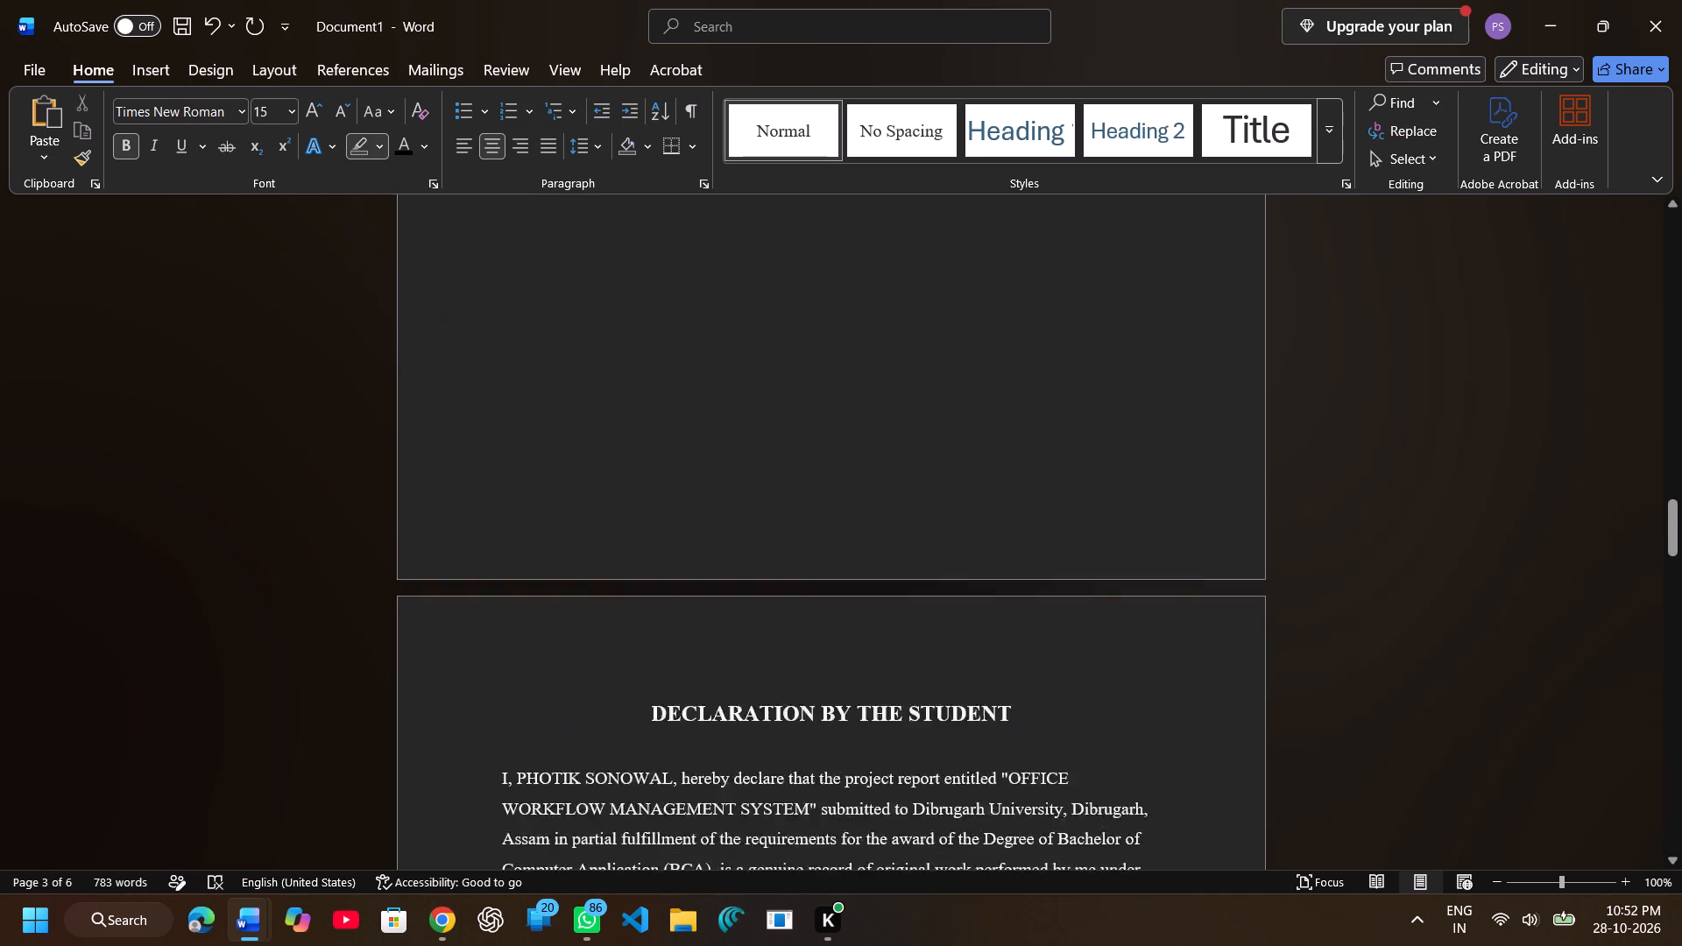
pyautogui.hscroll(2, 534, 391)
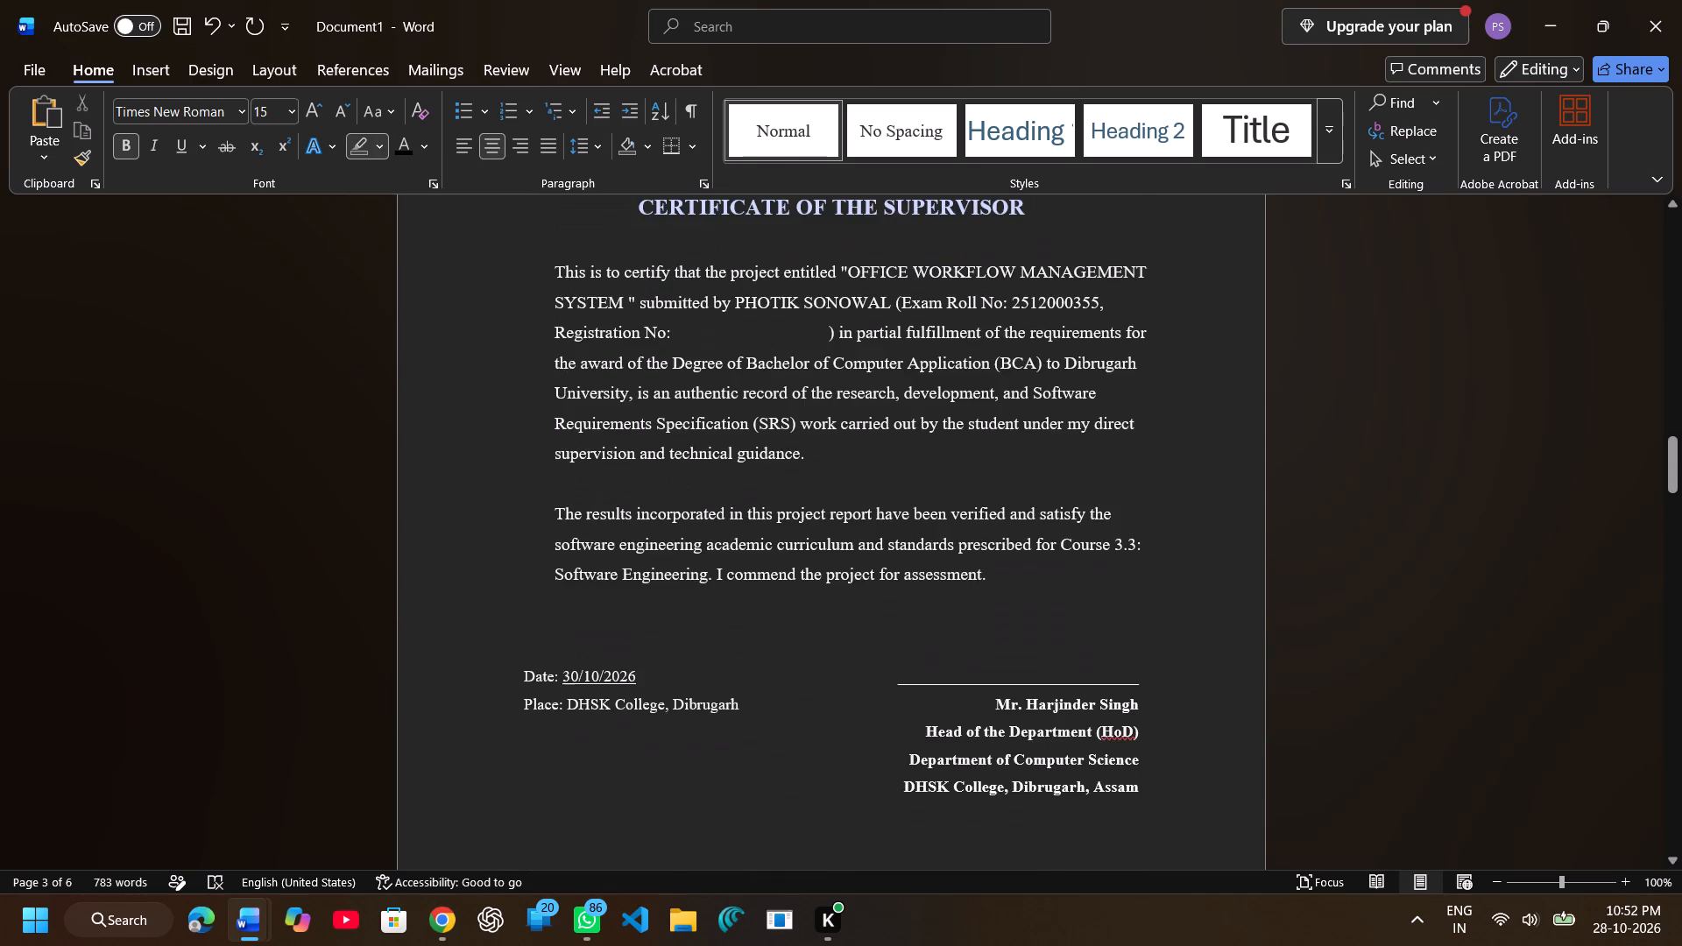
pyautogui.hscroll(1, 534, 391)
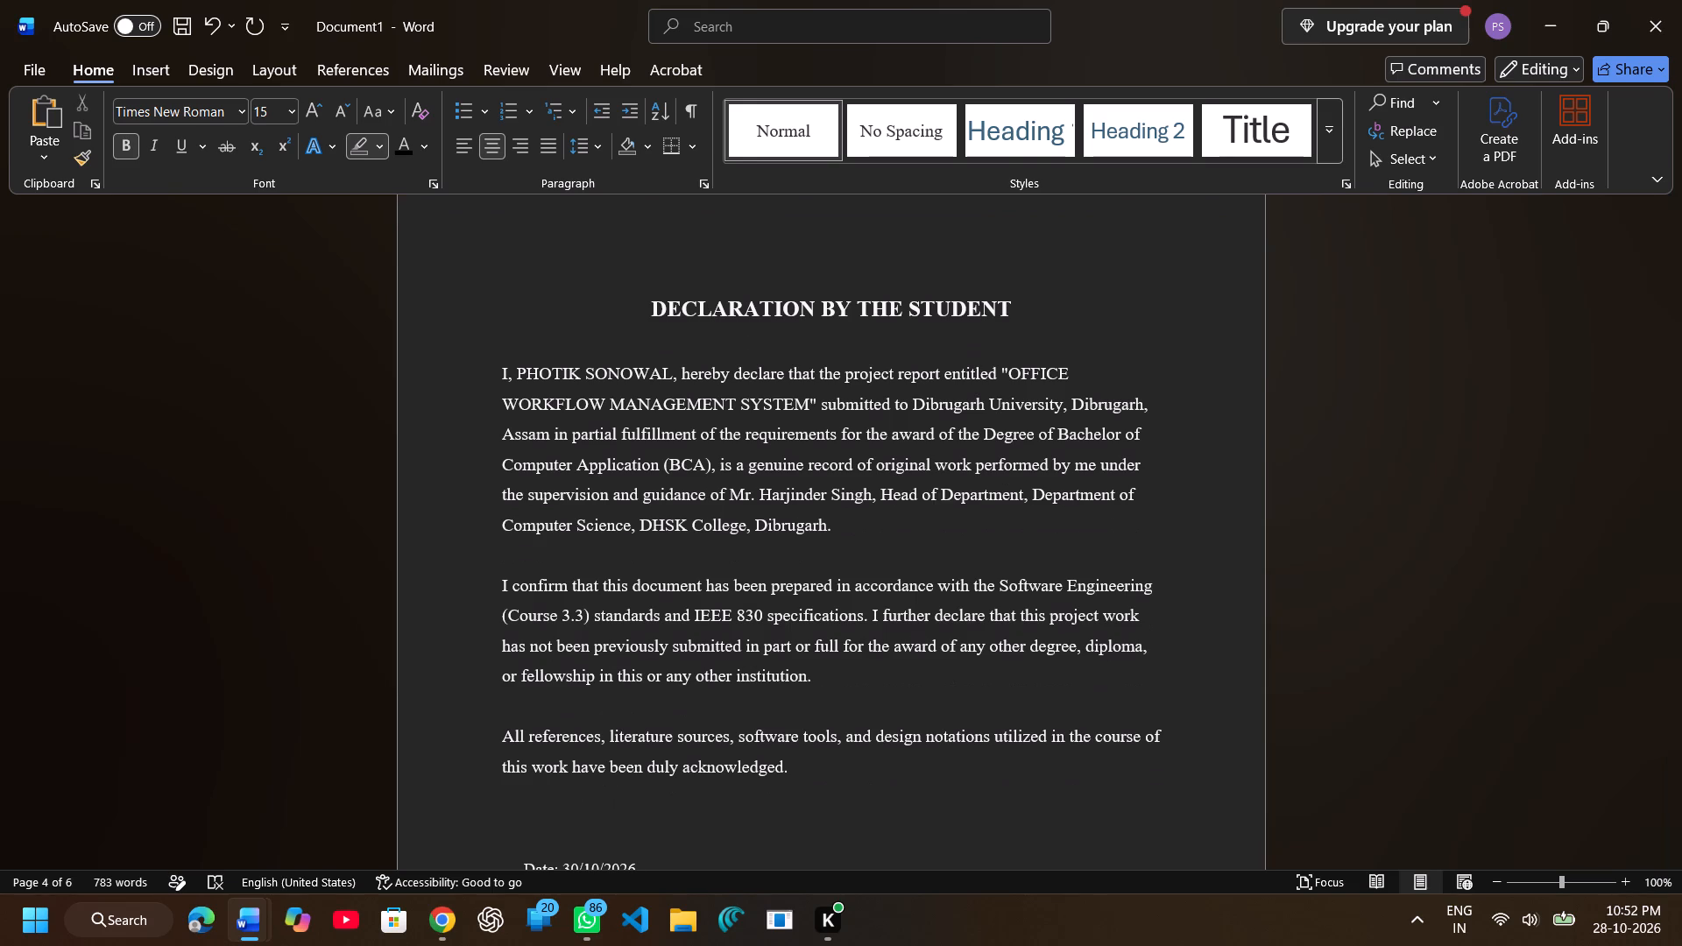
pyautogui.scroll(-1, 534, 391)
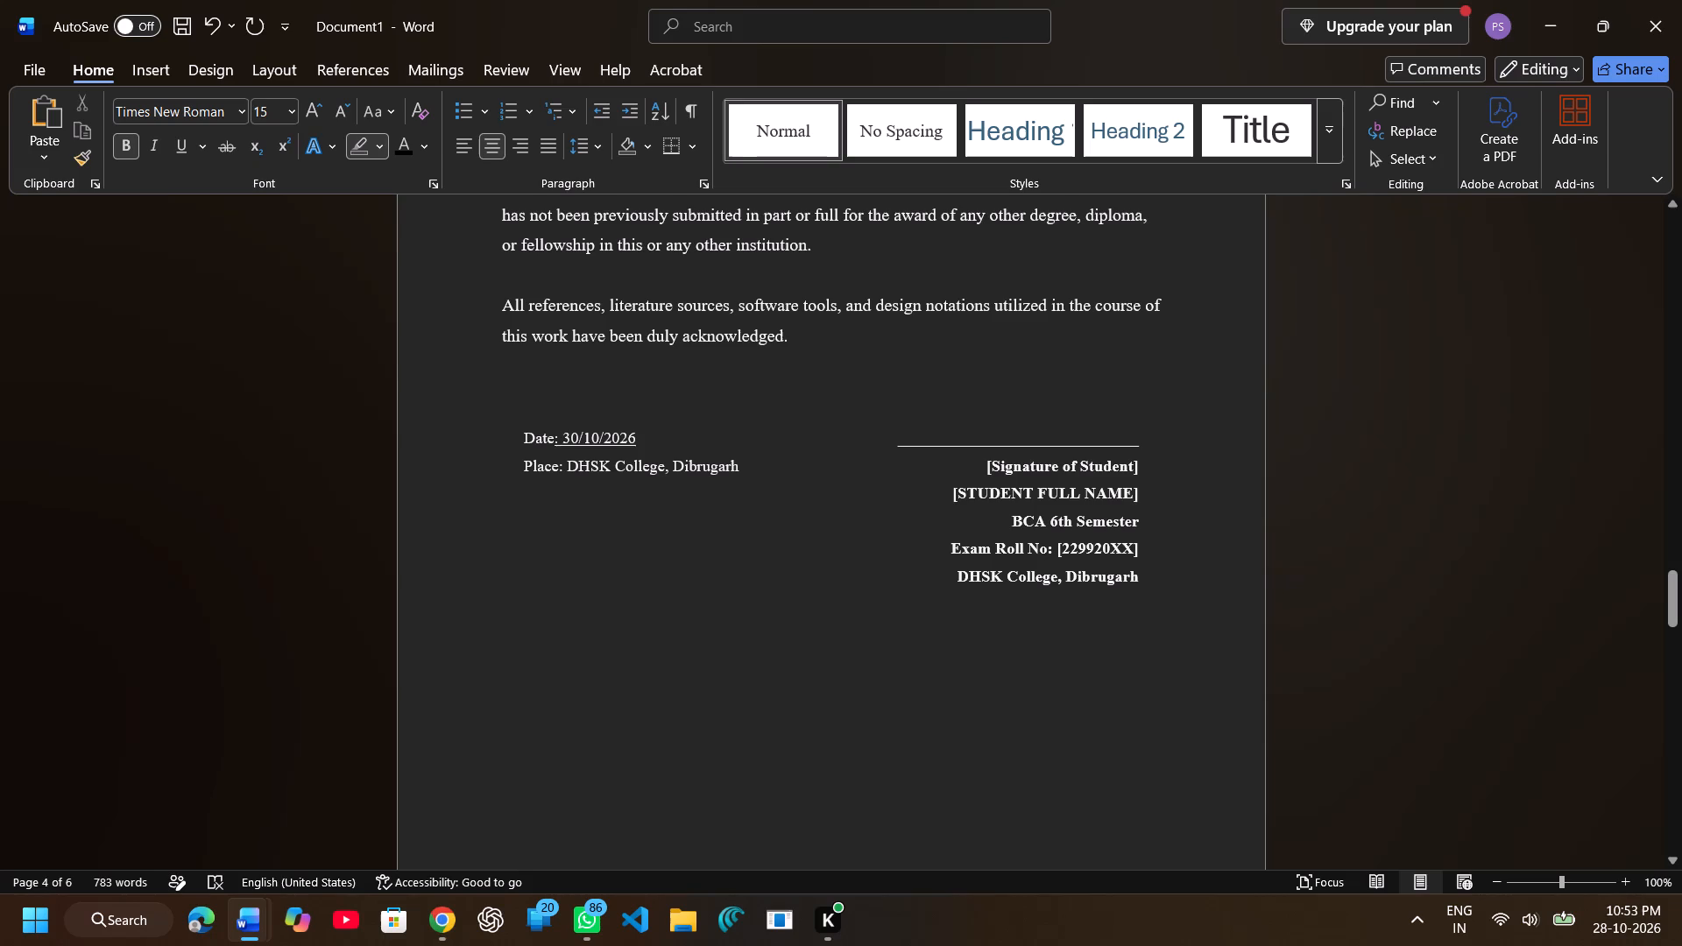
pyautogui.click(1135, 466)
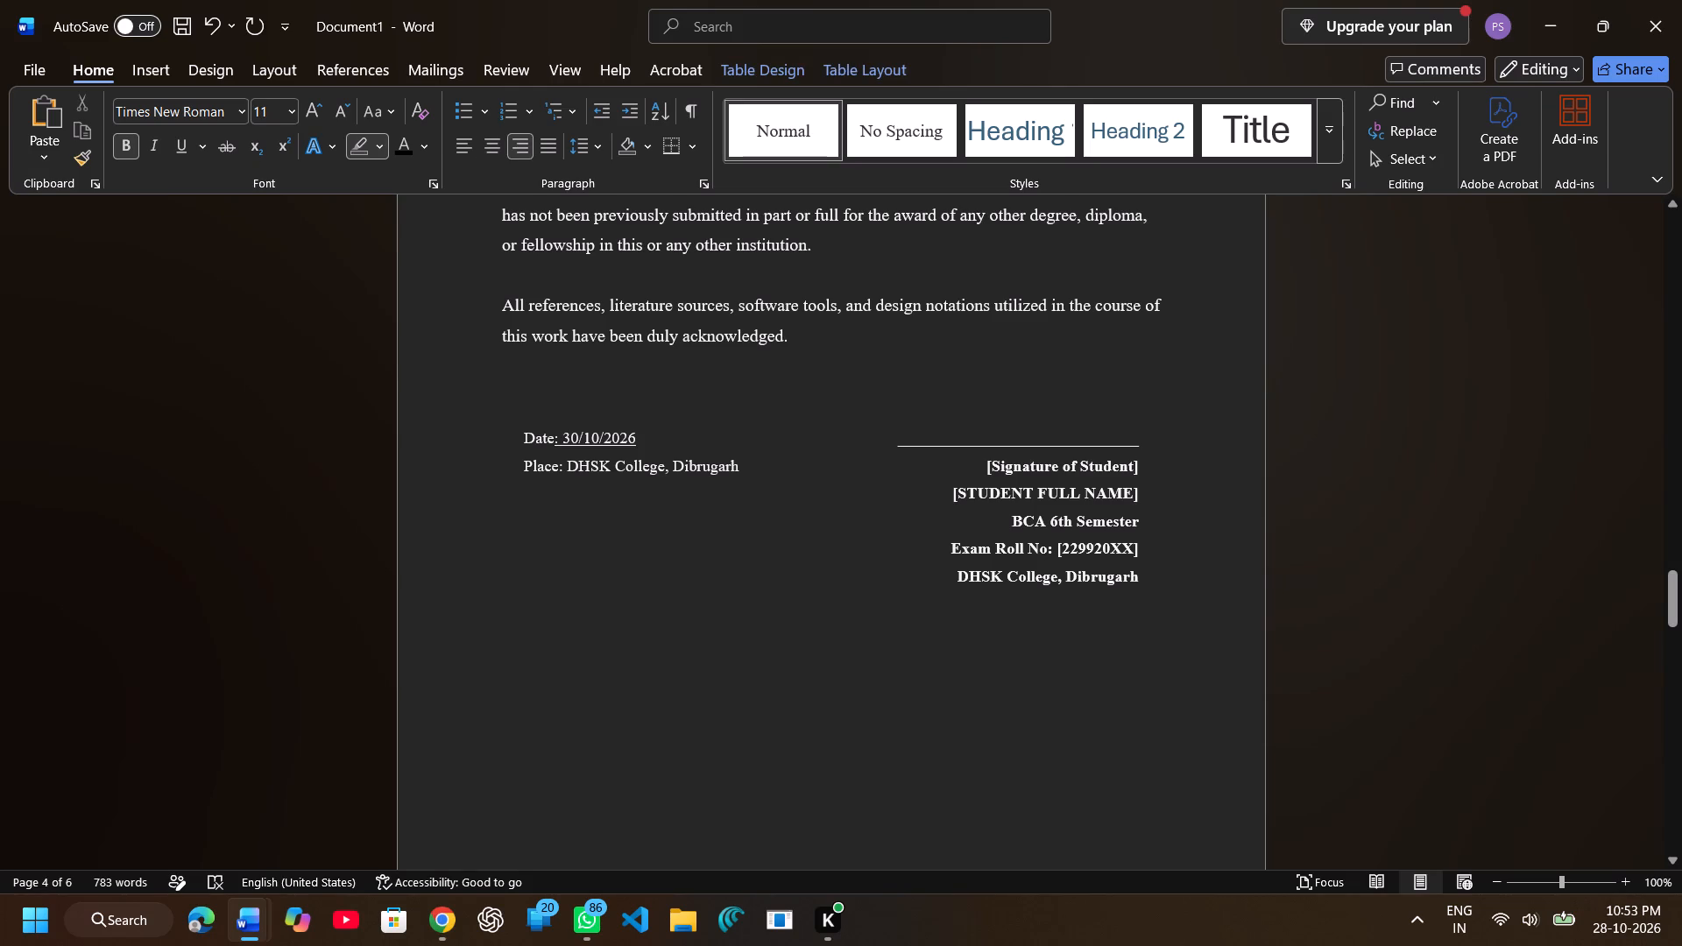
pyautogui.click(363, 131)
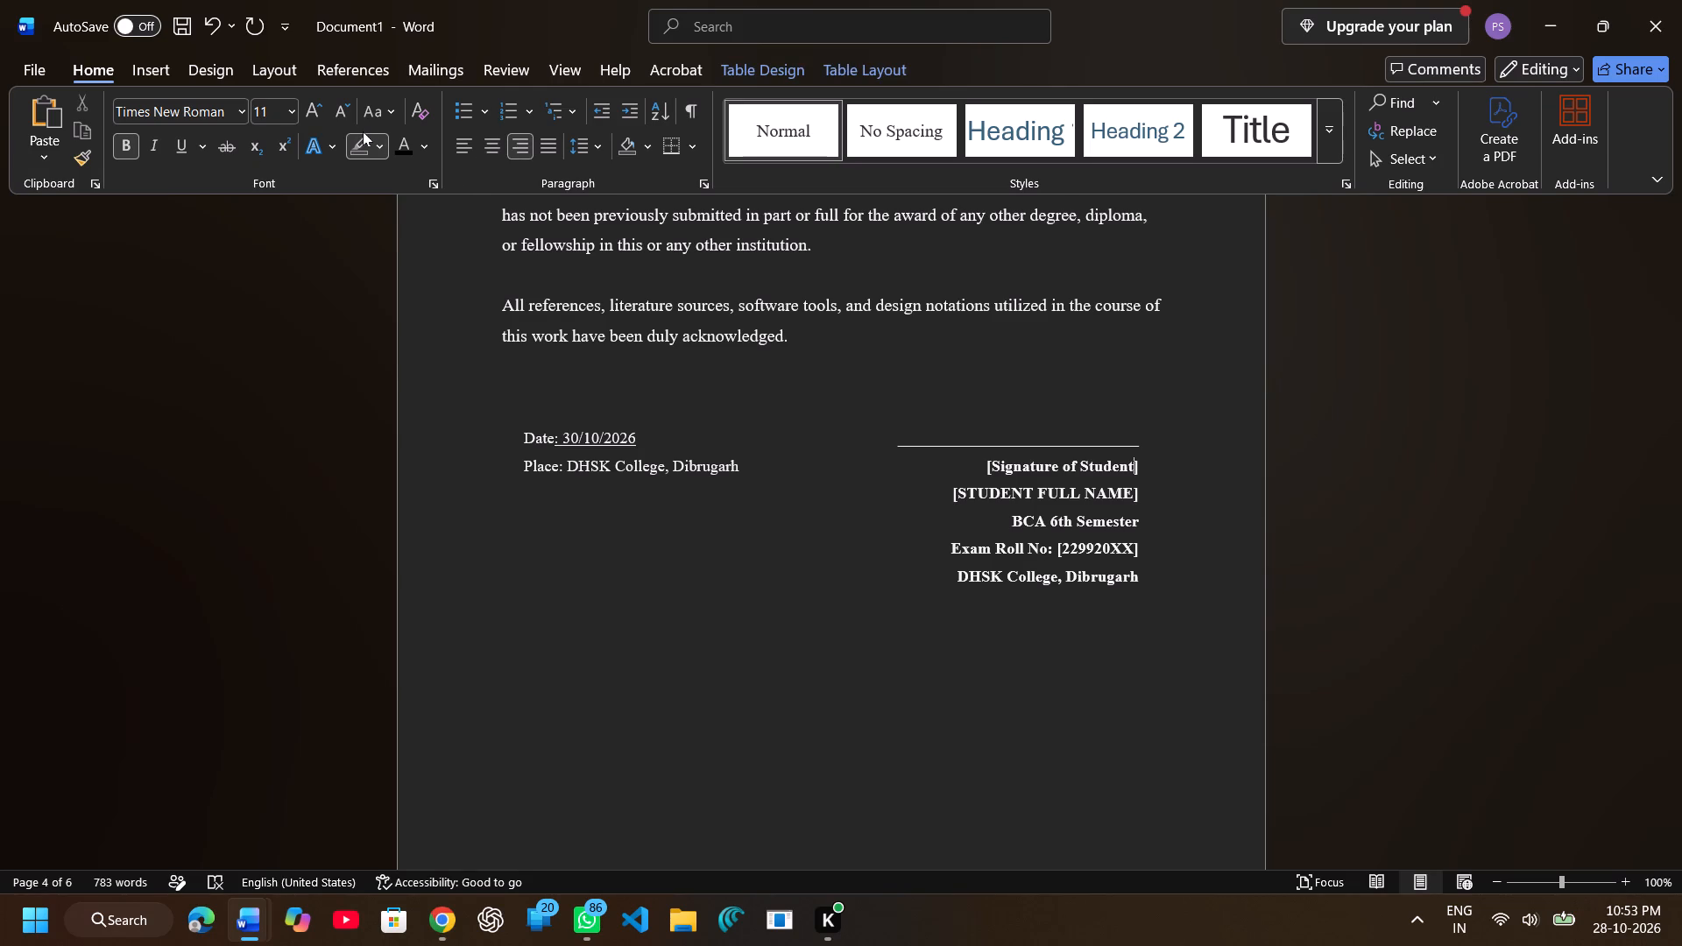
pyautogui.click(363, 131)
pyautogui.press('BackSpace')
pyautogui.press('BackSpace')
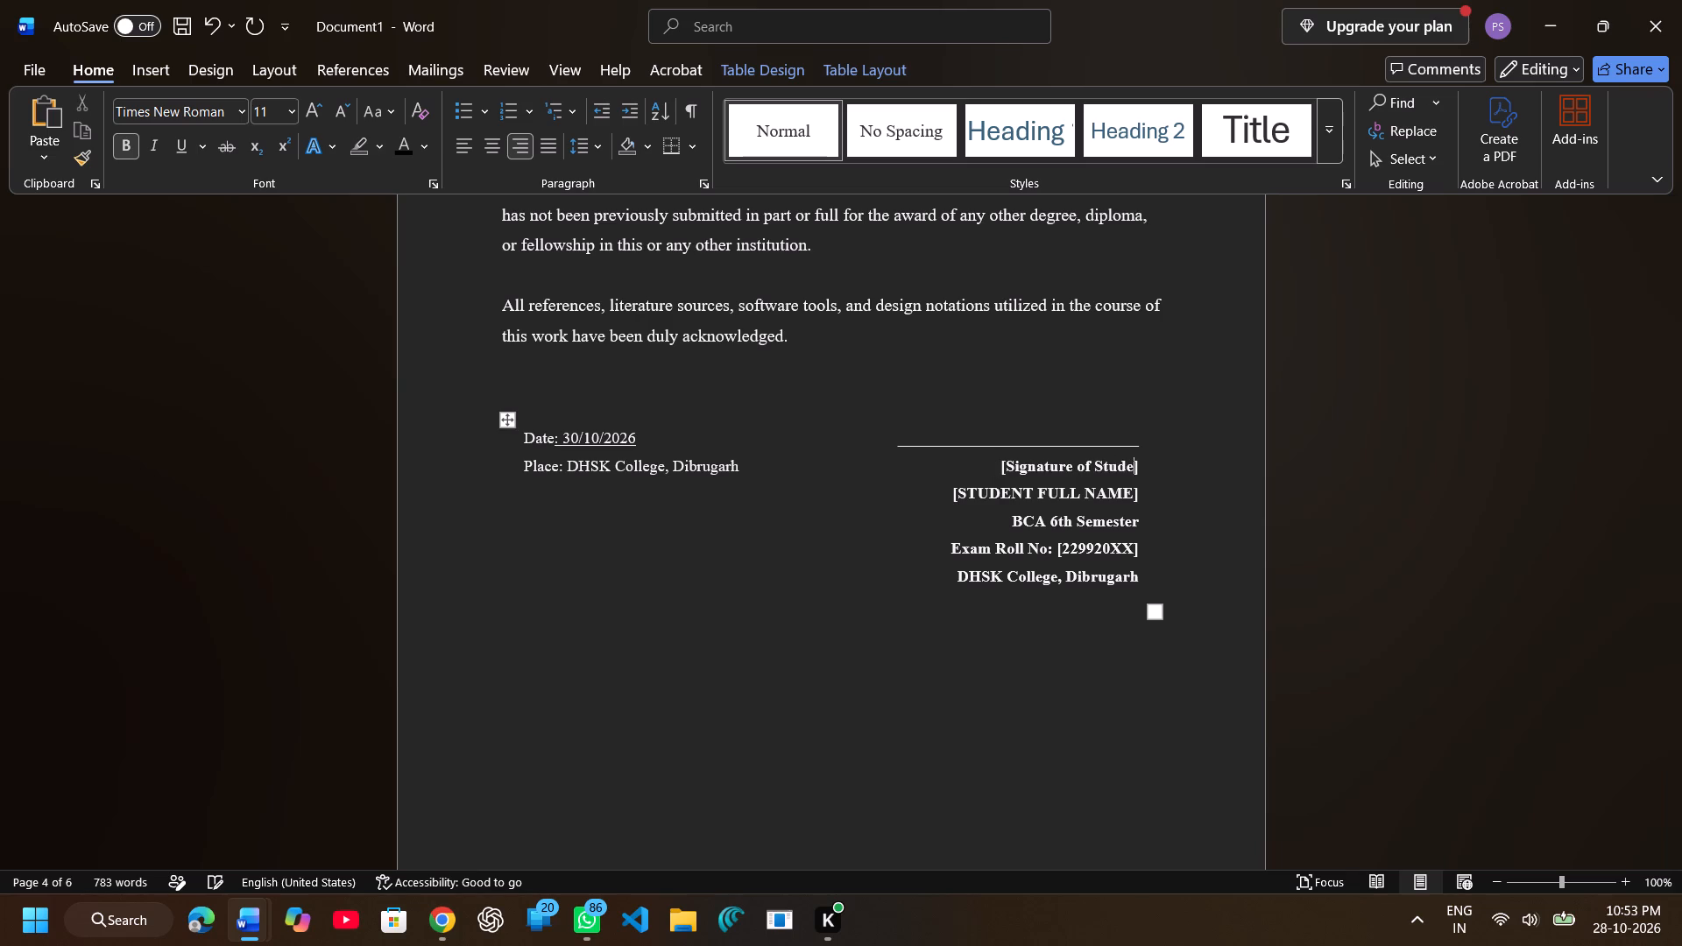
pyautogui.press('BackSpace')
pyautogui.press('BackSpace')
pyautogui.press('BackSpace')
pyautogui.press('BackSpace')
pyautogui.press('BackSpace')
pyautogui.press('BackSpace')
pyautogui.press('BackSpace')
pyautogui.press('BackSpace')
pyautogui.press('BackSpace')
pyautogui.press('BackSpace')
pyautogui.press('BackSpace')
pyautogui.press('BackSpace')
pyautogui.press('BackSpace')
pyautogui.press('BackSpace')
pyautogui.press('BackSpace')
pyautogui.press('BackSpace')
pyautogui.press('BackSpace')
pyautogui.press('BackSpace')
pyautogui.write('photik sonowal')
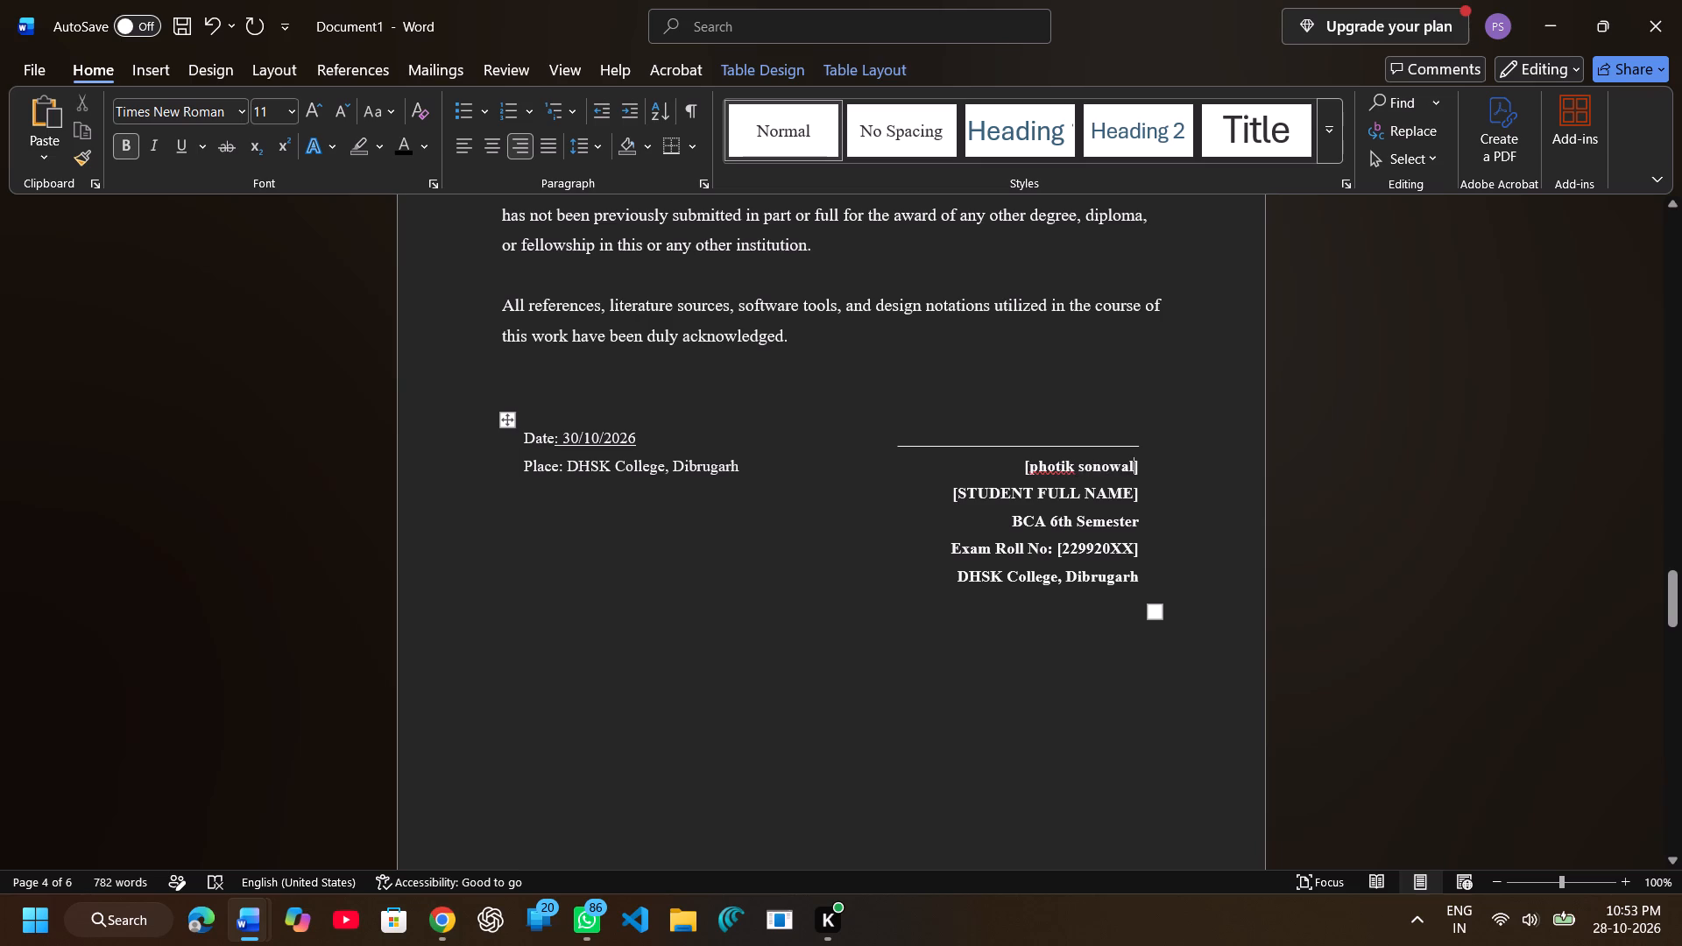
# Rewrite the bracketed student's name in the Declaration's signature block in full capitals, keeping the brackets.
pyautogui.click(1035, 466)
pyautogui.press('BackSpace')
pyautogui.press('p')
pyautogui.press('Right')
pyautogui.press('Right')
pyautogui.press('Right')
pyautogui.press('Right')
pyautogui.press('Right')
pyautogui.press('Right')
pyautogui.press('Right')
pyautogui.press('Right')
pyautogui.press('Right')
pyautogui.press('Right')
pyautogui.press('Right')
pyautogui.press('Right')
pyautogui.press('Right')
pyautogui.press('Right')
pyautogui.press('Right')
pyautogui.press('Left')
pyautogui.press('Left')
pyautogui.press('BackSpace')
pyautogui.press('BackSpace')
pyautogui.press('BackSpace')
pyautogui.press('BackSpace')
pyautogui.press('BackSpace')
pyautogui.press('BackSpace')
pyautogui.press('BackSpace')
pyautogui.press('BackSpace')
pyautogui.press('BackSpace')
pyautogui.press('BackSpace')
pyautogui.press('BackSpace')
pyautogui.press('BackSpace')
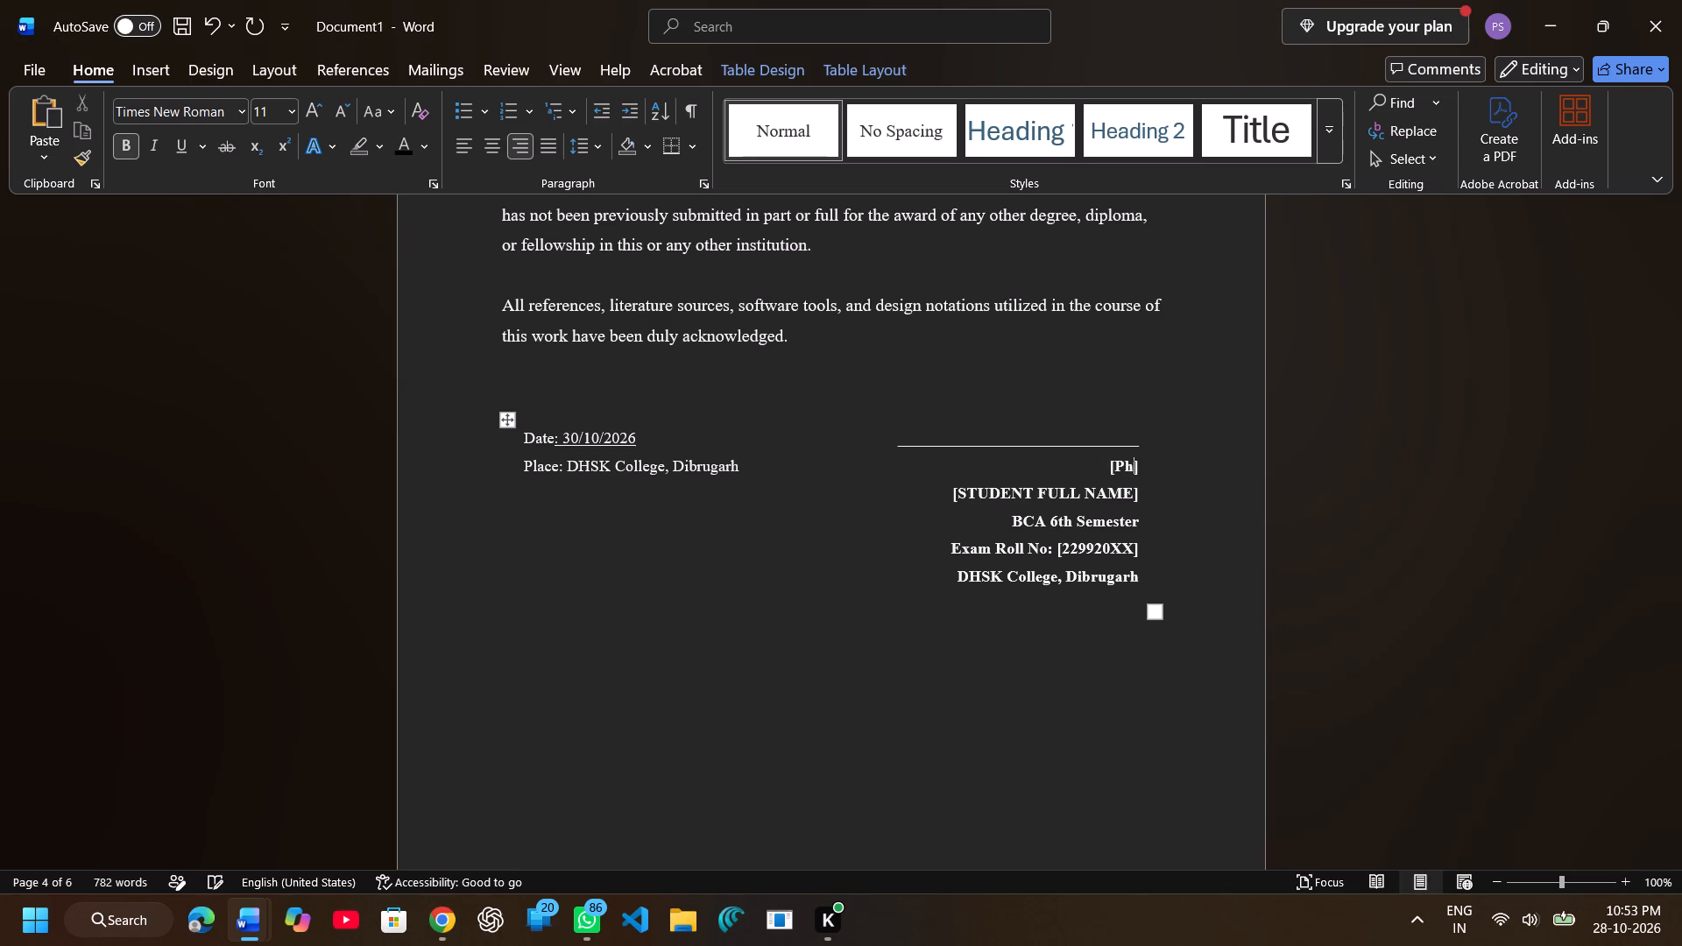
pyautogui.press('BackSpace')
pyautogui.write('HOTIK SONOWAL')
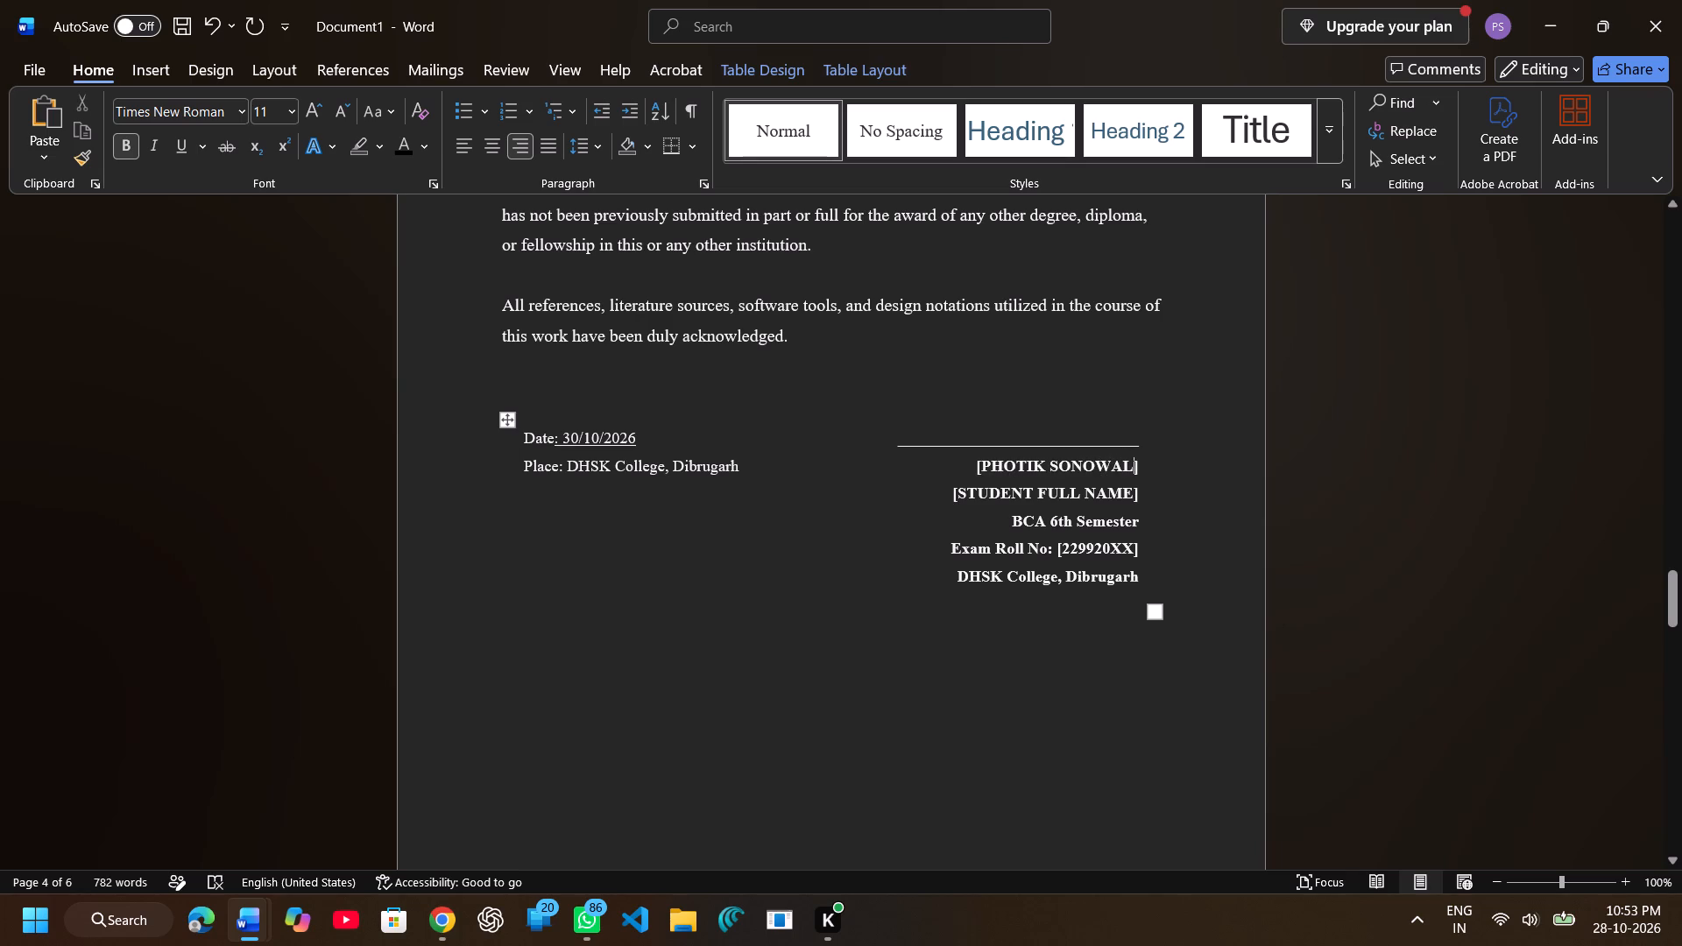
# Replace the "[STUDENT FULL NAME]" placeholder in the Declaration's signature block, brackets included, with the student's name in capitals.
pyautogui.click(1123, 488)
pyautogui.press('Right')
pyautogui.press('BackSpace')
pyautogui.press('BackSpace')
pyautogui.press('BackSpace')
pyautogui.press('BackSpace')
pyautogui.press('BackSpace')
pyautogui.press('BackSpace')
pyautogui.press('BackSpace')
pyautogui.press('BackSpace')
pyautogui.press('BackSpace')
pyautogui.press('BackSpace')
pyautogui.press('BackSpace')
pyautogui.press('BackSpace')
pyautogui.press('BackSpace')
pyautogui.press('BackSpace')
pyautogui.press('BackSpace')
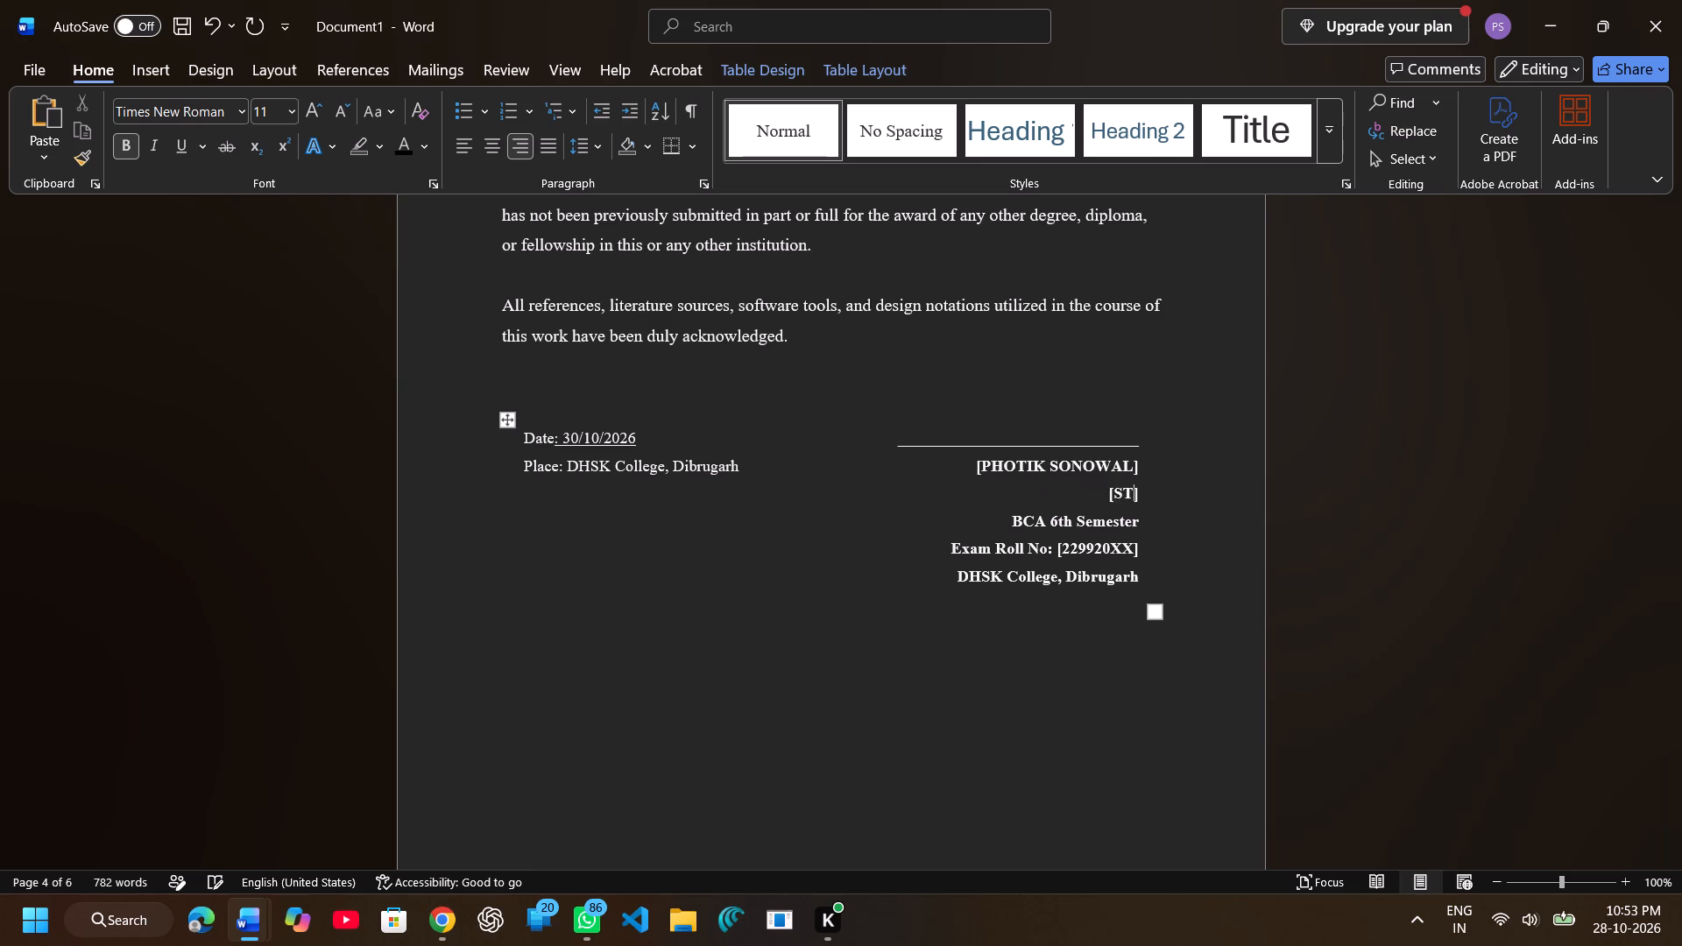
pyautogui.press('BackSpace')
pyautogui.press('BackSpace')
pyautogui.press('Right')
pyautogui.press('BackSpace')
pyautogui.press('BackSpace')
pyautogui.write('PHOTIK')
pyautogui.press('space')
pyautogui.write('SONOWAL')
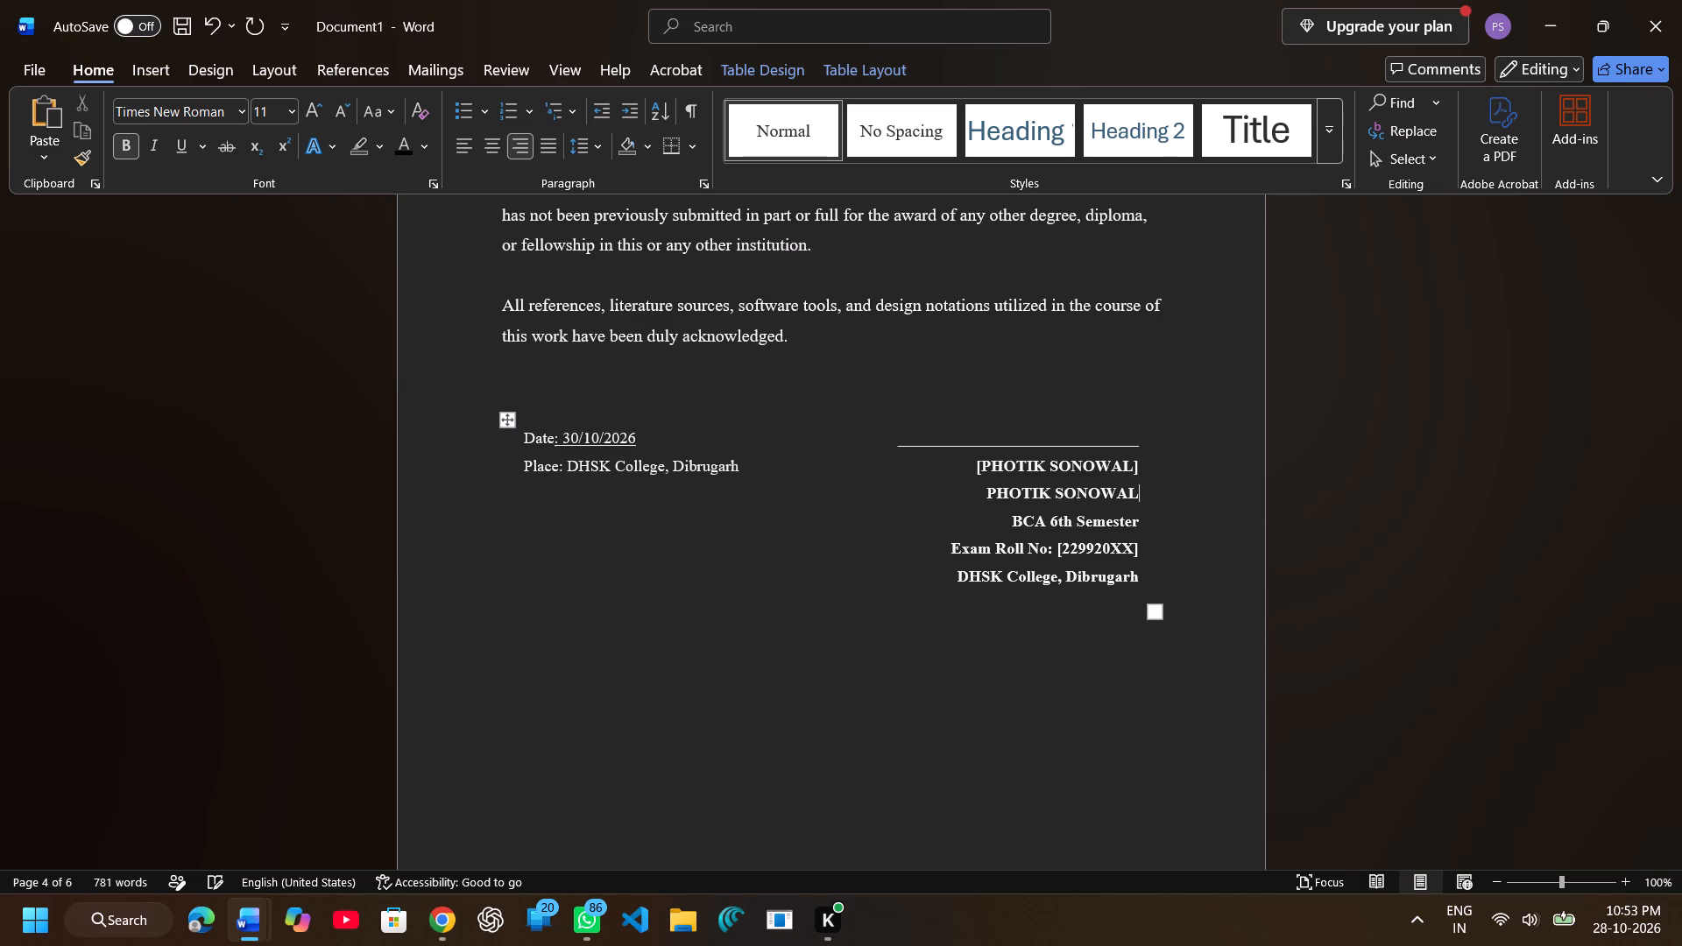
# Change the semester in the Declaration's signature block to "3rd", so the line reads "BCA 3rd Semester".
pyautogui.click(1078, 519)
pyautogui.press('BackSpace')
pyautogui.press('BackSpace')
pyautogui.press('BackSpace')
pyautogui.press('BackSpace')
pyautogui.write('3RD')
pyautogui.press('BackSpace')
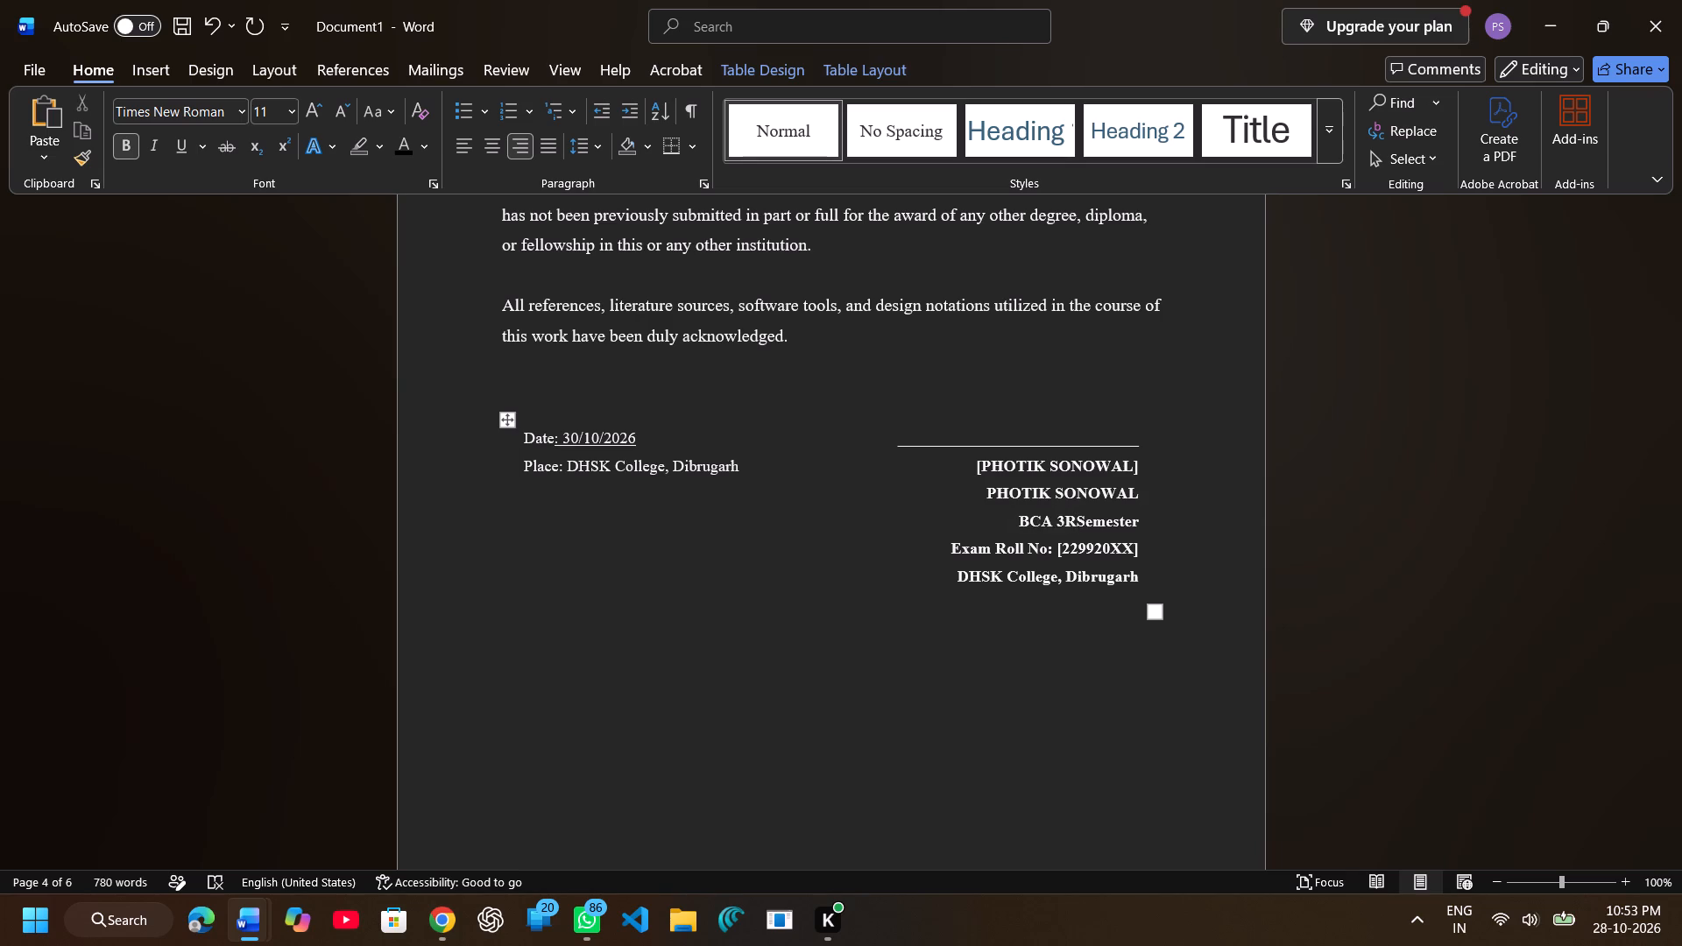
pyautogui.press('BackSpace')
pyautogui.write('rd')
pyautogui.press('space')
# Correct the semester in the cover page's "Submitted By" block to "3rd", so it reads "Semester: 3rd Semester, BCA".
pyautogui.scroll(2, 1078, 519)
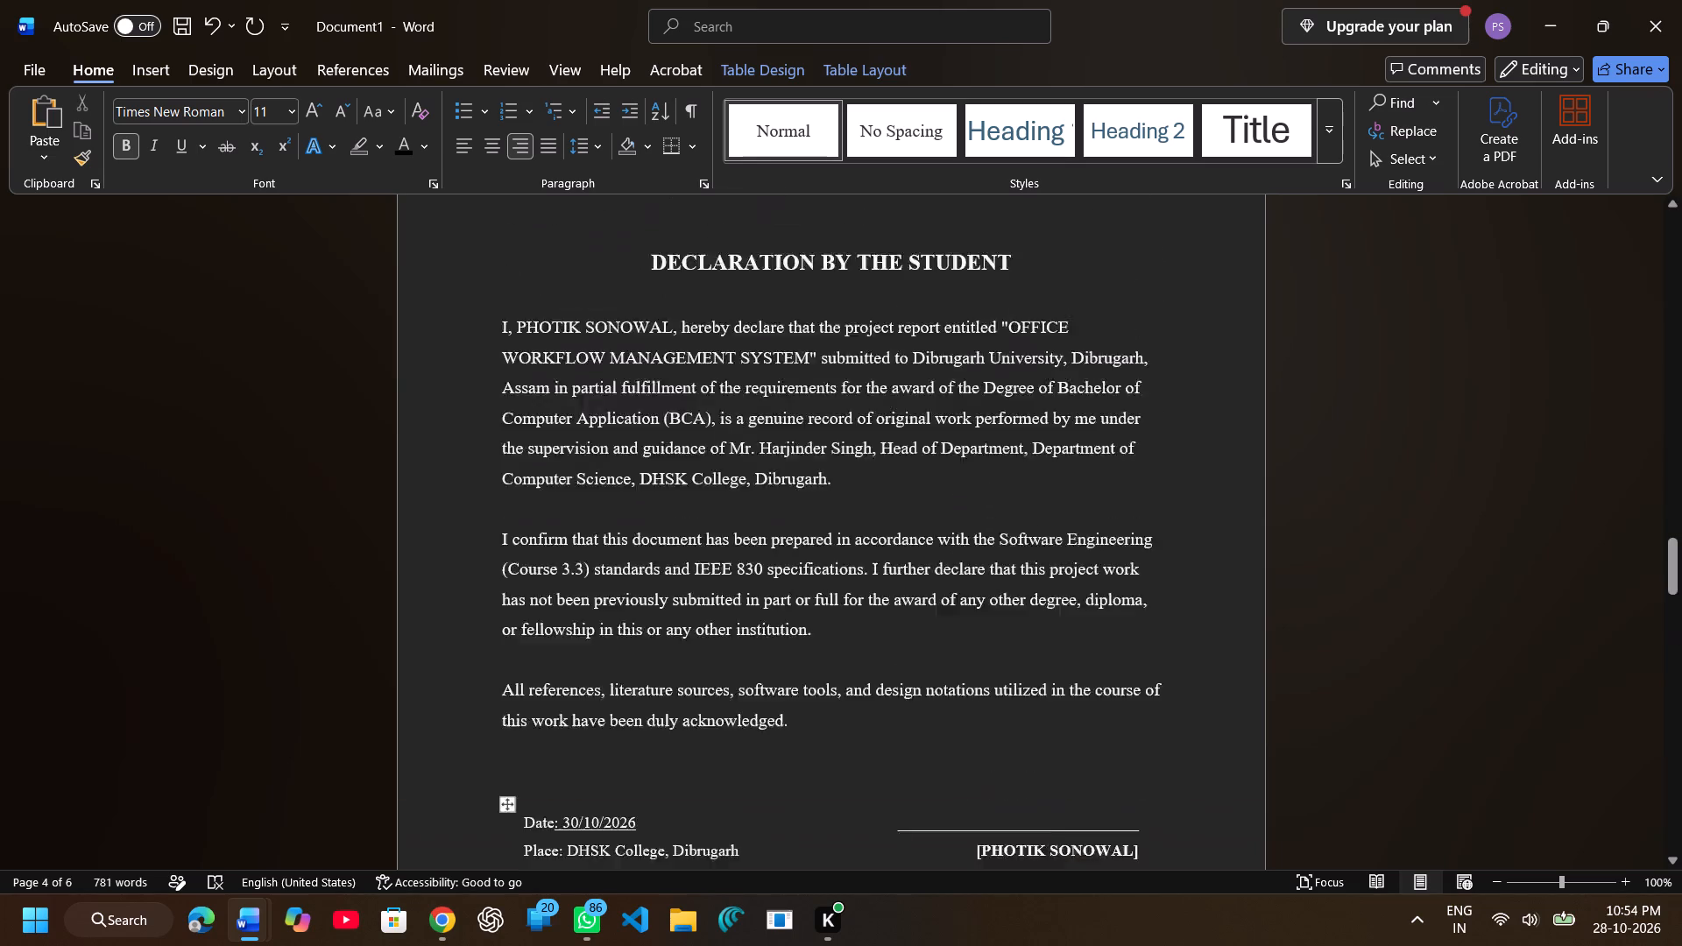
pyautogui.scroll(2, 1078, 519)
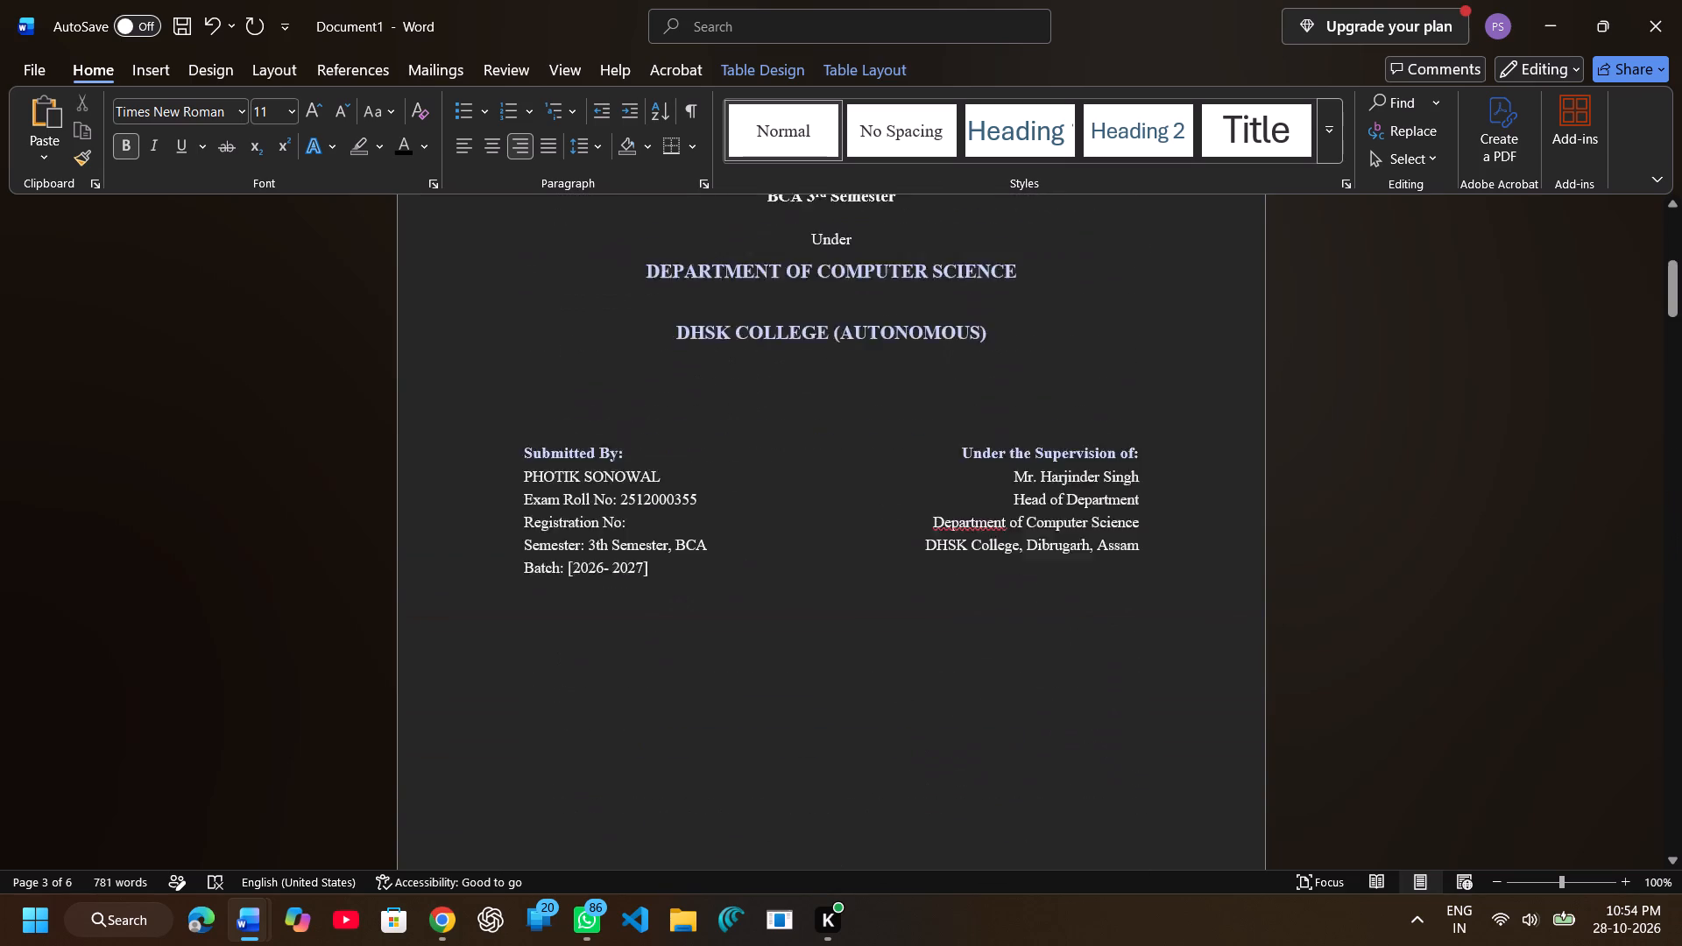
pyautogui.scroll(1, 1078, 519)
pyautogui.scroll(-1, 1078, 519)
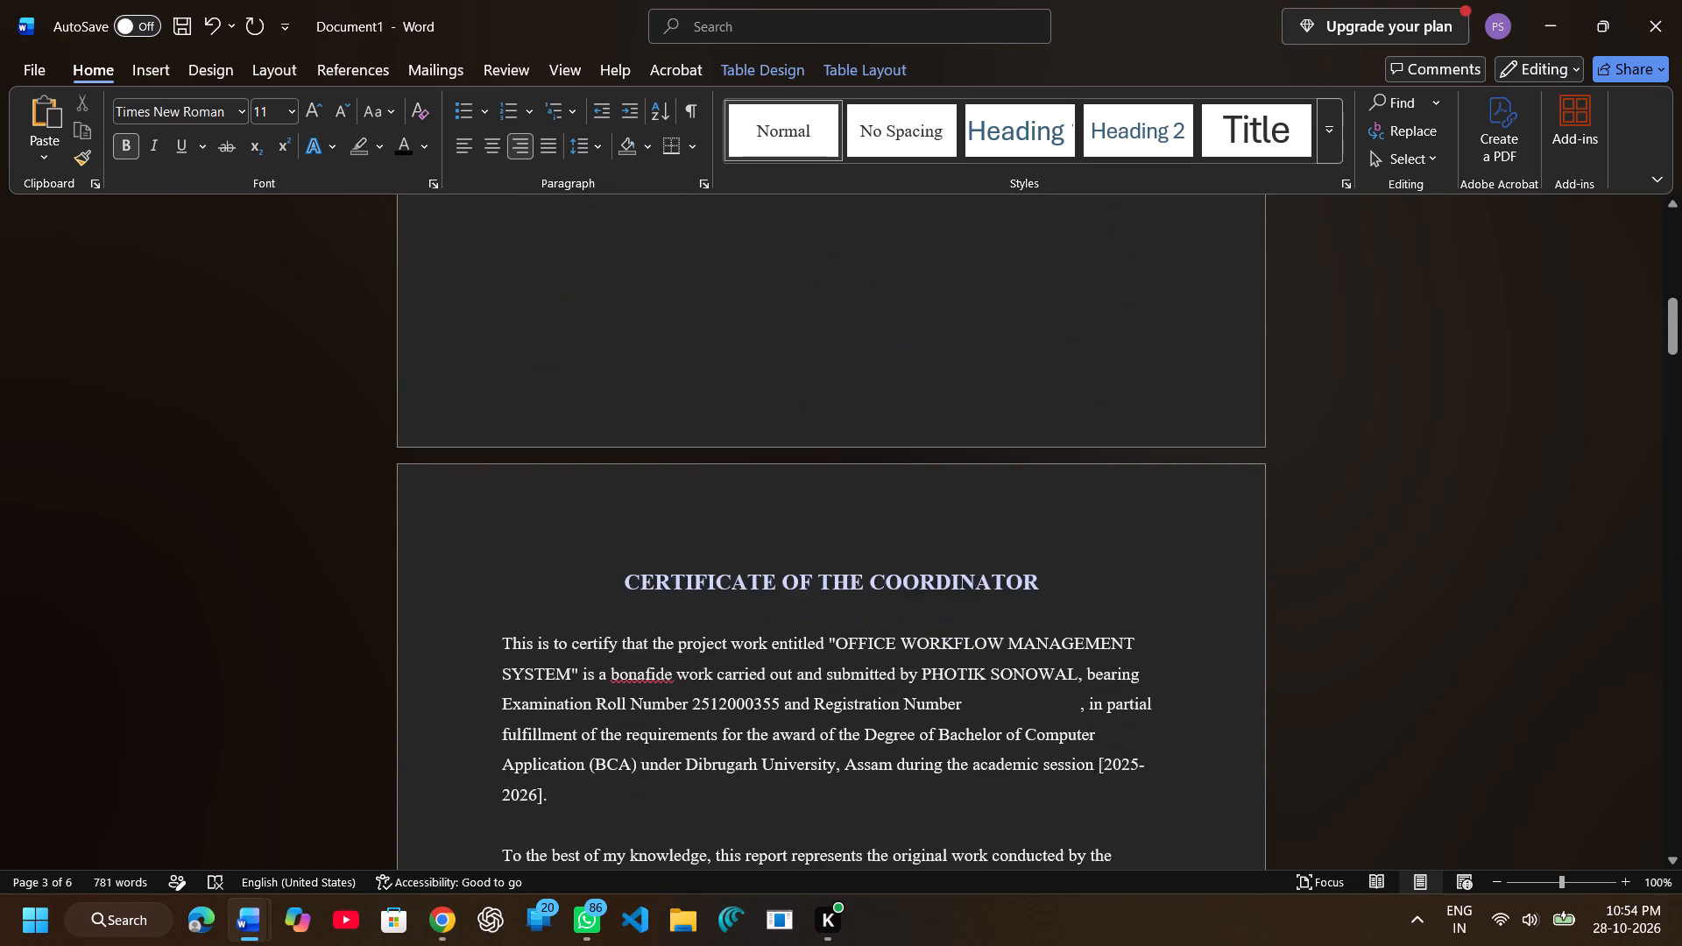
pyautogui.scroll(-2, 1078, 519)
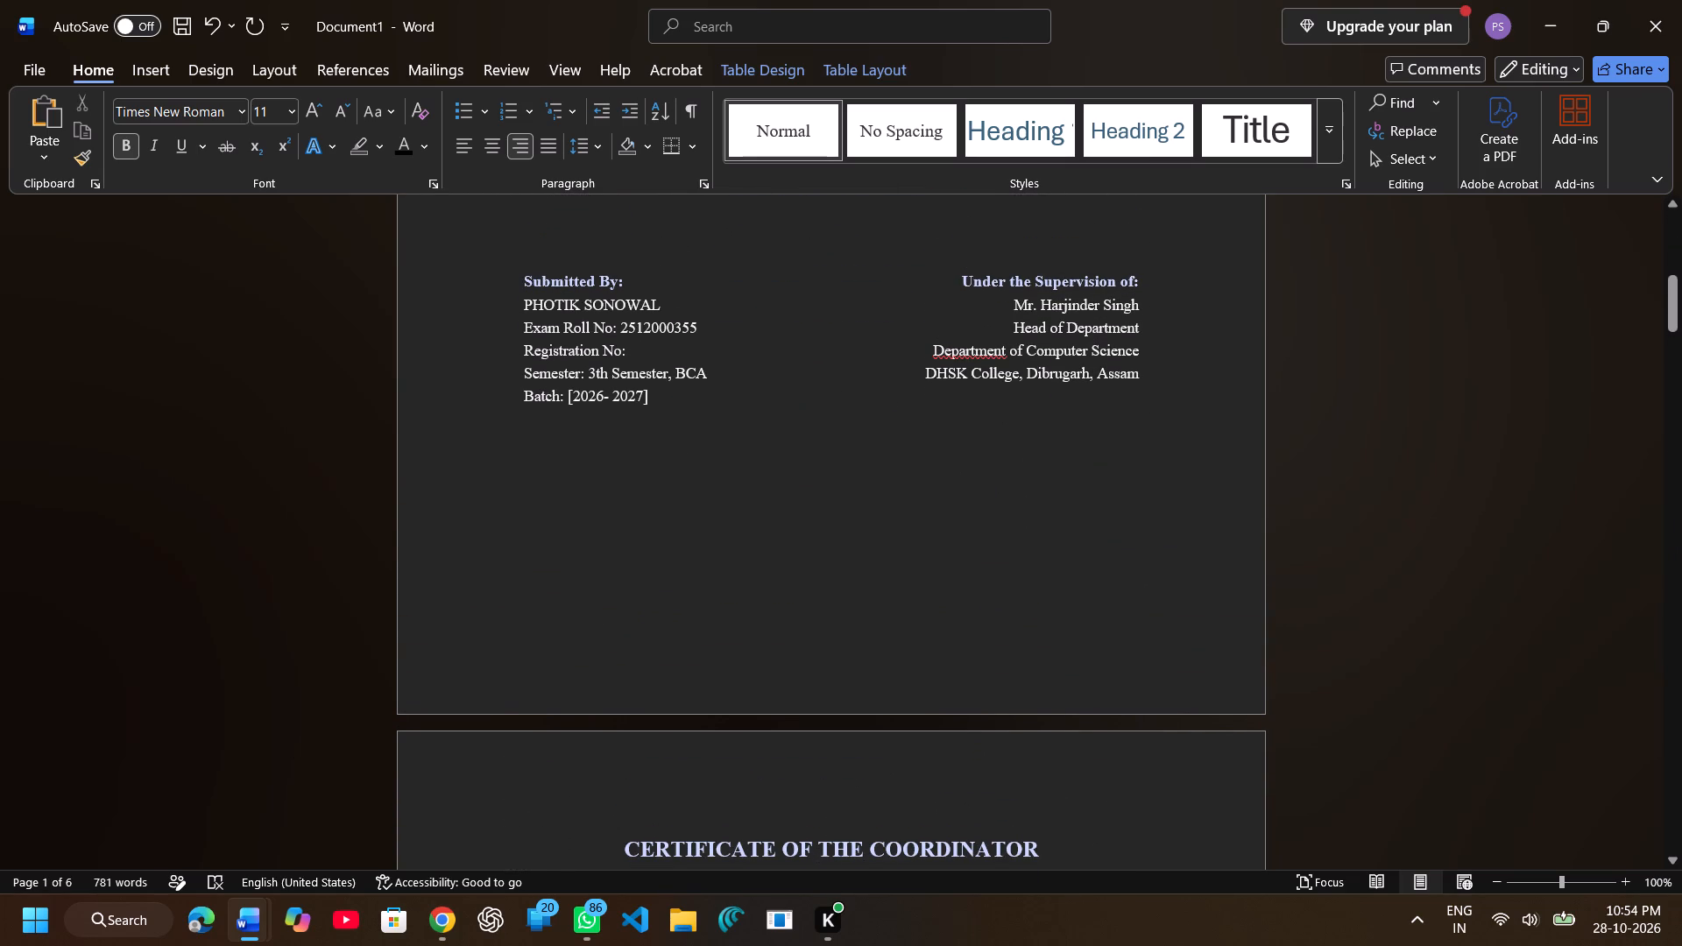
pyautogui.scroll(-1, 1078, 519)
pyautogui.click(606, 371)
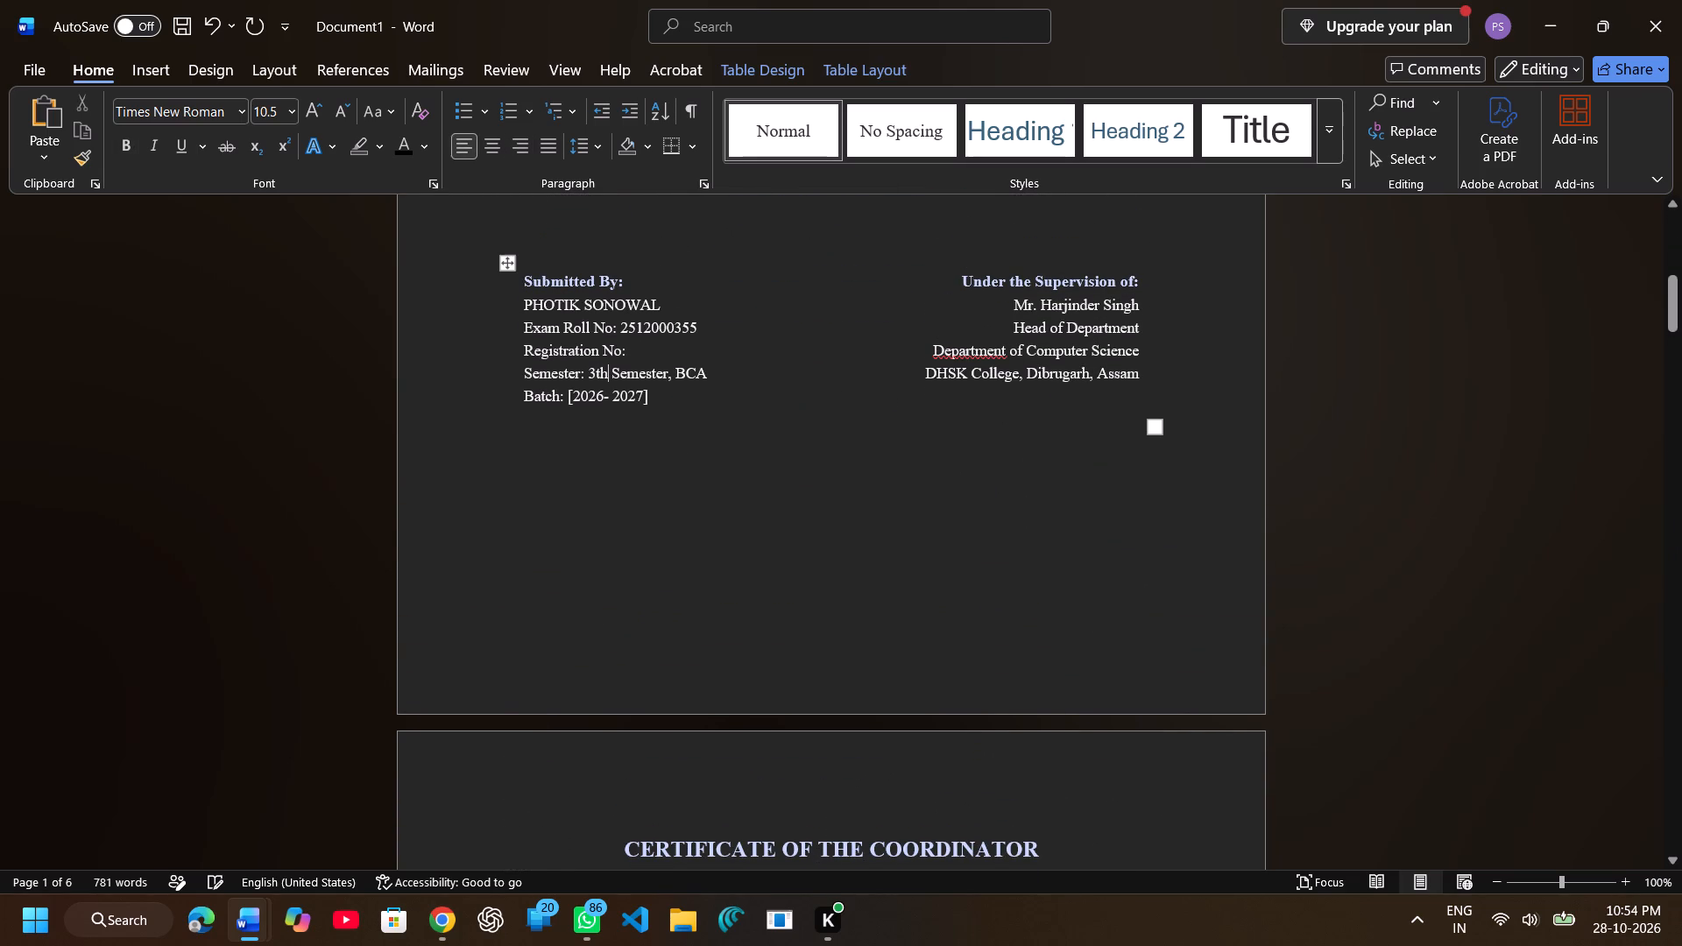
pyautogui.press('BackSpace')
pyautogui.press('BackSpace')
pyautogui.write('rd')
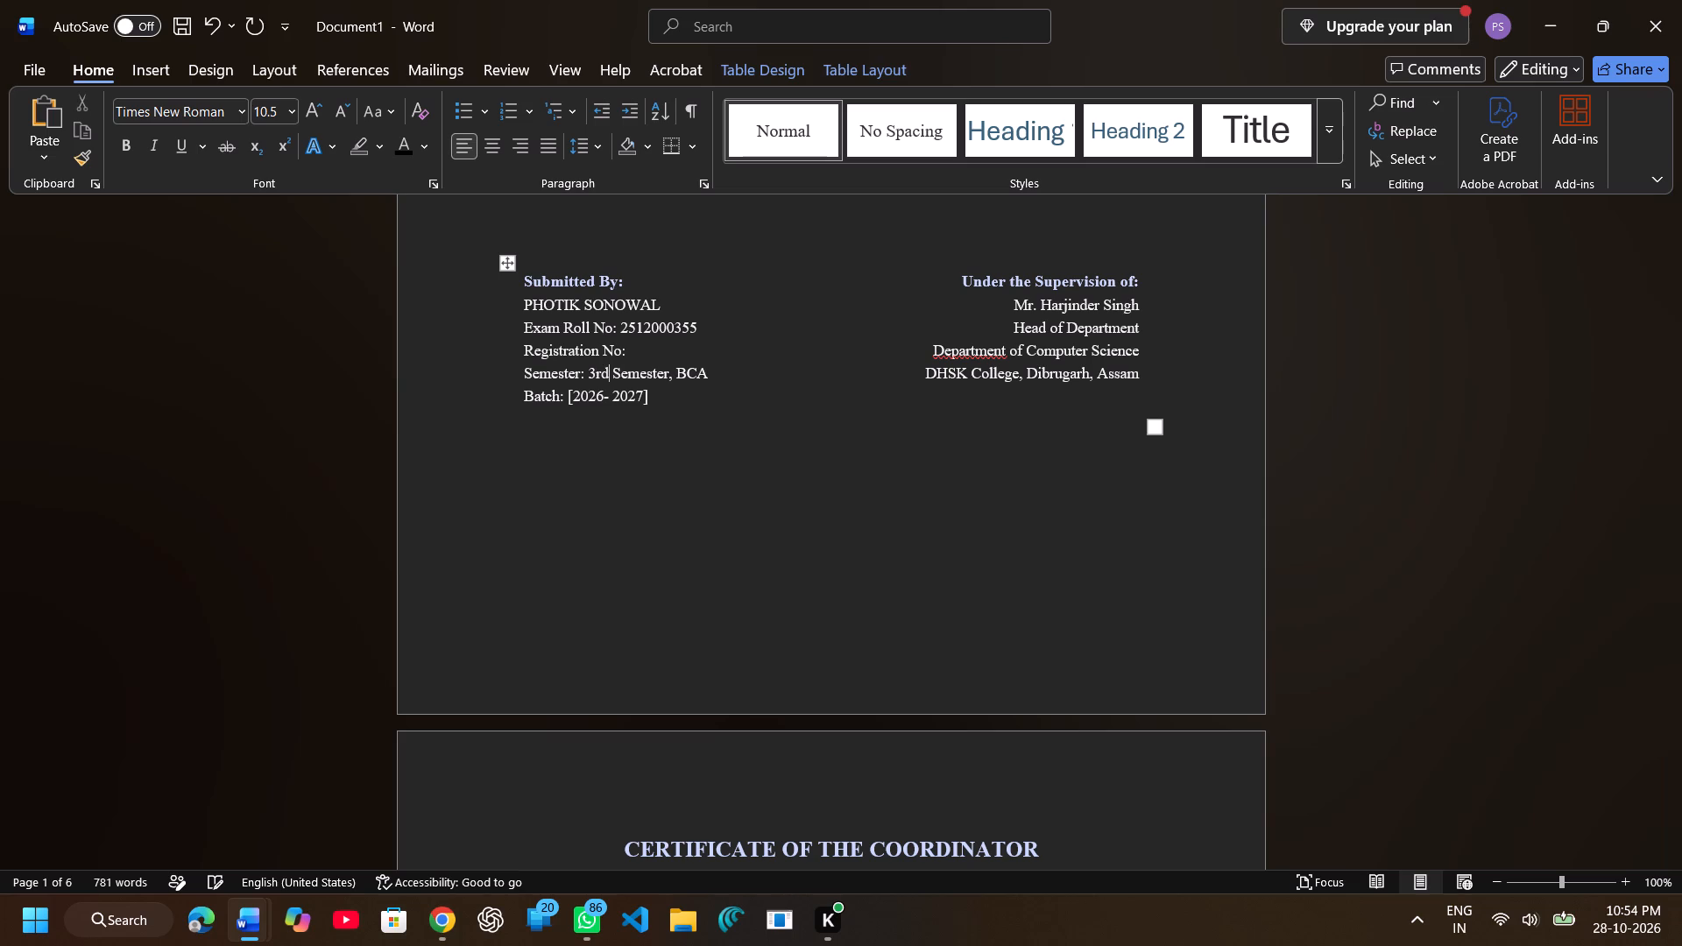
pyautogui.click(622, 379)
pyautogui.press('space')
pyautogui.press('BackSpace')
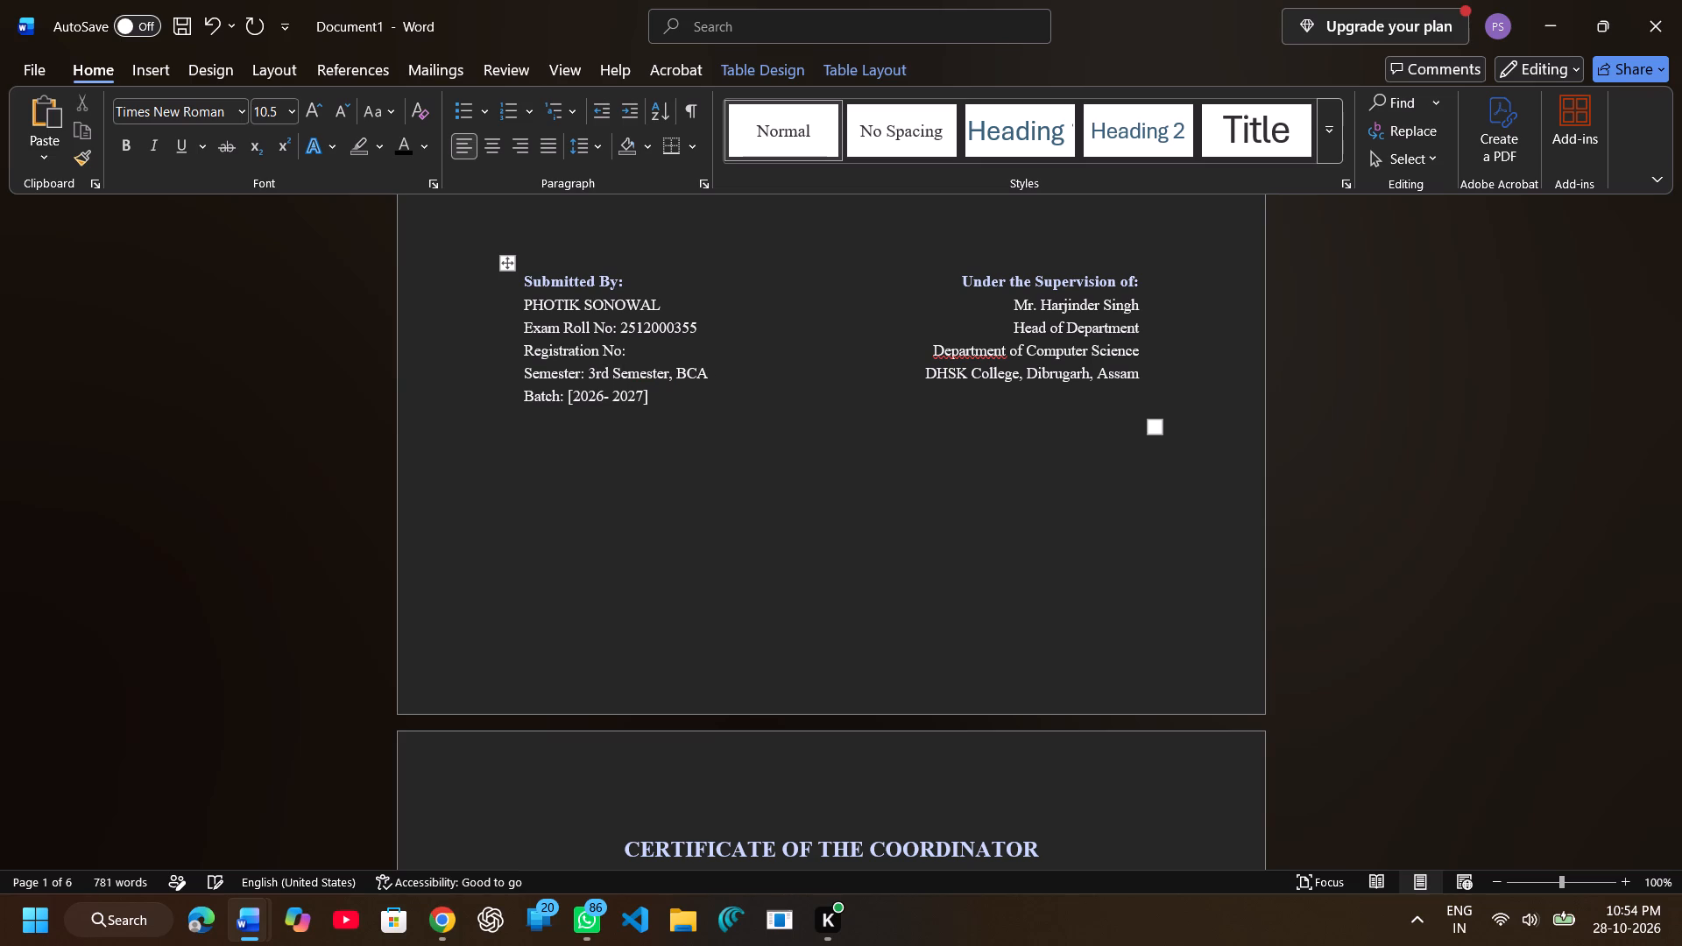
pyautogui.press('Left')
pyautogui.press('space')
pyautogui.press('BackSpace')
# Review the report's front matter pages, from the cover page through the Acknowledgement, for details still needing correction.
pyautogui.scroll(-1, 622, 379)
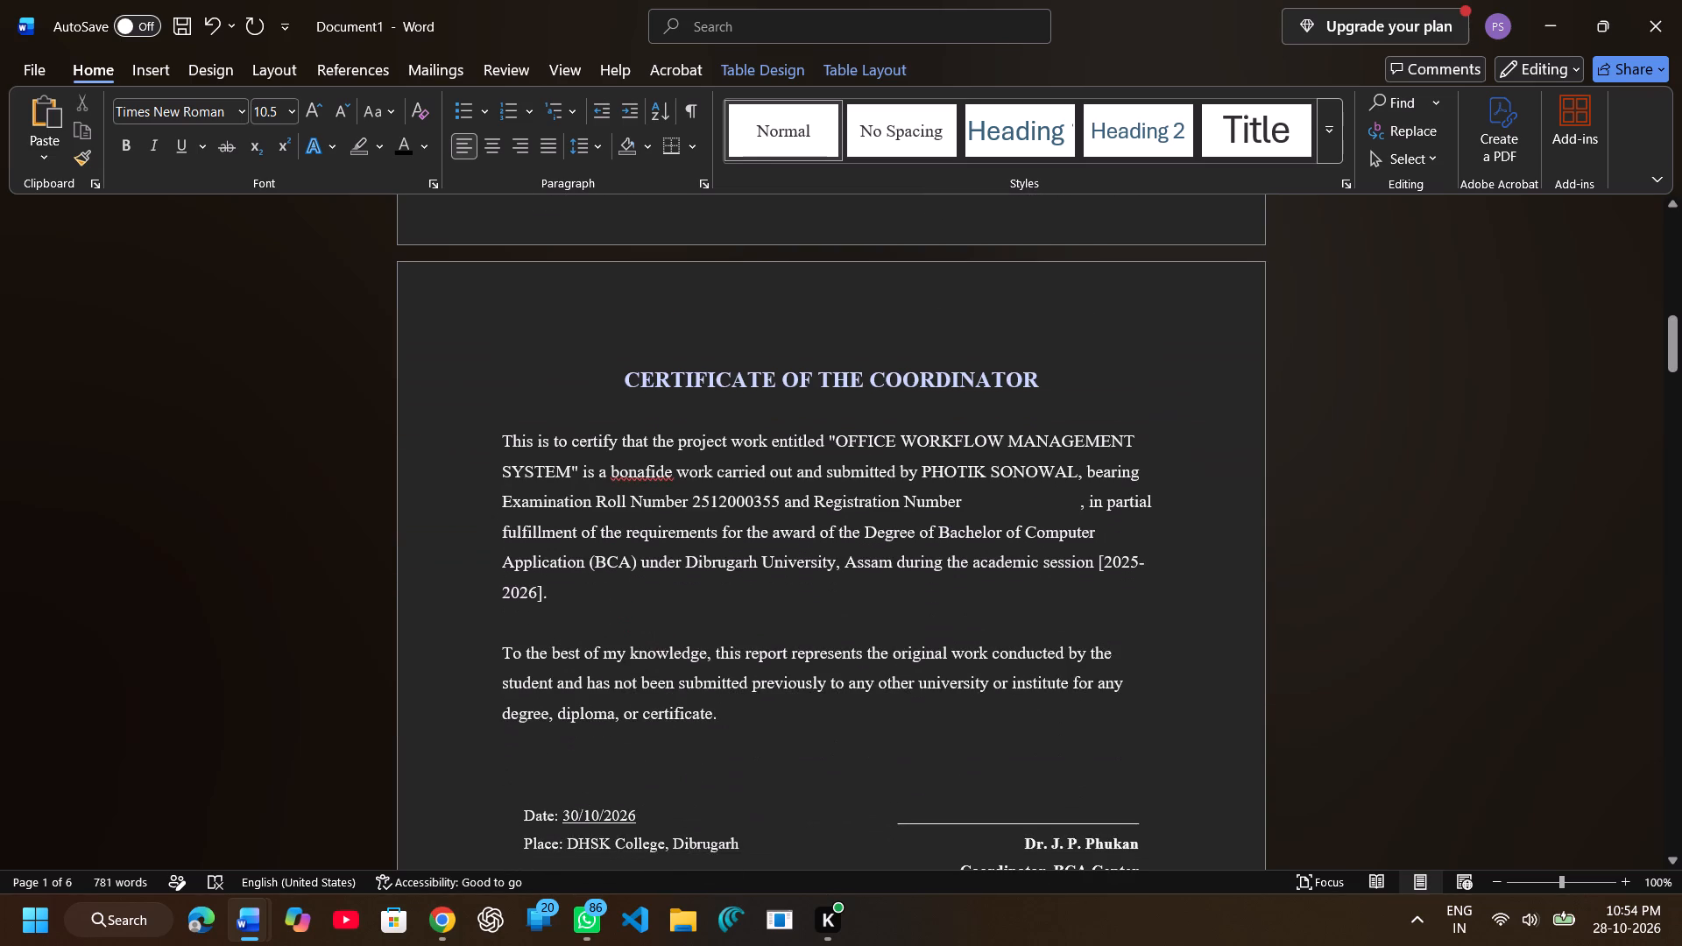
pyautogui.scroll(-2, 622, 379)
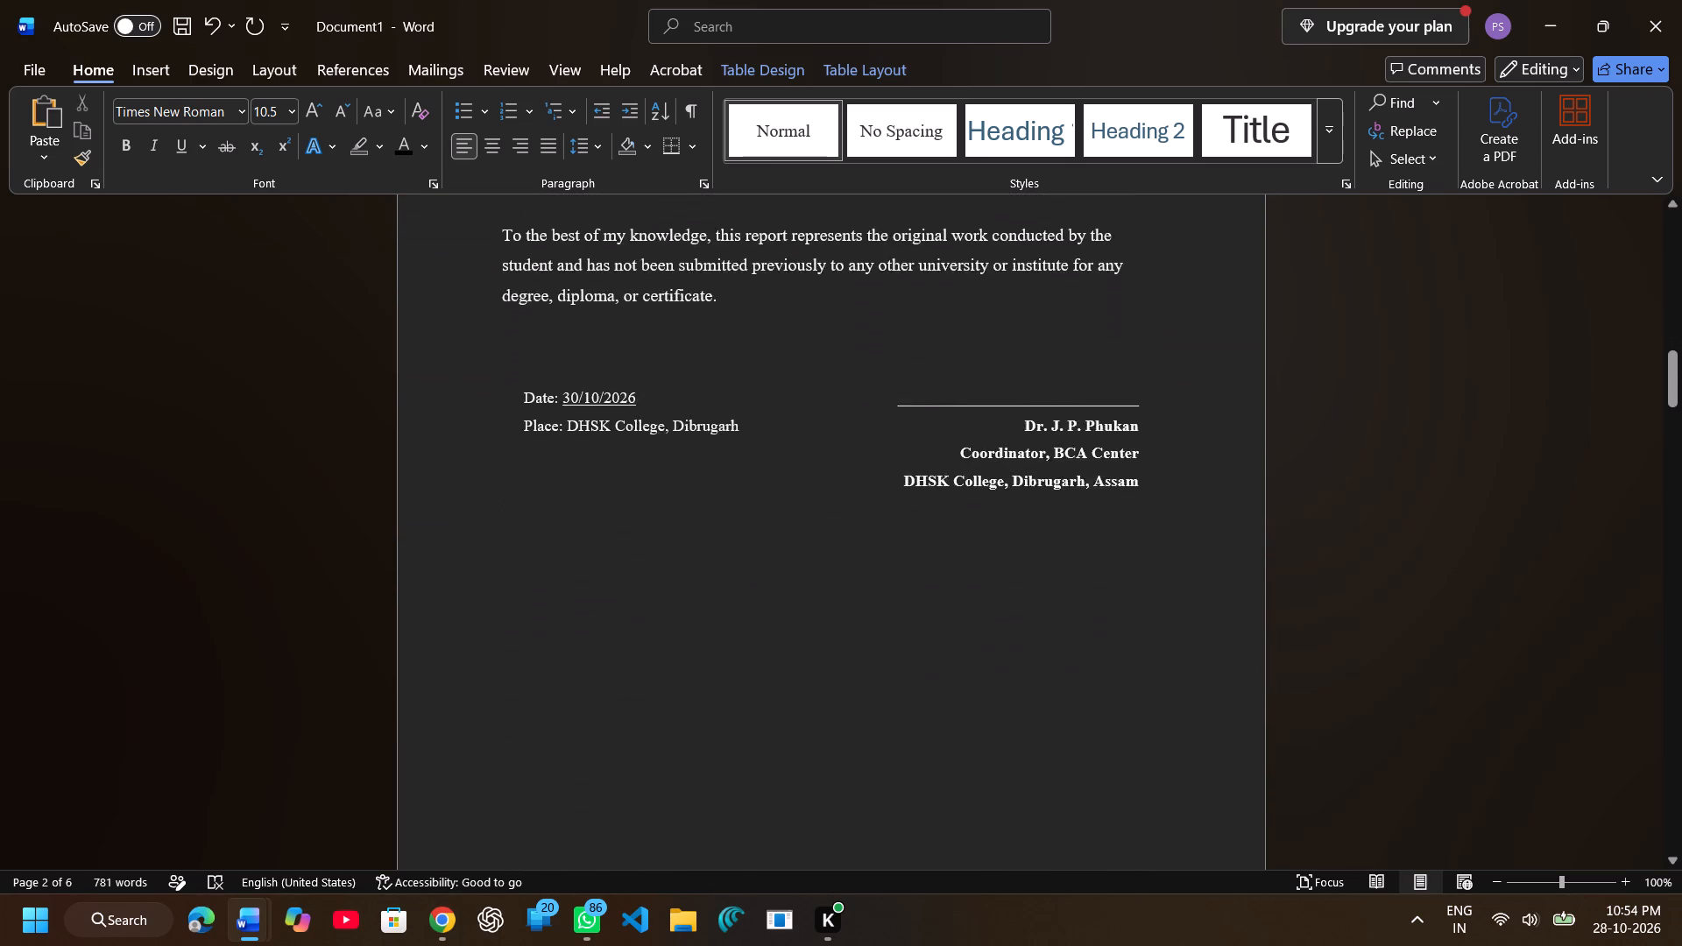
pyautogui.scroll(-1, 622, 379)
pyautogui.scroll(2, 622, 379)
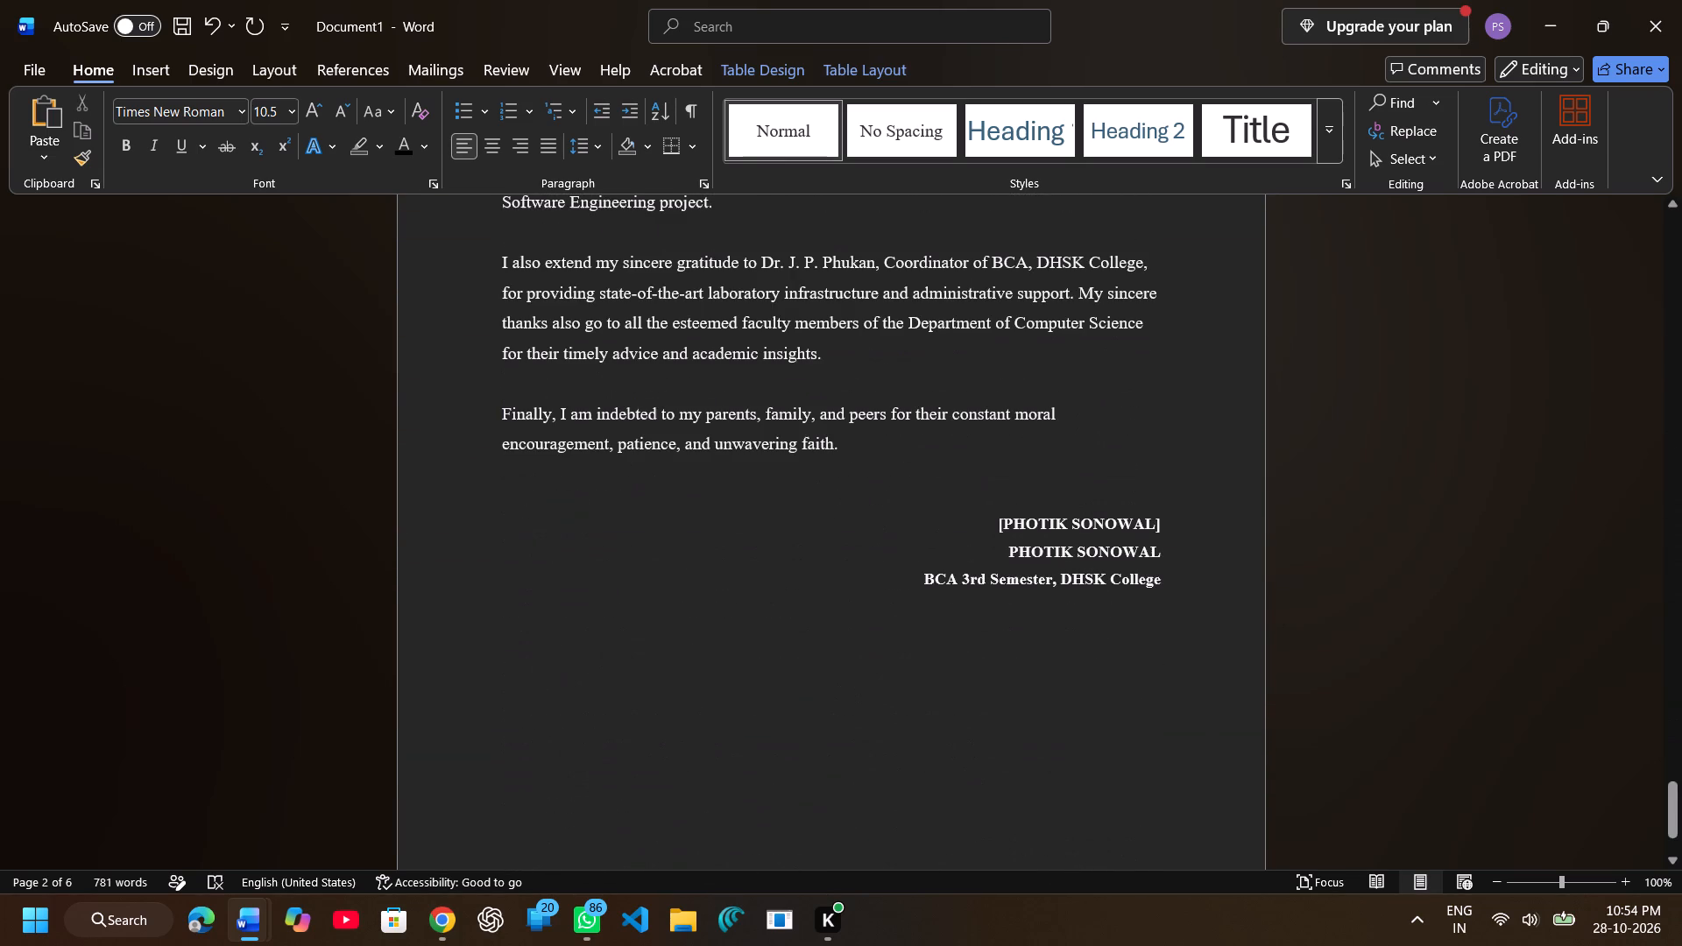
pyautogui.scroll(2, 622, 379)
pyautogui.scroll(-1, 622, 379)
pyautogui.scroll(3, 622, 379)
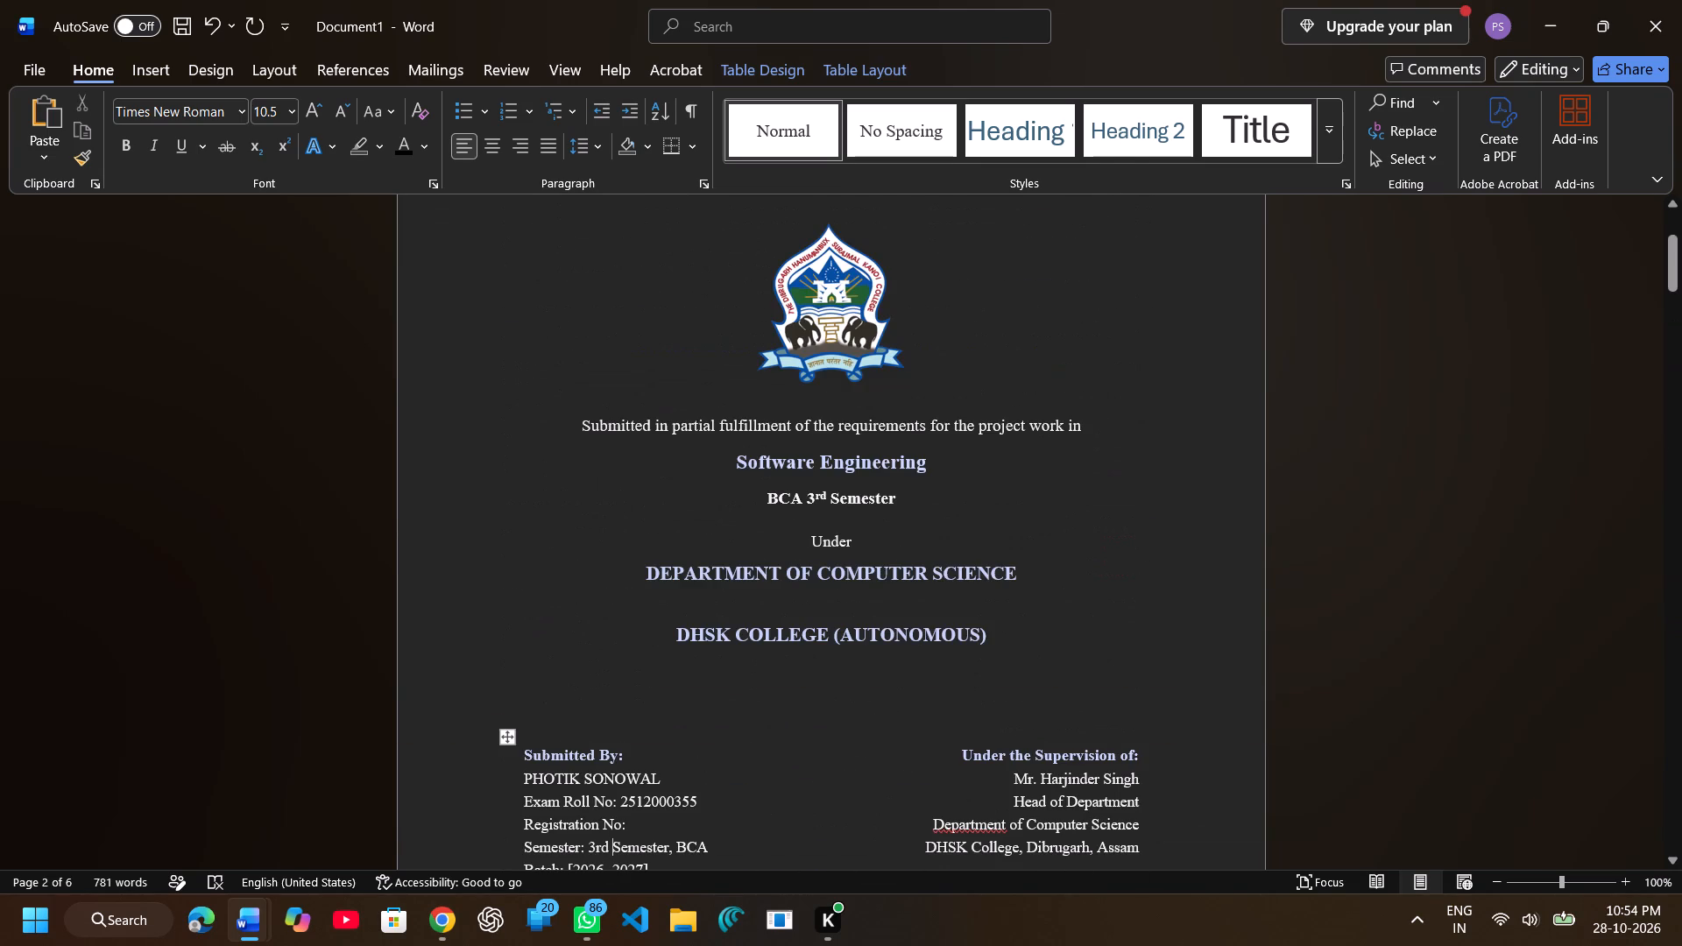
# Replace the bracketed placeholder after "Exam Roll No:" in the Declaration's signature block with the student's exam roll number, without brackets.
pyautogui.scroll(-1, 619, 386)
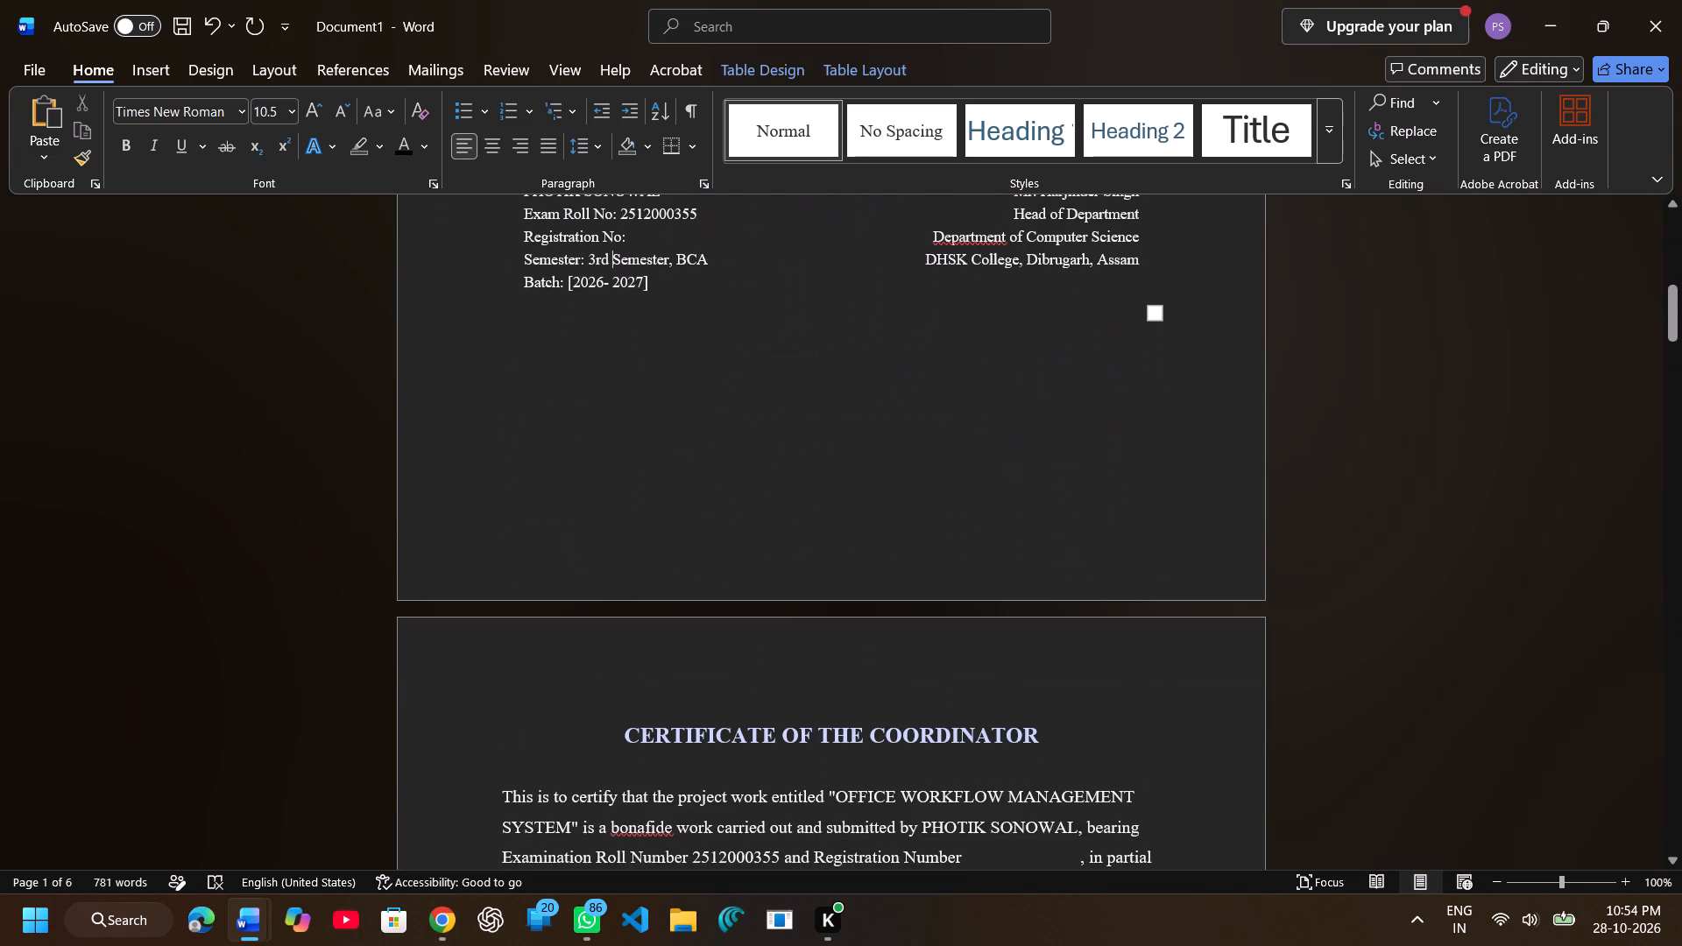
pyautogui.scroll(-2, 619, 386)
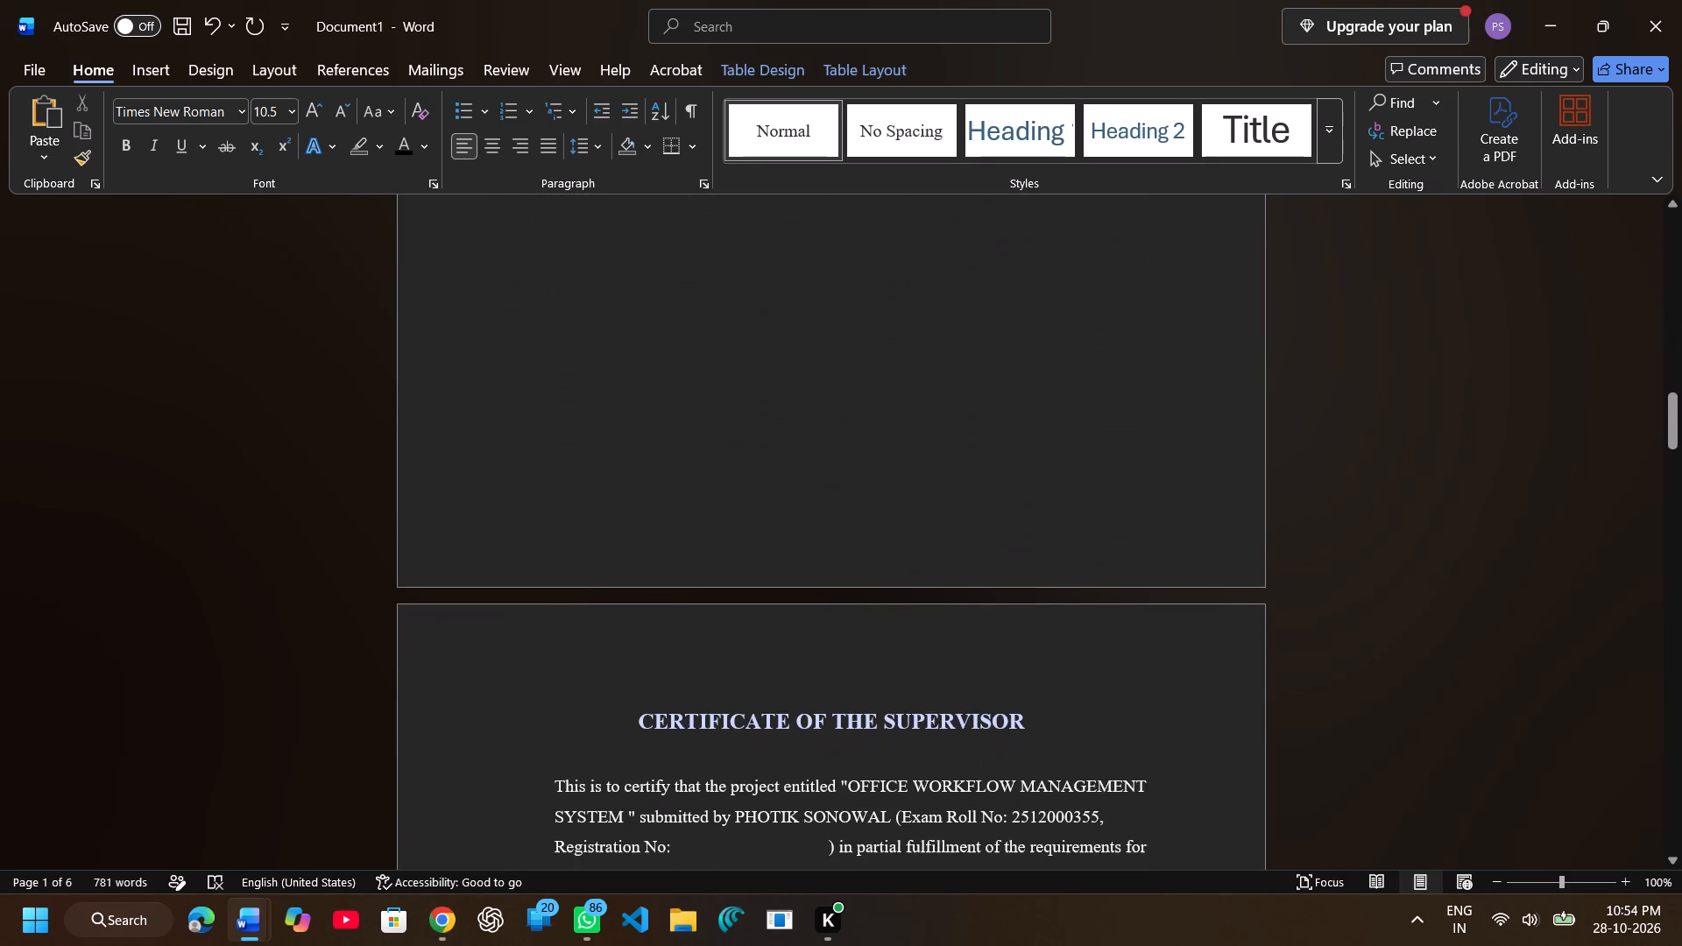
pyautogui.scroll(-1, 619, 386)
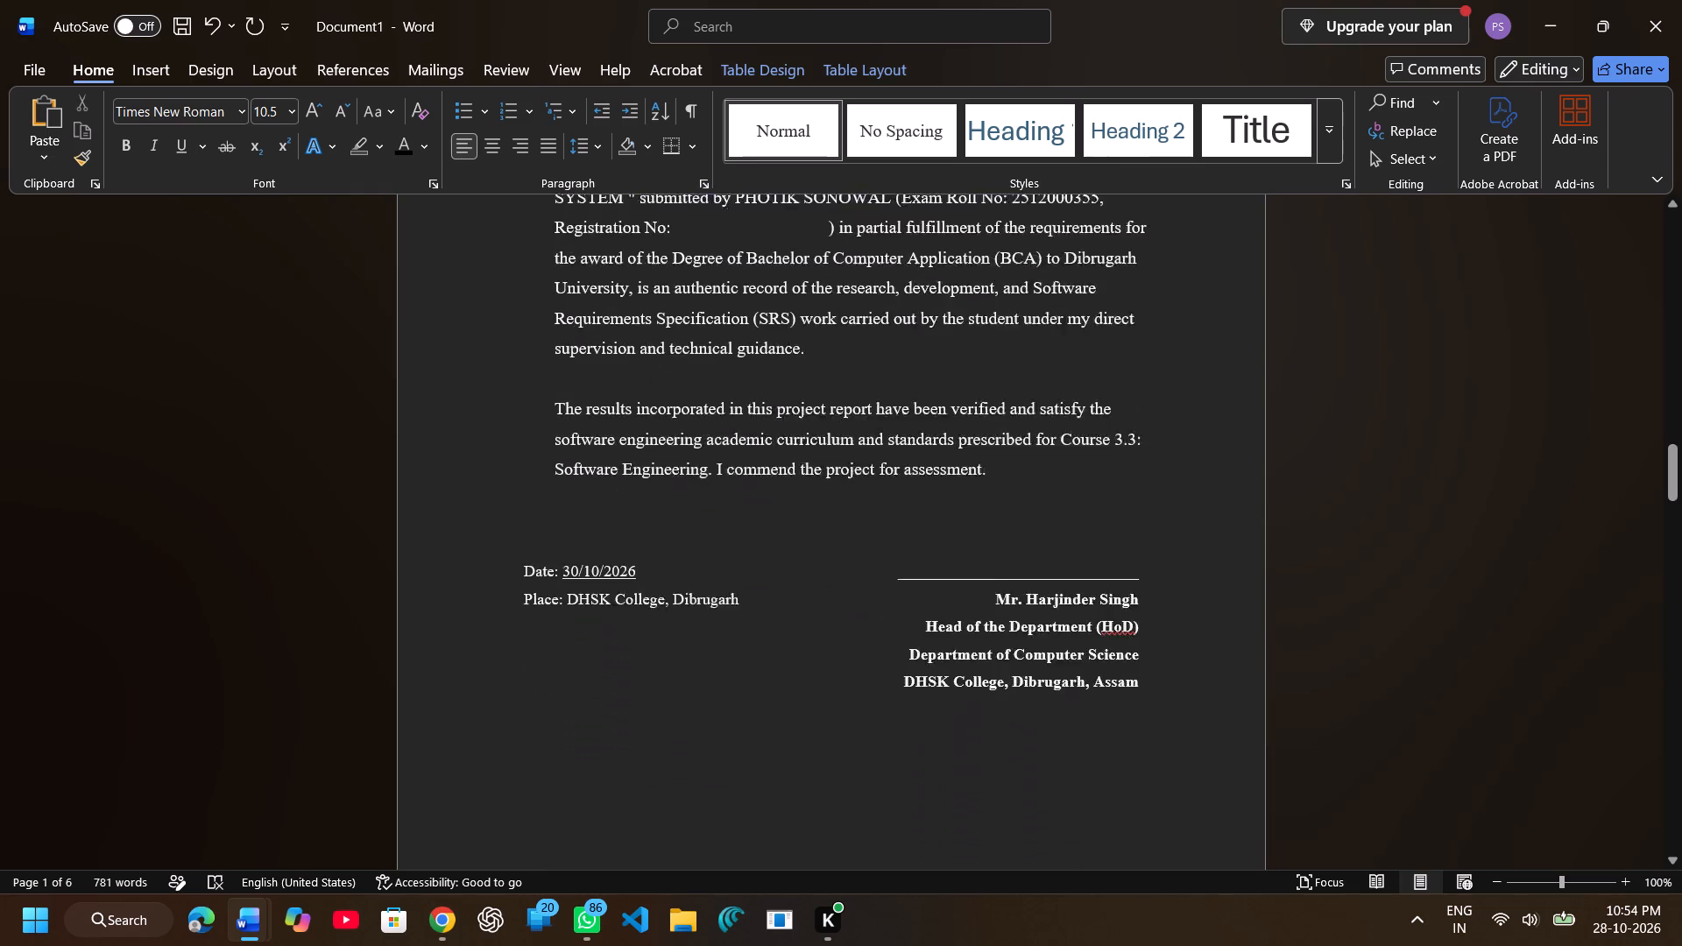
pyautogui.scroll(-2, 619, 386)
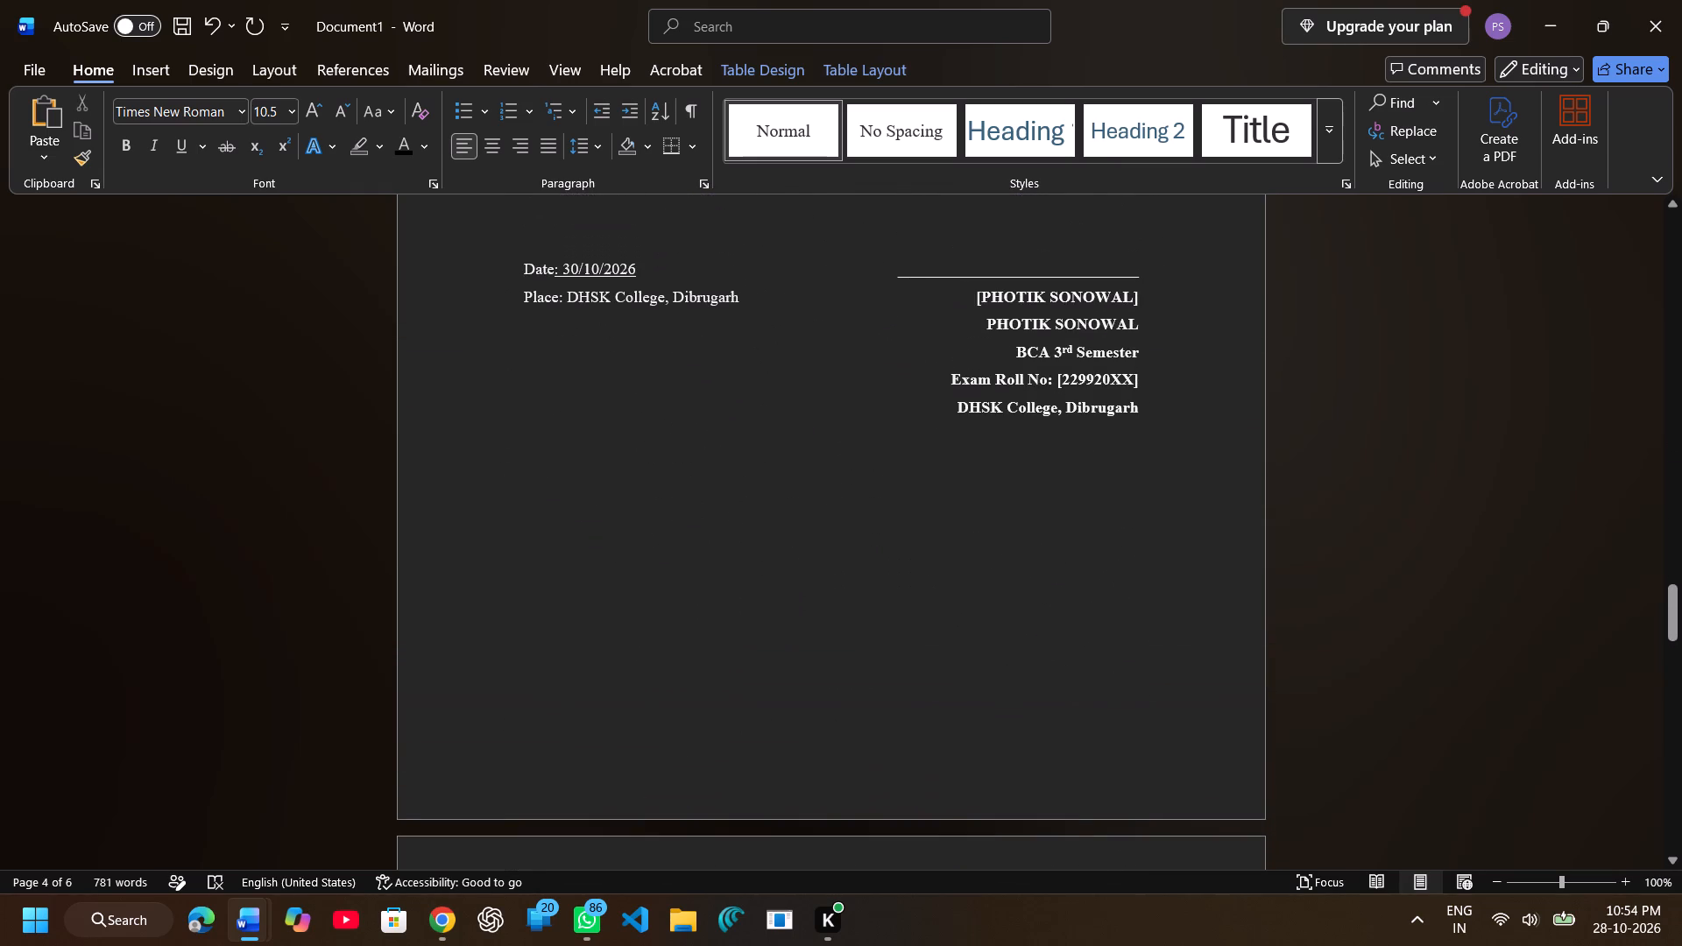
pyautogui.click(1146, 377)
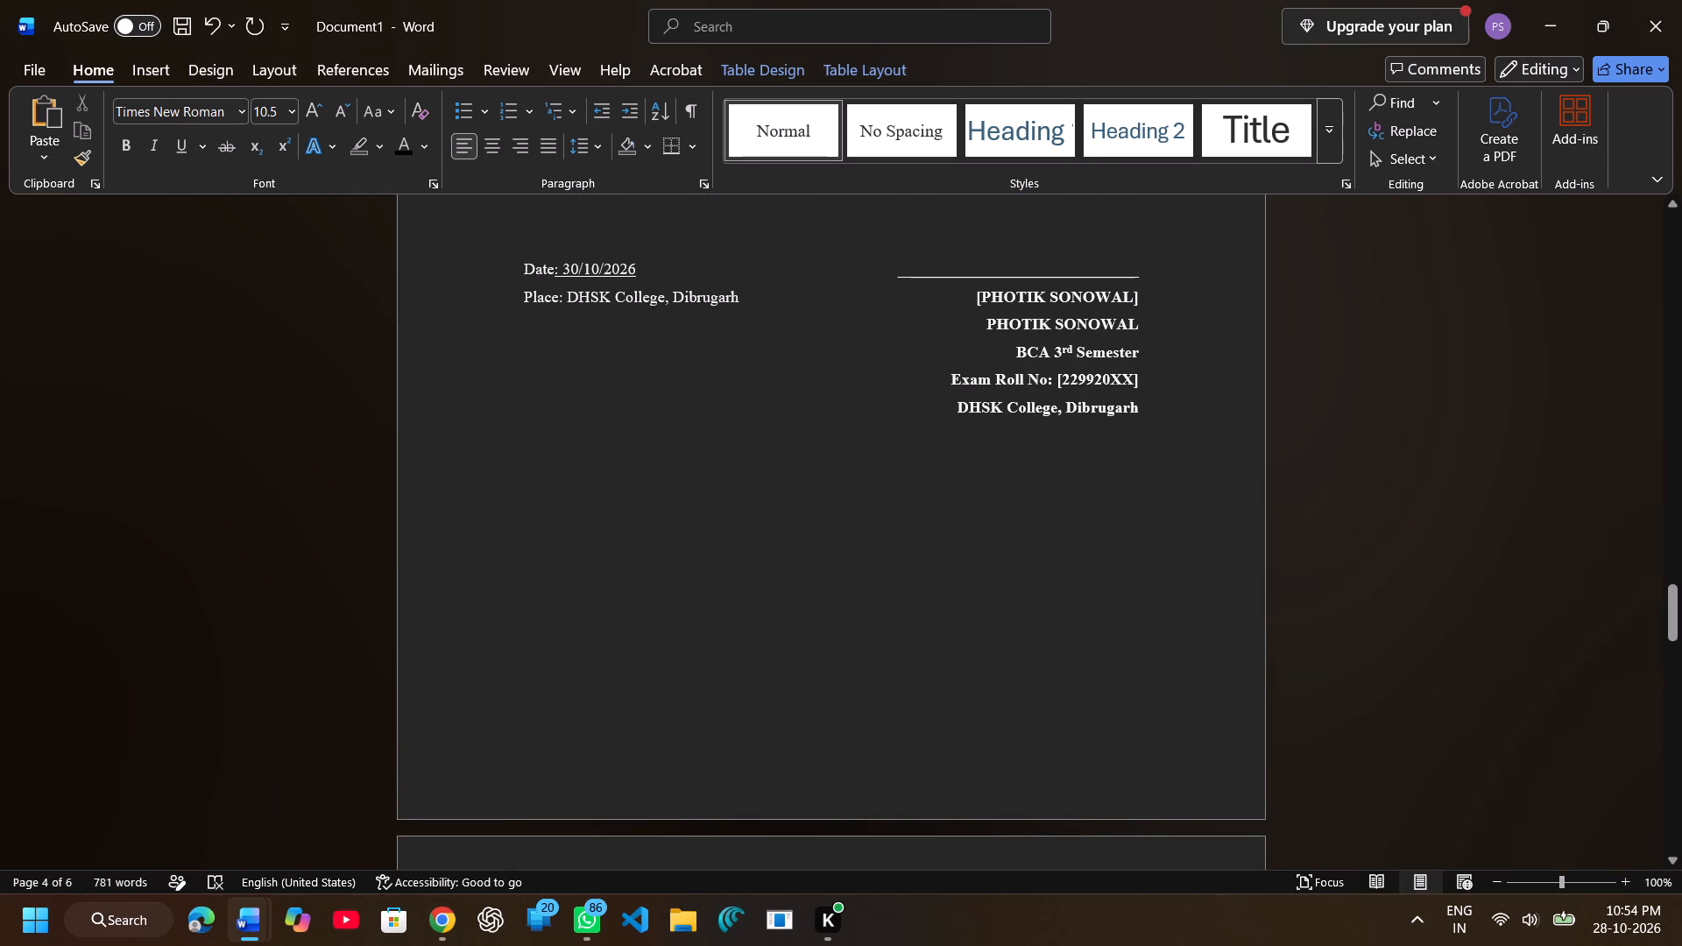
pyautogui.click(1138, 385)
pyautogui.press('BackSpace')
pyautogui.press('BackSpace')
pyautogui.press('BackSpace')
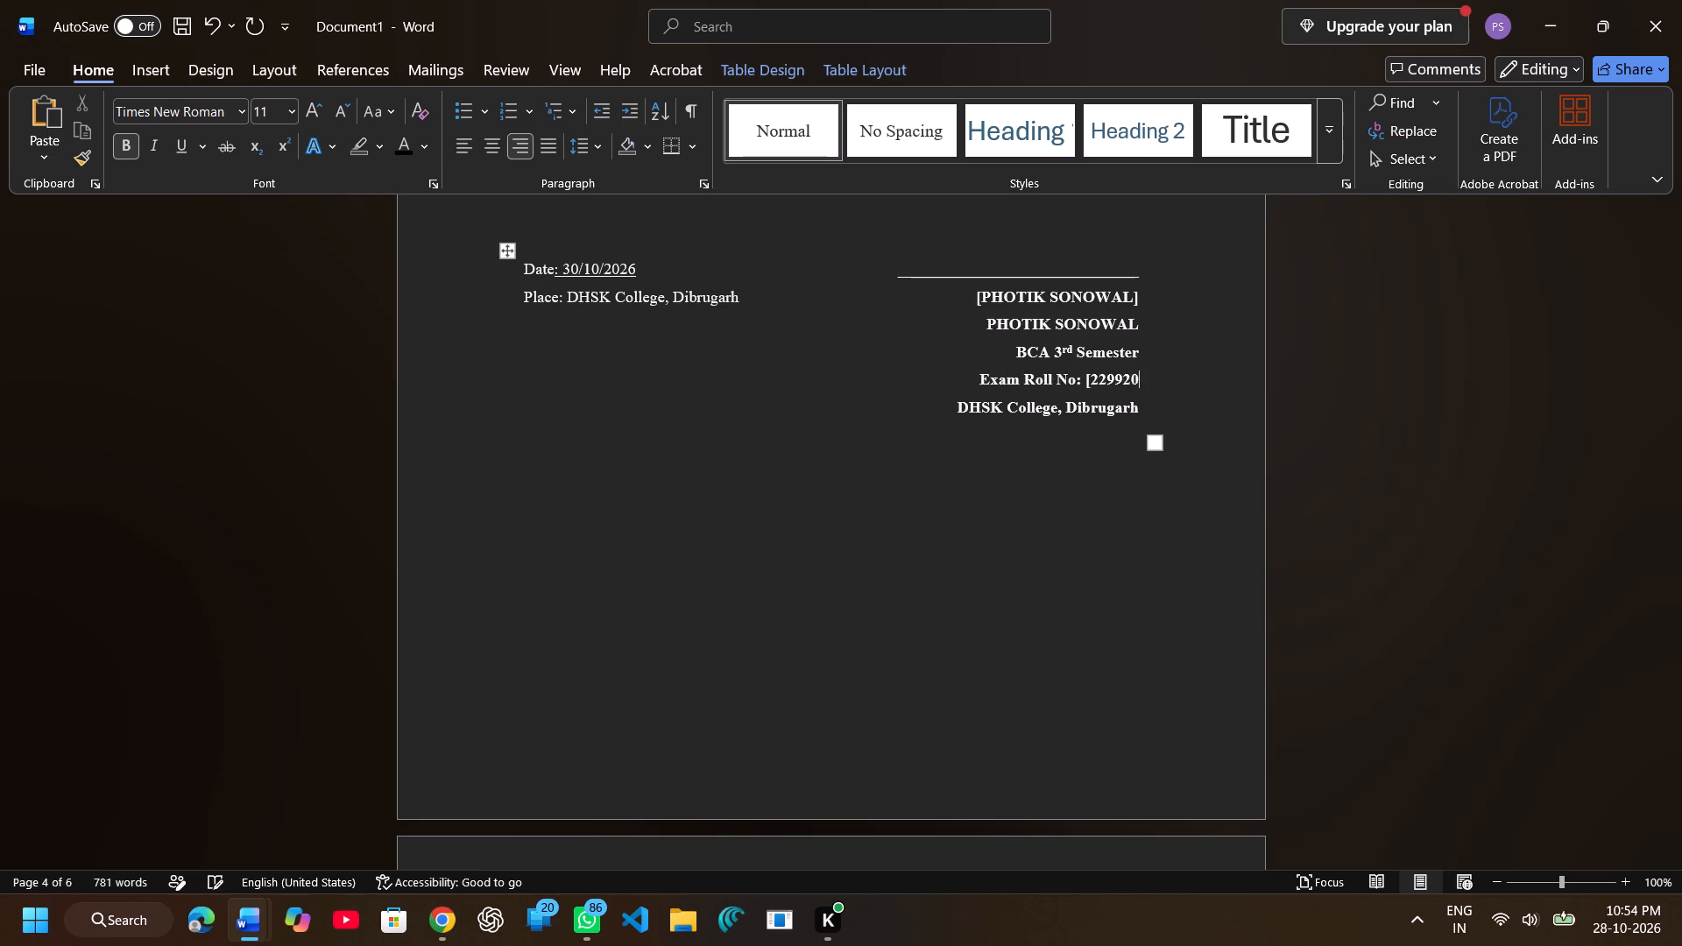
pyautogui.press('BackSpace')
pyautogui.press('BackSpace')
pyautogui.press('BackSpace')
pyautogui.press('BackSpace')
pyautogui.press('BackSpace')
pyautogui.press('BackSpace')
pyautogui.press('BackSpace')
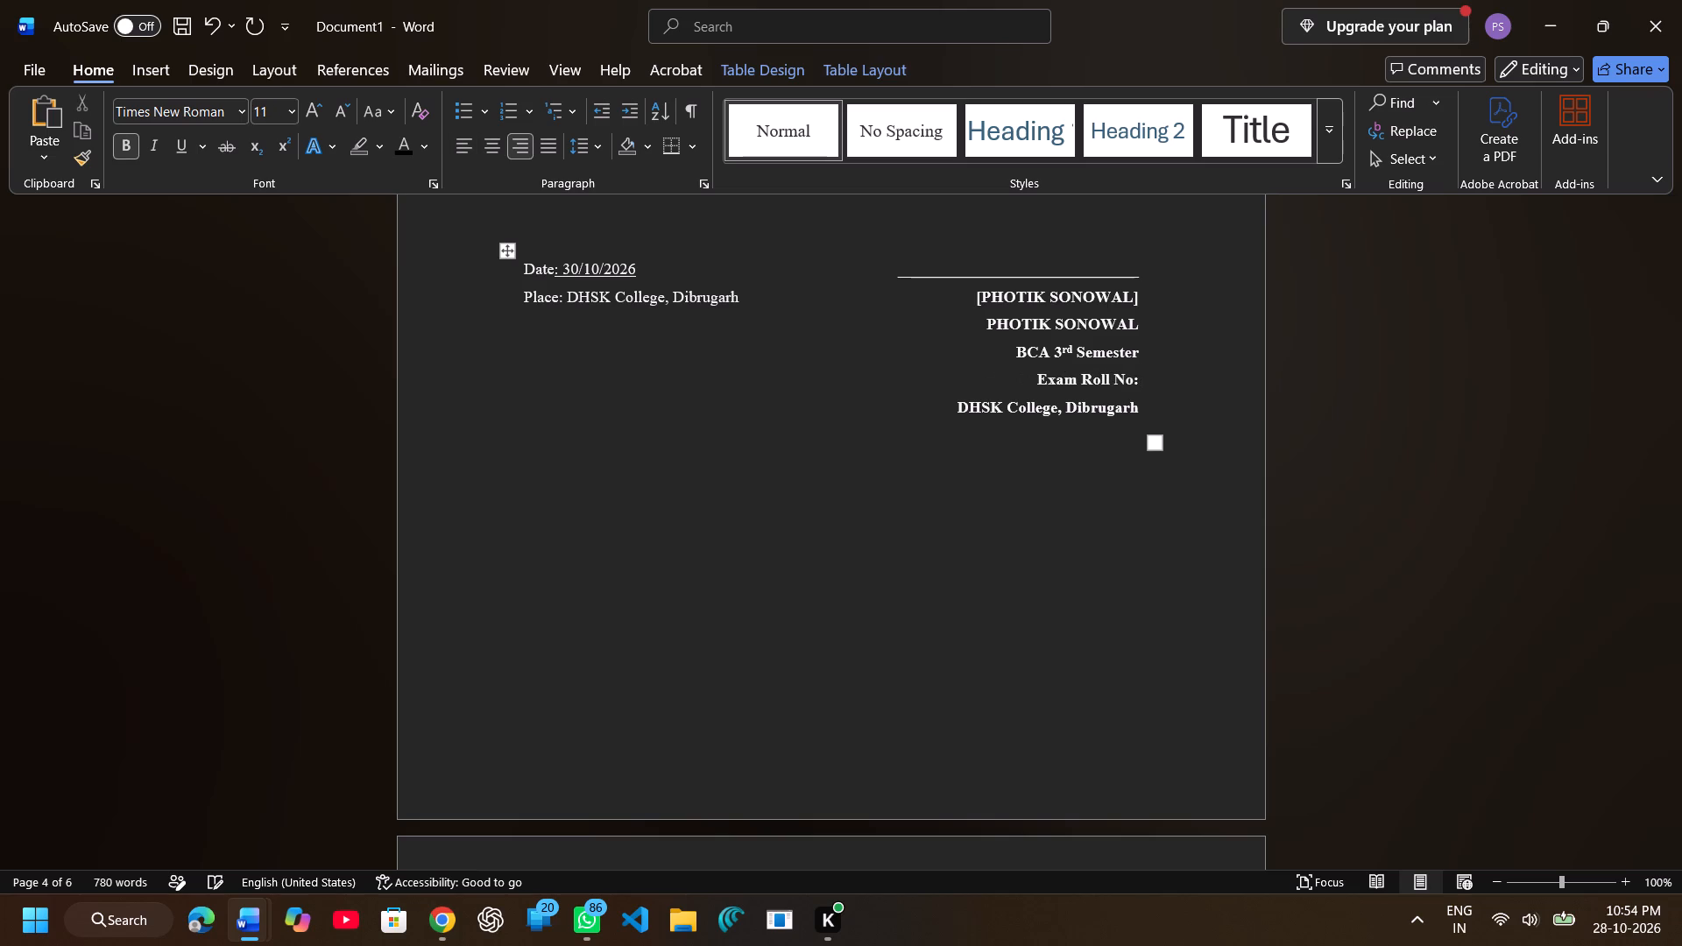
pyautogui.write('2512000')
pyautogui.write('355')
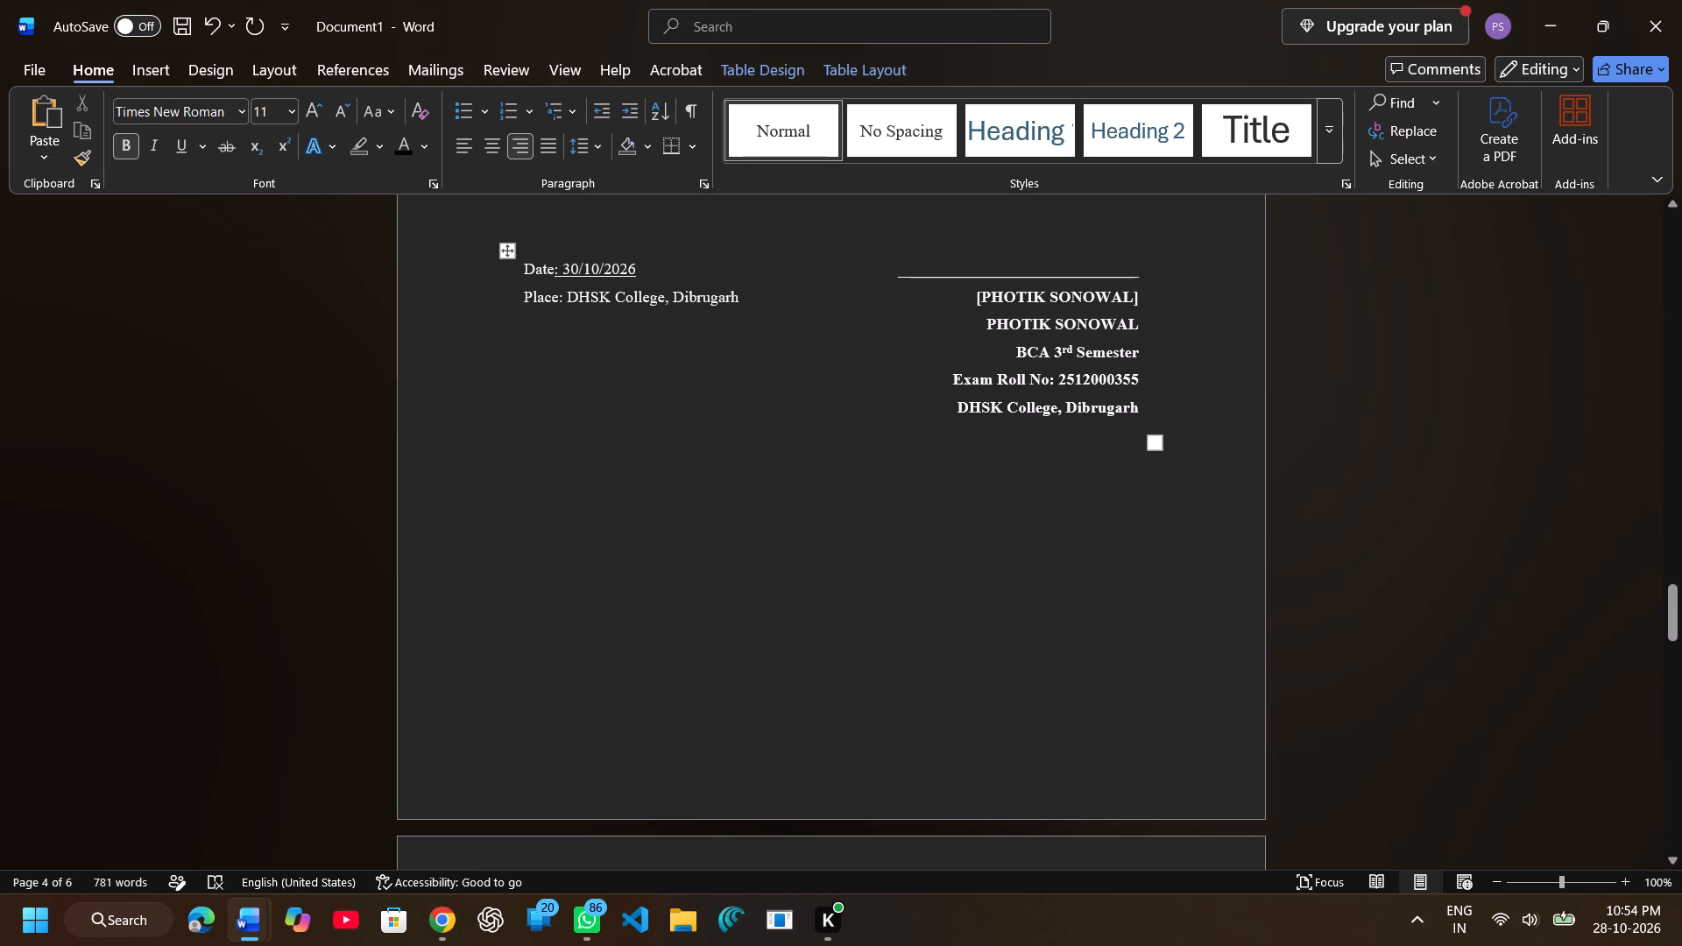
# Check the Board of Examiners approval page and the Acknowledgement page through to the end of the document.
pyautogui.scroll(-1, 1100, 467)
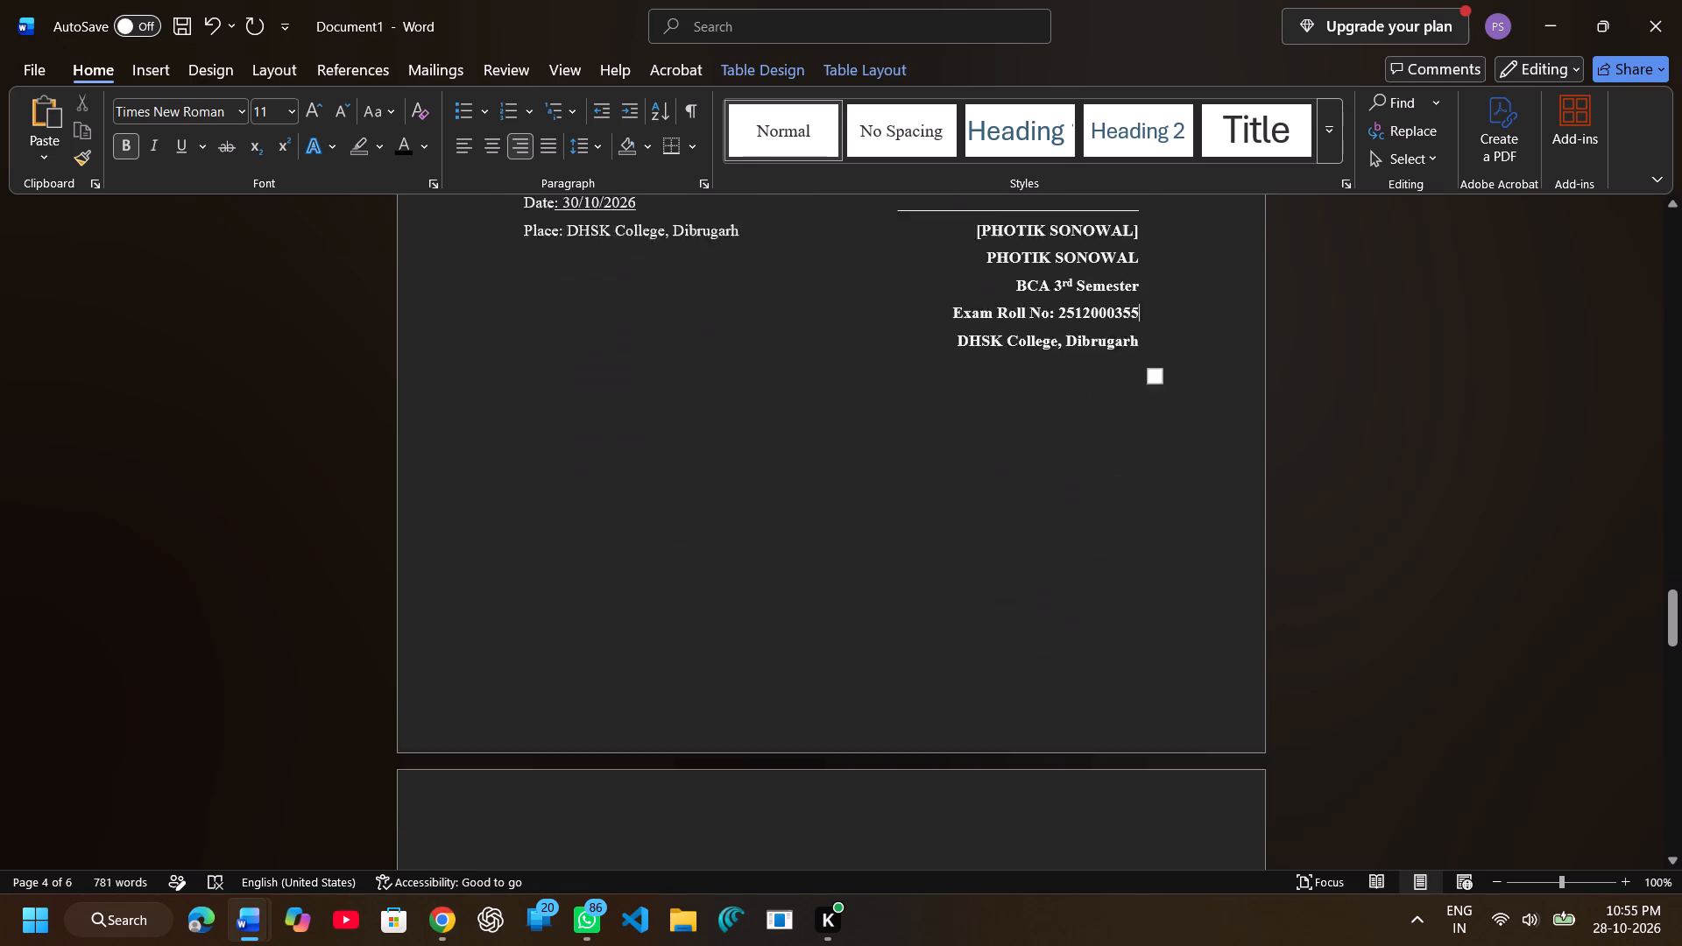
pyautogui.scroll(-2, 1100, 467)
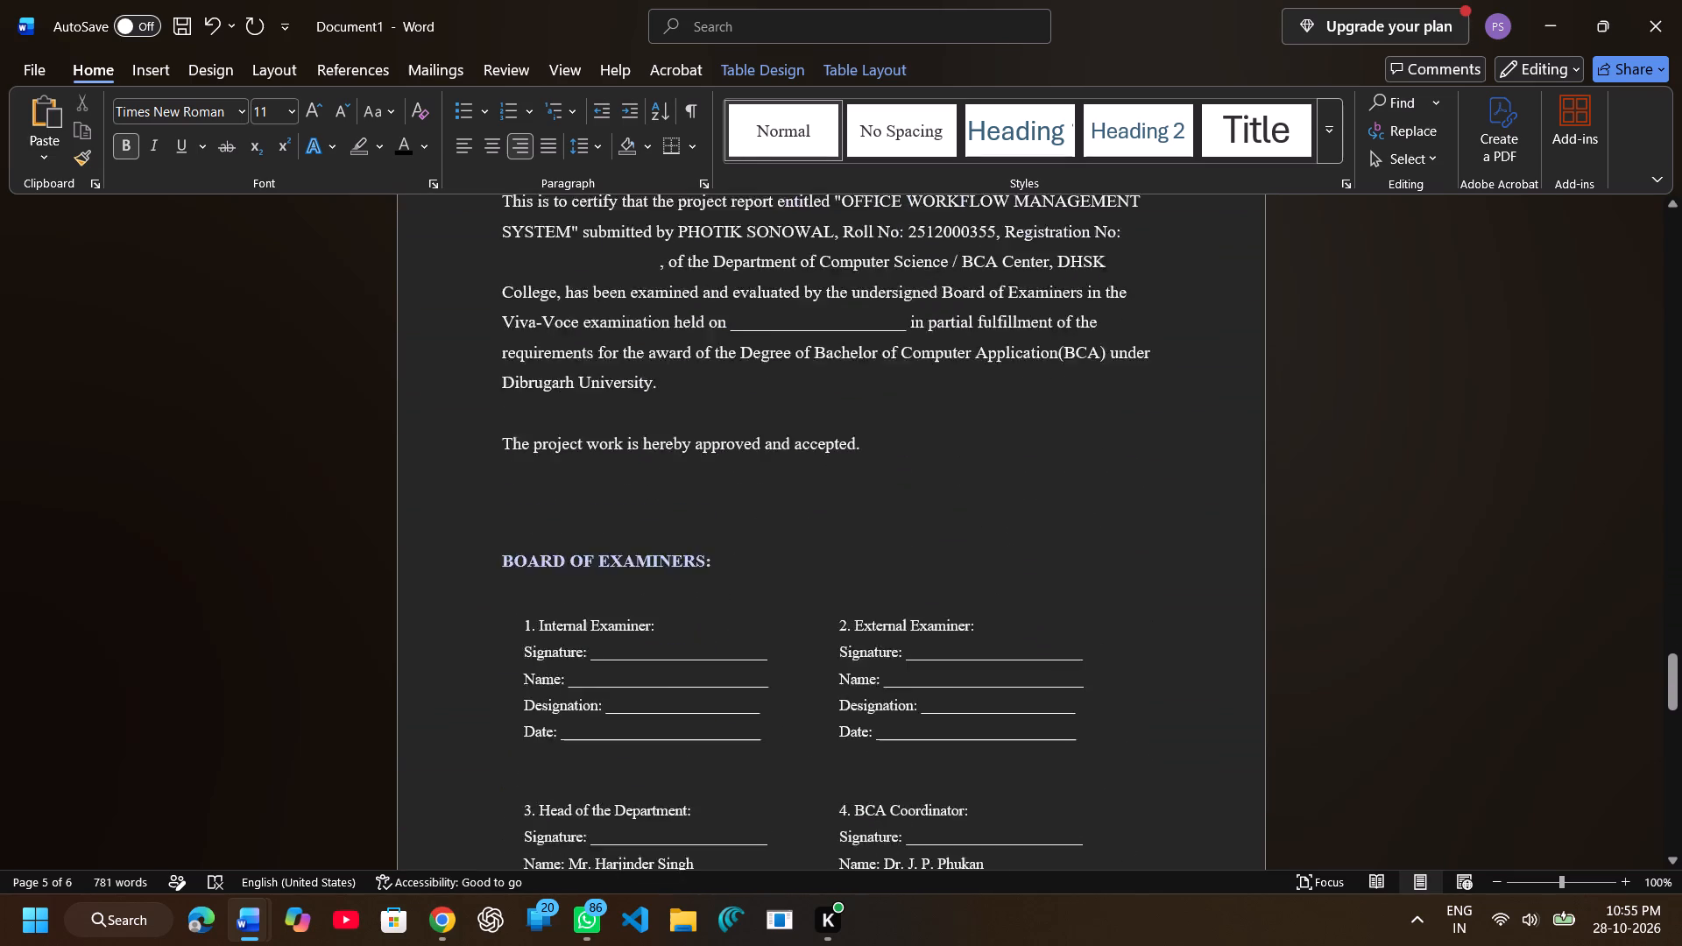
pyautogui.scroll(-2, 1100, 467)
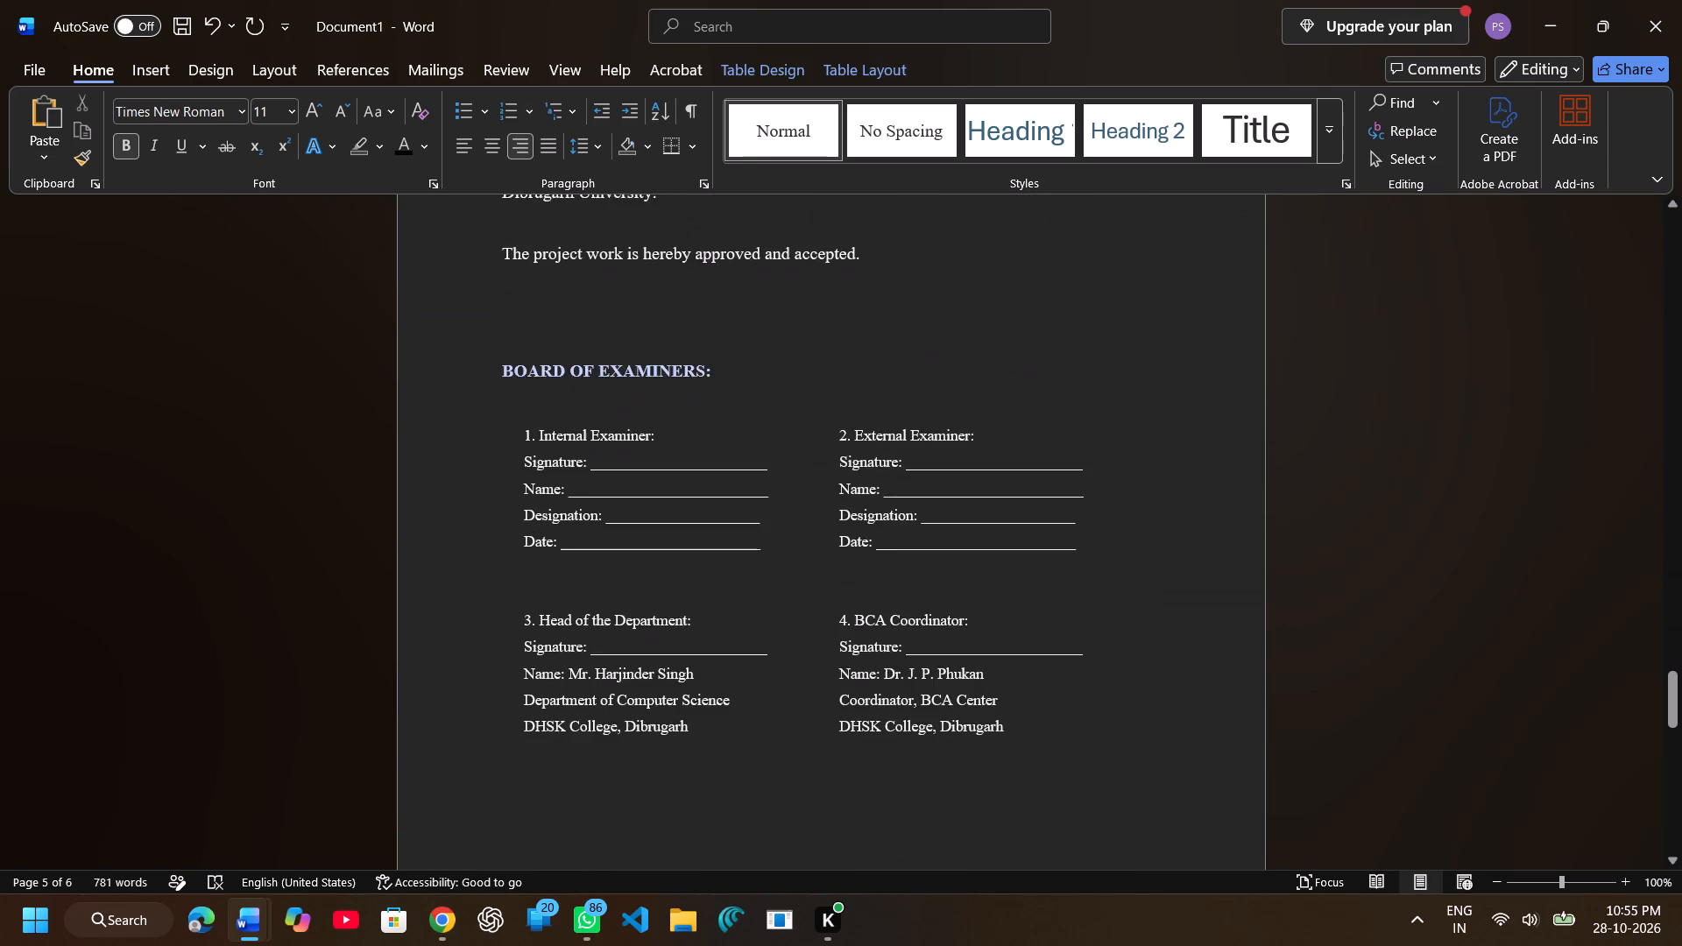
pyautogui.scroll(-1, 1100, 467)
pyautogui.hscroll(1, 1100, 467)
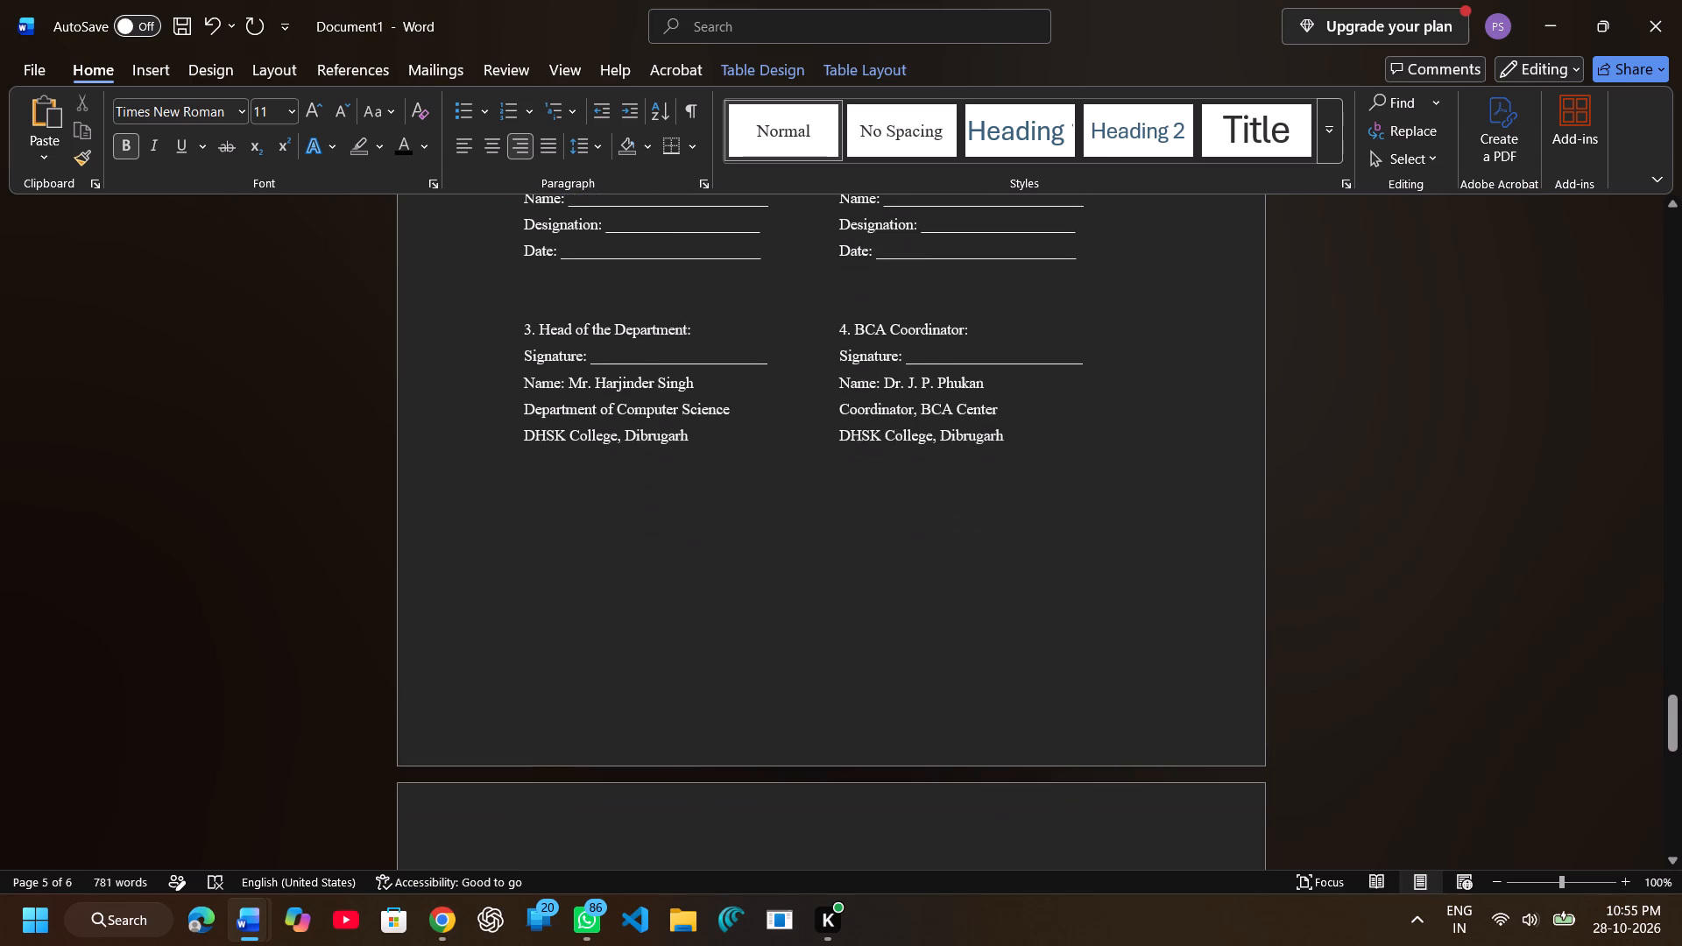
pyautogui.hscroll(2, 1100, 467)
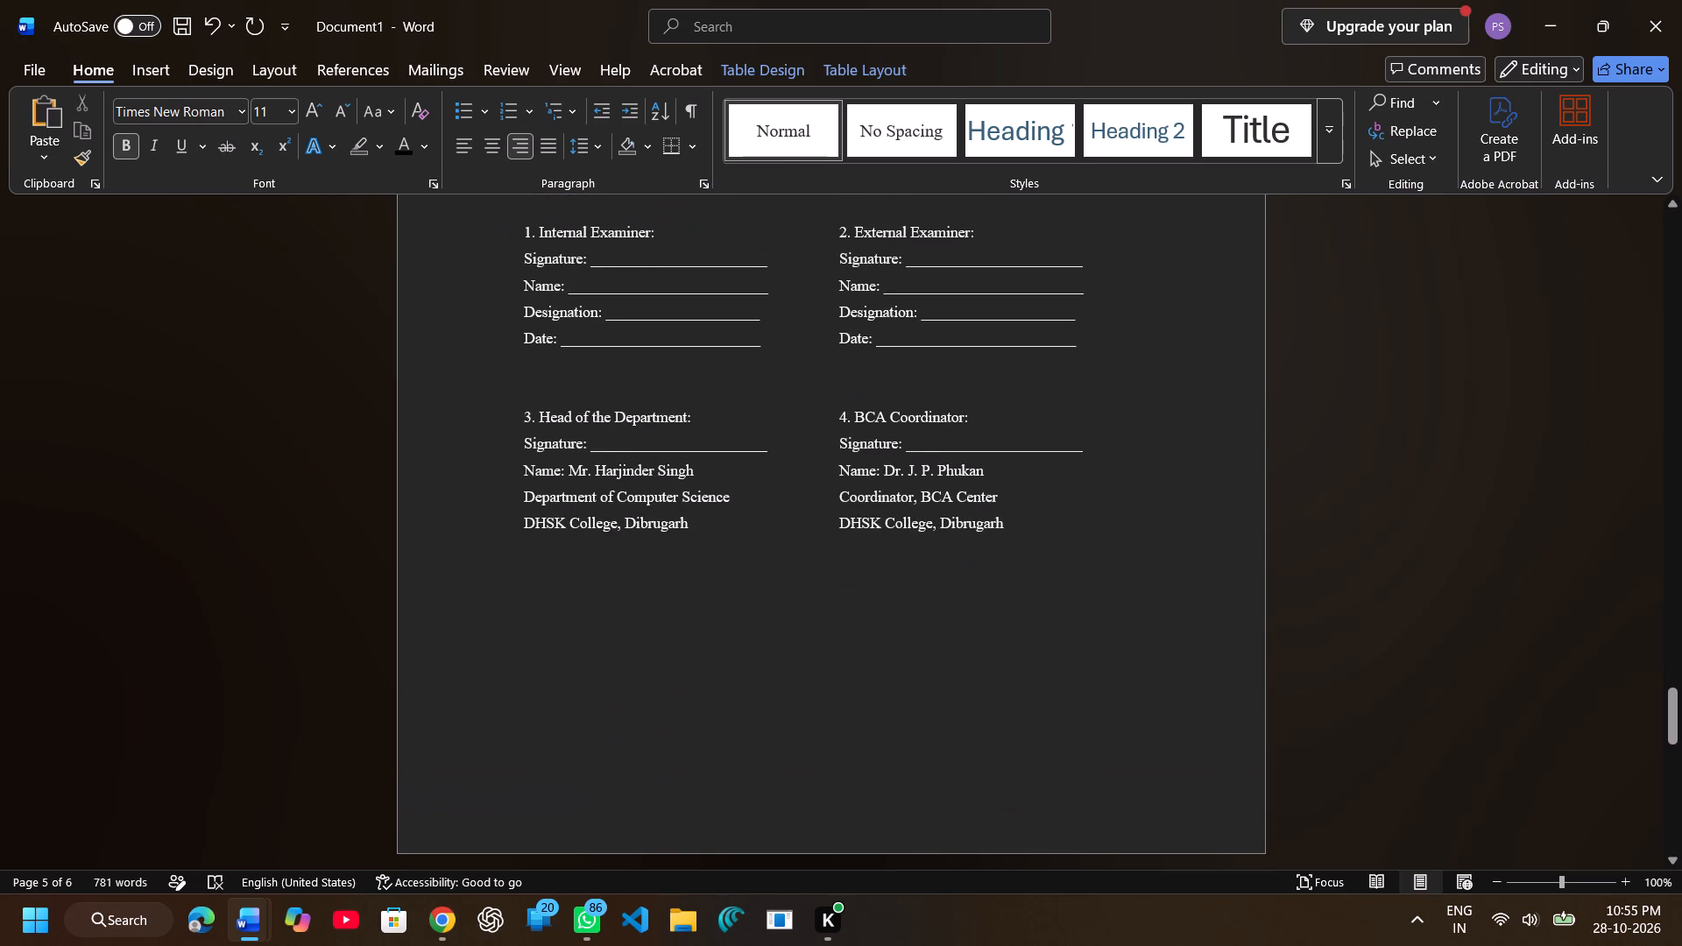
pyautogui.hscroll(2, 1100, 467)
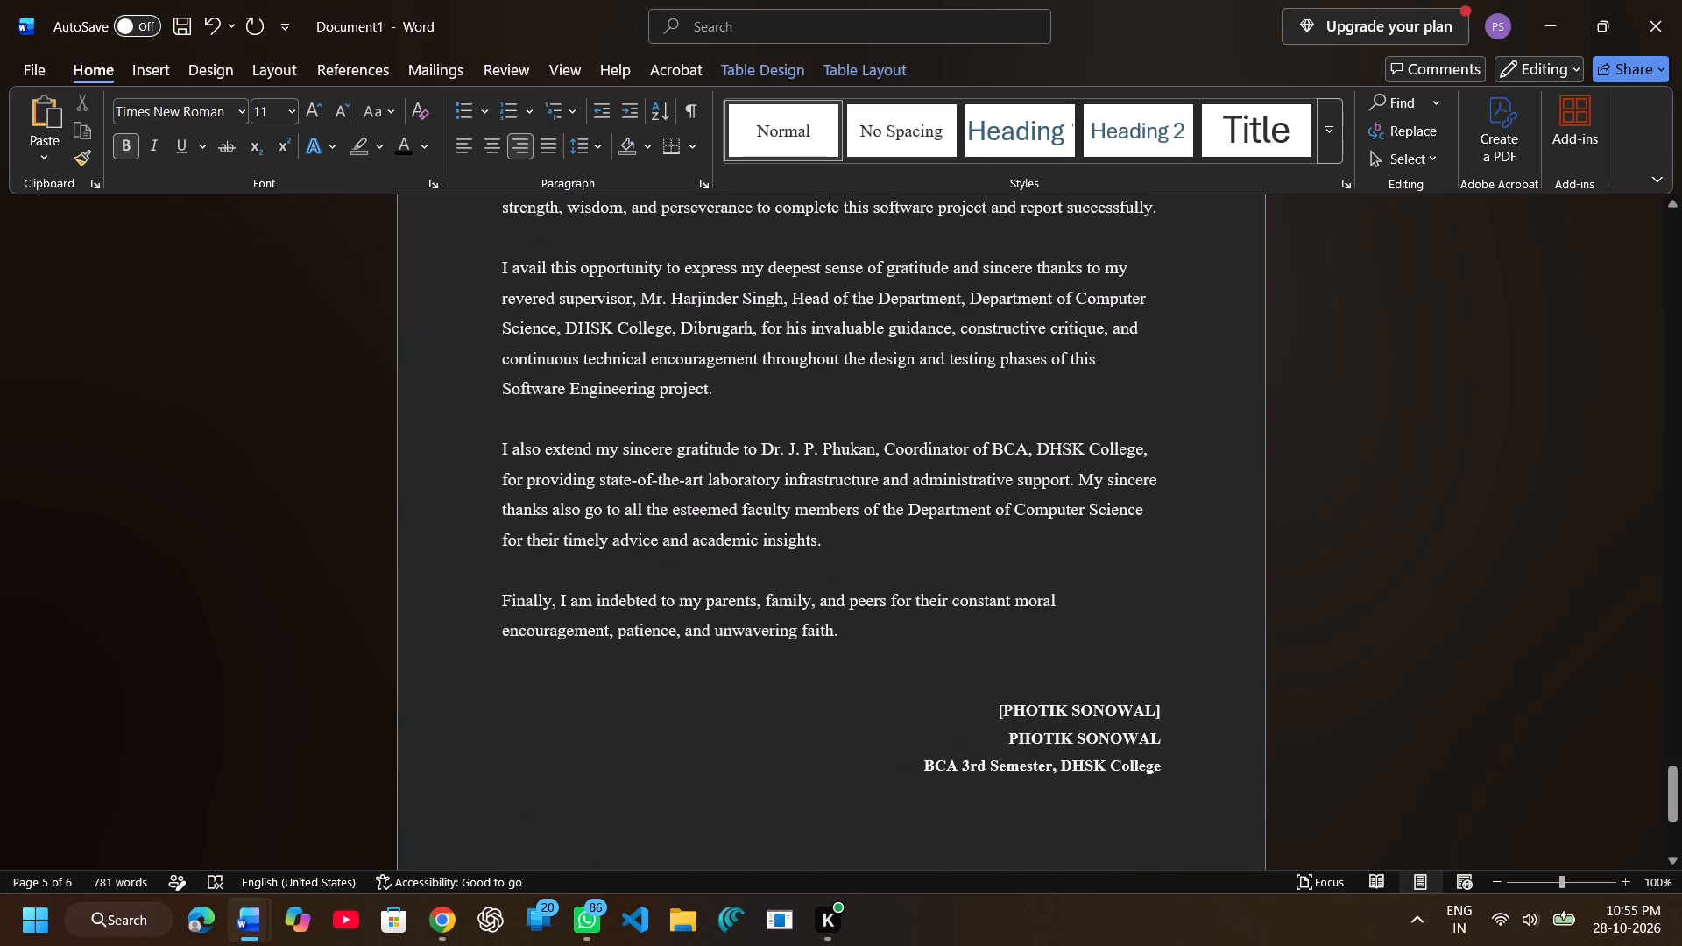
pyautogui.hscroll(1, 1100, 467)
pyautogui.scroll(-2, 1100, 467)
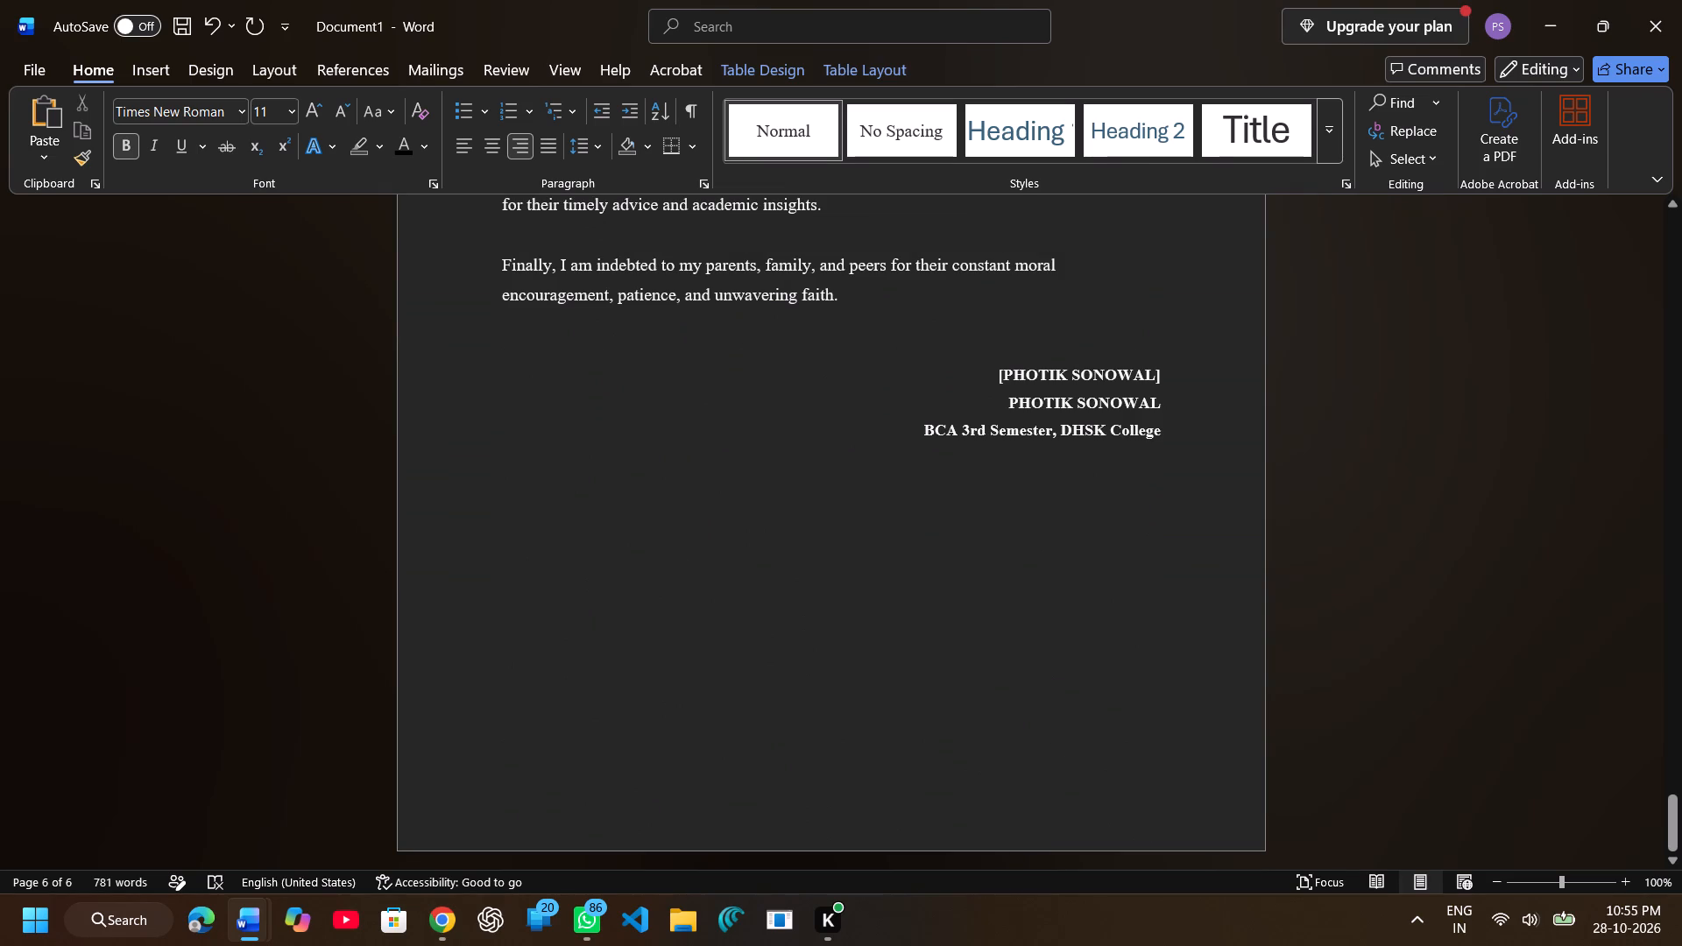
pyautogui.hscroll(2, 583, 742)
# Compare the Acknowledgement in the "A PROJECT REPORT" document with the Acknowledgement page in Document1.
pyautogui.click(241, 910)
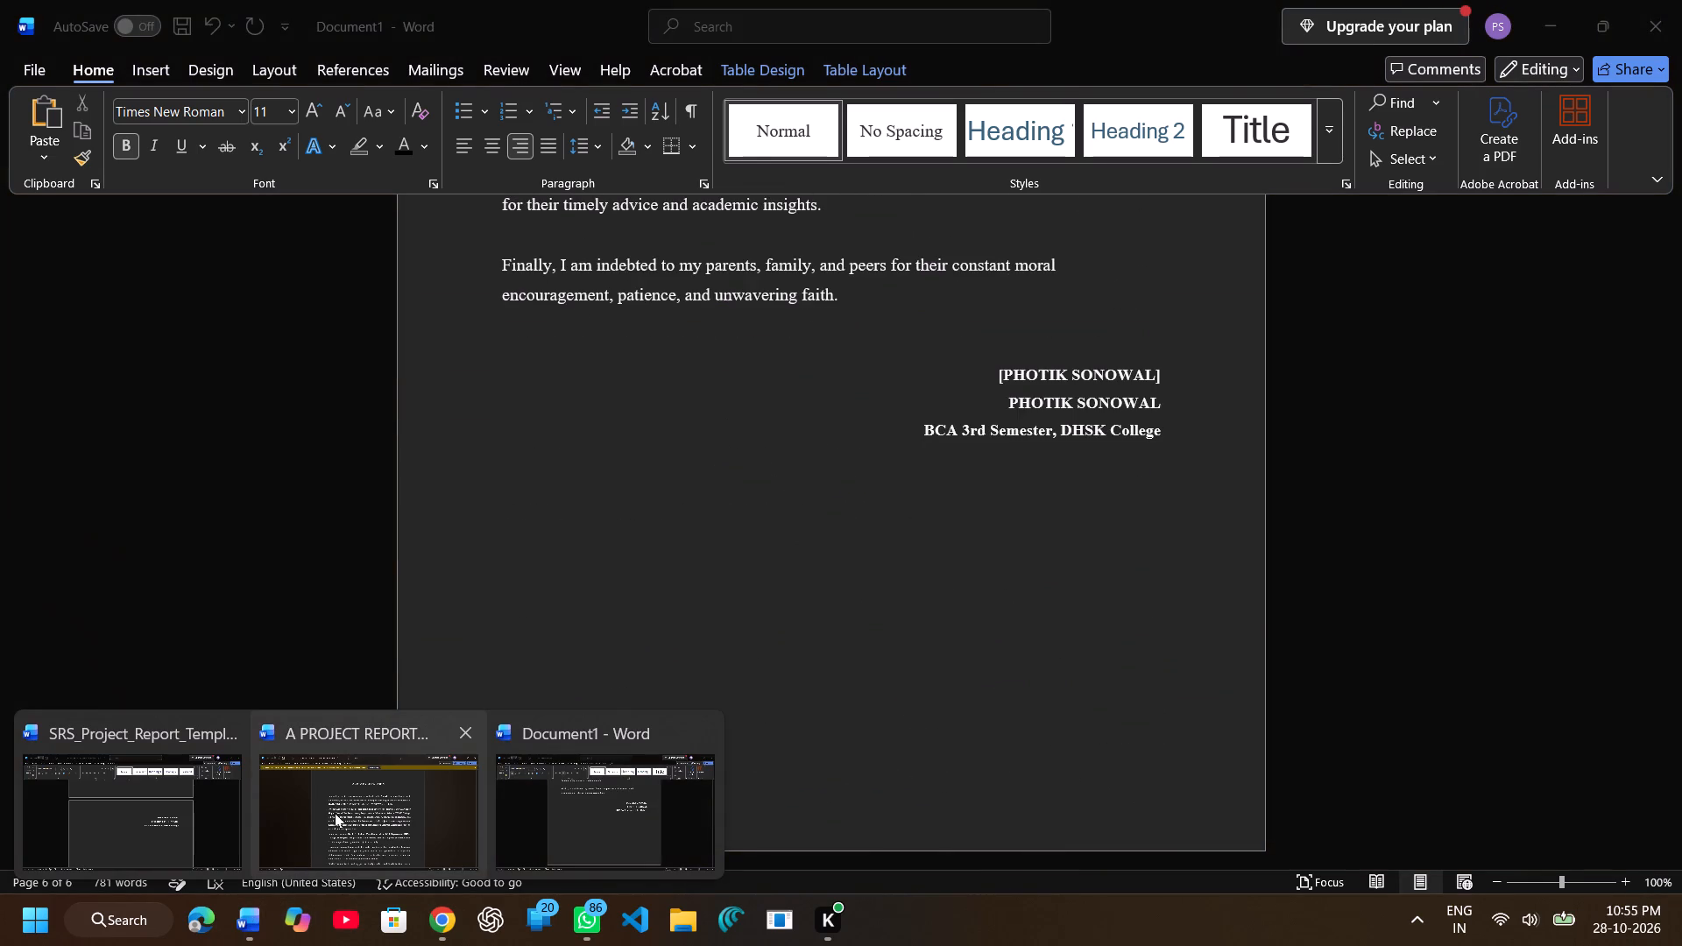
pyautogui.click(336, 811)
pyautogui.scroll(-1, 588, 563)
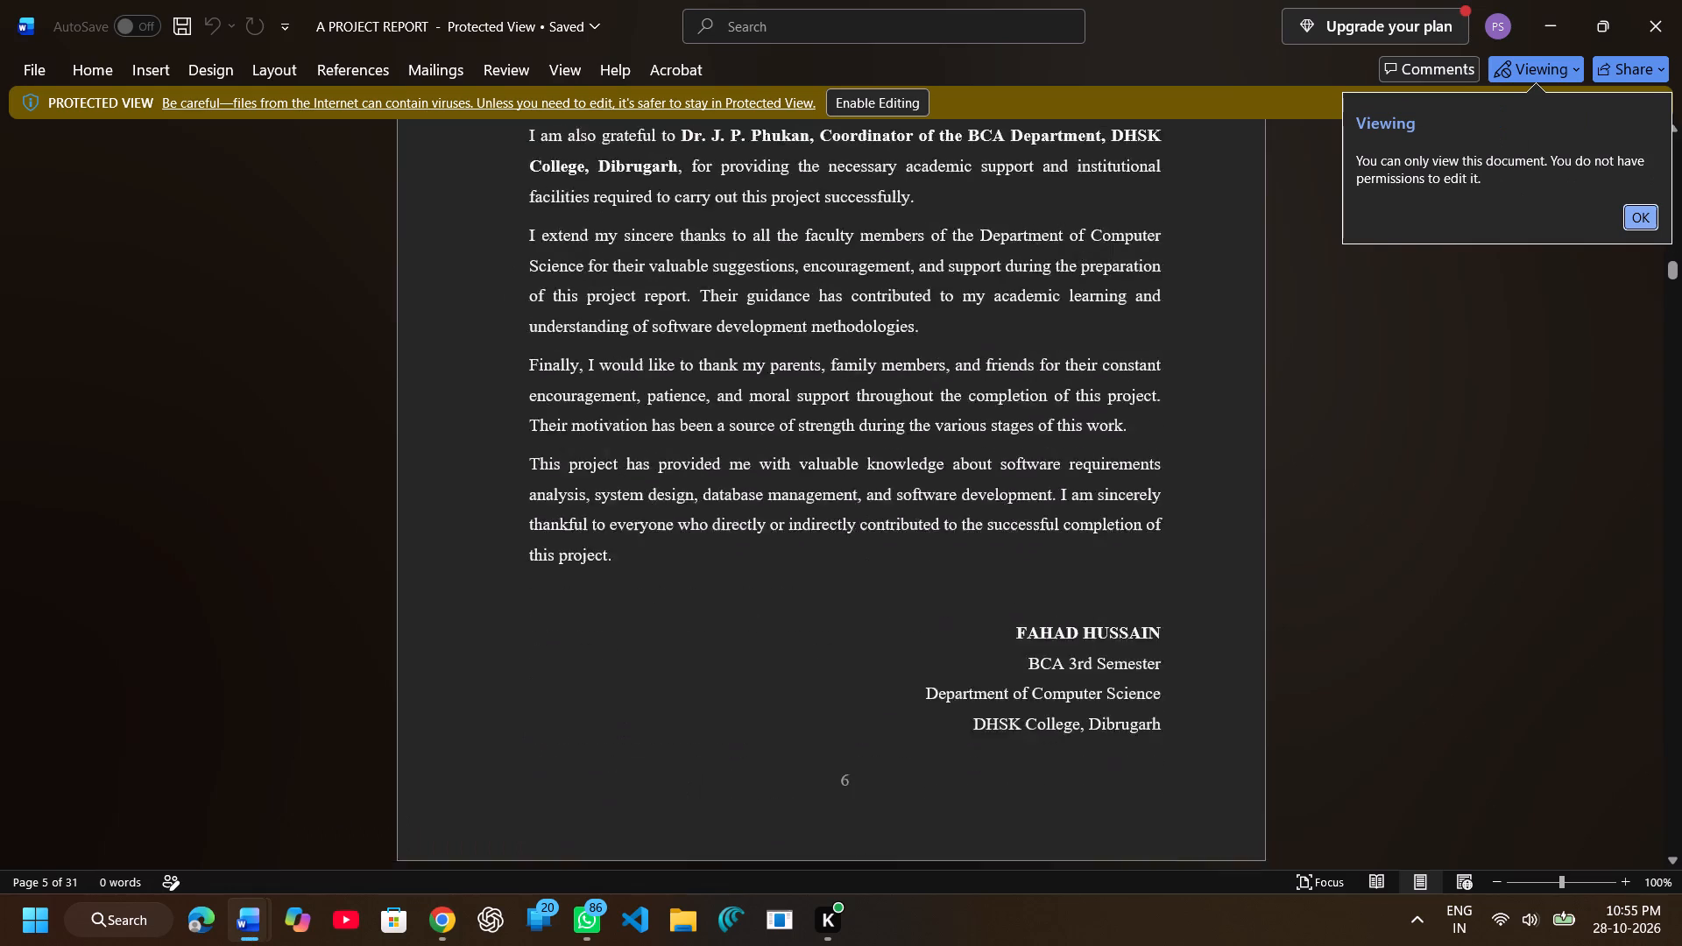
pyautogui.scroll(-1, 588, 563)
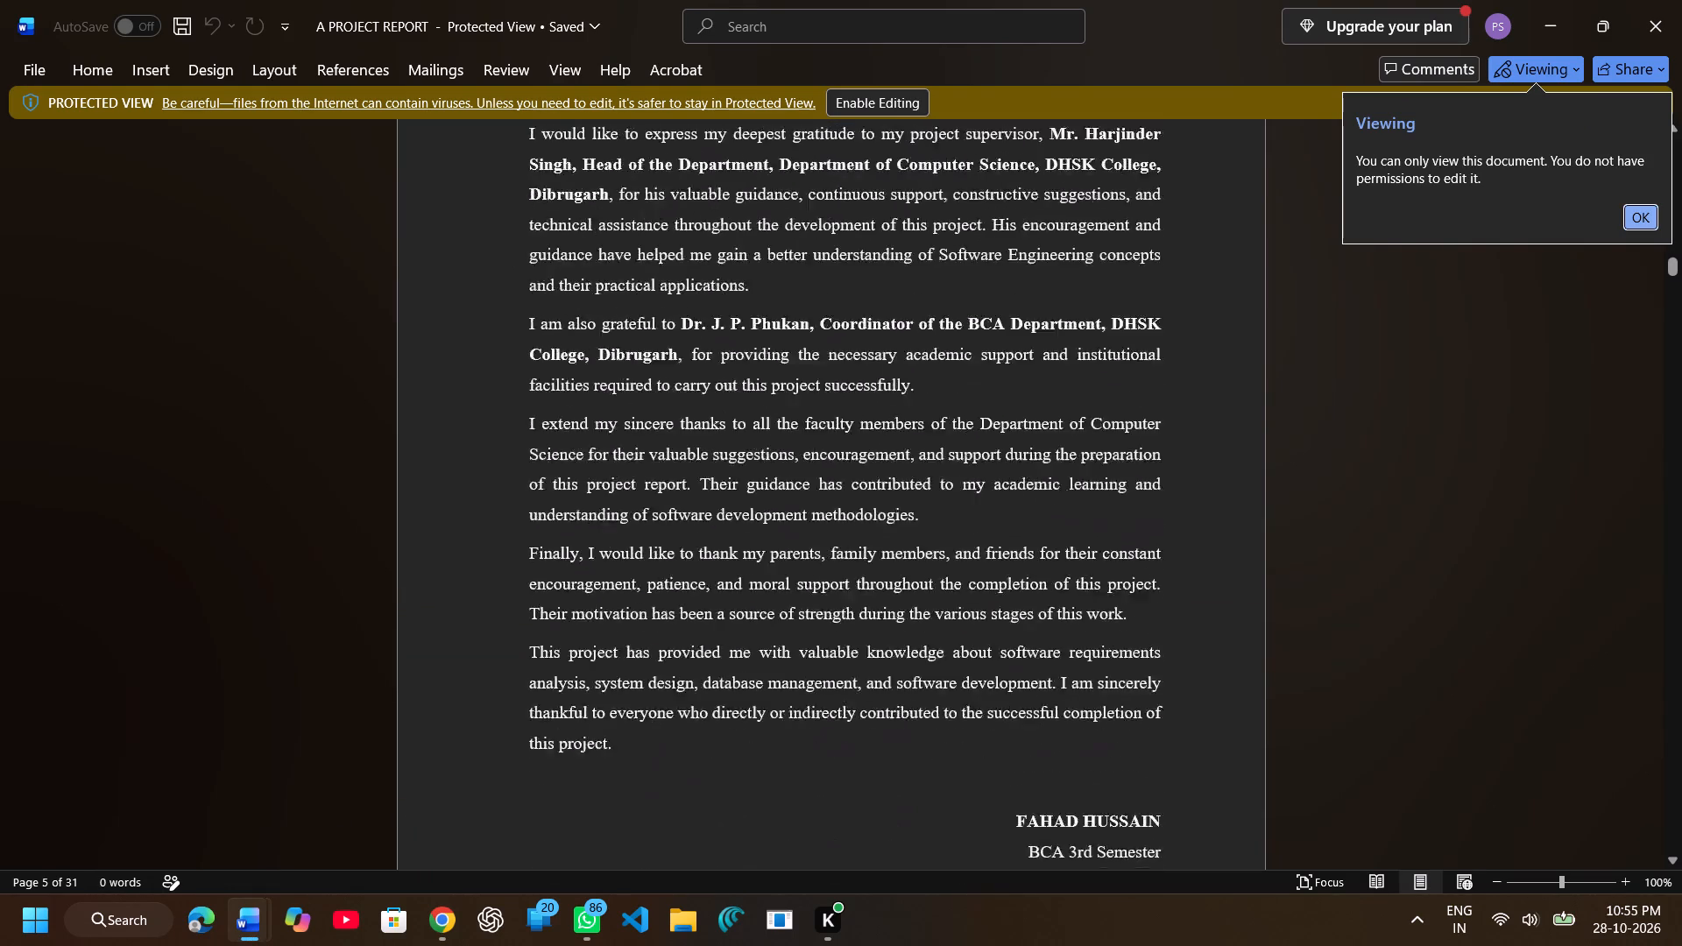
pyautogui.scroll(-1, 588, 563)
pyautogui.scroll(1, 588, 563)
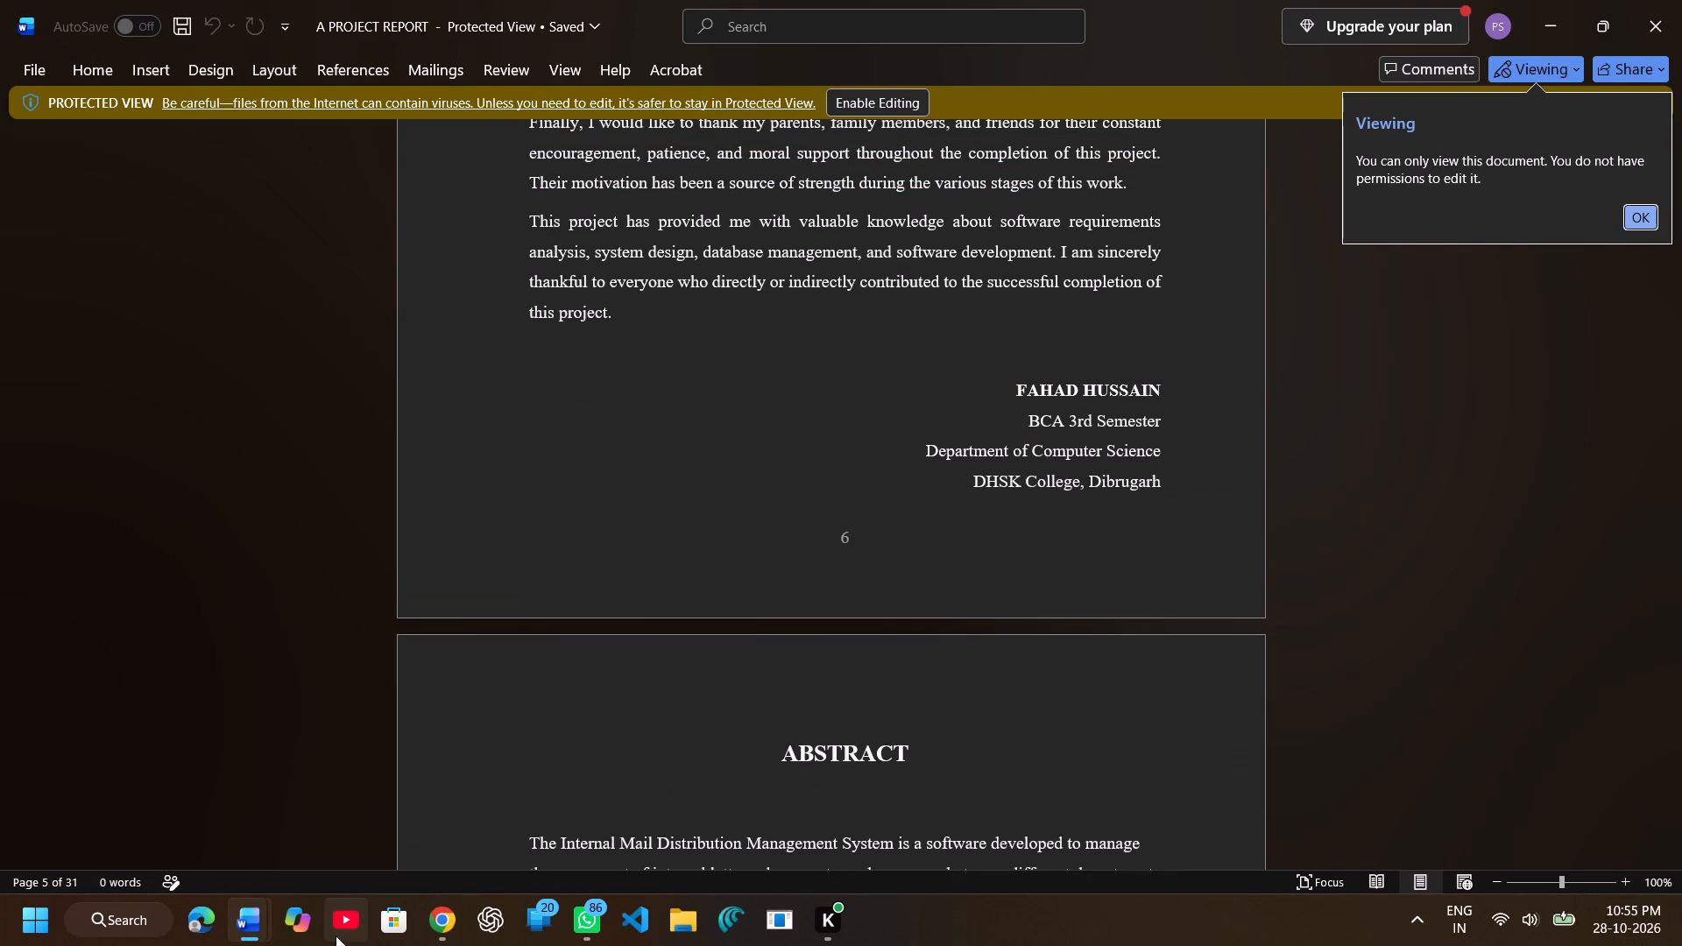
pyautogui.click(256, 926)
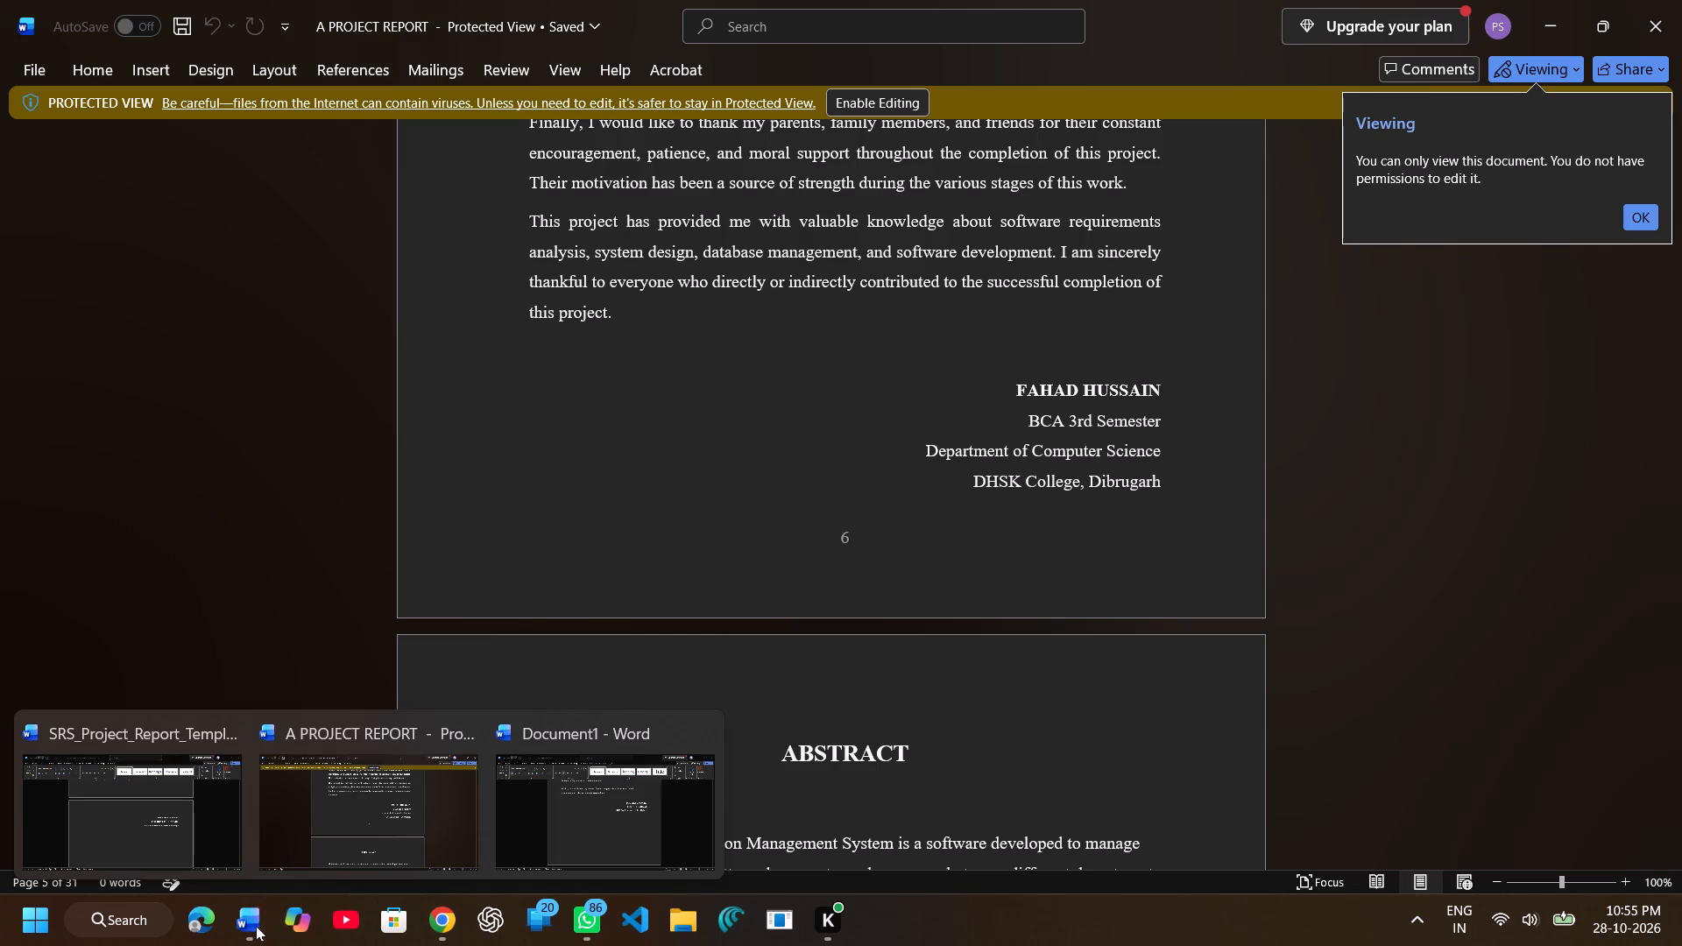
pyautogui.click(510, 817)
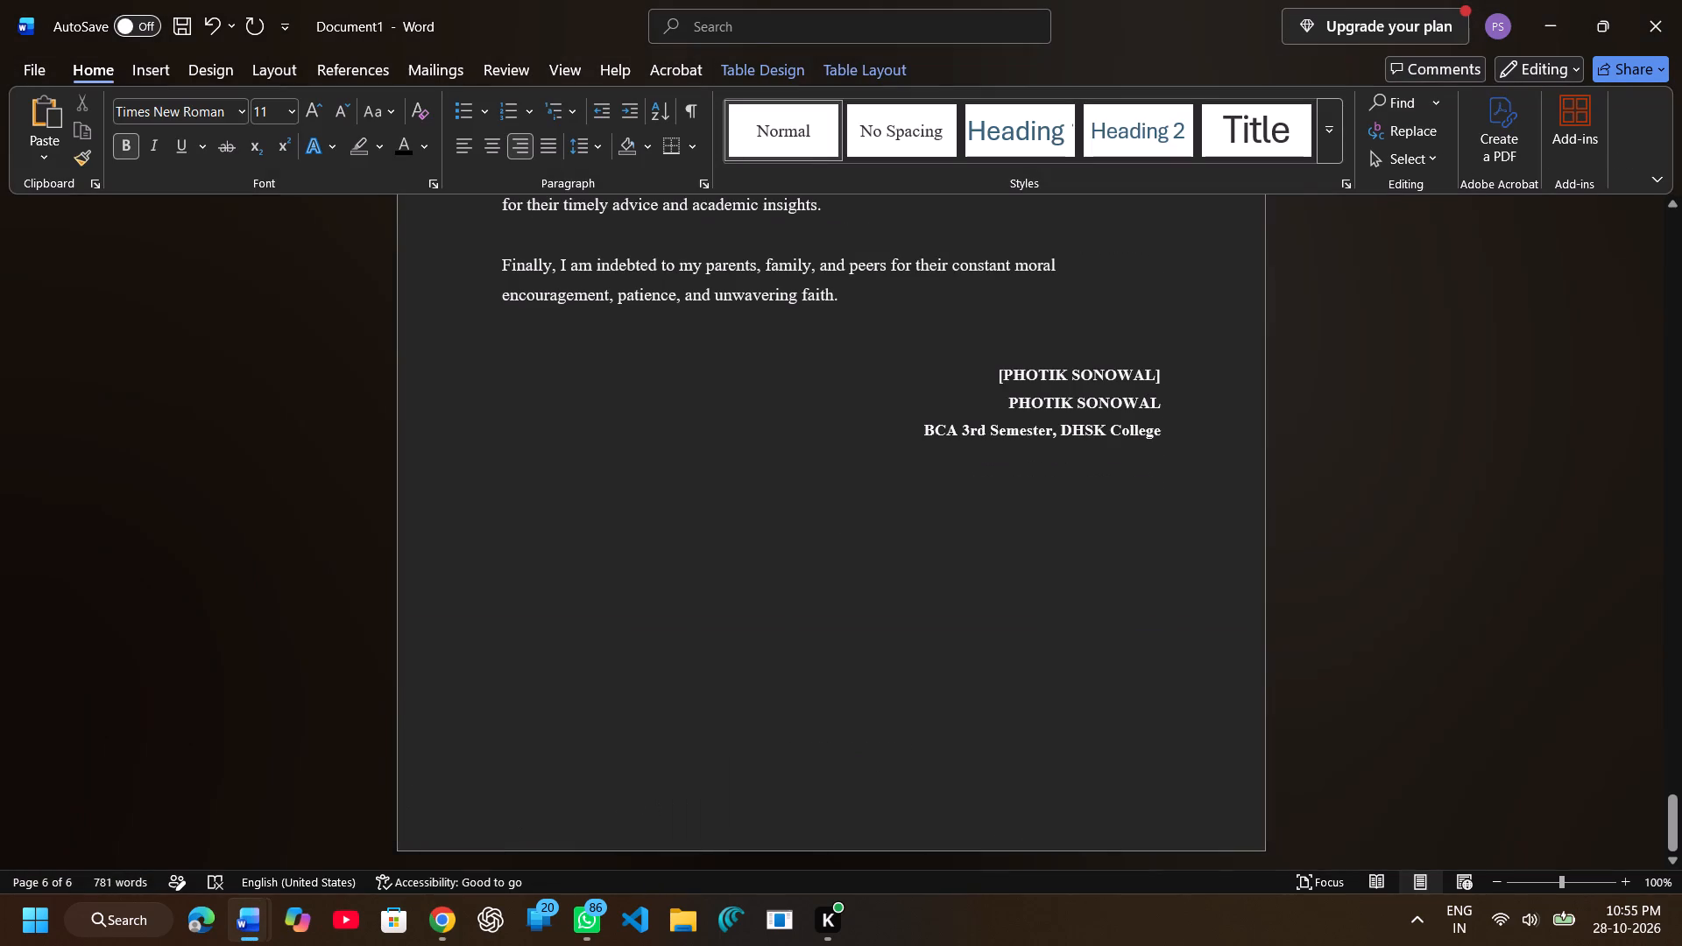
pyautogui.scroll(2, 510, 817)
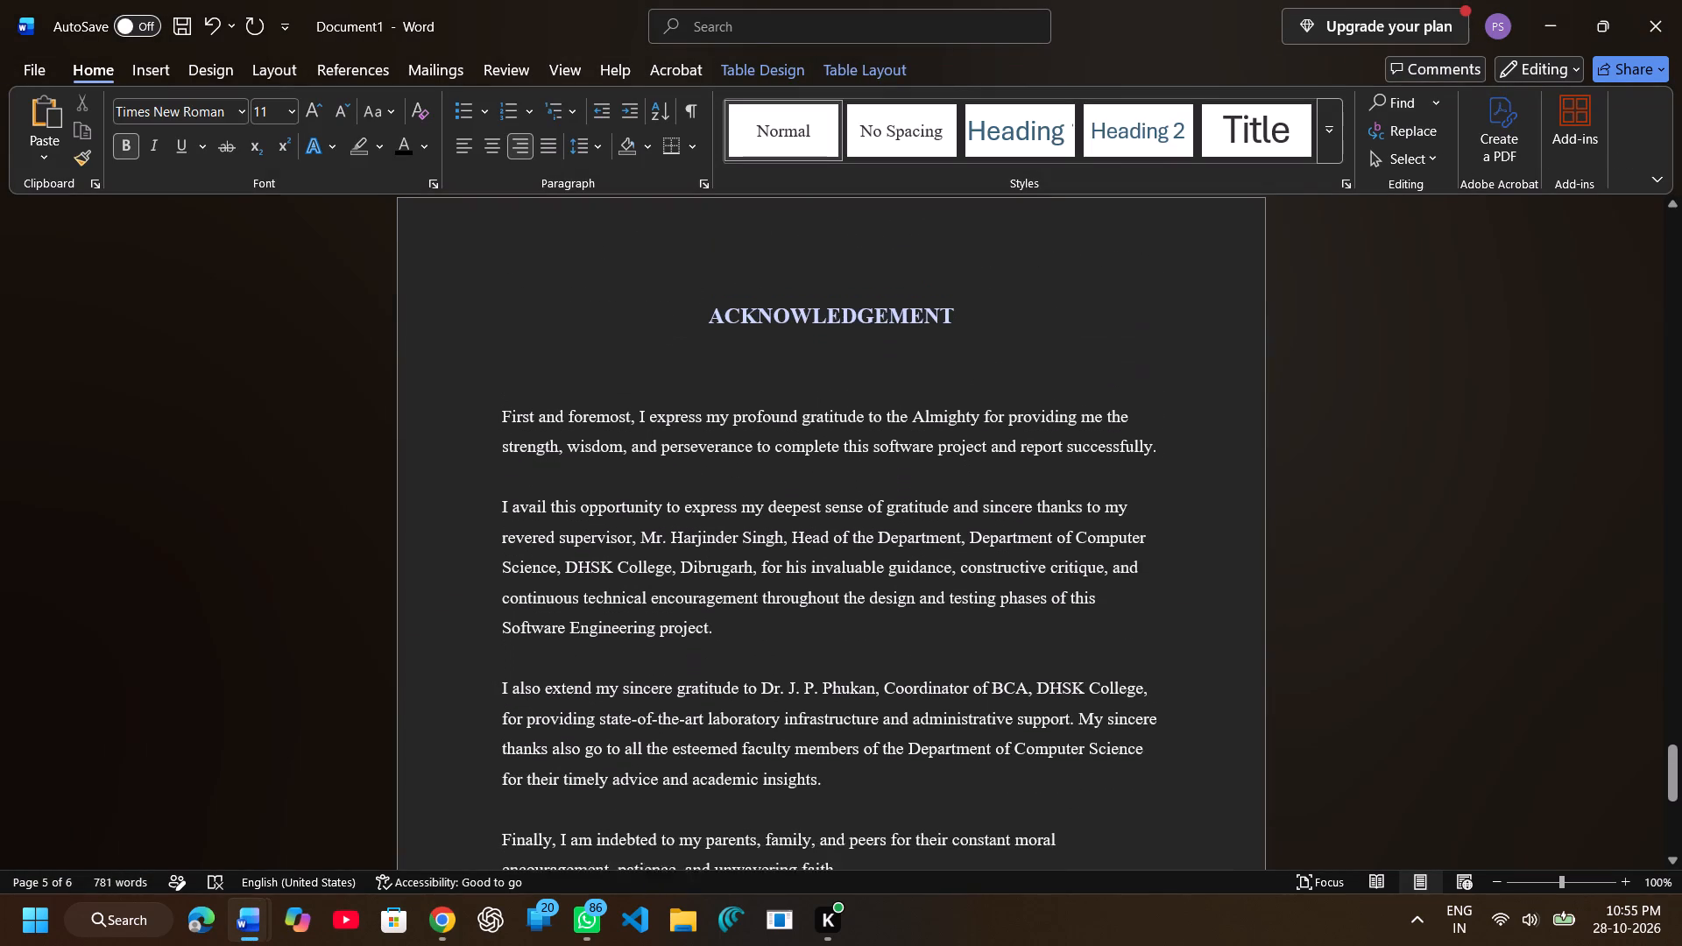
pyautogui.scroll(2, 510, 817)
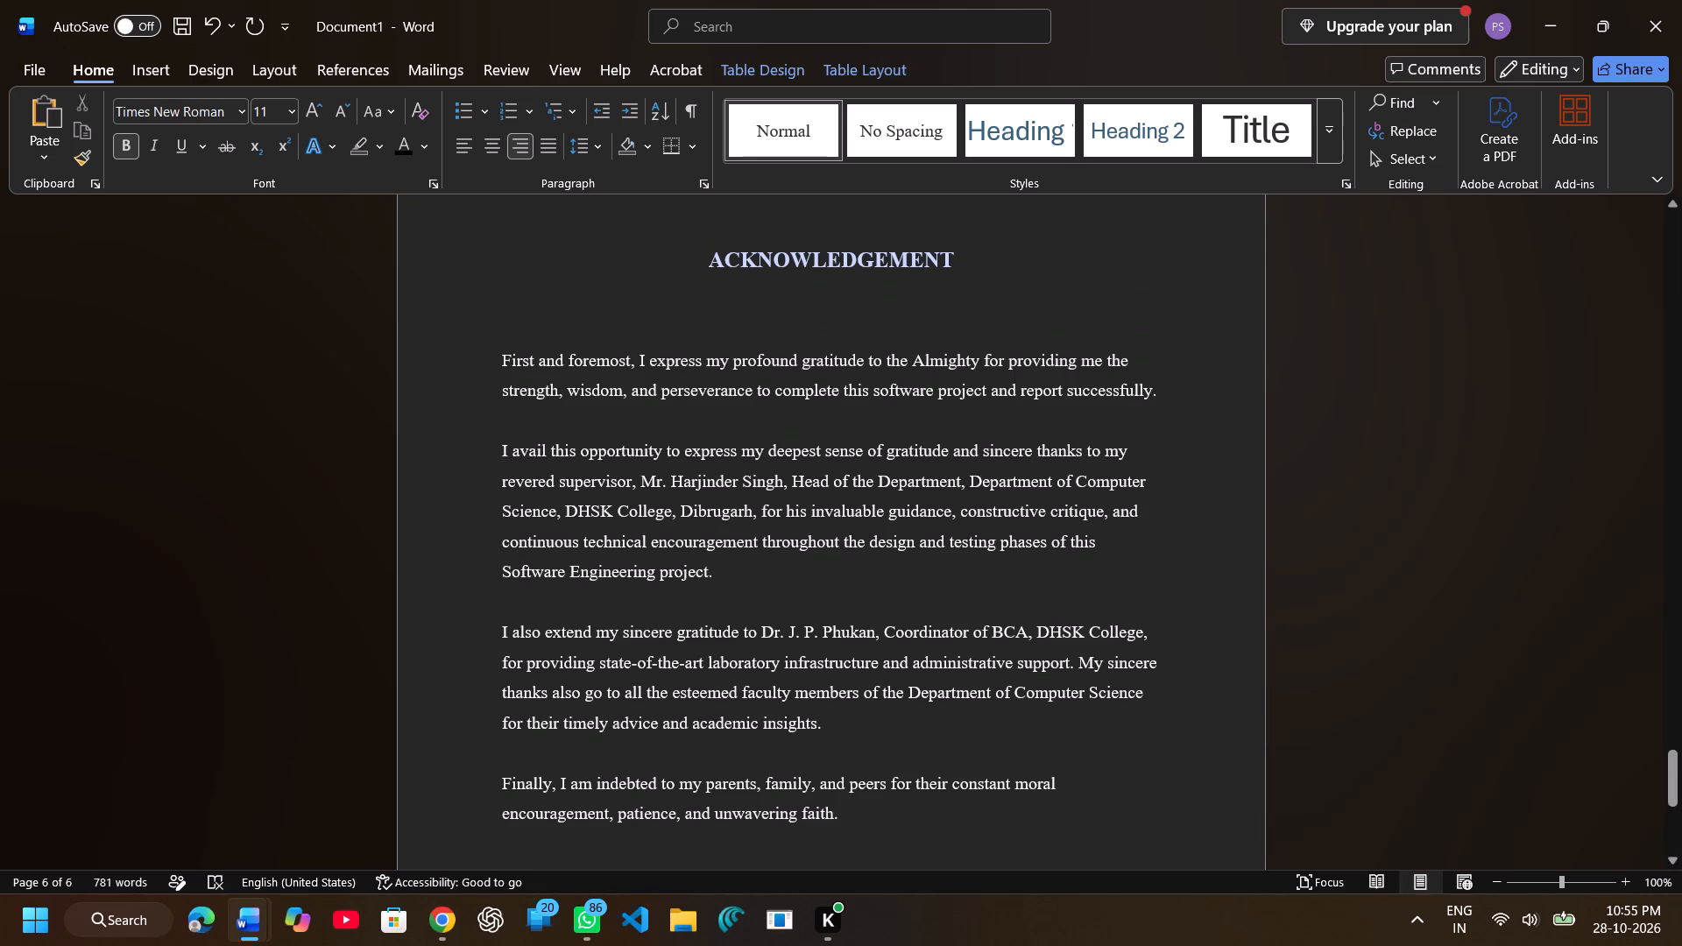
# Copy the whole "Student Instructions & Guidelines: Acknowledgement Guidelines" box from the SRS_Project_Report_Template document.
pyautogui.click(251, 916)
pyautogui.click(194, 832)
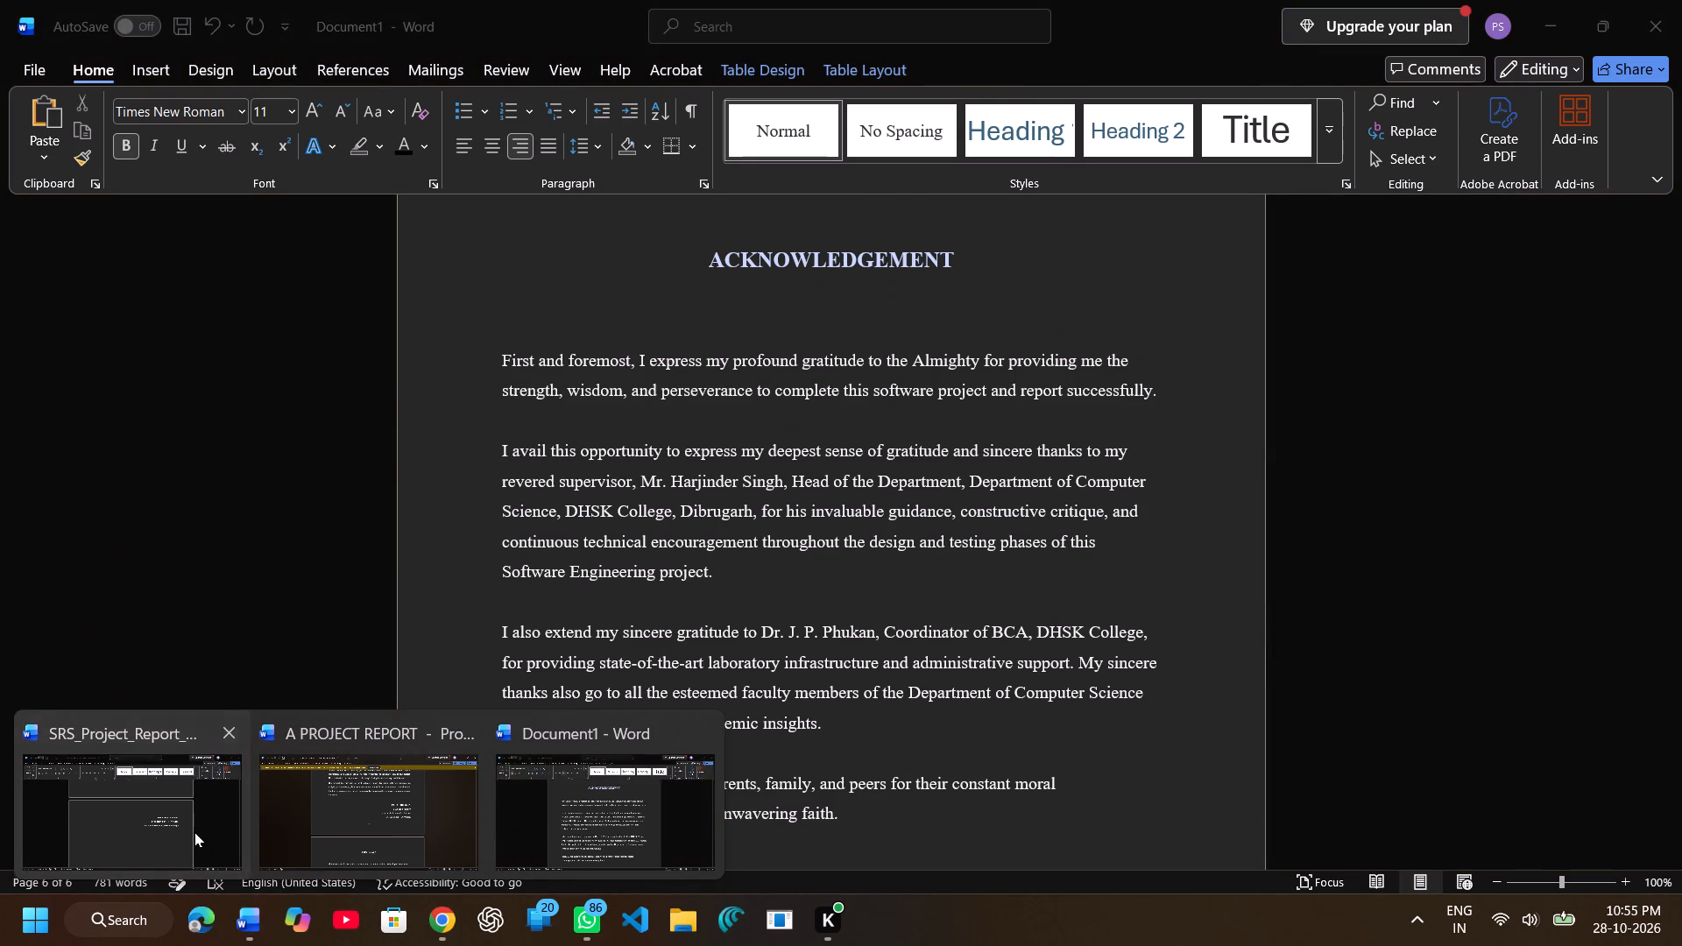
pyautogui.scroll(2, 584, 558)
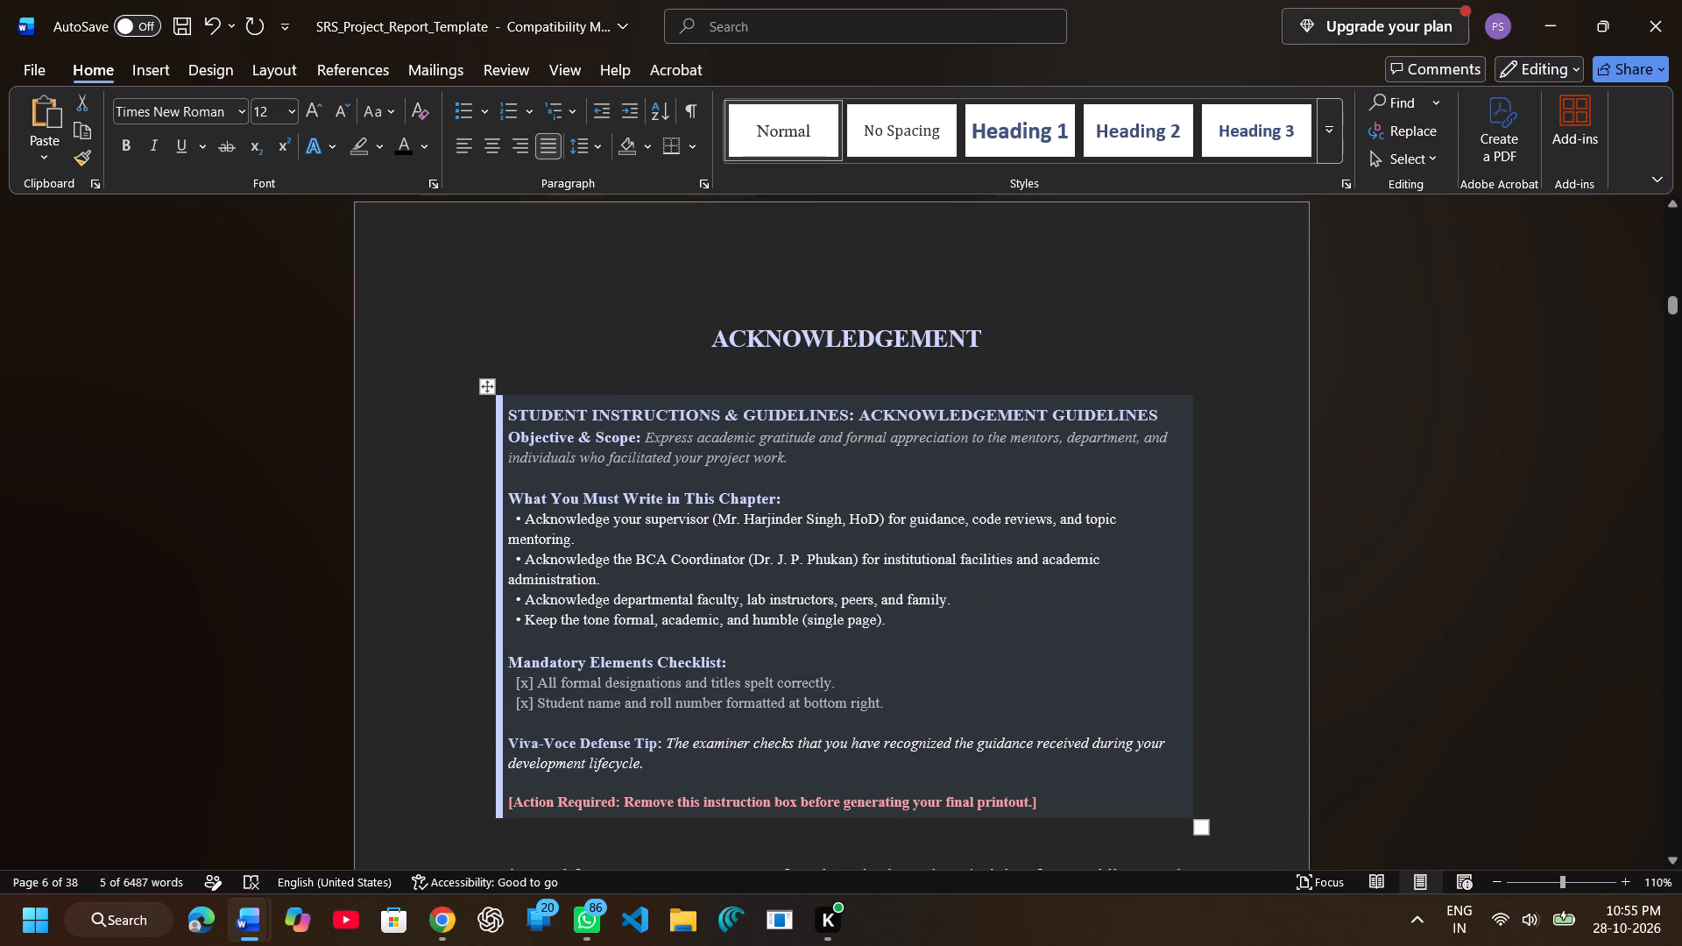
pyautogui.scroll(1, 584, 558)
pyautogui.click(506, 272)
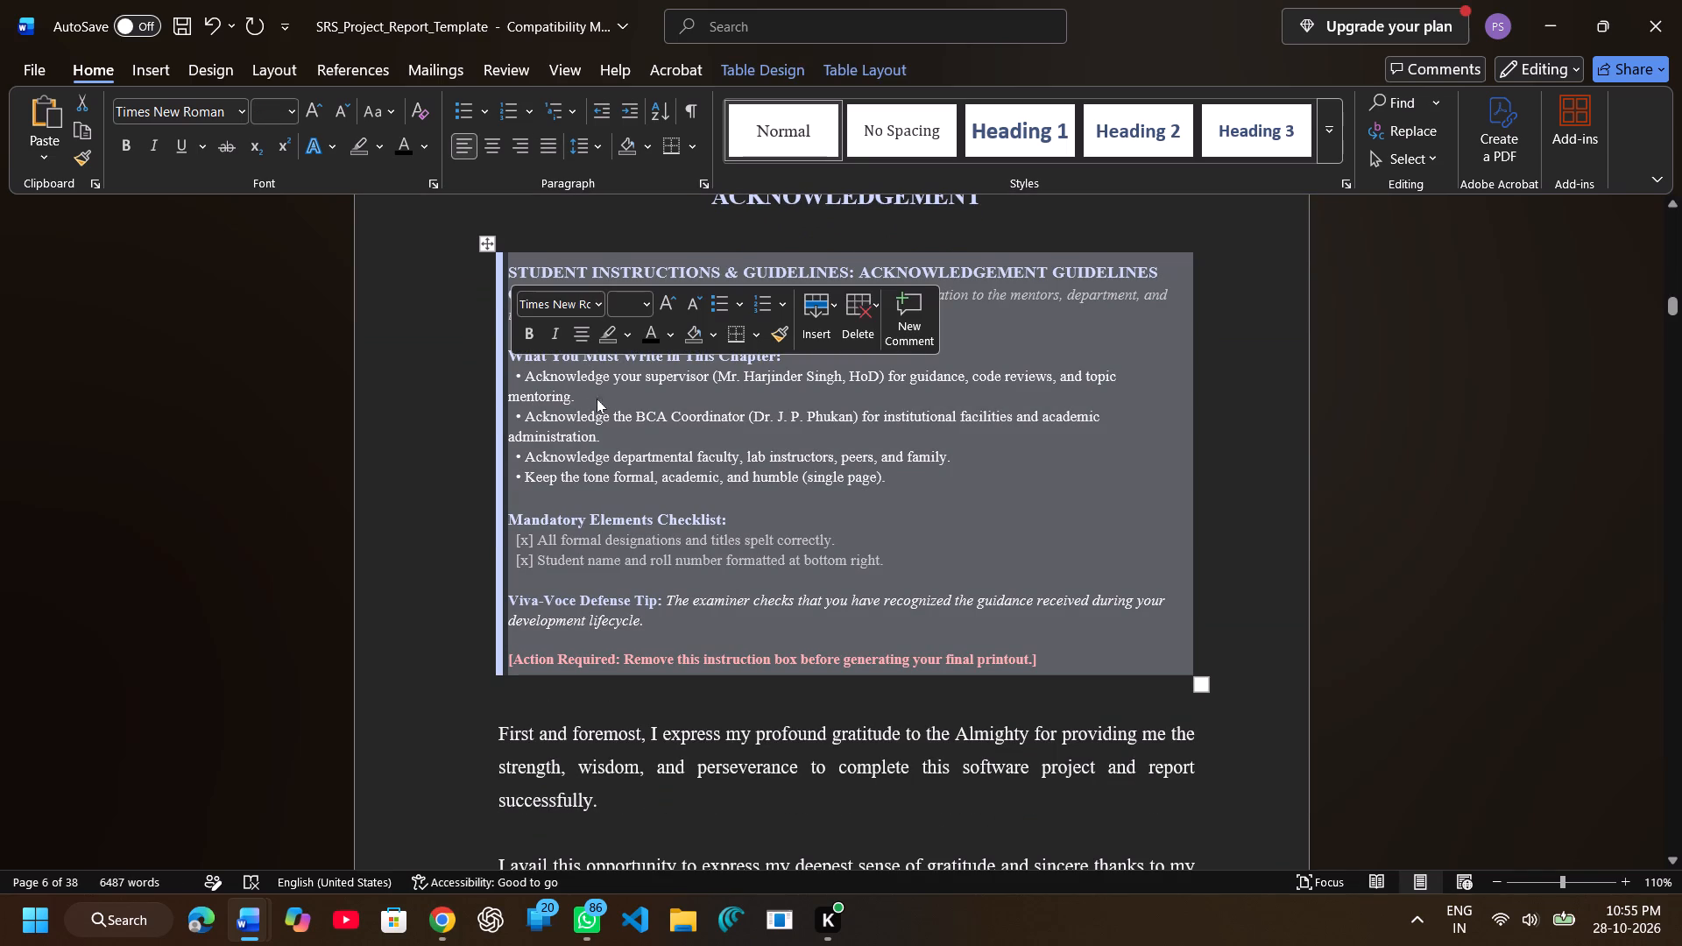
pyautogui.hotkey('ctrl', 'c')
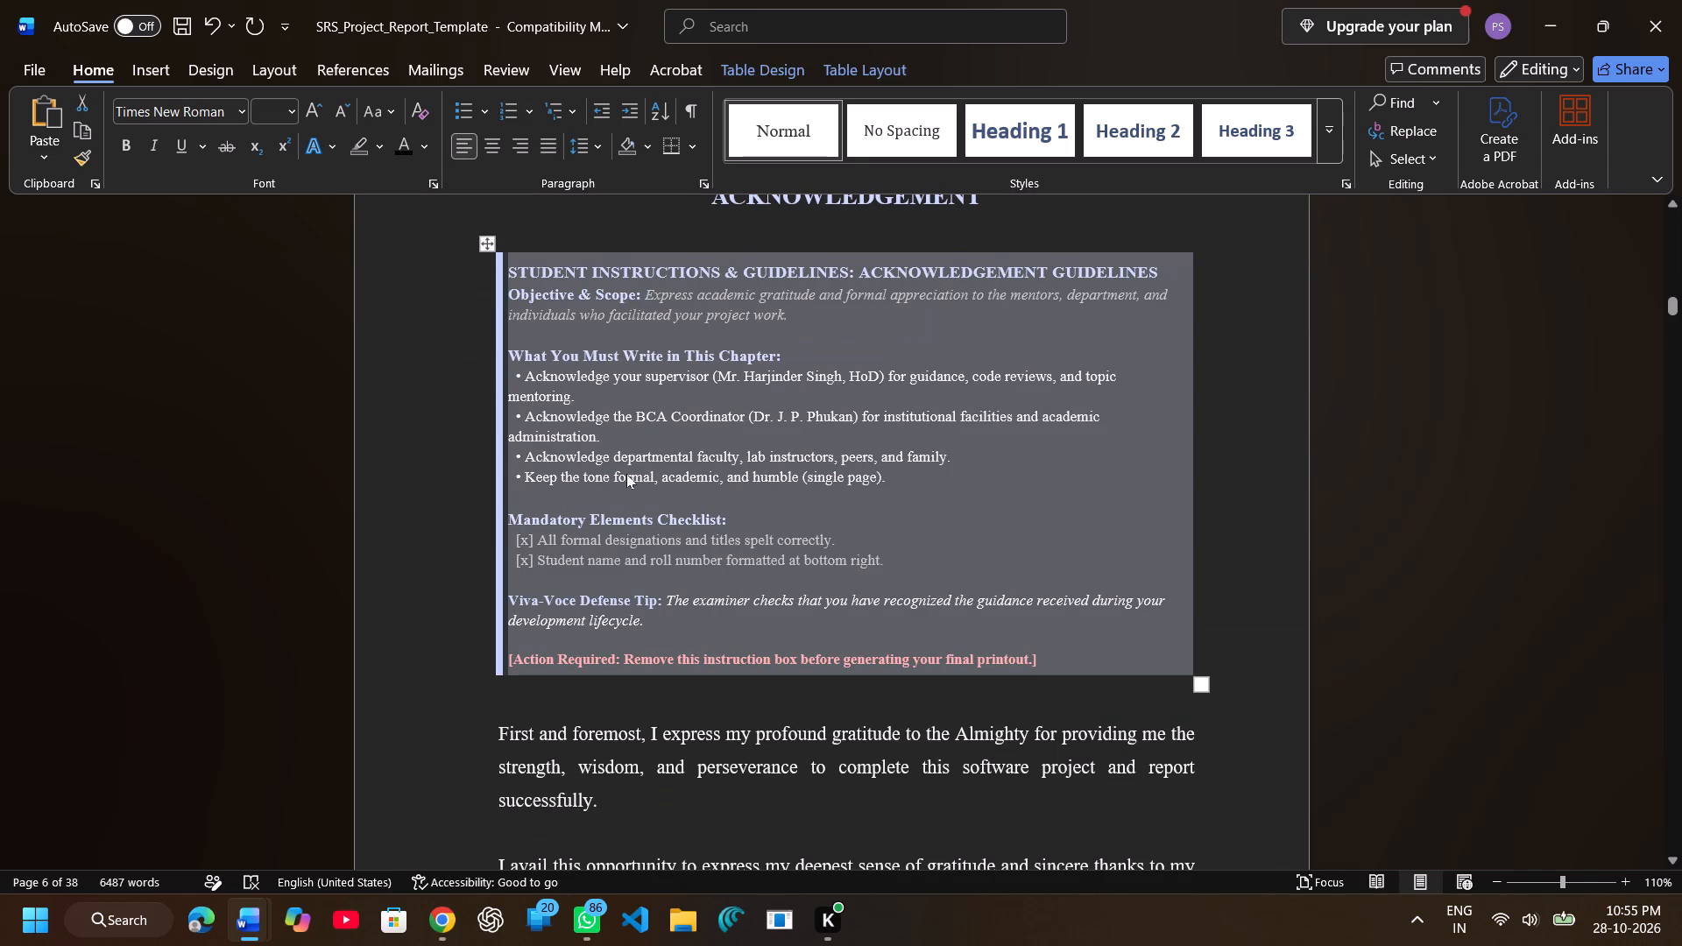
pyautogui.click(498, 922)
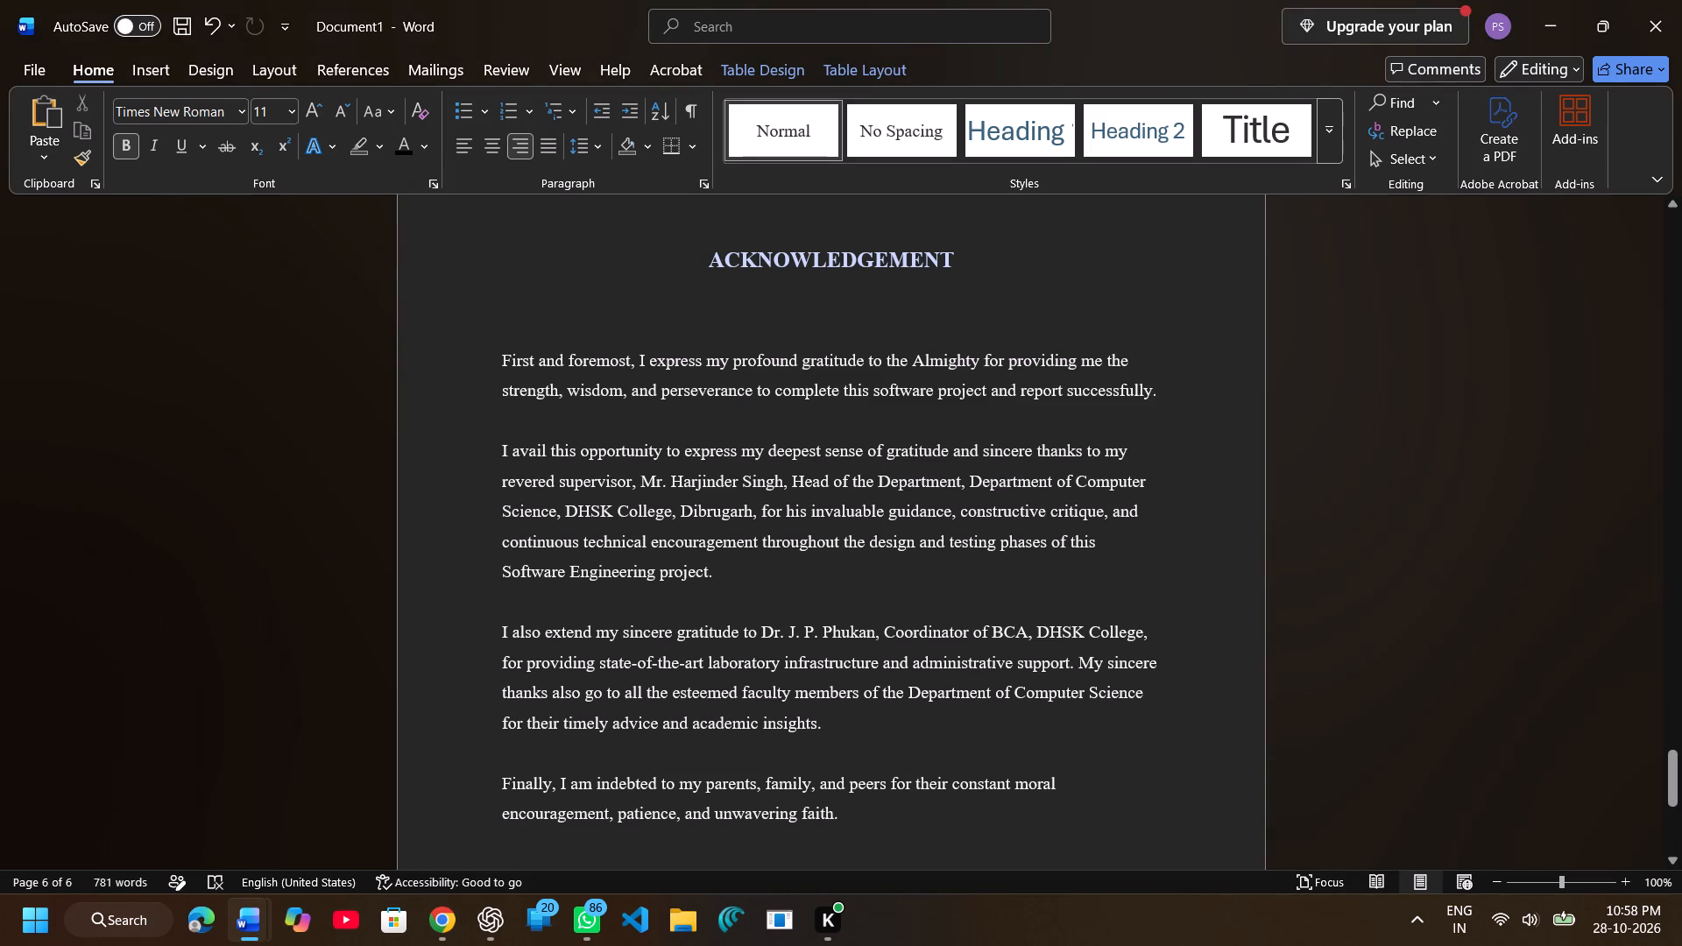
pyautogui.moveTo(498, 357); pyautogui.dragTo(766, 673)
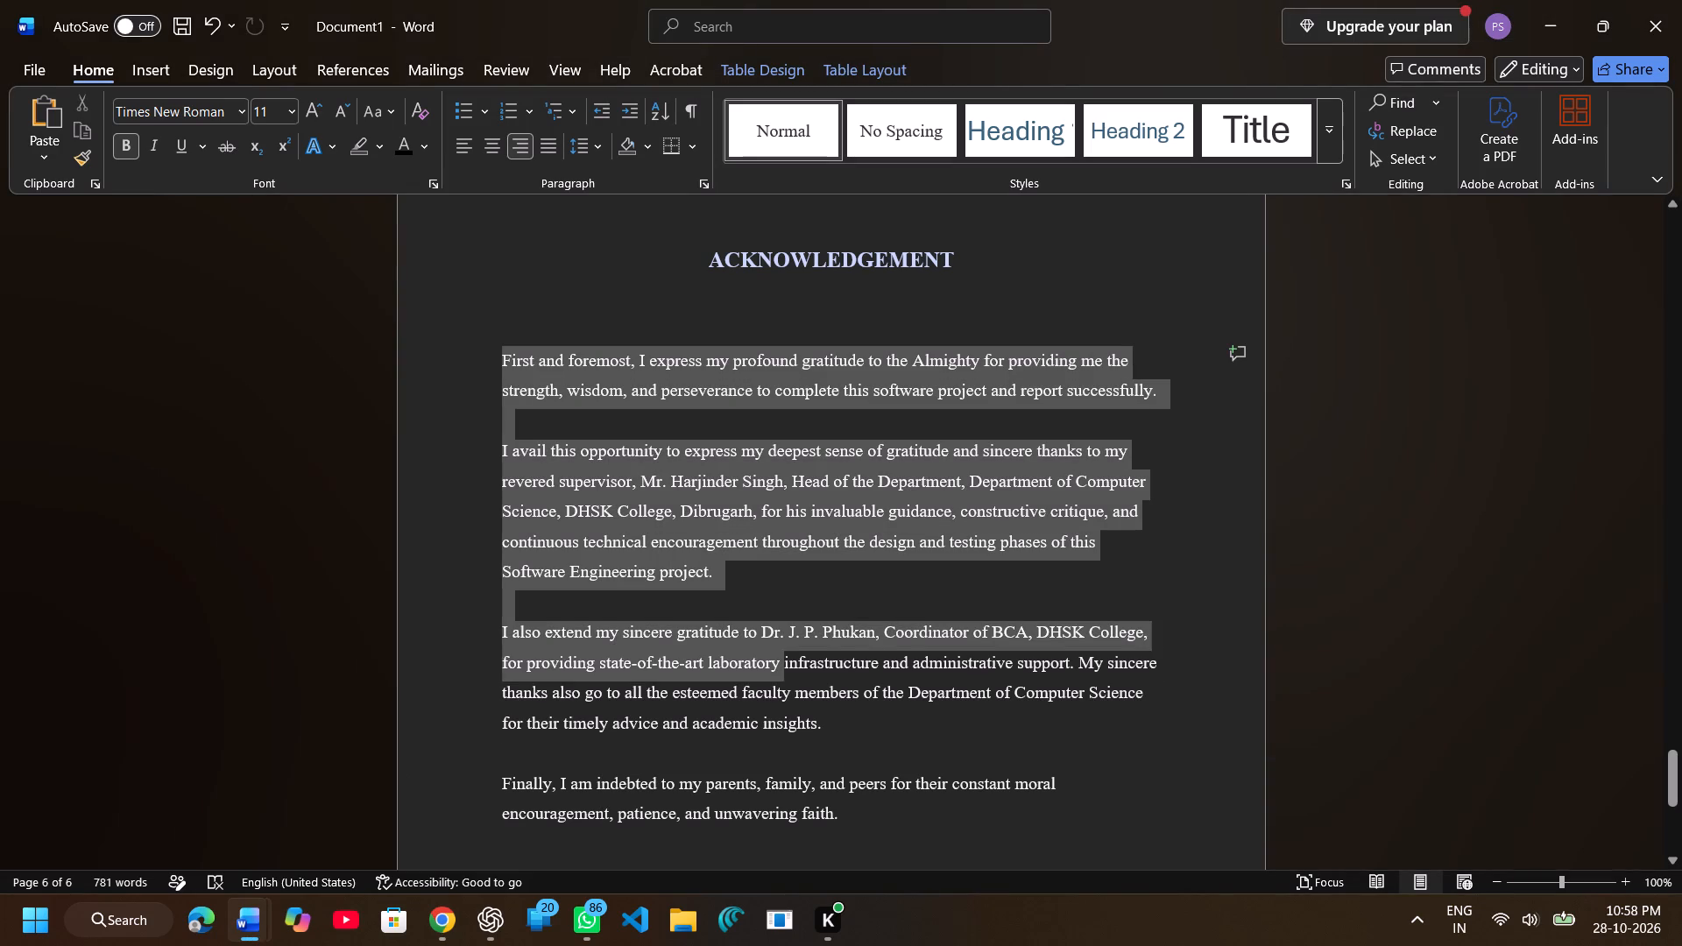
pyautogui.moveTo(766, 673); pyautogui.dragTo(946, 866)
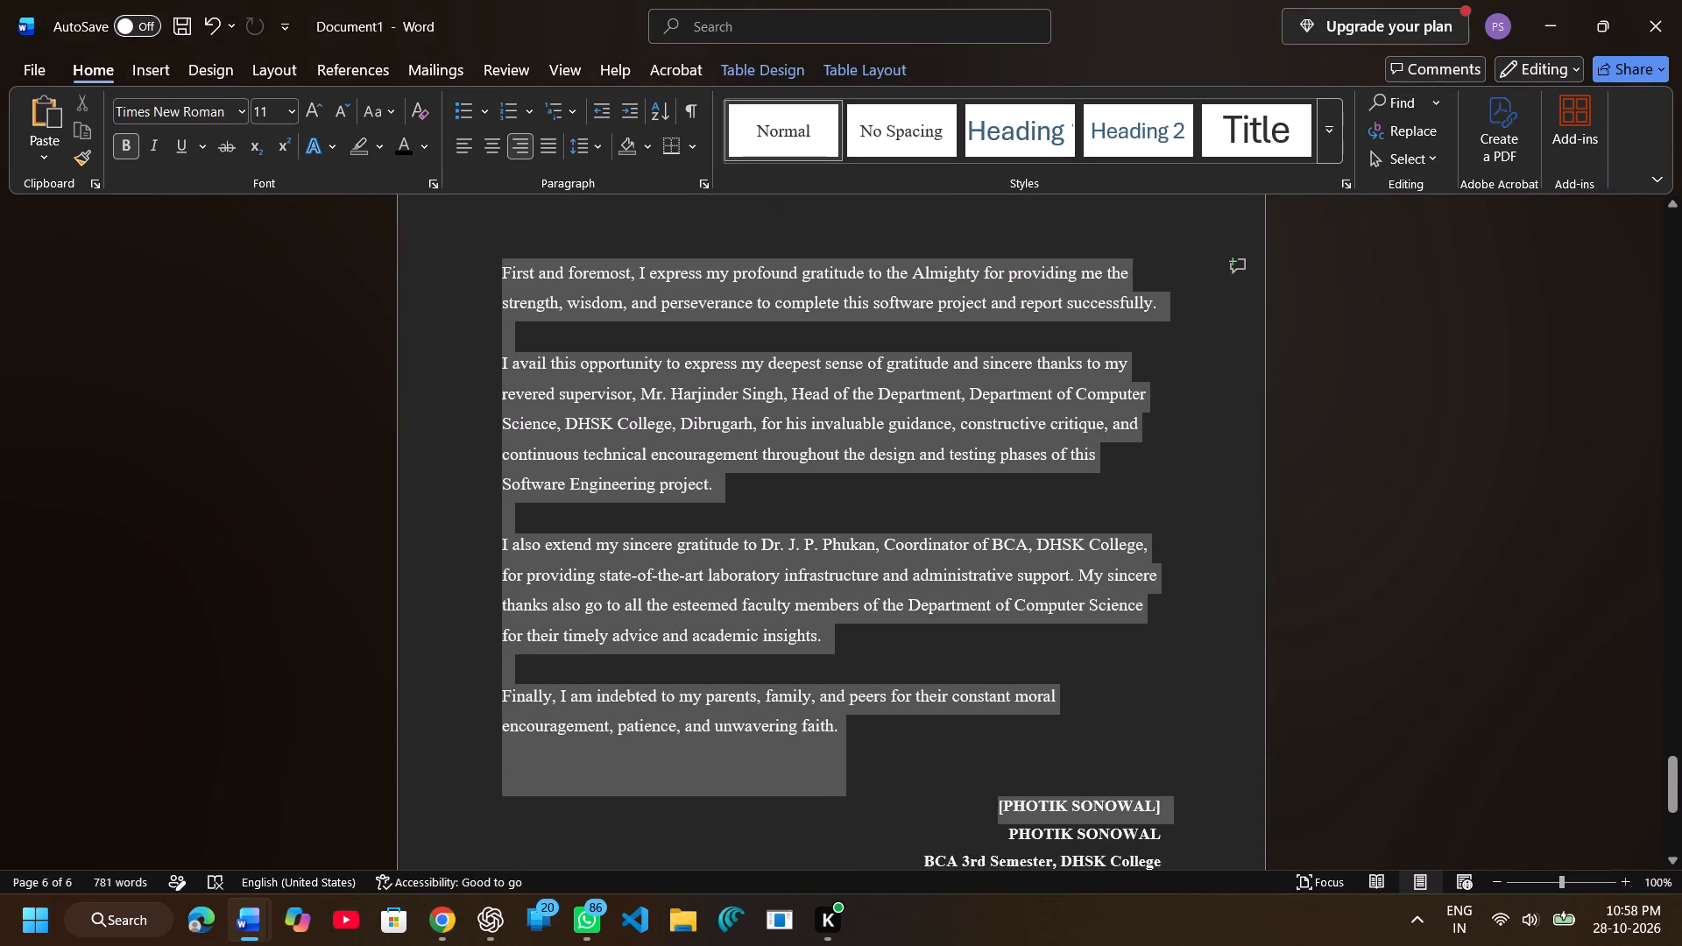
pyautogui.moveTo(946, 866); pyautogui.dragTo(910, 662)
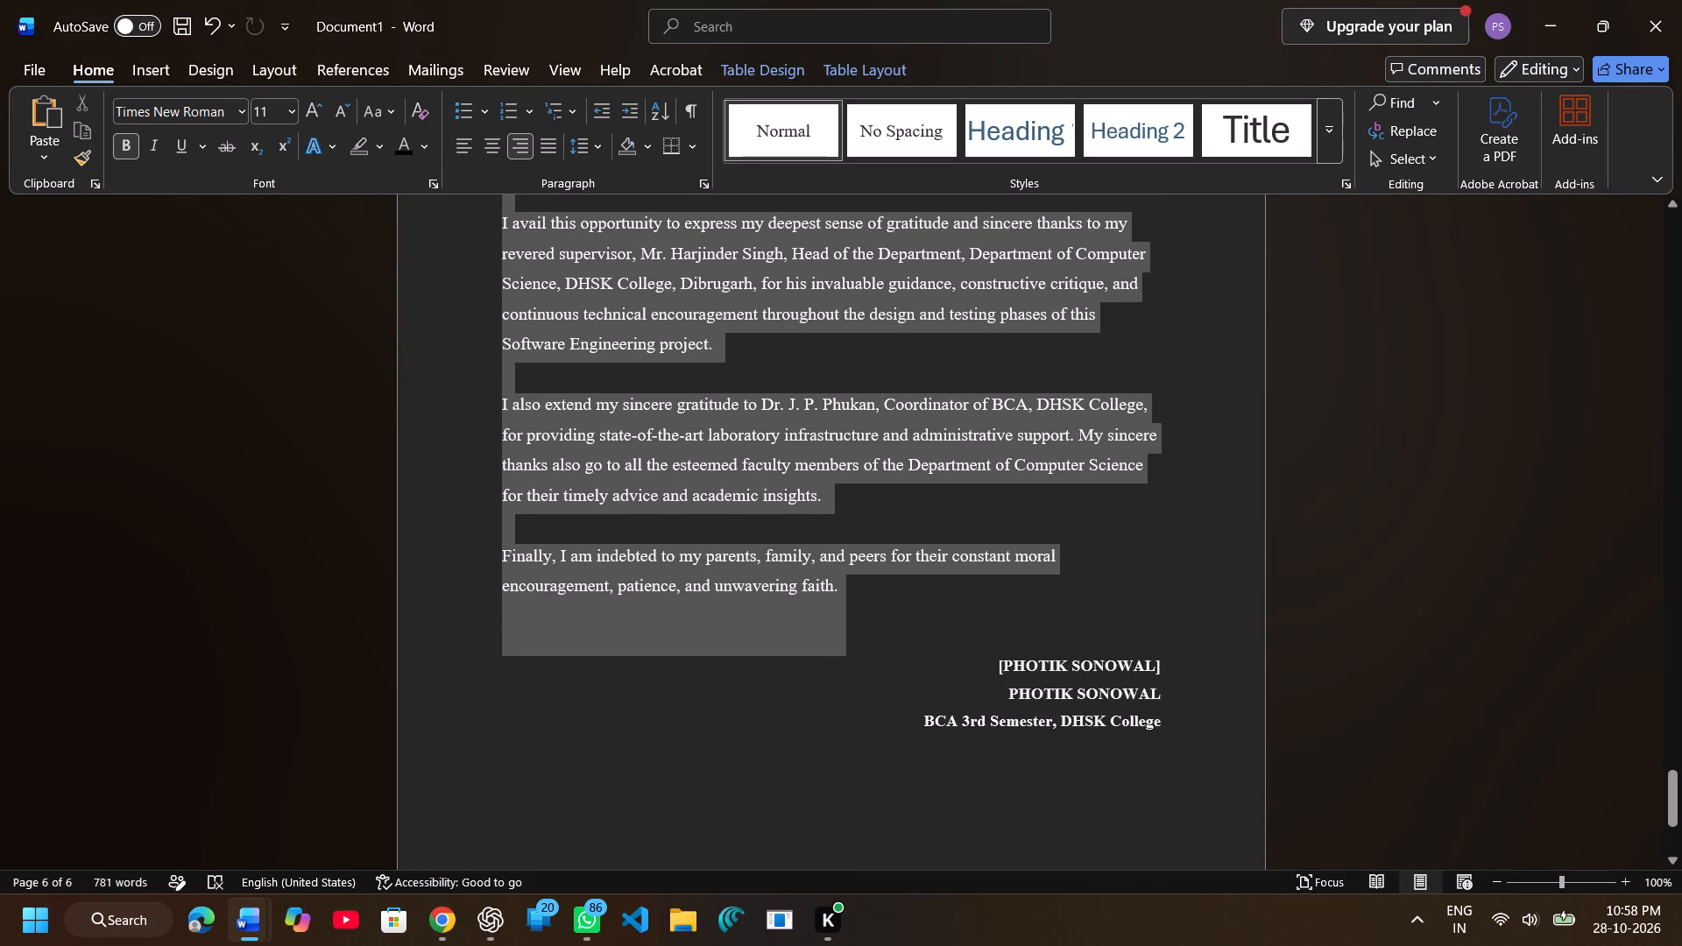
pyautogui.moveTo(910, 662); pyautogui.dragTo(909, 660)
pyautogui.press('BackSpace')
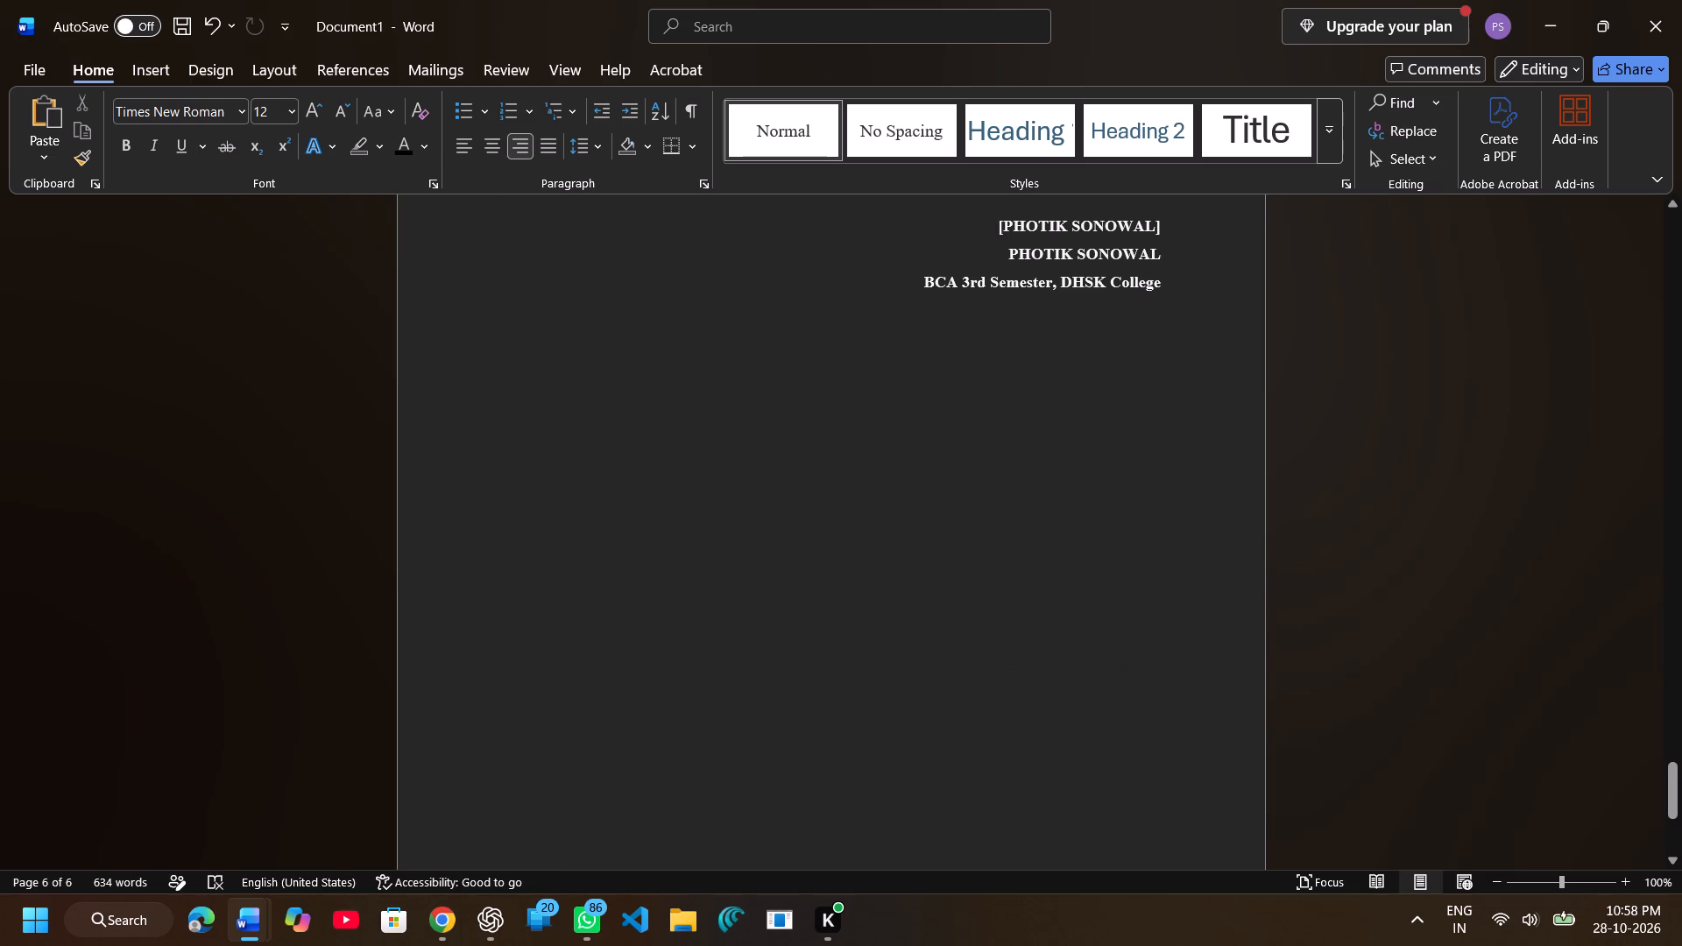
pyautogui.scroll(1, 909, 660)
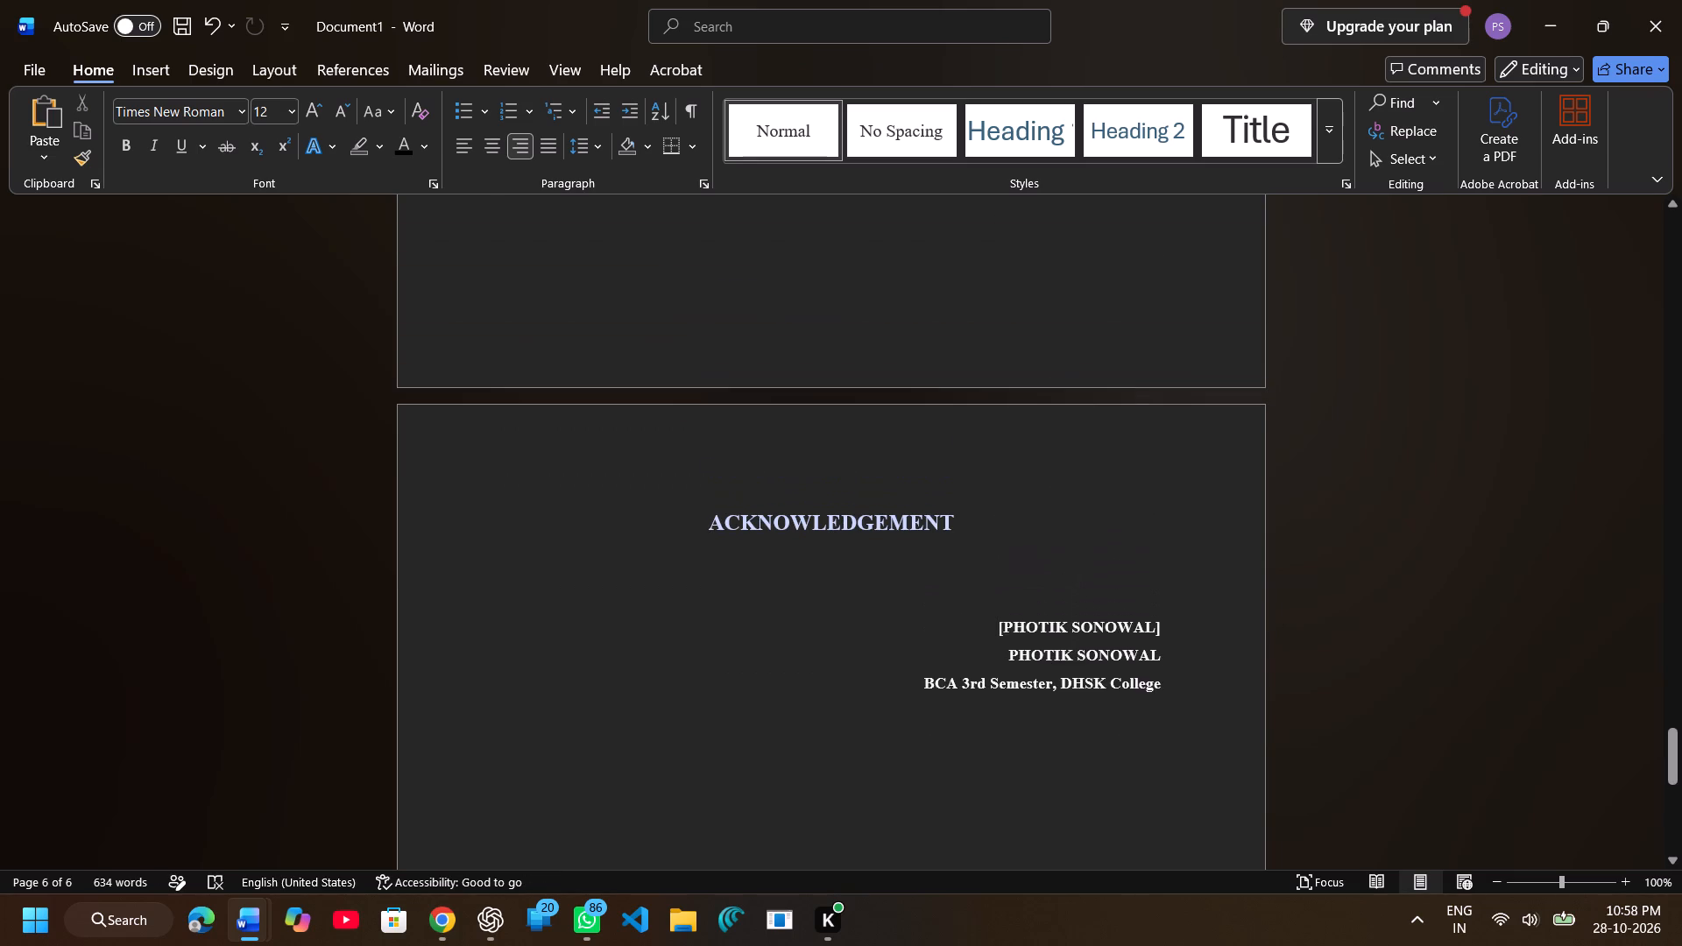
pyautogui.click(671, 584)
pyautogui.hotkey('ctrl', 'v')
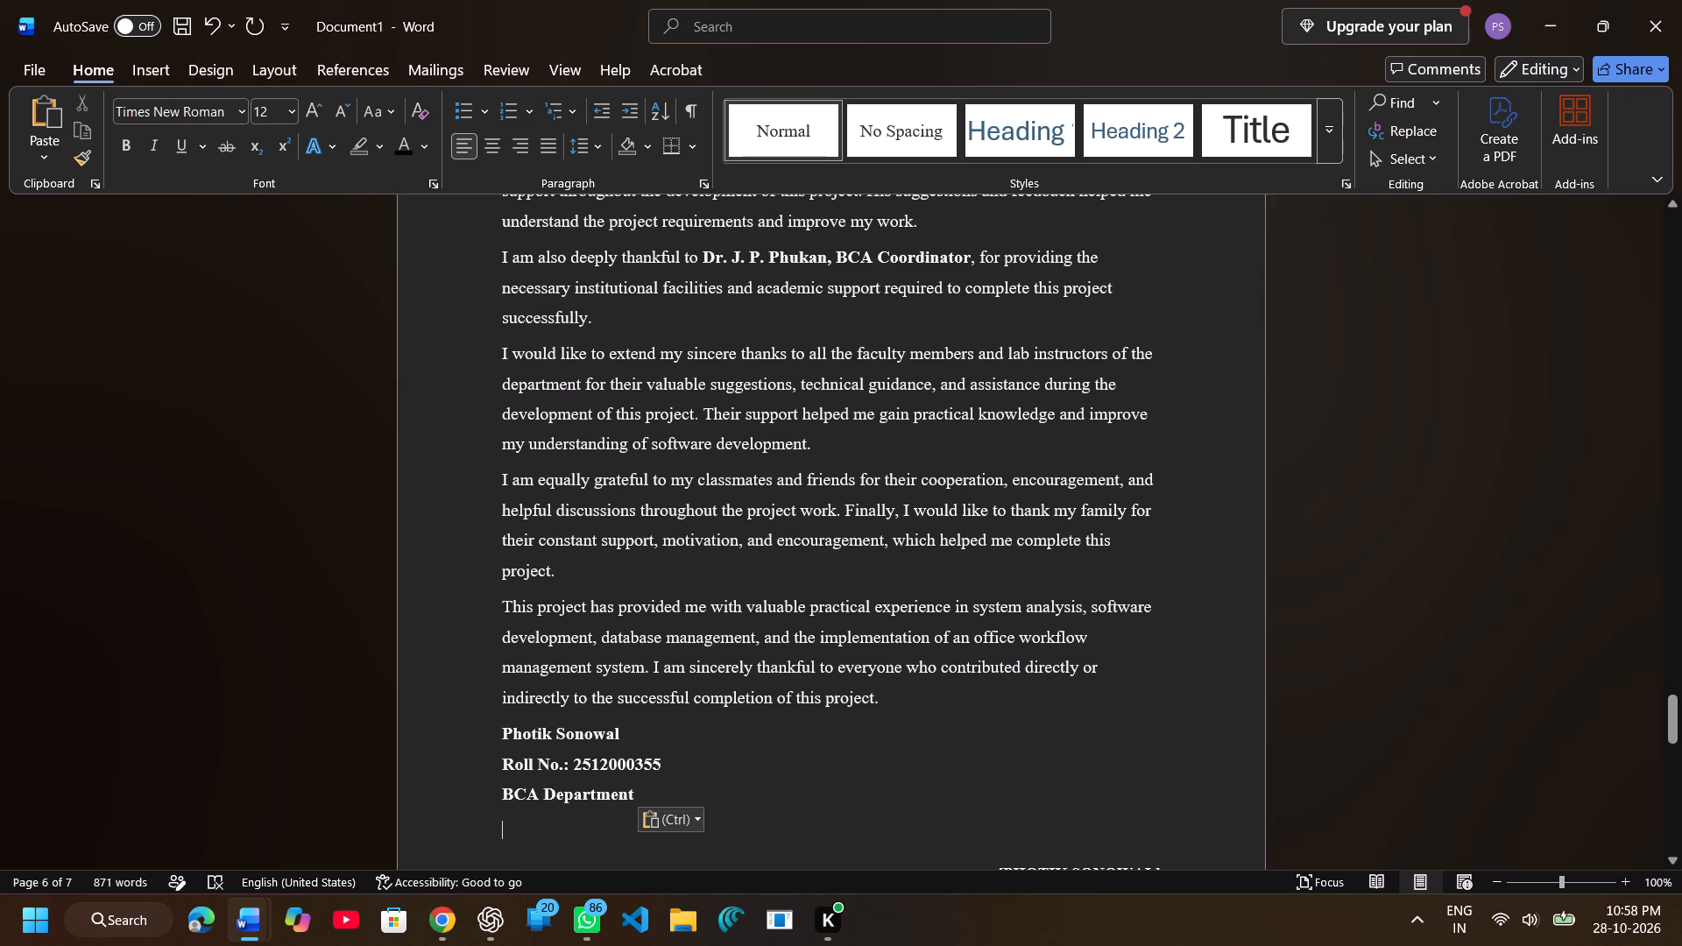
# Delete the pasted student name, roll number and BCA Department lines above the existing signature block.
pyautogui.moveTo(499, 733); pyautogui.dragTo(620, 796)
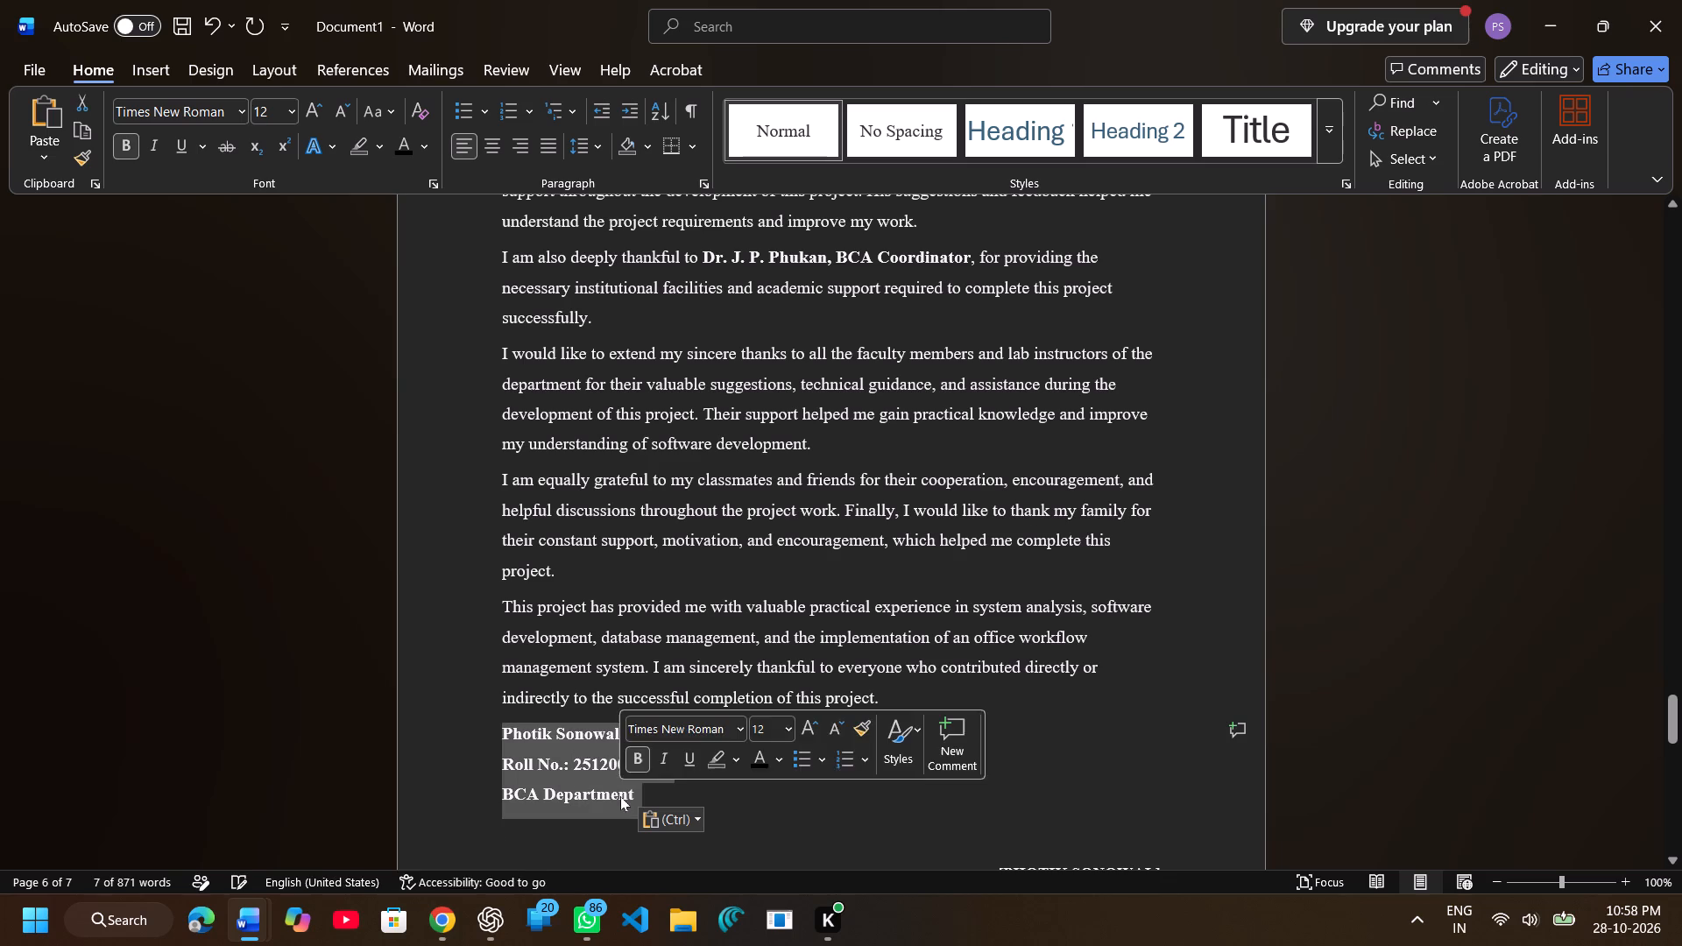
pyautogui.press('BackSpace')
# Check the new Acknowledgement page from its heading down to the signature block.
pyautogui.scroll(1, 620, 796)
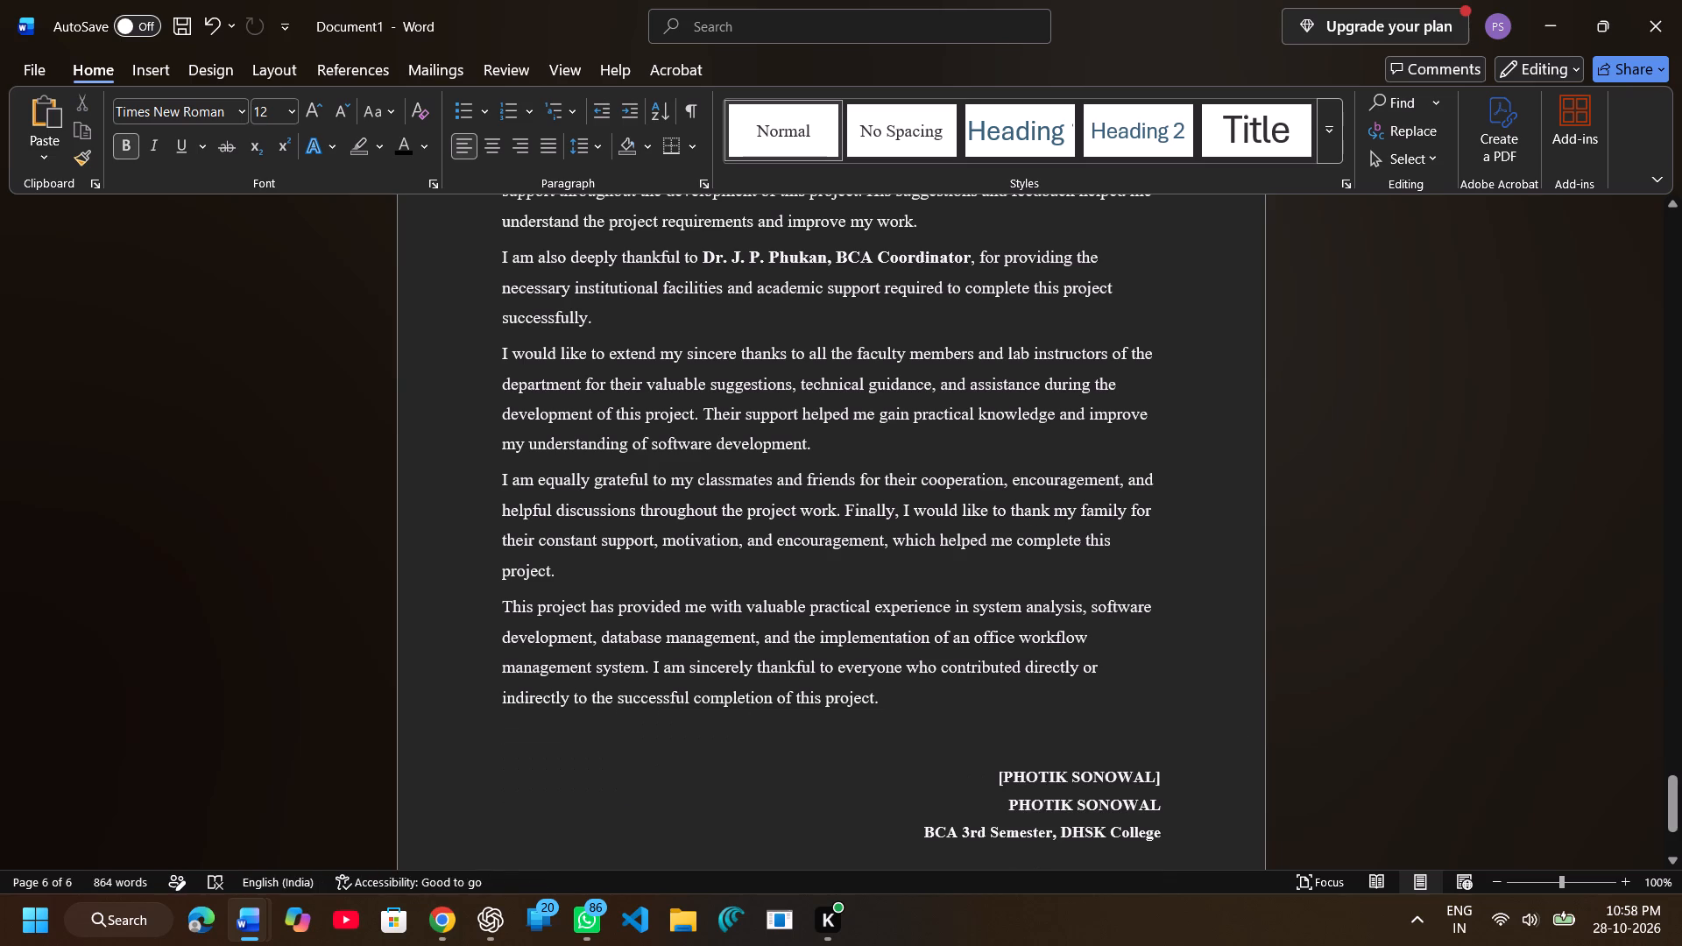
pyautogui.scroll(1, 620, 796)
pyautogui.hscroll(2, 620, 796)
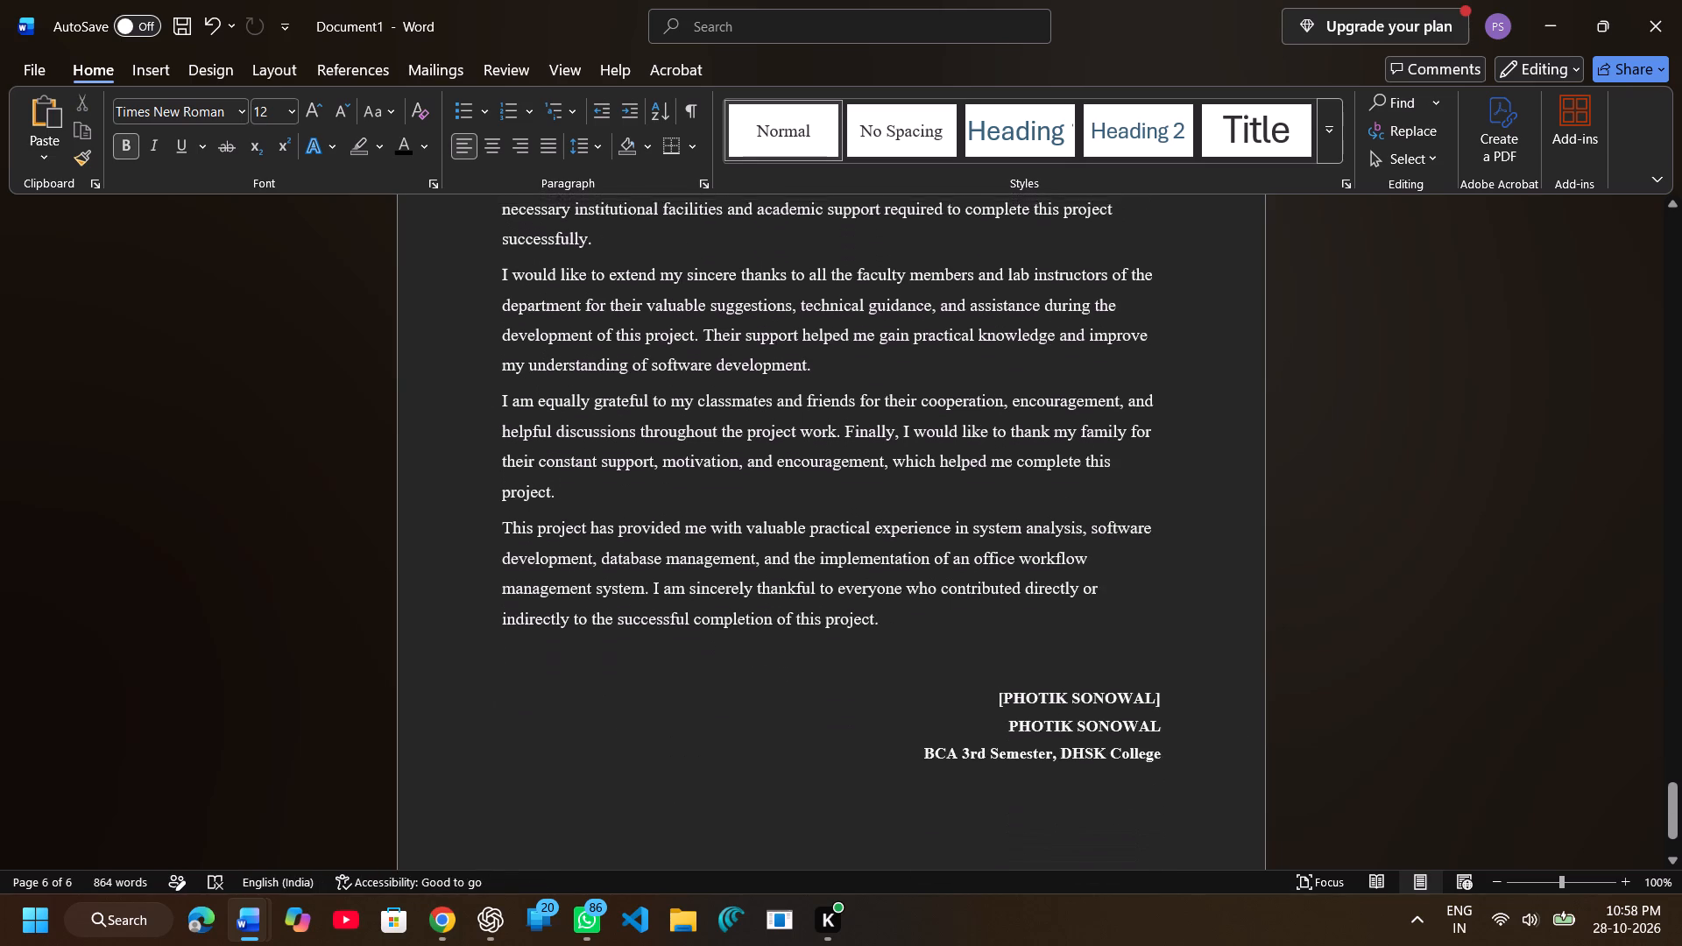
pyautogui.hscroll(1, 620, 796)
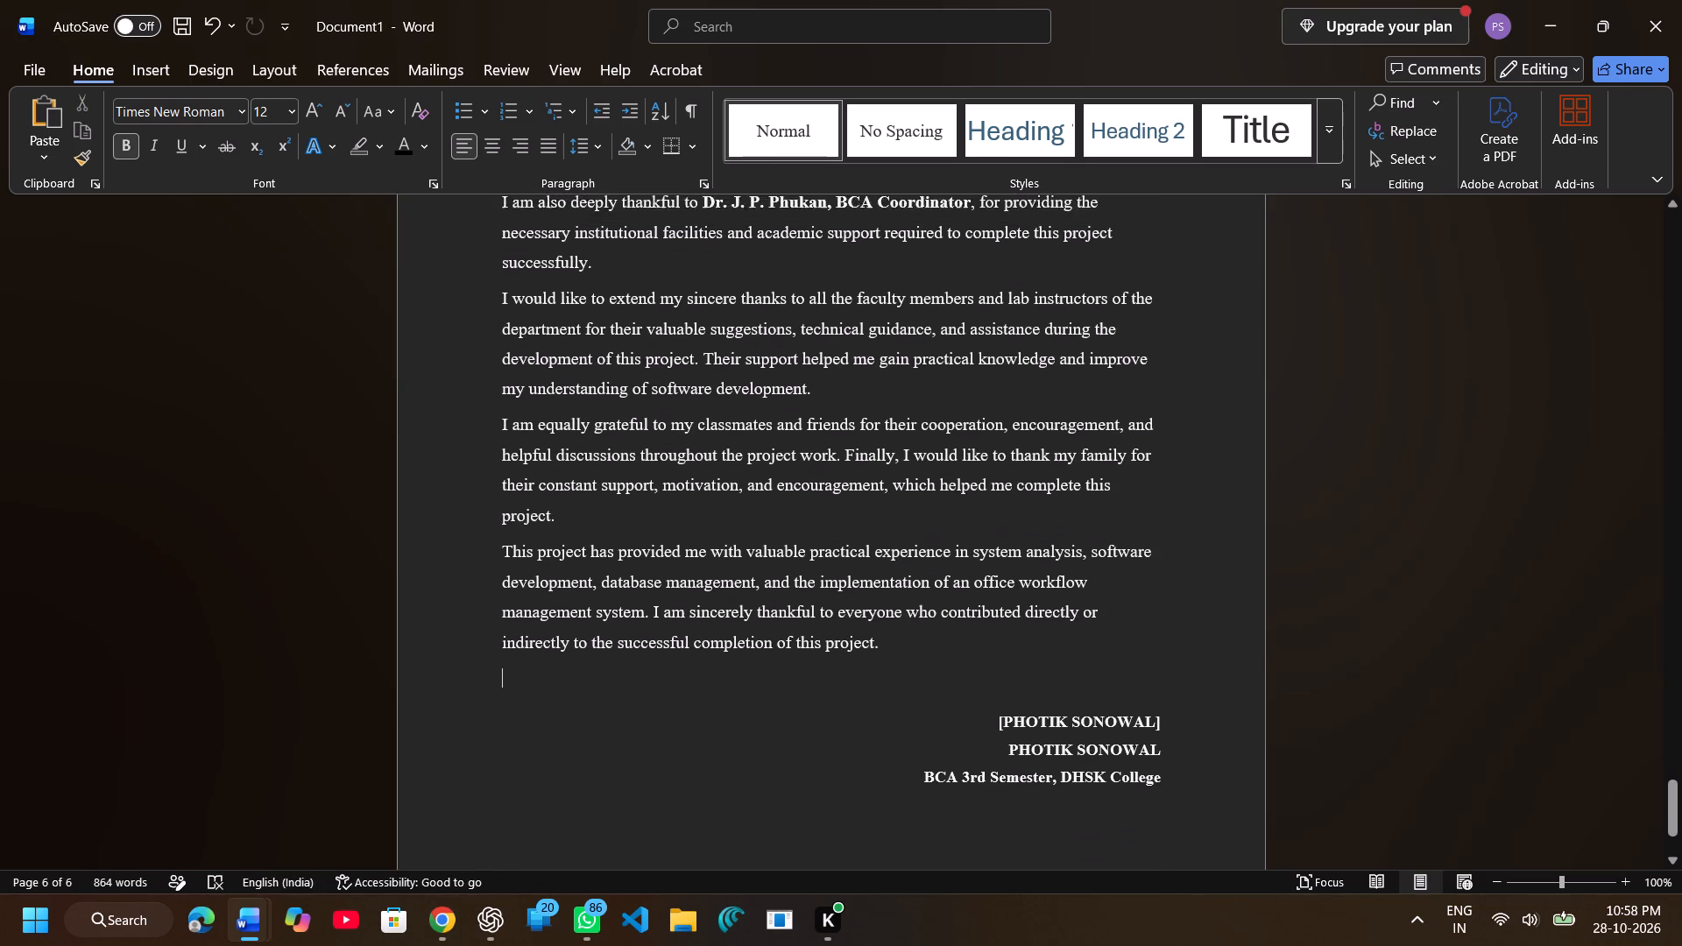
pyautogui.hscroll(1, 620, 796)
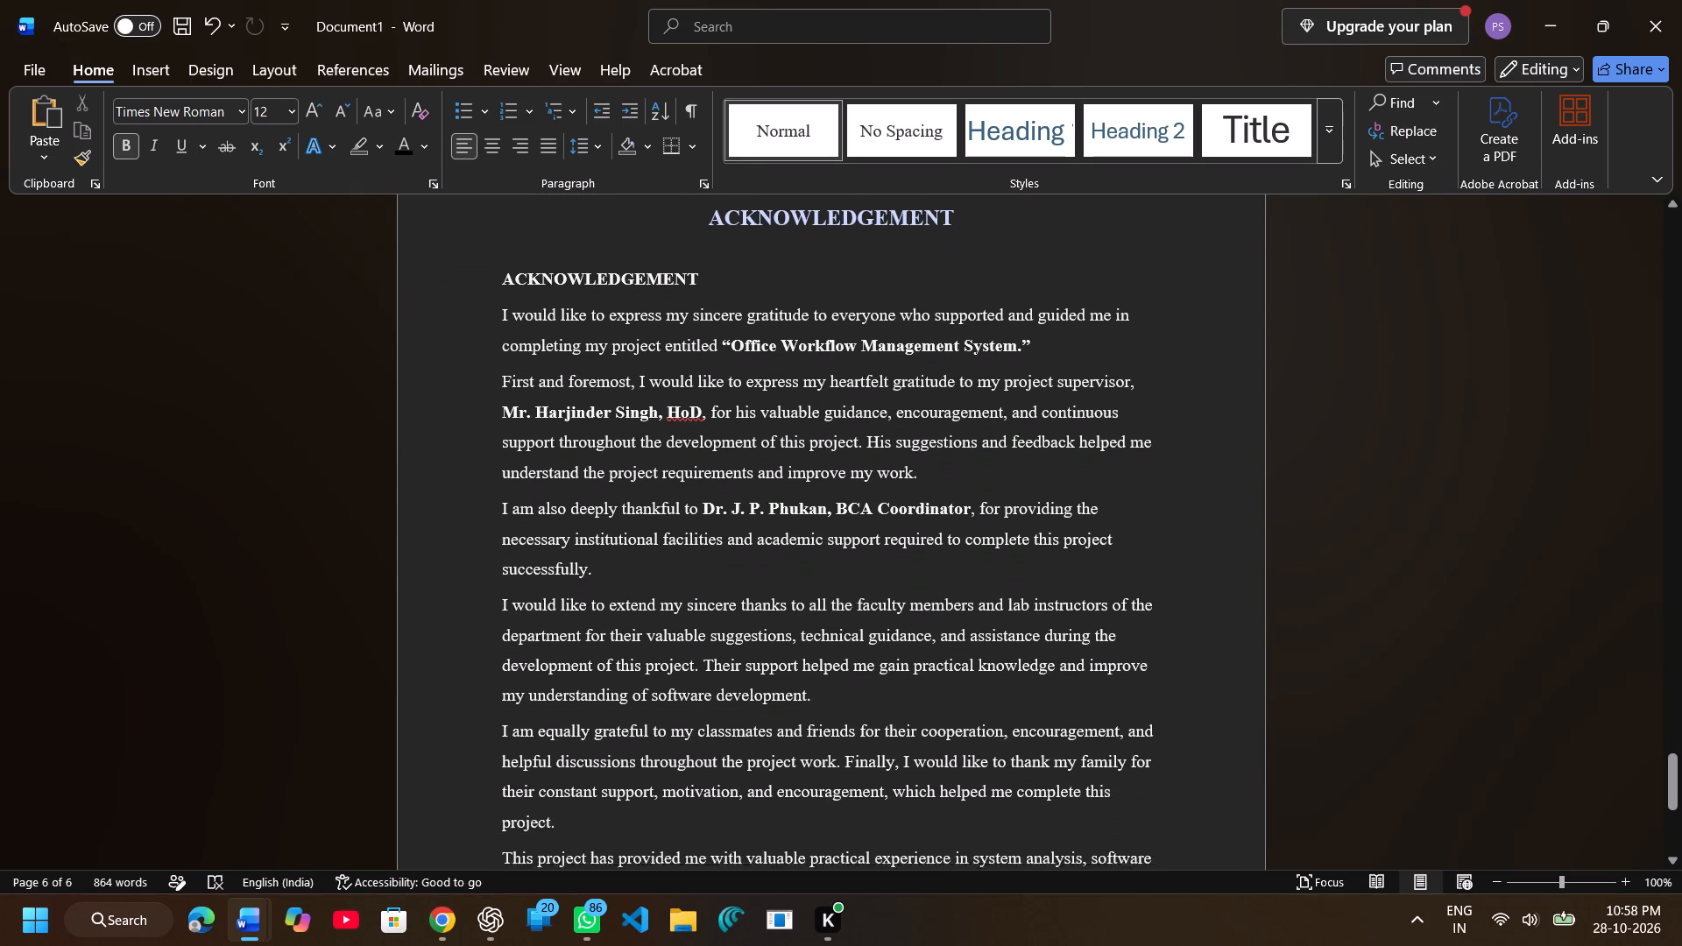
pyautogui.hscroll(1, 620, 796)
pyautogui.scroll(-1, 620, 796)
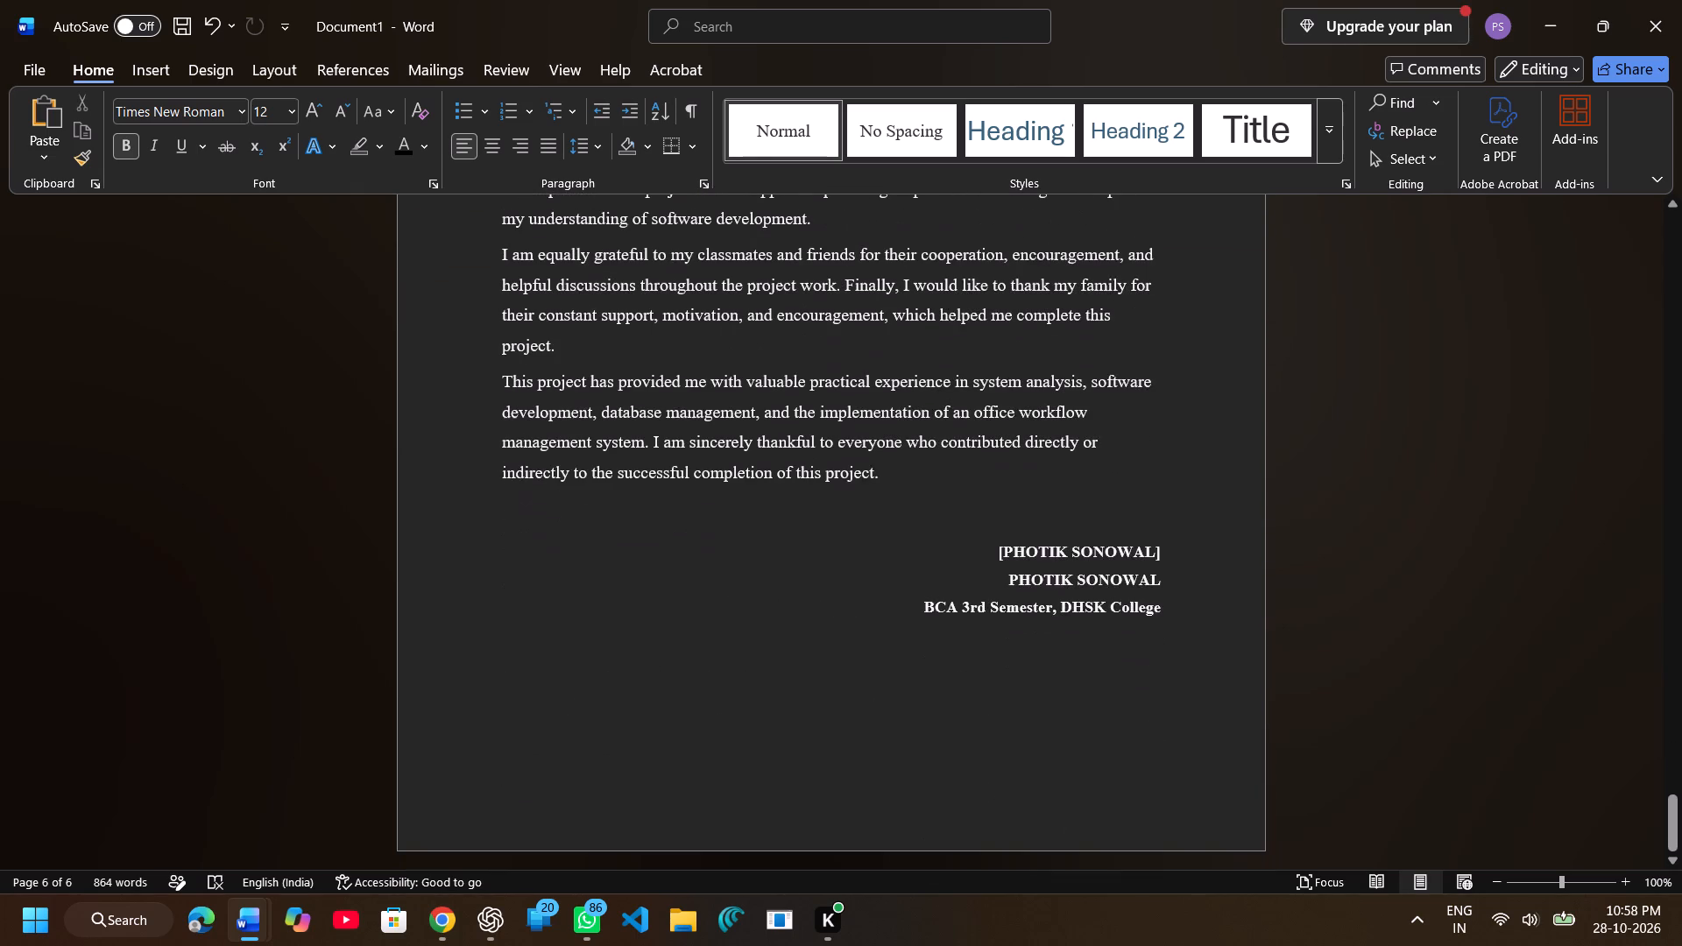
pyautogui.scroll(-1, 620, 796)
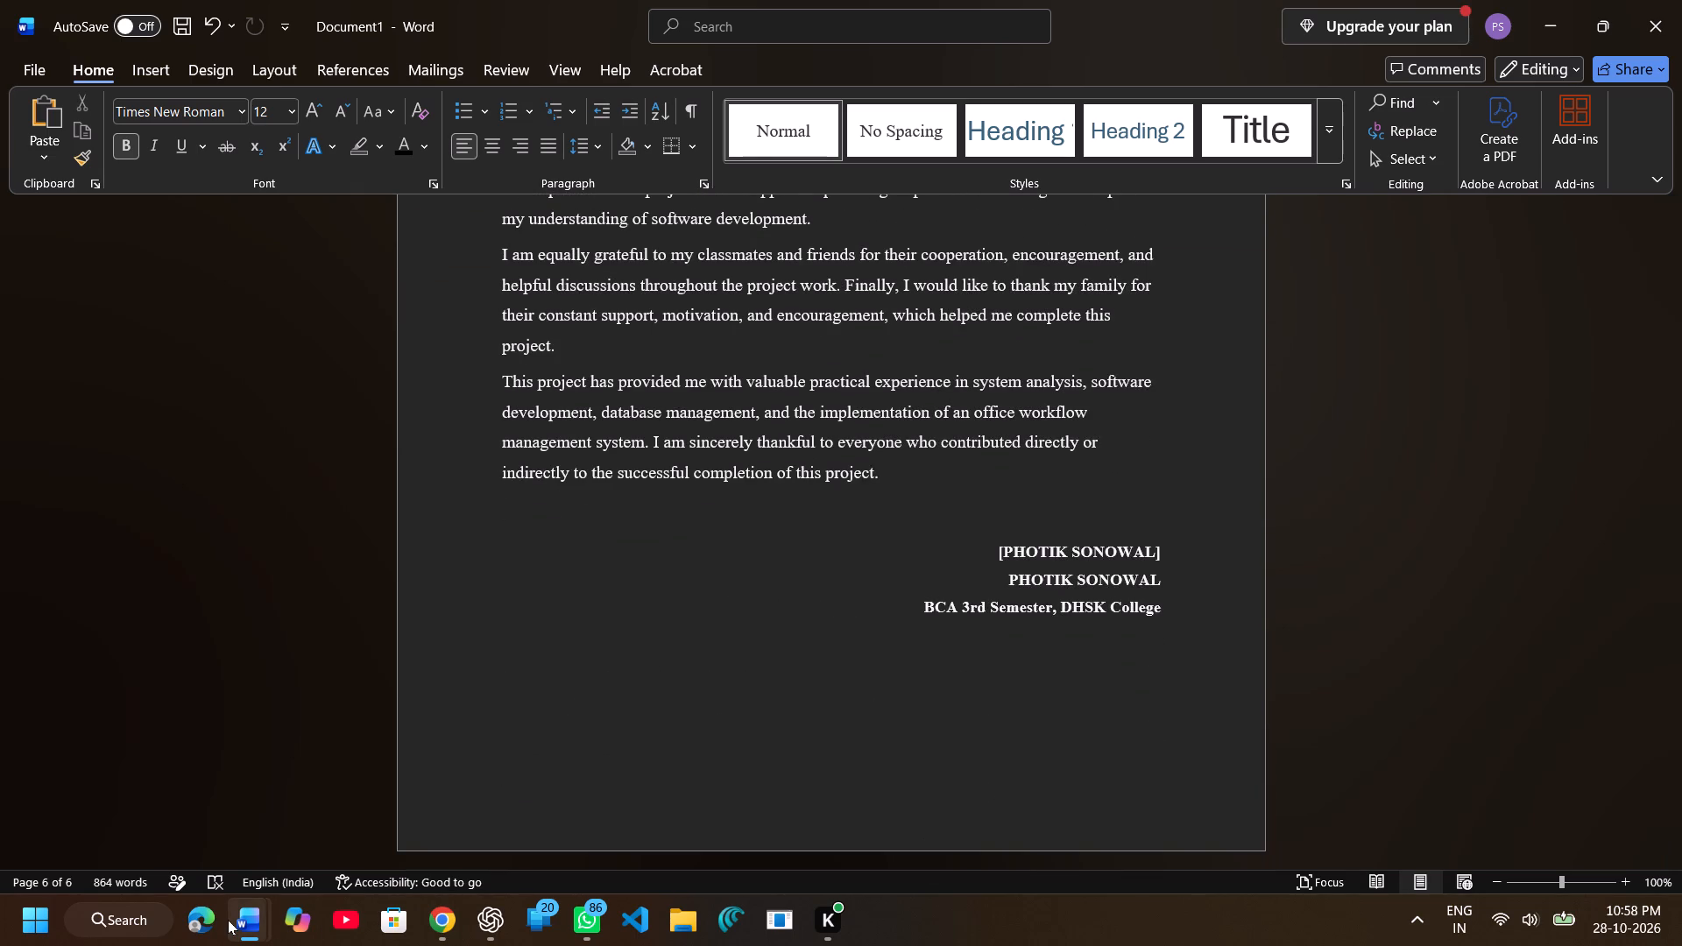
# Switch to the A PROJECT REPORT sample and examine which front-matter sections follow its Acknowledgement and how its Abstract is written.
pyautogui.click(228, 920)
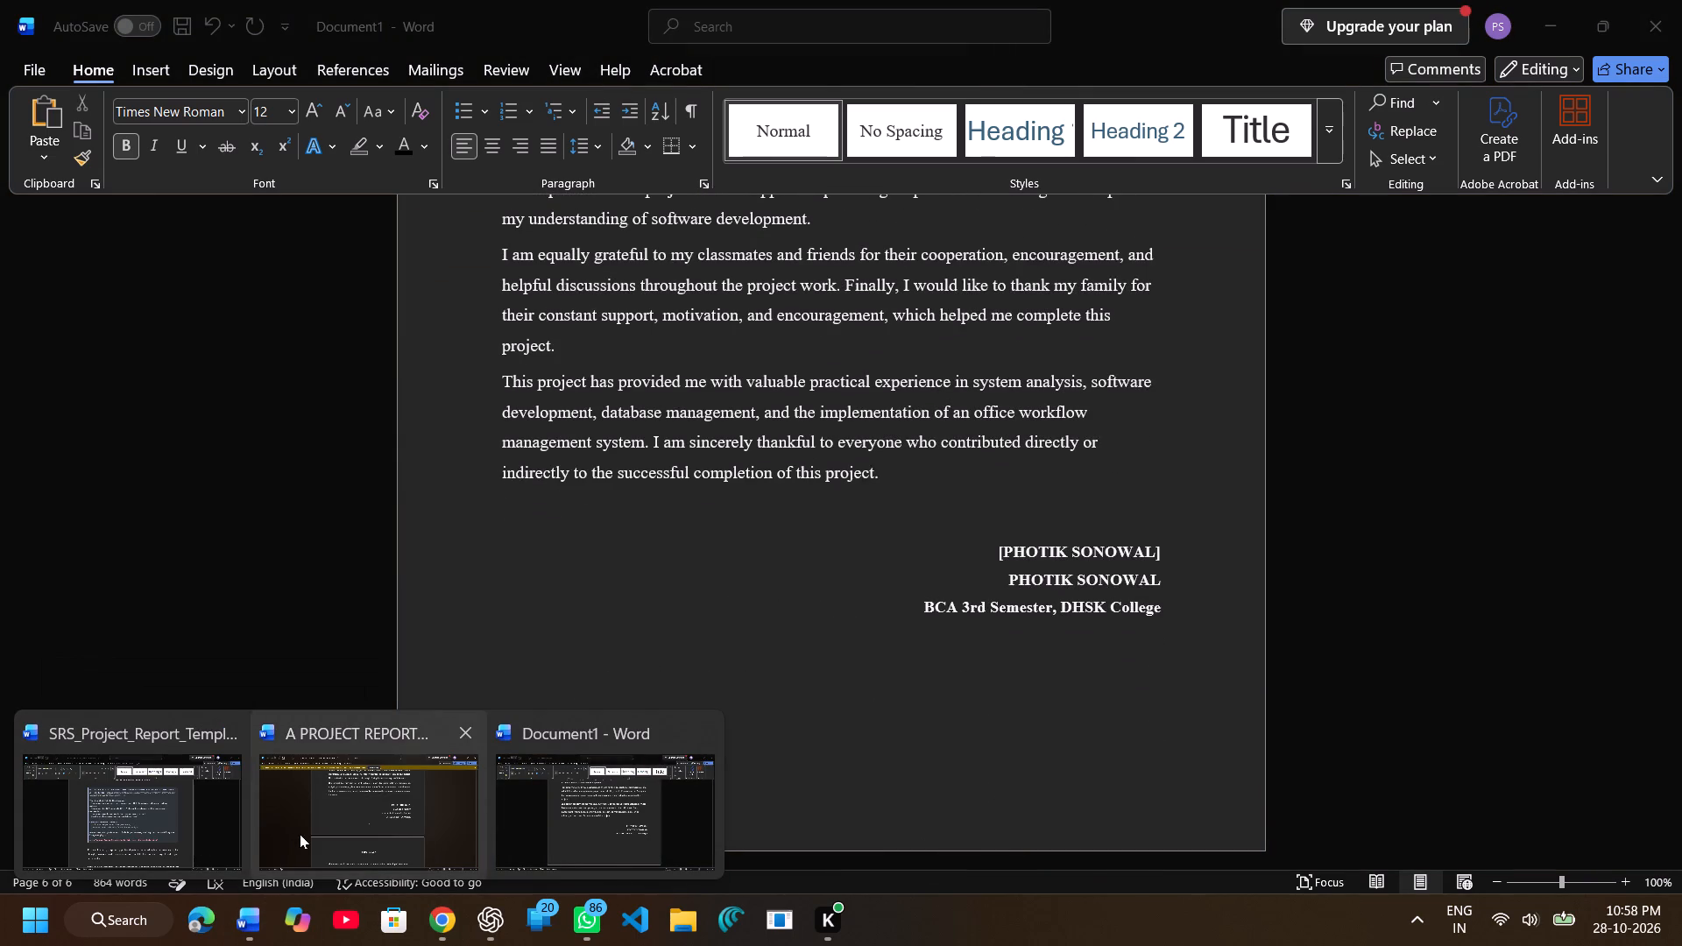
pyautogui.click(302, 834)
pyautogui.hscroll(1, 601, 571)
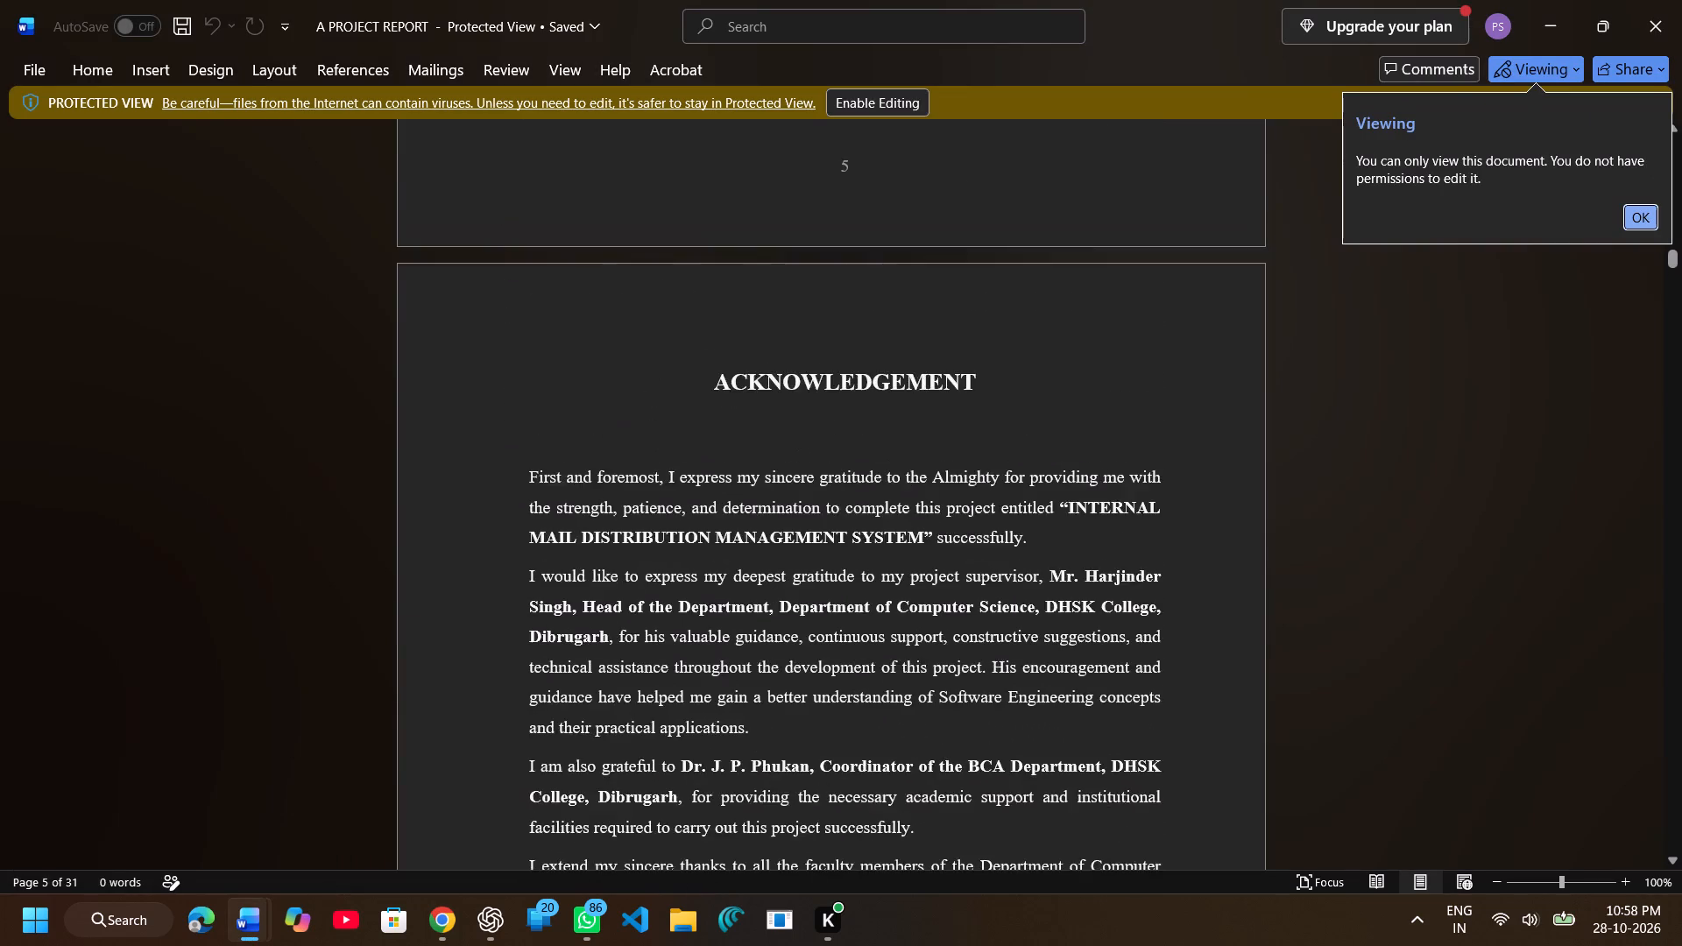
pyautogui.hscroll(1, 601, 571)
pyautogui.scroll(1, 601, 571)
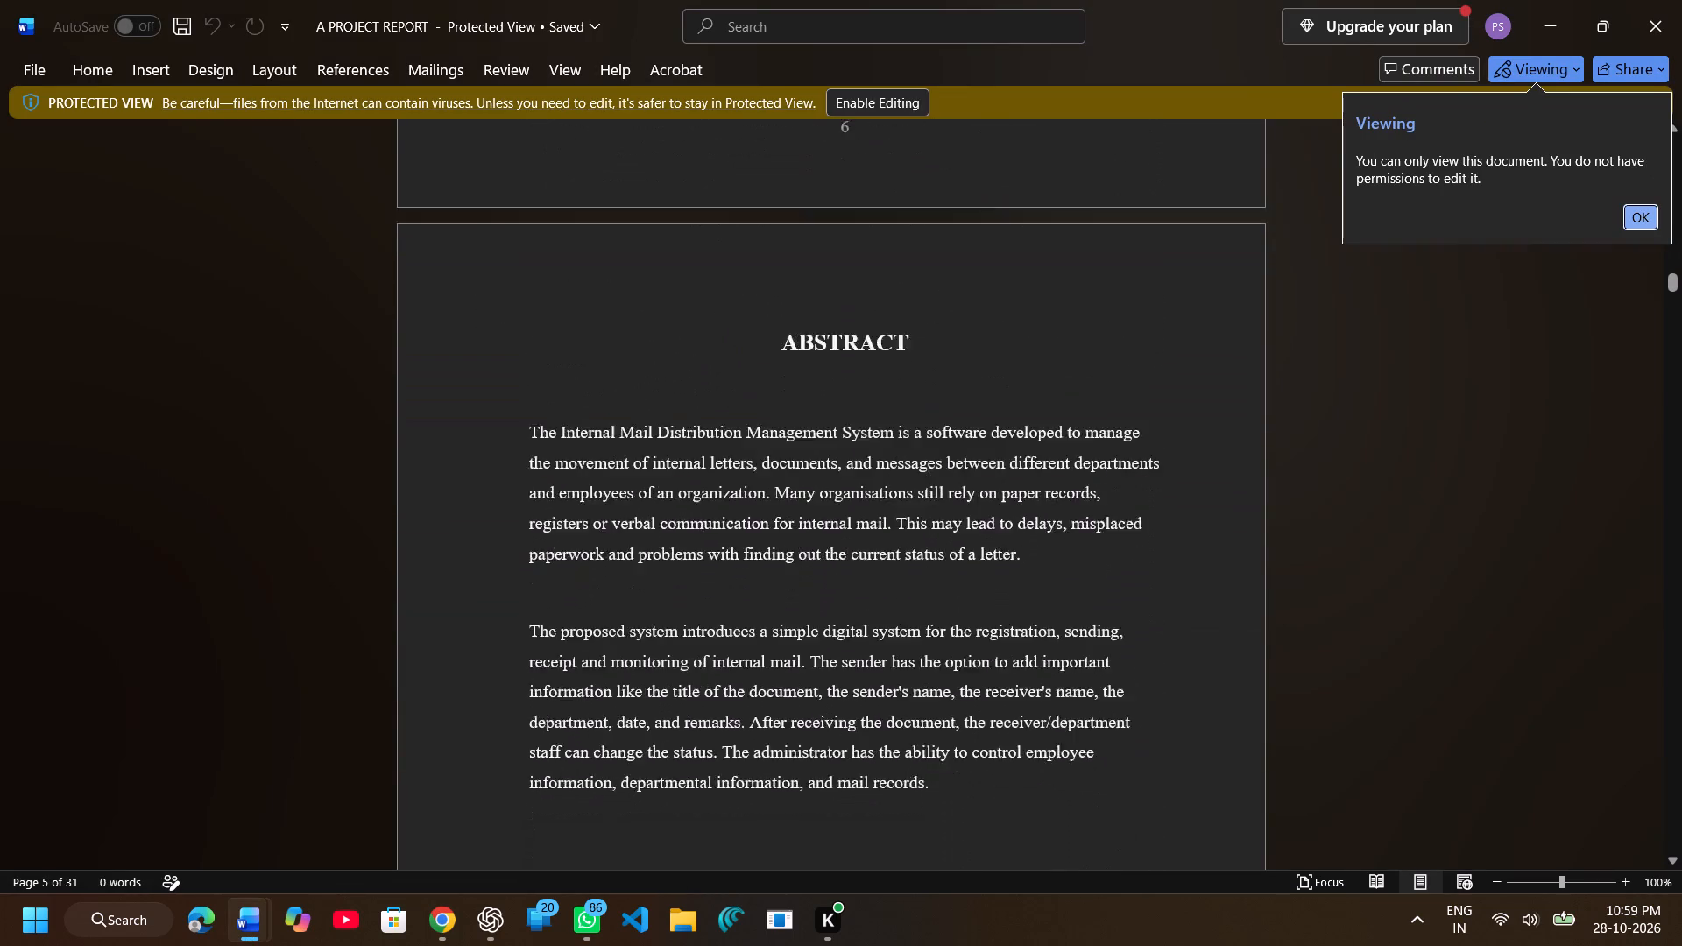
pyautogui.scroll(1, 601, 571)
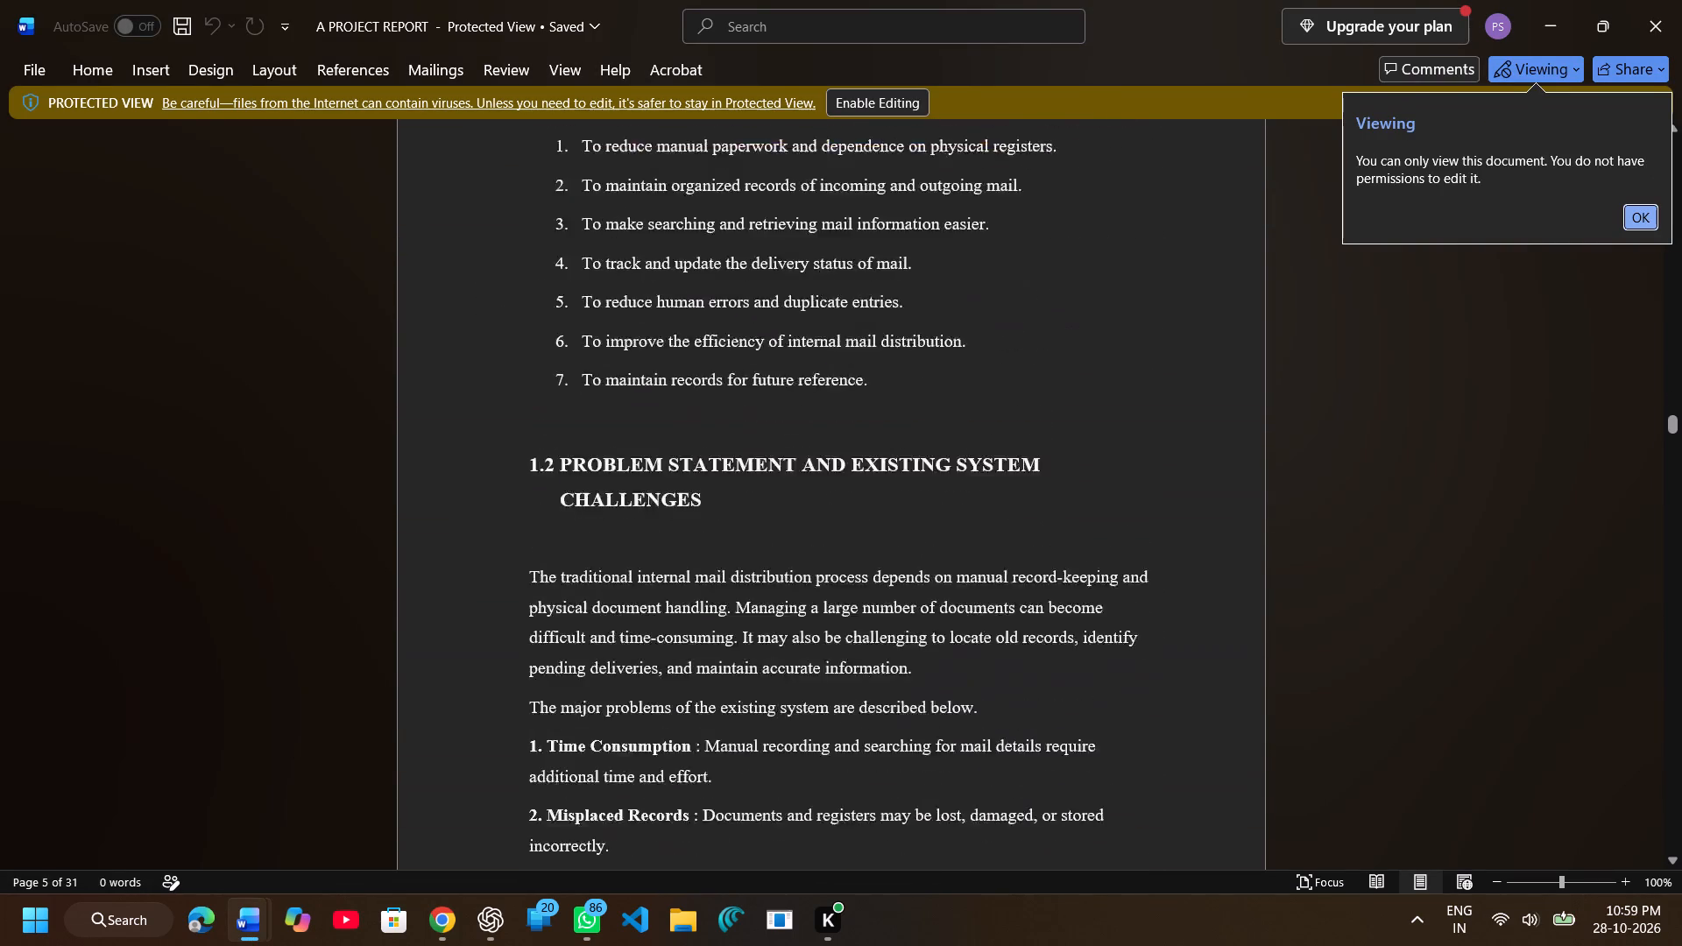
pyautogui.scroll(2, 601, 571)
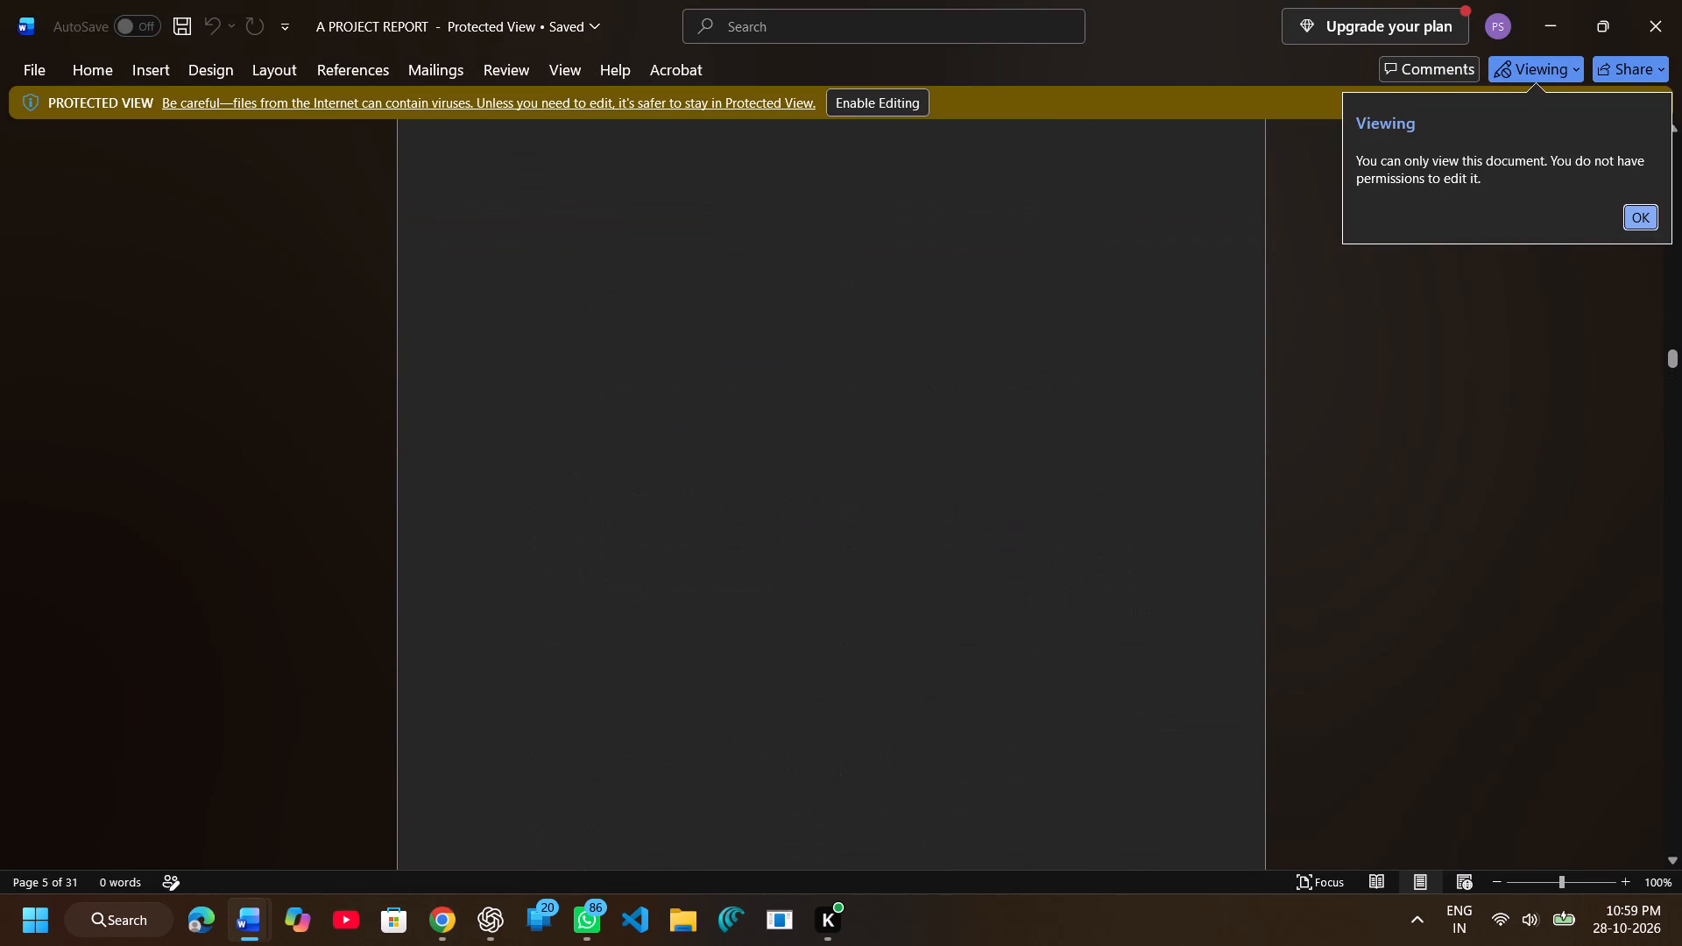
pyautogui.scroll(3, 601, 571)
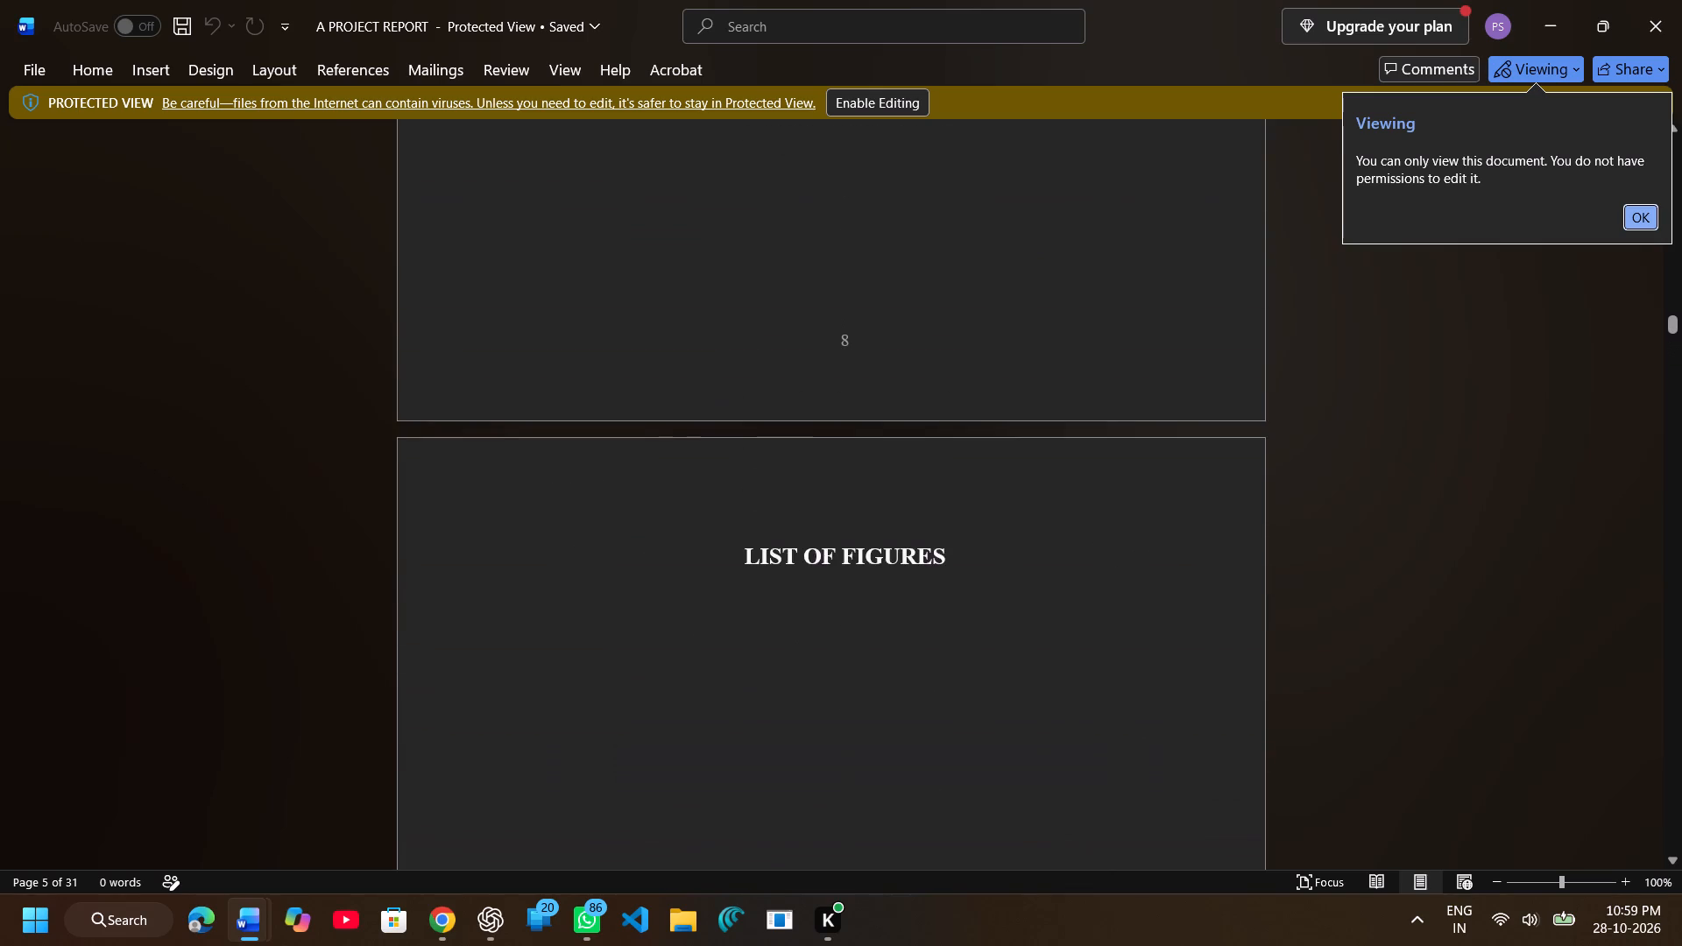
pyautogui.scroll(3, 601, 571)
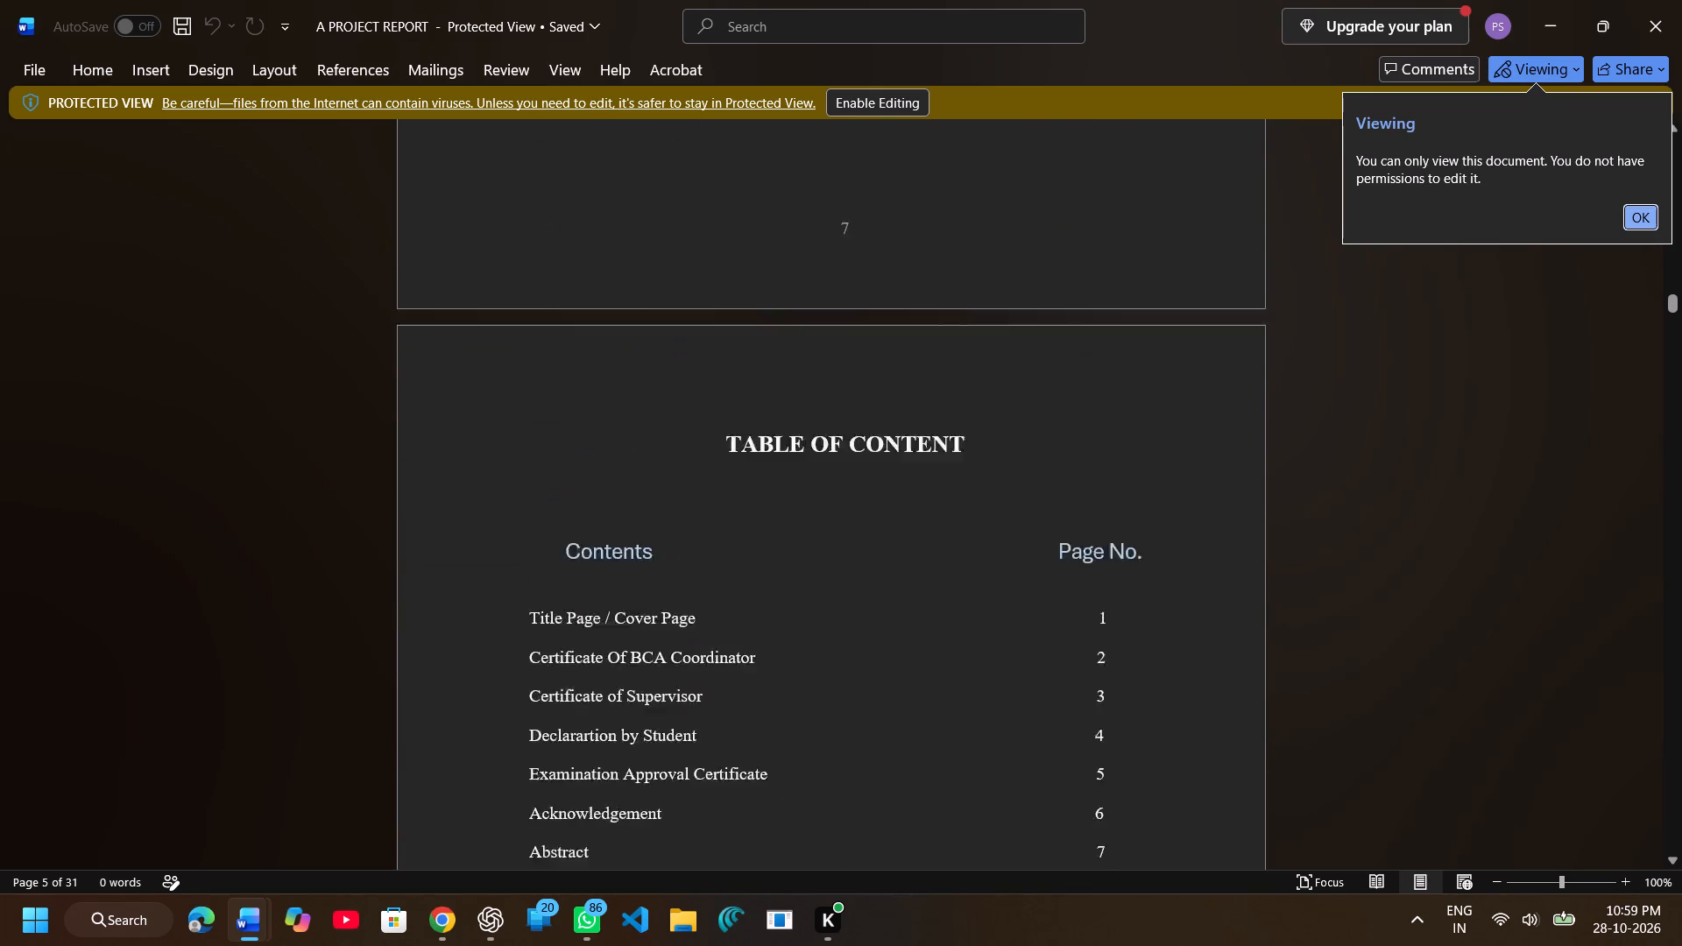
pyautogui.scroll(2, 601, 571)
pyautogui.hscroll(1, 601, 571)
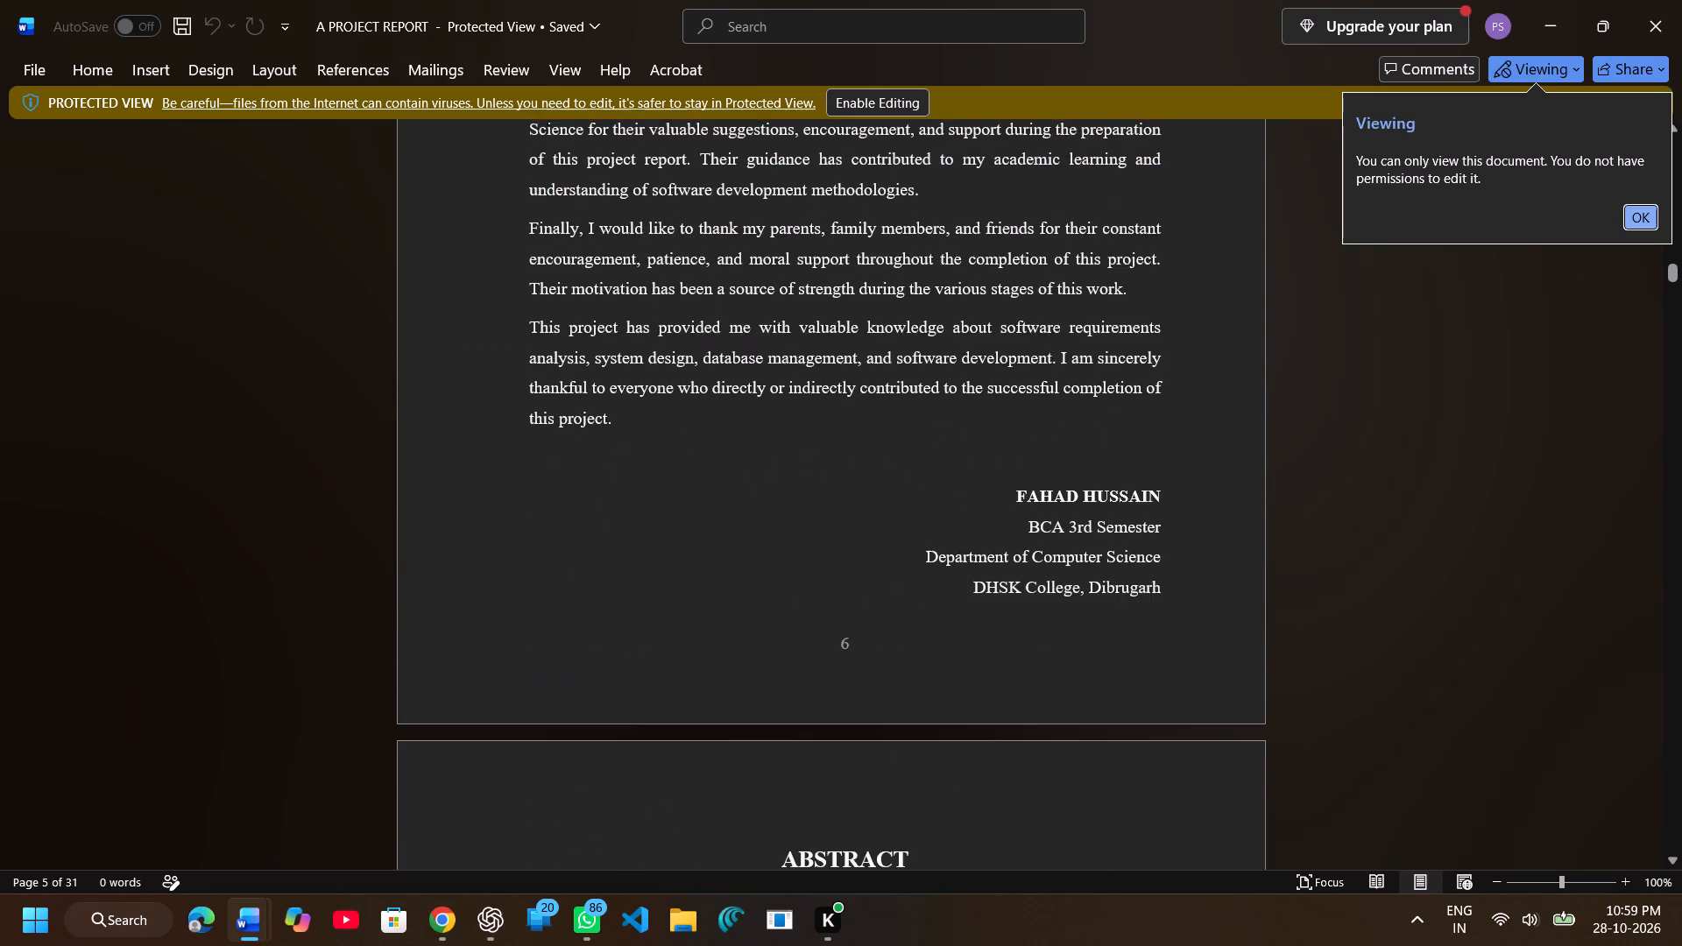
pyautogui.hscroll(1, 601, 571)
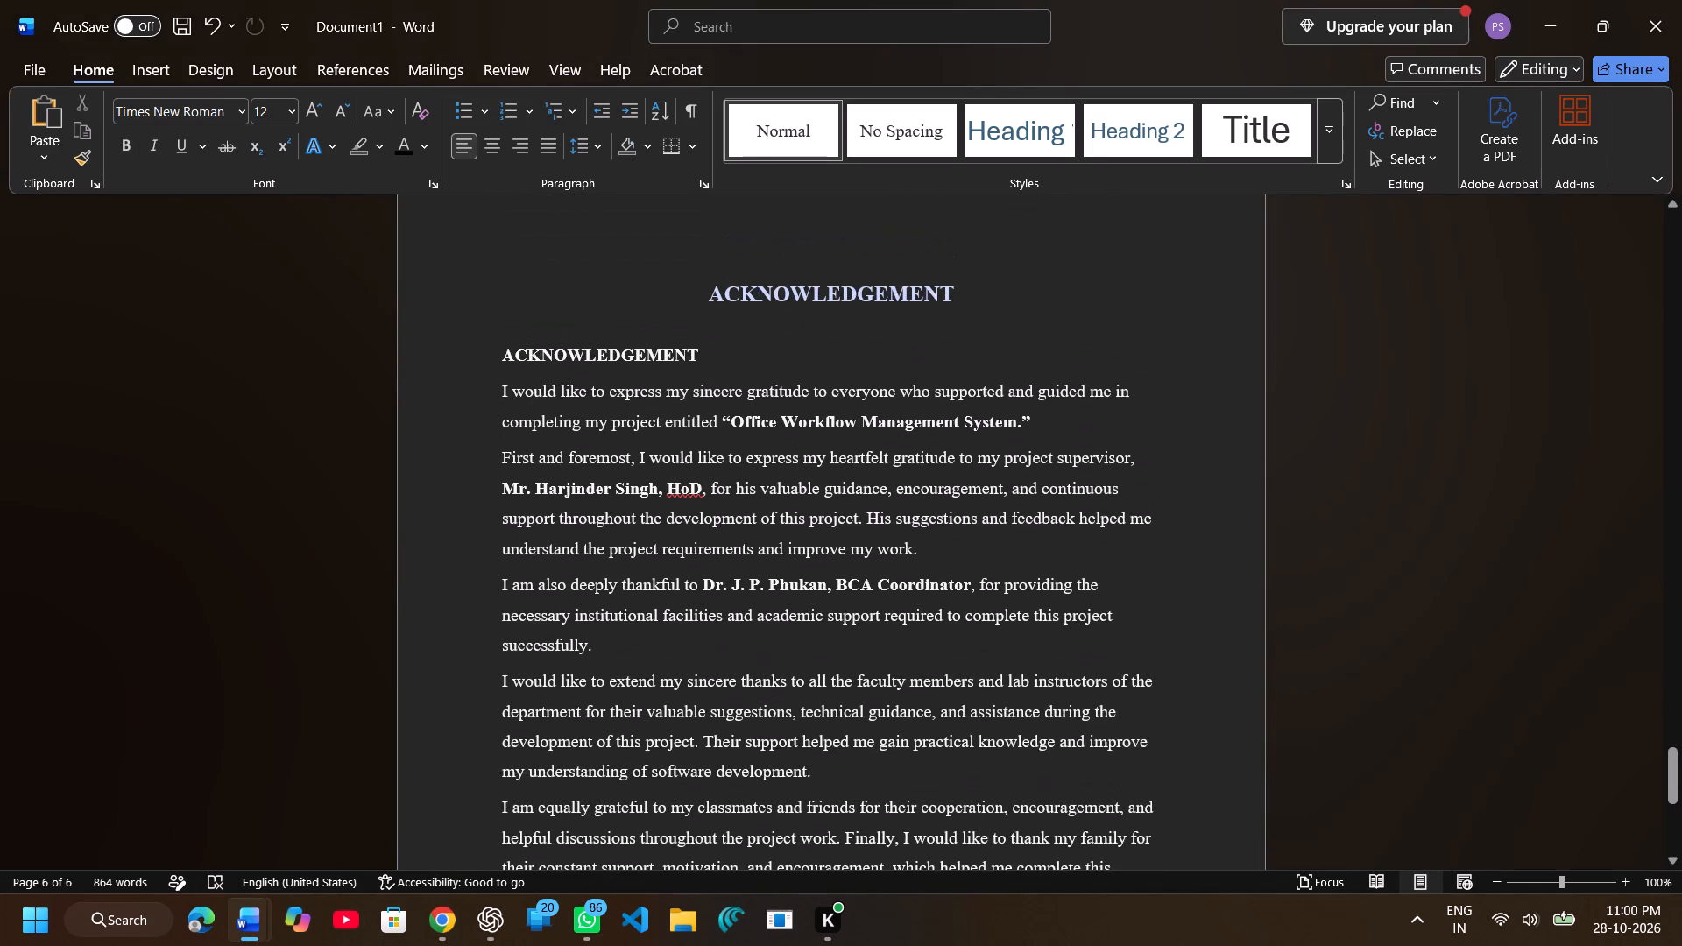
pyautogui.scroll(-1, 788, 637)
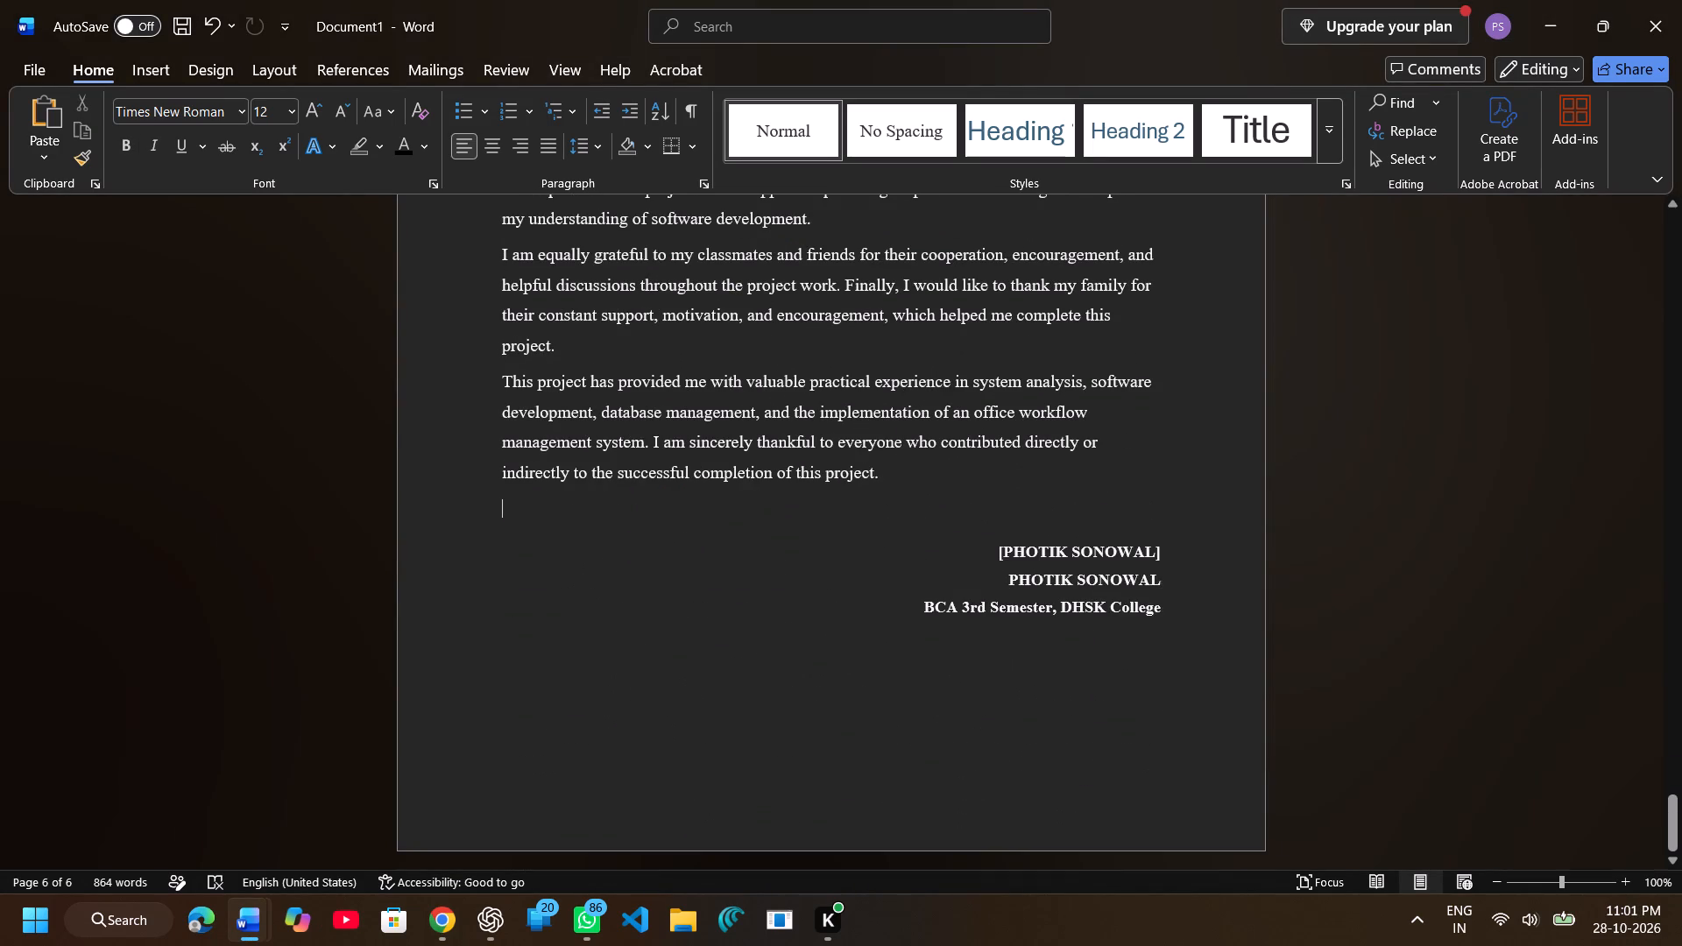
pyautogui.click(809, 726)
pyautogui.scroll(-1, 888, 696)
pyautogui.press('Return')
pyautogui.press('Return')
pyautogui.press('Return')
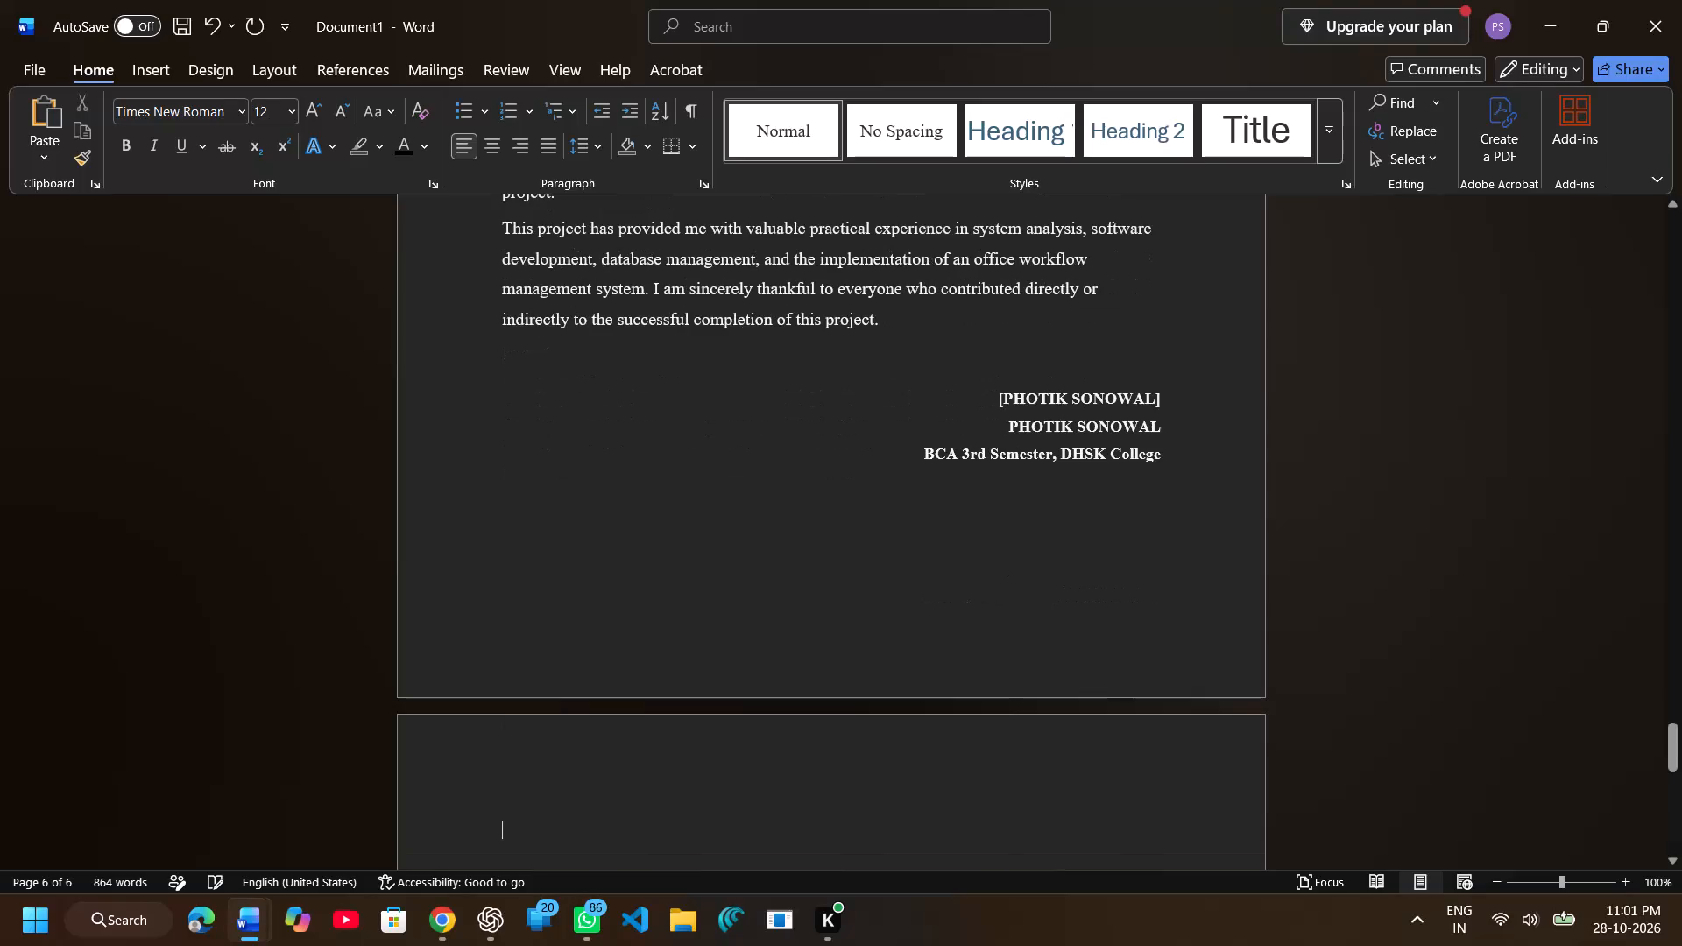
pyautogui.scroll(-1, 958, 711)
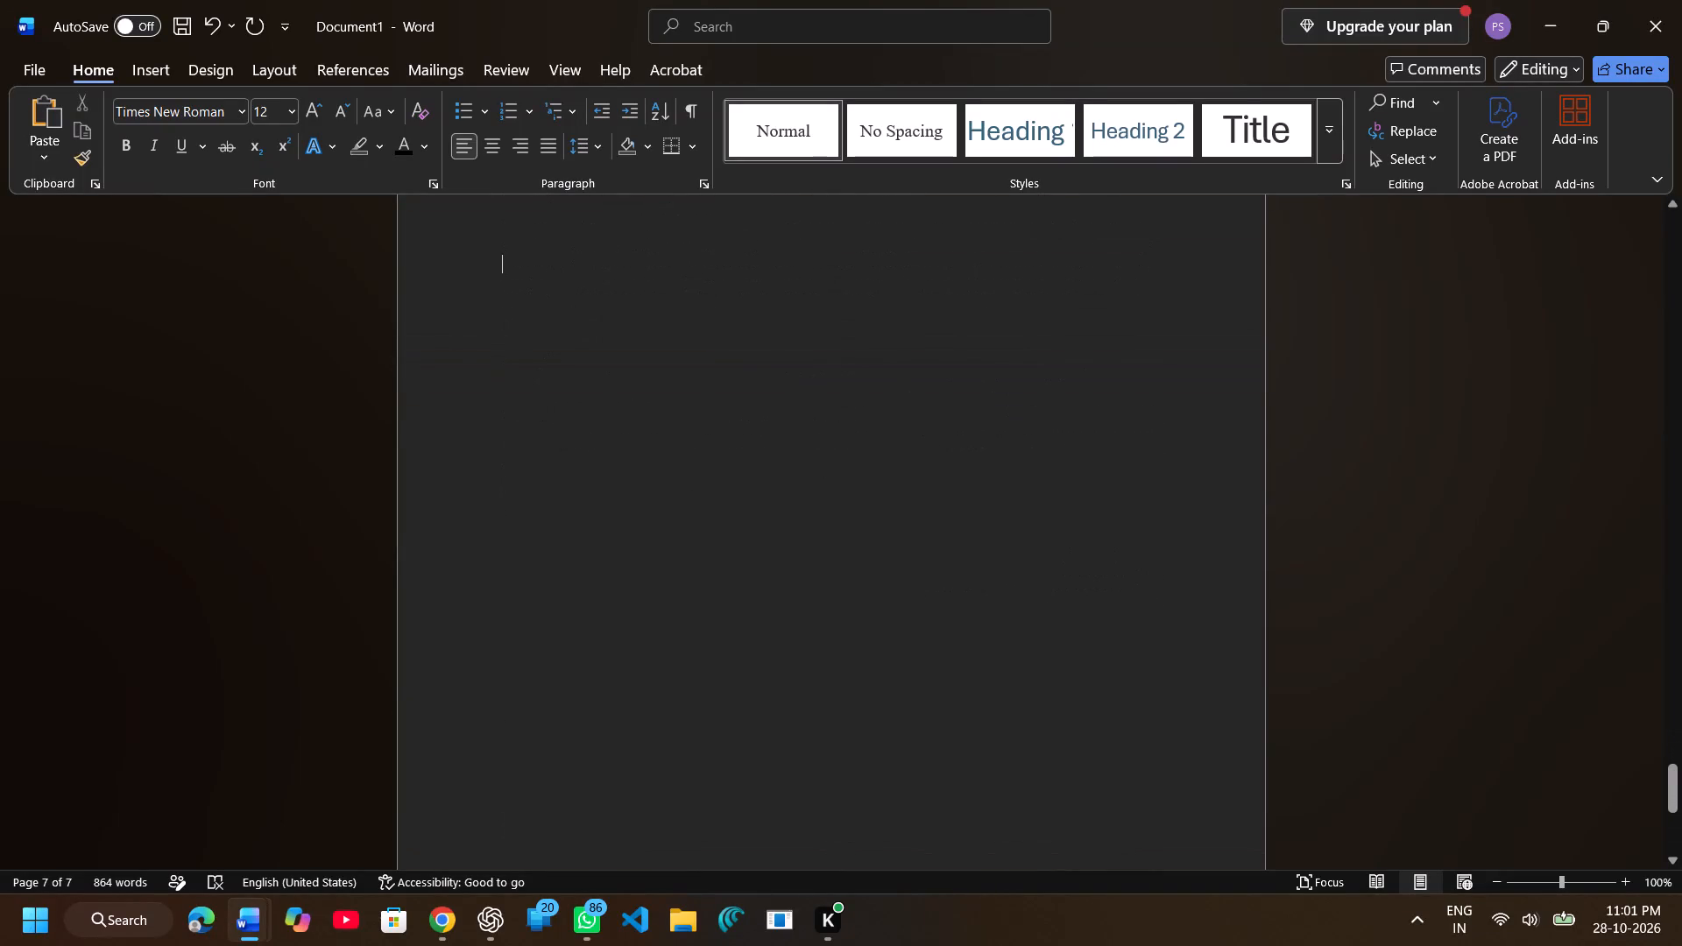
# Paste the copied abstract onto the new page after the Acknowledgement.
pyautogui.hotkey('ctrl', 'v')
# Set the pasted ABSTRACT heading to 14 pt, keeping it bold.
pyautogui.scroll(1, 958, 711)
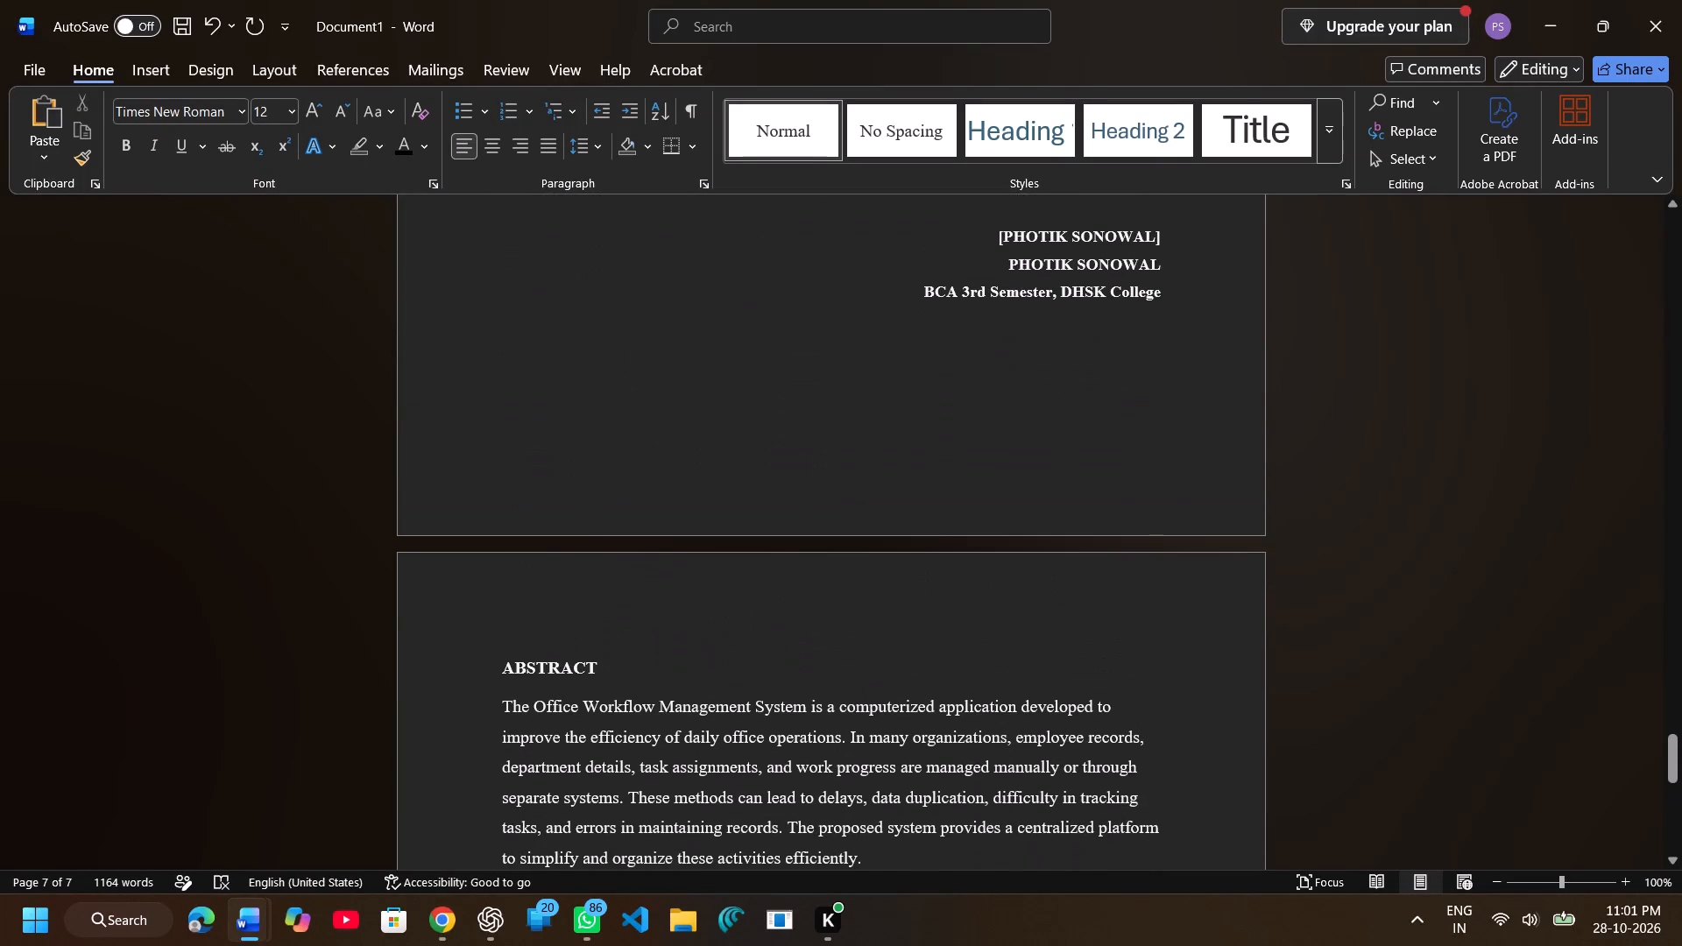
pyautogui.moveTo(505, 661); pyautogui.dragTo(576, 660)
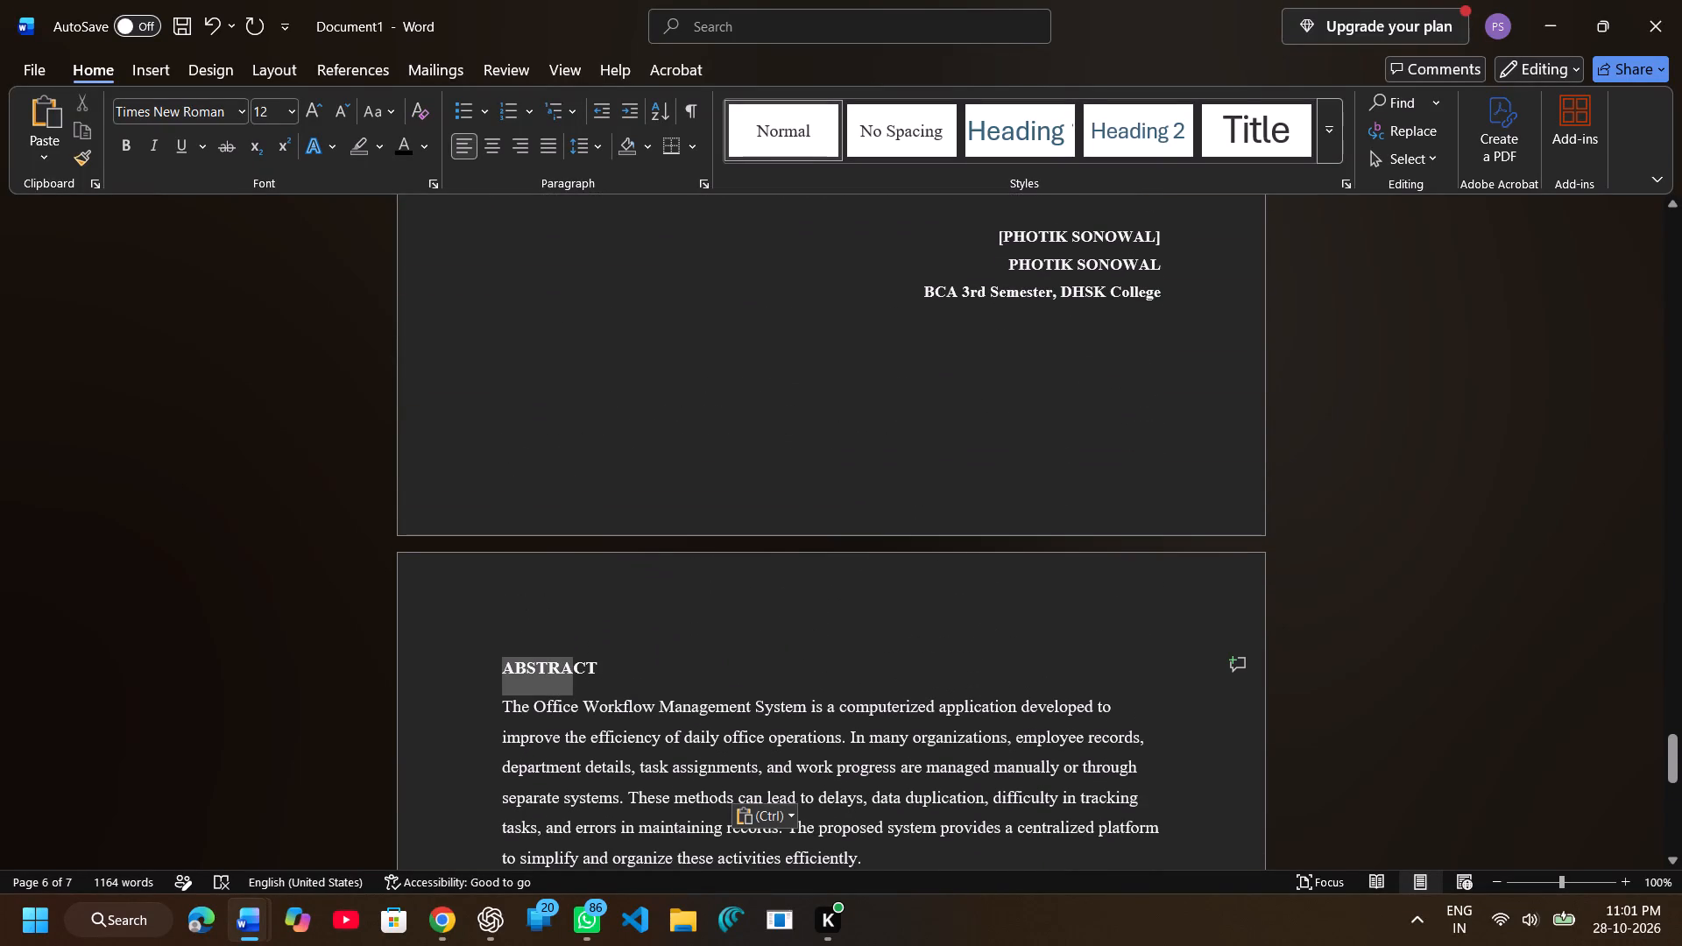
pyautogui.moveTo(576, 660); pyautogui.dragTo(604, 660)
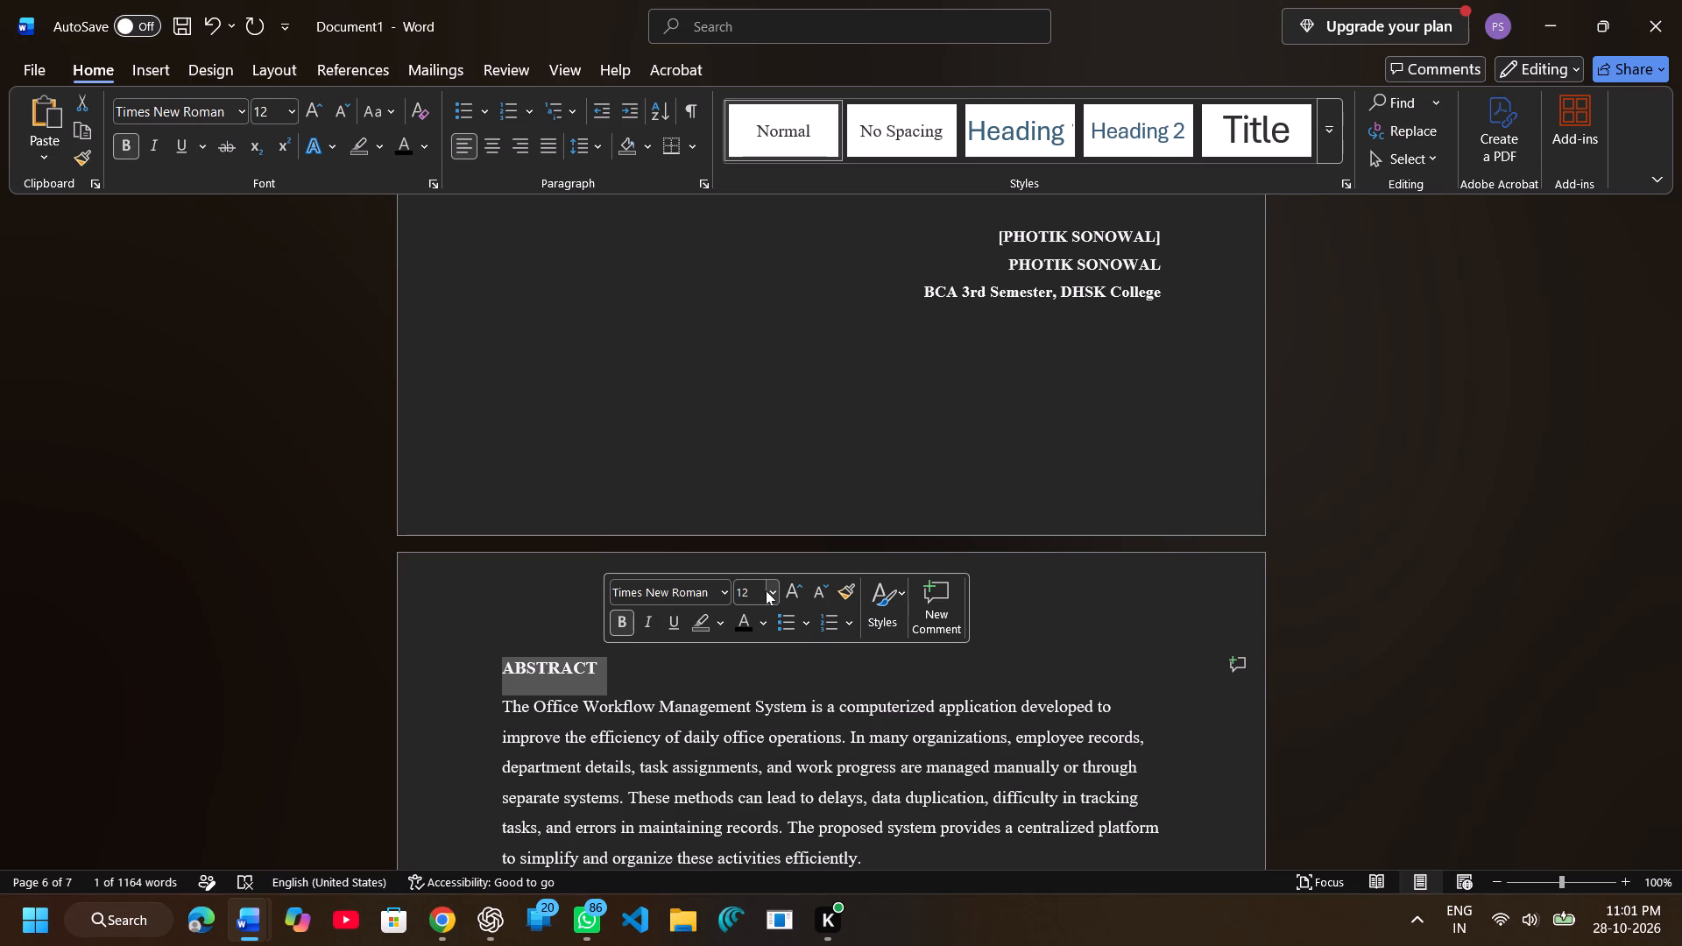
pyautogui.click(767, 589)
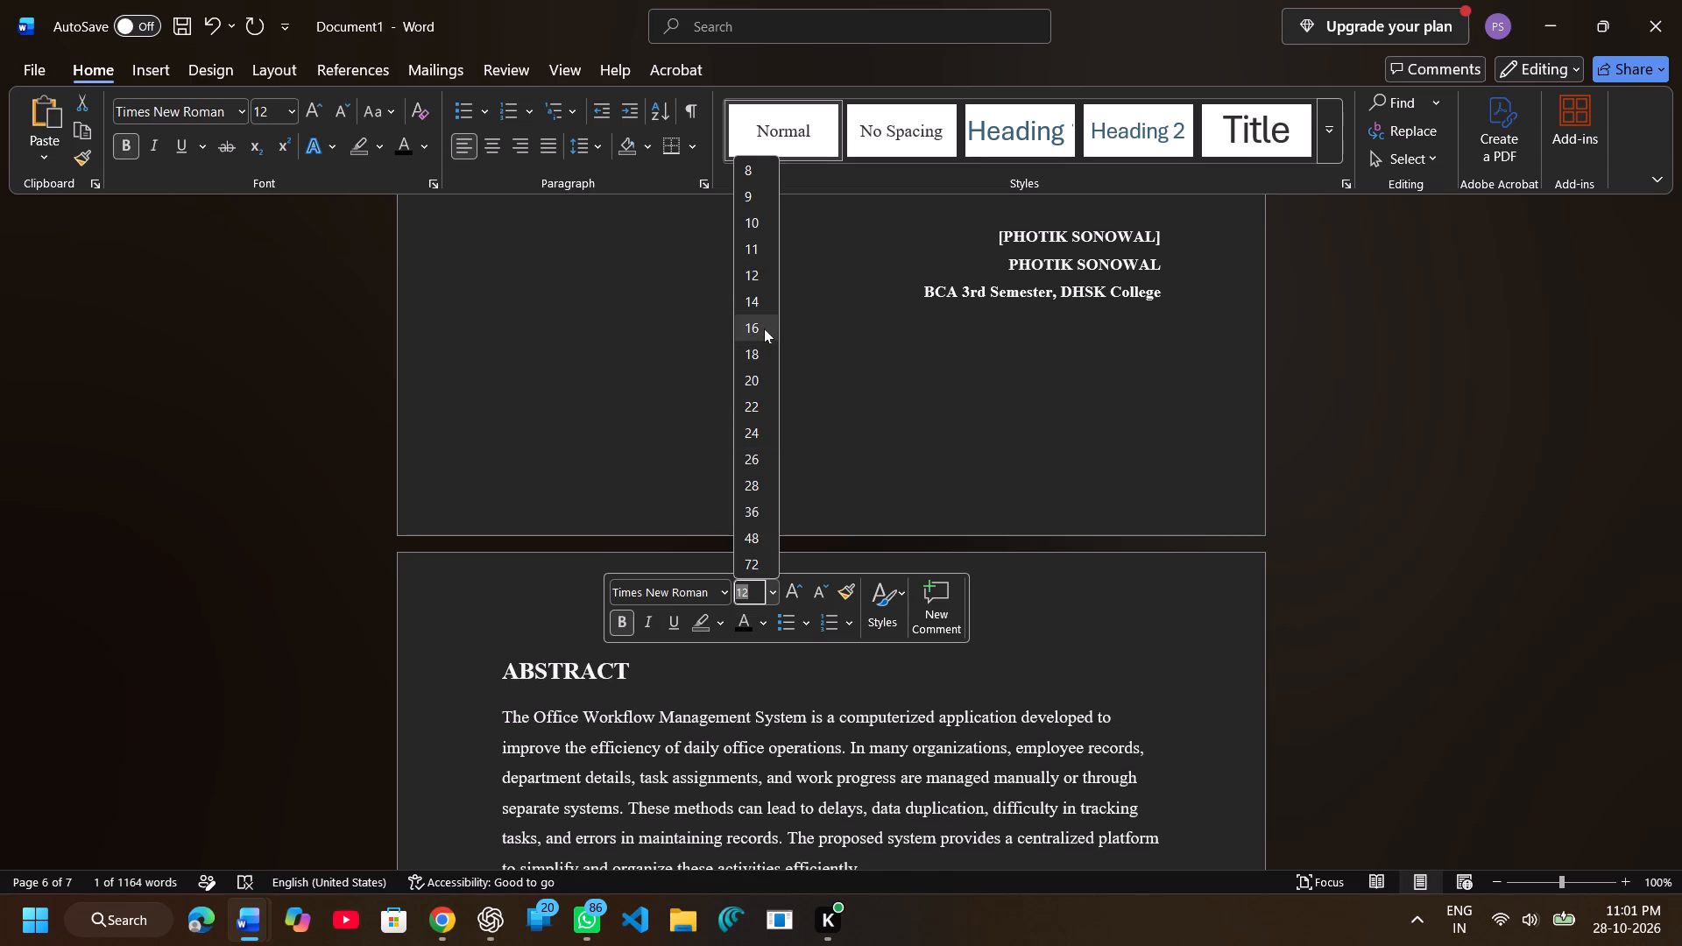
pyautogui.click(762, 312)
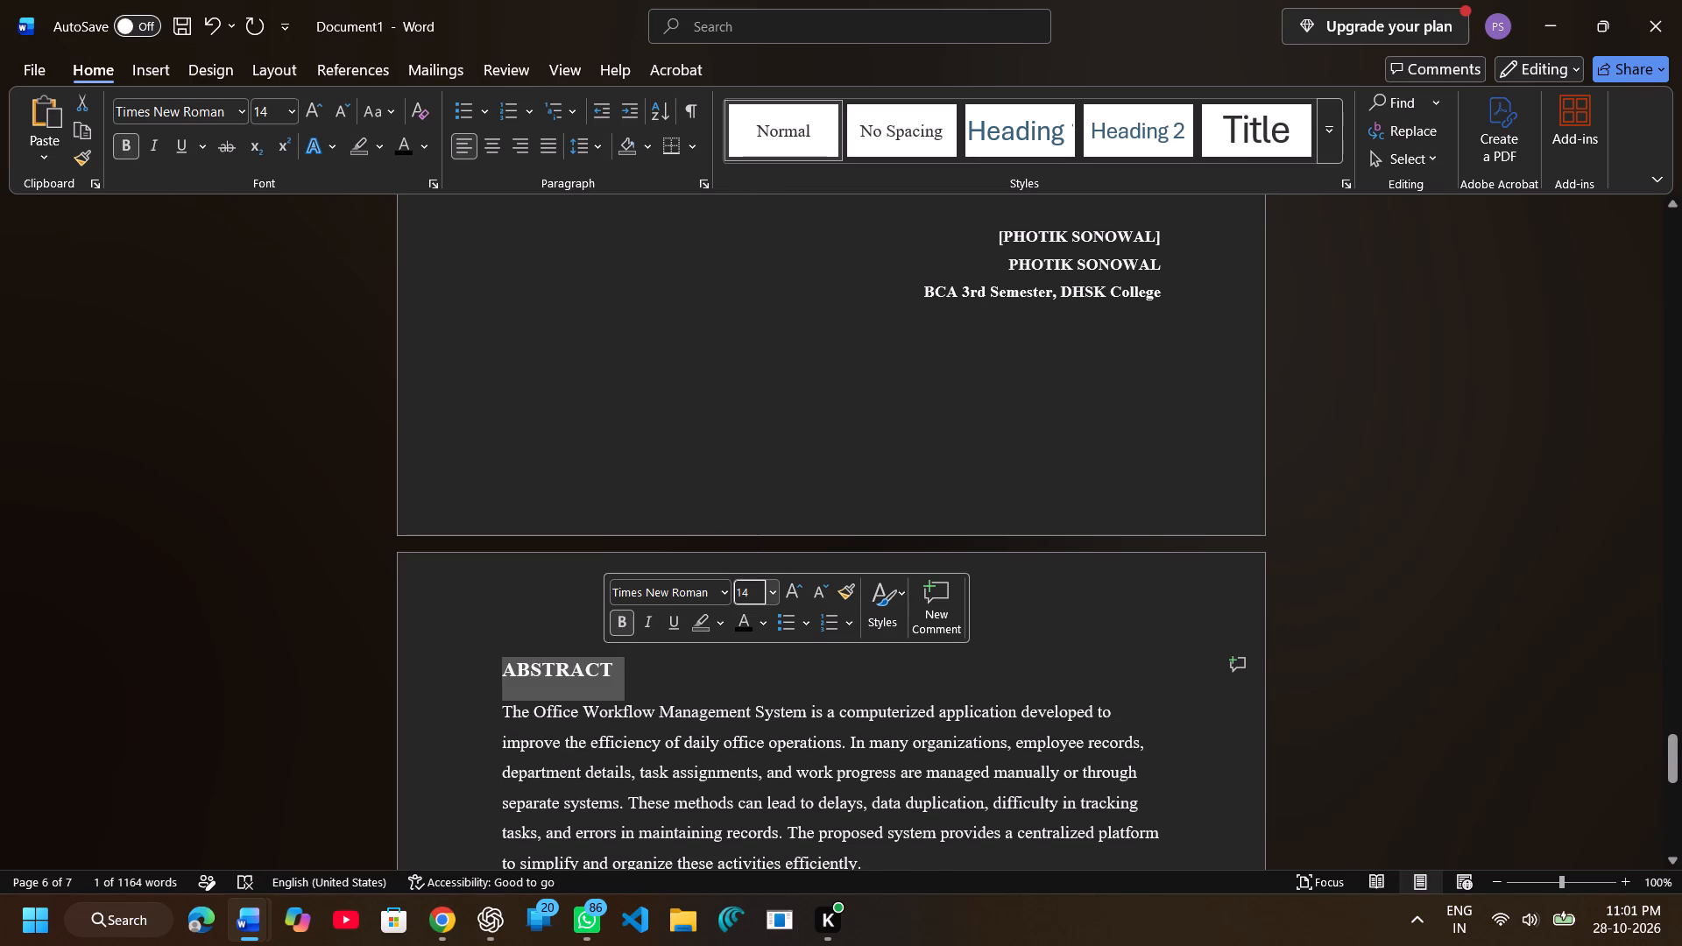
pyautogui.click(124, 148)
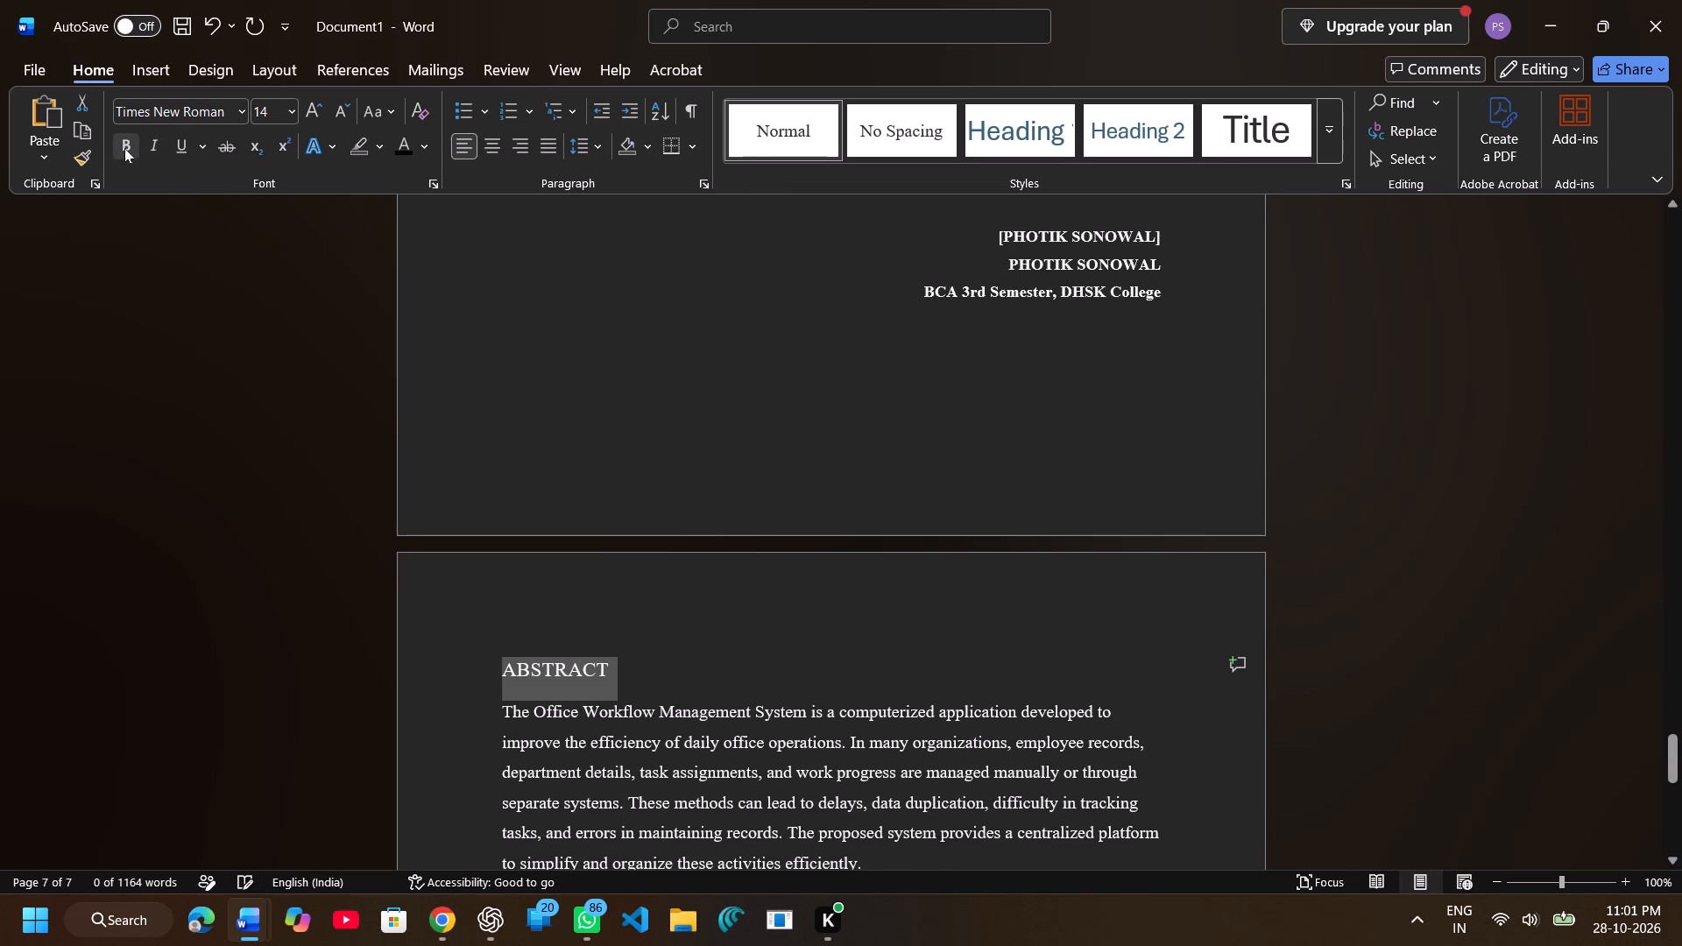
pyautogui.click(124, 148)
pyautogui.click(305, 338)
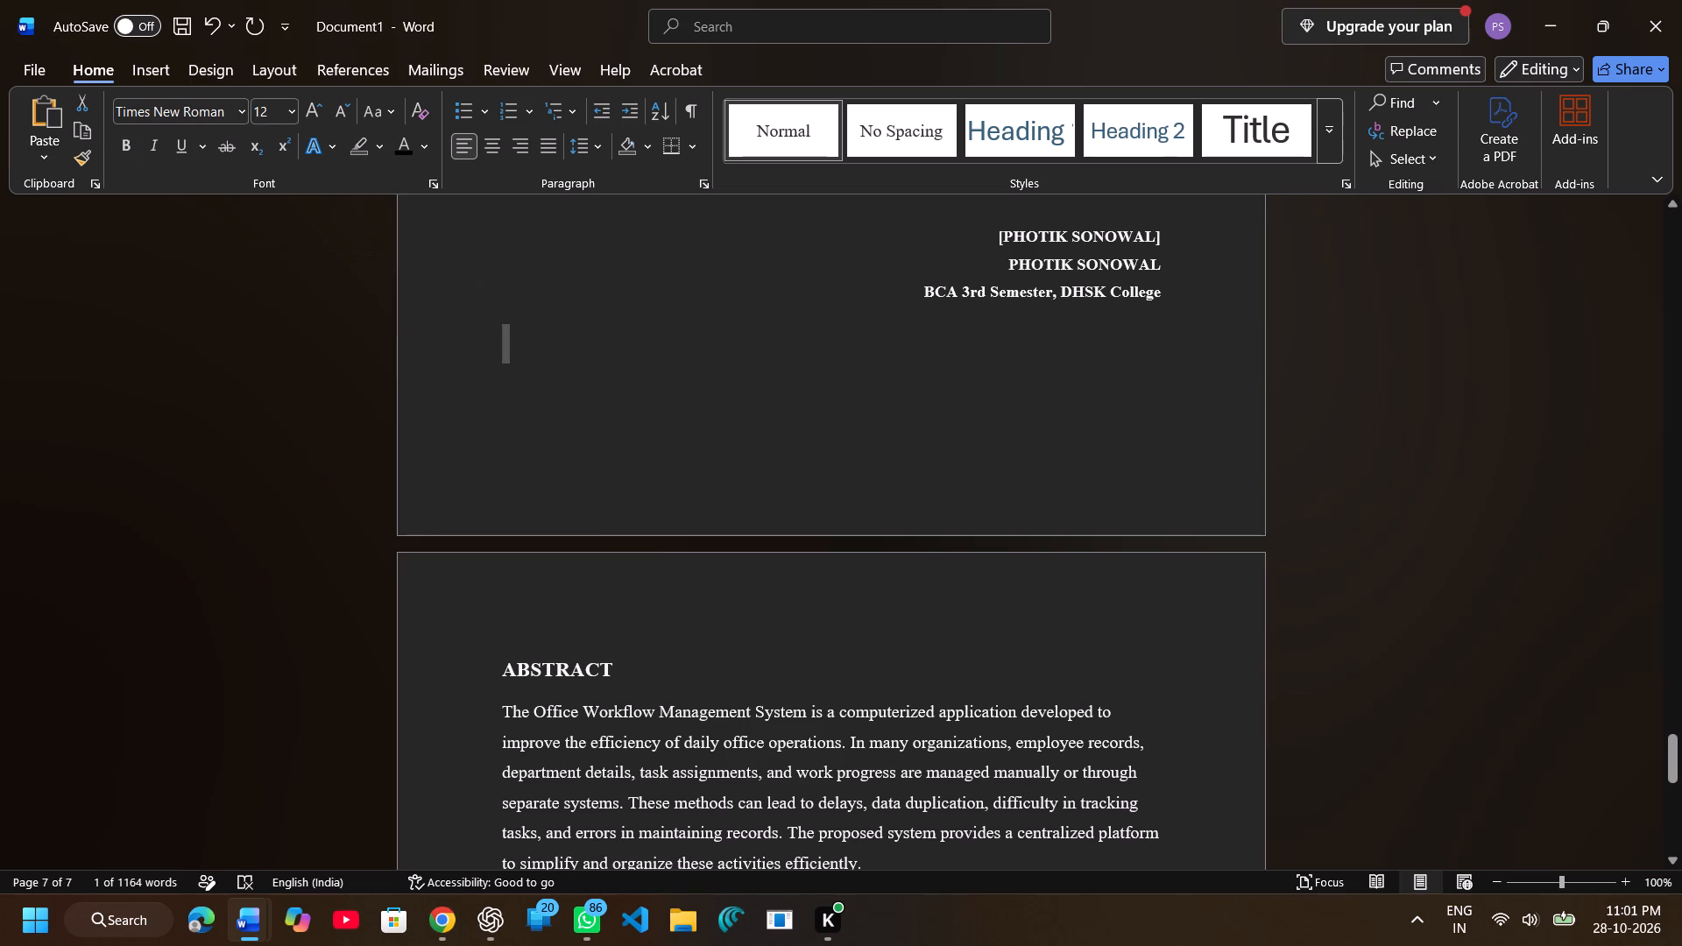
# Centre-align the ABSTRACT heading together with the first abstract paragraph.
pyautogui.click(501, 673)
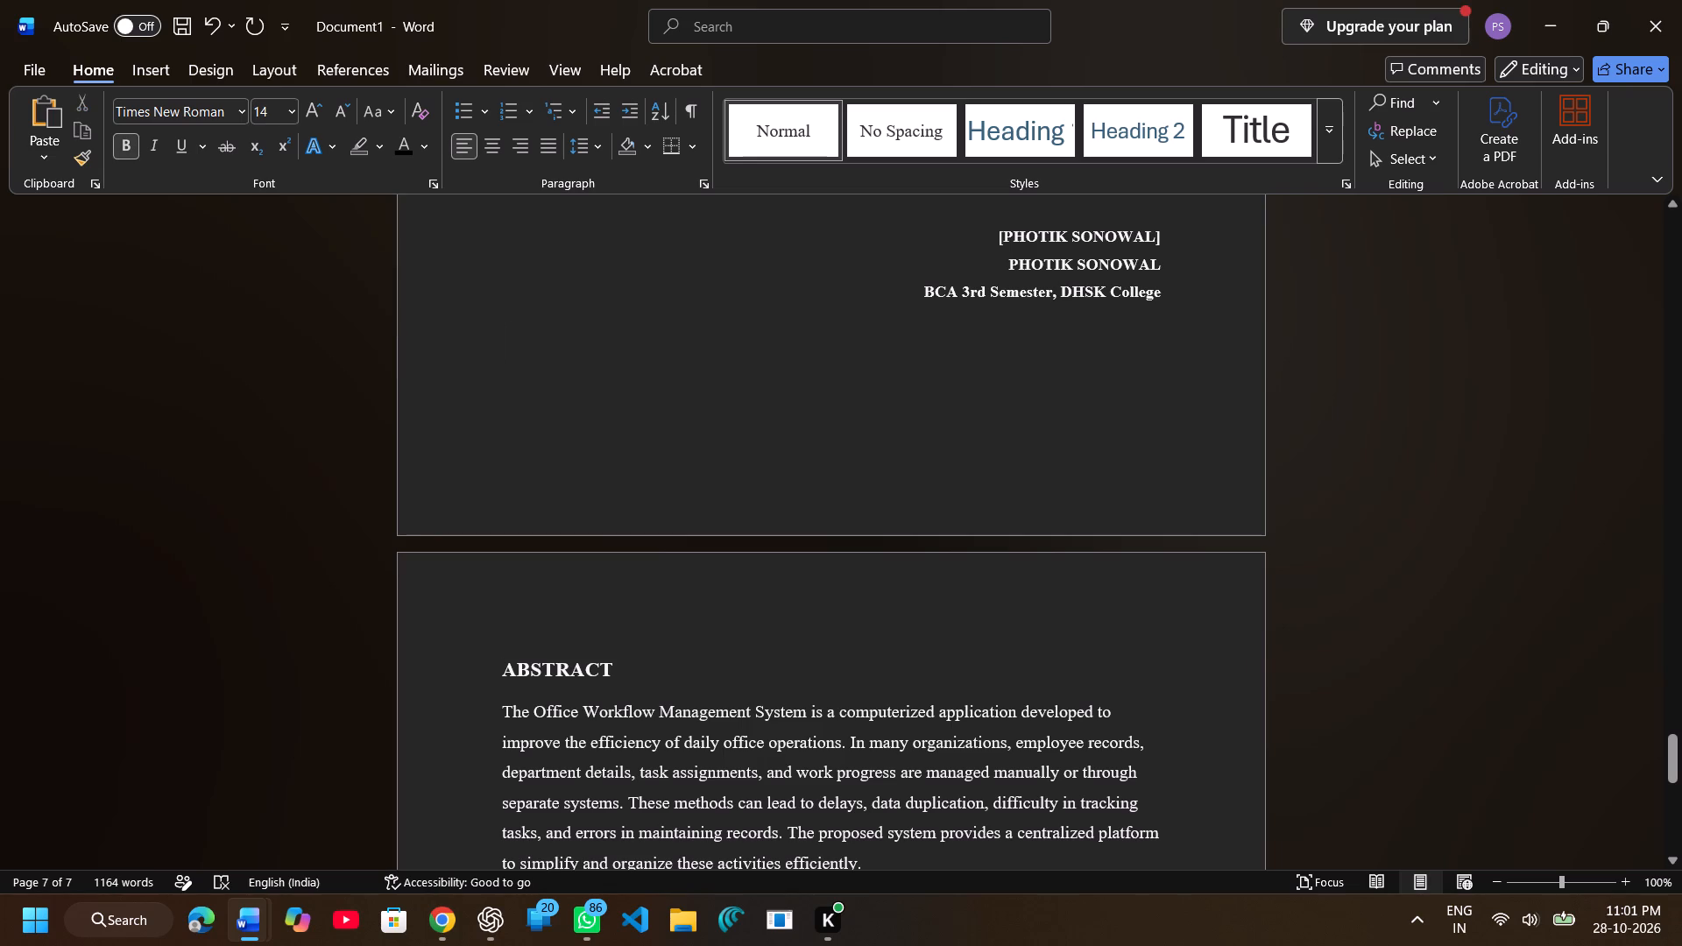
pyautogui.moveTo(505, 674); pyautogui.dragTo(642, 767)
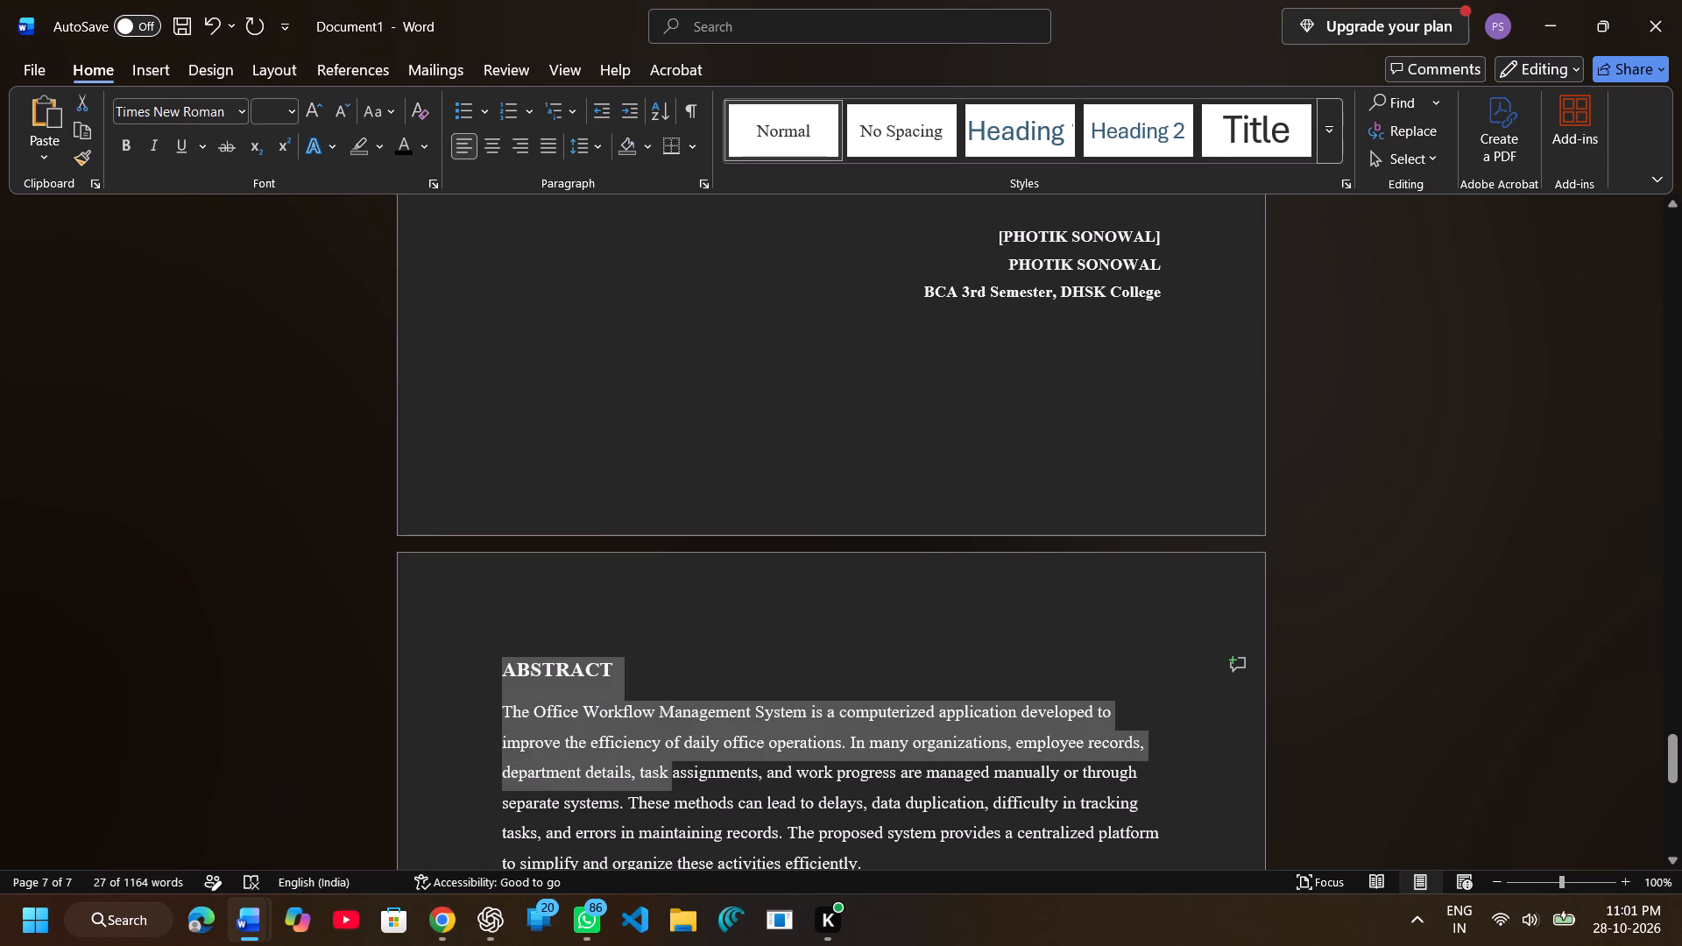
pyautogui.click(494, 148)
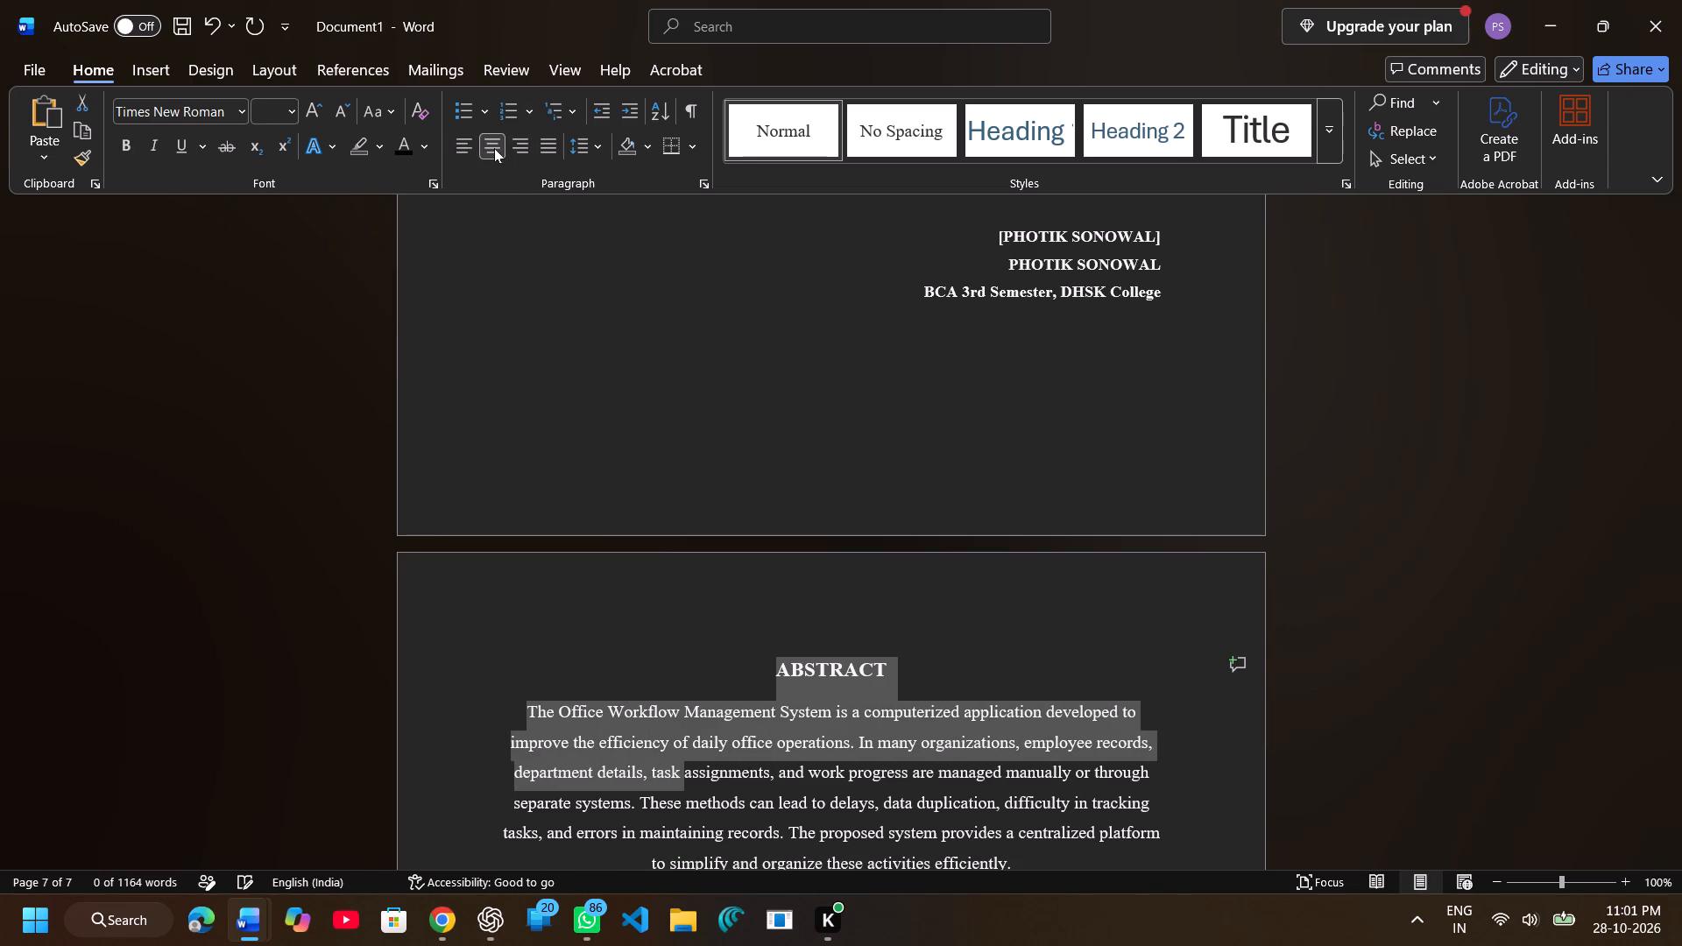
# Left-align the abstract's body text from its first paragraph through the Keywords line.
pyautogui.scroll(-1, 655, 418)
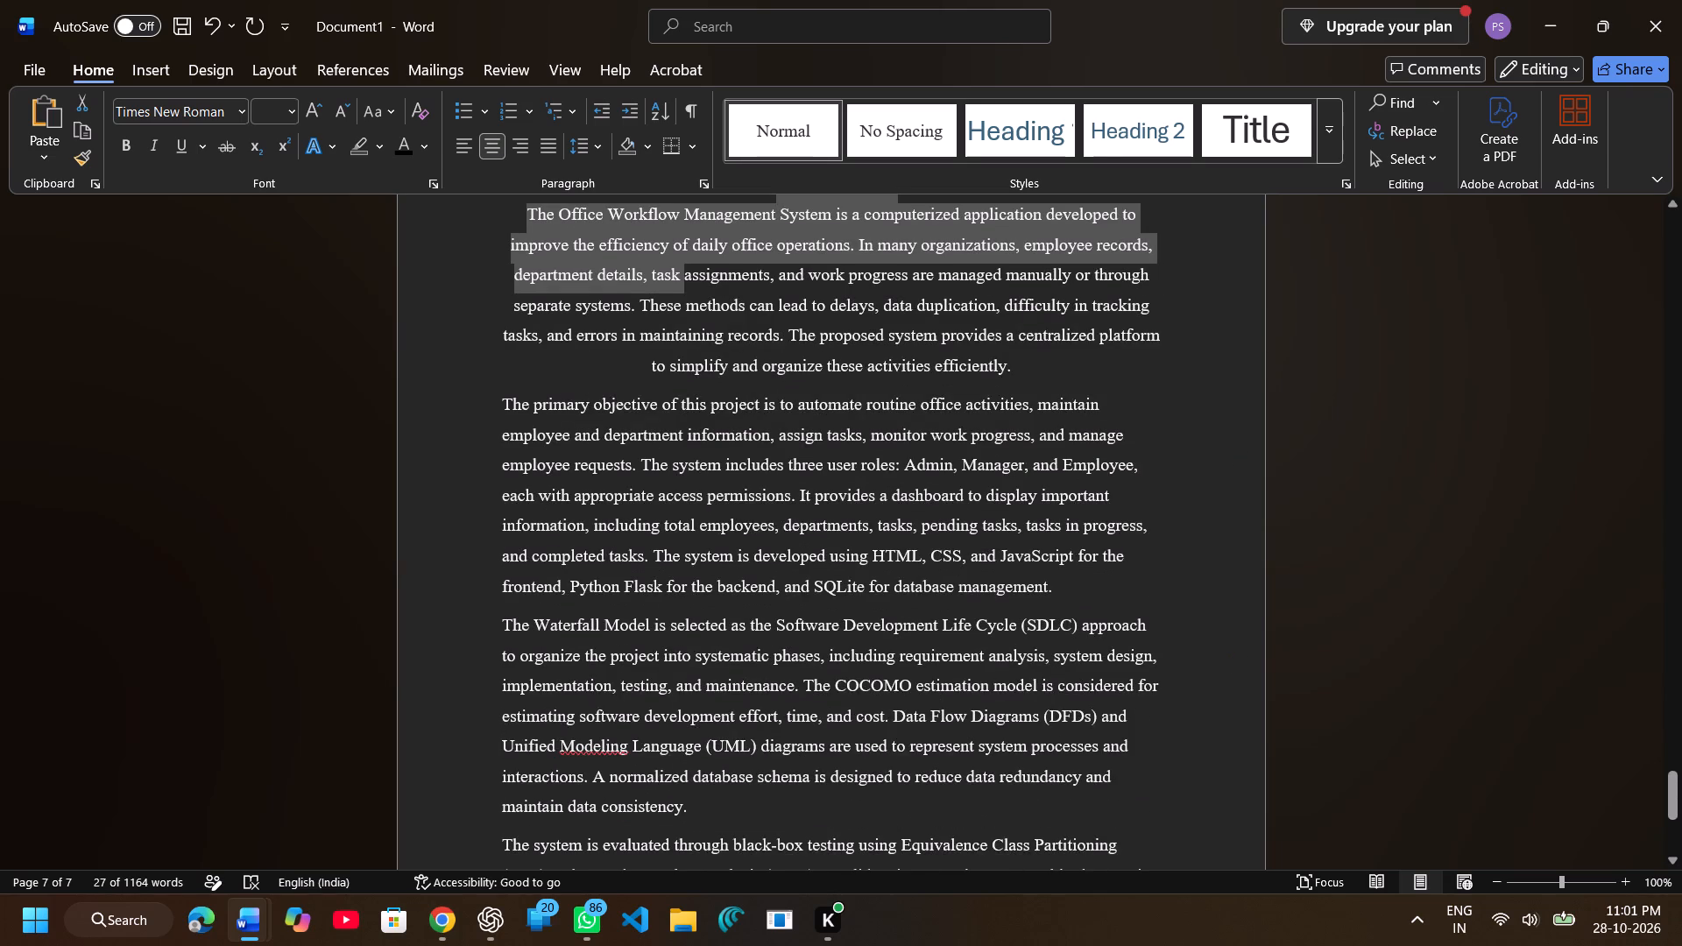
pyautogui.scroll(1, 575, 299)
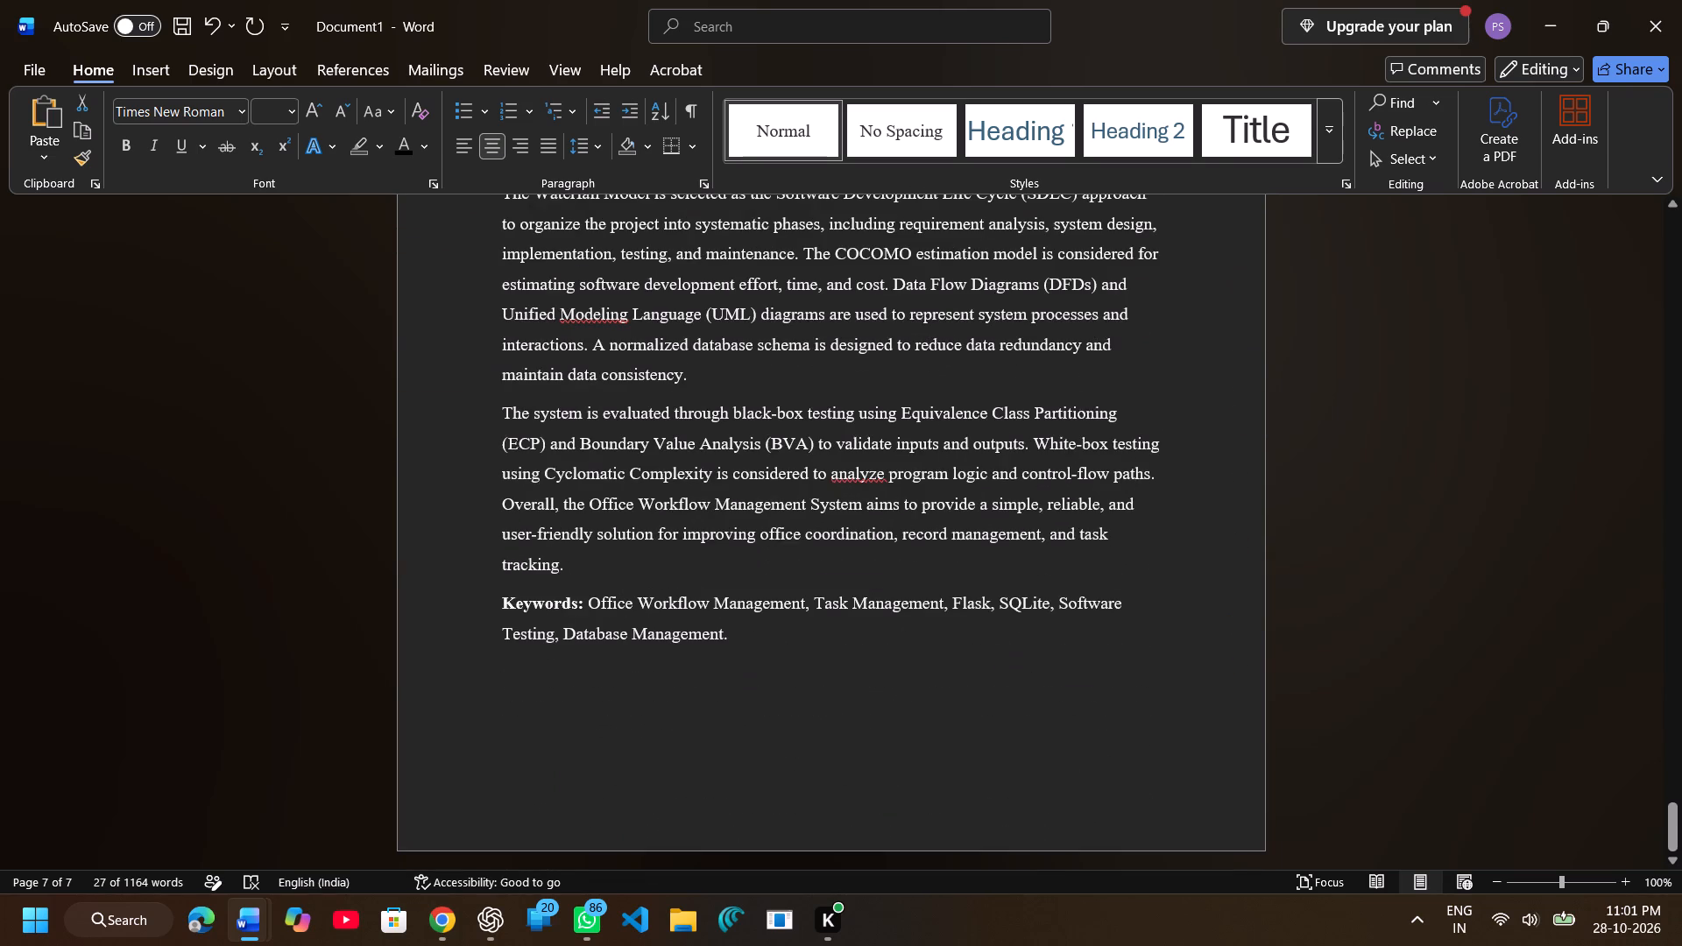
pyautogui.scroll(1, 548, 323)
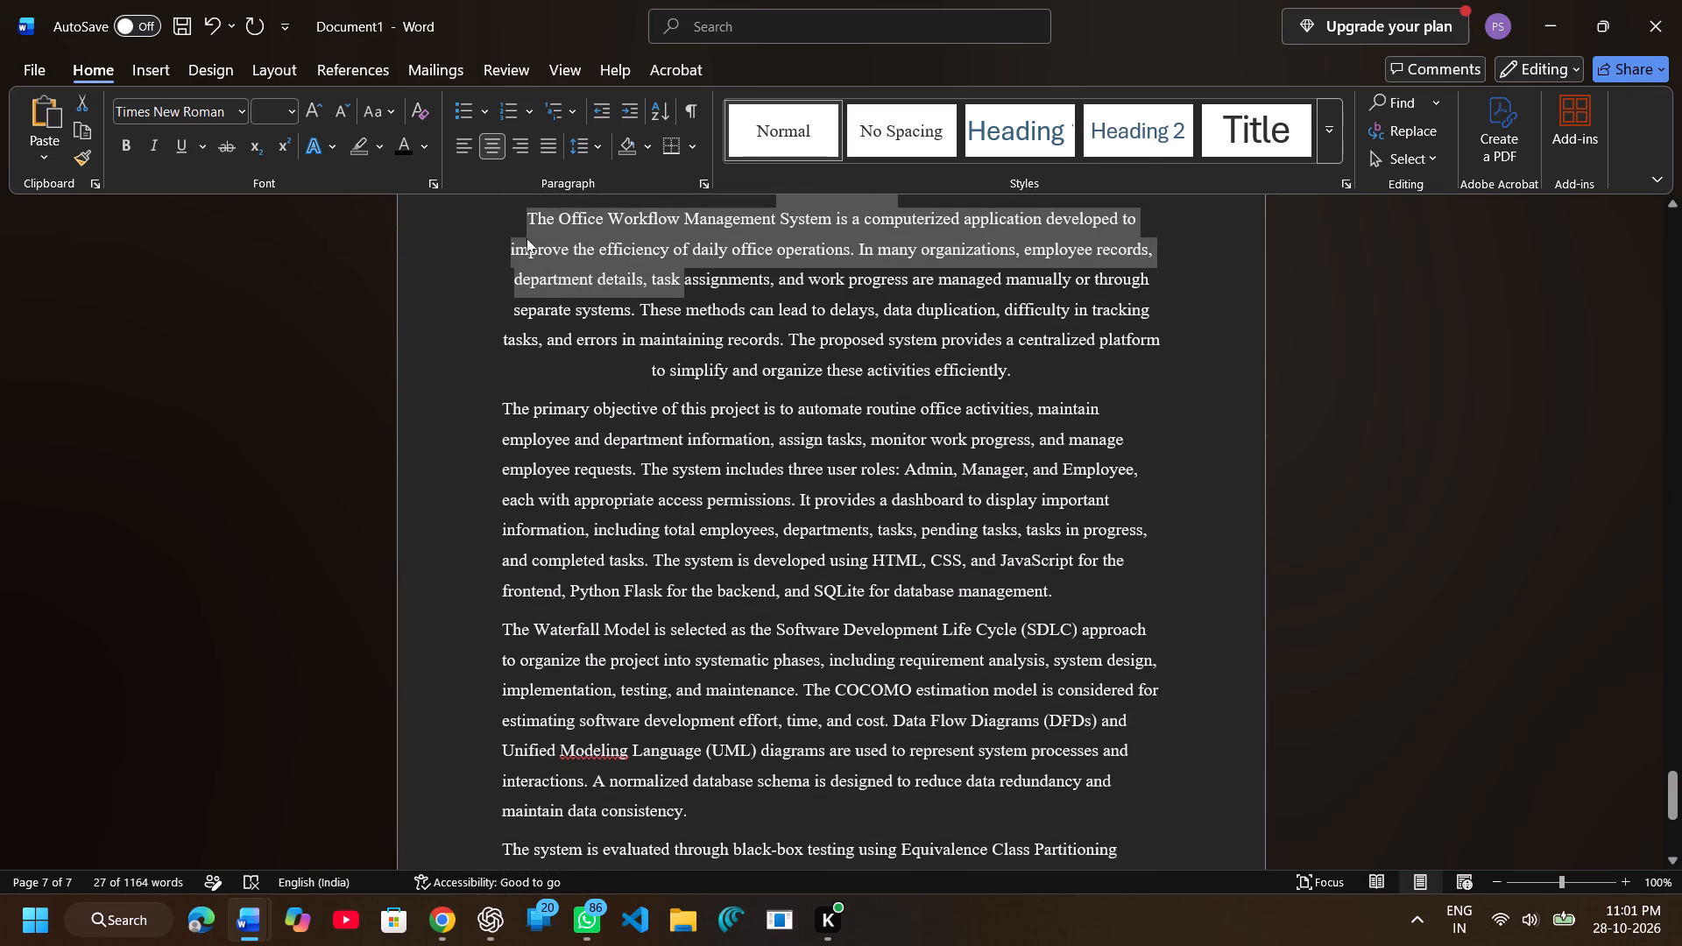
pyautogui.click(523, 216)
pyautogui.moveTo(523, 216); pyautogui.dragTo(703, 580)
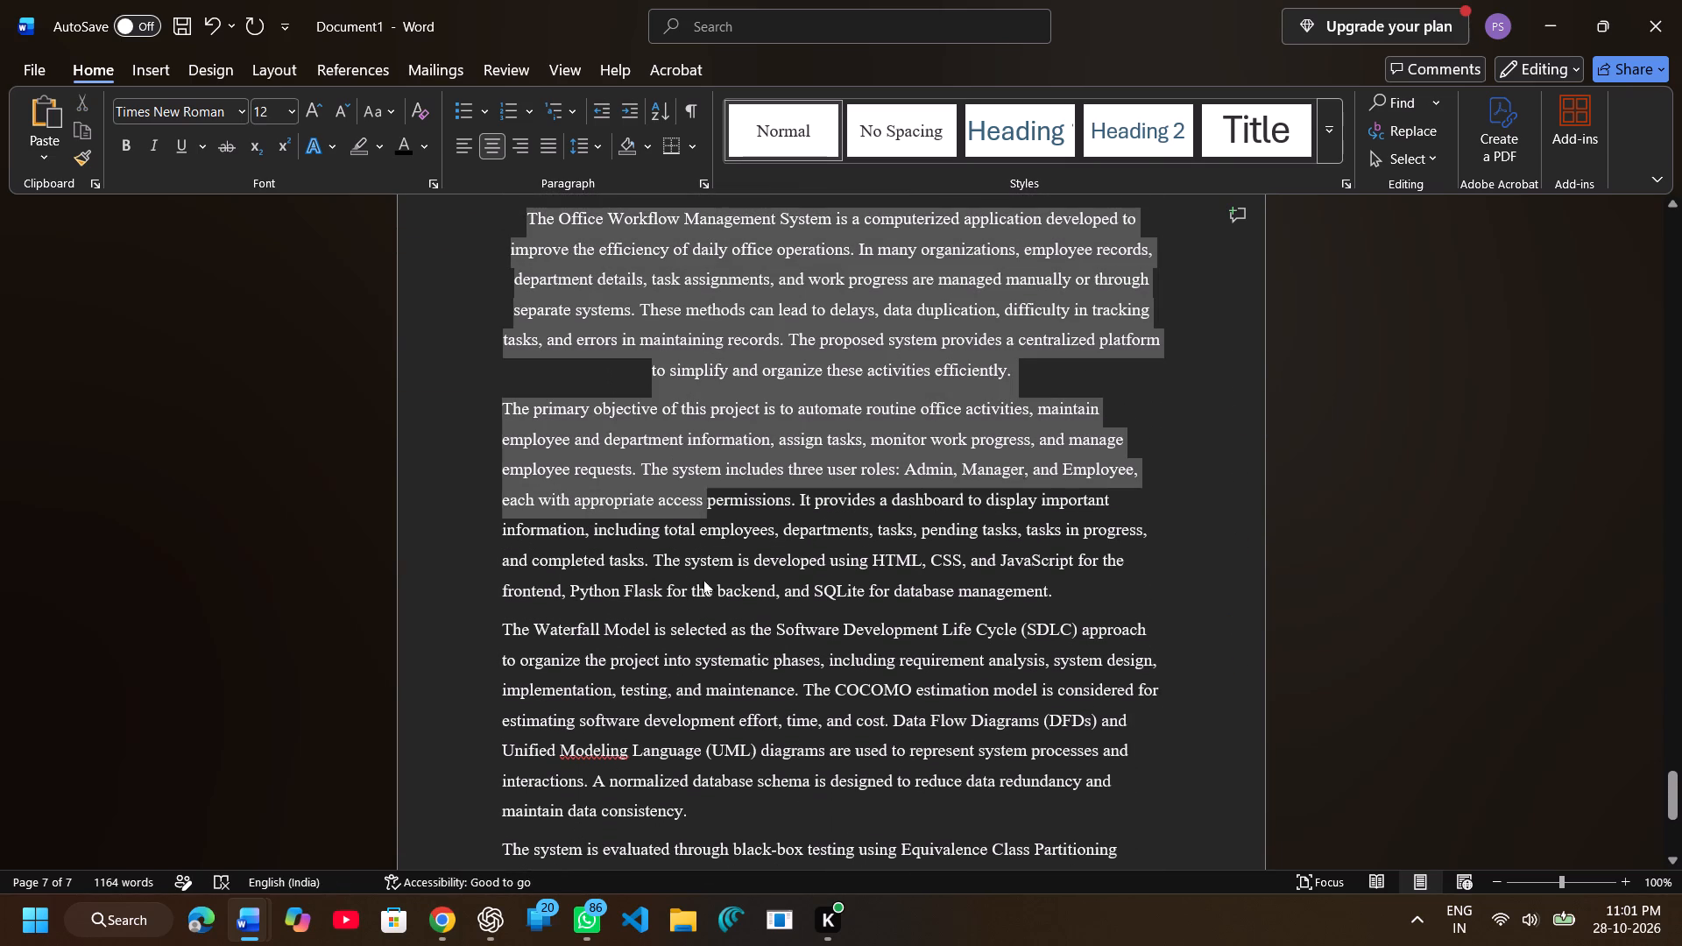
pyautogui.moveTo(703, 580); pyautogui.dragTo(768, 870)
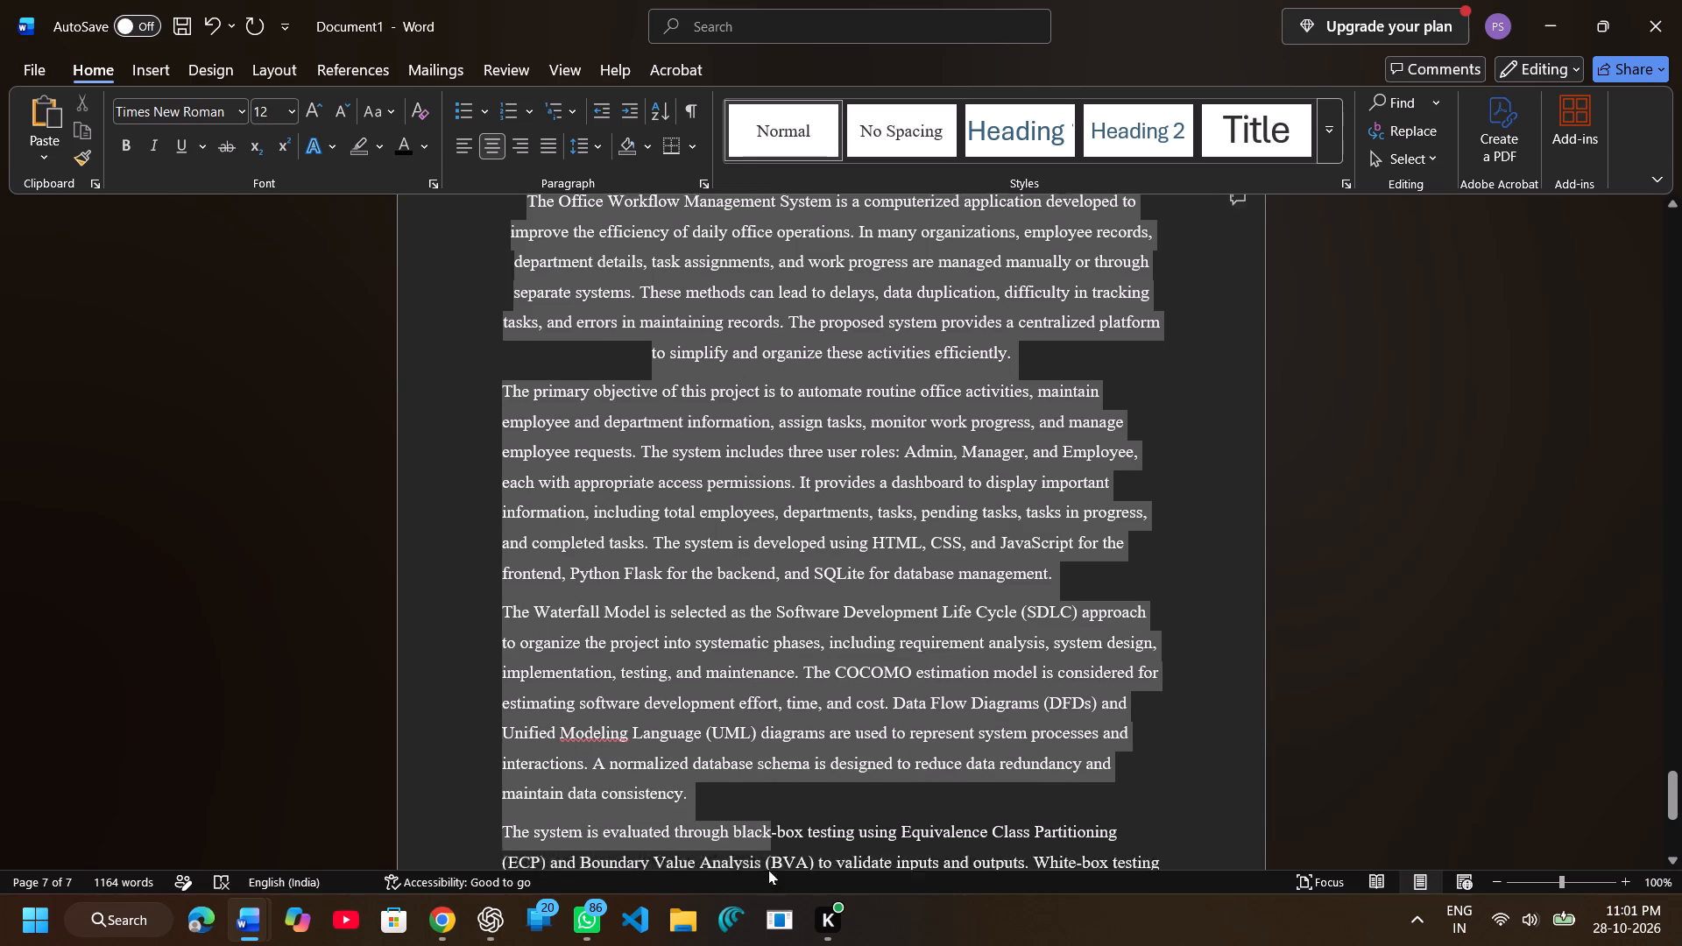
pyautogui.moveTo(768, 870); pyautogui.dragTo(798, 851)
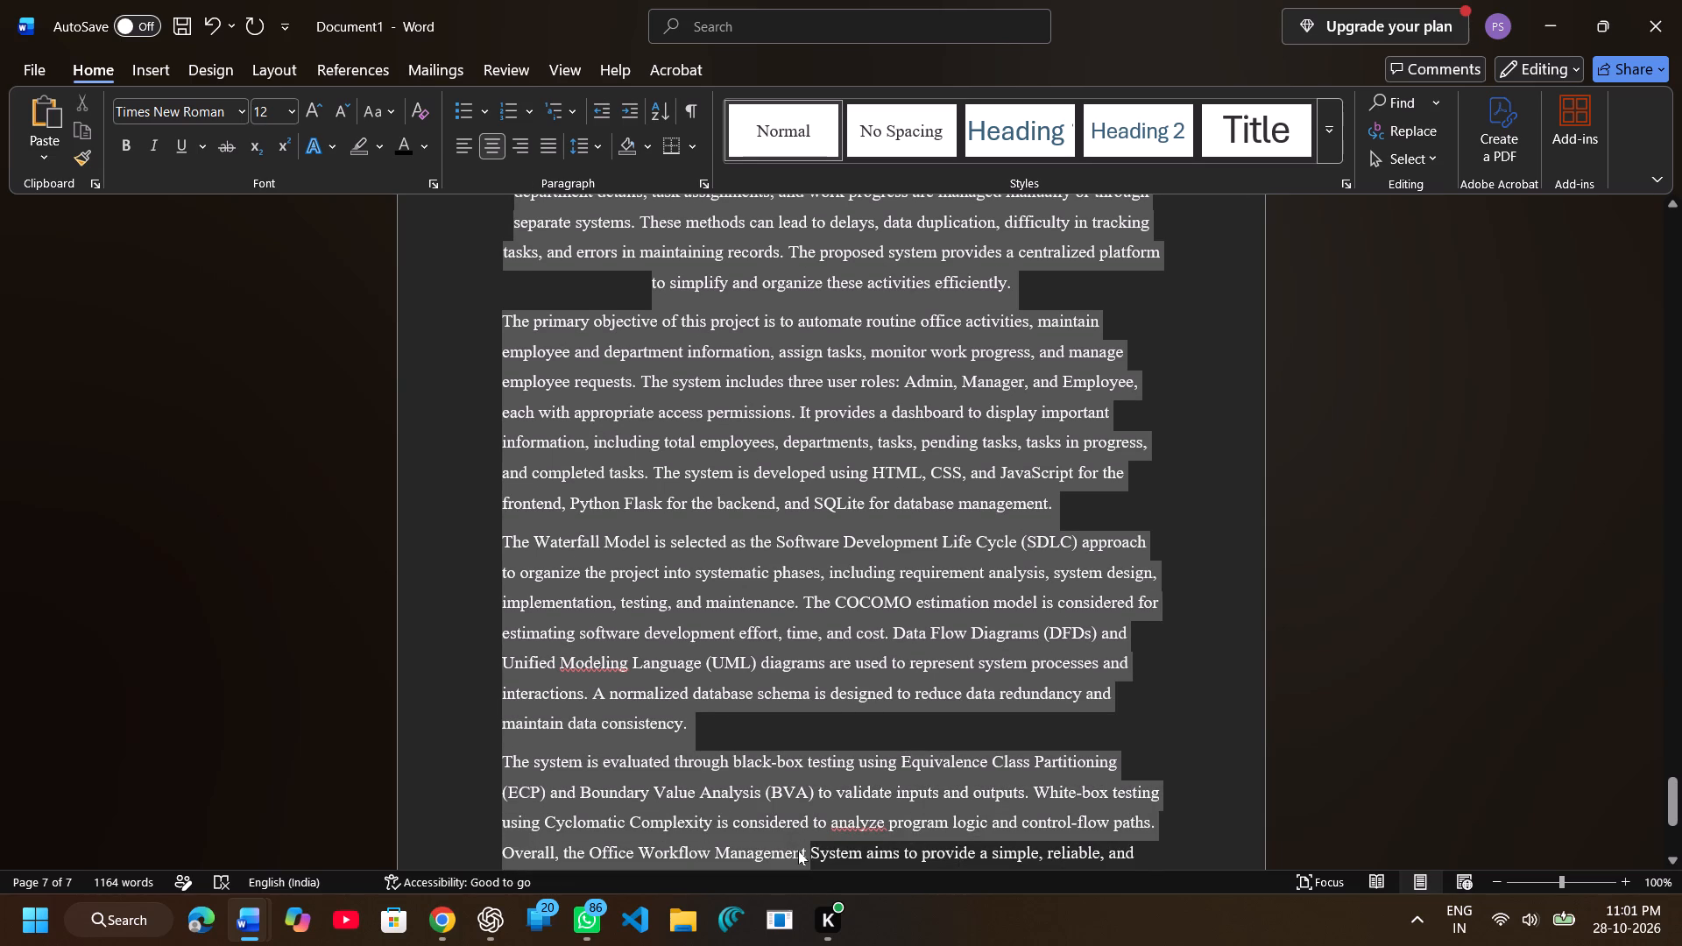
pyautogui.moveTo(798, 851); pyautogui.dragTo(894, 740)
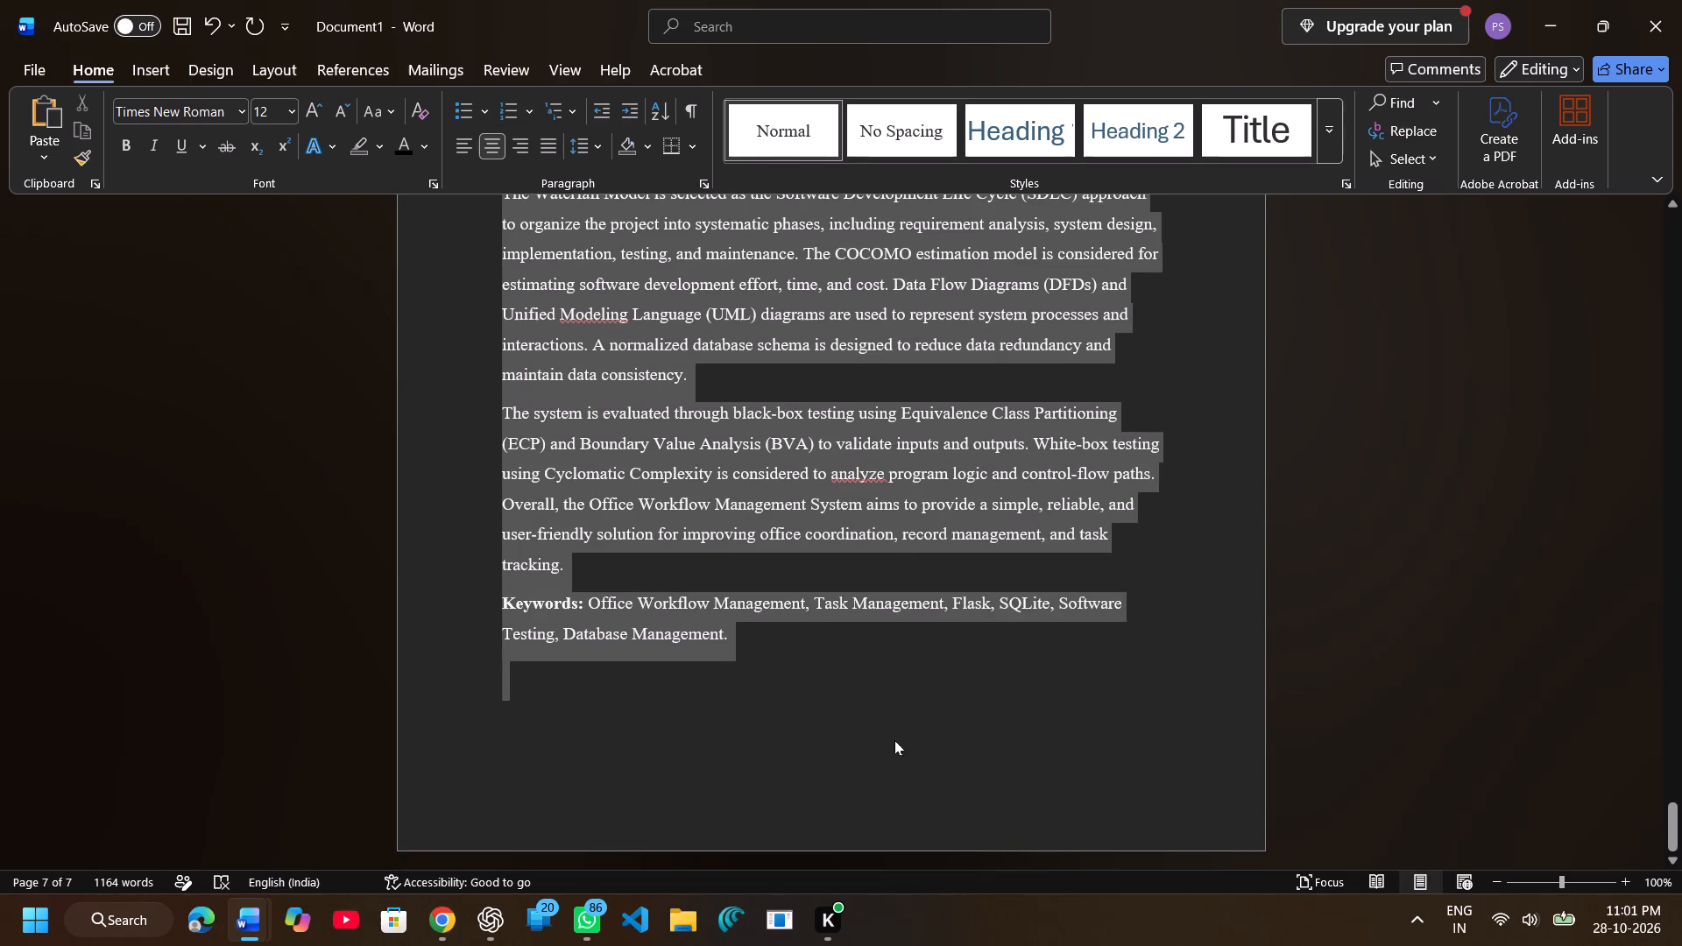
pyautogui.moveTo(894, 740); pyautogui.dragTo(769, 644)
pyautogui.moveTo(769, 644); pyautogui.dragTo(769, 645)
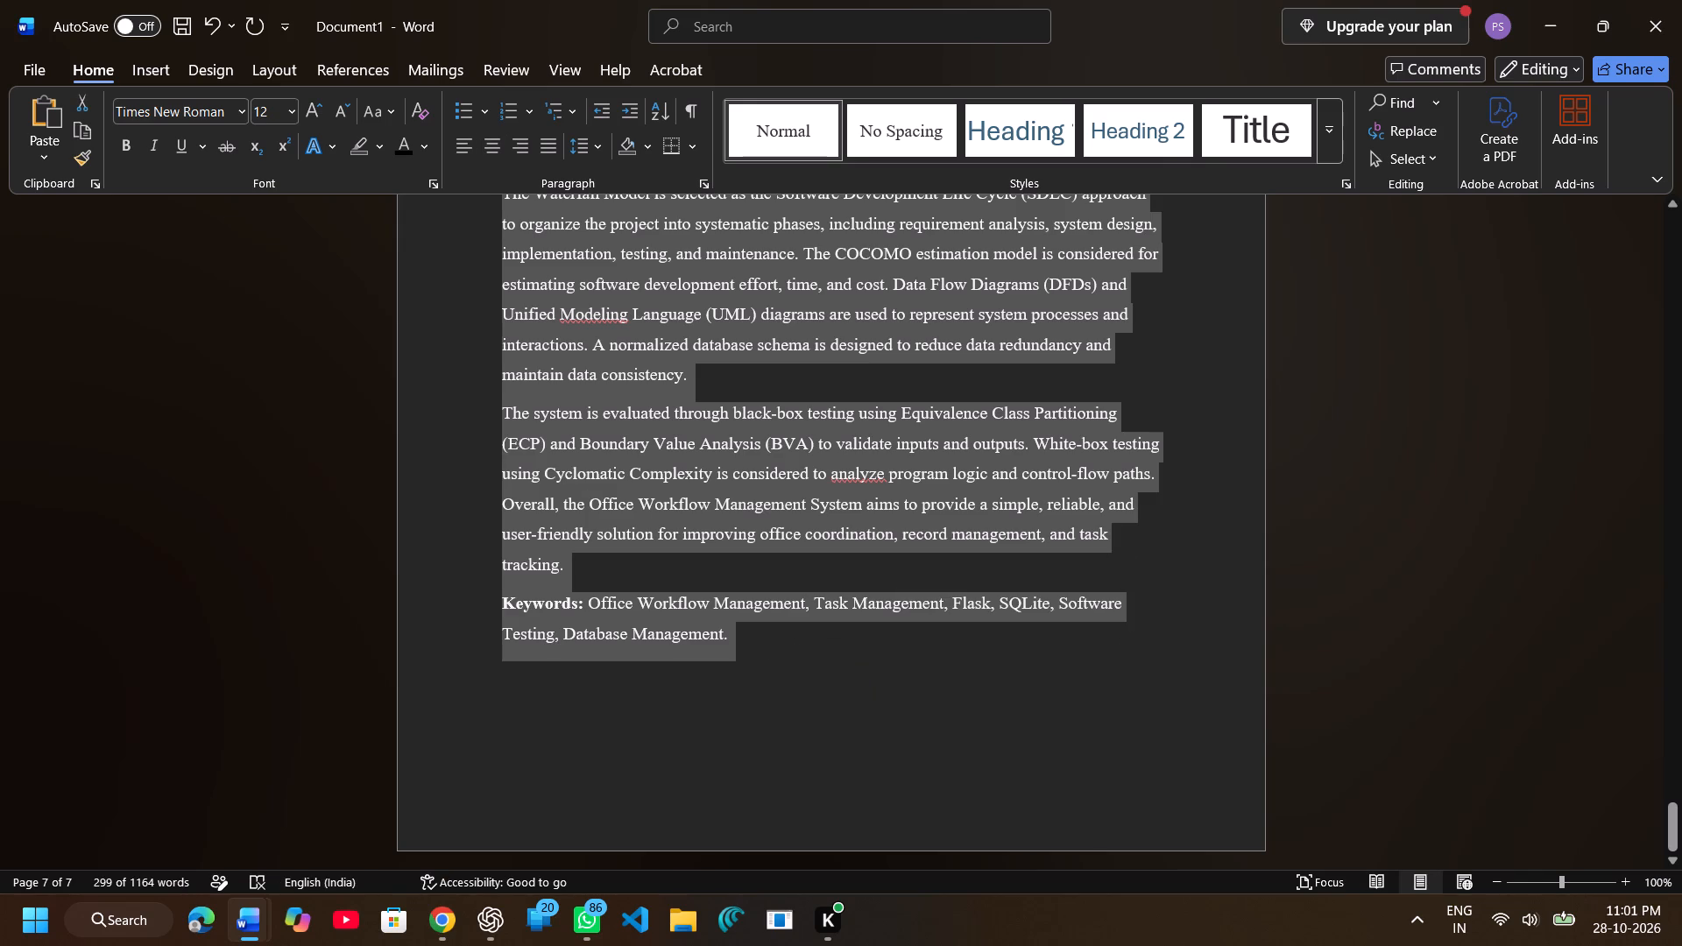
pyautogui.click(463, 133)
pyautogui.scroll(1, 548, 283)
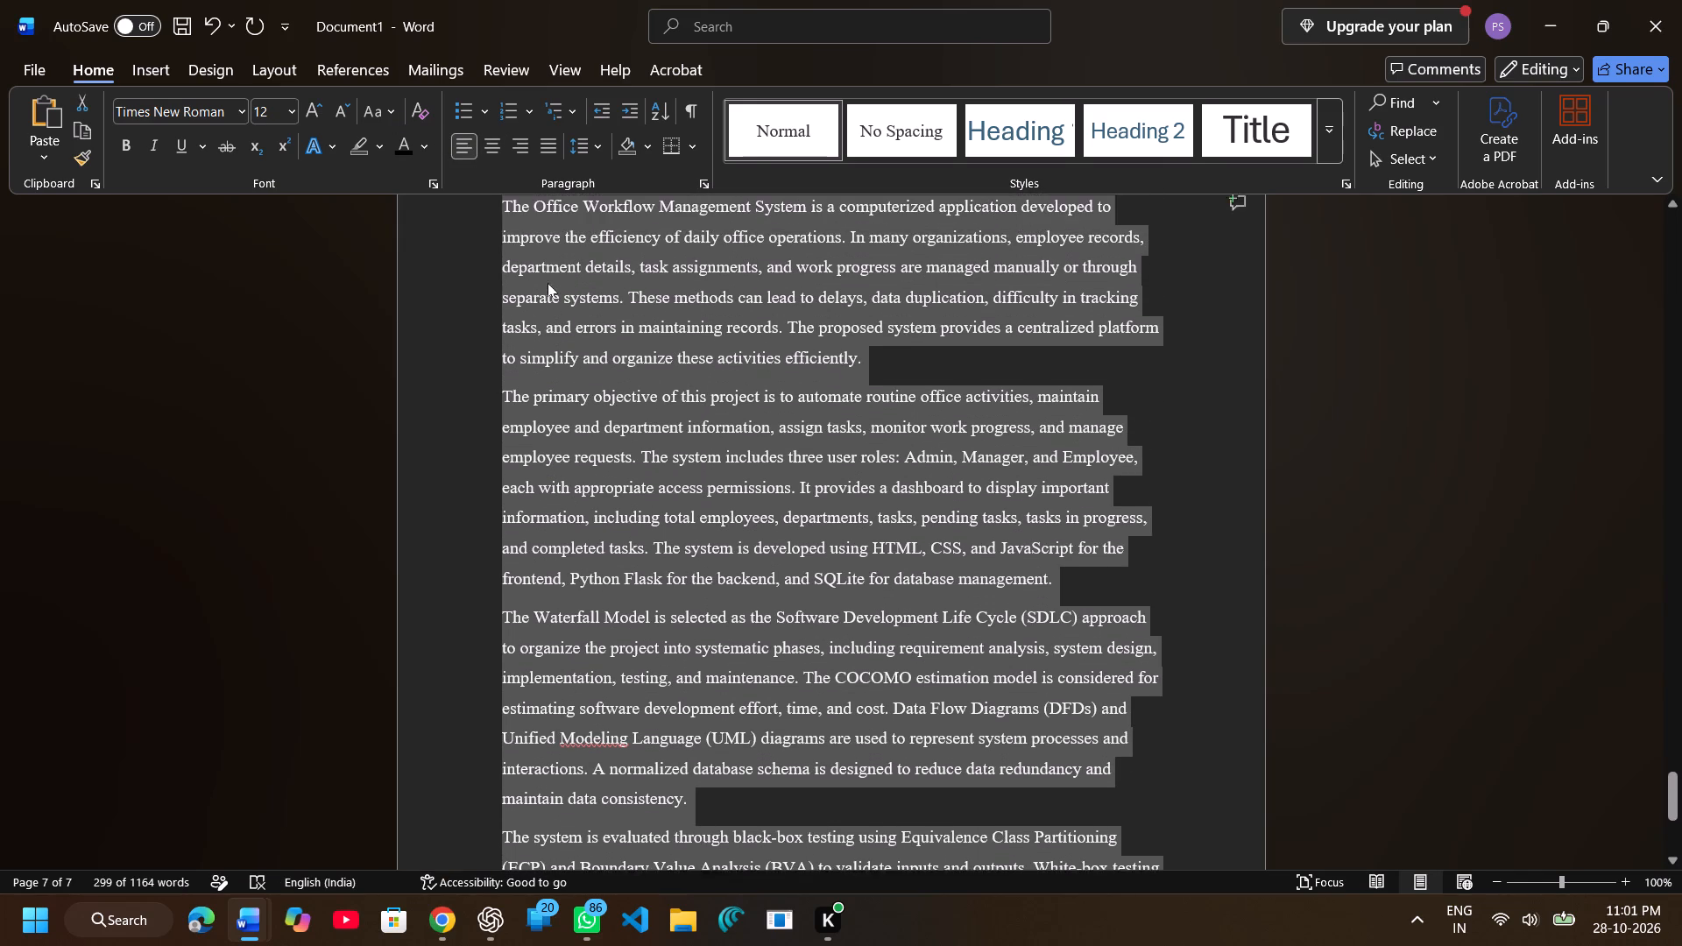
pyautogui.scroll(1, 548, 283)
pyautogui.click(548, 283)
# Change the tinted, centred ACKNOWLEDGEMENT heading to the same font colour as the body text.
pyautogui.scroll(1, 548, 283)
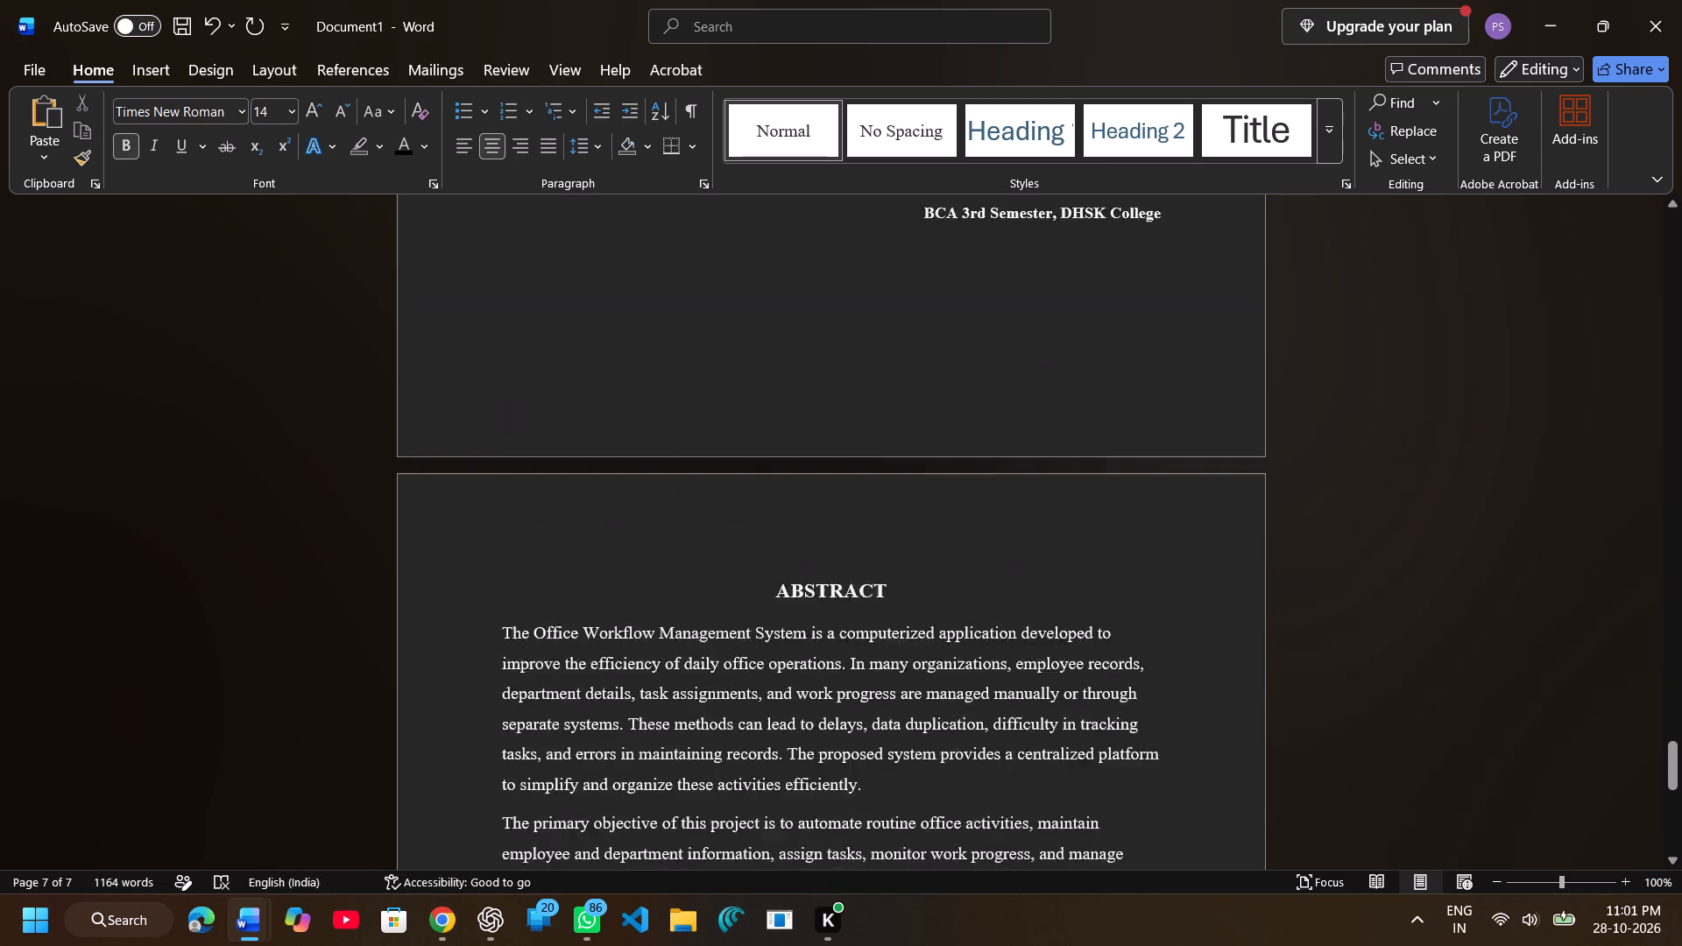
pyautogui.scroll(1, 548, 283)
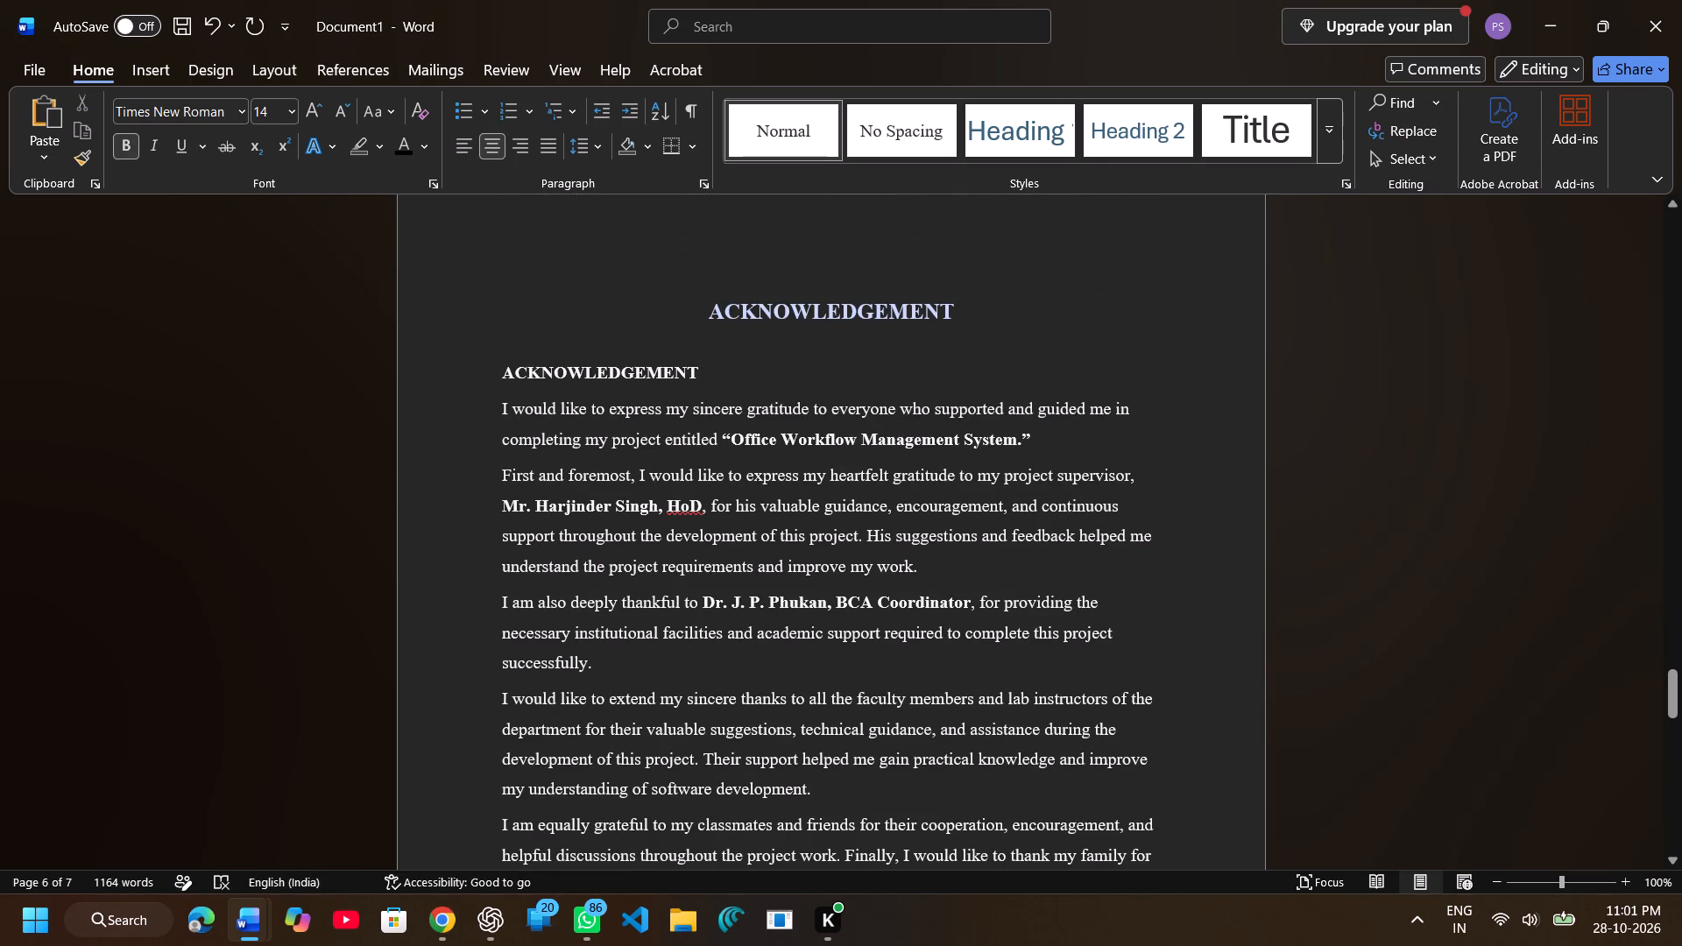
pyautogui.moveTo(699, 312); pyautogui.dragTo(925, 314)
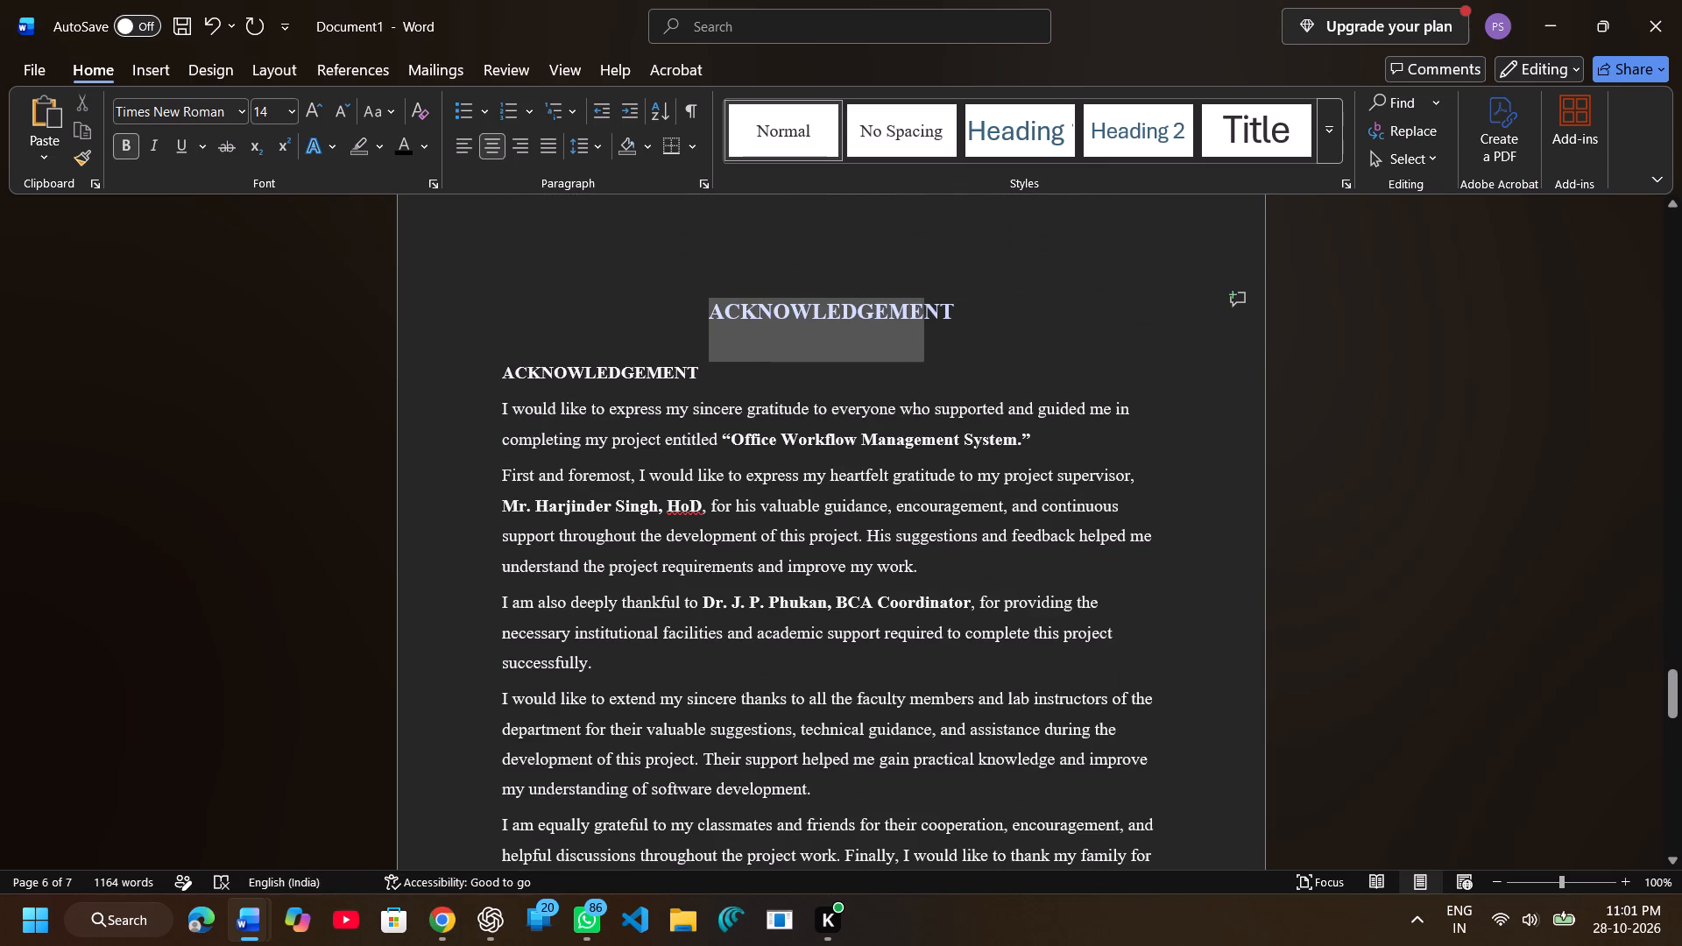
pyautogui.moveTo(925, 314); pyautogui.dragTo(958, 314)
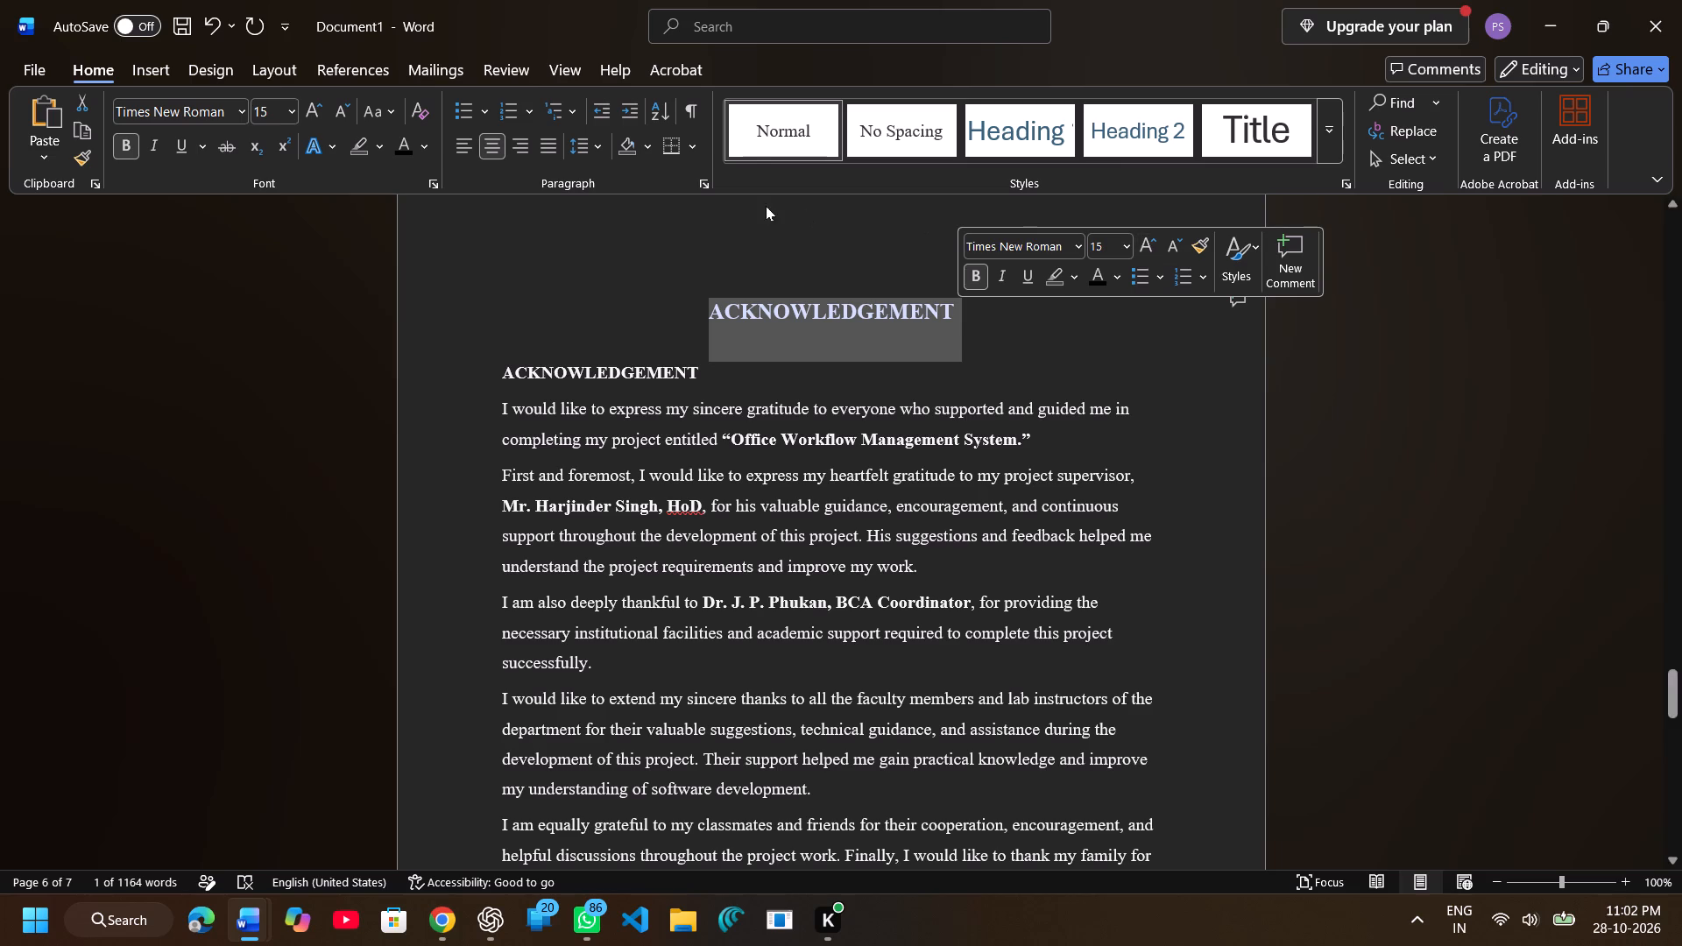
pyautogui.click(412, 143)
pyautogui.click(527, 221)
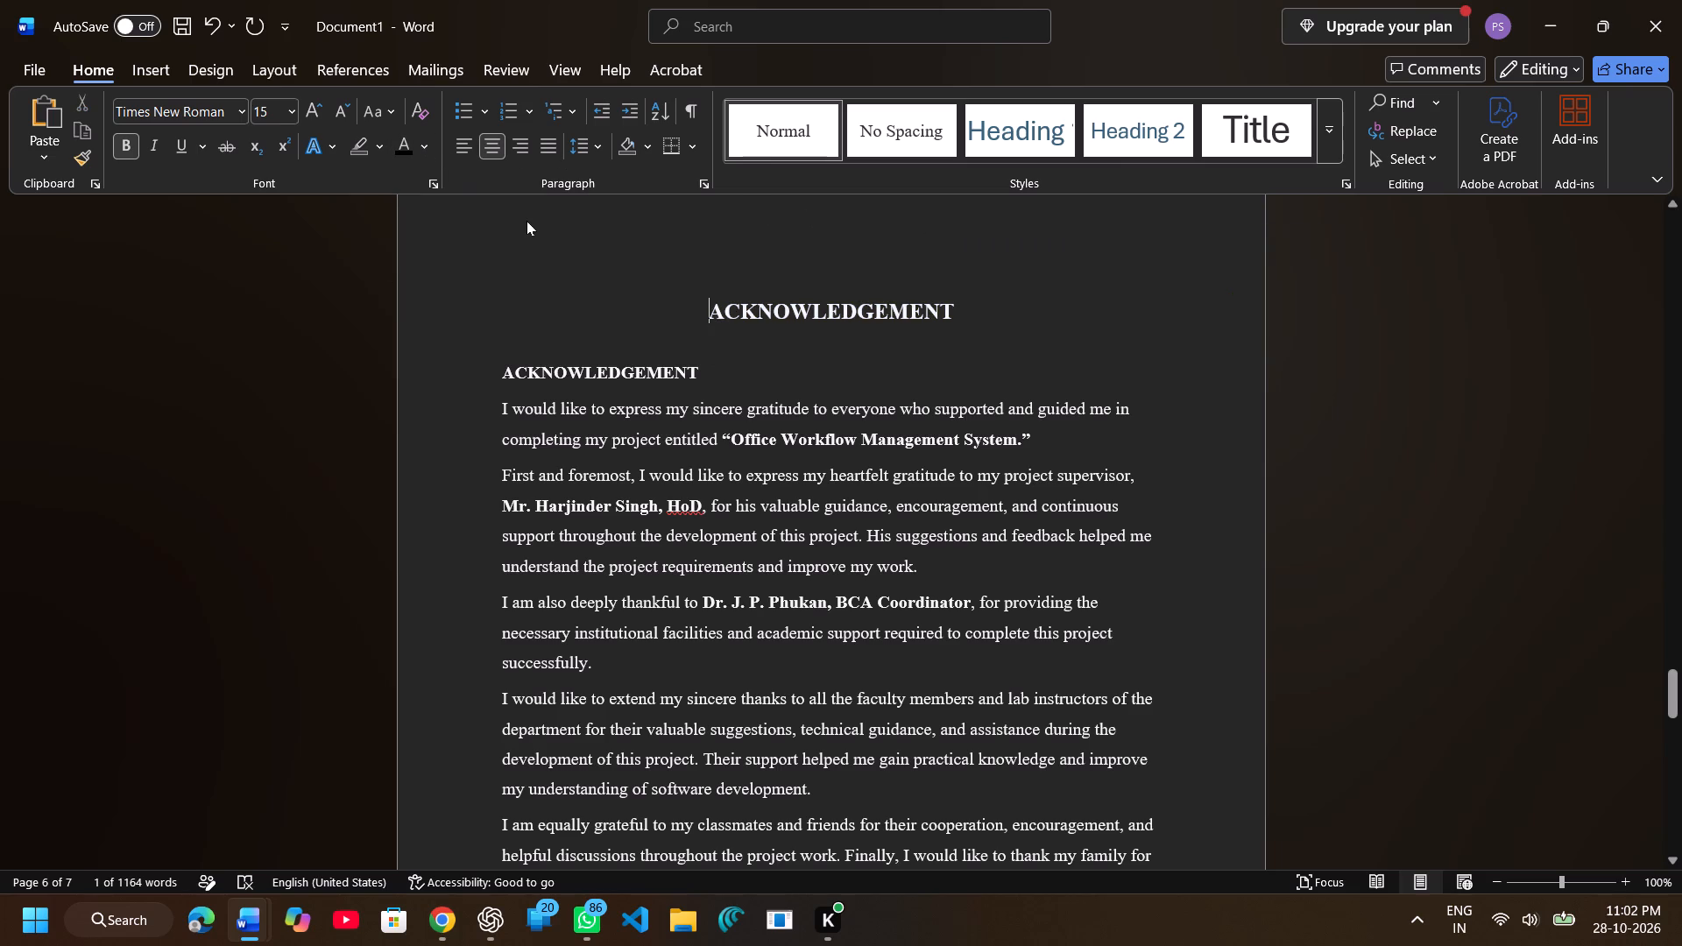
# Change the BOARD OF EXAMINERS: heading to the same font colour as the body text.
pyautogui.scroll(2, 527, 221)
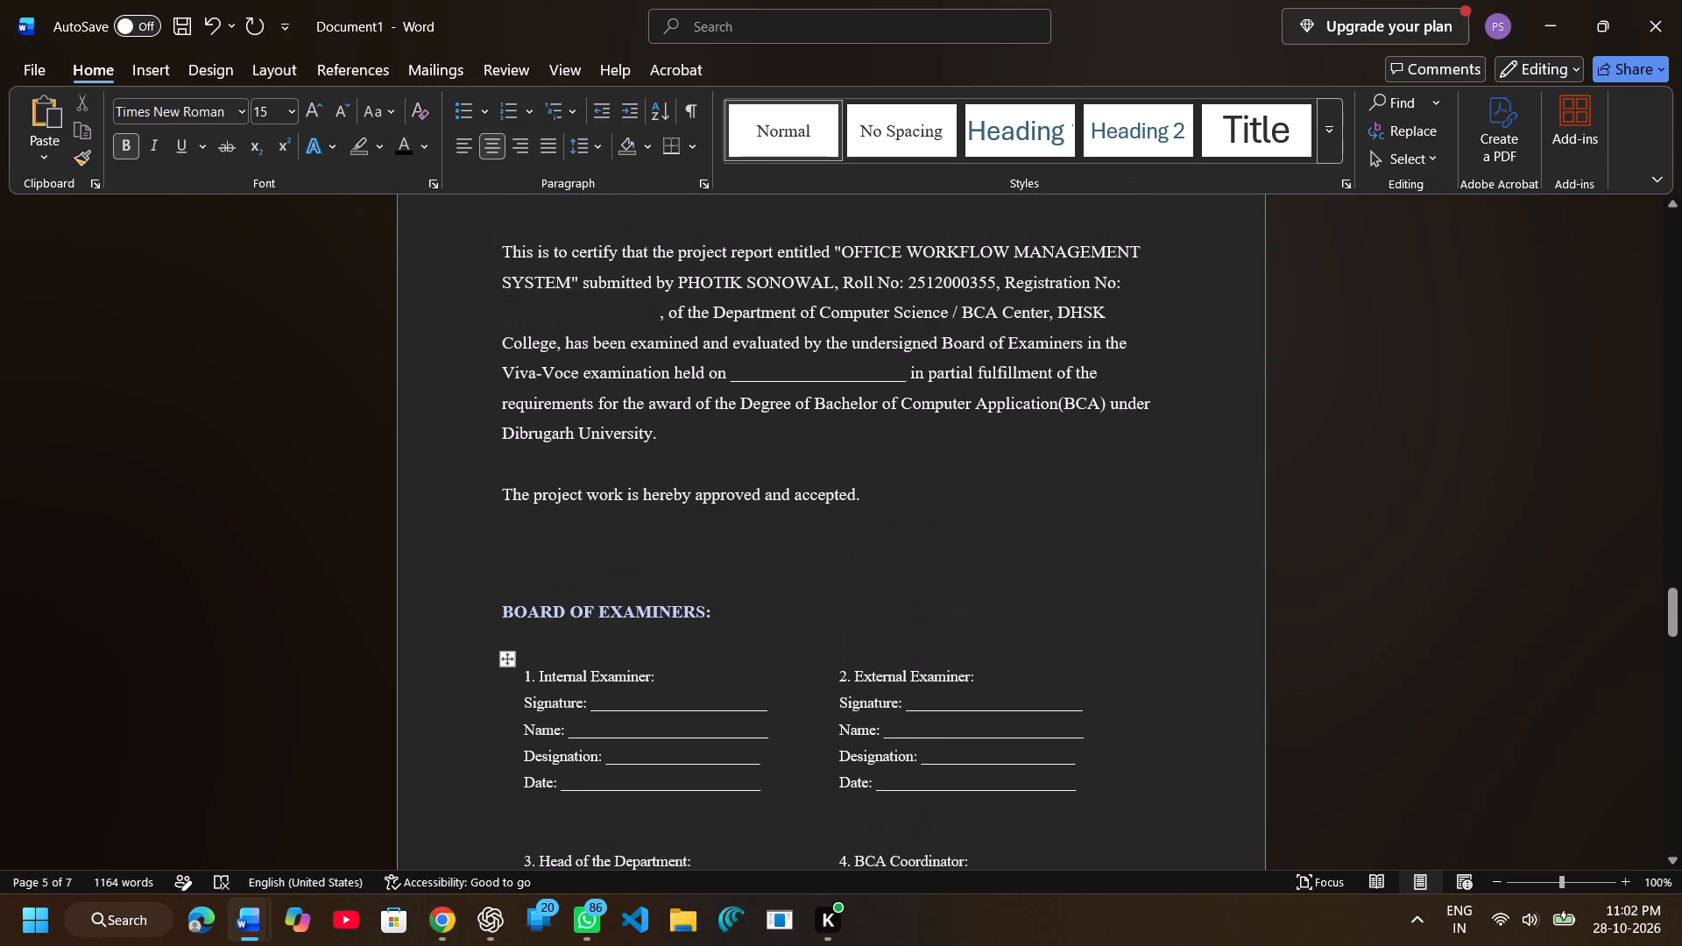
pyautogui.moveTo(501, 610); pyautogui.dragTo(697, 618)
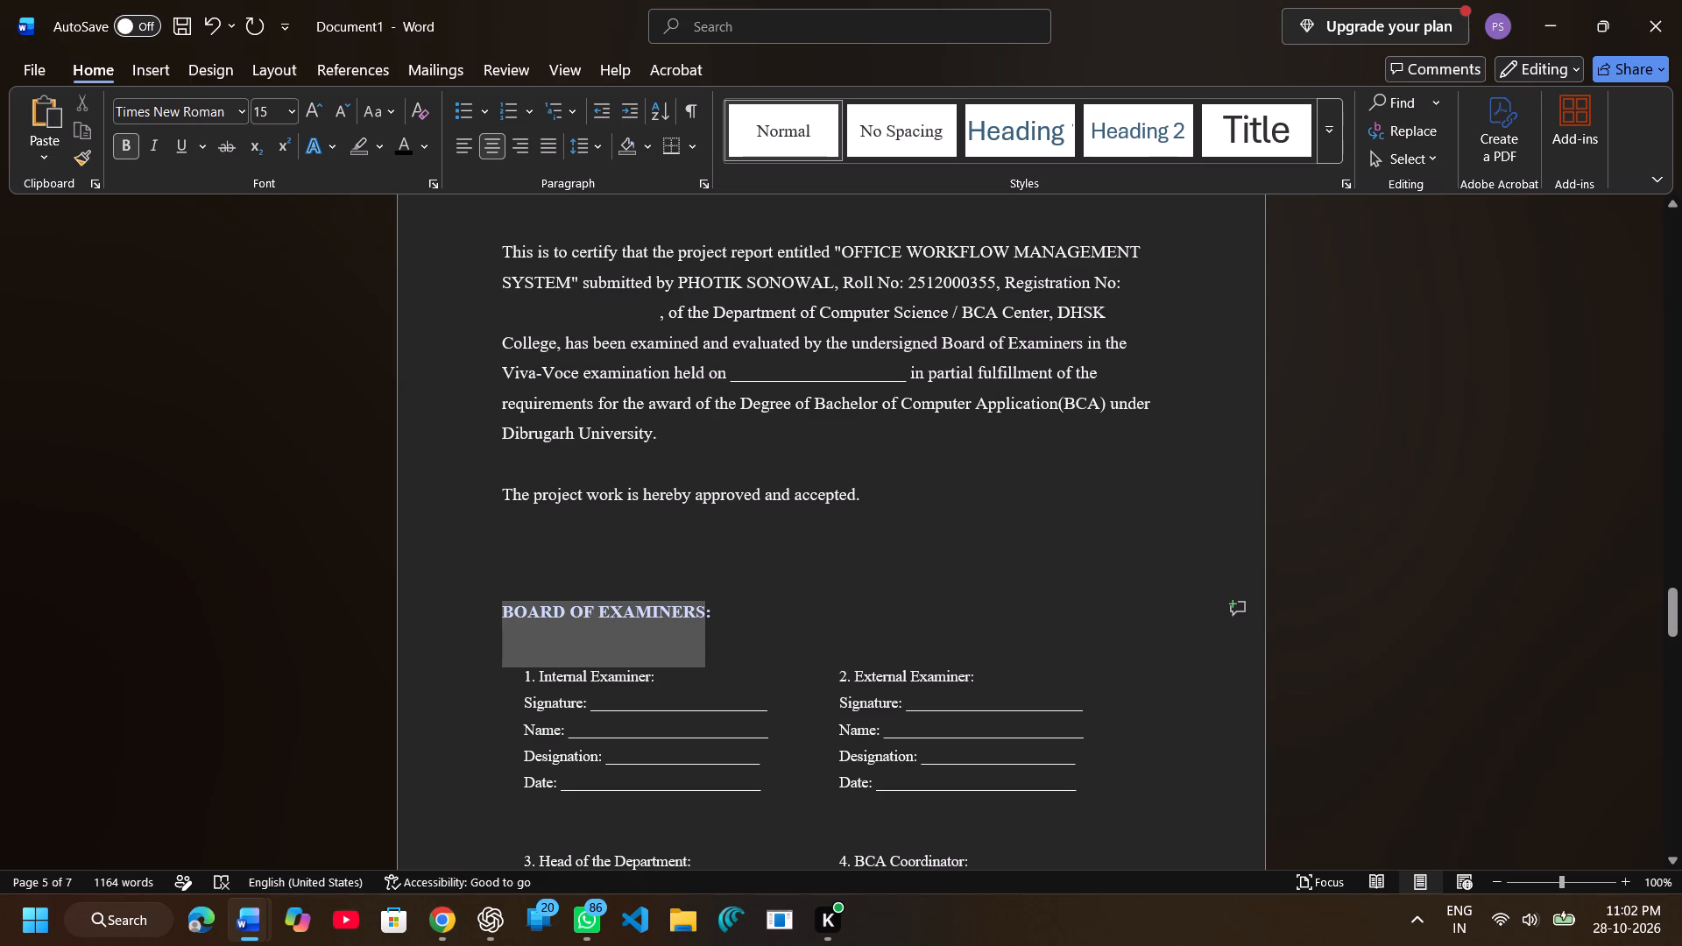
pyautogui.moveTo(697, 618); pyautogui.dragTo(713, 615)
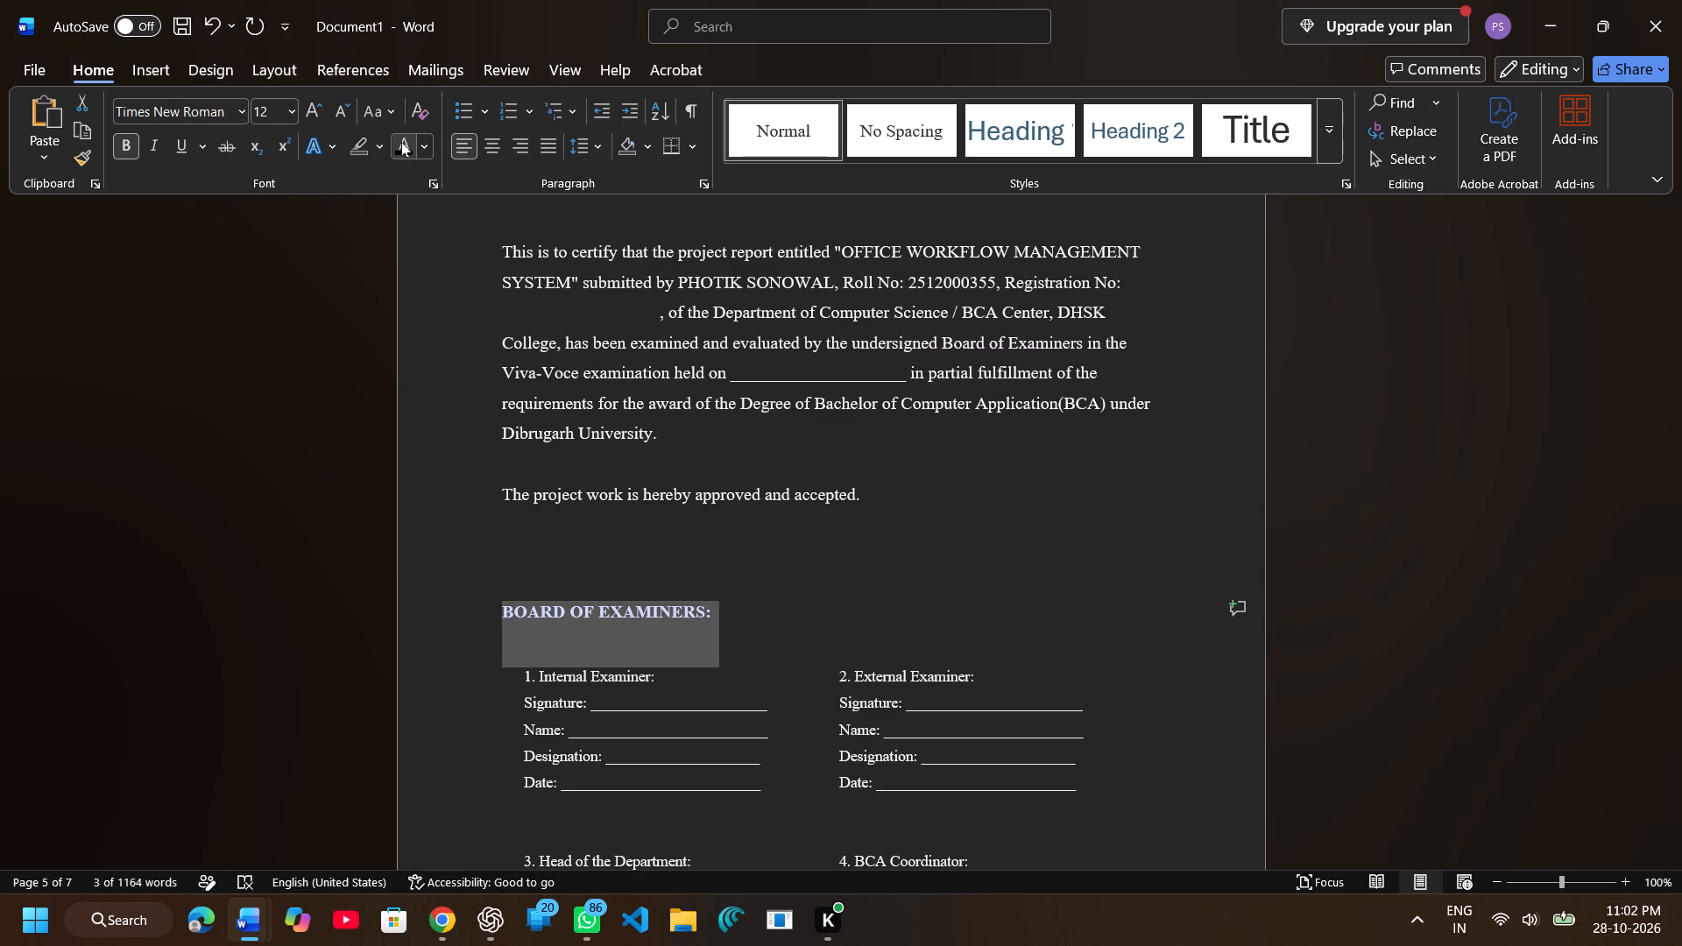
pyautogui.click(401, 142)
# Change the EXAMINATION APPROVAL CERTIFICATE heading to the same font colour as the body text.
pyautogui.scroll(1, 488, 338)
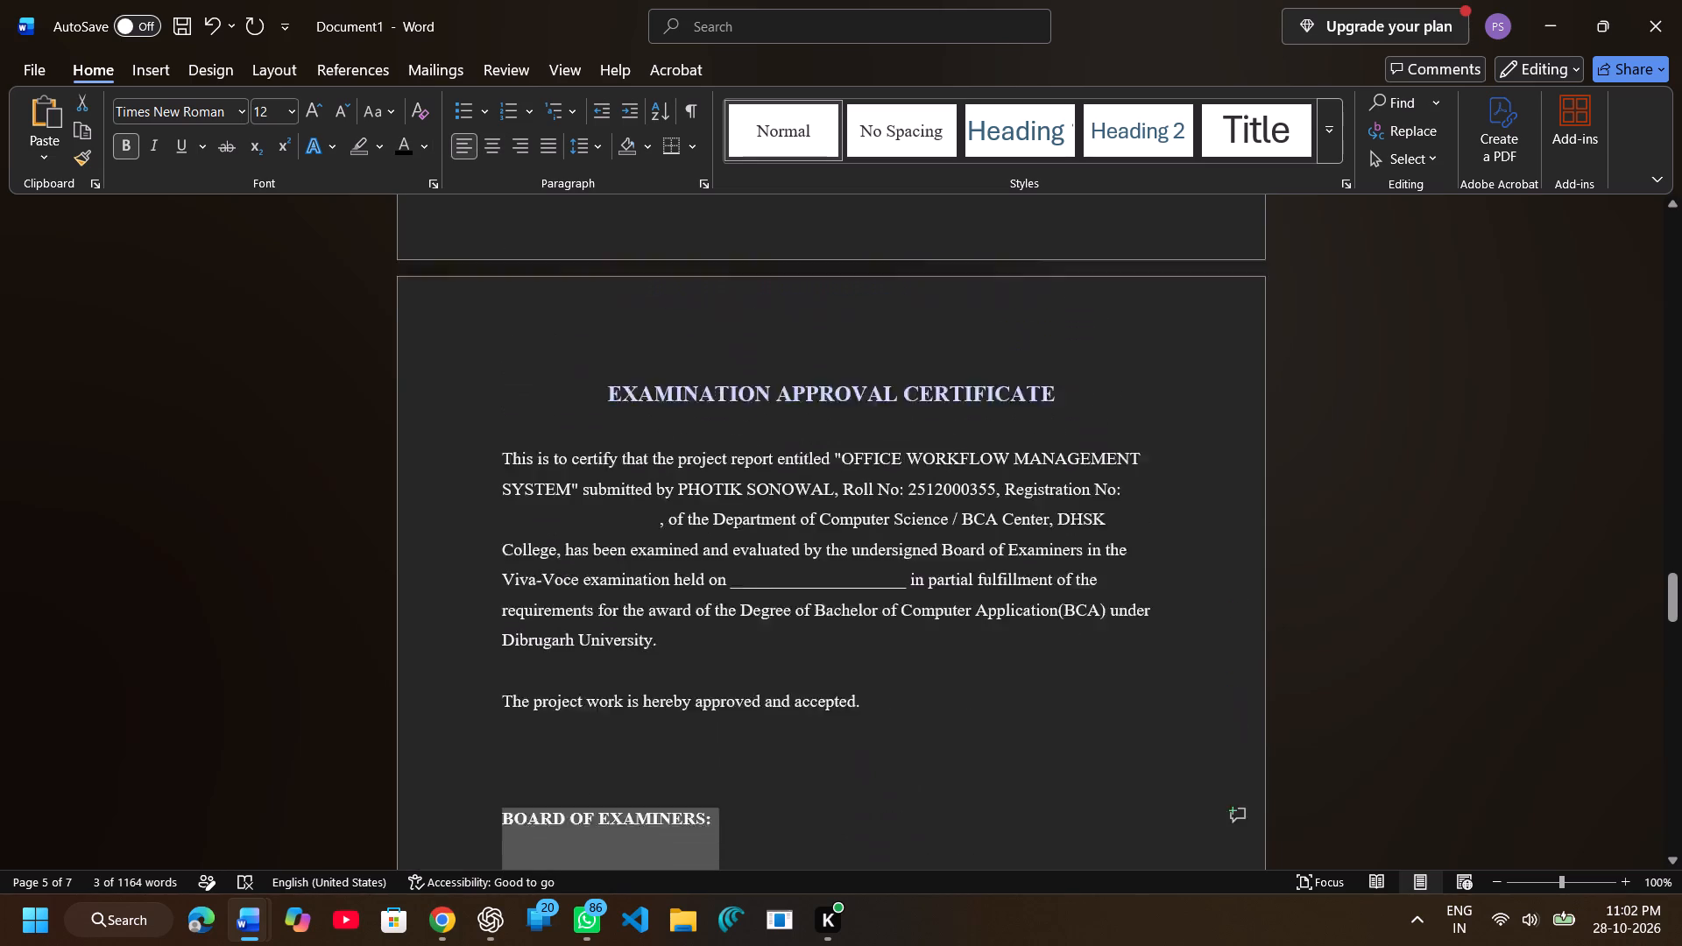
pyautogui.scroll(1, 488, 338)
pyautogui.moveTo(602, 452); pyautogui.dragTo(827, 451)
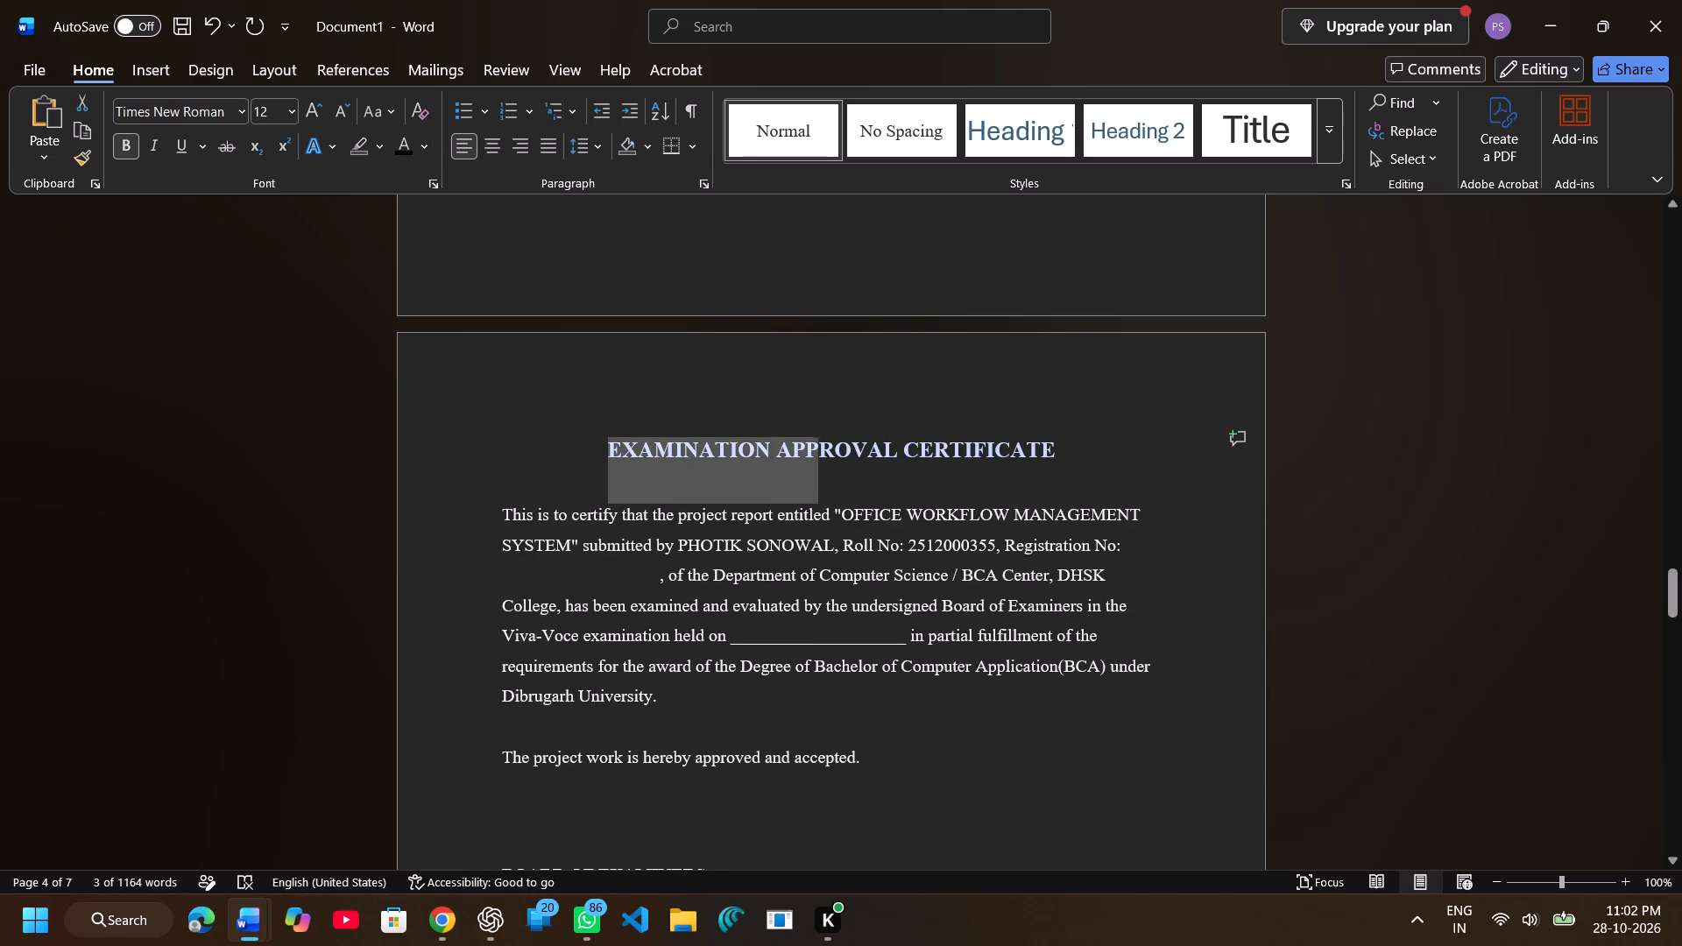
pyautogui.moveTo(827, 451); pyautogui.dragTo(987, 469)
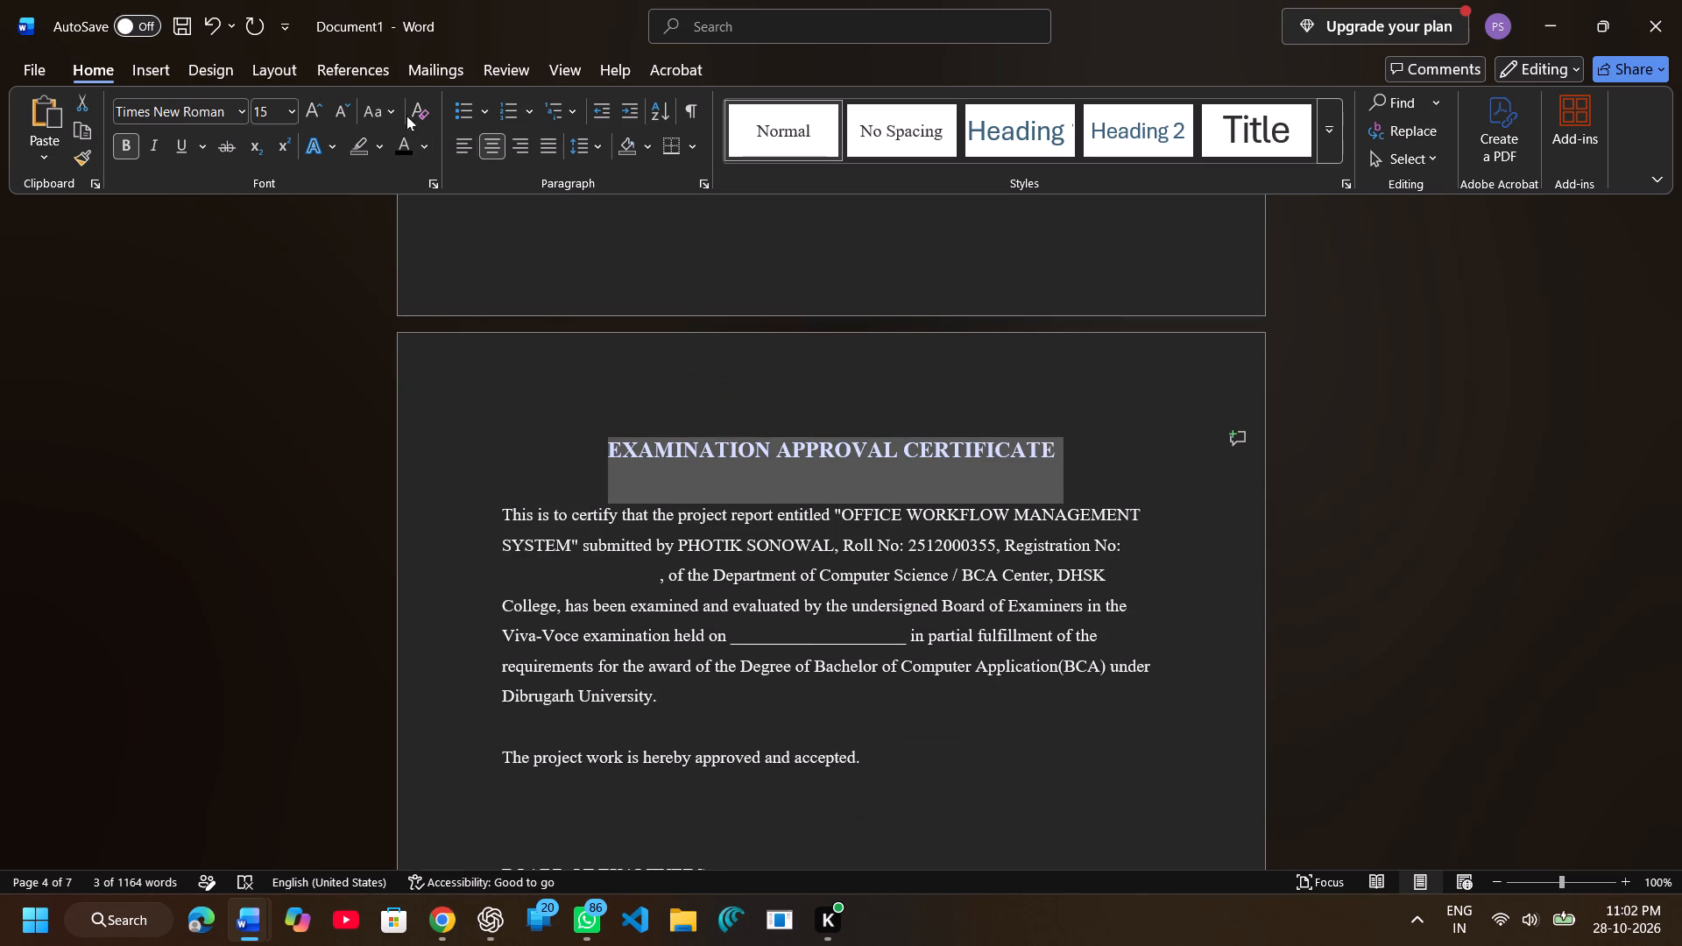
pyautogui.click(404, 136)
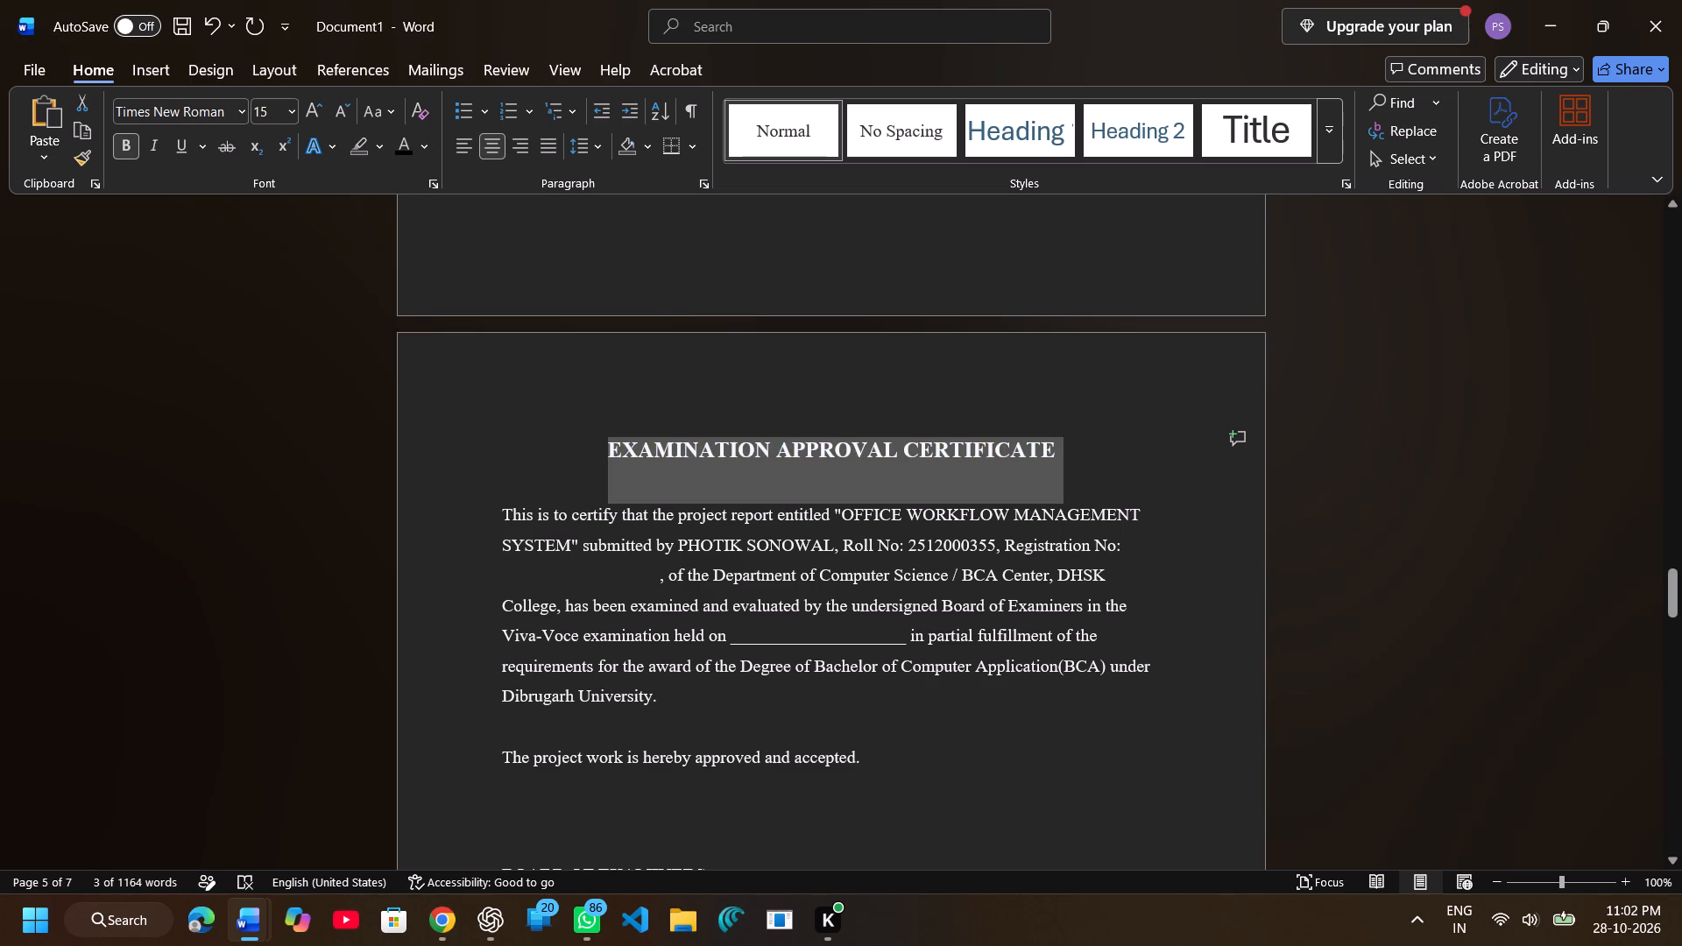
# Select the CERTIFICATE OF THE SUPERVISOR heading text.
pyautogui.scroll(2, 559, 281)
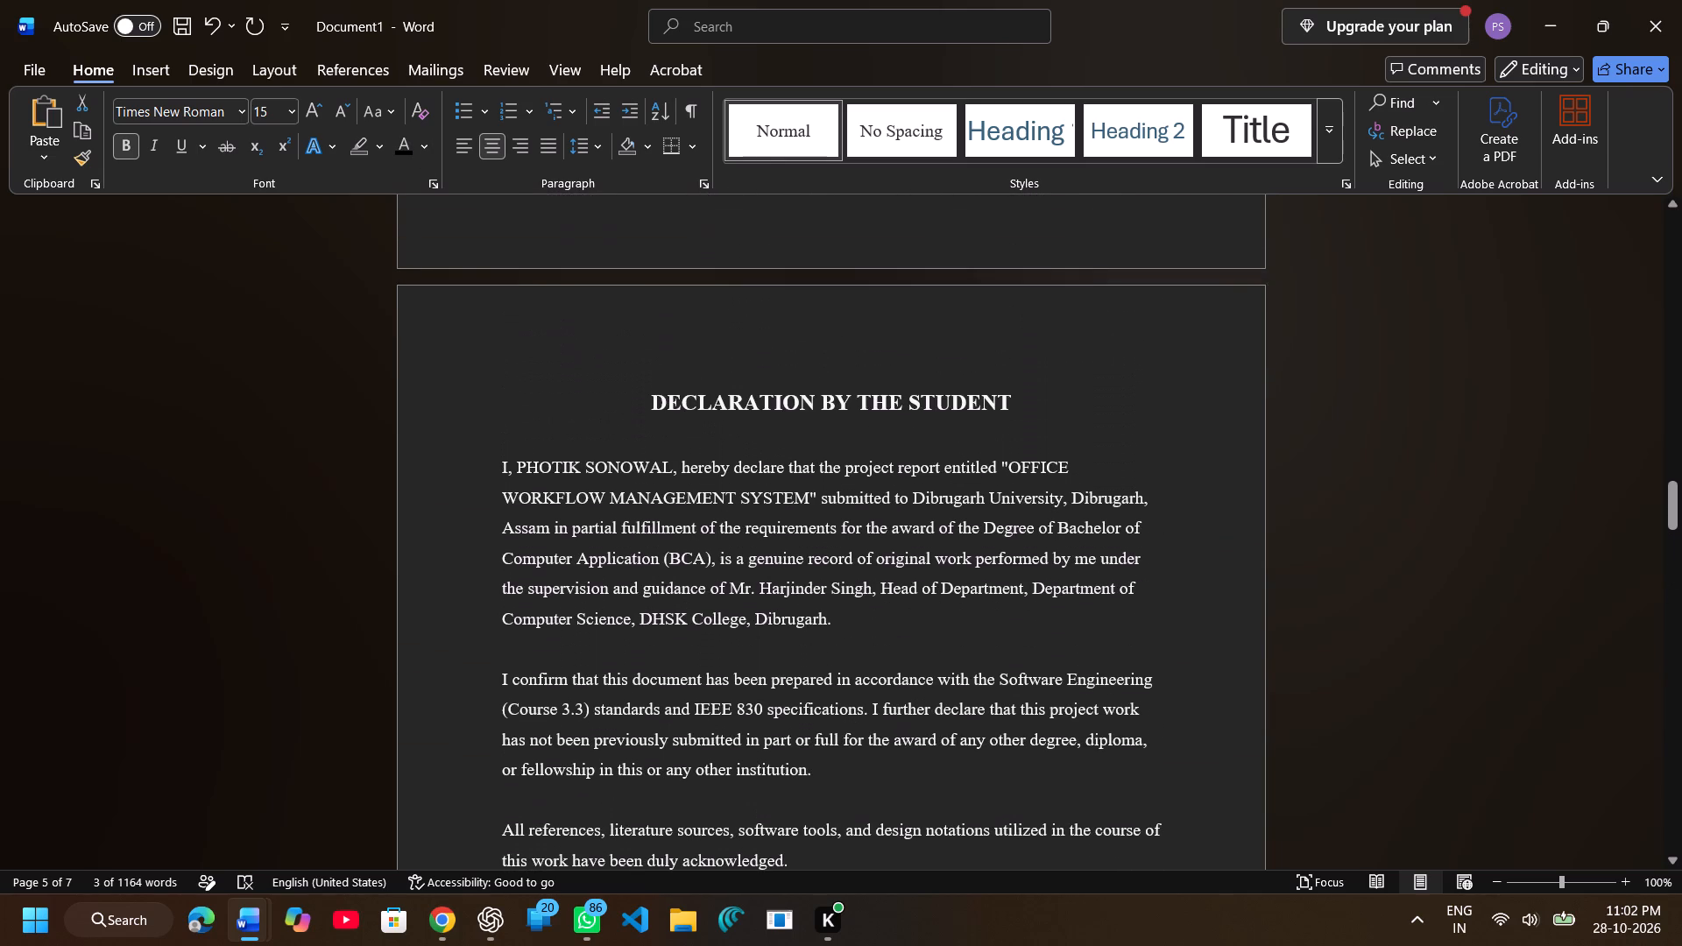
pyautogui.scroll(3, 645, 430)
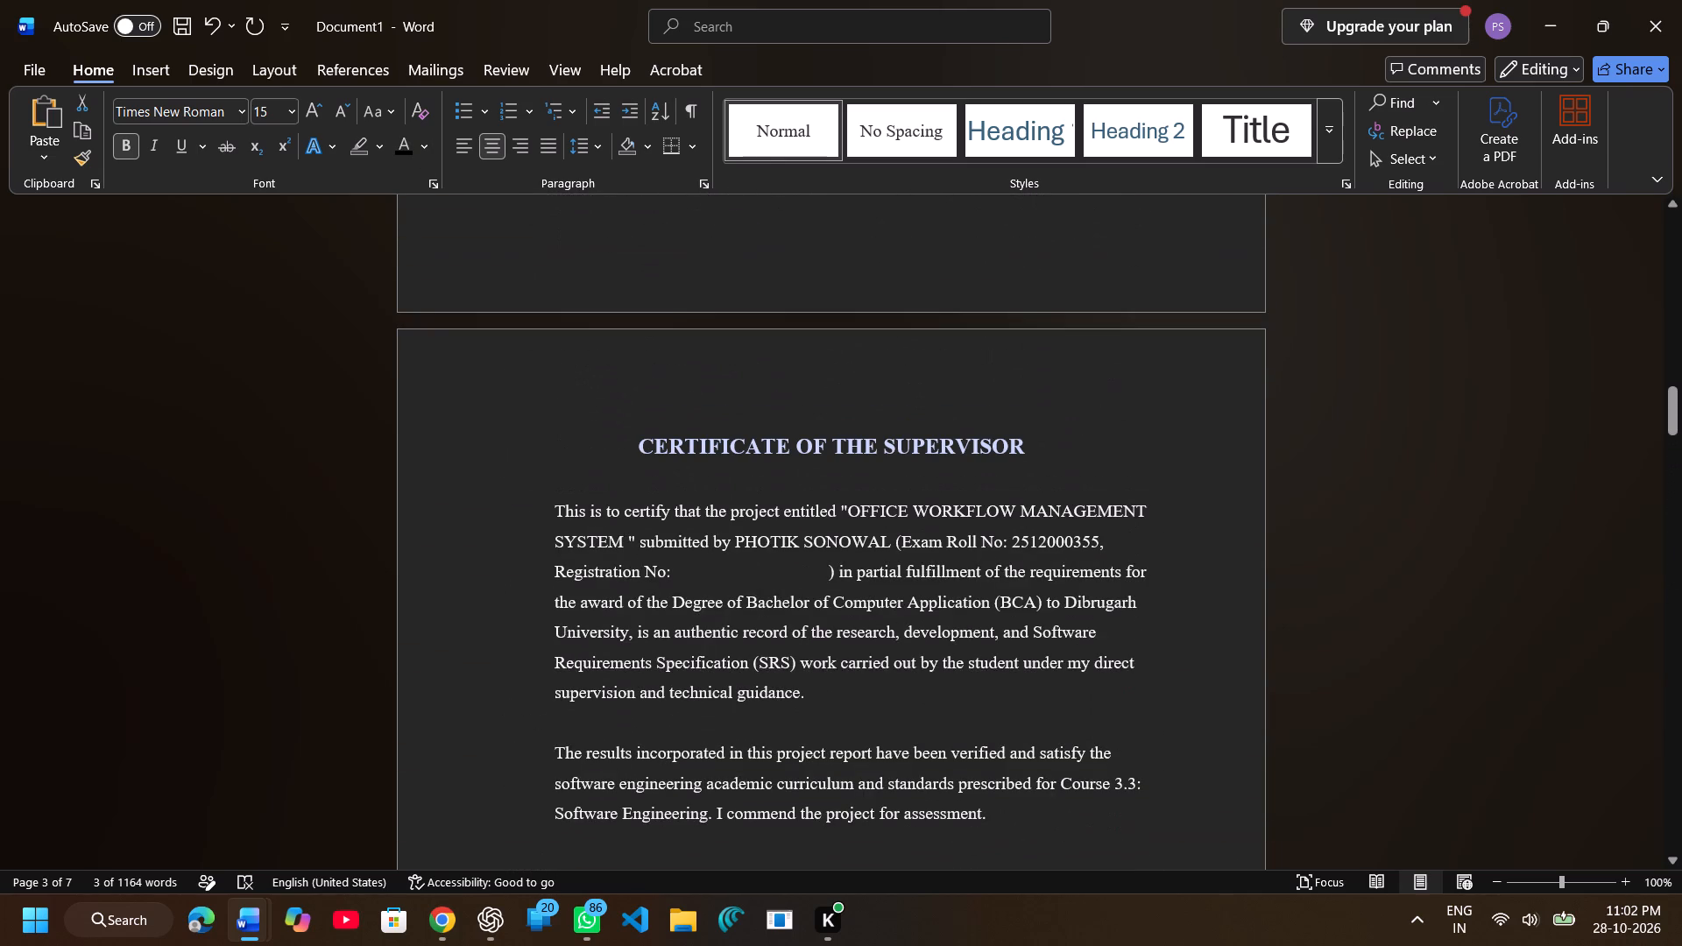
pyautogui.moveTo(631, 439); pyautogui.dragTo(1025, 429)
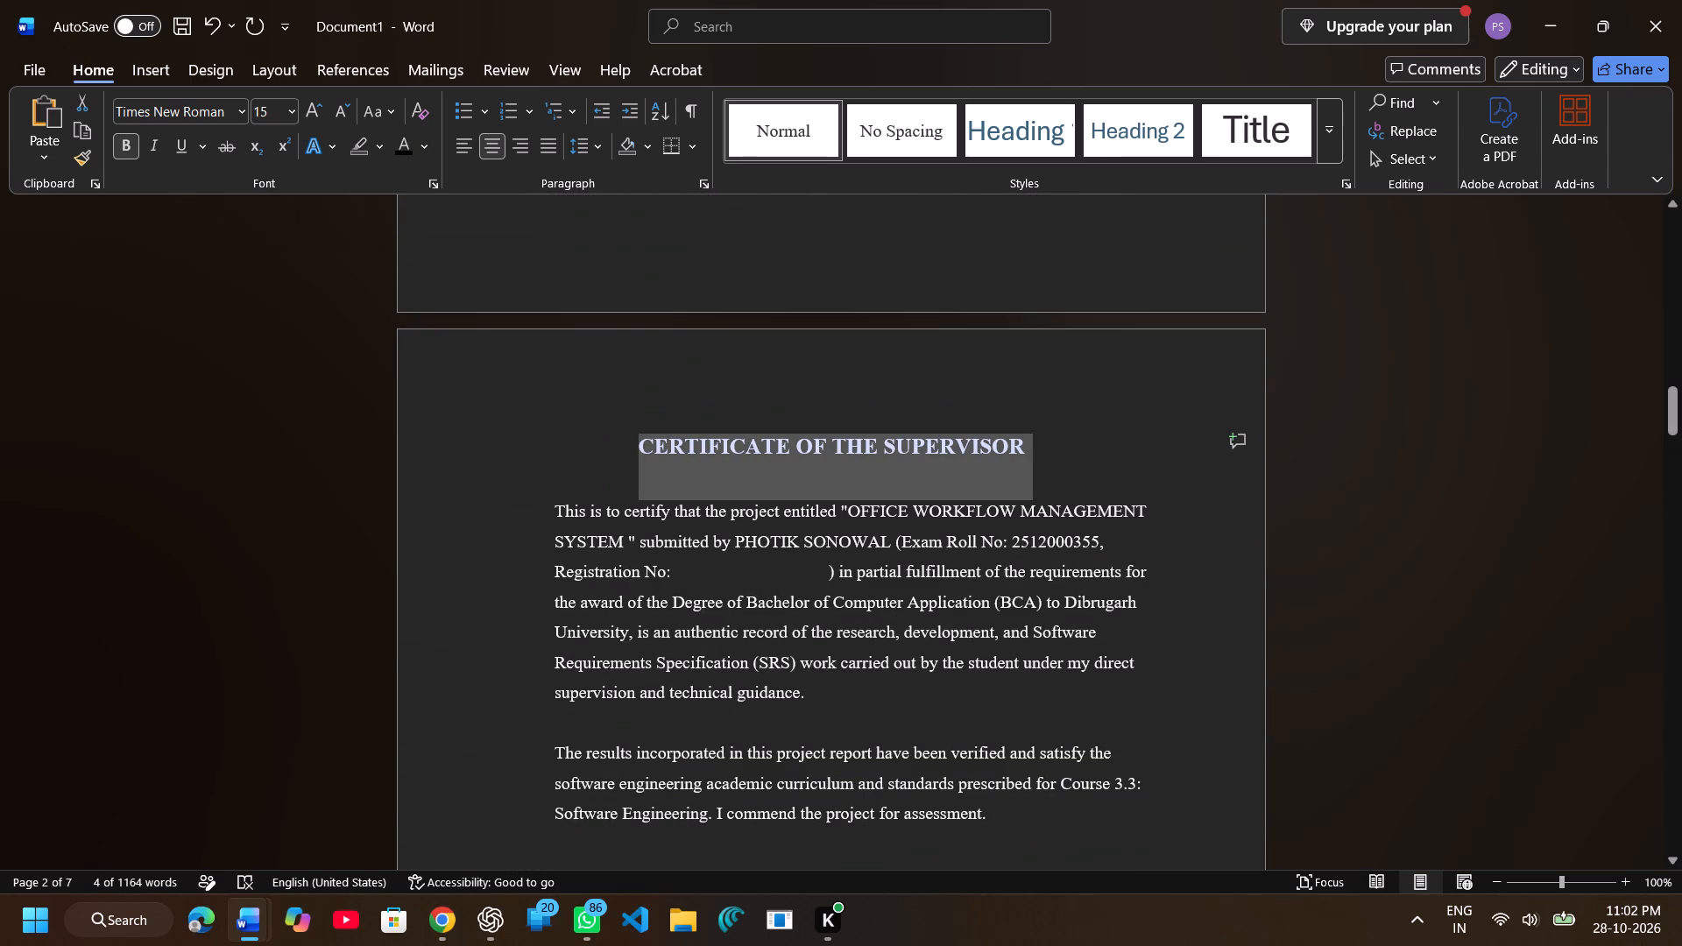
# Change the selected CERTIFICATE OF THE SUPERVISOR heading to the same font colour as the body text.
pyautogui.click(403, 152)
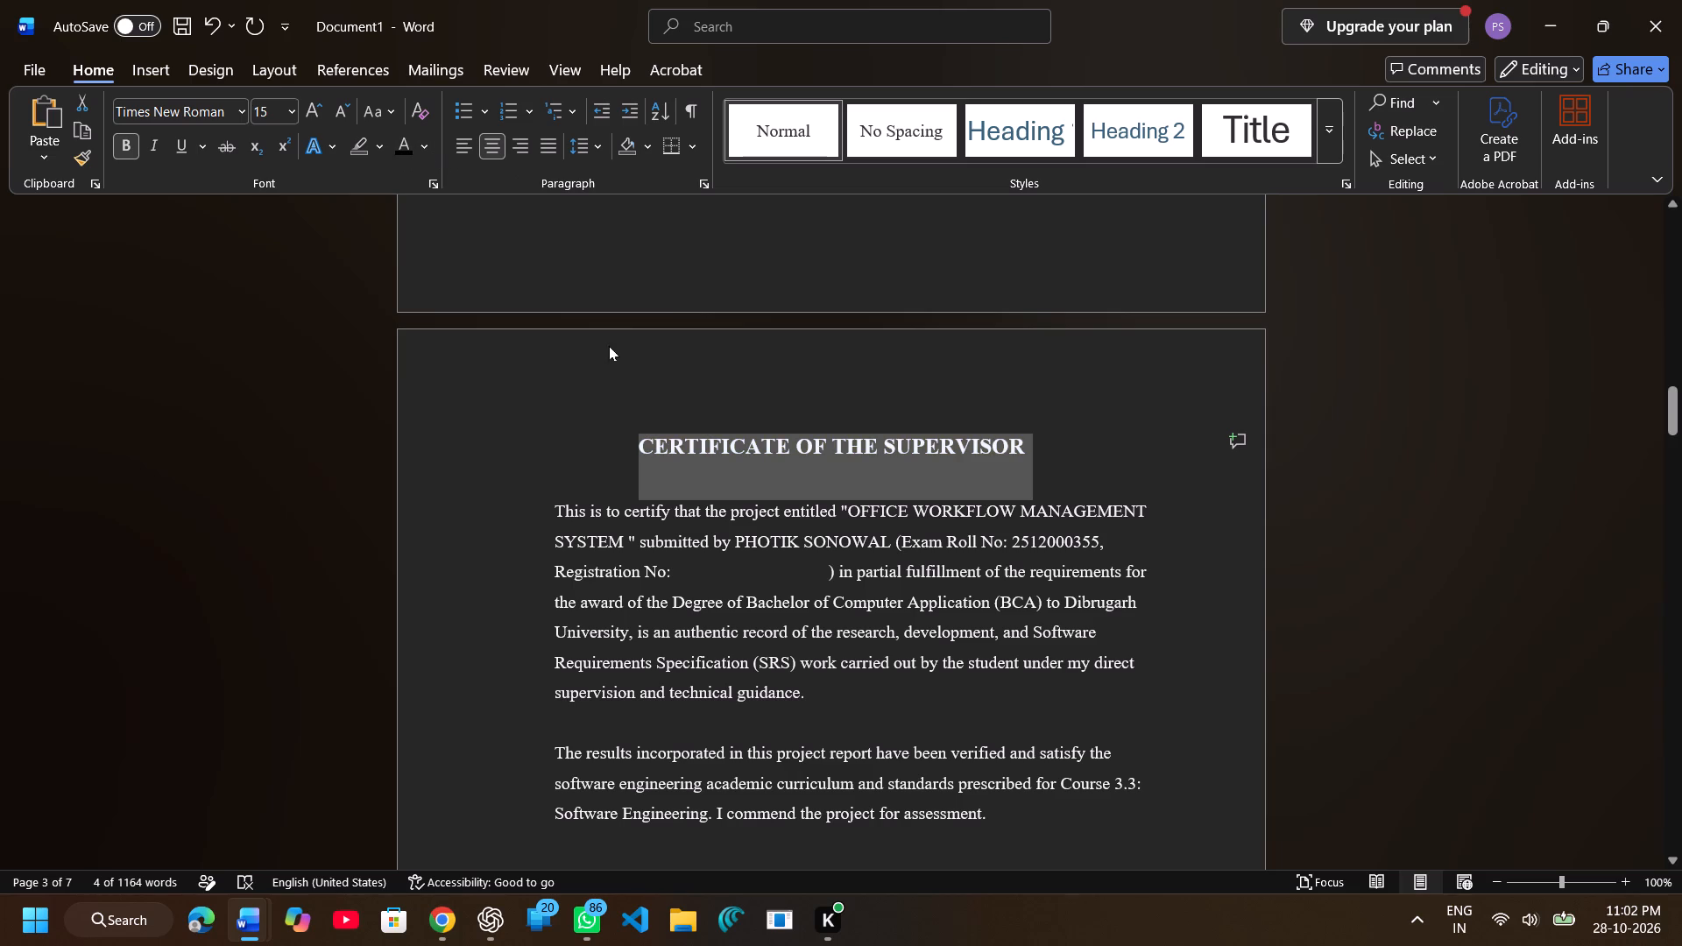
# Change the CERTIFICATE OF THE COORDINATOR heading to the same font colour as the body text.
pyautogui.scroll(3, 611, 349)
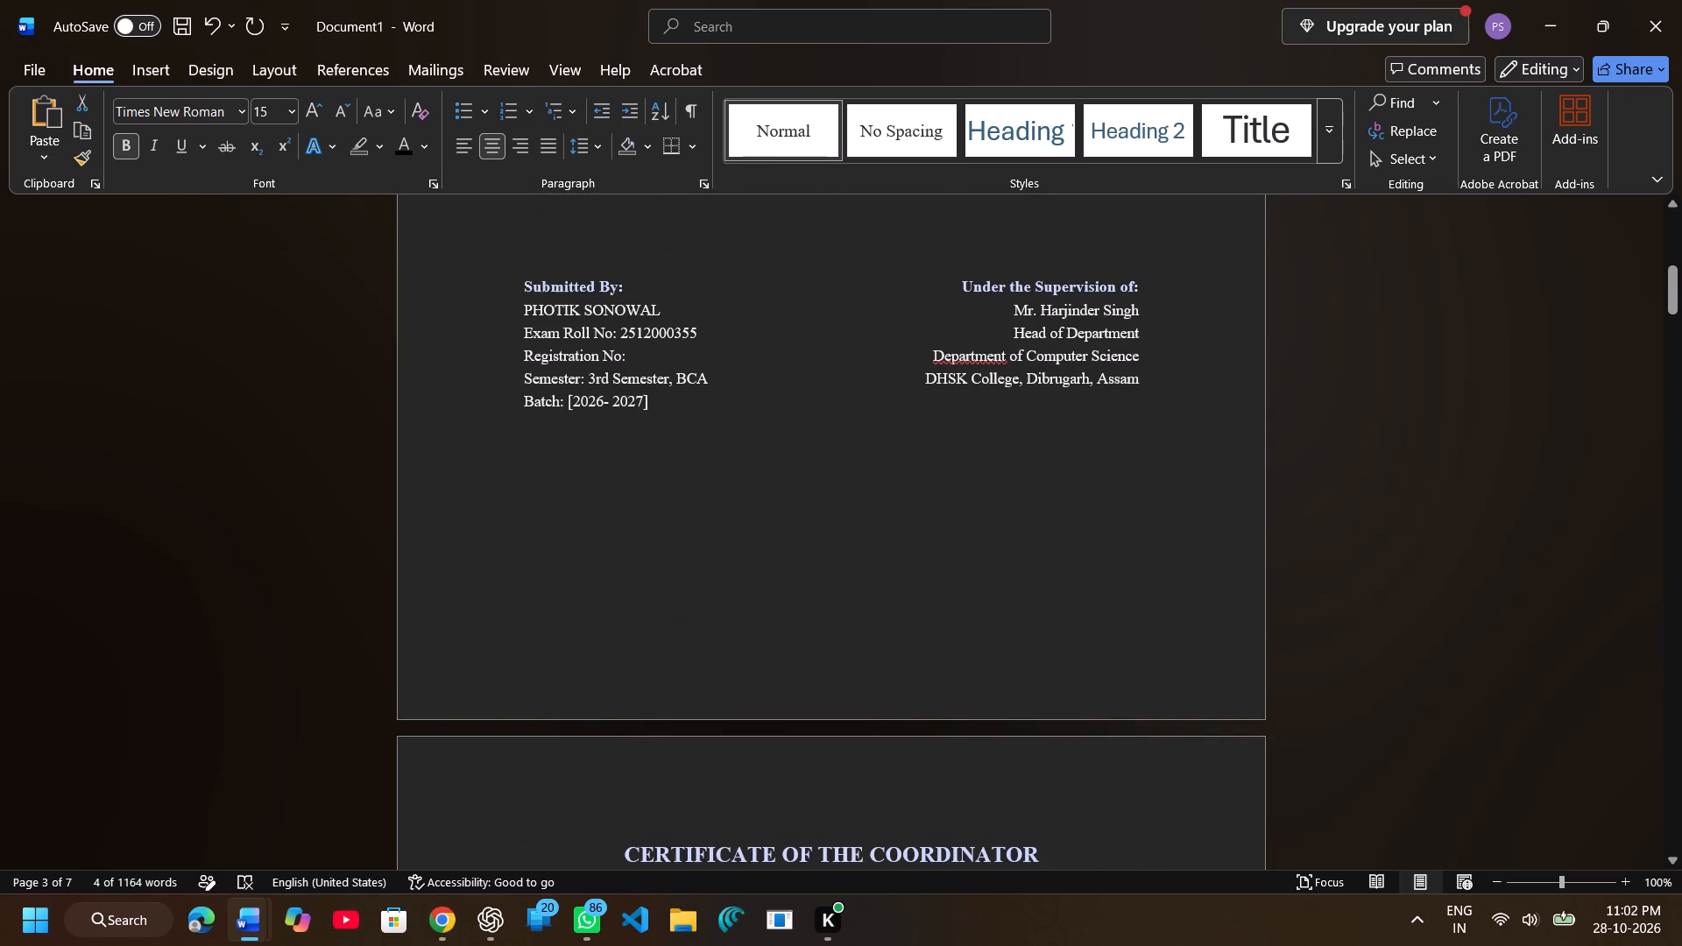
pyautogui.scroll(-1, 611, 349)
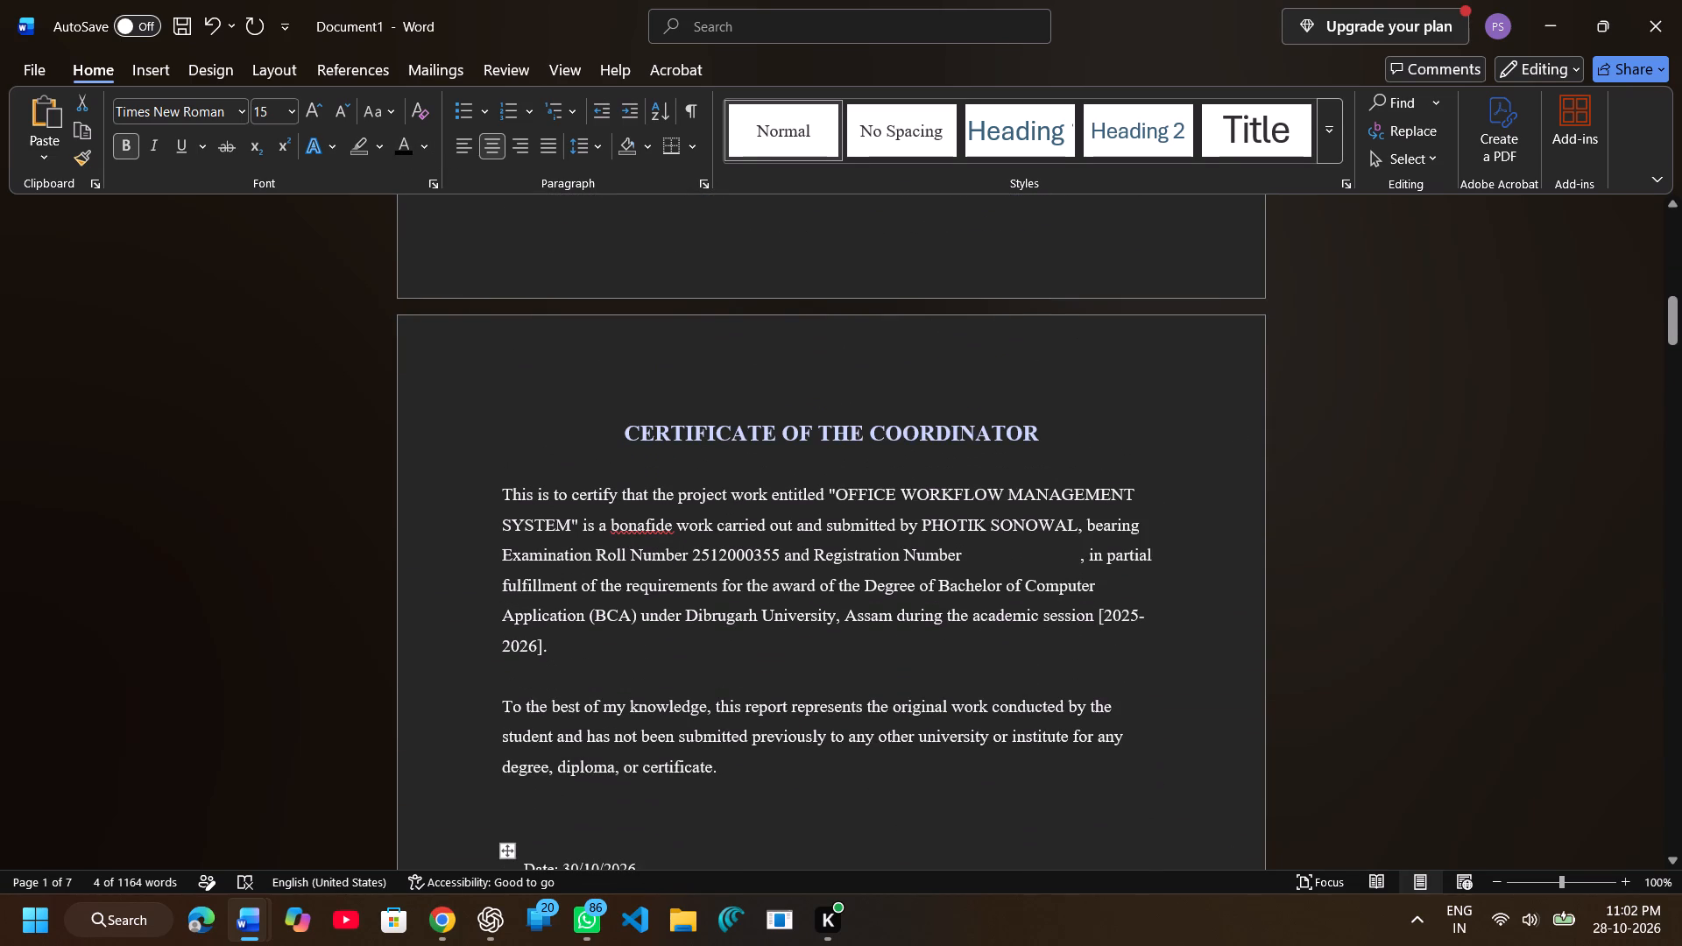
pyautogui.moveTo(616, 427); pyautogui.dragTo(975, 459)
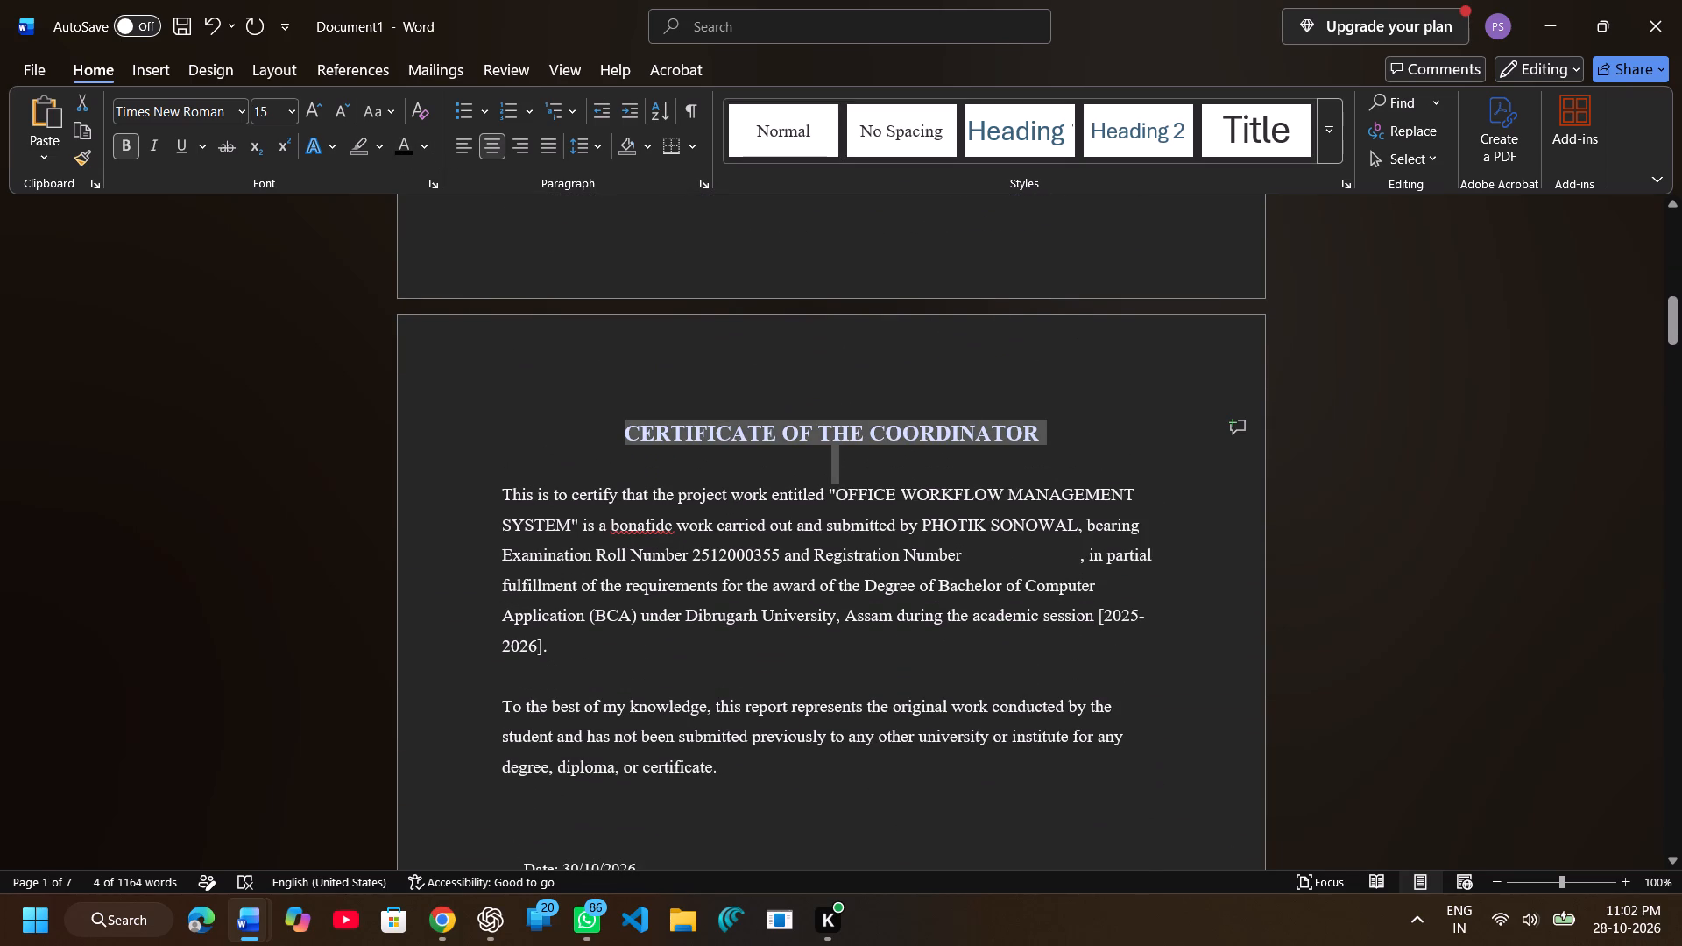
pyautogui.click(404, 150)
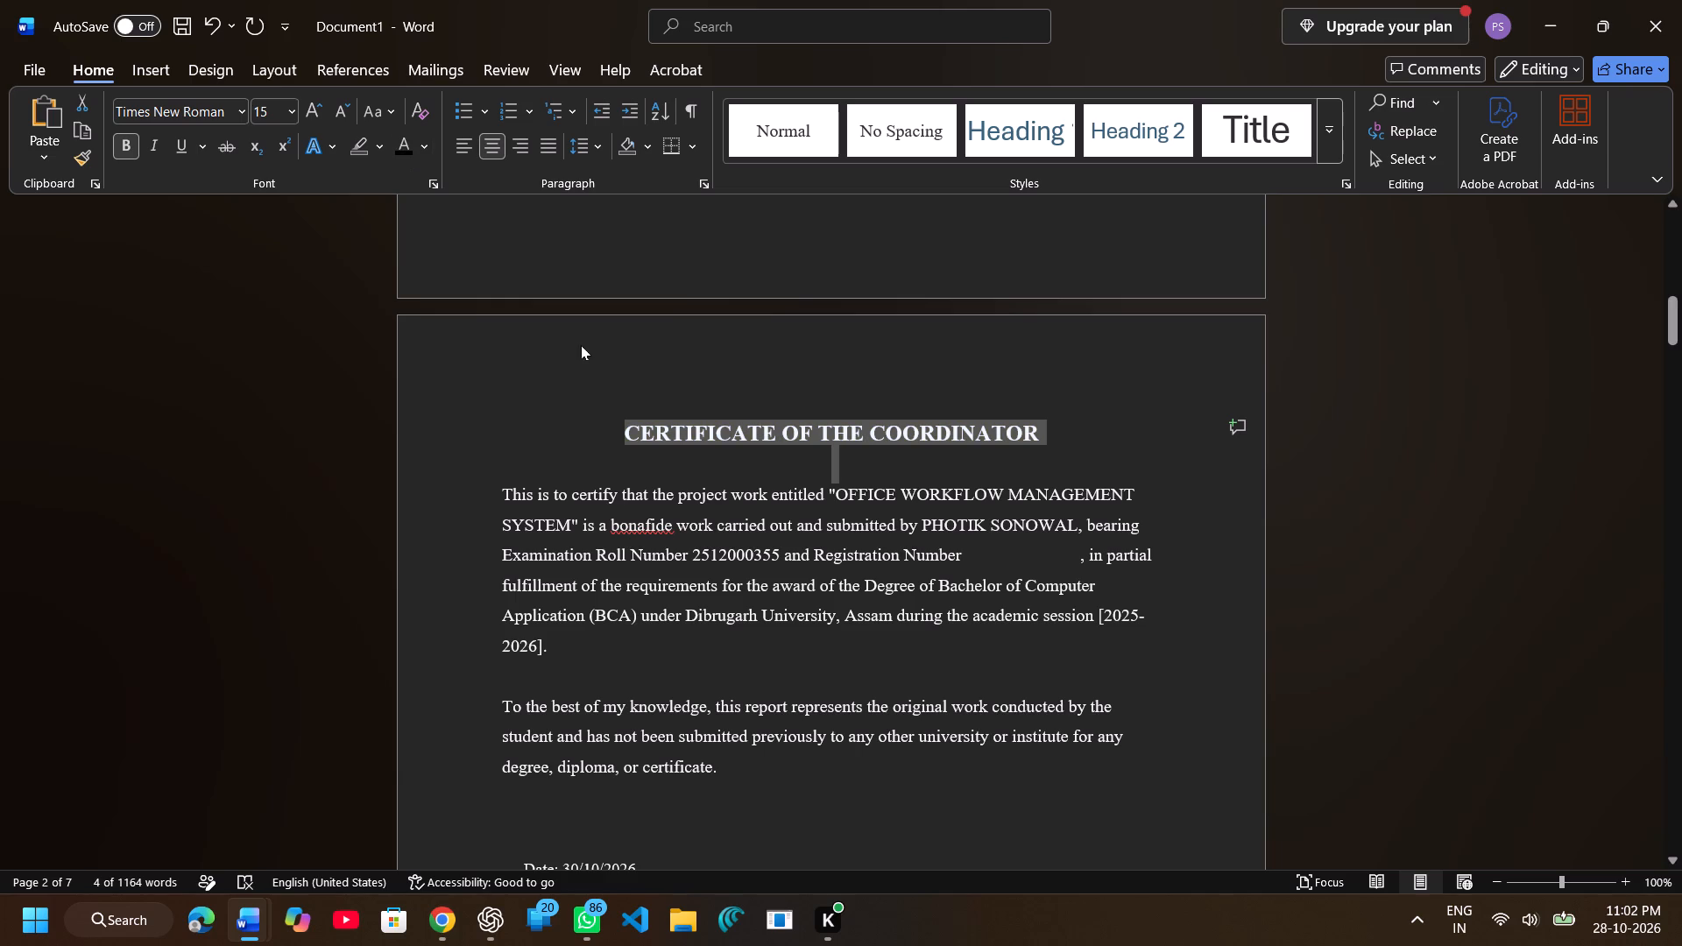
# Change the "Submitted By:" label on the title page to the same font colour as the body text.
pyautogui.scroll(1, 583, 348)
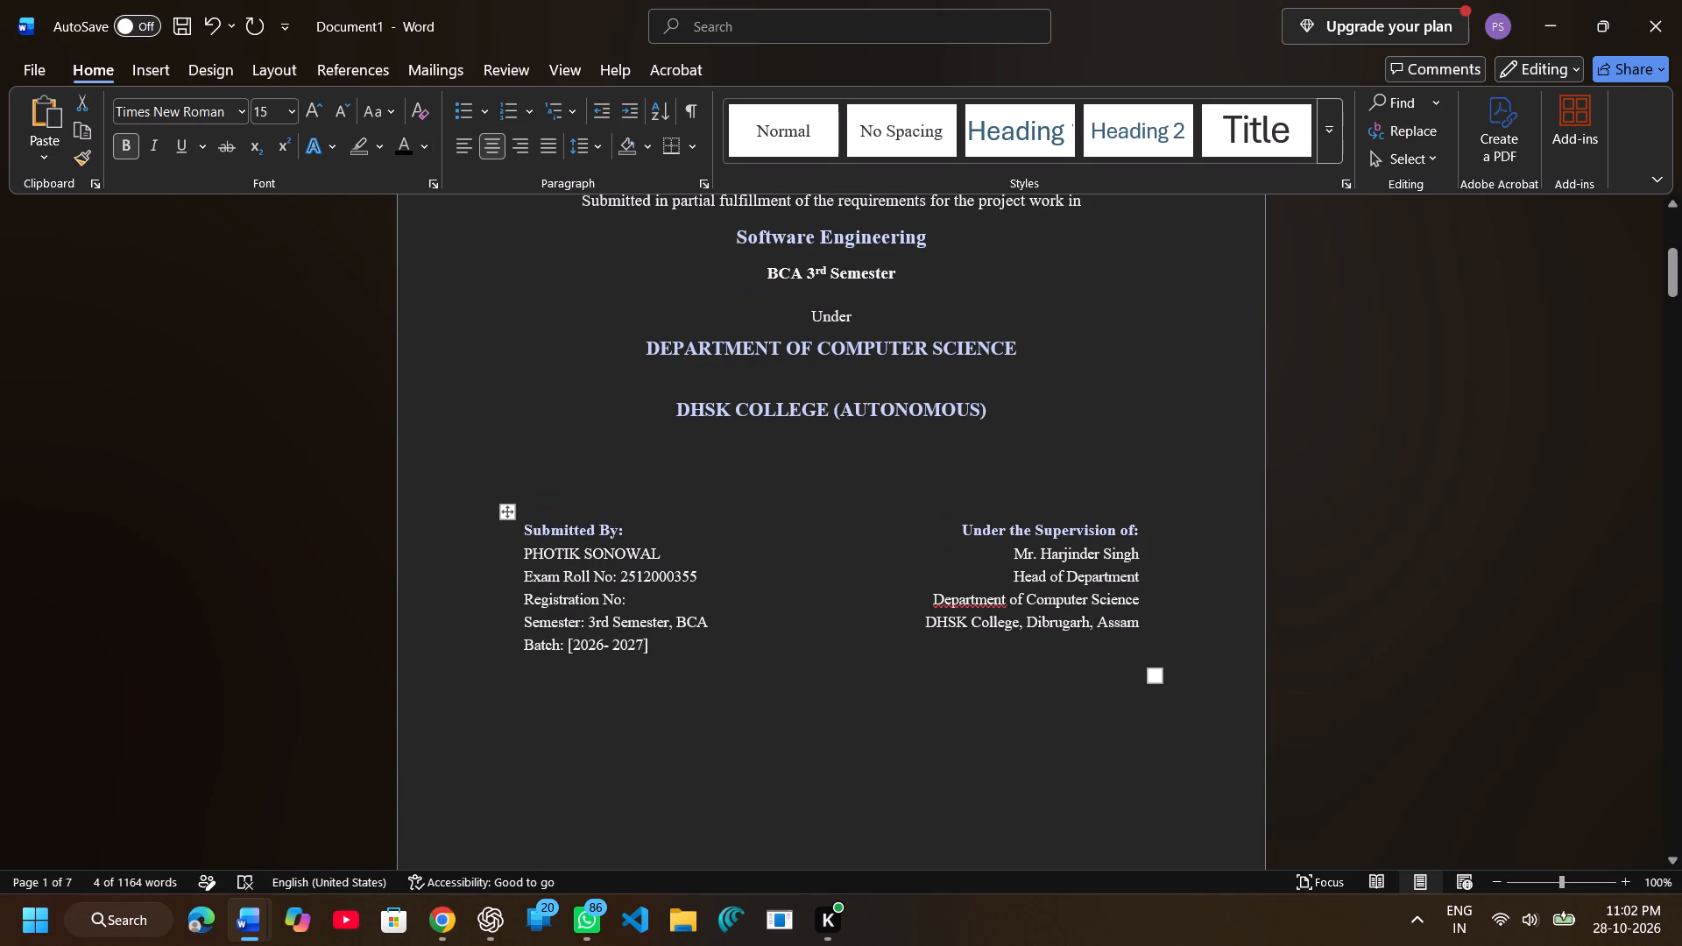
pyautogui.moveTo(522, 526); pyautogui.dragTo(575, 536)
pyautogui.click(575, 536)
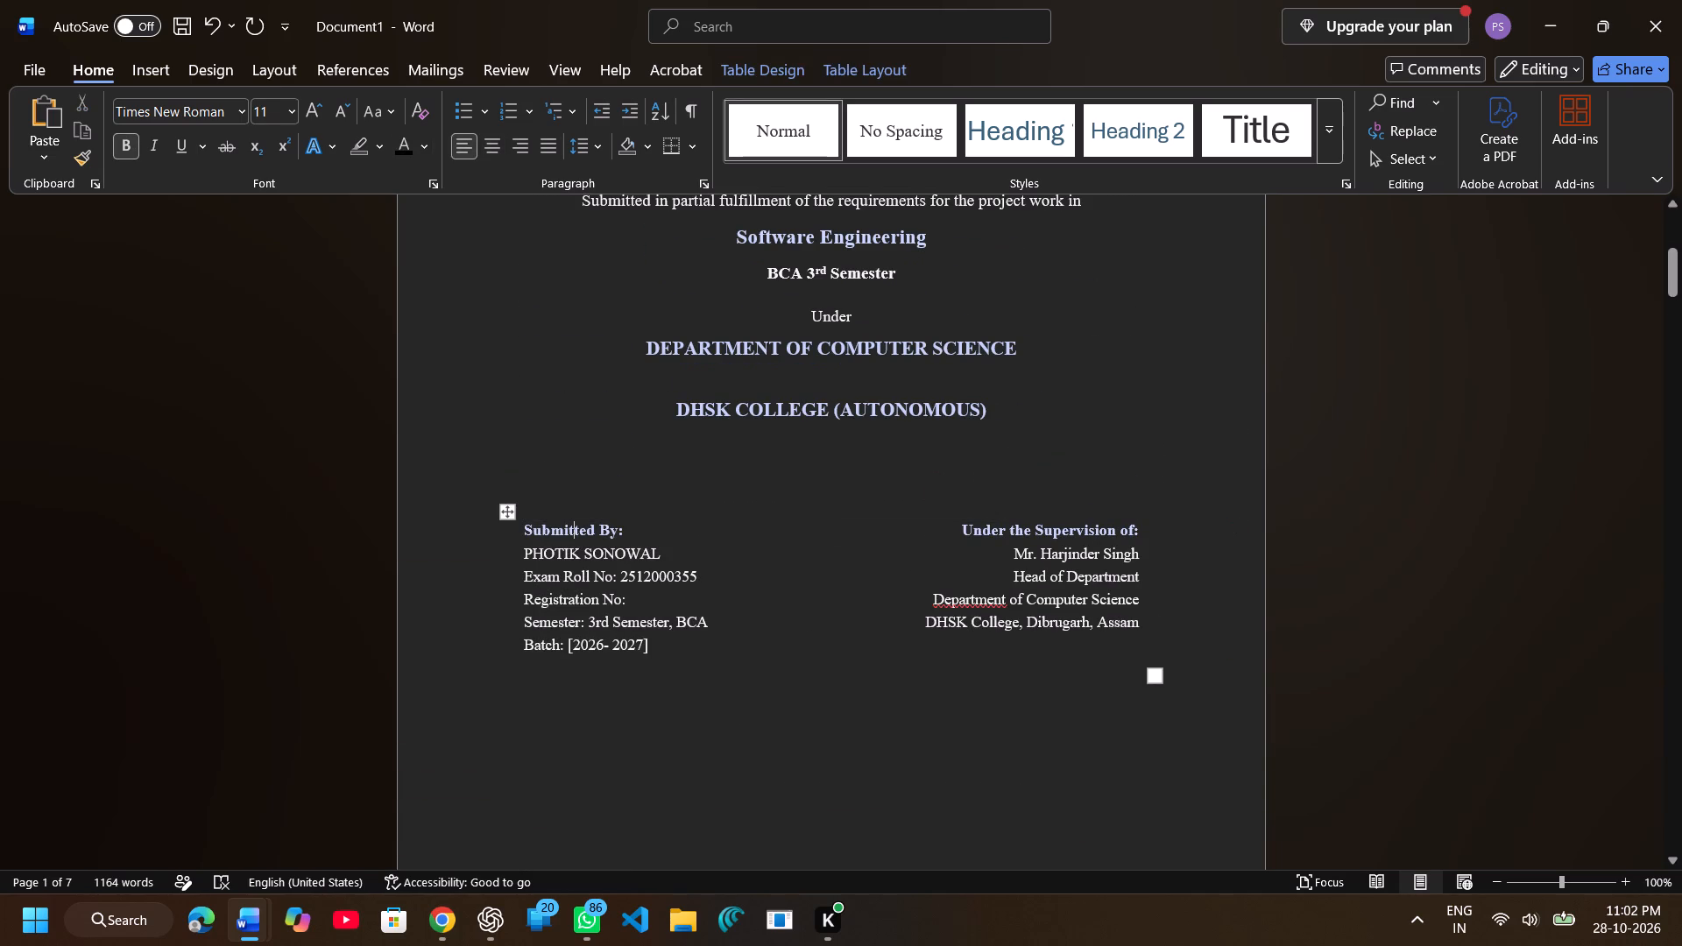
pyautogui.moveTo(525, 532); pyautogui.dragTo(831, 515)
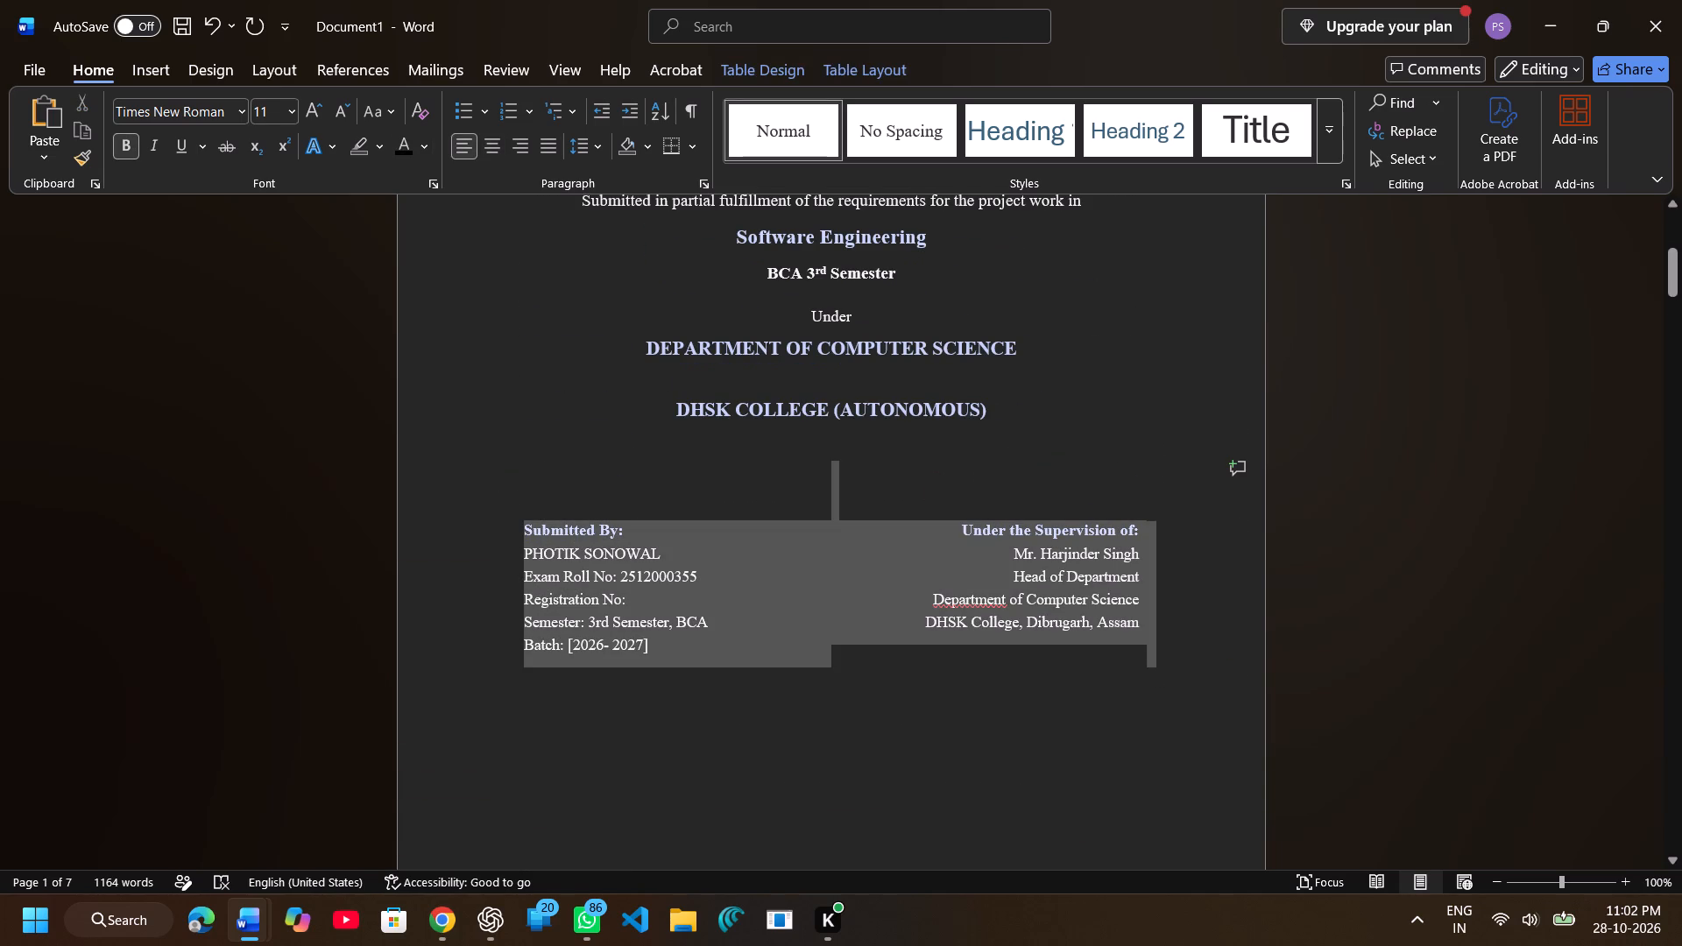
pyautogui.moveTo(831, 515); pyautogui.dragTo(711, 525)
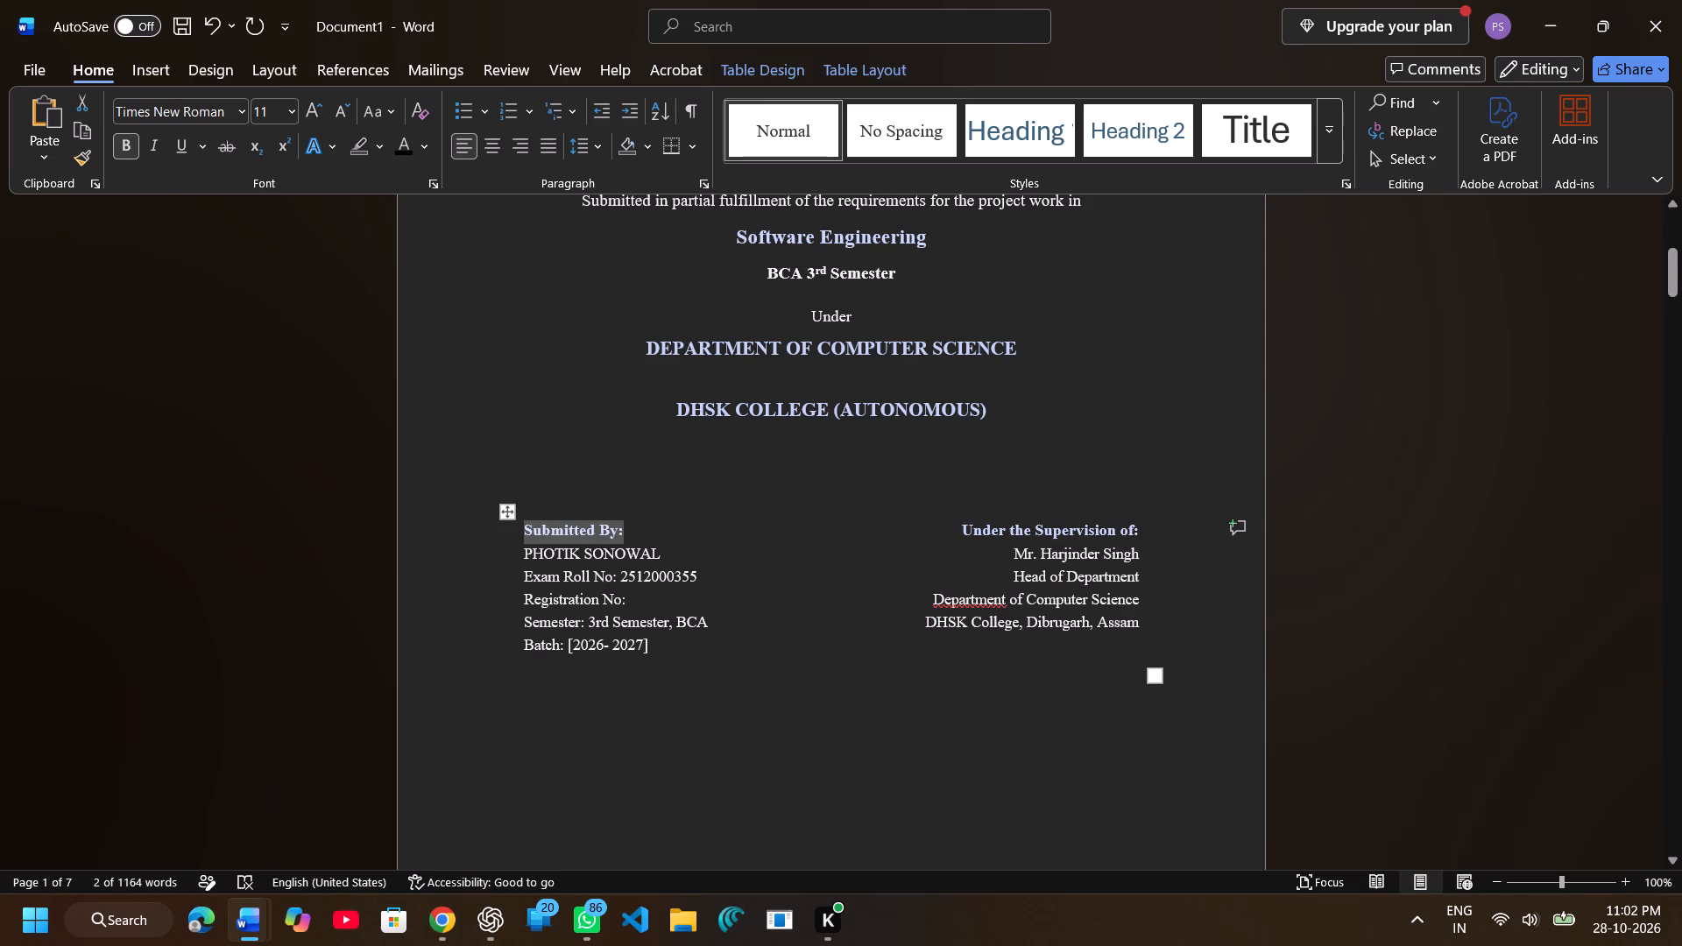
pyautogui.click(404, 152)
# Change the "Under the Supervision of:" label on the title page to the same font colour as the body text.
pyautogui.moveTo(959, 529); pyautogui.dragTo(1137, 529)
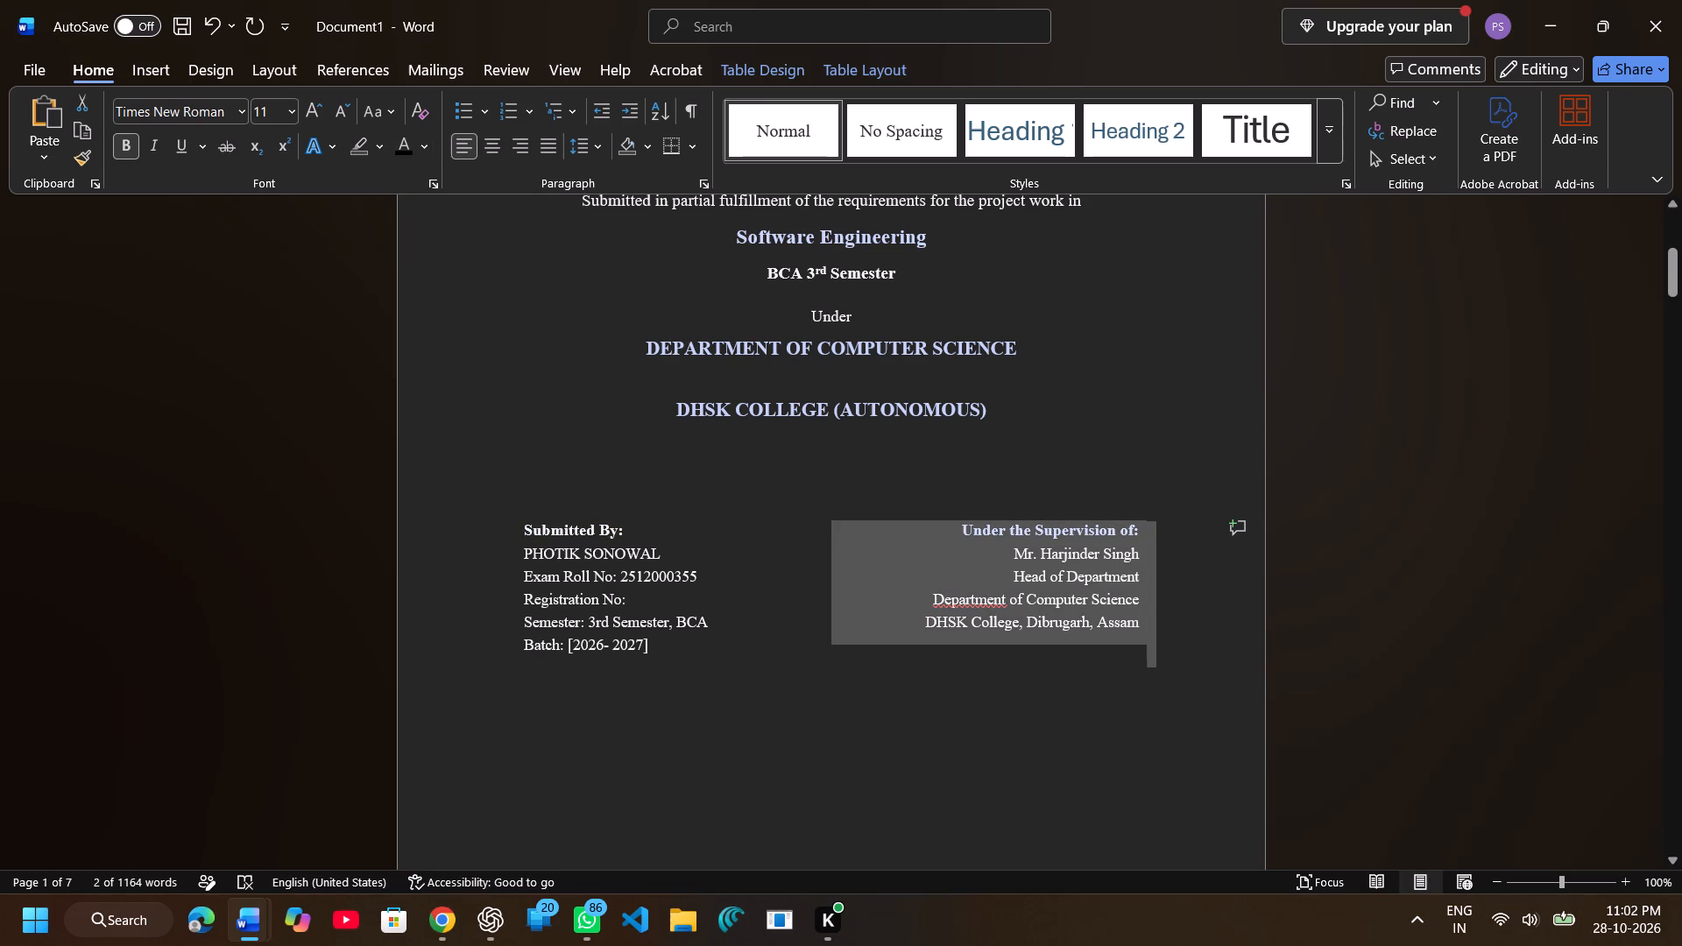
pyautogui.moveTo(1137, 529); pyautogui.dragTo(1090, 551)
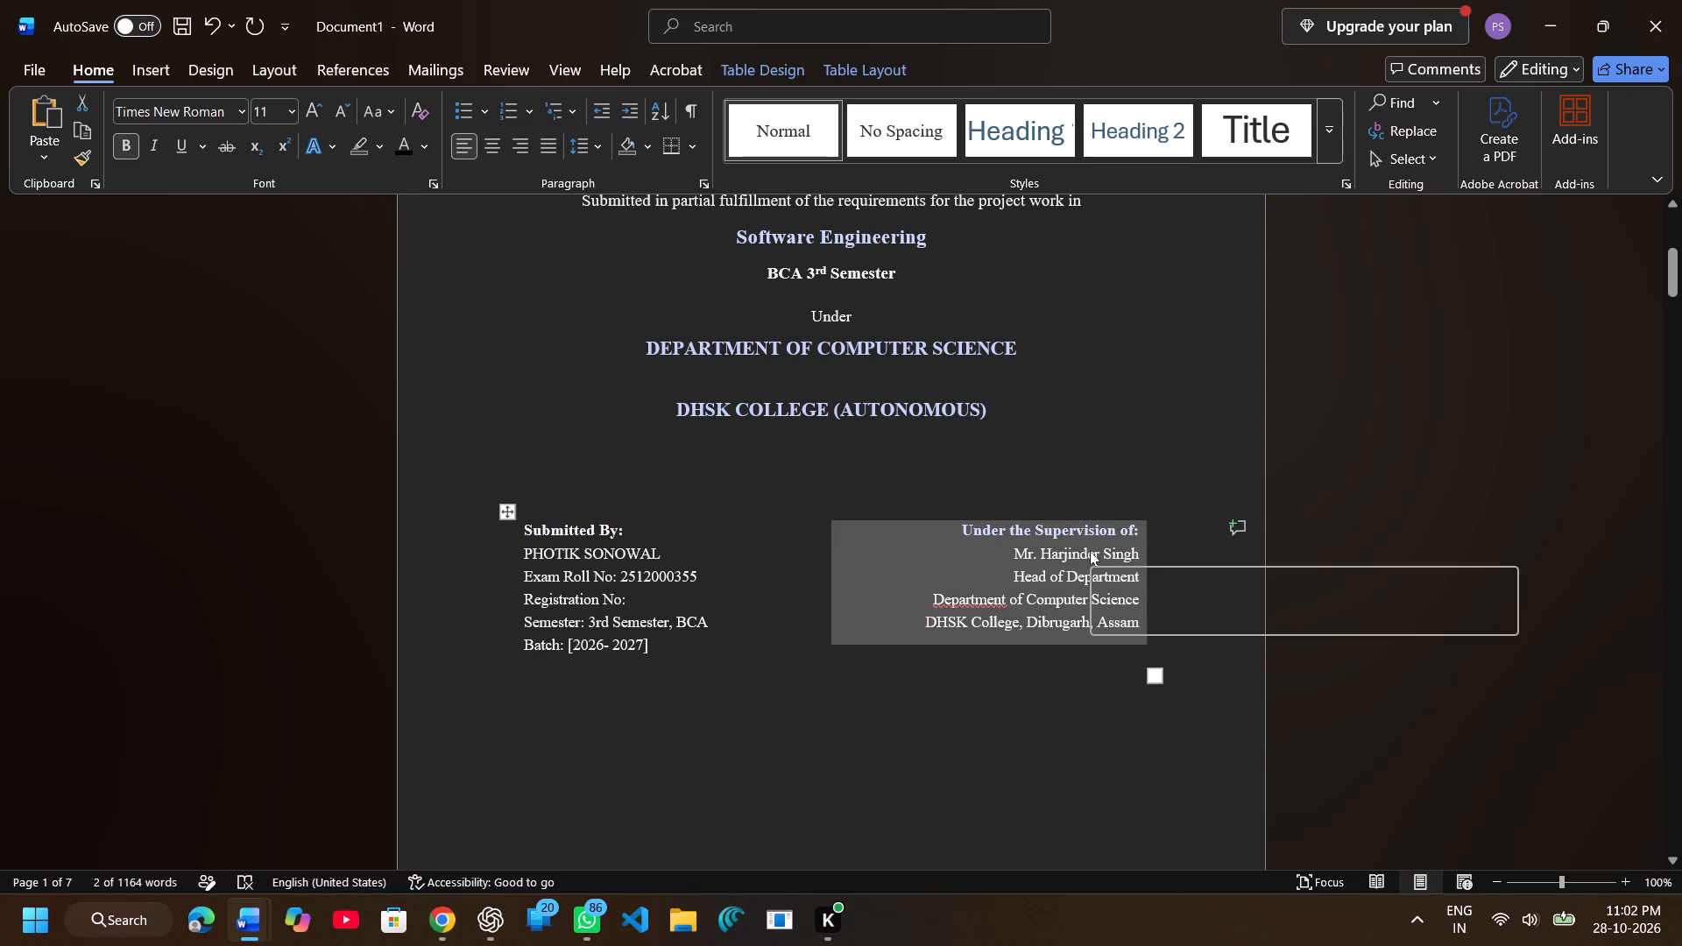
pyautogui.click(1090, 551)
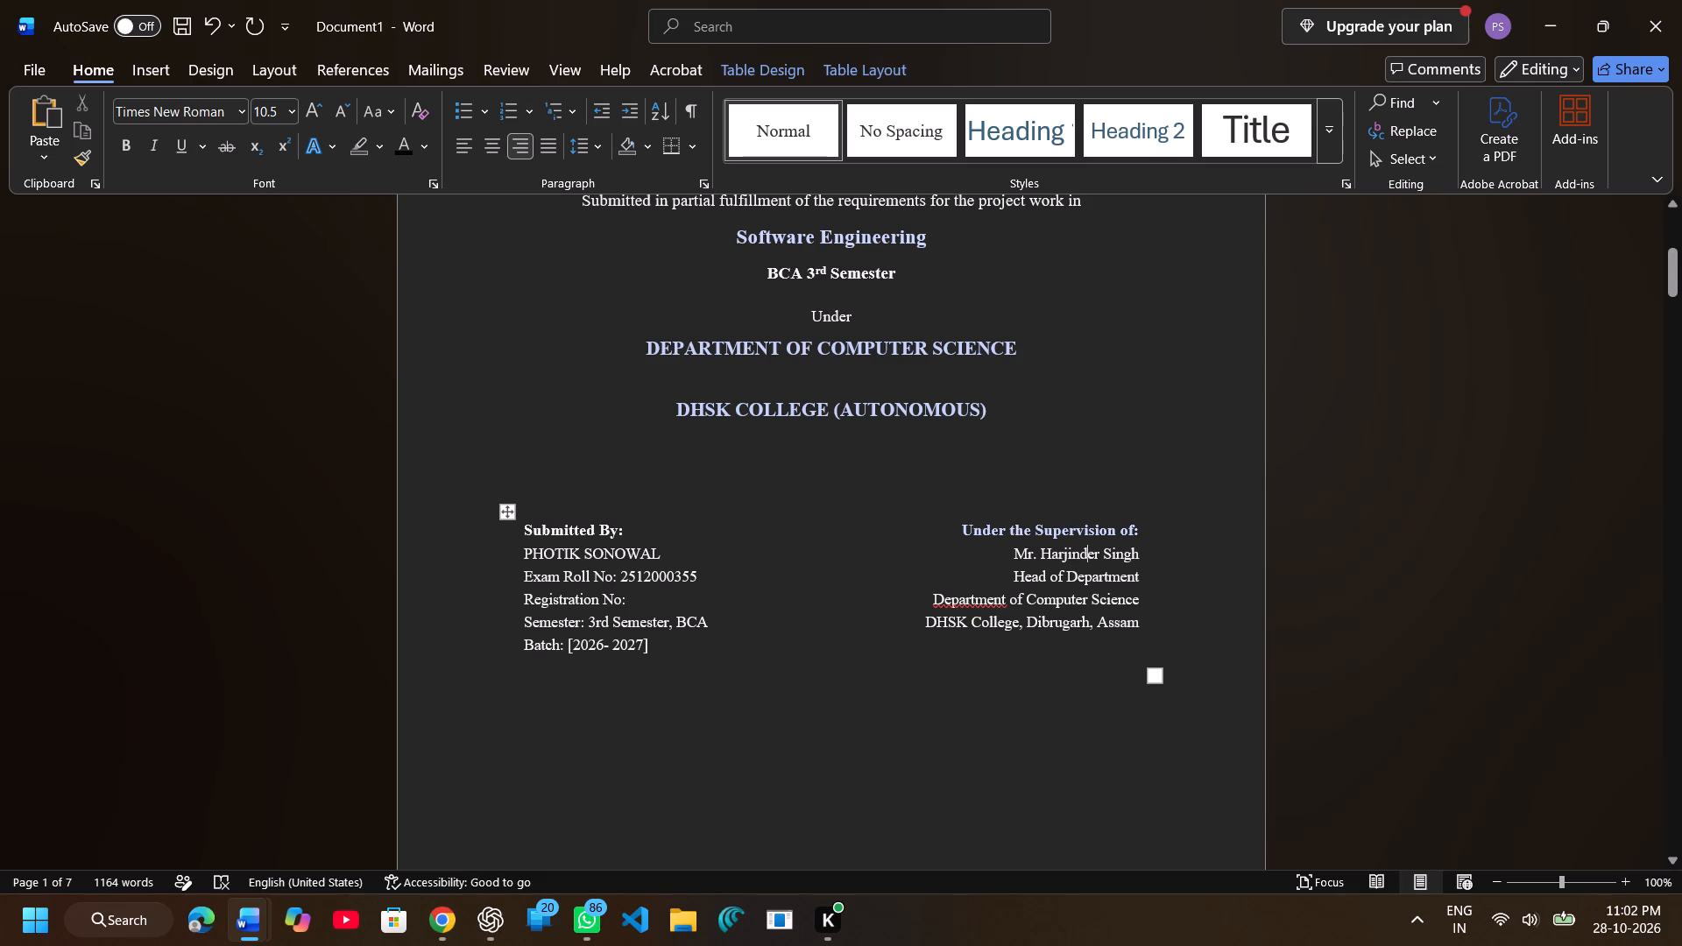
pyautogui.moveTo(959, 529); pyautogui.dragTo(1134, 526)
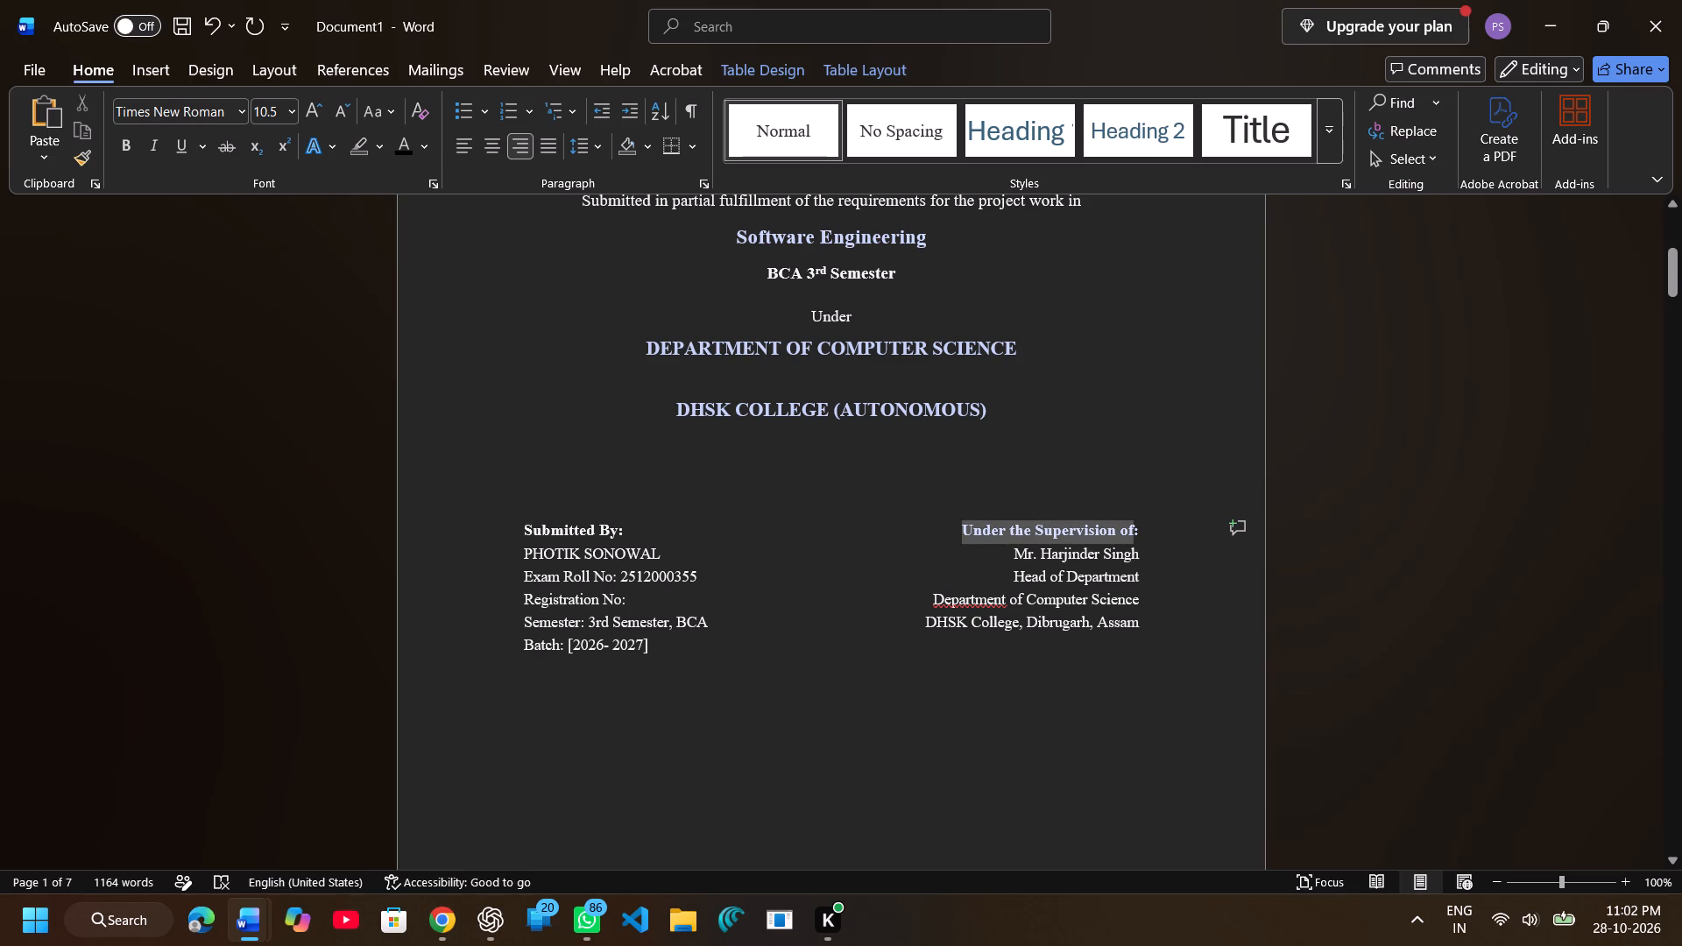
pyautogui.click(405, 151)
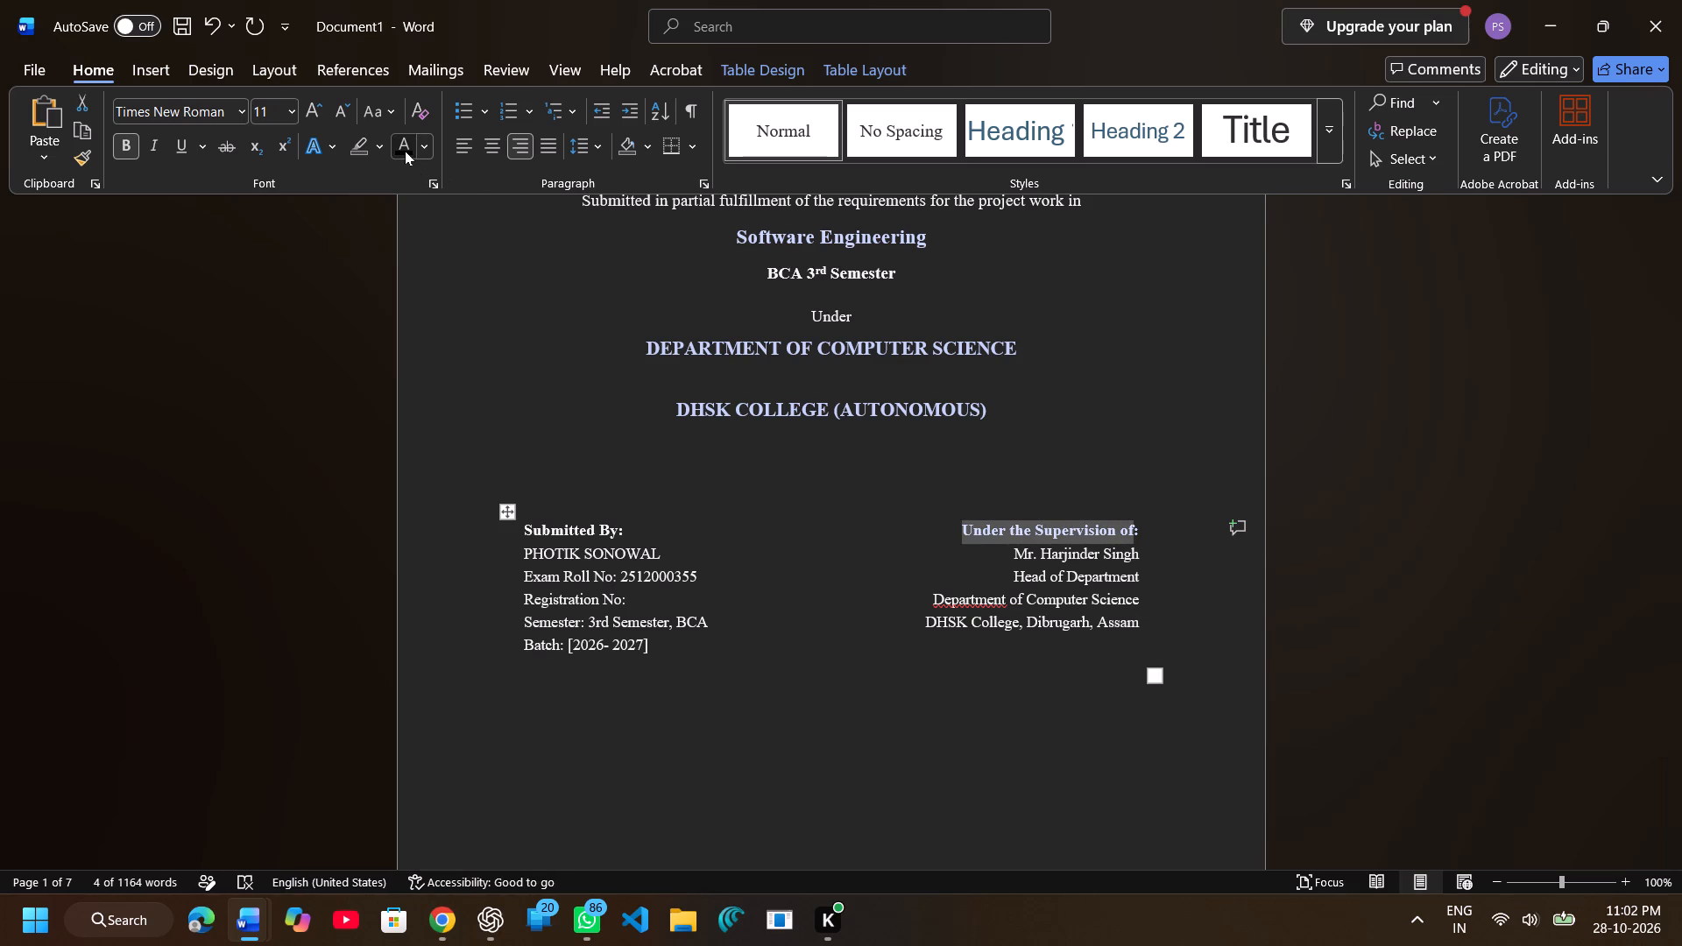
pyautogui.click(693, 383)
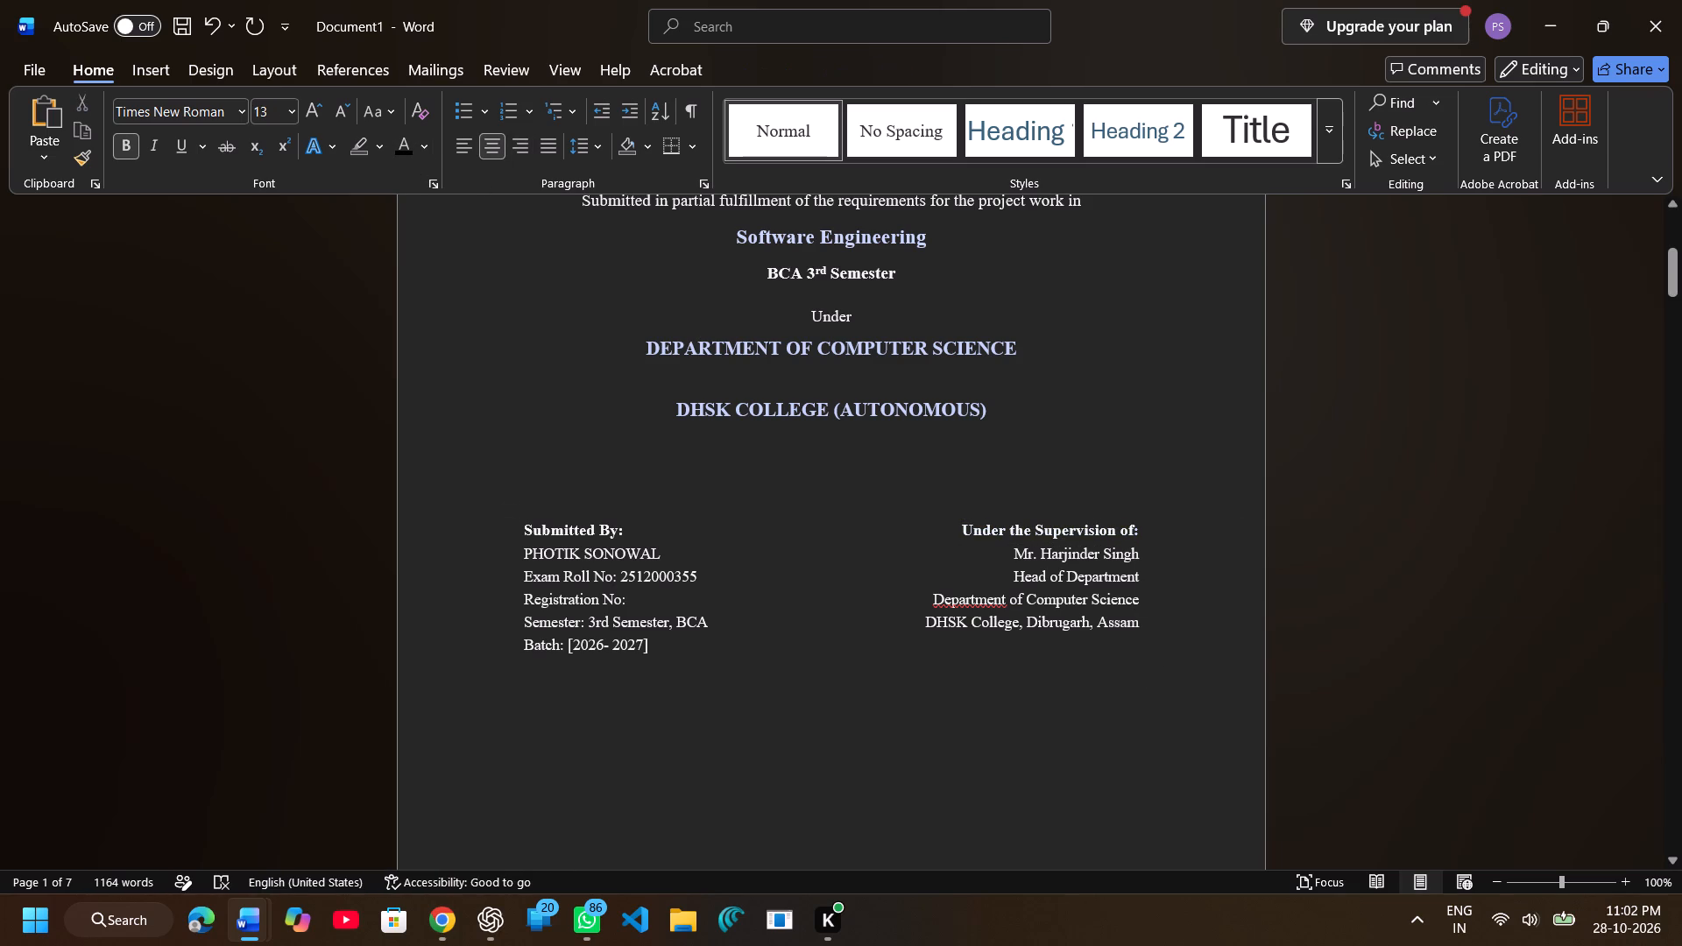
# Apply the body text's font colour to the colon ending "Under the Supervision of:" on the cover page.
pyautogui.keyDown('ctrl'); pyautogui.scroll(5, 1251, 484); pyautogui.keyUp('ctrl')
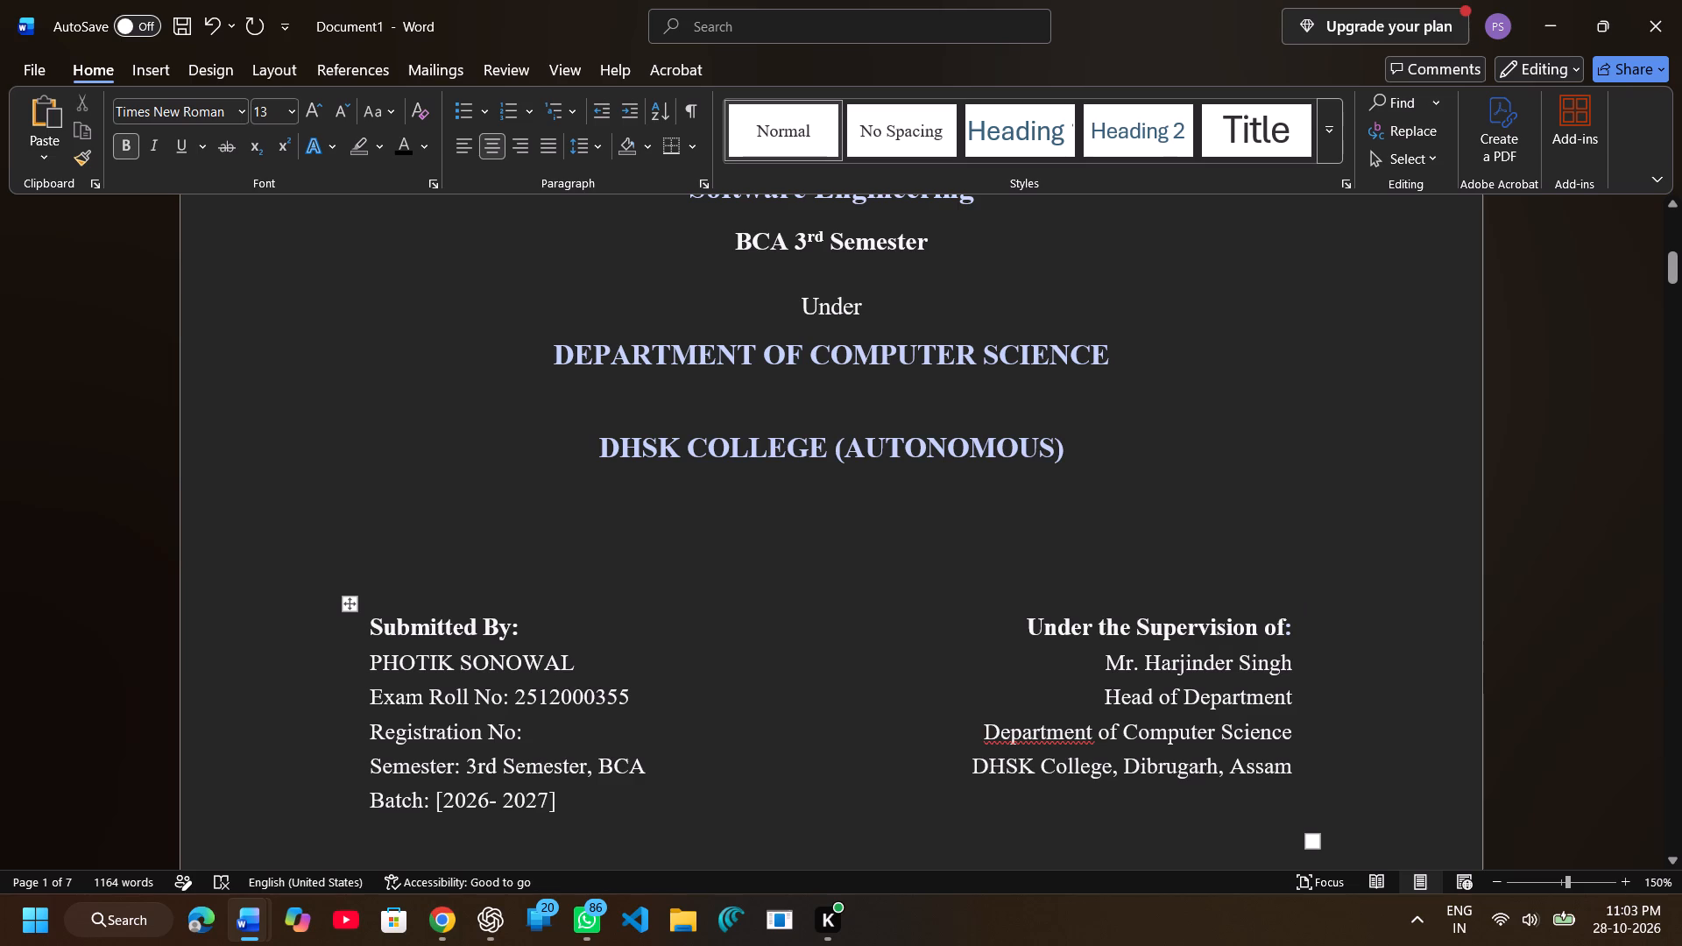
pyautogui.doubleClick(1286, 623)
pyautogui.click(1286, 623)
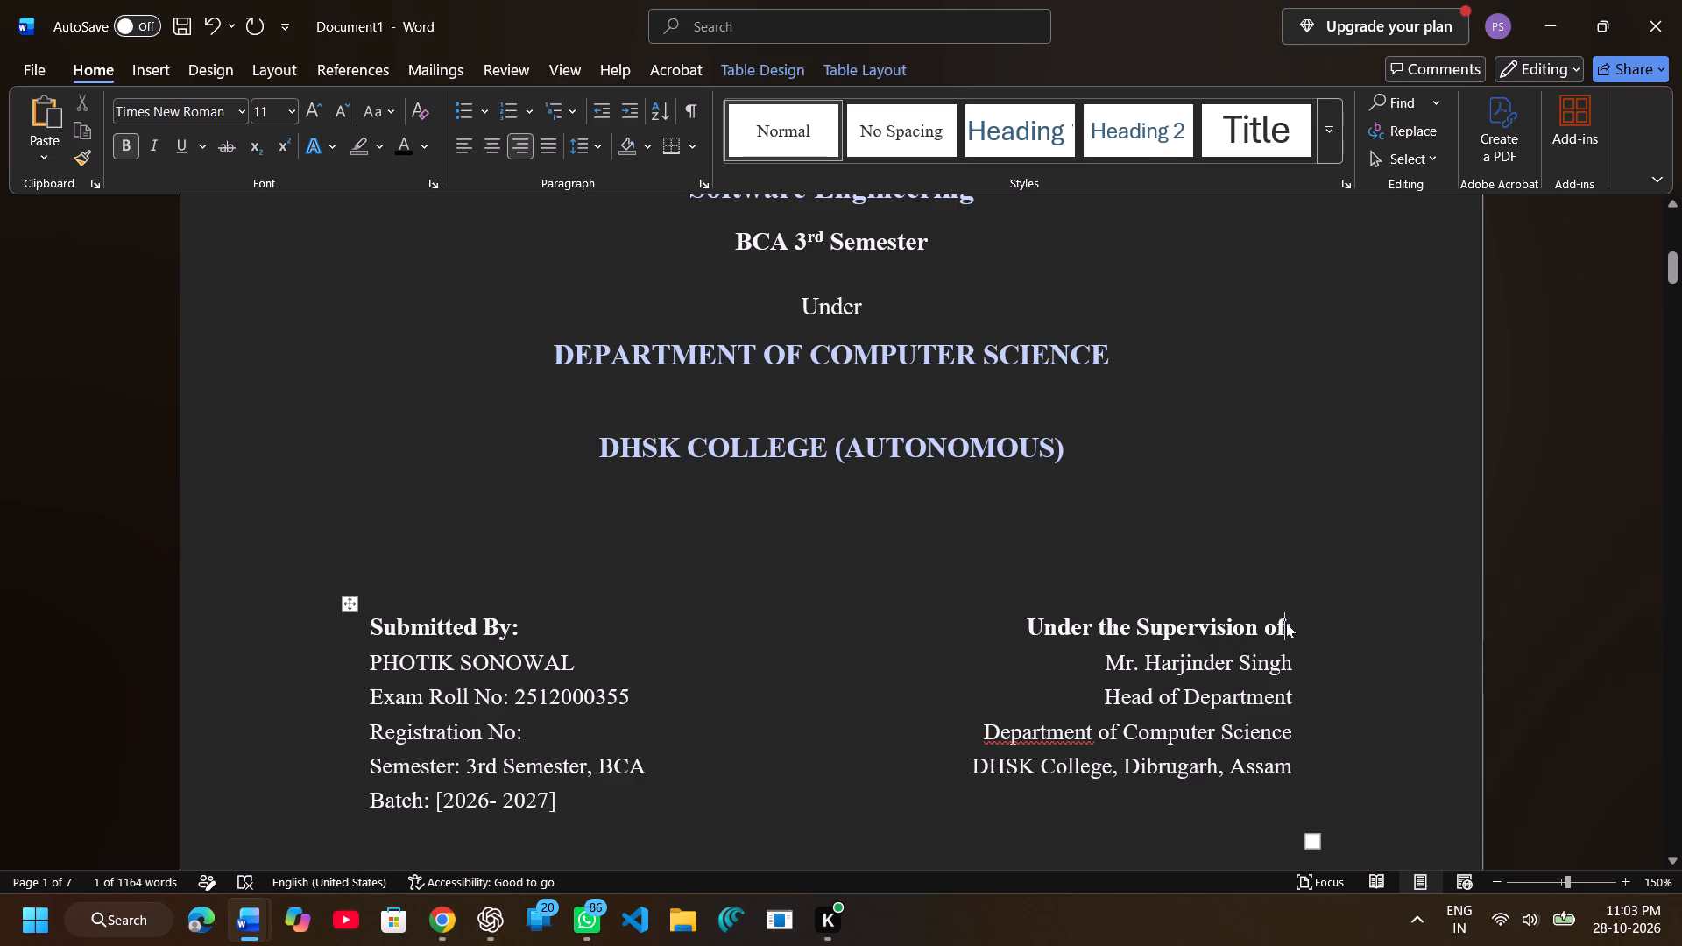
pyautogui.doubleClick(1286, 623)
pyautogui.click(400, 150)
pyautogui.click(547, 293)
# Change the cover page title OFFICE WORKFLOW MANAGEMENT SYSTEM to the same font colour as the body text.
pyautogui.scroll(1, 547, 293)
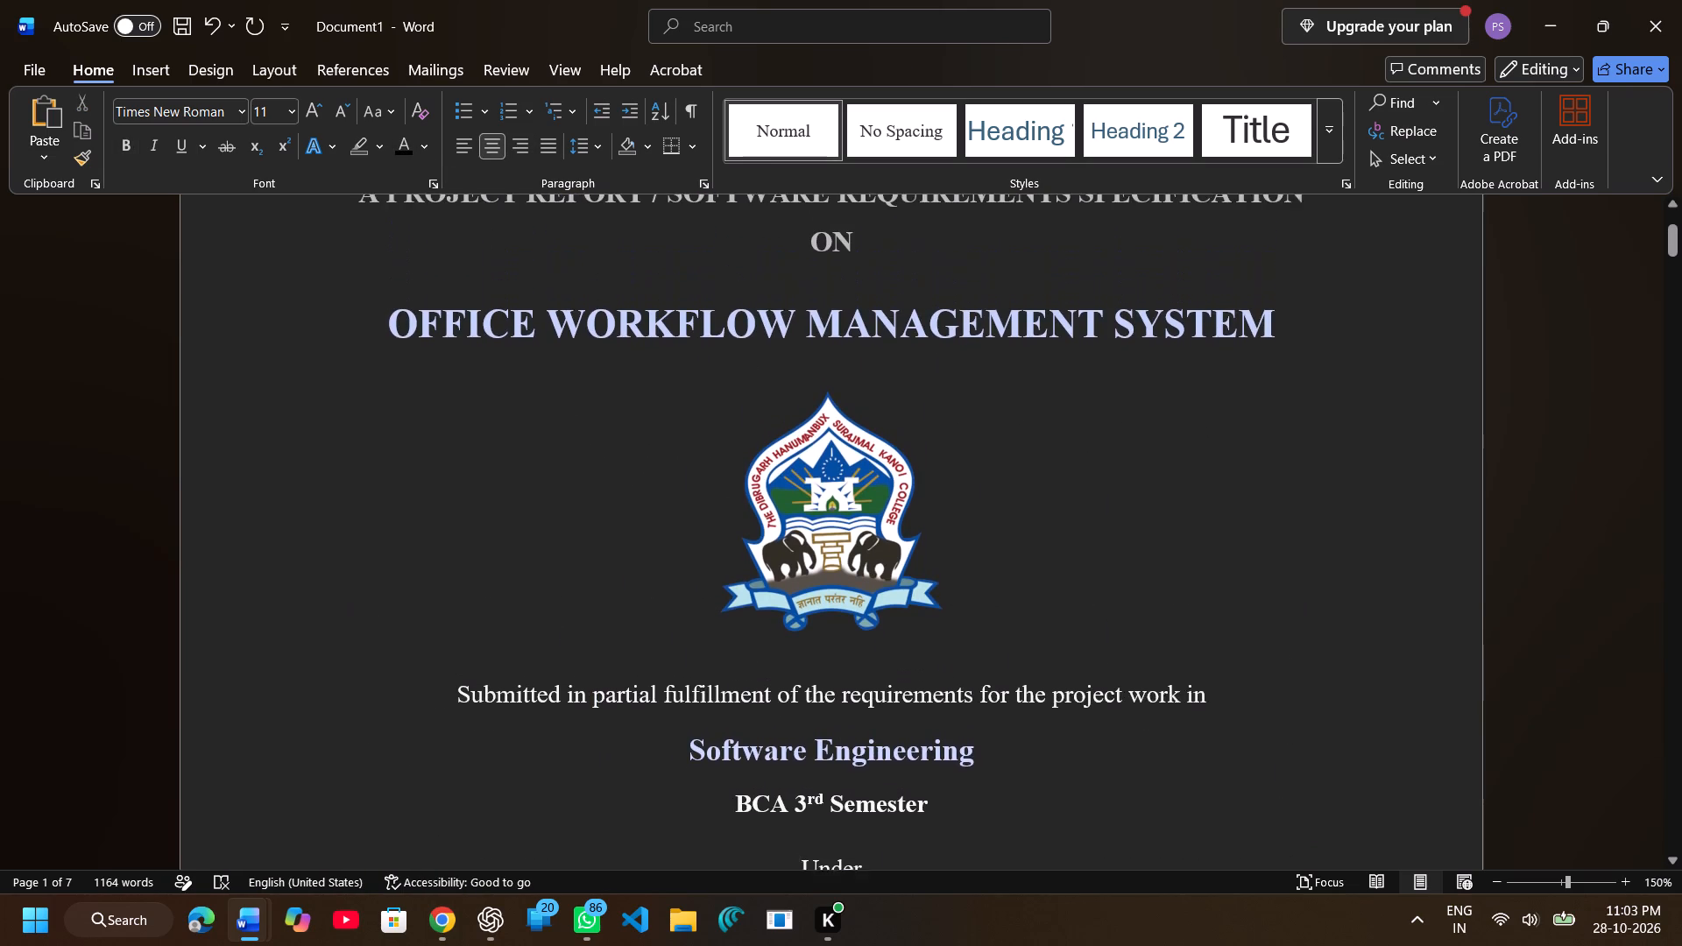
pyautogui.scroll(1, 547, 293)
pyautogui.keyDown('ctrl'); pyautogui.scroll(-3, 547, 293); pyautogui.keyUp('ctrl')
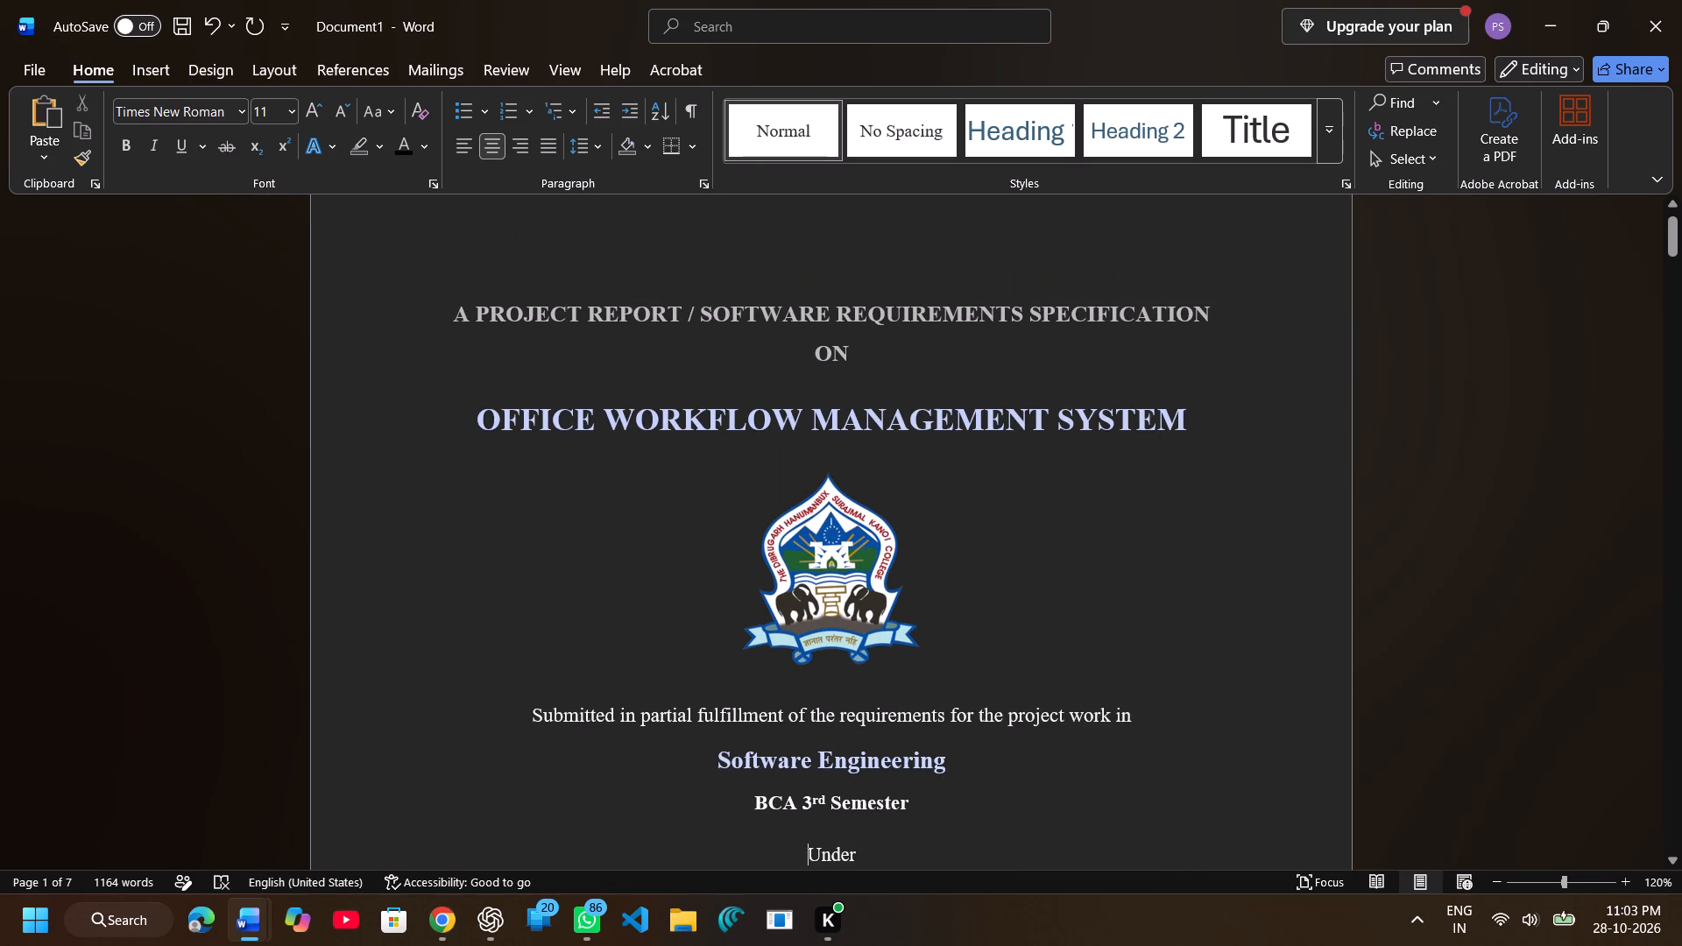
pyautogui.moveTo(477, 419); pyautogui.dragTo(1084, 428)
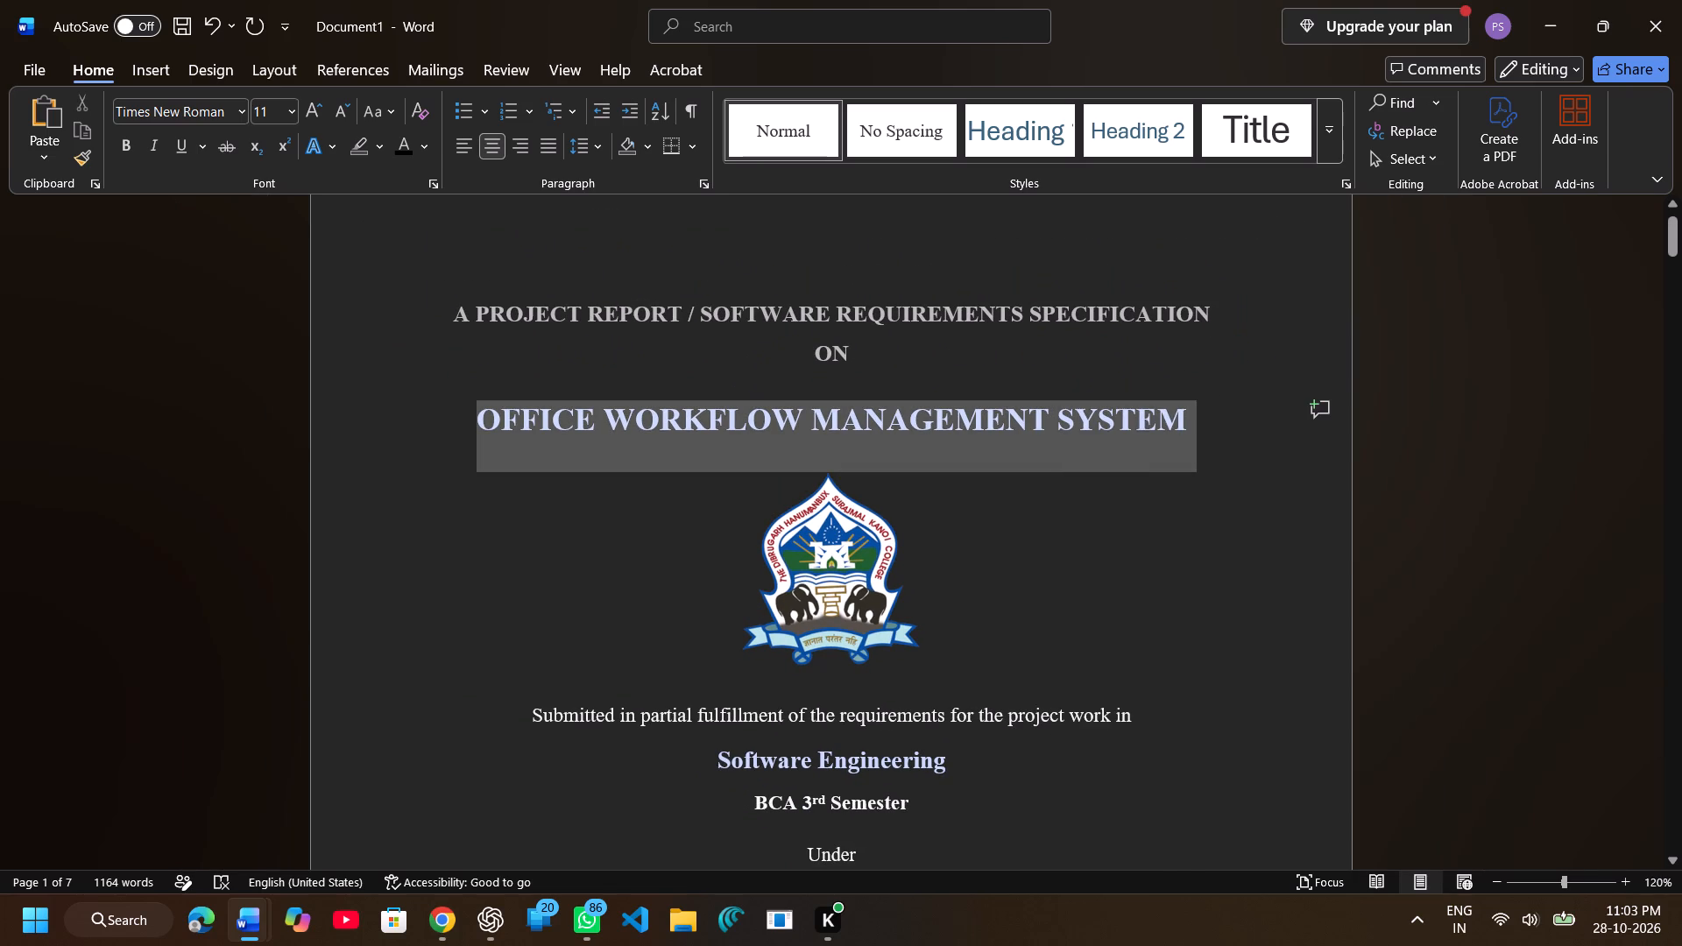
pyautogui.moveTo(1084, 428); pyautogui.dragTo(1137, 426)
pyautogui.click(401, 154)
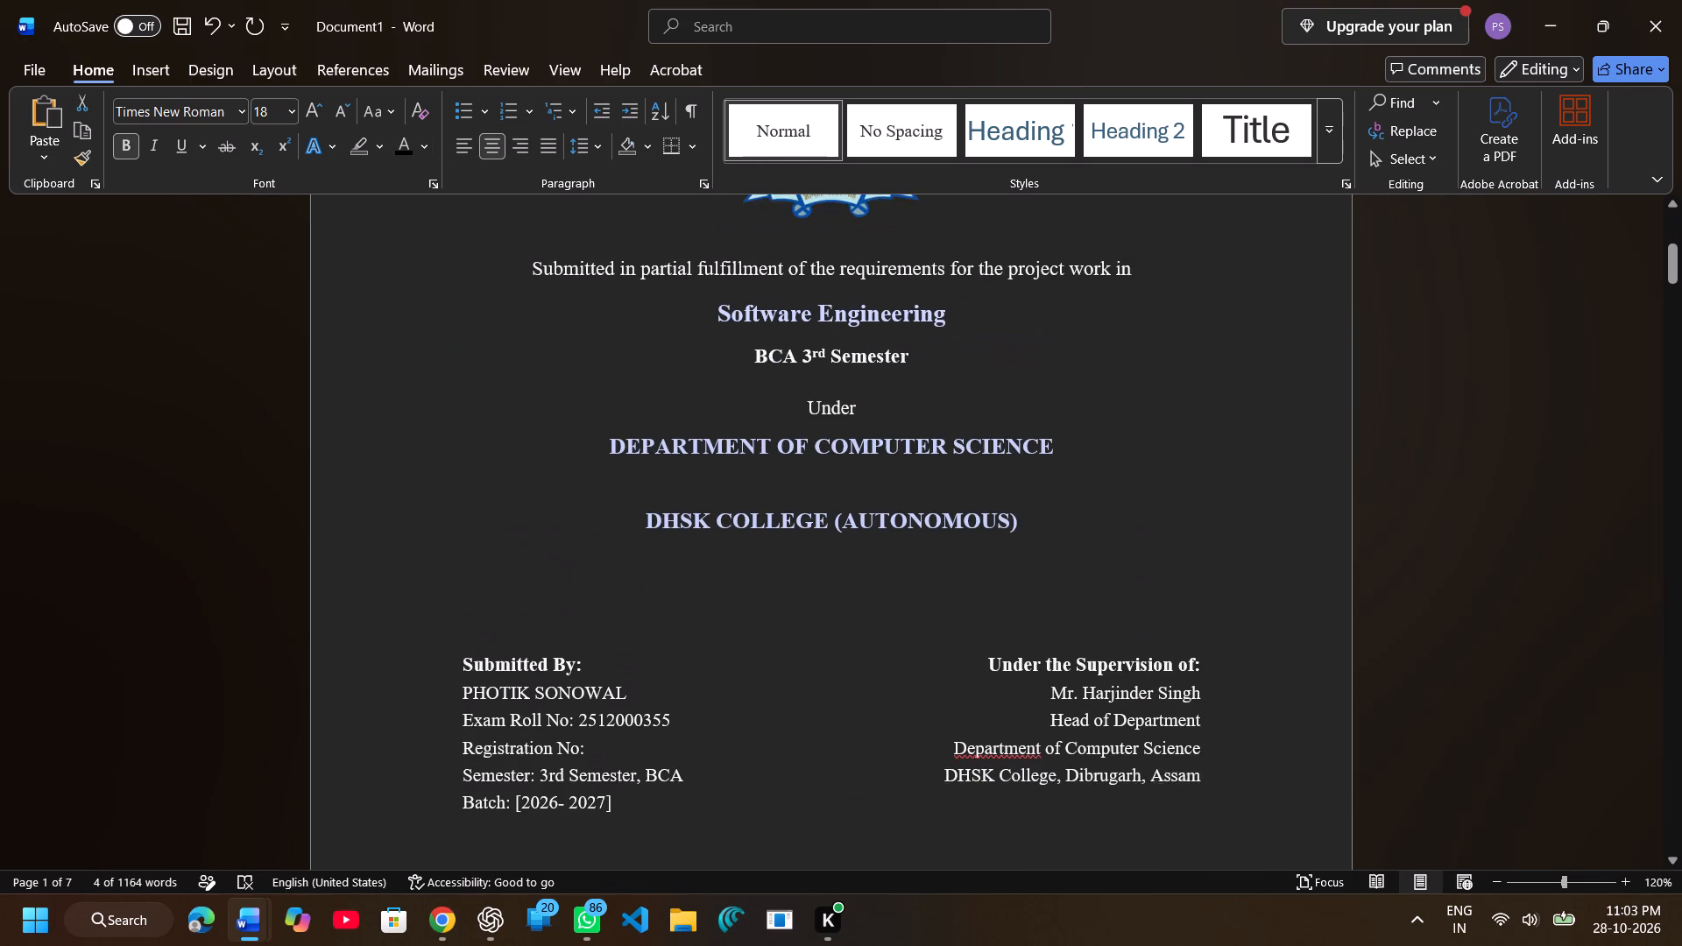
# Change the Software Engineering line on the cover page to the same font colour as the body text.
pyautogui.moveTo(687, 321); pyautogui.dragTo(939, 311)
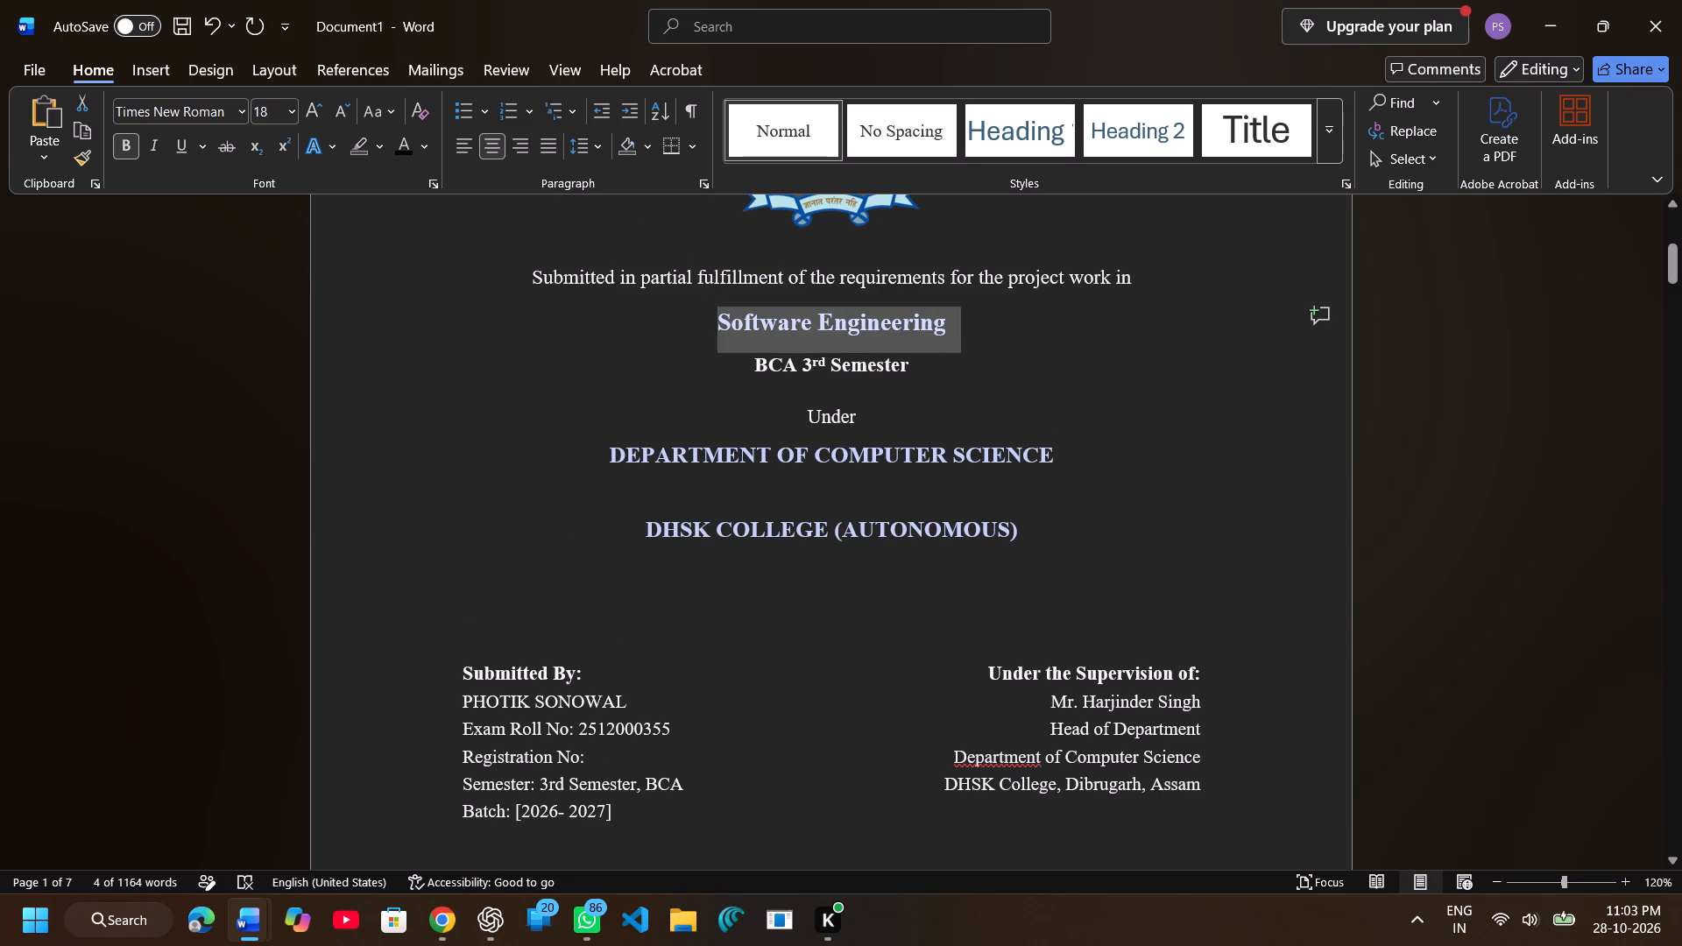
pyautogui.moveTo(939, 311); pyautogui.dragTo(952, 311)
pyautogui.click(403, 139)
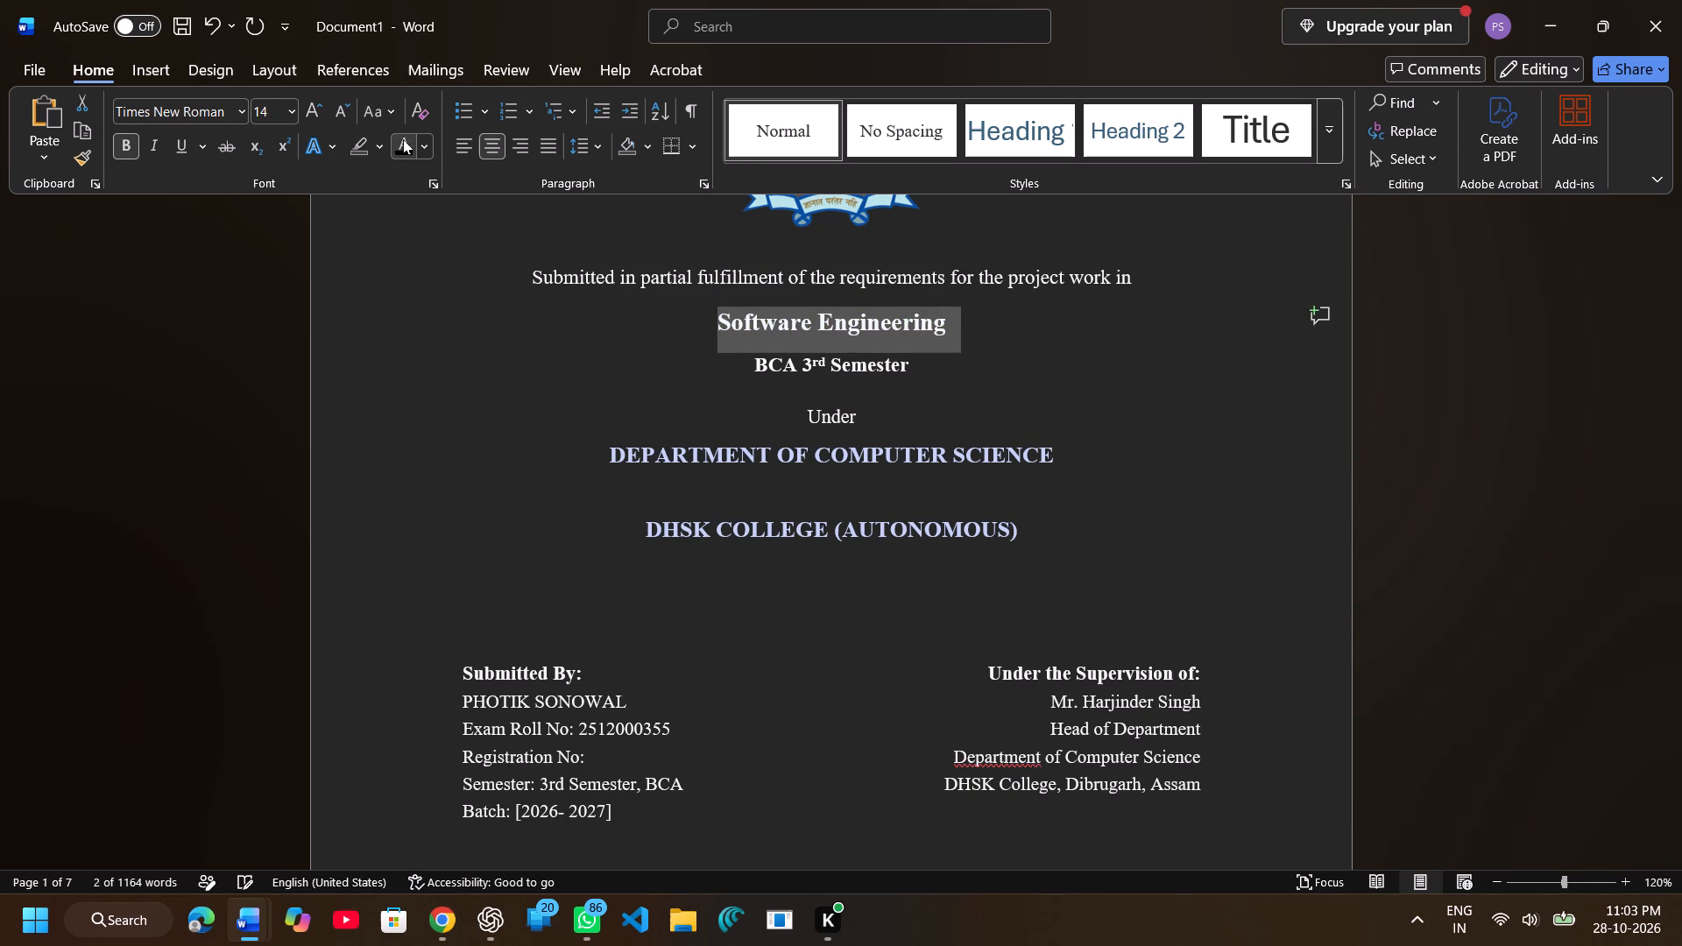
# Change the DEPARTMENT OF COMPUTER SCIENCE and DHSK COLLEGE (AUTONOMOUS) lines to the same font colour as the body text.
pyautogui.moveTo(597, 444); pyautogui.dragTo(956, 540)
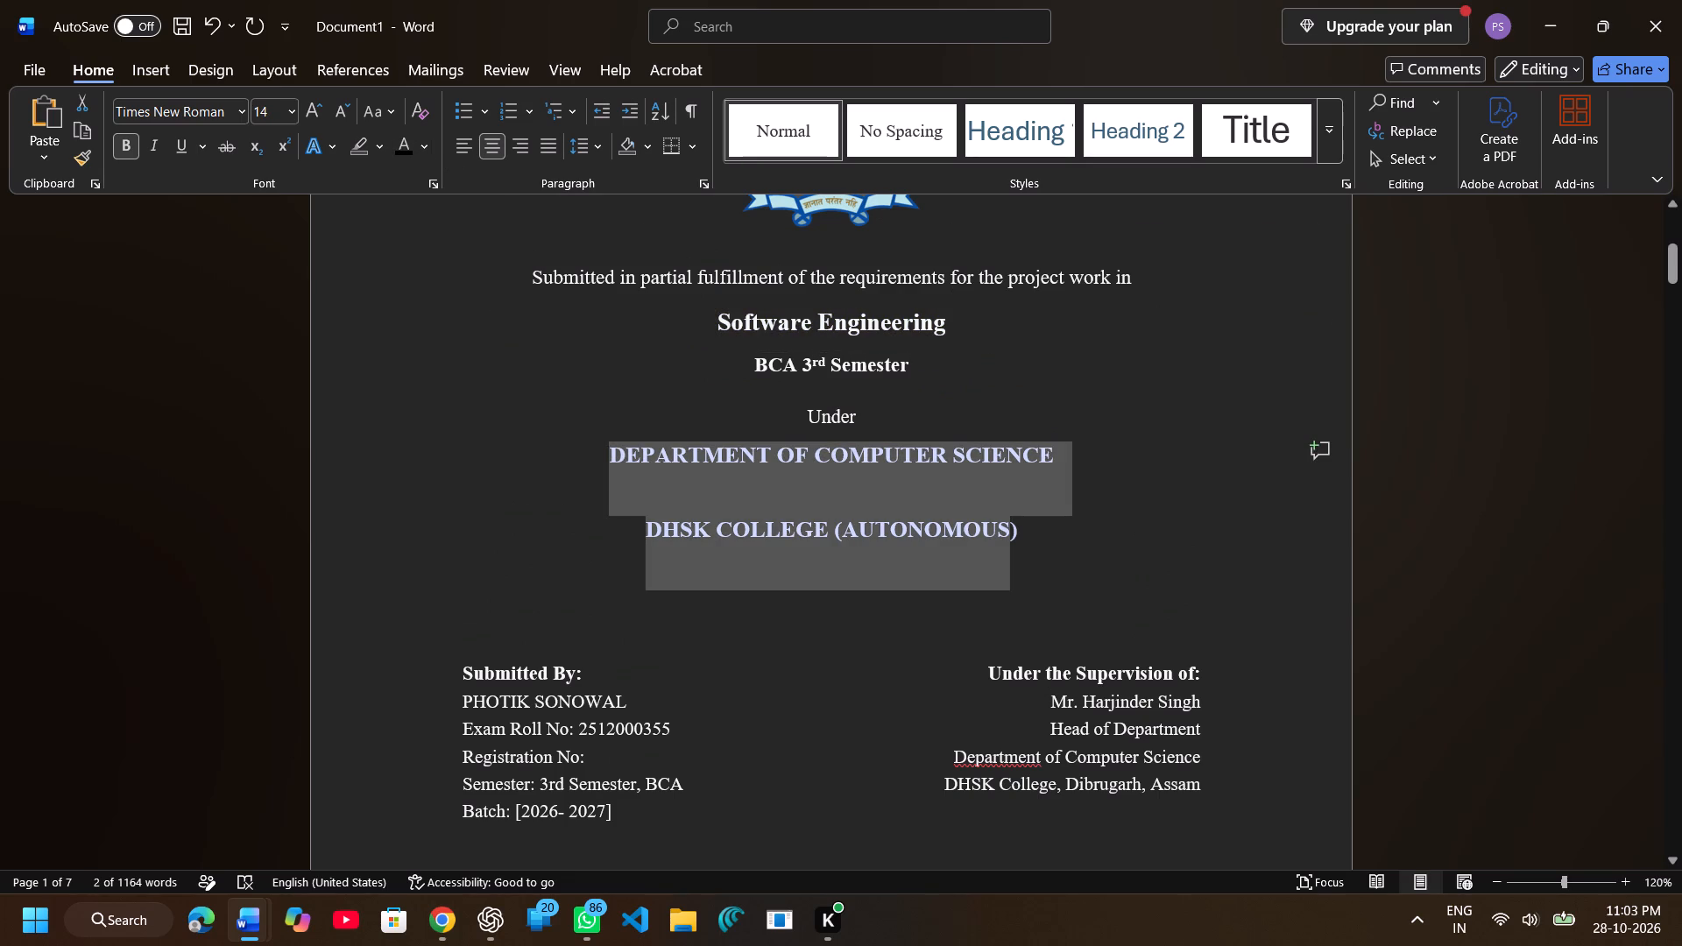
pyautogui.moveTo(956, 540); pyautogui.dragTo(1014, 536)
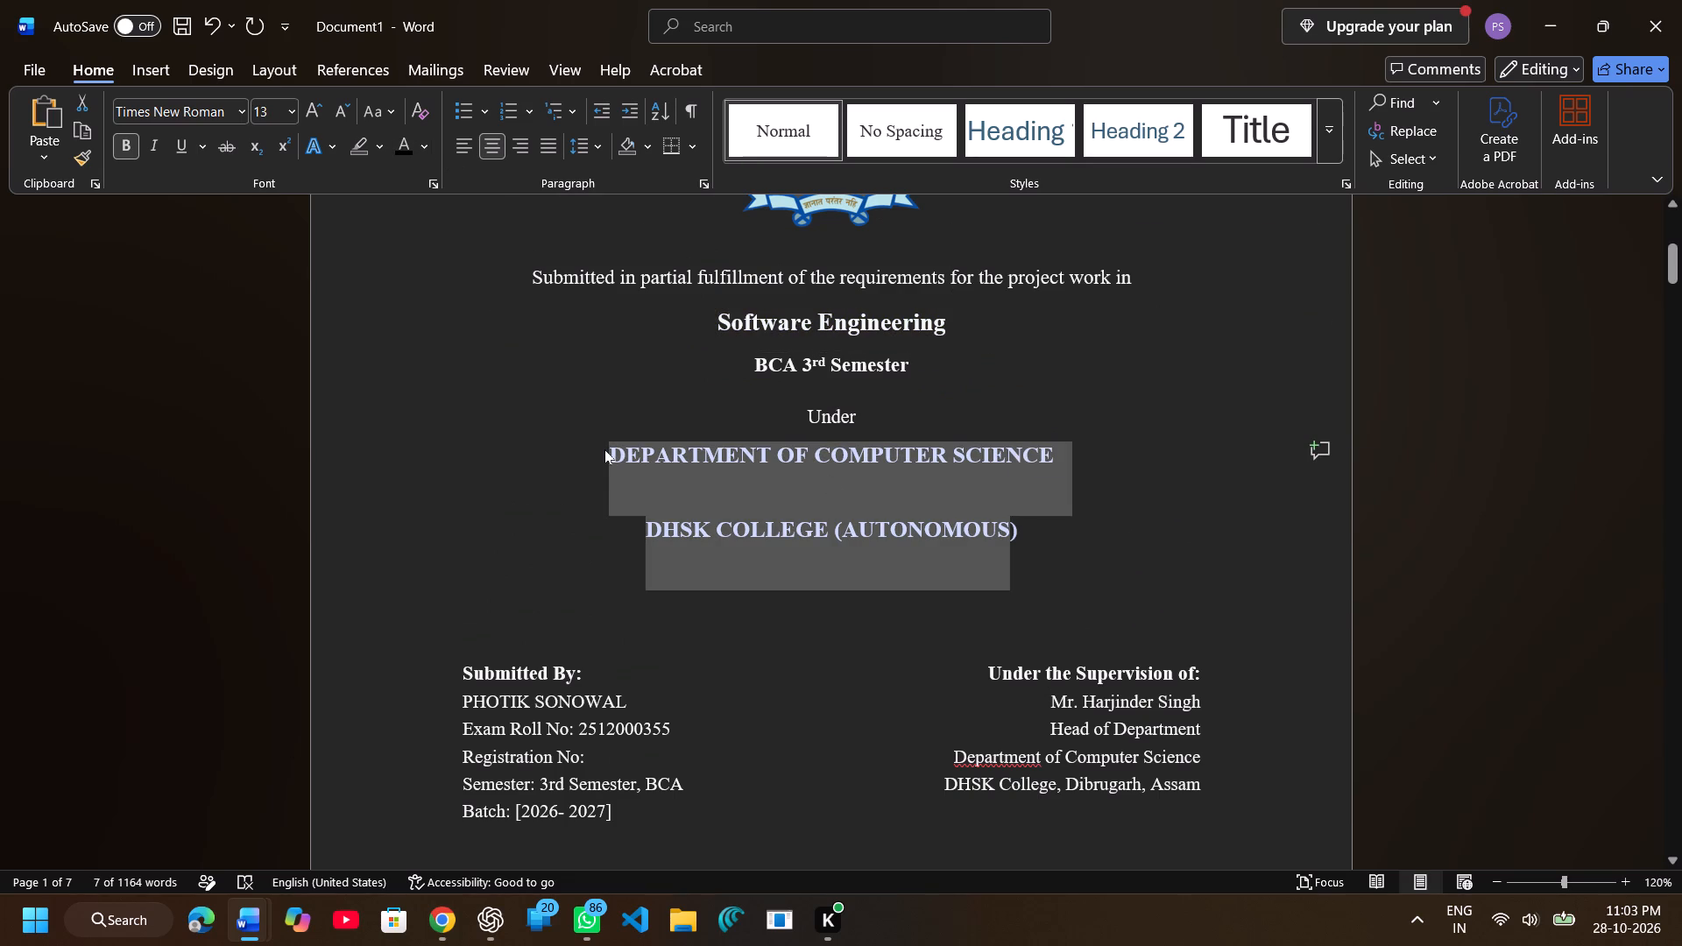
pyautogui.click(604, 449)
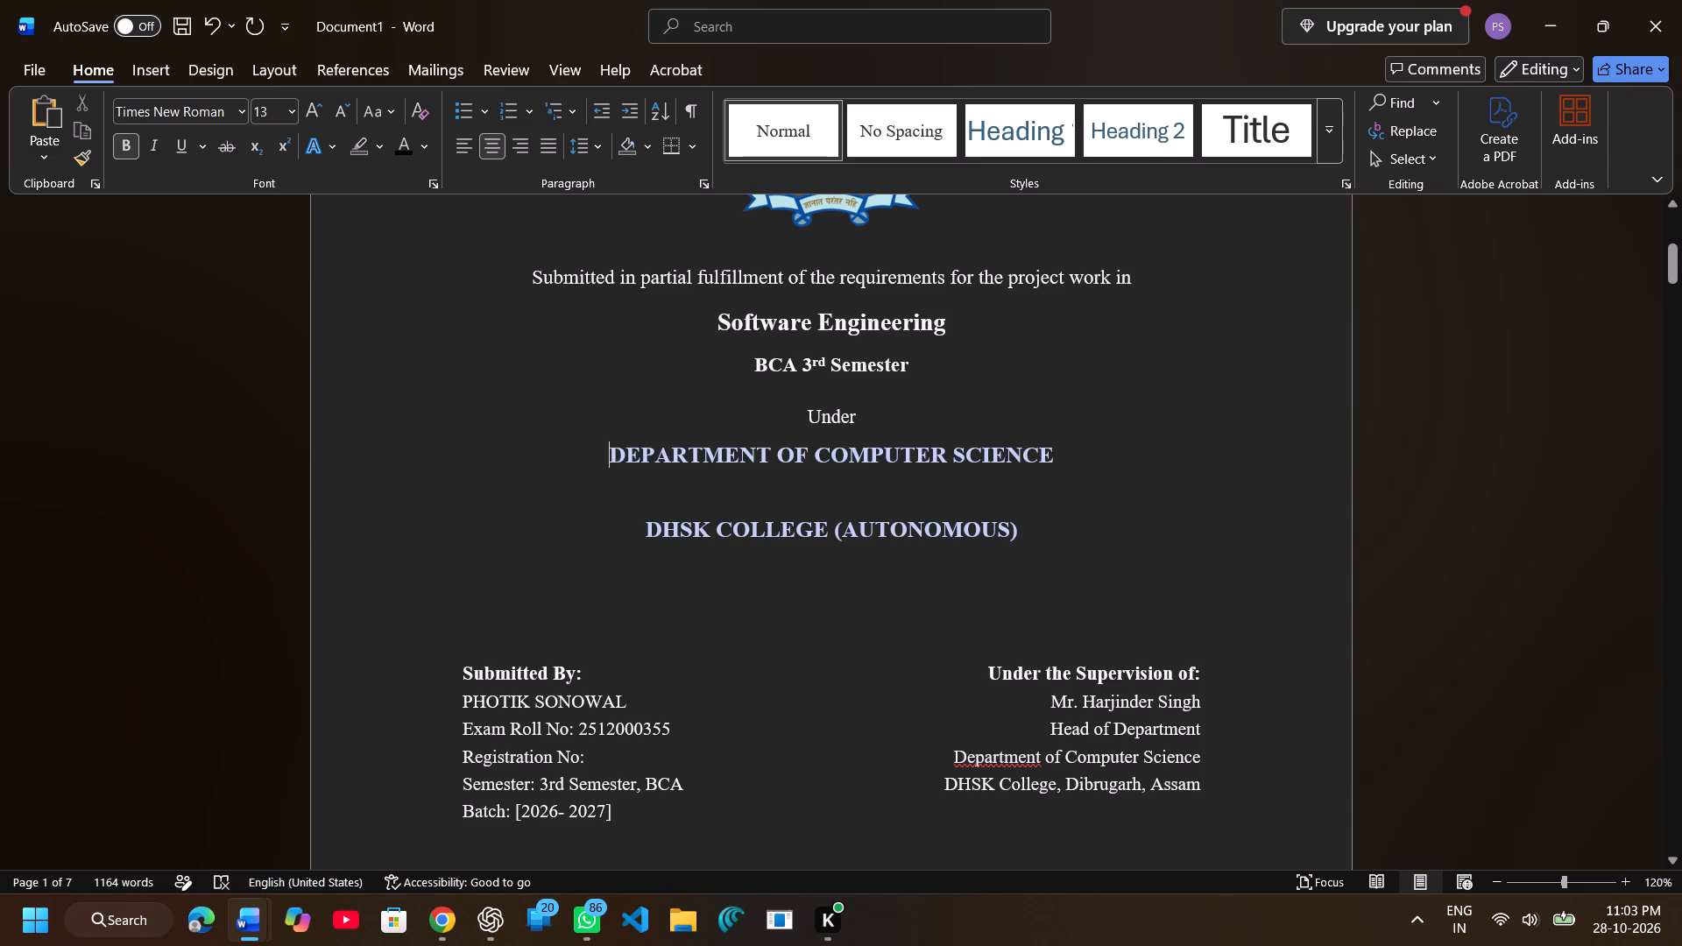
pyautogui.moveTo(607, 452); pyautogui.dragTo(1033, 524)
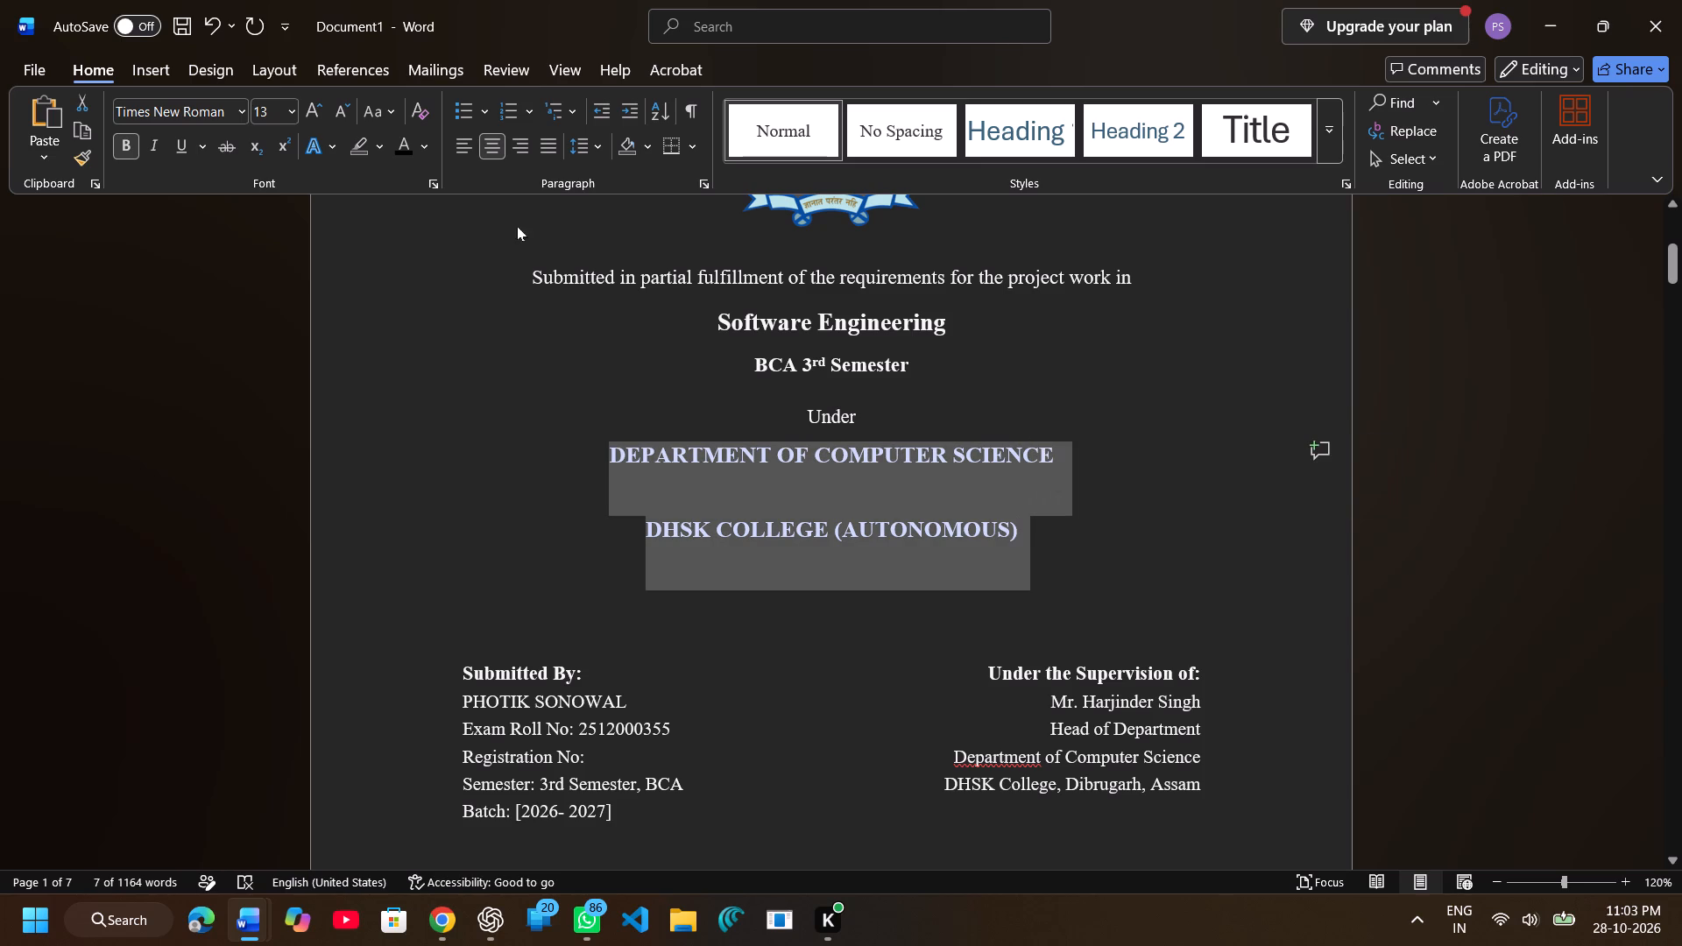
pyautogui.click(408, 150)
pyautogui.click(523, 385)
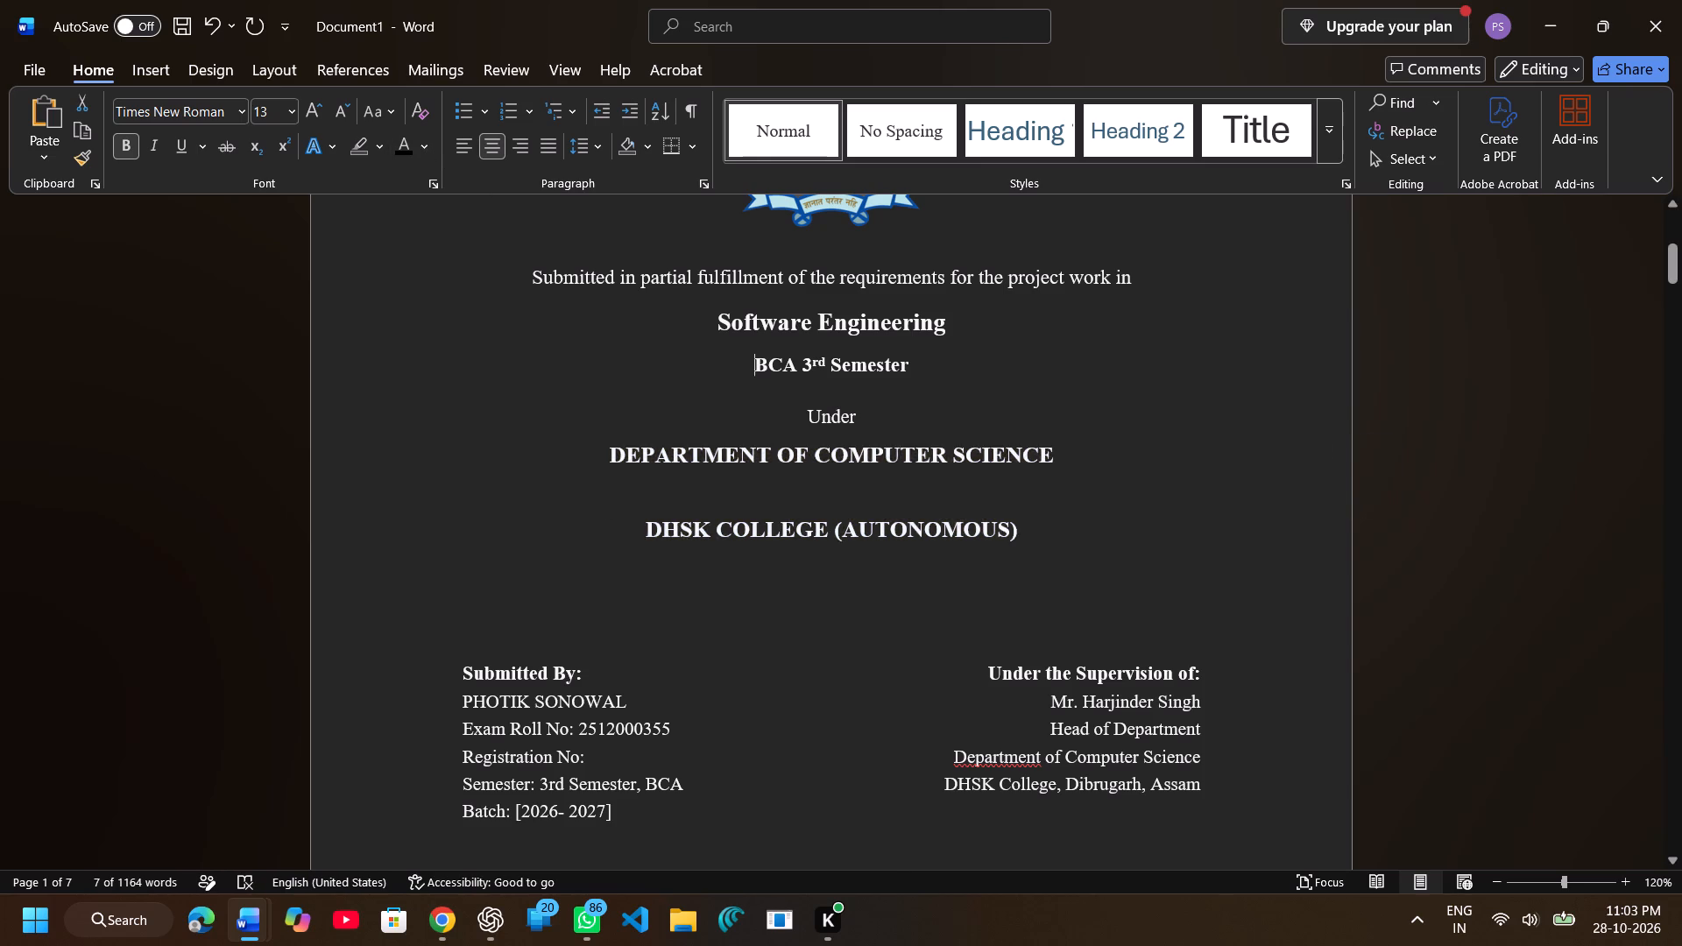
# Review the pages following the cover page through to the end of the abstract.
pyautogui.scroll(-3, 523, 385)
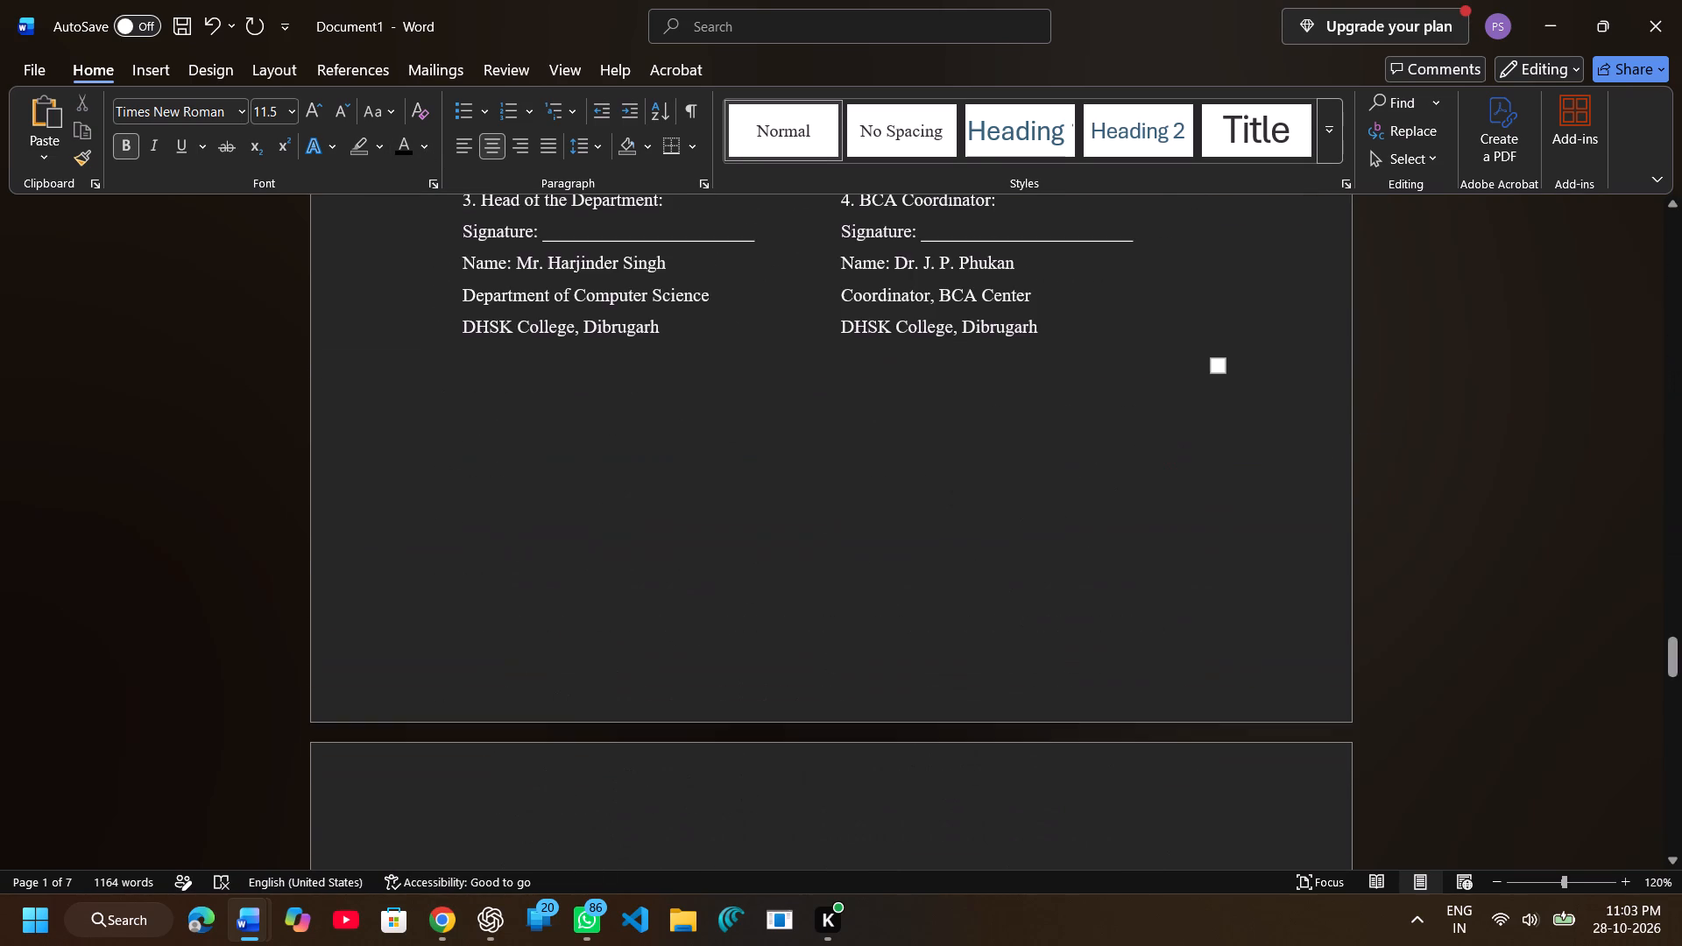
pyautogui.scroll(-2, 523, 385)
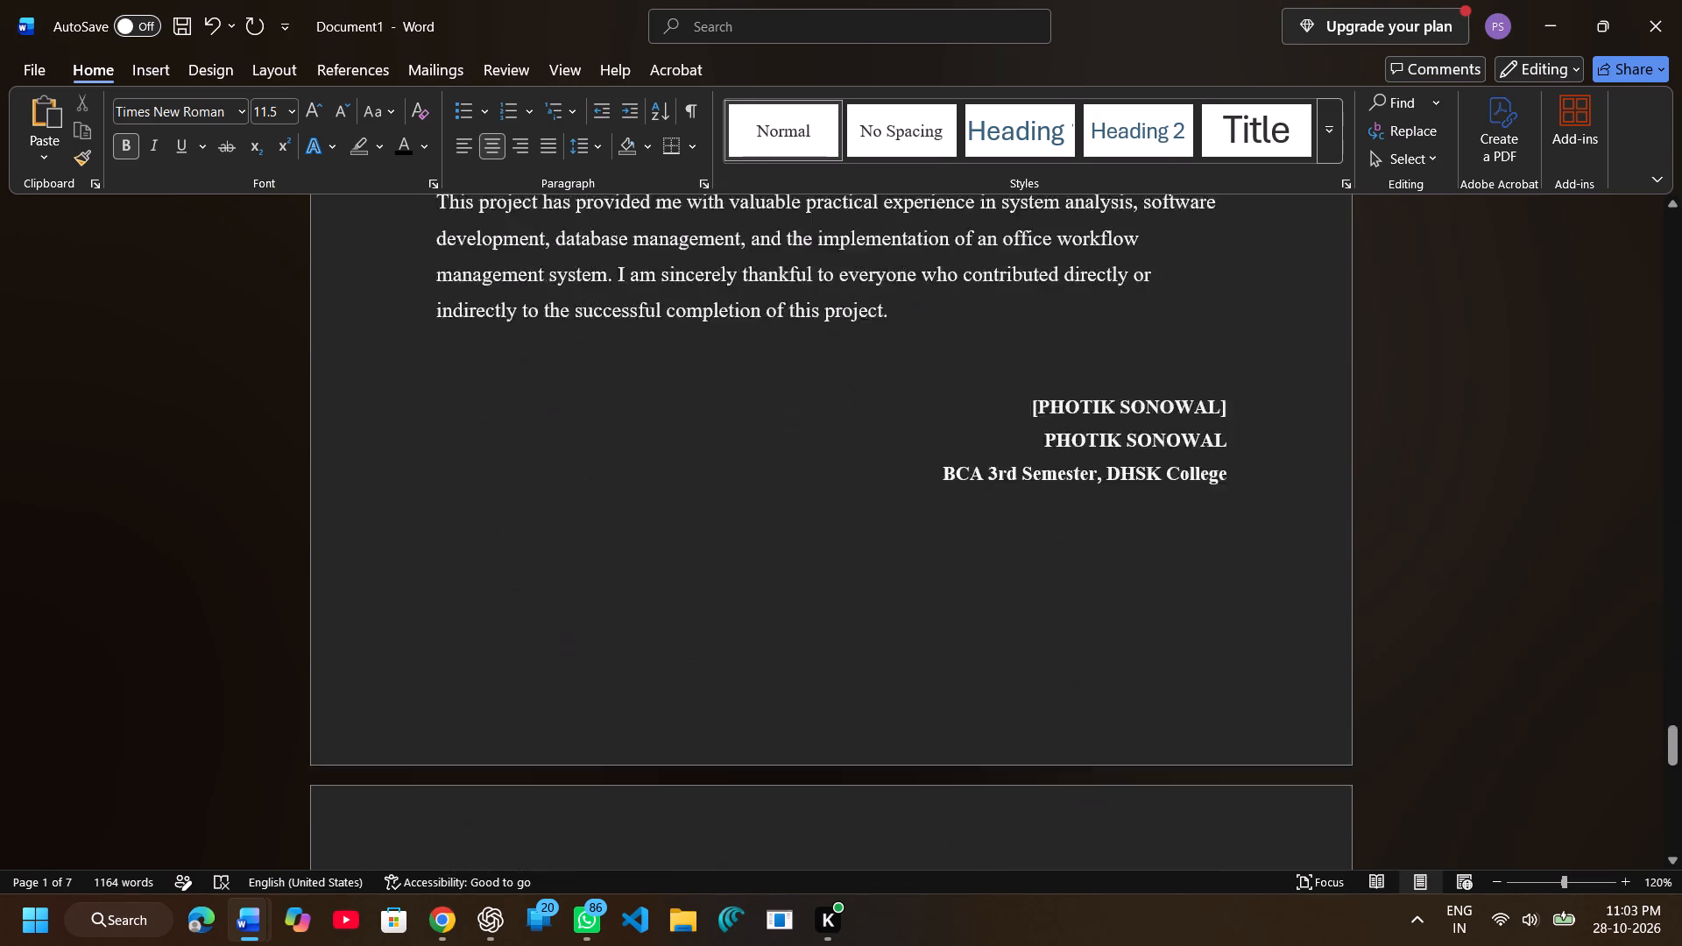
pyautogui.scroll(-2, 523, 385)
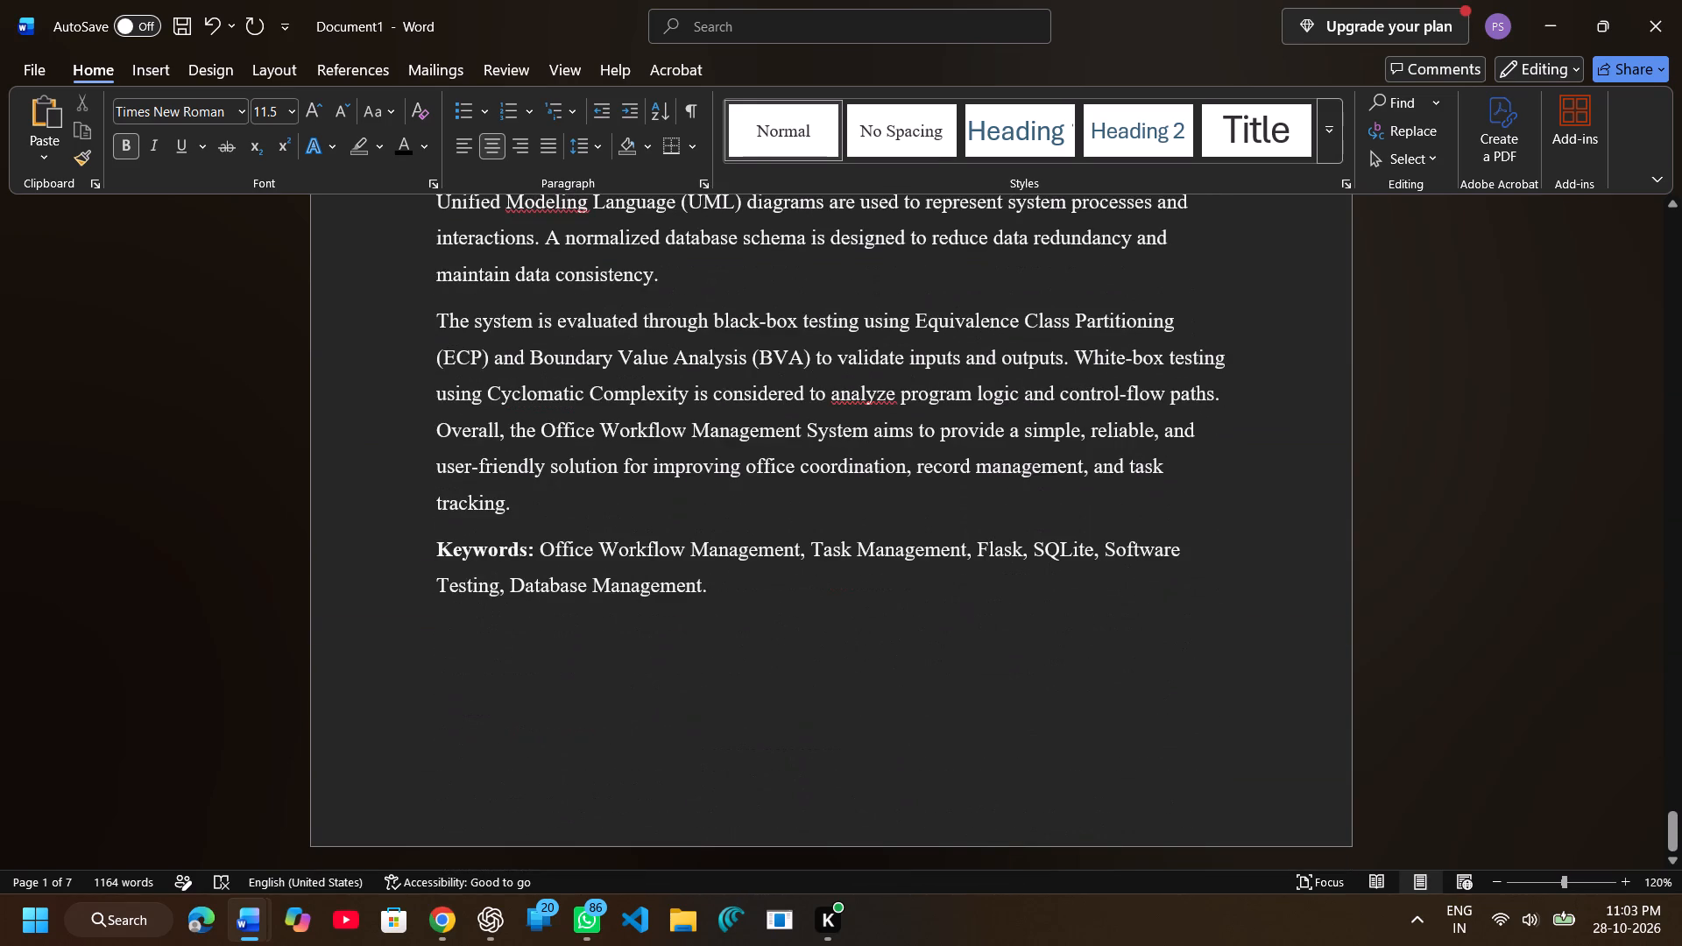
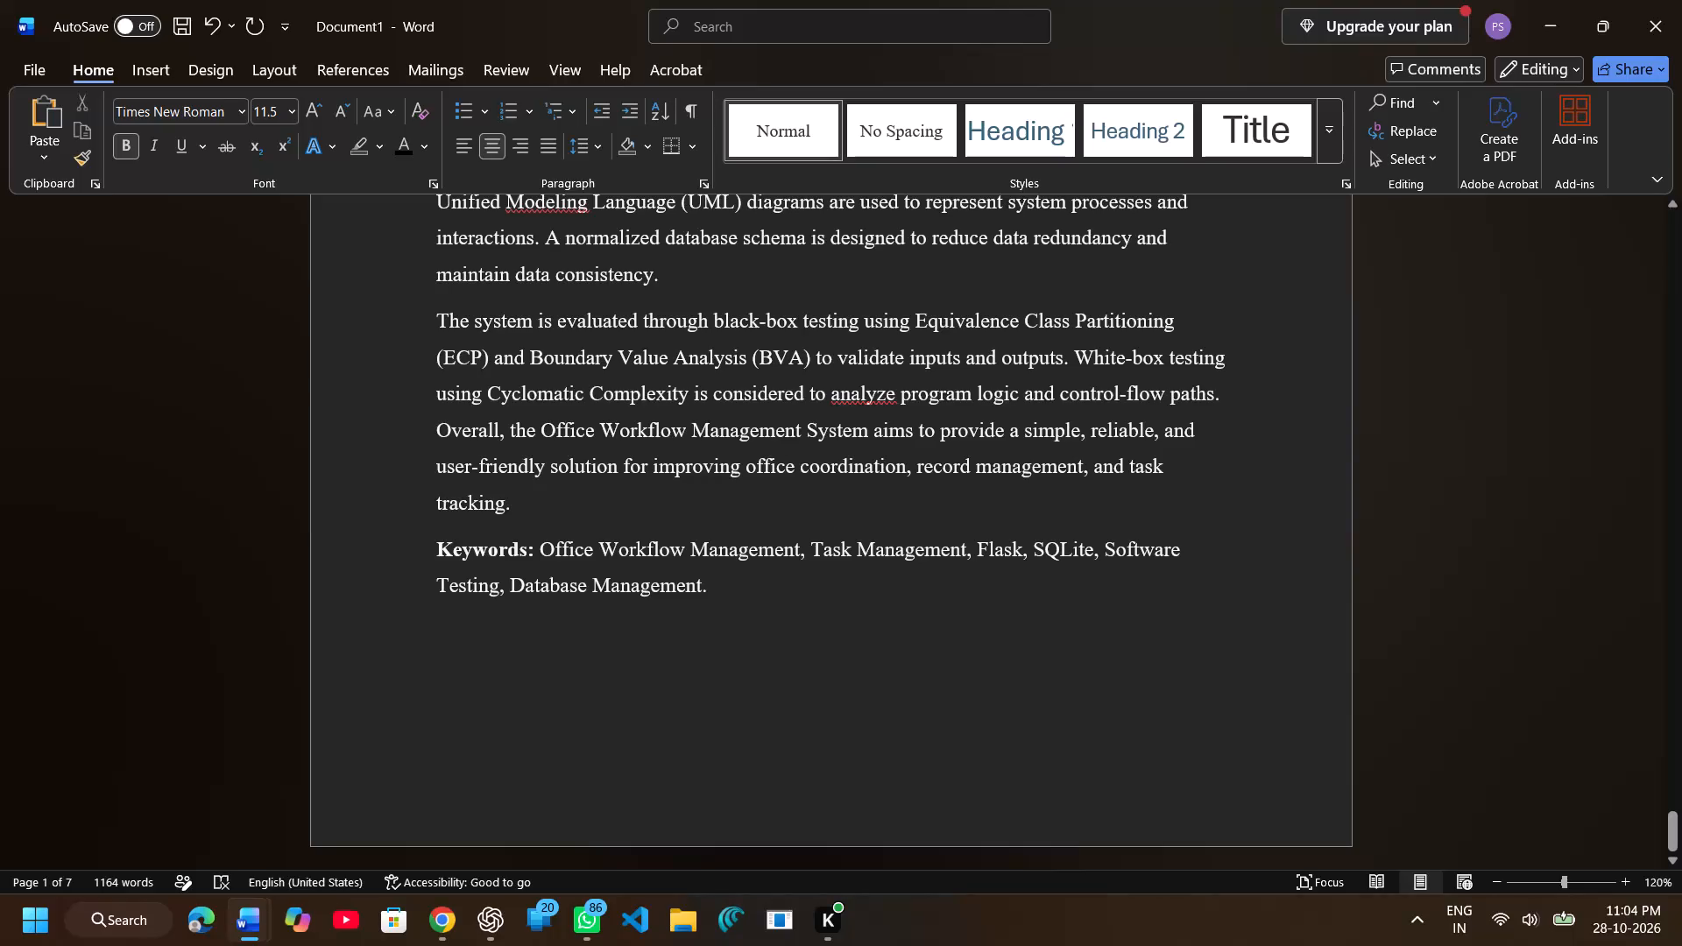
# Switch to SRS_Project_Report_Template and review the pages from the abstract through to the mandatory report formatting specifications.
pyautogui.hscroll(1, 894, 406)
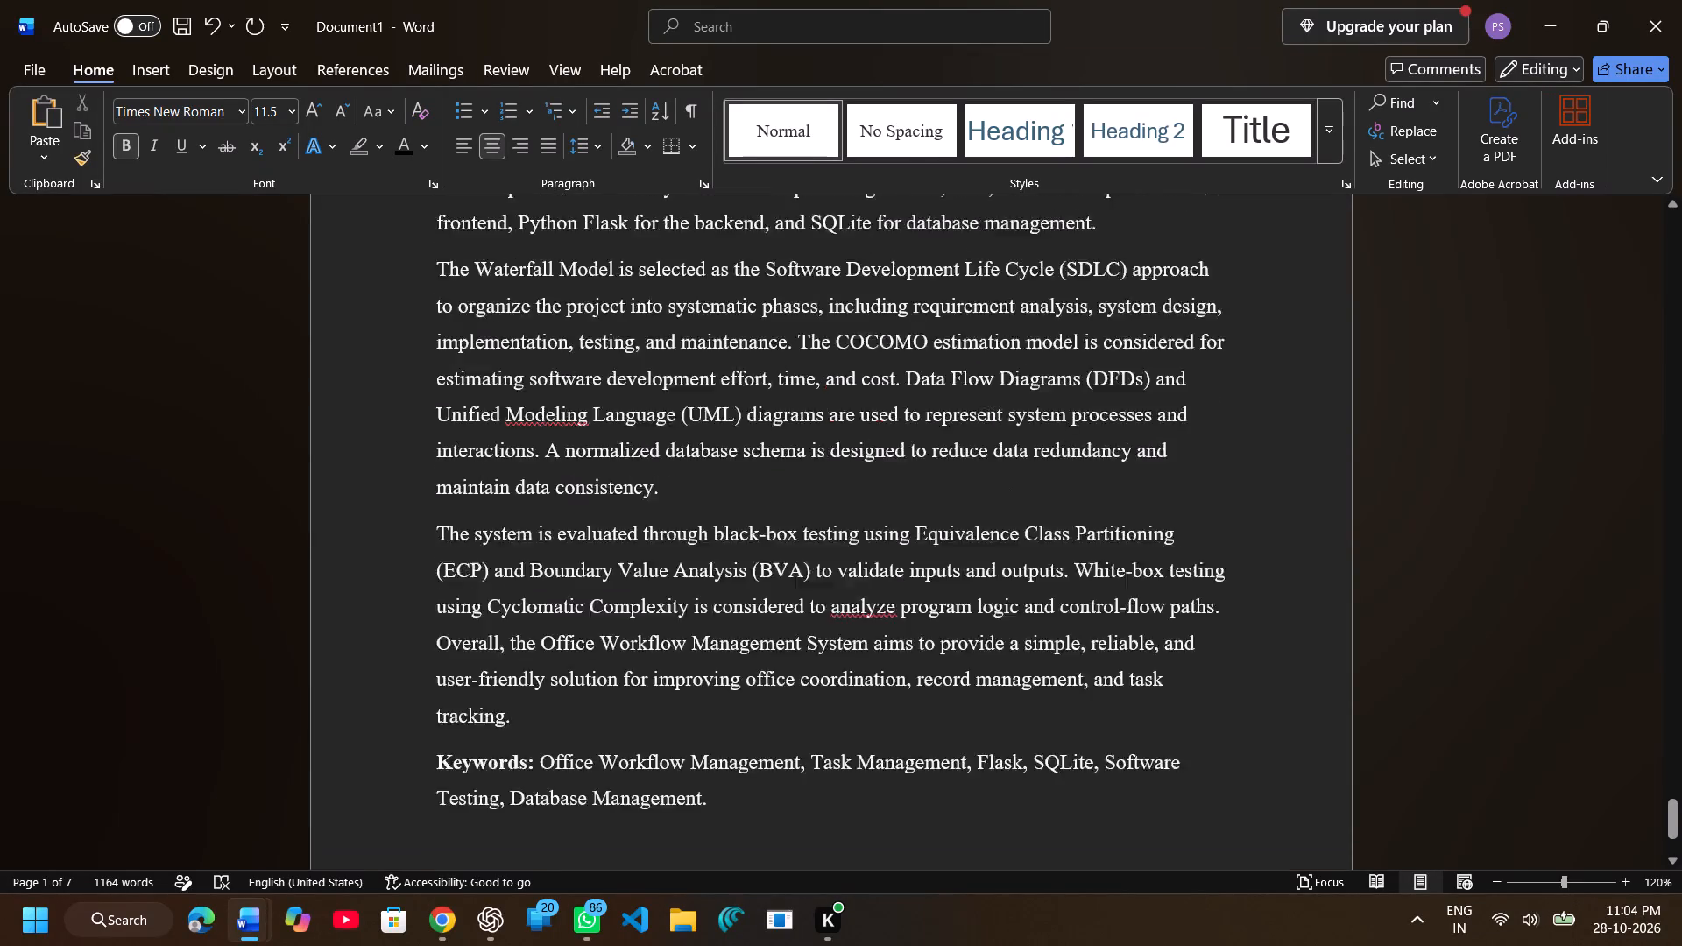
pyautogui.hscroll(1, 894, 406)
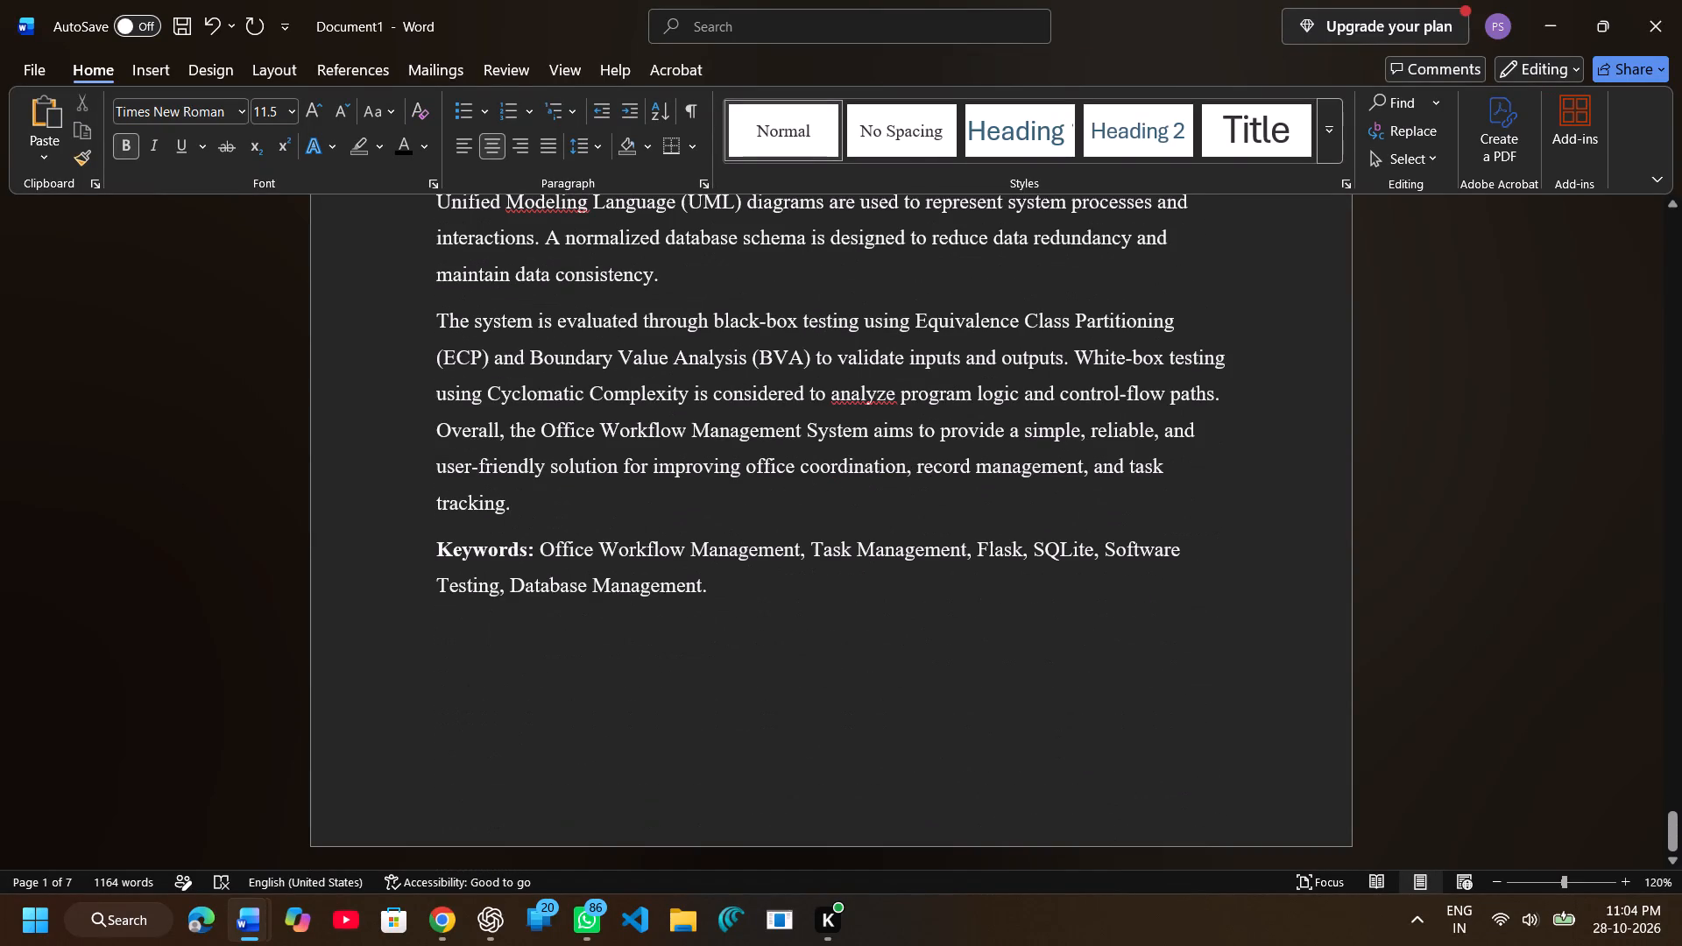
pyautogui.hscroll(1, 894, 406)
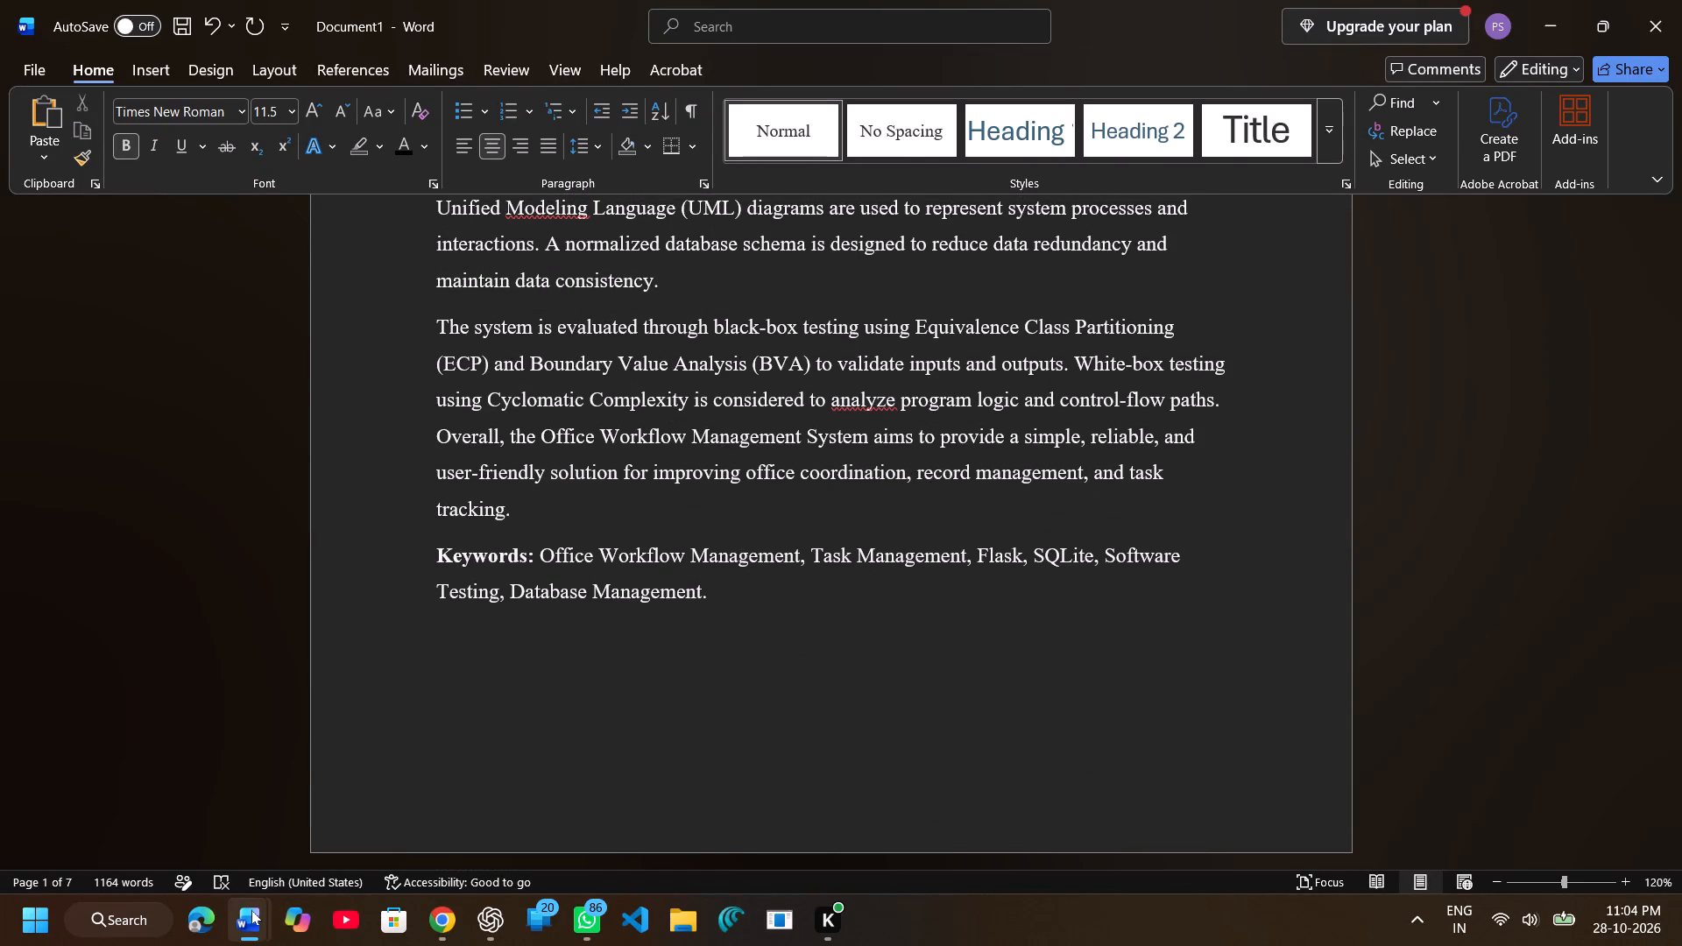
pyautogui.click(251, 909)
pyautogui.click(201, 822)
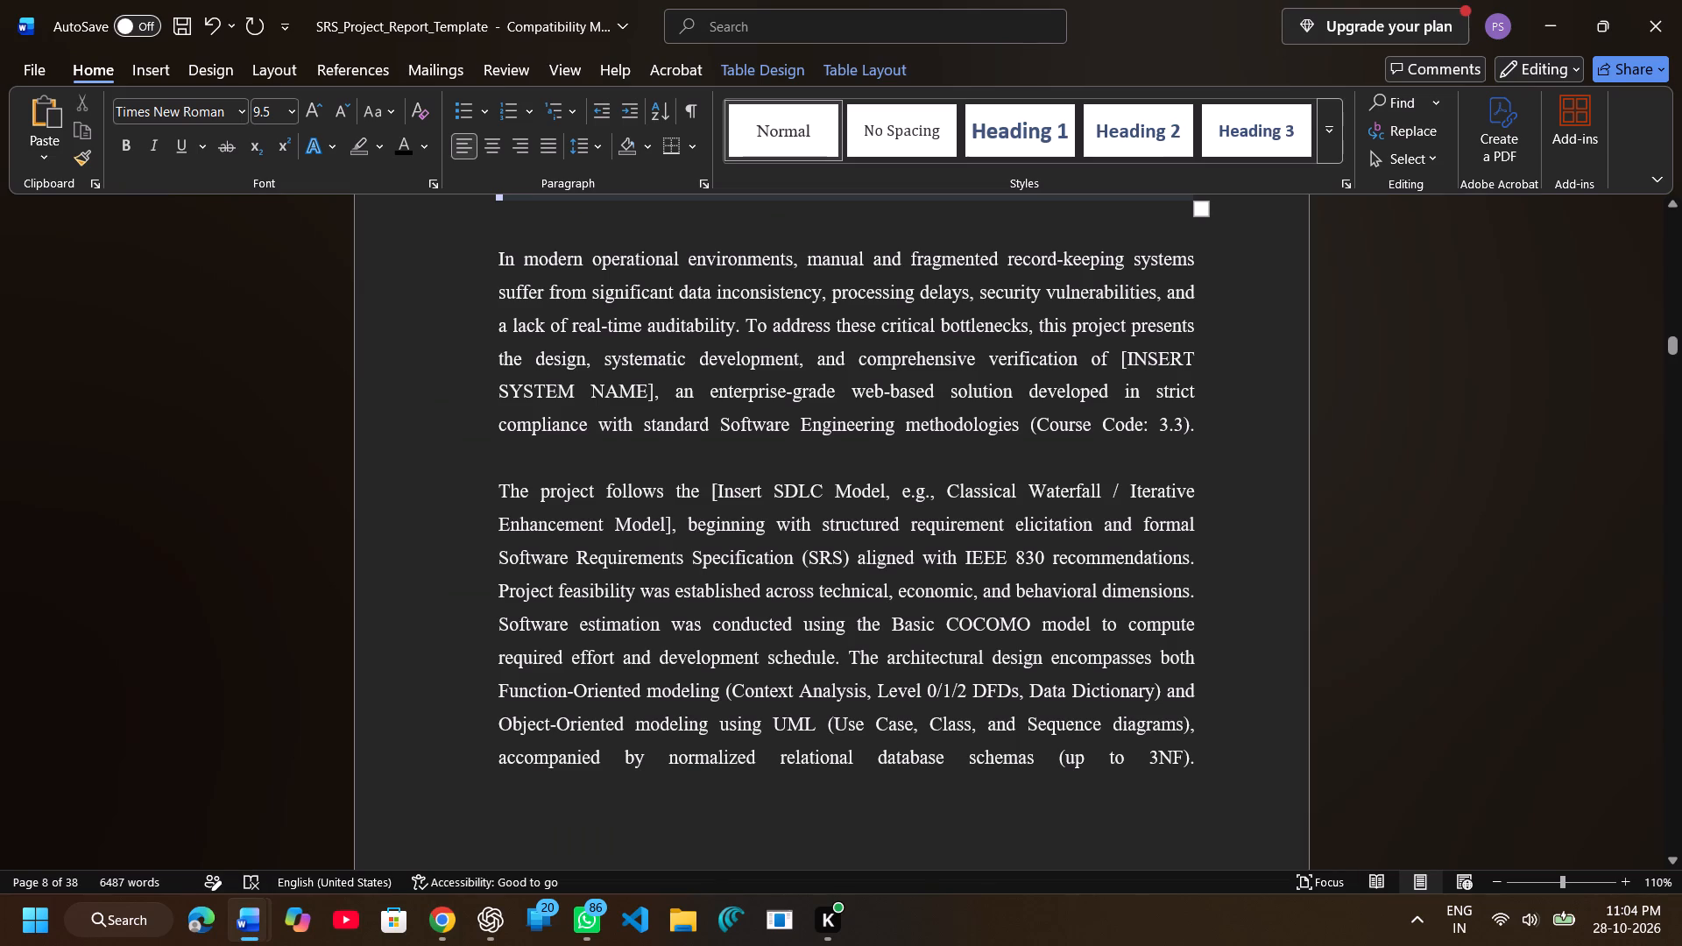
pyautogui.hscroll(1, 470, 650)
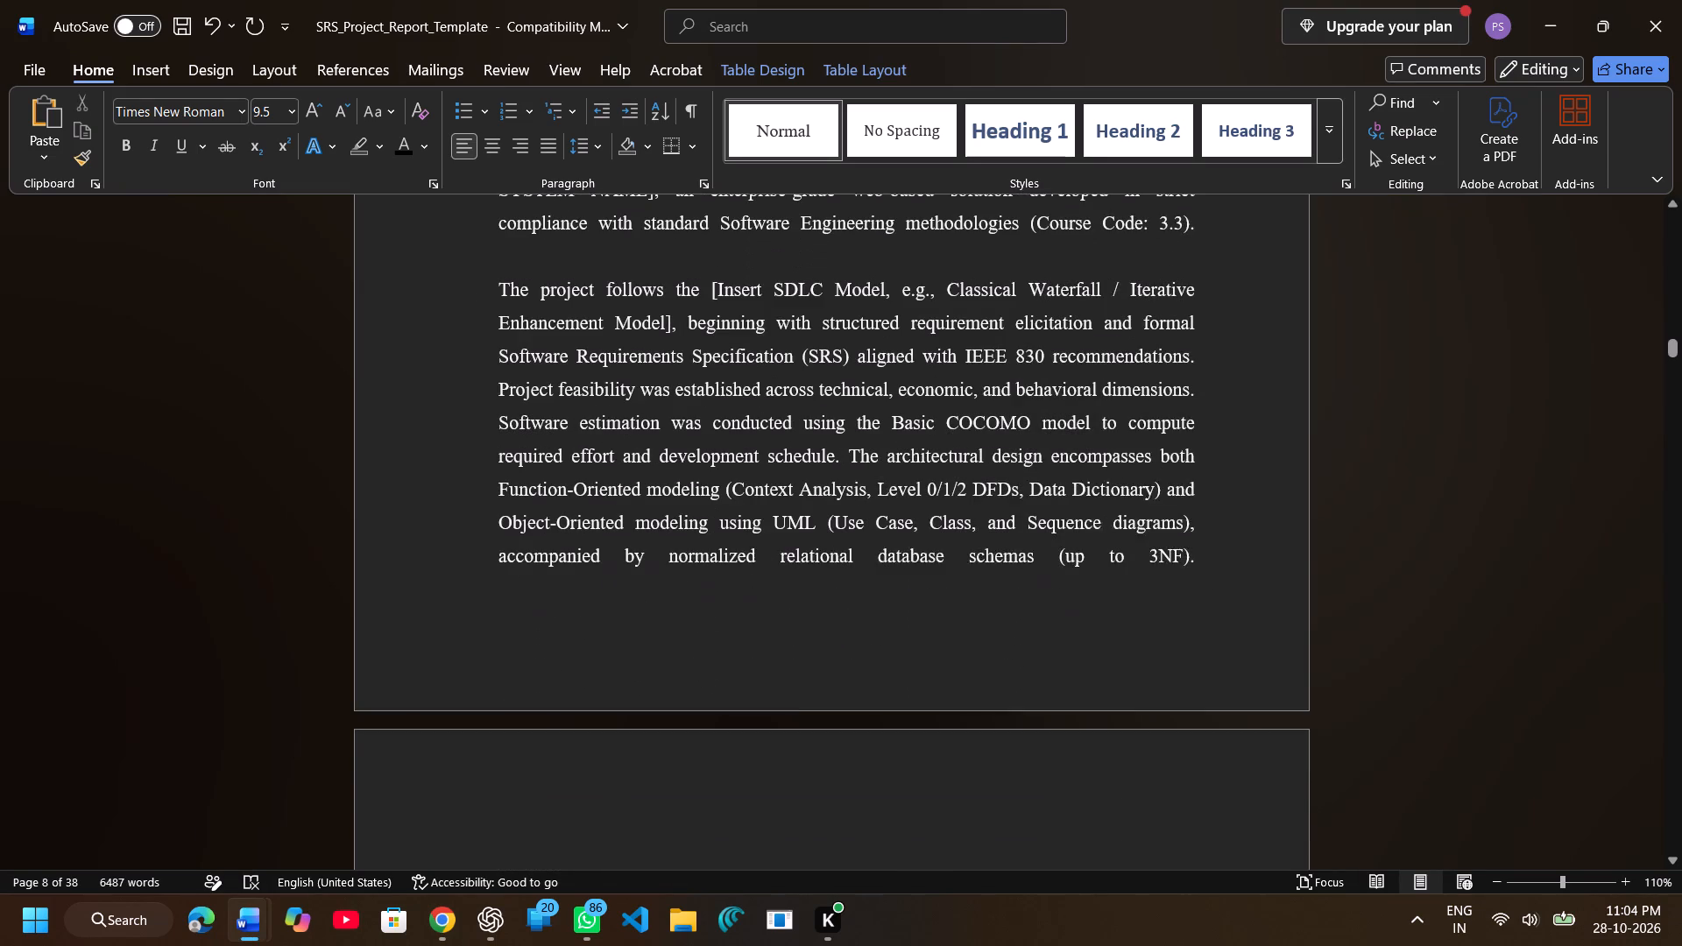
pyautogui.hscroll(2, 470, 650)
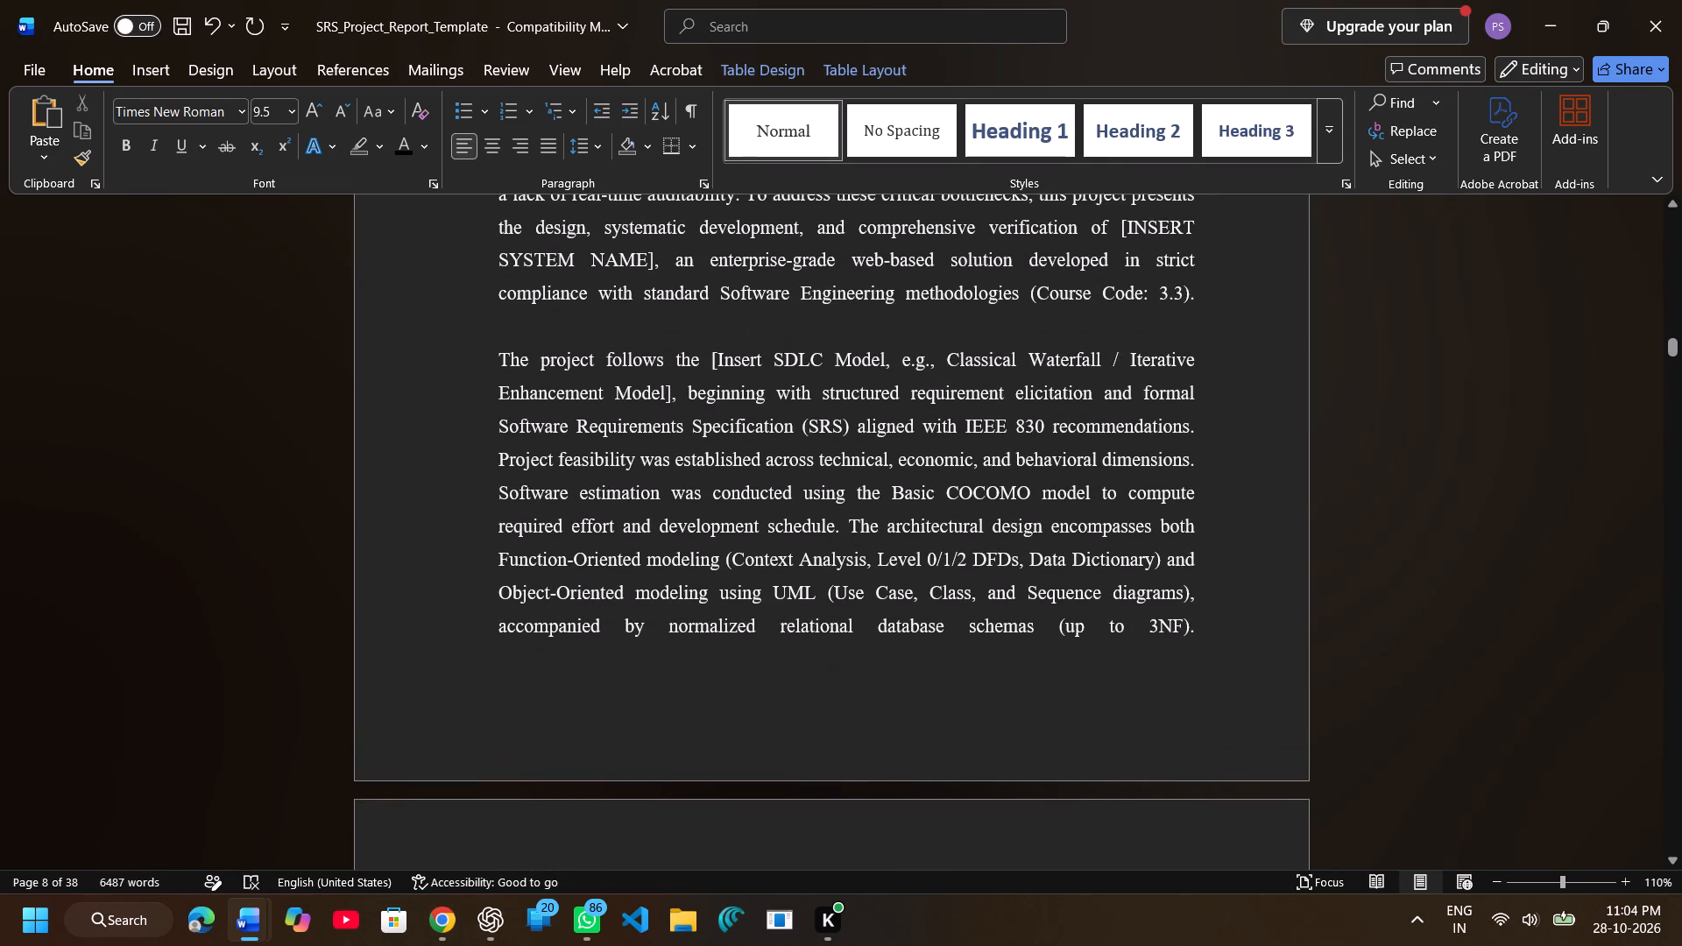
pyautogui.hscroll(2, 470, 650)
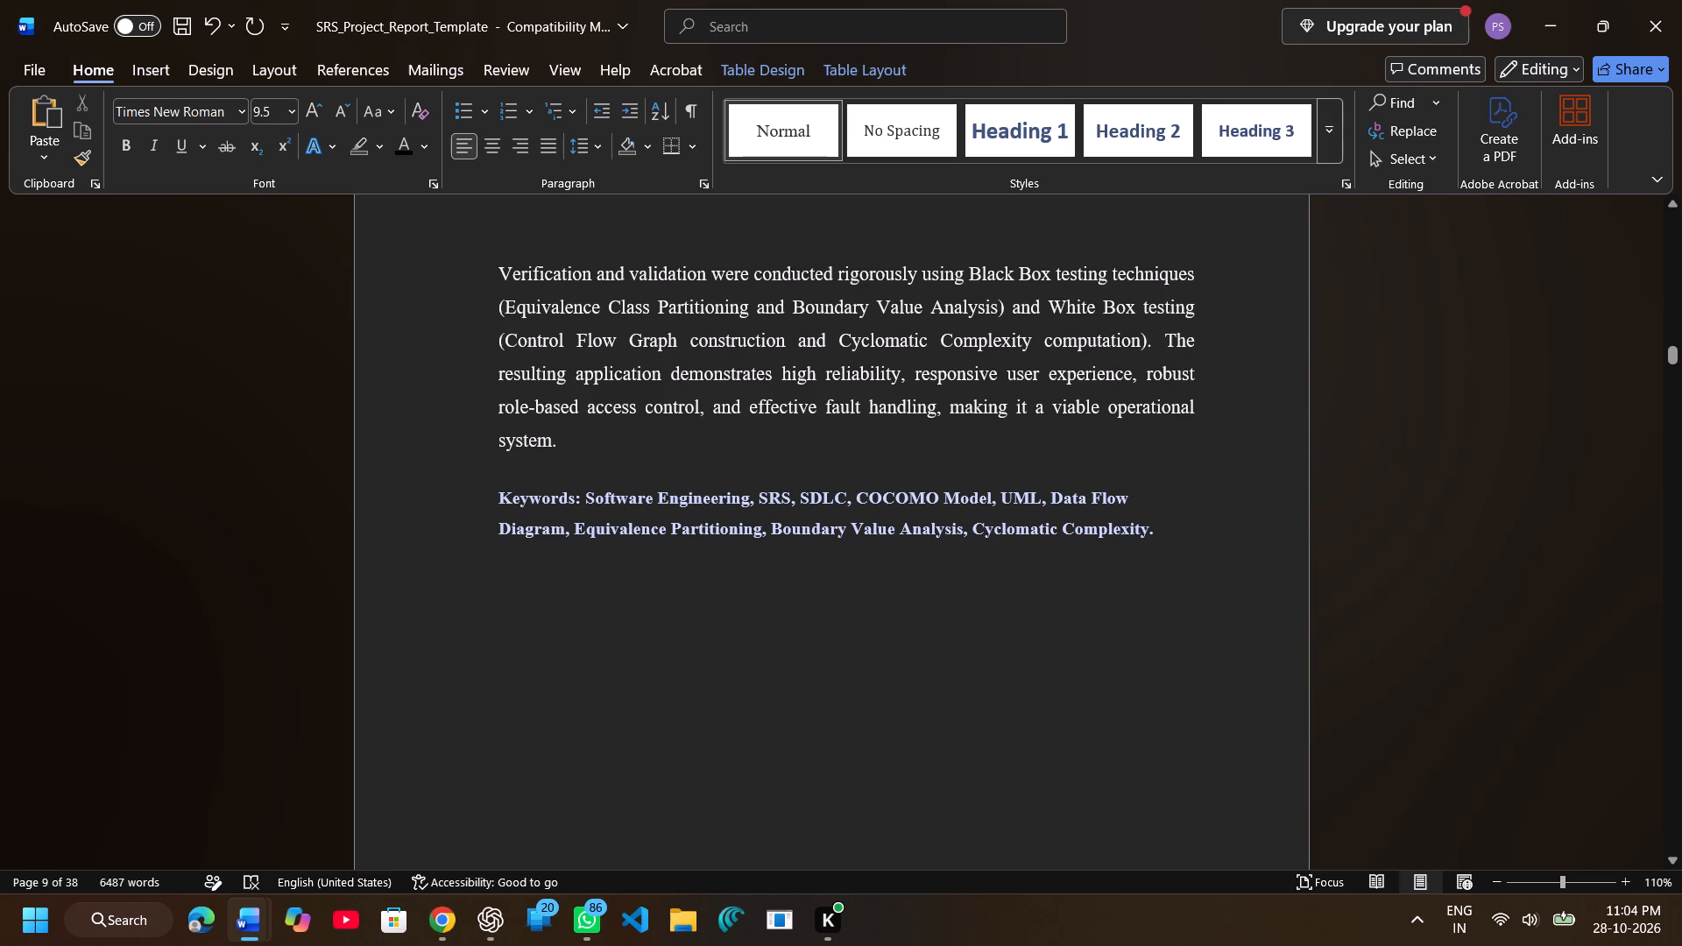
pyautogui.scroll(-1, 470, 650)
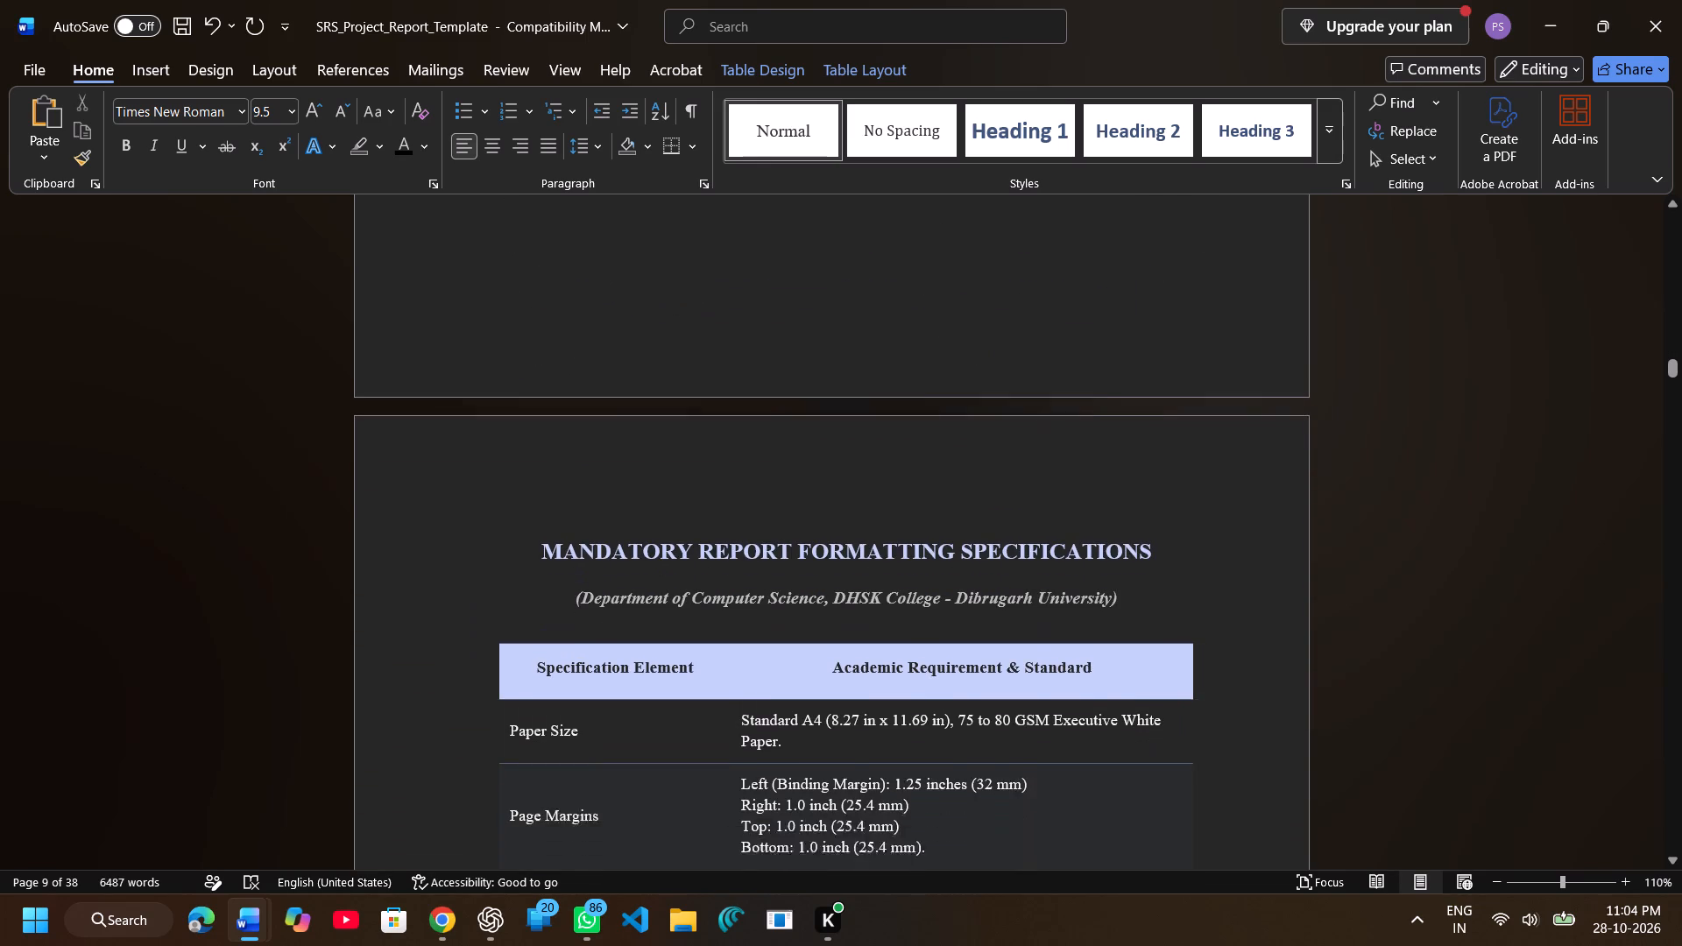
pyautogui.scroll(-2, 470, 650)
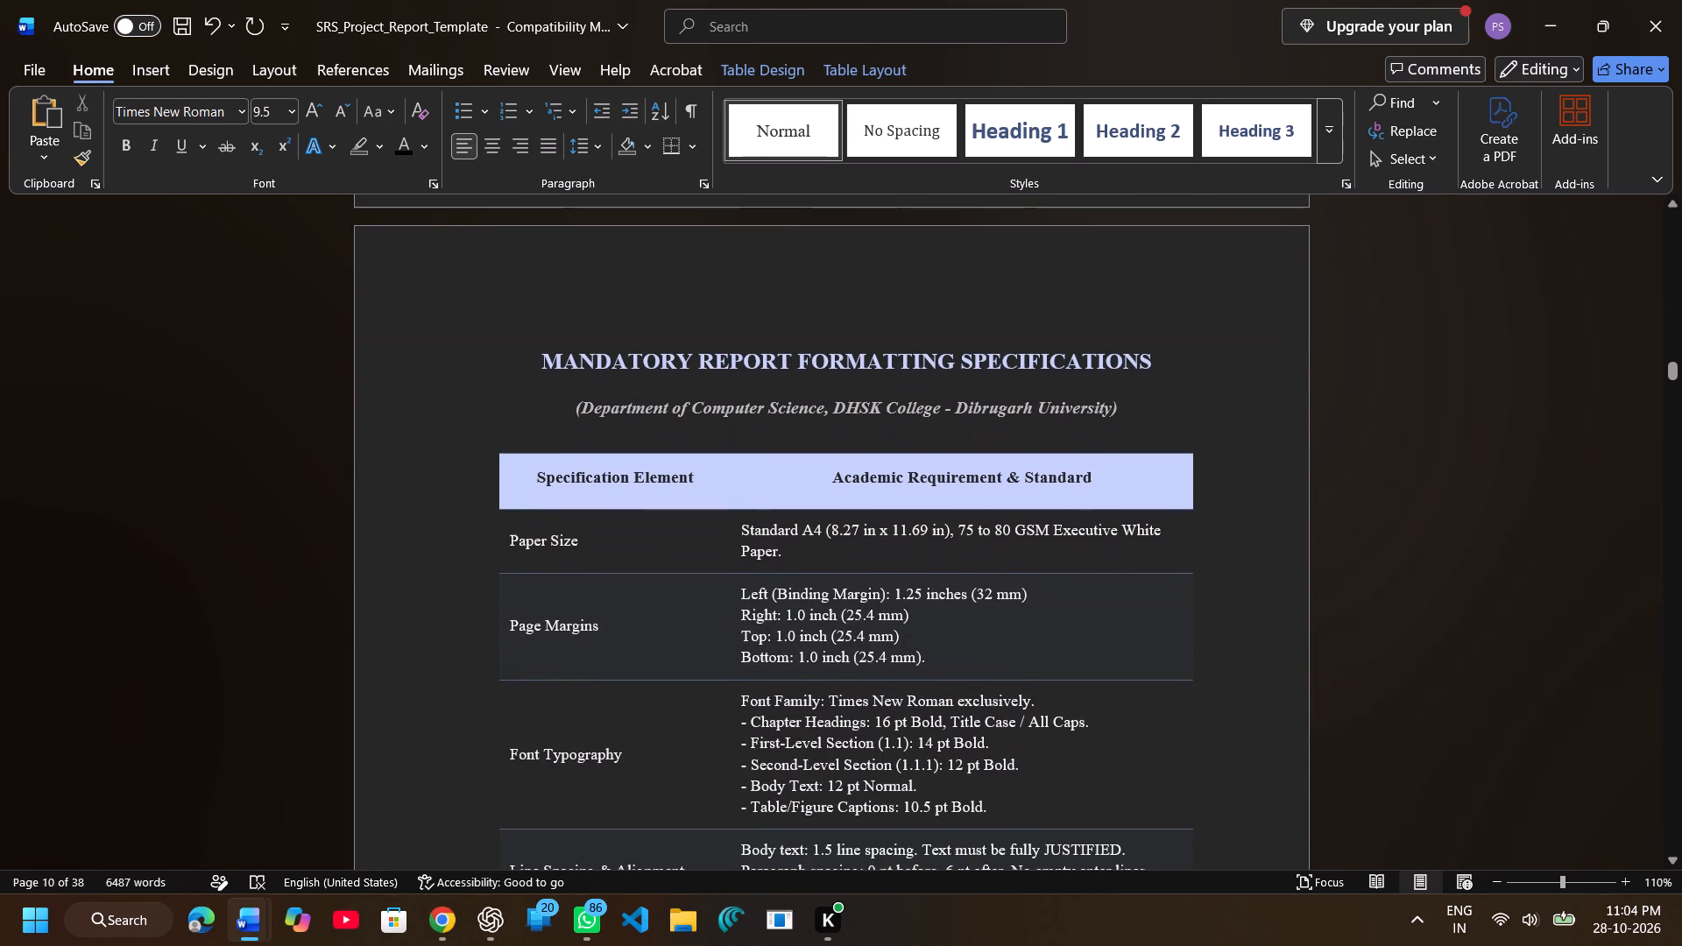
# Check which section follows the abstract in A PROJECT REPORT, and return to the abstract in Document1.
pyautogui.click(258, 921)
pyautogui.click(384, 790)
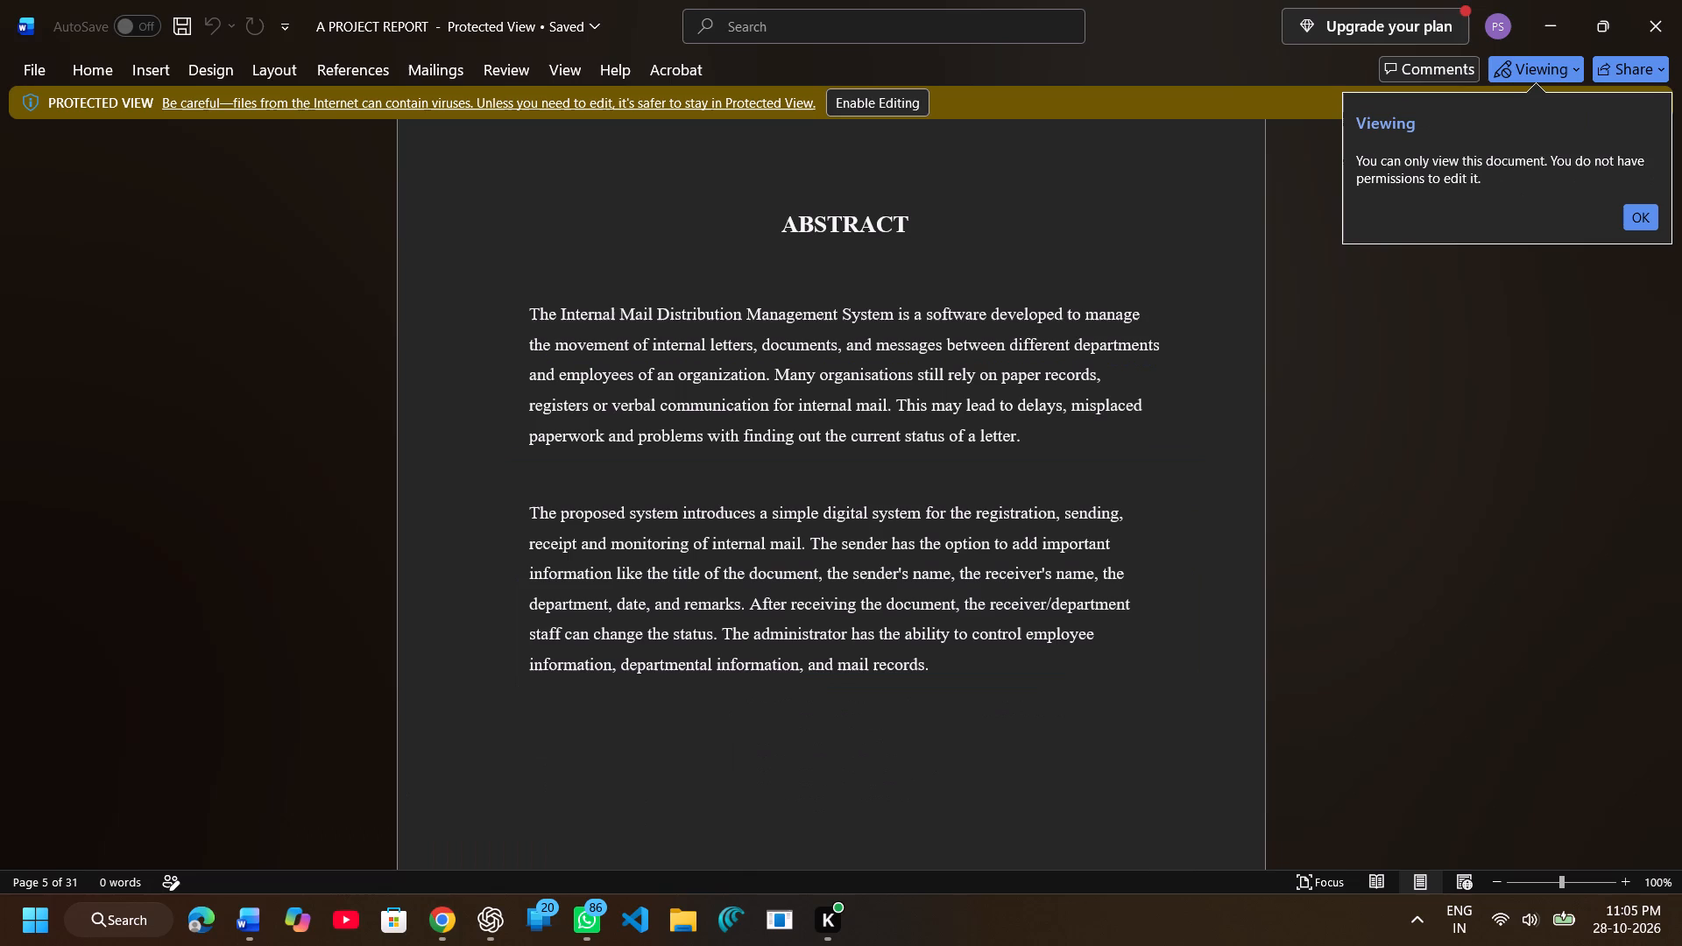
pyautogui.scroll(-1, 466, 689)
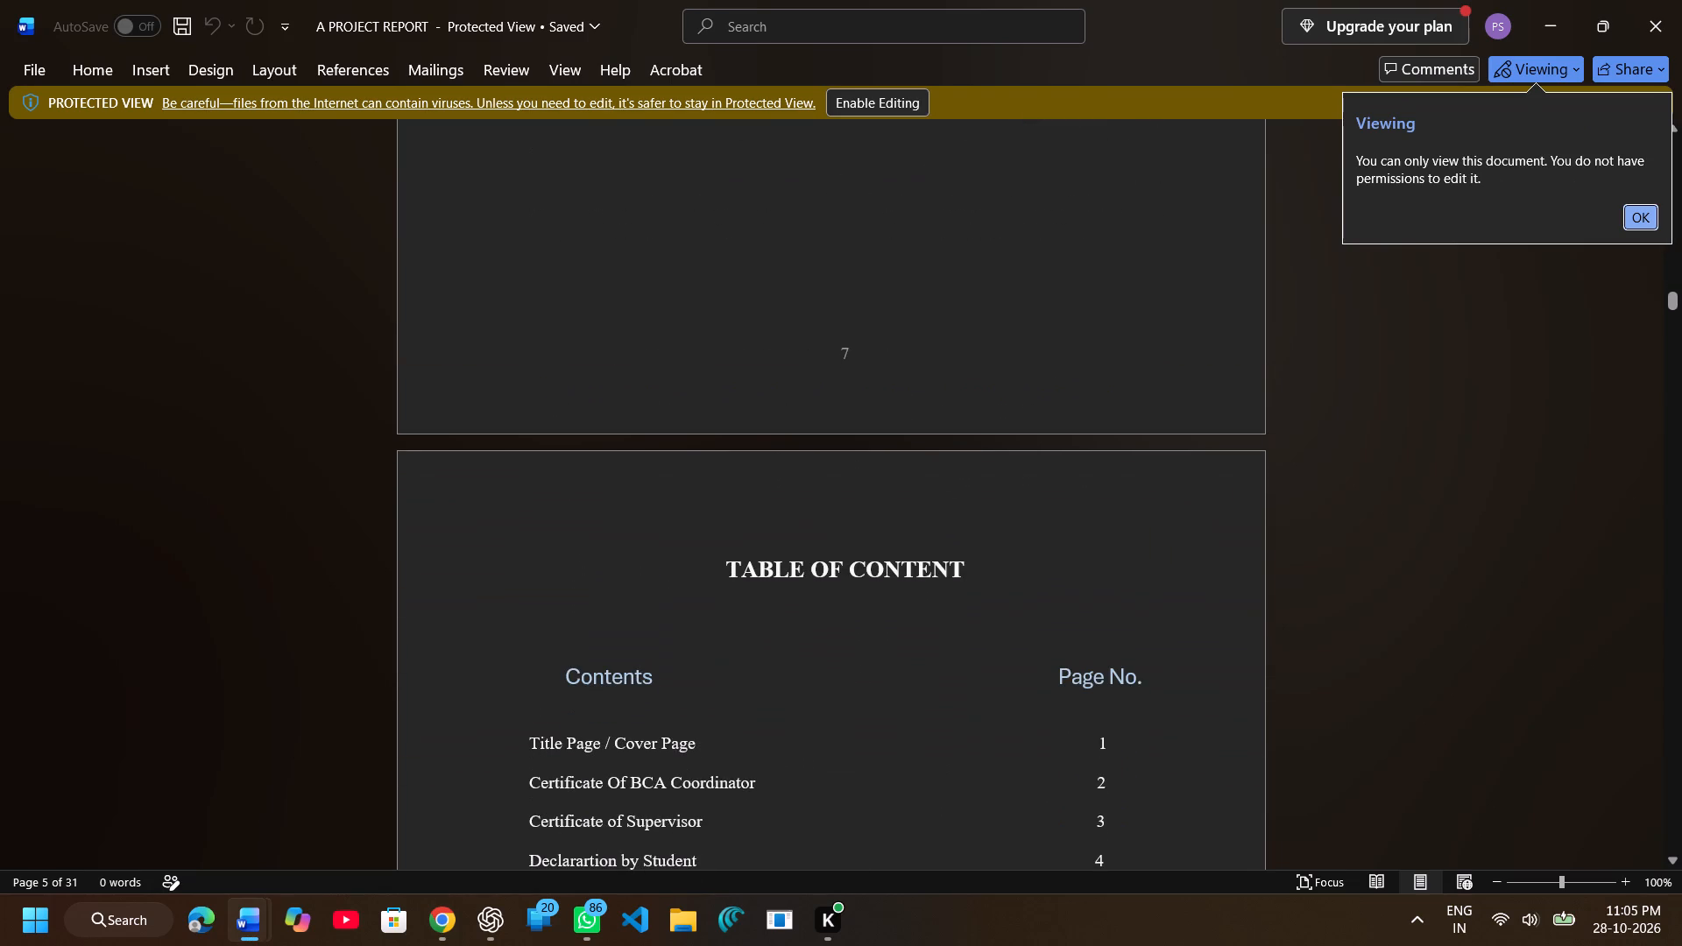
pyautogui.scroll(-1, 466, 689)
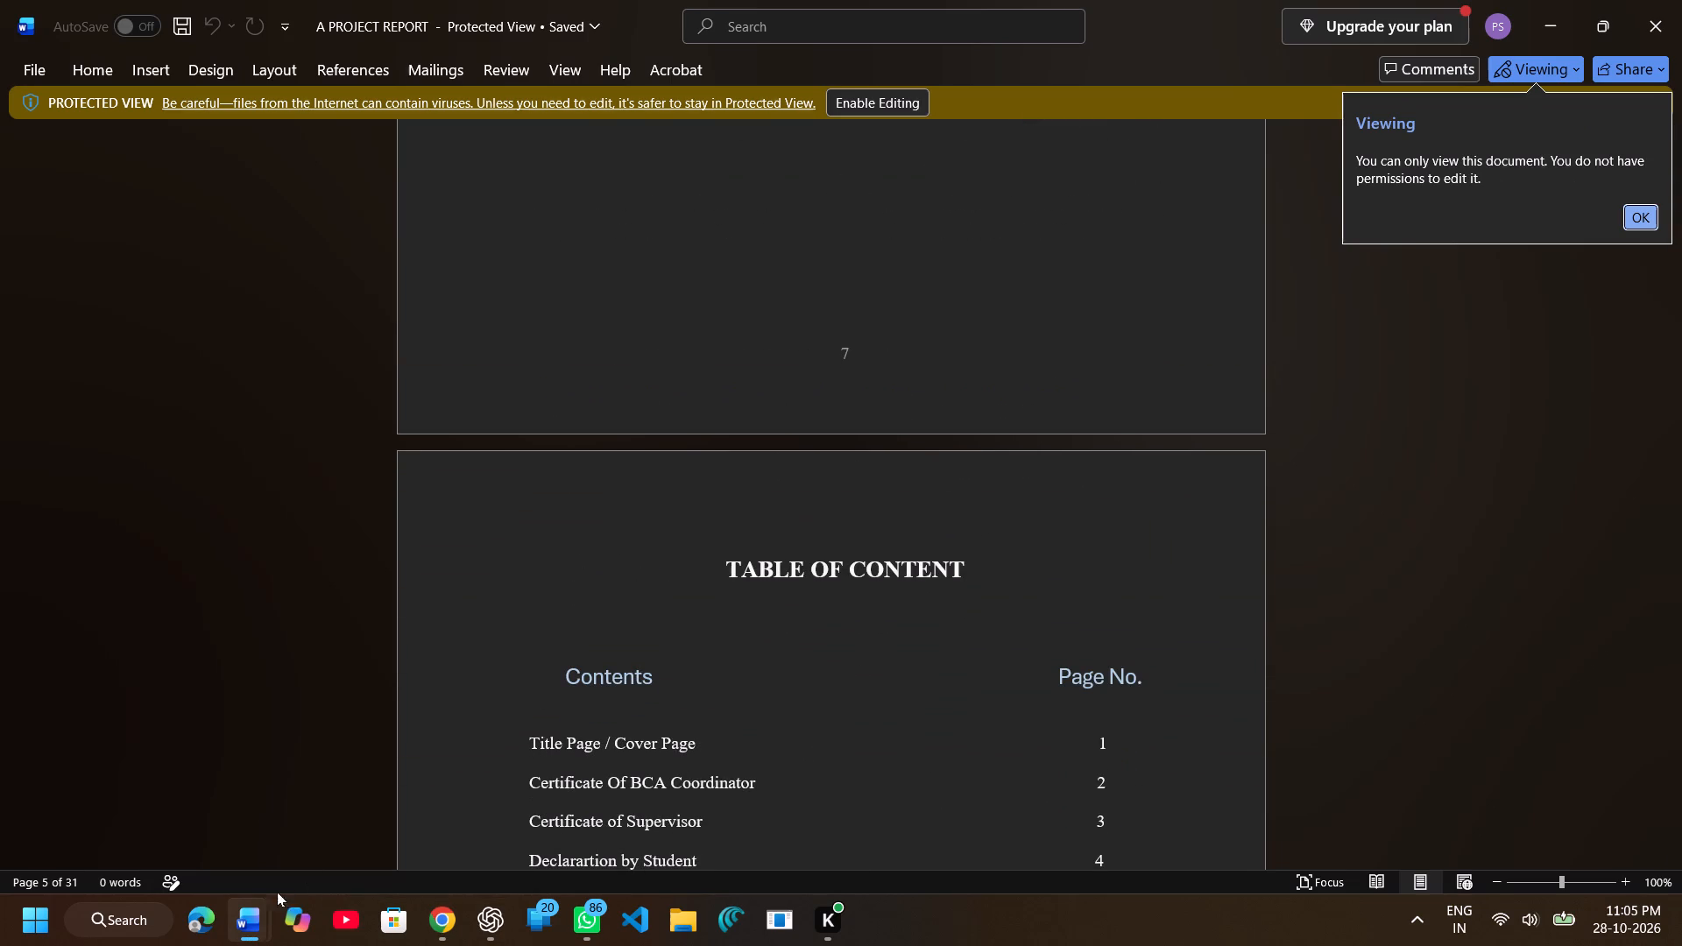
pyautogui.click(253, 913)
pyautogui.click(530, 847)
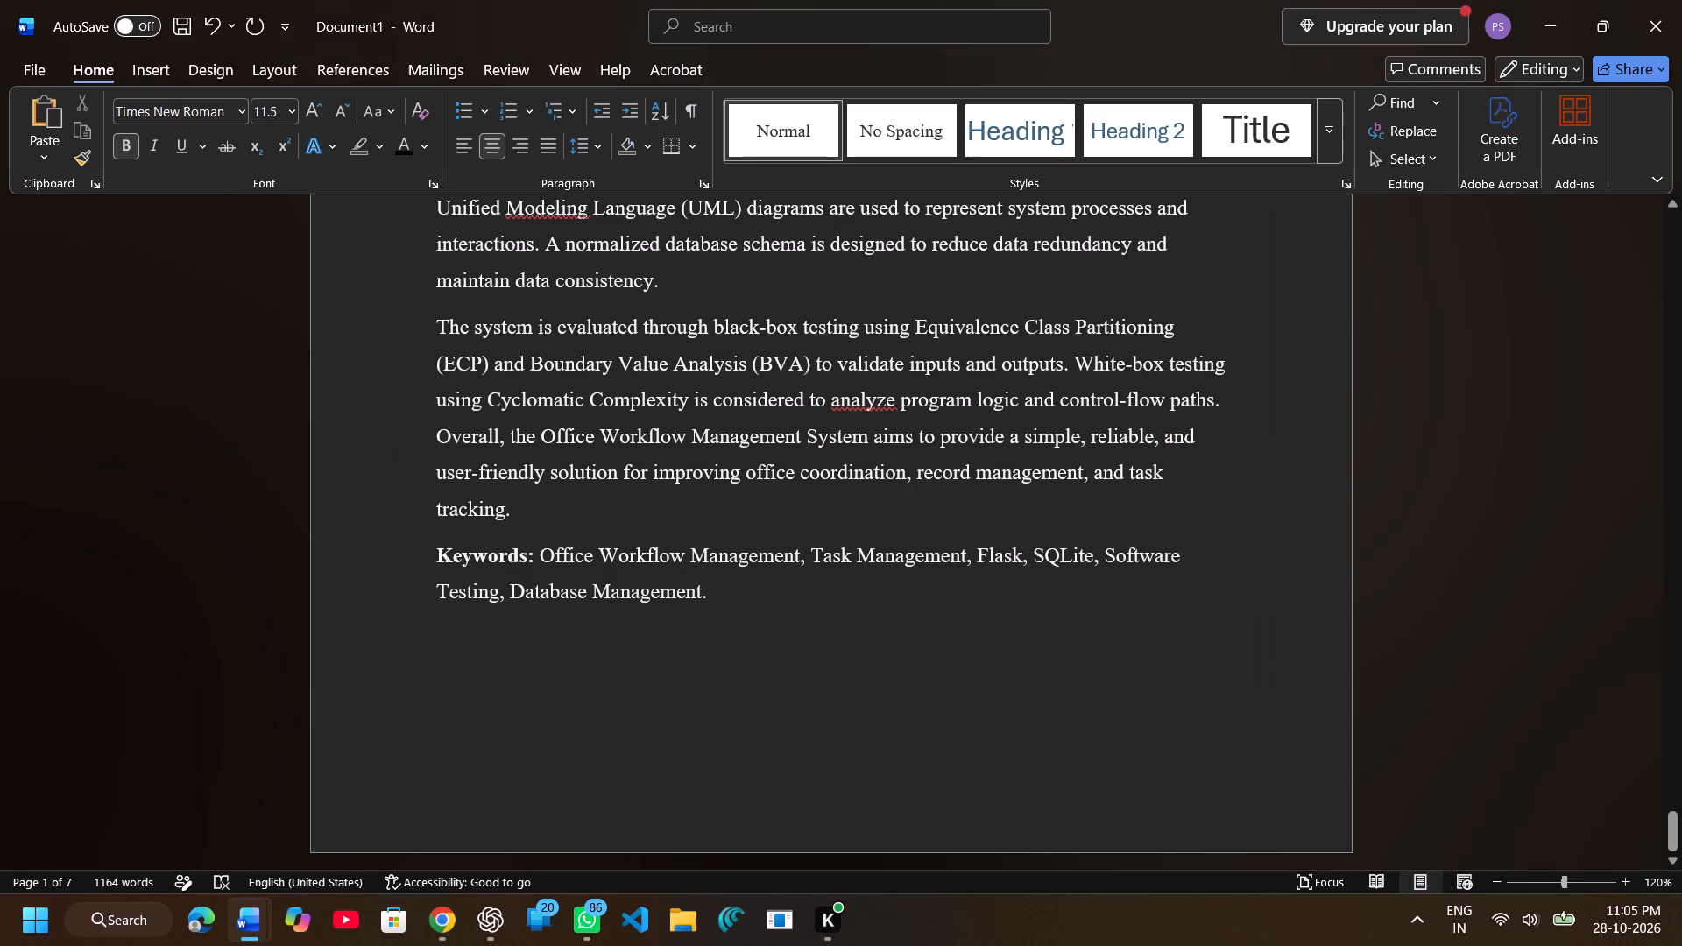
pyautogui.scroll(1, 613, 583)
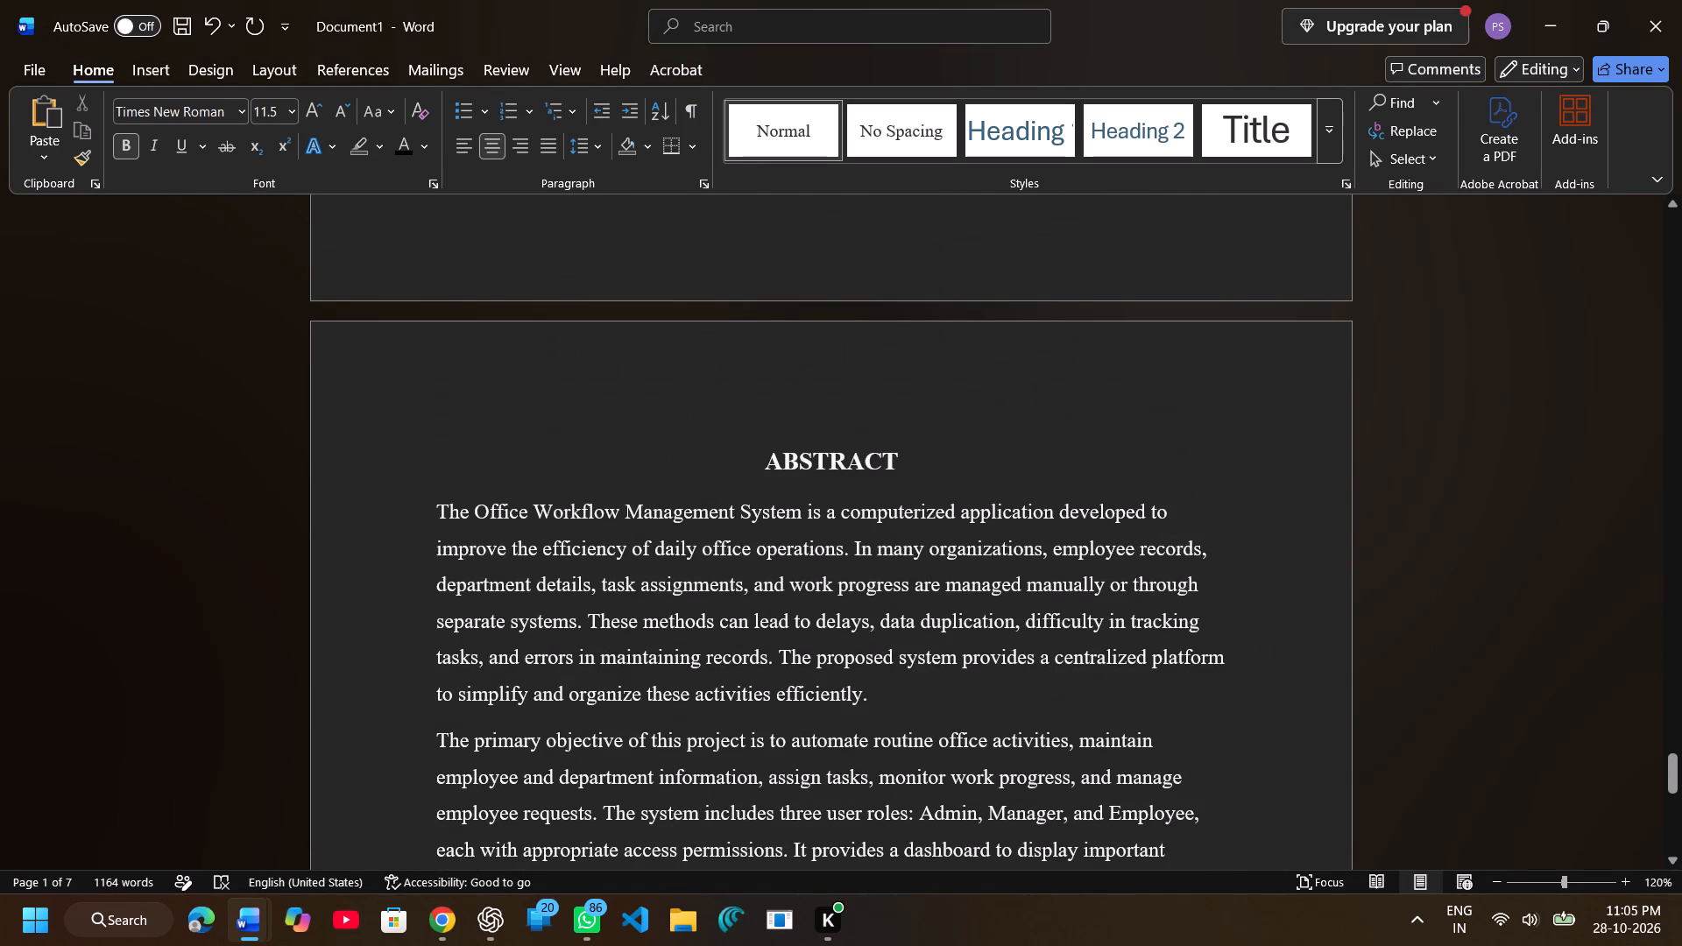
pyautogui.moveTo(437, 506); pyautogui.dragTo(604, 554)
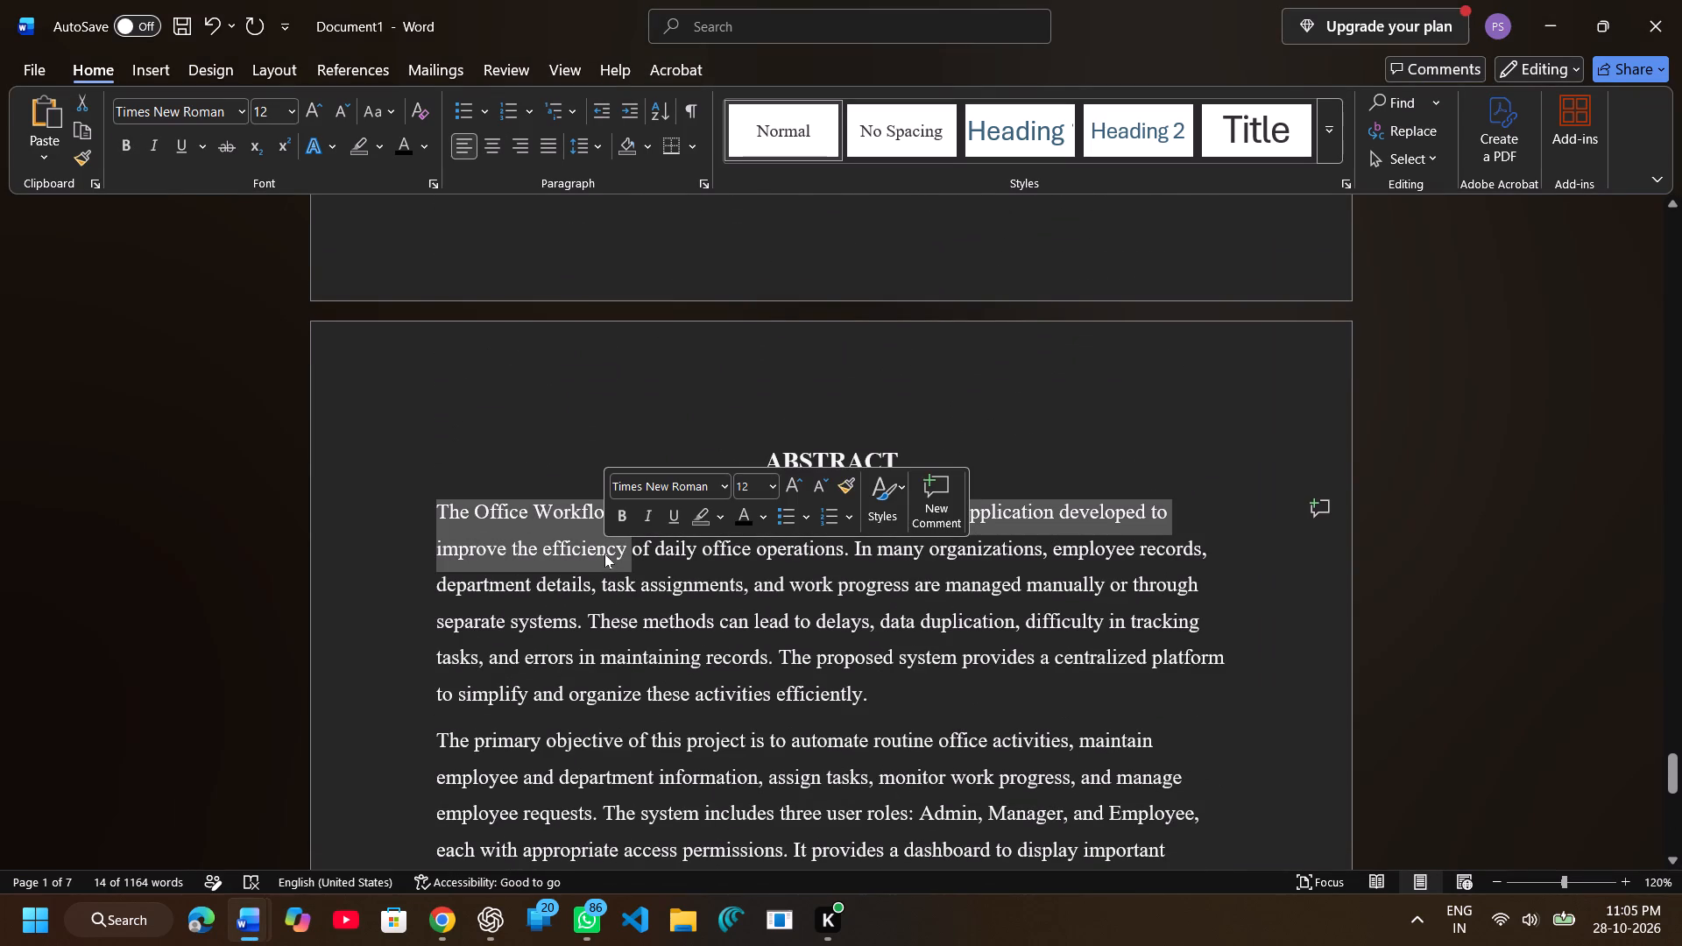
pyautogui.click(607, 586)
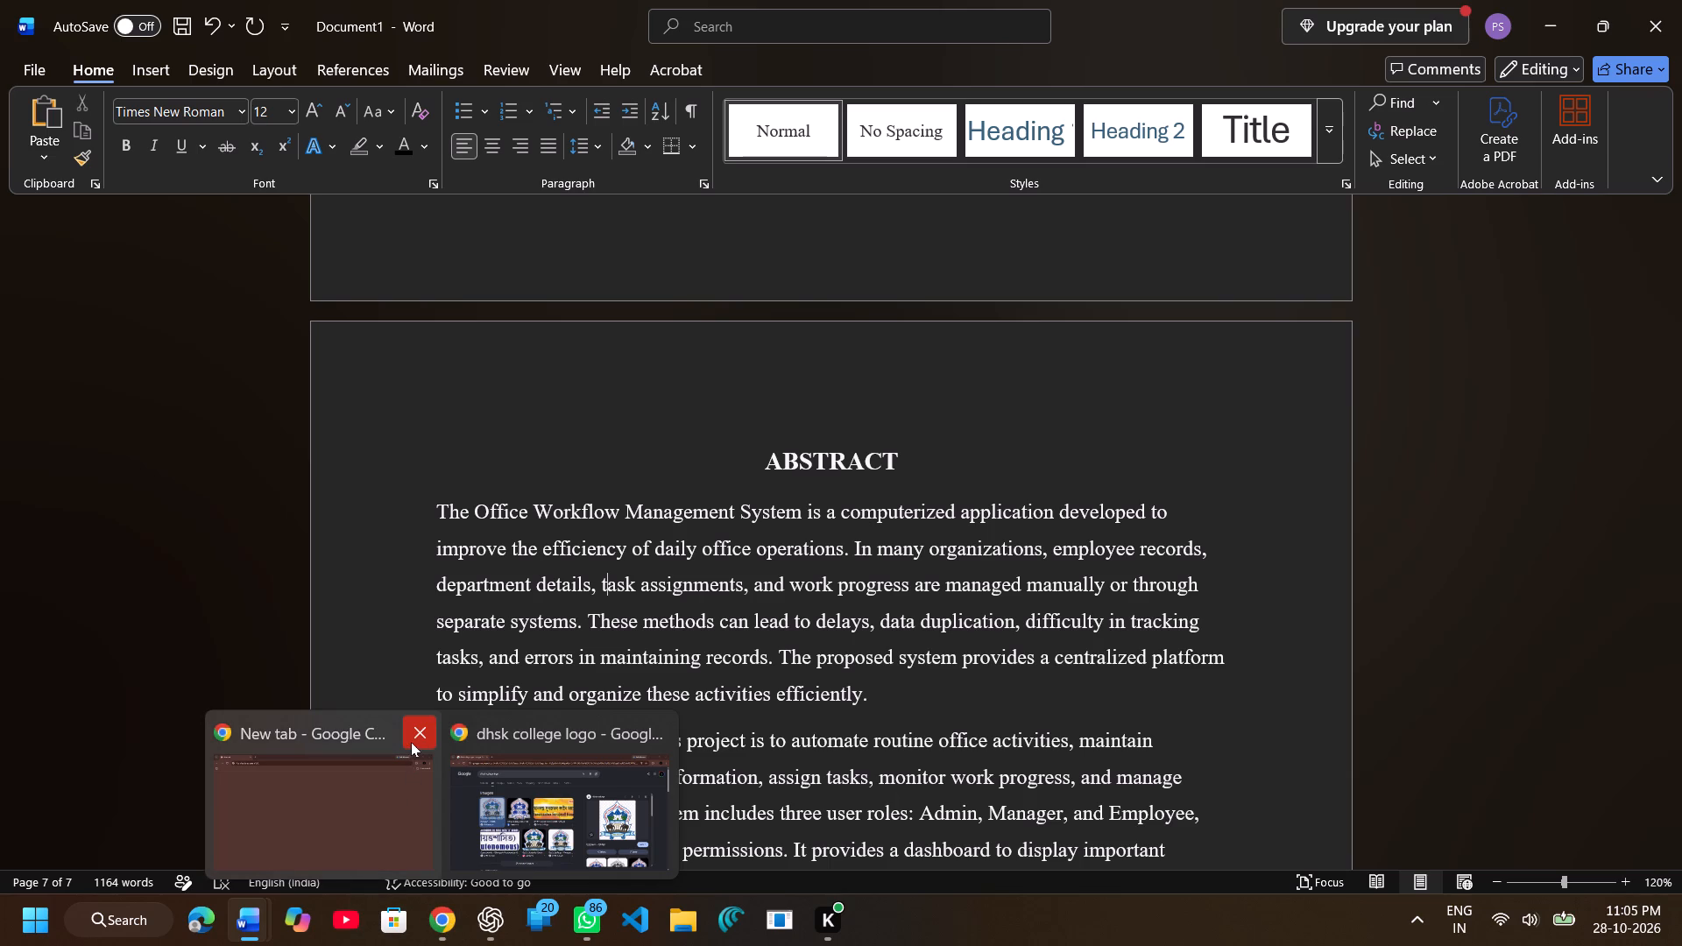
# Close both open Chrome windows, the new tab and the dhsk college logo search.
pyautogui.click(411, 742)
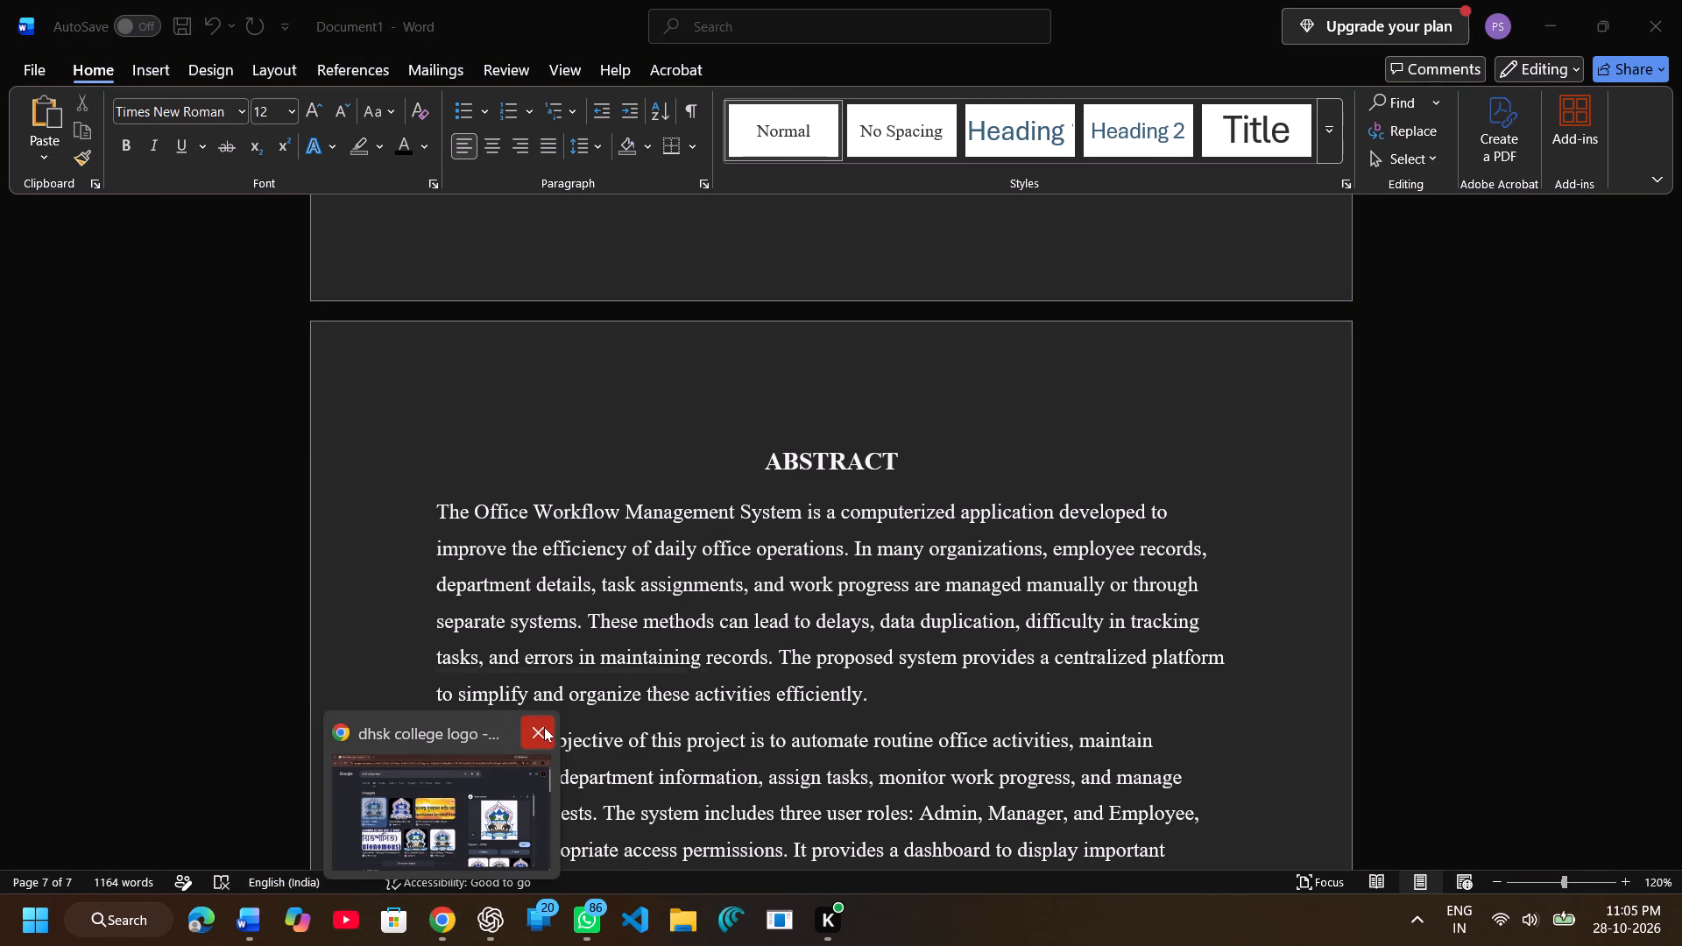
pyautogui.click(544, 727)
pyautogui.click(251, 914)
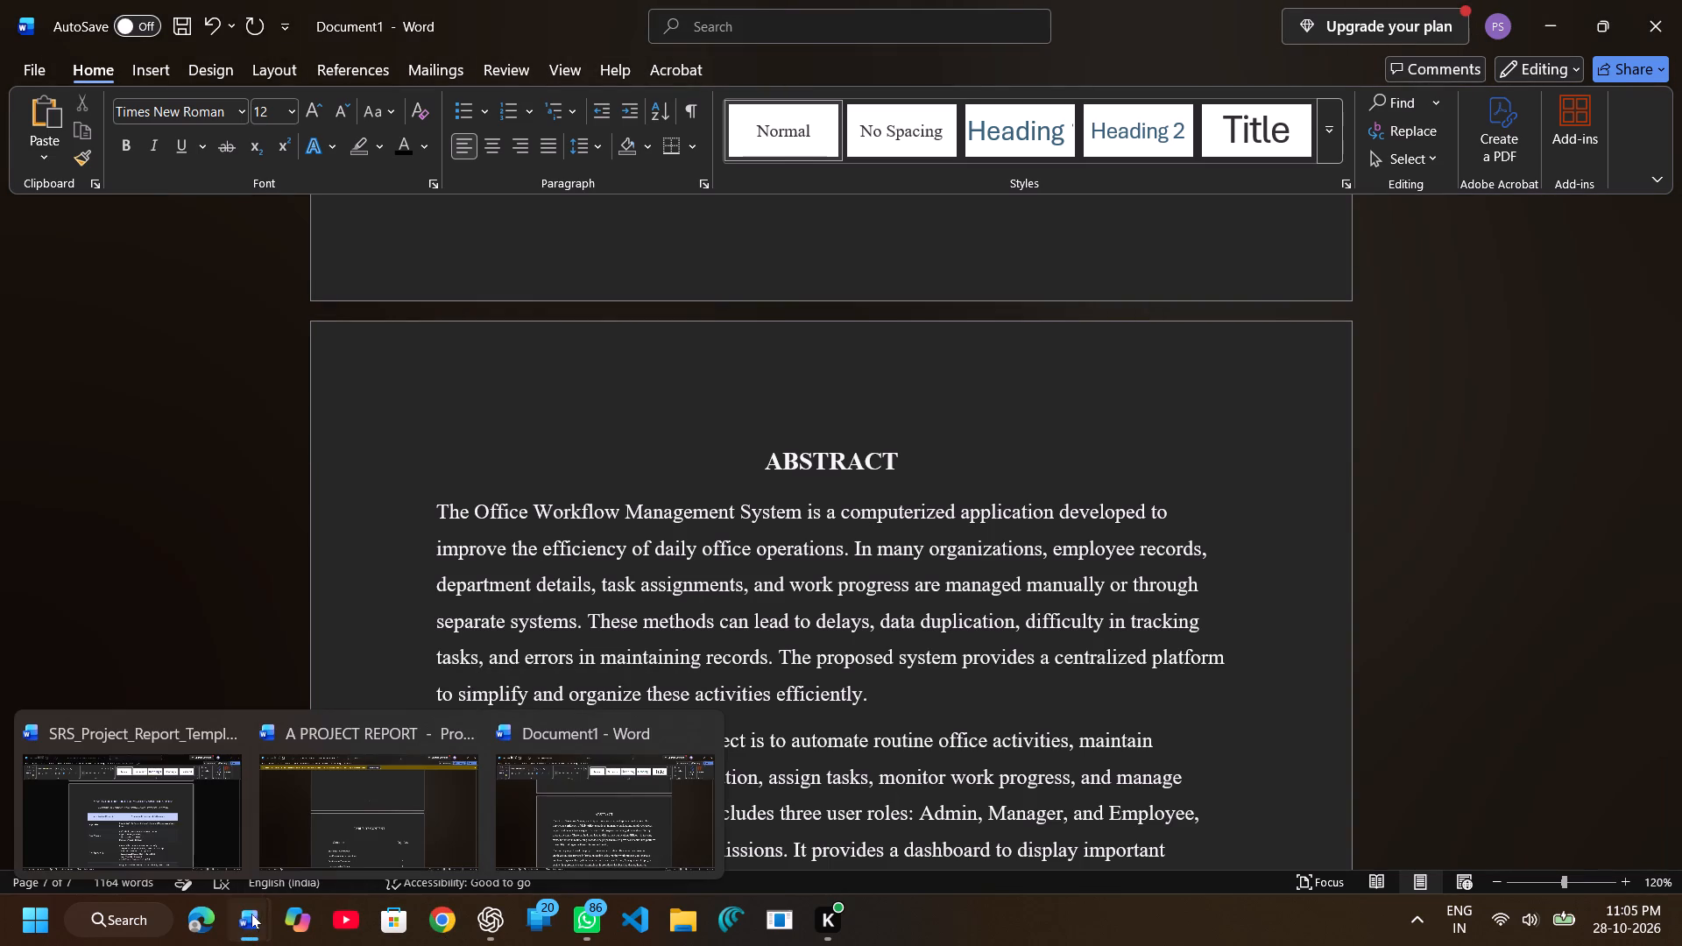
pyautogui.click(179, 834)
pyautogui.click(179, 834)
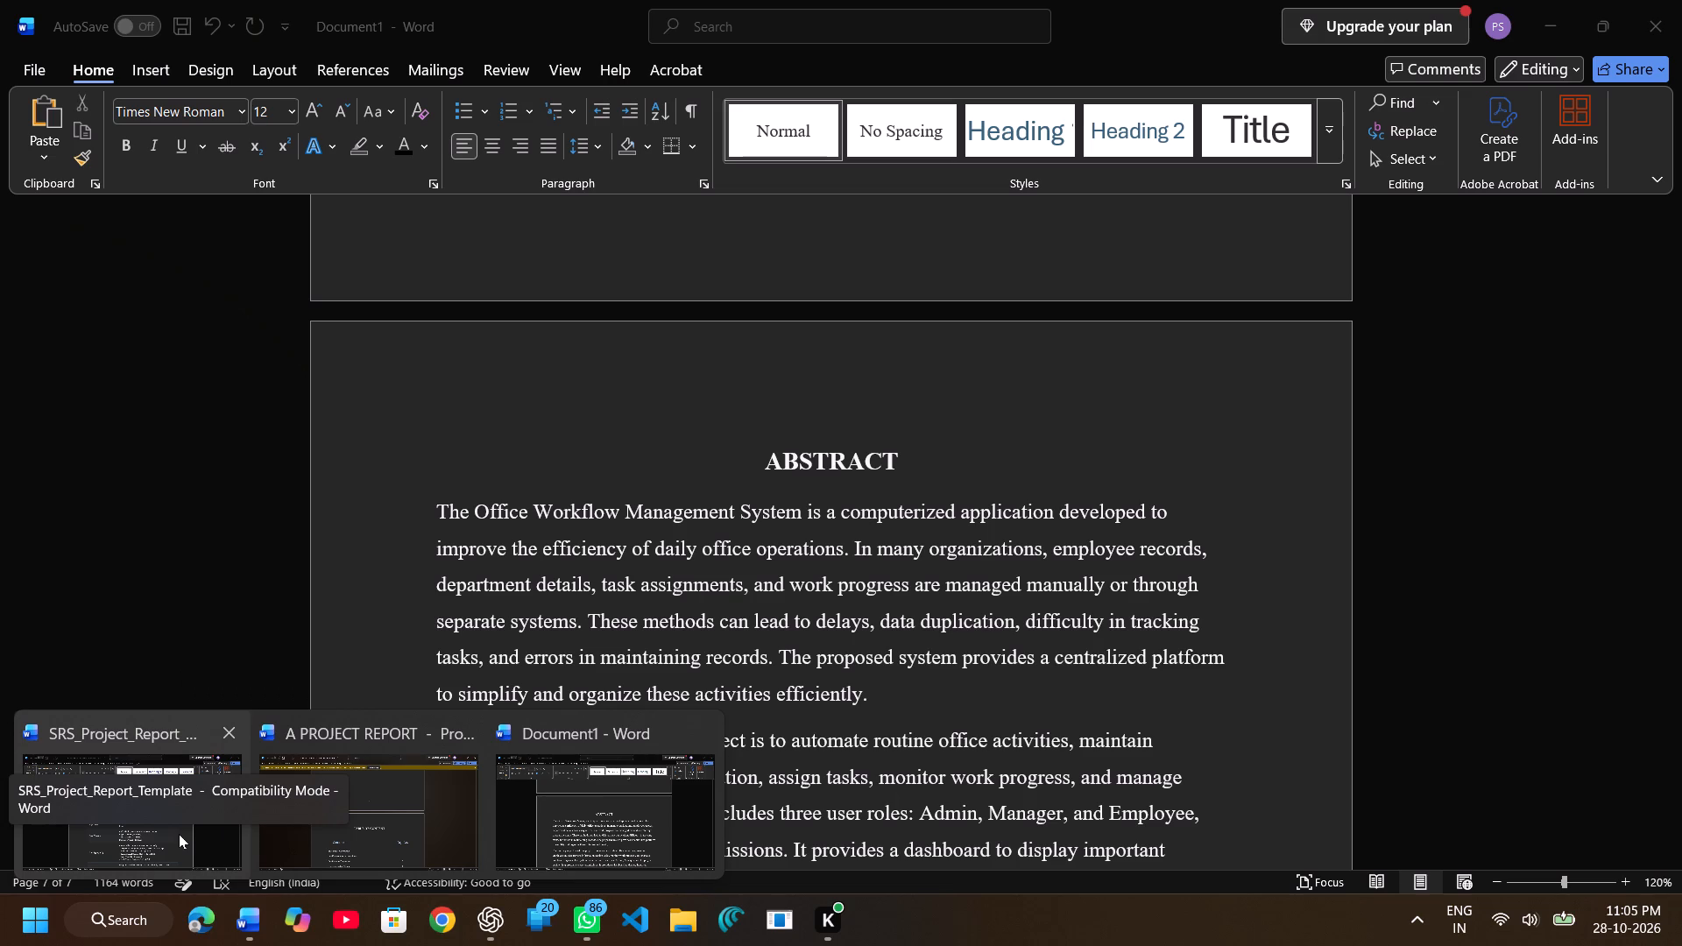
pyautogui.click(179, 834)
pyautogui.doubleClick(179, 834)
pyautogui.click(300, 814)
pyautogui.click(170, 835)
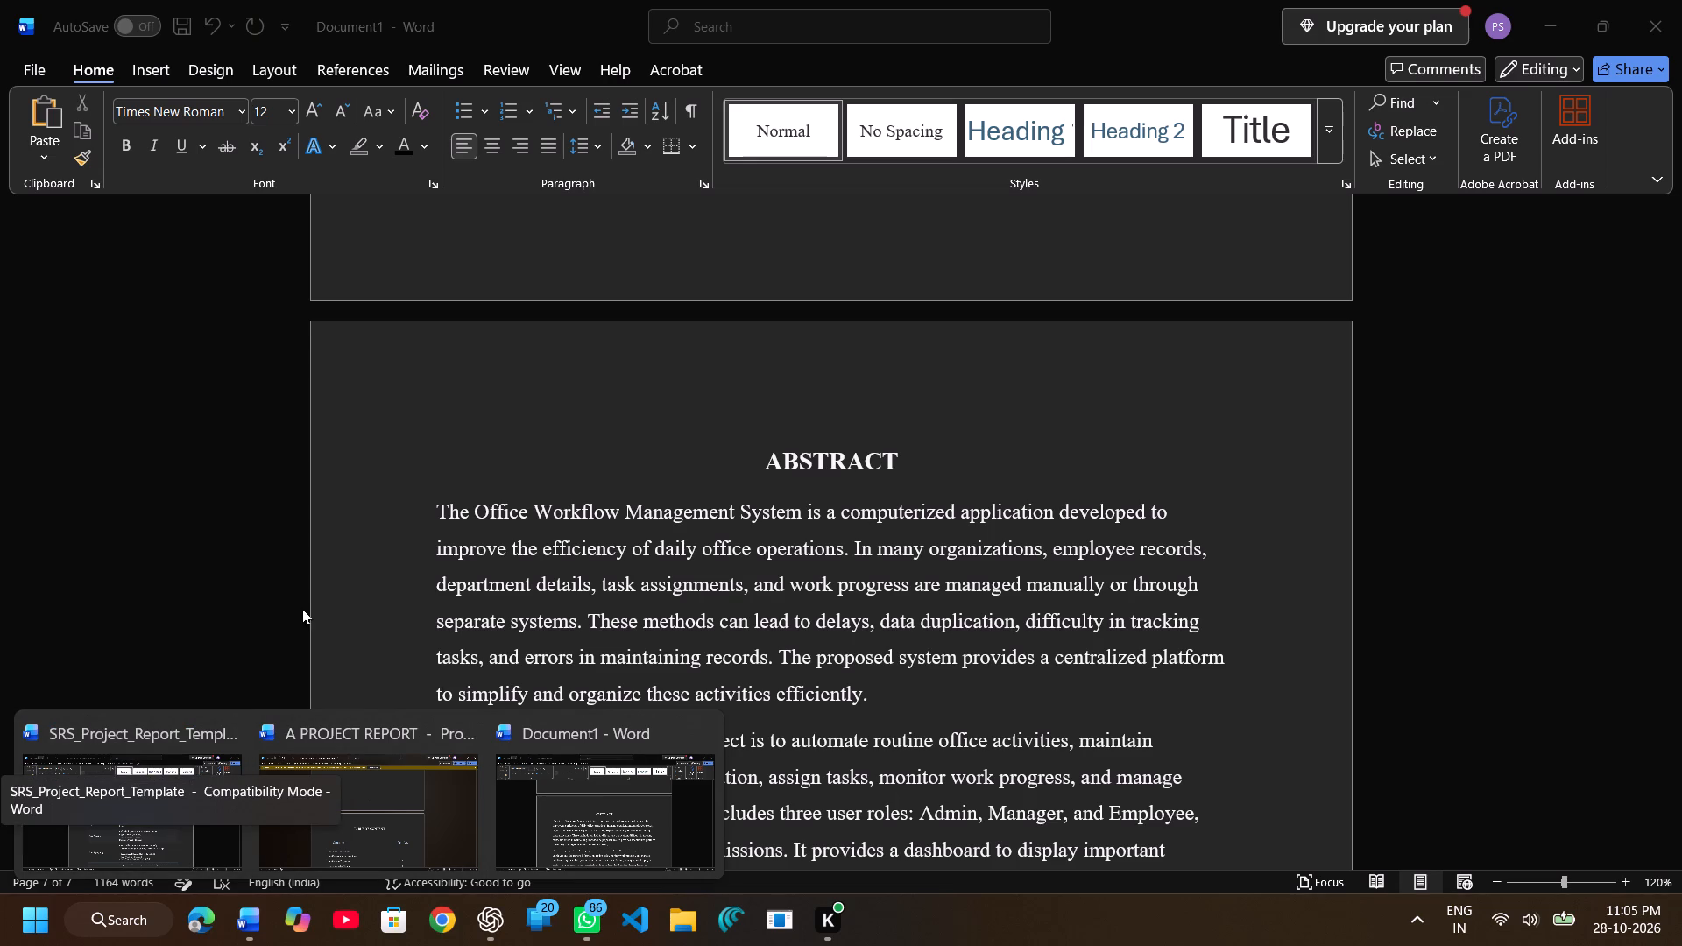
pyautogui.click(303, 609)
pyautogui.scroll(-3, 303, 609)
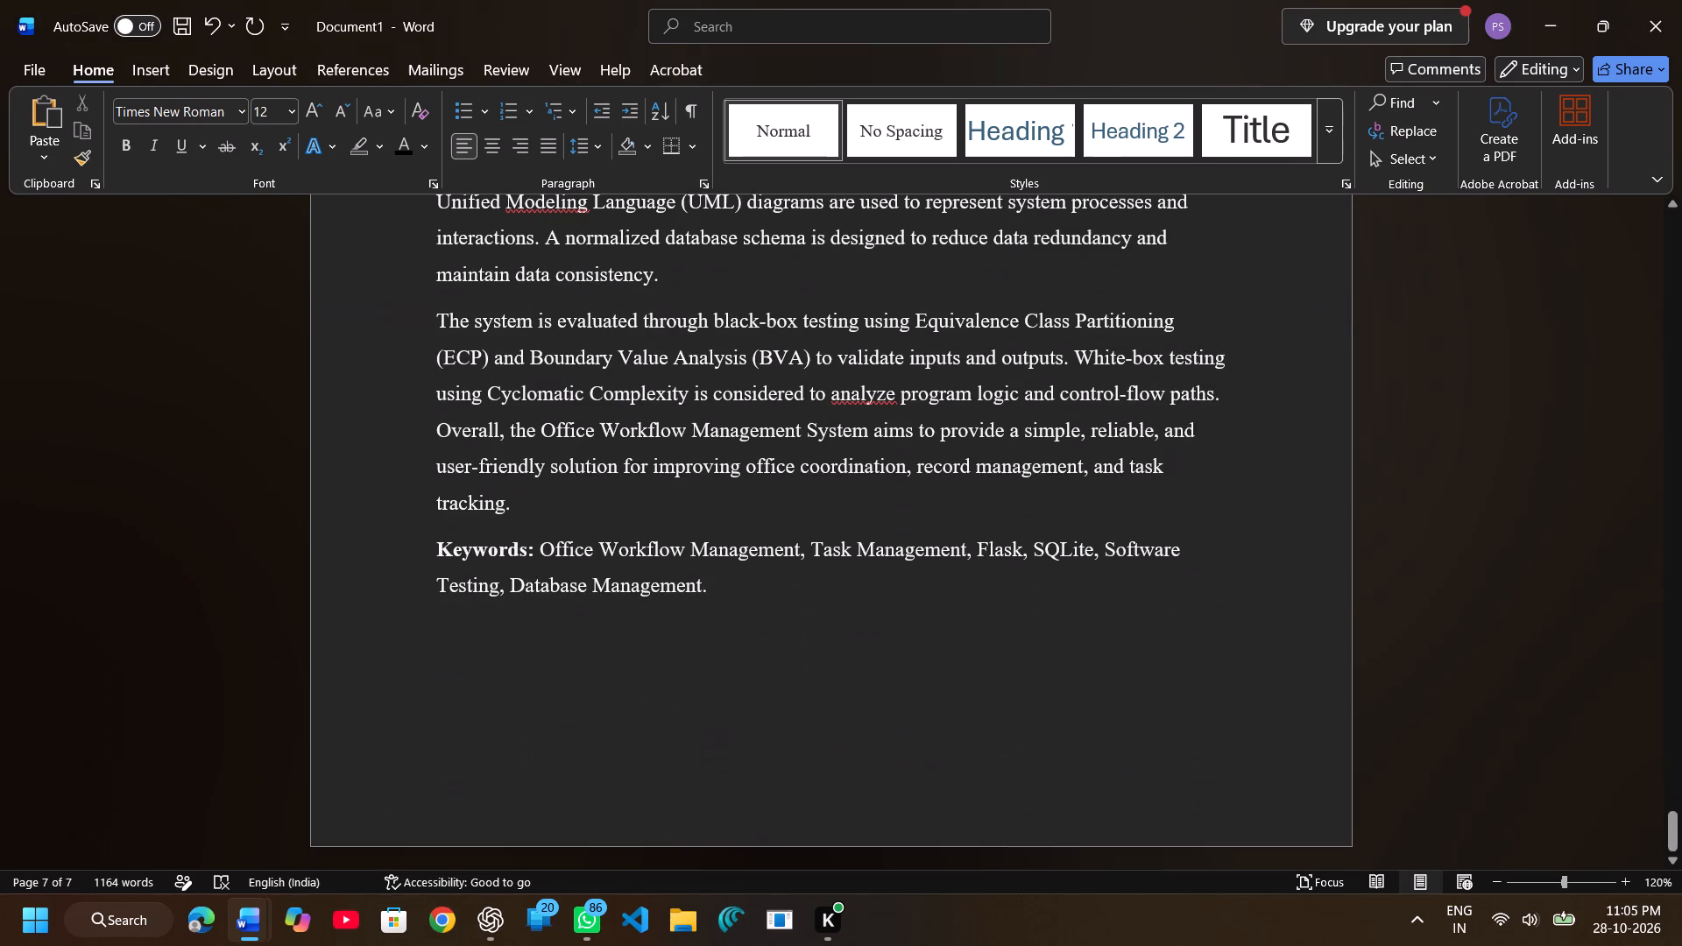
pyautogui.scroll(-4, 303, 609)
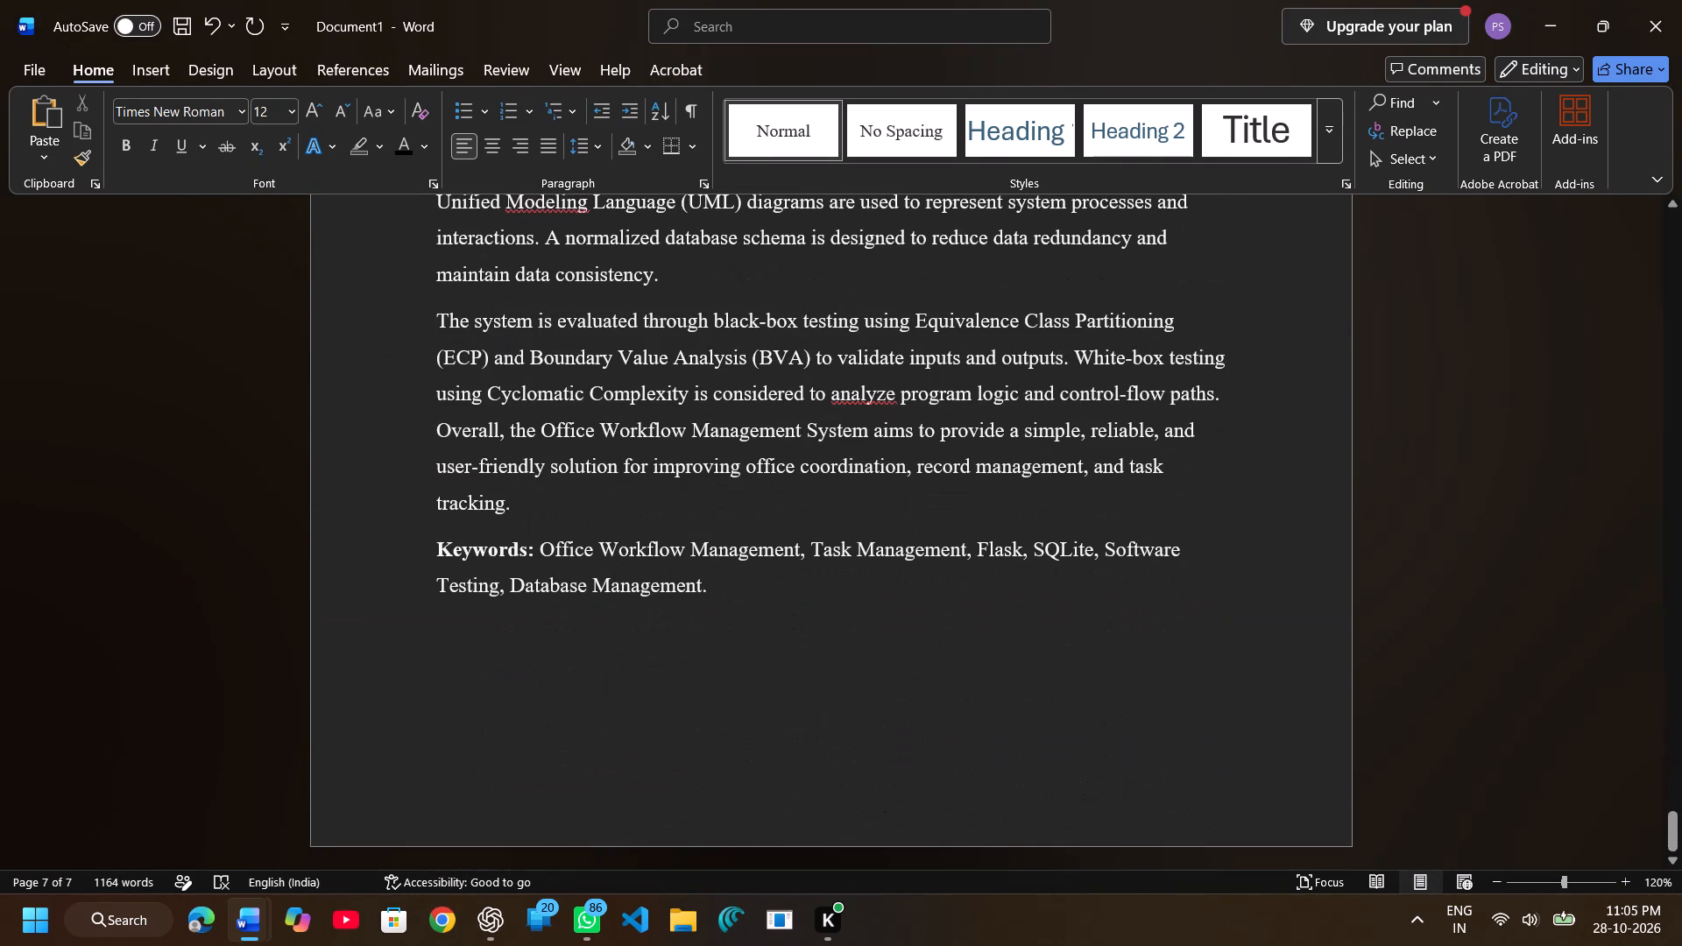
# Review A PROJECT REPORT from its abstract through the table of content to the start of Chapter 1.
pyautogui.click(338, 811)
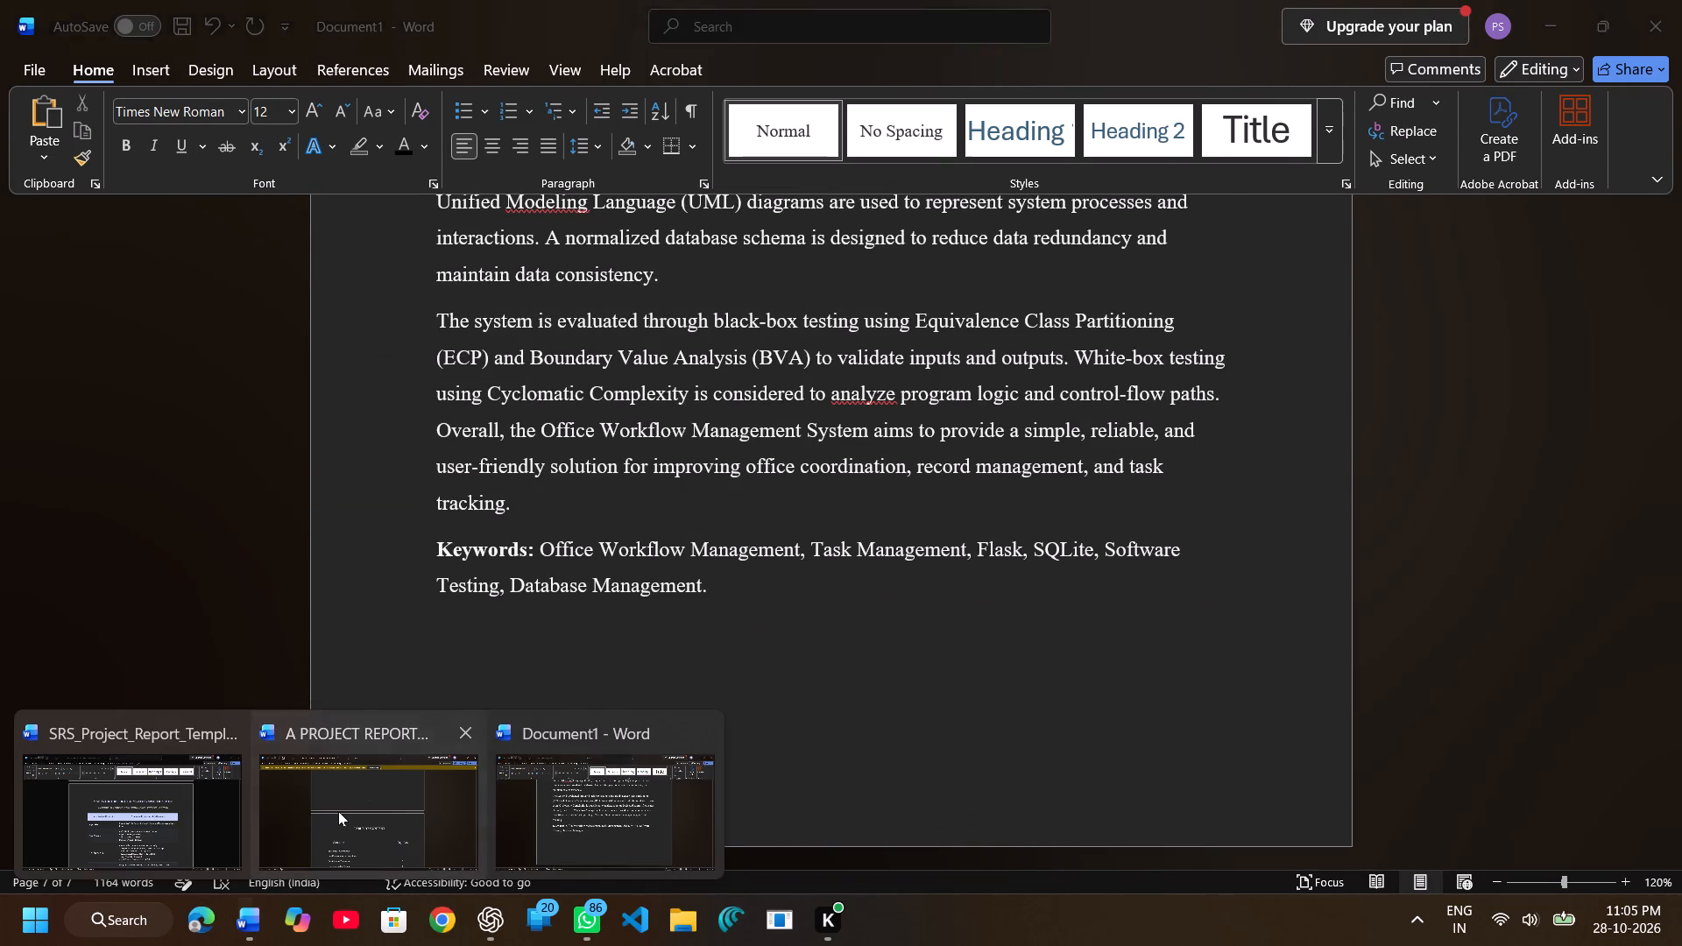
pyautogui.scroll(1, 579, 676)
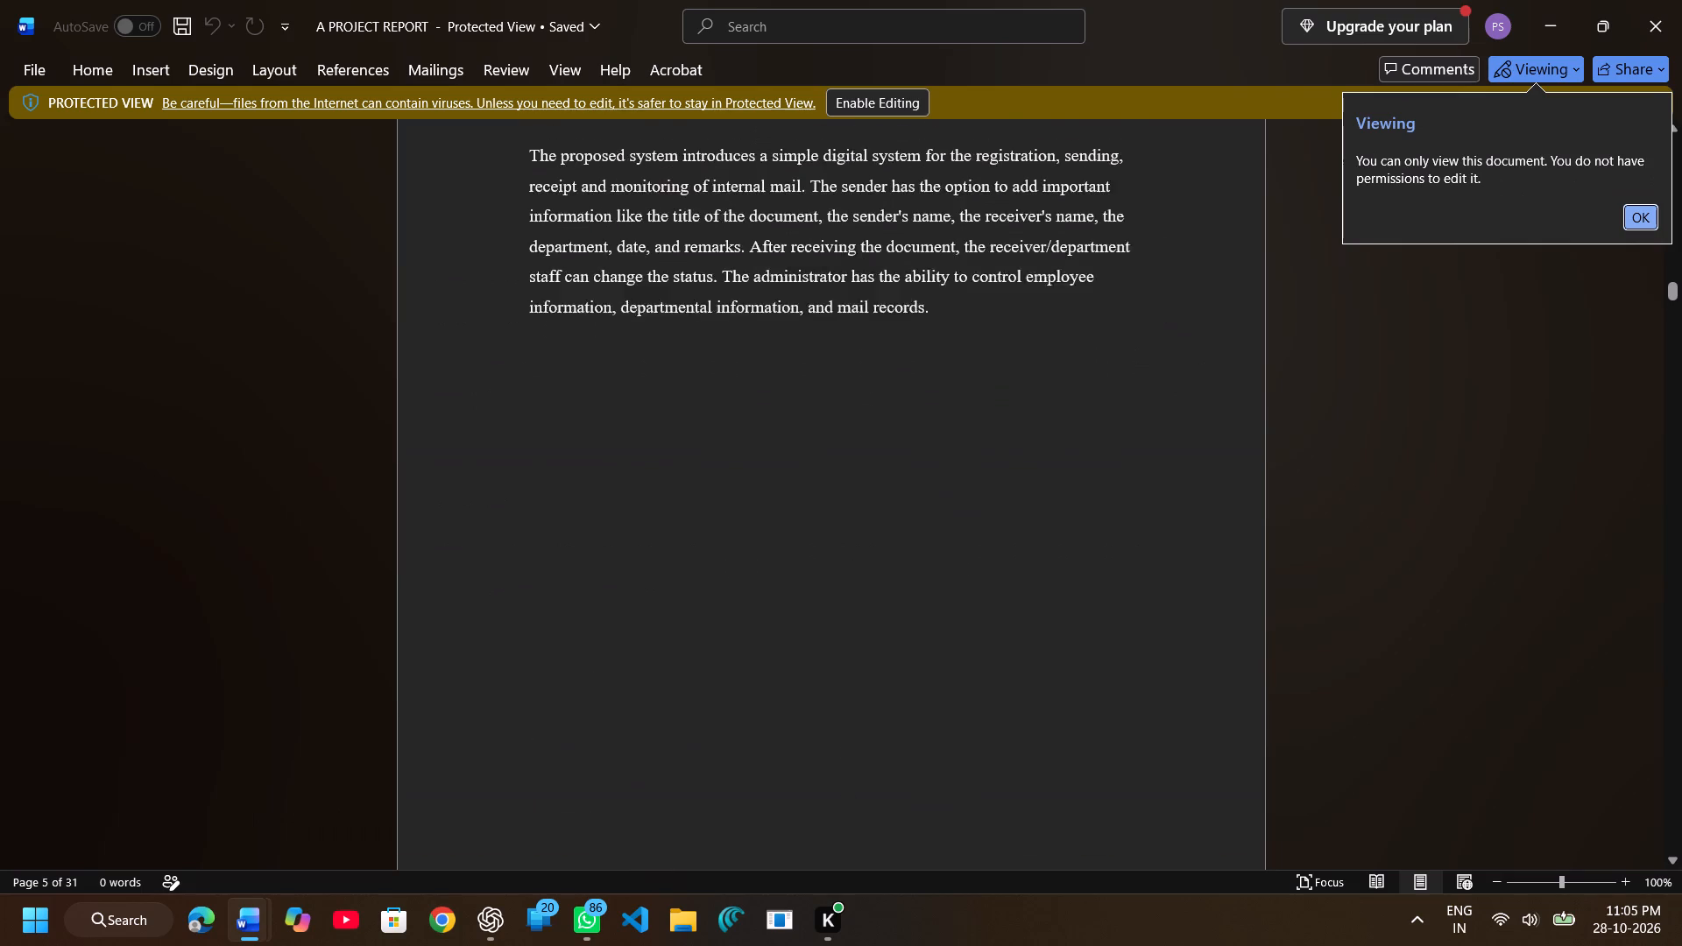
pyautogui.scroll(1, 579, 676)
pyautogui.scroll(-2, 579, 676)
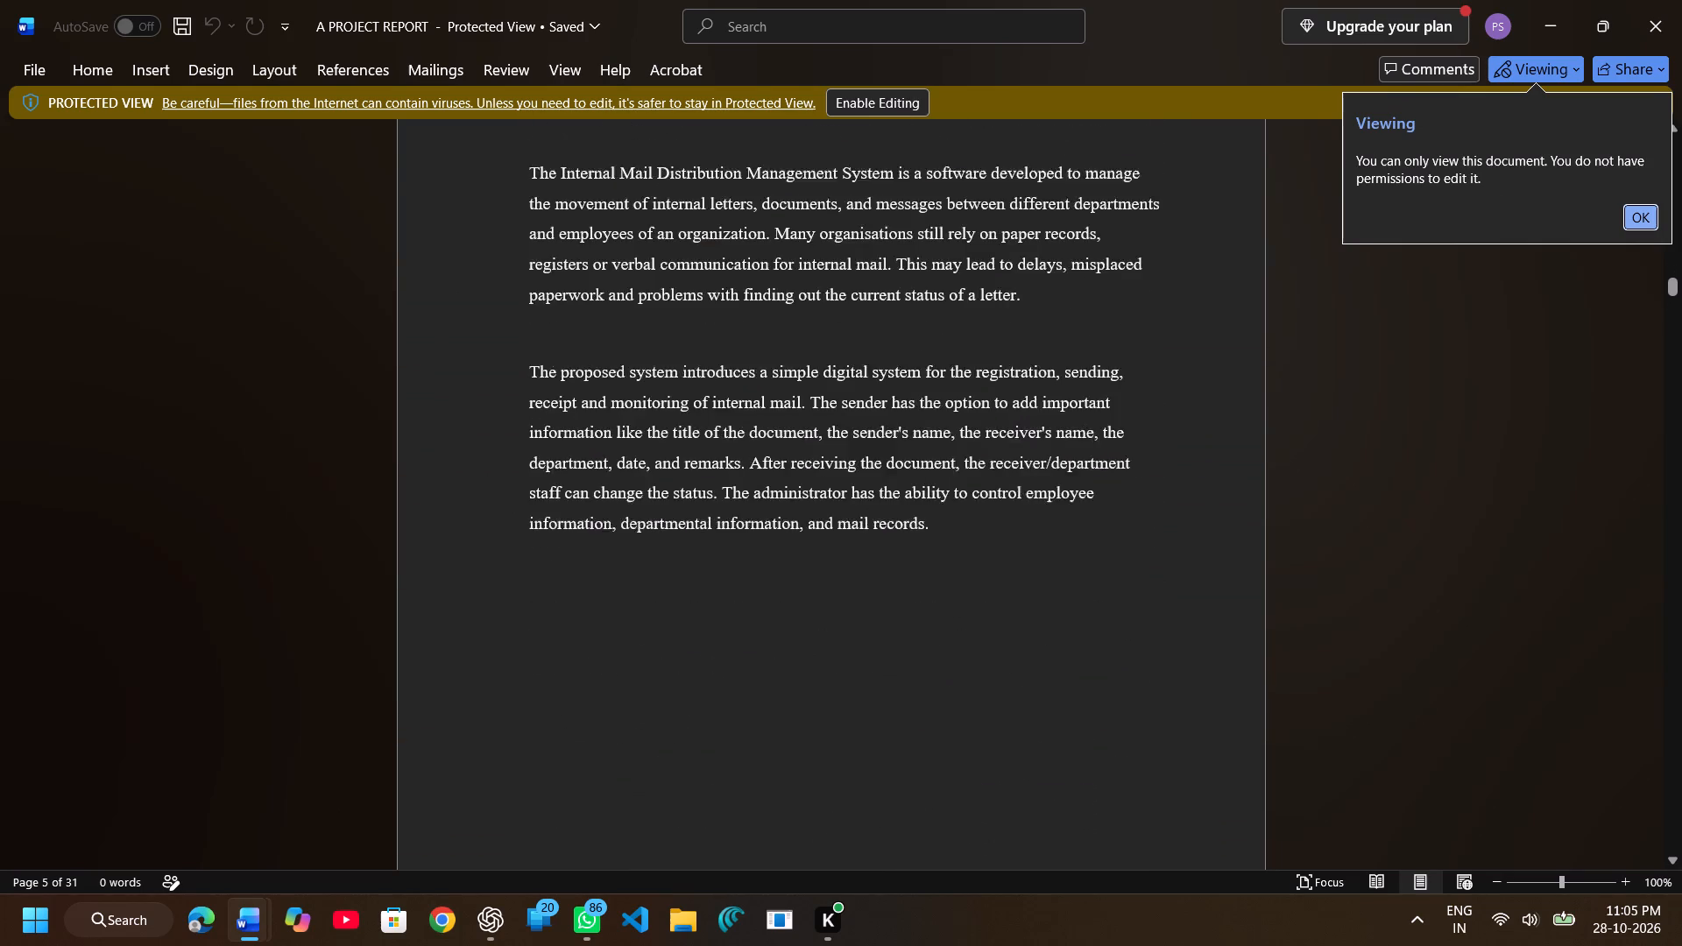
pyautogui.scroll(-4, 579, 676)
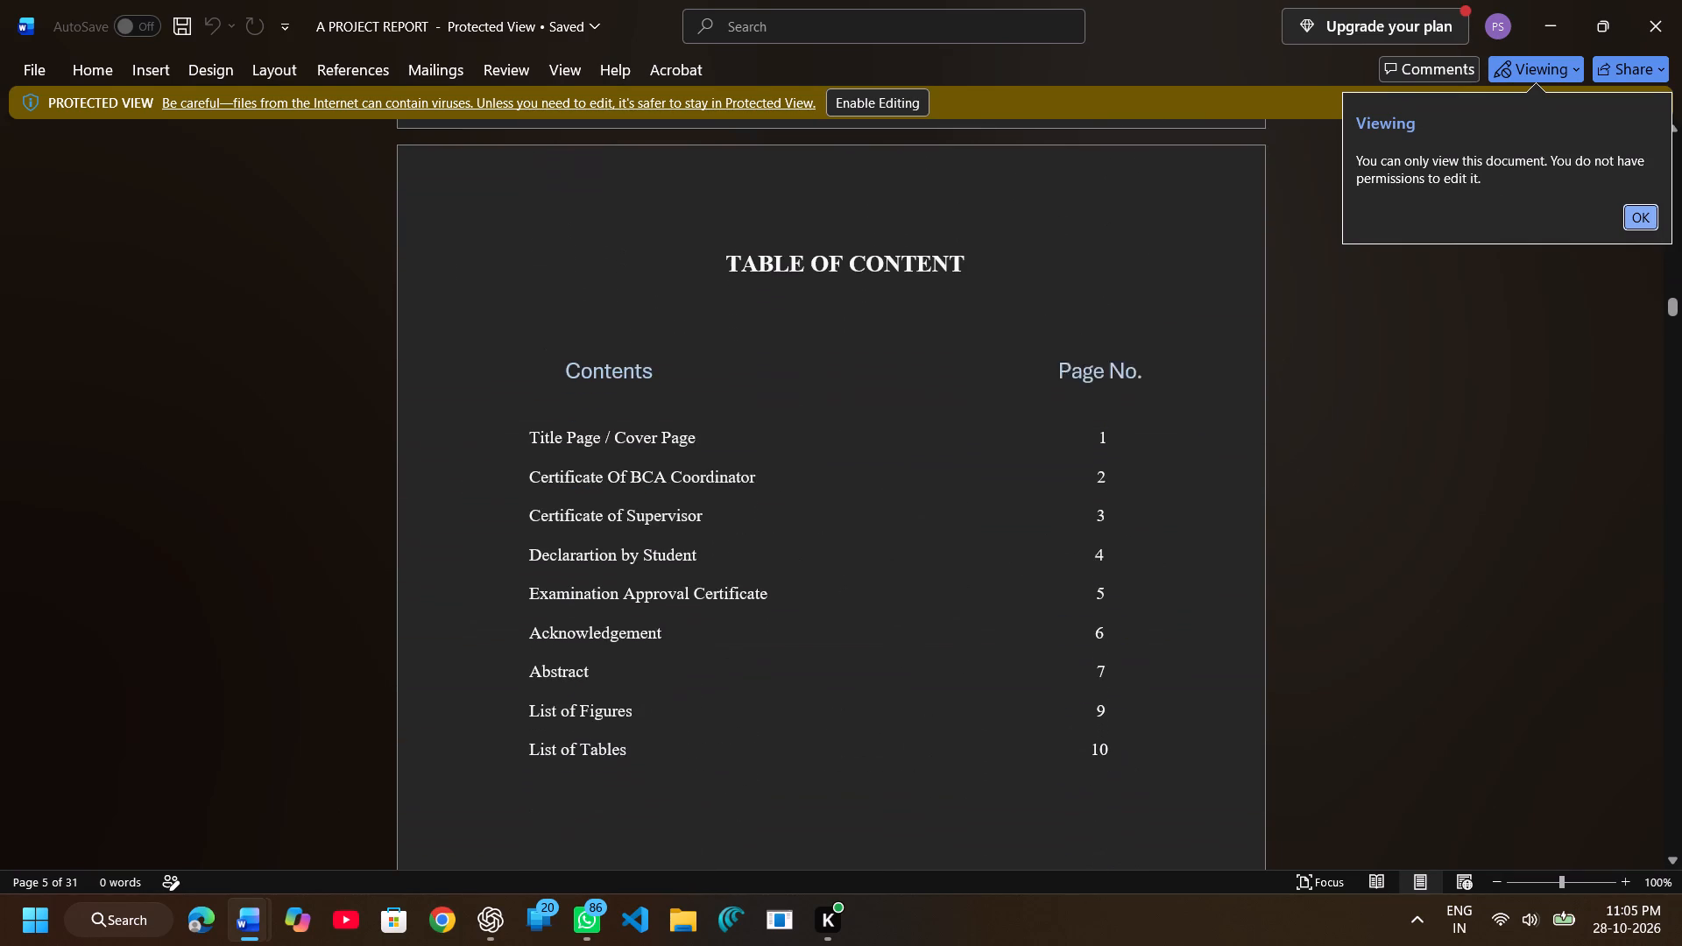
pyautogui.scroll(-1, 579, 676)
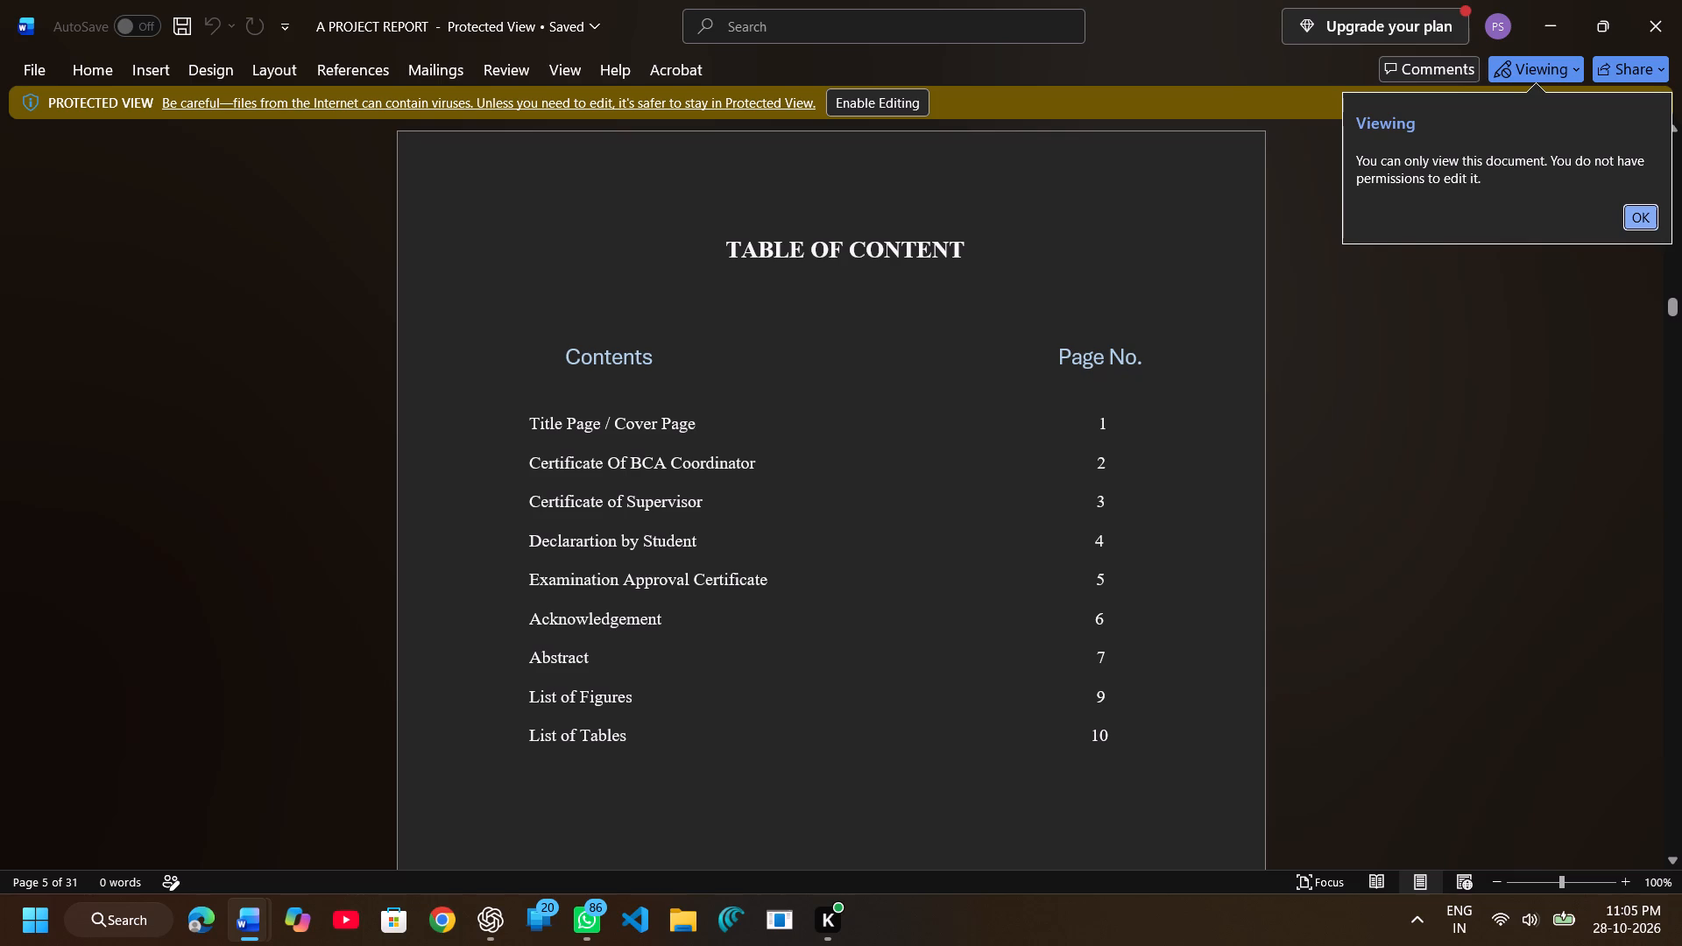
pyautogui.scroll(-1, 583, 667)
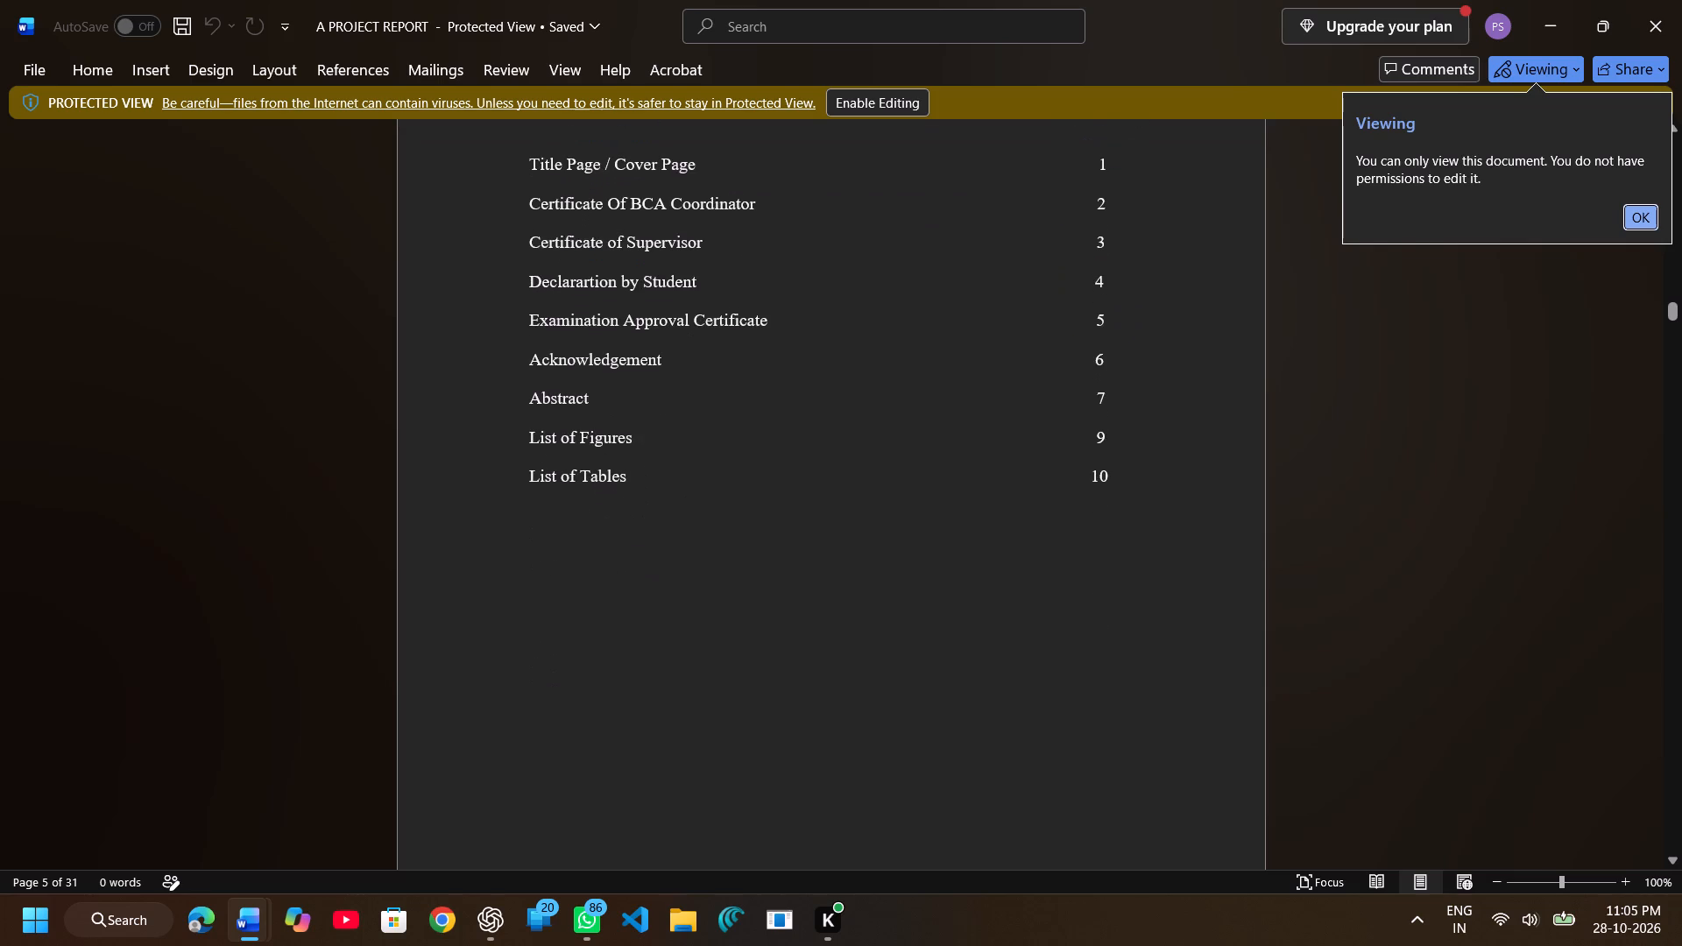
pyautogui.scroll(-2, 583, 667)
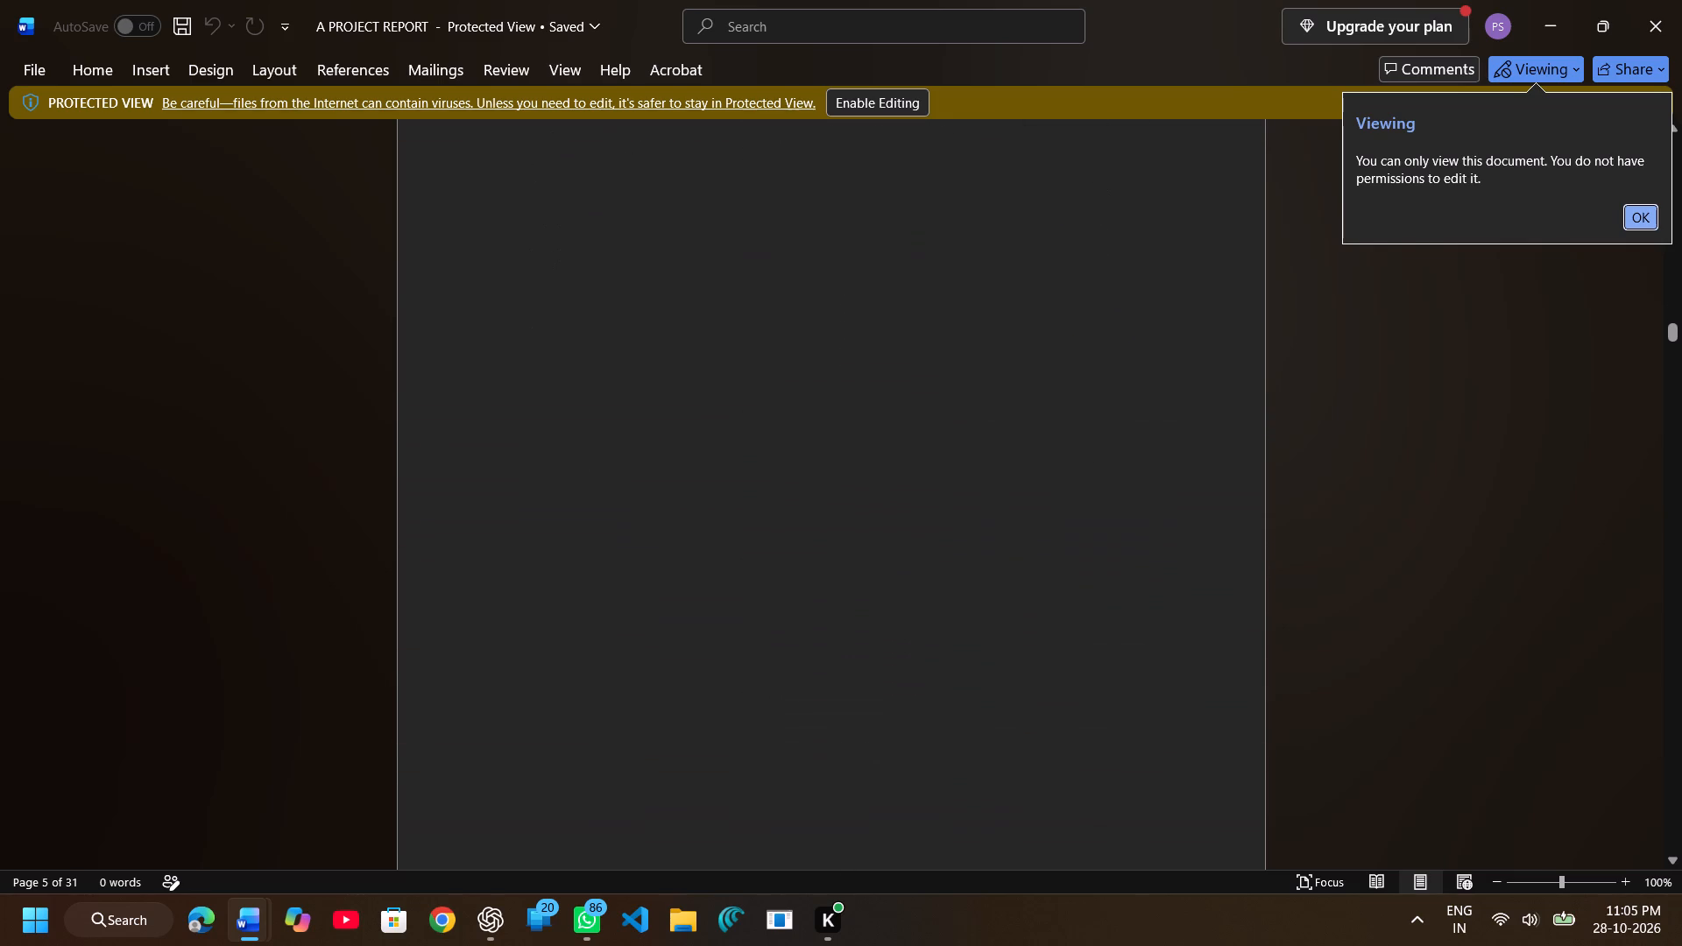
pyautogui.scroll(-3, 583, 667)
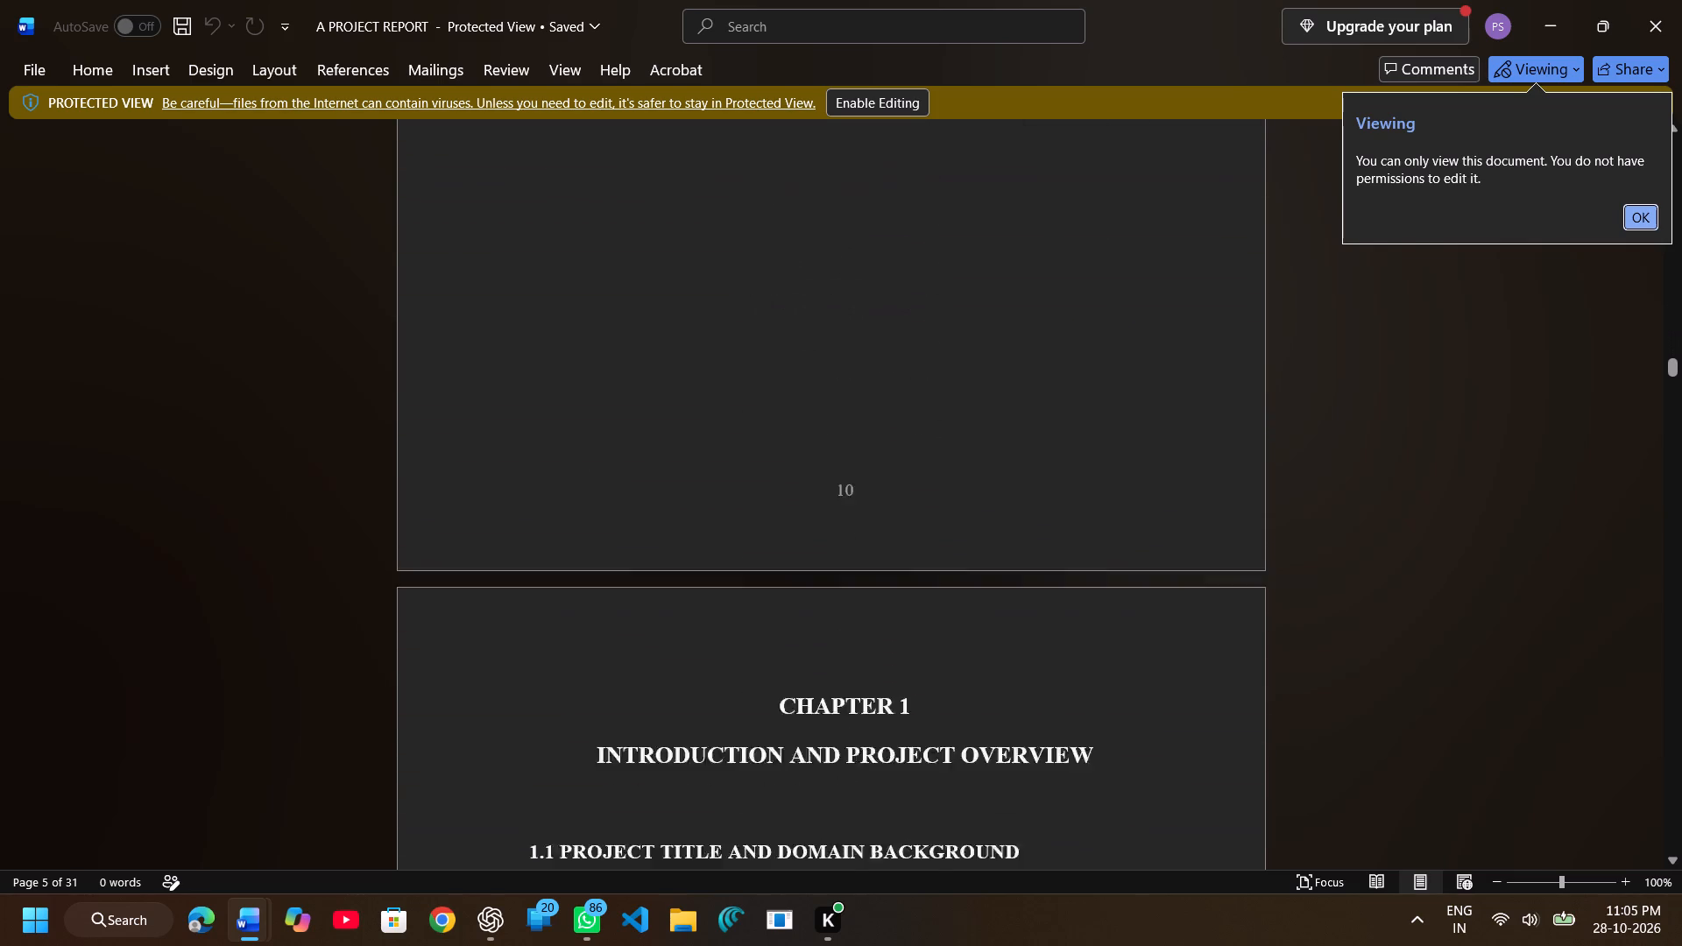
pyautogui.scroll(-2, 583, 667)
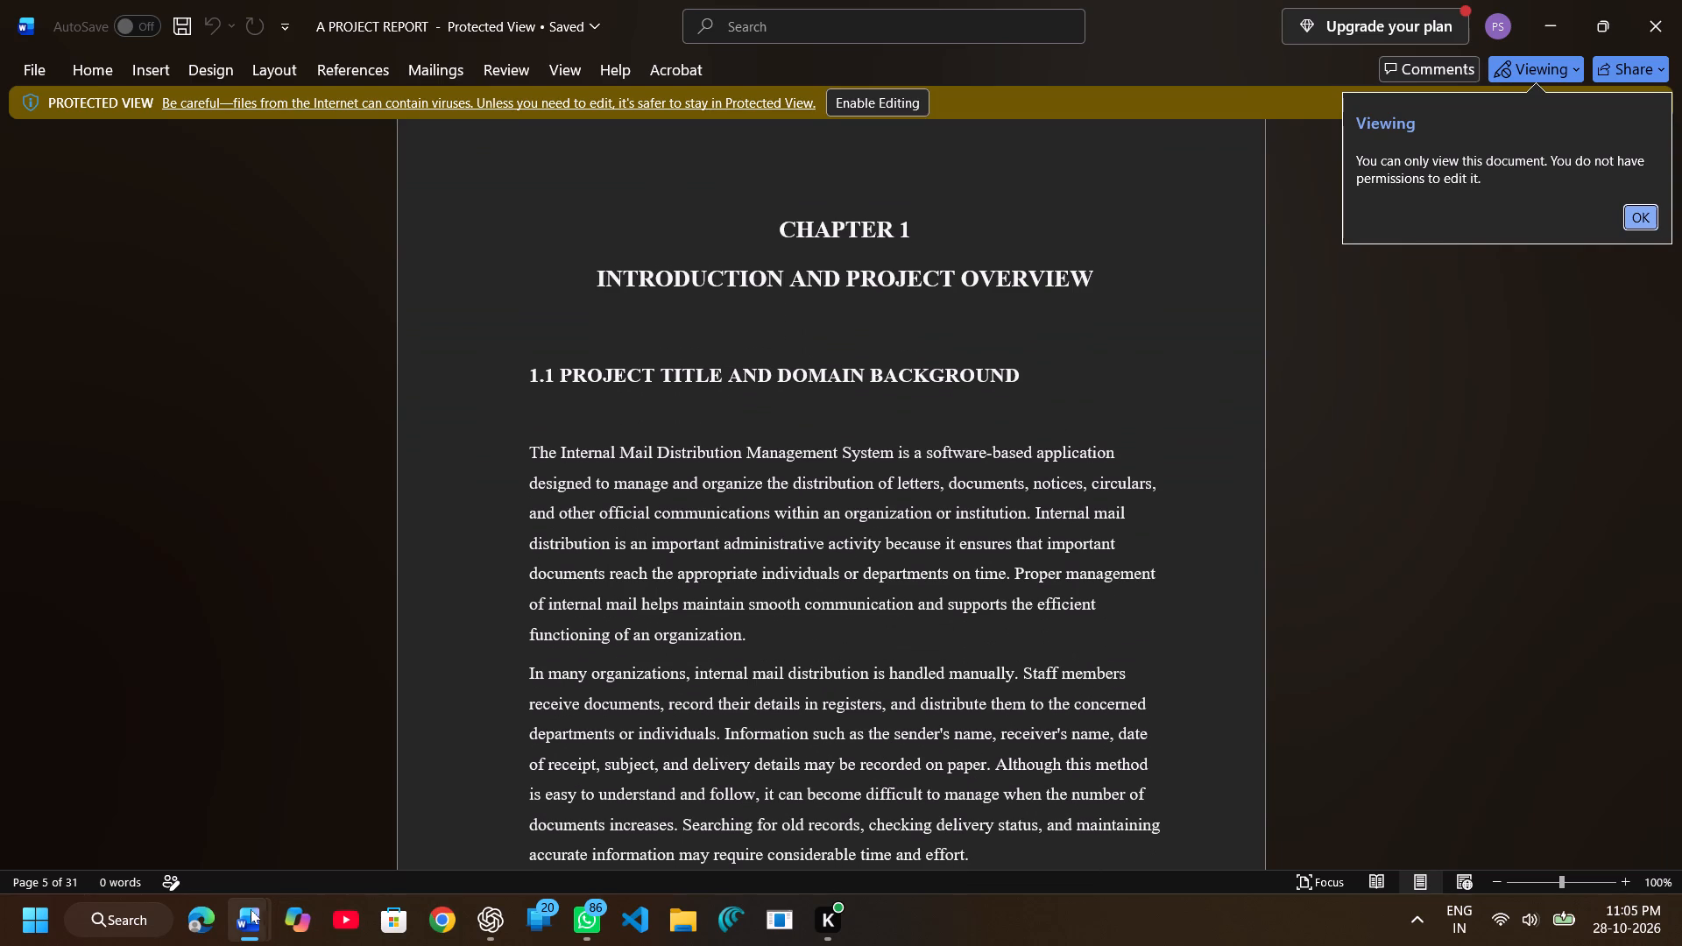
# Review SRS_Project_Report_Template from the formatting specifications through to the table of contents page.
pyautogui.click(249, 908)
pyautogui.click(534, 827)
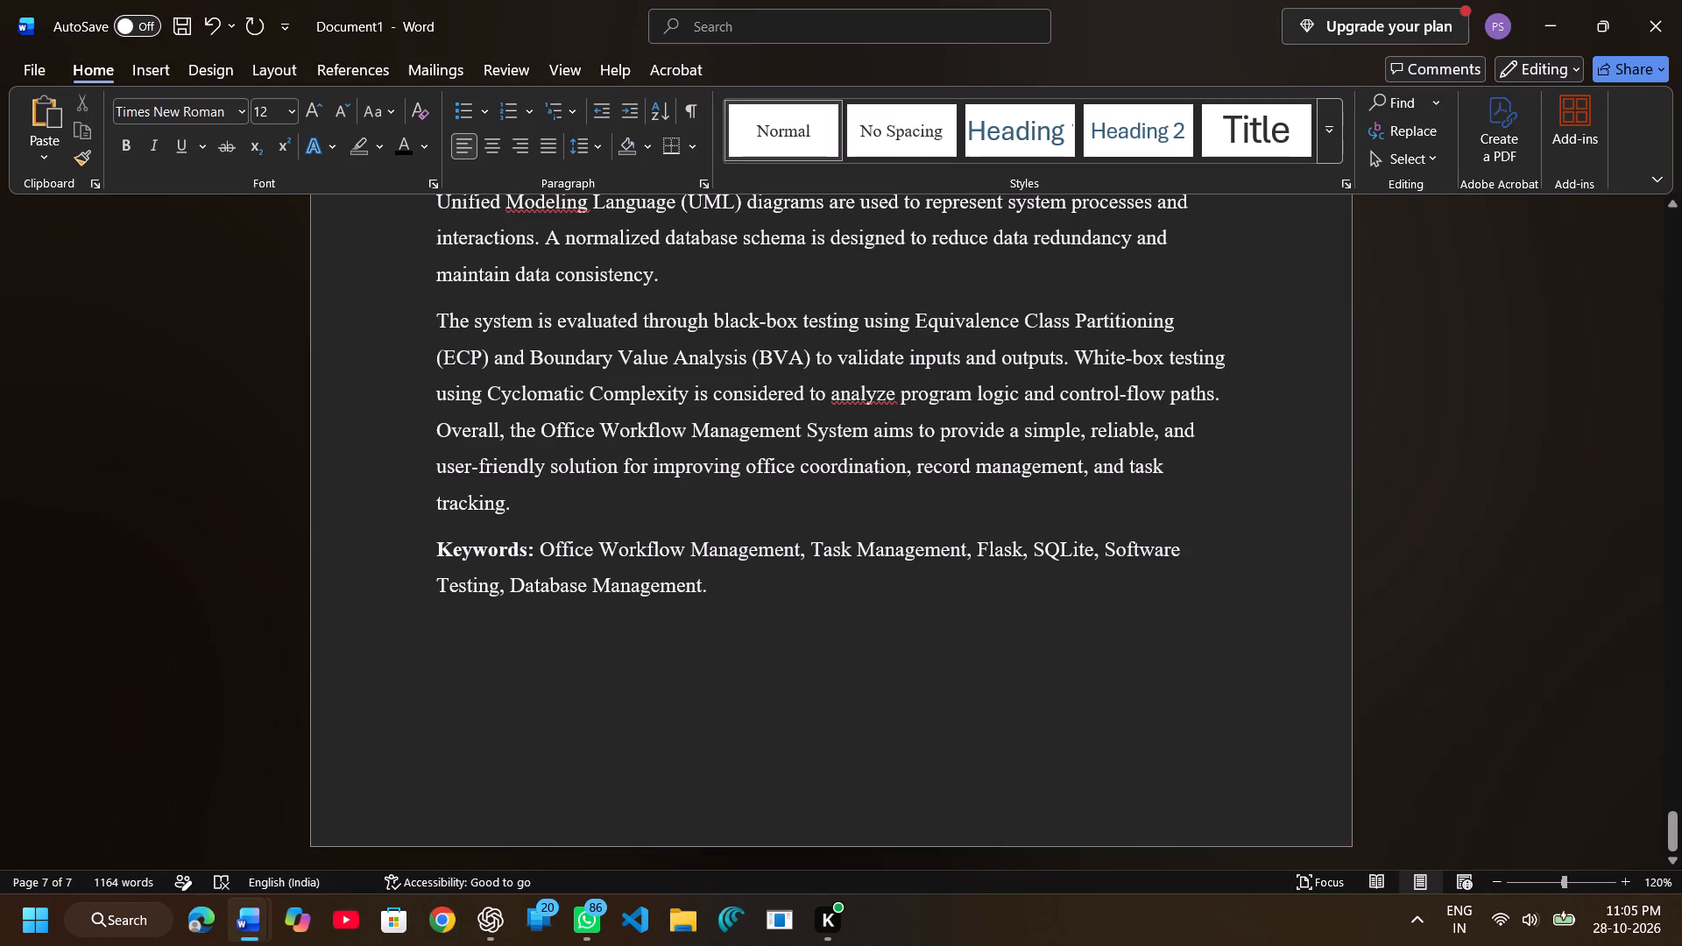
pyautogui.hscroll(1, 642, 731)
pyautogui.click(255, 921)
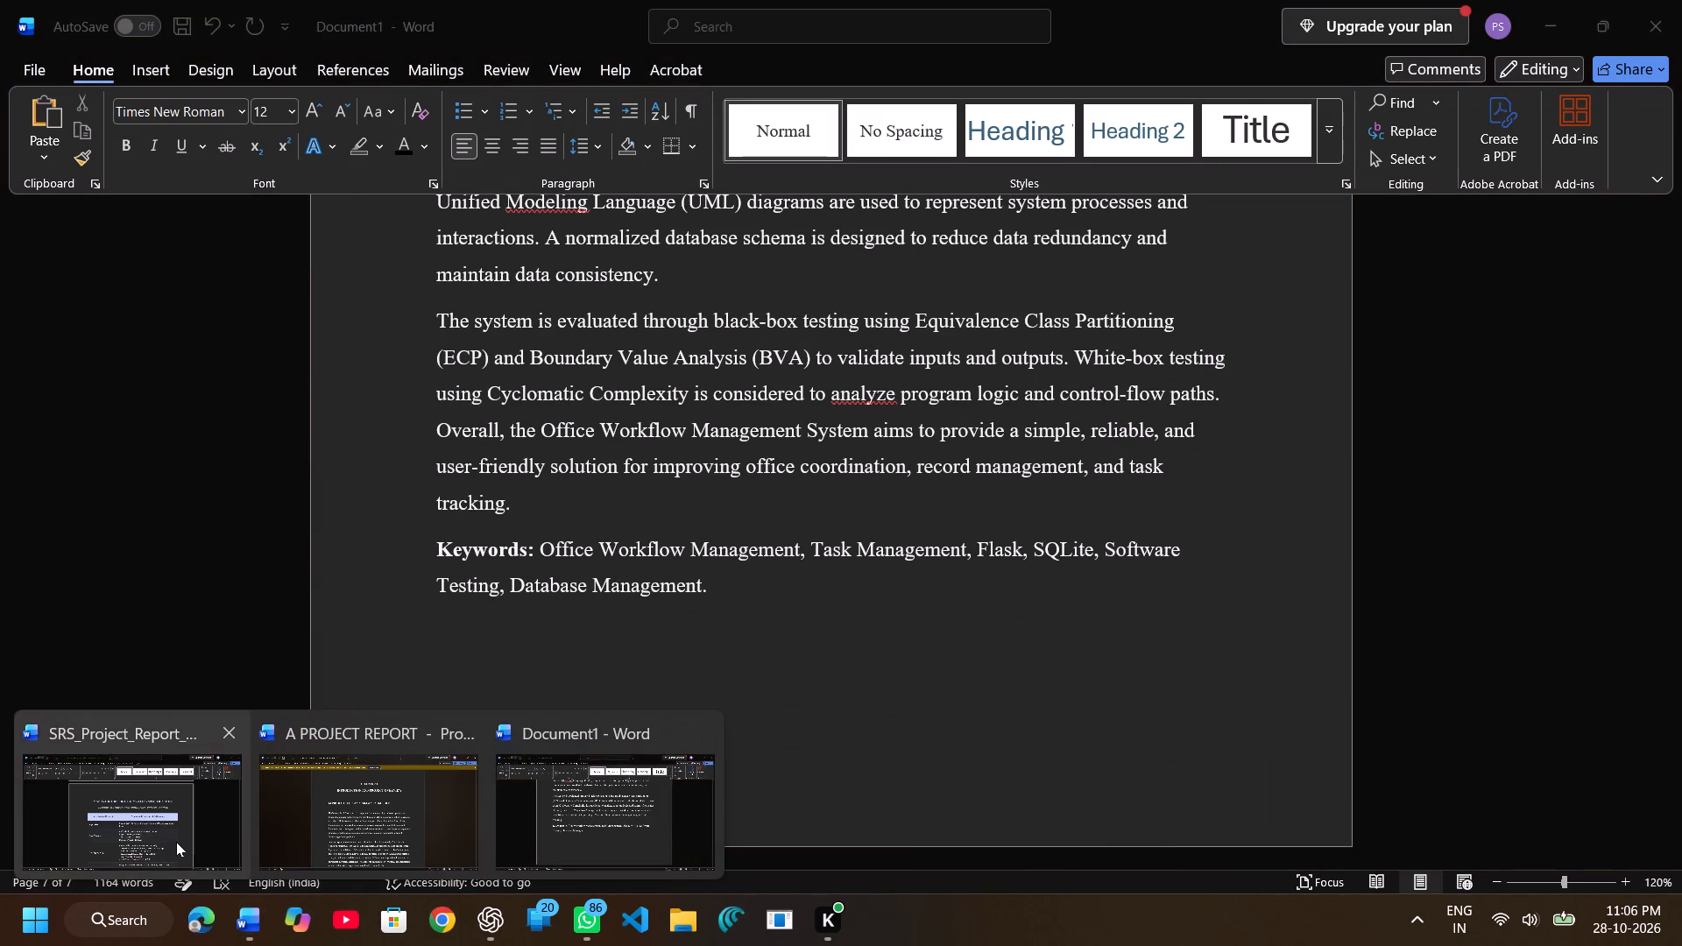
pyautogui.click(176, 842)
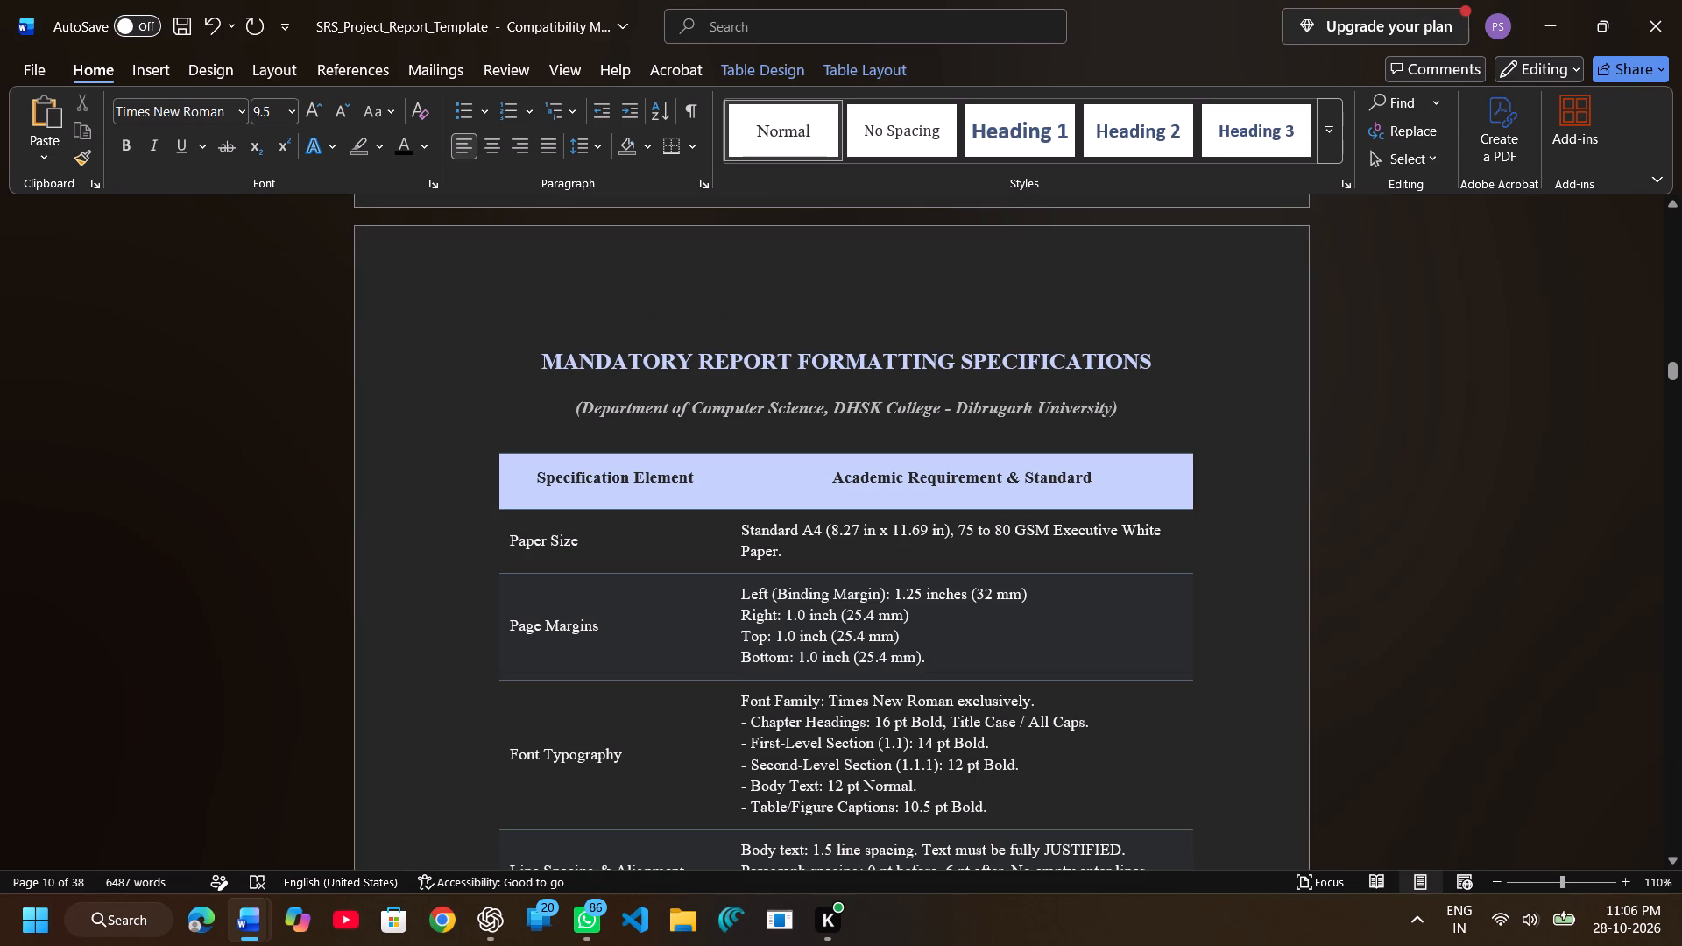
pyautogui.hscroll(2, 404, 677)
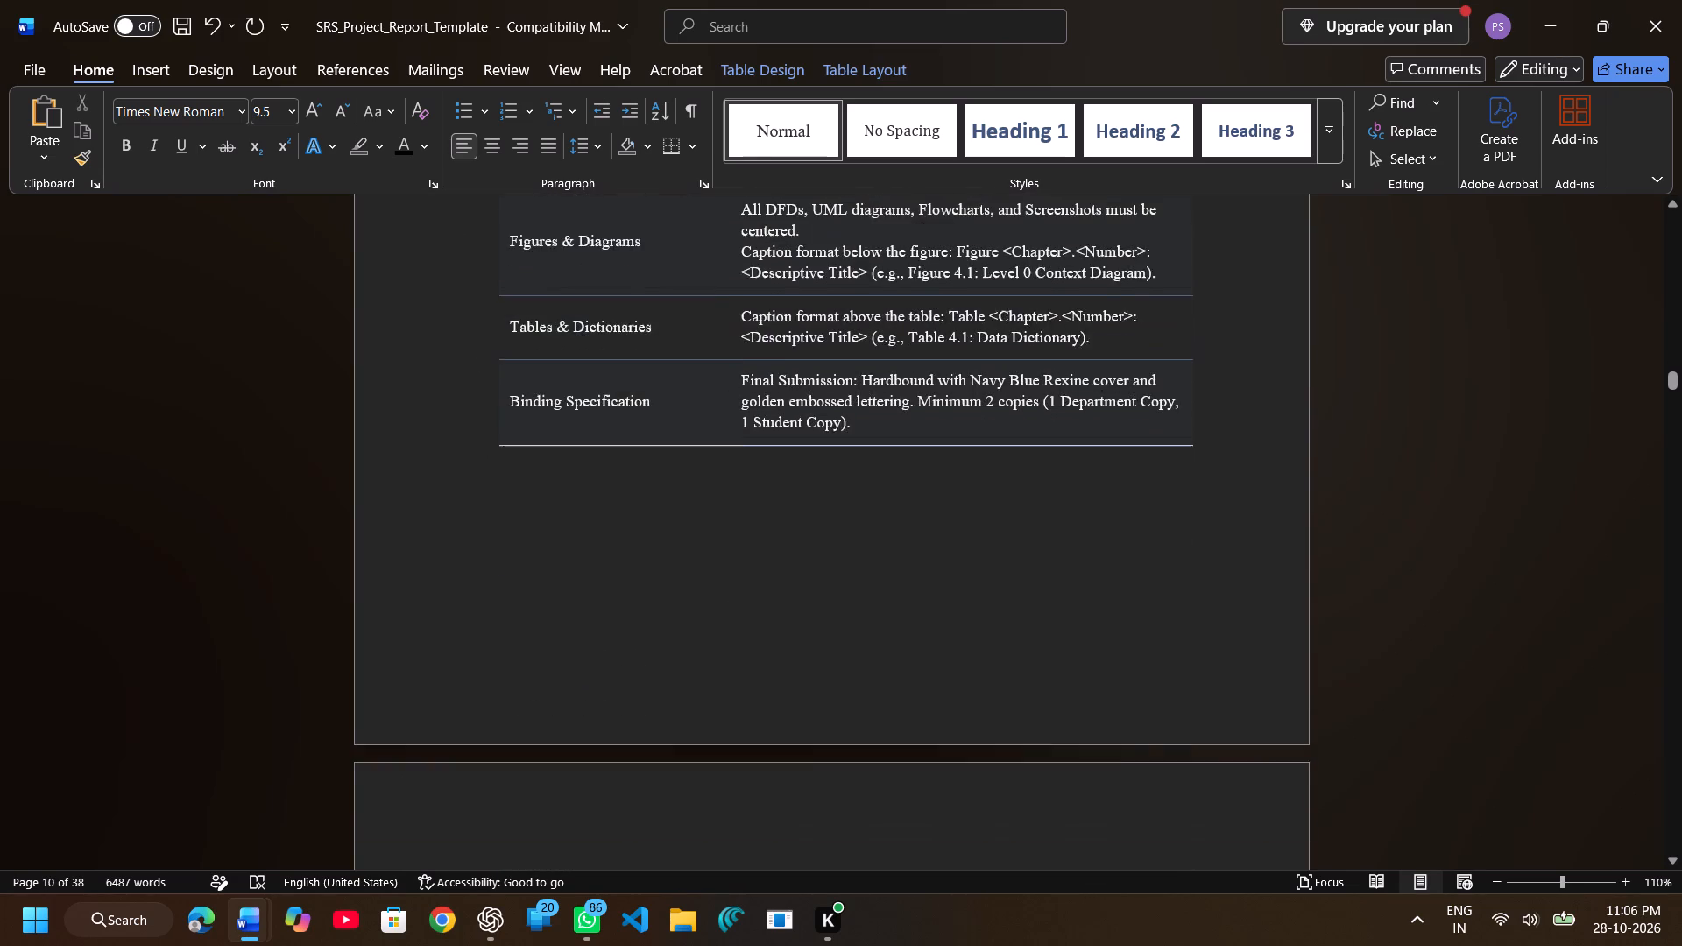
pyautogui.hscroll(2, 404, 677)
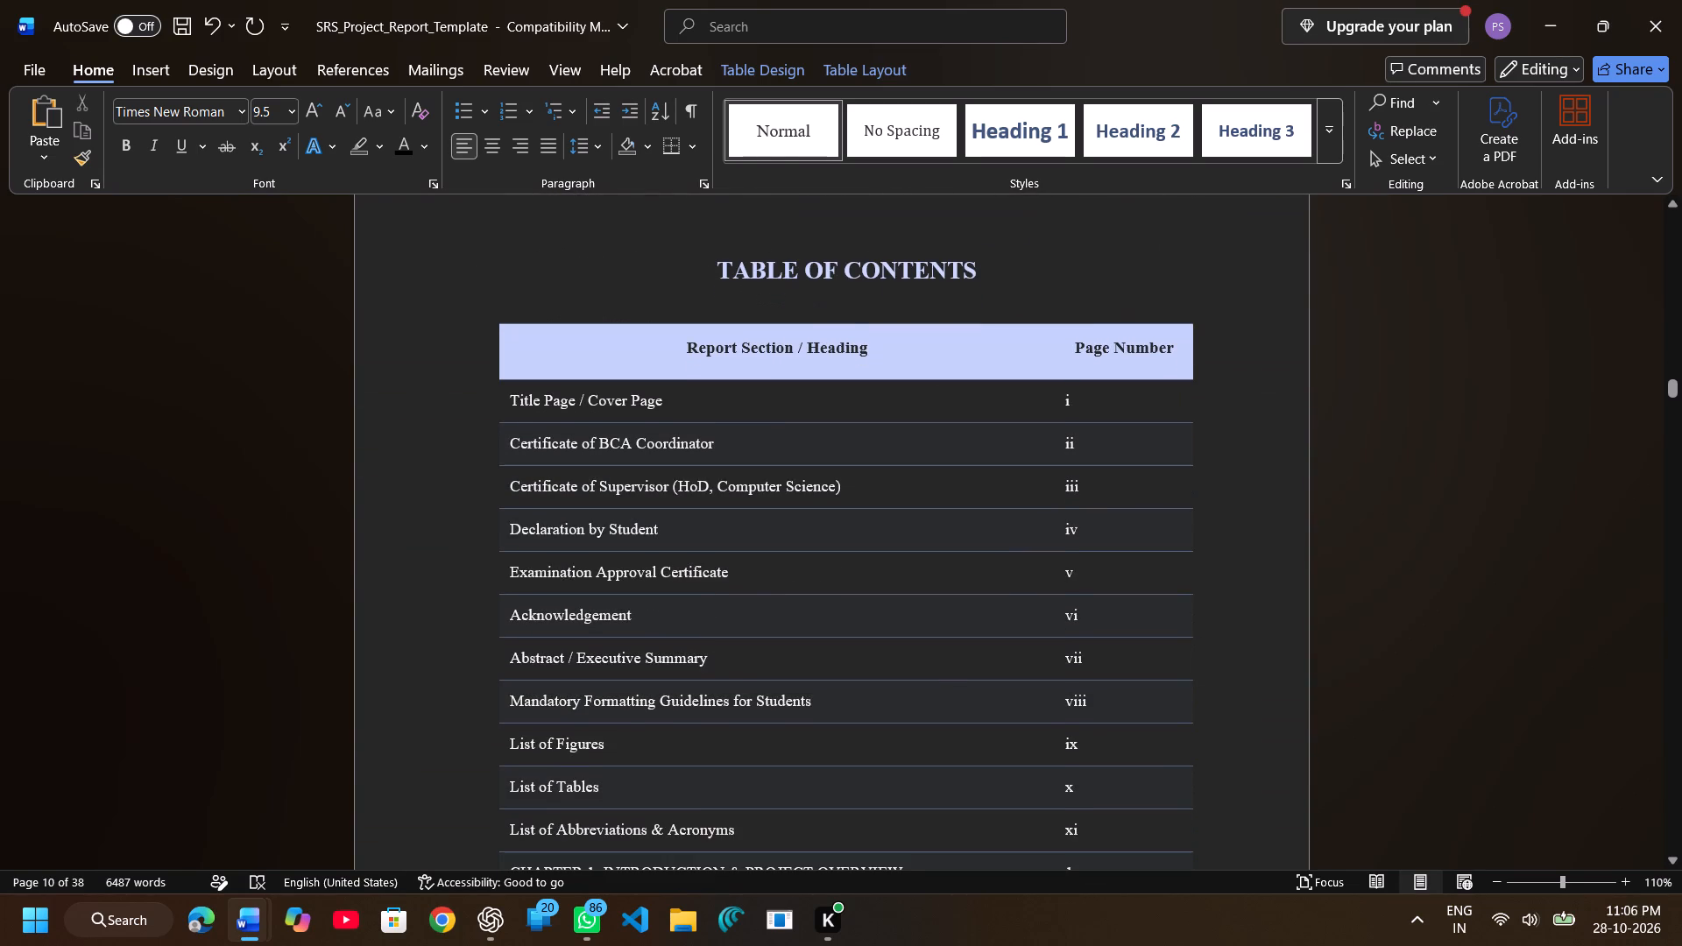
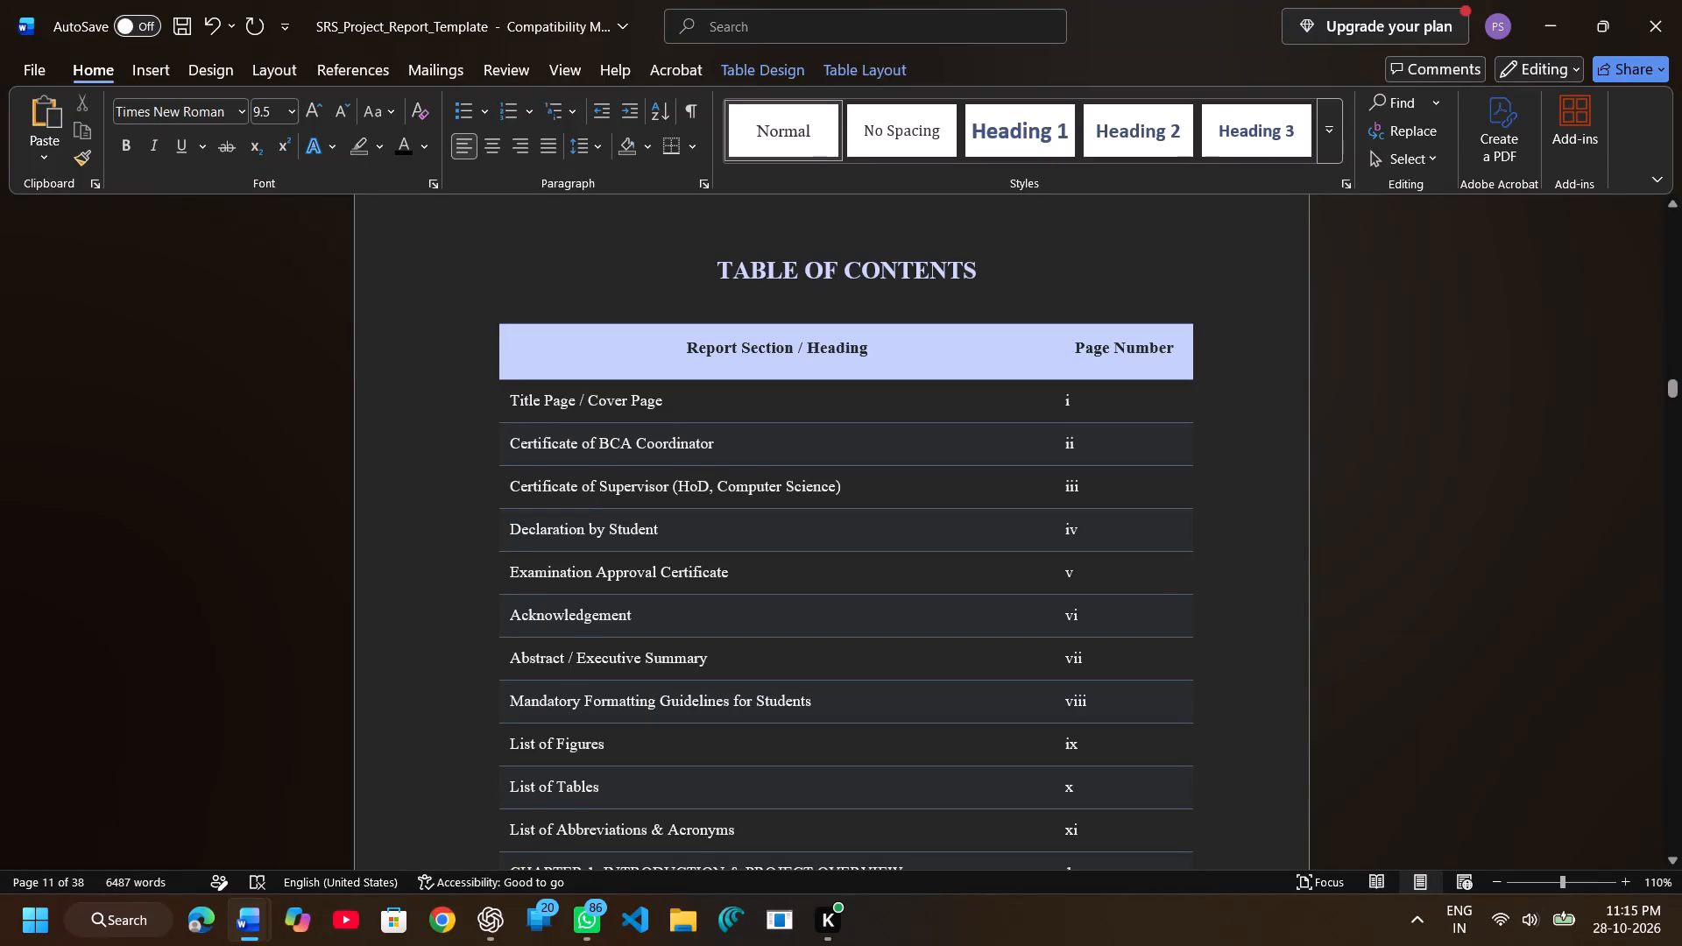
# Skim SRS_Project_Report_Template, including its later chapters, and return to its title page.
pyautogui.scroll(2, 603, 584)
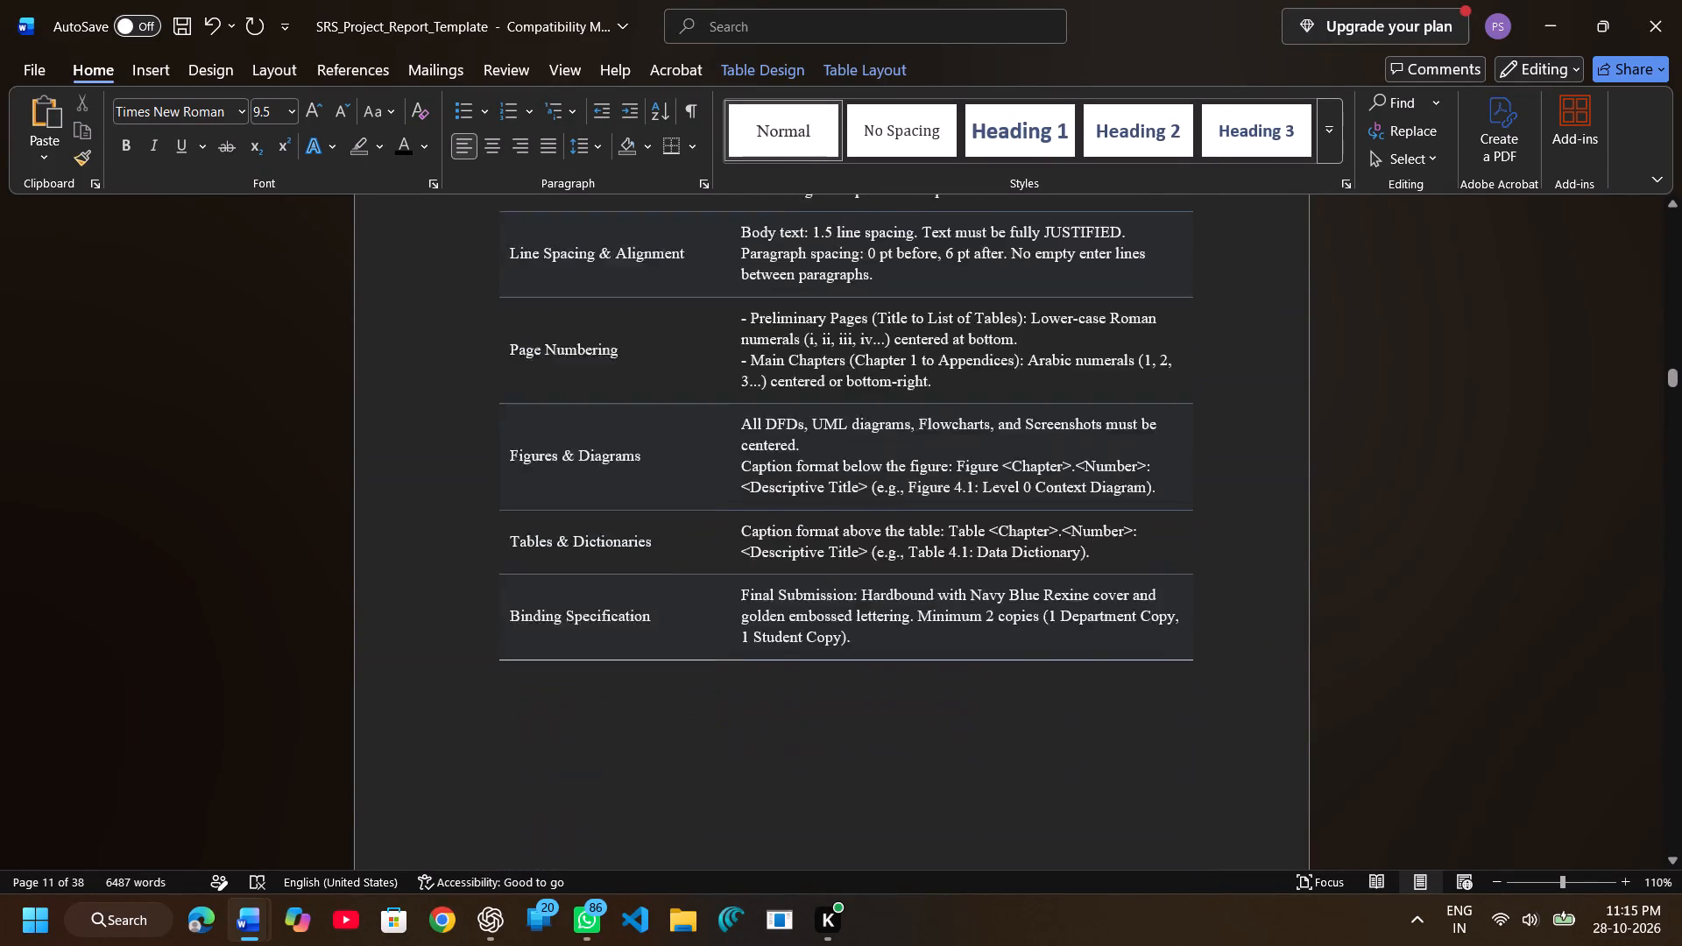
pyautogui.scroll(3, 603, 584)
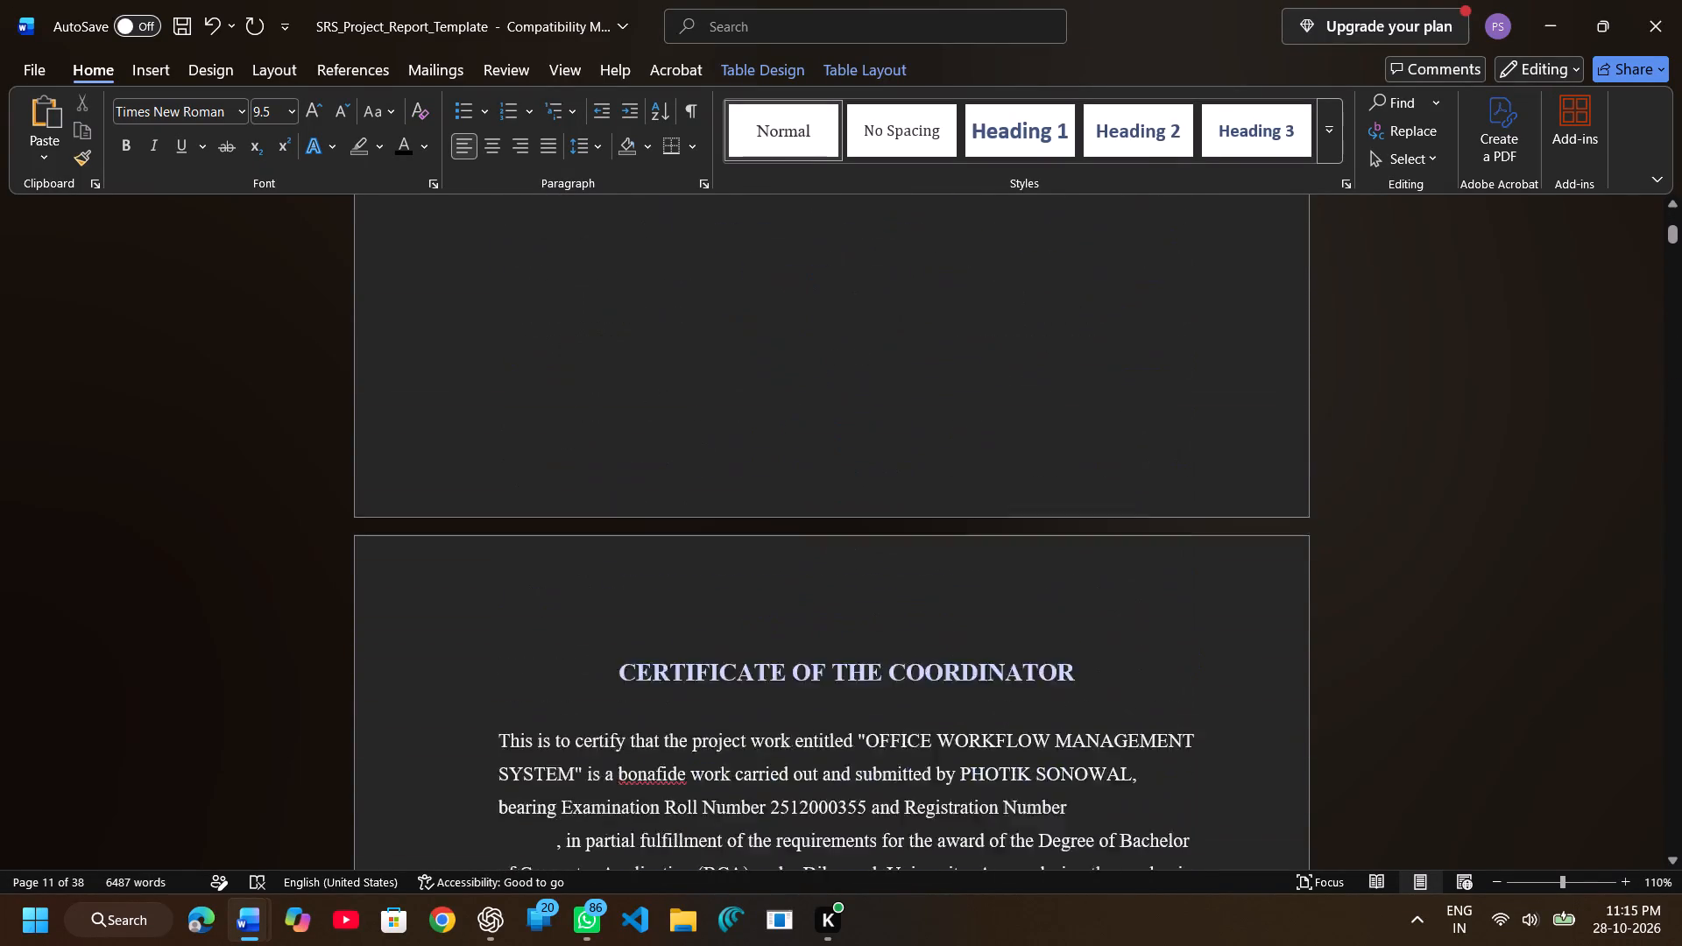
pyautogui.scroll(1, 603, 584)
pyautogui.scroll(-1, 603, 584)
pyautogui.scroll(1, 603, 584)
pyautogui.scroll(-1, 603, 584)
pyautogui.scroll(1, 603, 584)
pyautogui.scroll(-2, 603, 584)
pyautogui.scroll(1, 603, 584)
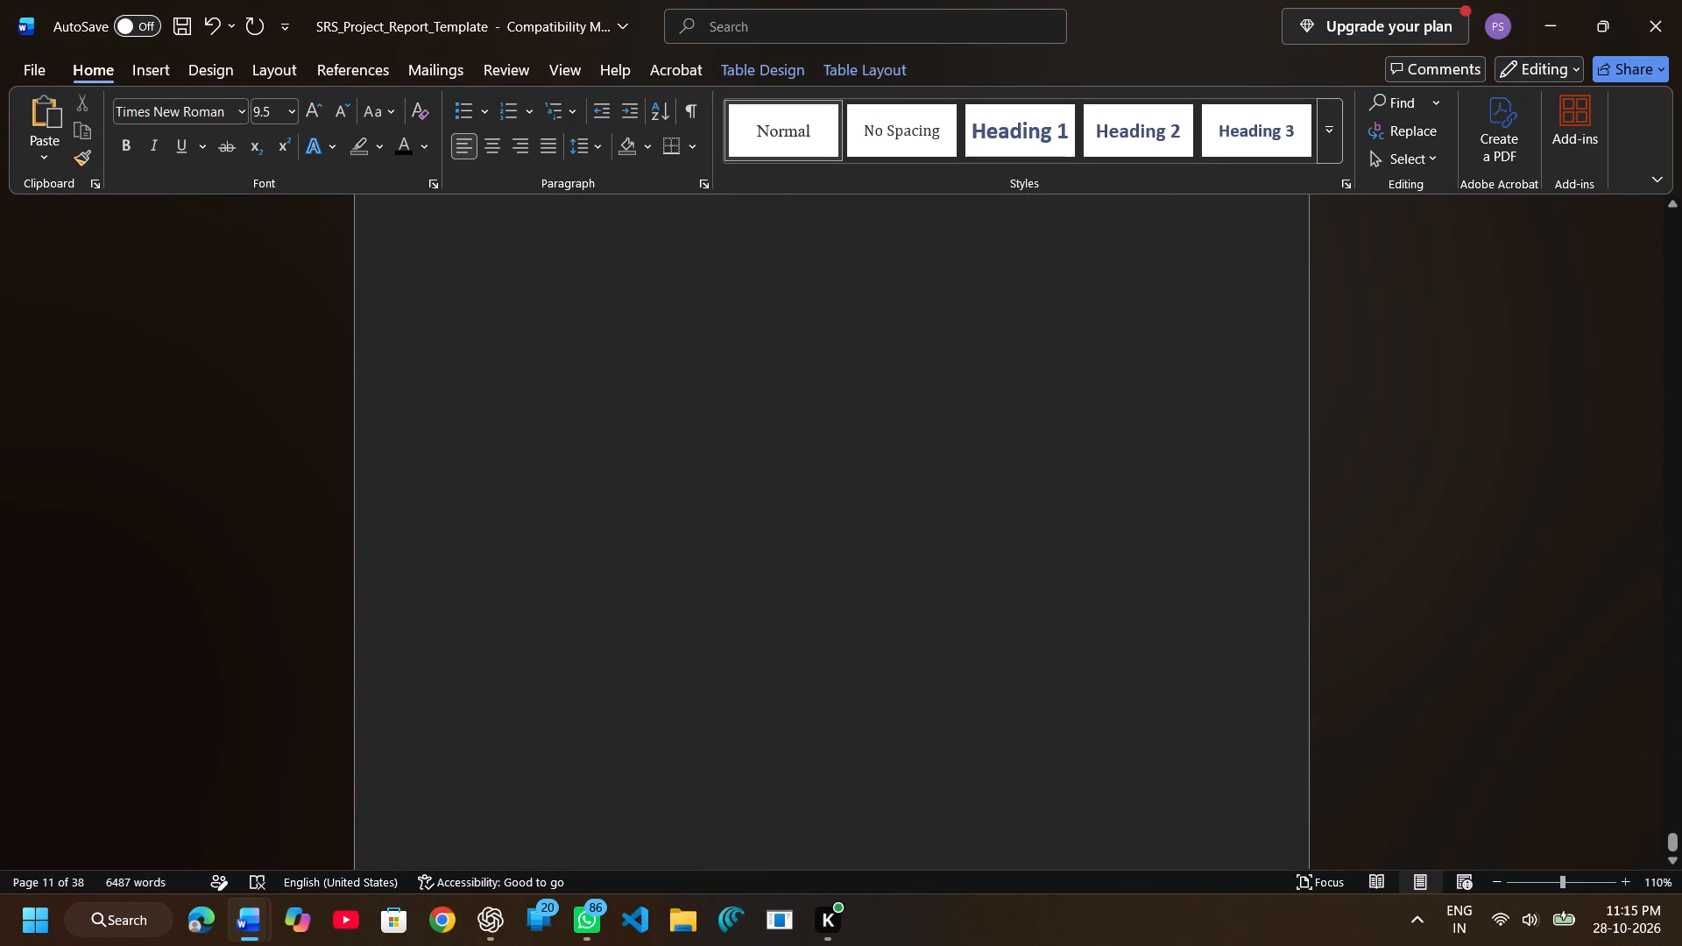
pyautogui.scroll(1, 603, 584)
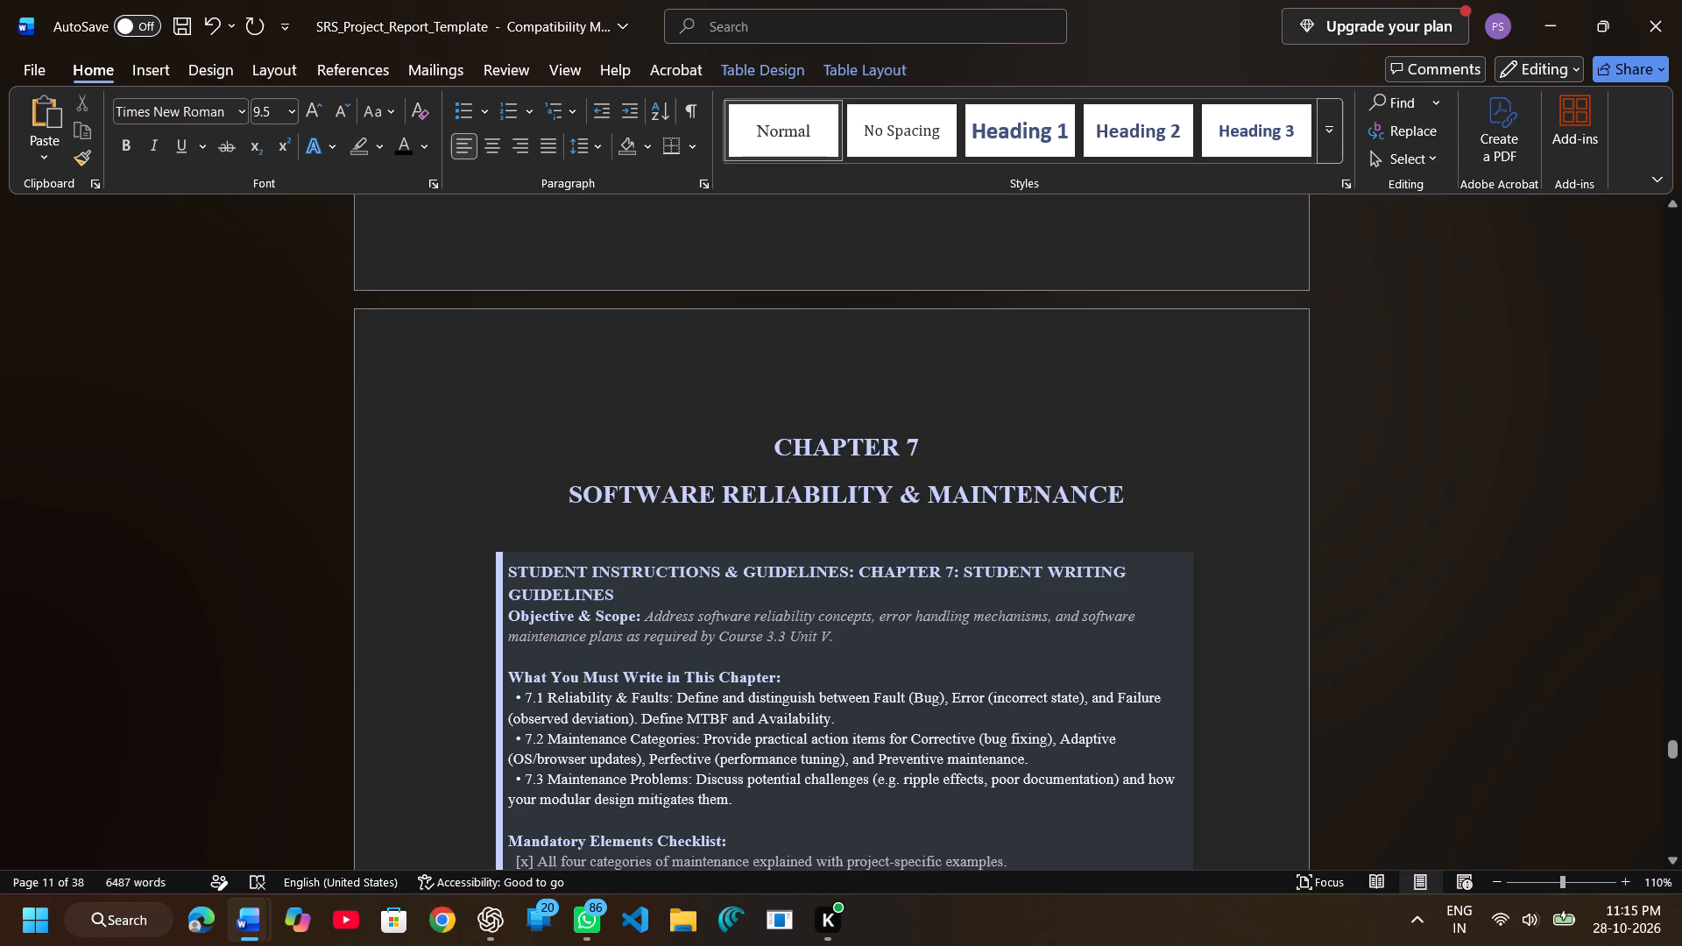
pyautogui.scroll(5, 588, 653)
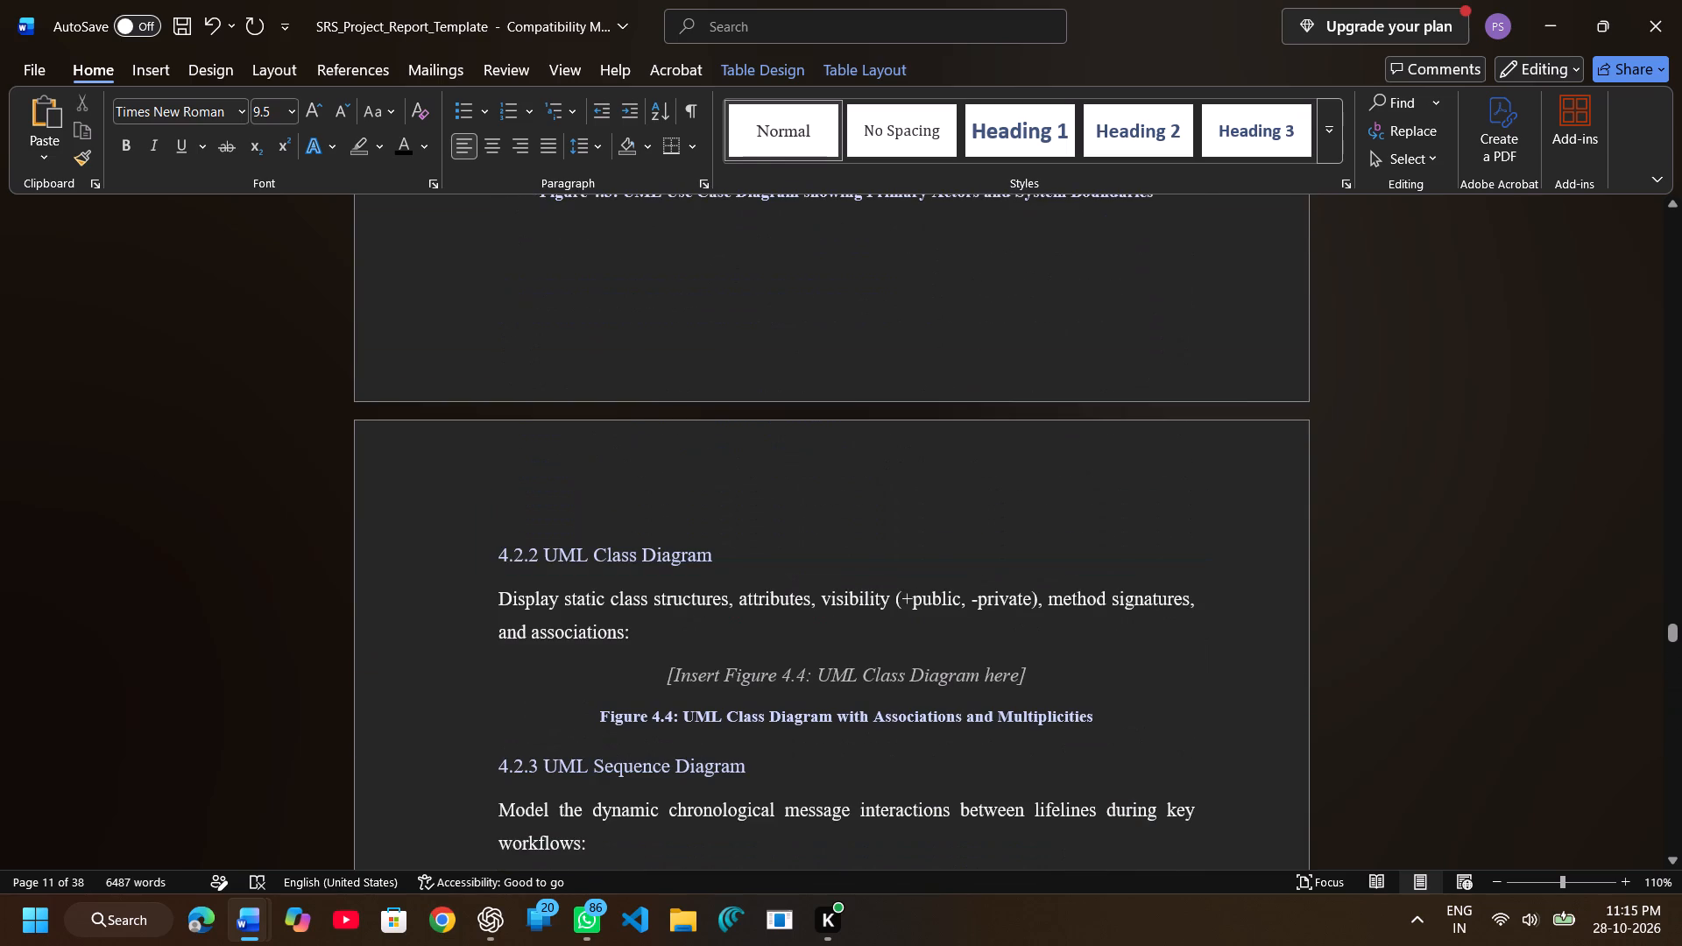
pyautogui.scroll(5, 580, 701)
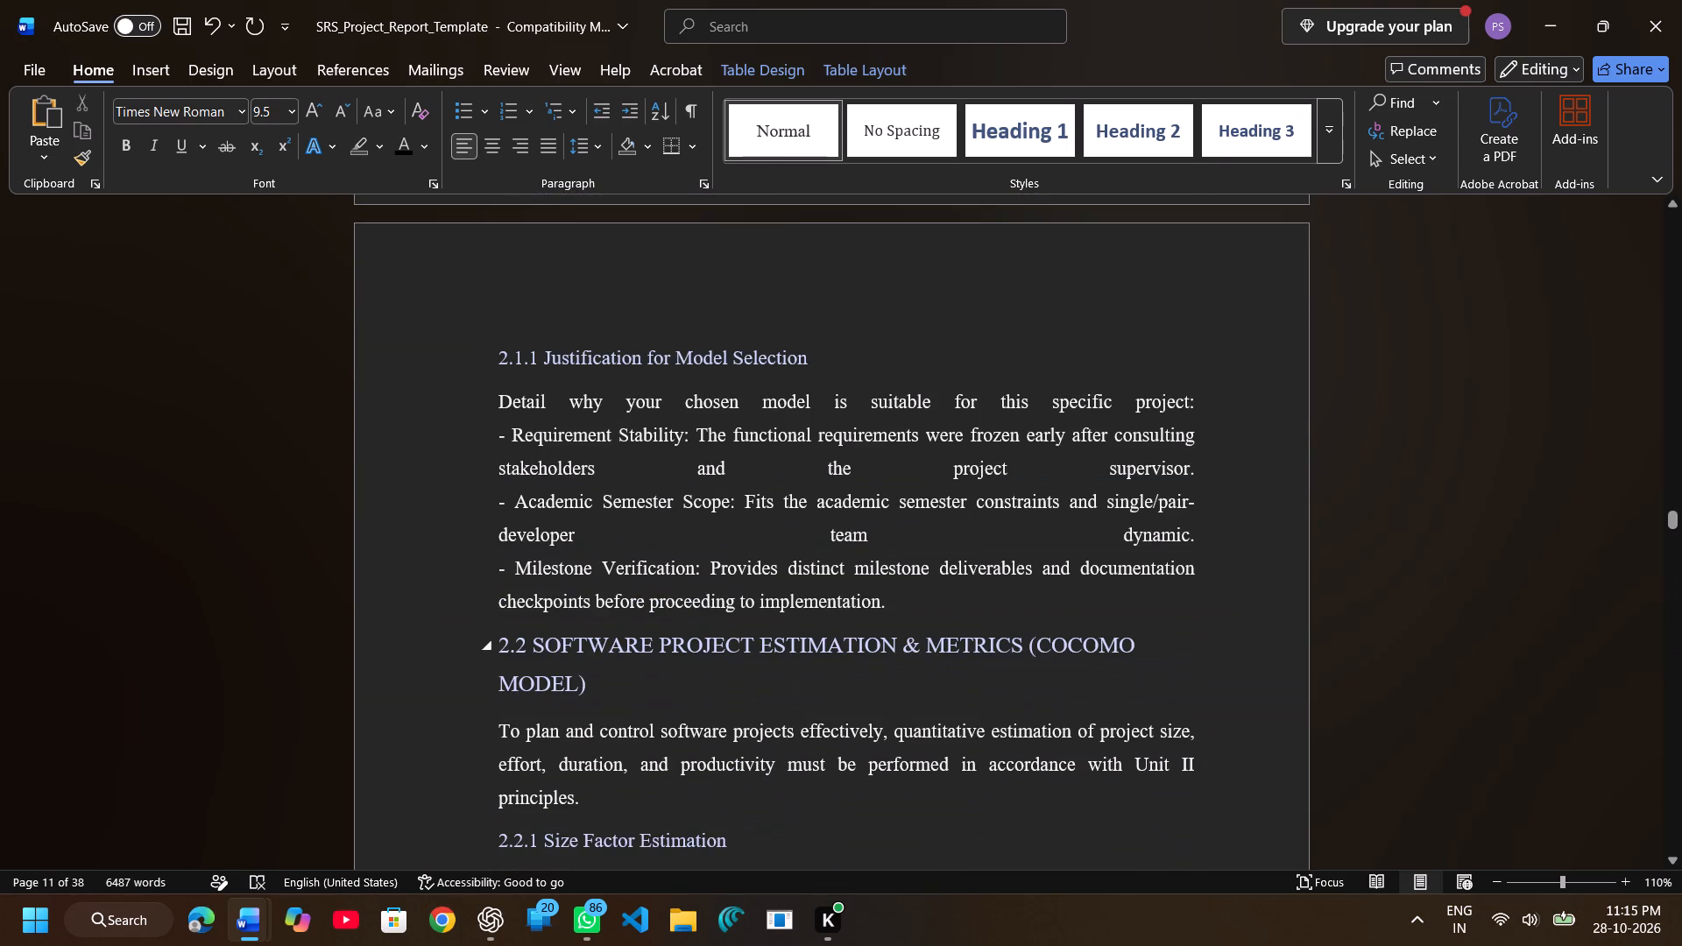
pyautogui.scroll(7, 580, 705)
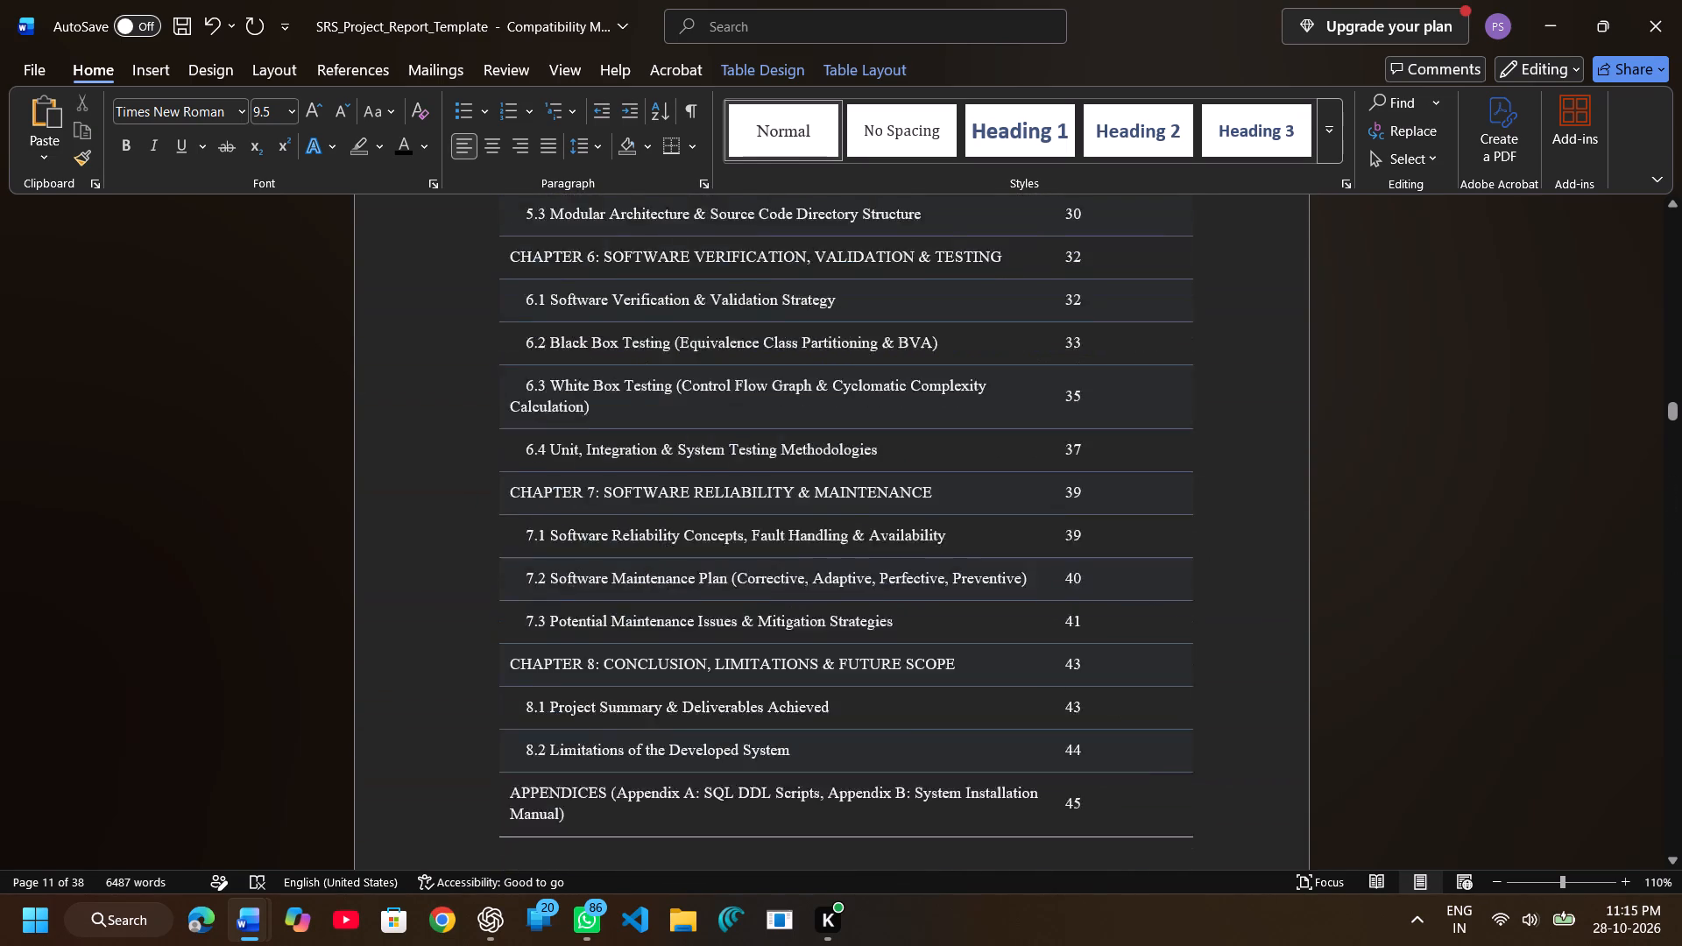
pyautogui.scroll(3, 580, 705)
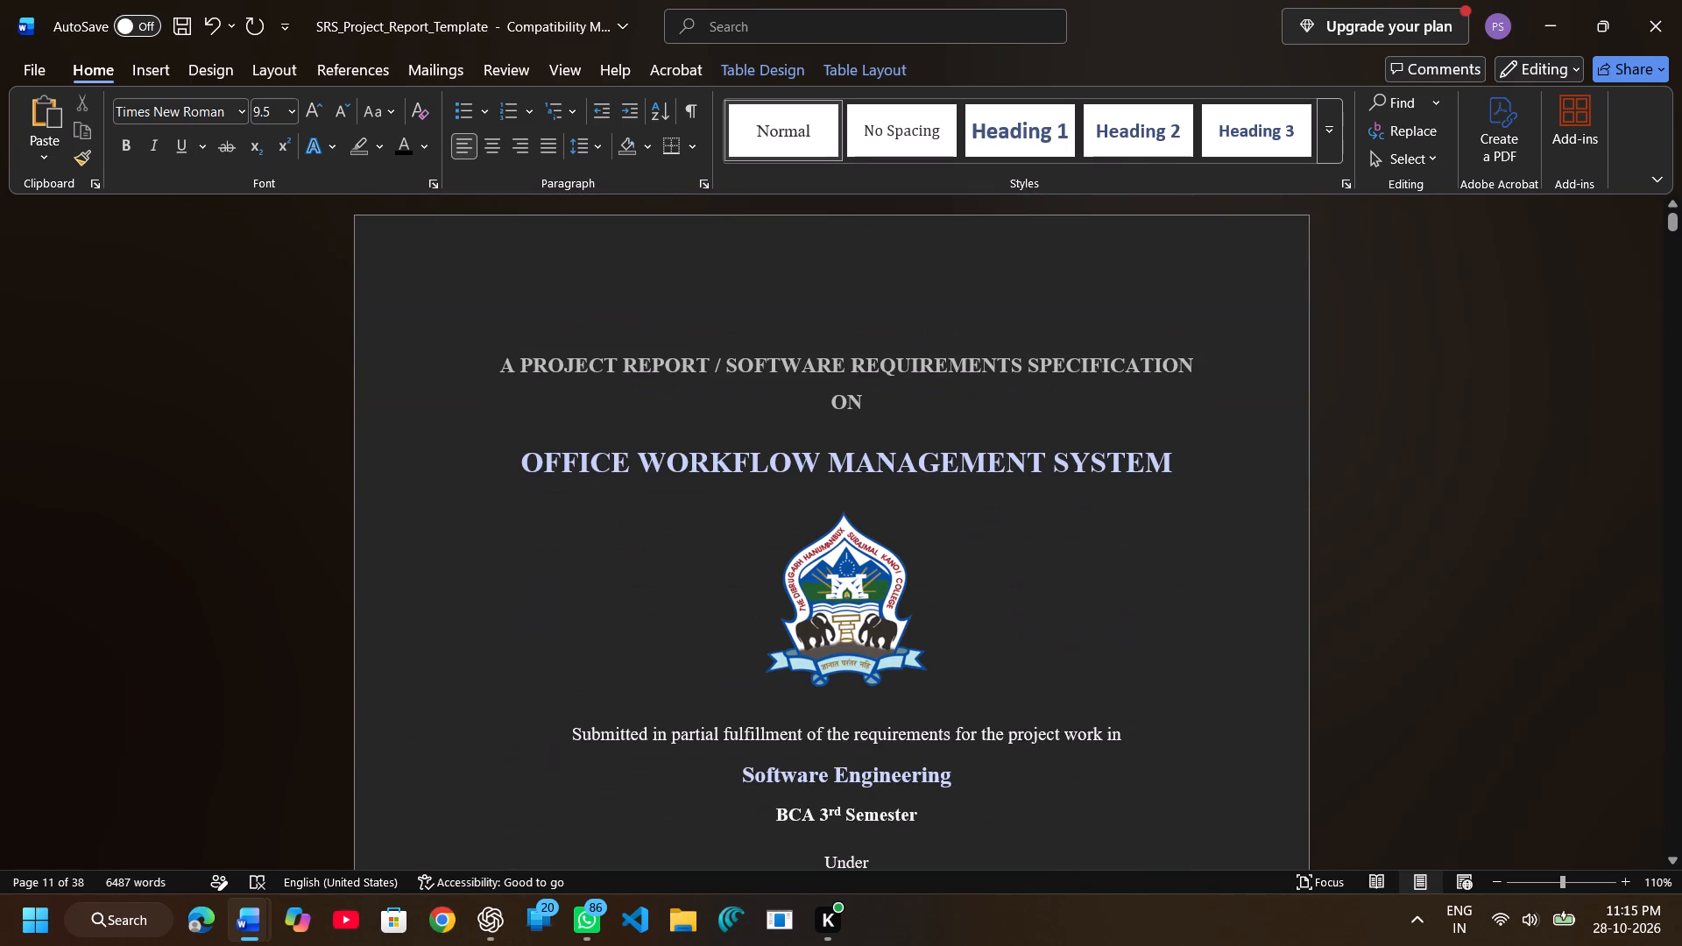
# Review the template's front matter from the title page through the acknowledgement and formatting specifications to the table of contents entries.
pyautogui.scroll(-4, 580, 705)
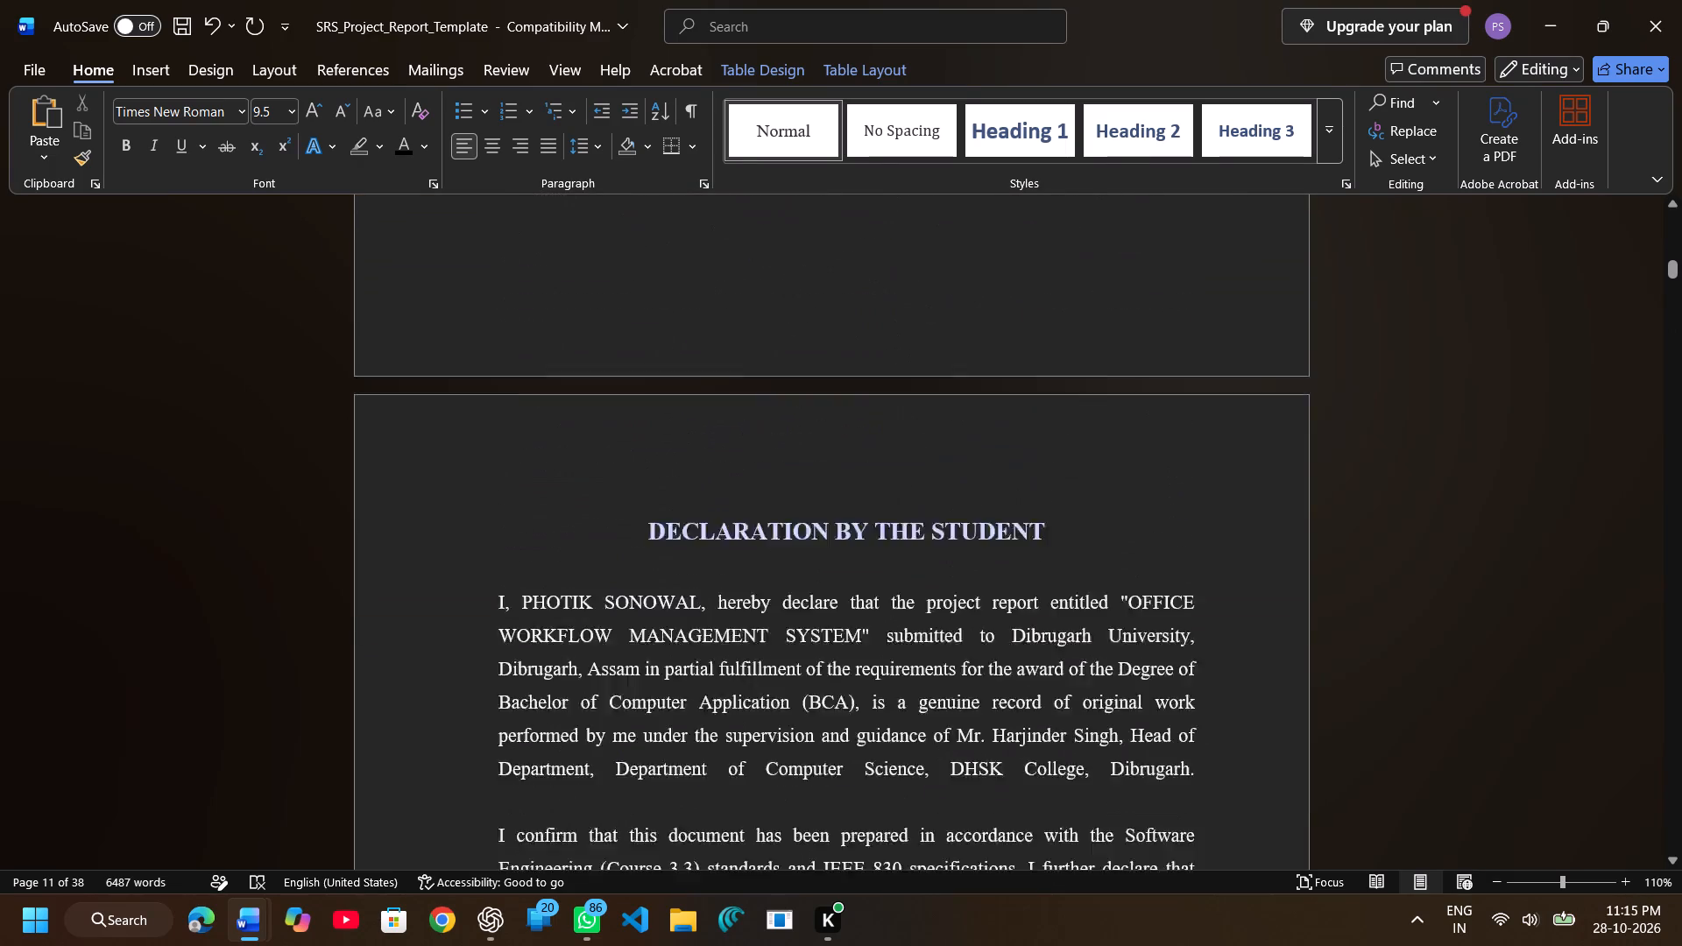
pyautogui.scroll(-4, 580, 705)
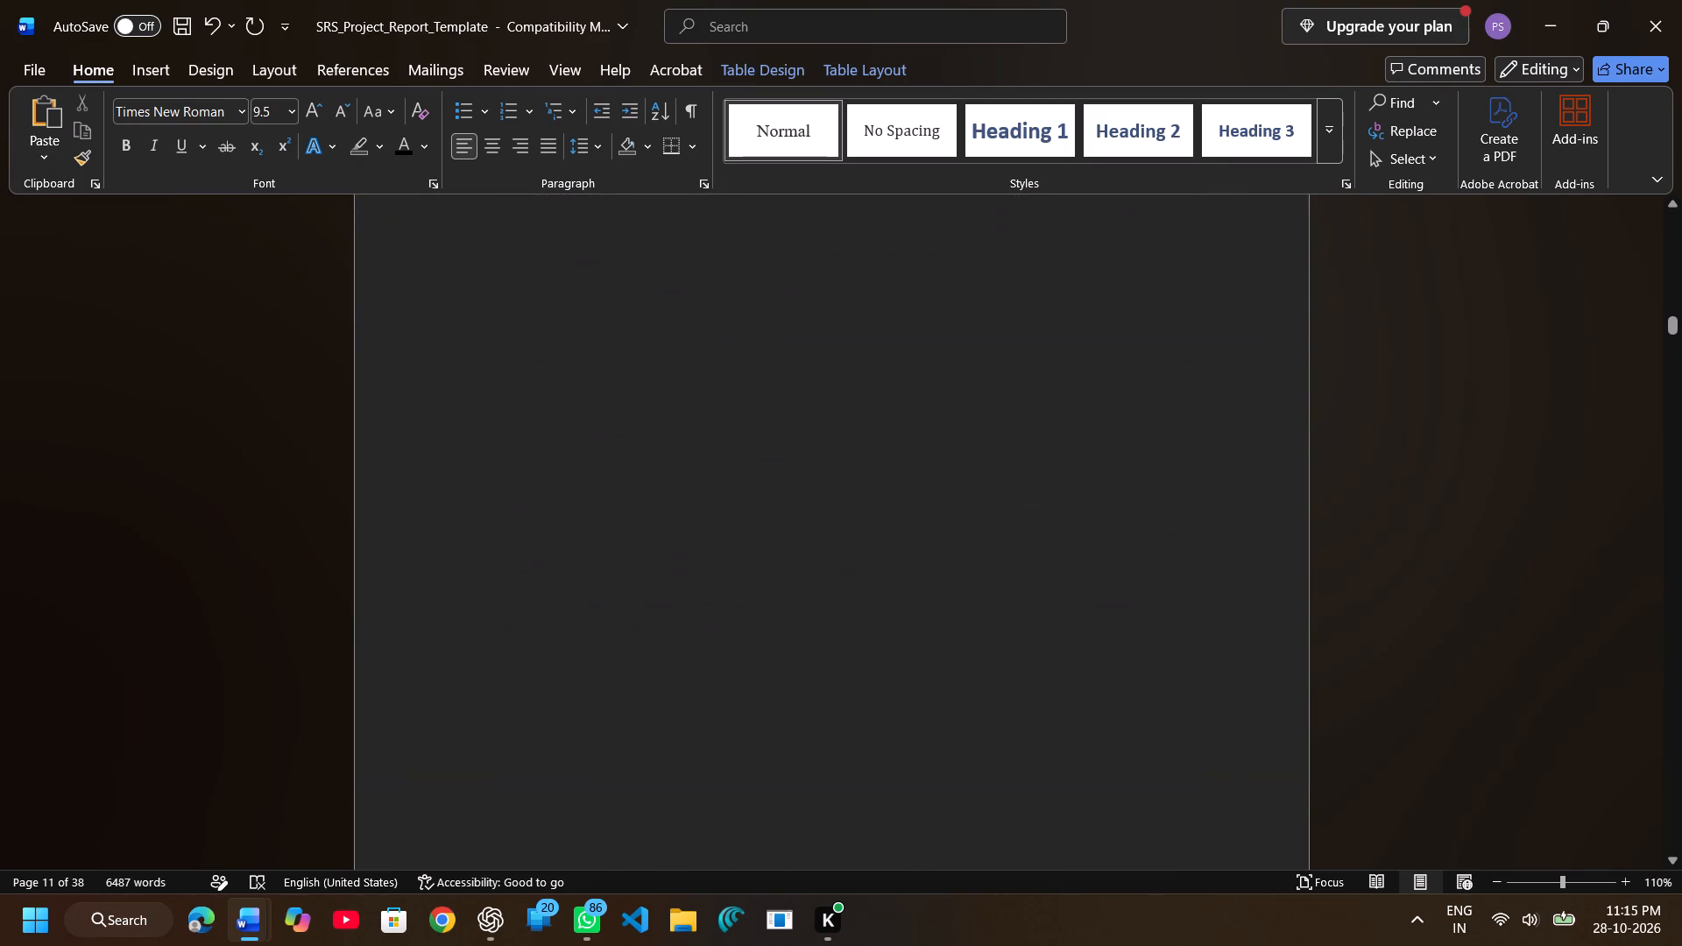
pyautogui.scroll(2, 580, 705)
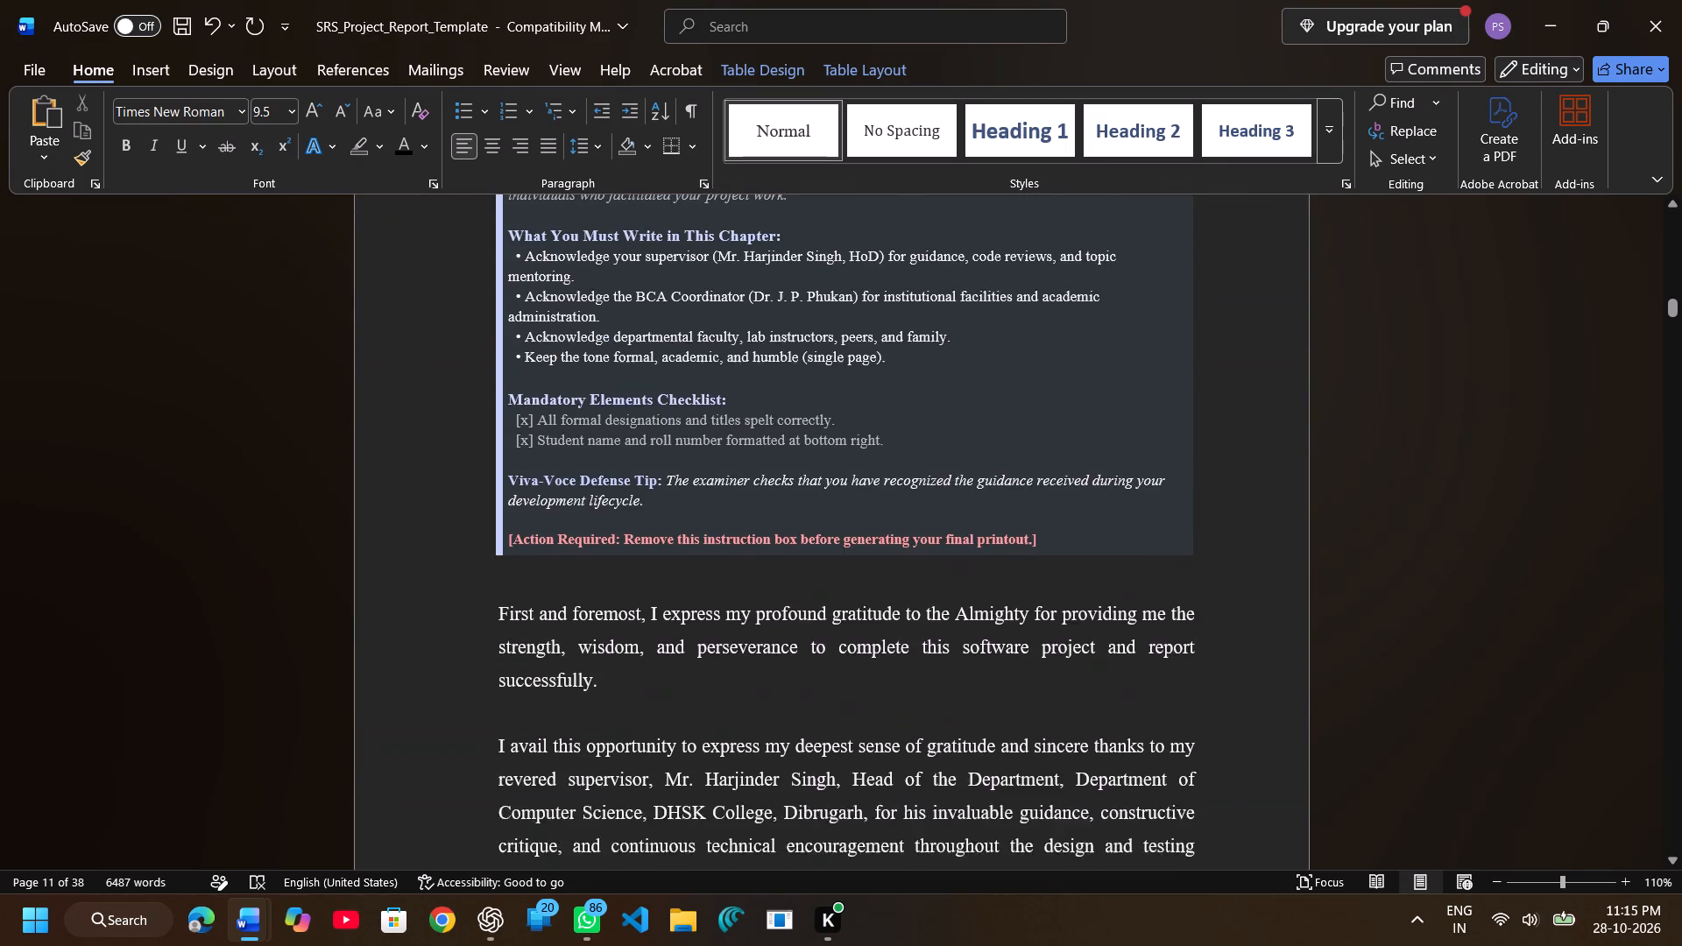
pyautogui.scroll(1, 580, 705)
pyautogui.scroll(-1, 580, 705)
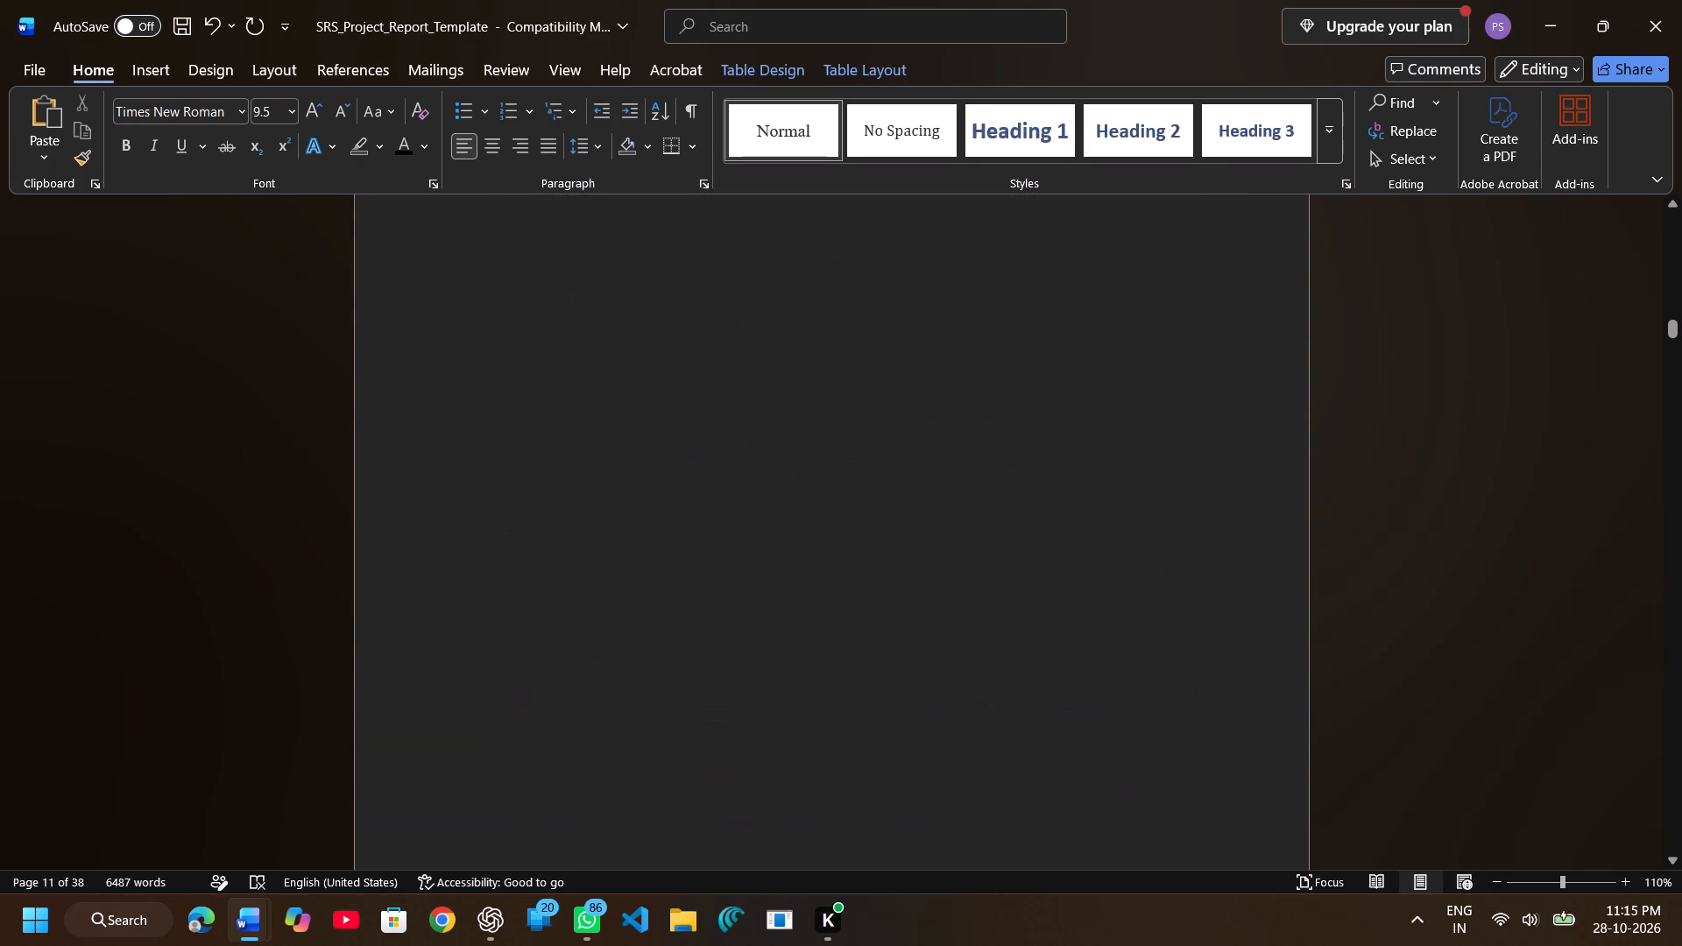
pyautogui.scroll(-2, 580, 705)
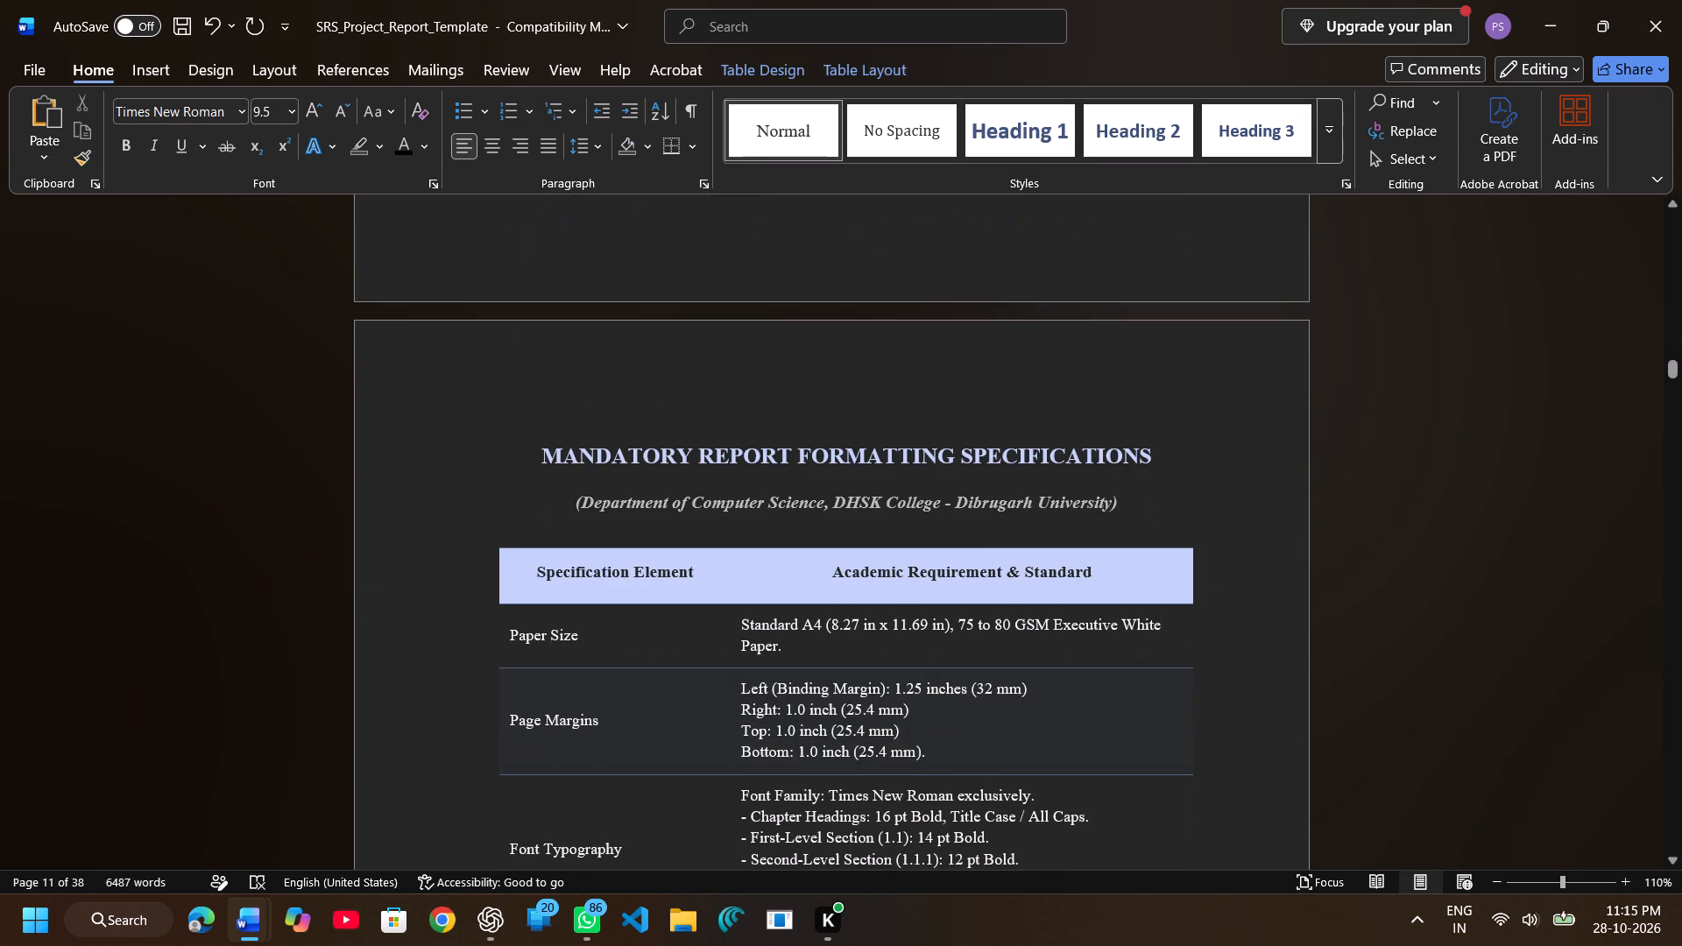
pyautogui.scroll(-2, 580, 705)
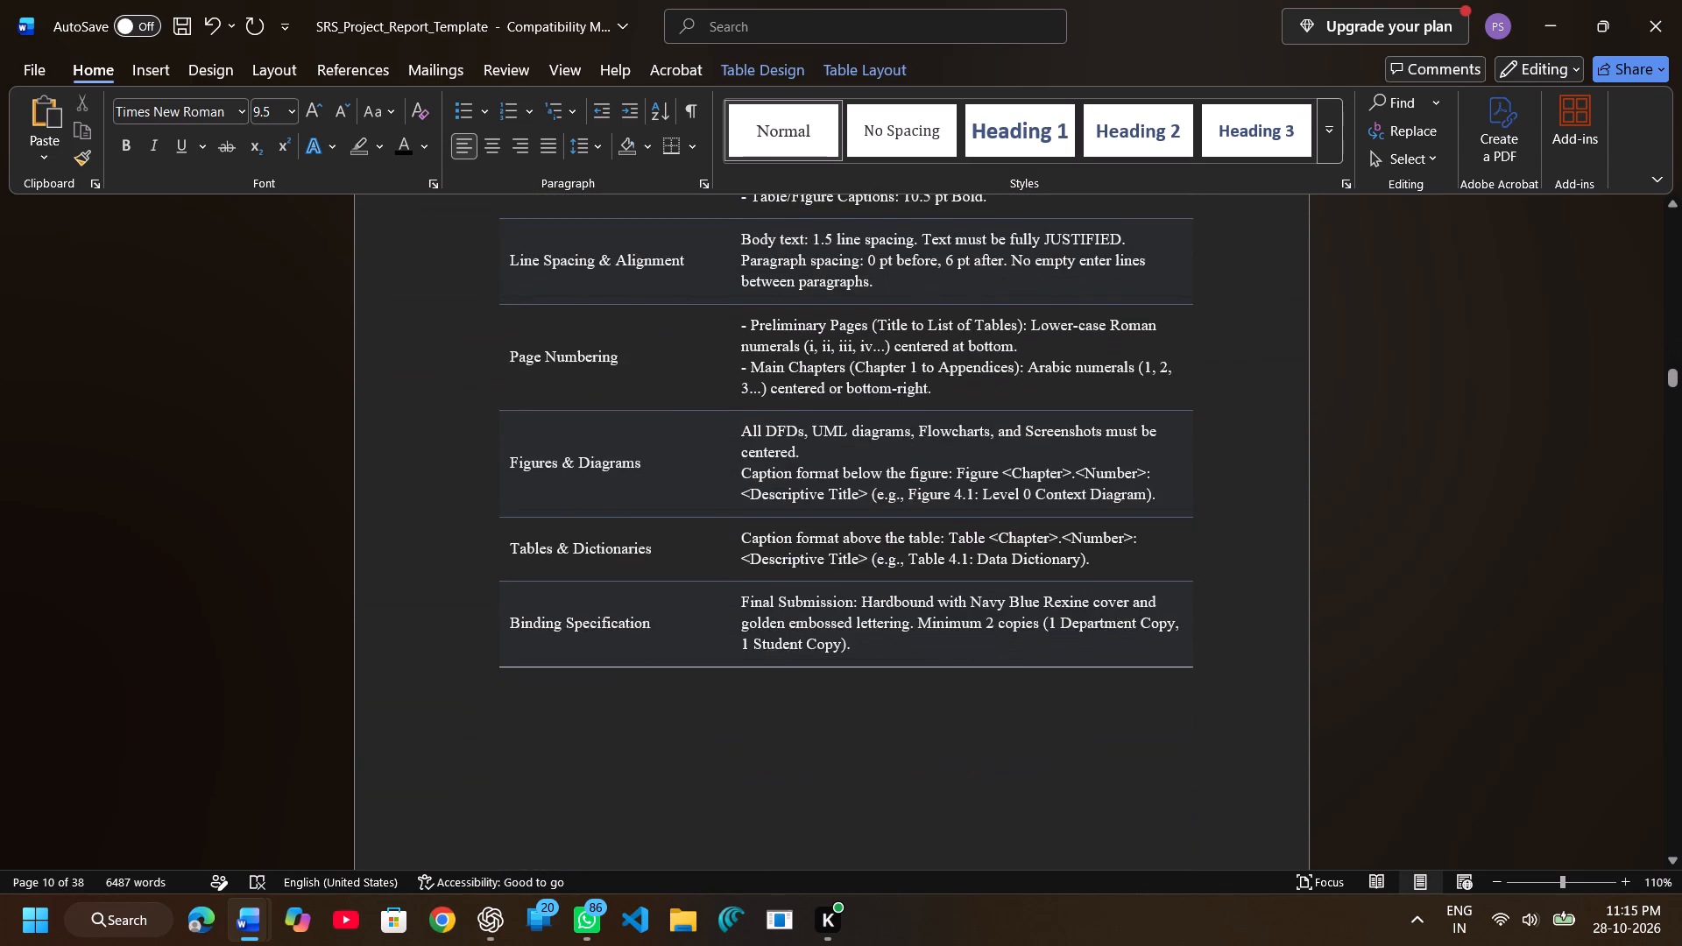
pyautogui.scroll(-1, 580, 705)
pyautogui.hscroll(1, 580, 705)
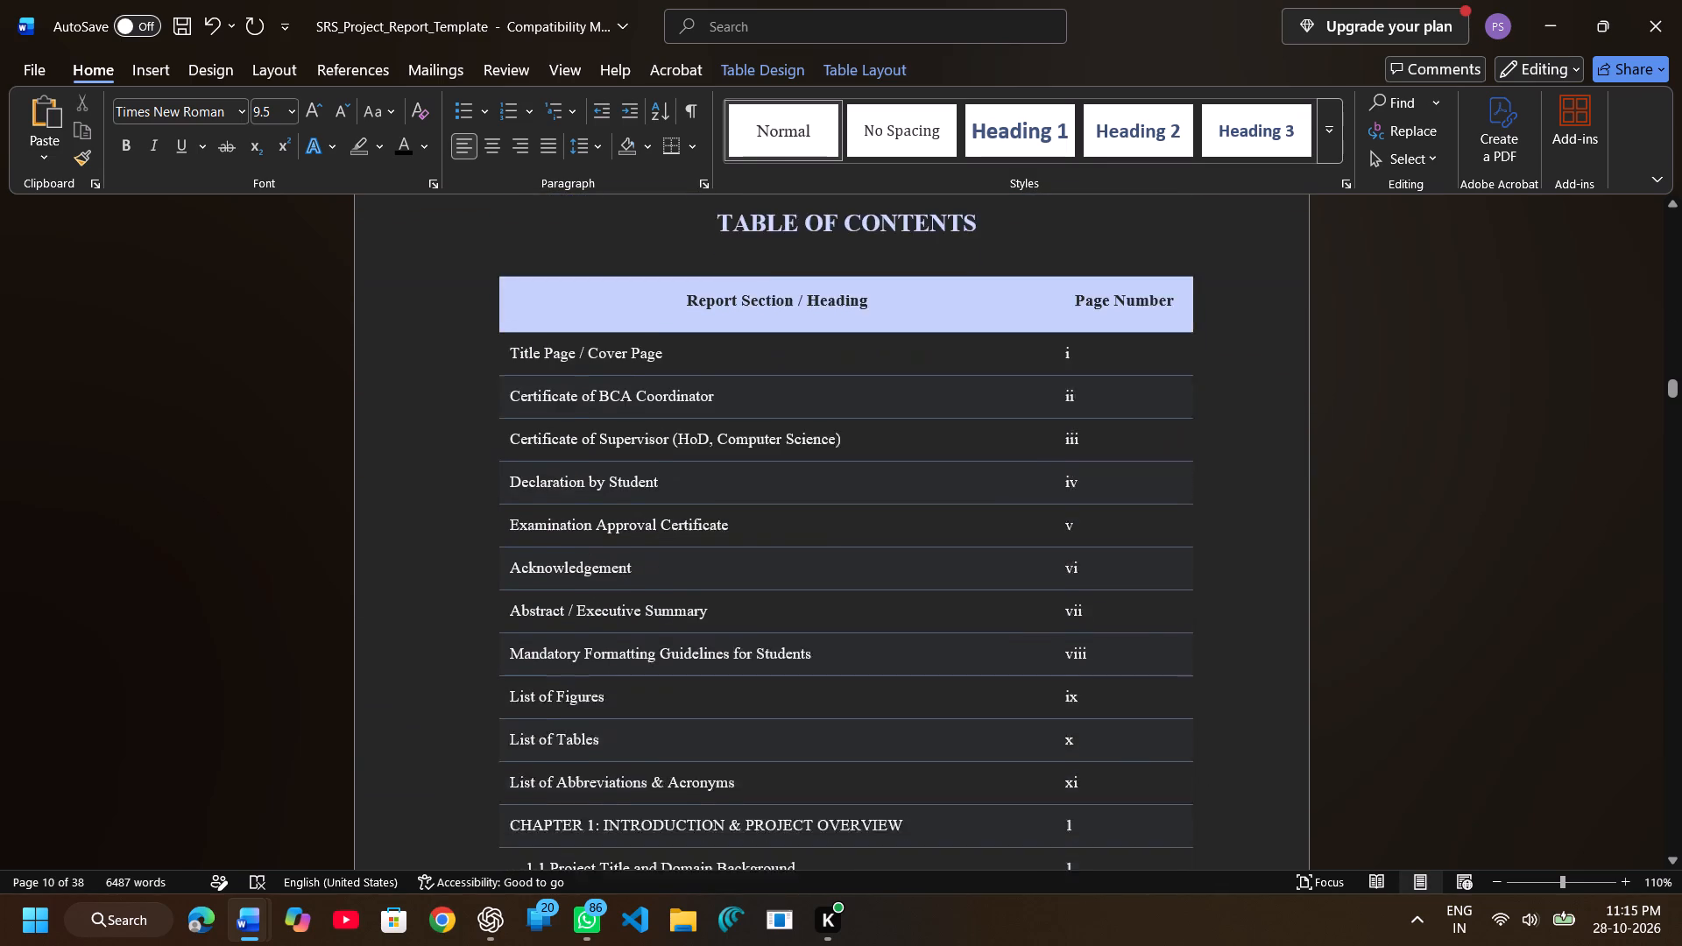
pyautogui.hscroll(1, 580, 705)
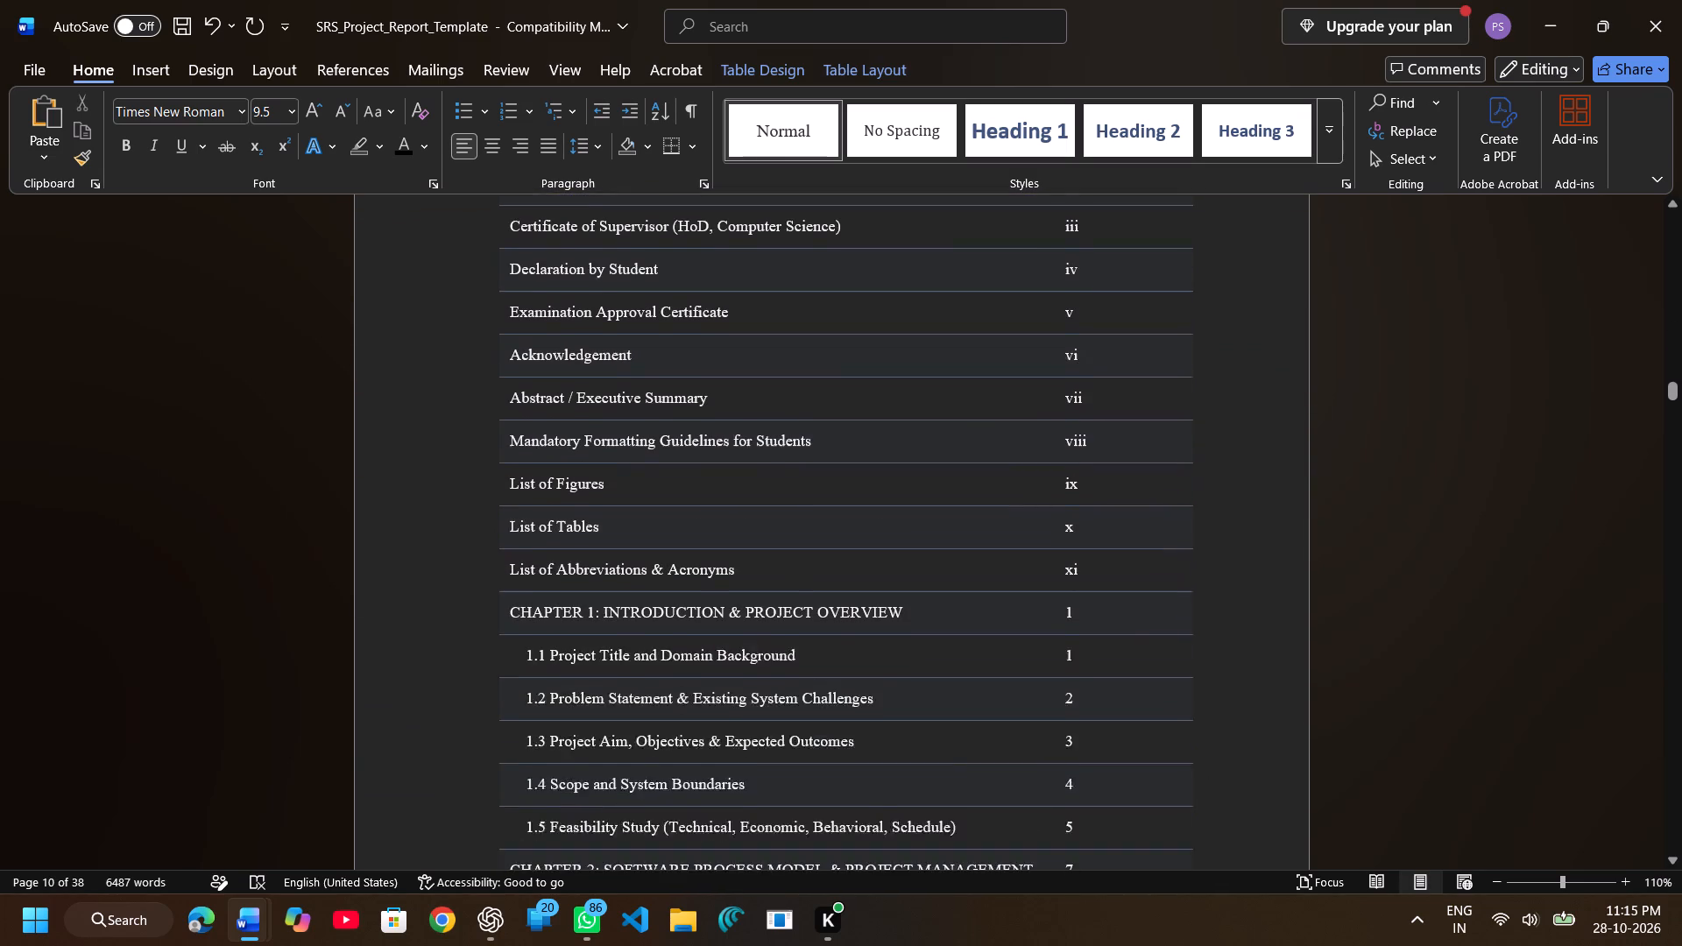
pyautogui.hscroll(2, 580, 705)
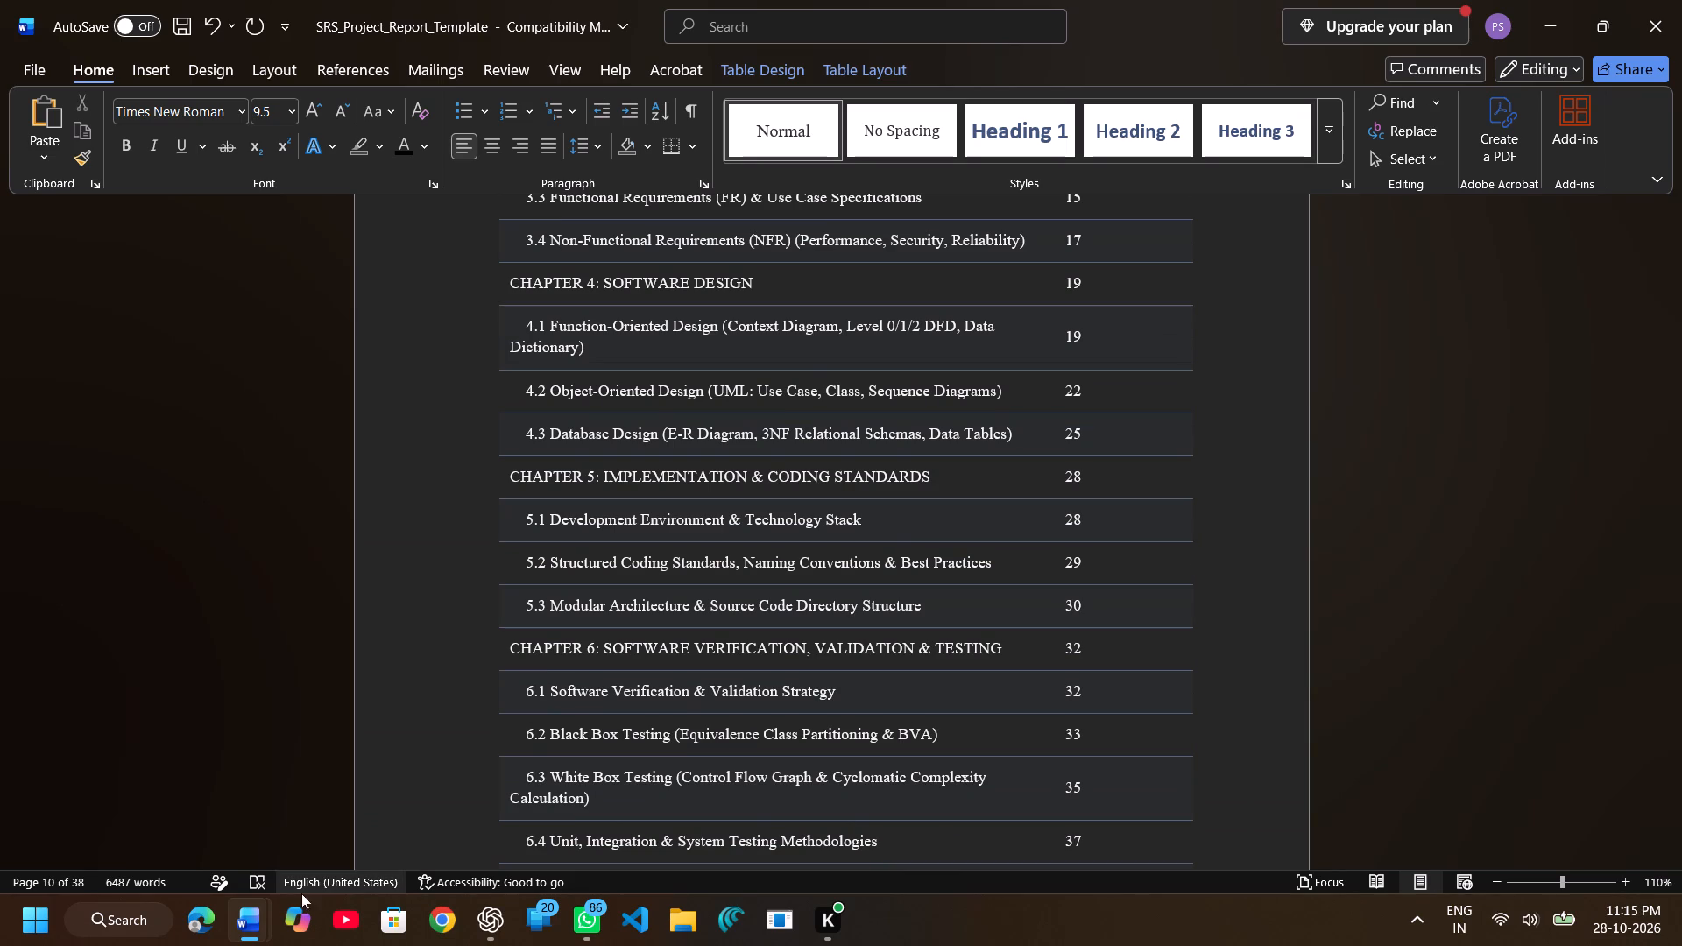
# Switch to Document1 and return to its title page.
pyautogui.click(544, 808)
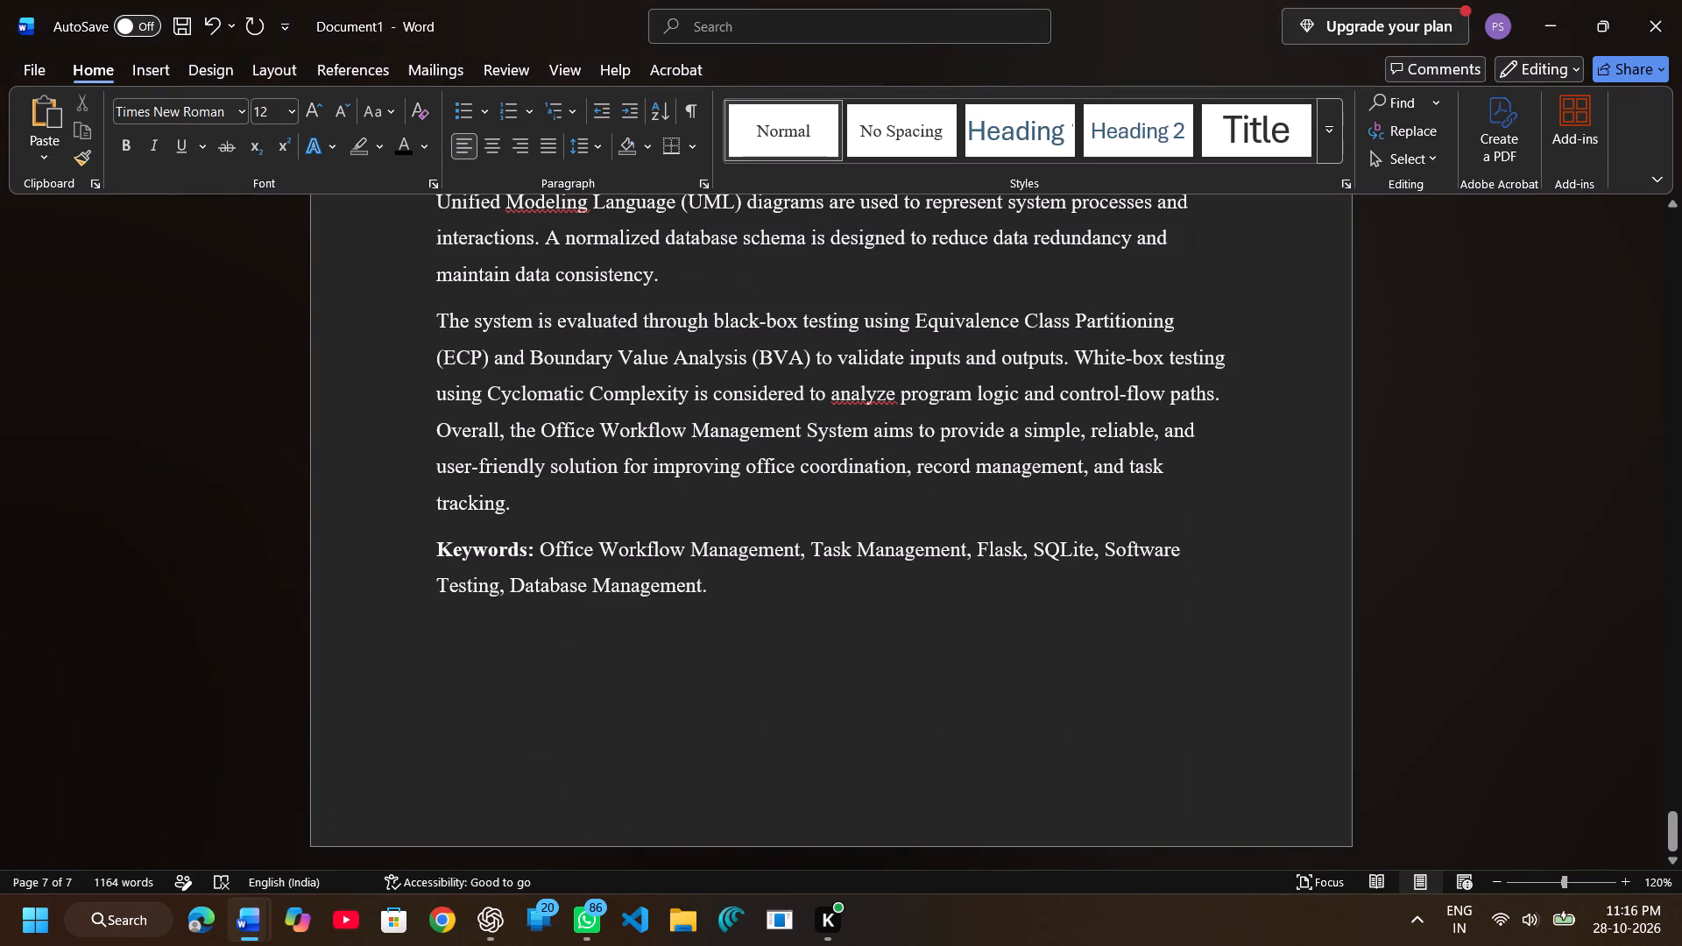
pyautogui.scroll(13, 608, 600)
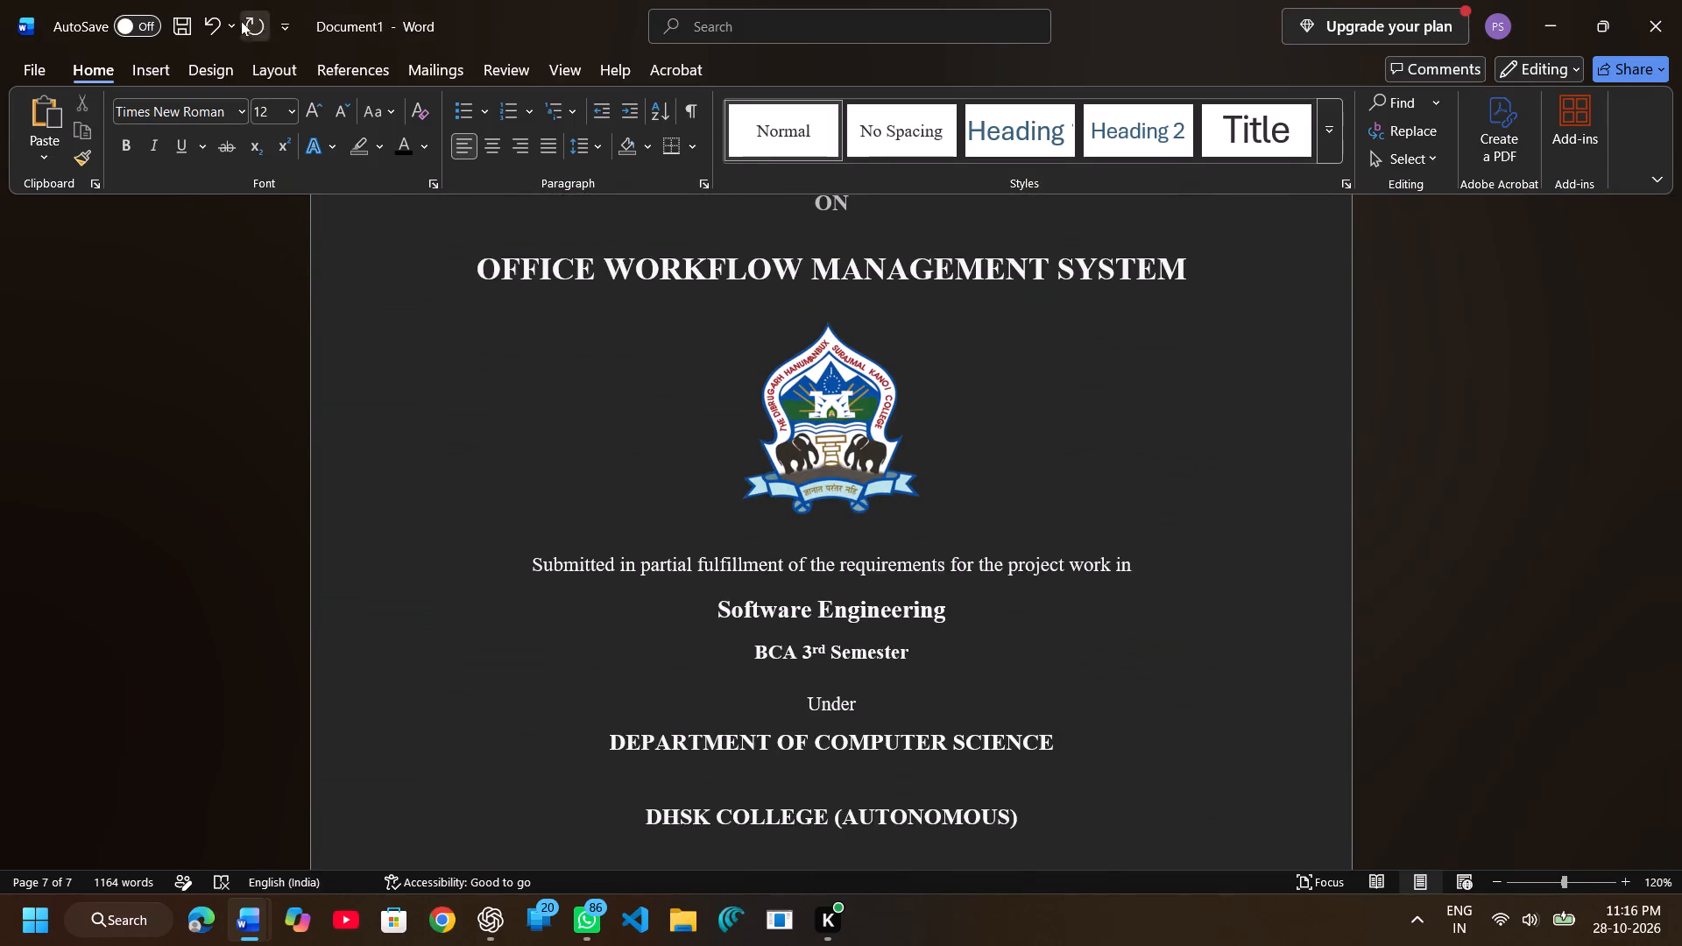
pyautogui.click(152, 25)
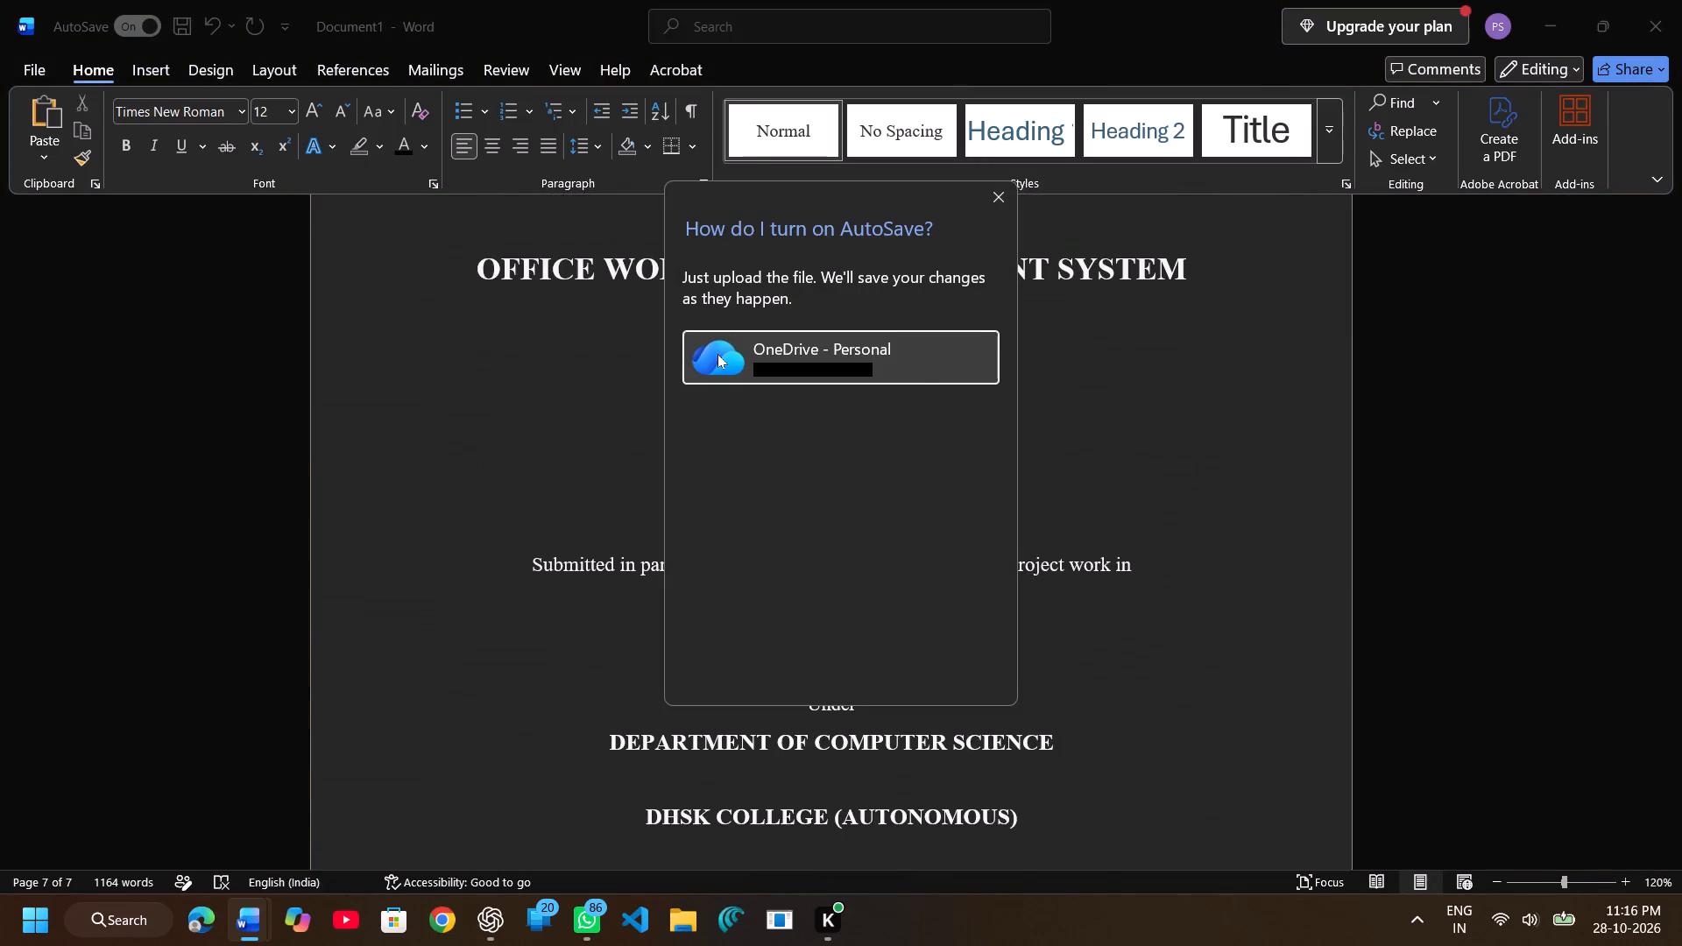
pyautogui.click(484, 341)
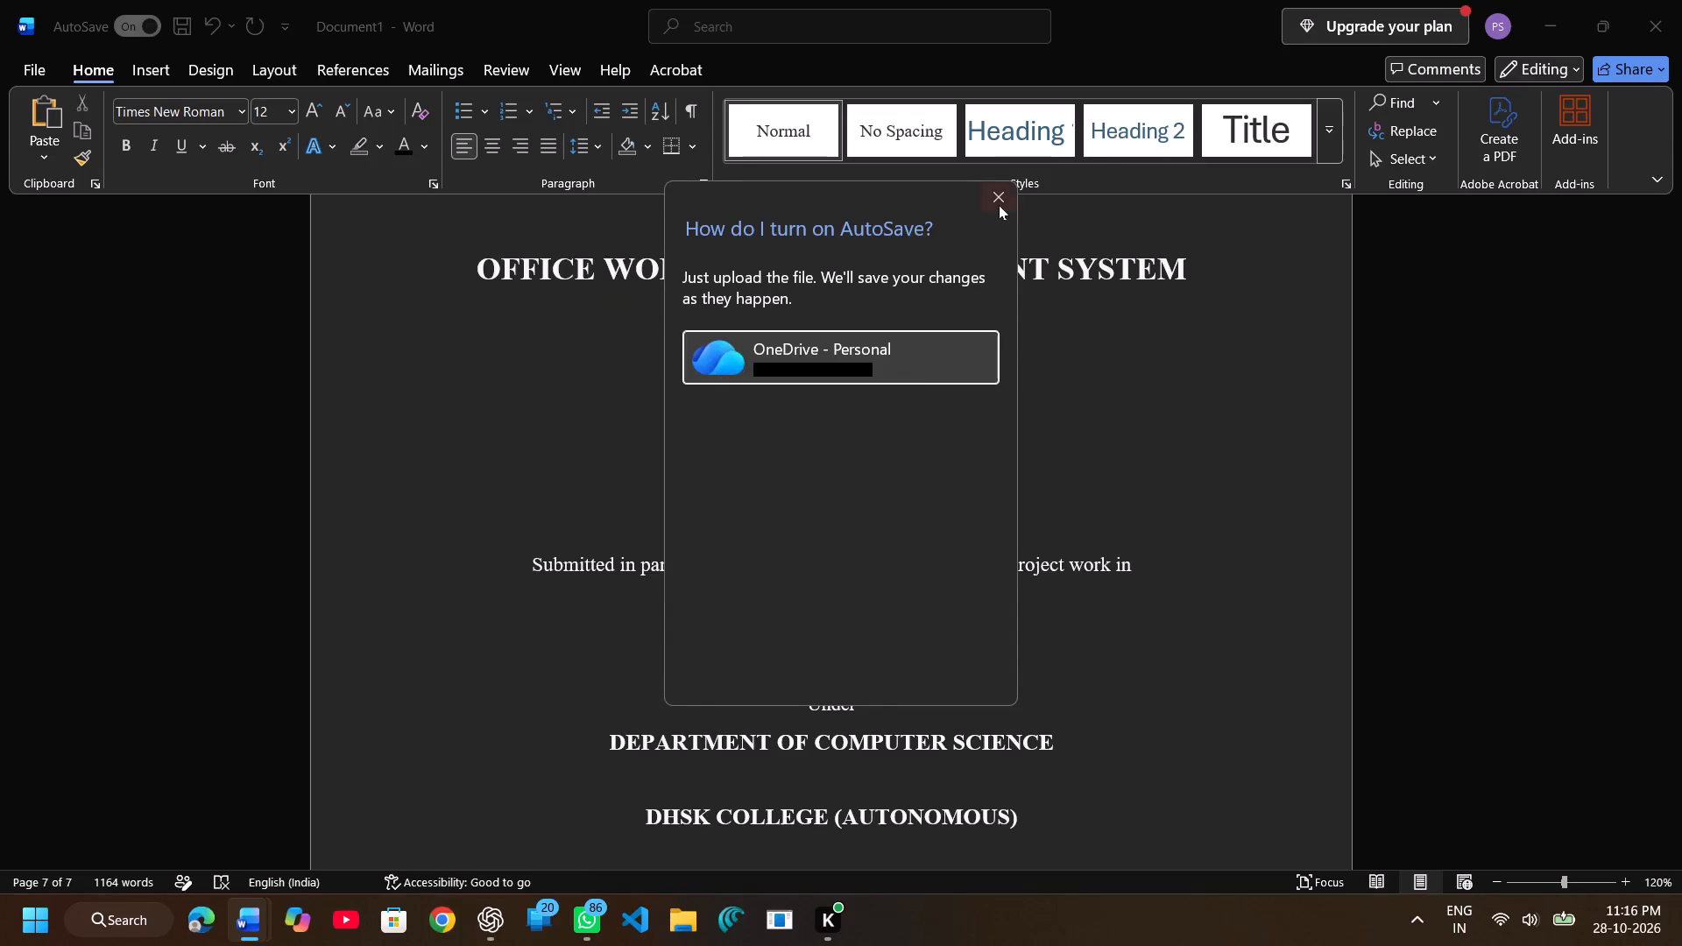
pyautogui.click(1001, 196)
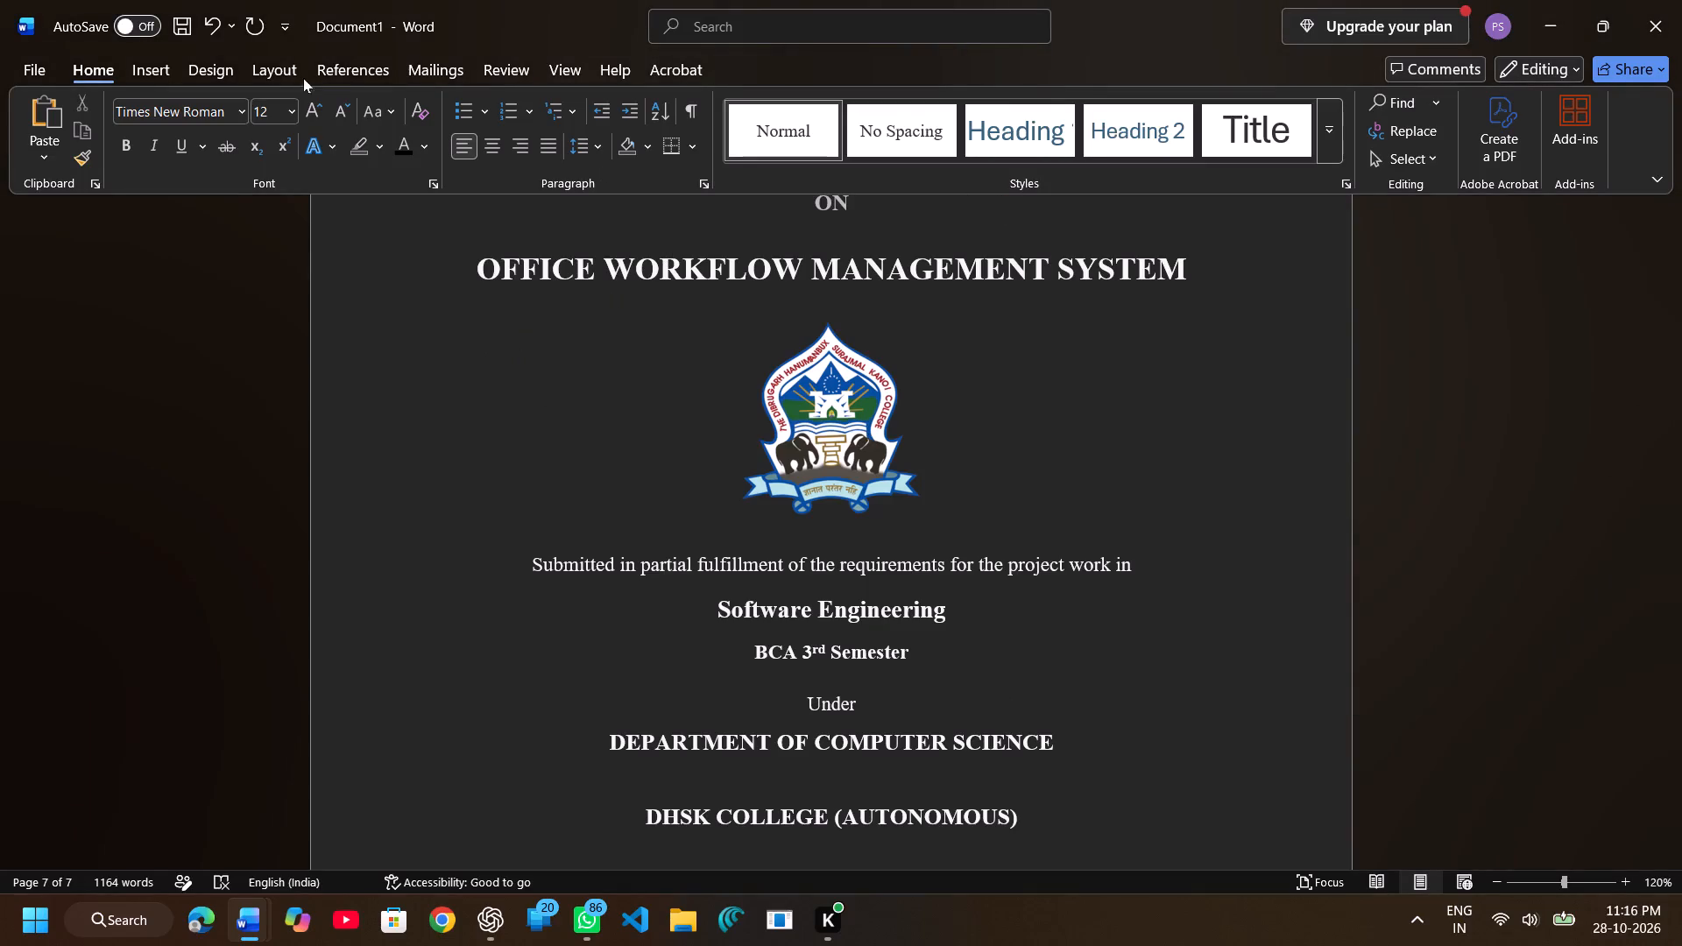
# Try to save Document1 as A PROJECT REPORT in the OneDrive Documents folder.
pyautogui.click(180, 28)
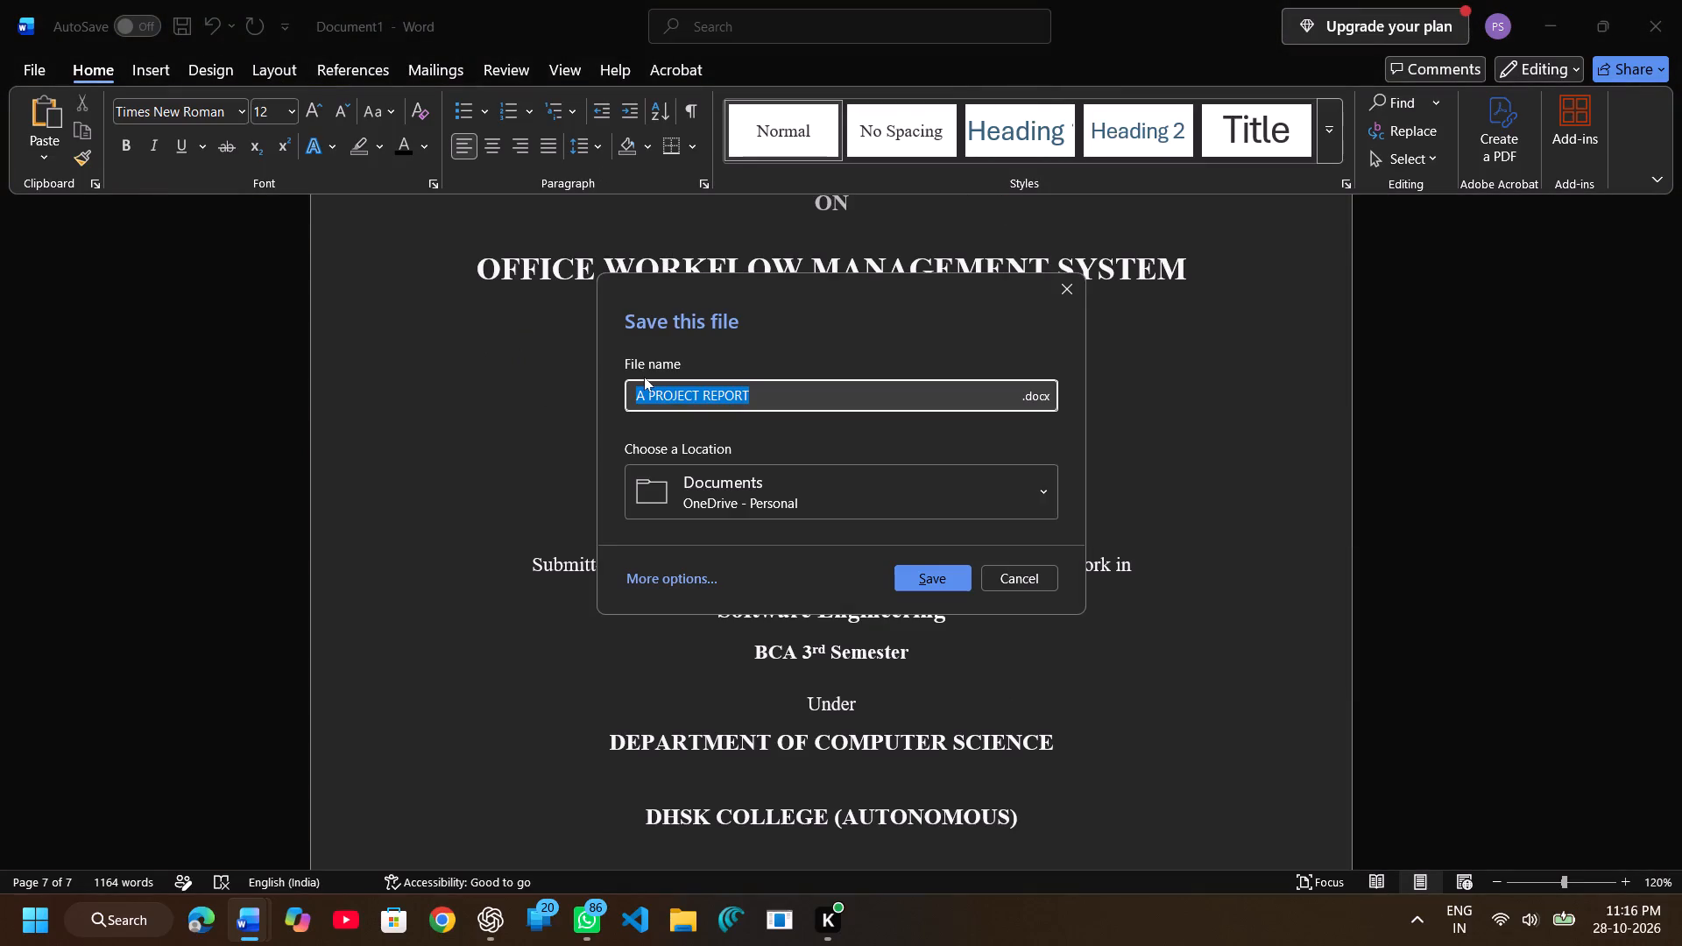
pyautogui.click(876, 499)
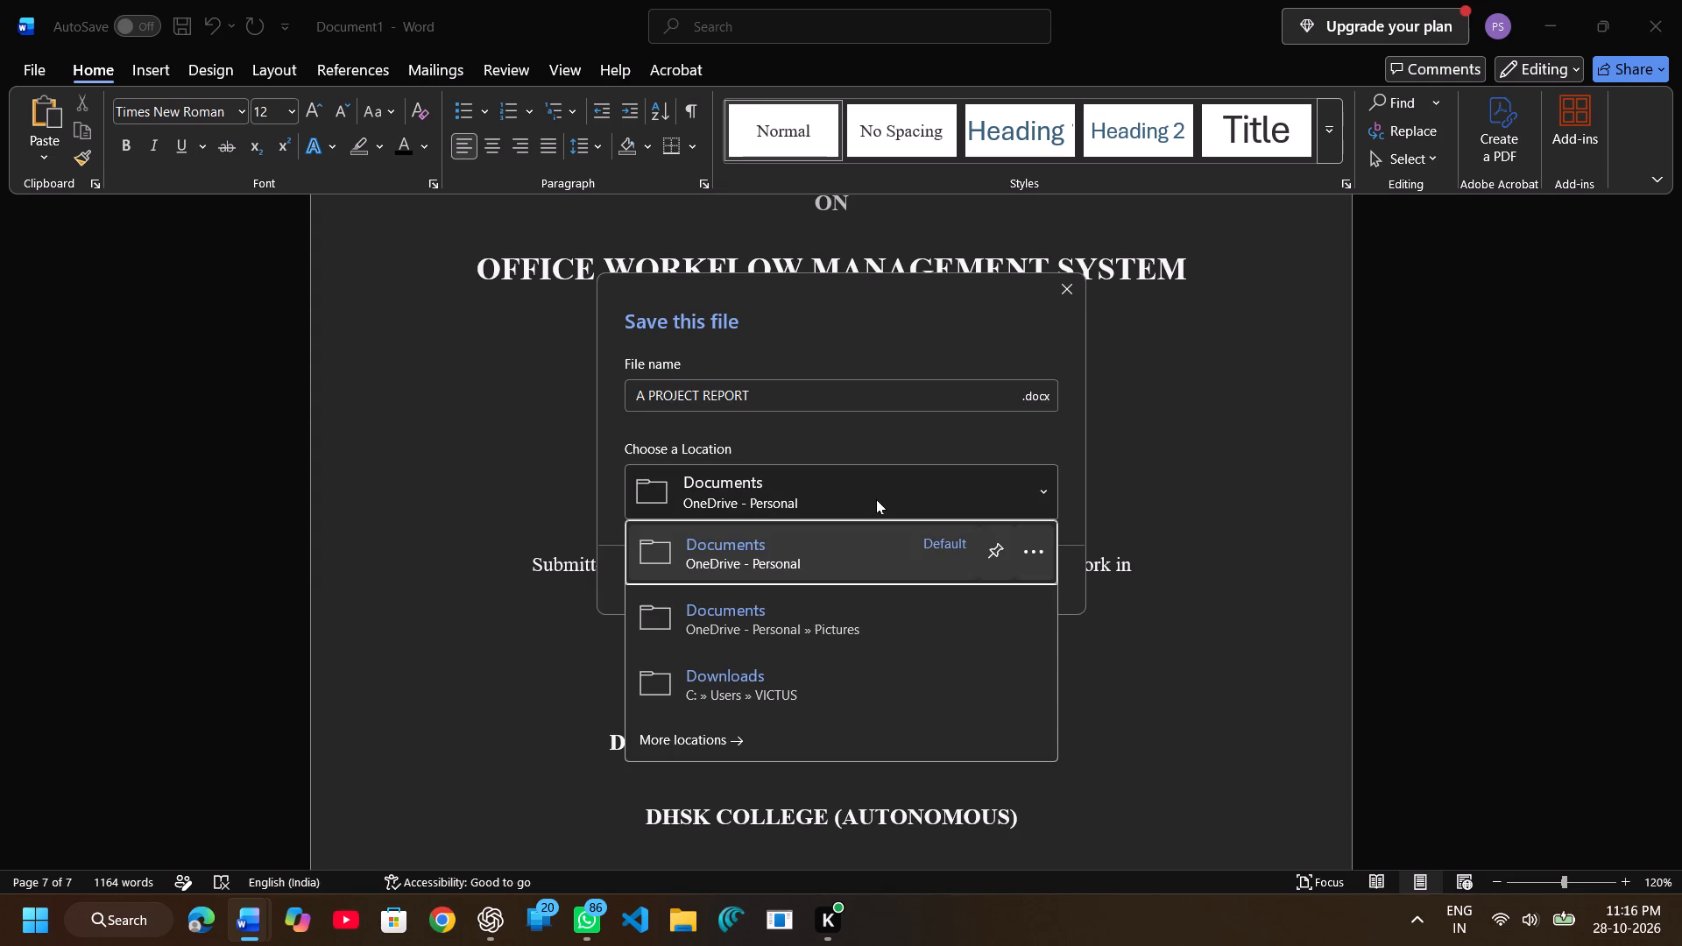
pyautogui.click(837, 555)
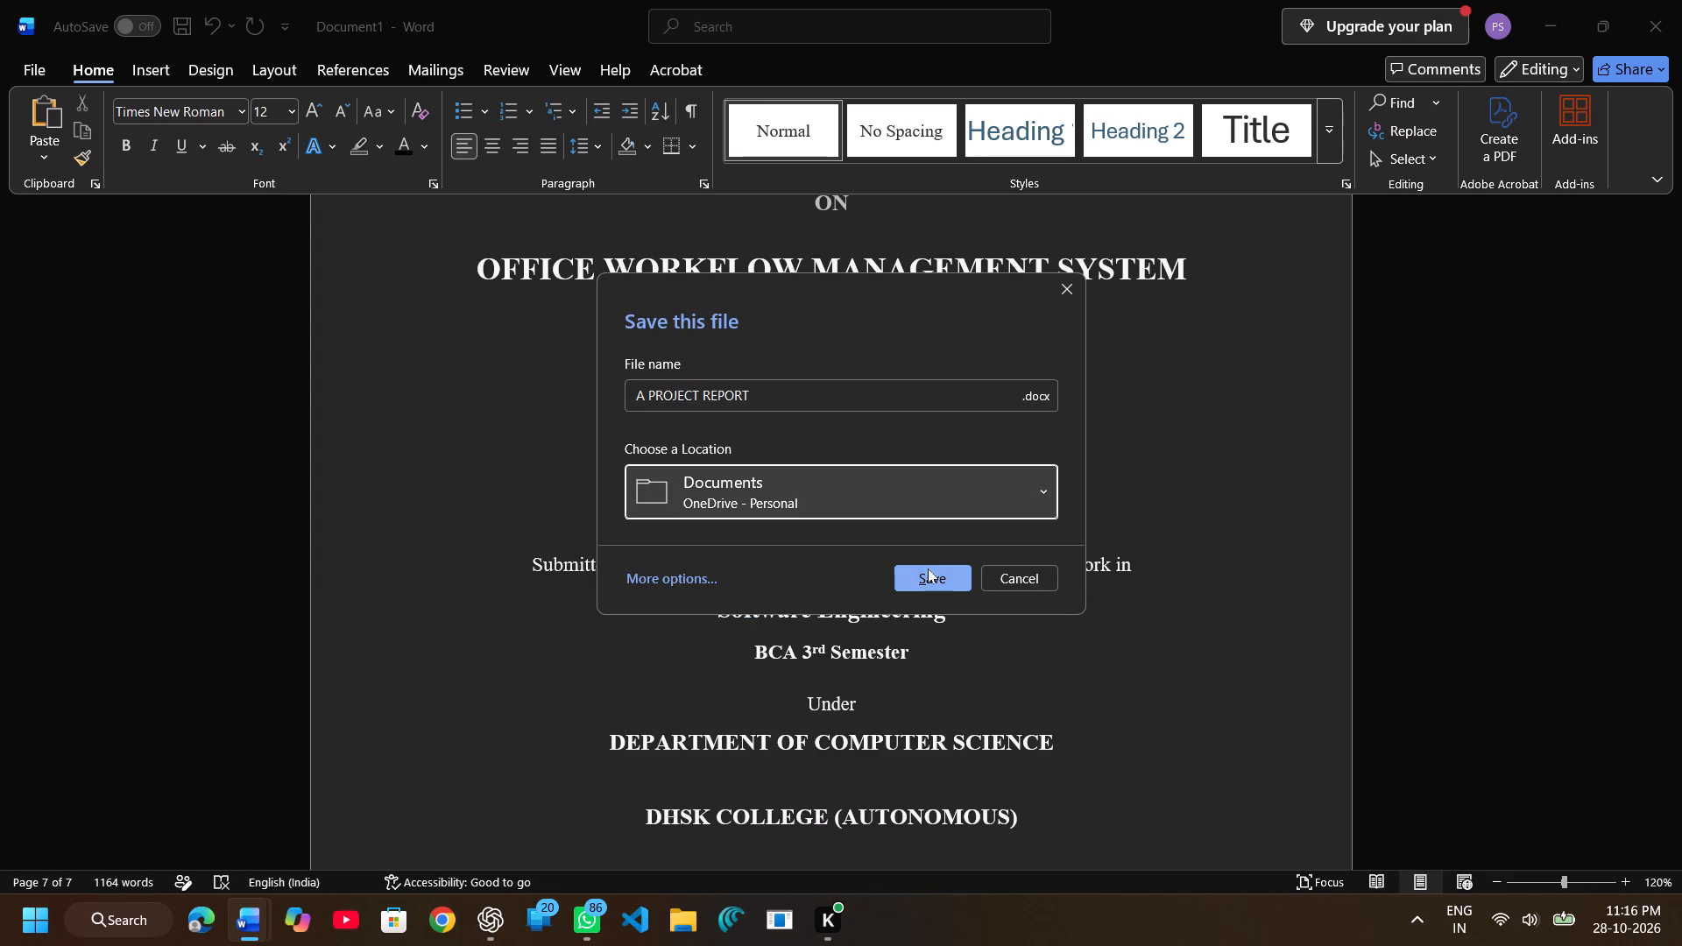
pyautogui.click(928, 568)
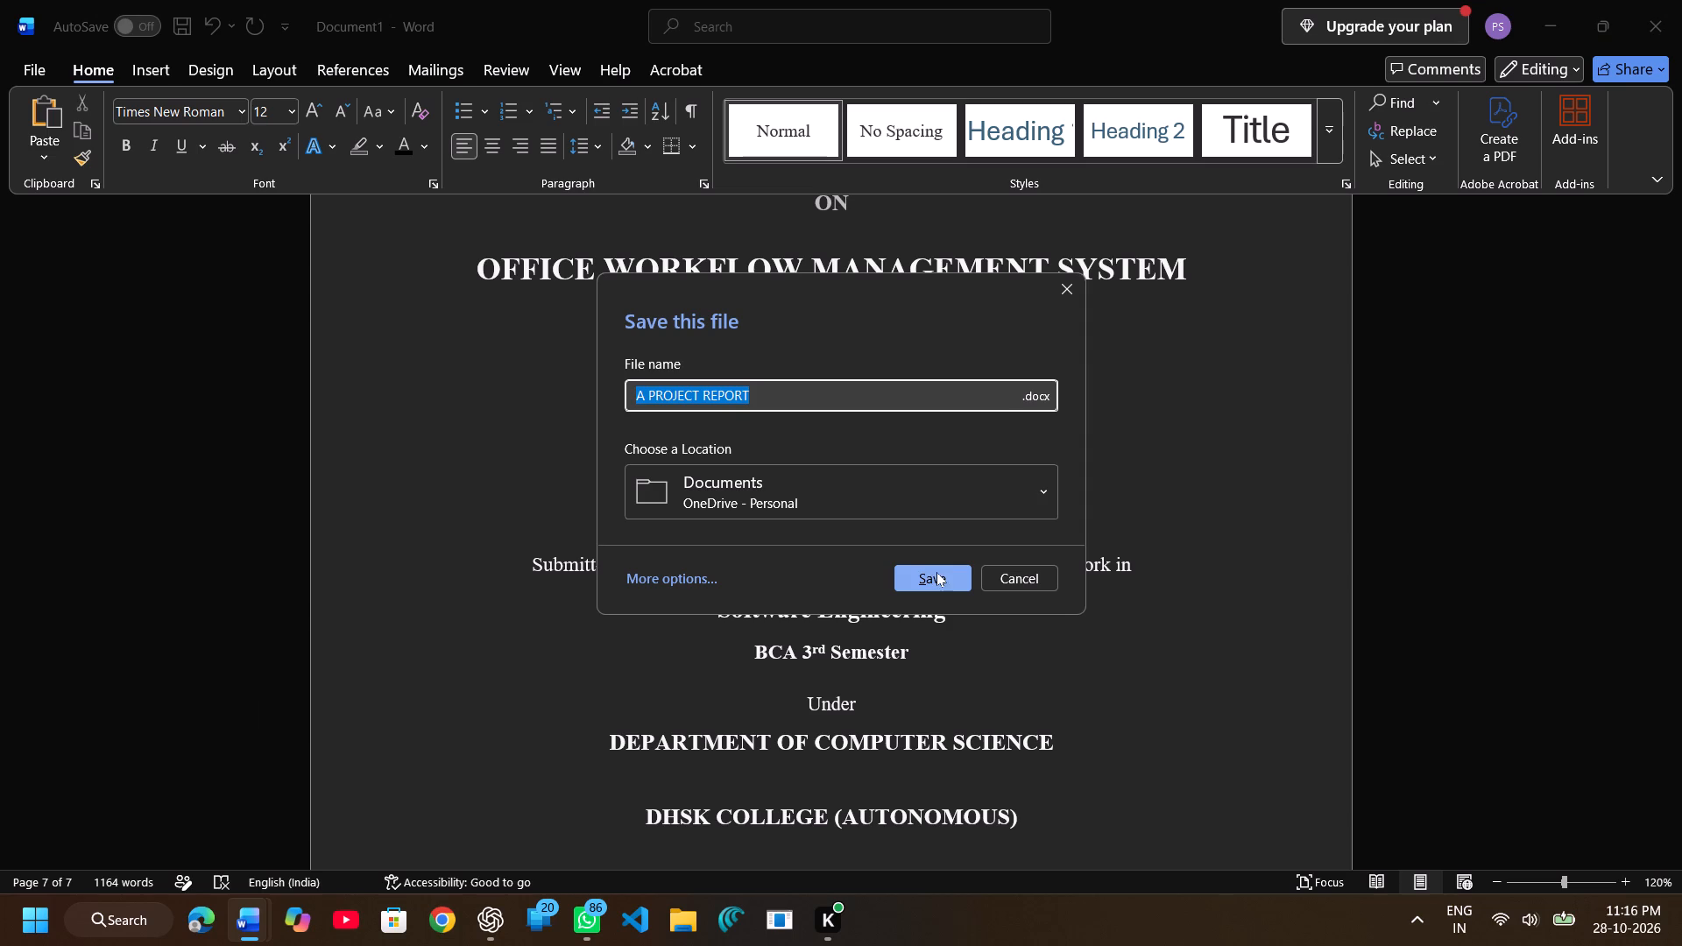
# Change the file name to "srs project of photik" and save the document in the OneDrive Documents folder.
pyautogui.click(972, 396)
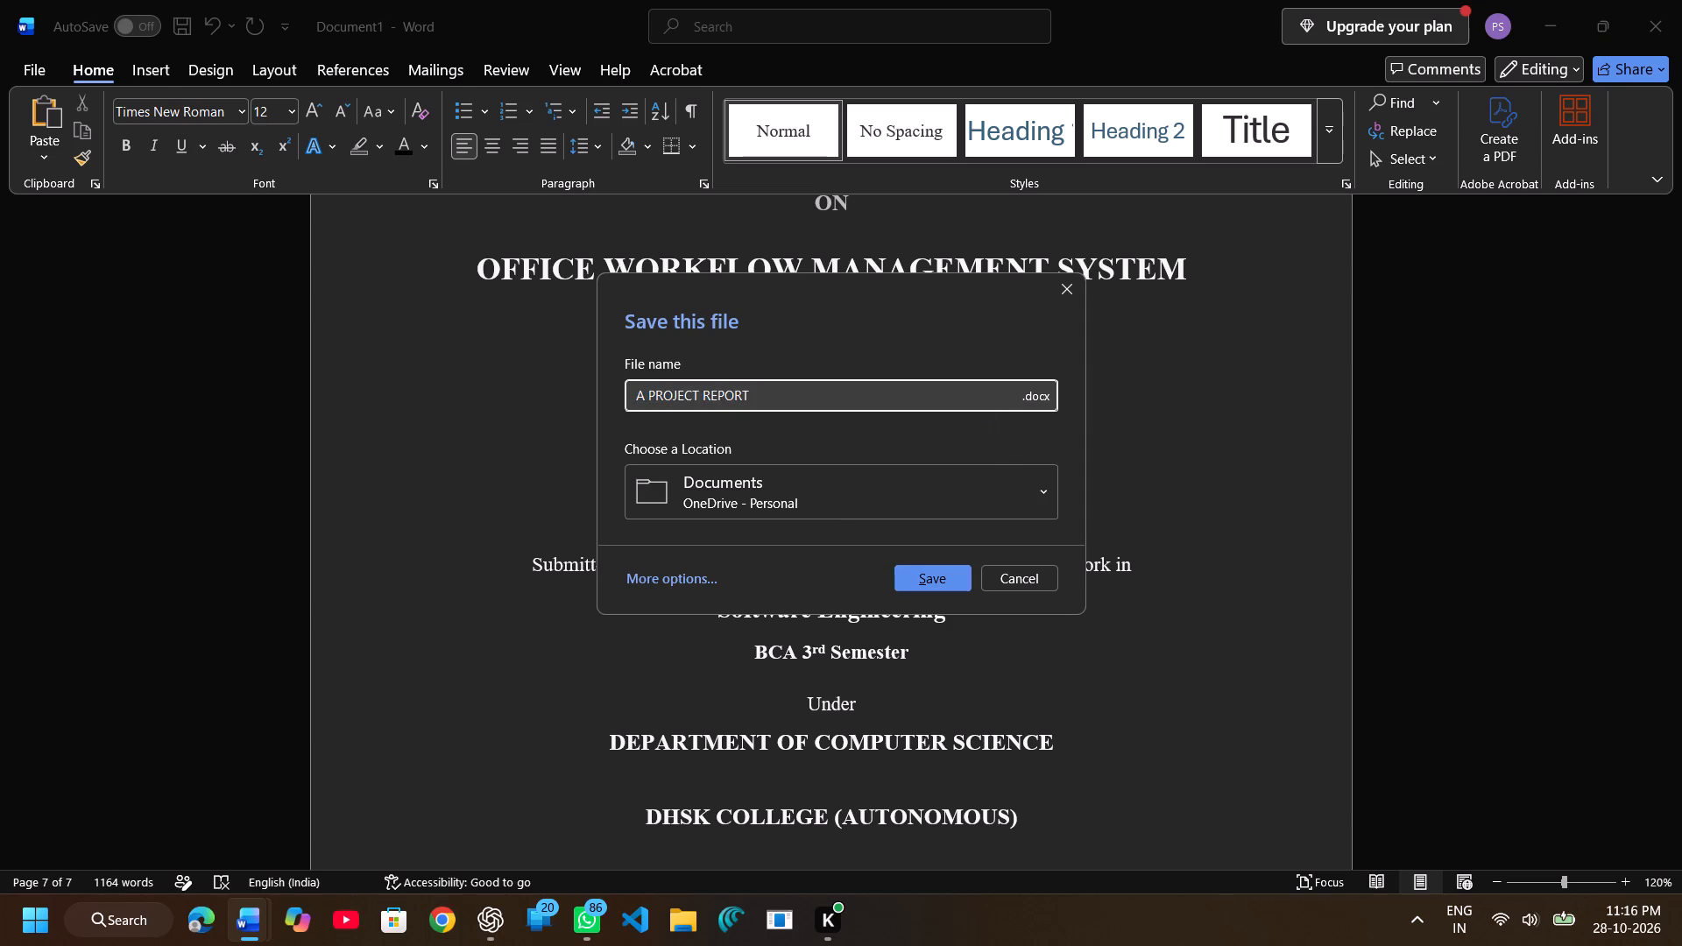
pyautogui.press('BackSpace')
pyautogui.press('BackSpace')
pyautogui.press('BackSpace')
pyautogui.press('BackSpace')
pyautogui.press('BackSpace')
pyautogui.press('BackSpace')
pyautogui.press('BackSpace')
pyautogui.press('BackSpace')
pyautogui.press('BackSpace')
pyautogui.press('BackSpace')
pyautogui.press('BackSpace')
pyautogui.press('BackSpace')
pyautogui.press('BackSpace')
pyautogui.press('BackSpace')
pyautogui.press('BackSpace')
pyautogui.press('BackSpace')
pyautogui.press('BackSpace')
pyautogui.press('BackSpace')
pyautogui.press('BackSpace')
pyautogui.press('BackSpace')
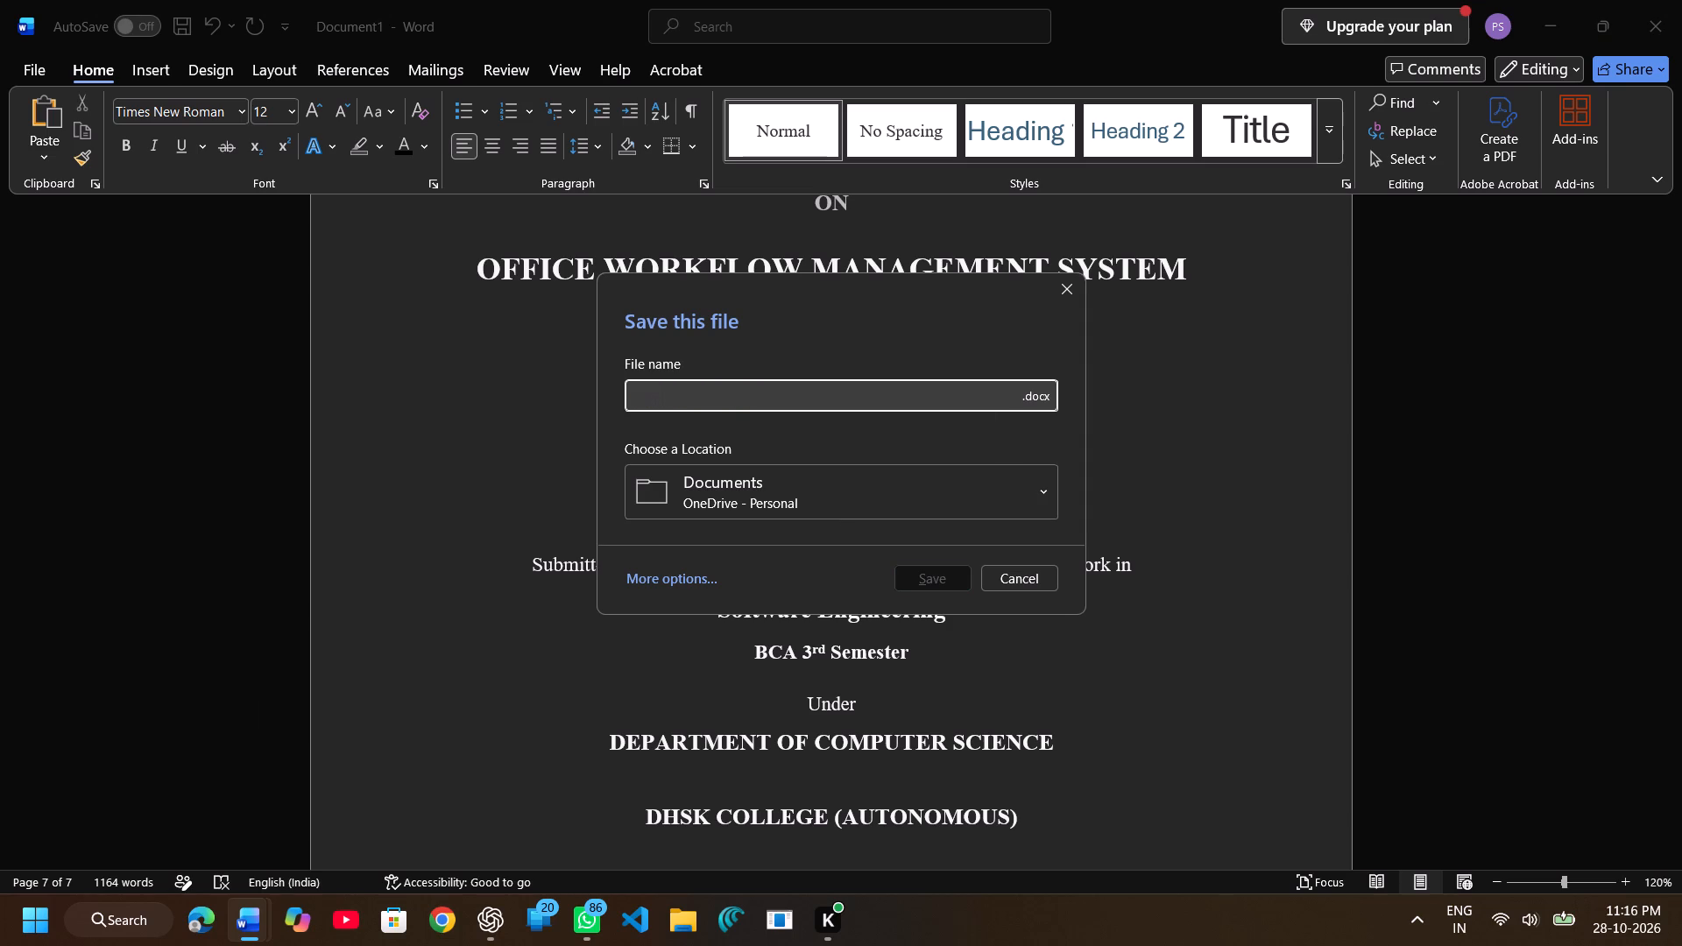
pyautogui.write('srs')
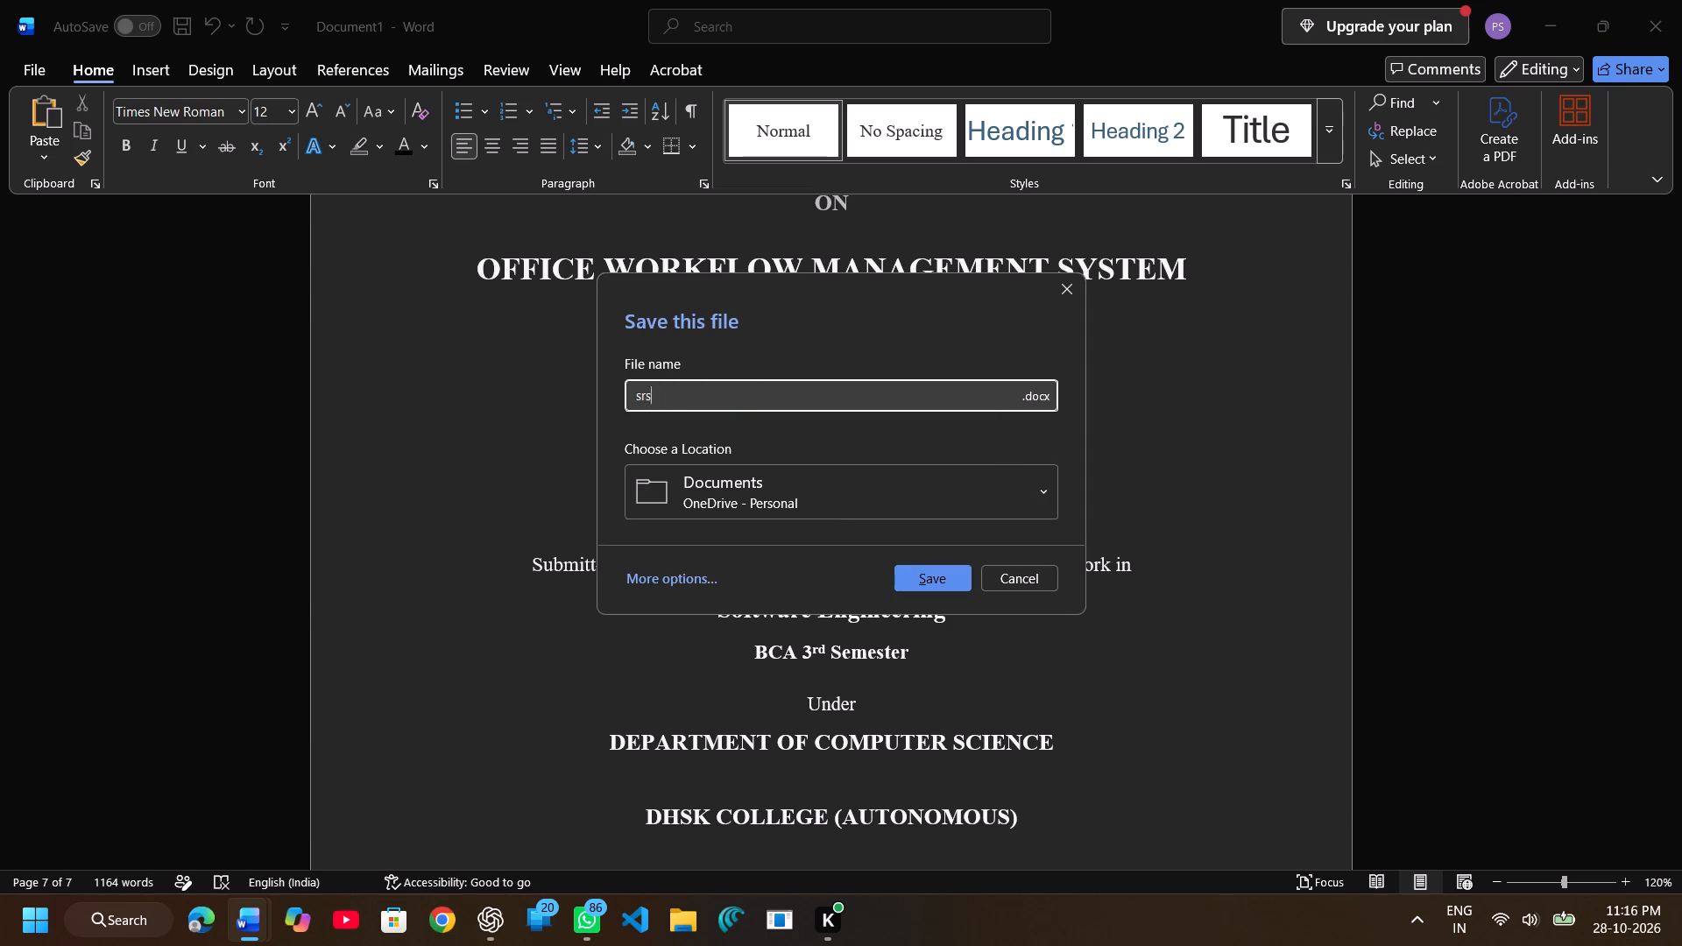
pyautogui.press('space')
pyautogui.write('pr')
pyautogui.write('oject')
pyautogui.press('space')
pyautogui.press('o')
pyautogui.write('f photik')
pyautogui.press('Return')
pyautogui.press('Return')
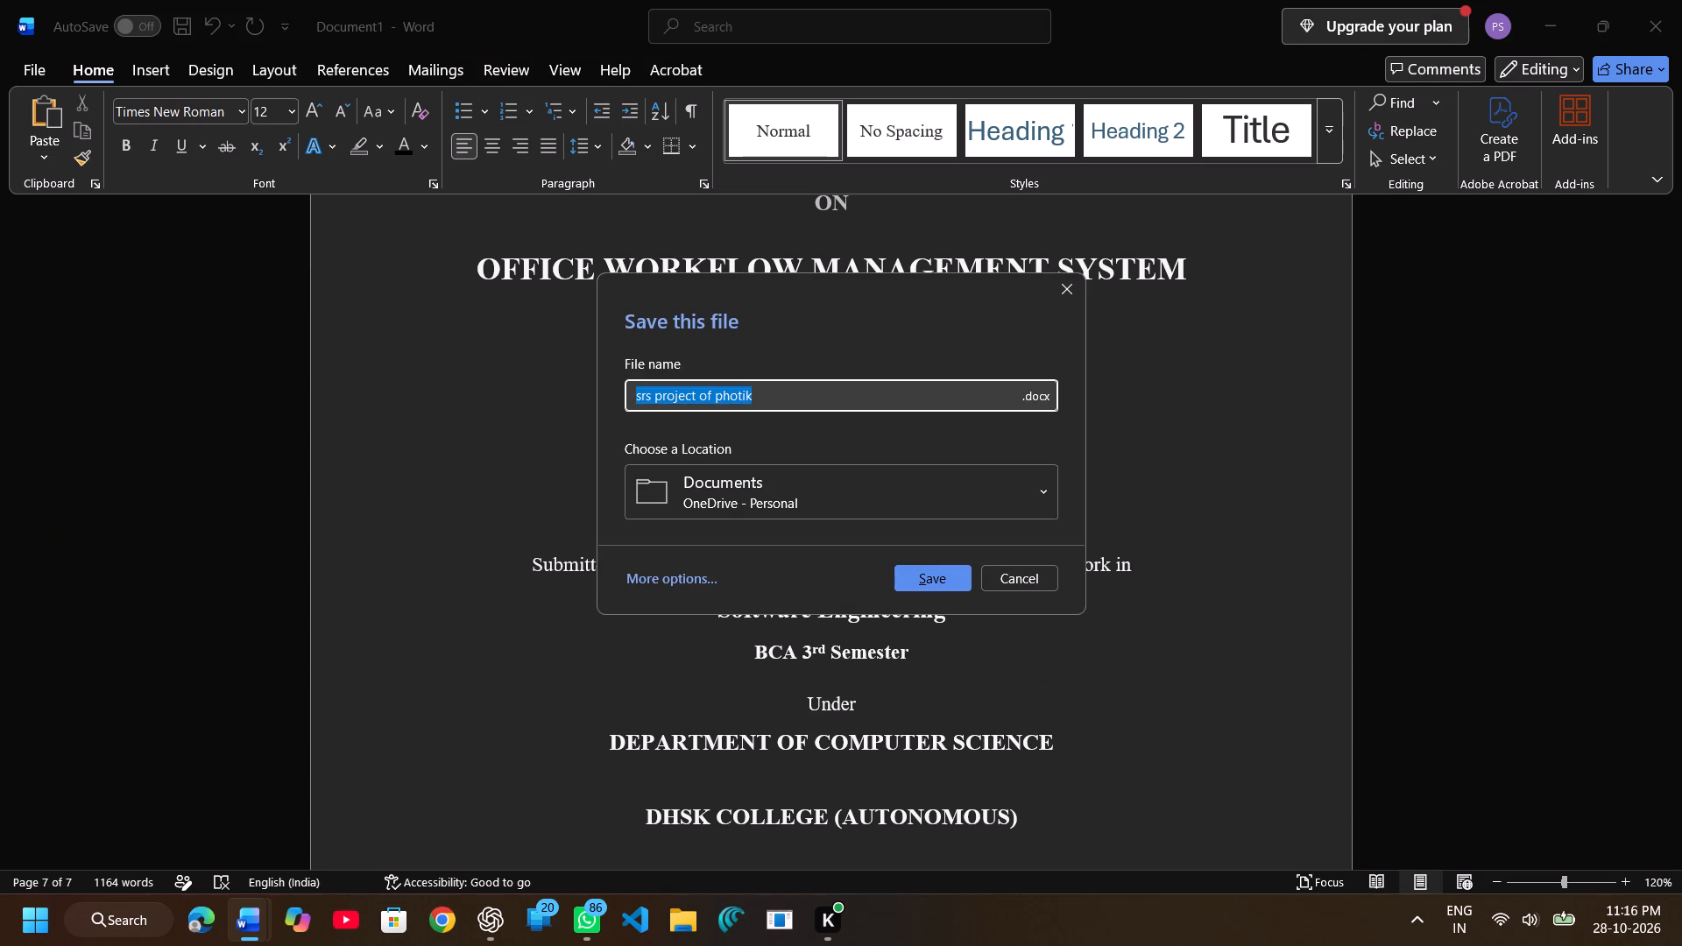
pyautogui.click(927, 572)
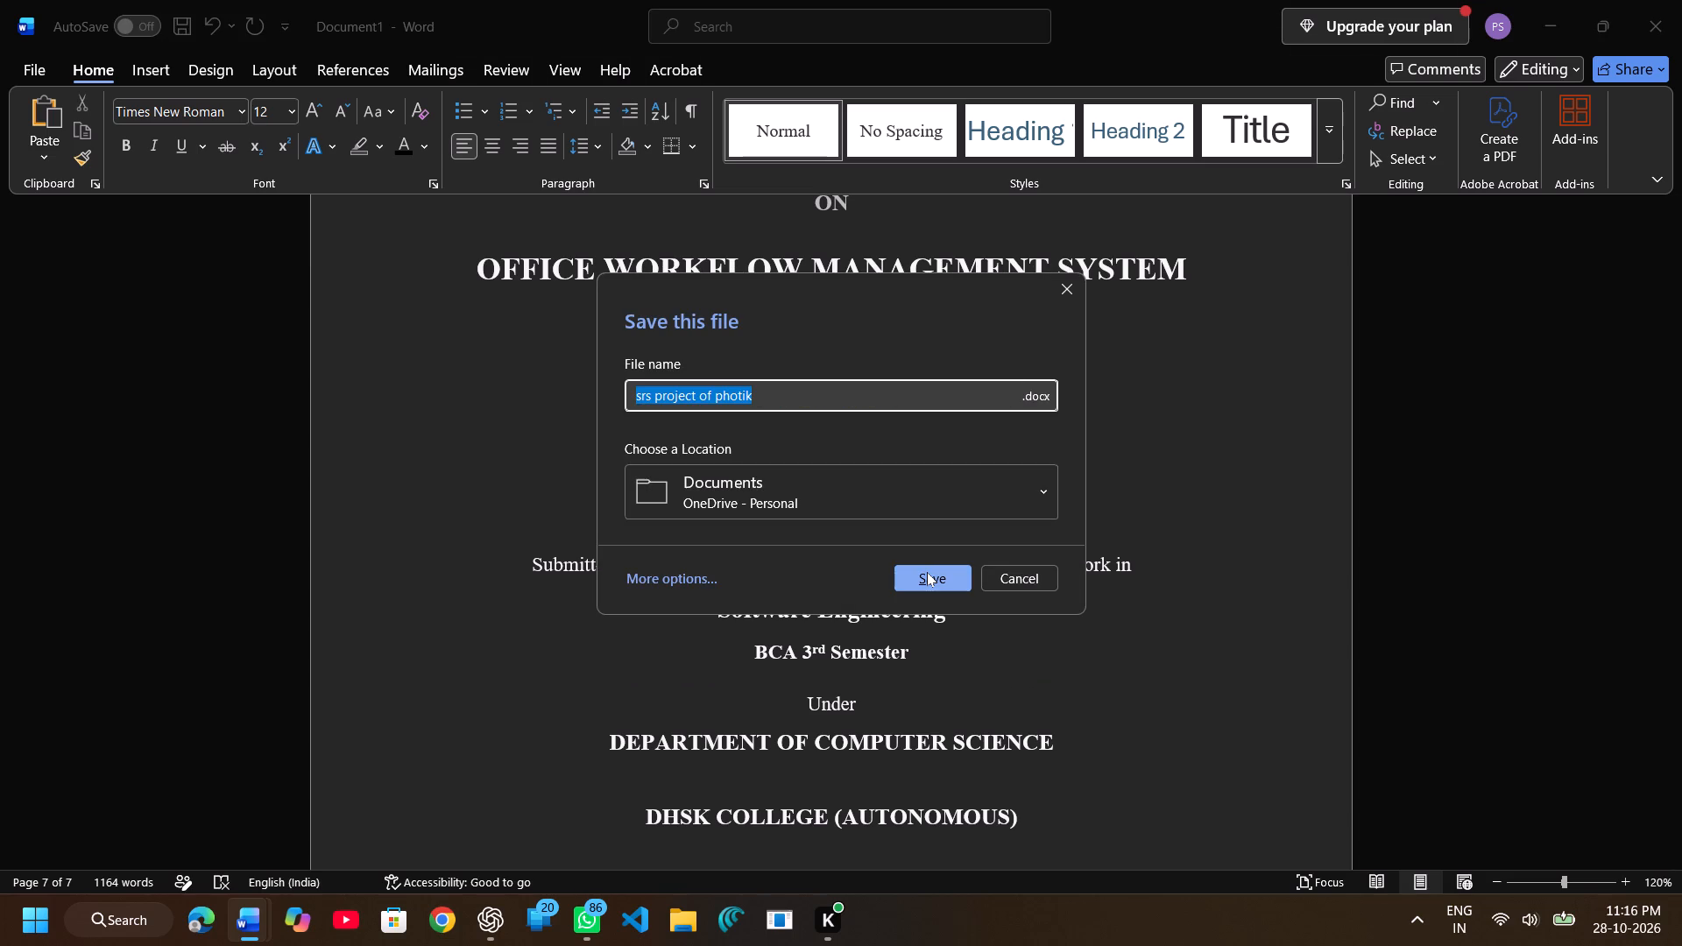
pyautogui.click(927, 572)
pyautogui.click(927, 572)
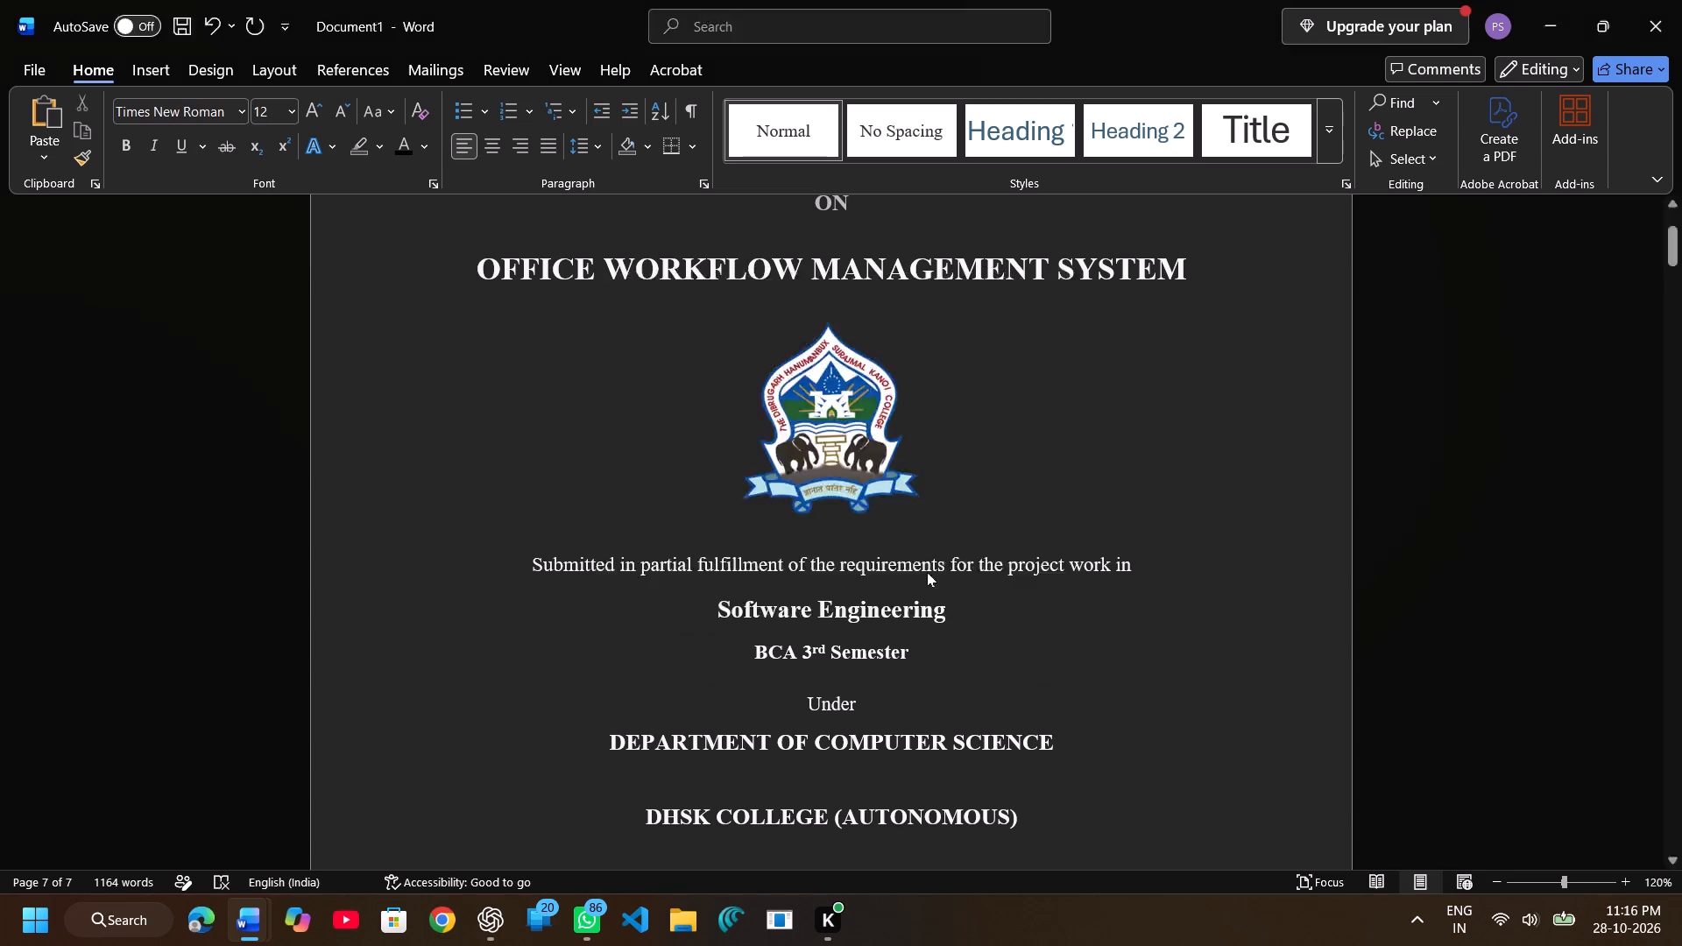
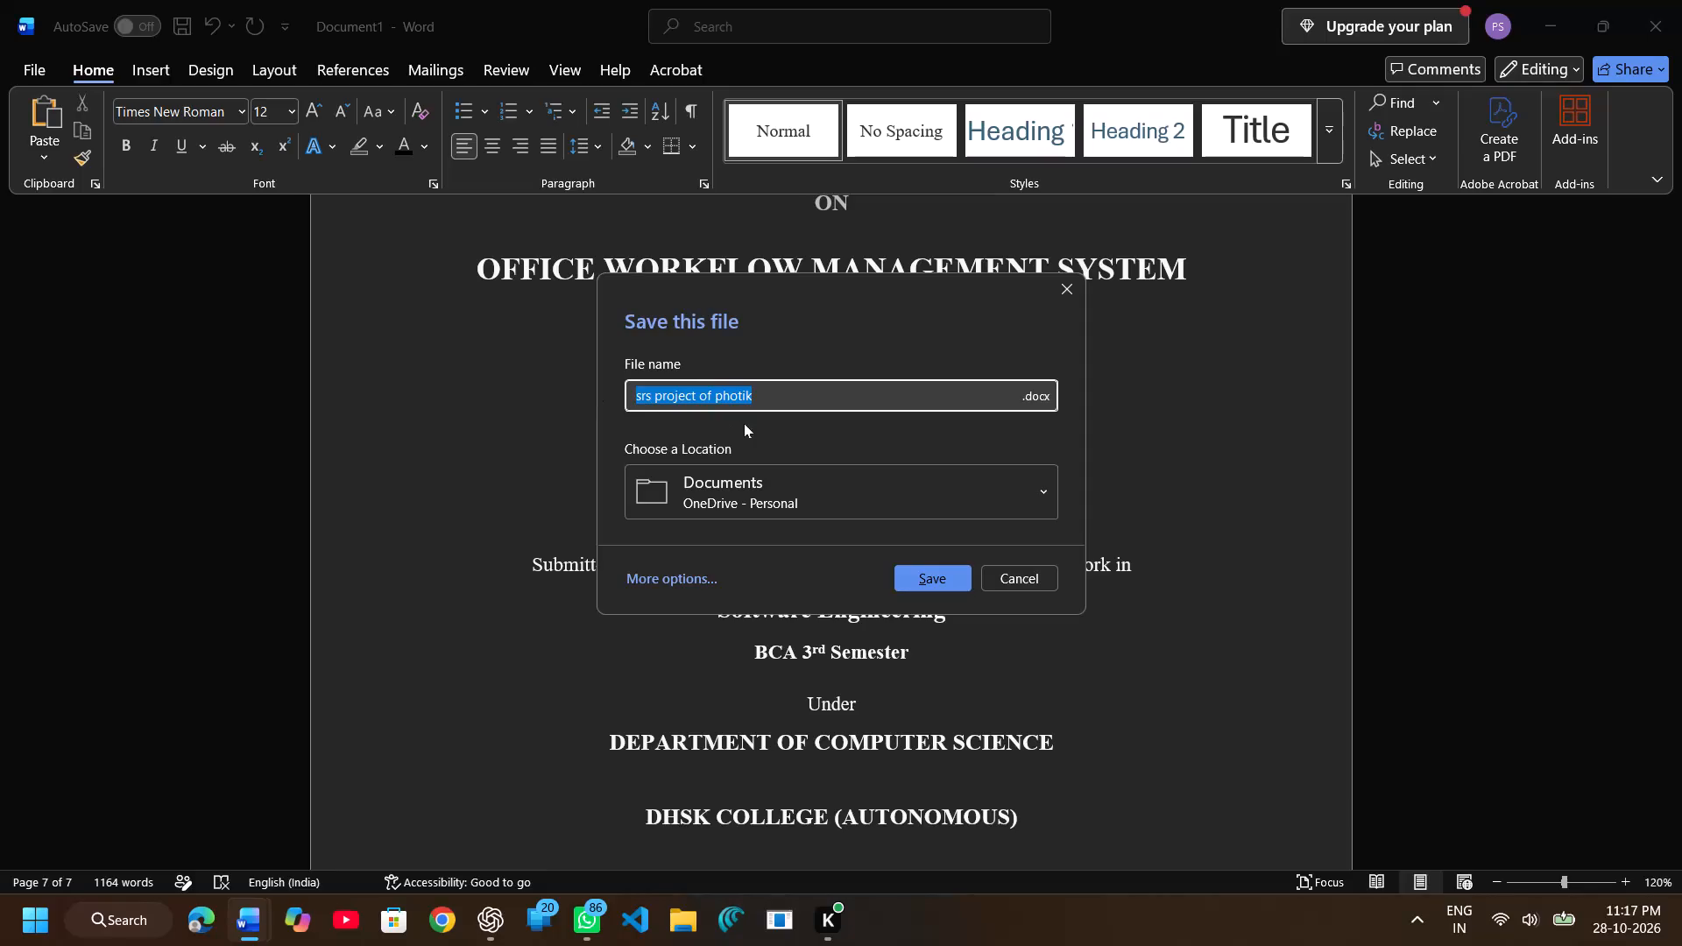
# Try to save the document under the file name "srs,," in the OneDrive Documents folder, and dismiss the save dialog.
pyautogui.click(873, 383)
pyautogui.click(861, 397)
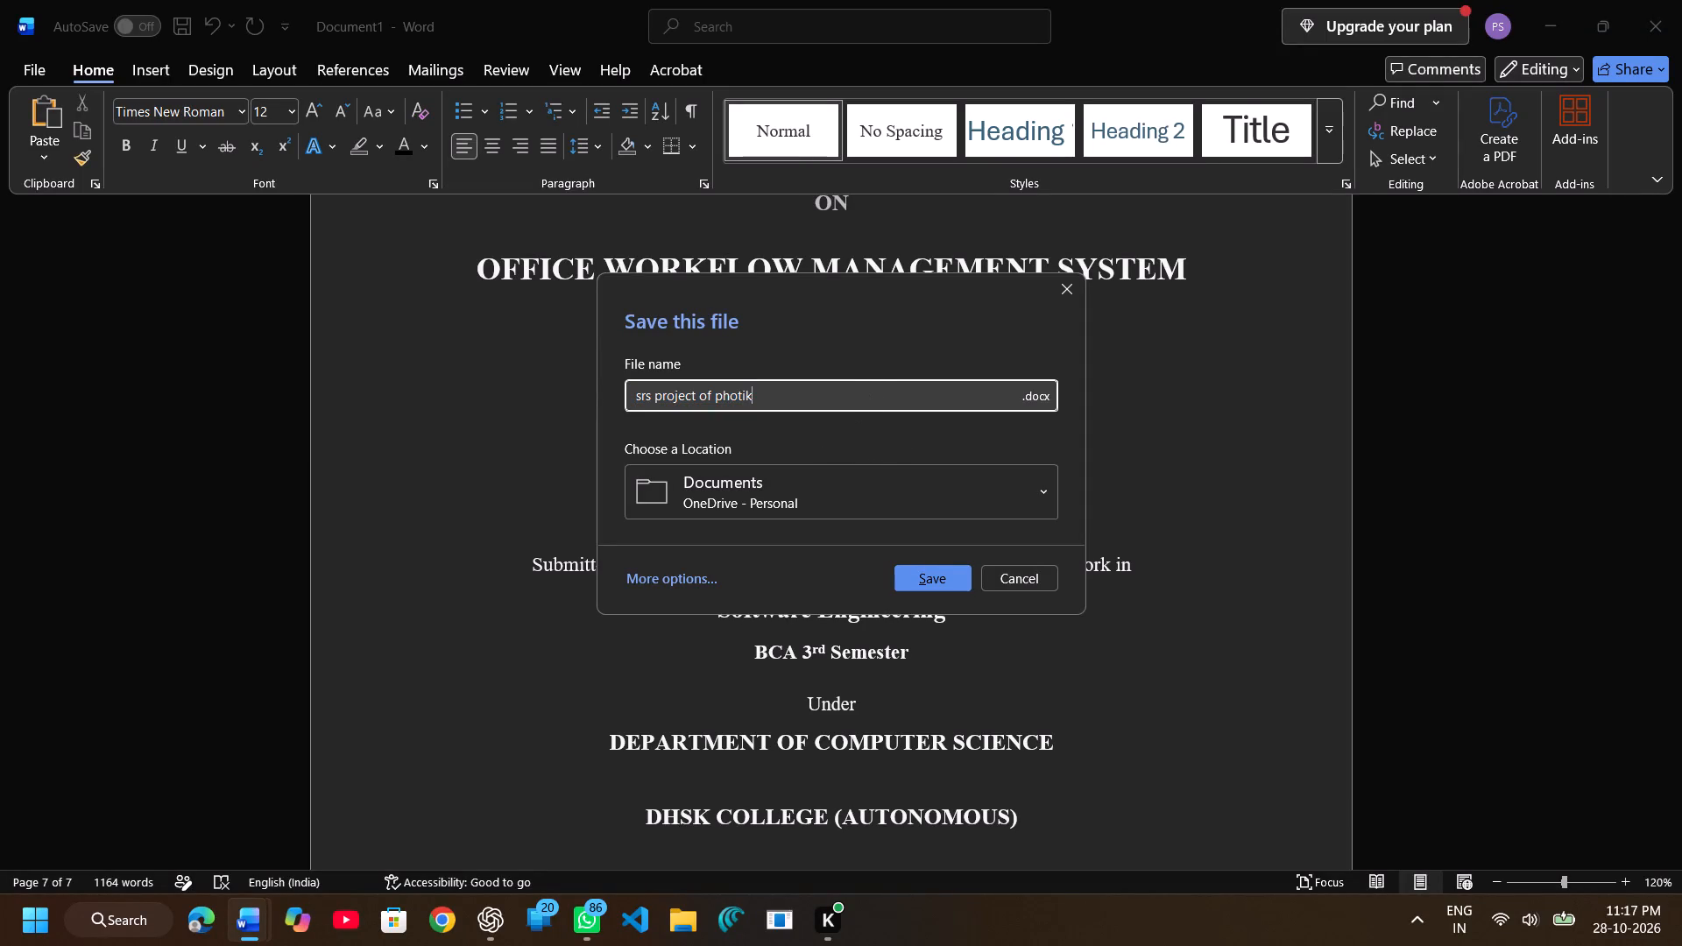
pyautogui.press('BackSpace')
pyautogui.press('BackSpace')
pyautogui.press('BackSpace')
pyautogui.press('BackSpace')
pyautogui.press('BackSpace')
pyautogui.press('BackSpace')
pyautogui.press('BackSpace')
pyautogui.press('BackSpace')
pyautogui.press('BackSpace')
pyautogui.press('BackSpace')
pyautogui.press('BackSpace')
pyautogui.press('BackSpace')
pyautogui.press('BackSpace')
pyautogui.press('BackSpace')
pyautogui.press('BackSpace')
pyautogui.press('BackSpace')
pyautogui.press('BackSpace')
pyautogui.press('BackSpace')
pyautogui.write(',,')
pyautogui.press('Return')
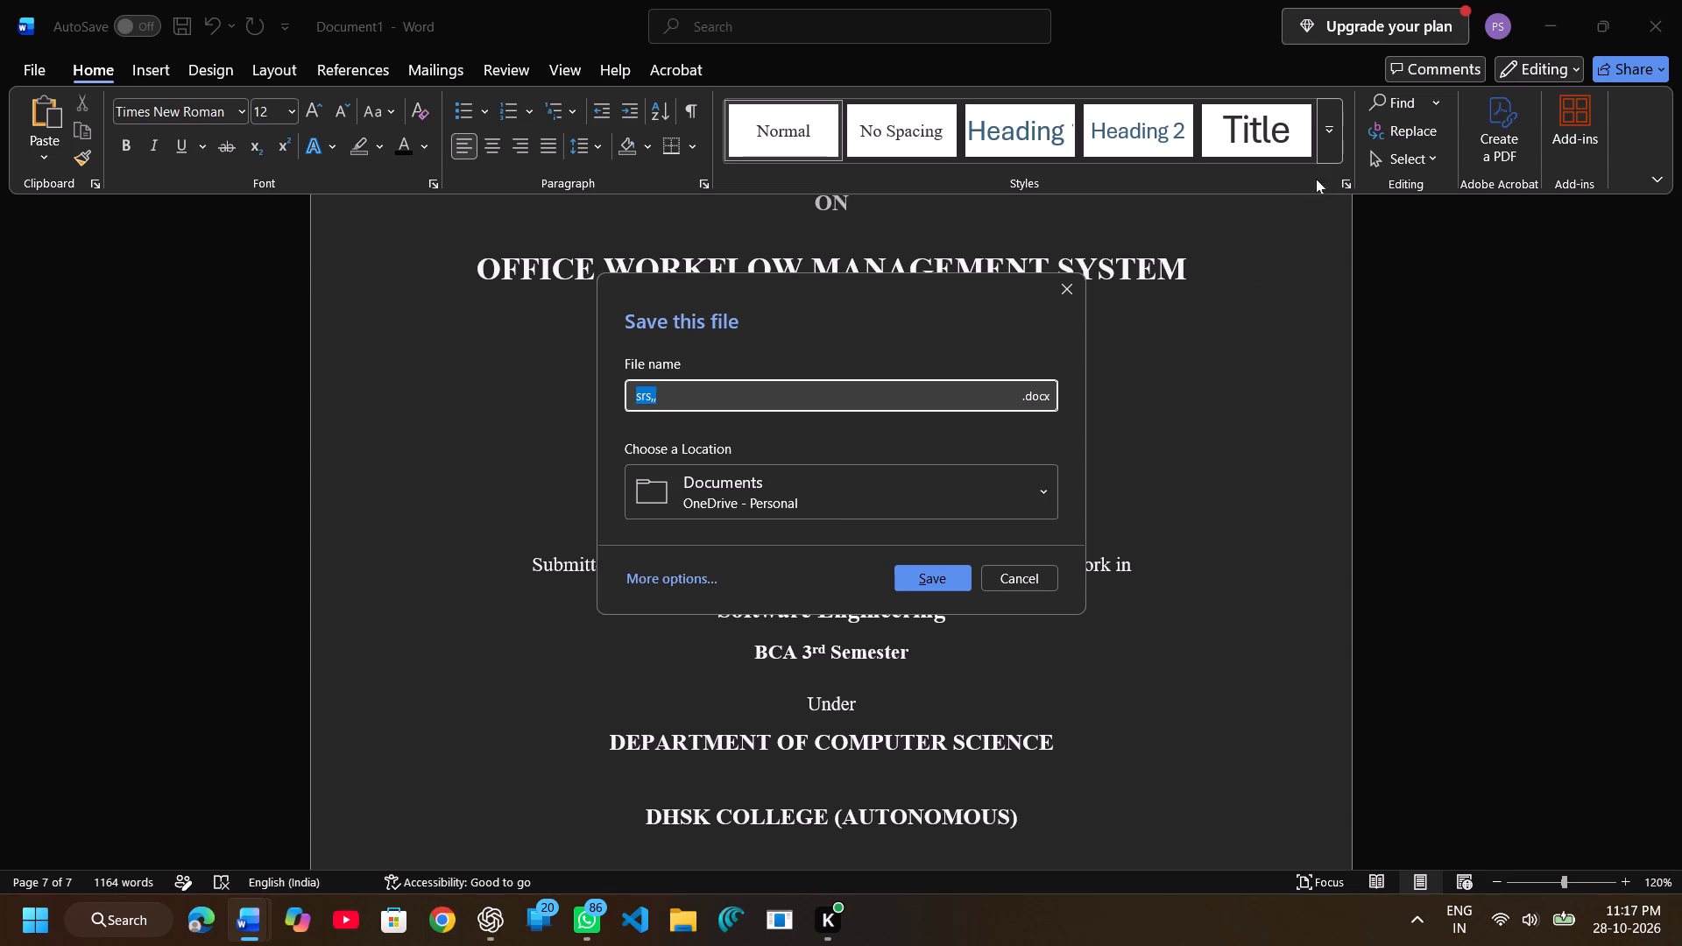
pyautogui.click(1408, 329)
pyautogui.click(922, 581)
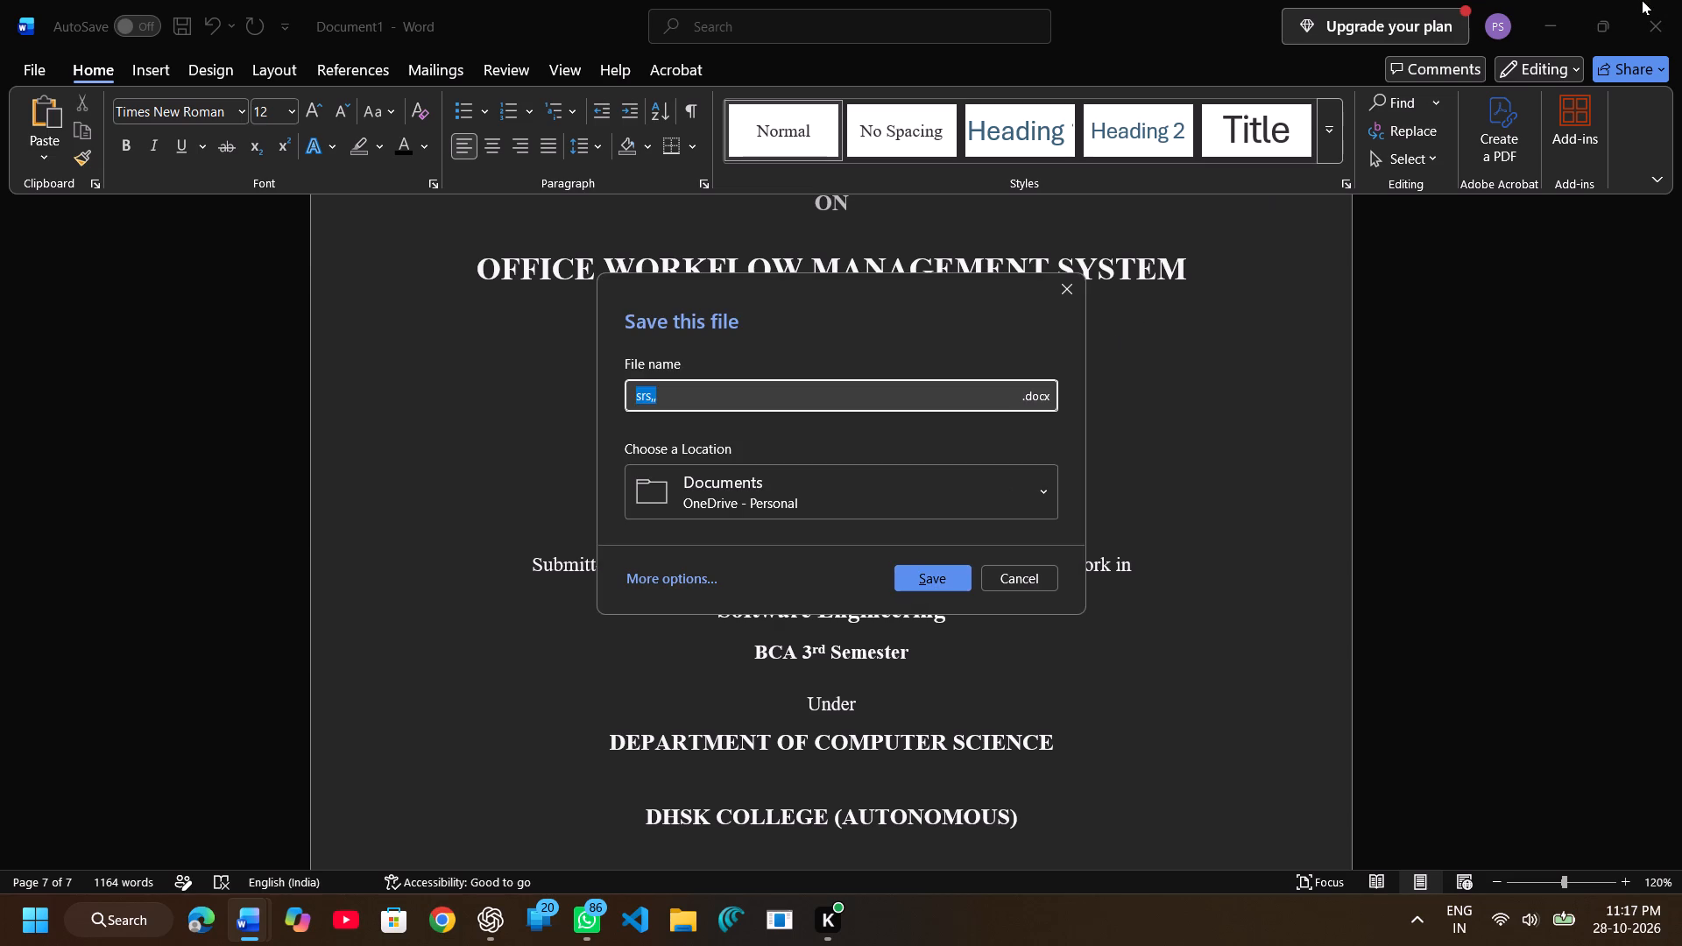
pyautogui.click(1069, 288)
# Close the document, try to save its changes as "A PROJECT REPORT", and open the choice of save locations.
pyautogui.click(1668, 0)
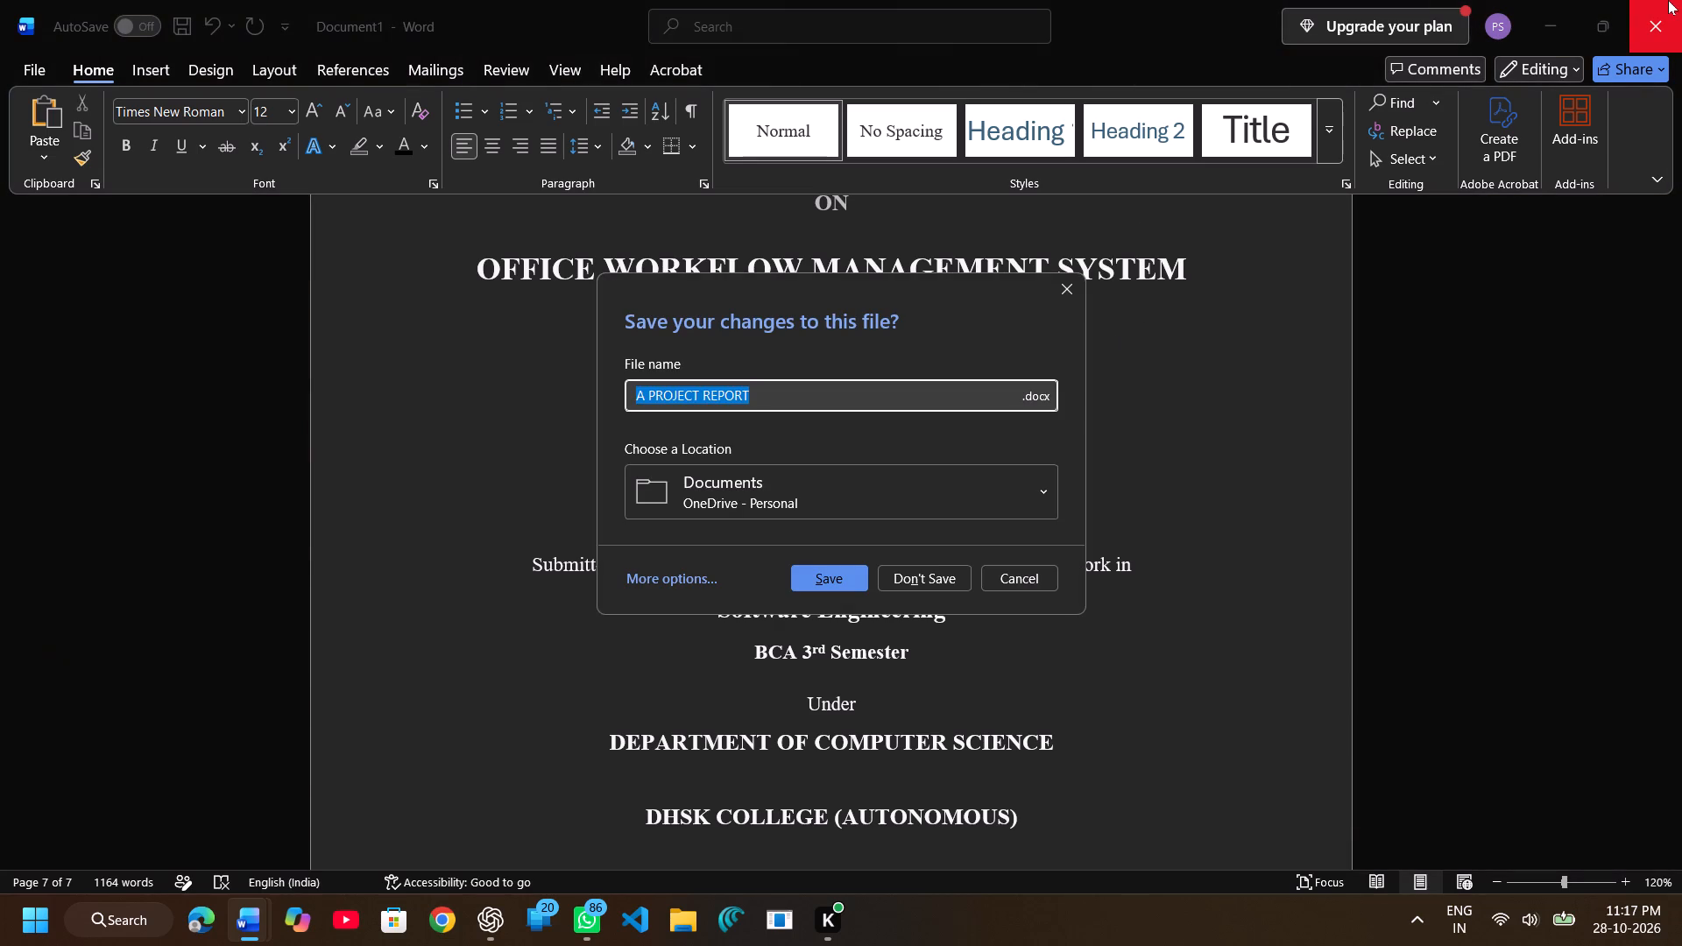
pyautogui.click(838, 581)
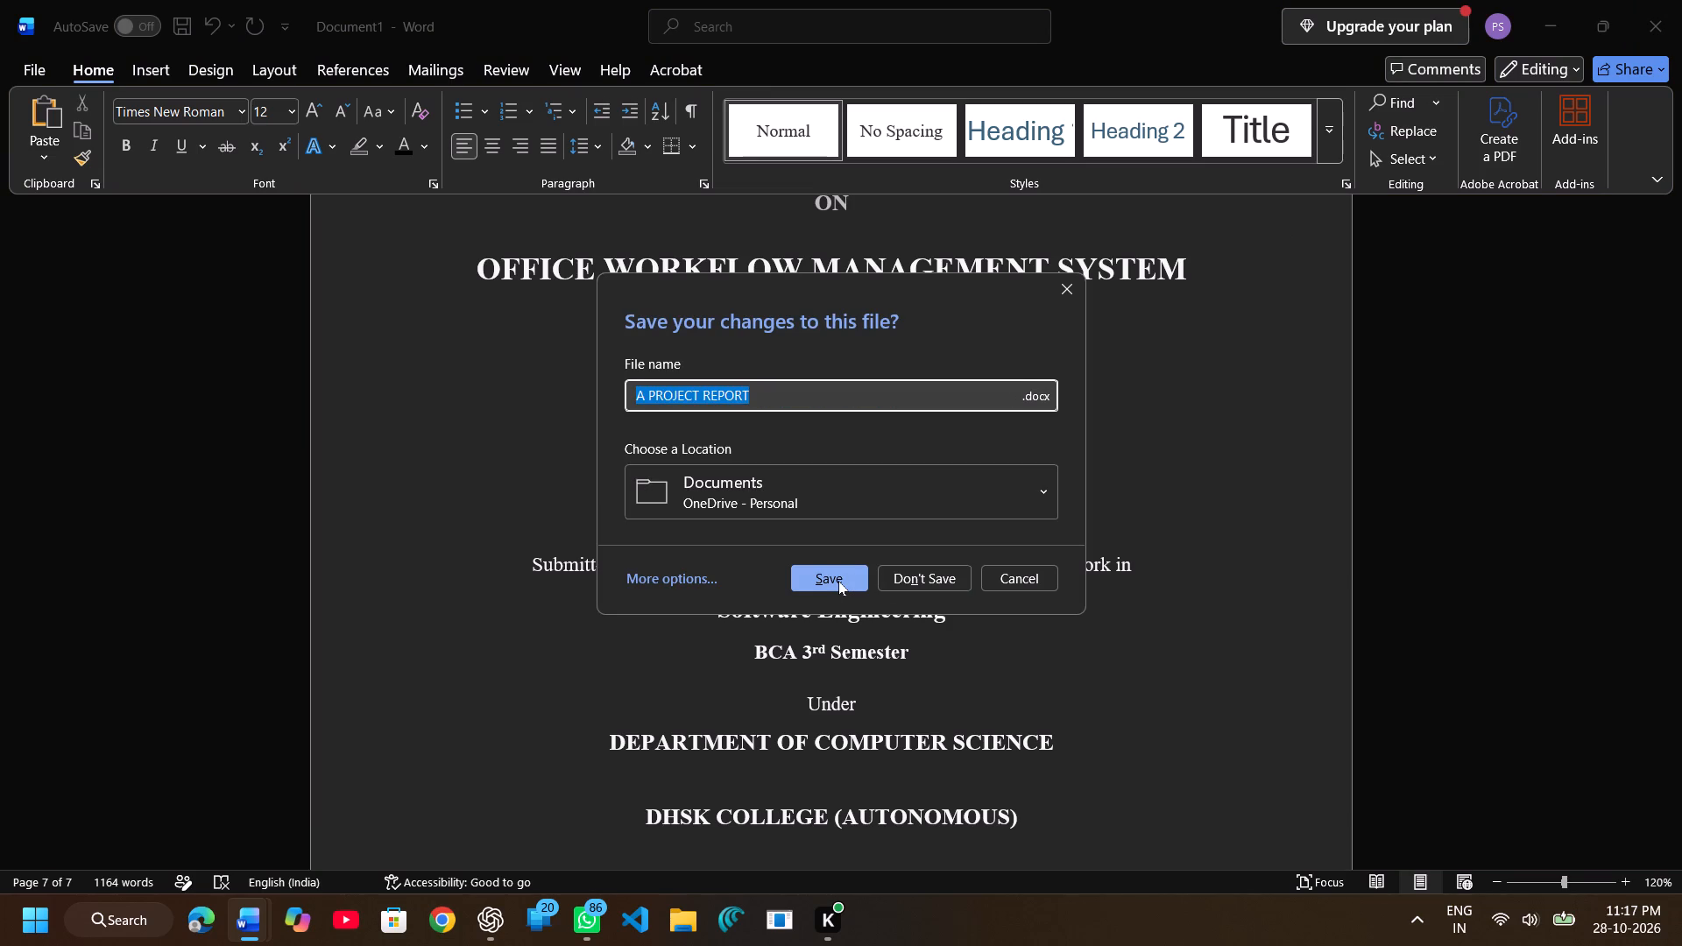
pyautogui.click(802, 504)
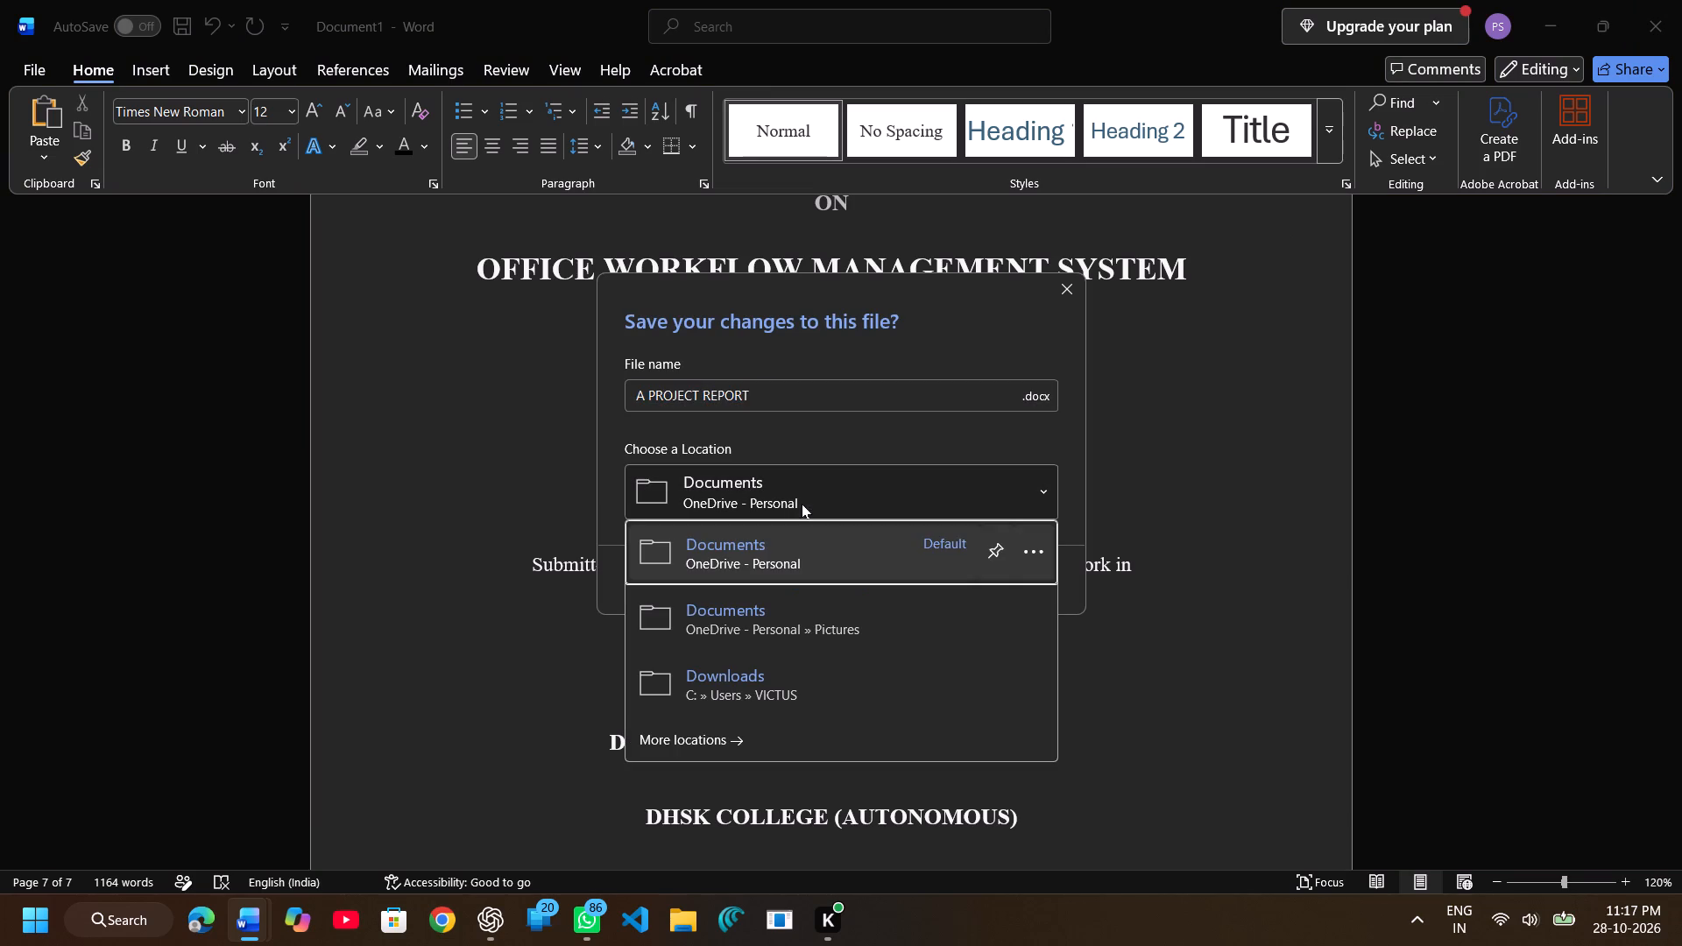
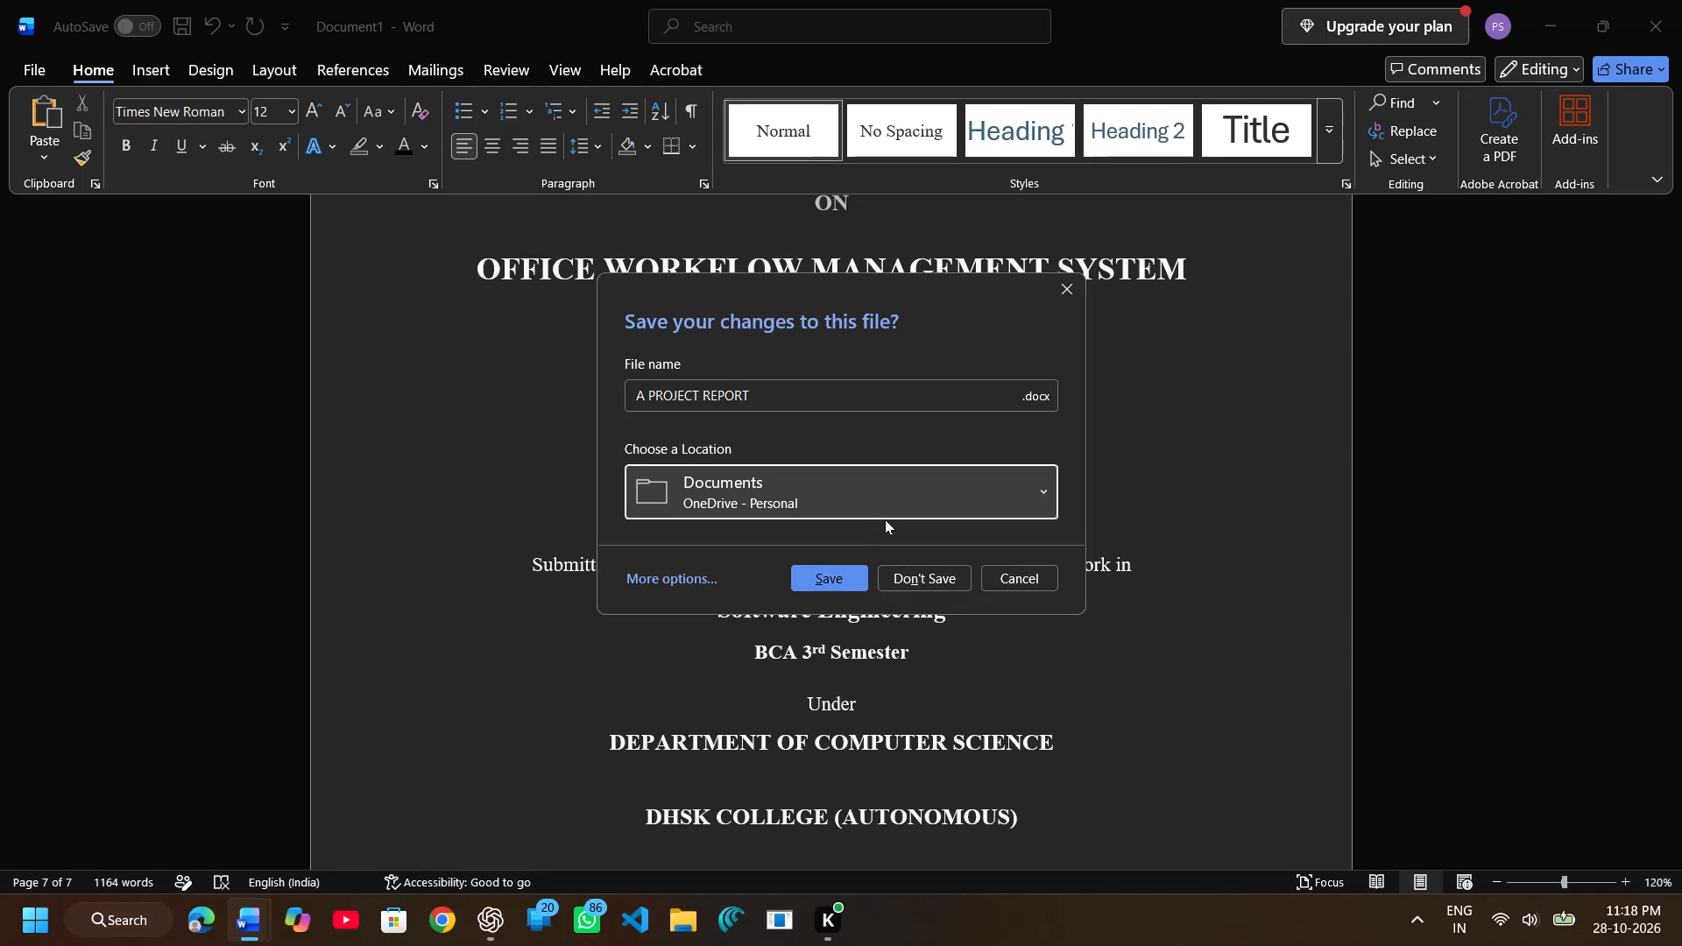
# Save the closing document as "A PROJECT REPORT" in the local Downloads folder.
pyautogui.click(885, 519)
pyautogui.click(896, 497)
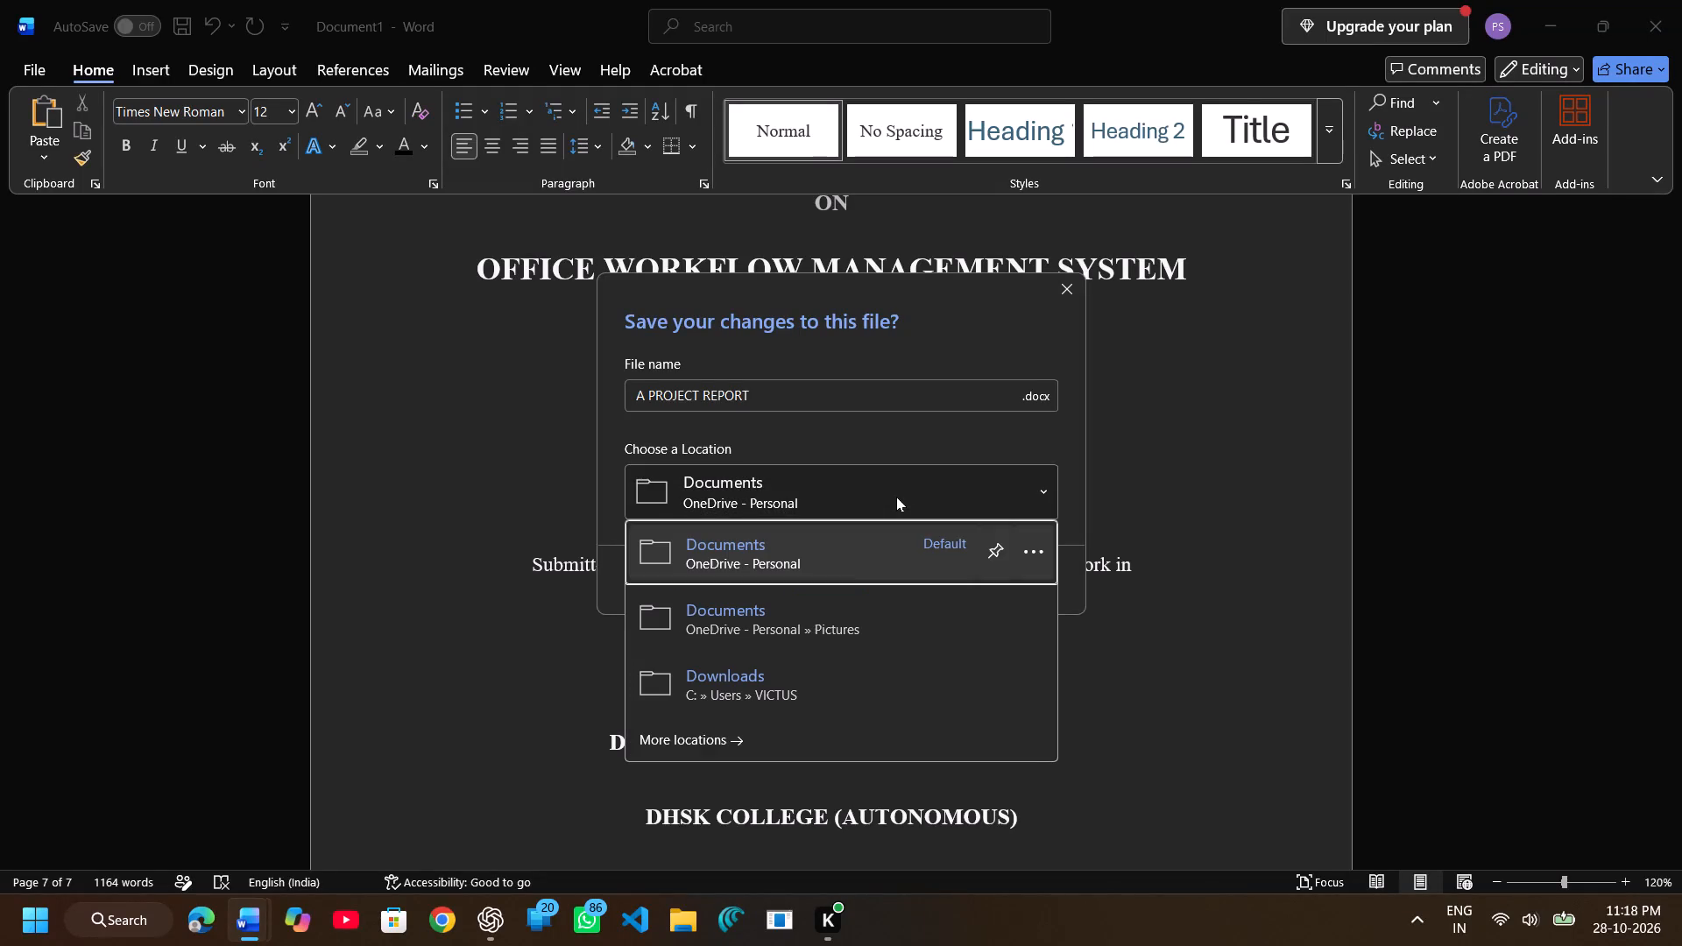
pyautogui.click(786, 674)
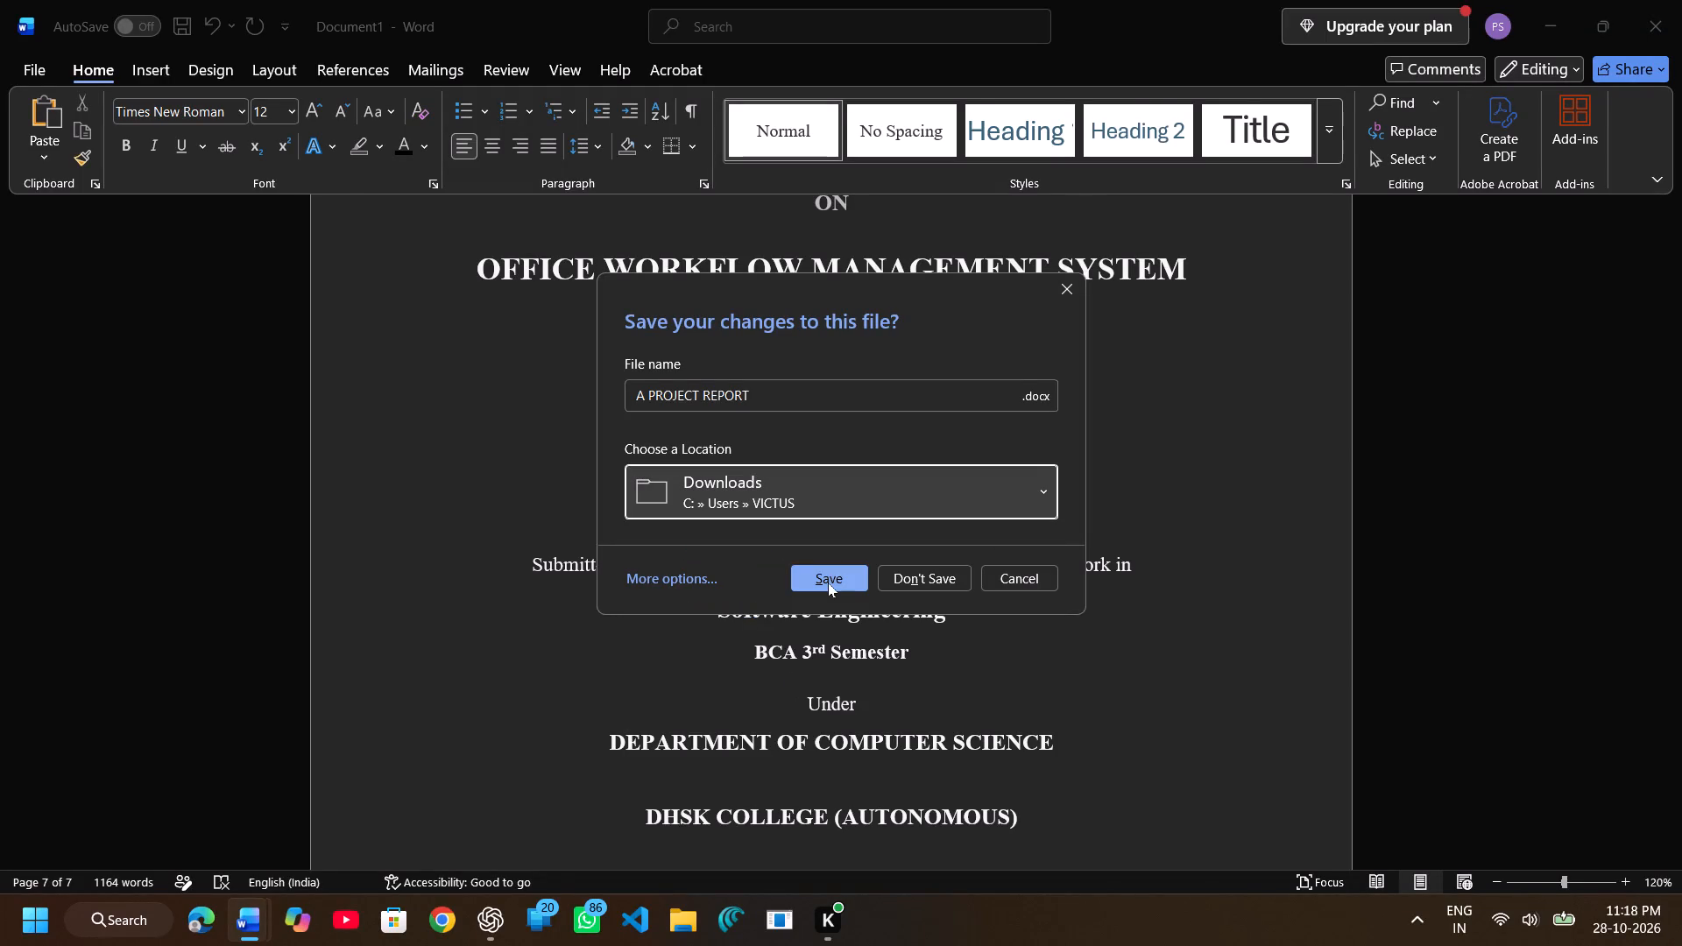
pyautogui.click(828, 582)
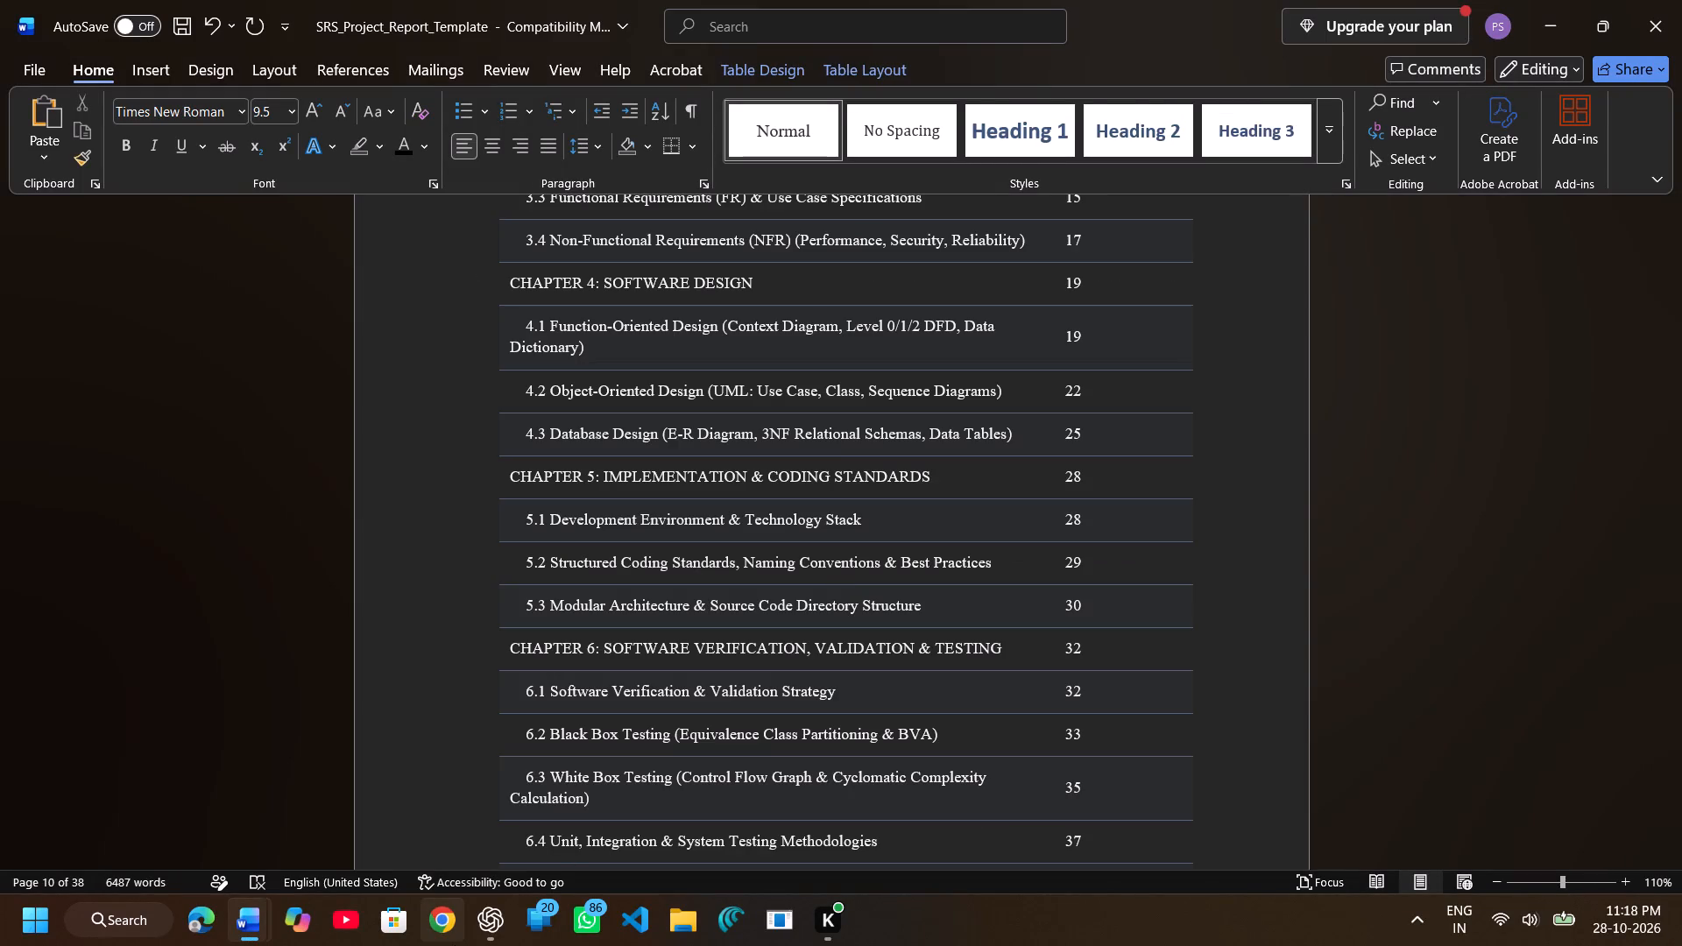